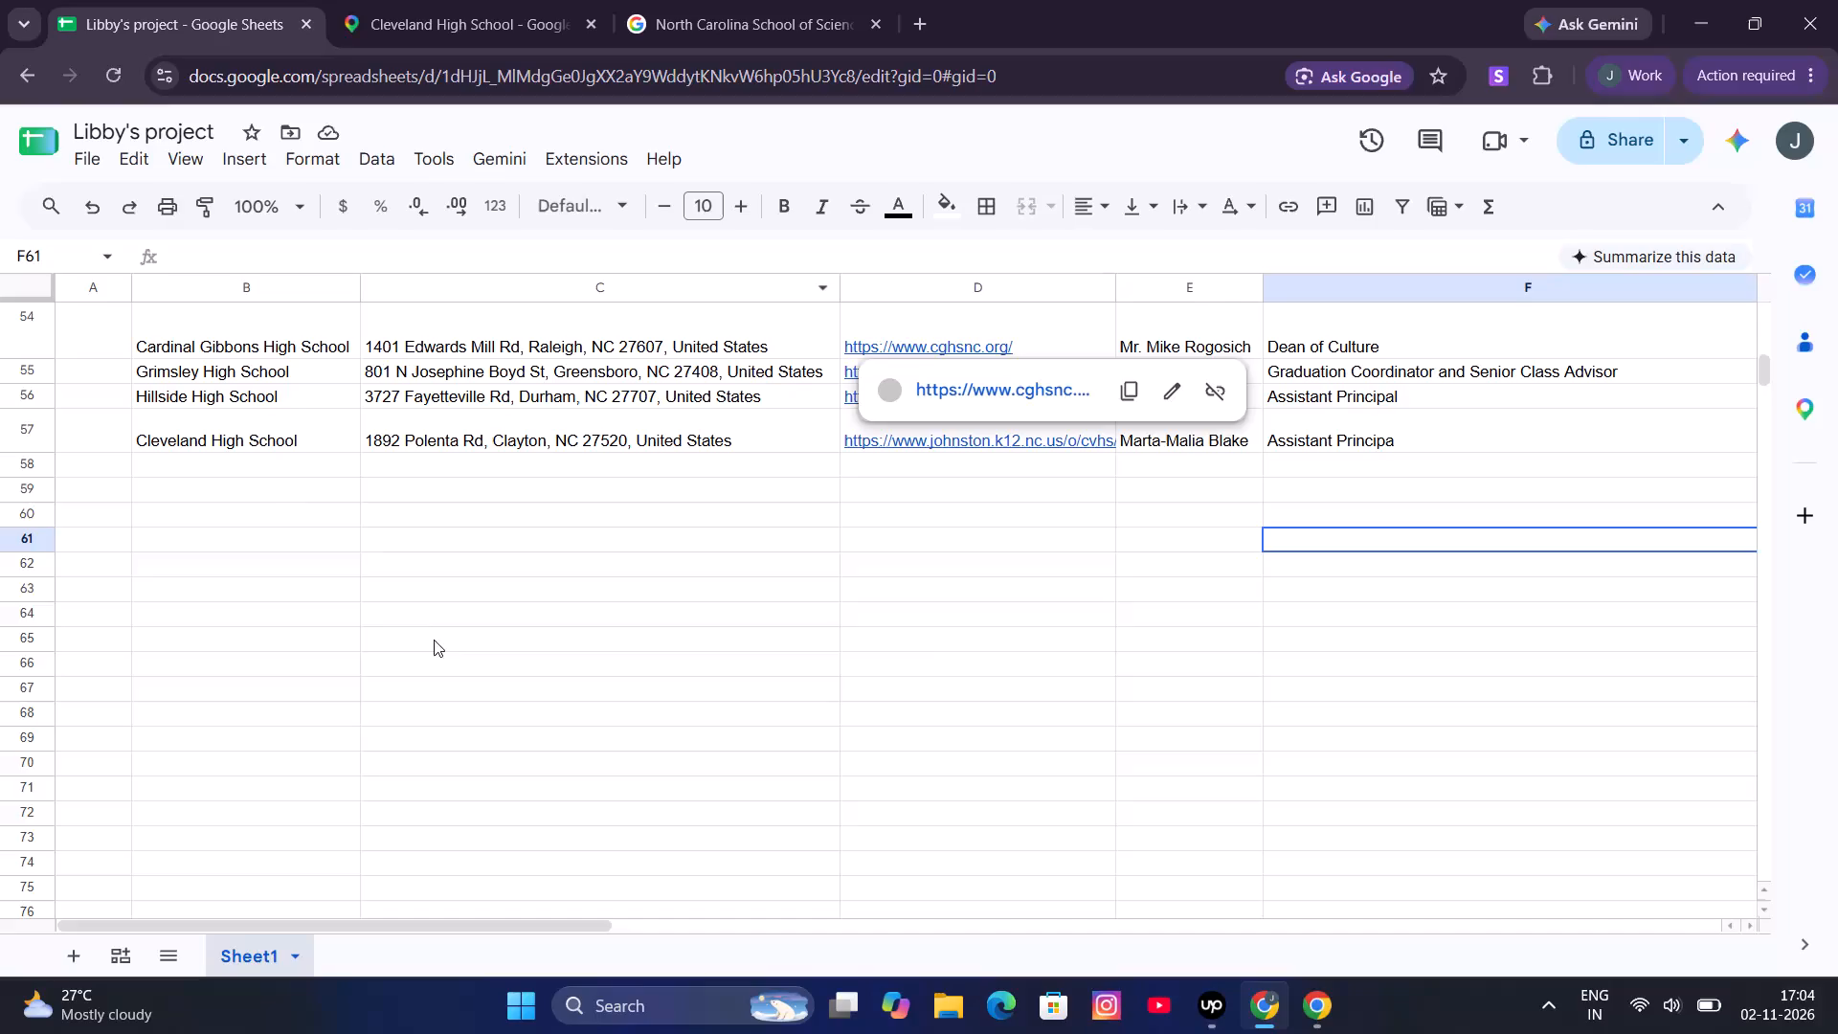
click(241, 473)
scroll(659, 481, up, 5)
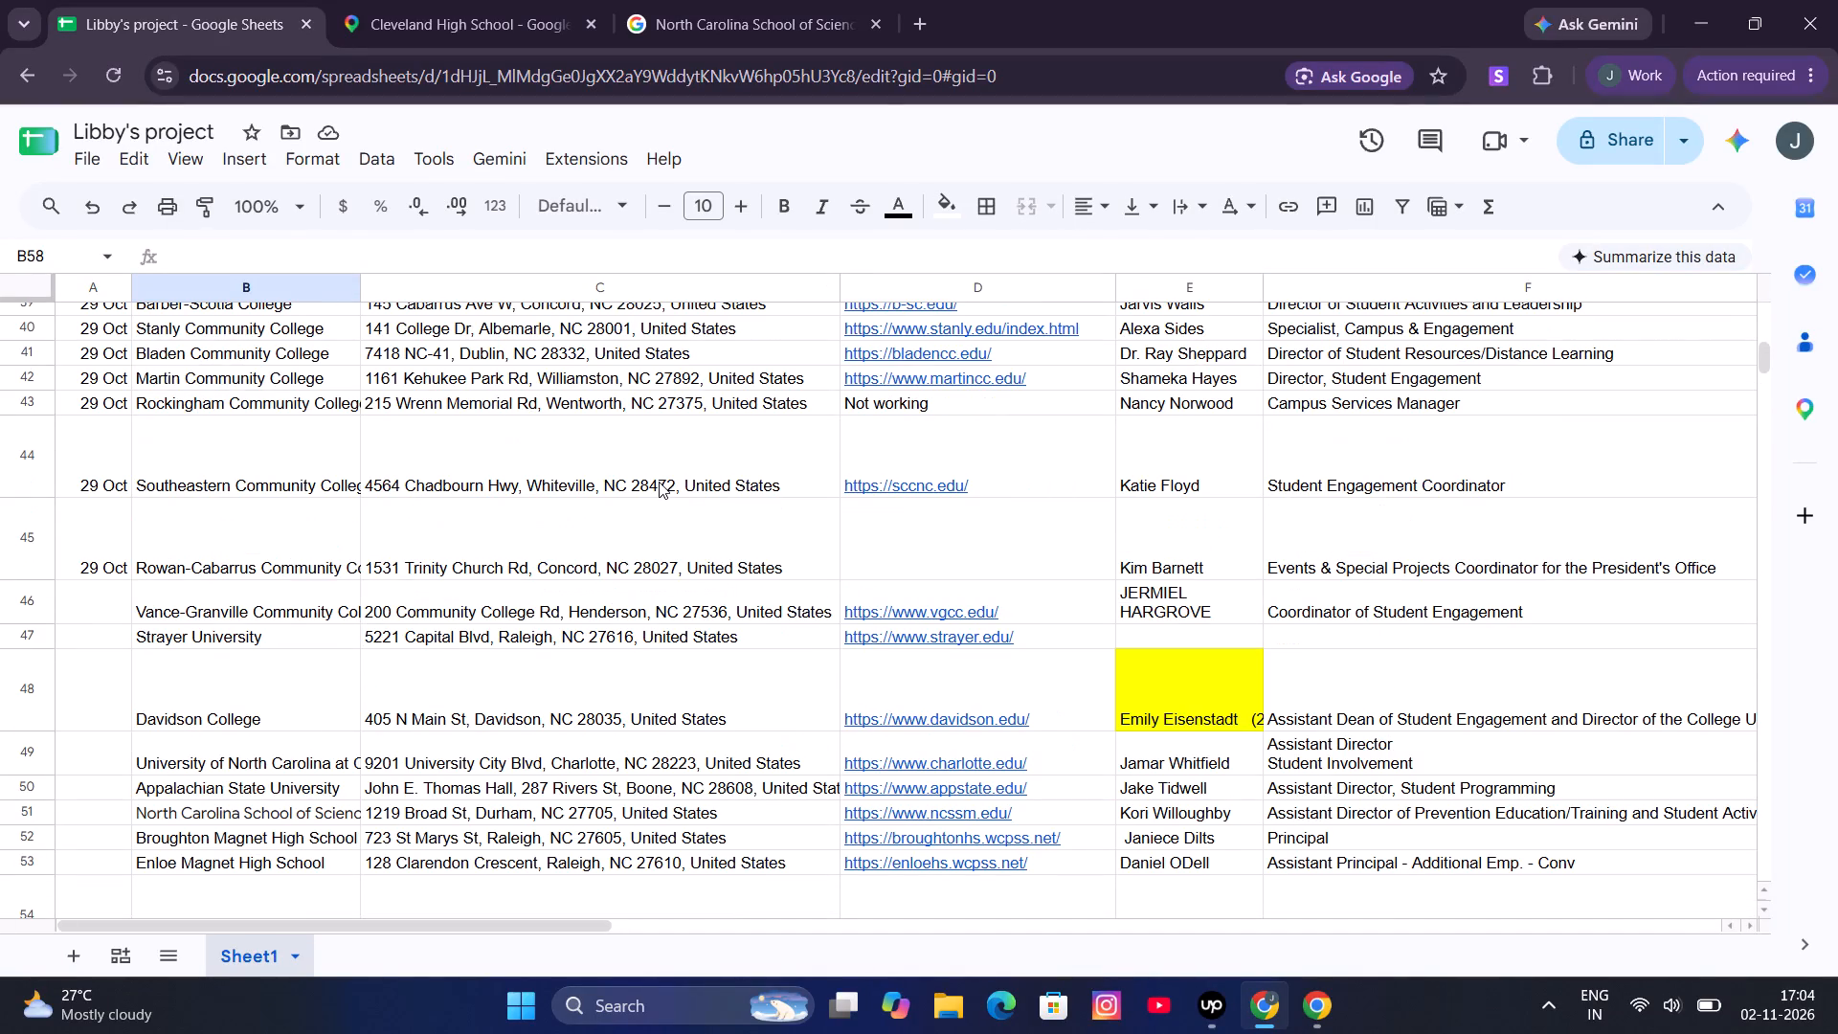
scroll(746, 440, down, 2)
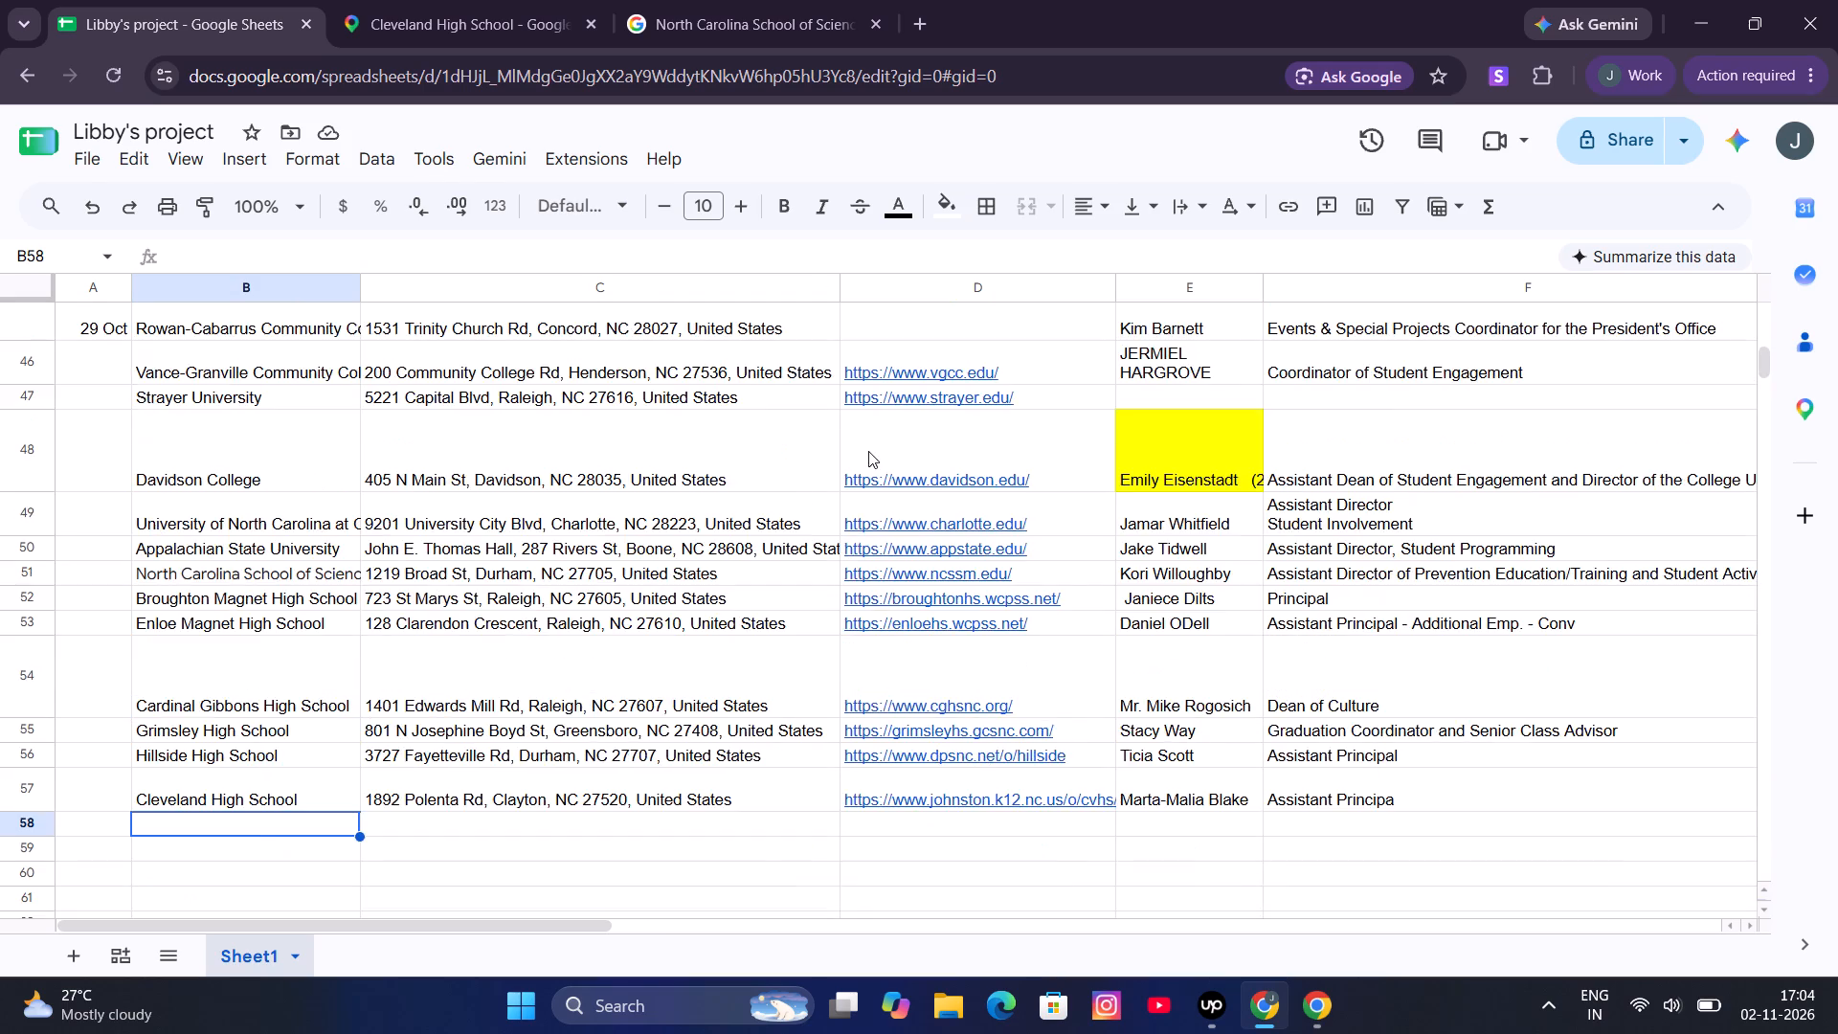
scroll(869, 451, down, 2)
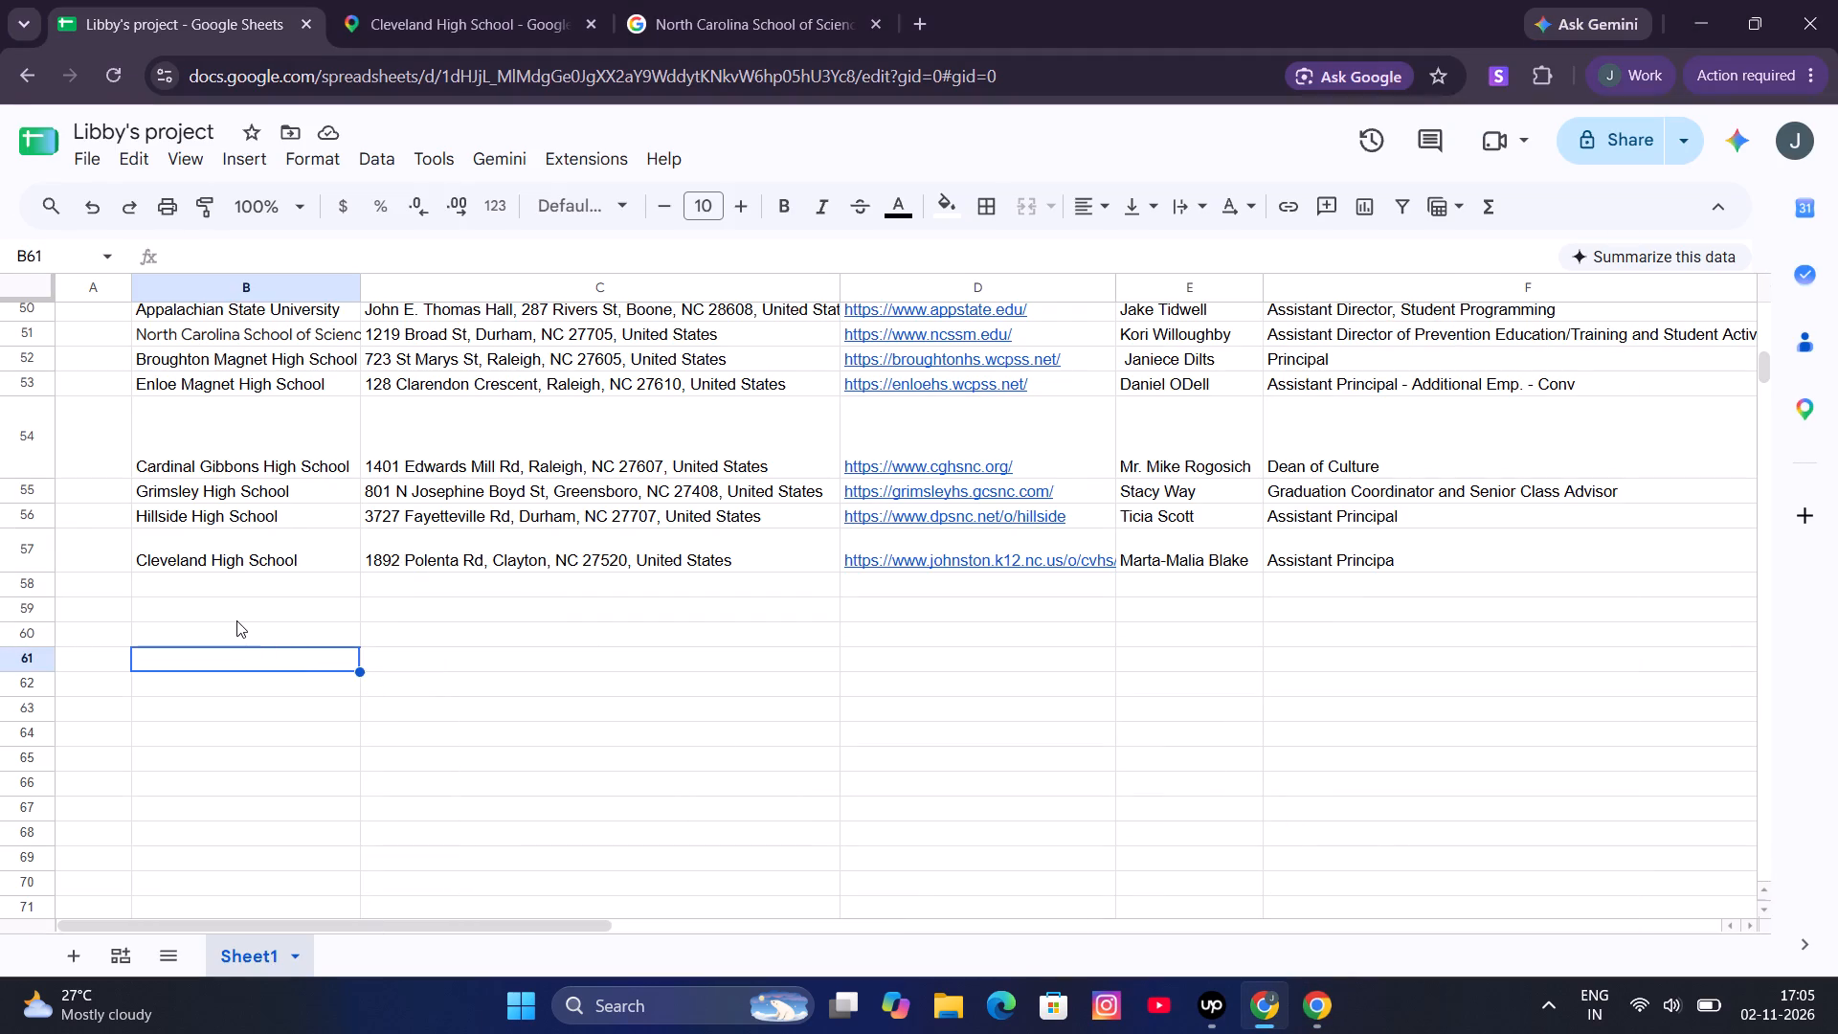
click(236, 620)
click(230, 631)
scroll(514, 589, up, 8)
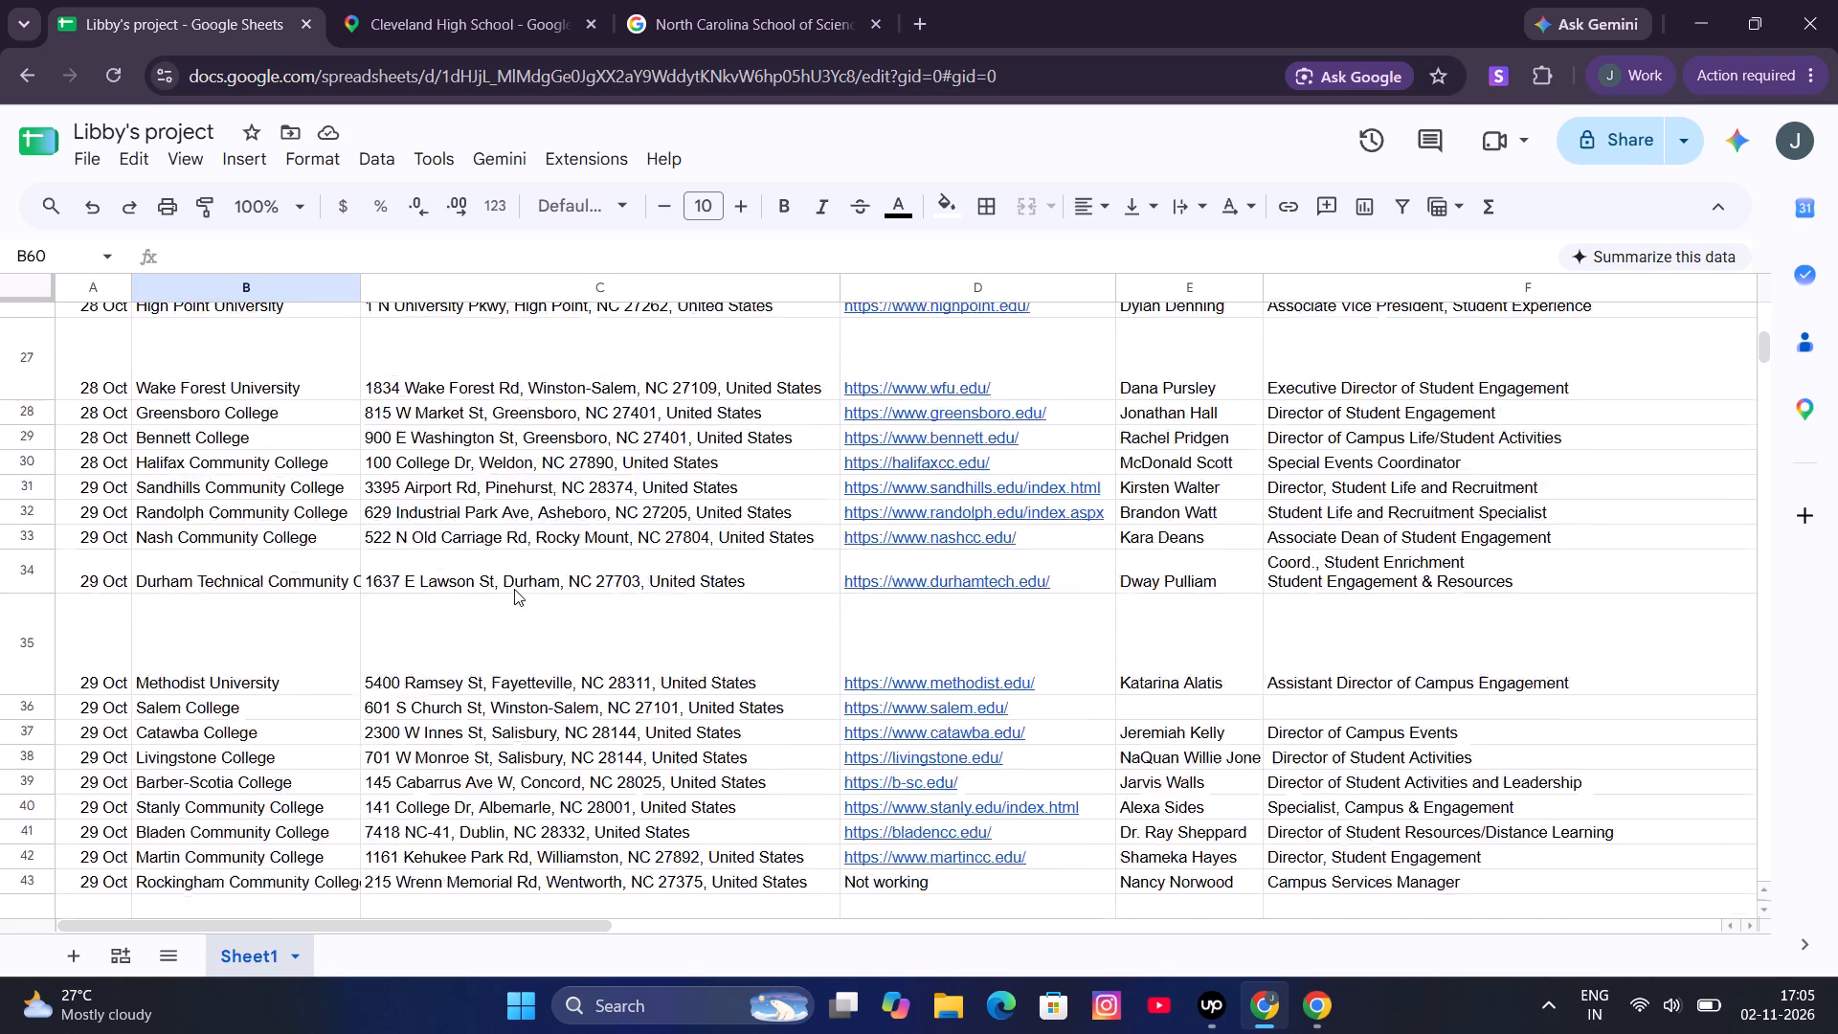
scroll(514, 589, up, 19)
scroll(514, 587, down, 6)
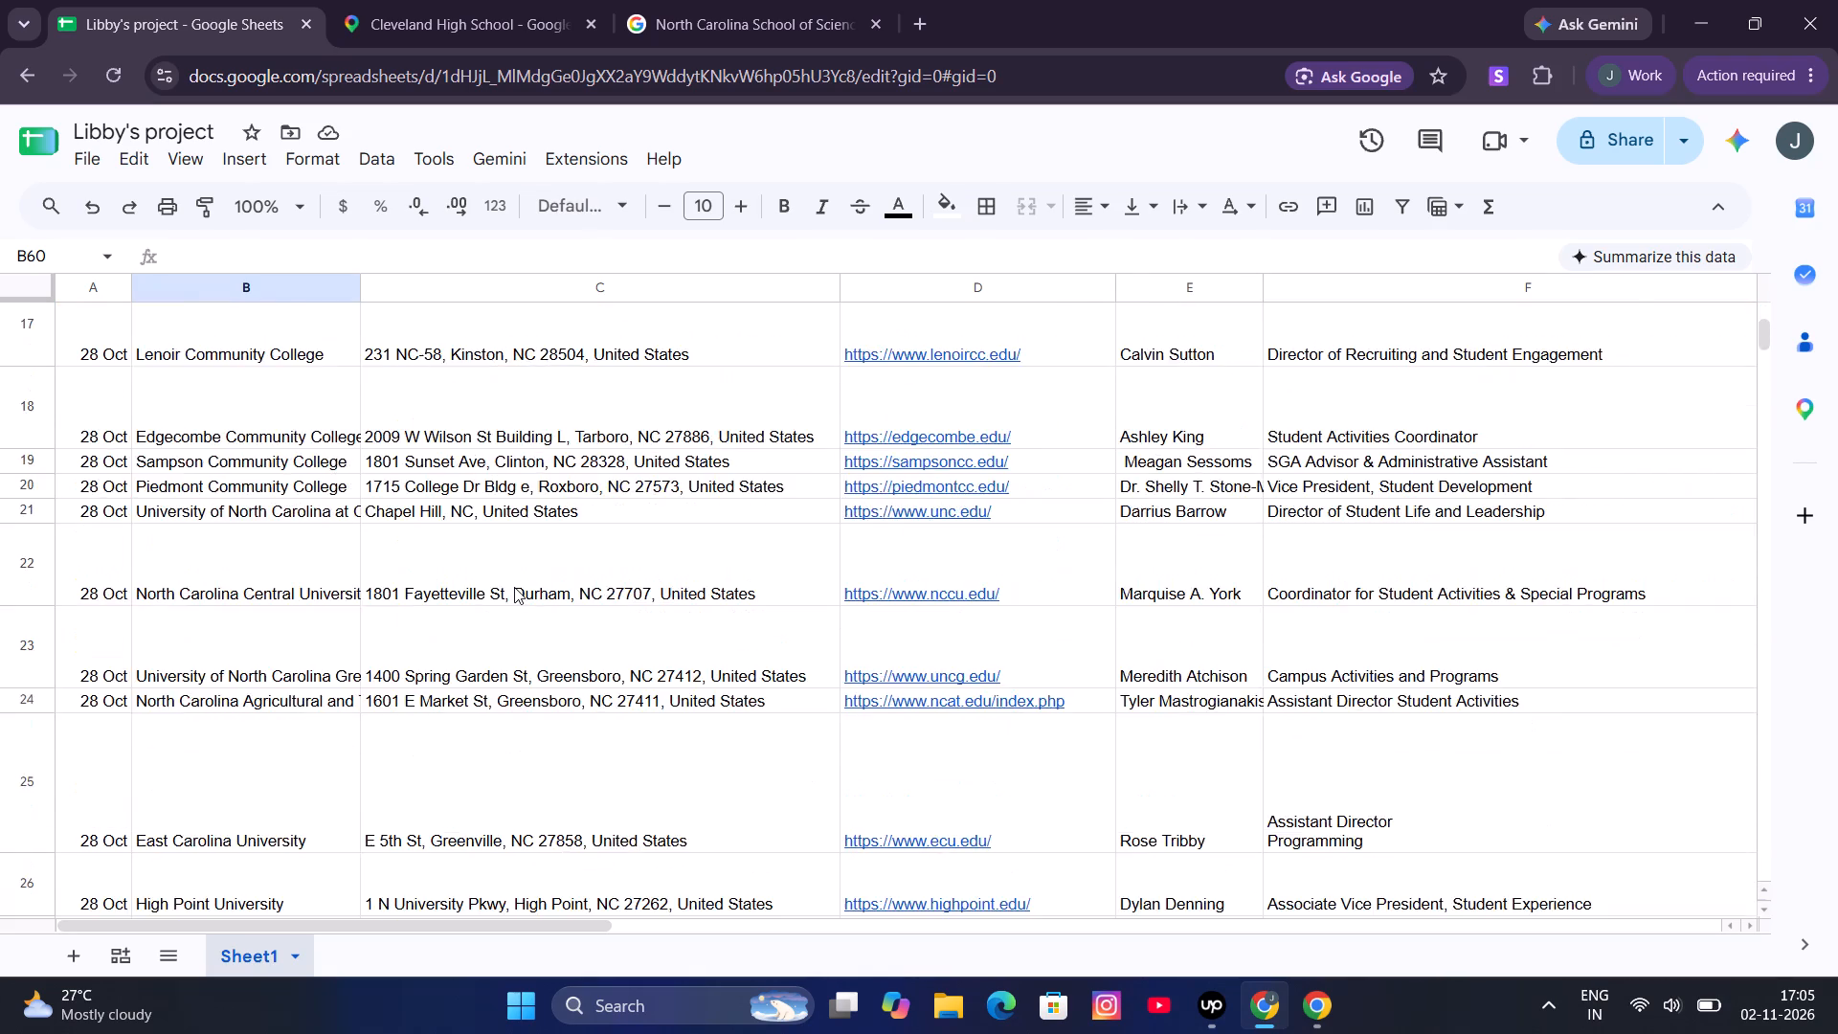
scroll(514, 587, down, 5)
scroll(514, 588, up, 5)
scroll(514, 587, down, 3)
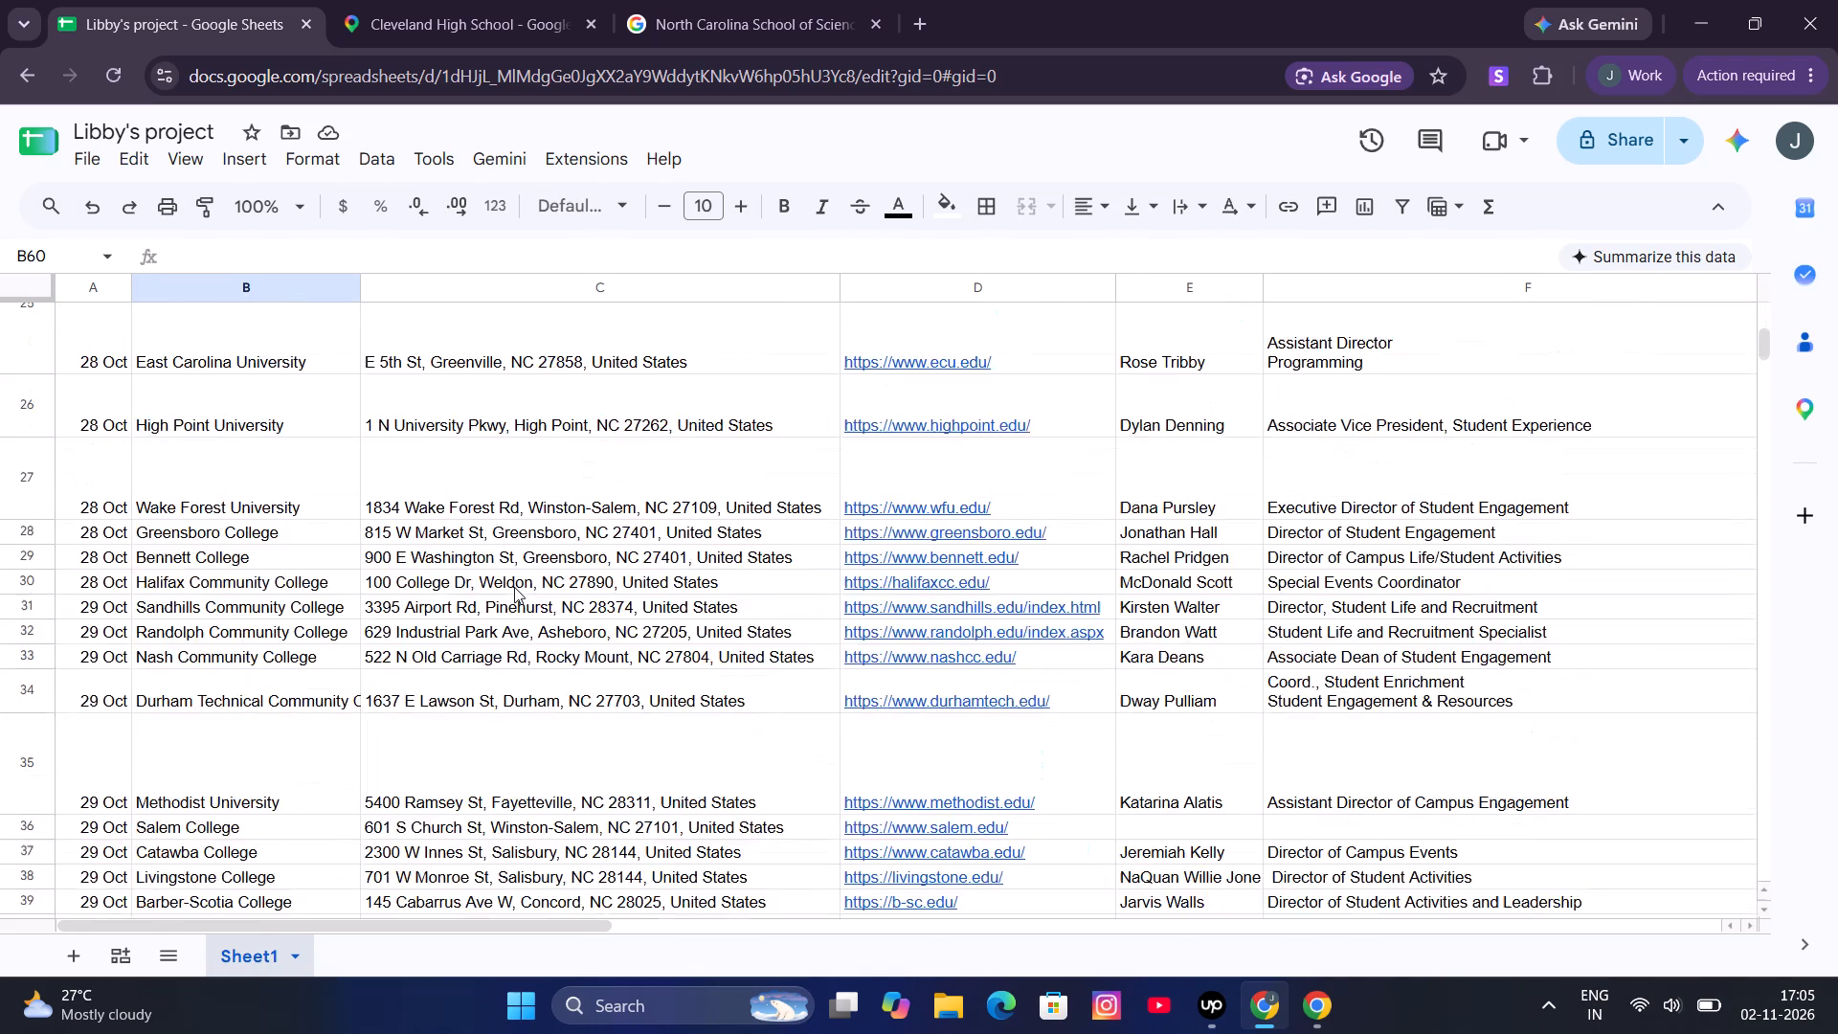
scroll(514, 587, down, 10)
scroll(633, 560, down, 1)
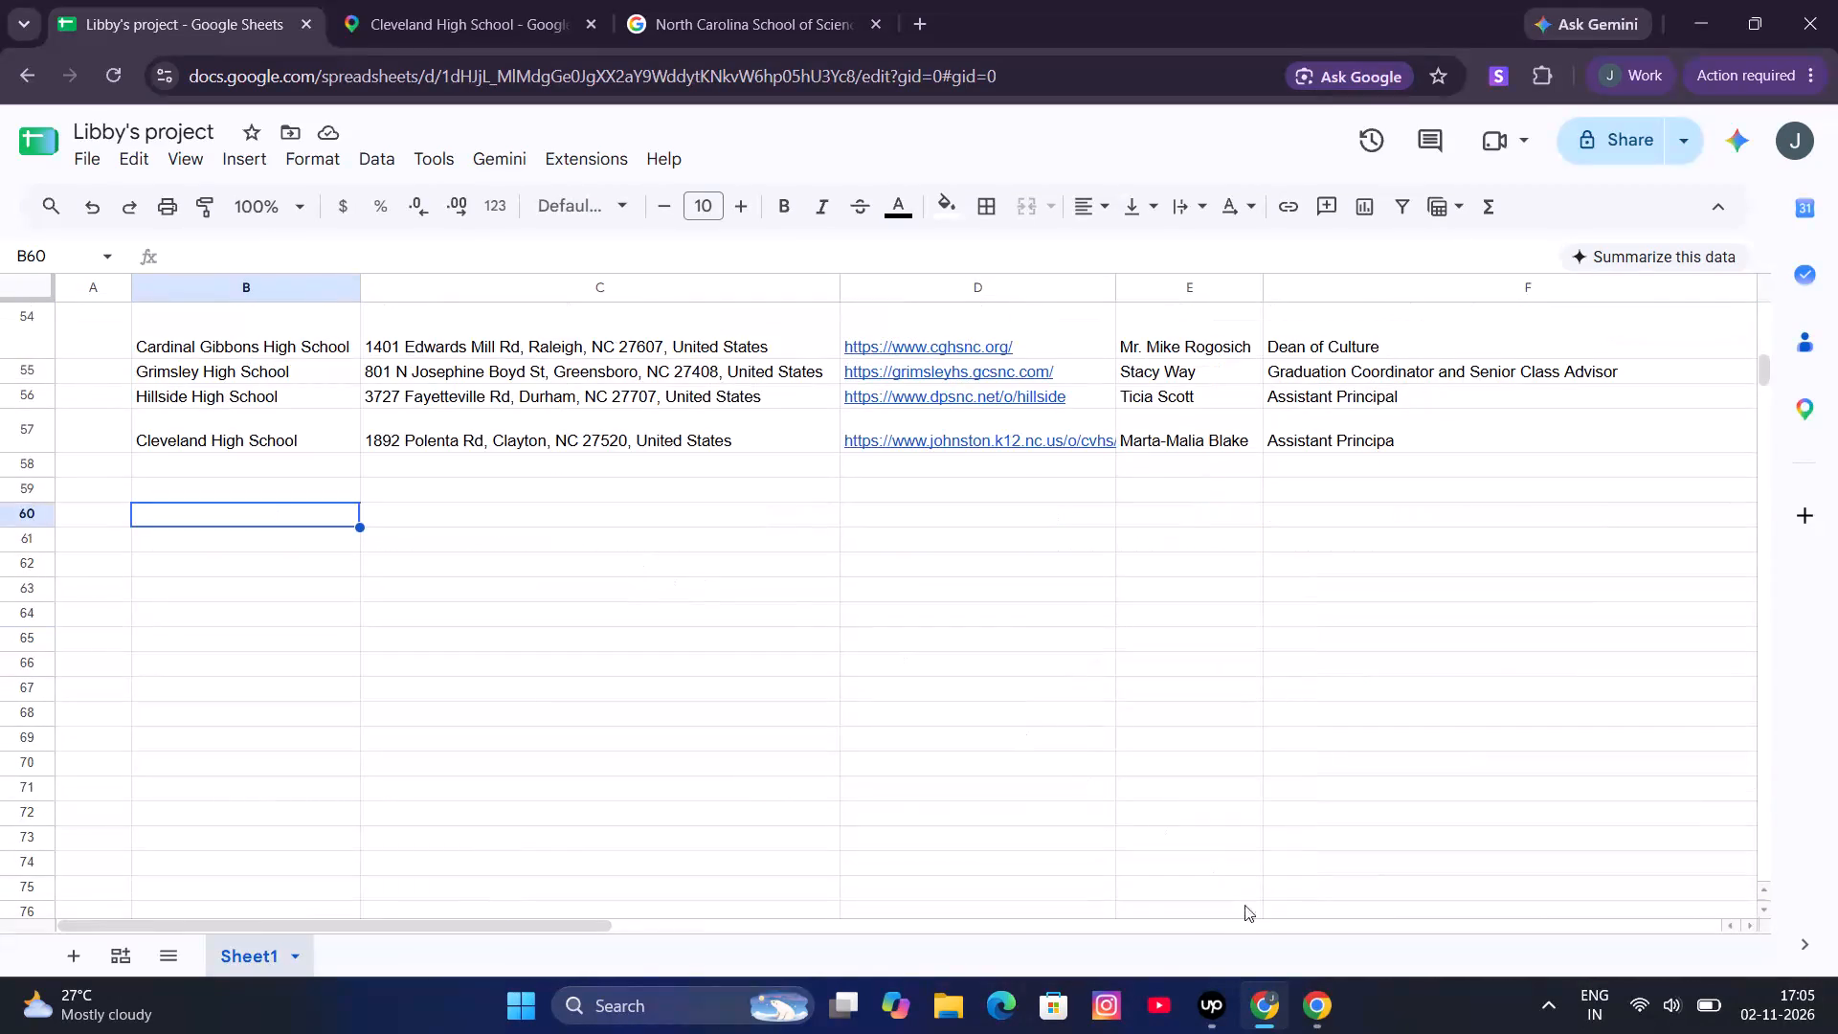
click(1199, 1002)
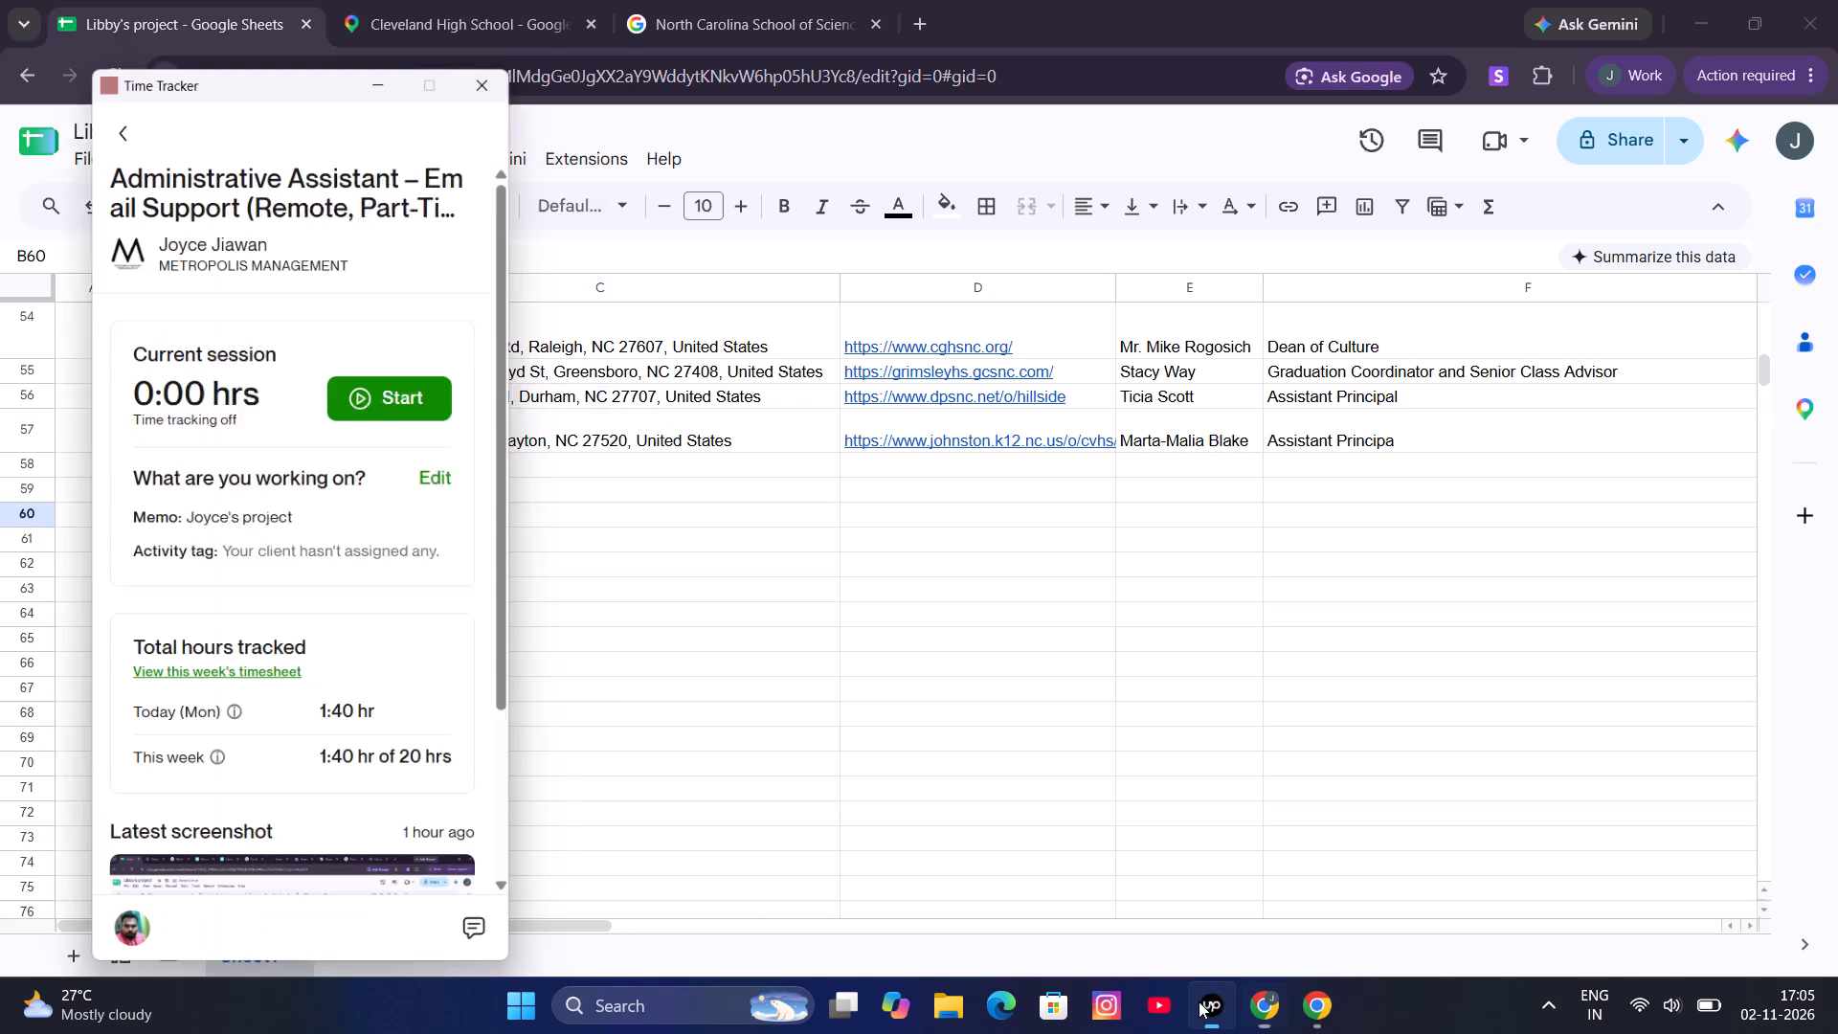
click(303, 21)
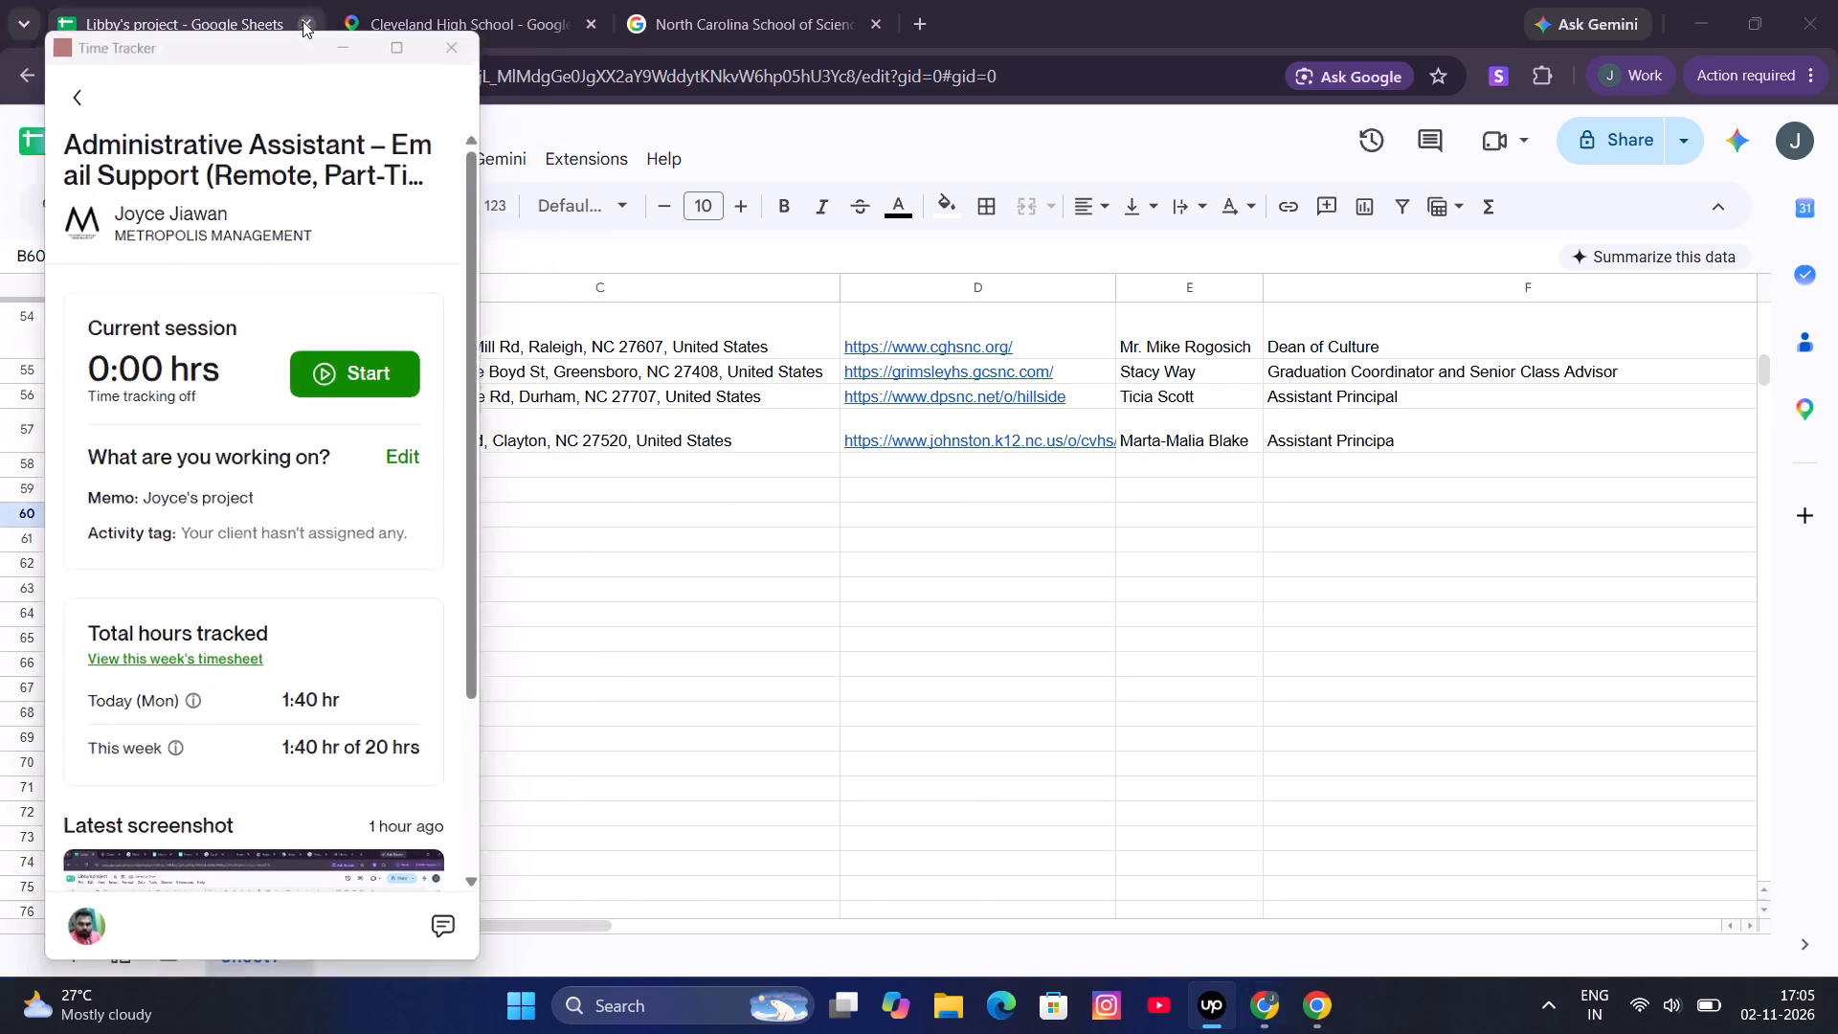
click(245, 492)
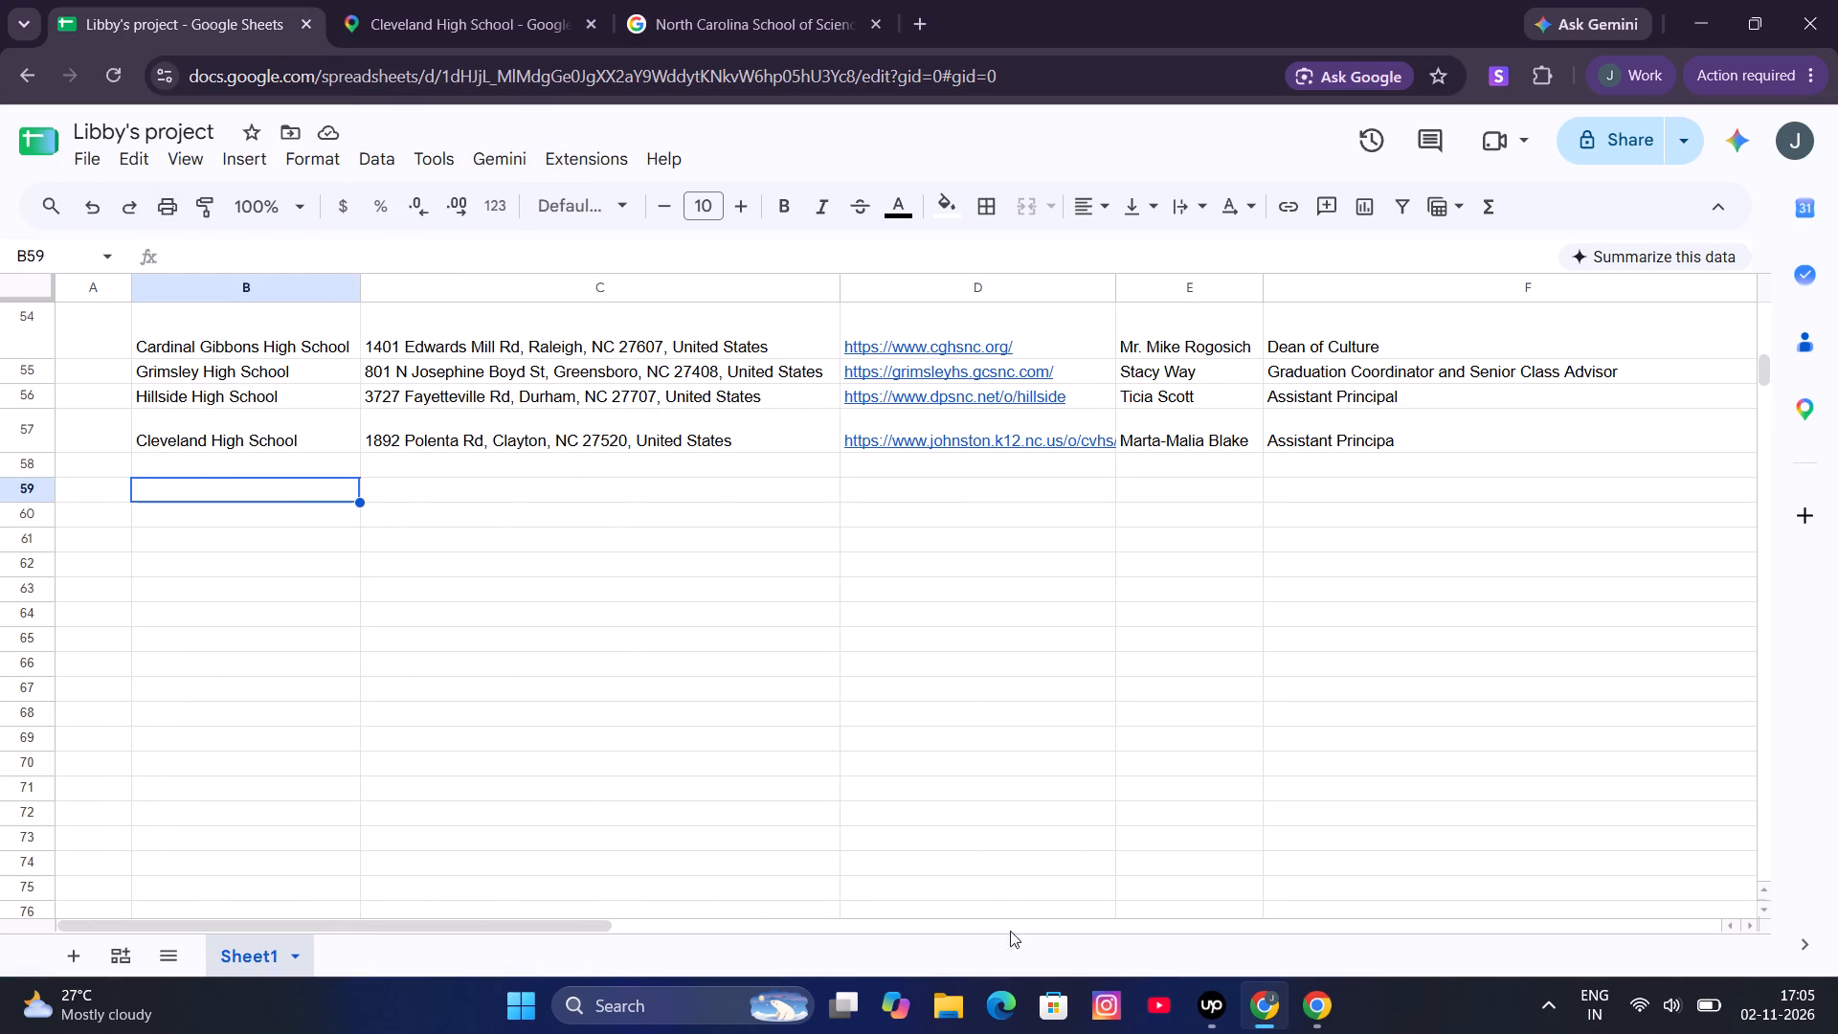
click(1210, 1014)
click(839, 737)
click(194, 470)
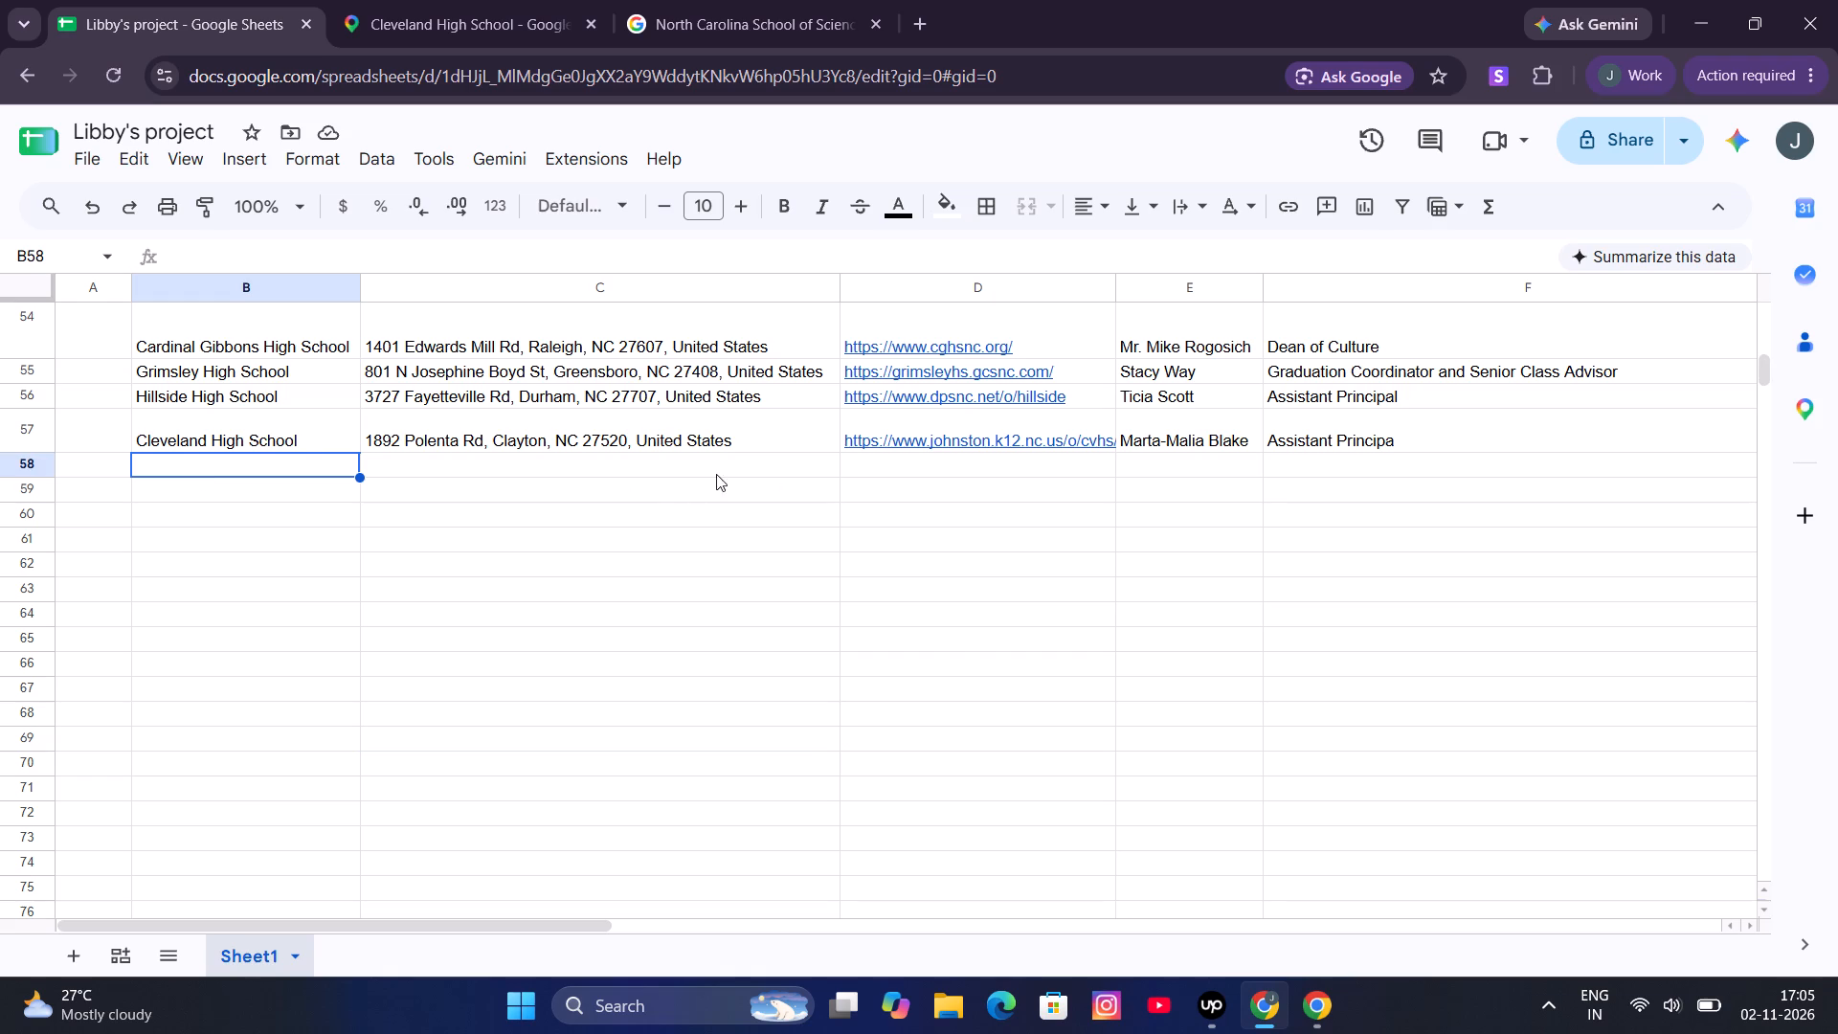
Correct Cleveland High School's contact title in row 57 to Assistant Principal.
double_click(1437, 440)
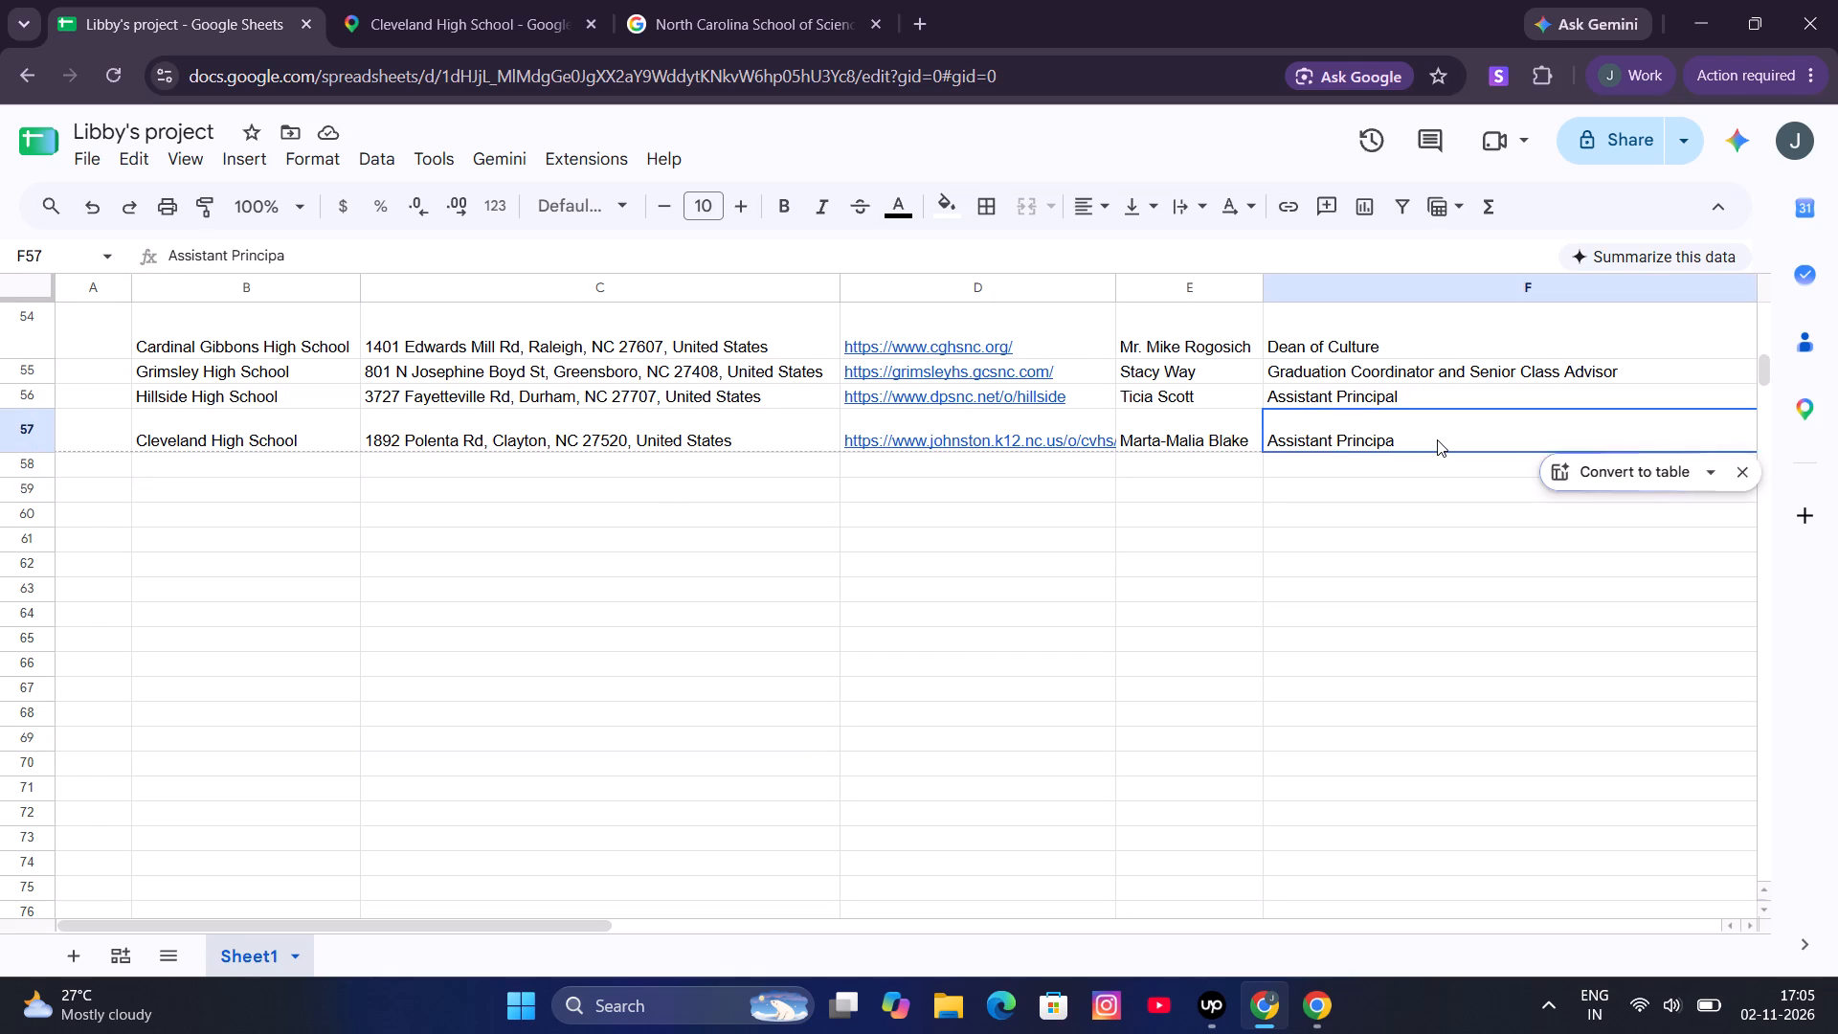
key(l)
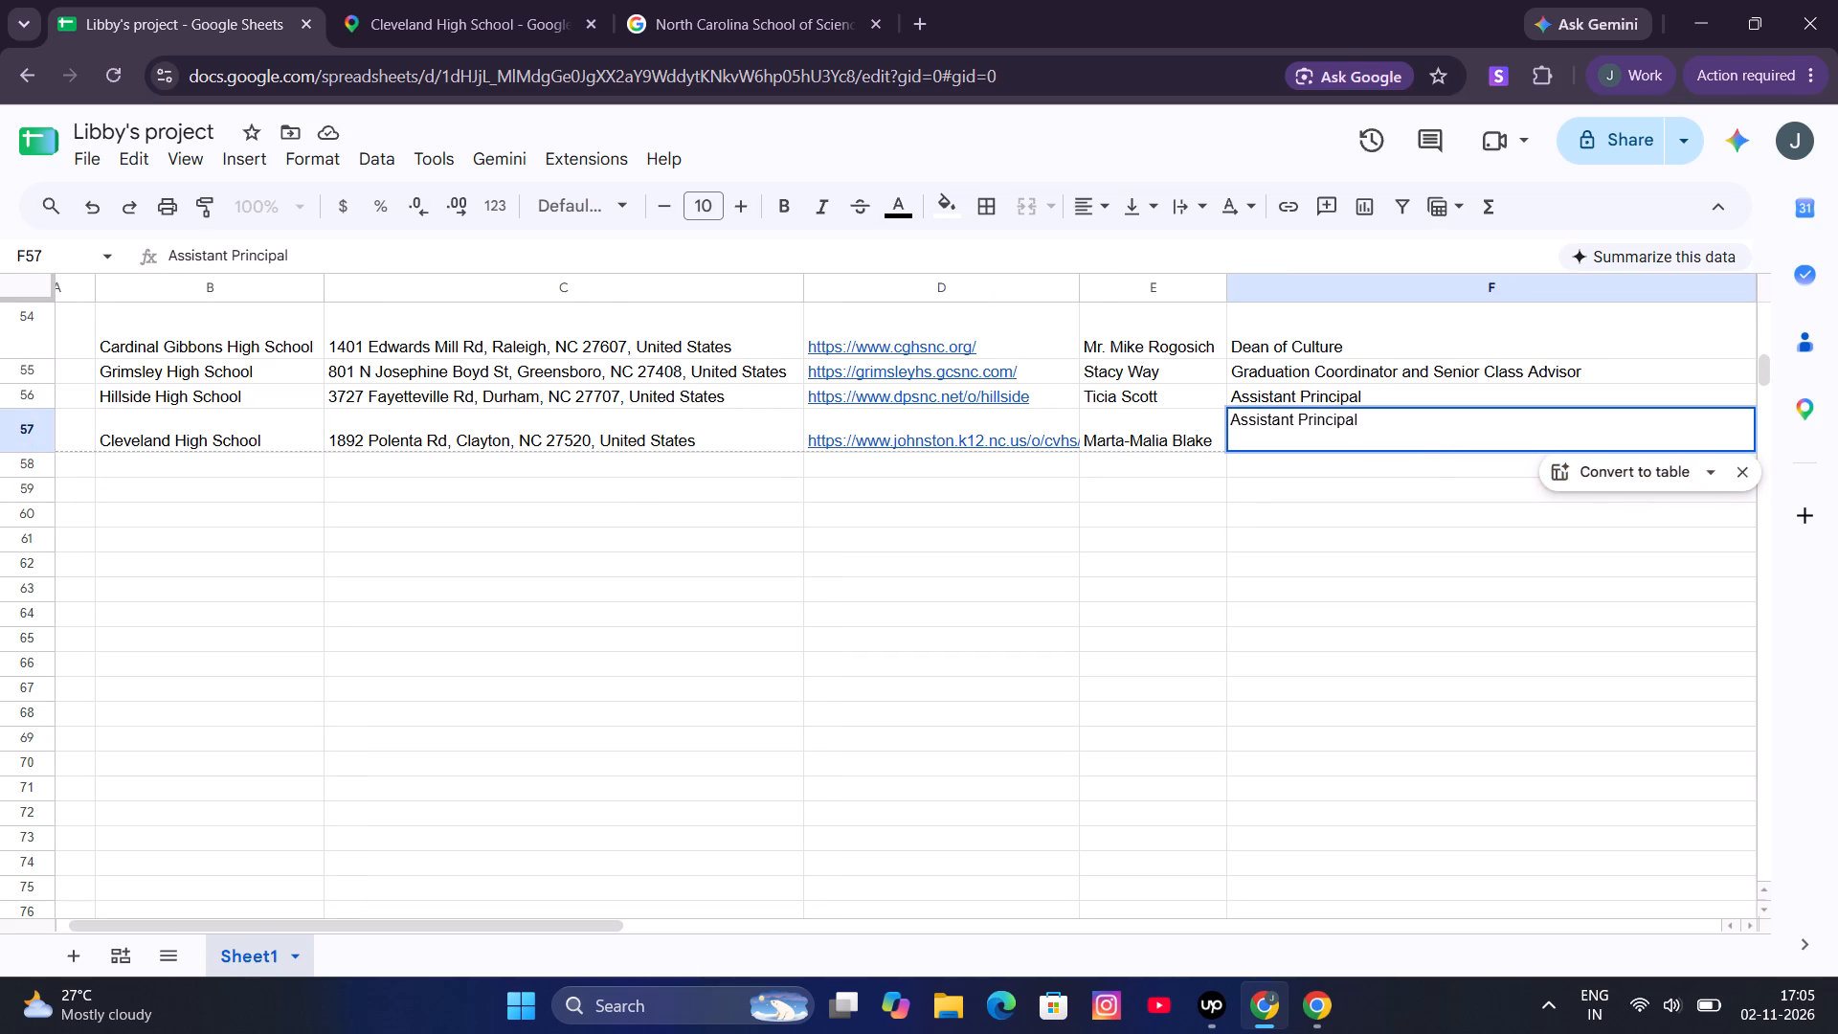
click(1396, 464)
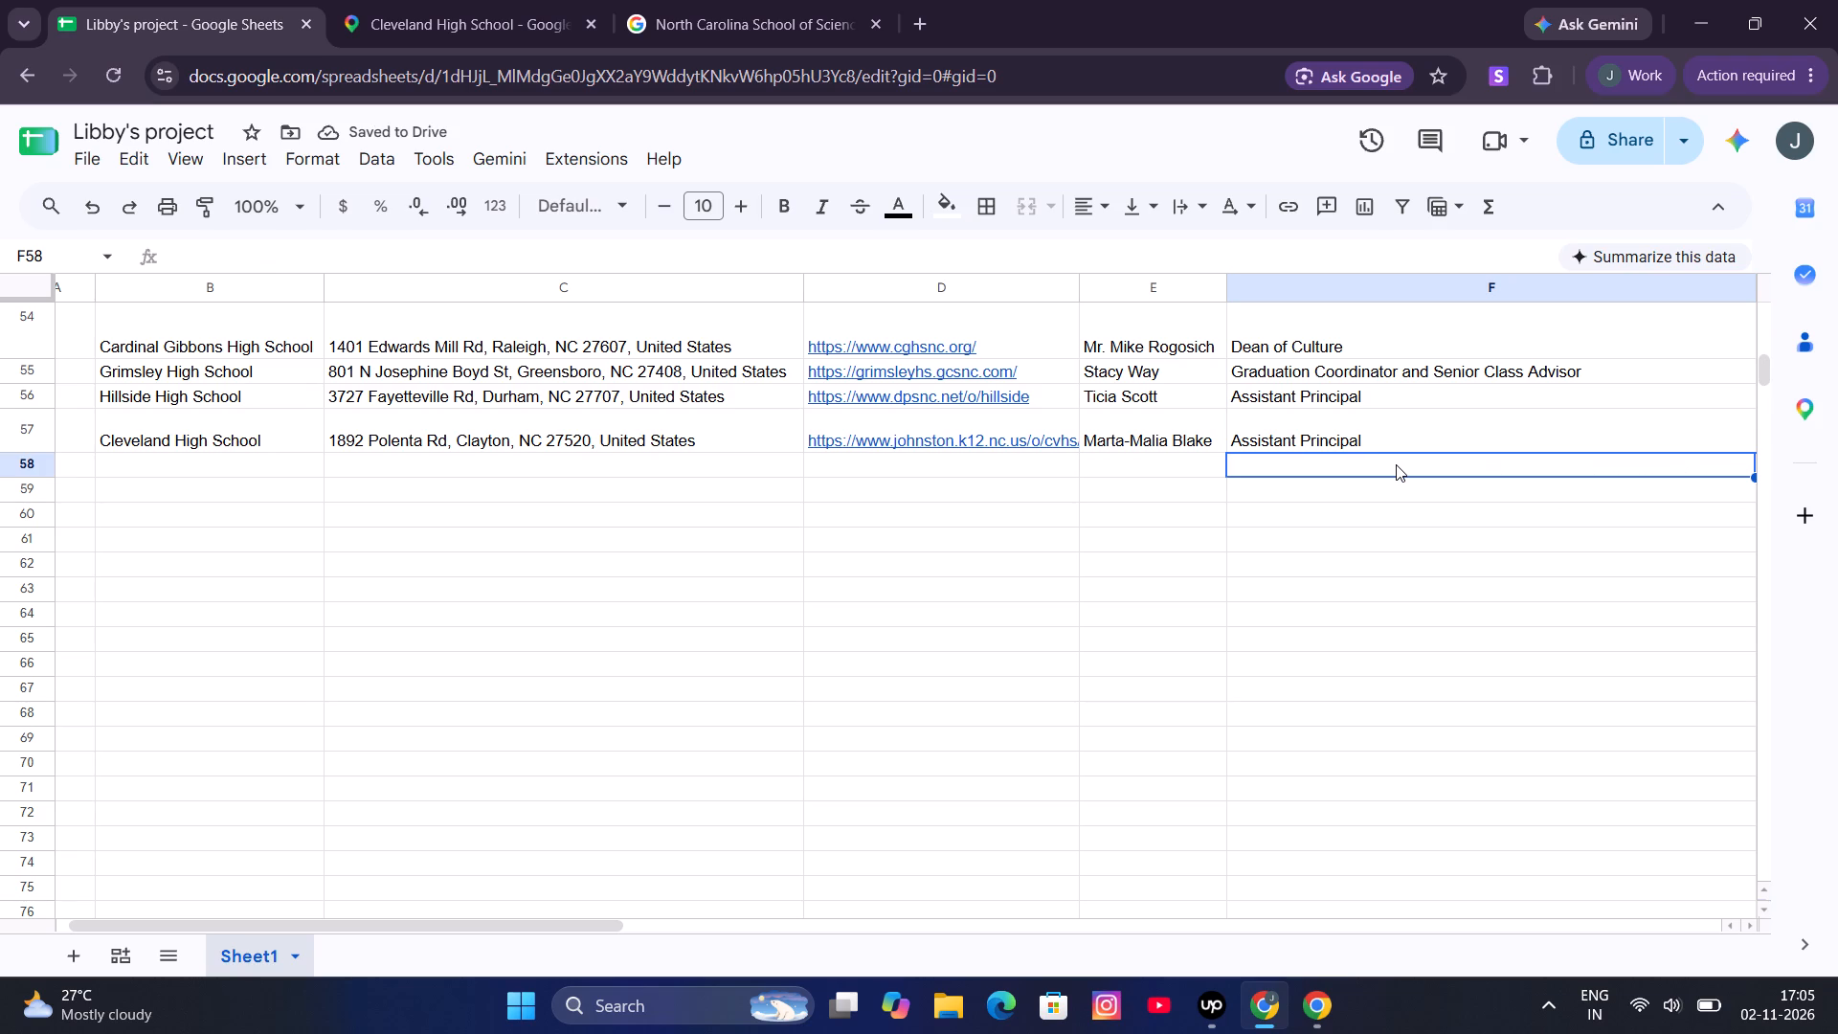
Open the United States High School - Master spreadsheet in a new tab at the Grad / Prom Events Sailesh - Close to Home schools sheet.
click(901, 12)
click(927, 14)
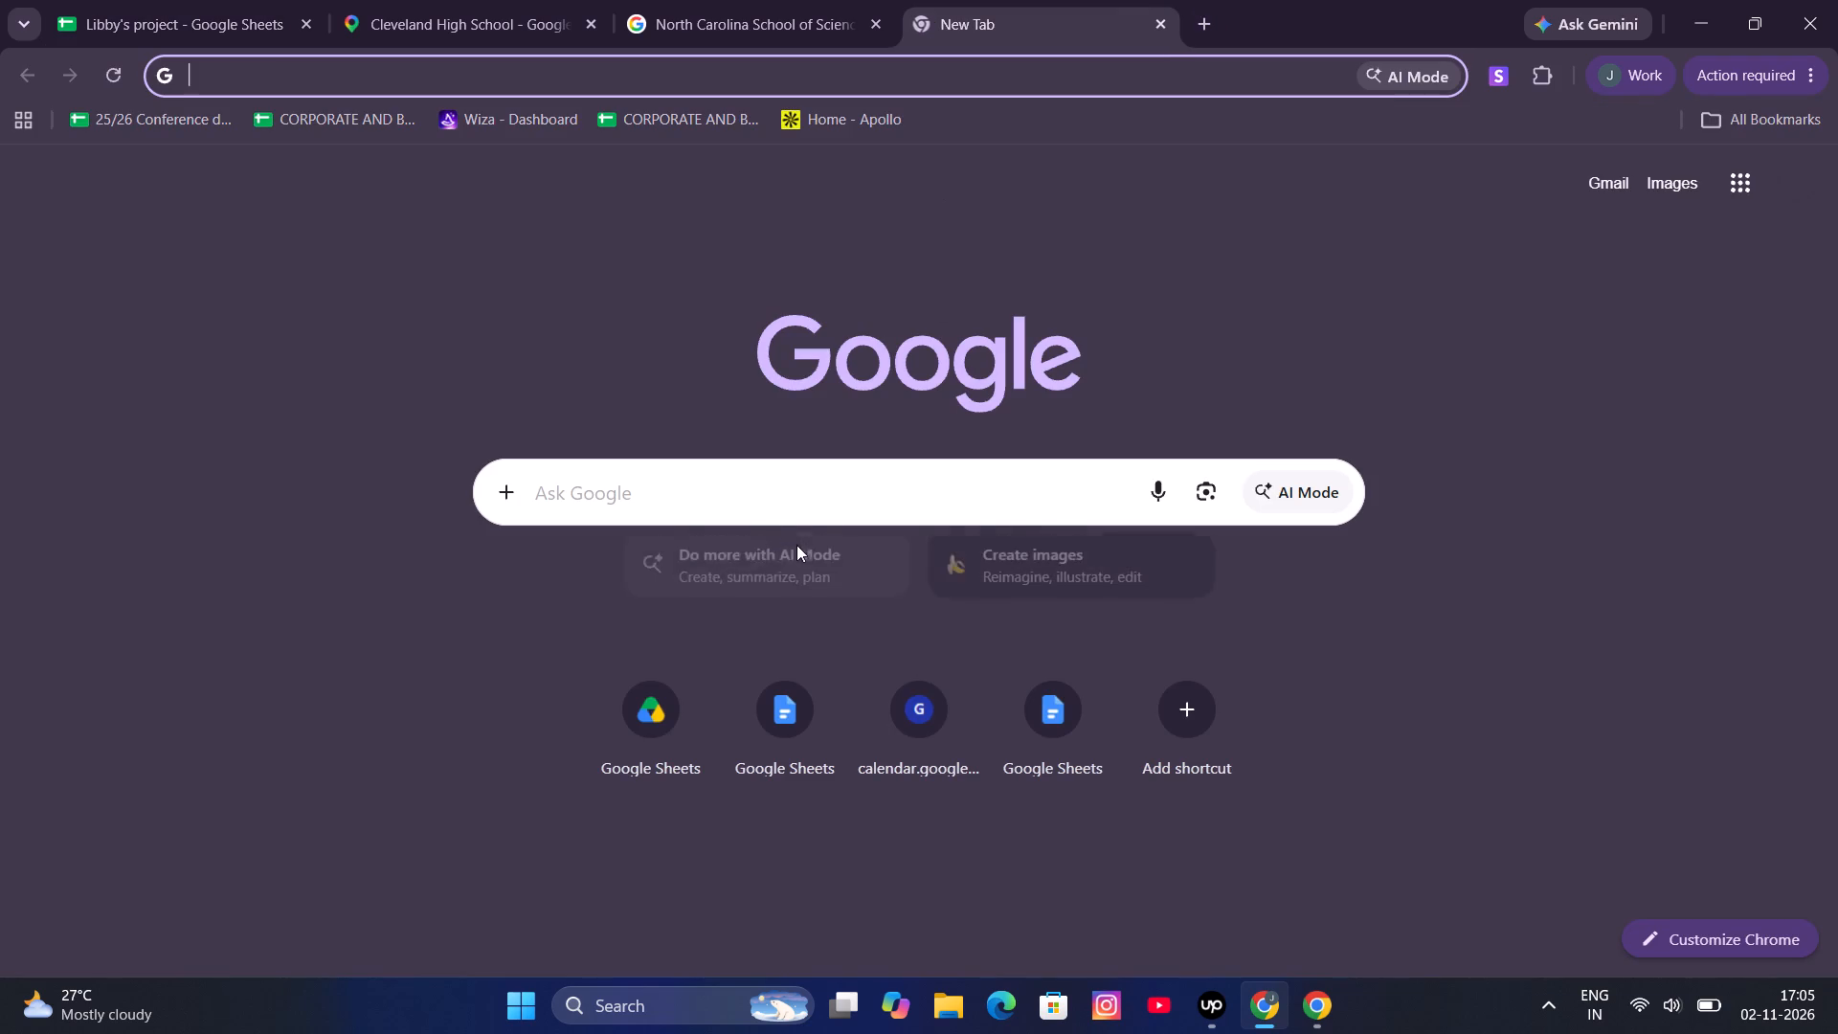
click(796, 511)
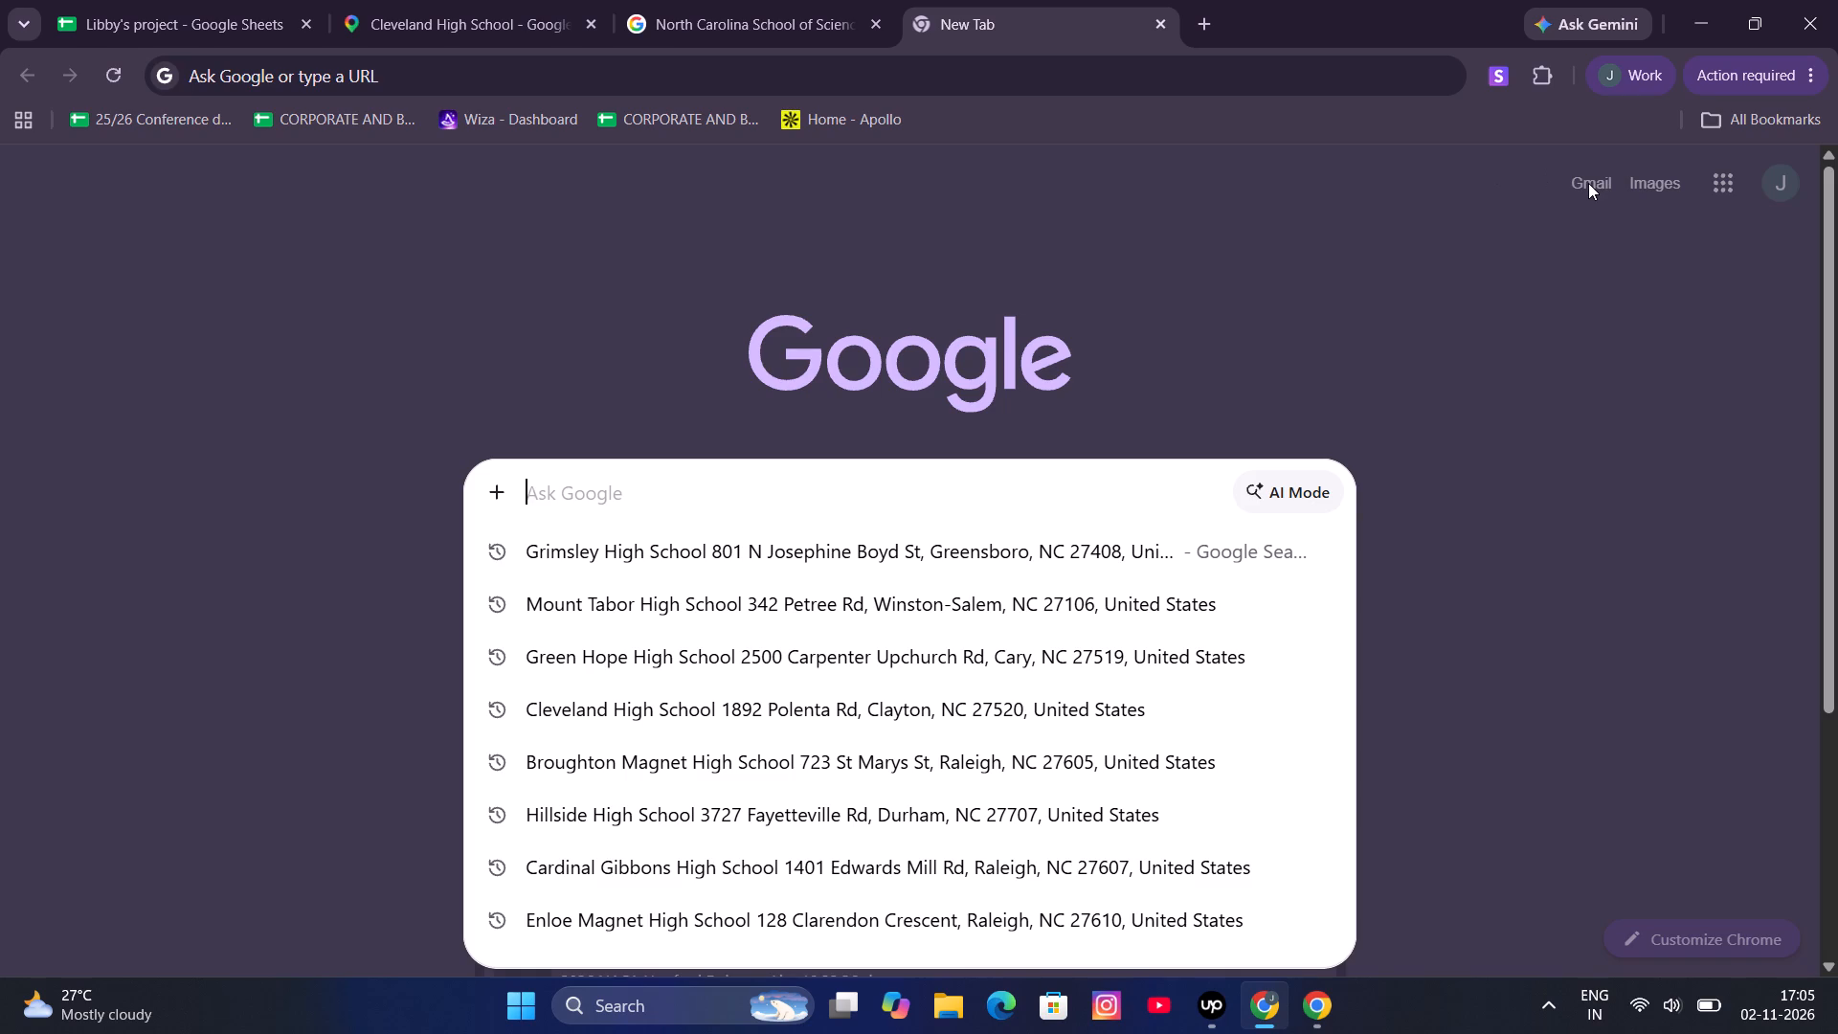
double_click(405, 347)
scroll(644, 480, down, 4)
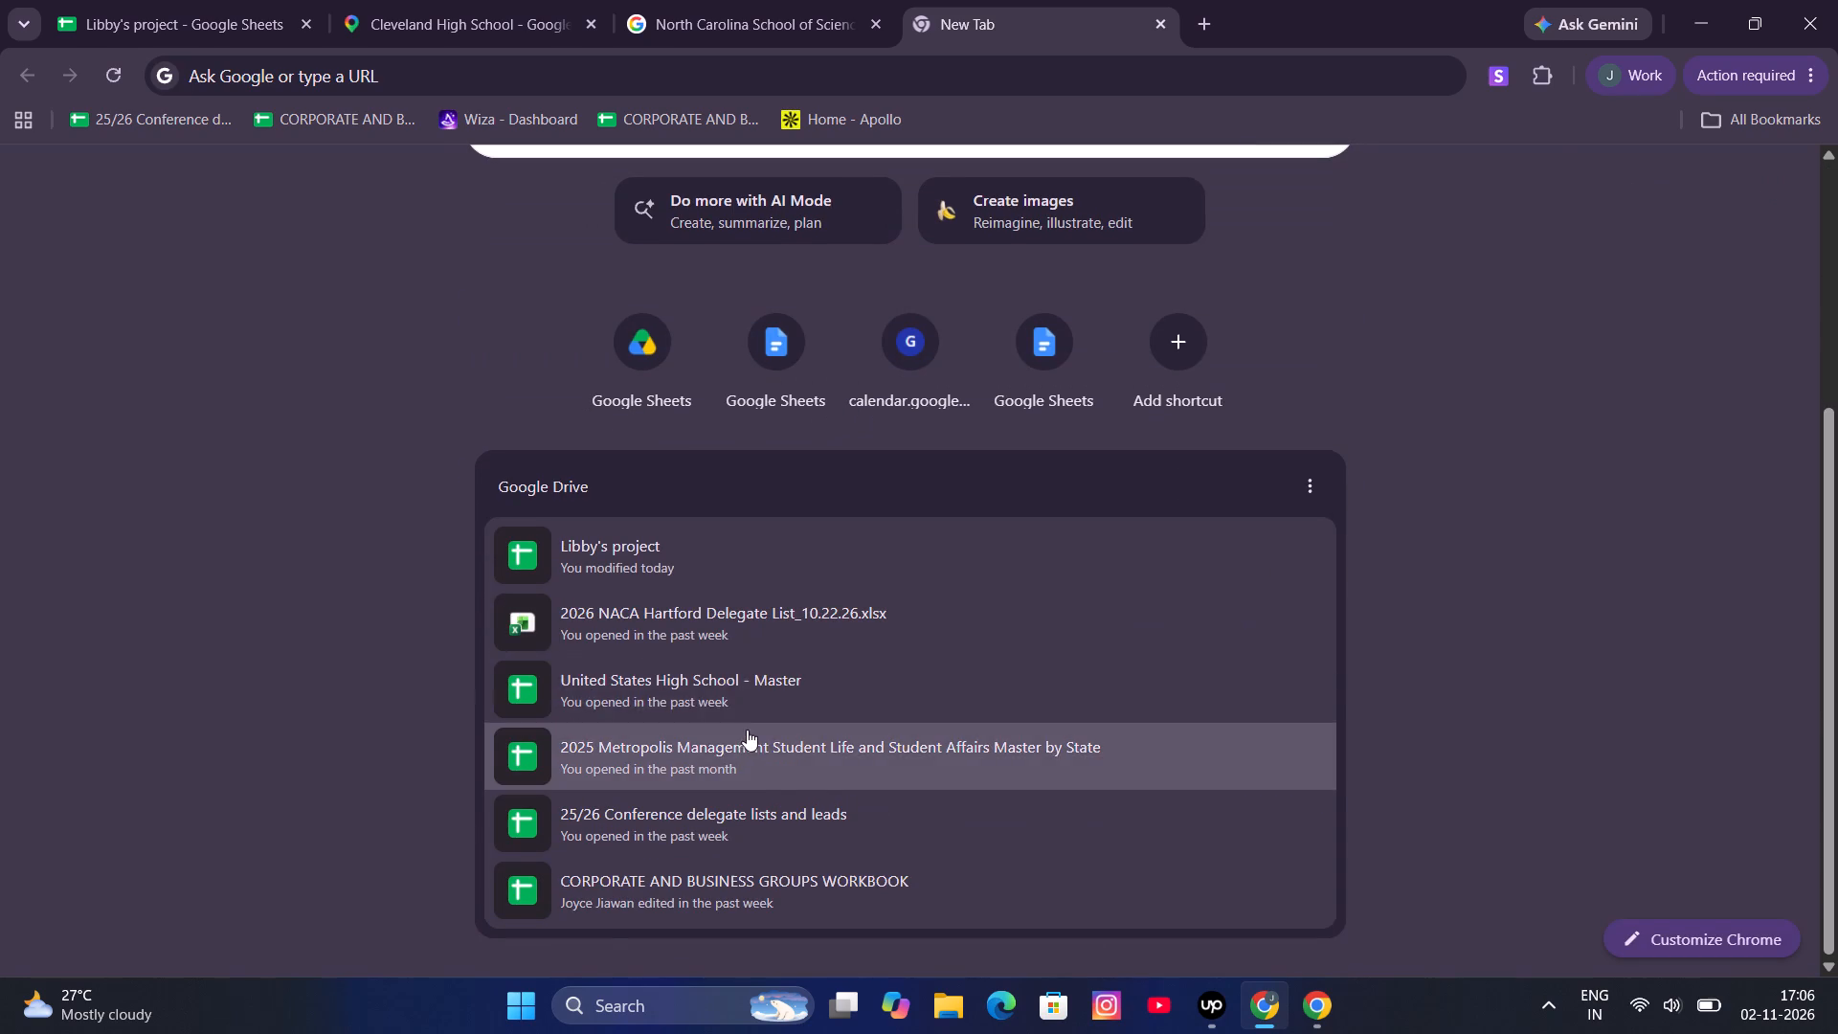
click(729, 669)
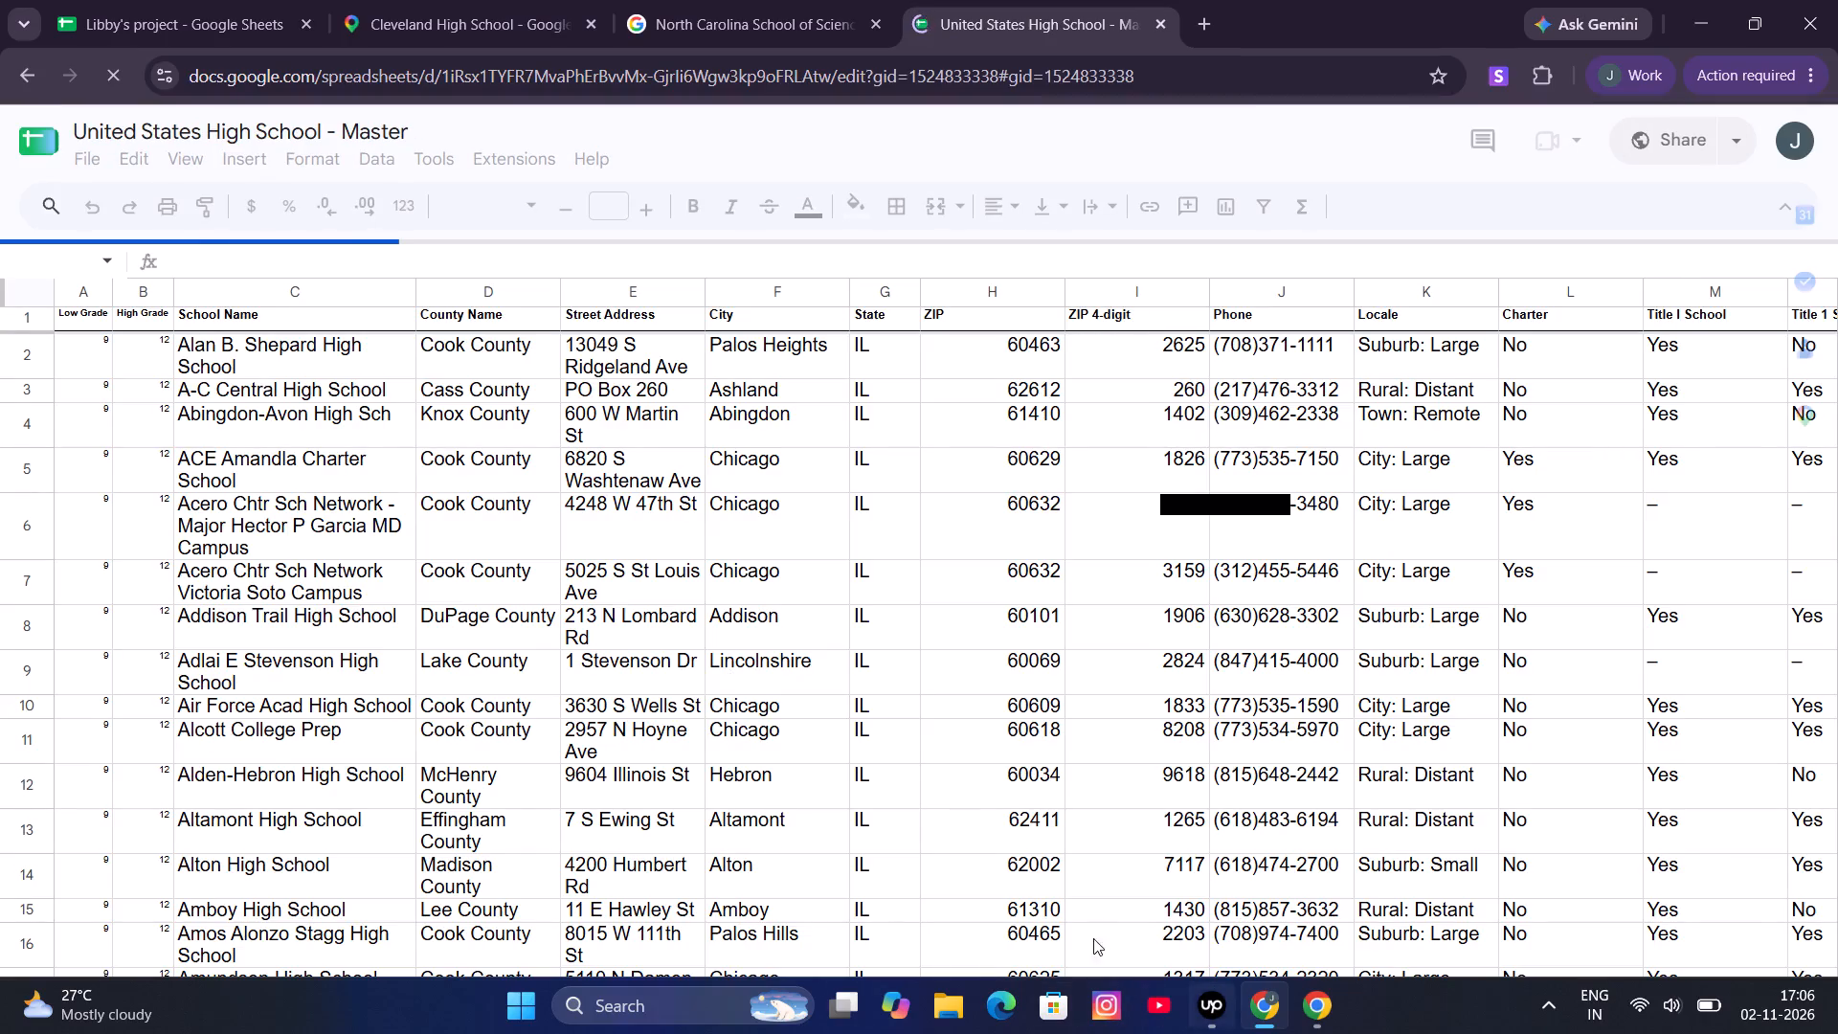
click(1067, 948)
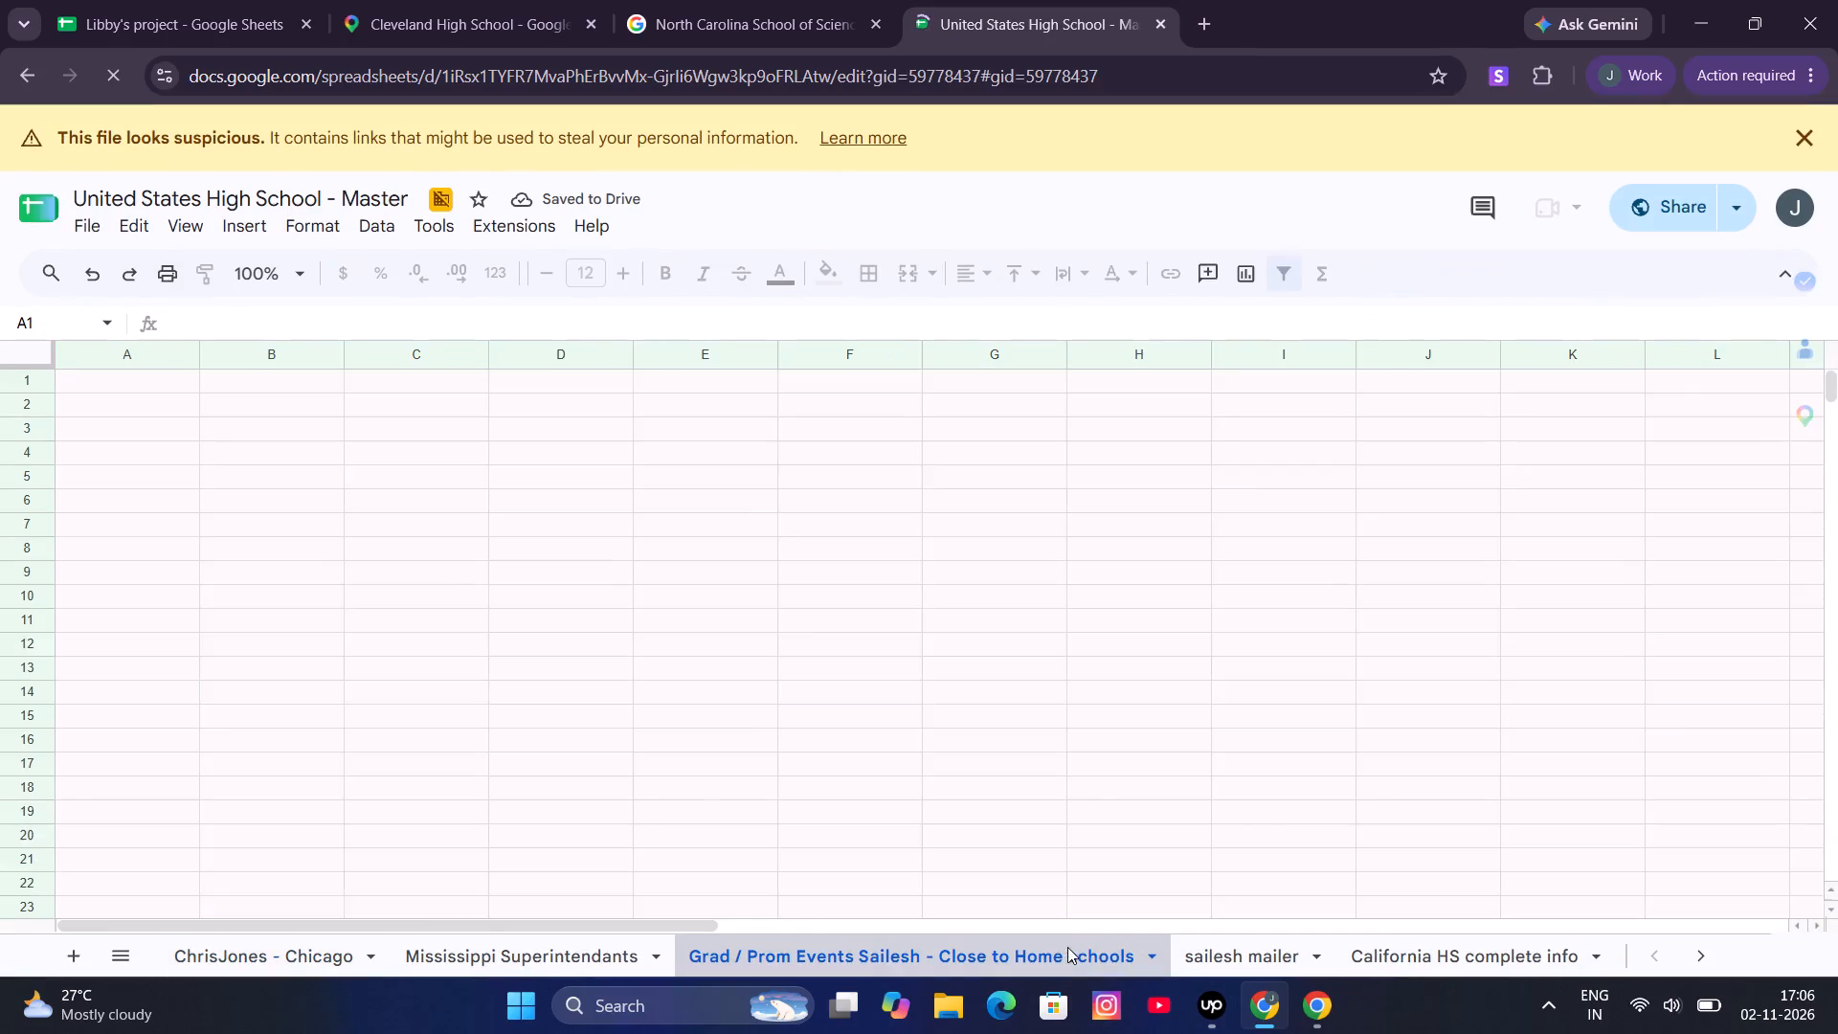
Examine the school, website, email status and contact columns of the master sheet, especially along the Oakland Technical High row.
scroll(1082, 696, left, 4)
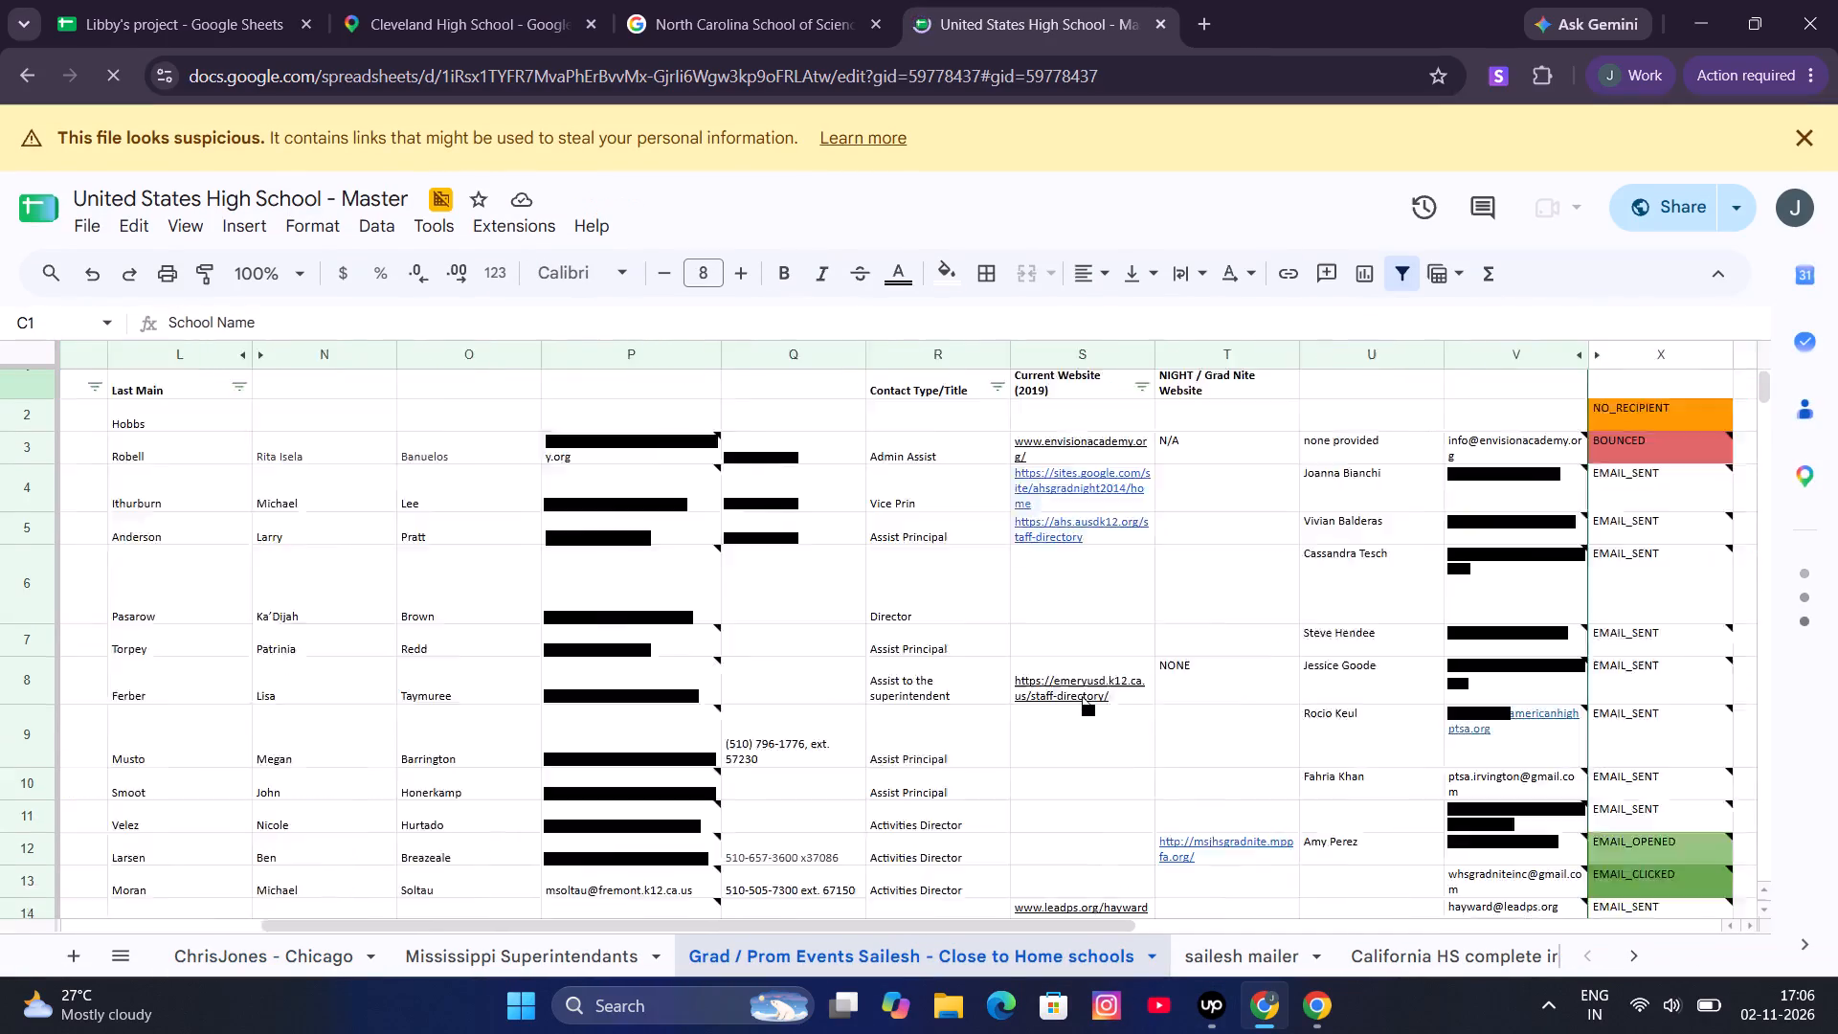
scroll(1082, 696, left, 7)
scroll(1082, 696, down, 1)
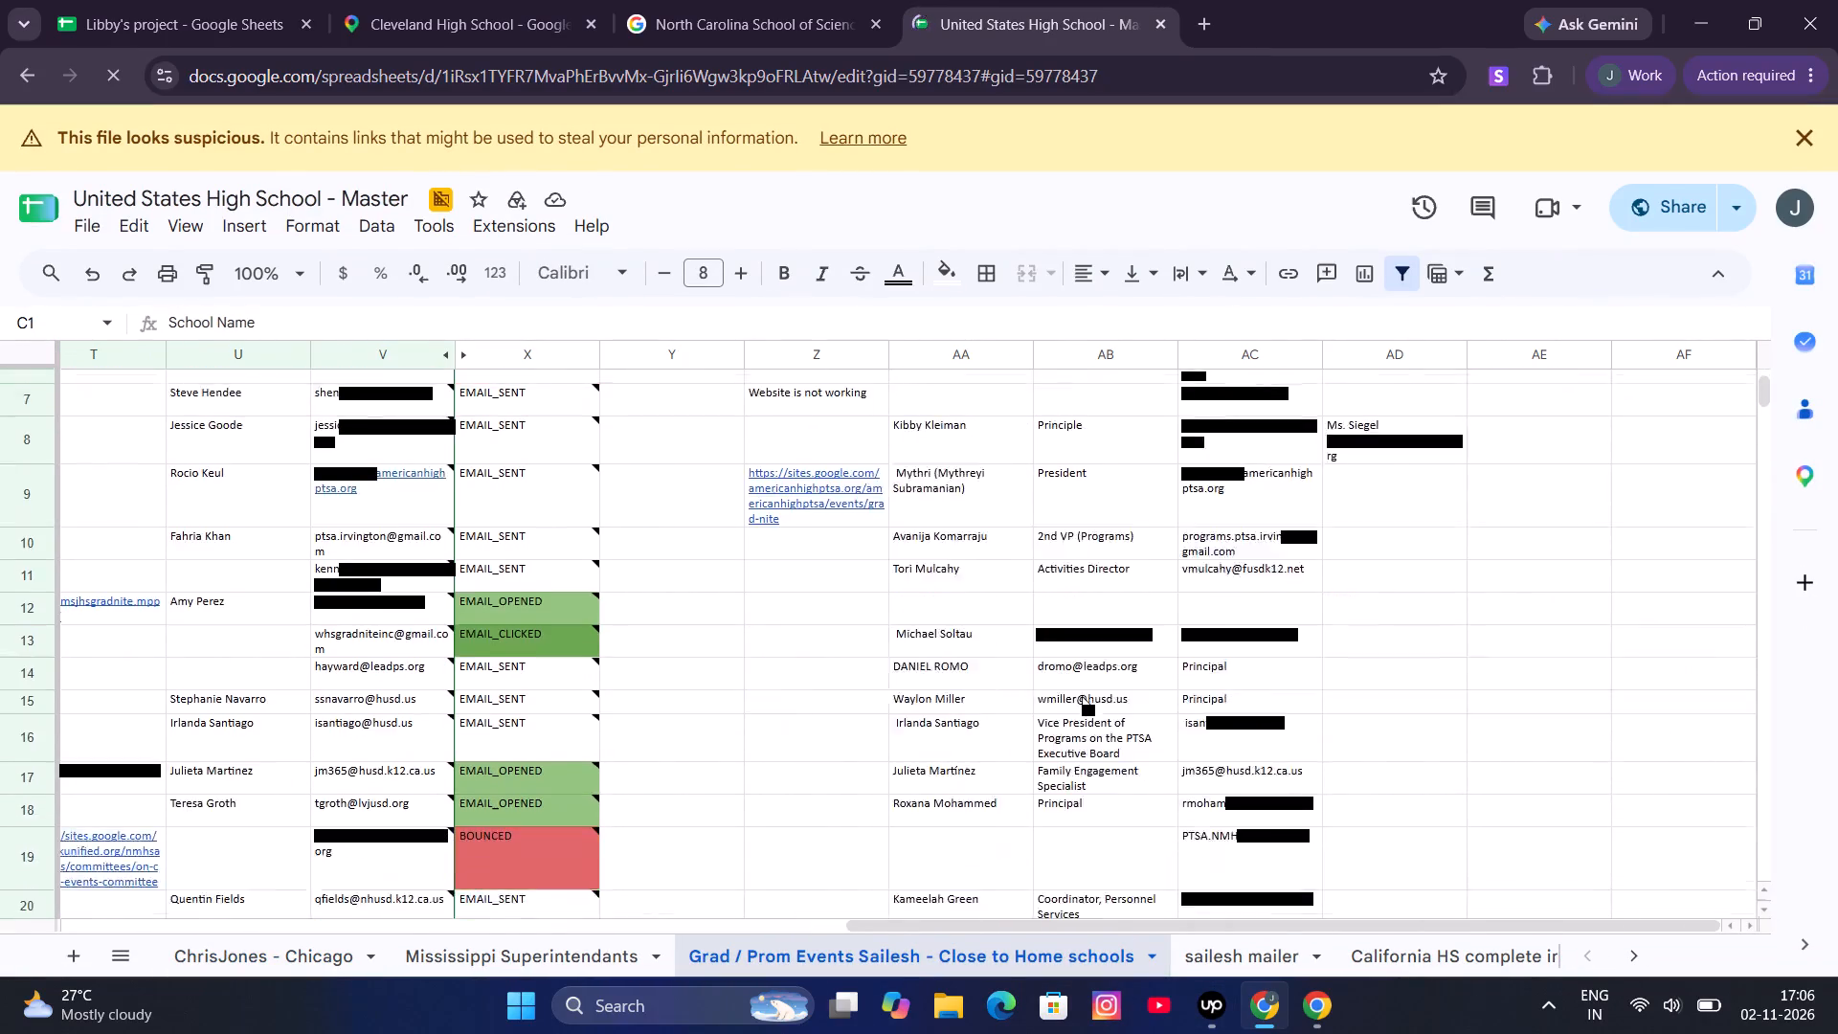
scroll(1082, 696, down, 5)
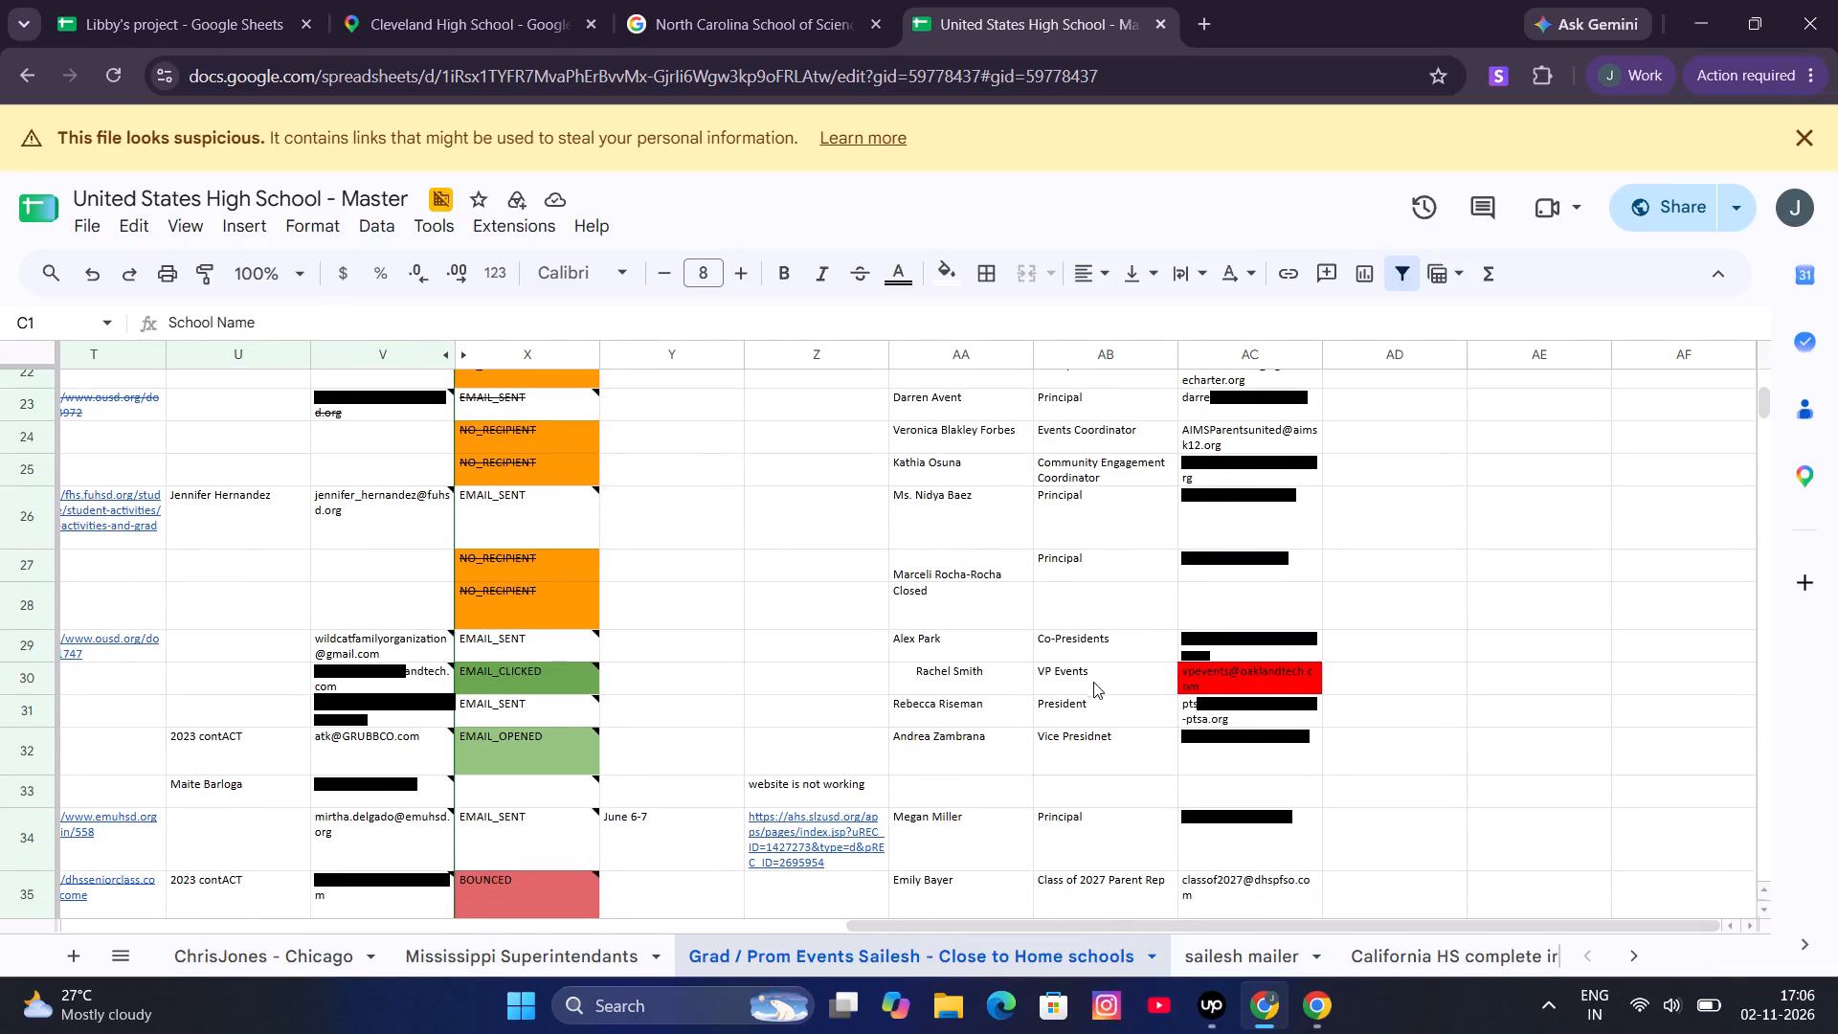
click(1094, 680)
key(Left)
key(Left)
key(Left)
key(Left)
key(Left)
key(Left)
key(Left)
key(Left)
key(Left)
key(Left)
key(Left)
key(Left)
key(Left)
key(Left)
key(Left)
key(Left)
key(Left)
key(Left)
key(Left)
key(Left)
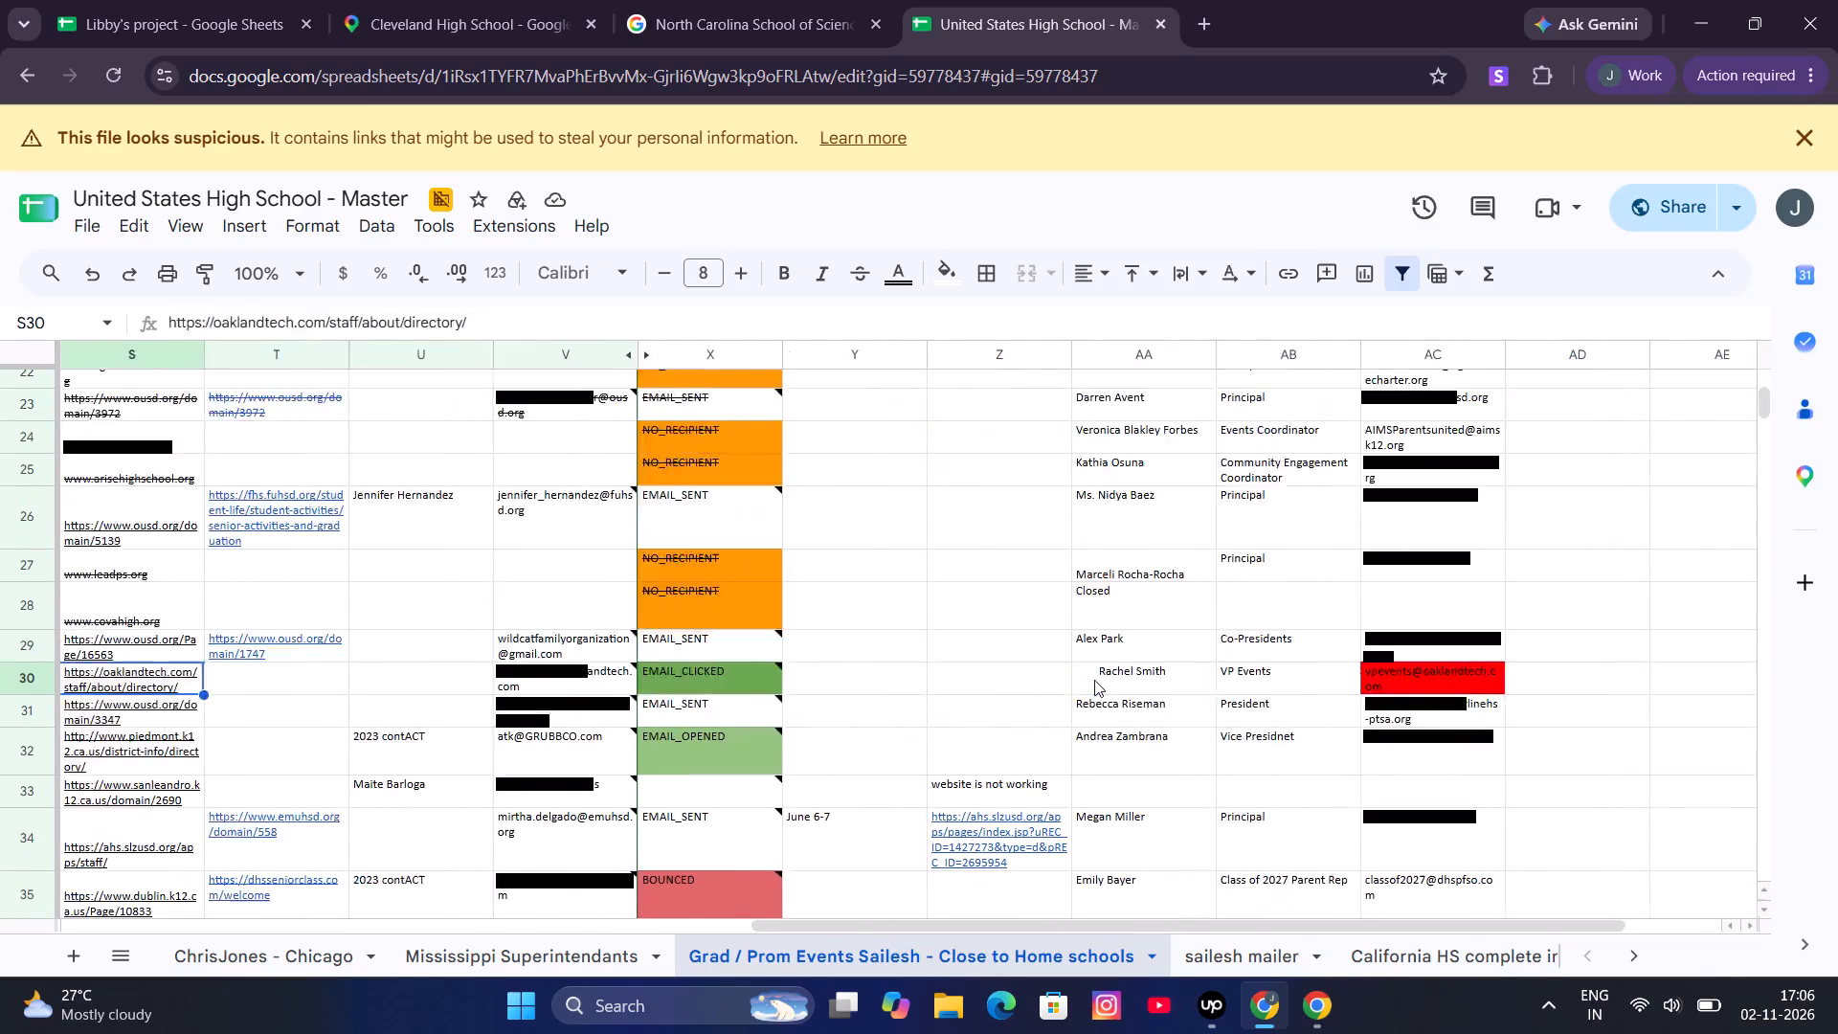
key(Right)
key(Right)
key(Right)
key(Right)
key(Right)
key(Right)
key(Right)
key(Right)
key(Right)
key(Right)
key(Right)
key(Right)
key(Right)
key(Right)
key(Right)
key(Right)
key(Right)
key(Right)
key(Right)
key(Right)
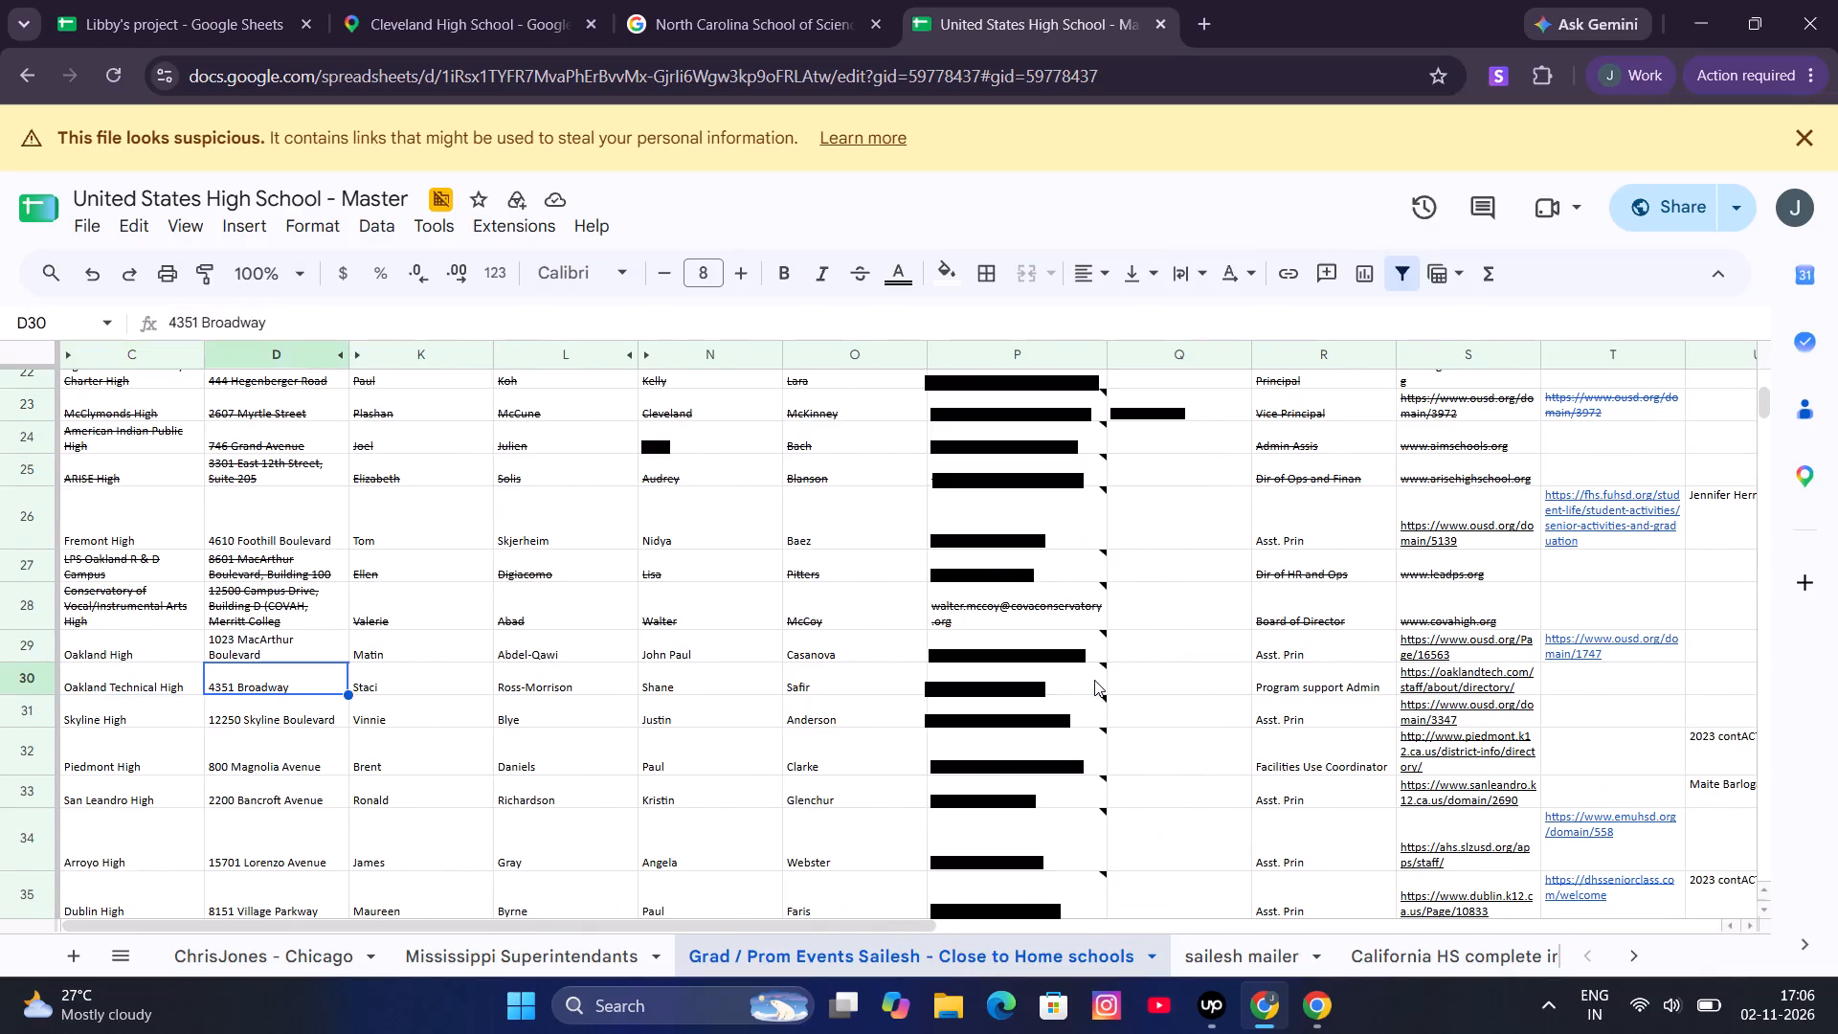
key(Left)
key(Left)
key(Left)
key(Left)
key(Left)
key(Left)
key(Left)
key(Left)
key(Left)
key(Left)
key(Left)
key(Left)
key(Left)
key(Left)
key(Left)
key(Left)
key(Left)
key(Left)
key(Left)
key(Left)
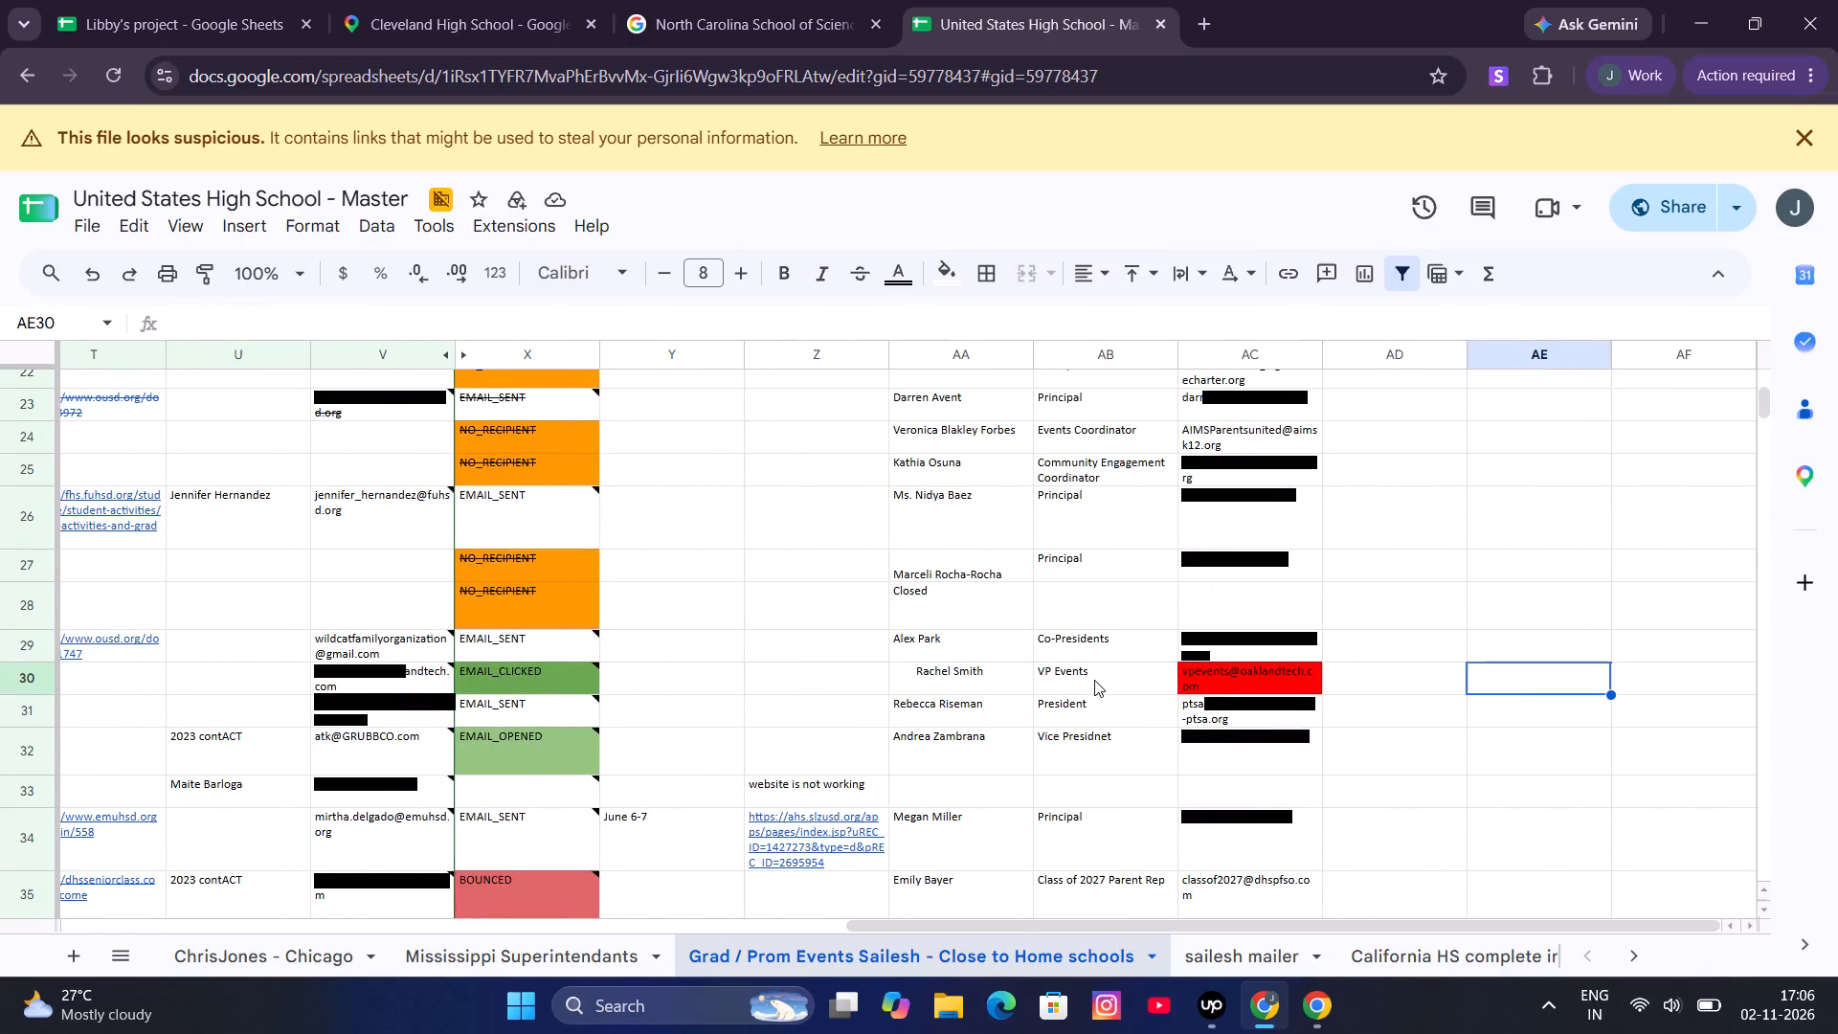
Copy the school name Oakland Technical High and open a blank browser tab.
key(ctrl+c)
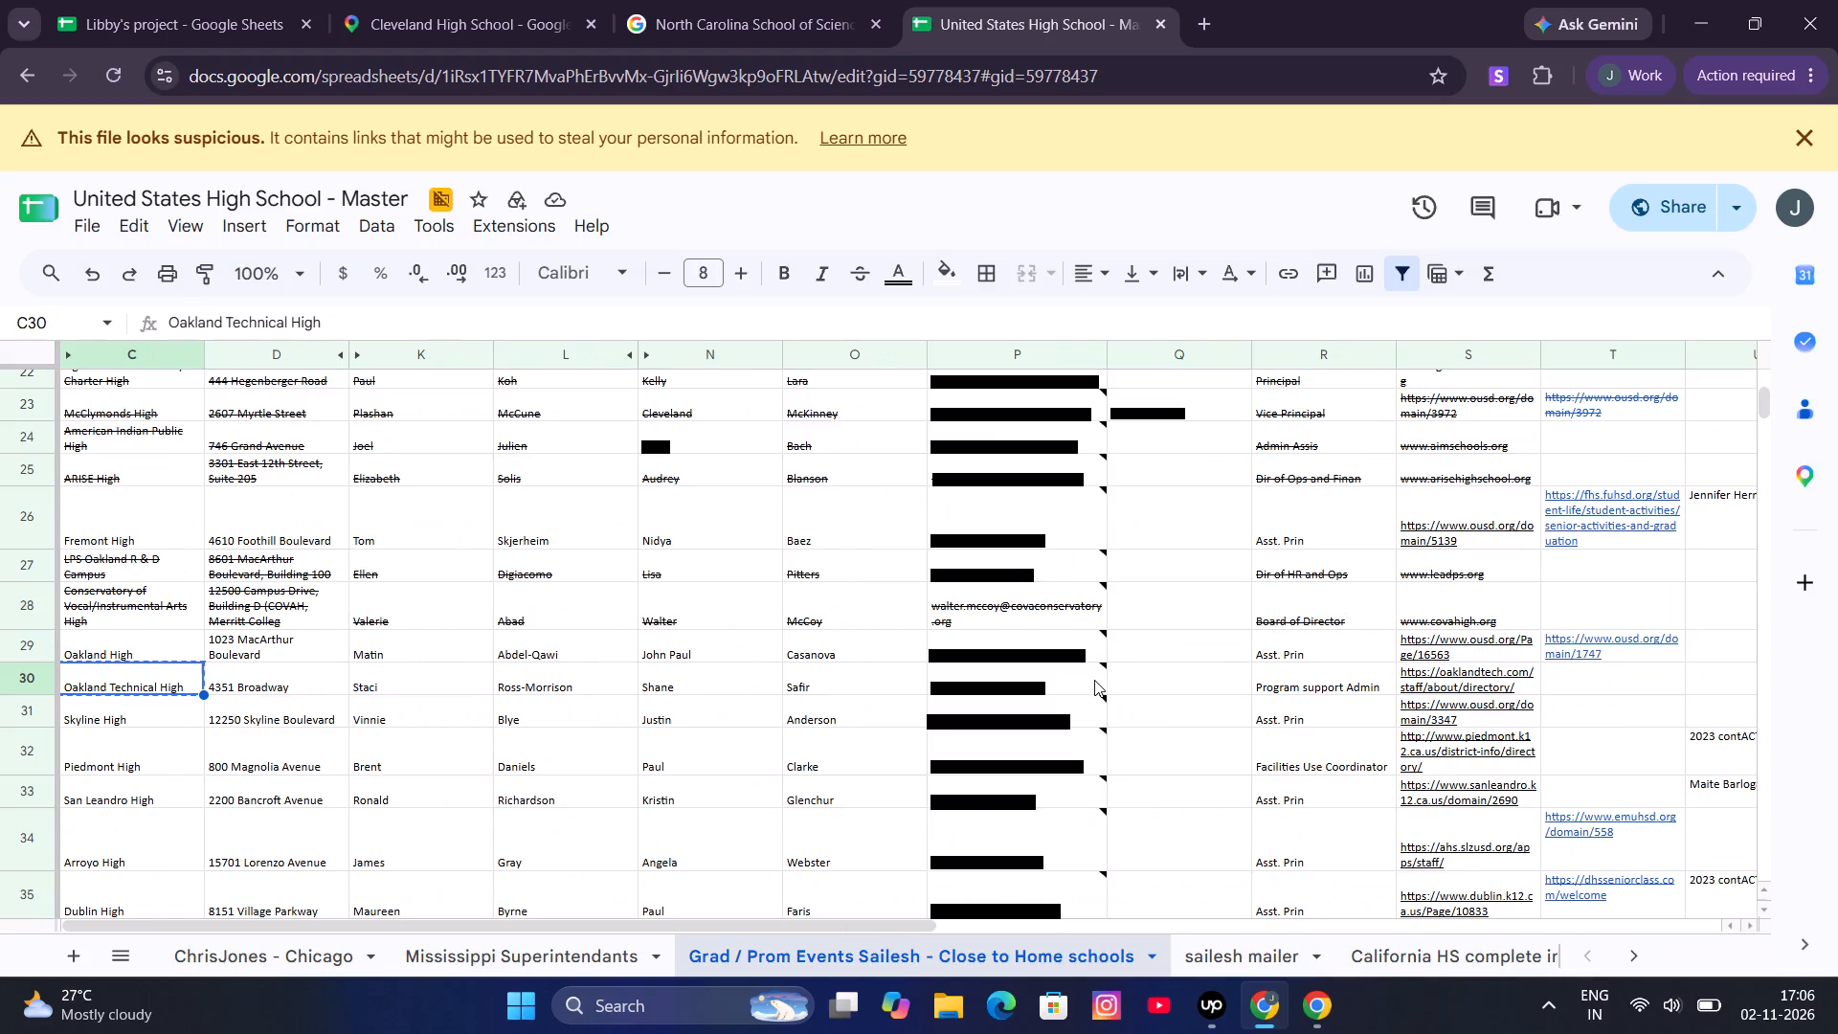
click(1202, 13)
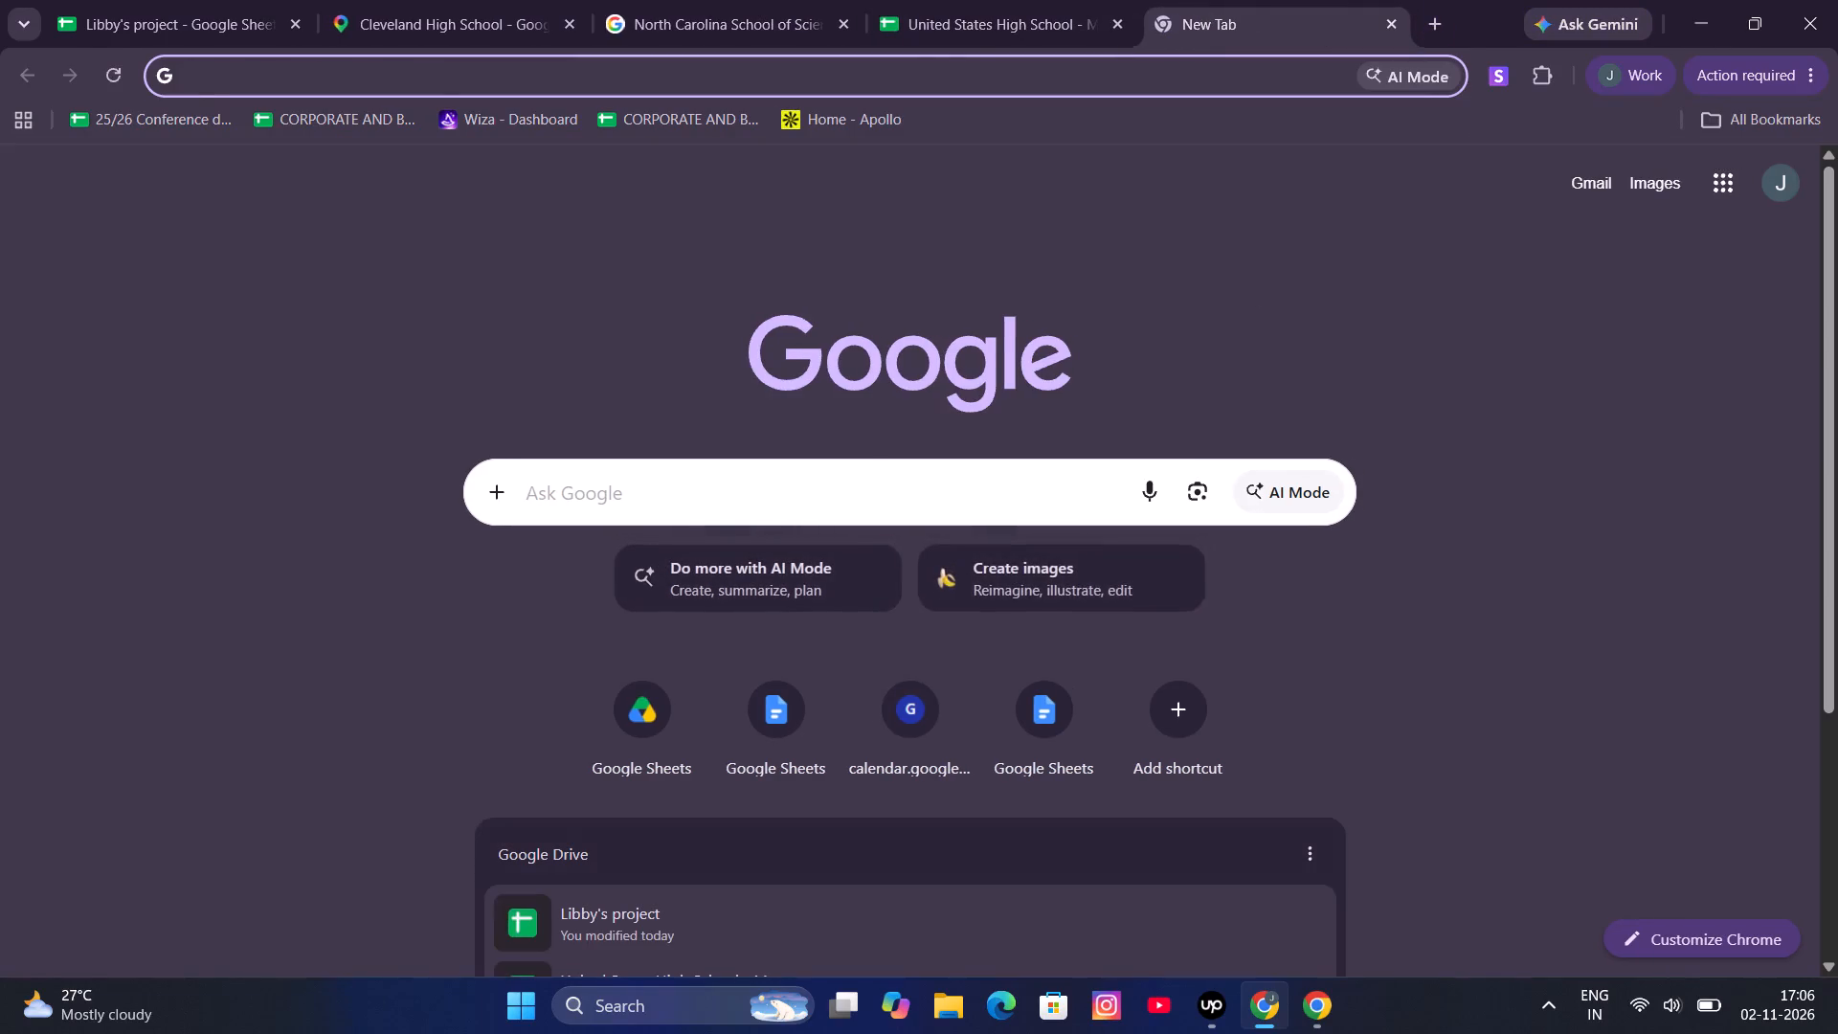
Switch to the Upwork Time Tracker, start tracking time for the administrative assistant contract, and minimise the tracker.
click(1217, 1033)
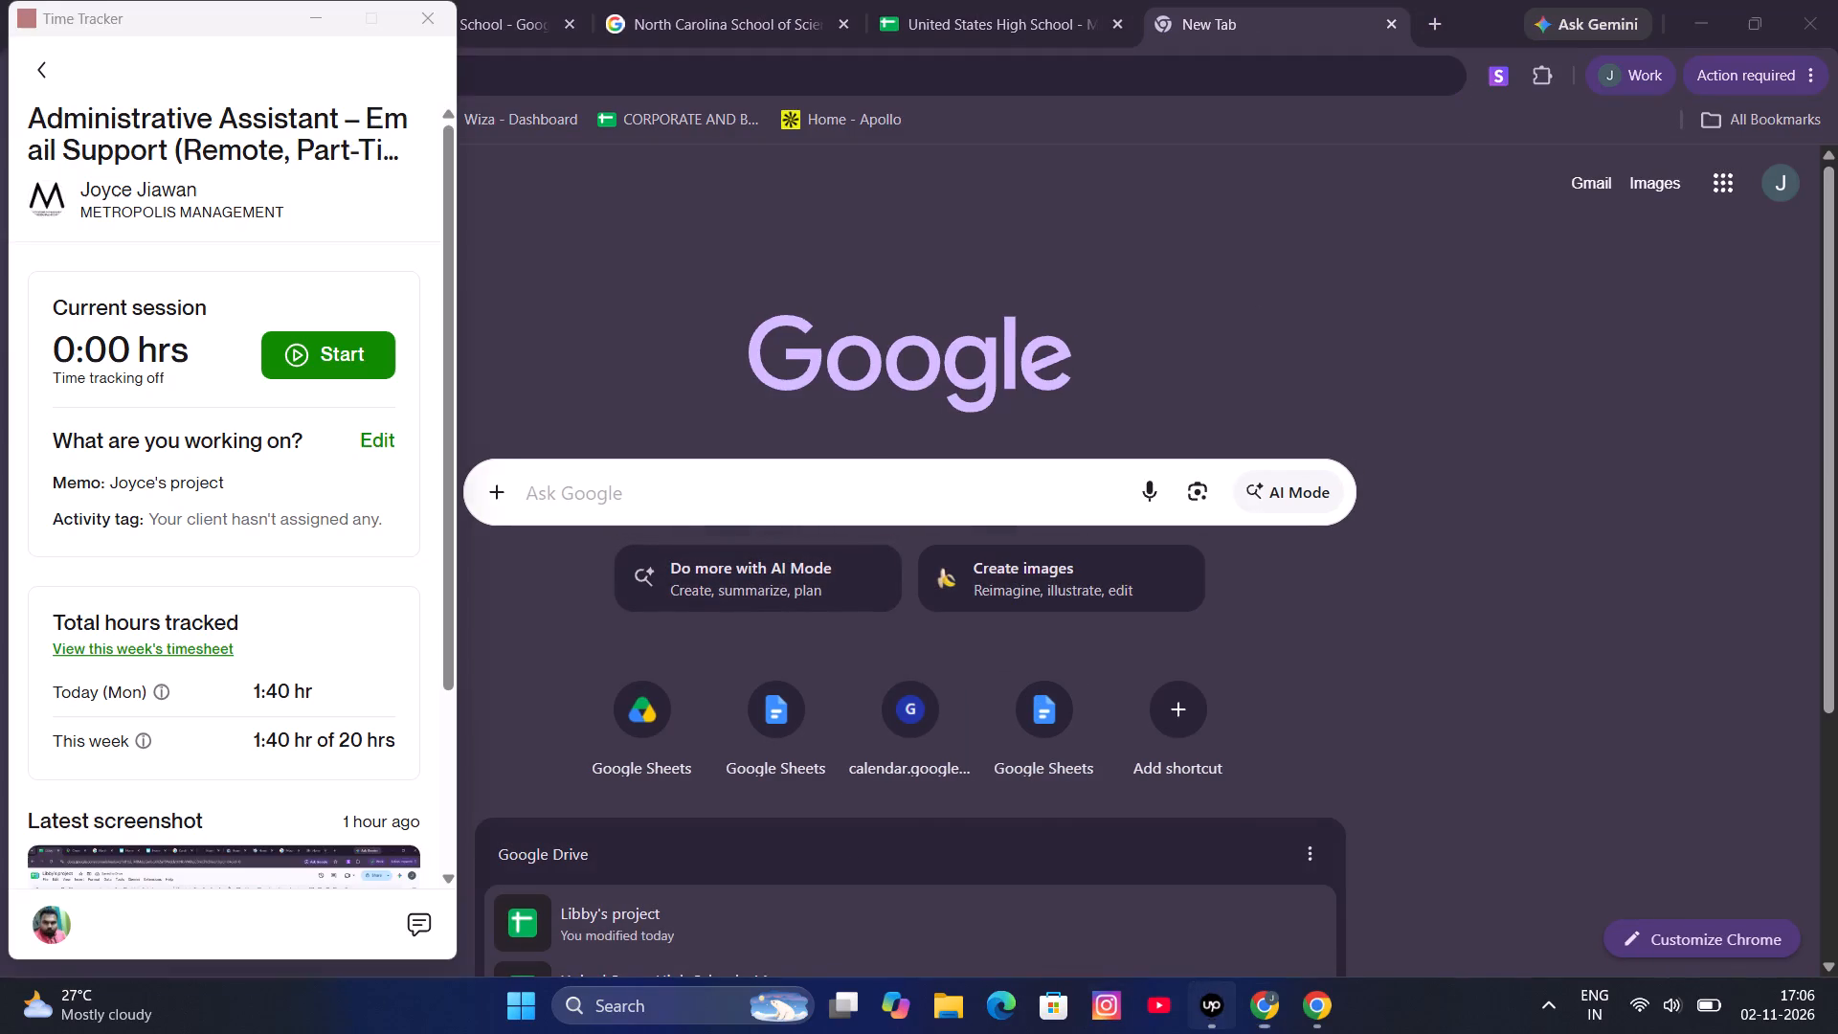
click(292, 345)
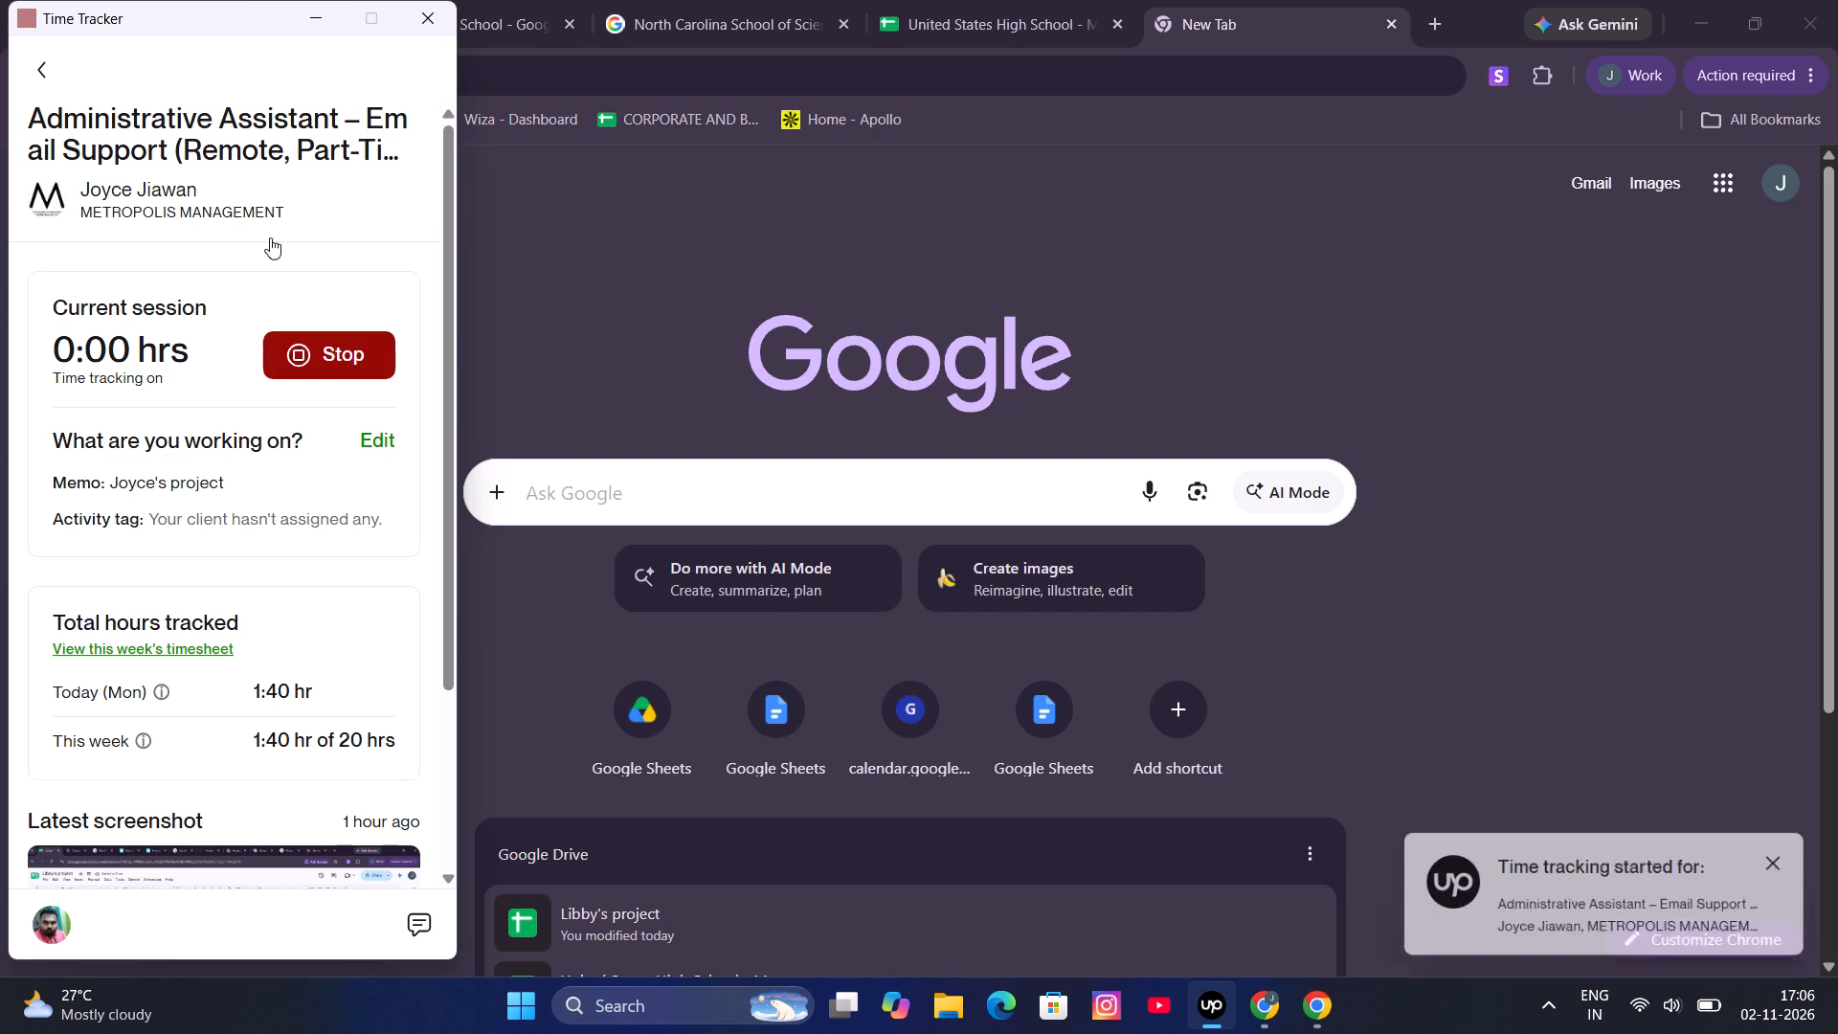
click(315, 3)
Copy the school name Oakland Technical High from the master sheet into the blank tab's Google search box.
click(130, 20)
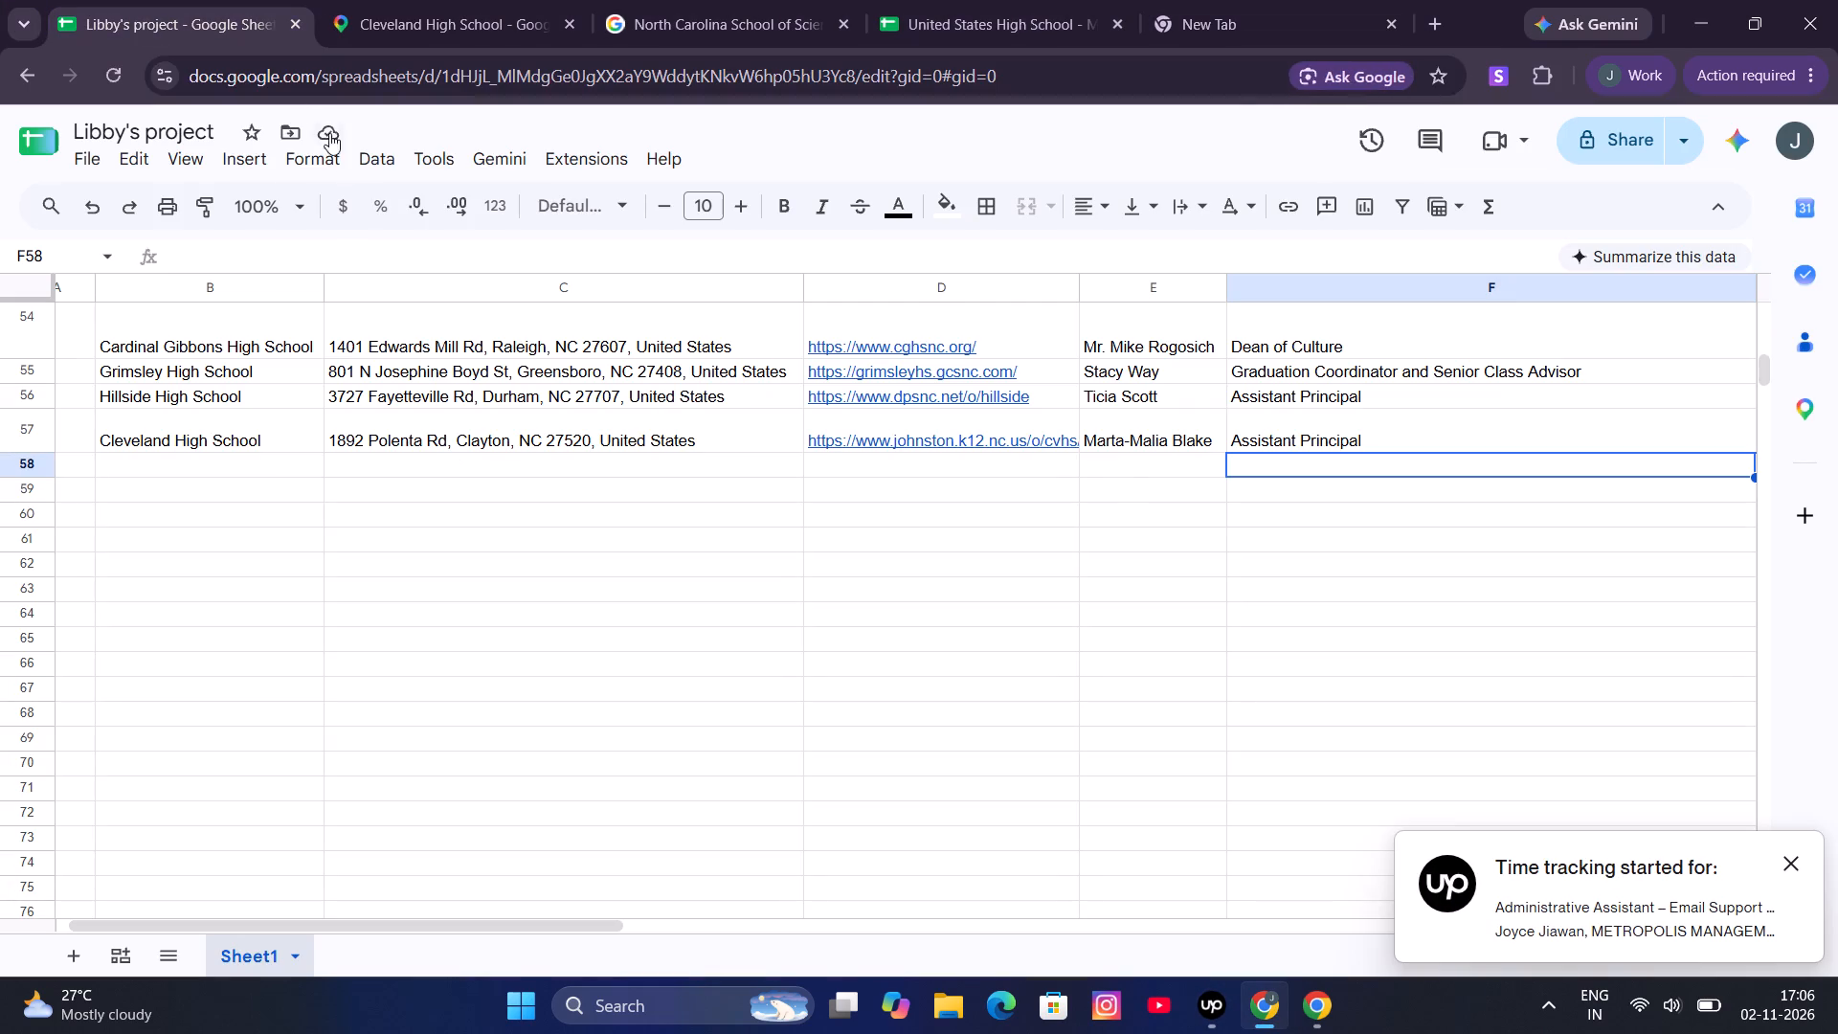
click(933, 19)
key(ctrl+c)
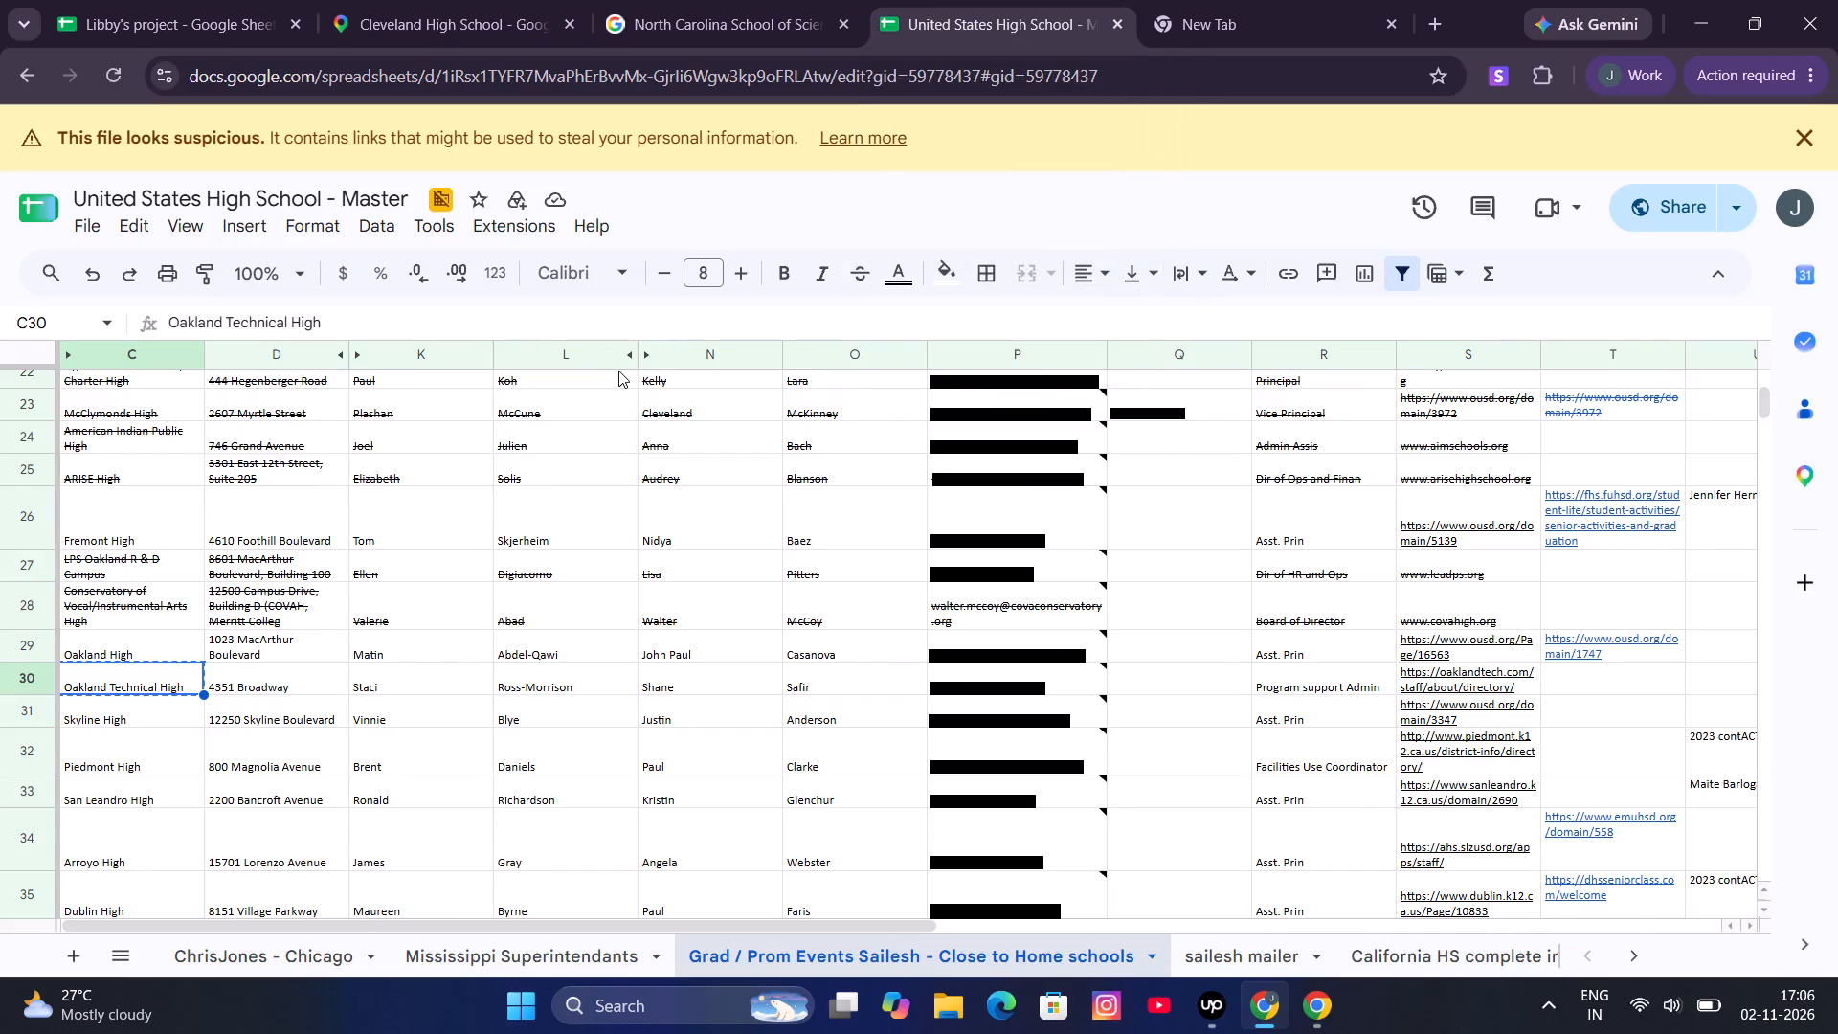
click(1297, 0)
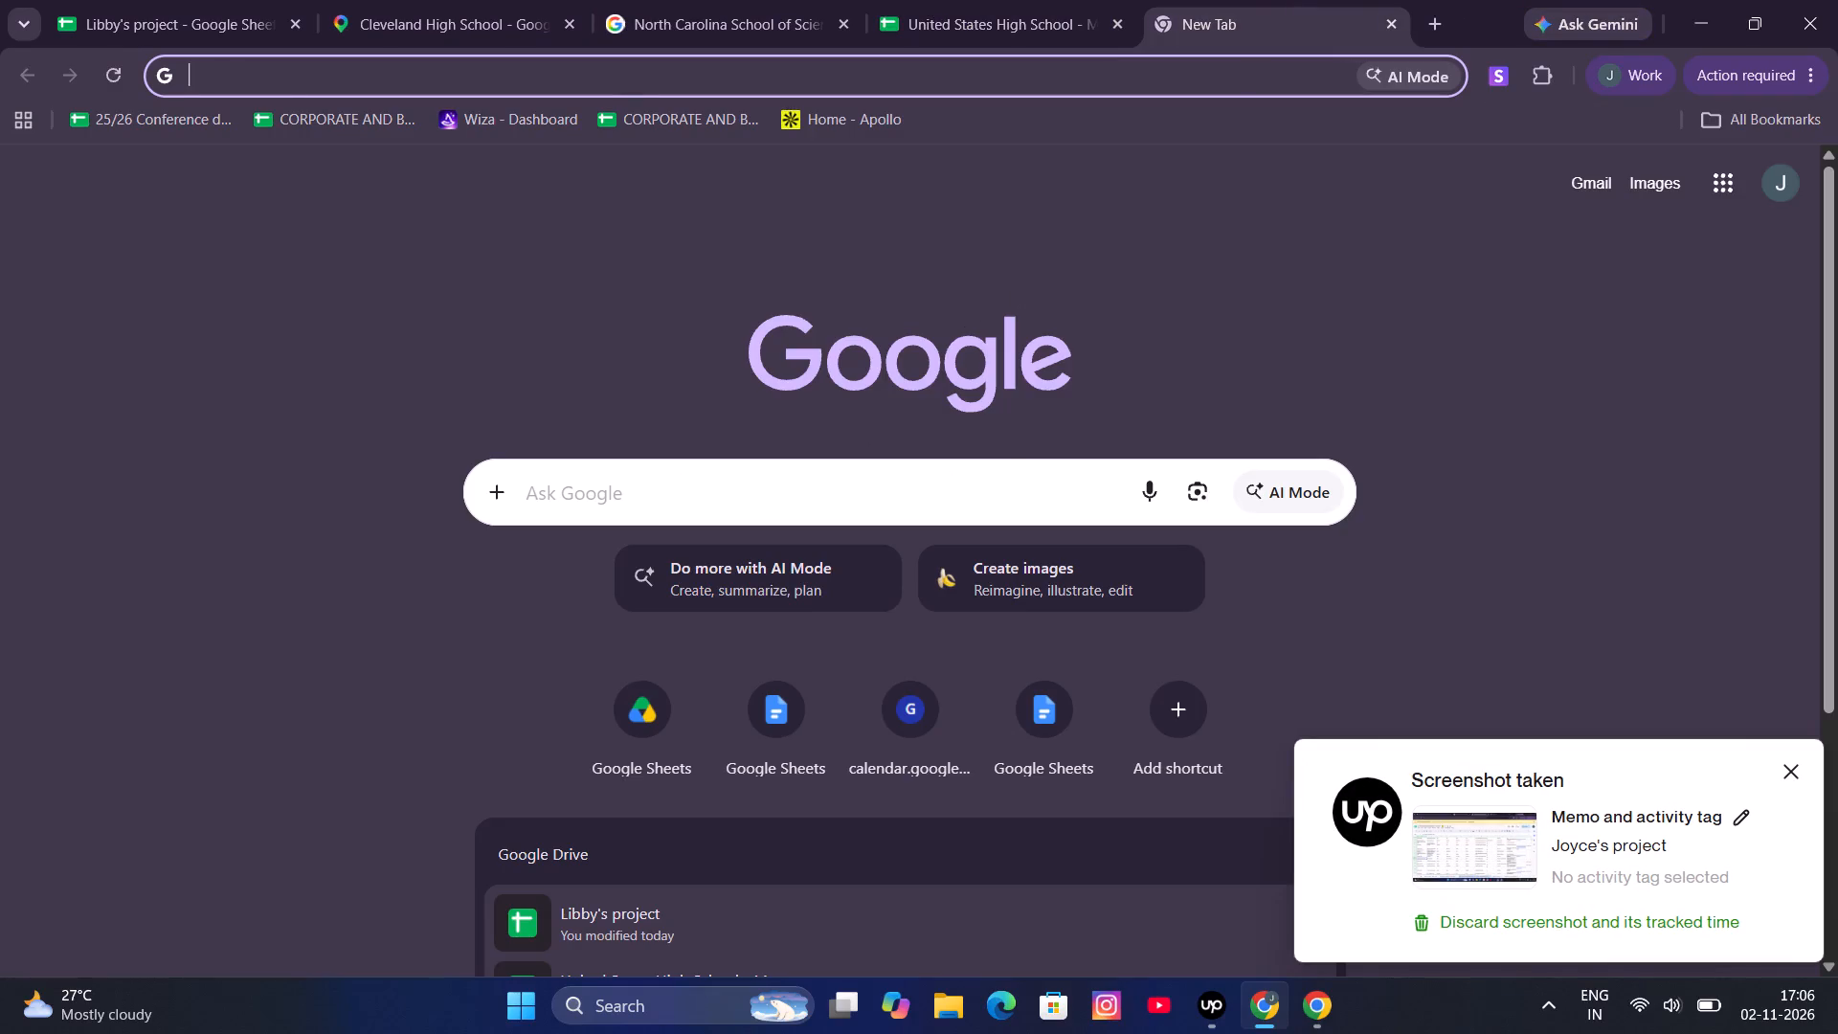
click(807, 496)
key(ctrl+v)
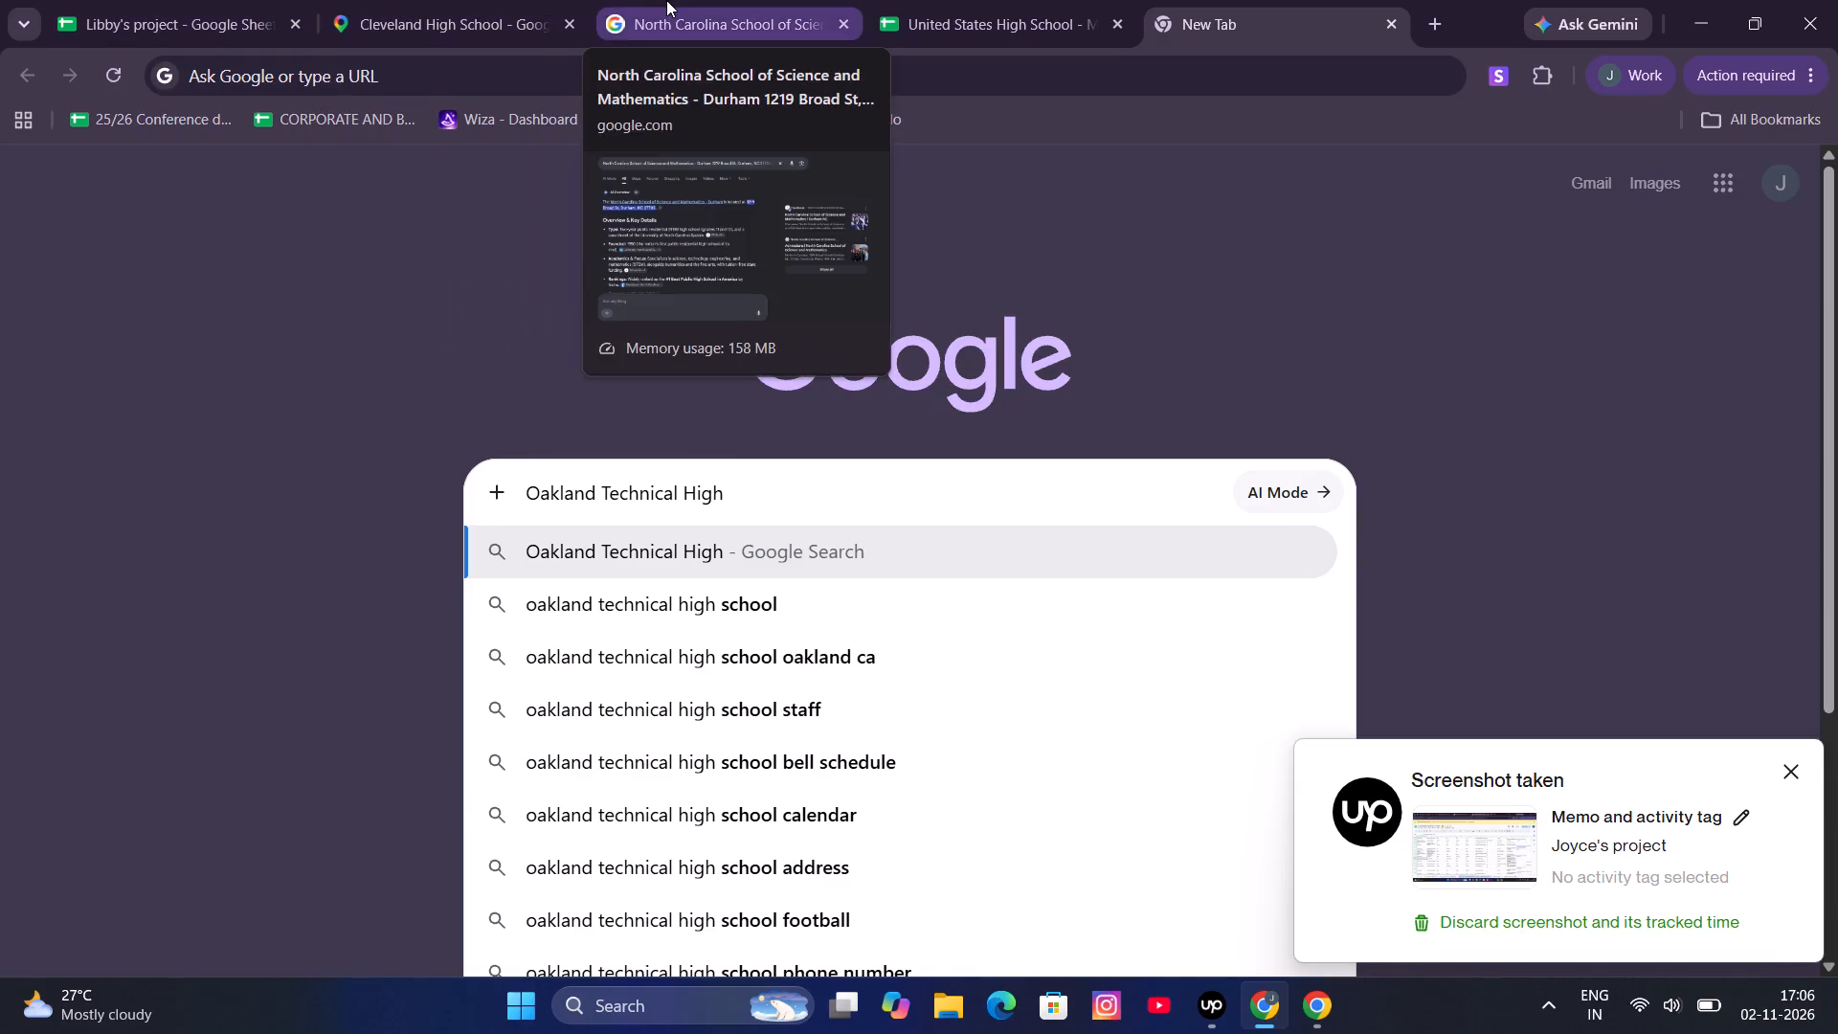
Copy the school's street address, 4351 Broadway, from the master sheet and append it to the Google query after the school name.
click(1008, 0)
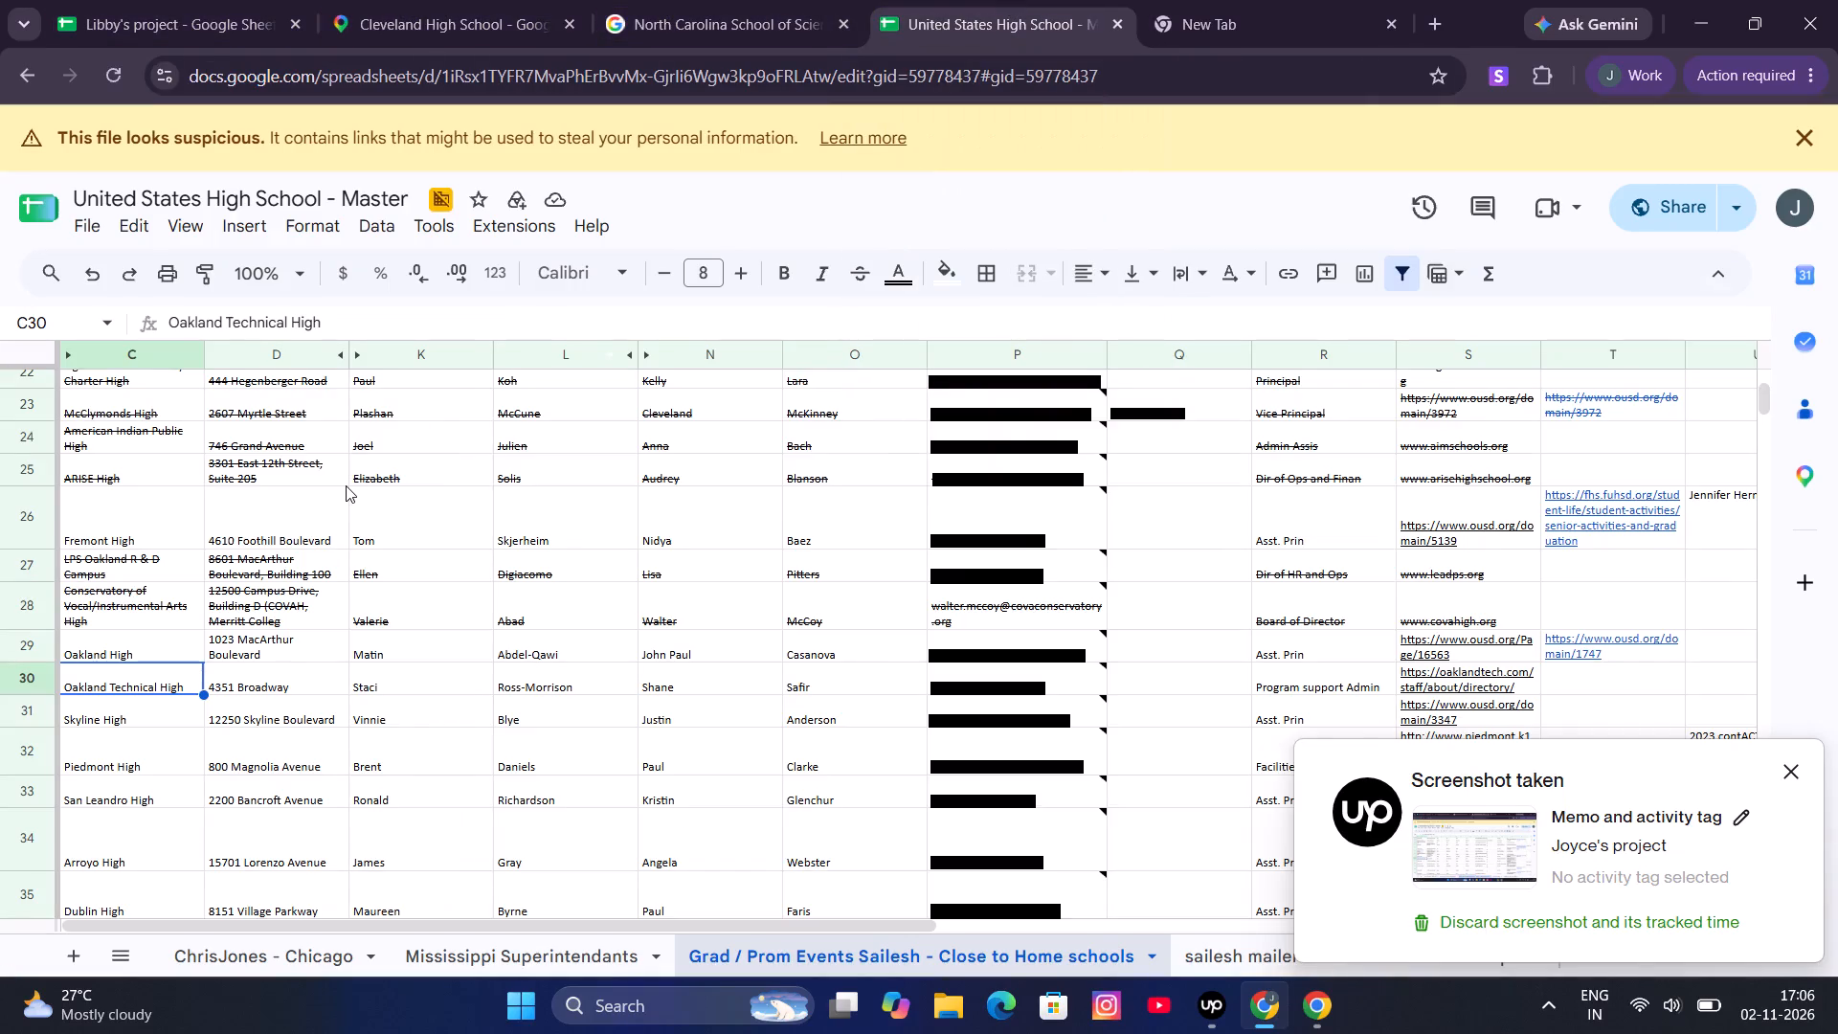
key(Right)
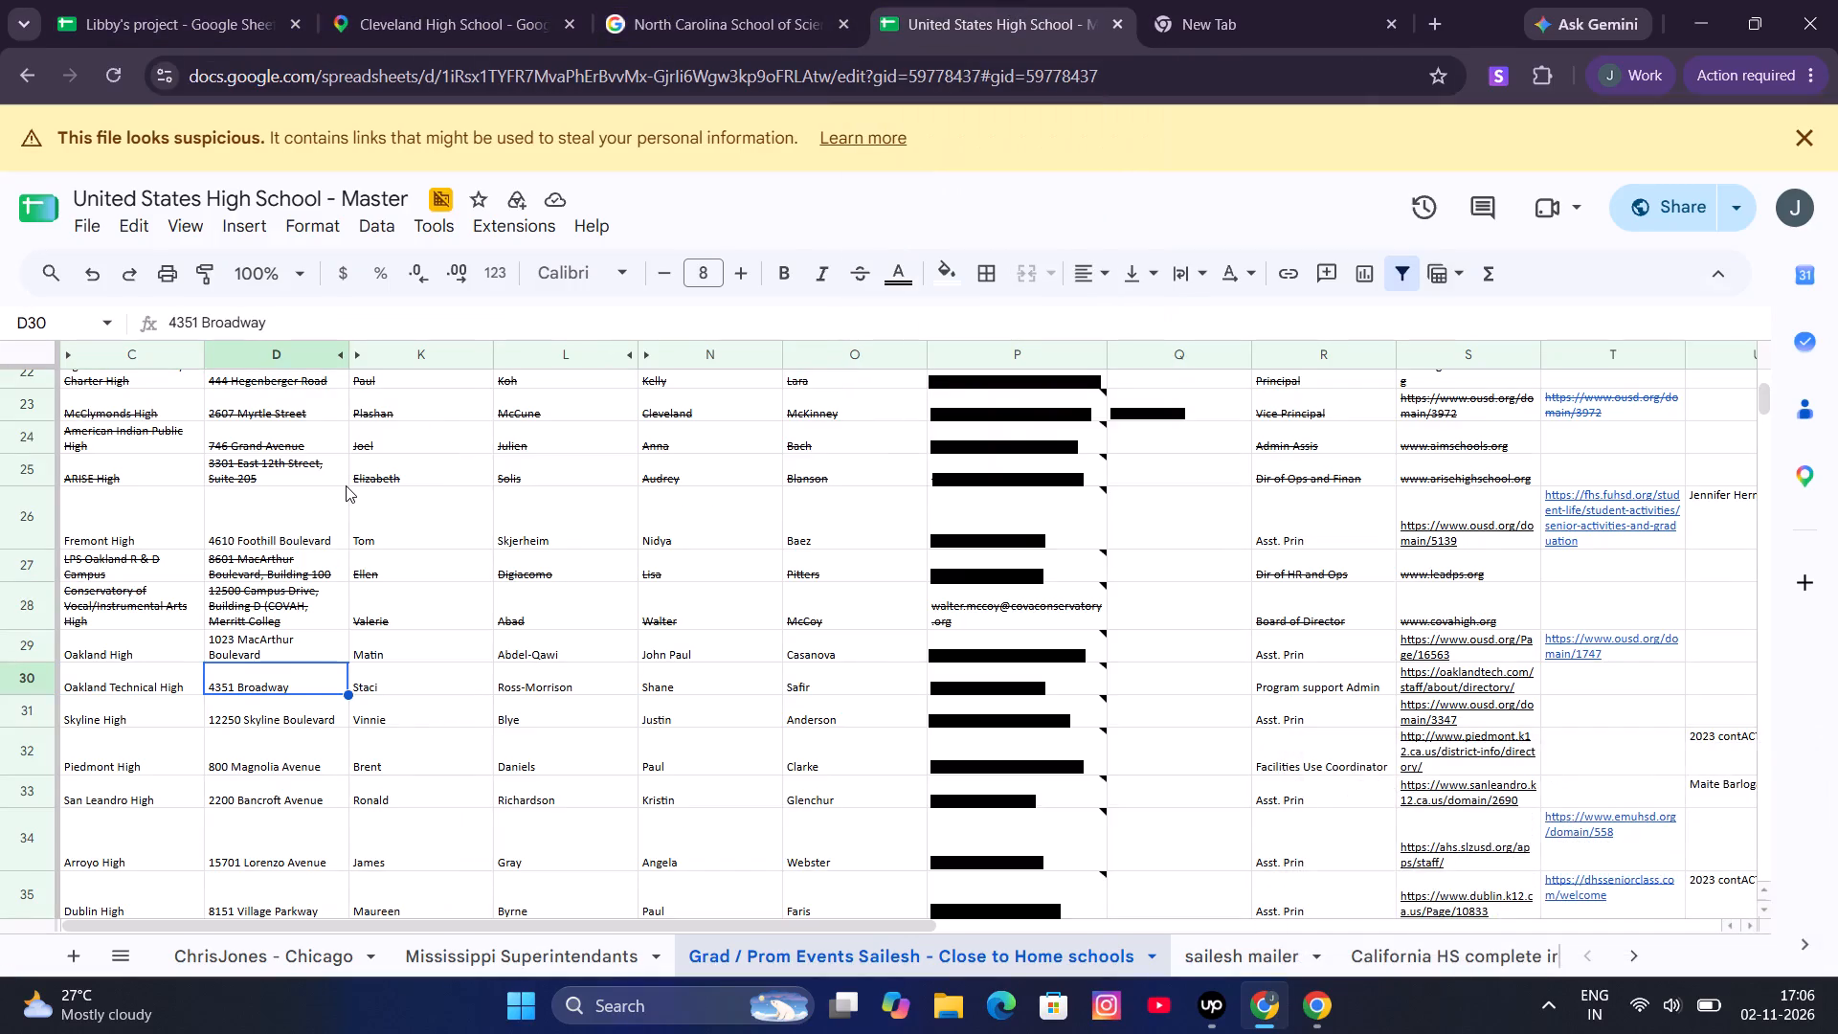
key(ctrl+c)
click(1166, 0)
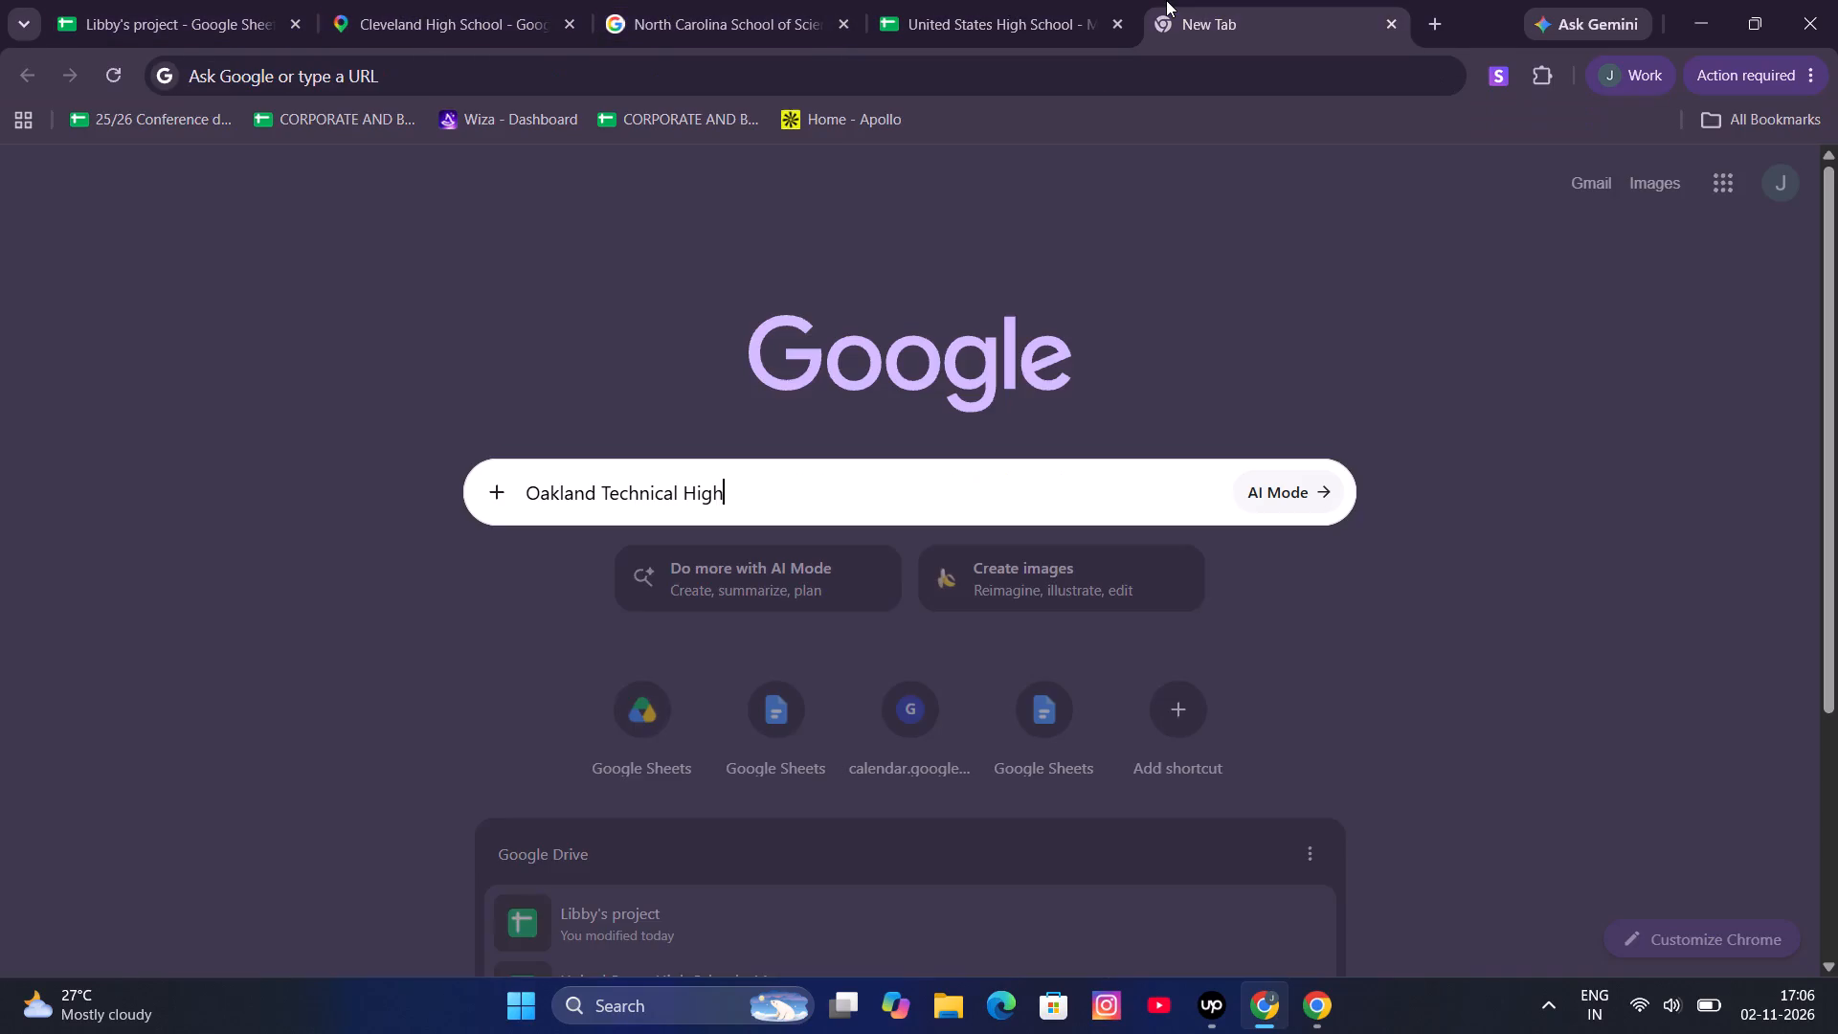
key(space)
key(ctrl+v)
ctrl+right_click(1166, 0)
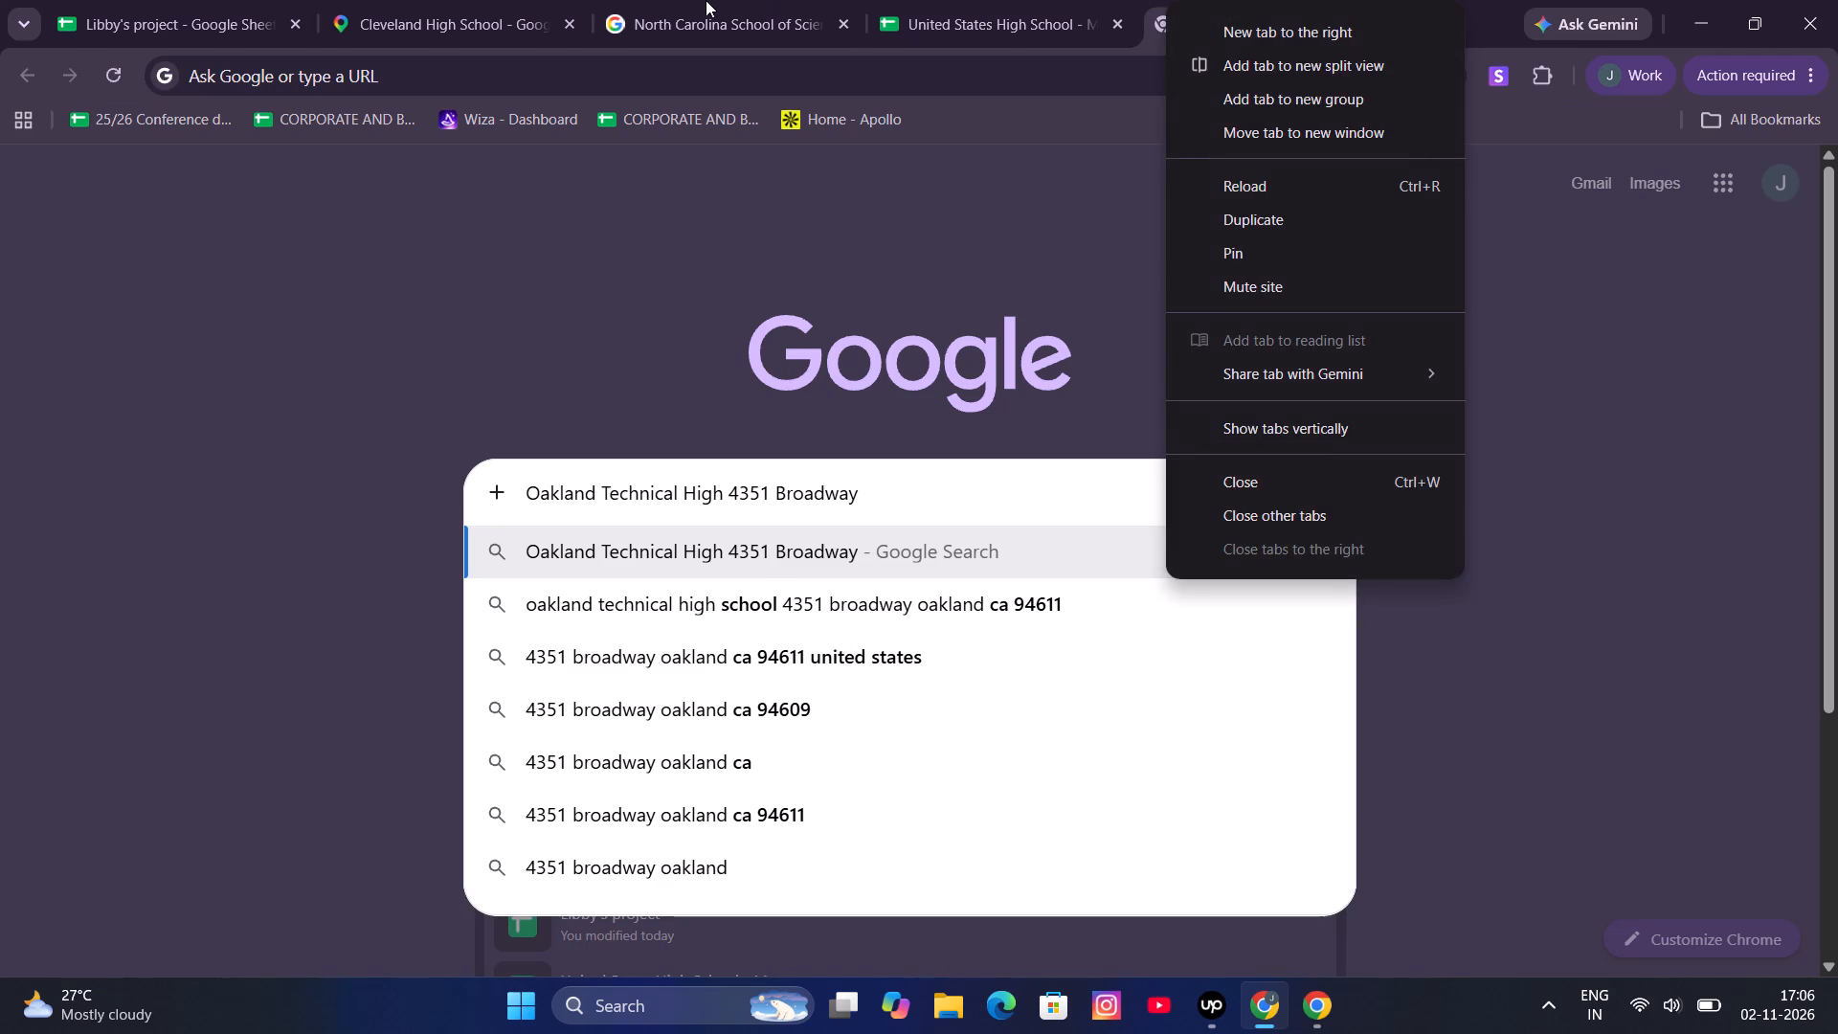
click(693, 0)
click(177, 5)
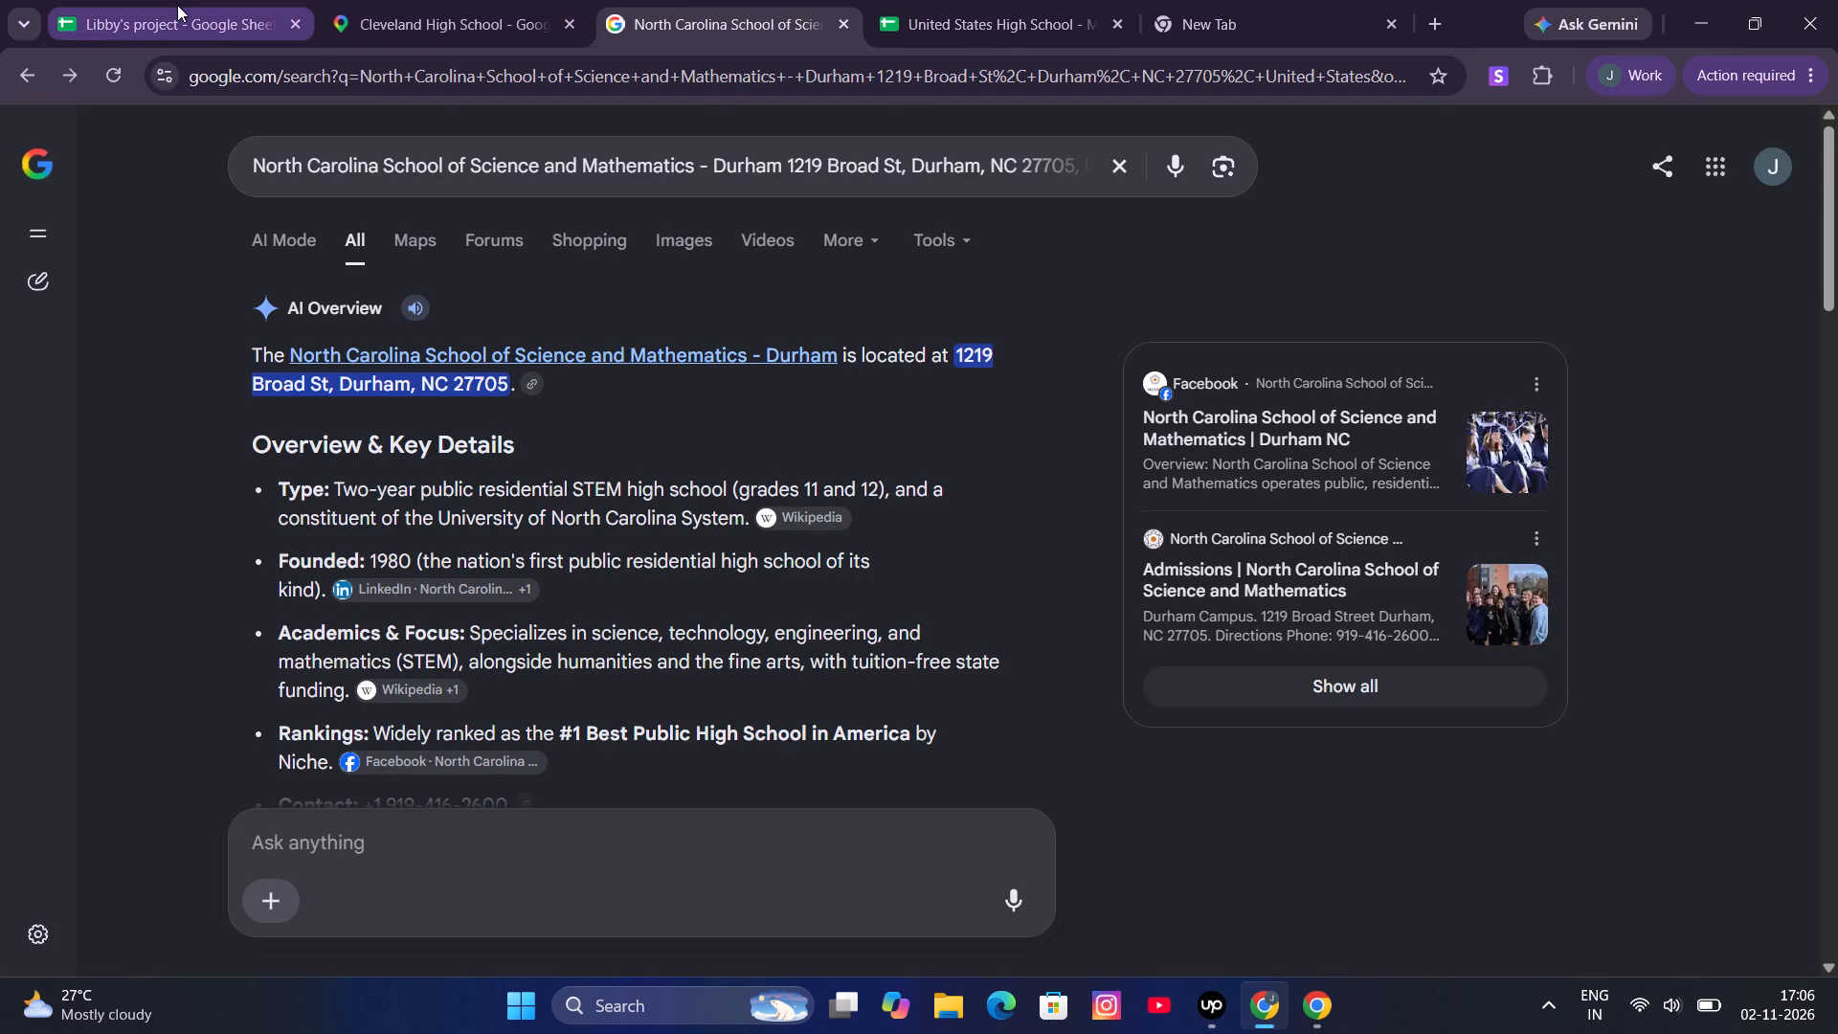
Examine the Oakland Technical High row of the master sheet, comparing its website, email, email status and VP Events contact columns.
click(917, 9)
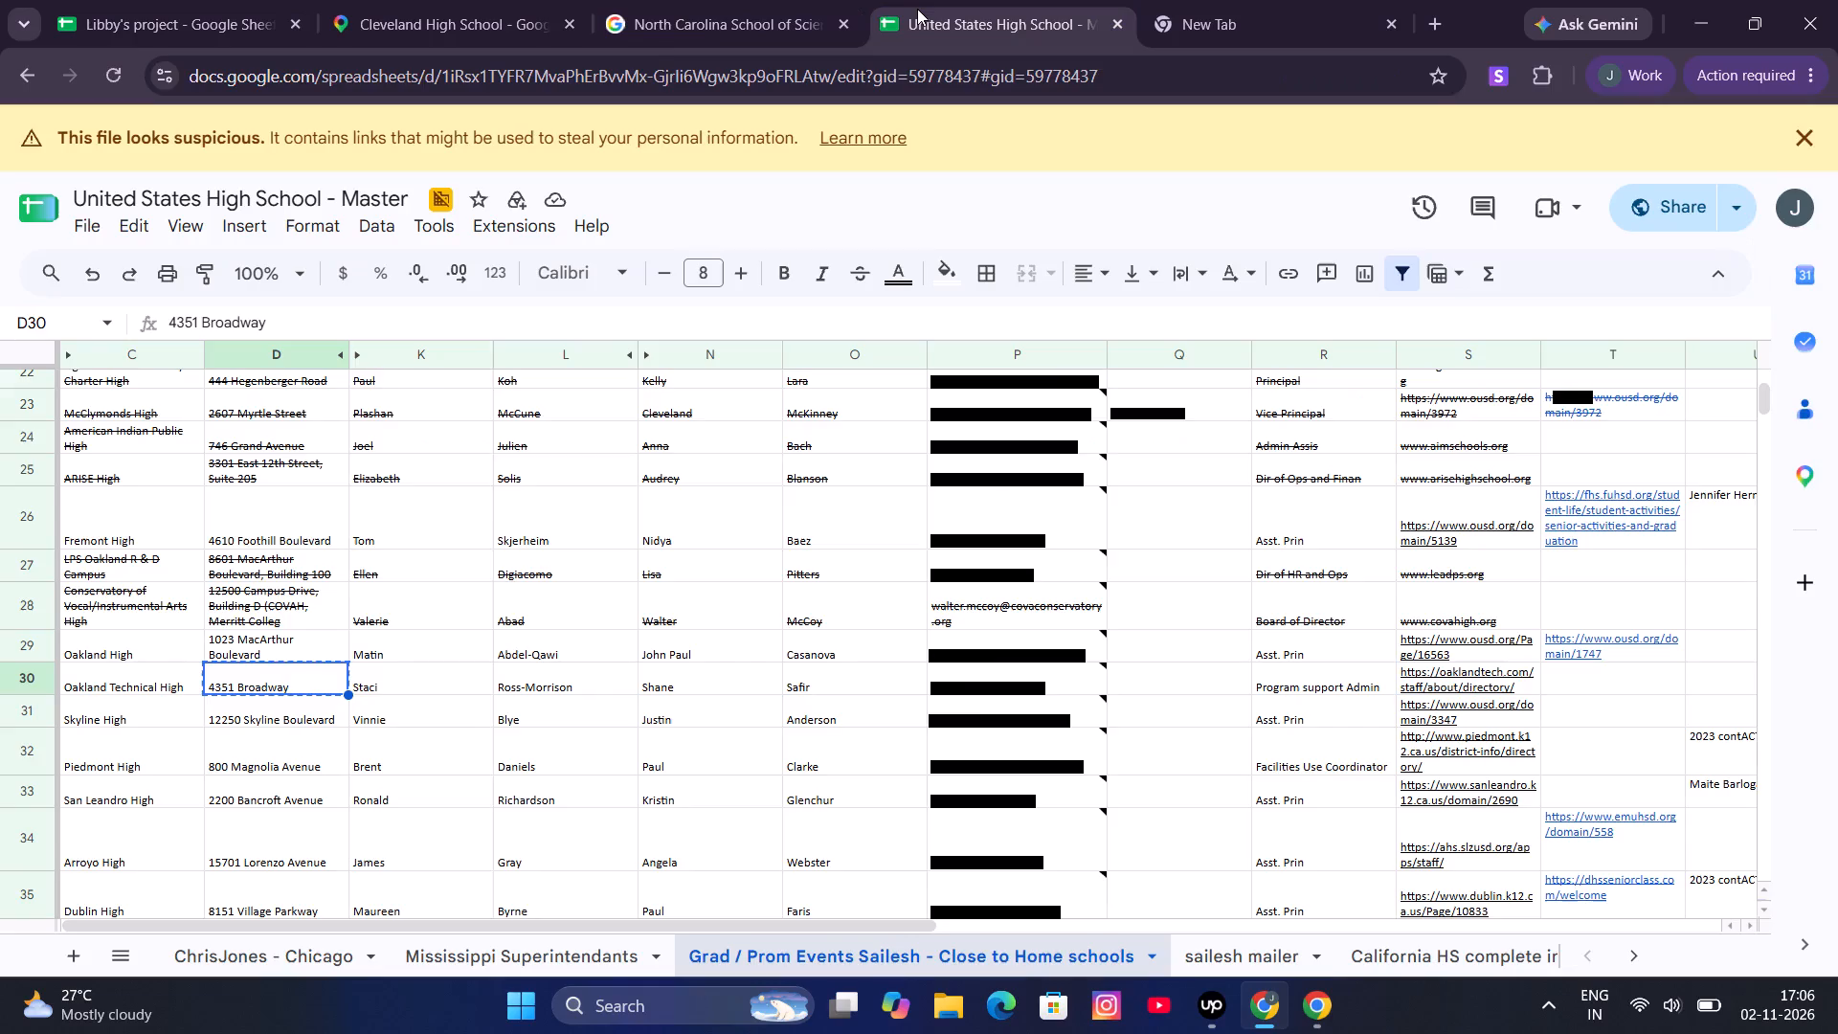
key(Right)
key(Right)
key(Right)
key(Right)
key(Right)
key(Right)
key(Right)
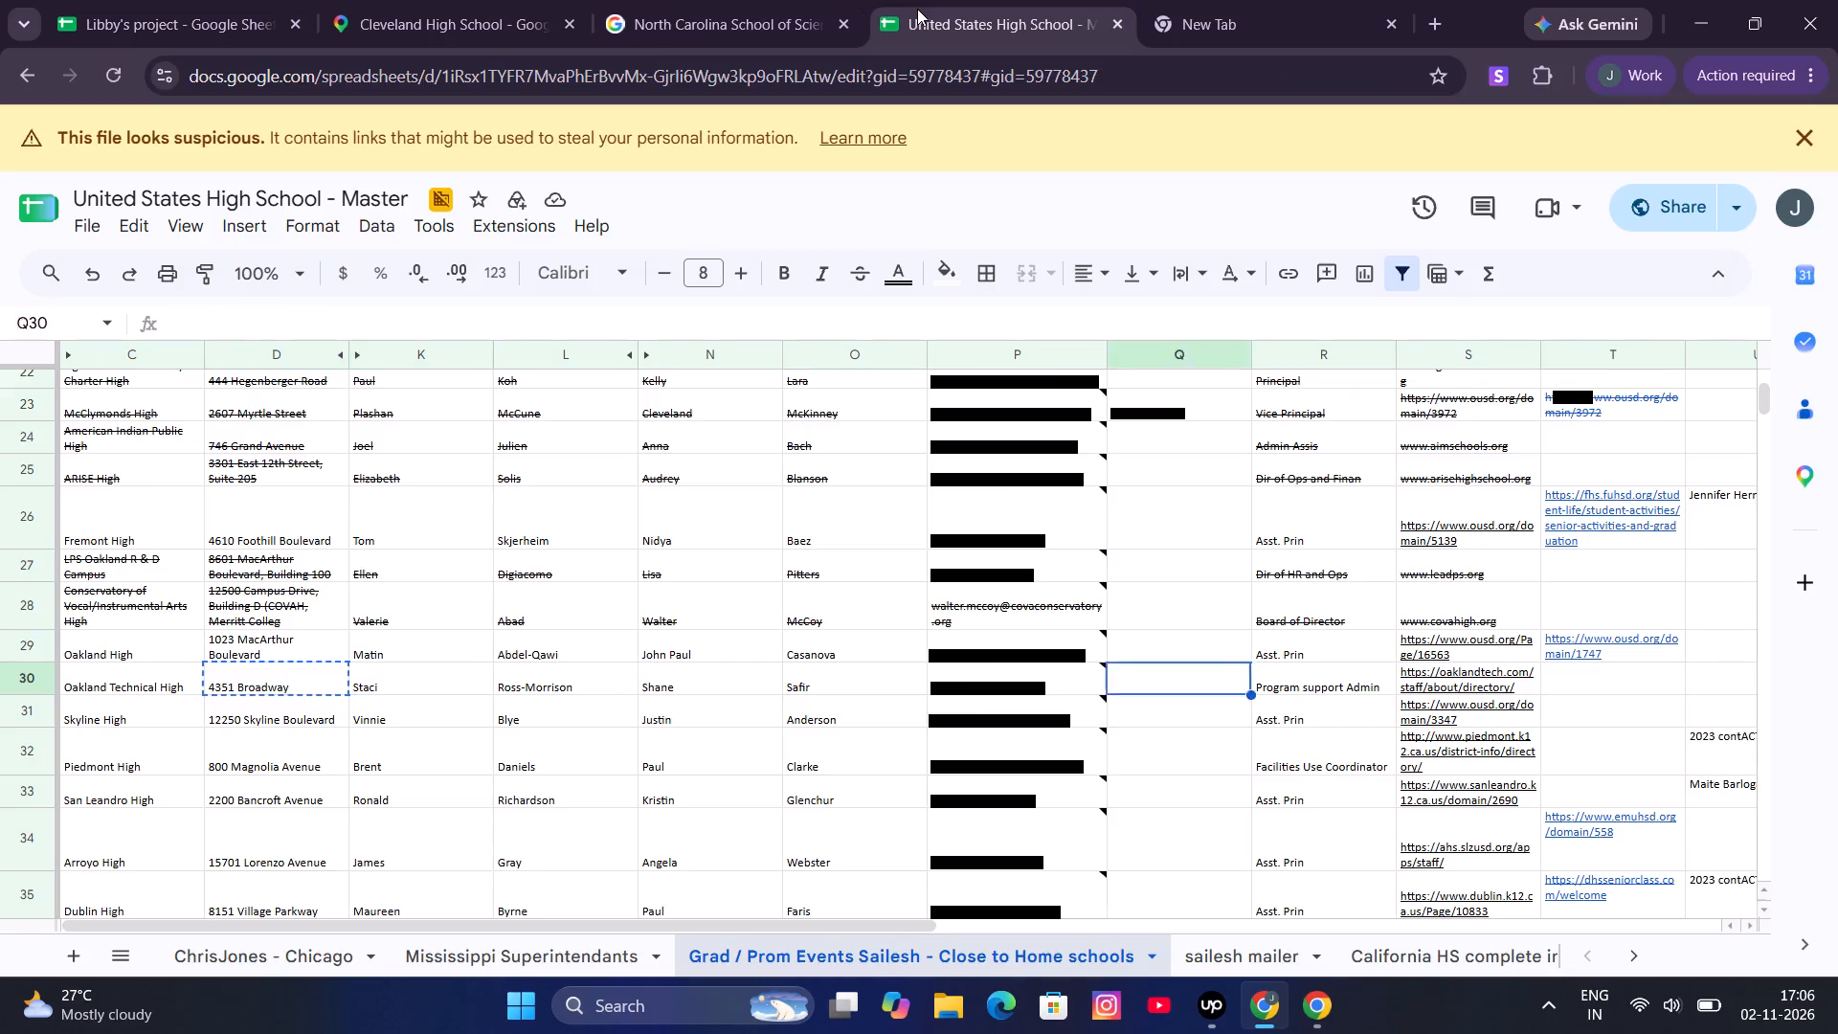
key(Right)
key(Right)
key(Right)
key(Right)
key(Right)
key(Right)
key(Right)
key(Right)
key(Right)
key(Right)
key(Right)
key(Right)
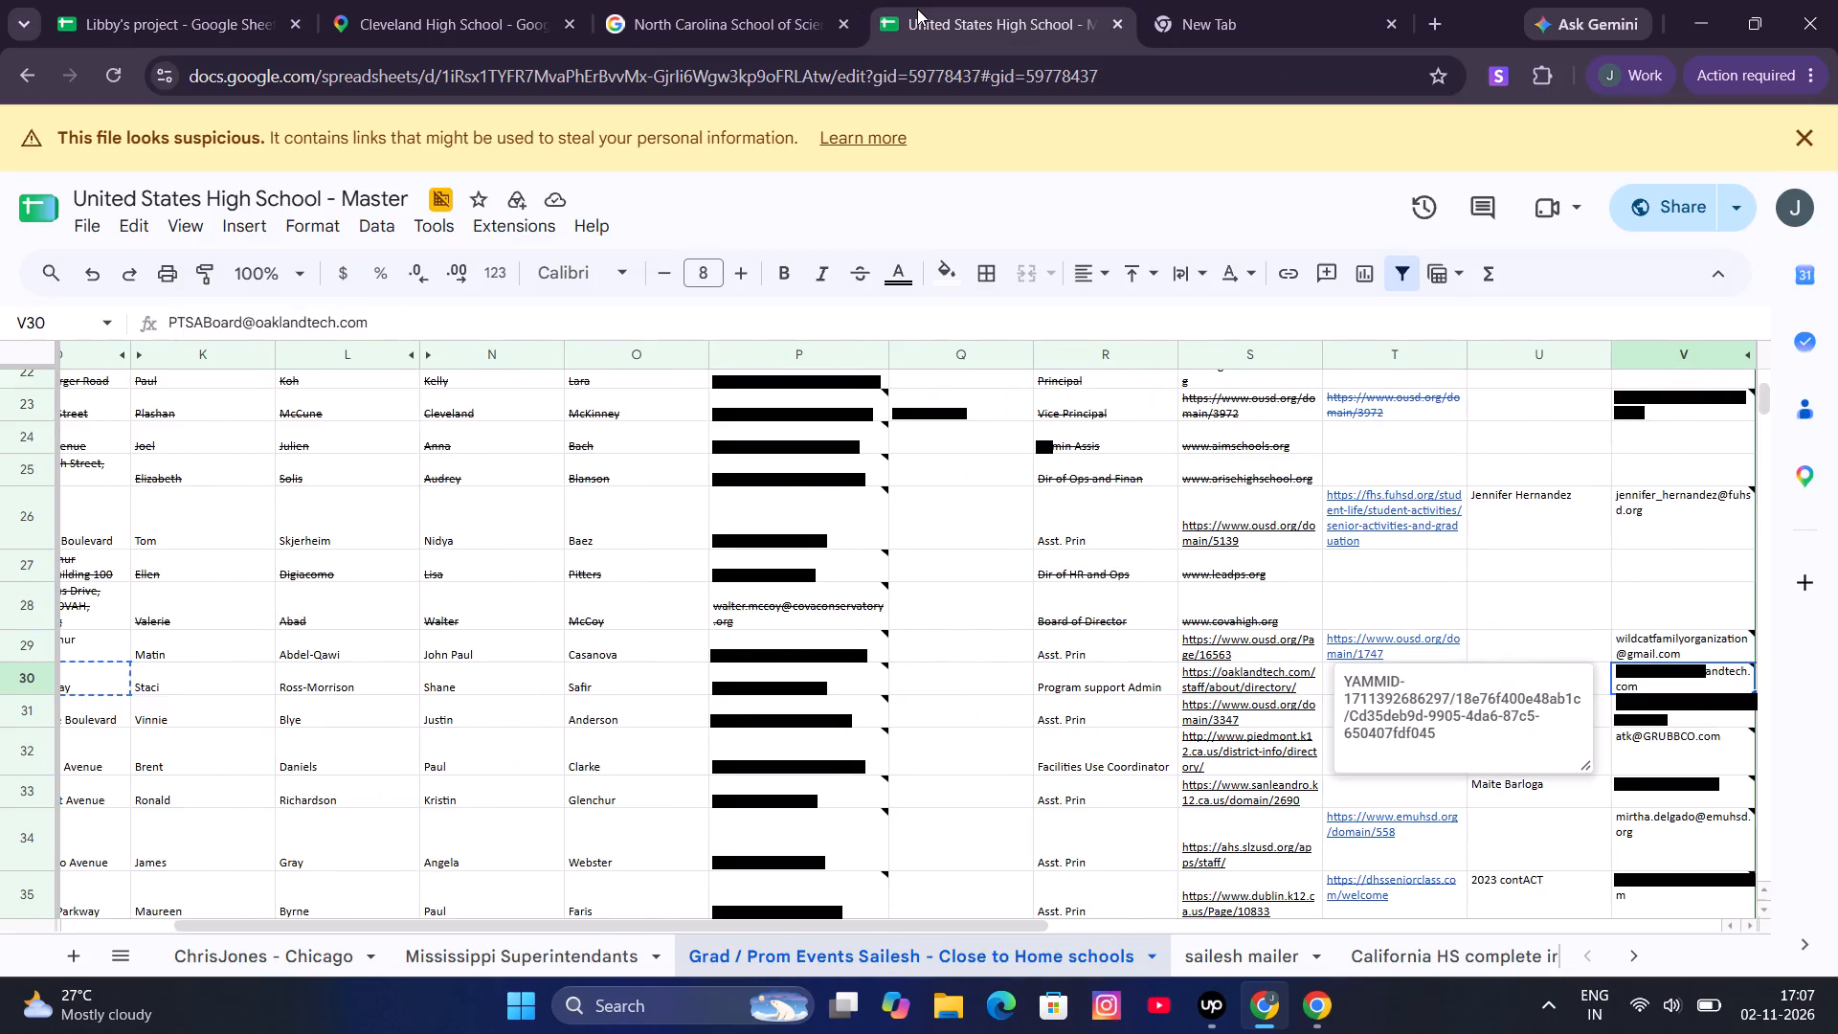
key(Right)
key(Left)
key(Left)
key(Left)
key(Left)
key(Left)
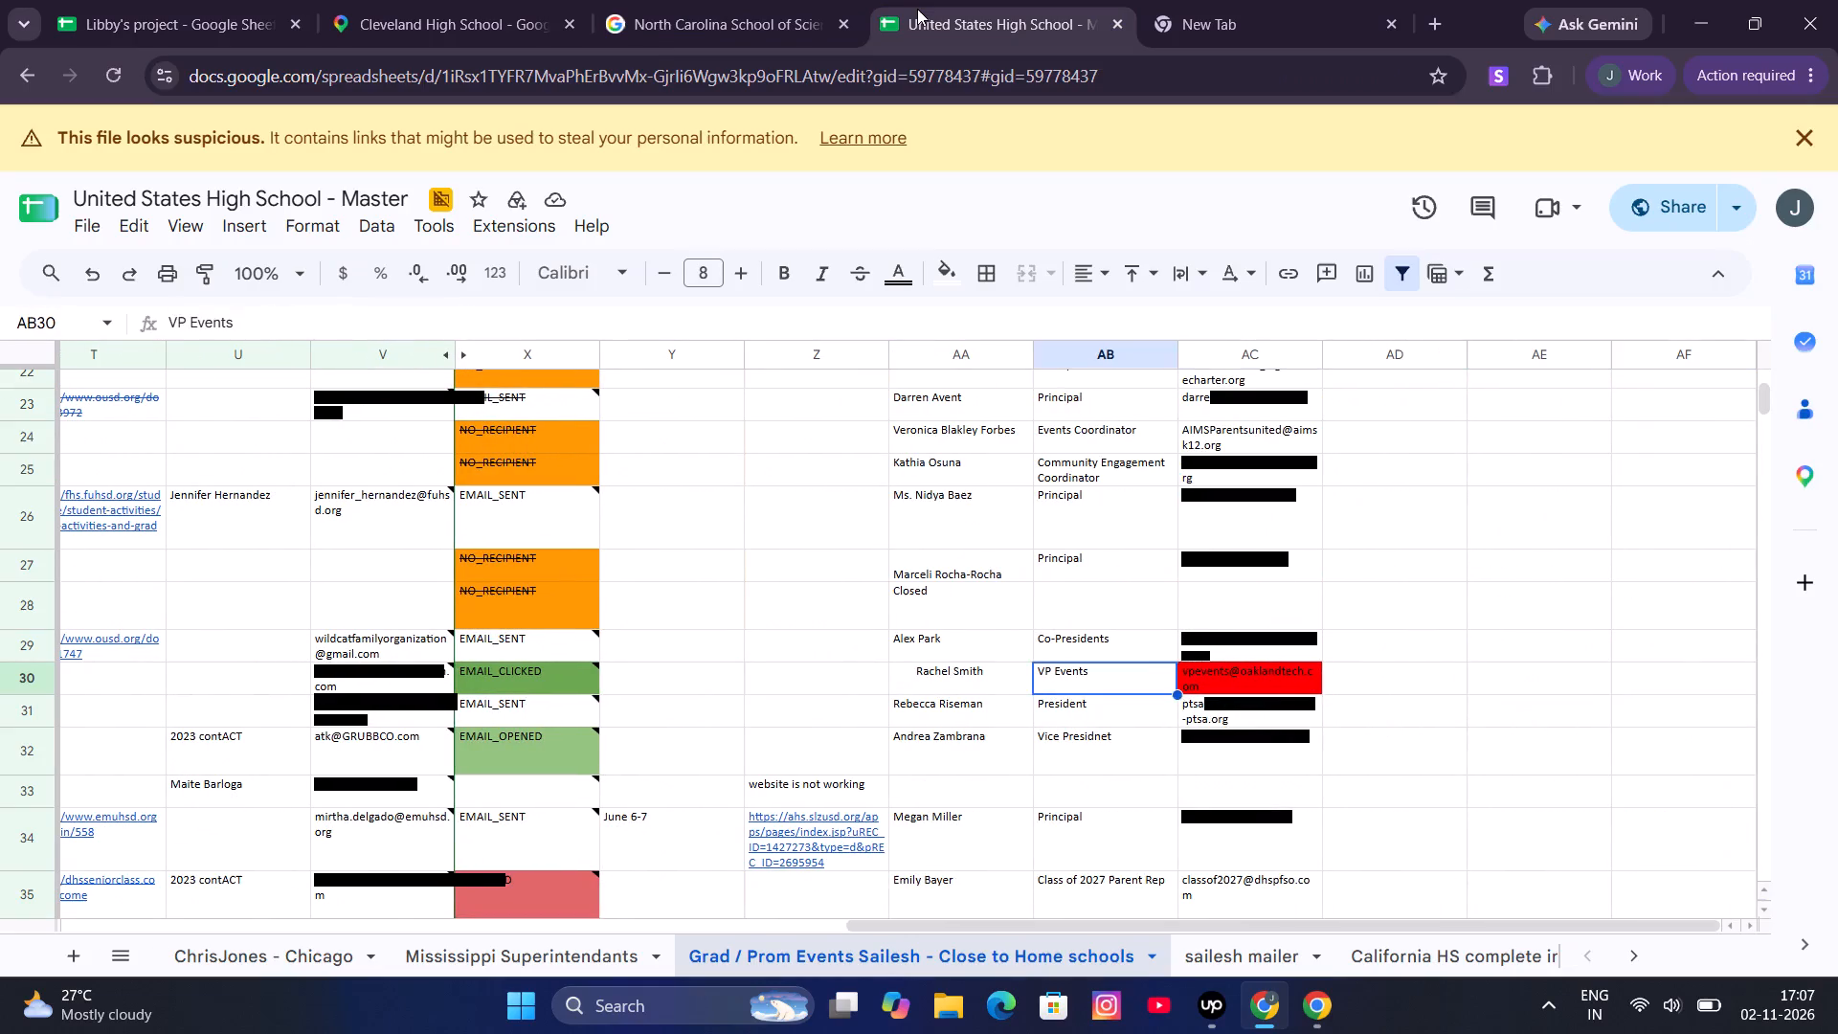
key(Left)
key(Left)
key(Left)
key(Left)
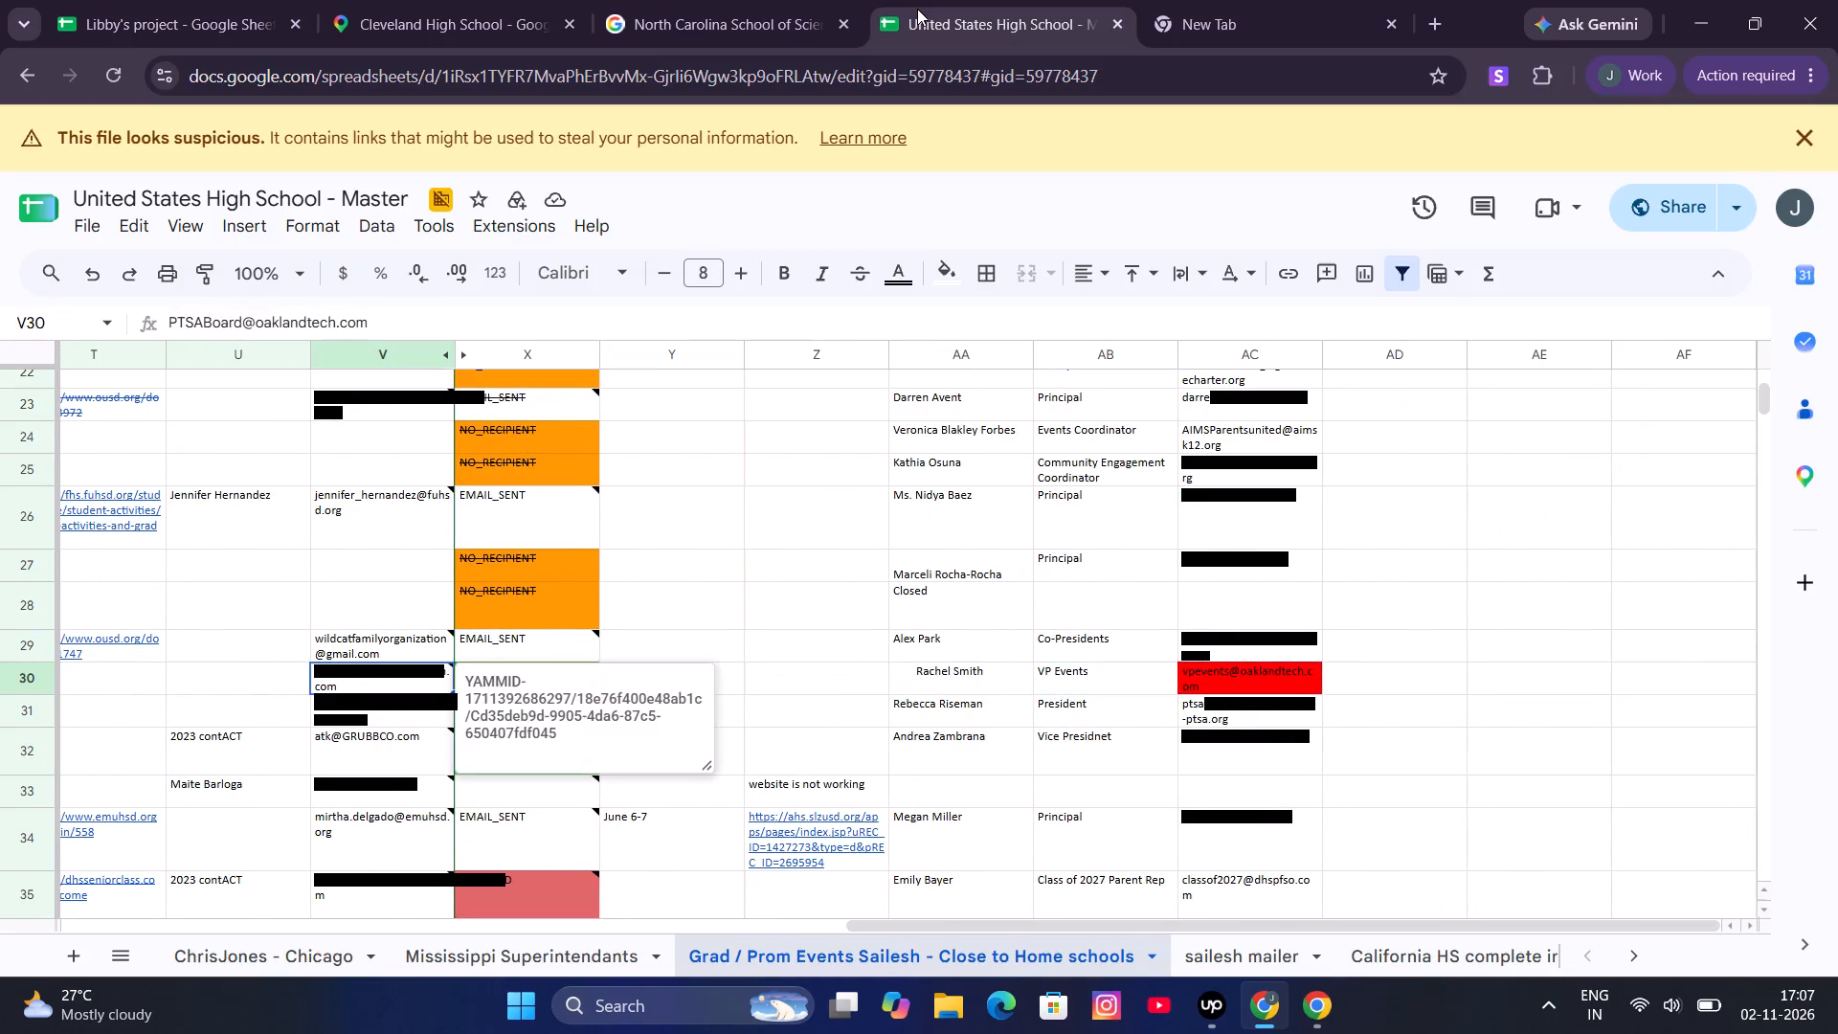
key(Right)
key(Right)
key(Right)
key(Right)
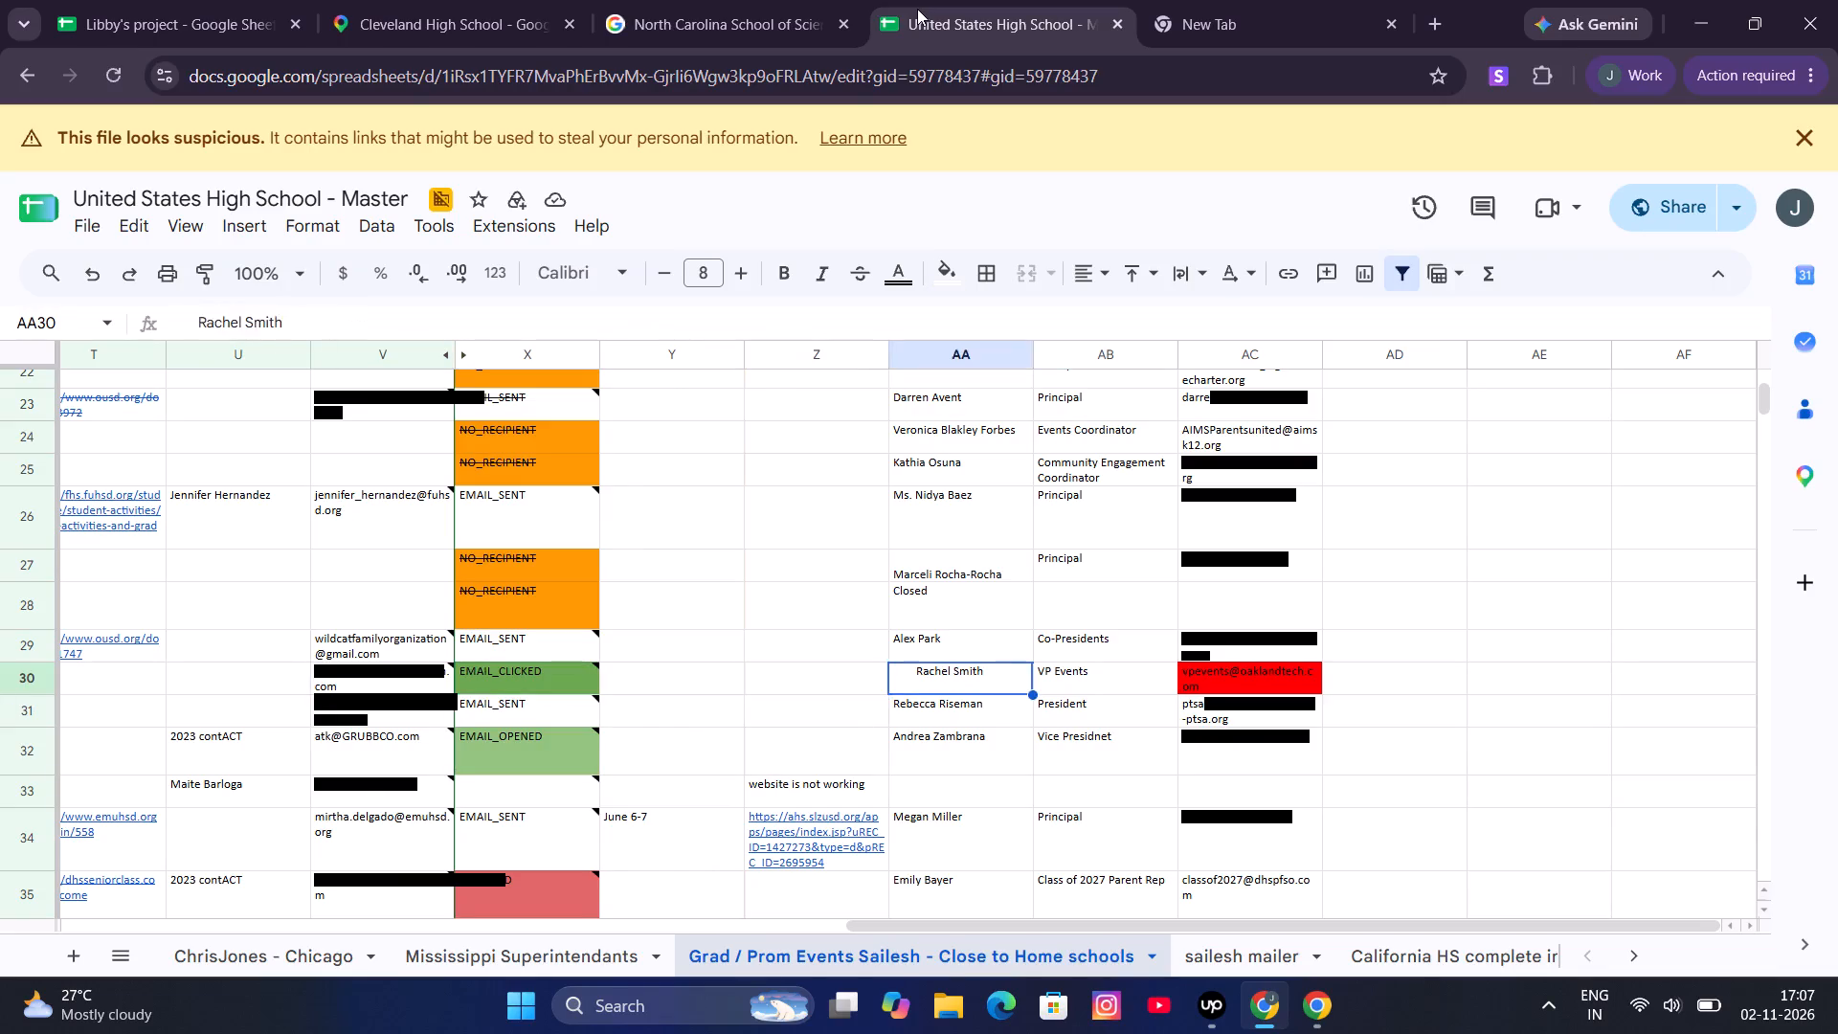
key(Right)
key(Right)
key(Right)
key(Left)
key(Left)
key(Left)
key(Left)
key(Left)
key(Left)
key(Left)
key(Left)
key(Left)
key(Left)
key(Left)
key(Left)
key(Right)
key(Right)
key(Right)
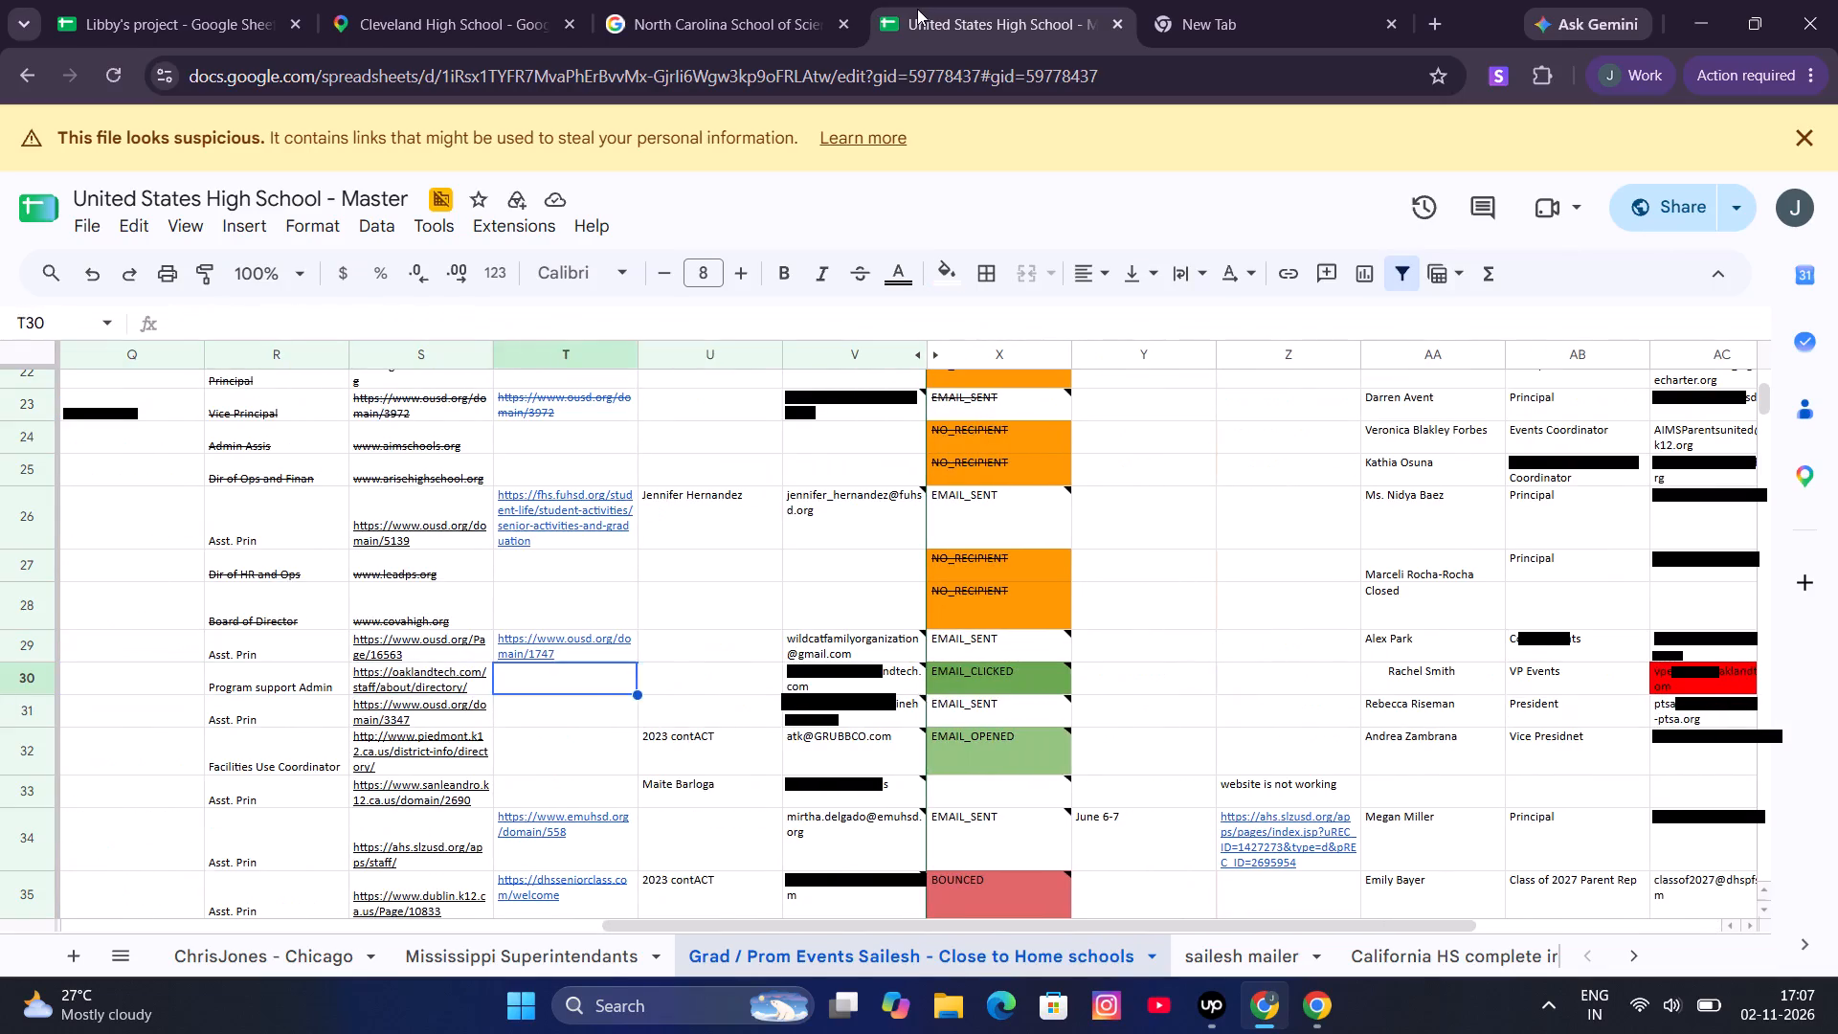
key(Right)
key(Right)
key(Right)
key(Right)
key(Right)
key(Right)
key(Right)
key(Right)
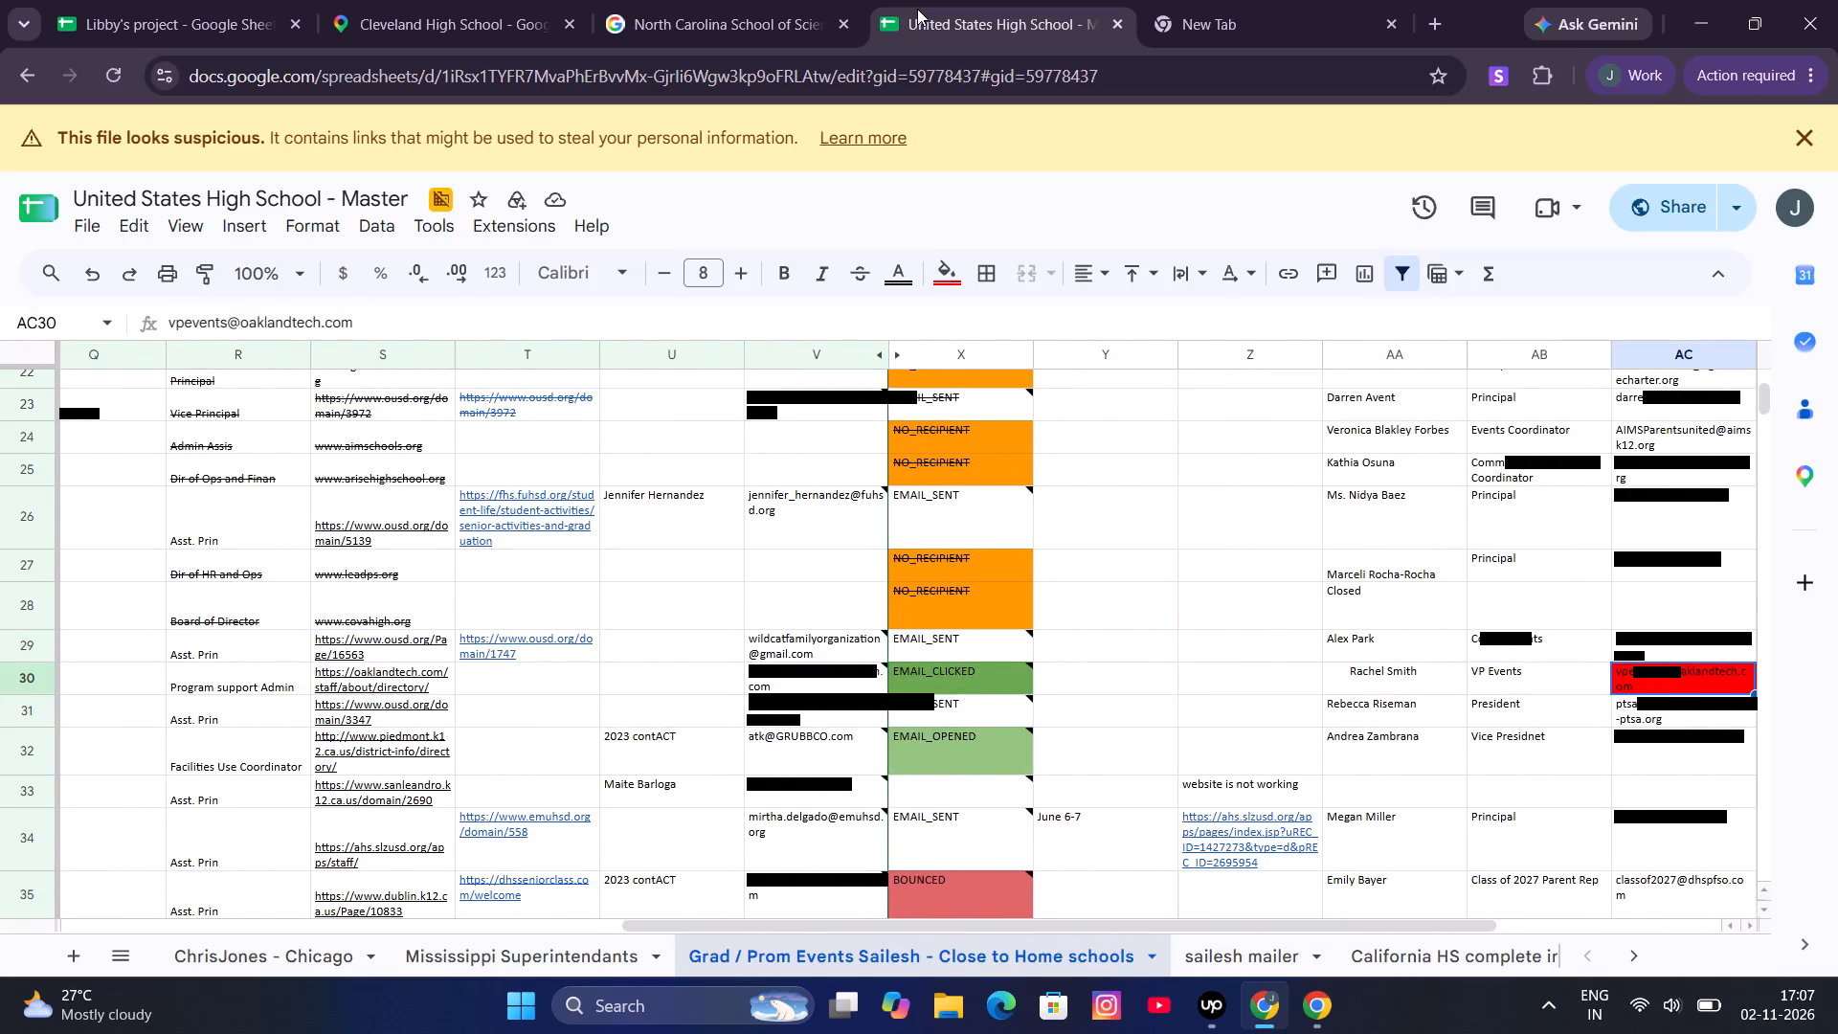
key(Right)
Add ptsa to the Google query and search for Oakland Technical High 4351 Broadway ptsa.
click(1203, 0)
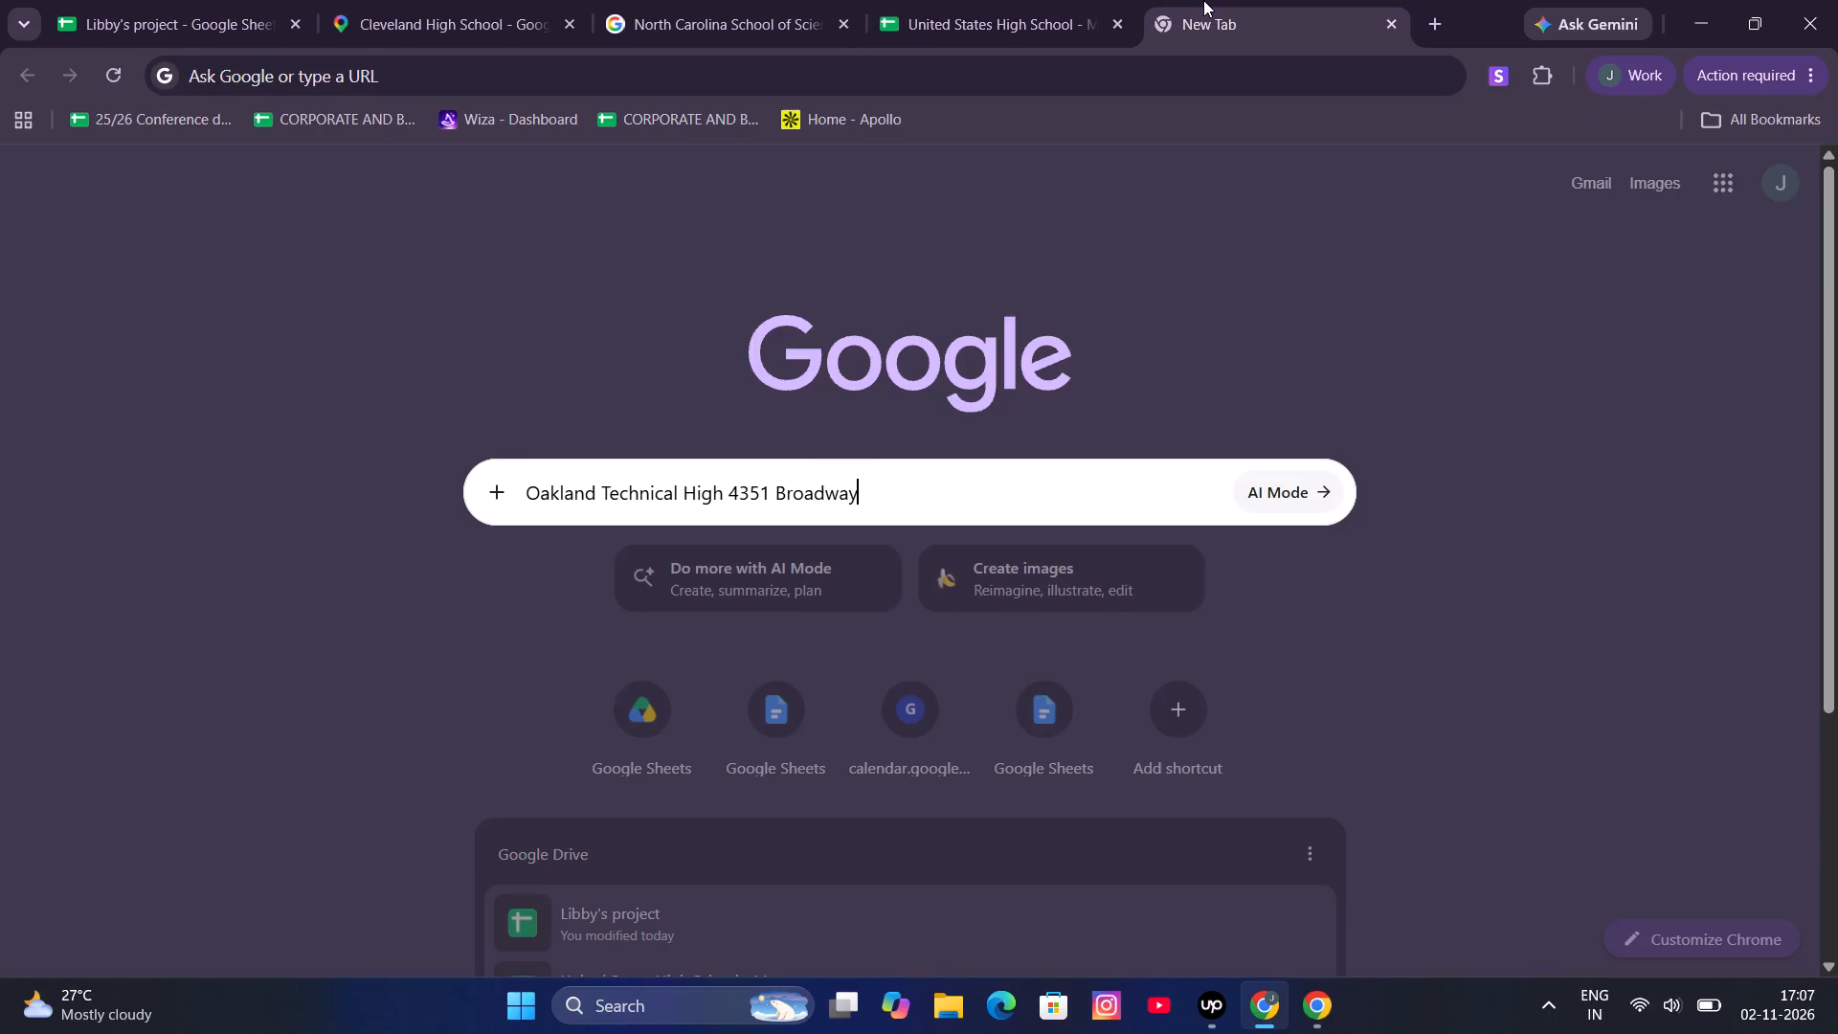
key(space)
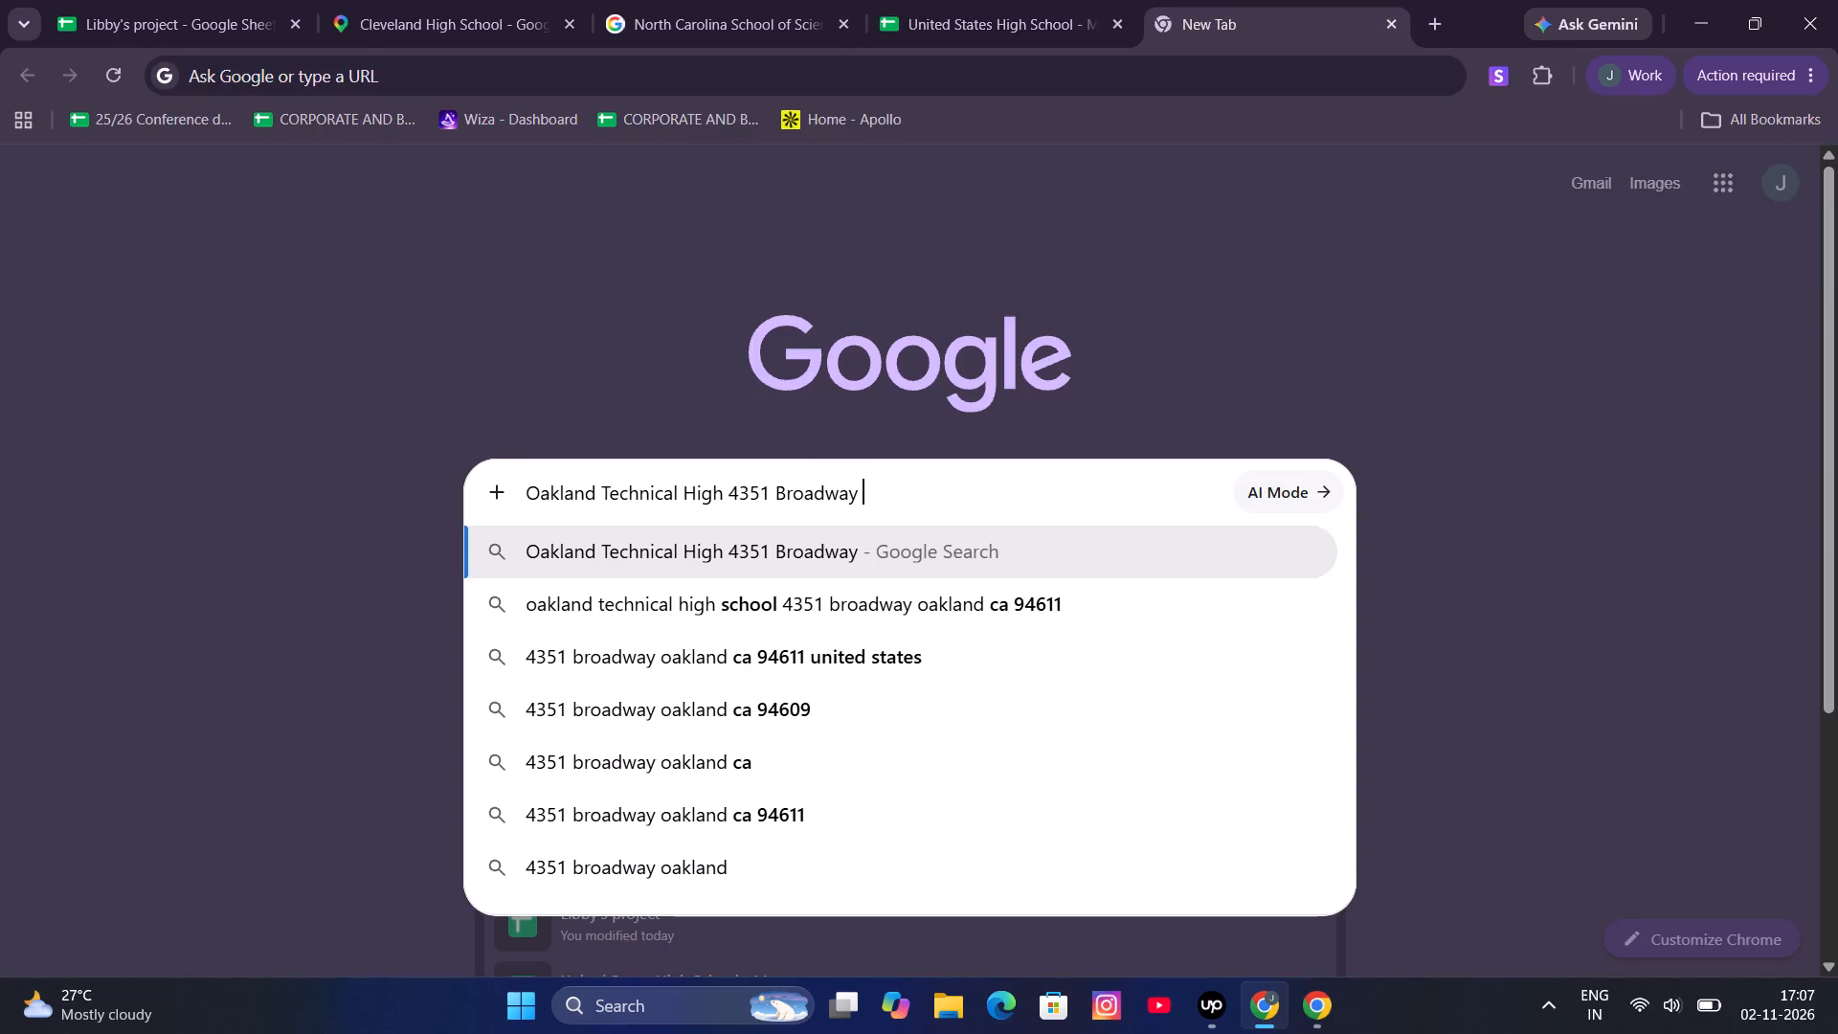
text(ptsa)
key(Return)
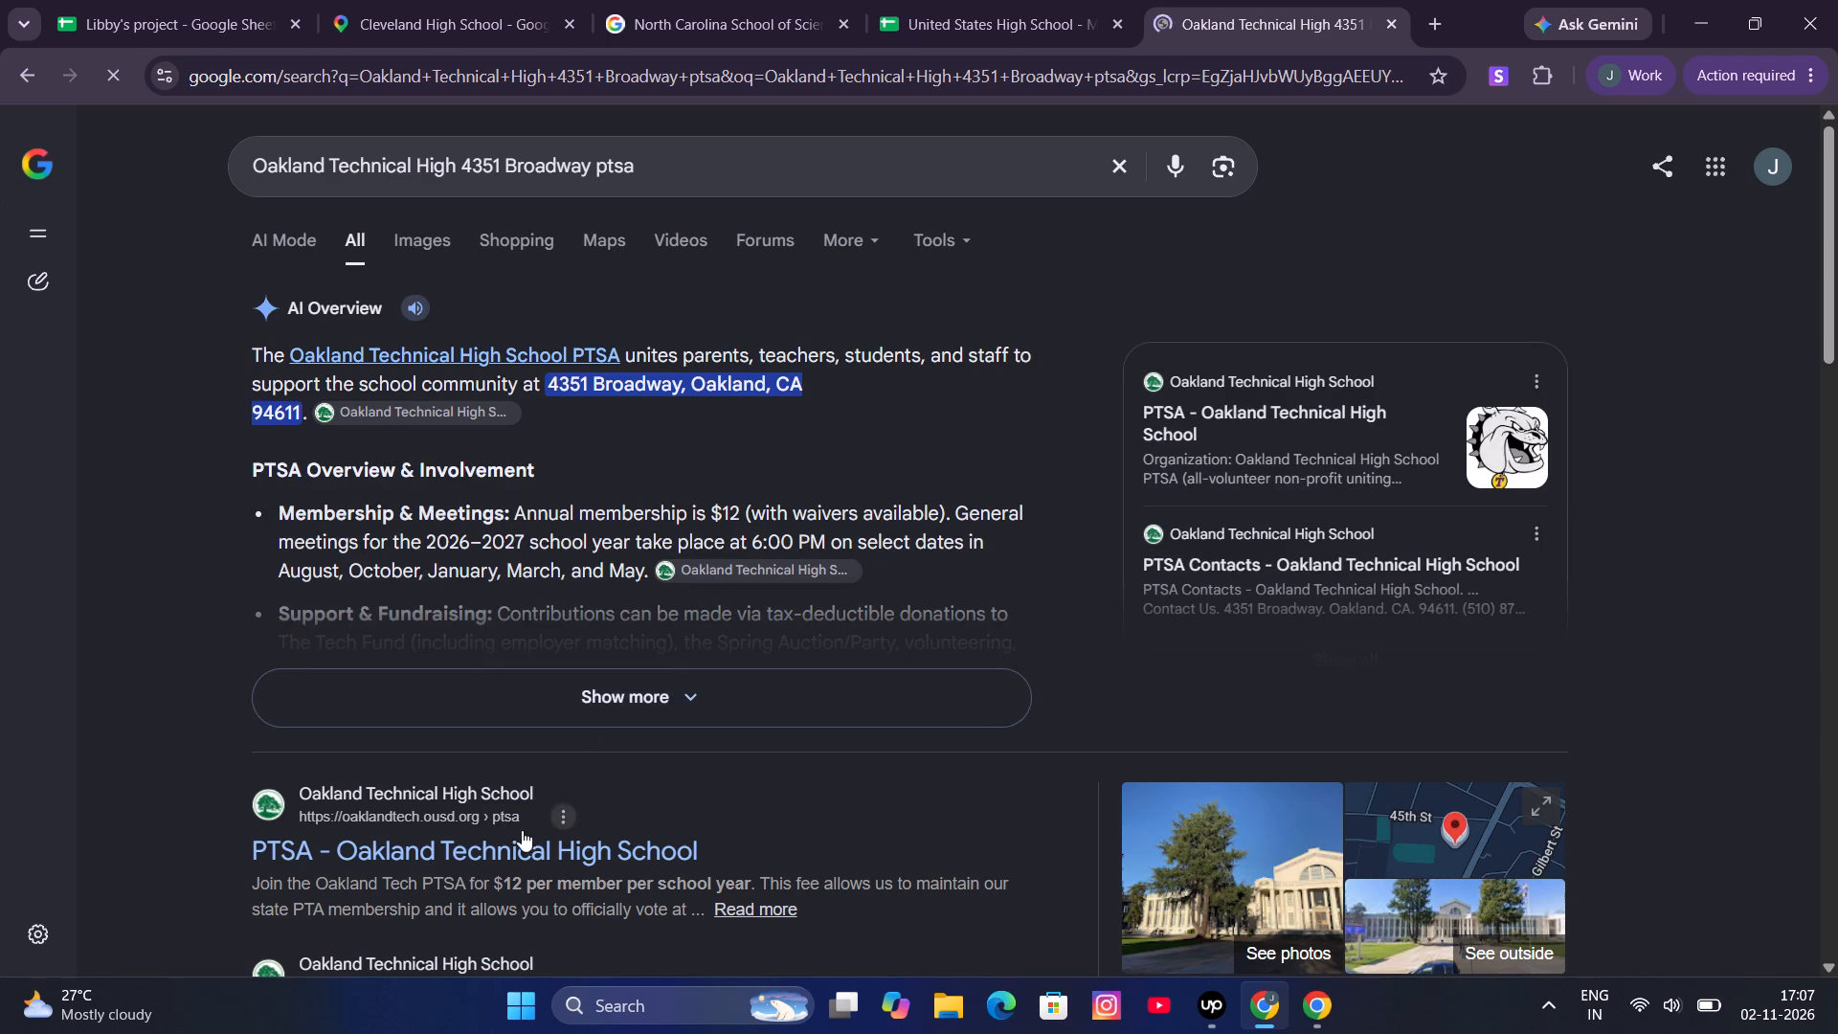
Open Oakland Technical High School's PTSA page, look through it, and view the executive board list on its PTSA Contacts page.
click(476, 826)
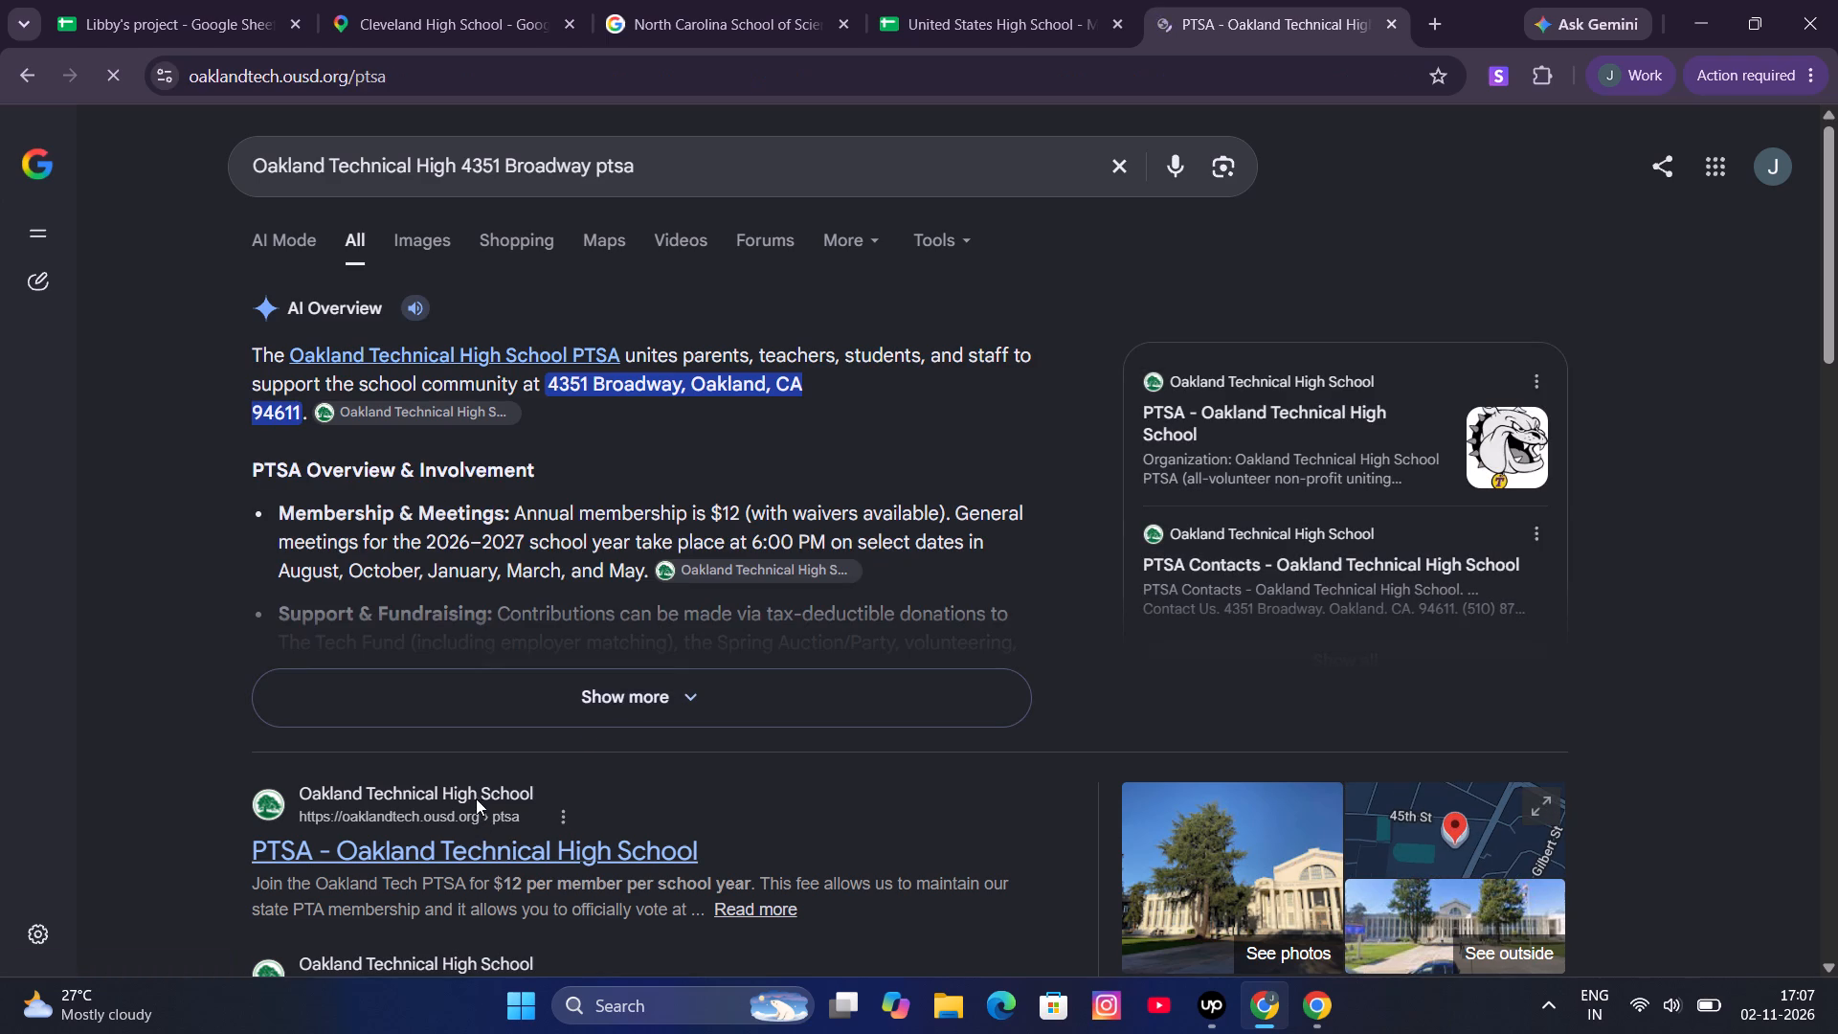
scroll(642, 715, down, 14)
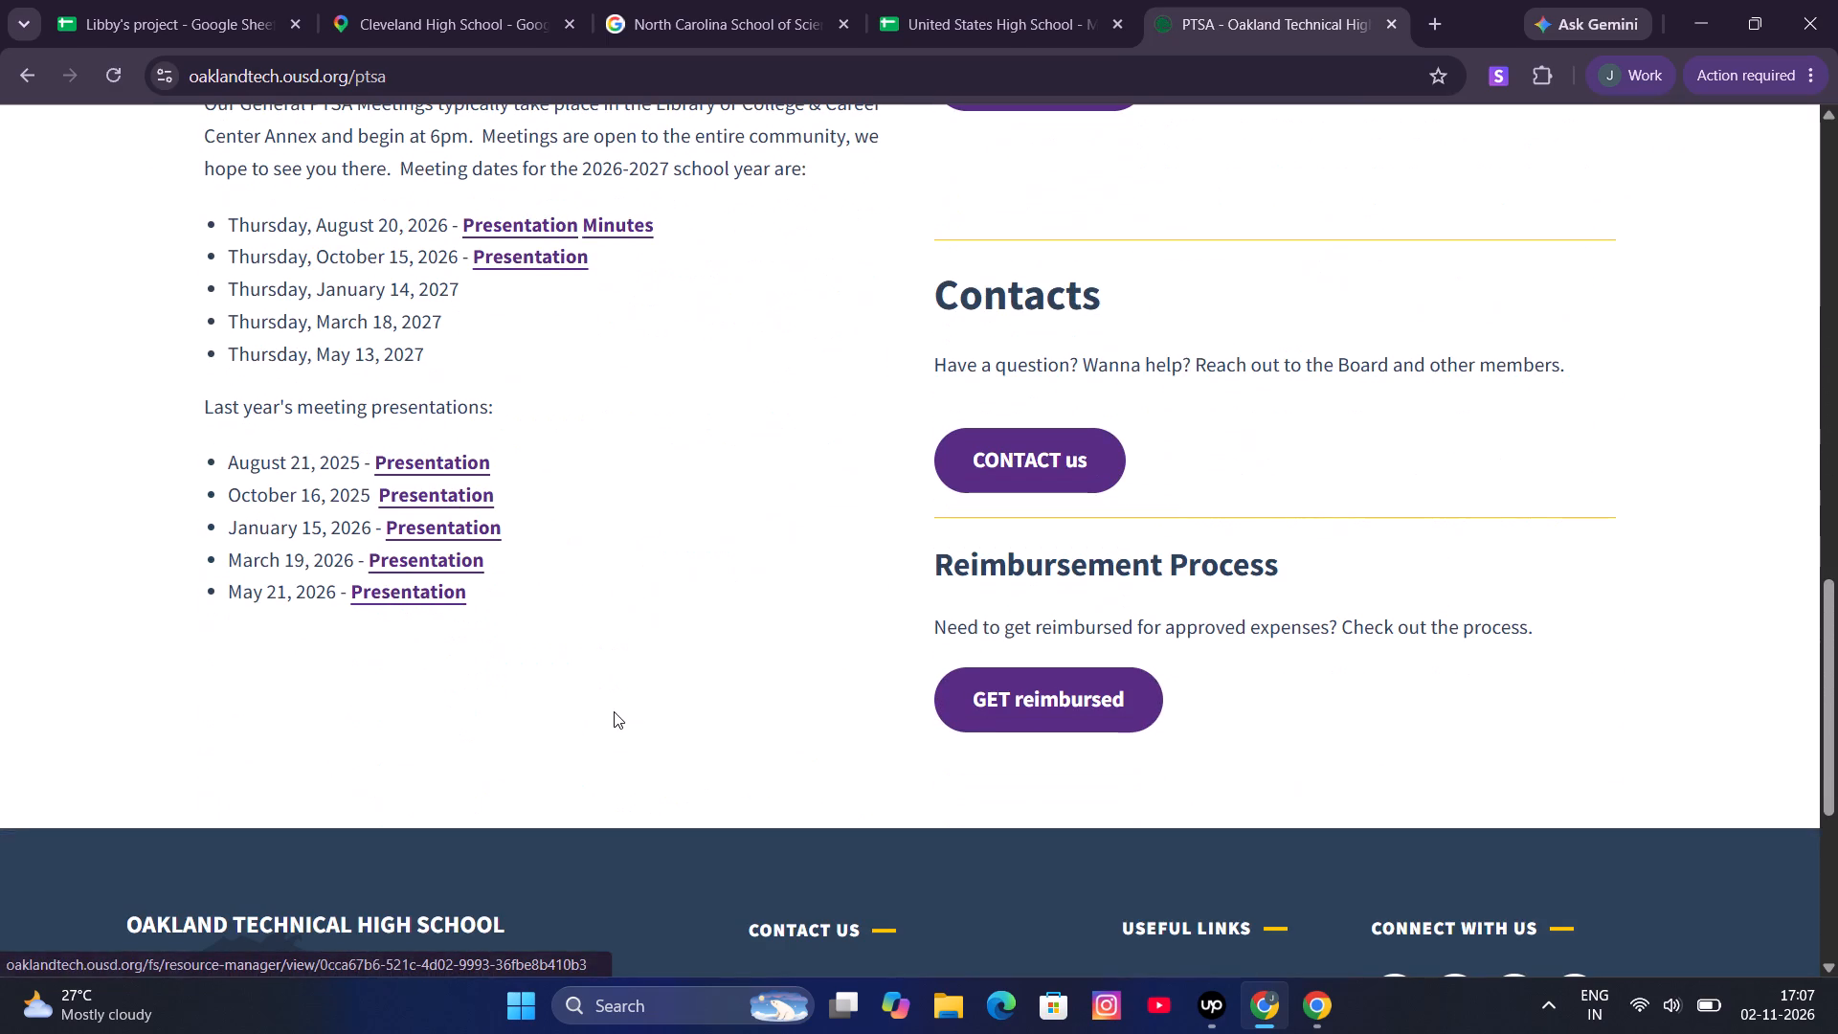
scroll(510, 551, up, 3)
scroll(959, 692, down, 2)
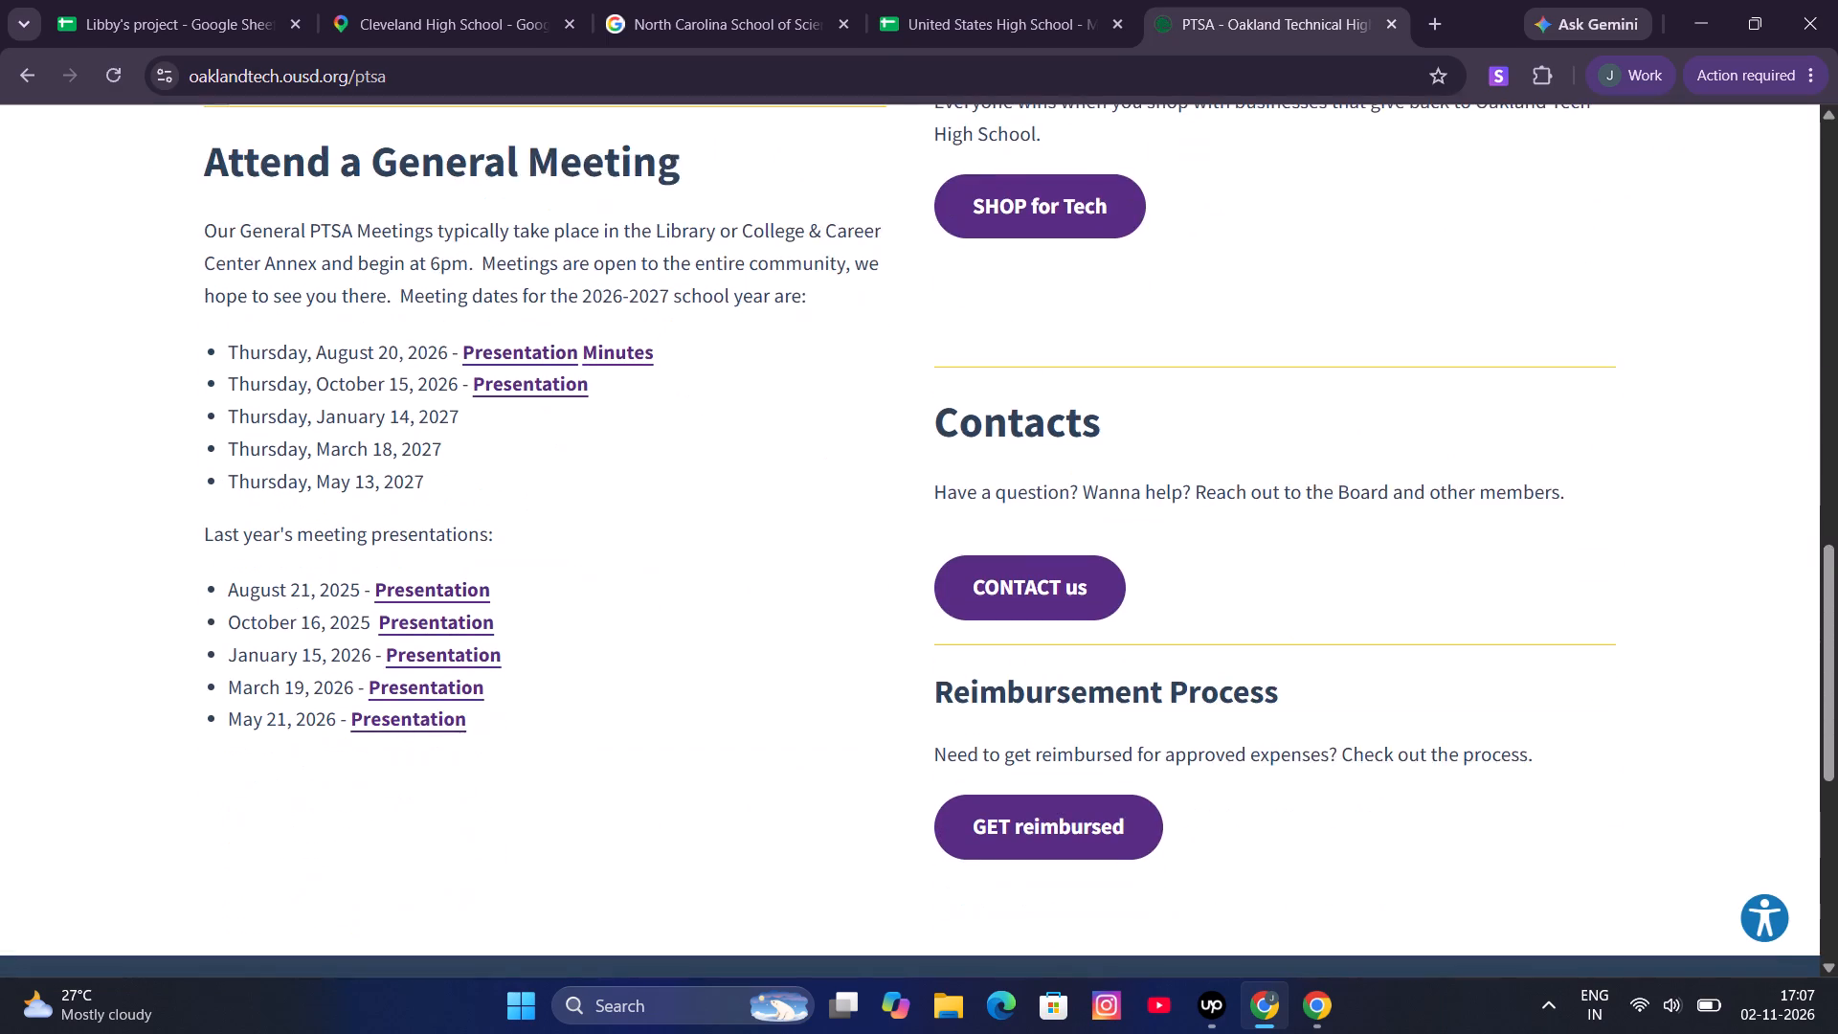
scroll(971, 703, down, 7)
scroll(826, 739, up, 14)
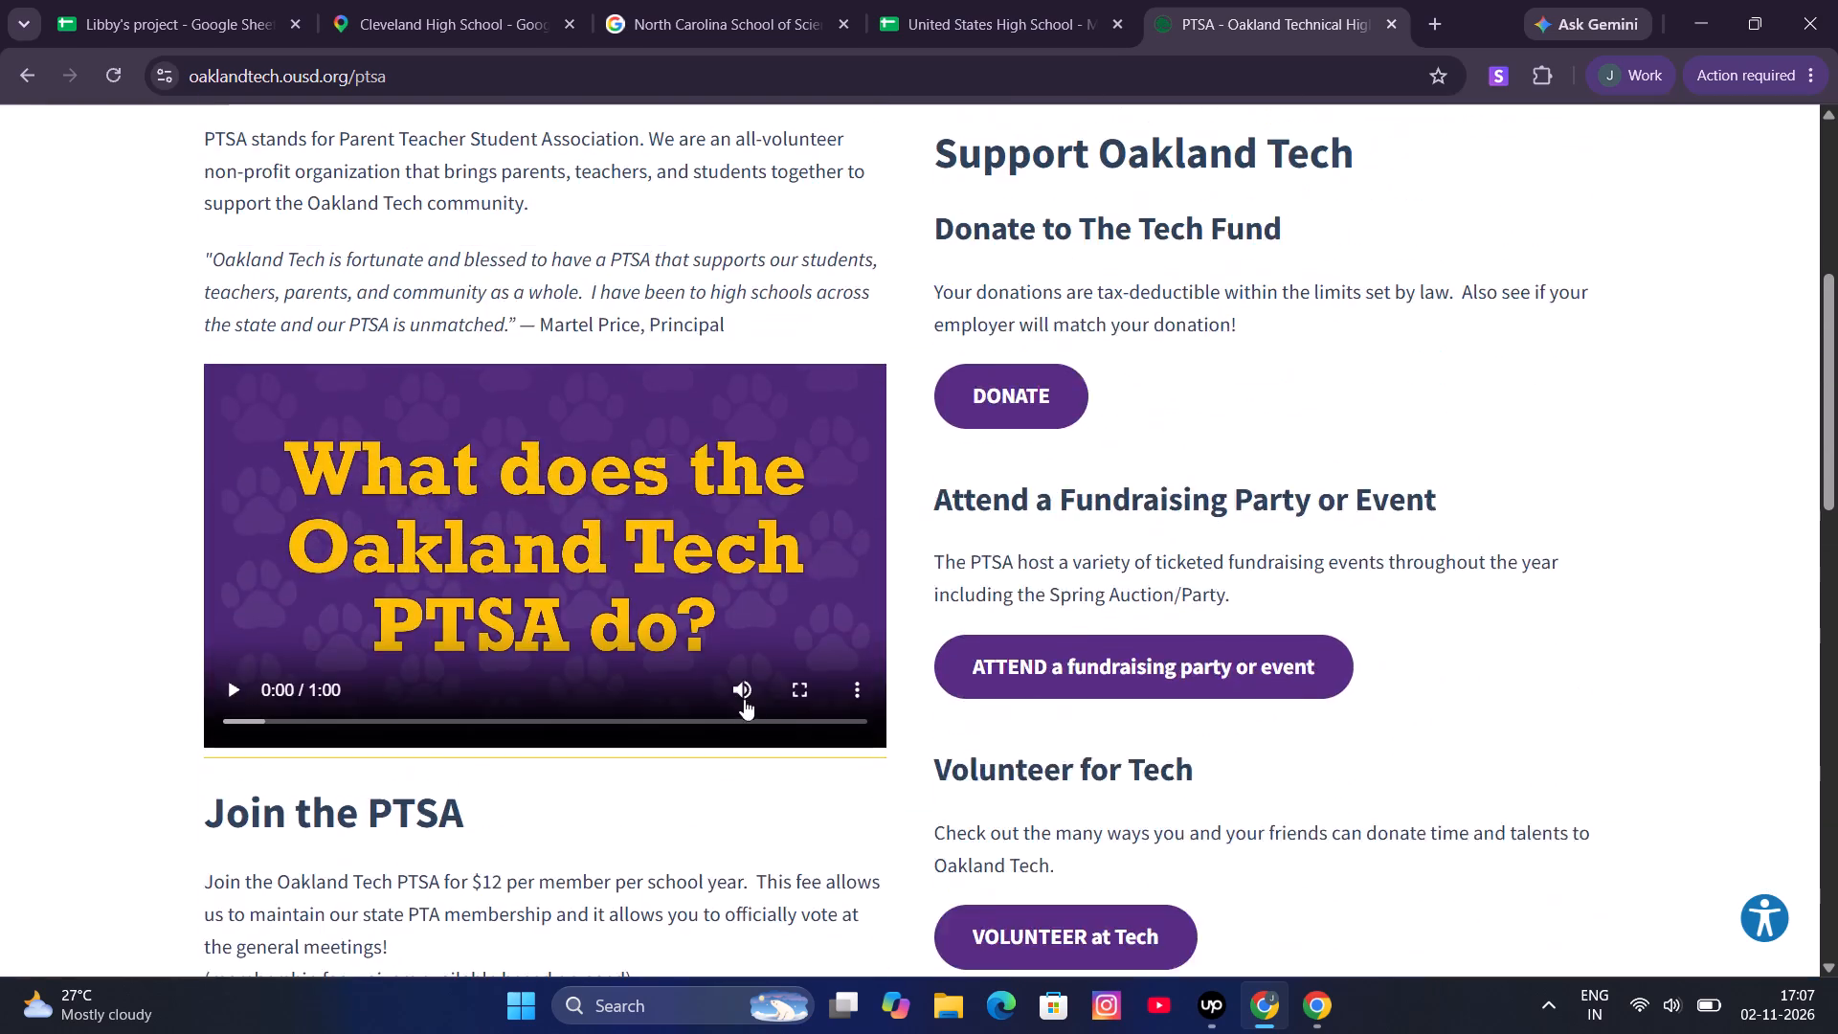
scroll(744, 699, up, 3)
scroll(794, 567, up, 4)
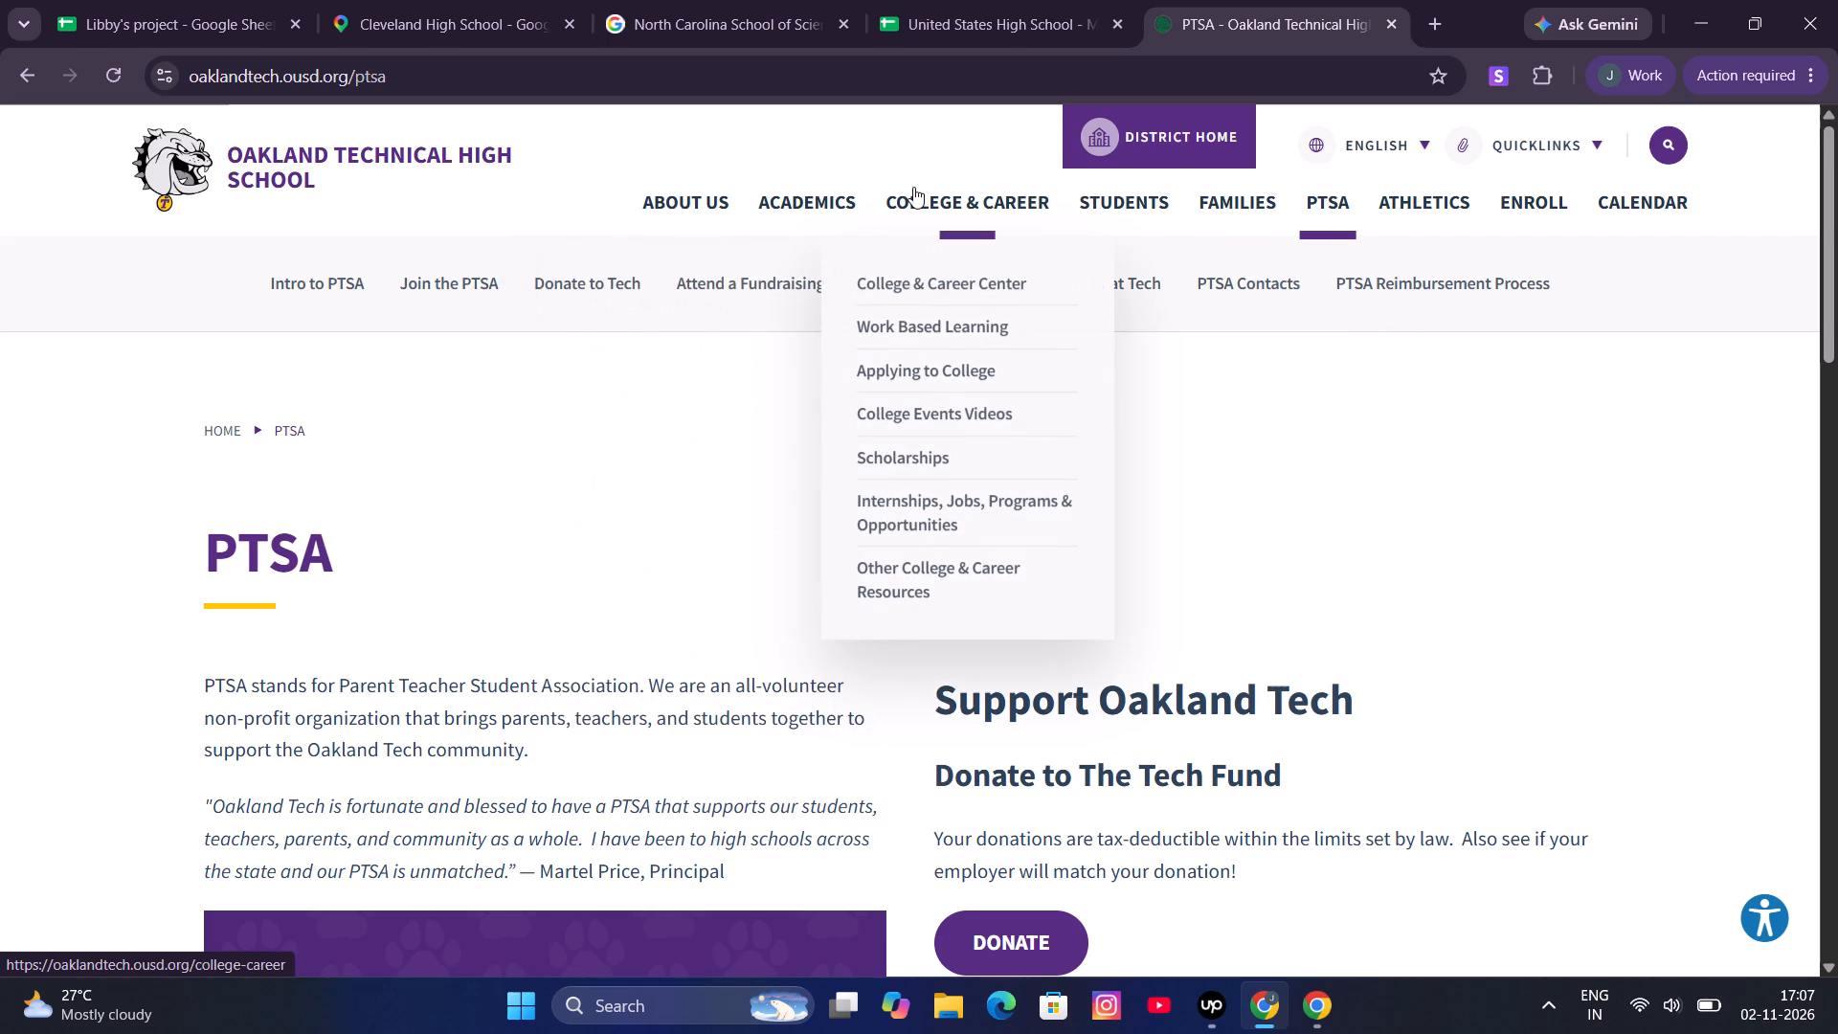
click(1237, 271)
scroll(956, 649, down, 4)
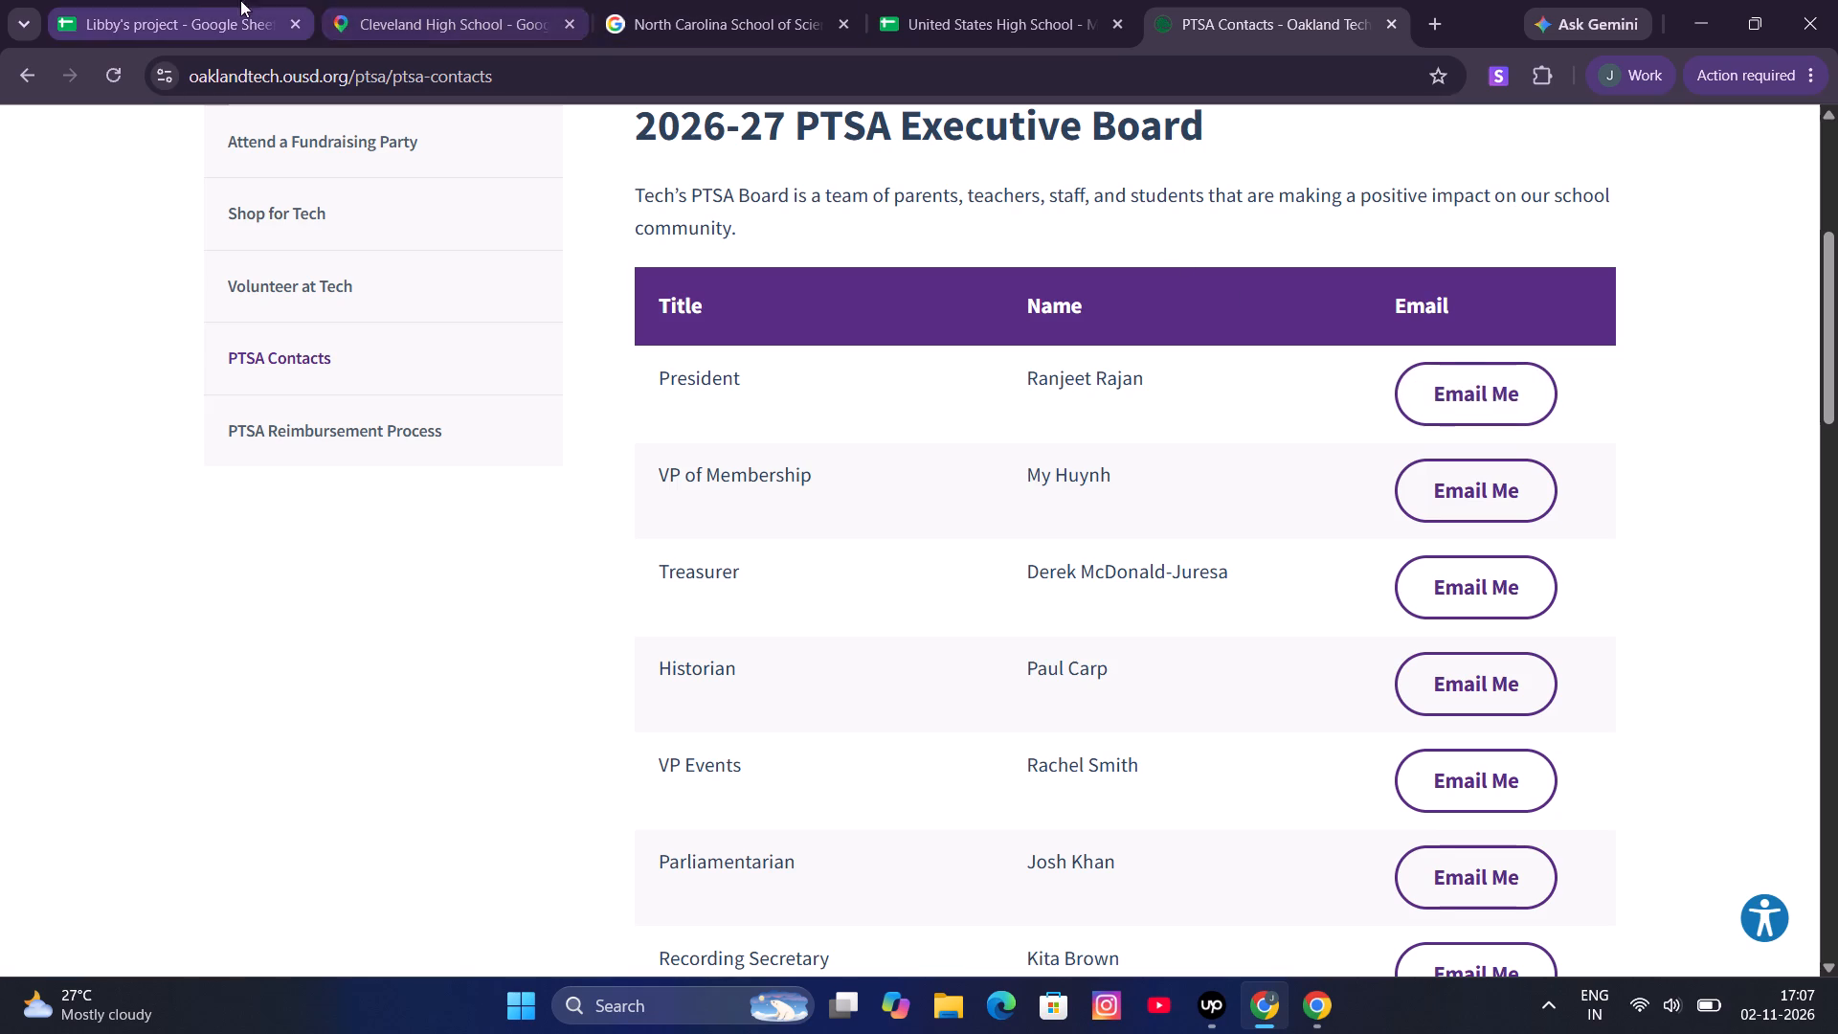
Compare the Oakland Technical High contact in row 30 of the master spreadsheet with the 2026-27 PTSA Executive Board list.
click(133, 0)
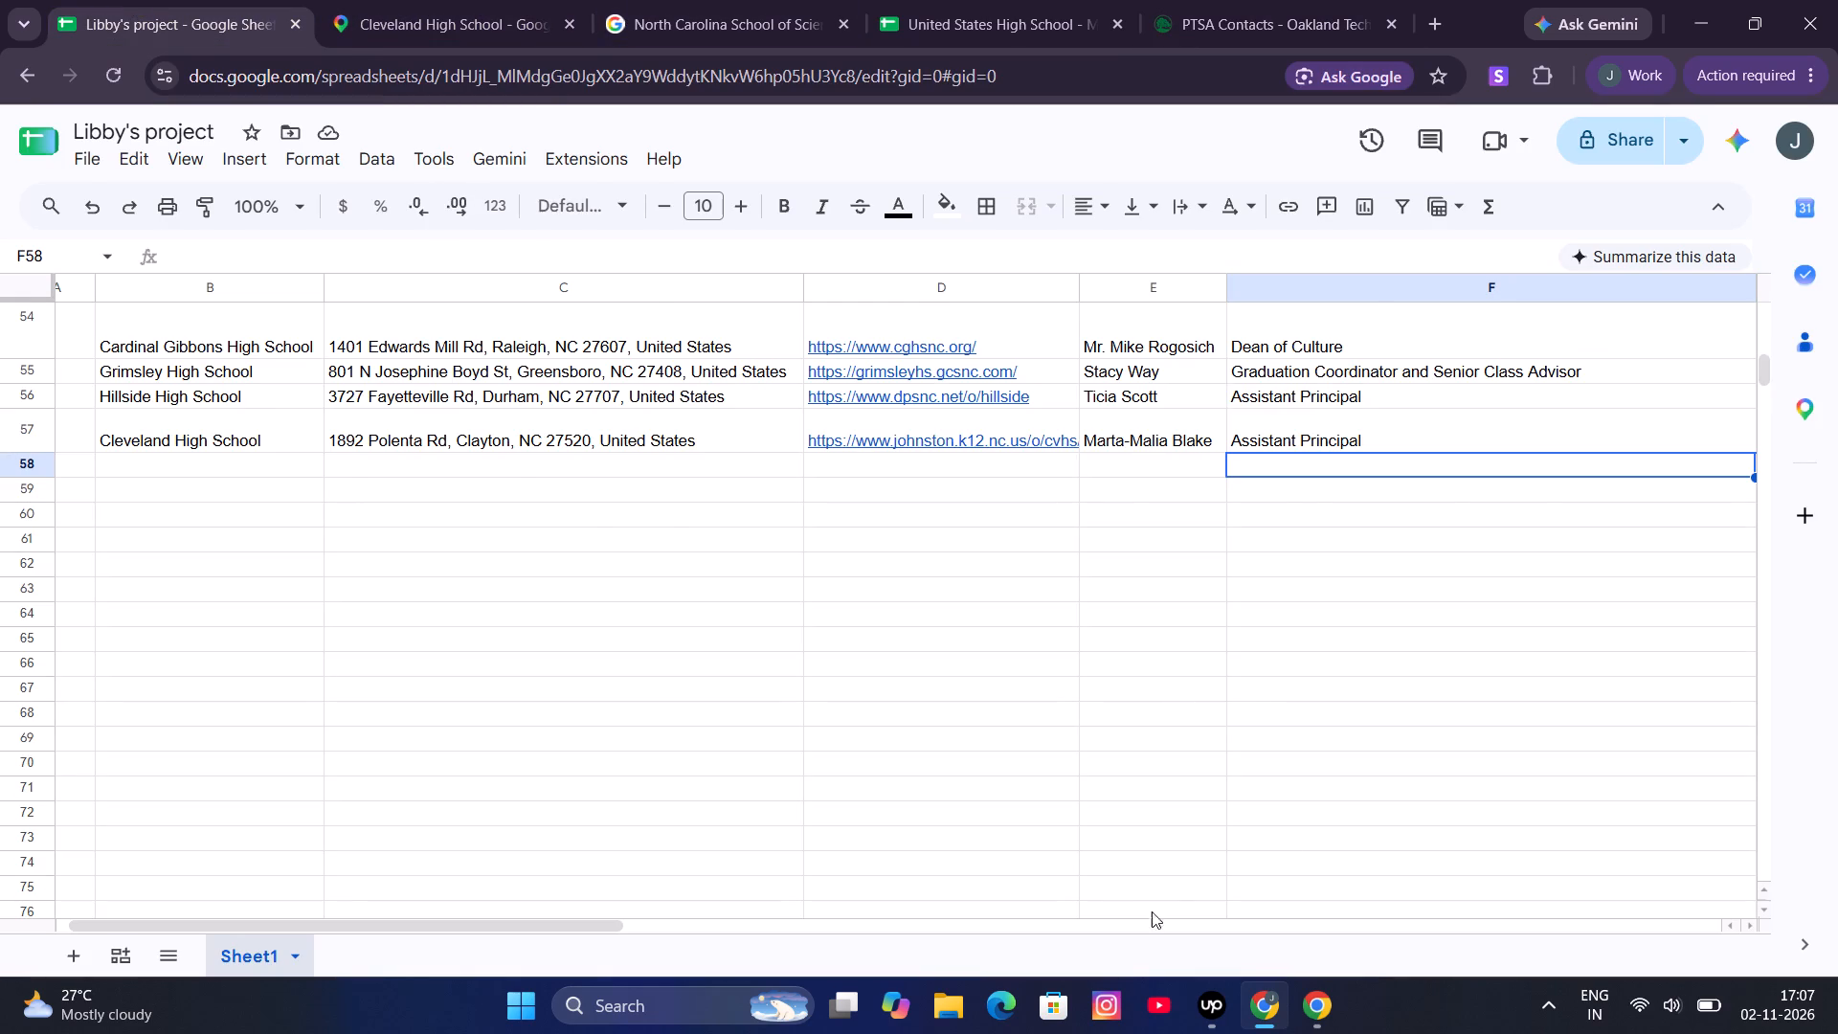
scroll(1129, 726, up, 1)
click(960, 0)
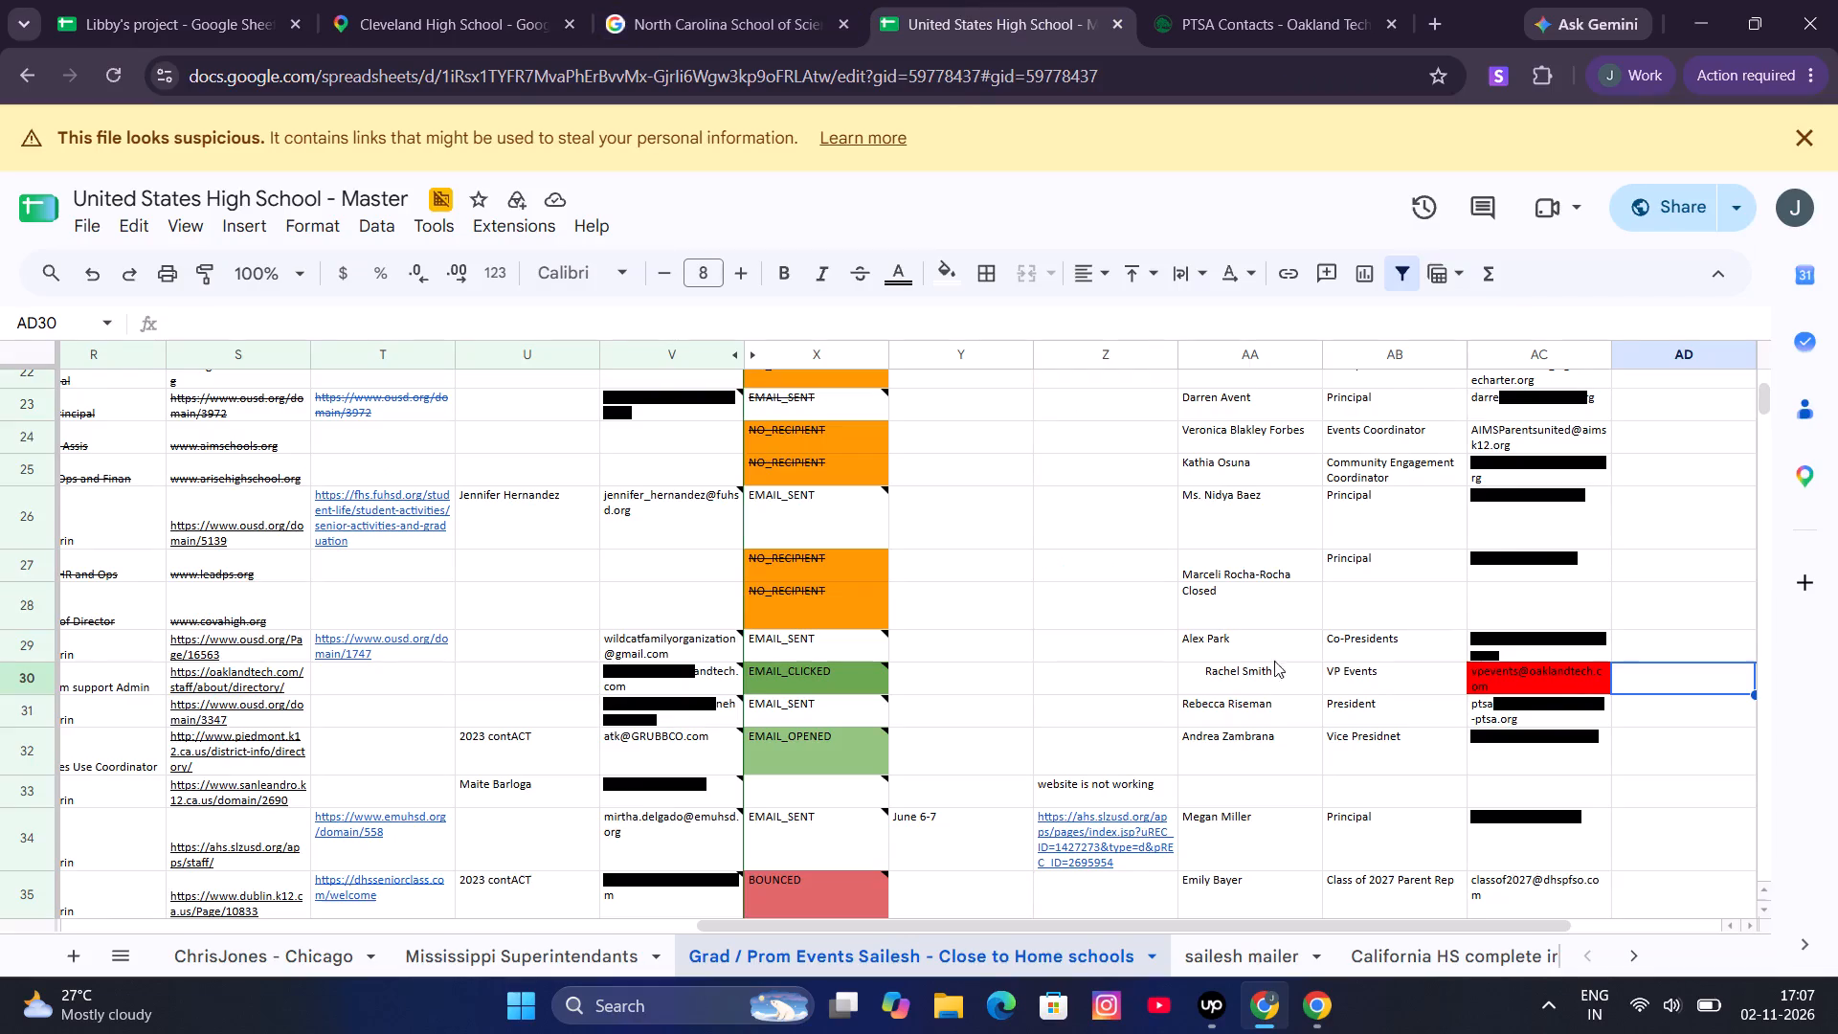
click(1270, 674)
click(1293, 0)
scroll(1063, 537, up, 1)
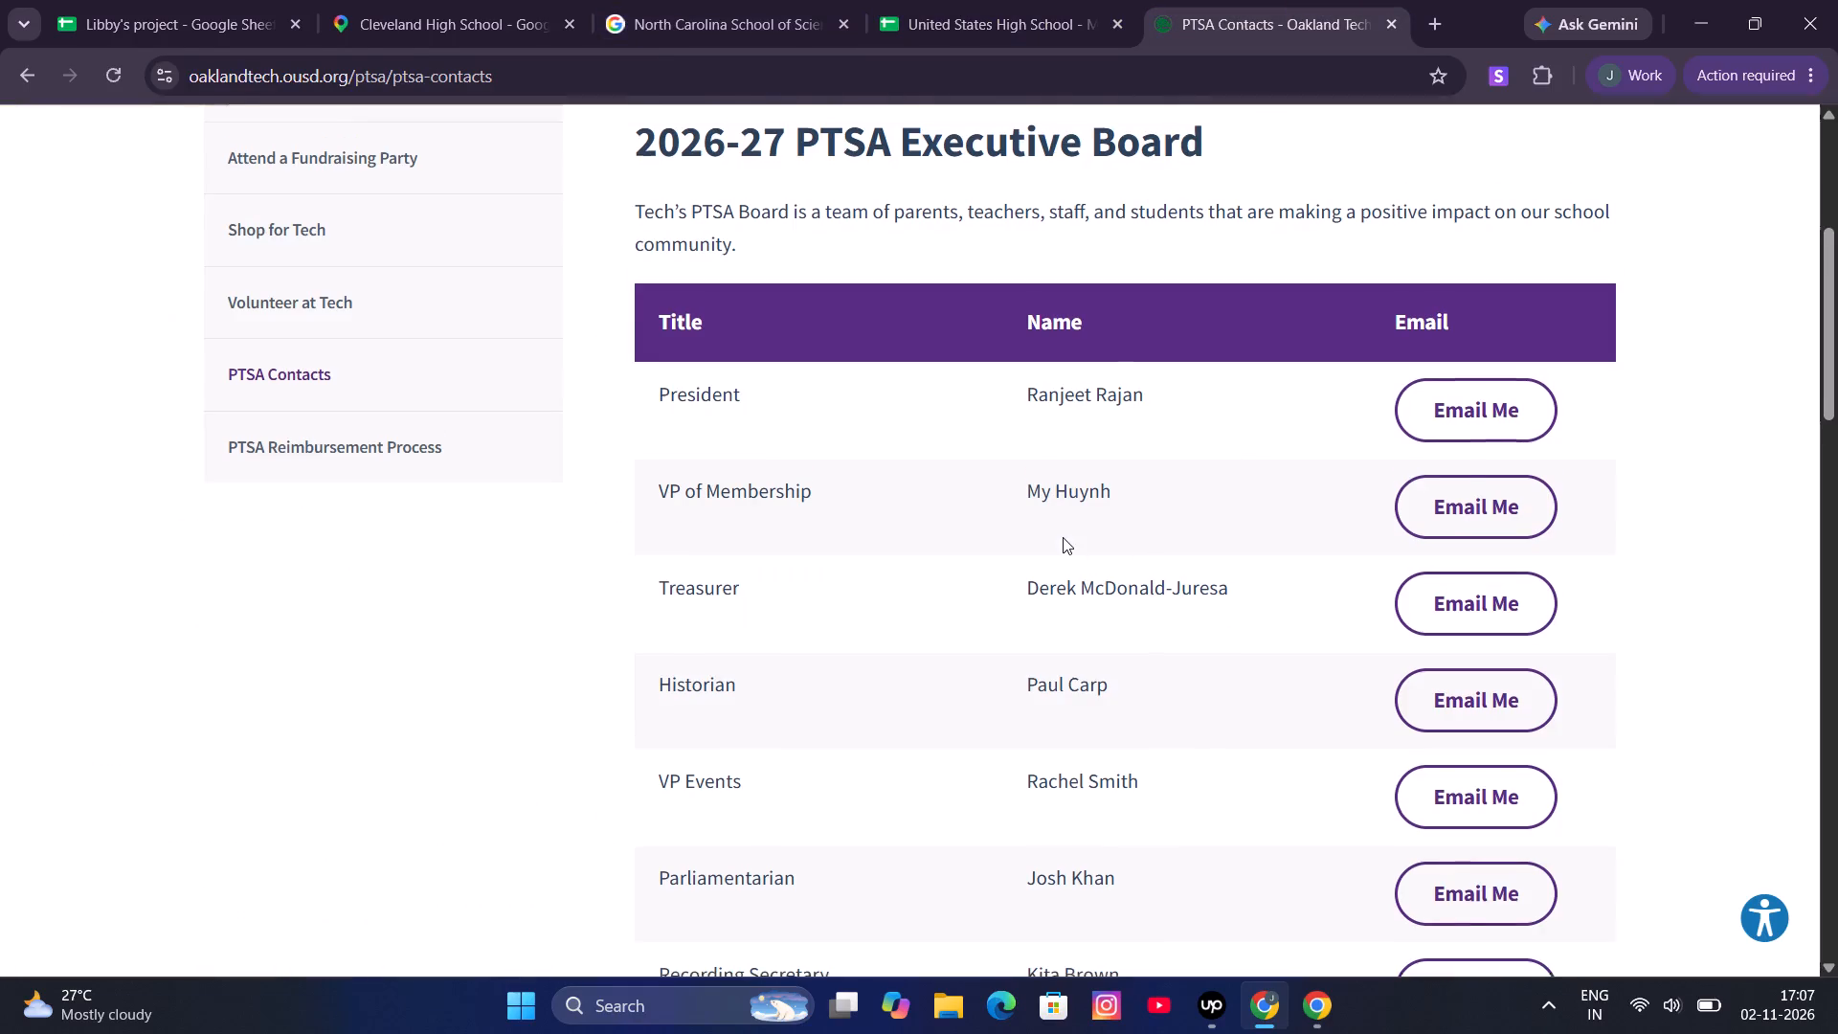
scroll(1063, 537, up, 1)
scroll(1063, 537, down, 3)
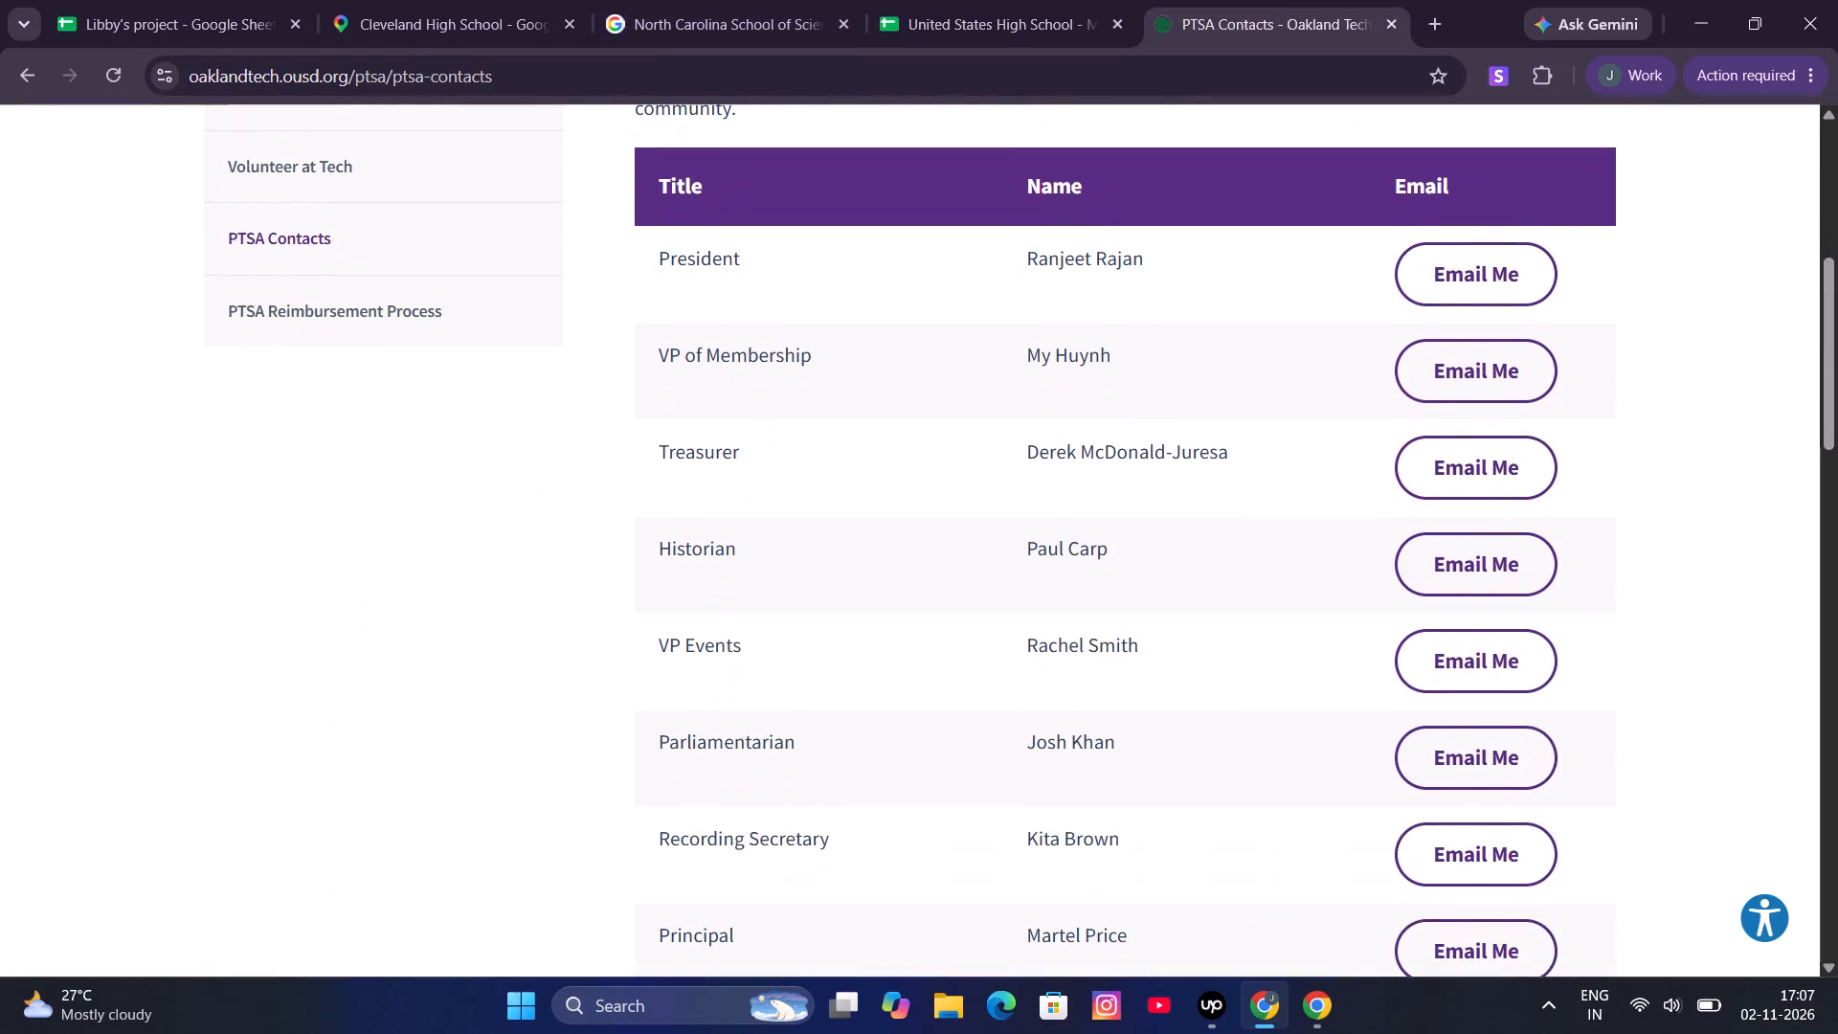
scroll(1063, 535, down, 1)
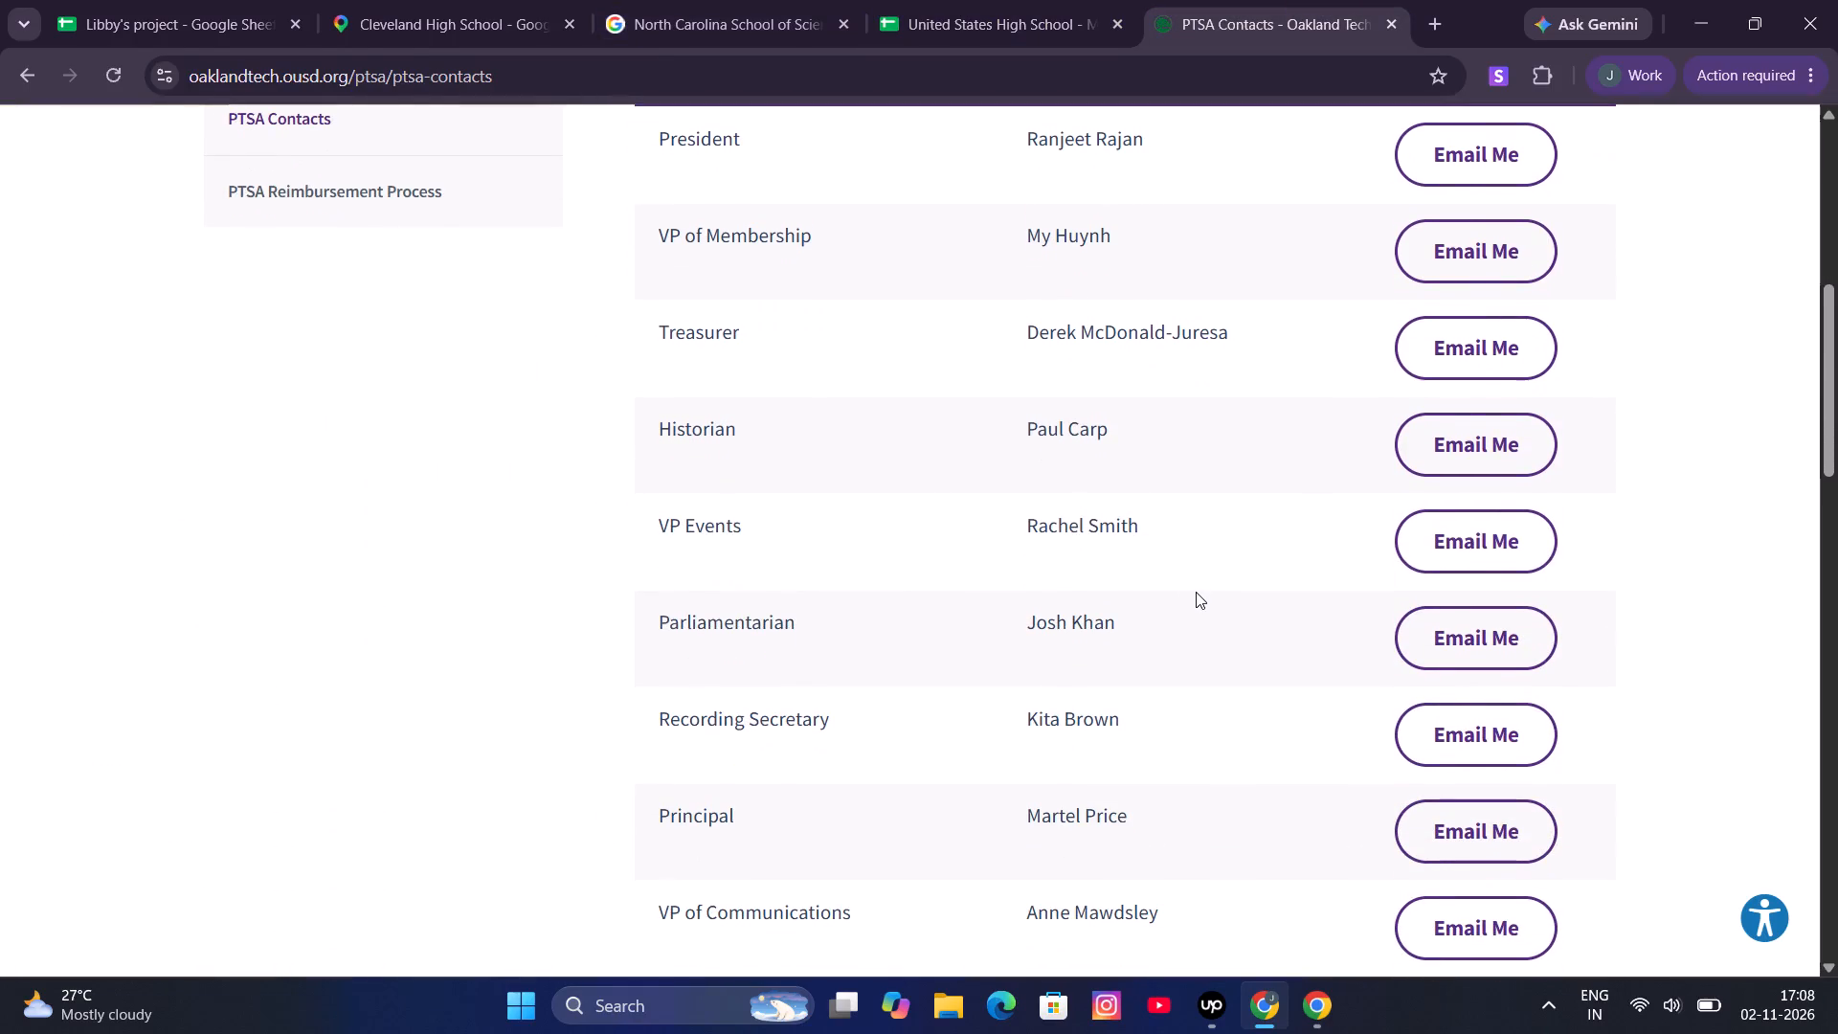
scroll(1196, 592, up, 3)
right_click(1511, 538)
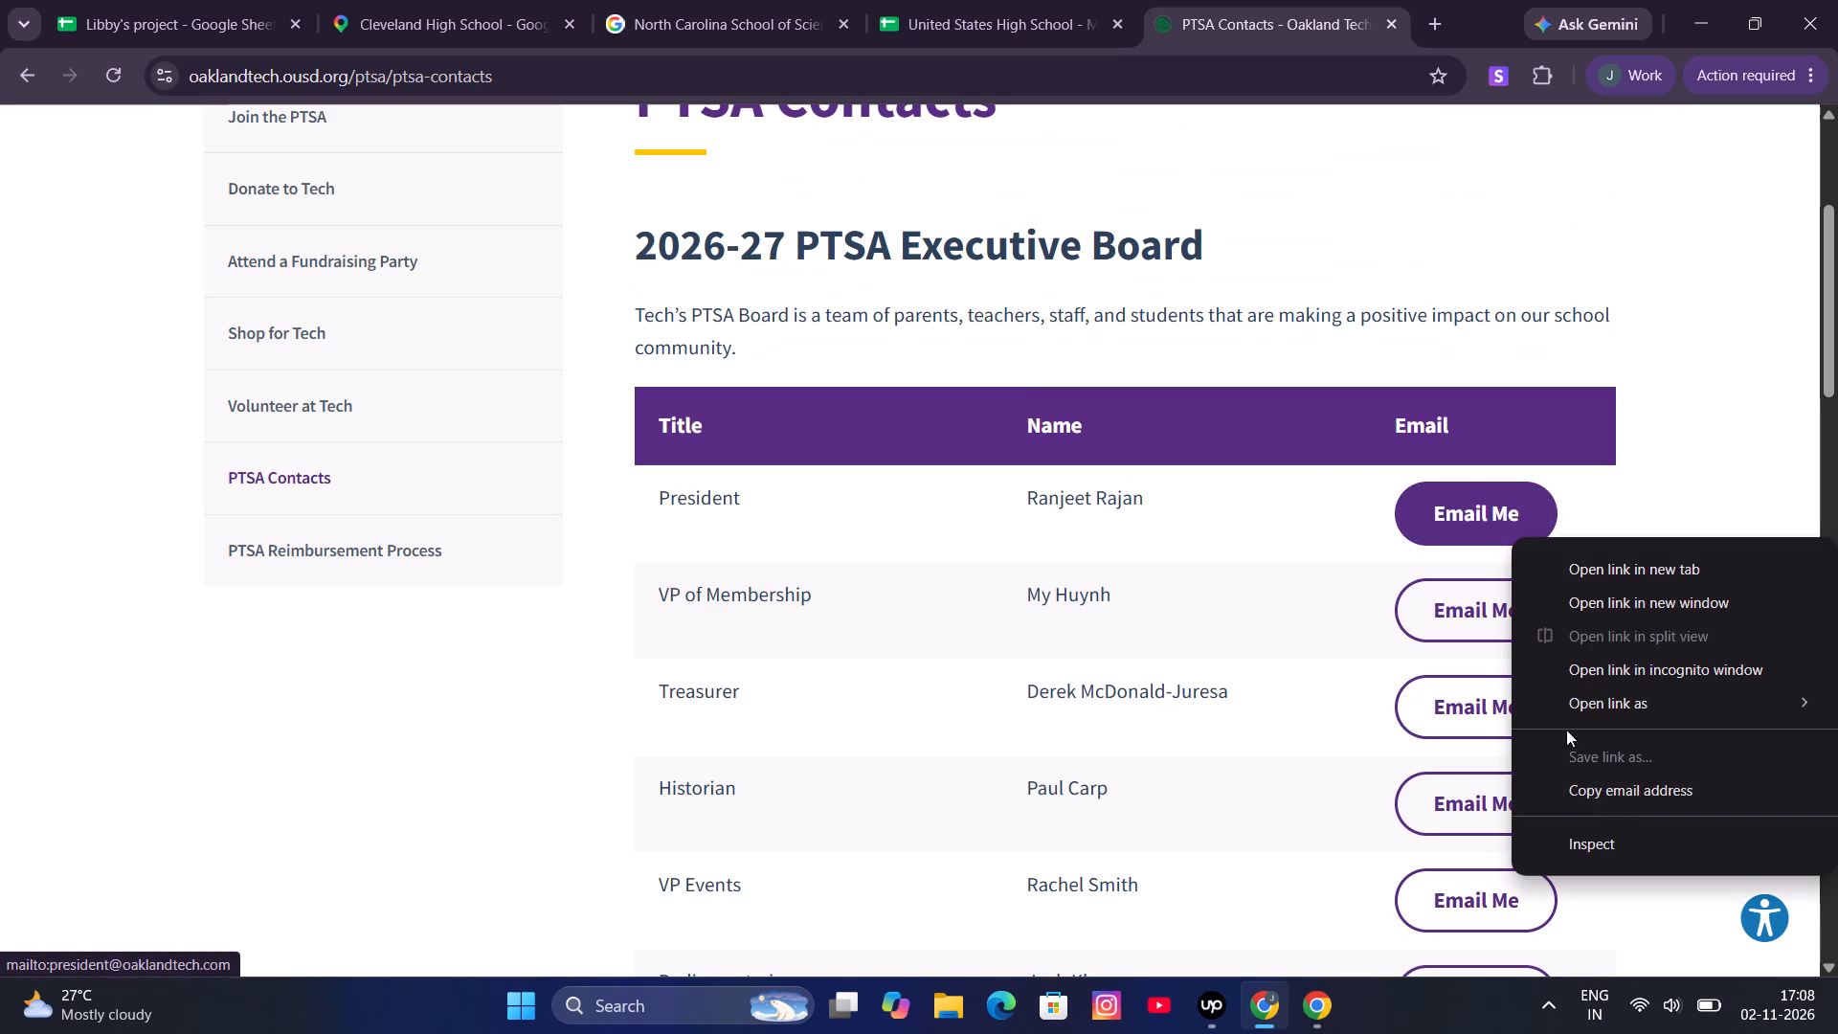
click(1601, 798)
Clear the outdated contact name, title and email in row 30 of the United States High School master sheet.
click(183, 0)
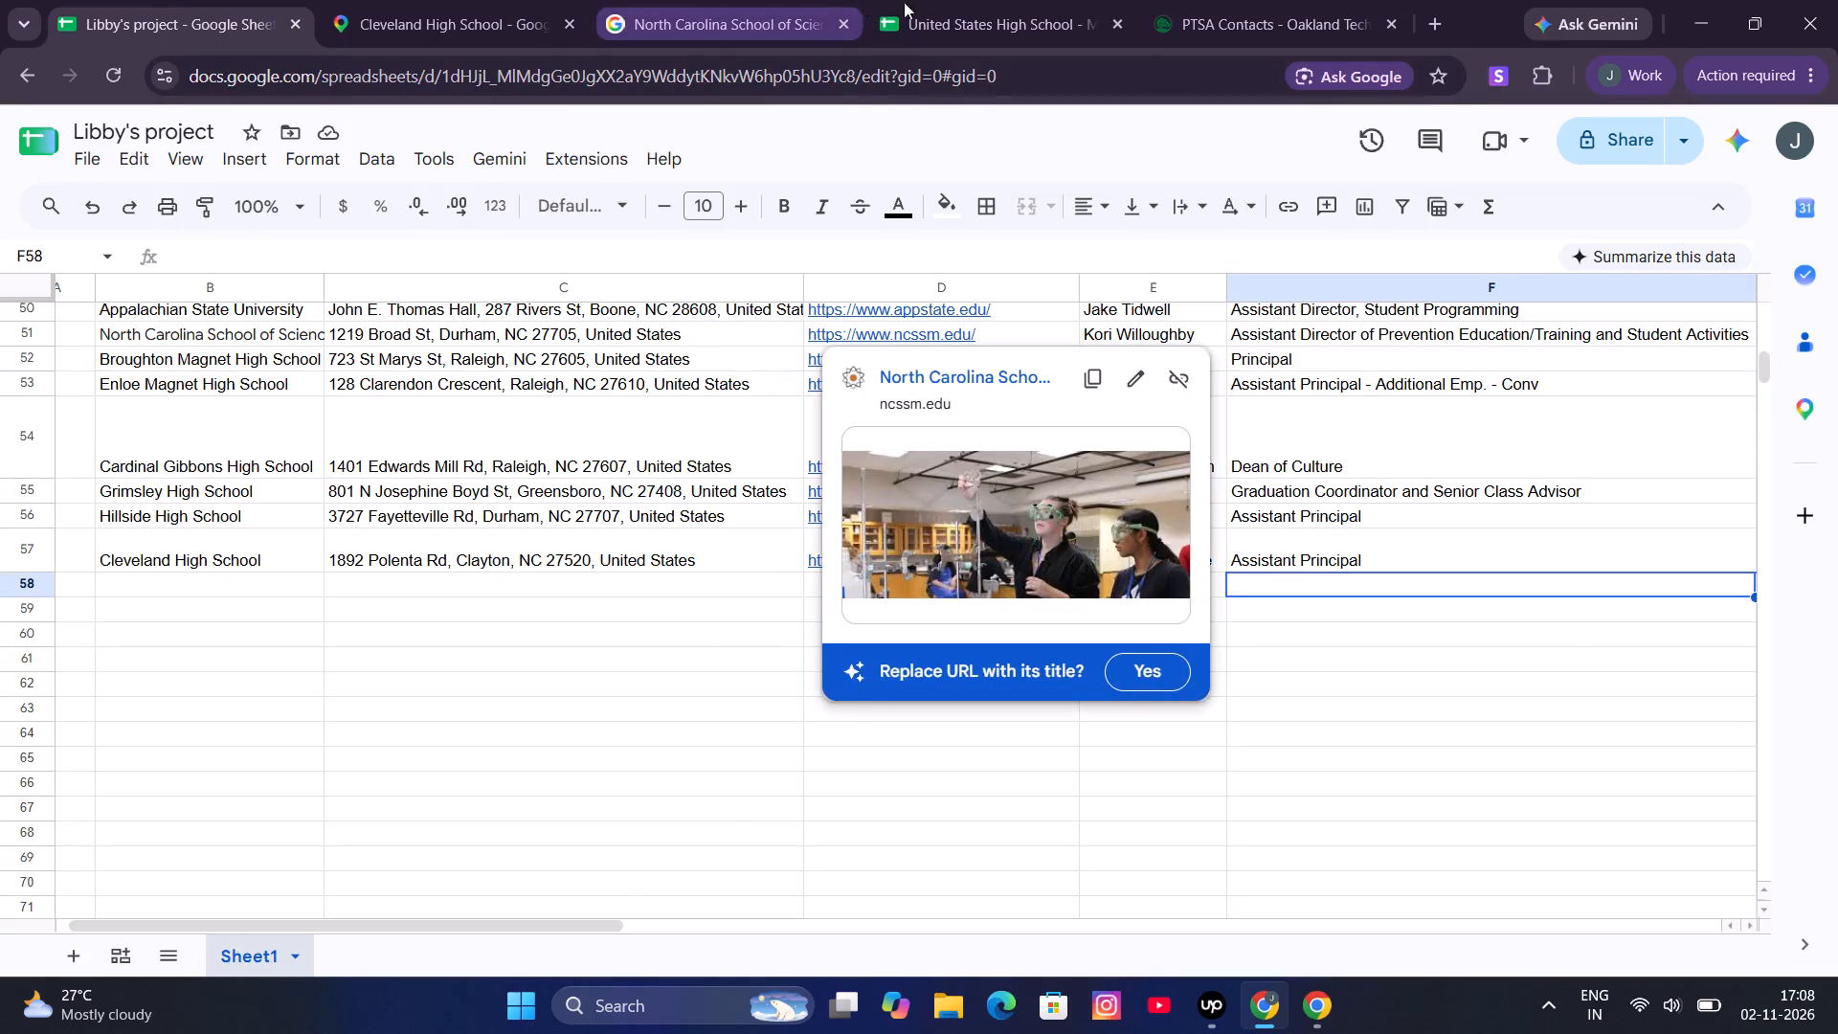
click(980, 10)
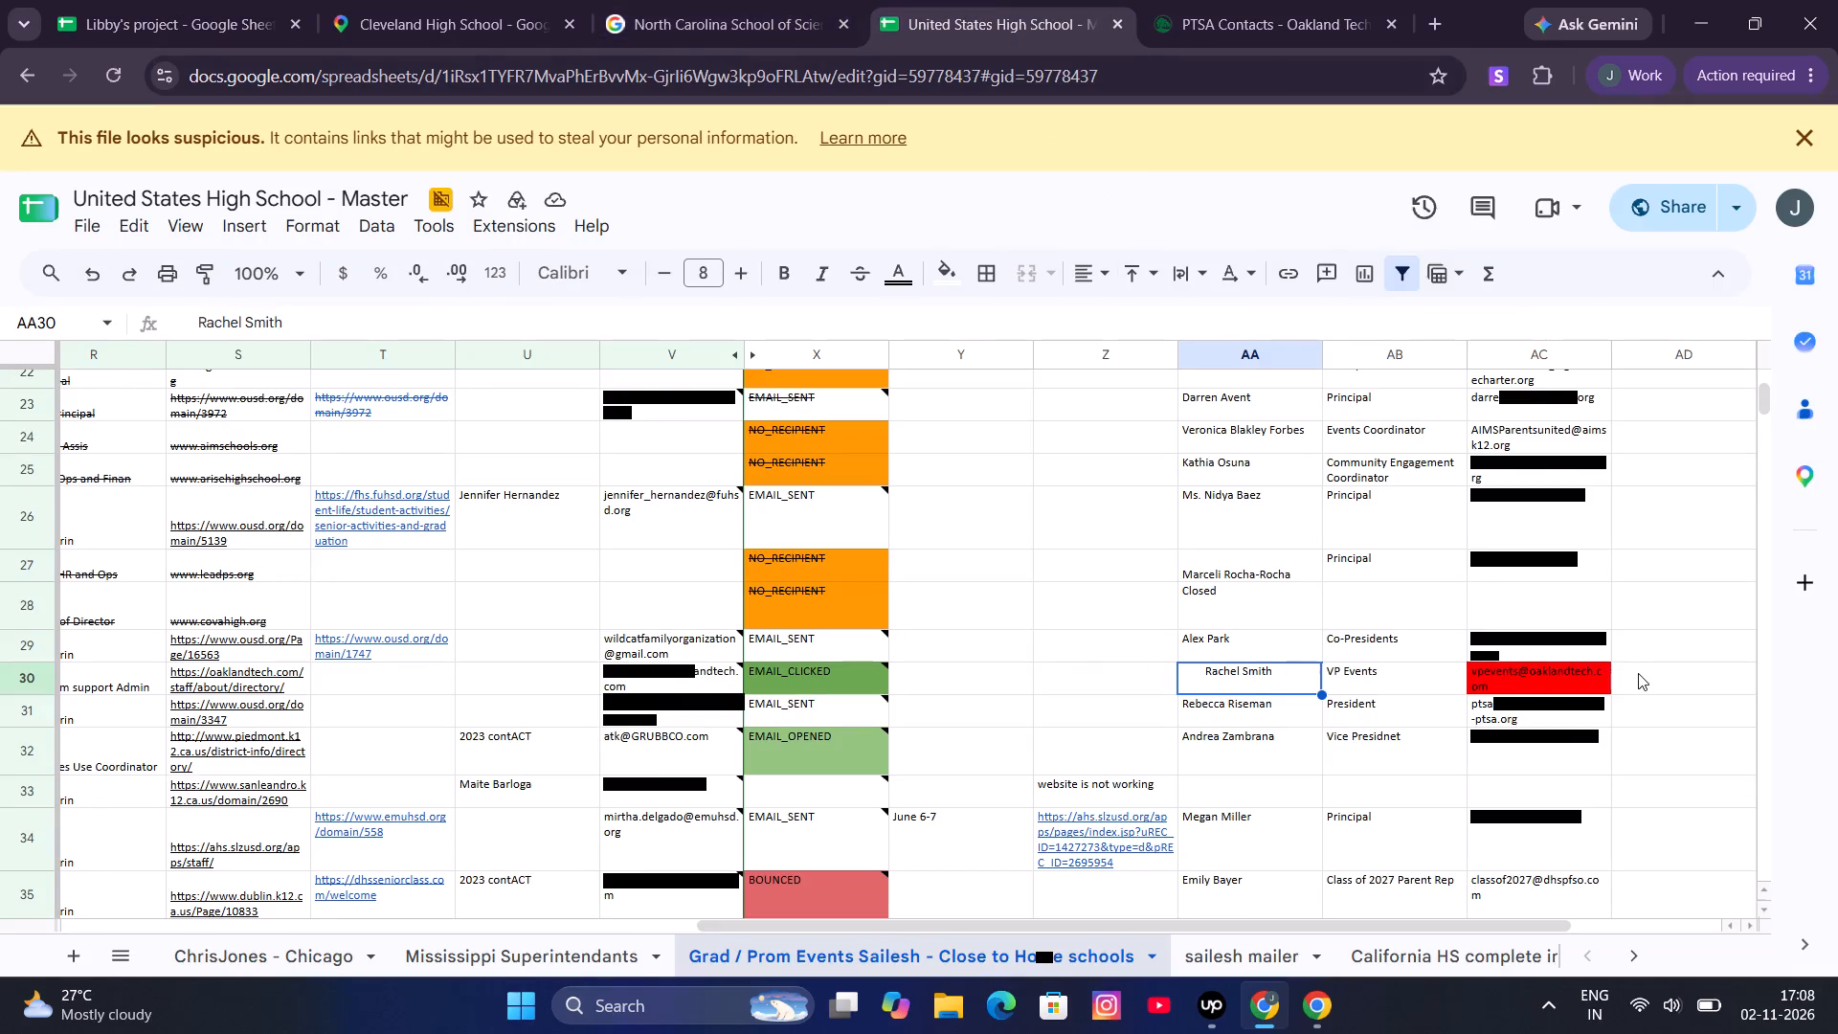
click(1639, 672)
click(1560, 679)
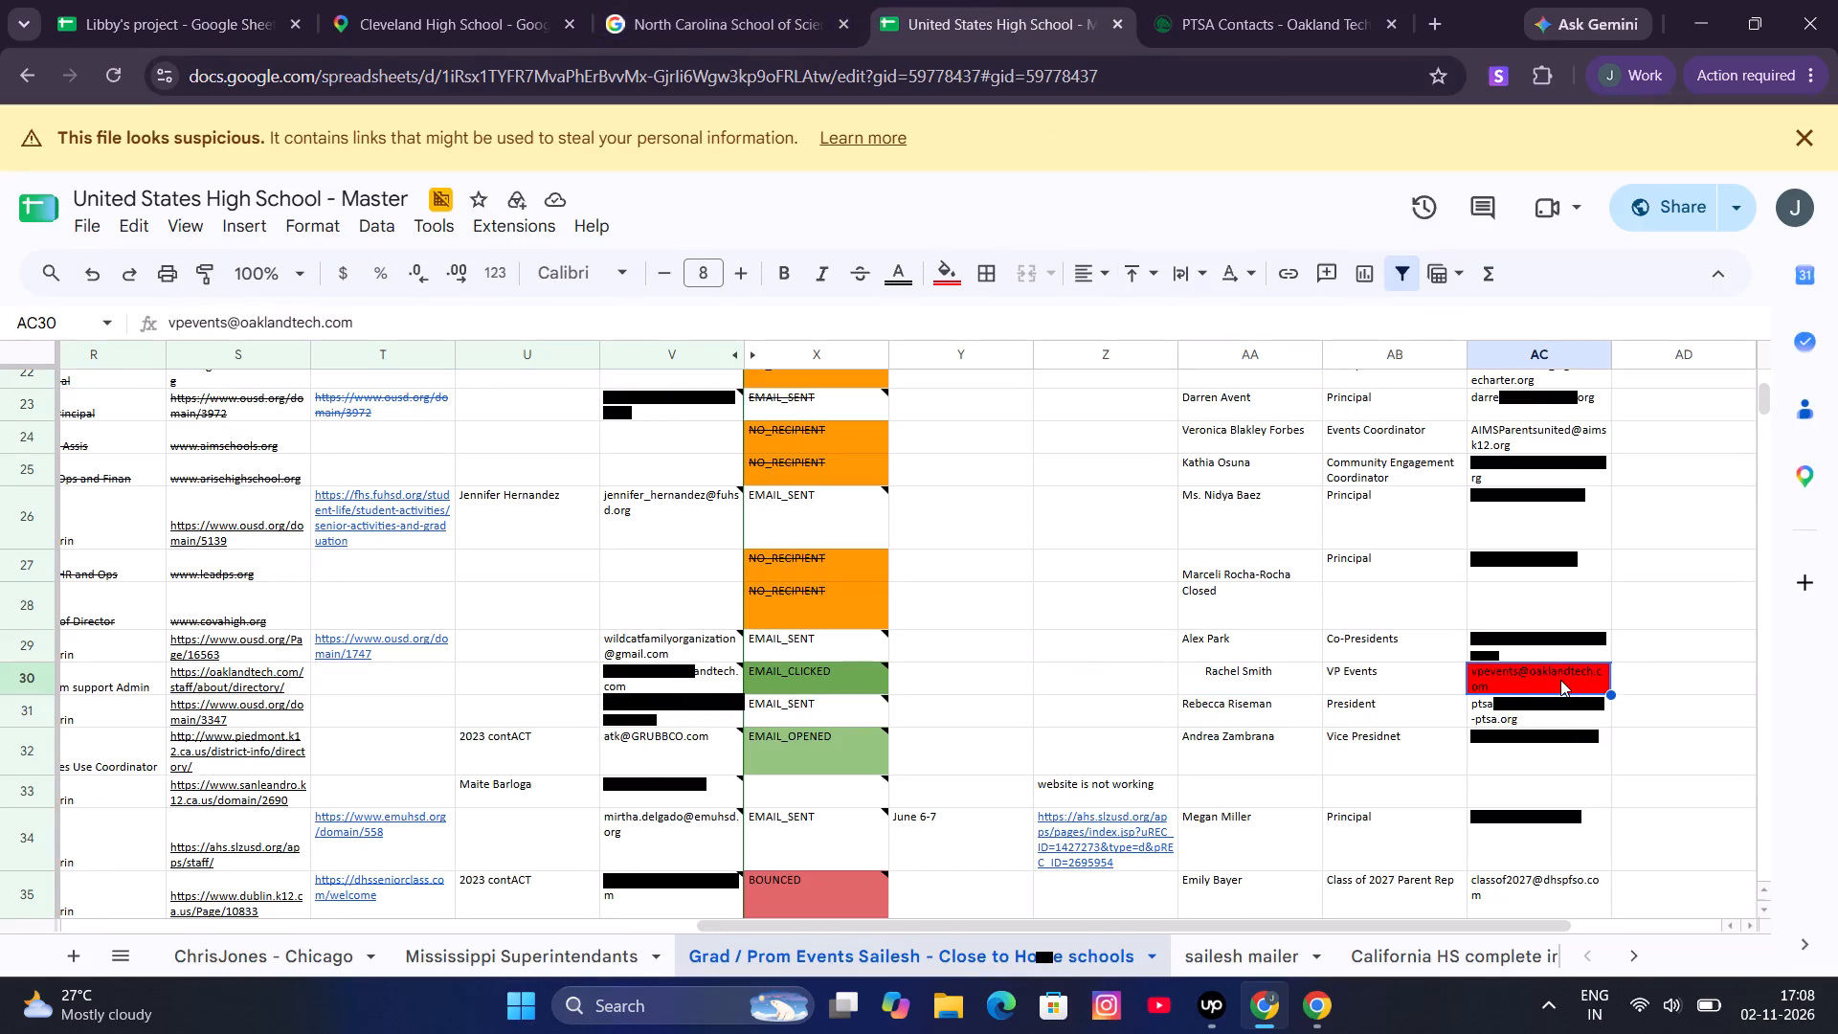
key(BackSpace)
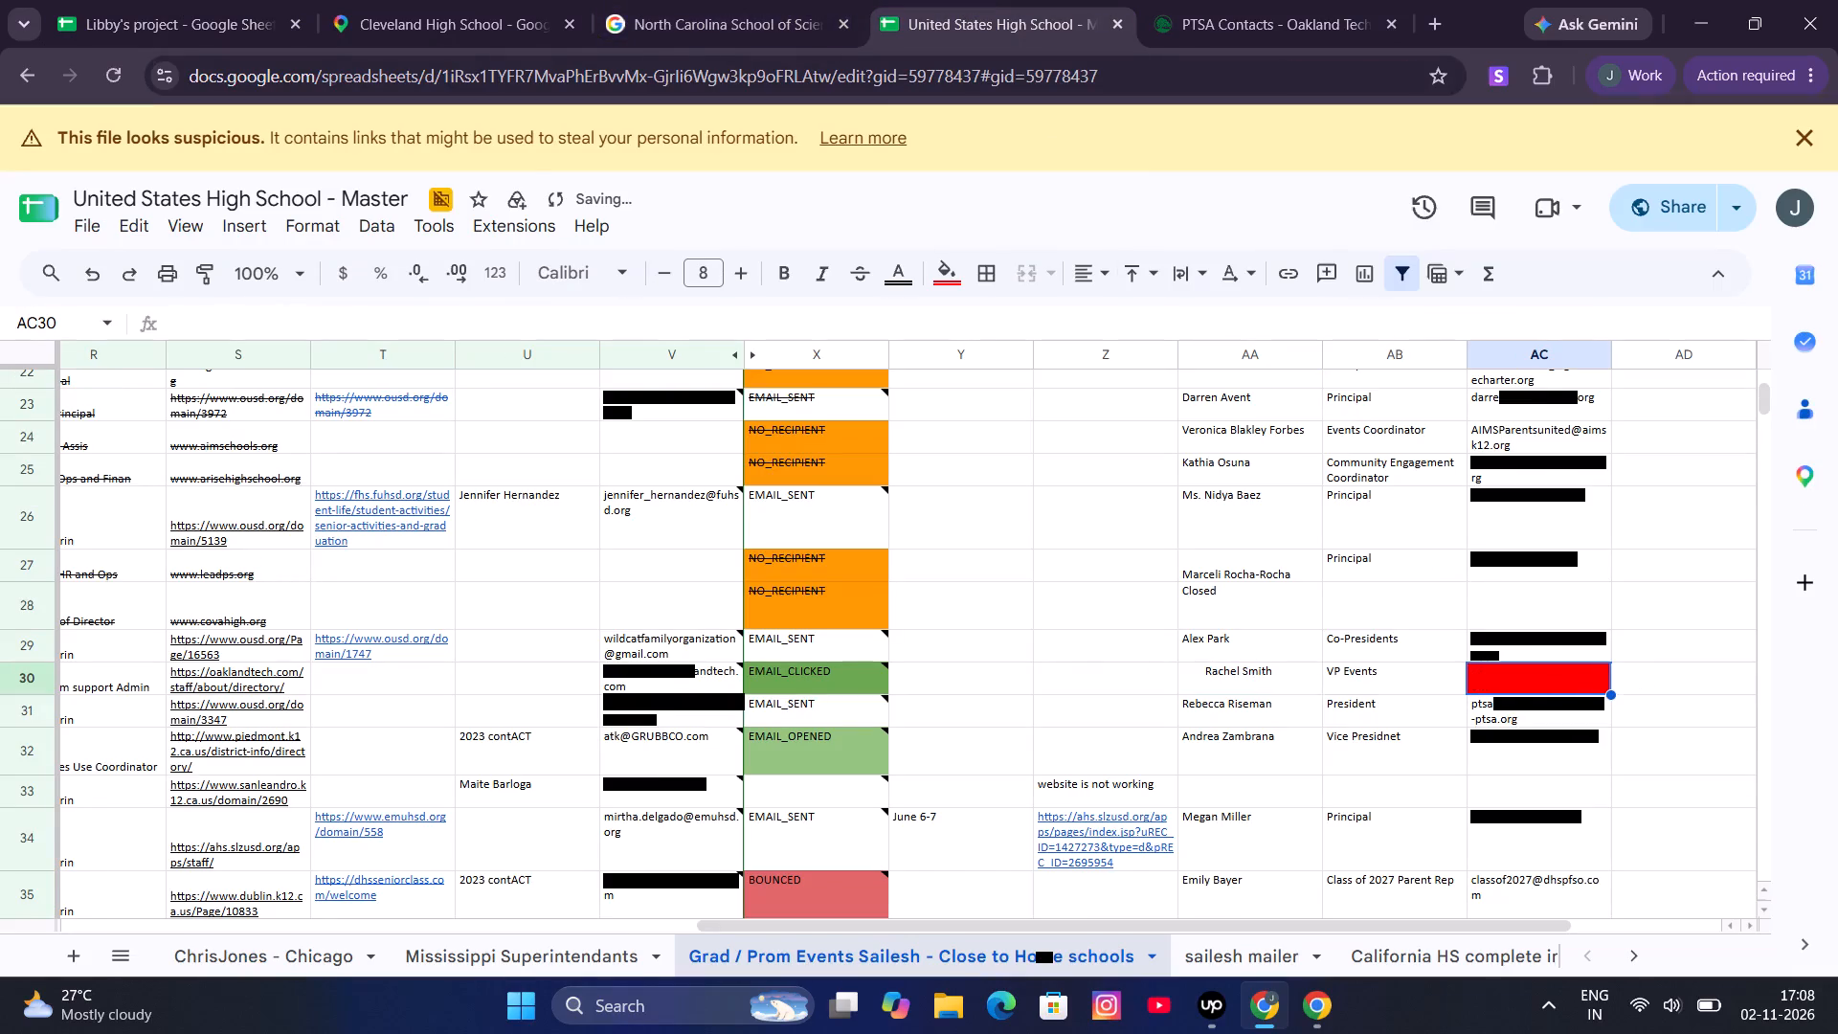
key(Left)
key(BackSpace)
key(Left)
key(BackSpace)
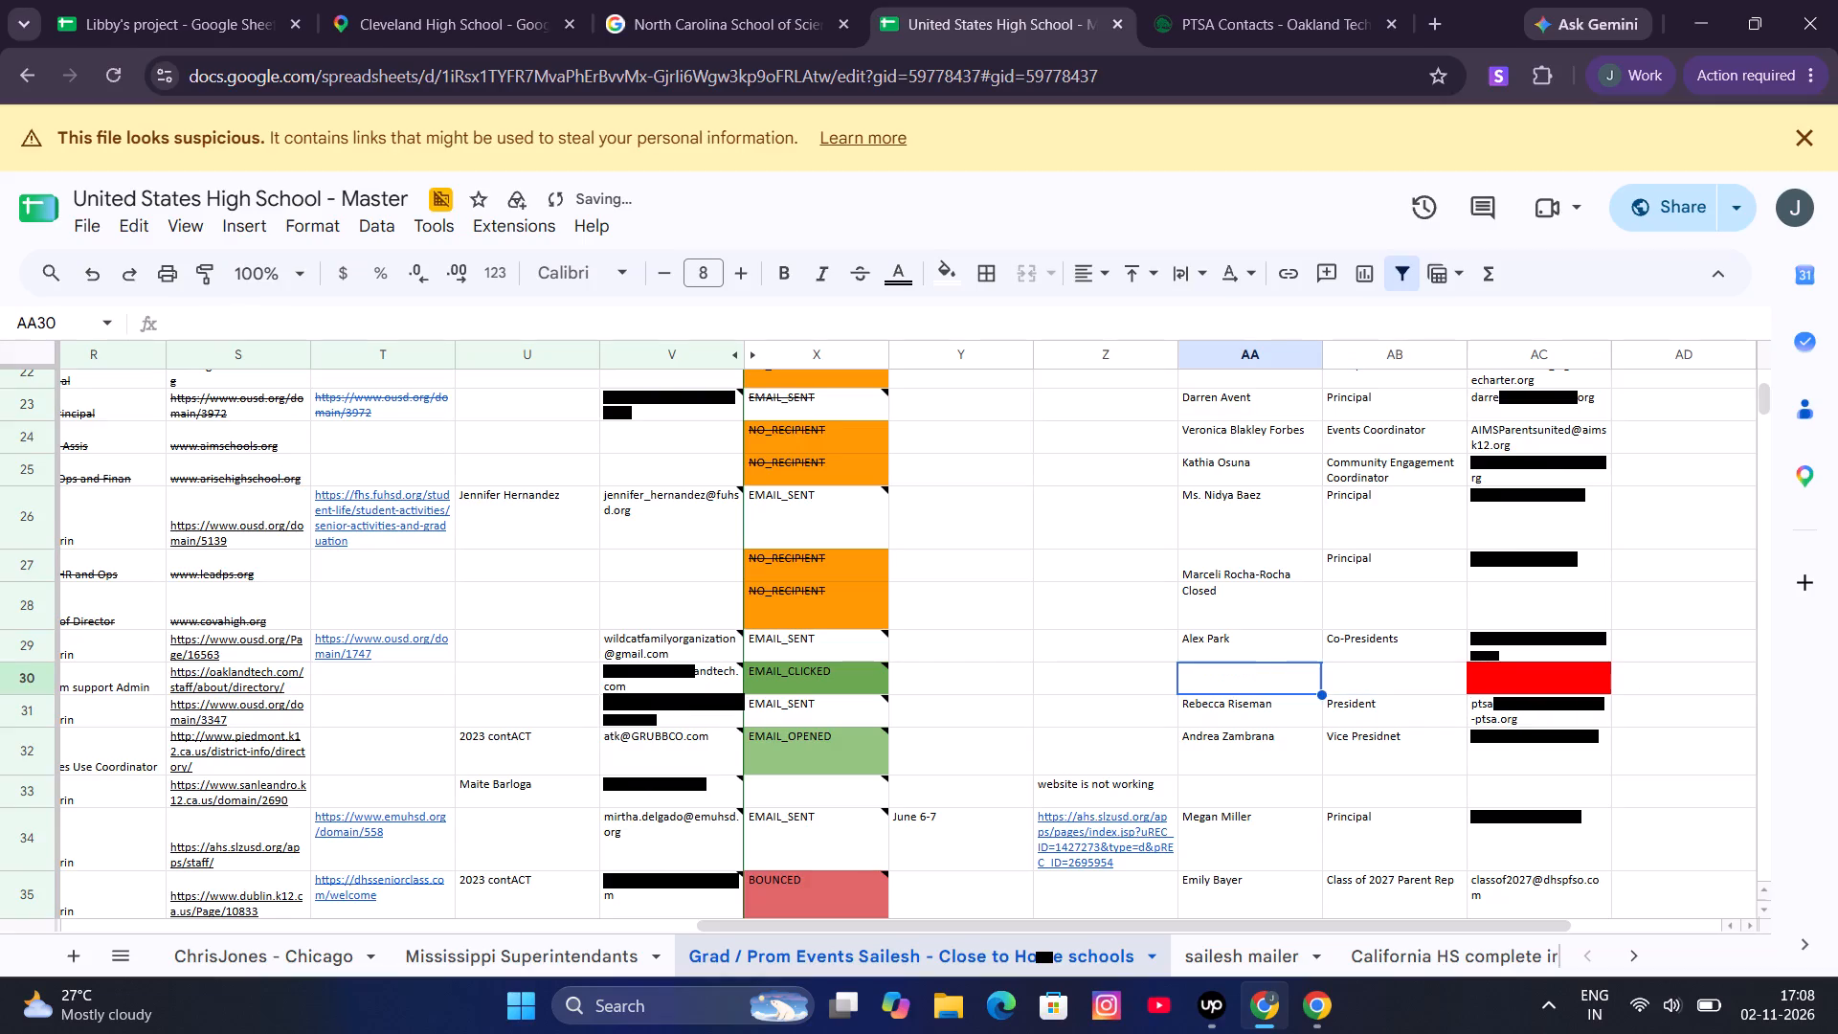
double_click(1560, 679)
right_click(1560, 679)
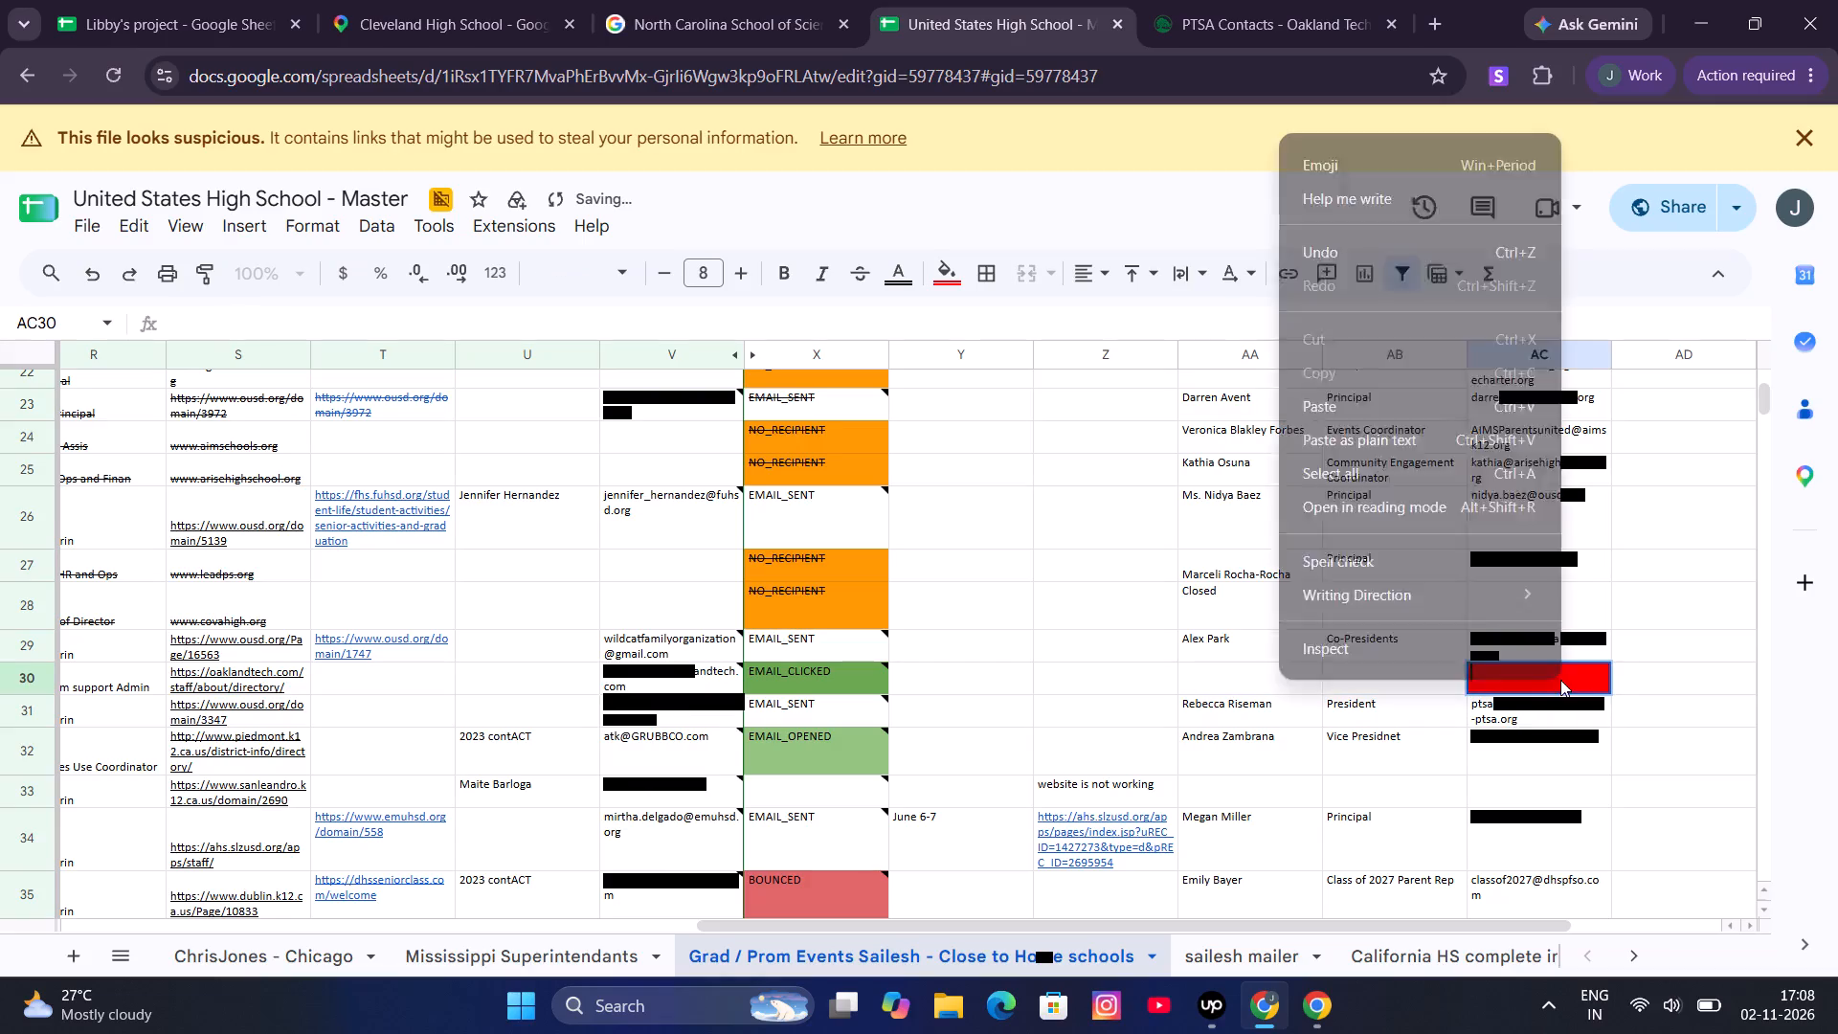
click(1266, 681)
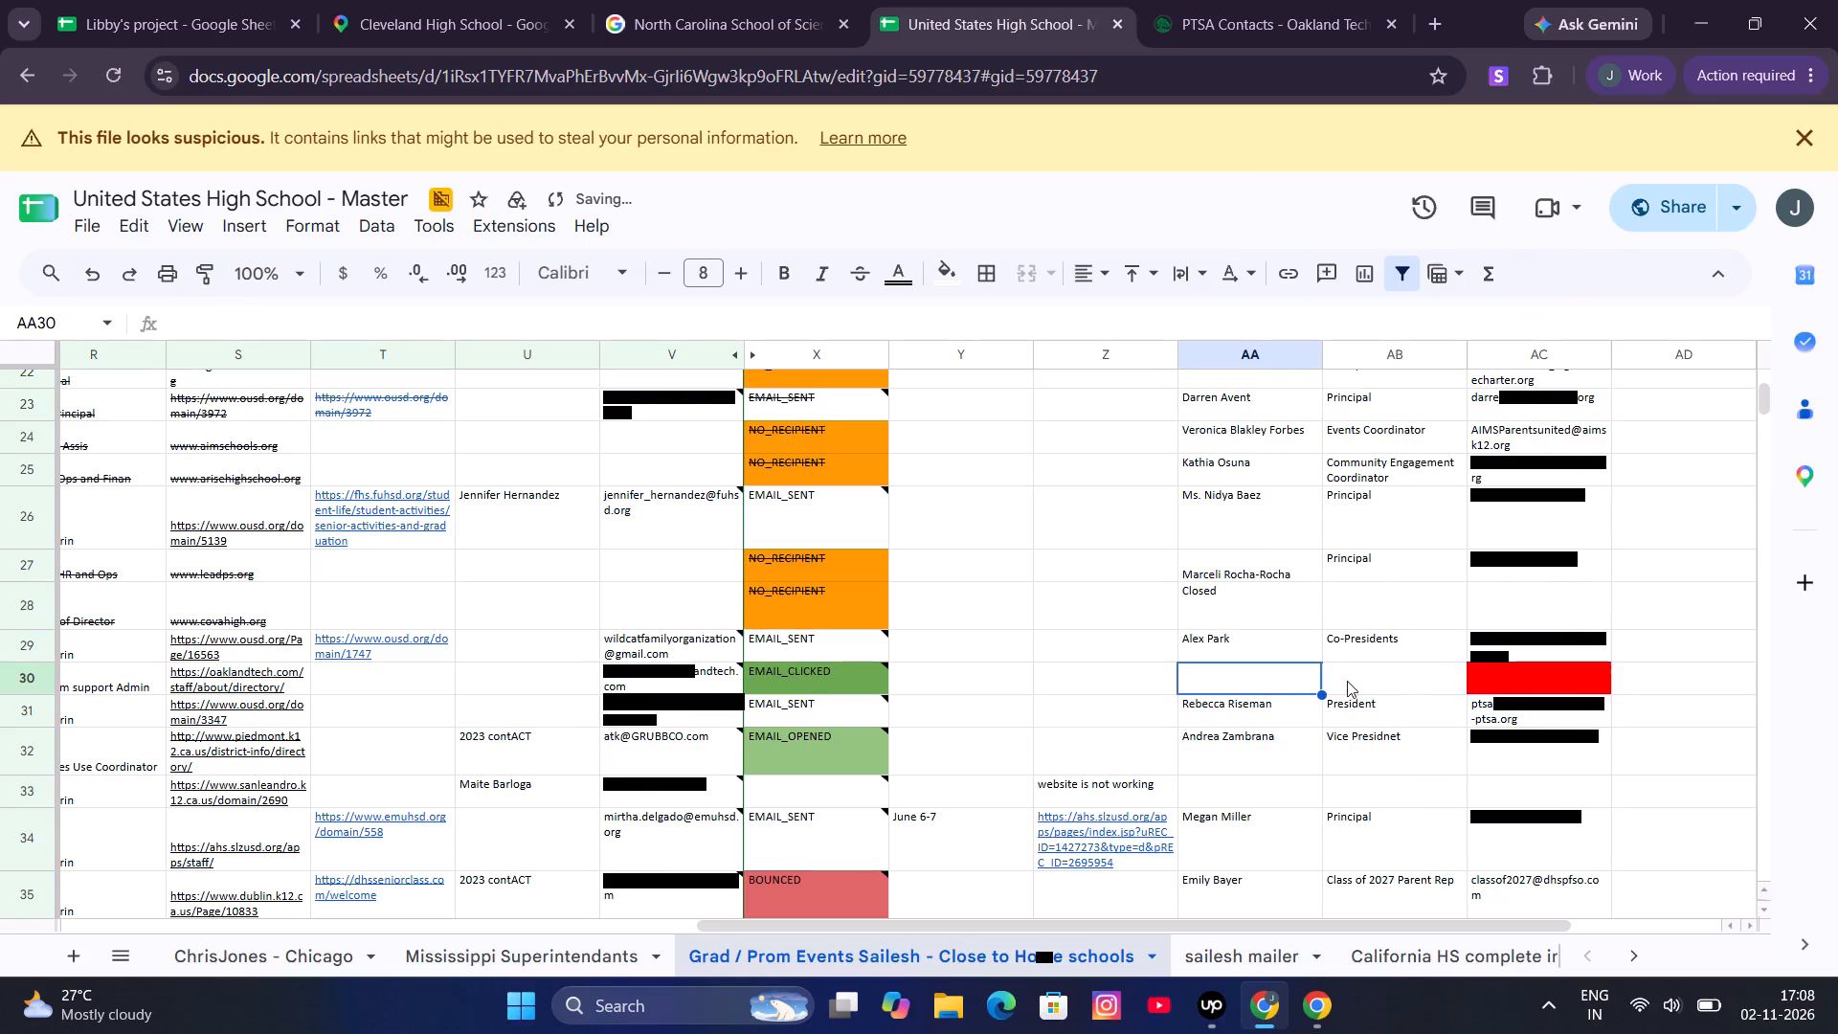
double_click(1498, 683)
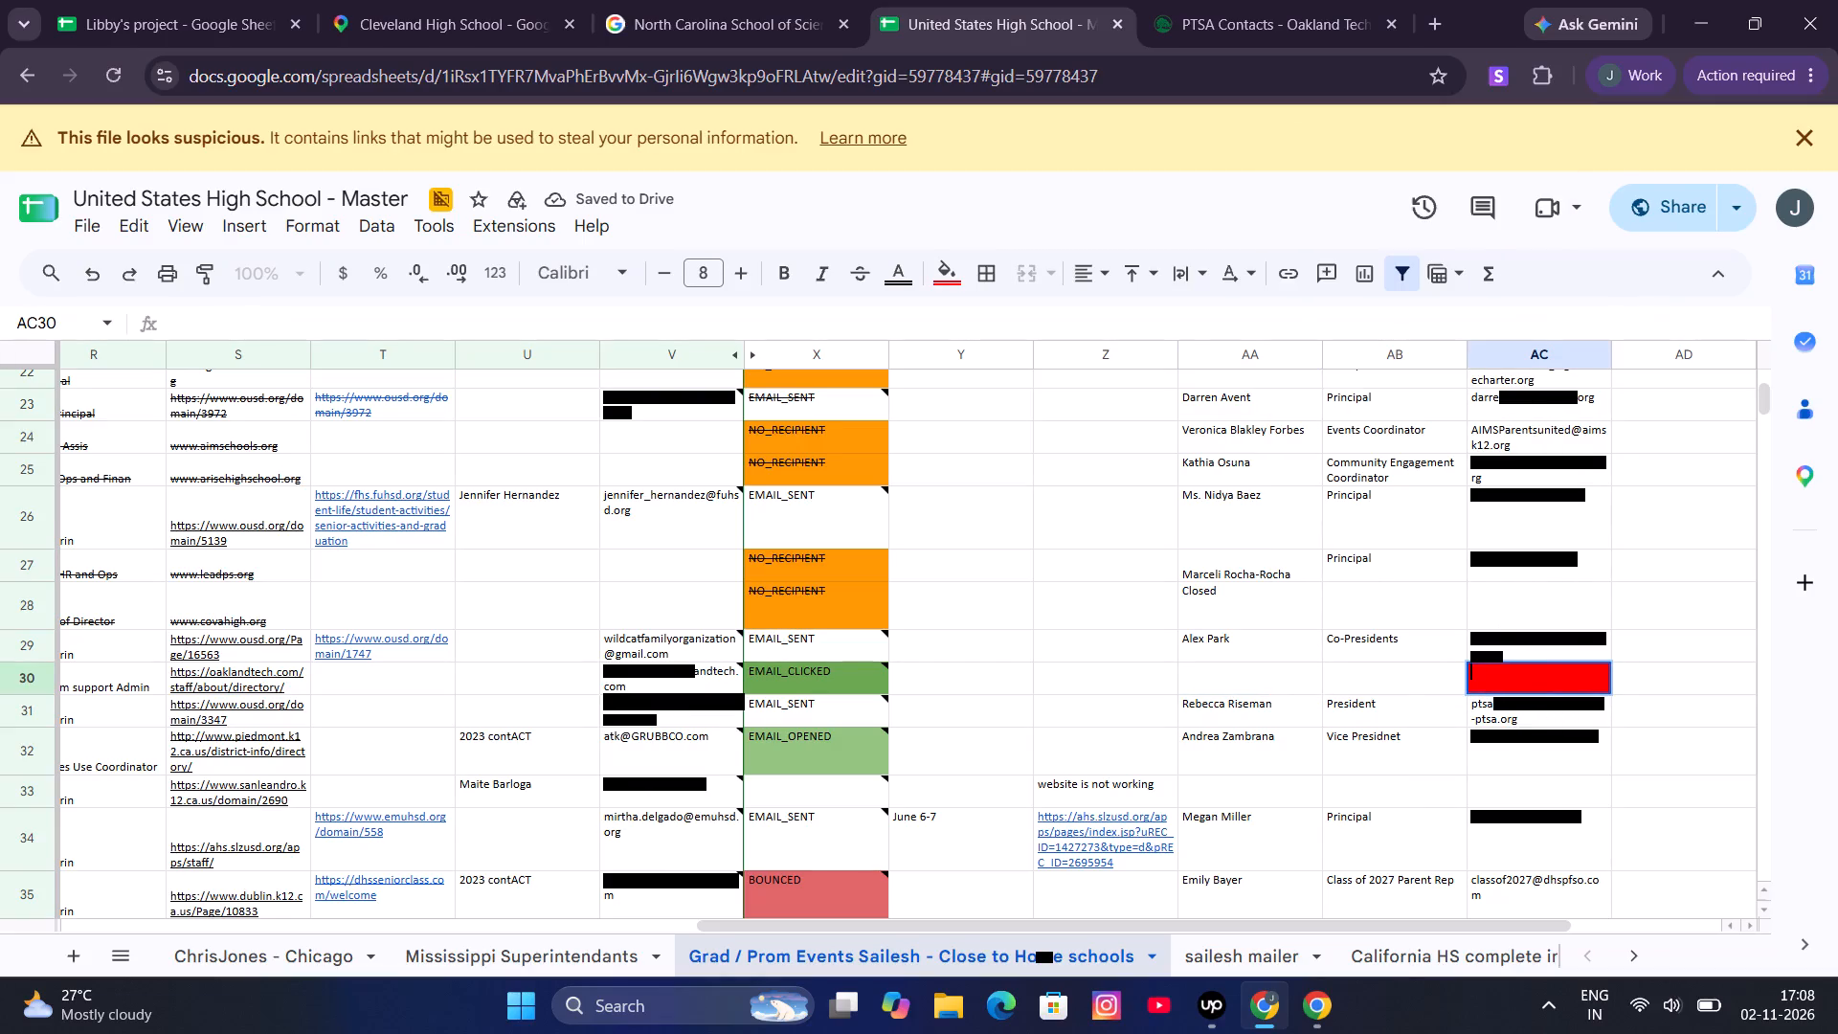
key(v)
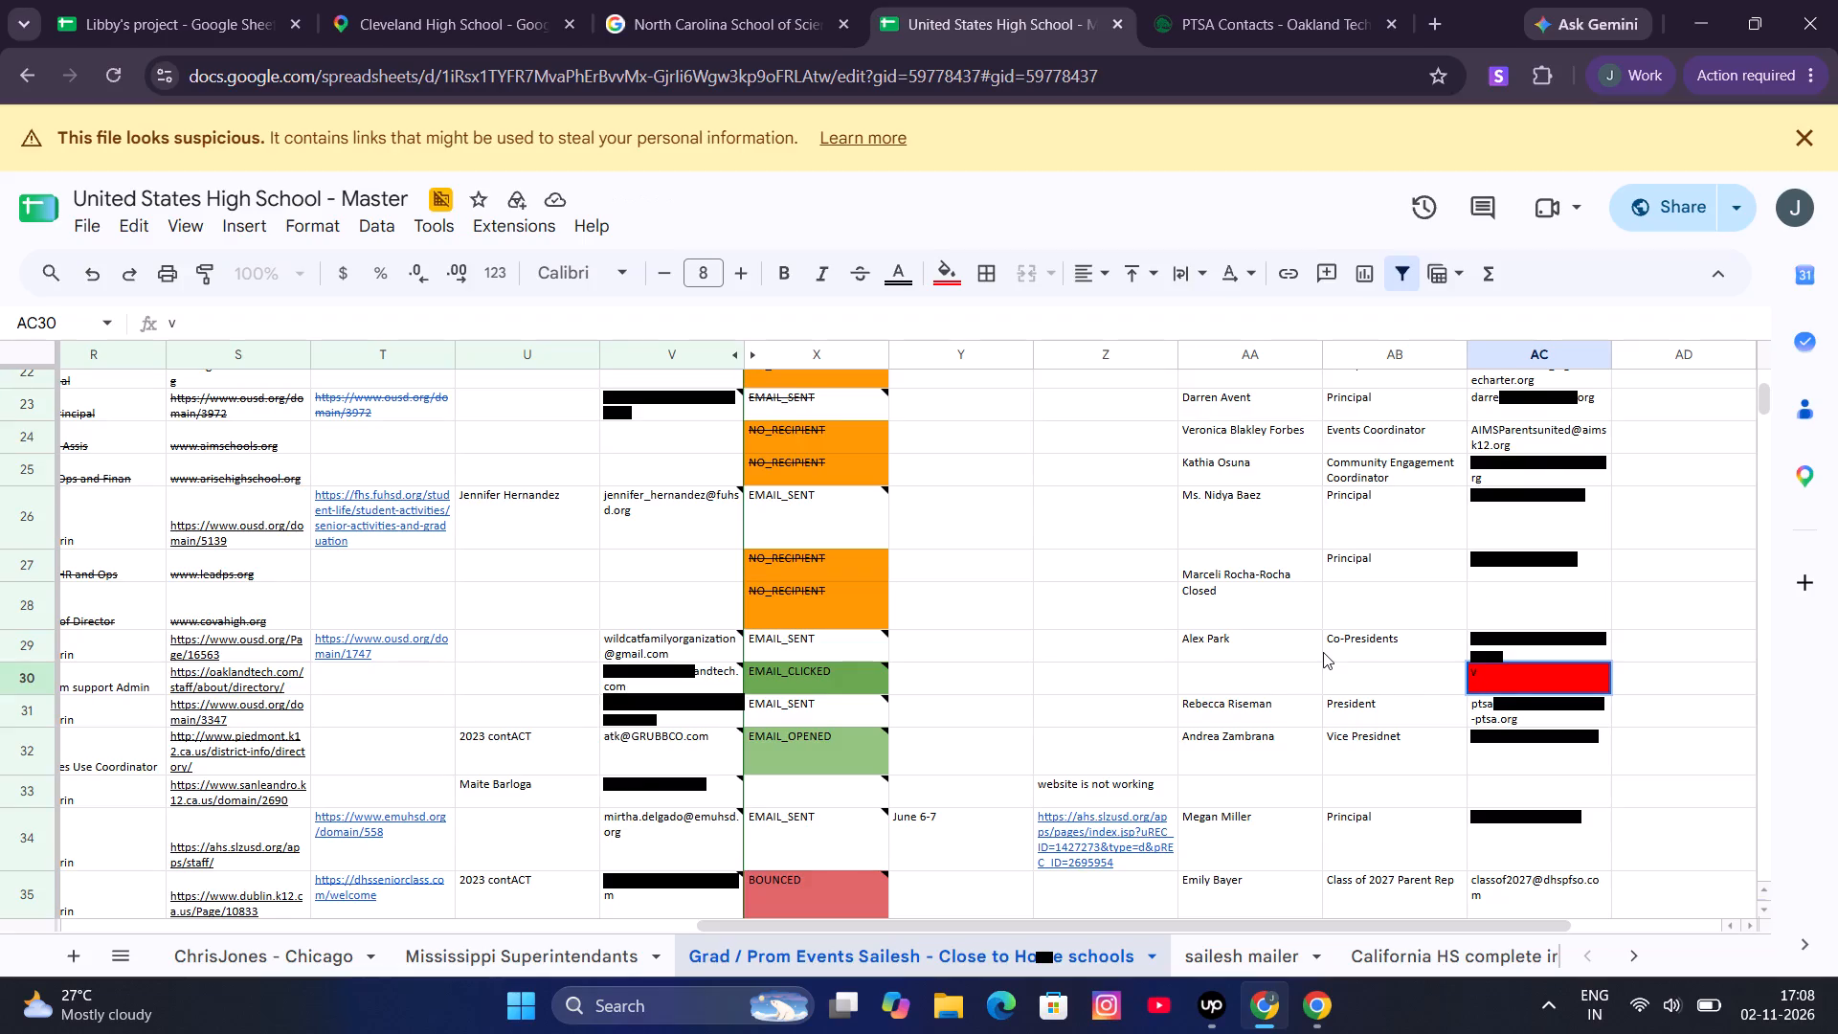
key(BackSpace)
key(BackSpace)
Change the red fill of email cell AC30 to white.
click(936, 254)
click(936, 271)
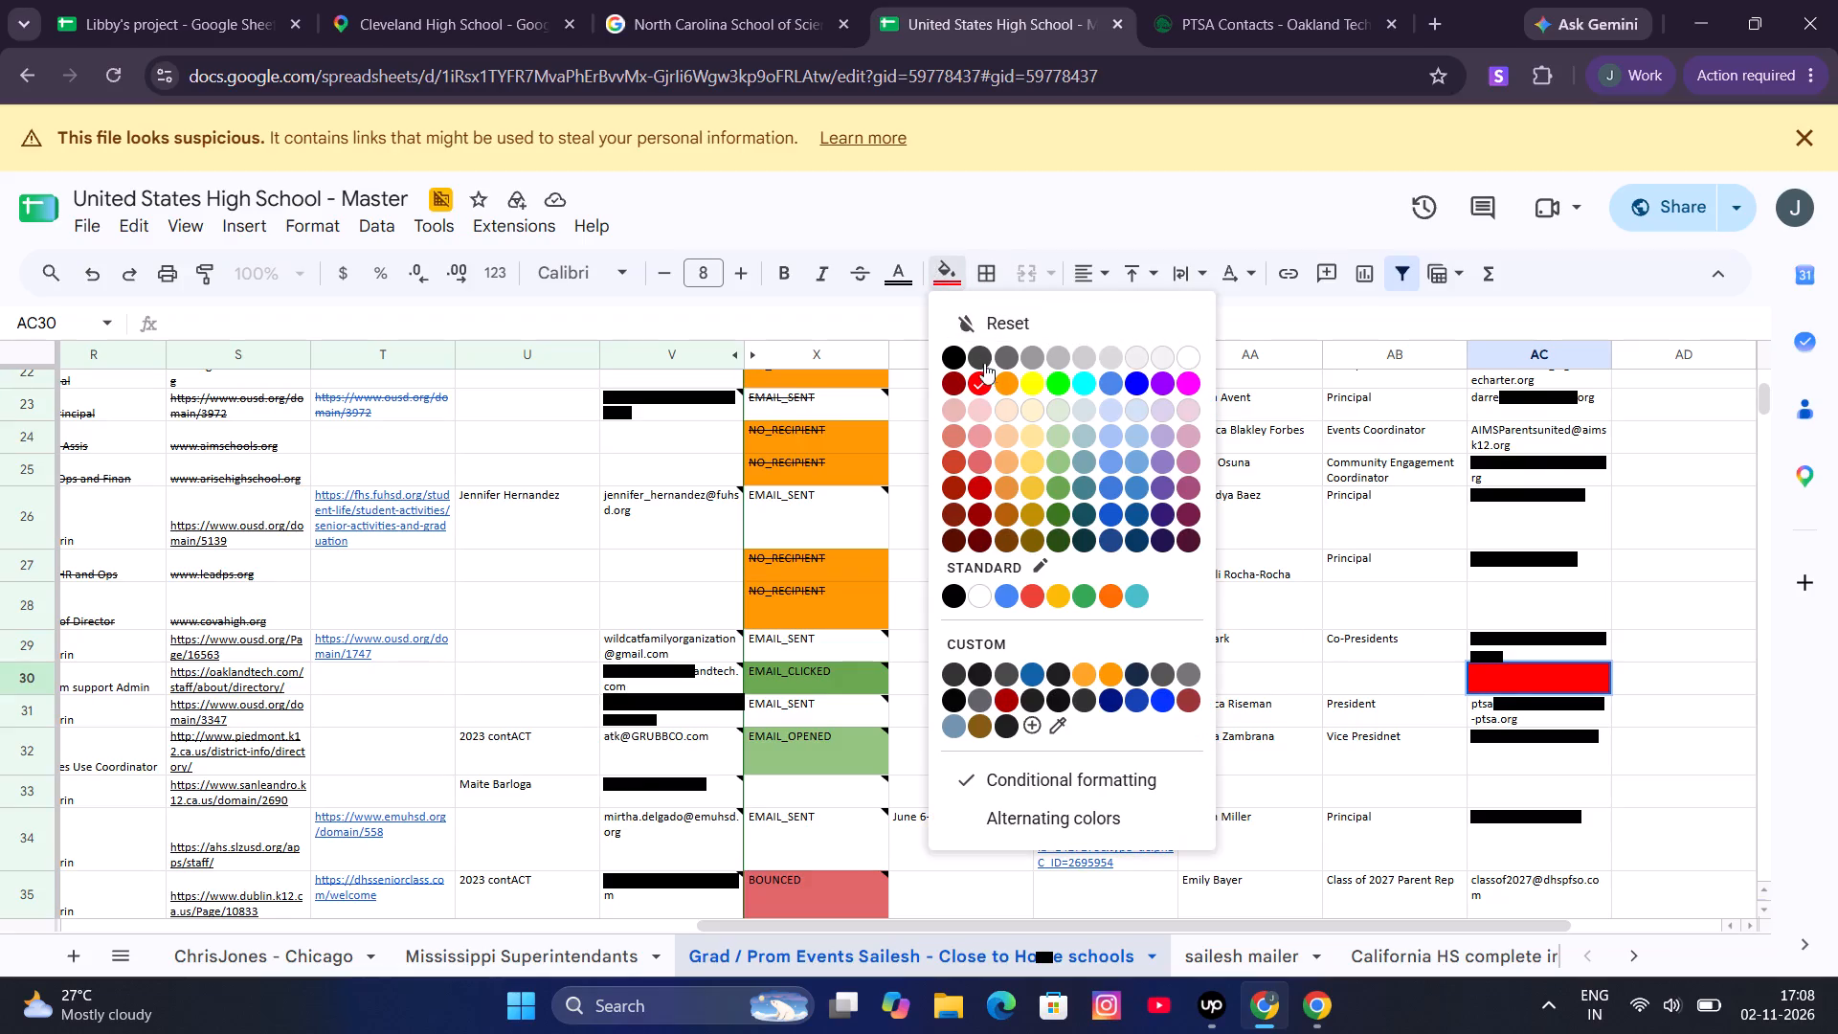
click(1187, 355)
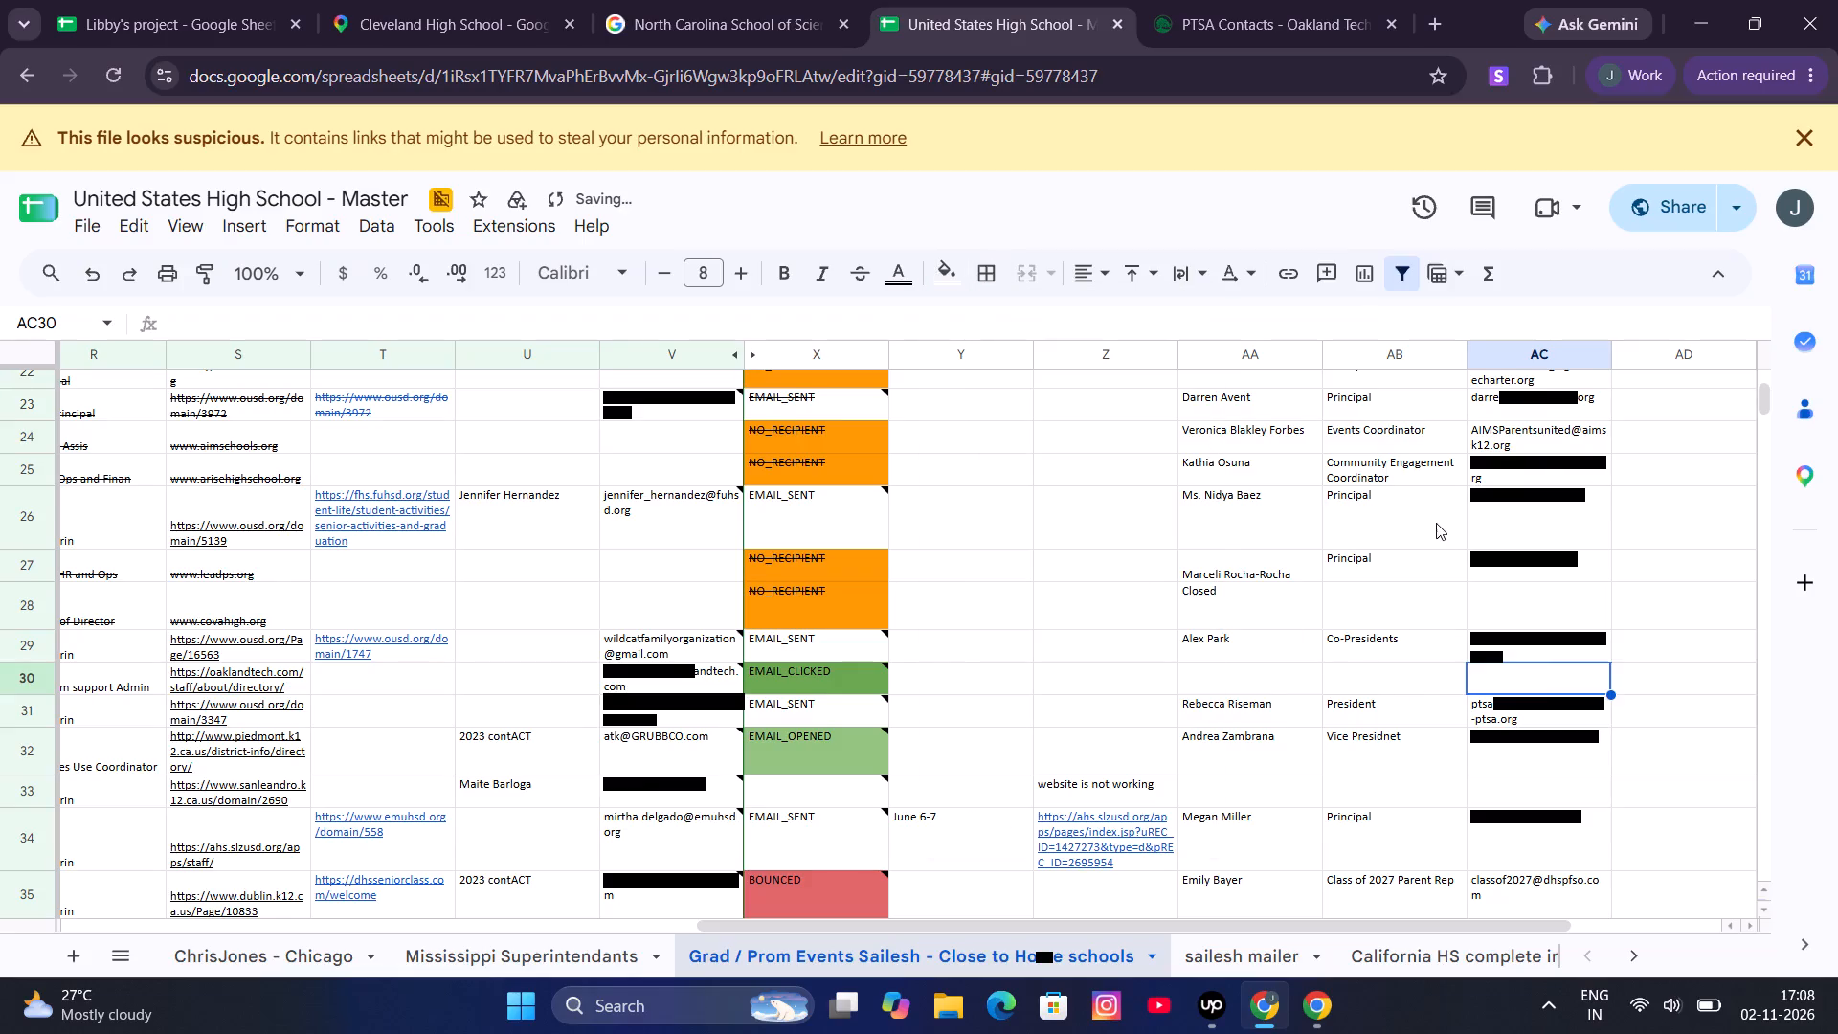
Paste the copied PTSA president's email address into cell AC30 of the Oakland Technical High row.
double_click(1521, 680)
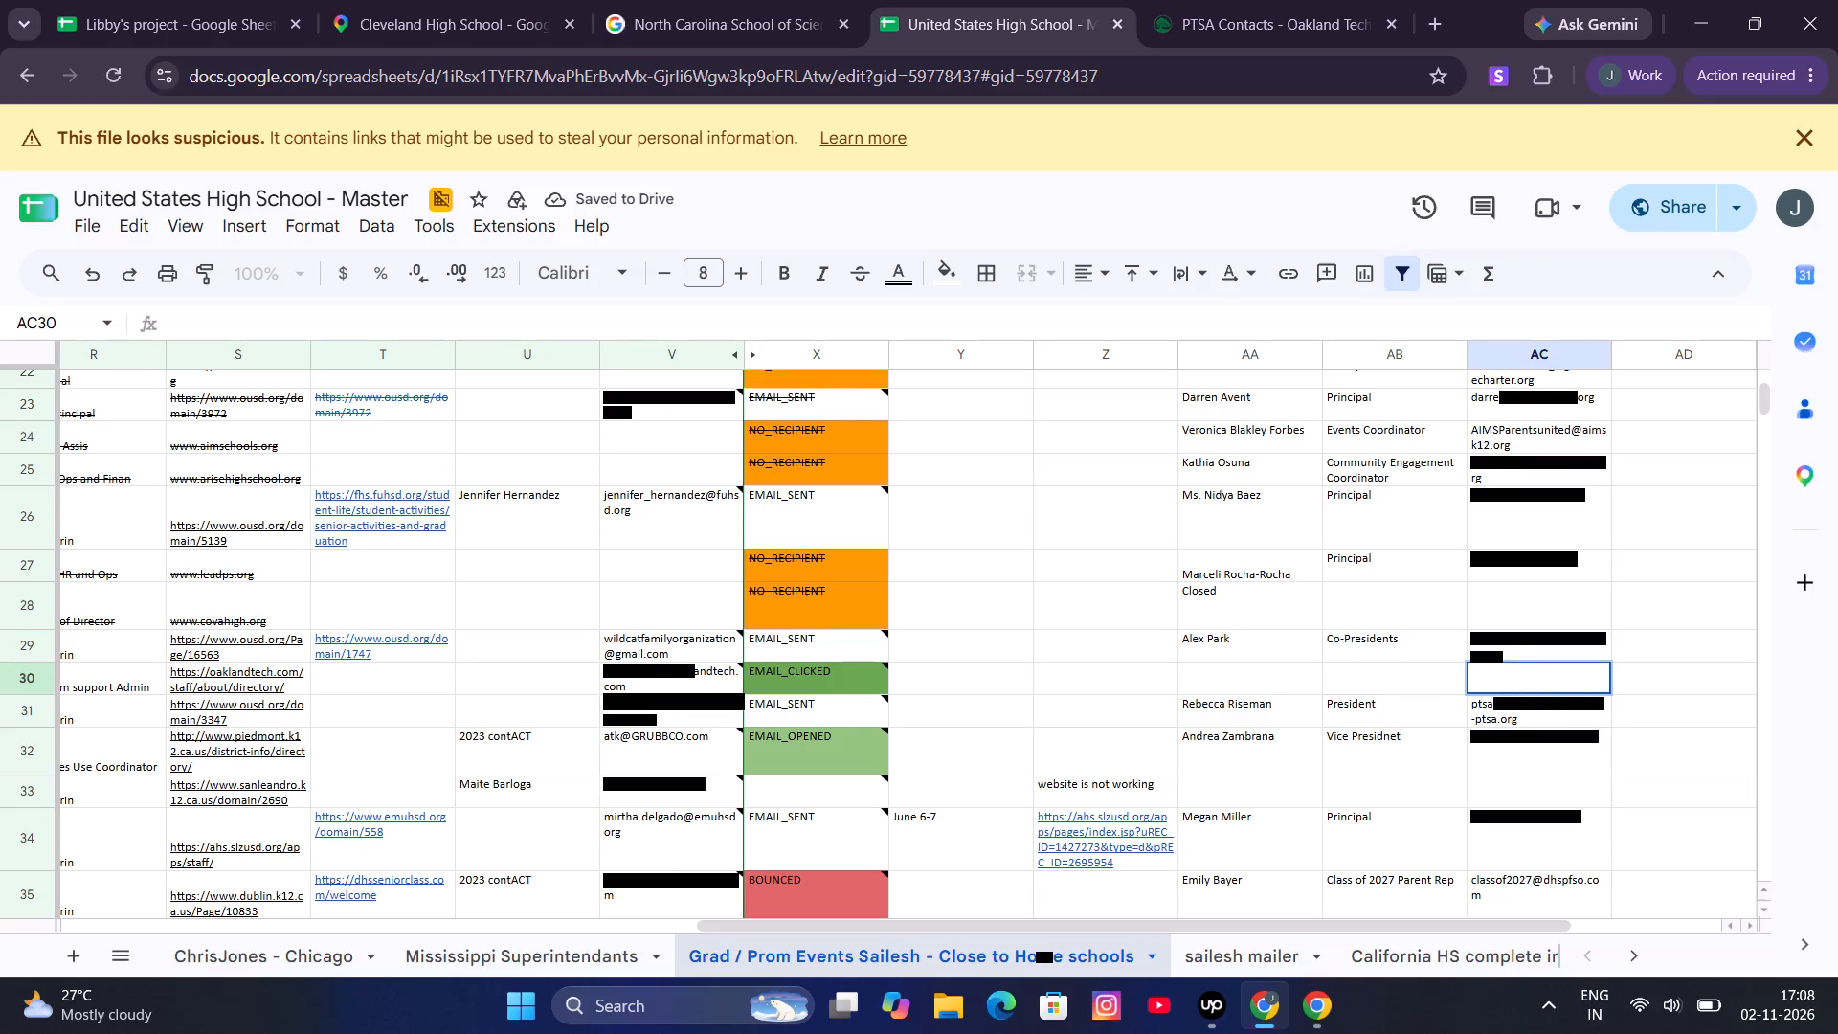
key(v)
key(BackSpace)
key(BackSpace)
key(ctrl+v)
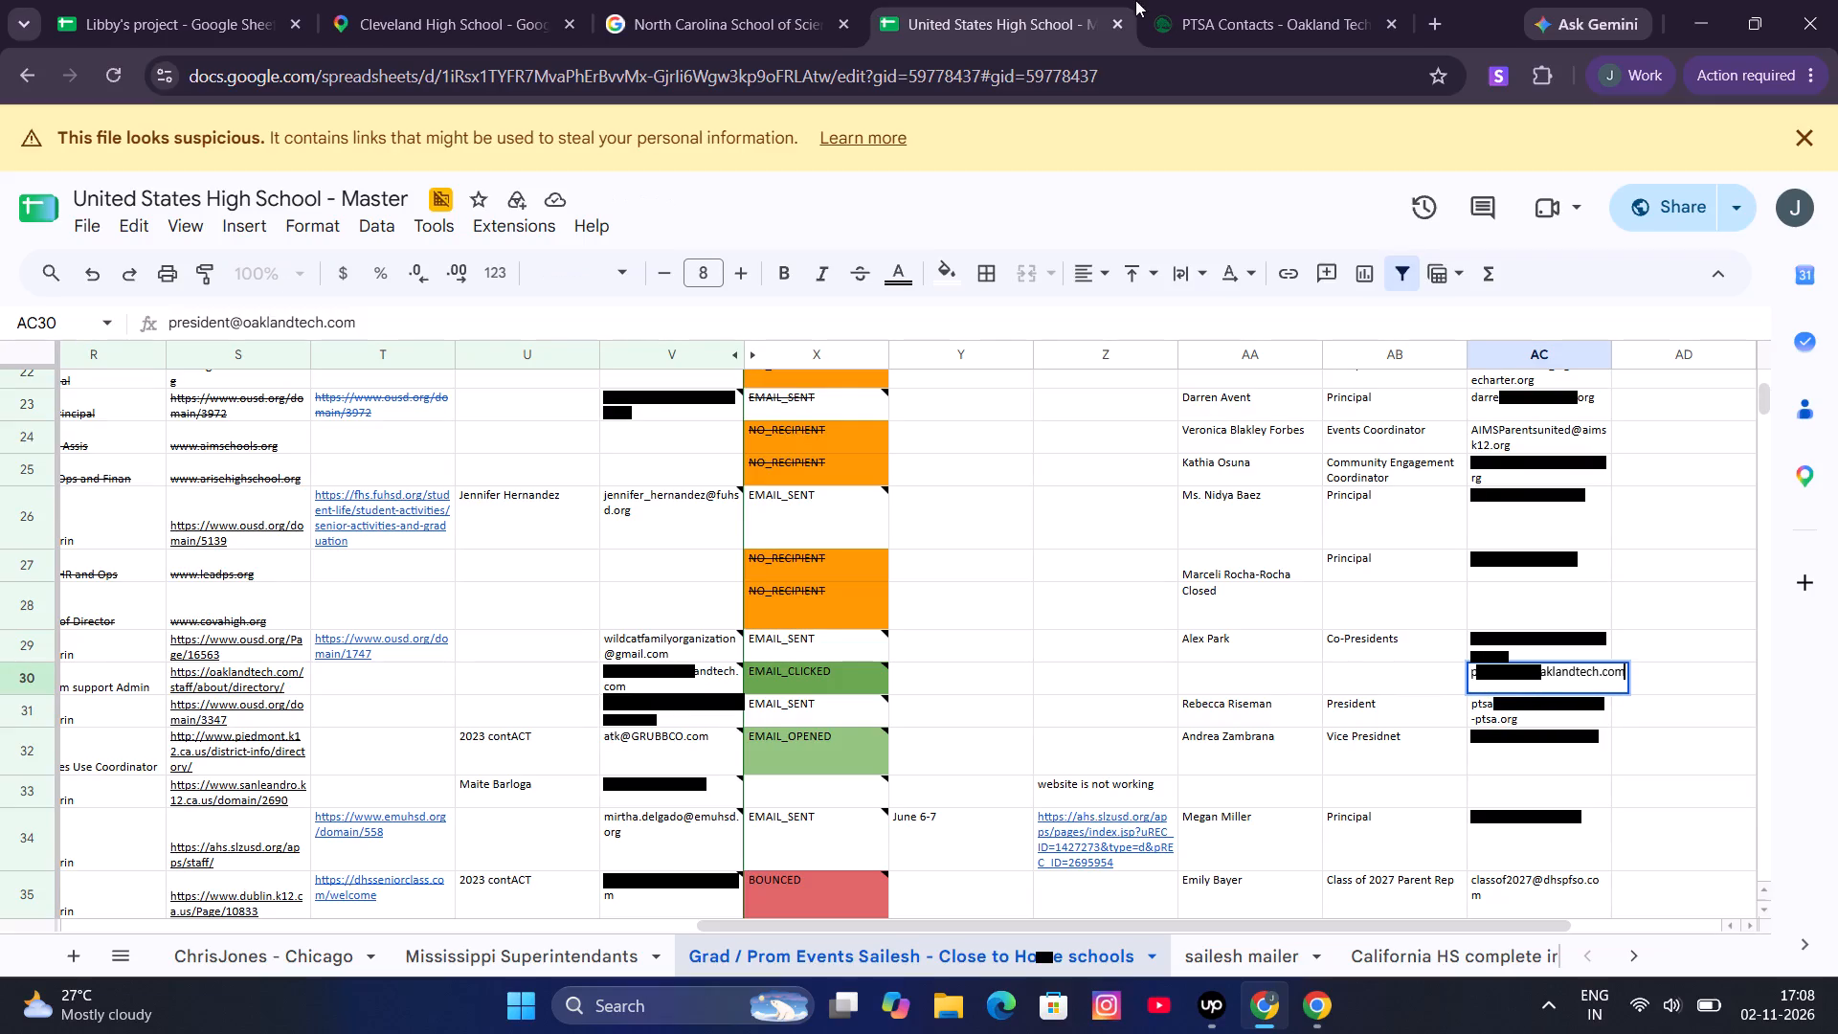
Copy the PTSA President's name from the 2026-27 Executive Board list into cell AA30, leaving title cell AB30 empty.
click(1318, 0)
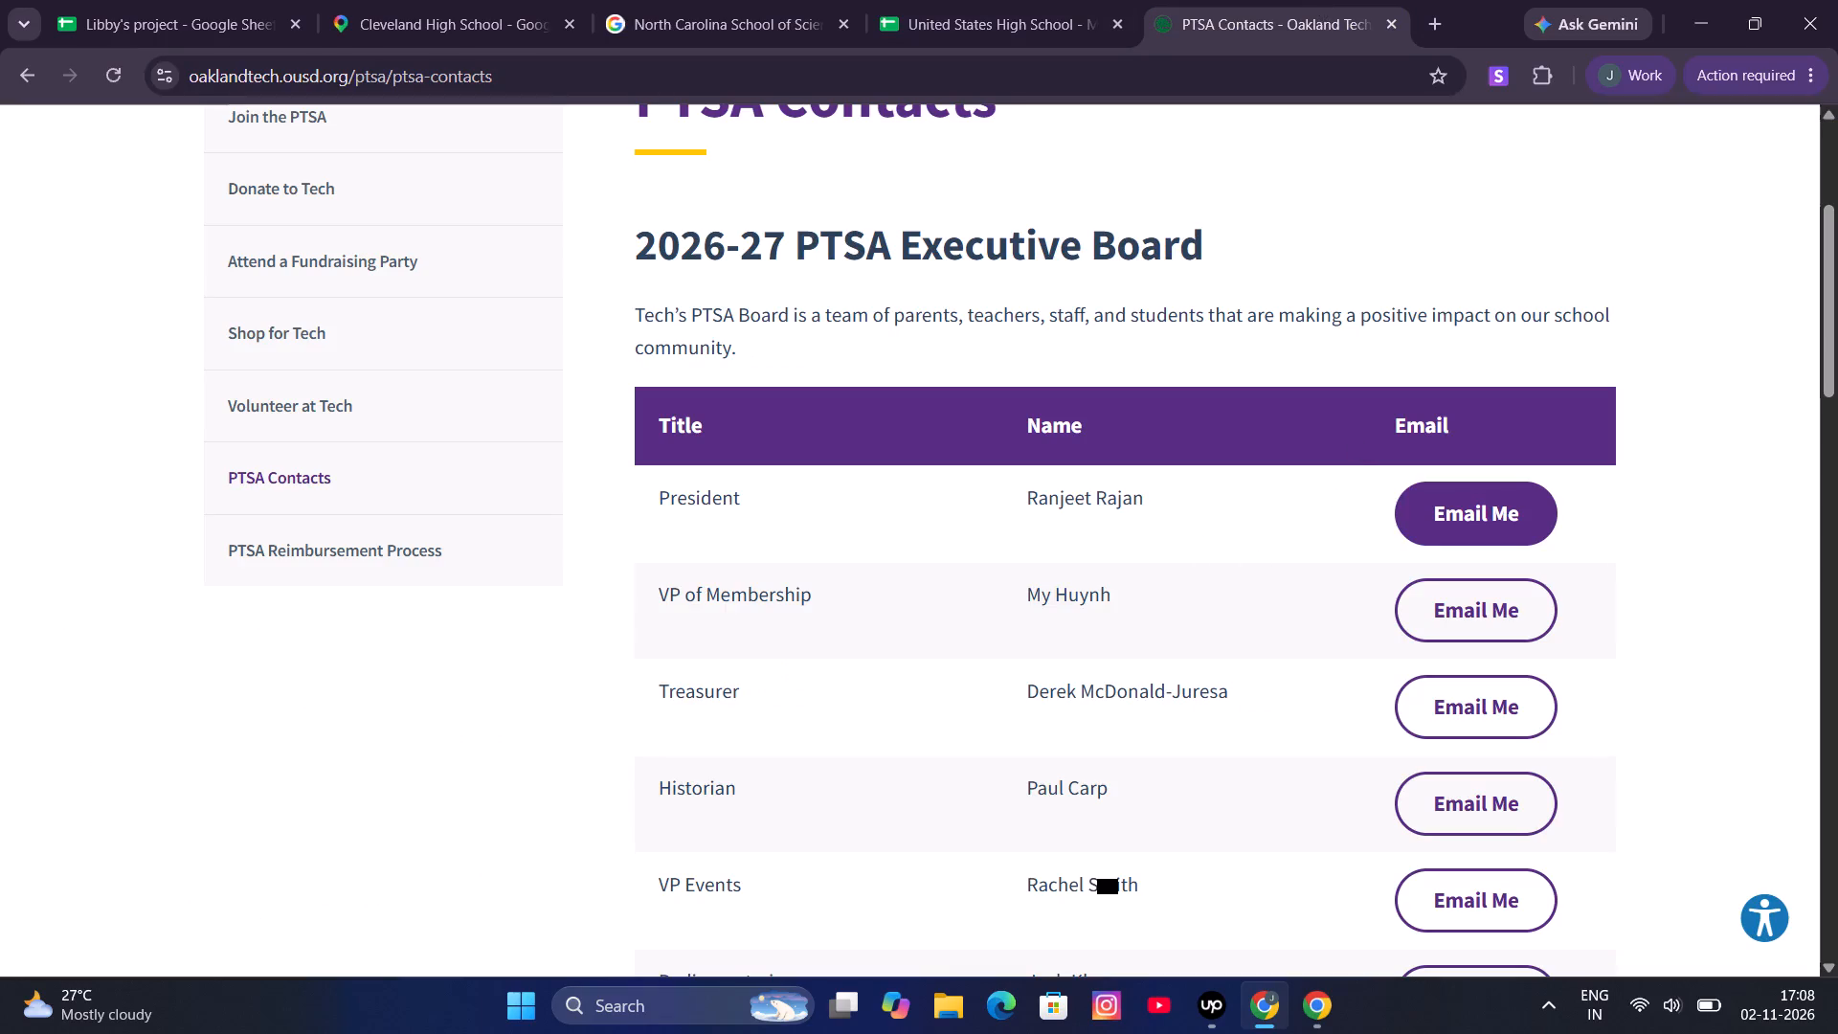
drag(1030, 503, 1148, 488)
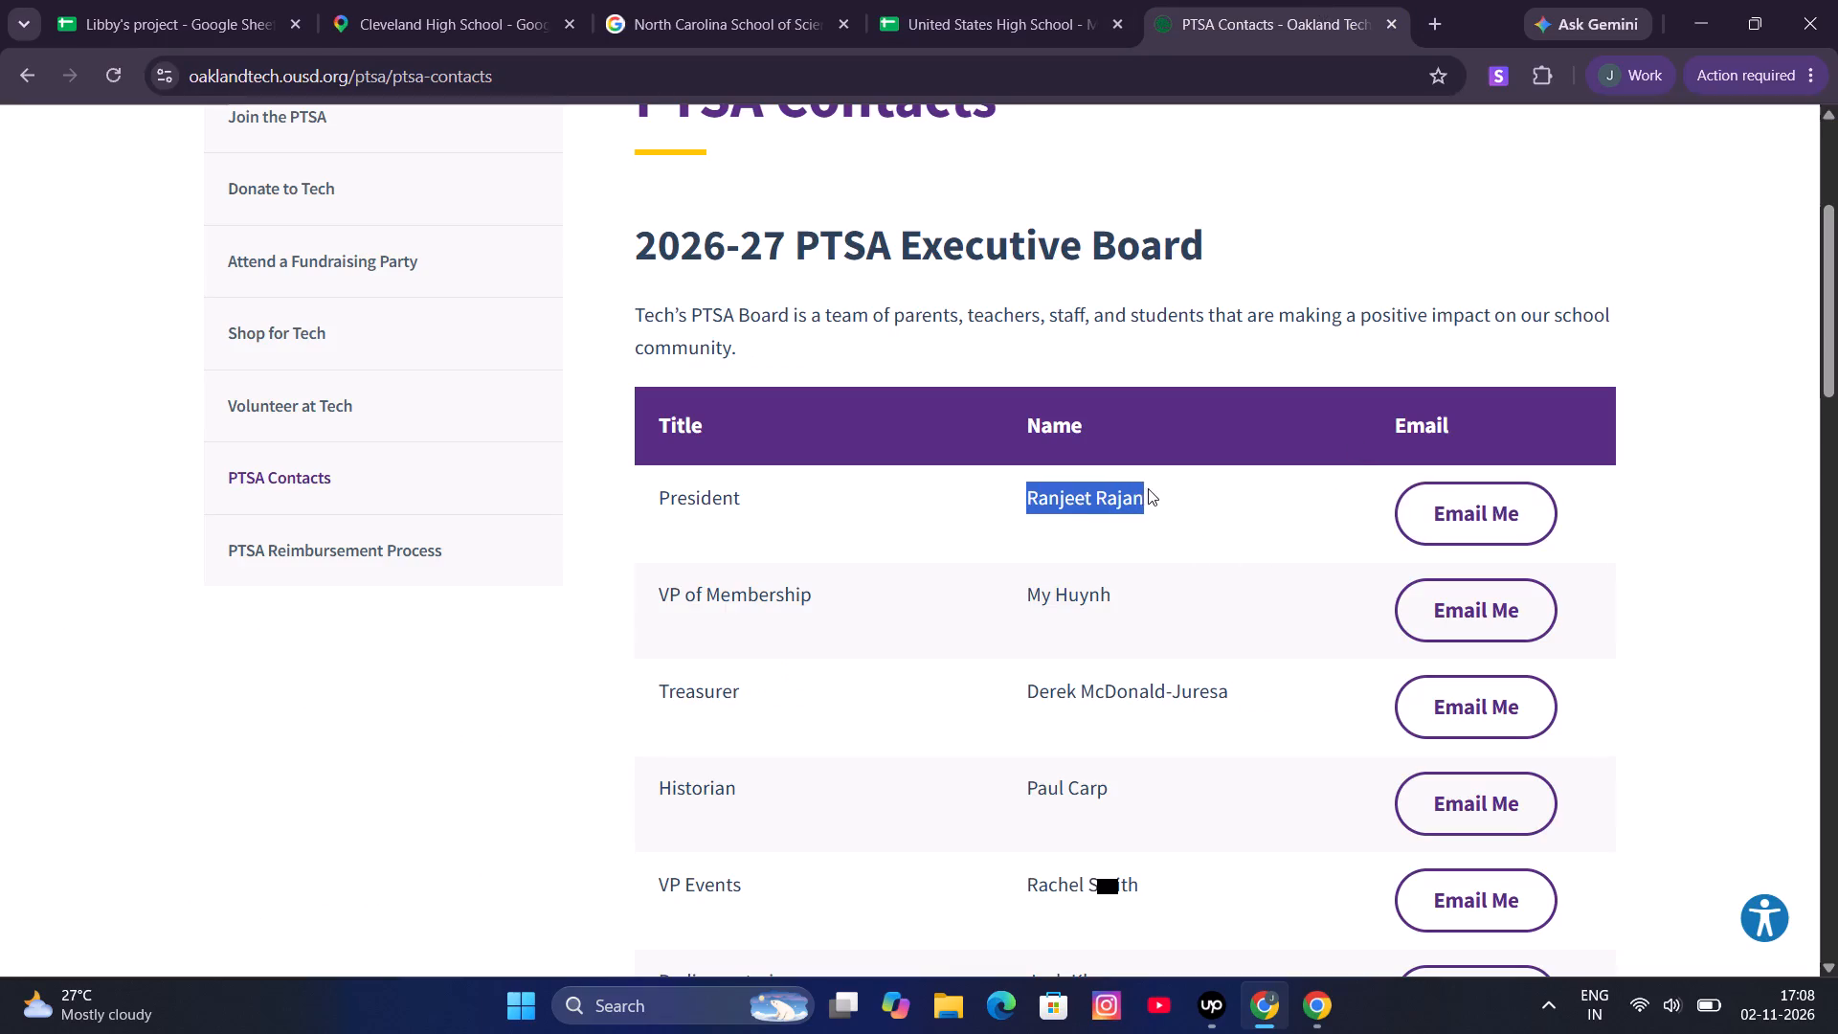
drag(1148, 488, 1154, 488)
key(ctrl+c)
key(ctrl+c)
key(ctrl+c)
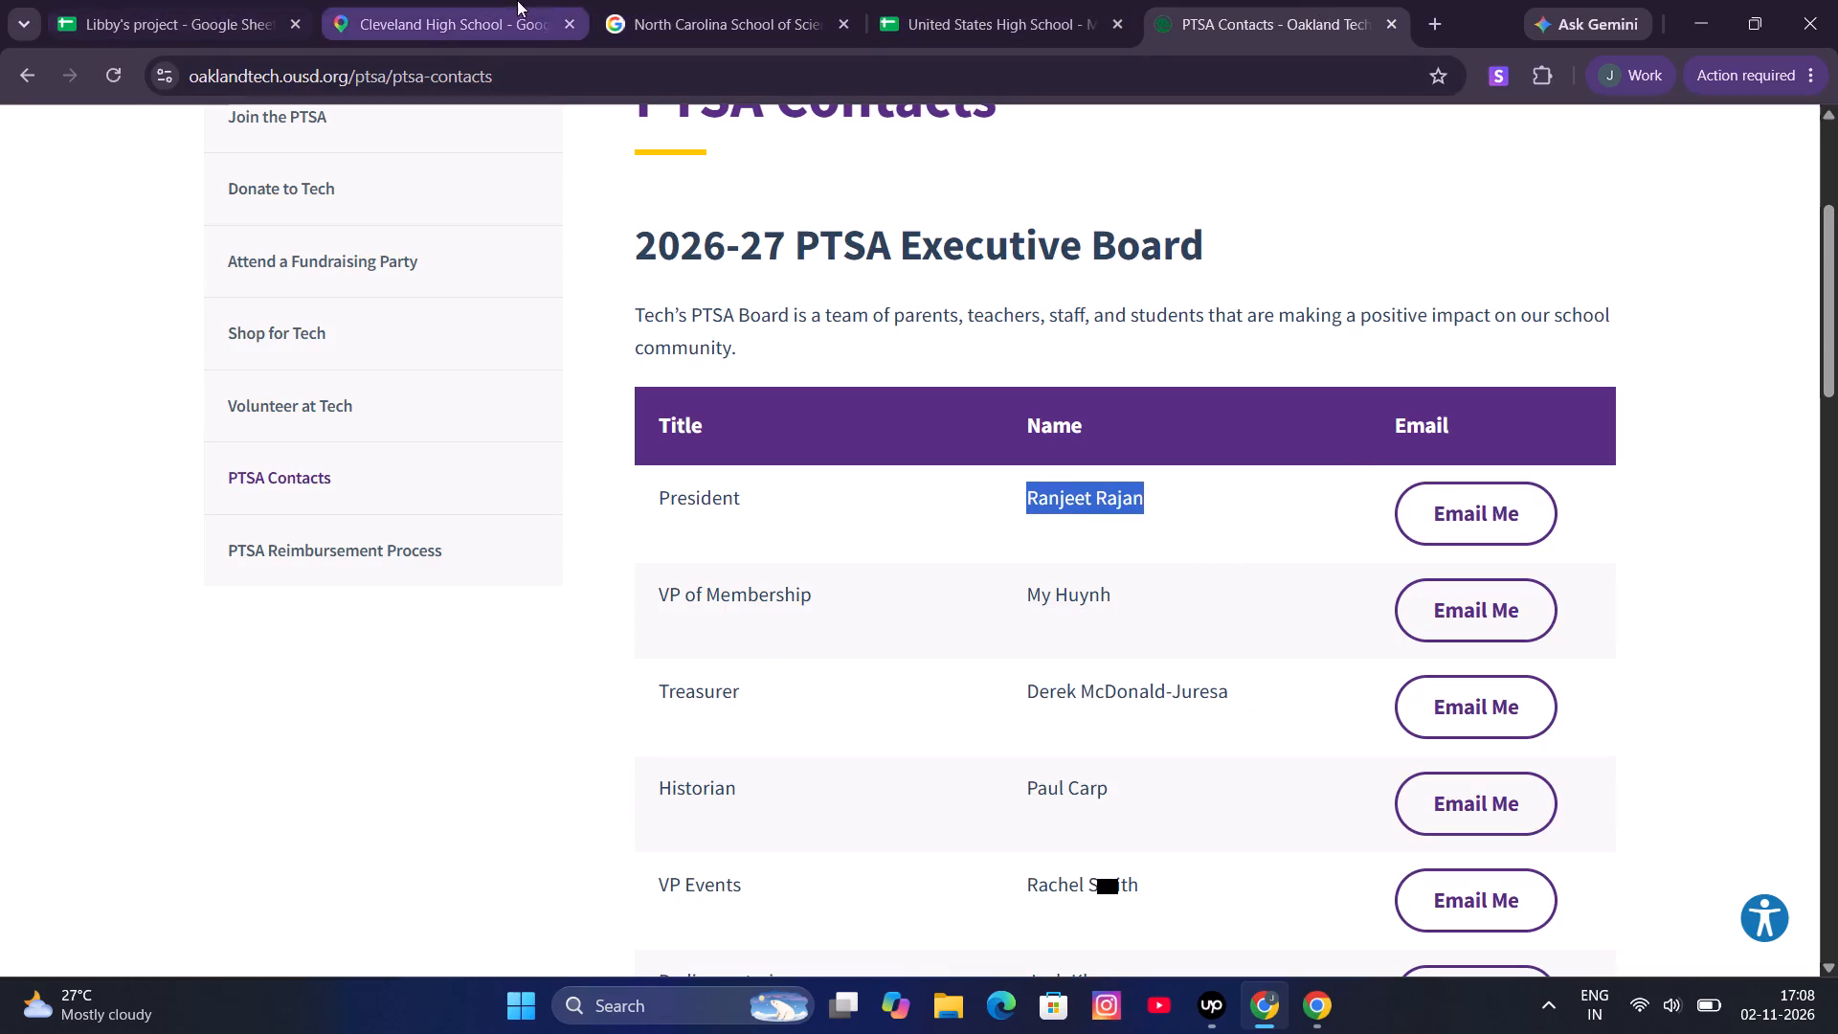
click(925, 0)
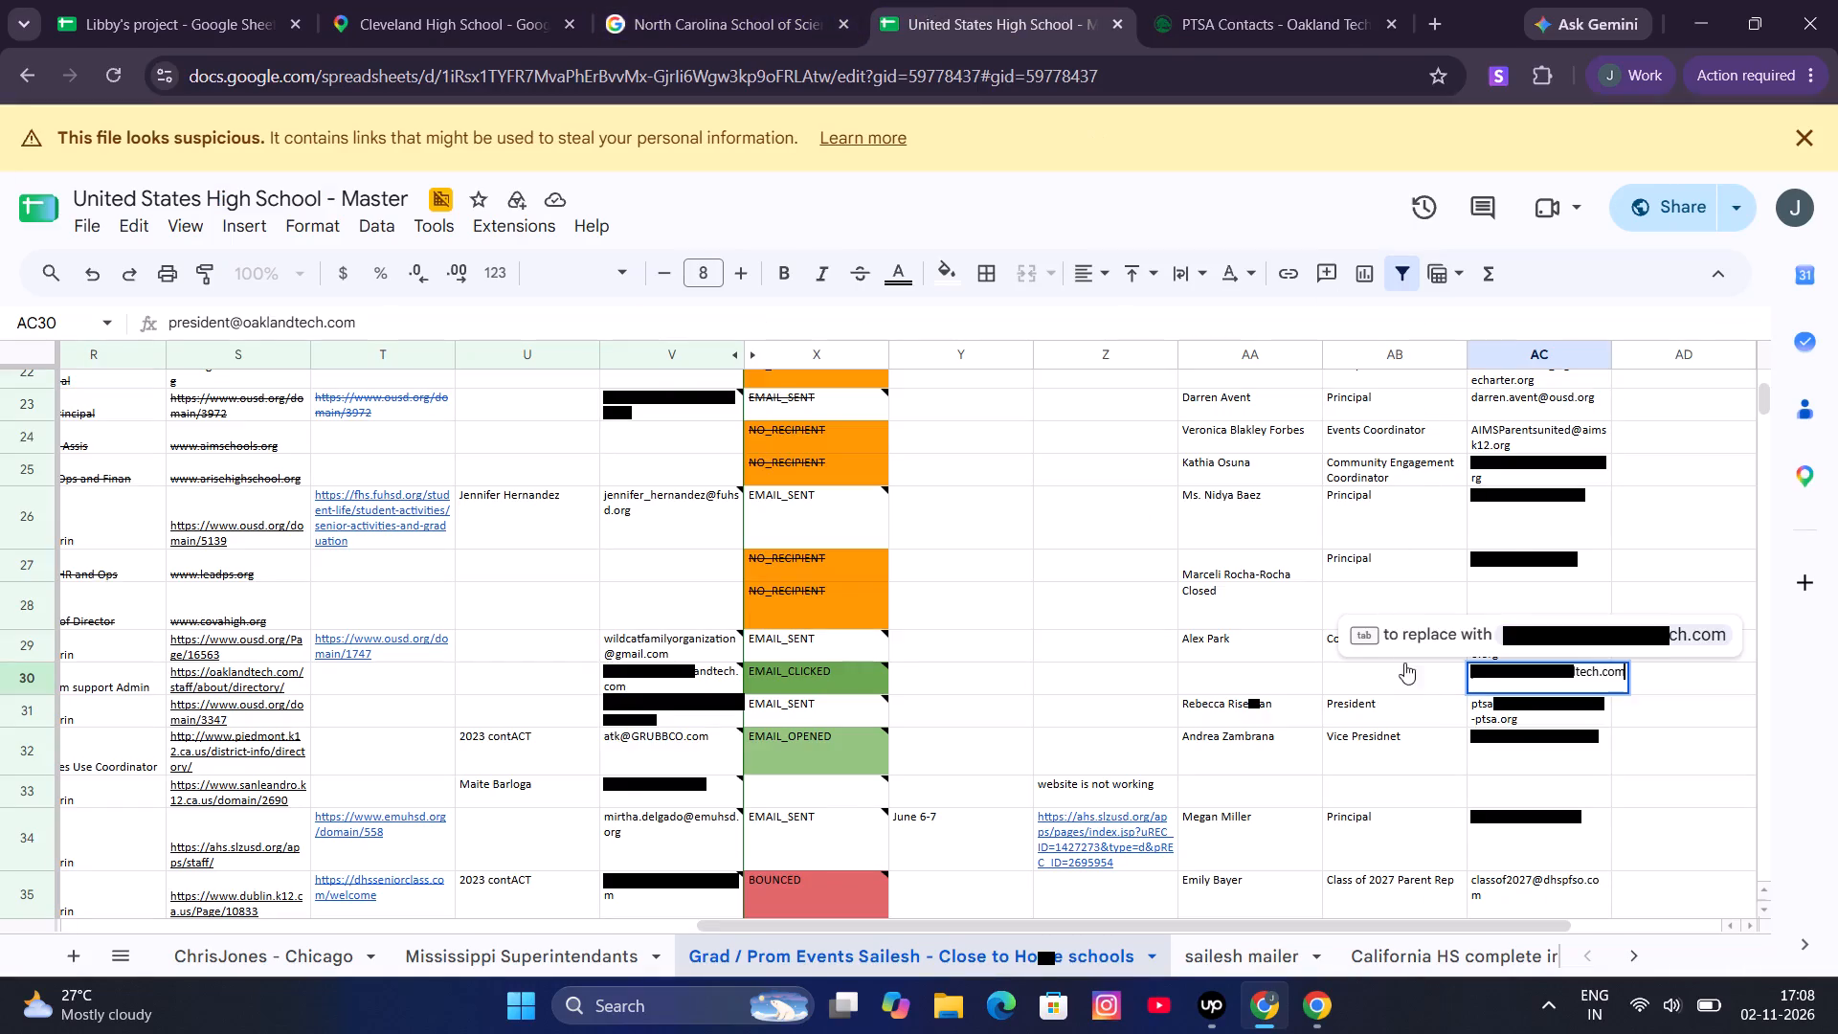
double_click(1414, 686)
key(ctrl+v)
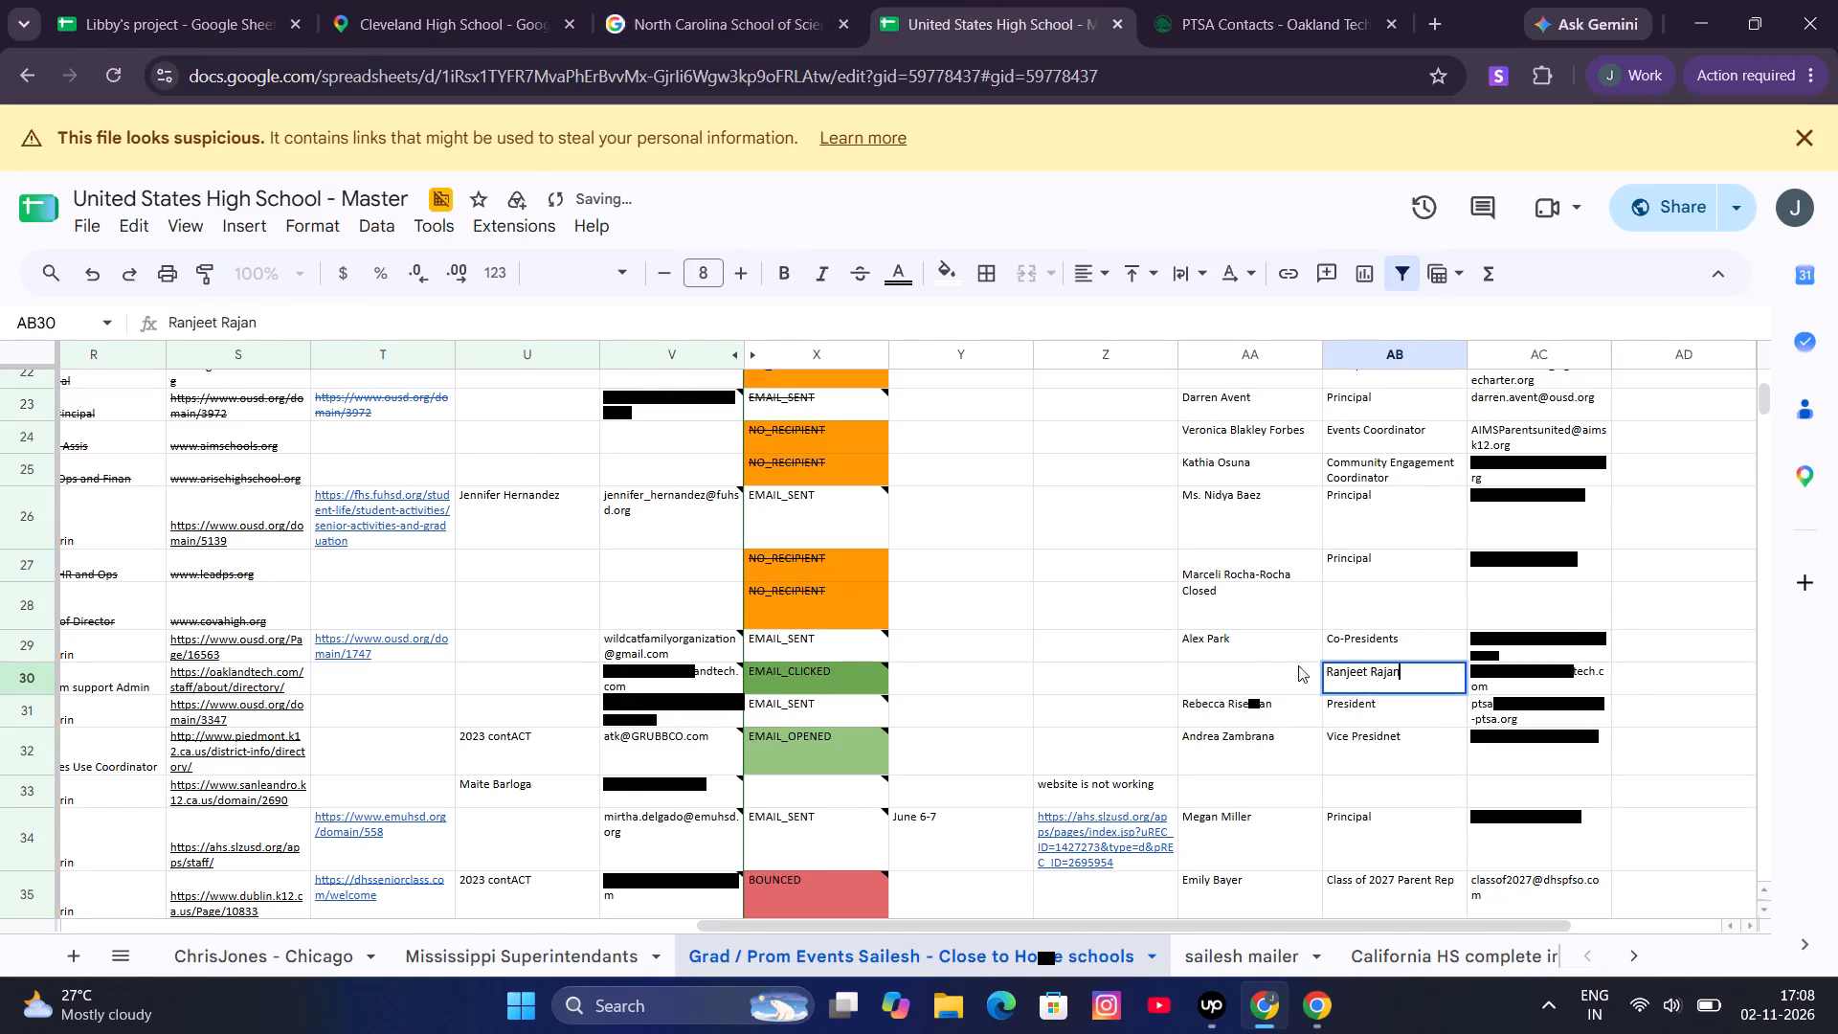
double_click(1265, 685)
key(ctrl+v)
ctrl+drag(1261, 674, 1286, 666)
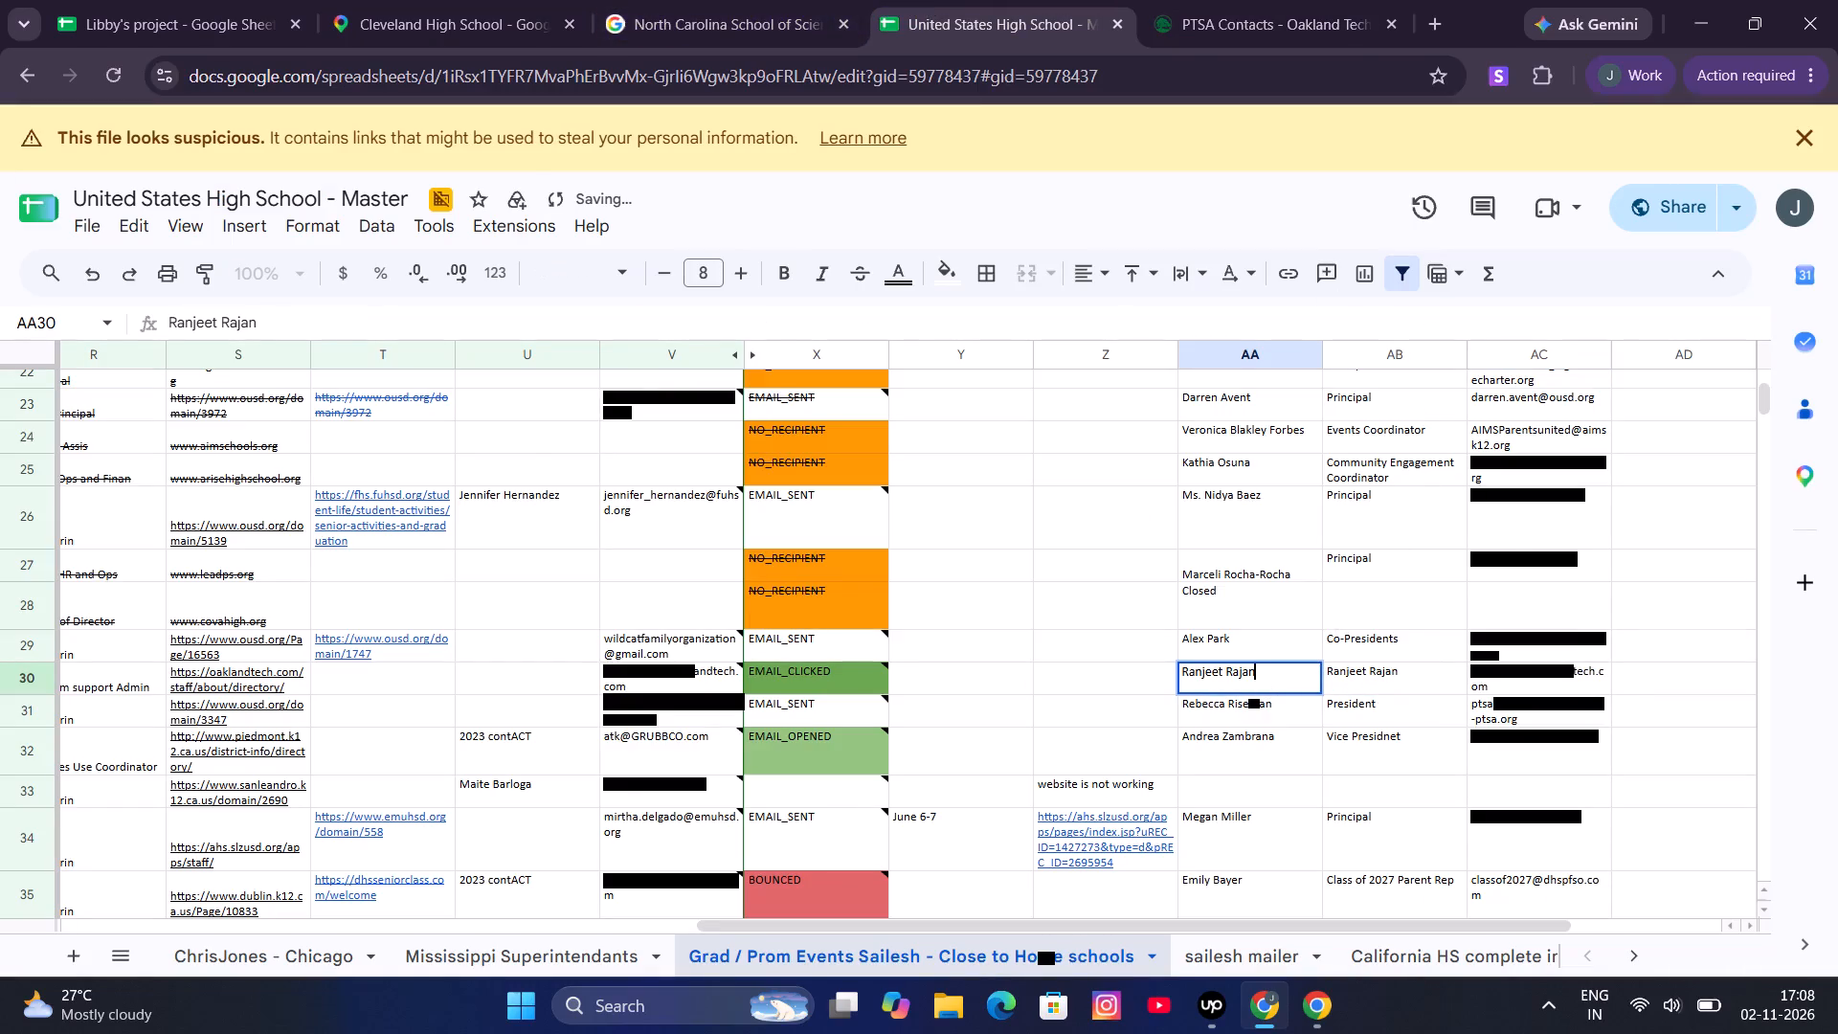
click(1344, 686)
key(BackSpace)
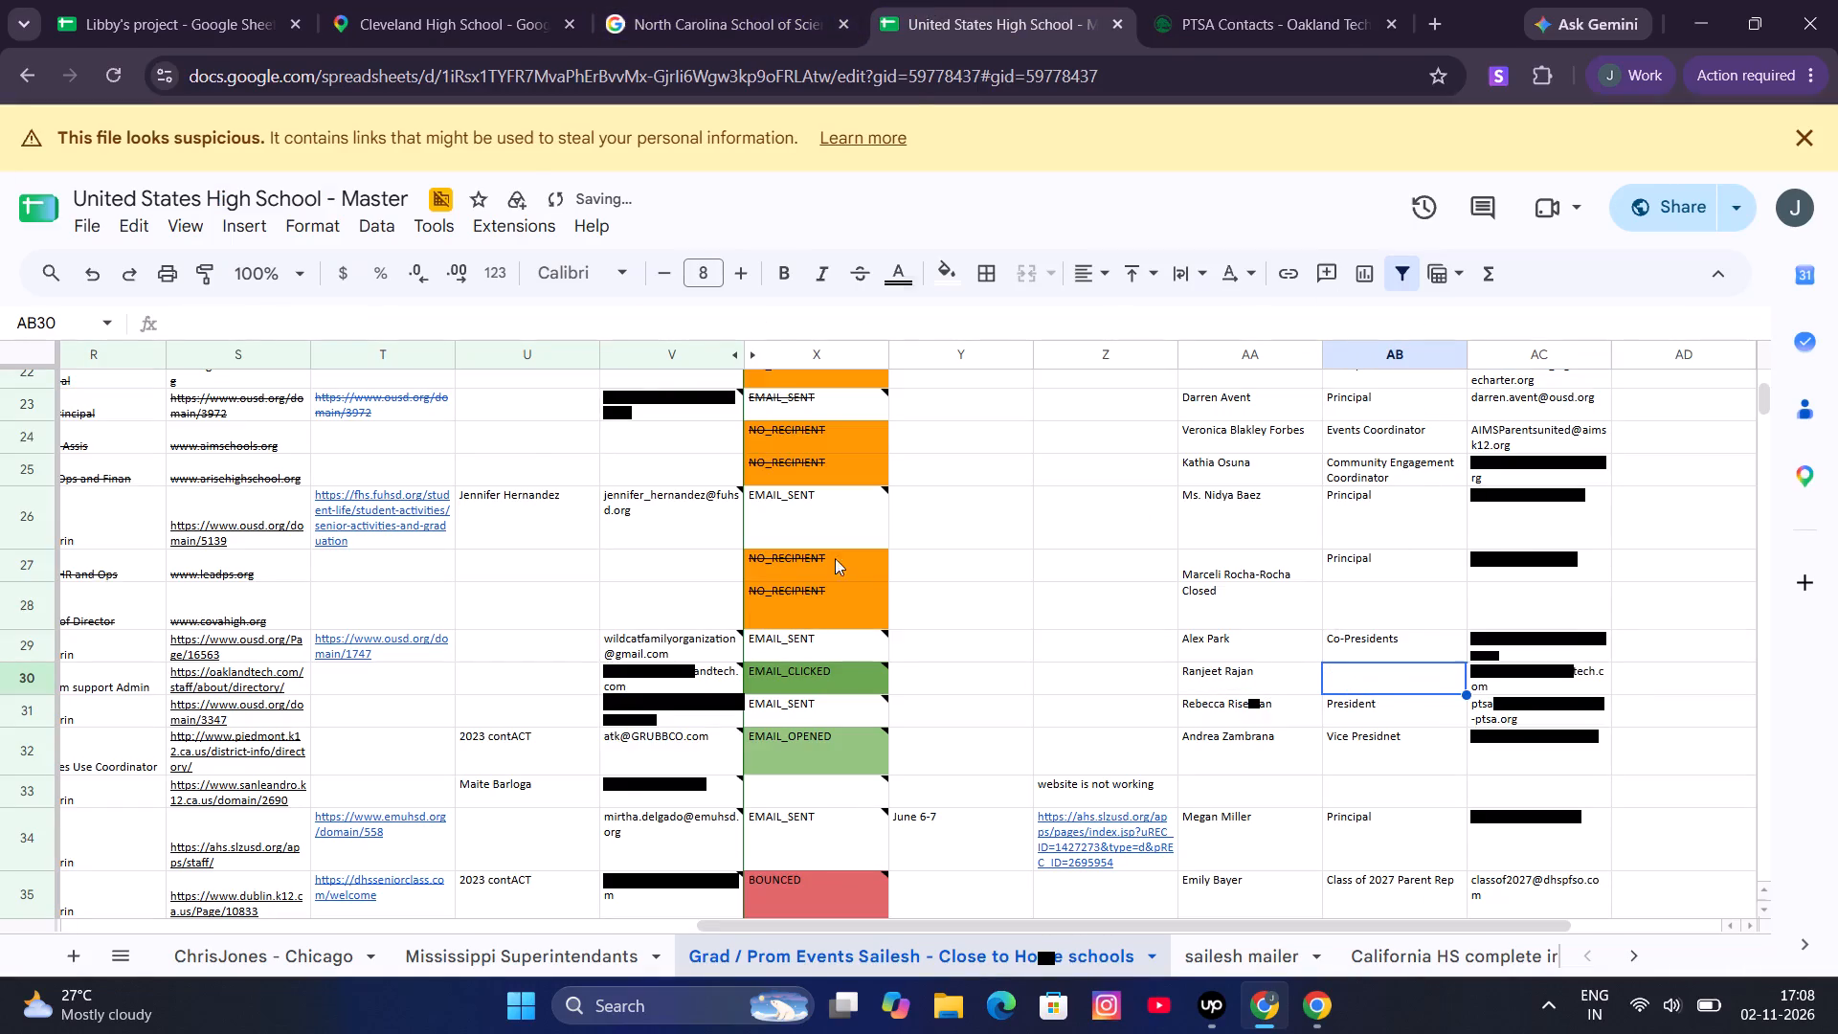
Copy the title President from the PTSA Executive Board list into cell AB30 of the master sheet.
click(1294, 0)
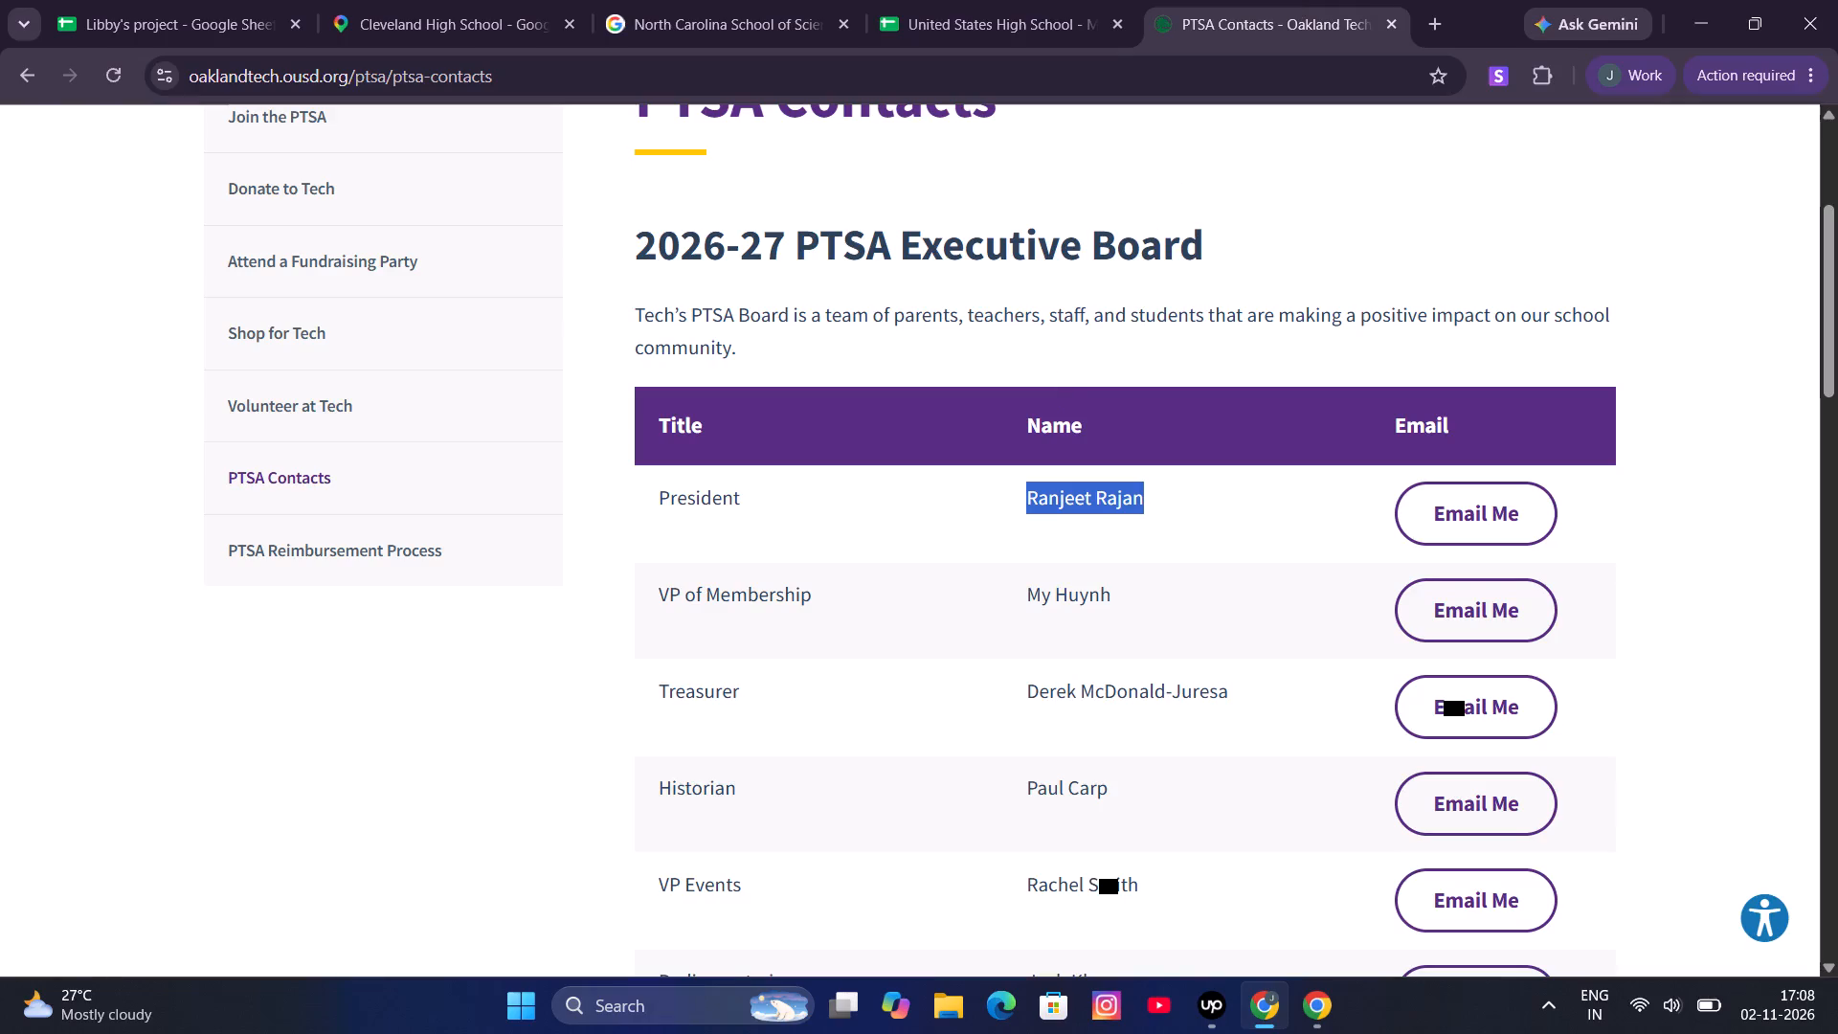
click(656, 488)
key(ctrl+c)
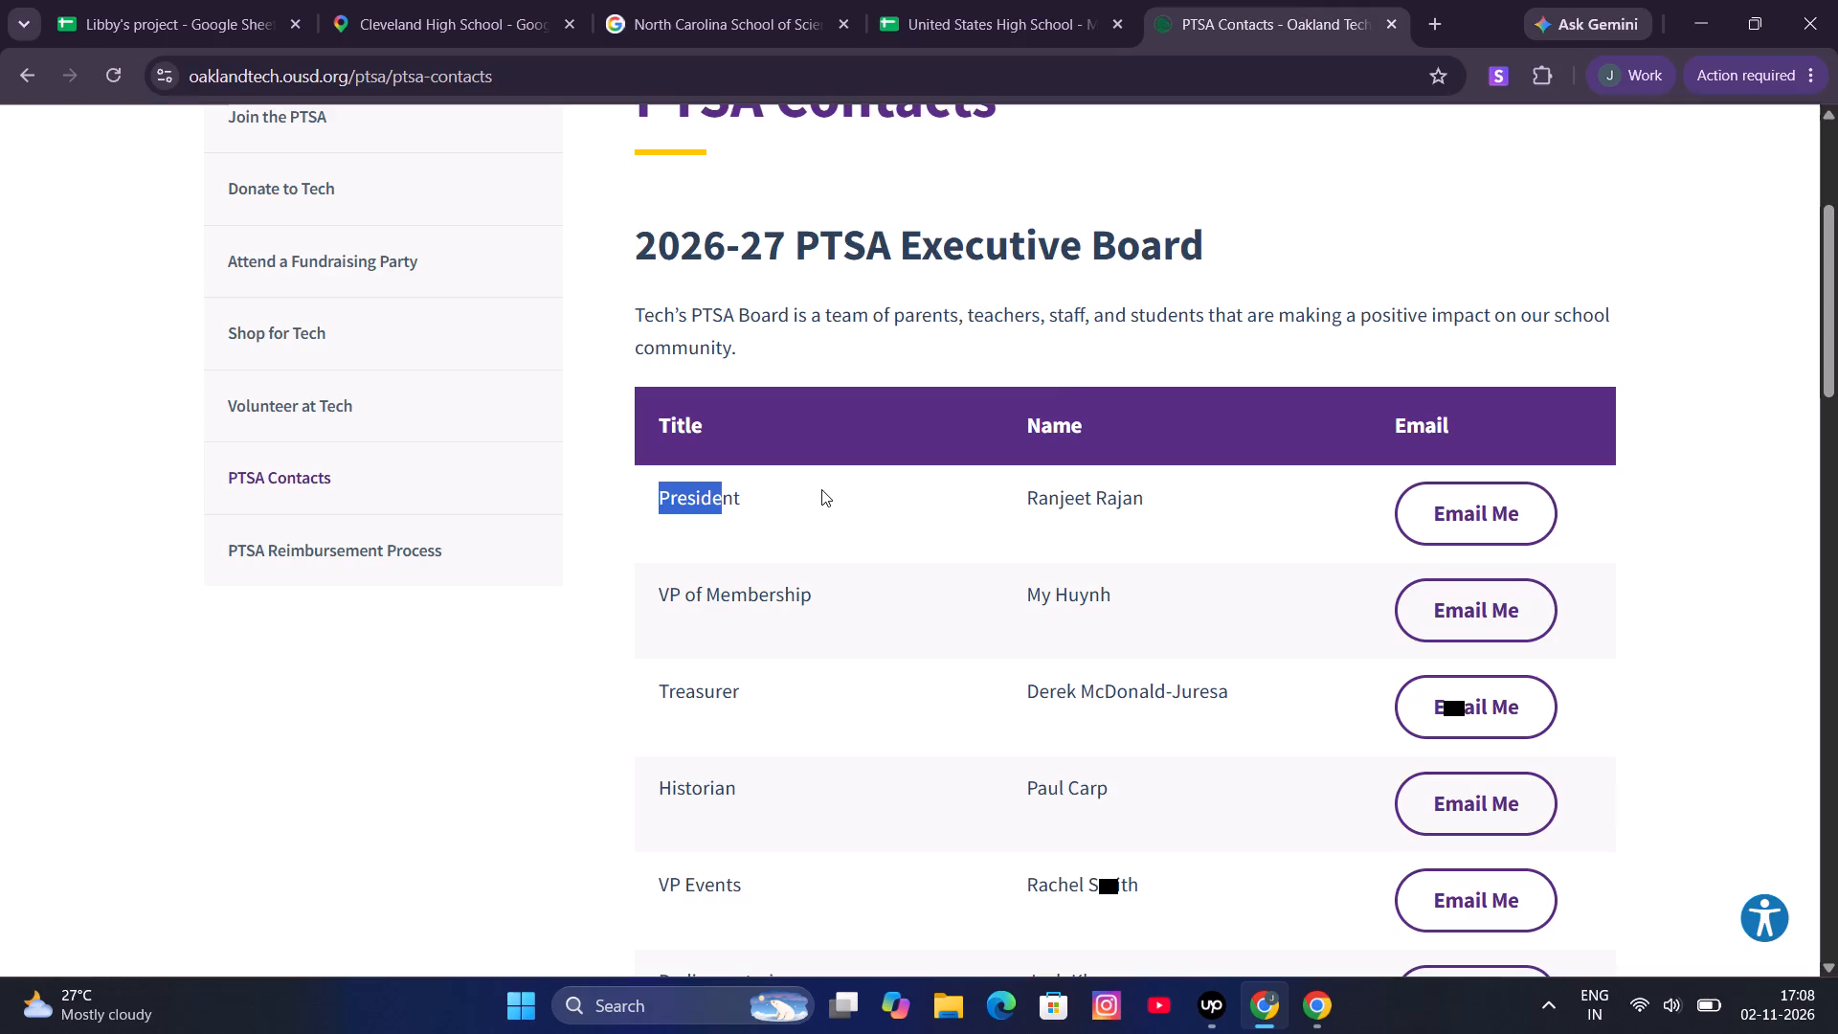
ctrl+click(821, 489)
key(ctrl+c)
click(924, 0)
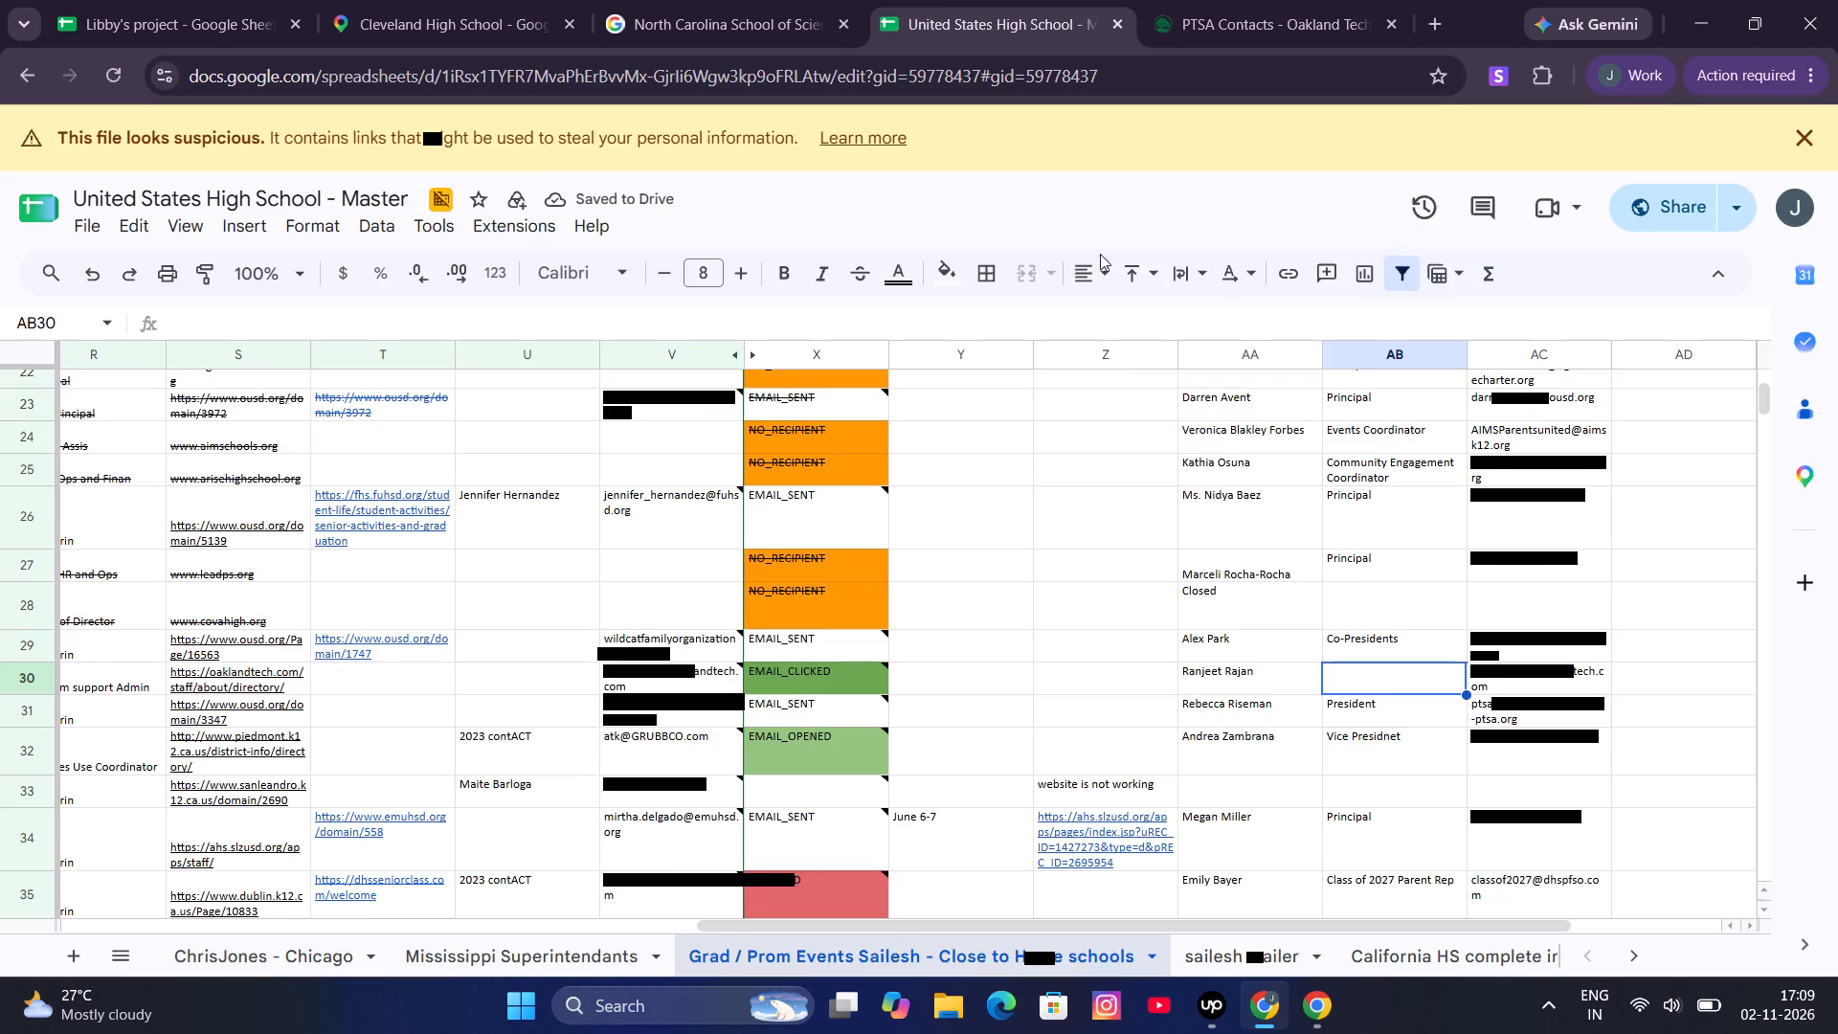
double_click(1353, 674)
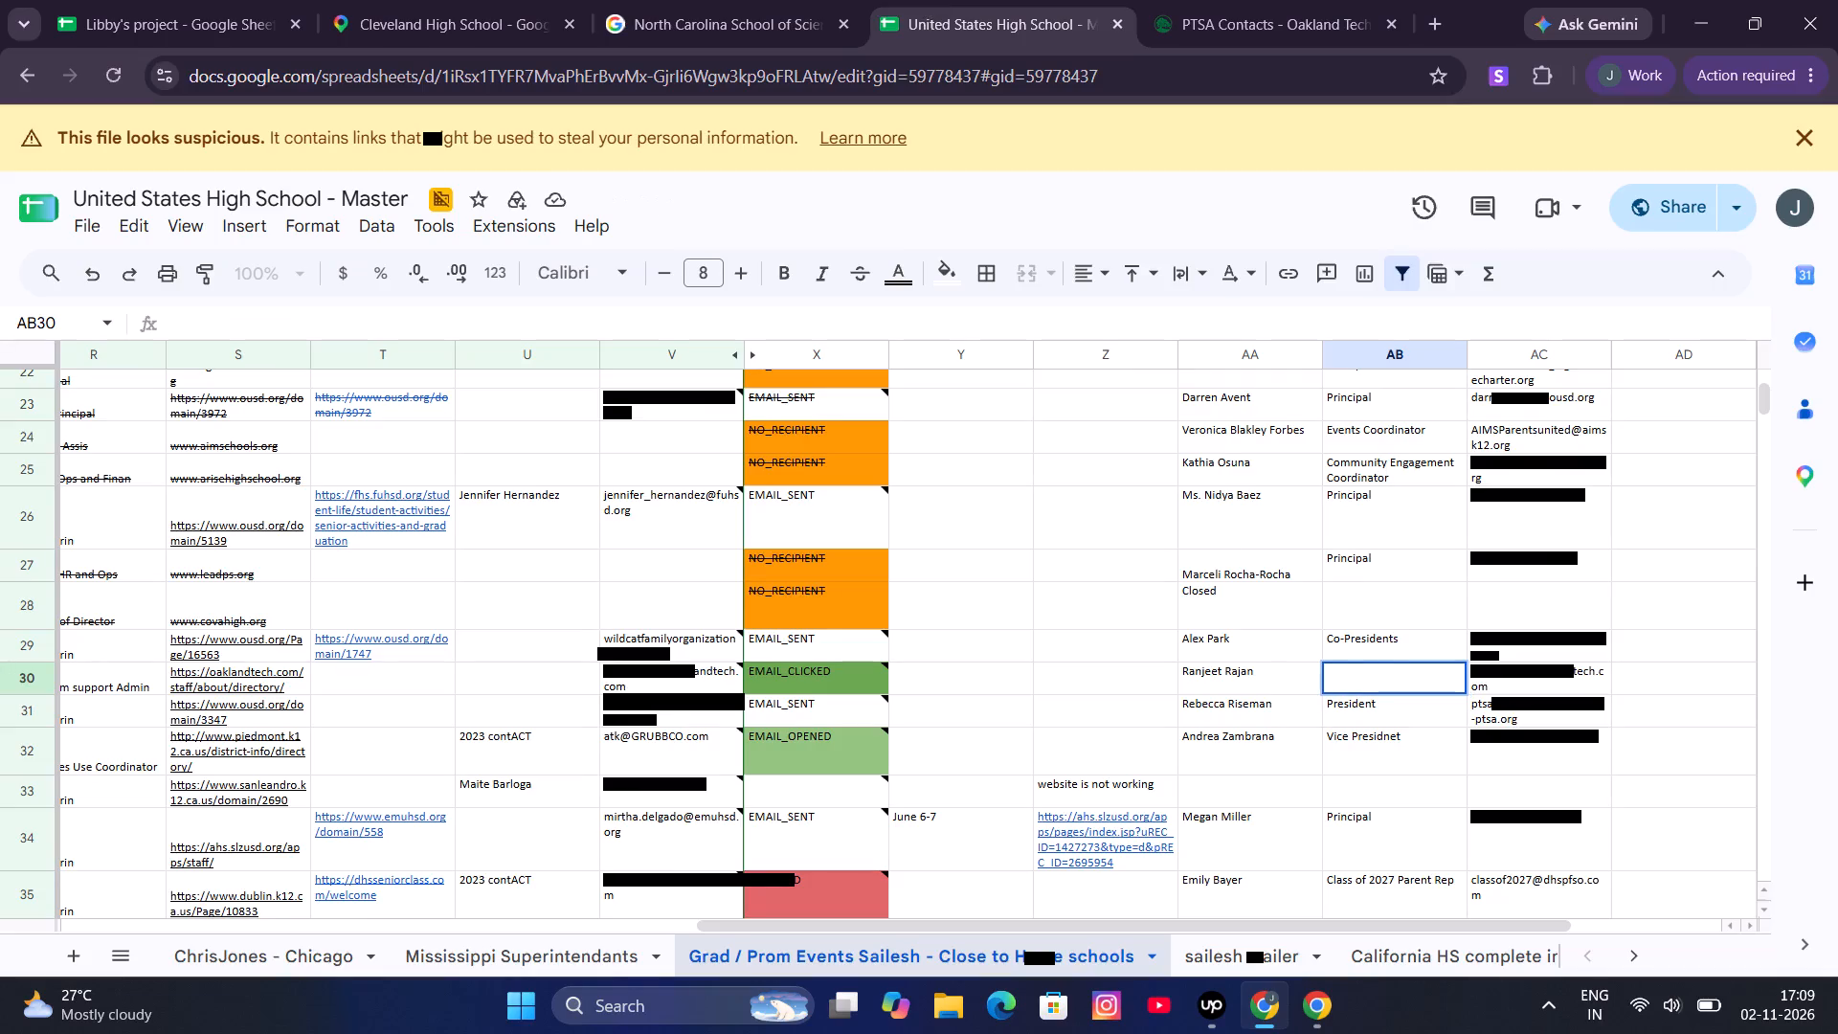
key(ctrl+v)
ctrl+click(1353, 674)
Highlight the new email cell AC30 with a cyan fill.
click(1489, 670)
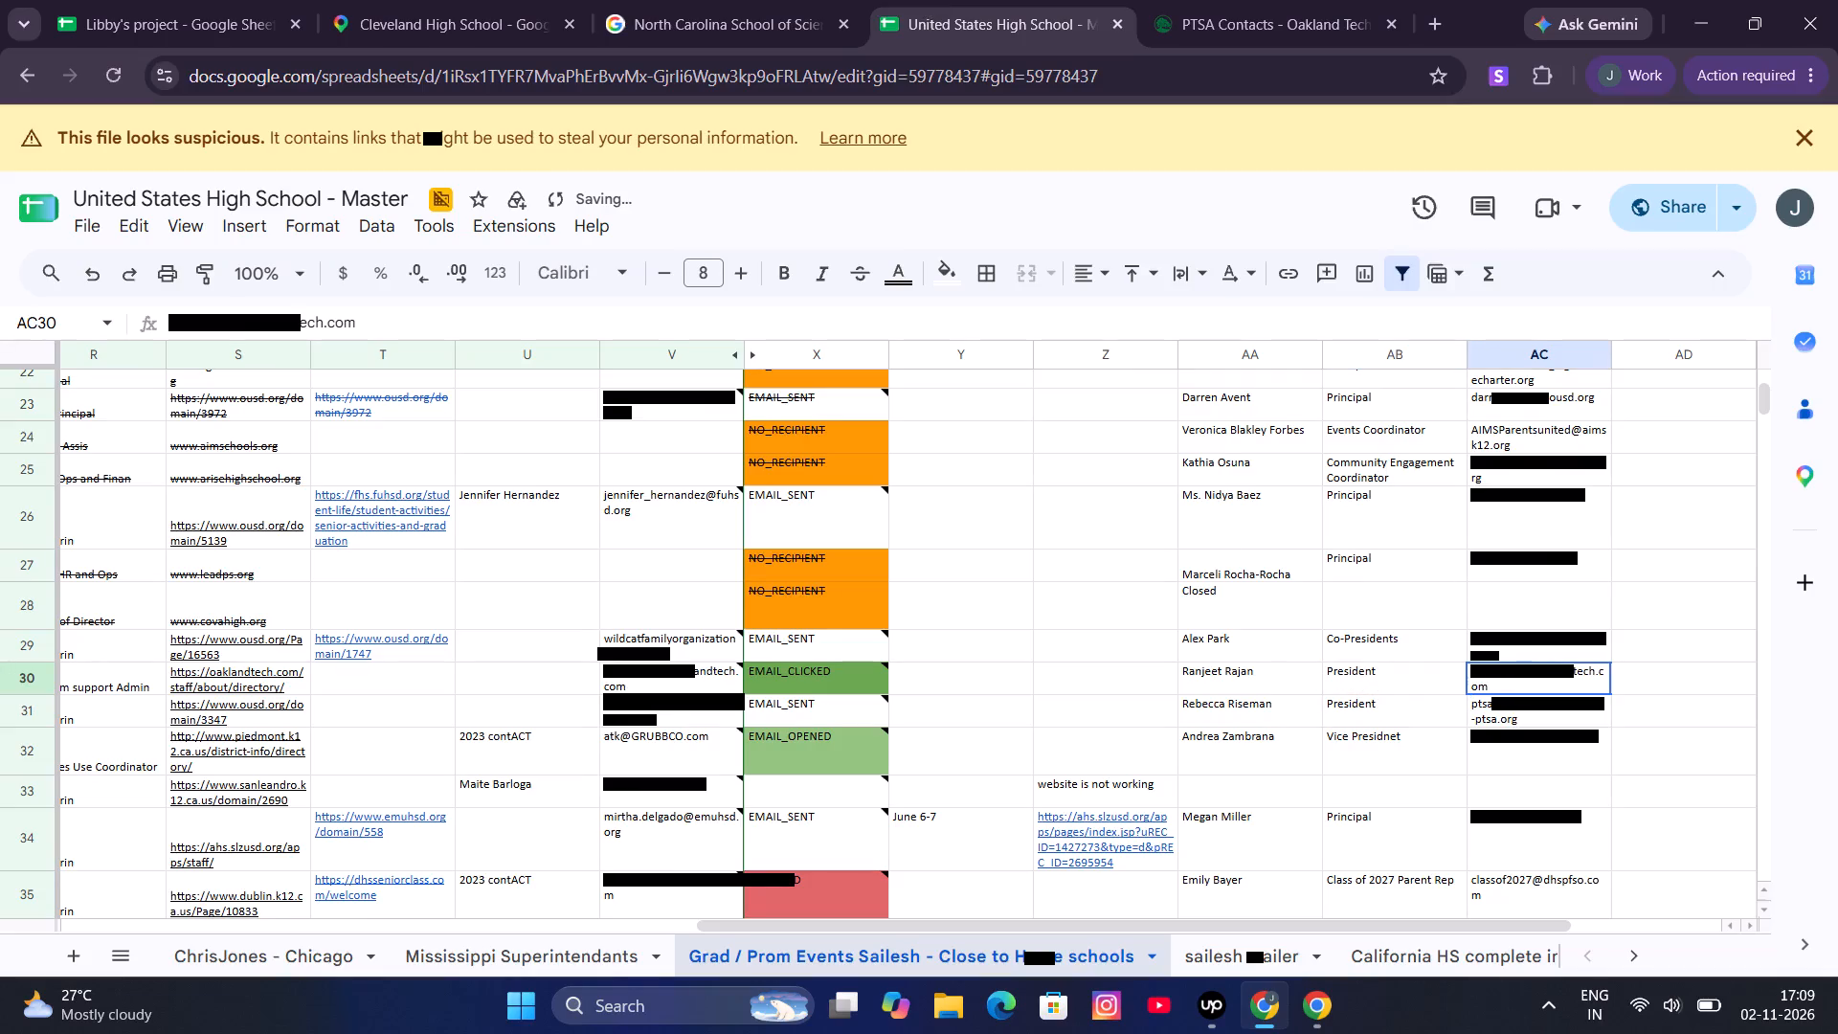
click(926, 273)
click(946, 279)
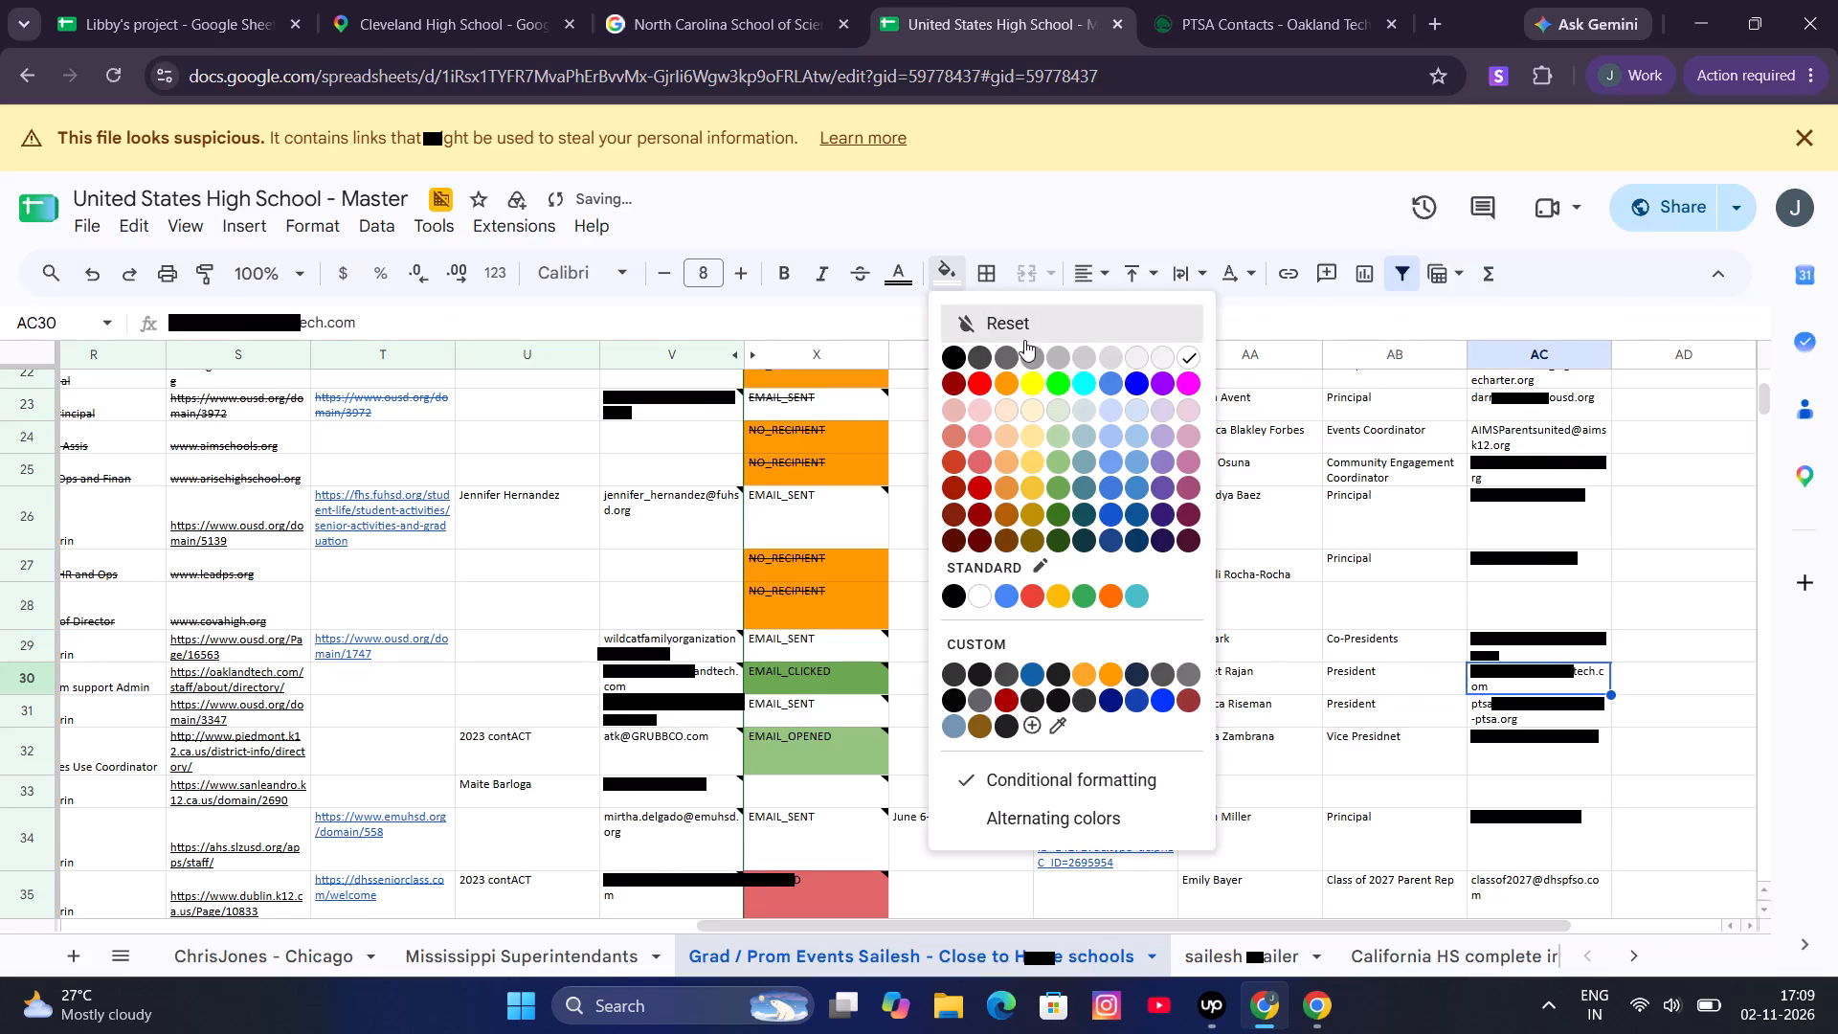
click(1087, 379)
click(1625, 675)
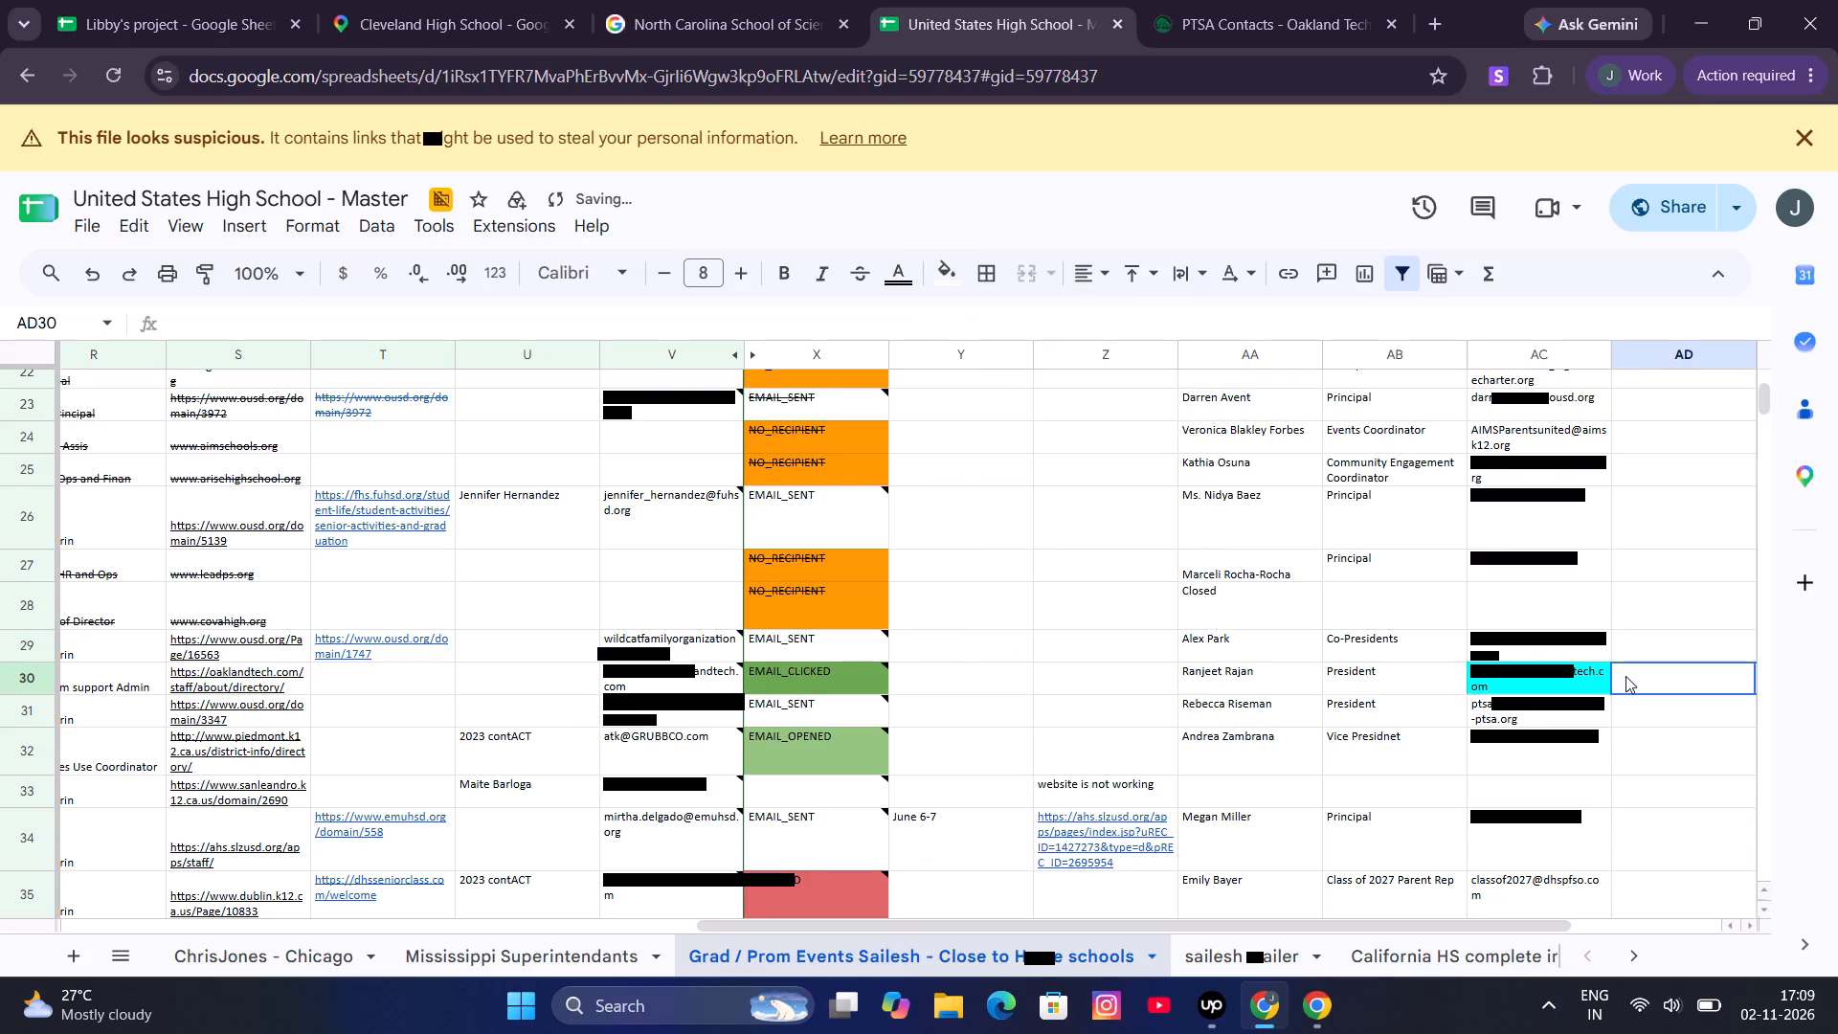
Look through the Grad Nite 2026-27 contact columns across the sheet's rows, including the updated email in row 30 and the column headers.
scroll(1556, 687, down, 9)
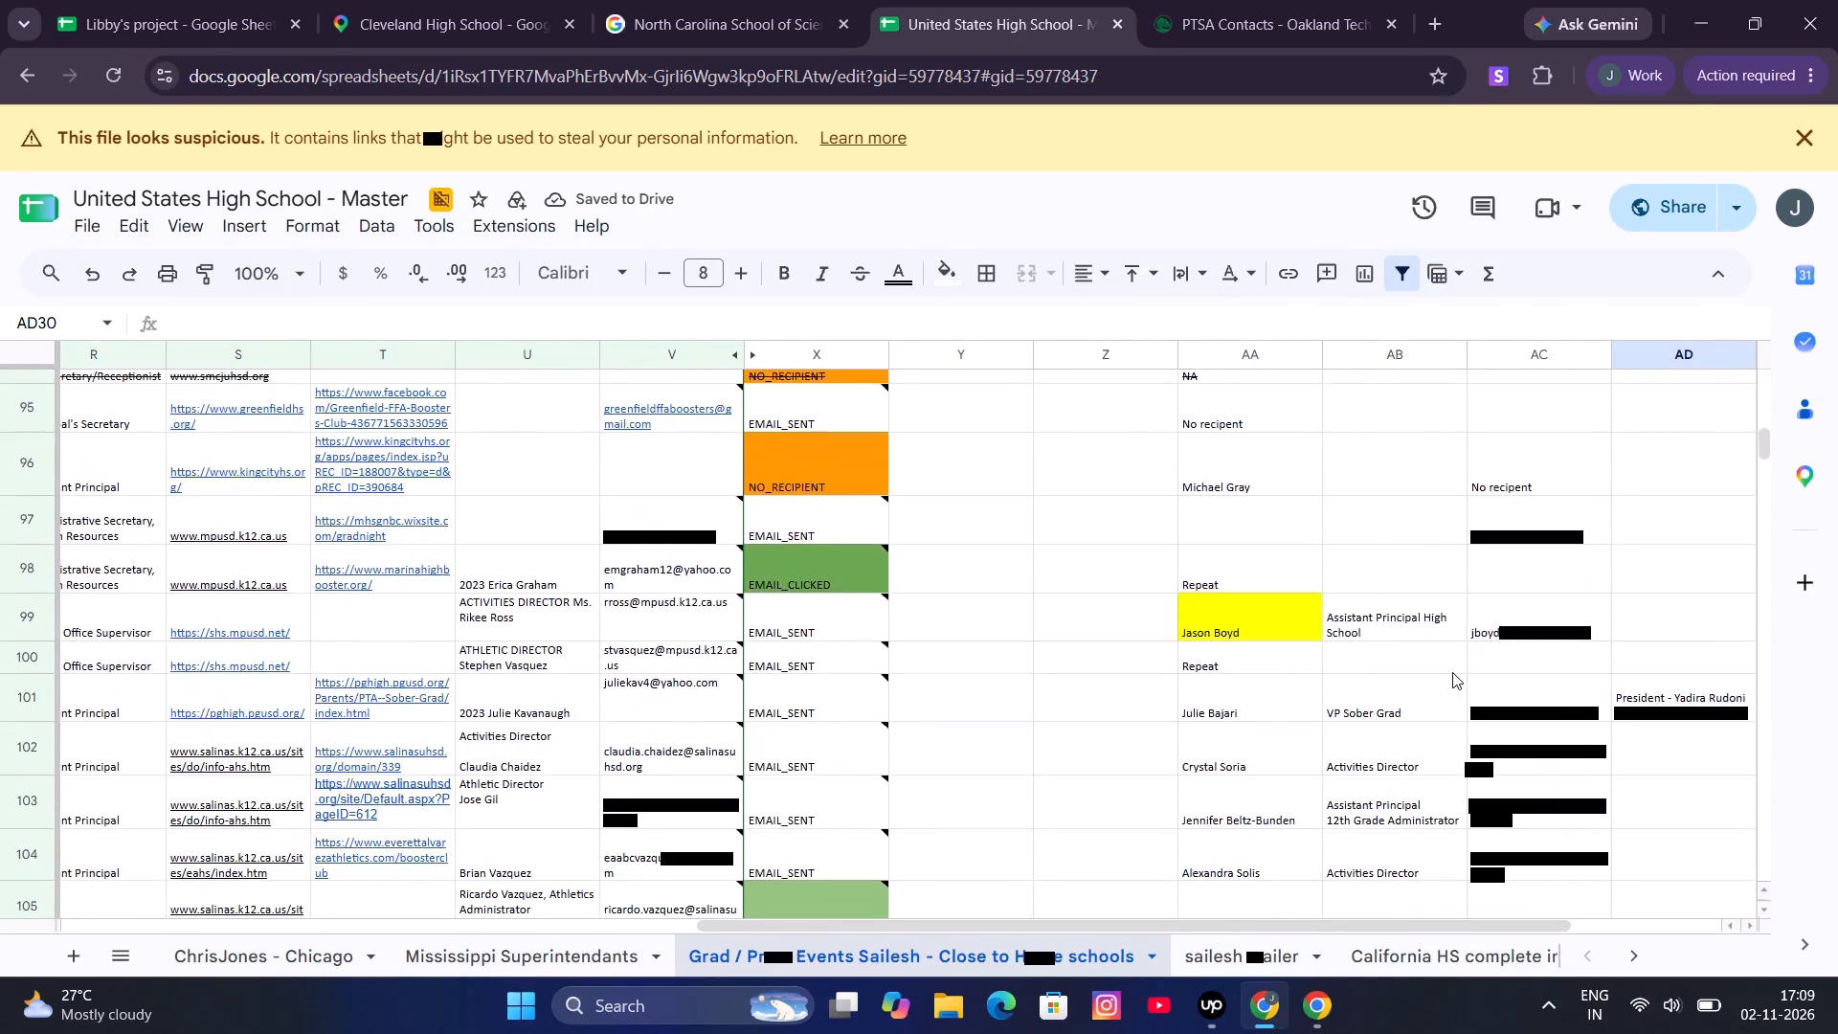
scroll(1452, 672, down, 4)
scroll(1452, 672, left, 4)
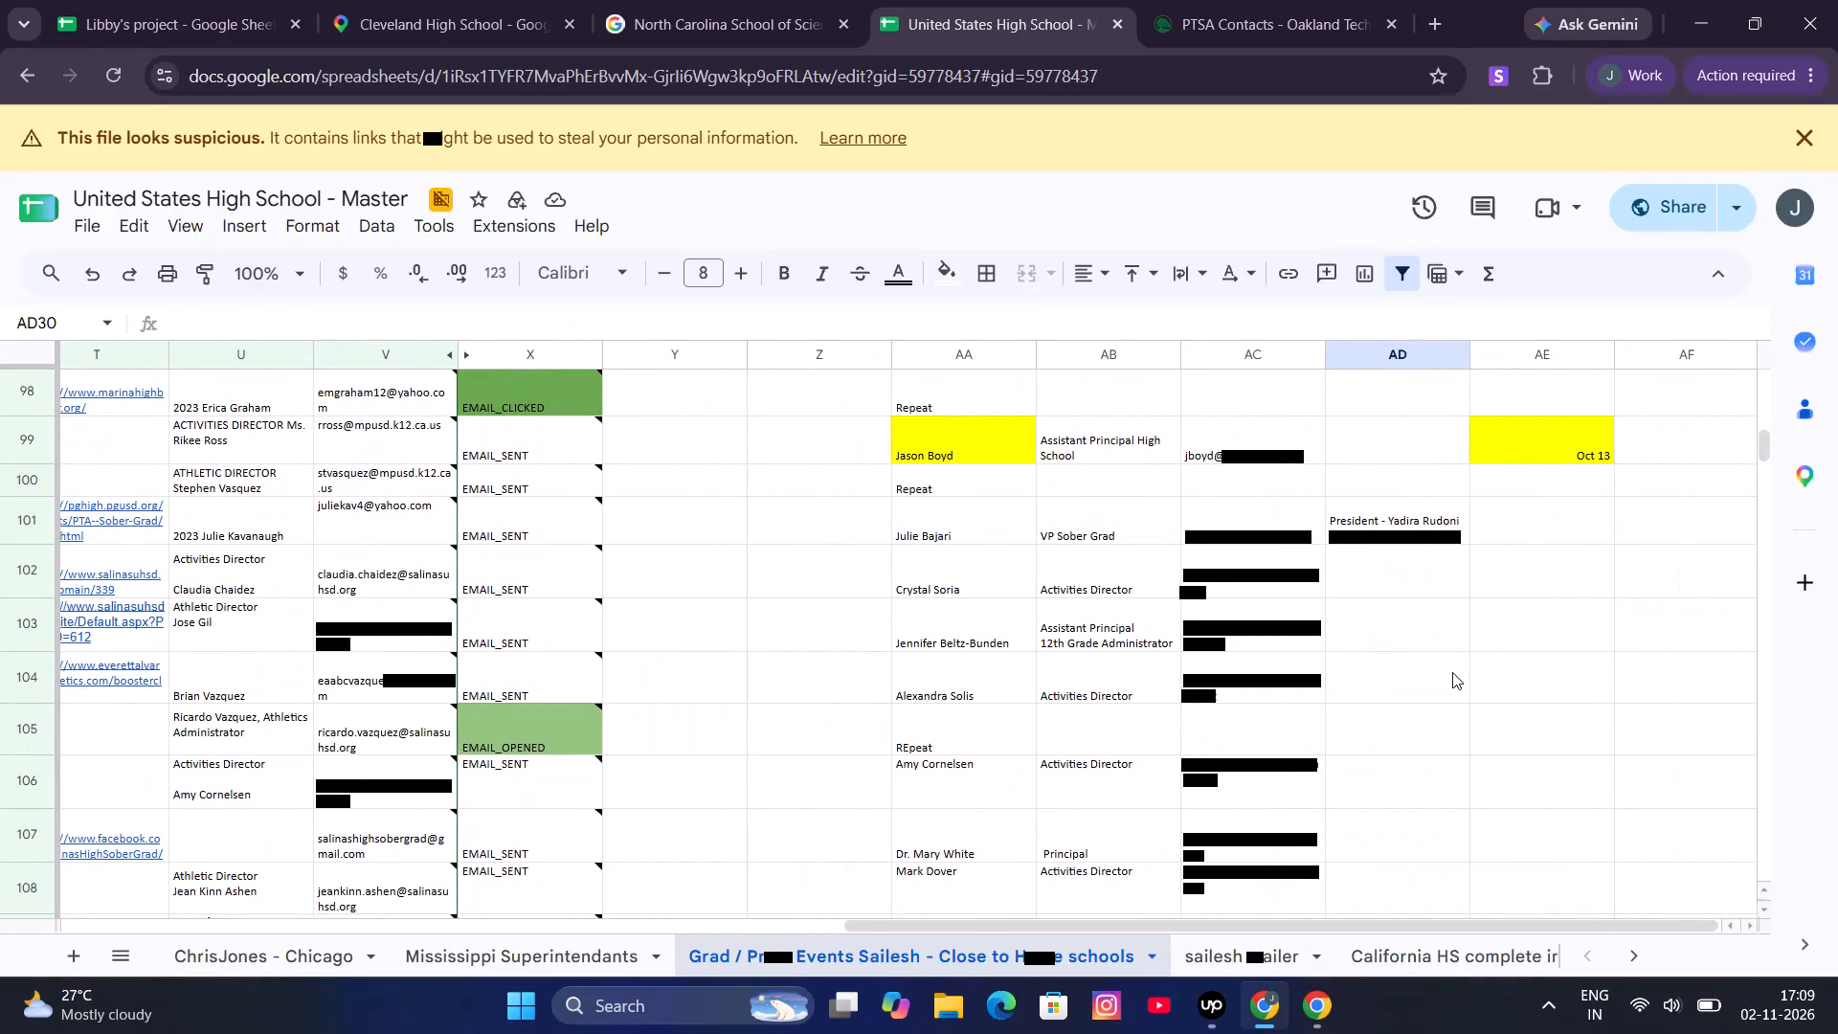
scroll(1452, 672, left, 1)
scroll(1316, 708, down, 2)
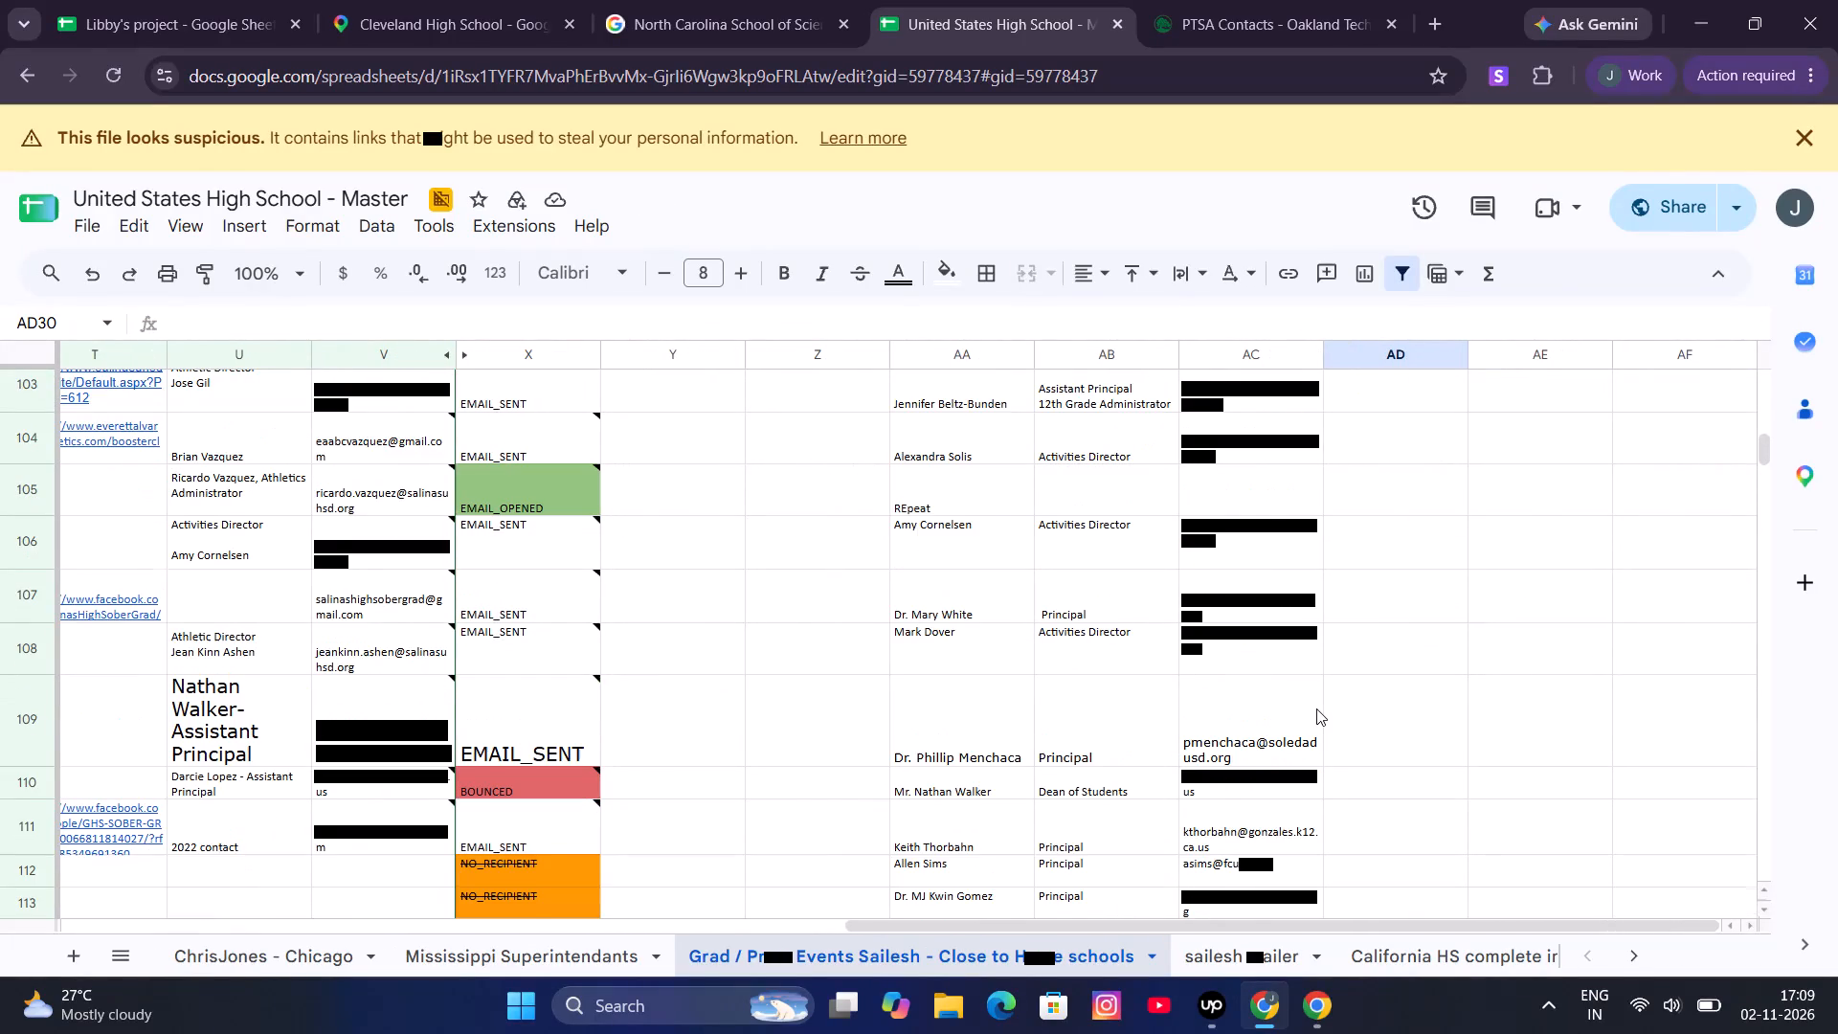
scroll(1316, 708, down, 4)
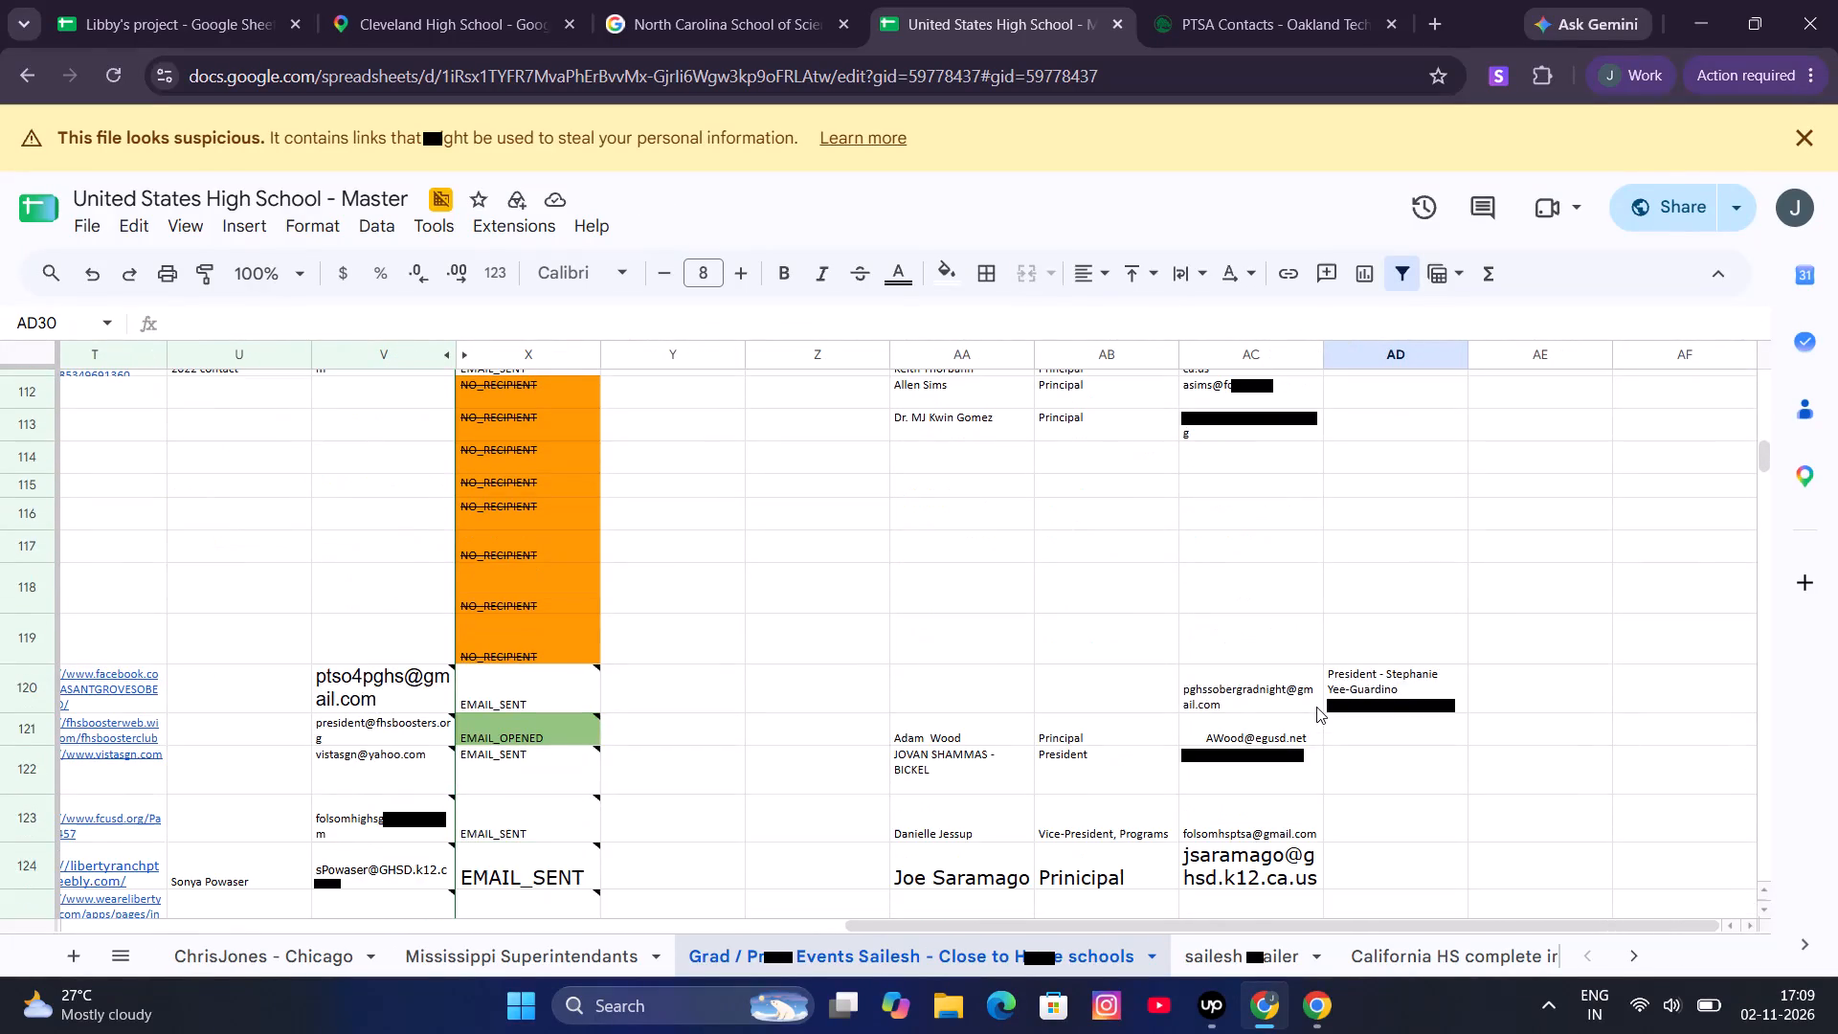
scroll(1316, 707, down, 1)
scroll(1316, 707, up, 15)
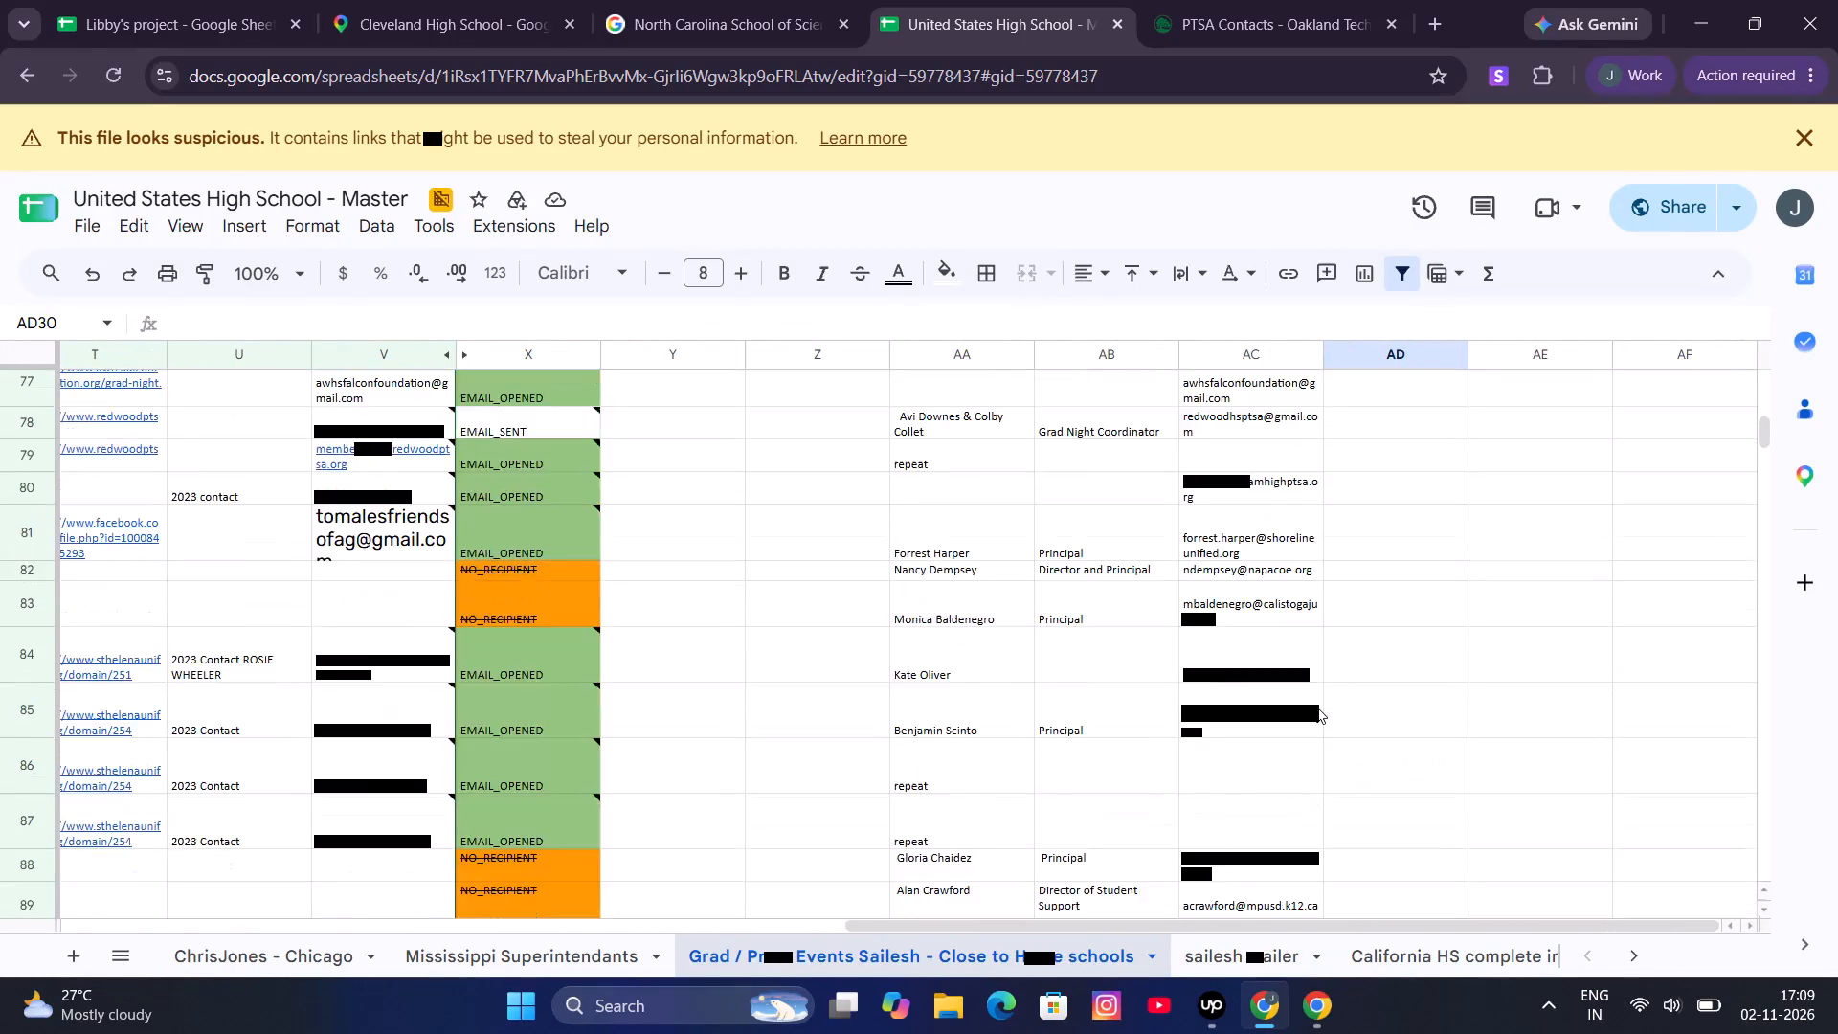
scroll(1316, 707, up, 13)
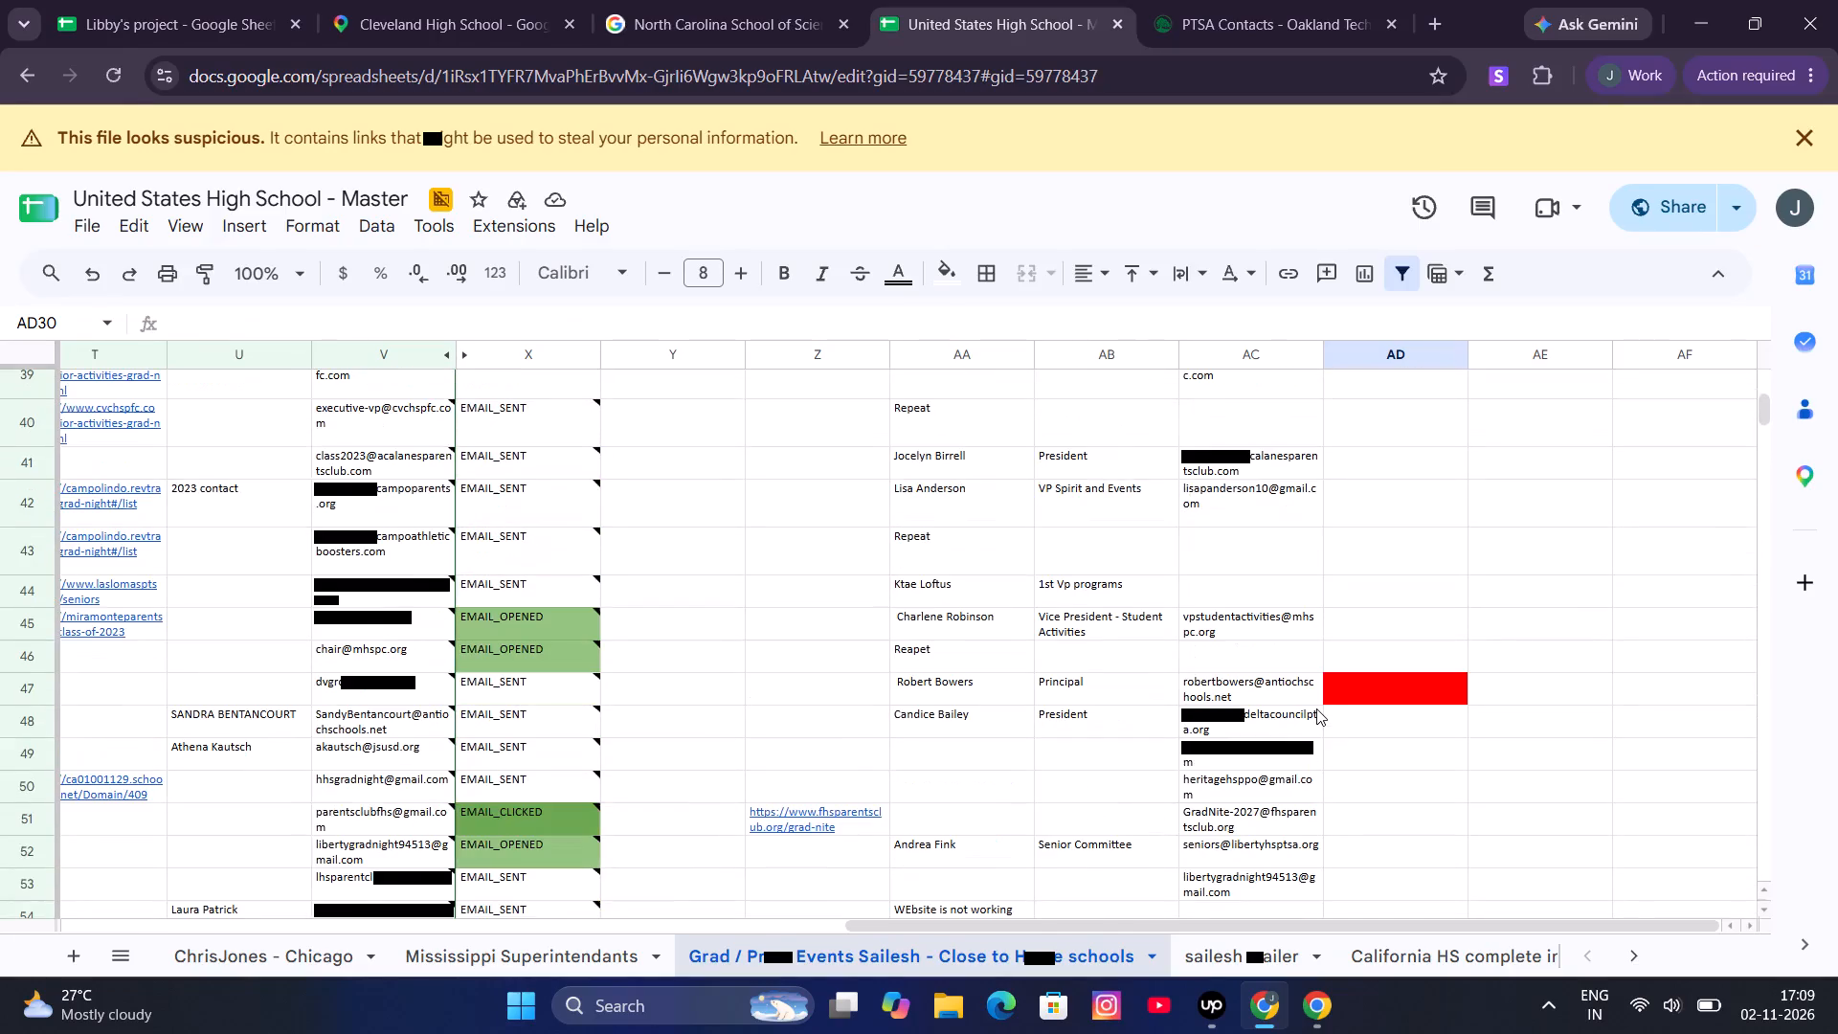
scroll(1316, 709, up, 5)
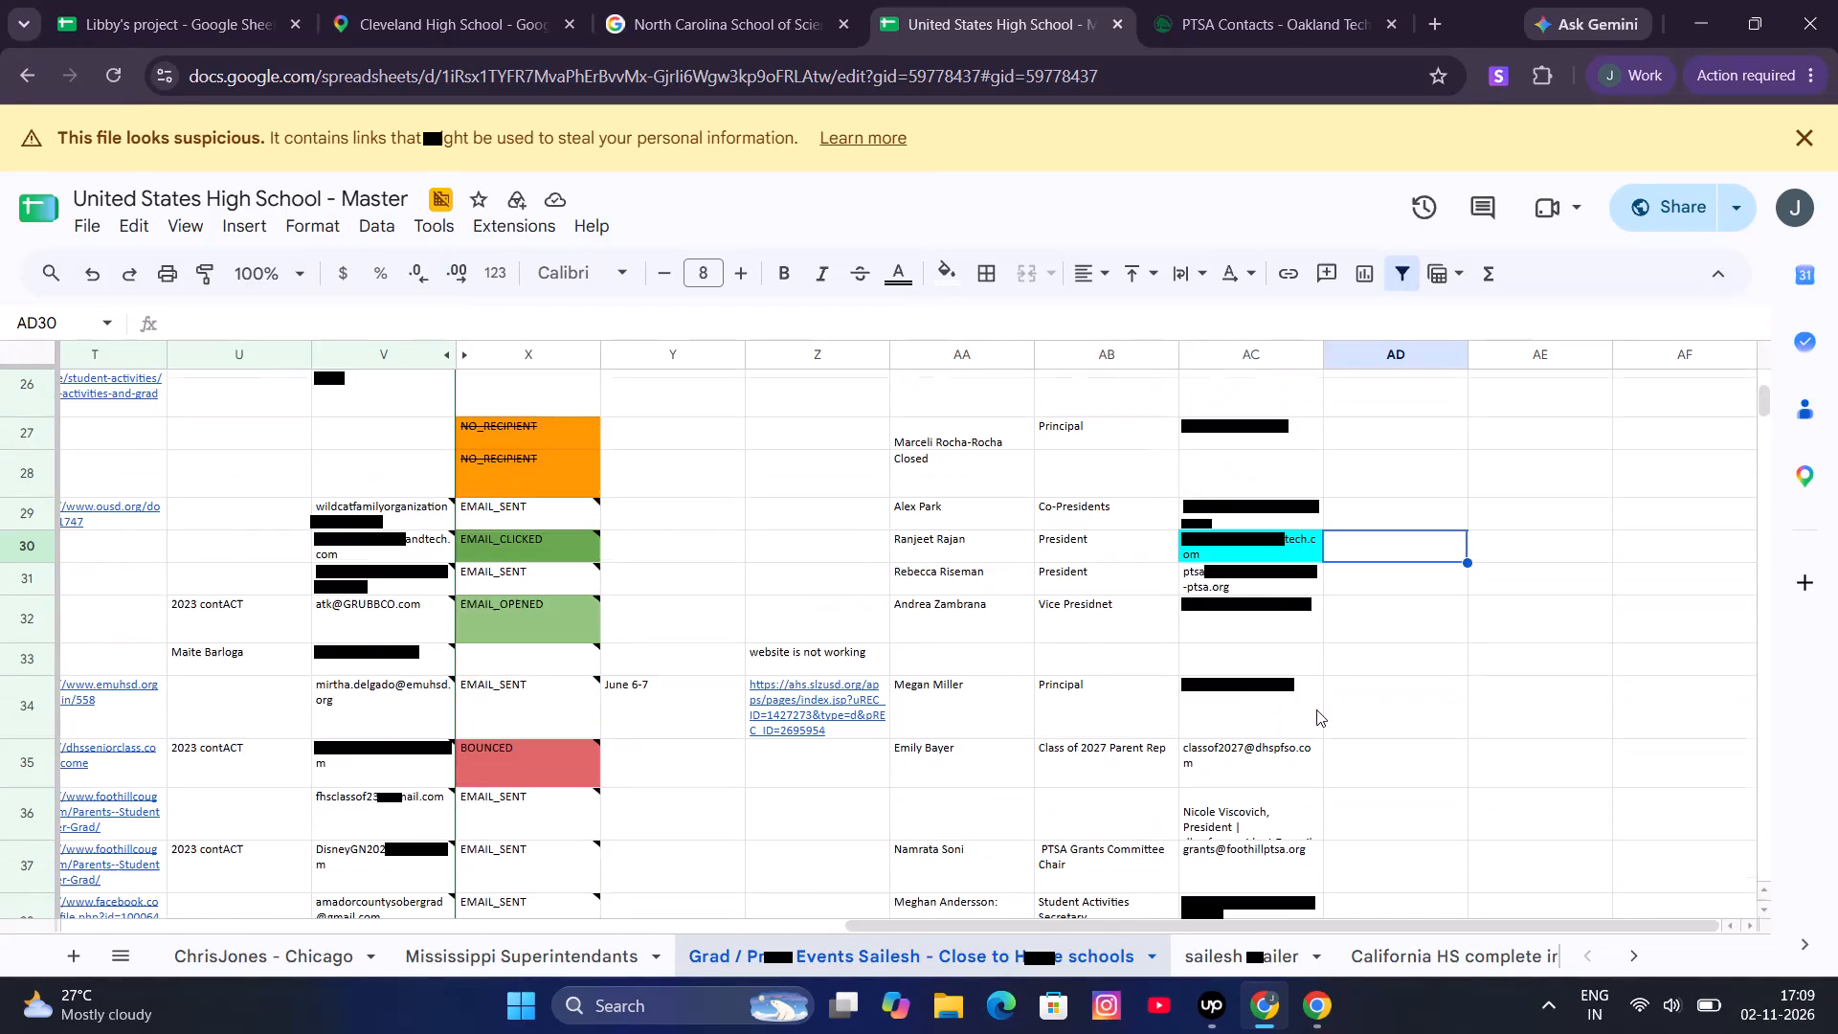
click(1244, 548)
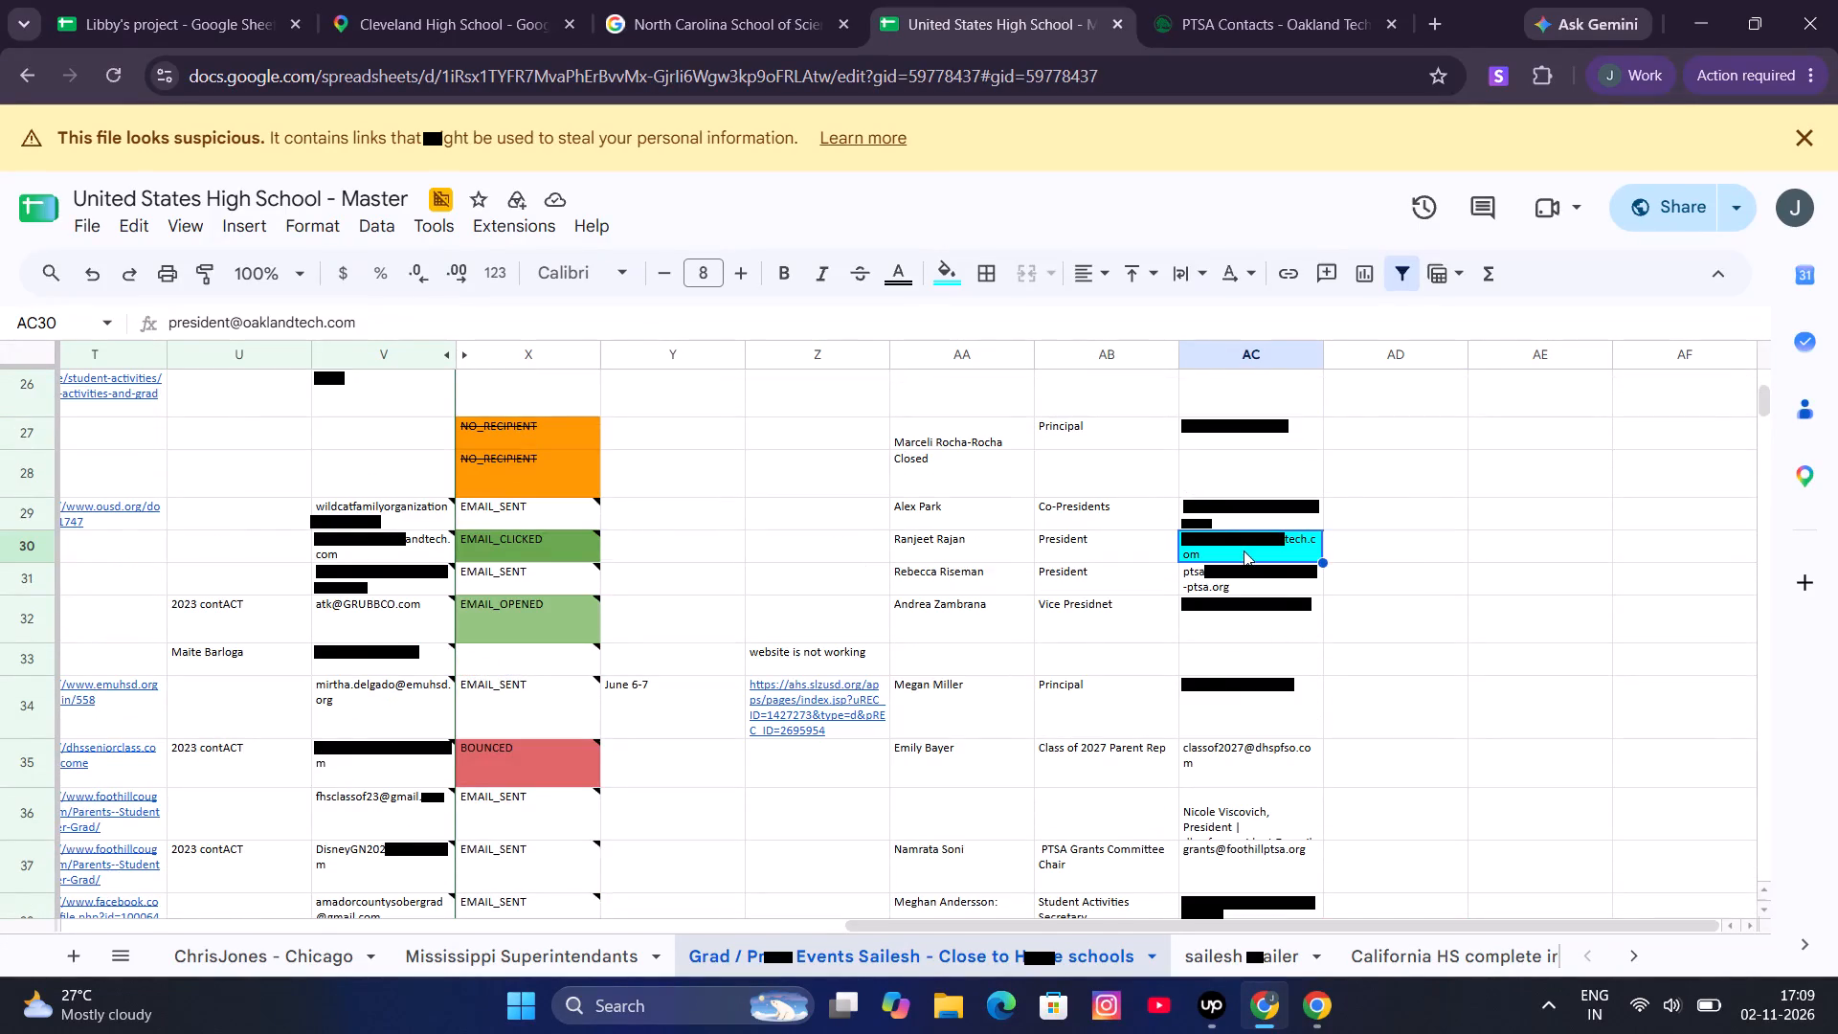
scroll(1244, 551, up, 12)
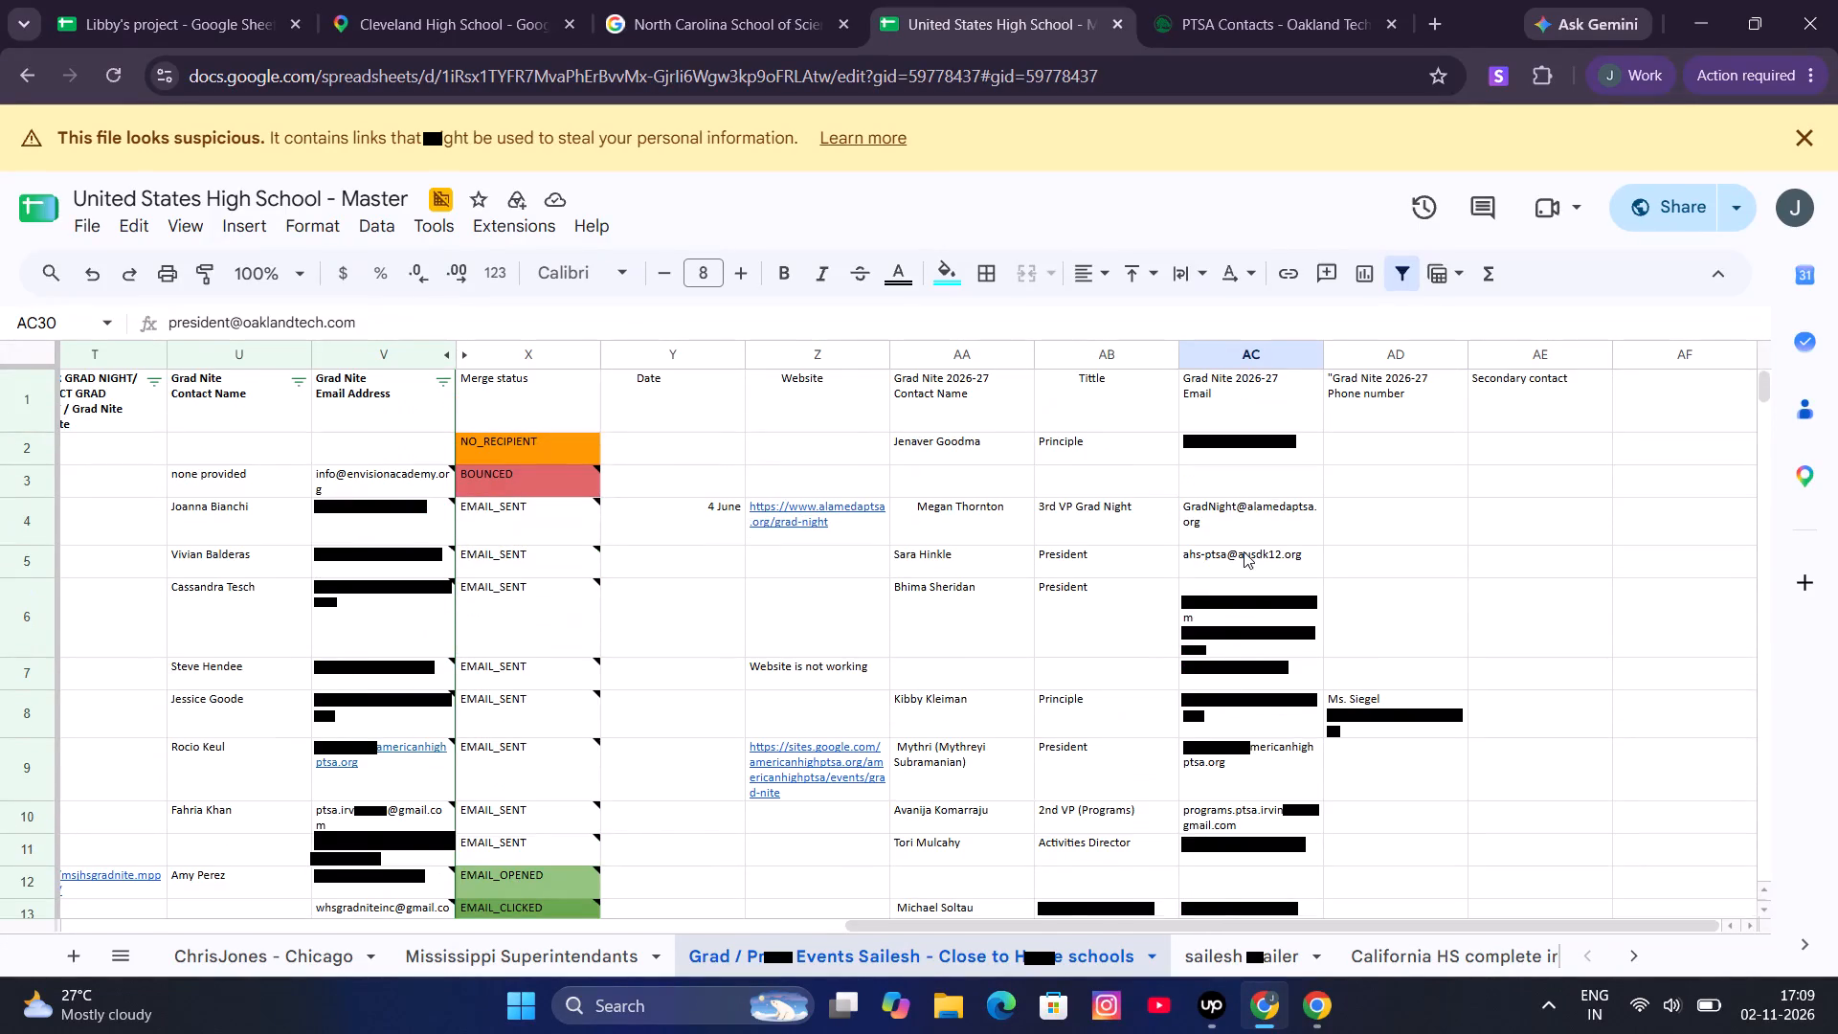
Change the fill of the empty red phone number cell AD47 to white.
scroll(1244, 551, down, 14)
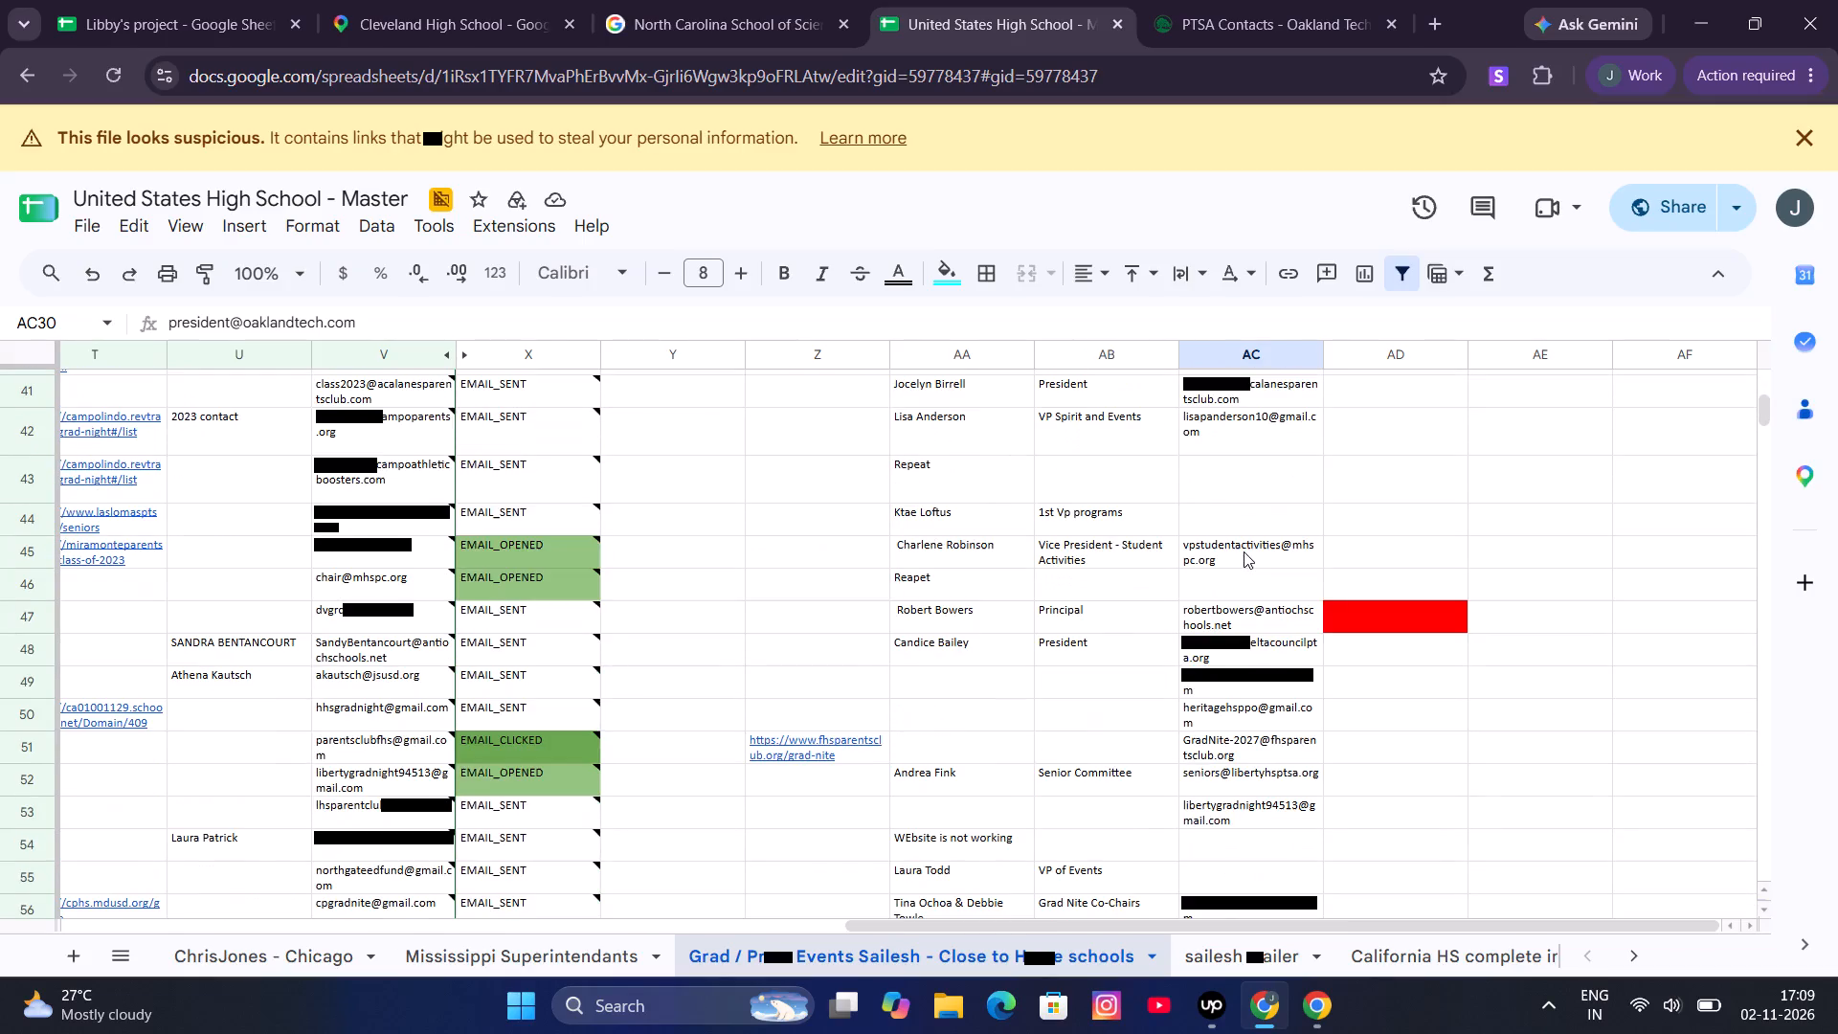
click(1355, 603)
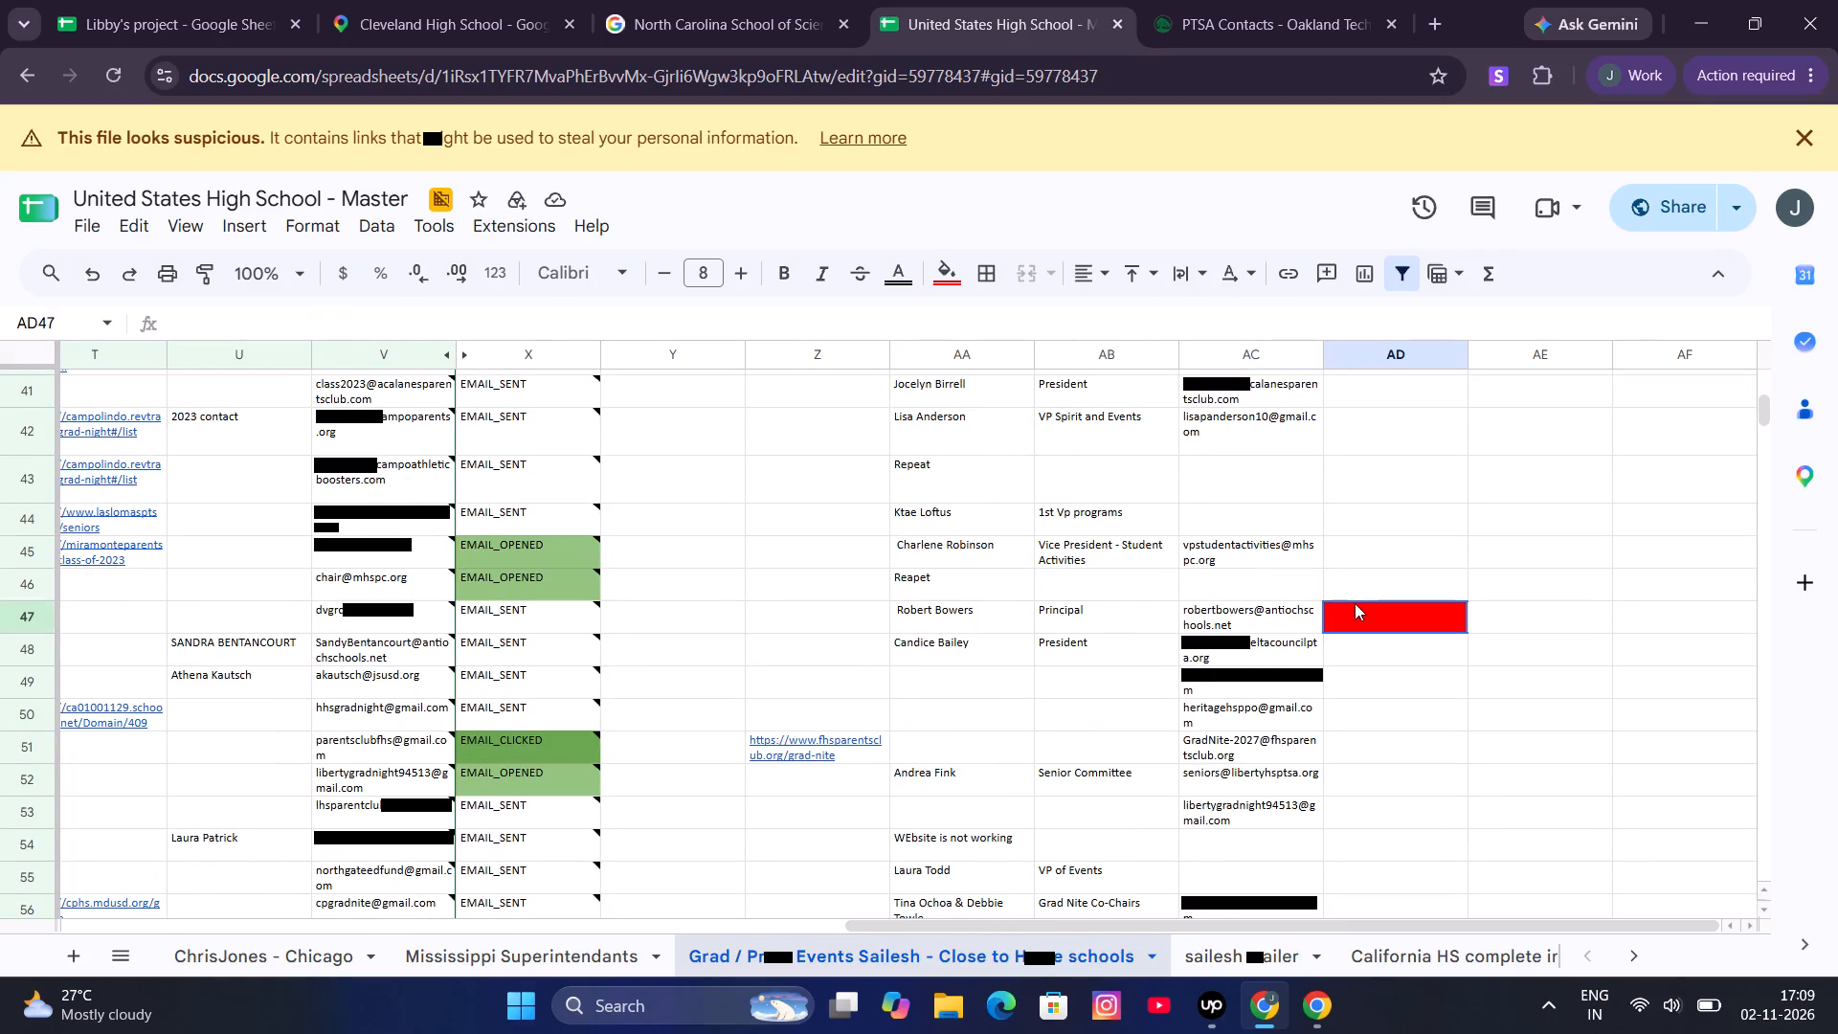
click(941, 255)
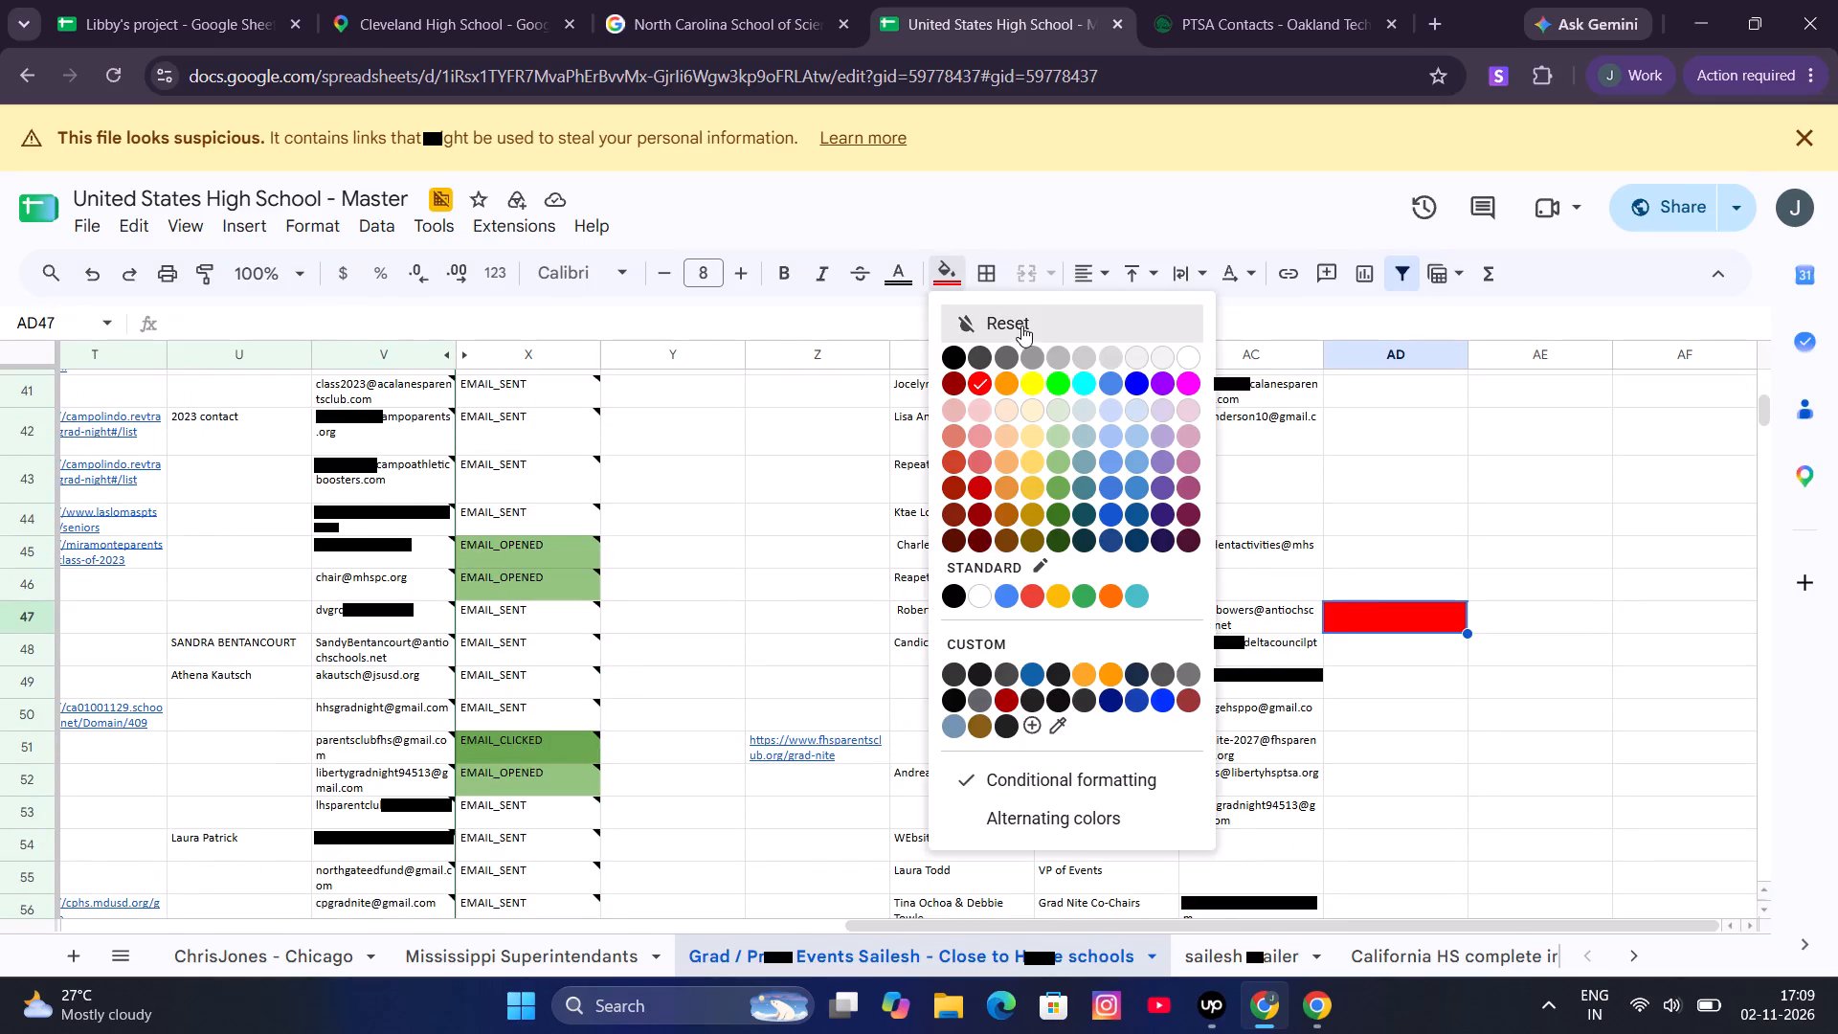
click(1182, 356)
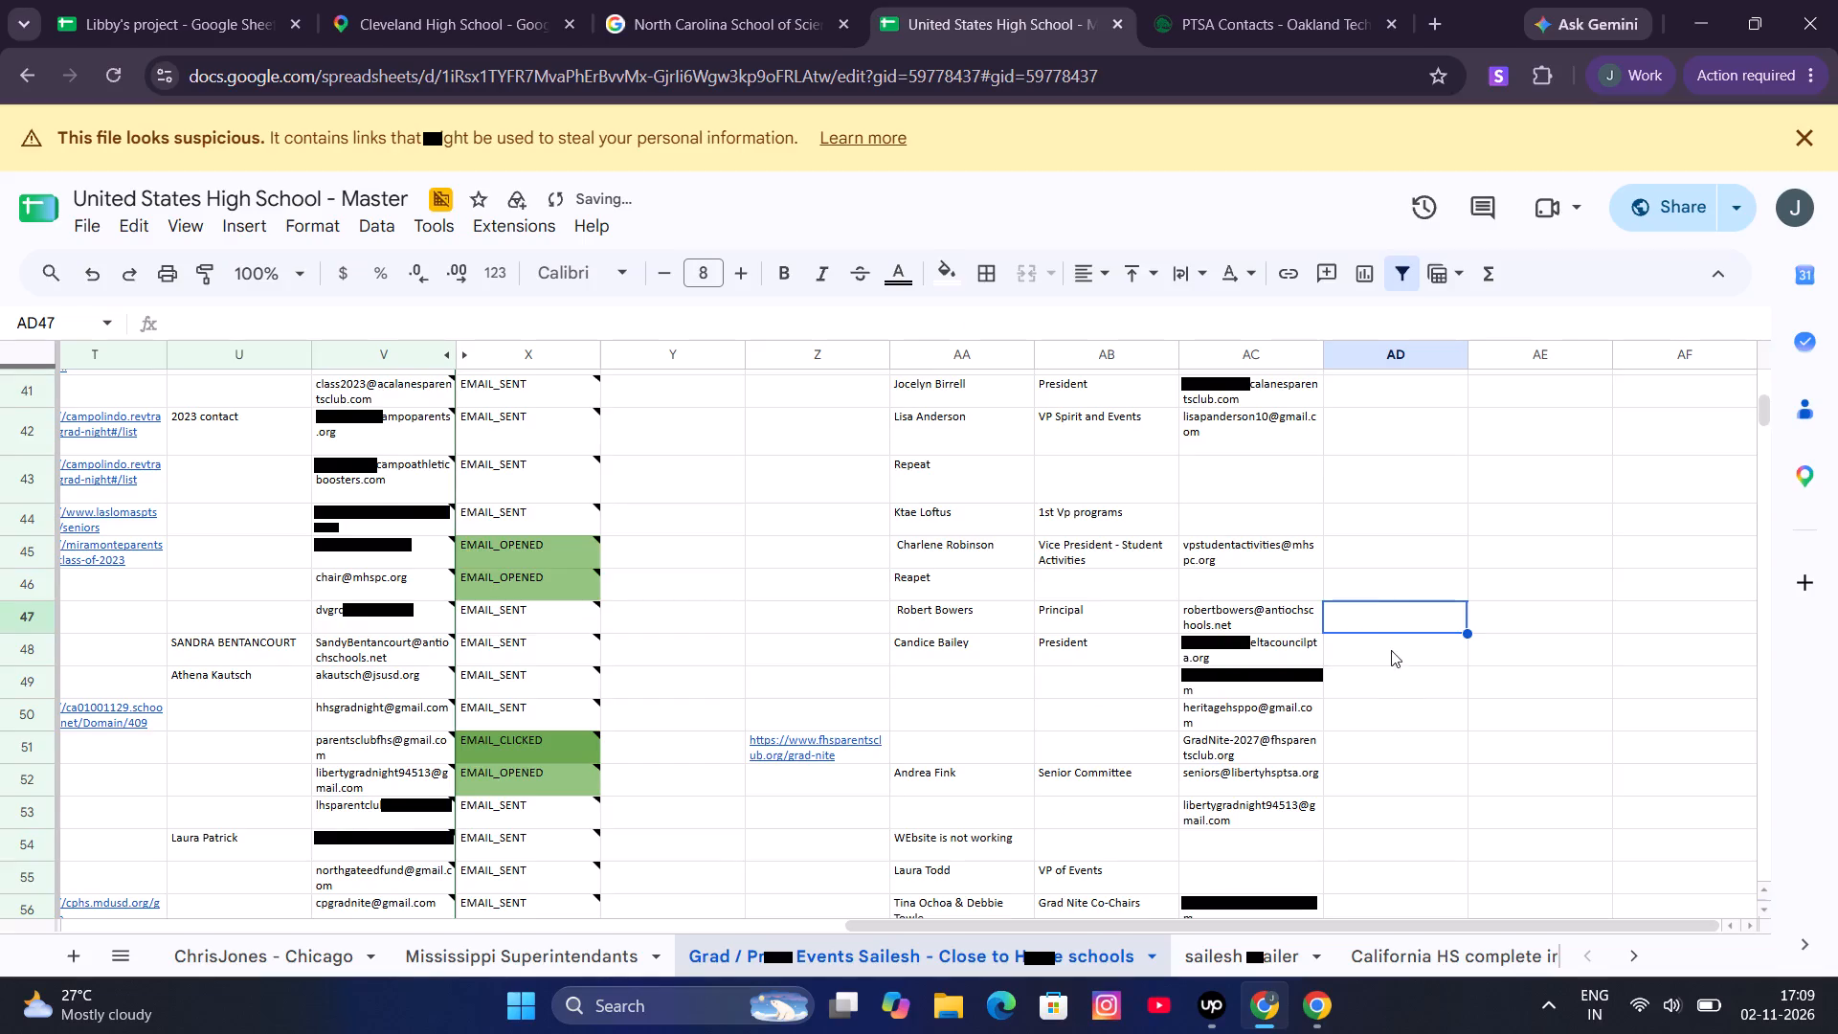
Look through contact columns AA to AD down to row 213 for highlighted cells, and inspect the red email cell AC213 and contact names in AA213.
scroll(1401, 694, up, 9)
scroll(1402, 687, up, 13)
scroll(1402, 690, down, 4)
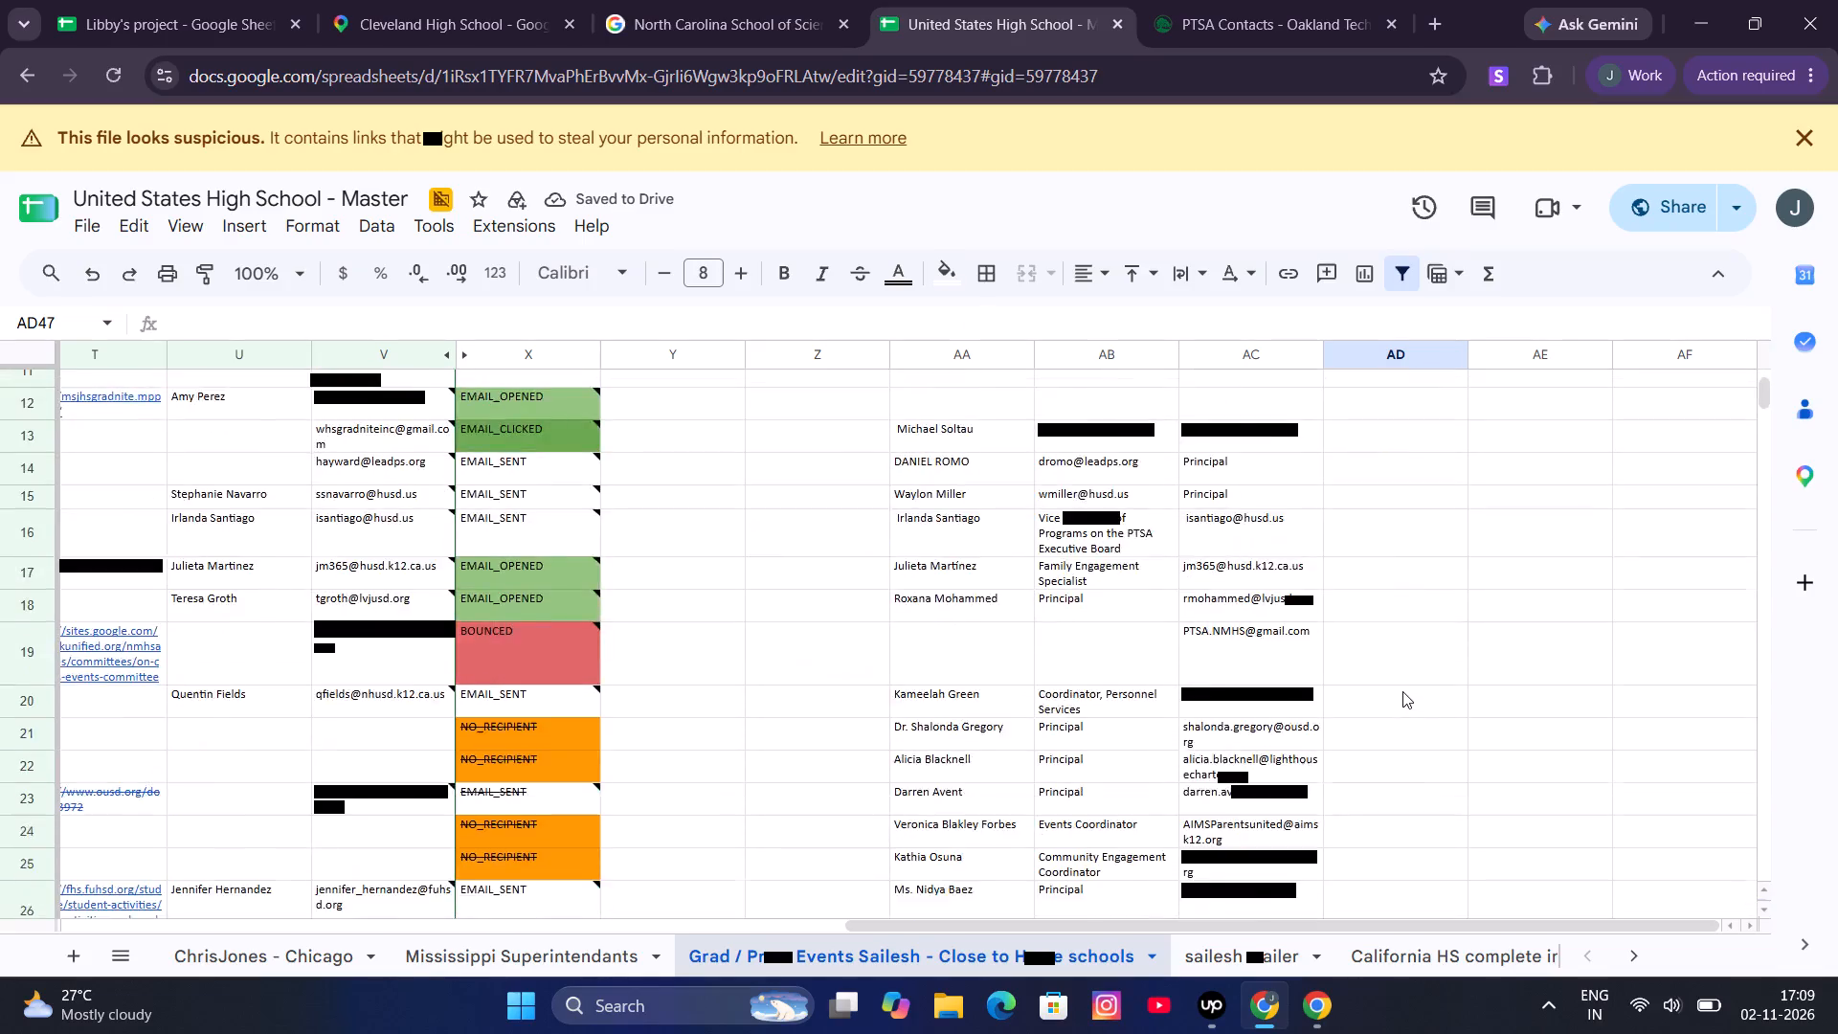
scroll(1402, 691, down, 13)
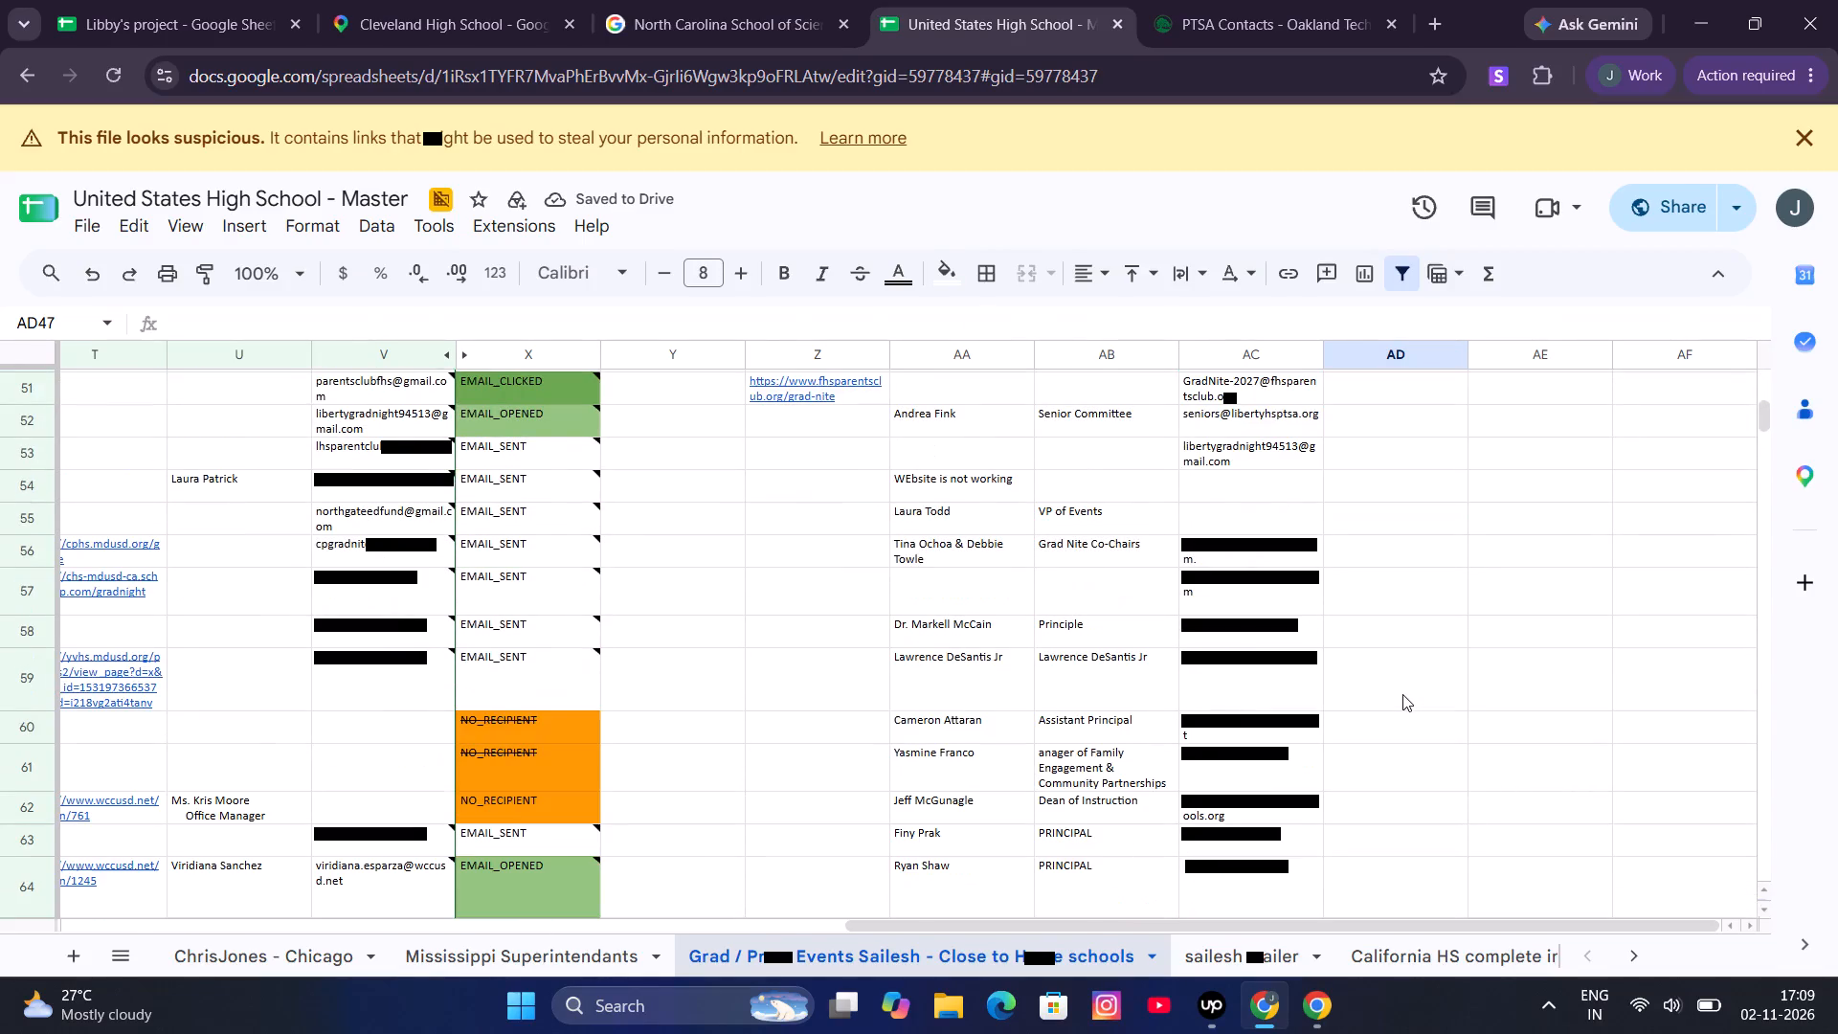
scroll(1402, 694, down, 1)
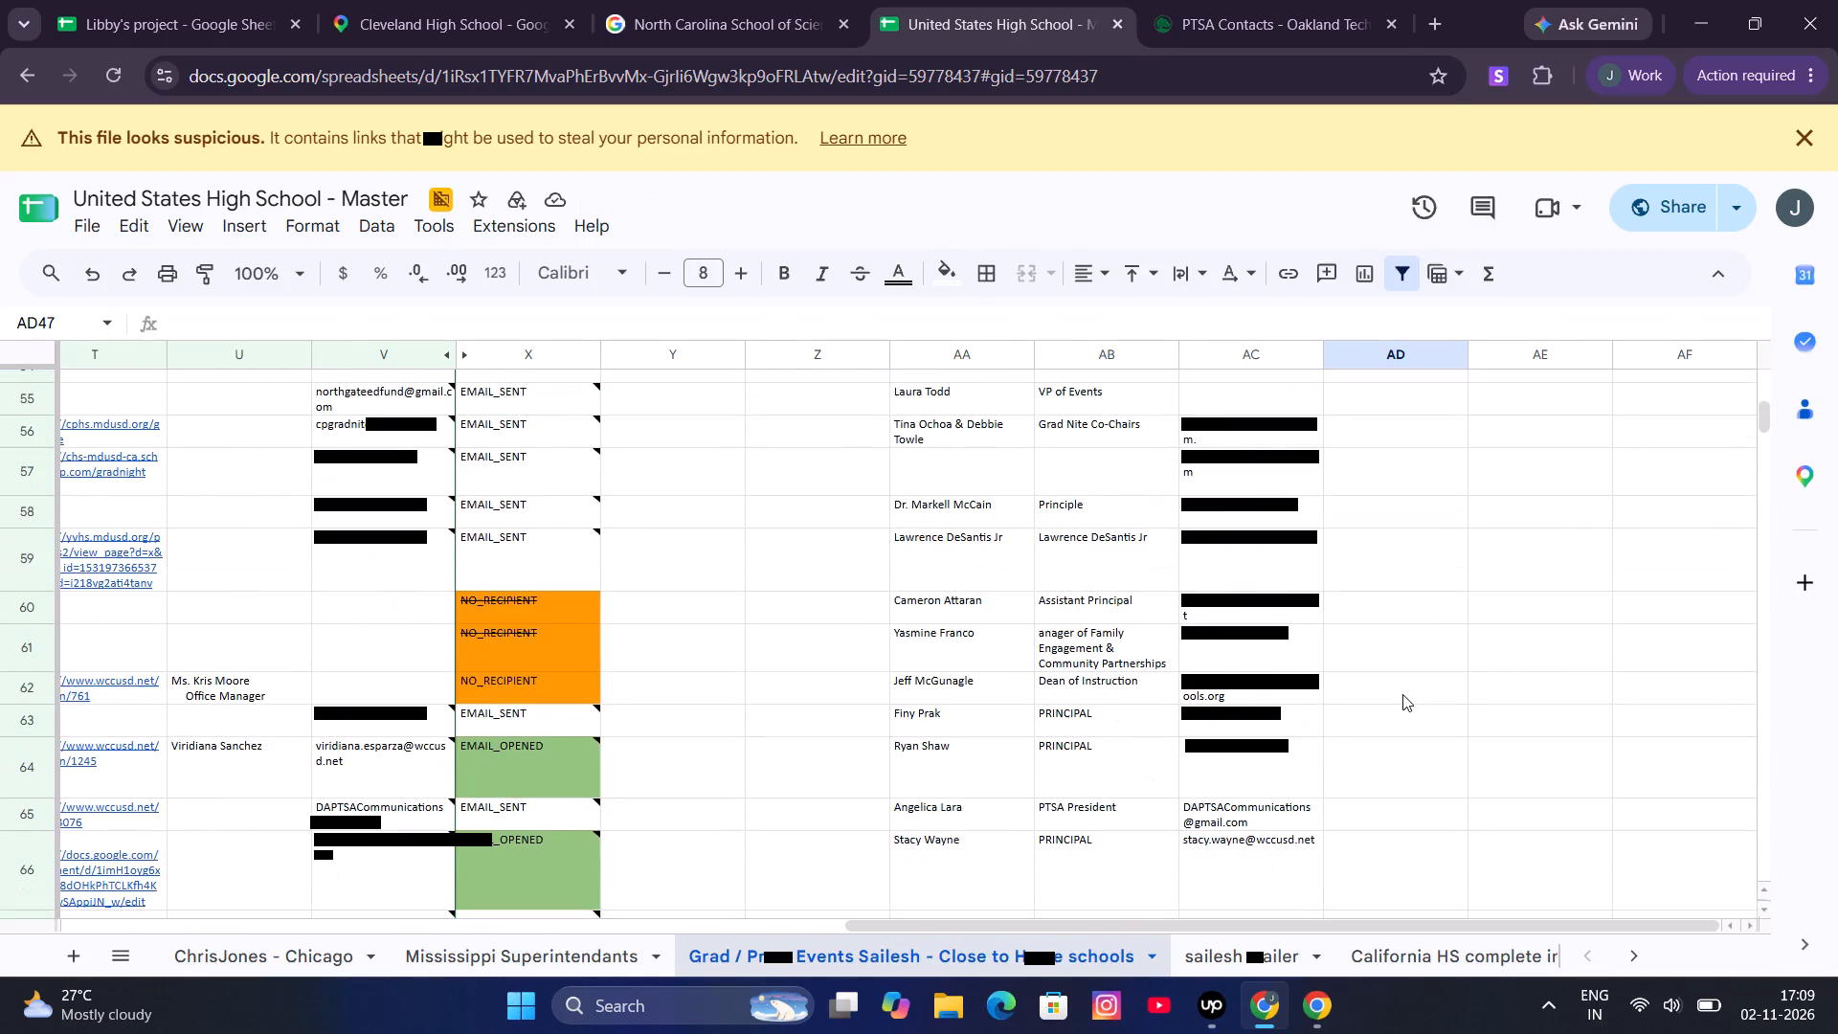
scroll(1402, 694, down, 6)
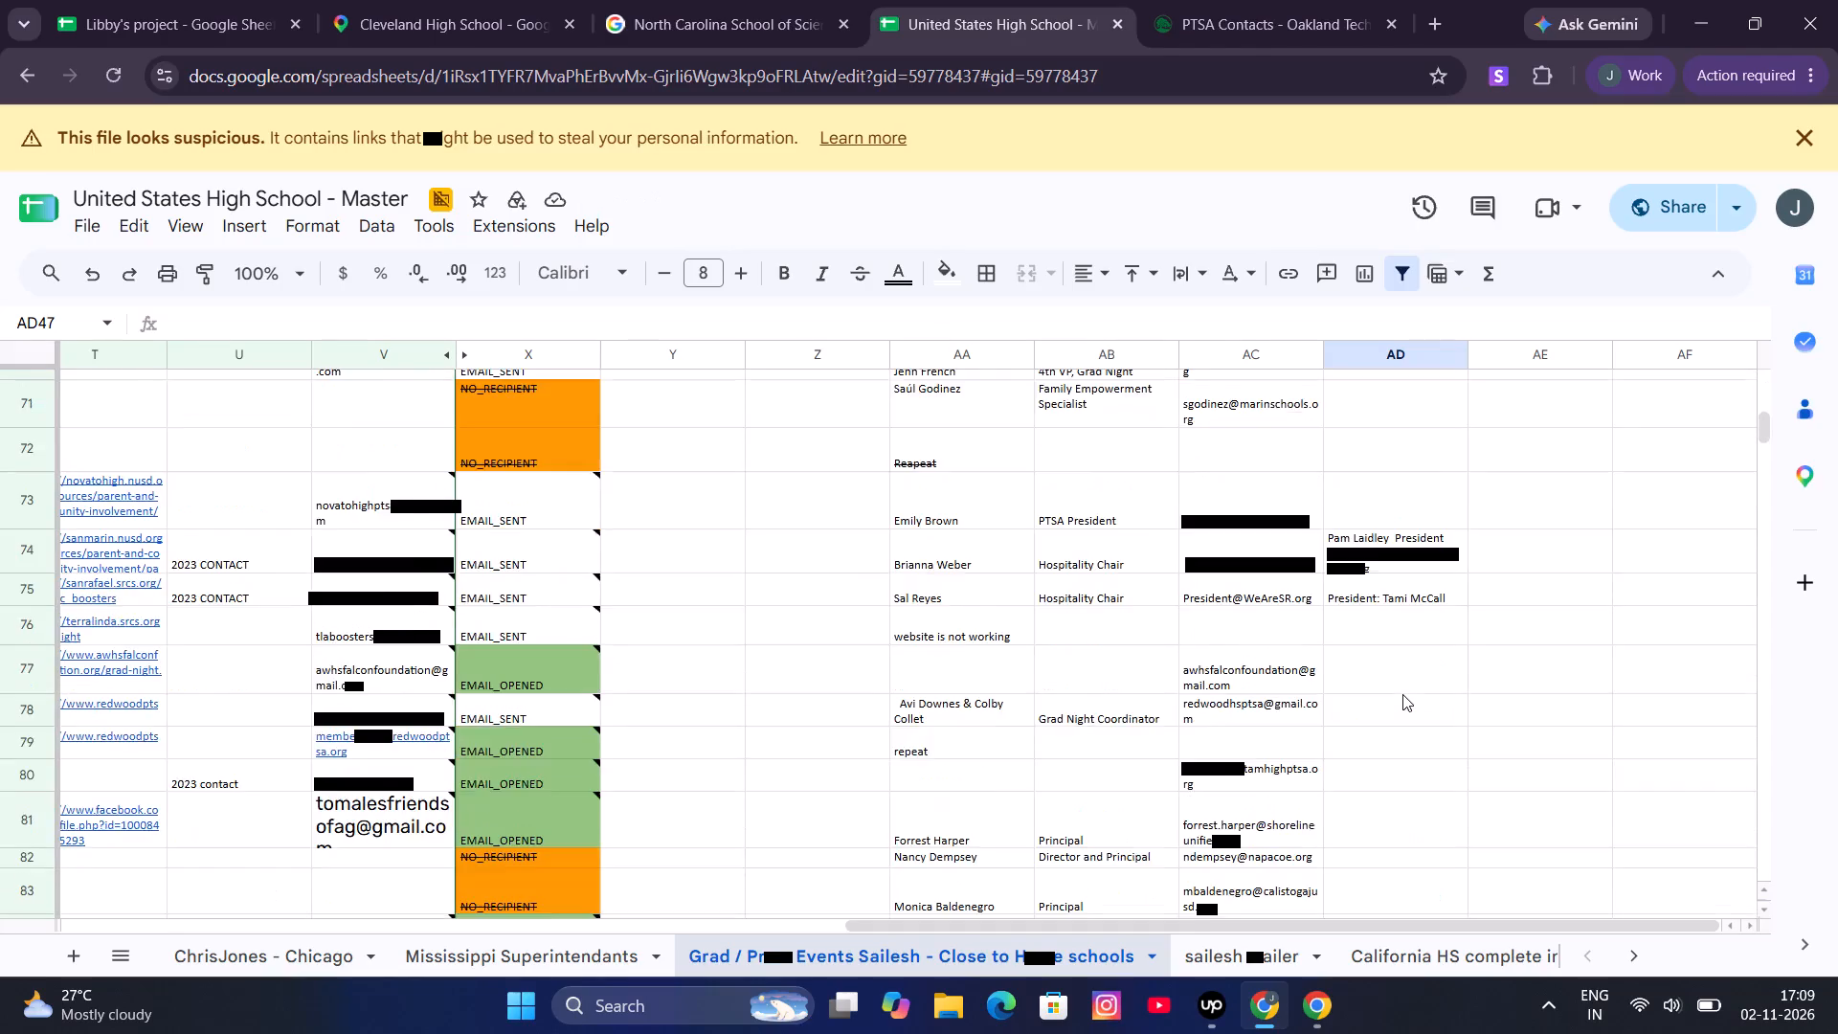
scroll(1402, 694, down, 10)
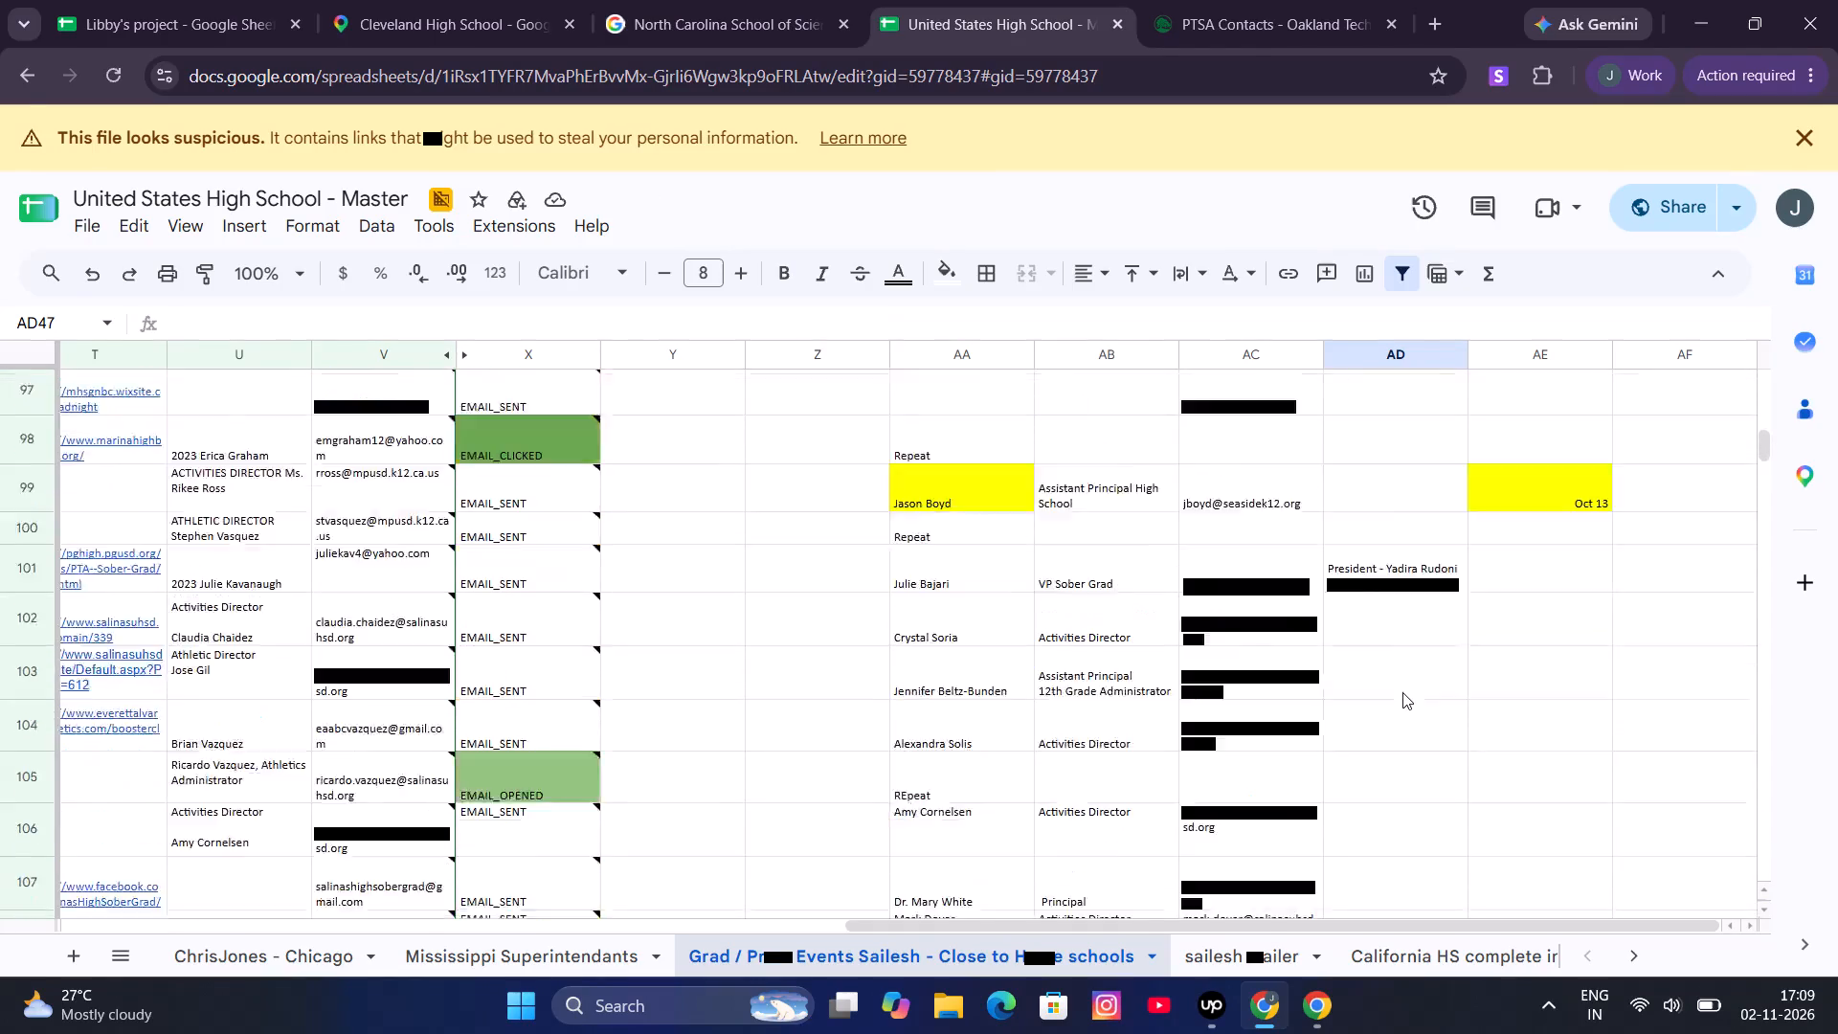
scroll(1402, 692, down, 6)
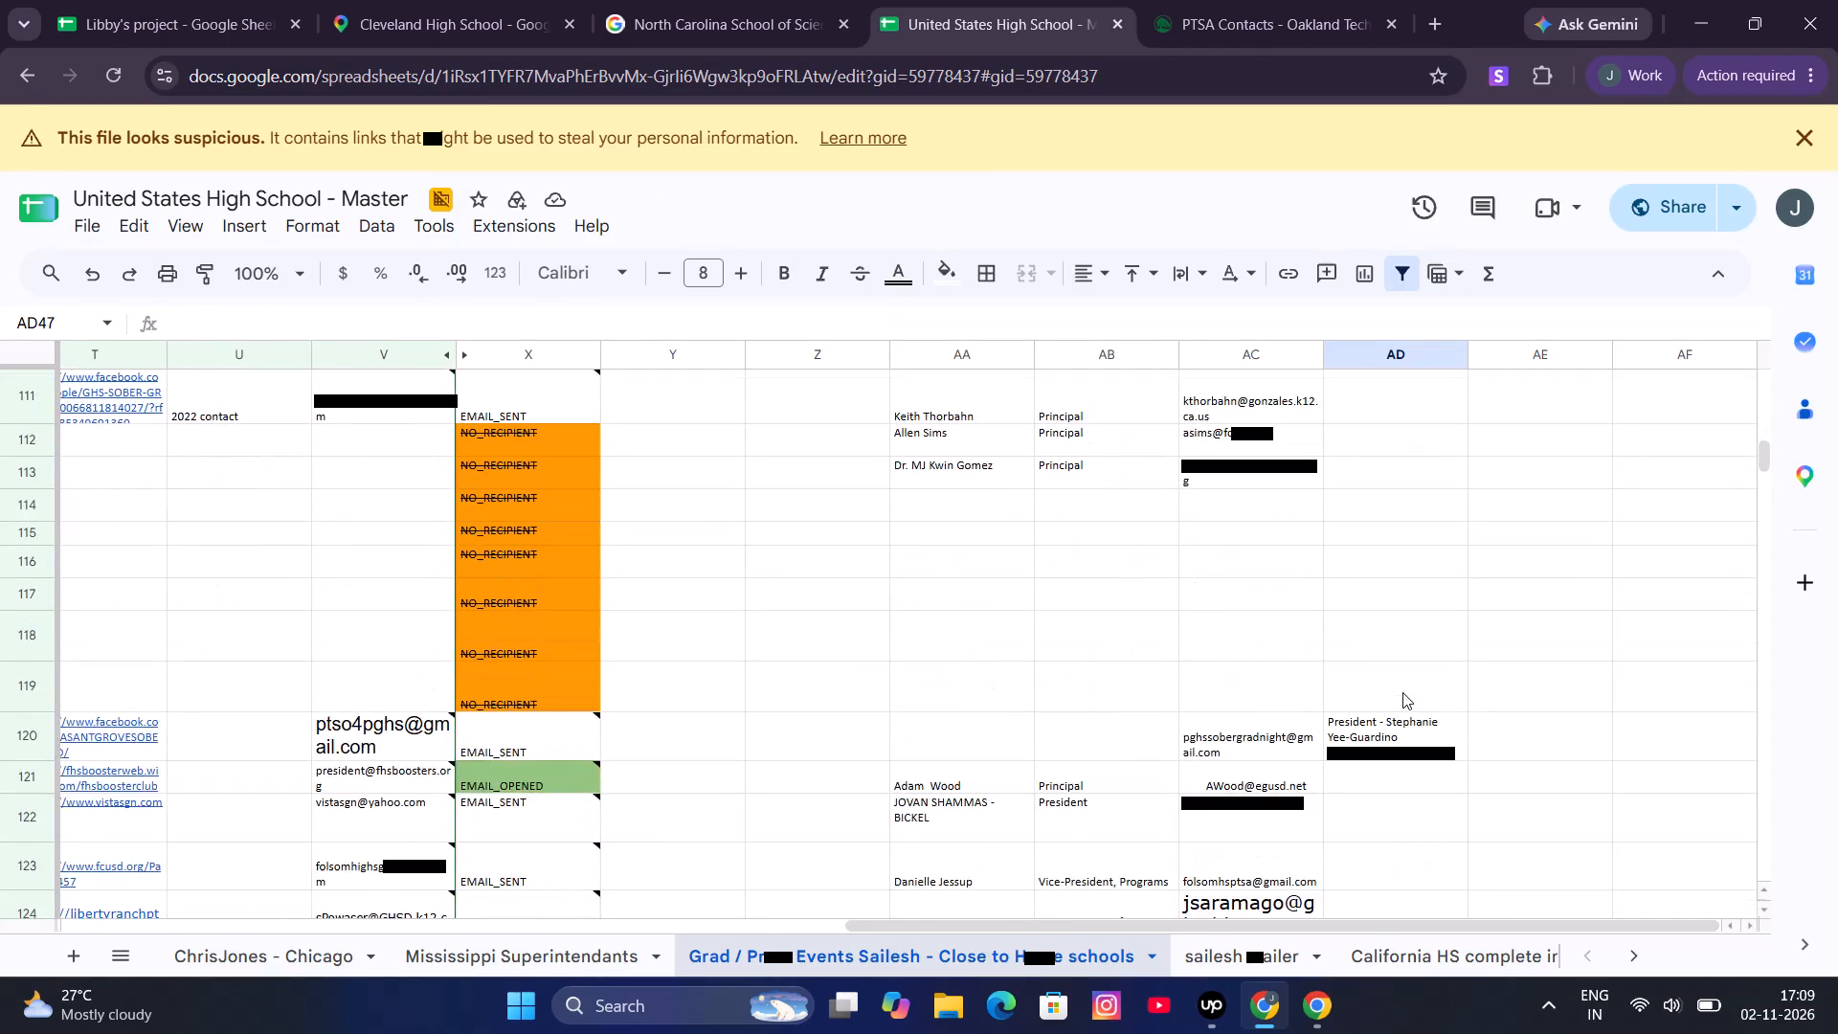
scroll(1402, 692, down, 5)
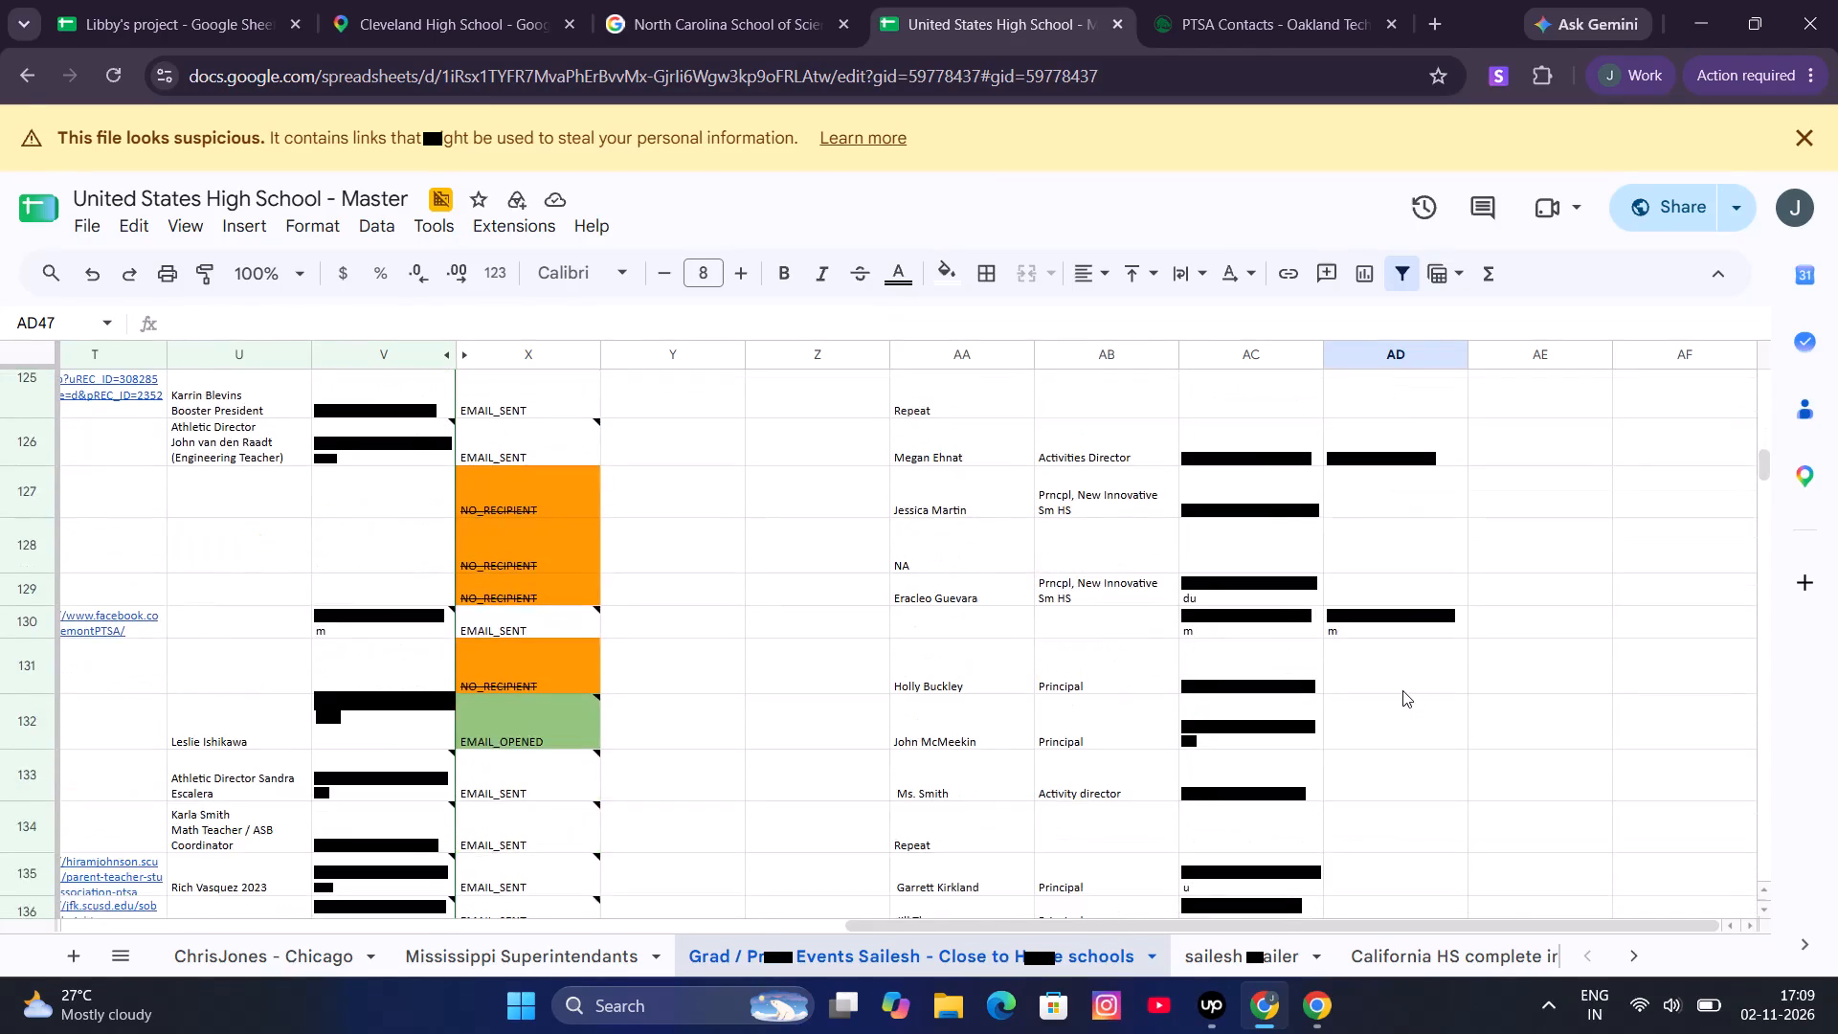
scroll(1402, 690, down, 9)
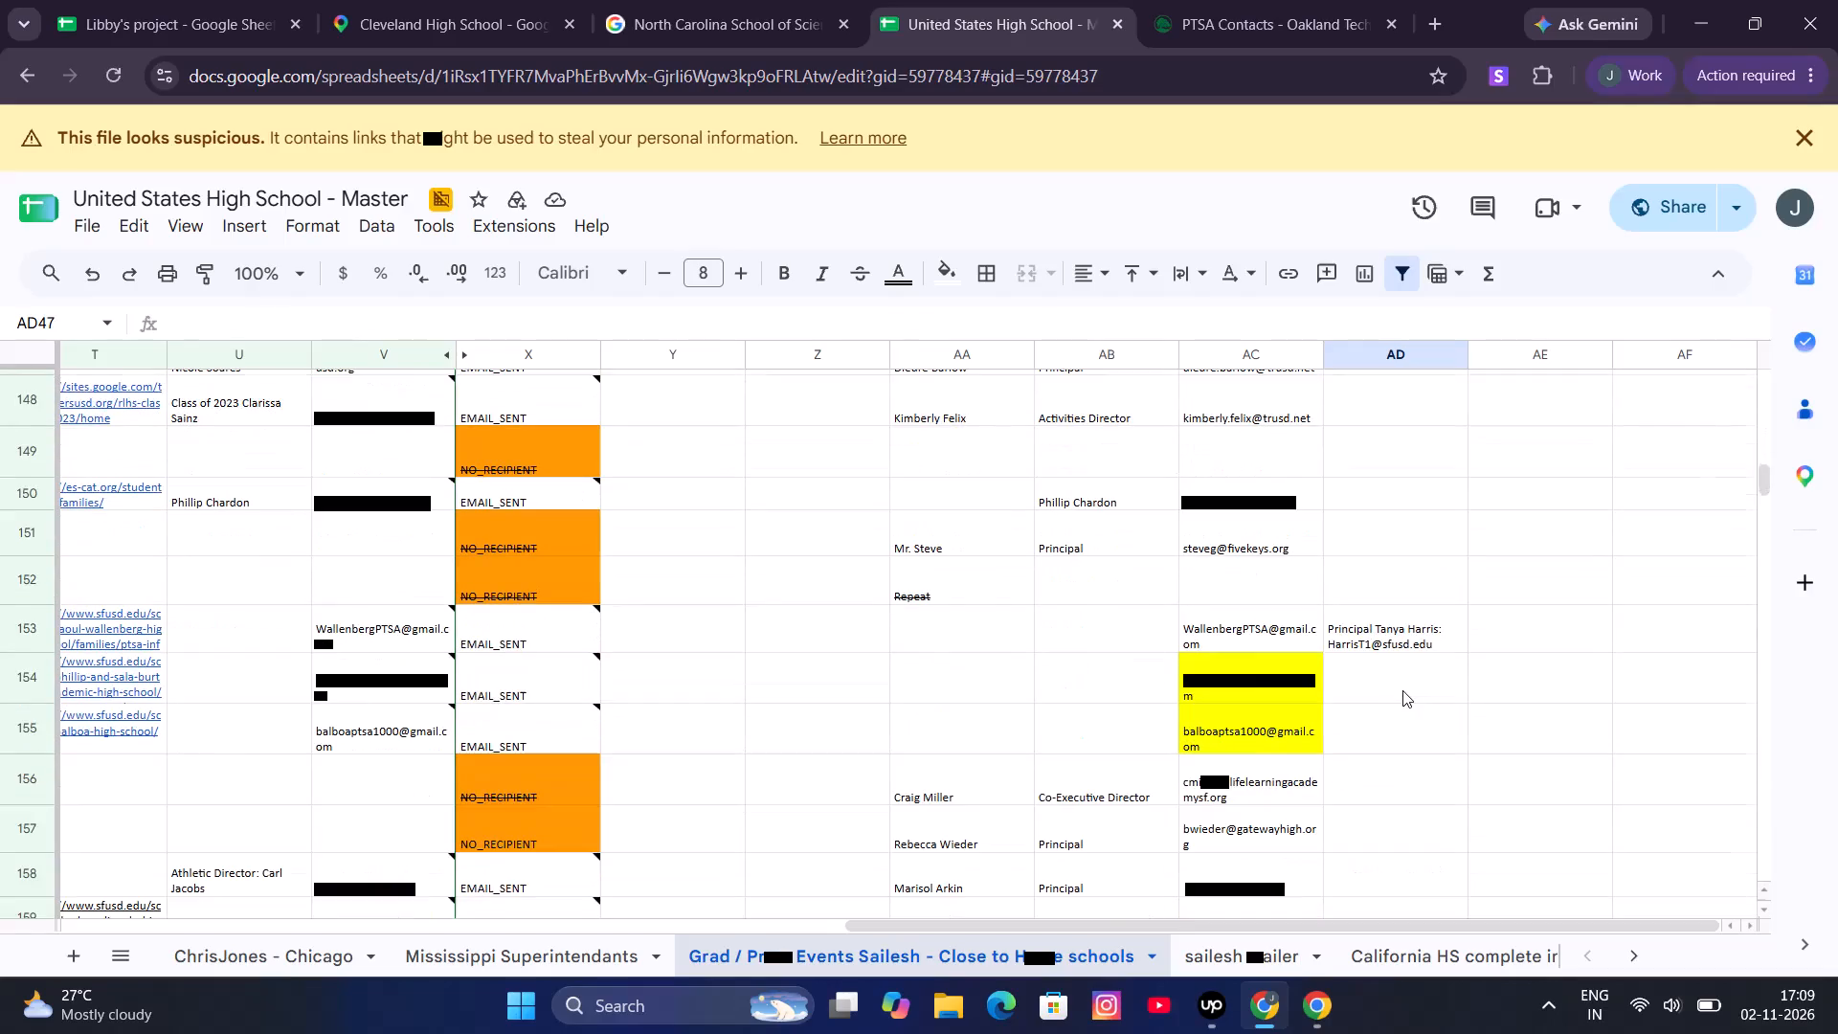
scroll(1402, 690, down, 8)
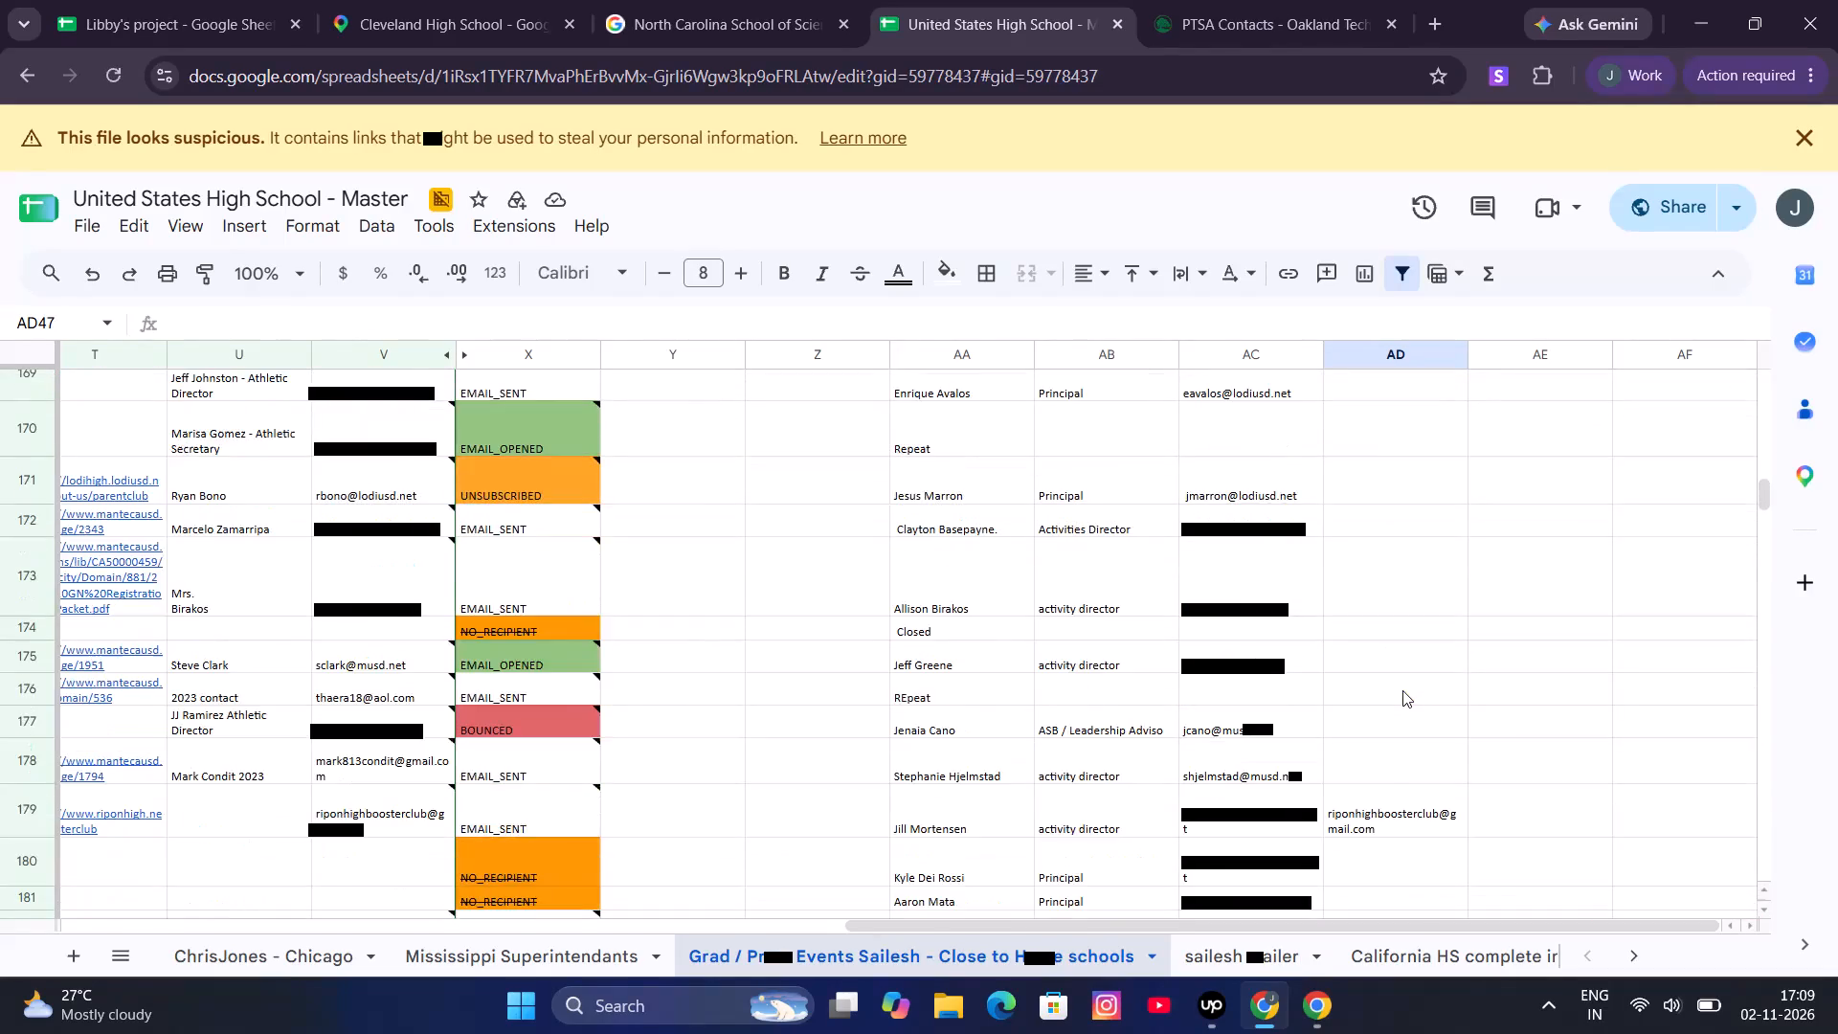
scroll(1402, 690, down, 7)
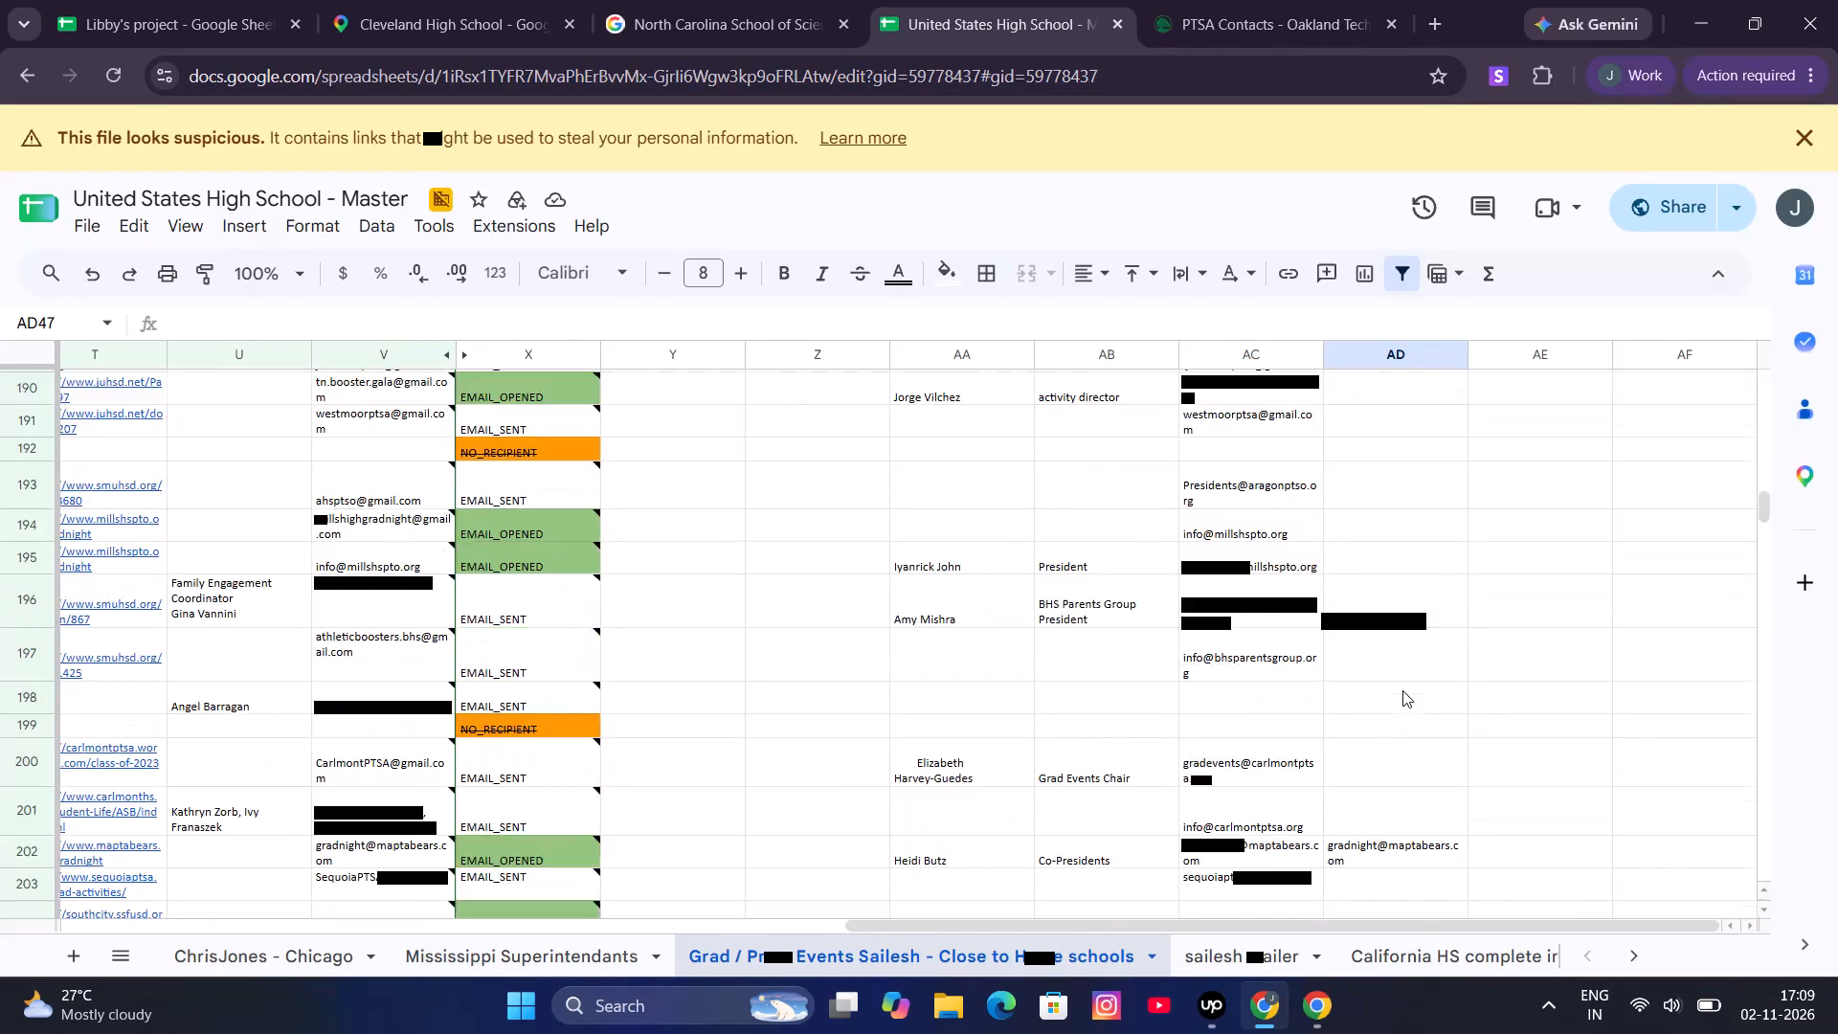
scroll(1402, 690, down, 5)
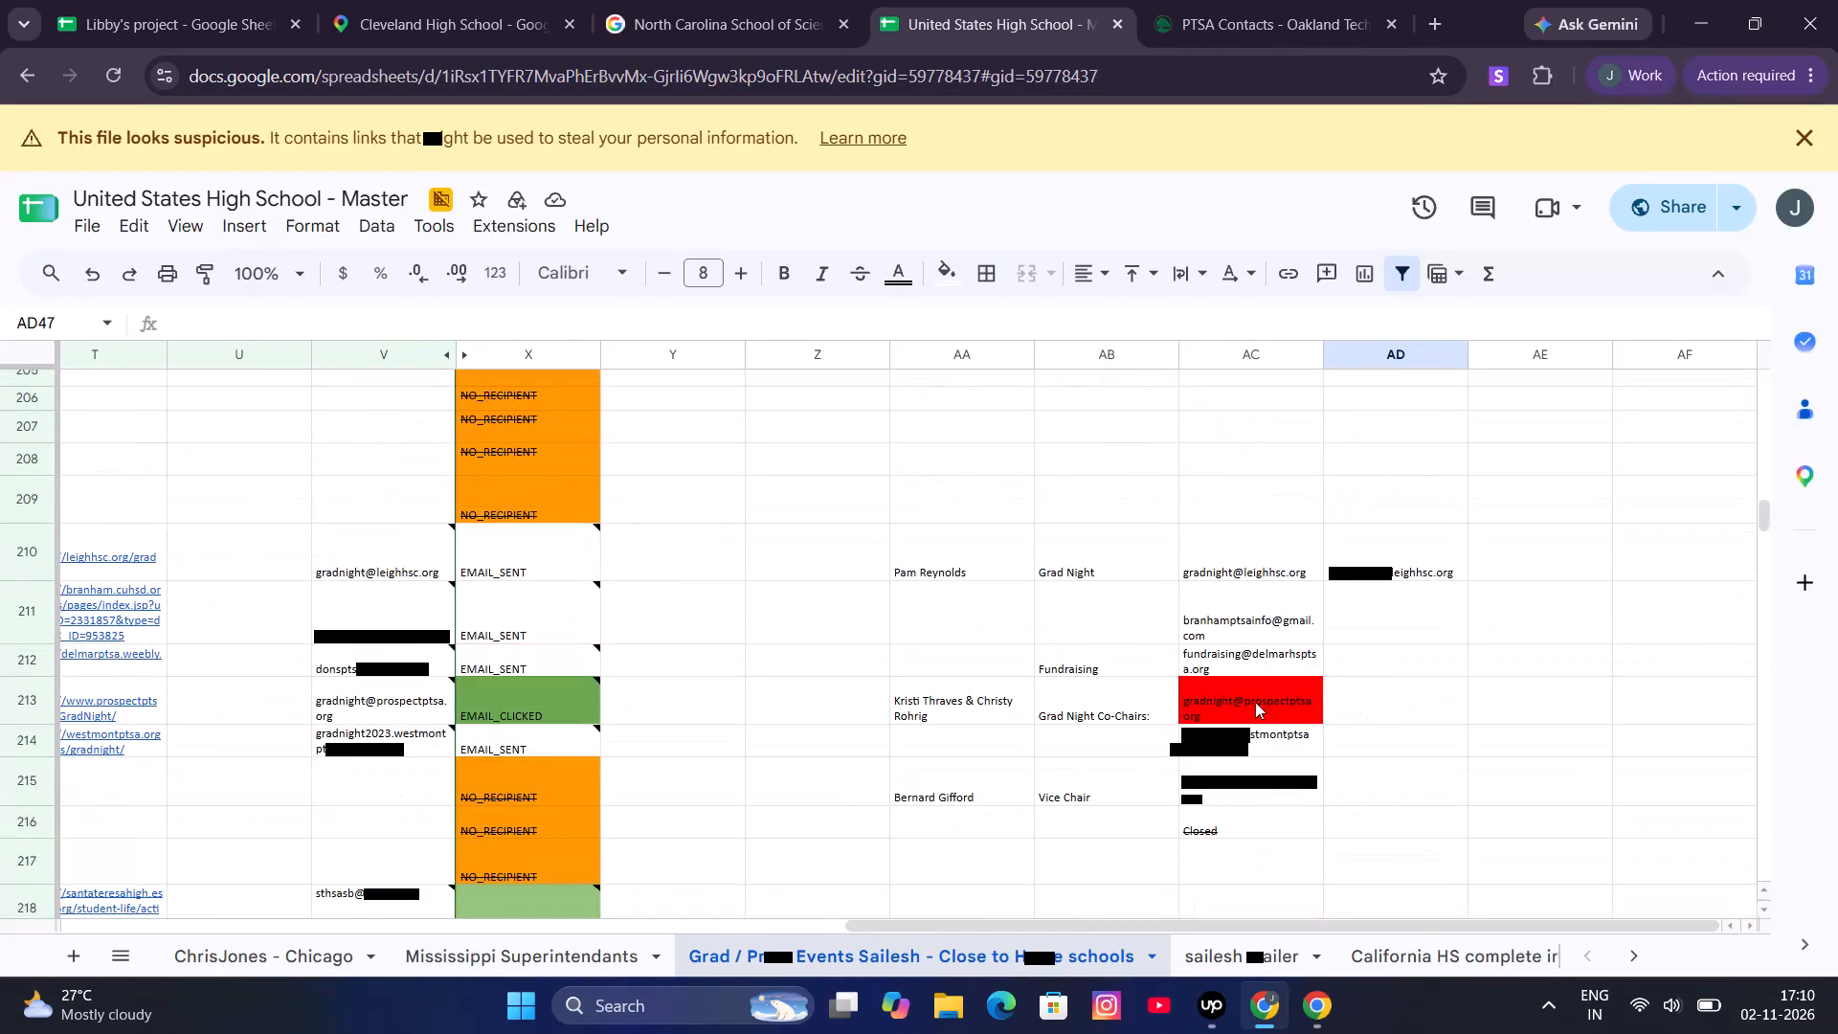
click(1255, 699)
click(979, 702)
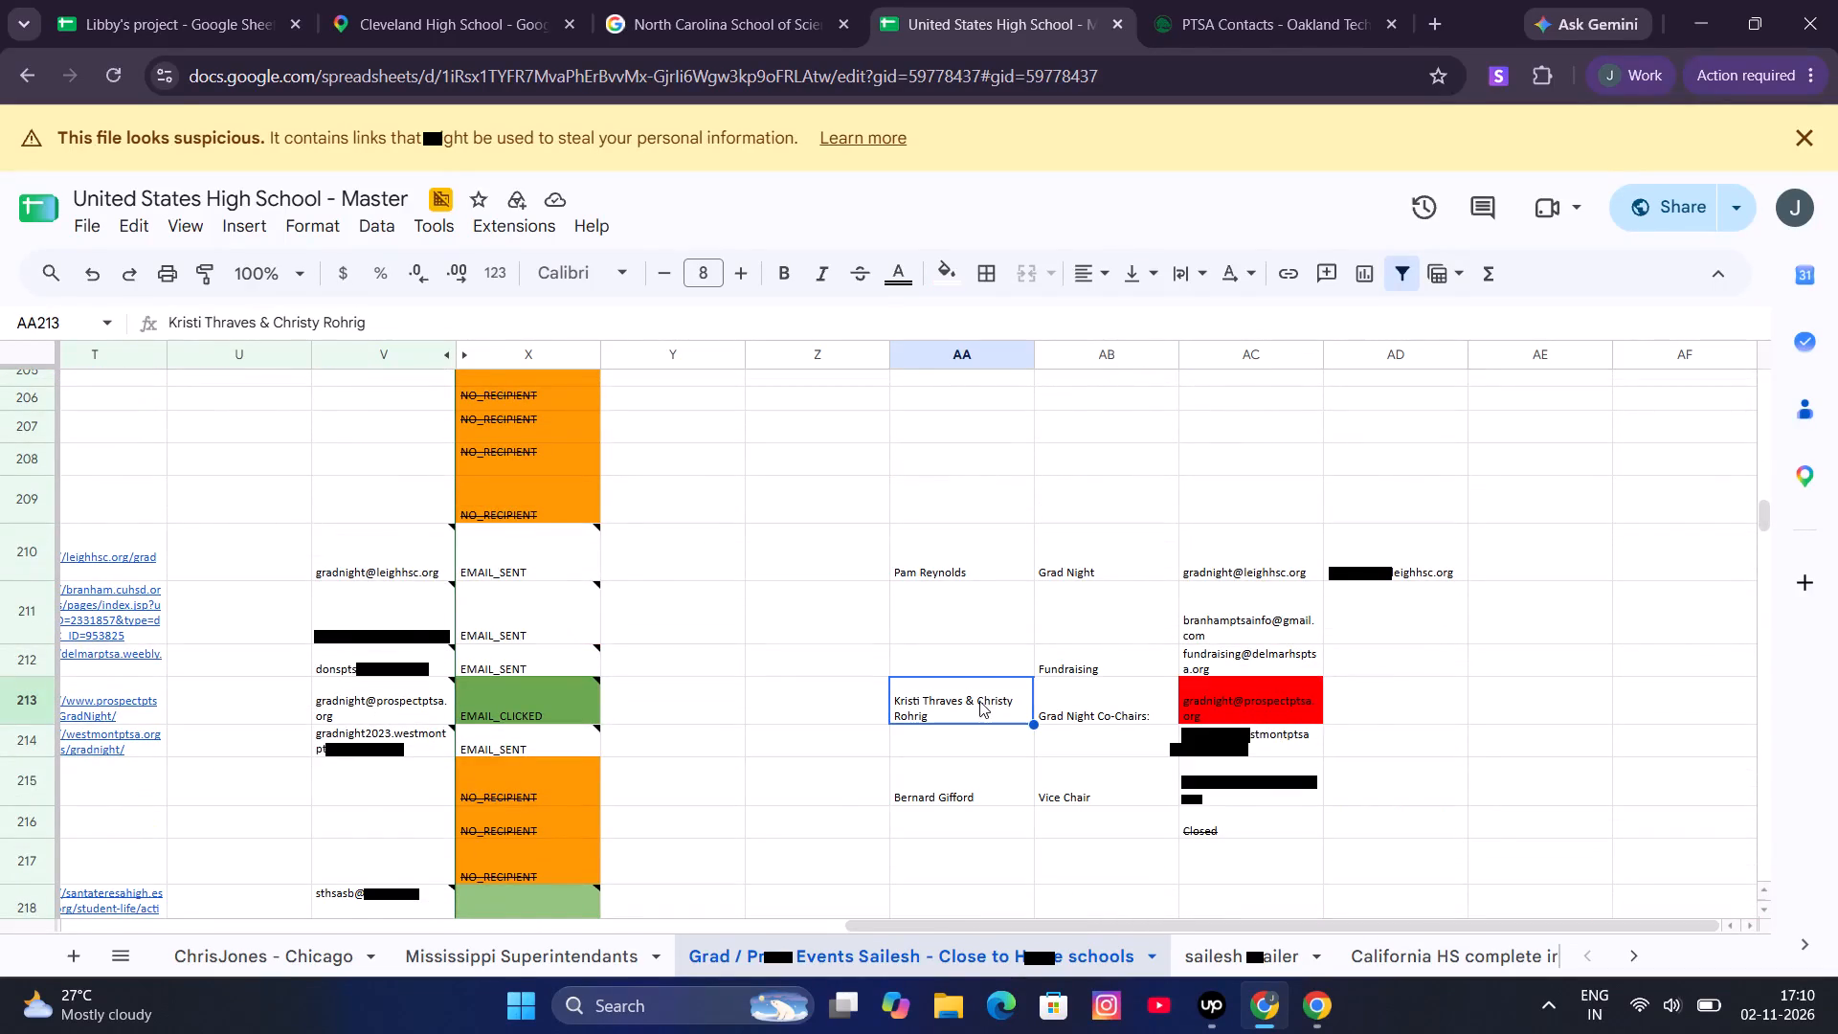
Examine the contact columns below row 213, down to about row 384, for further red or otherwise highlighted cells.
scroll(1223, 701, down, 4)
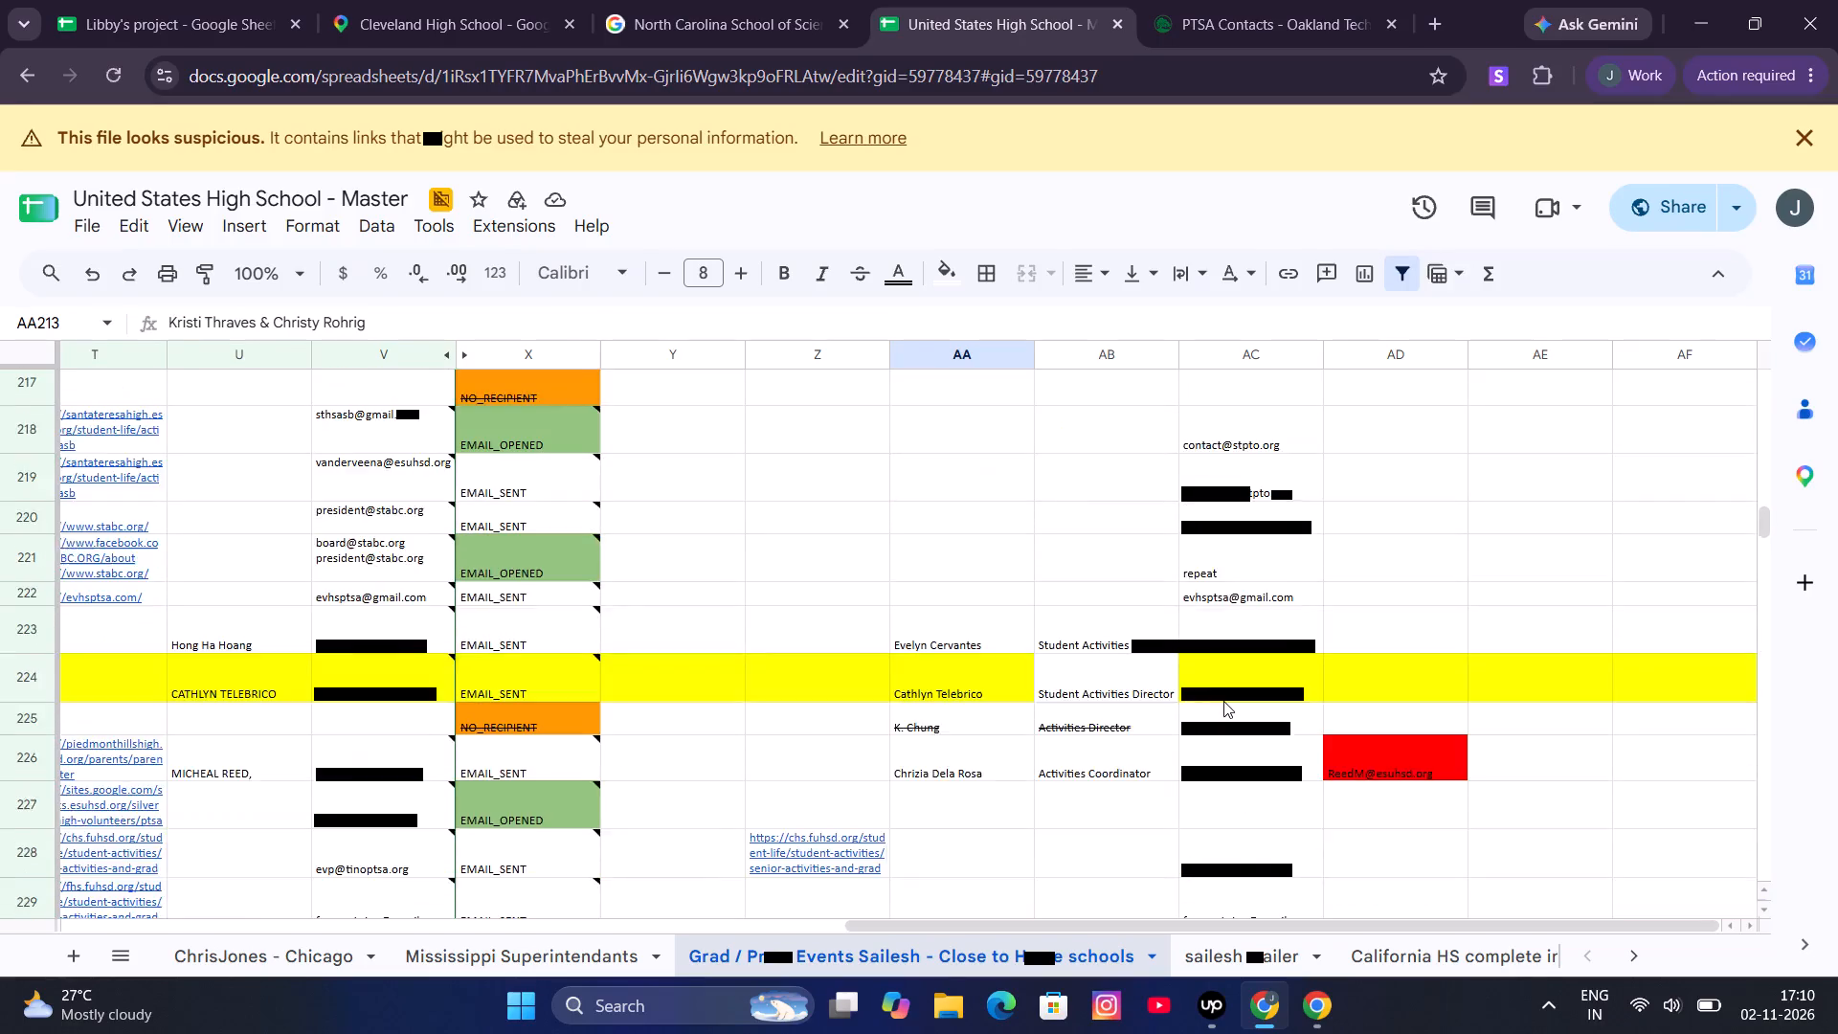
scroll(1223, 701, down, 8)
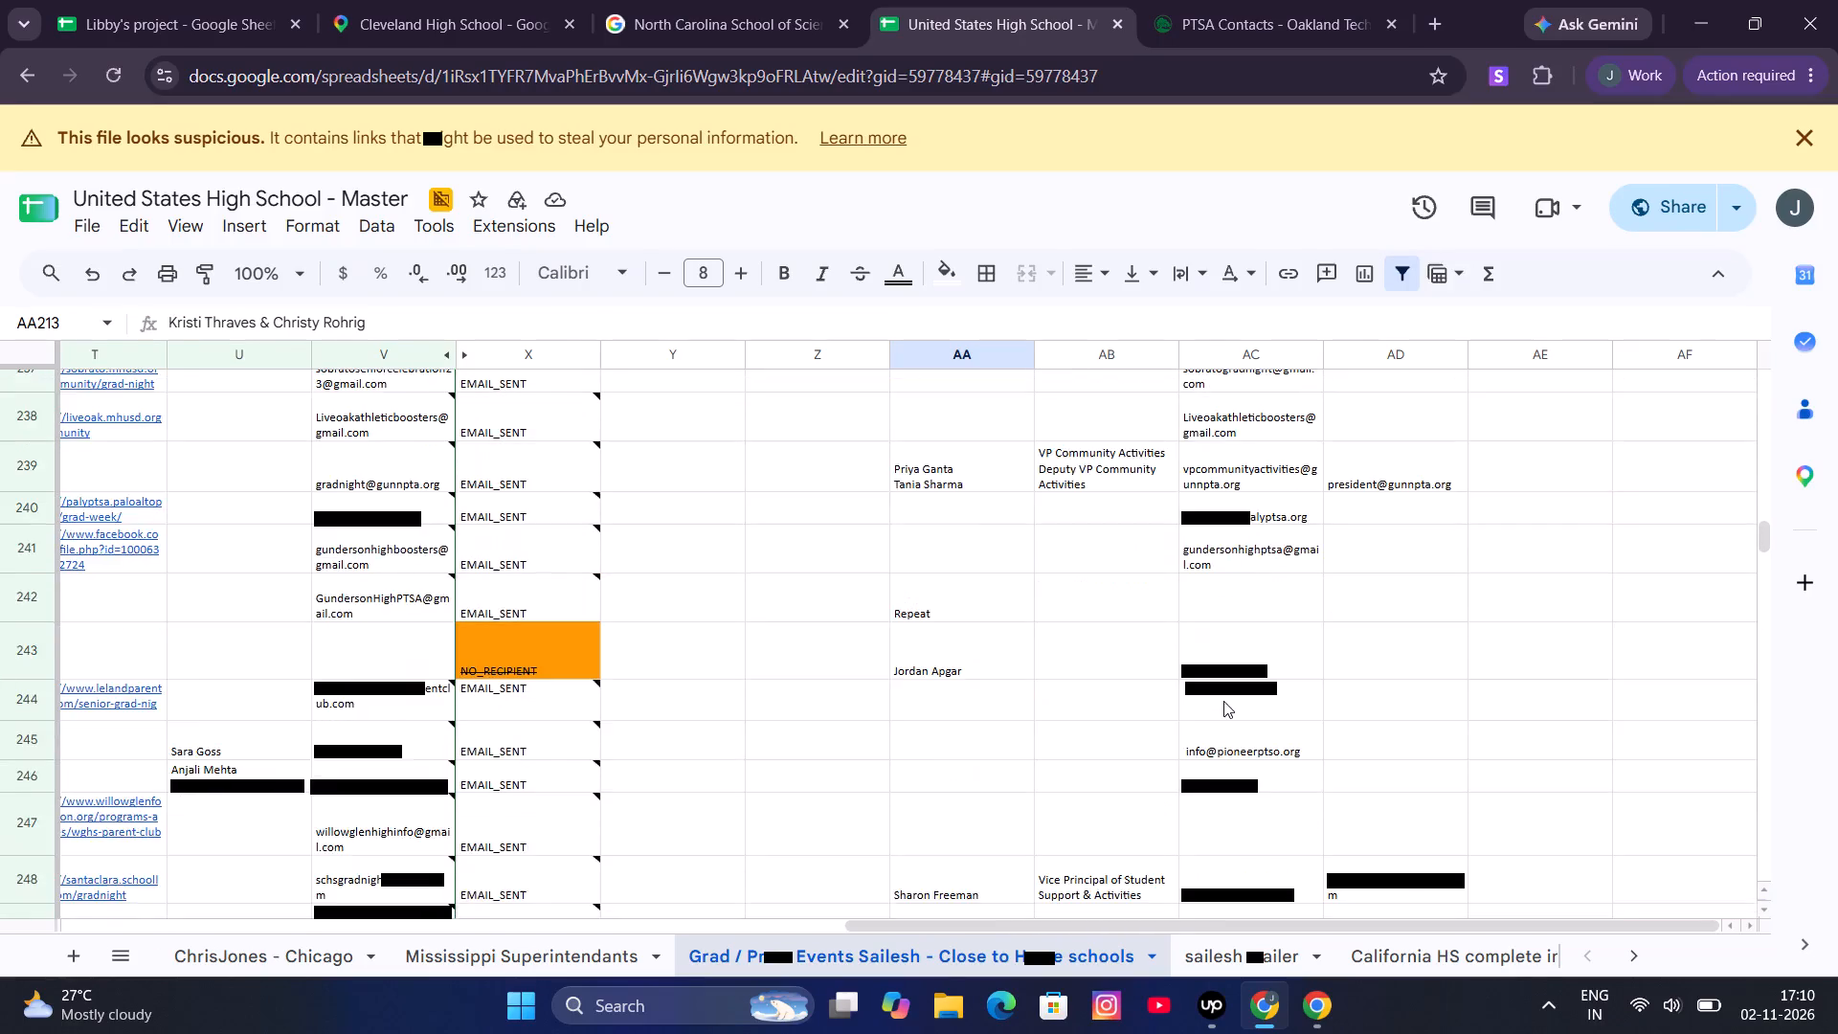
scroll(1223, 701, down, 10)
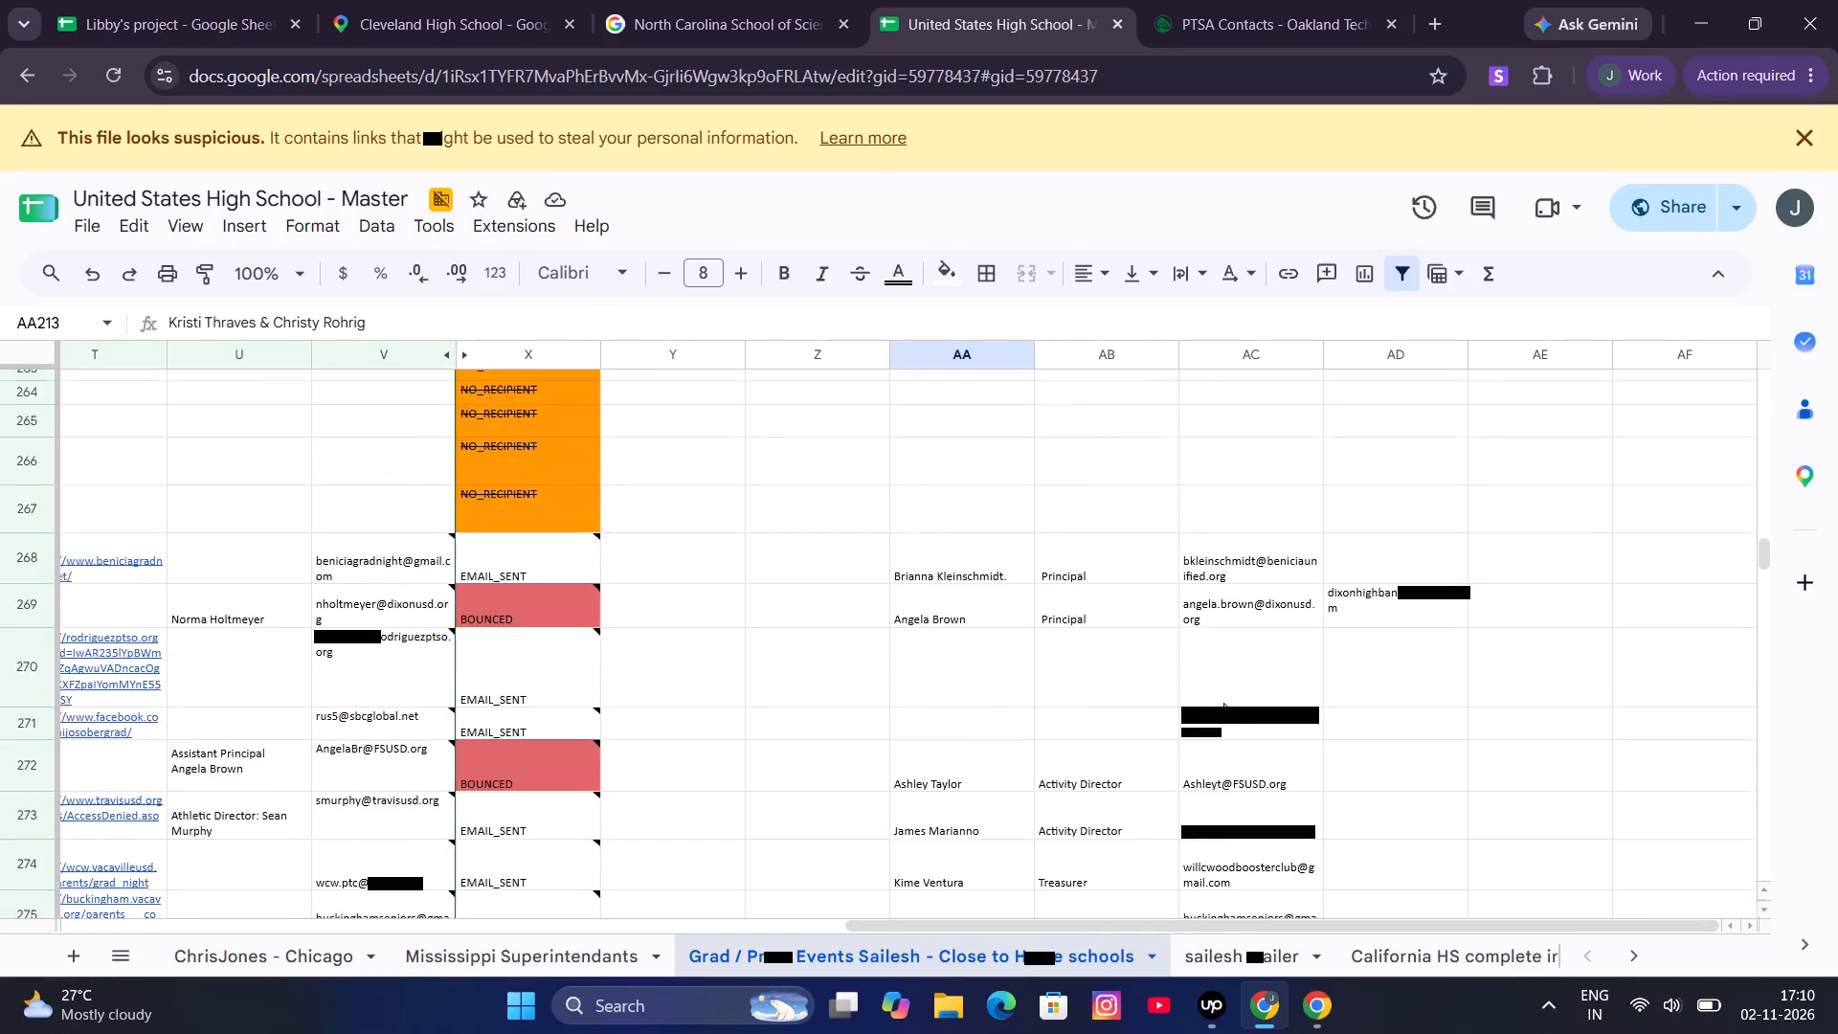
scroll(1223, 703, down, 12)
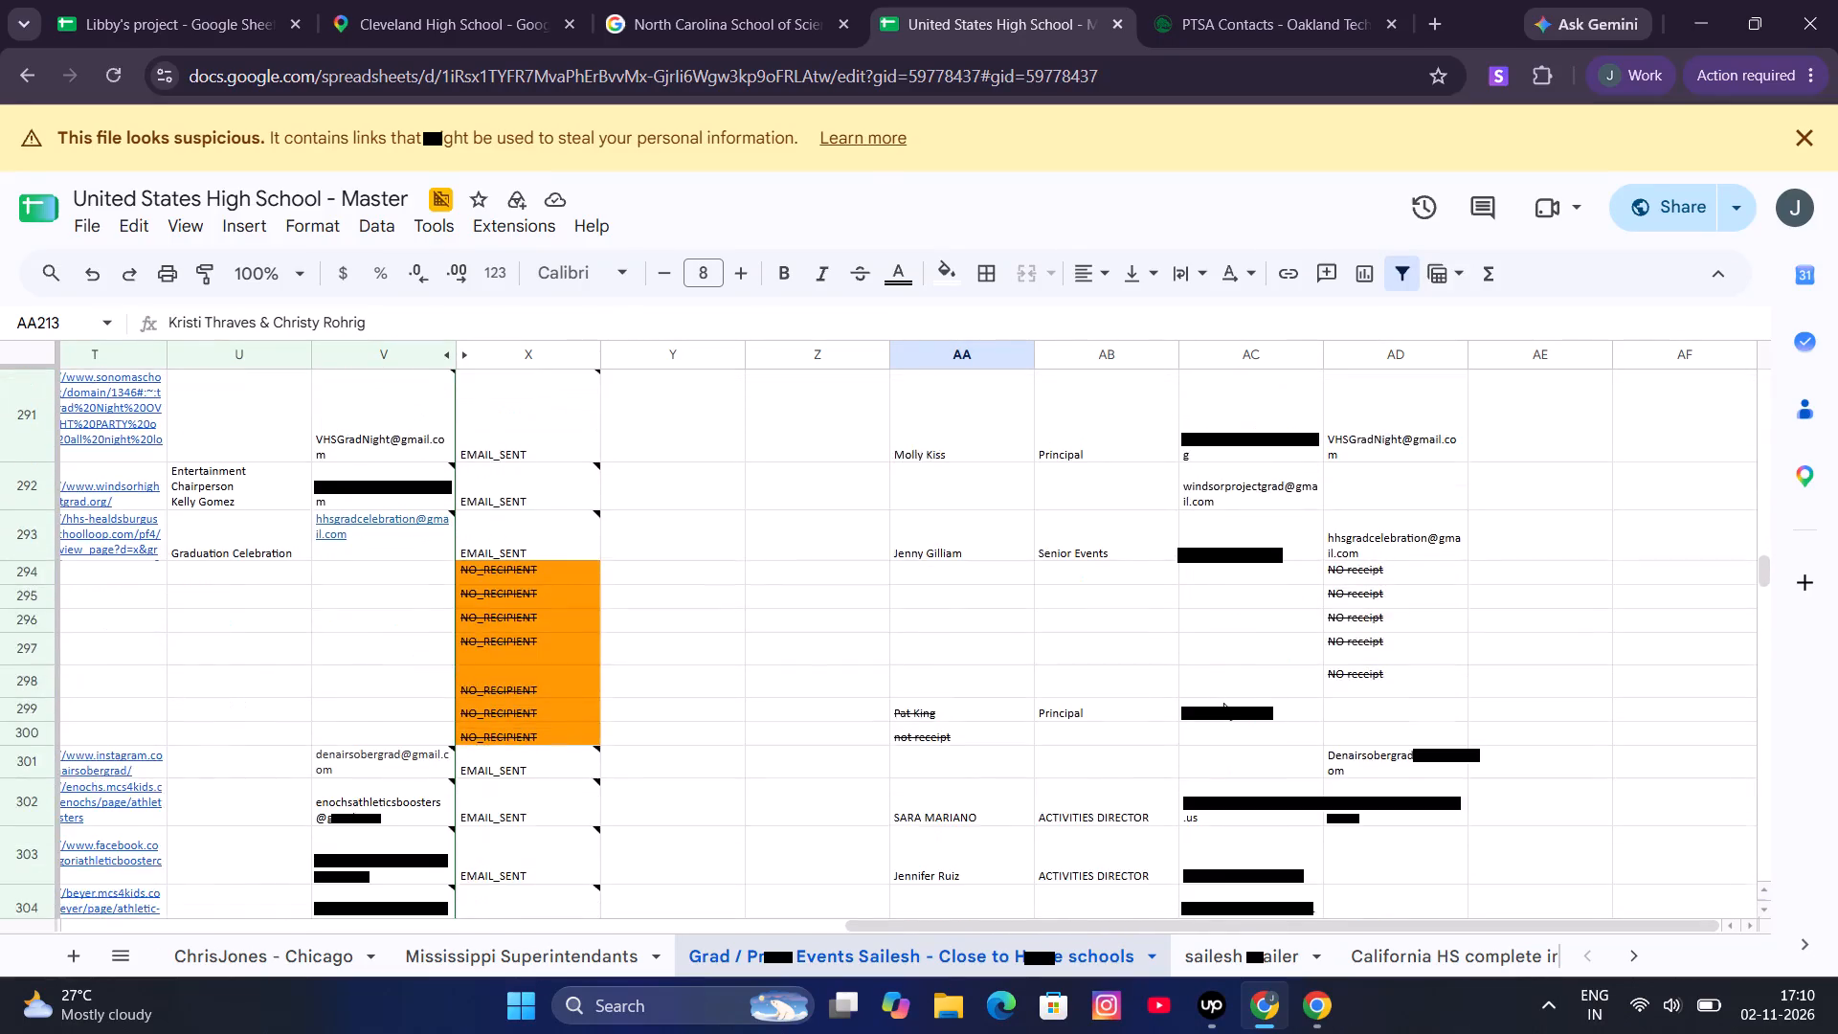
scroll(1223, 703, down, 7)
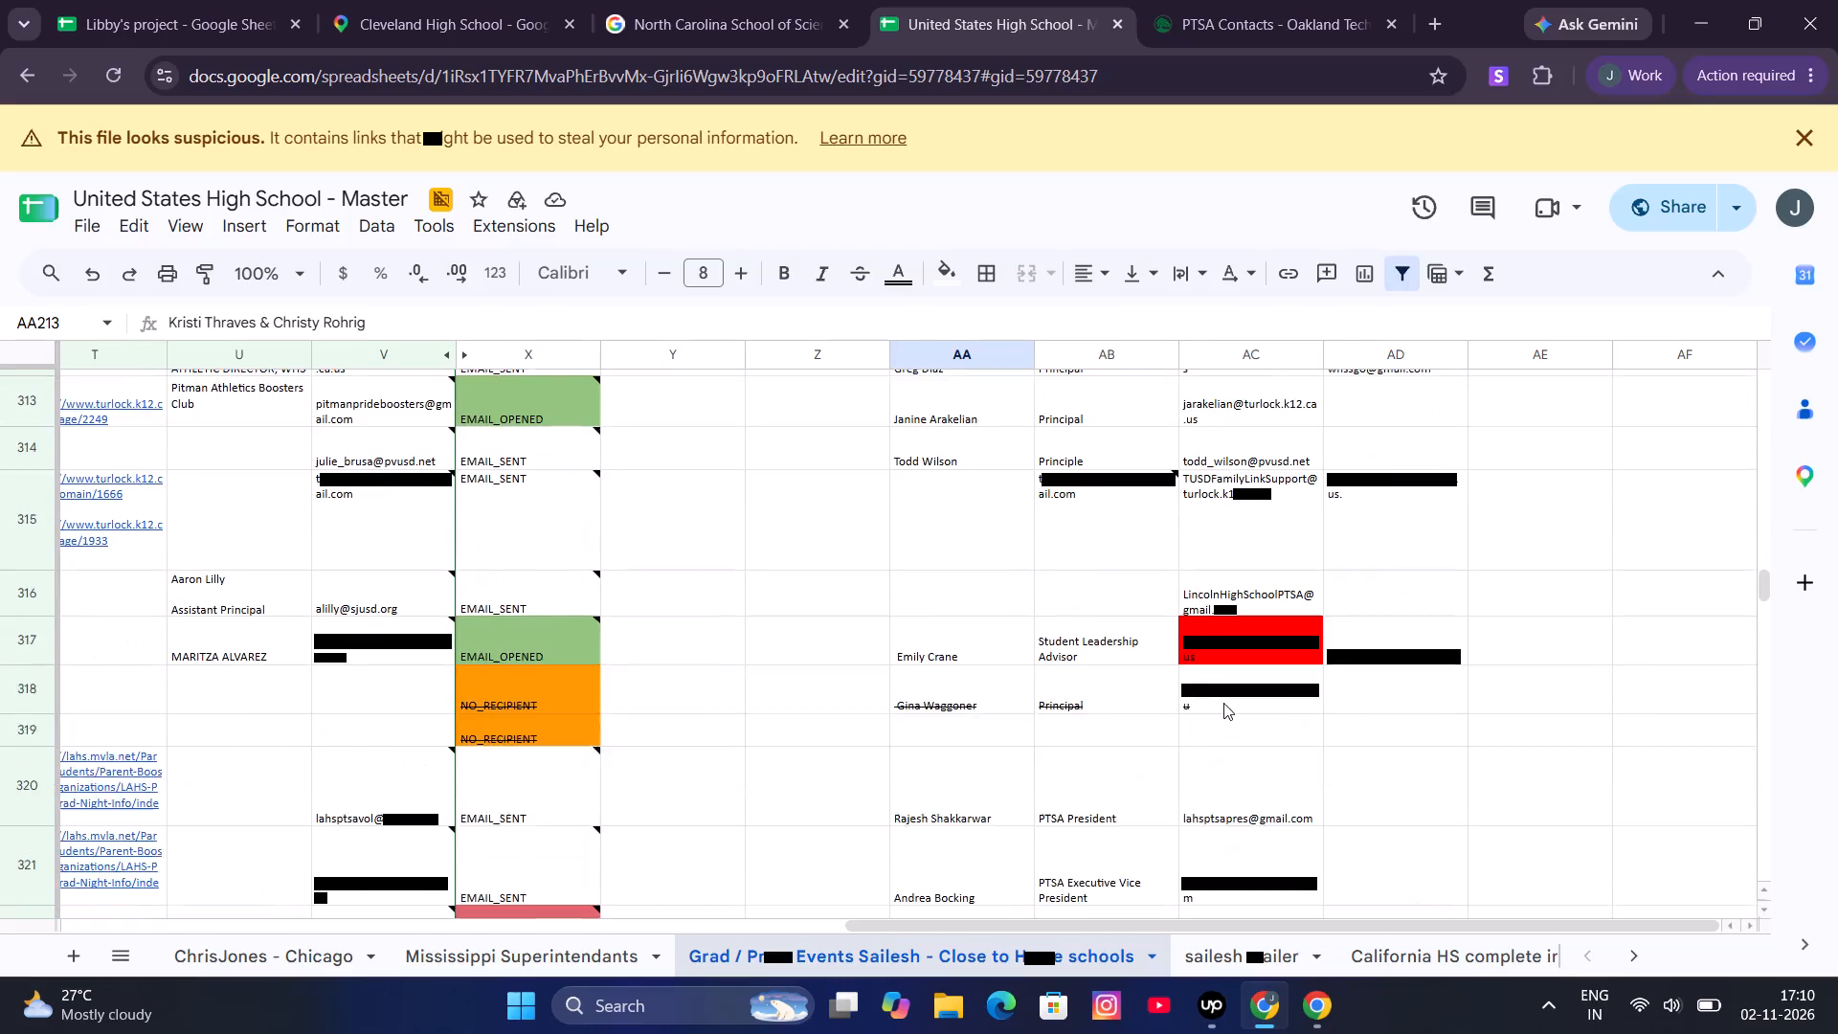
scroll(1223, 703, down, 13)
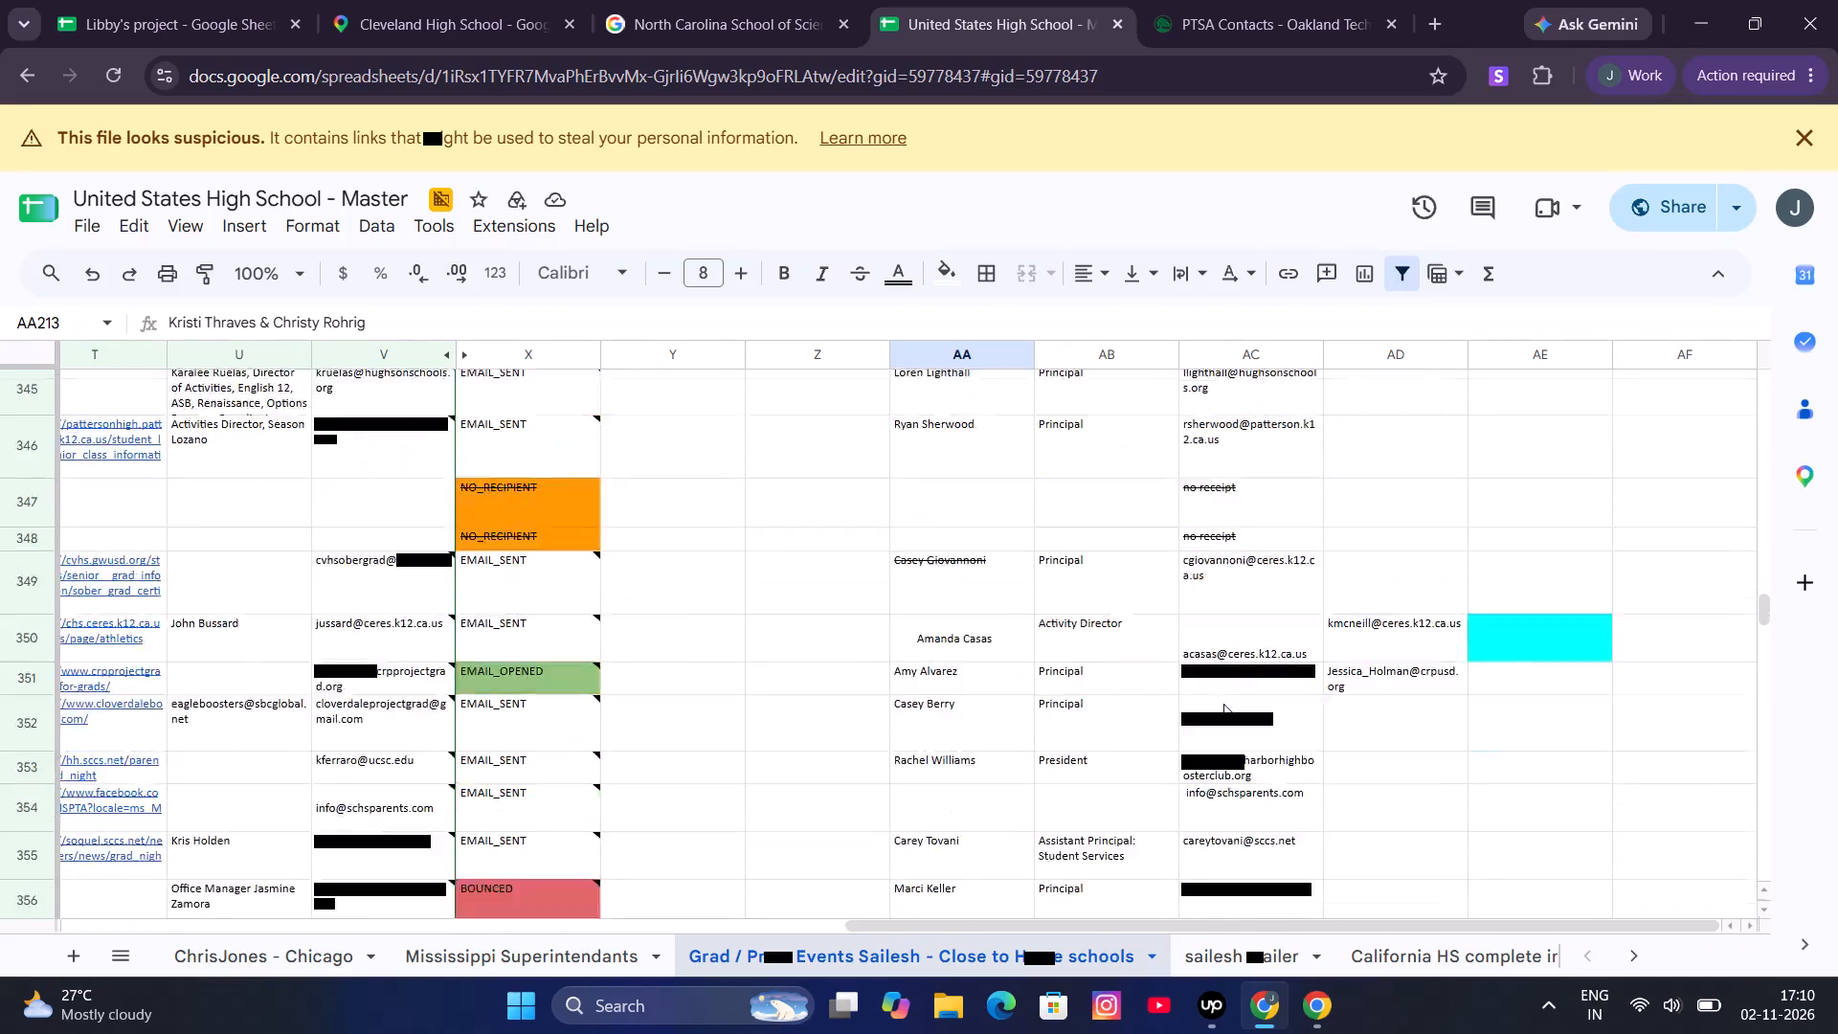
scroll(1223, 704, down, 8)
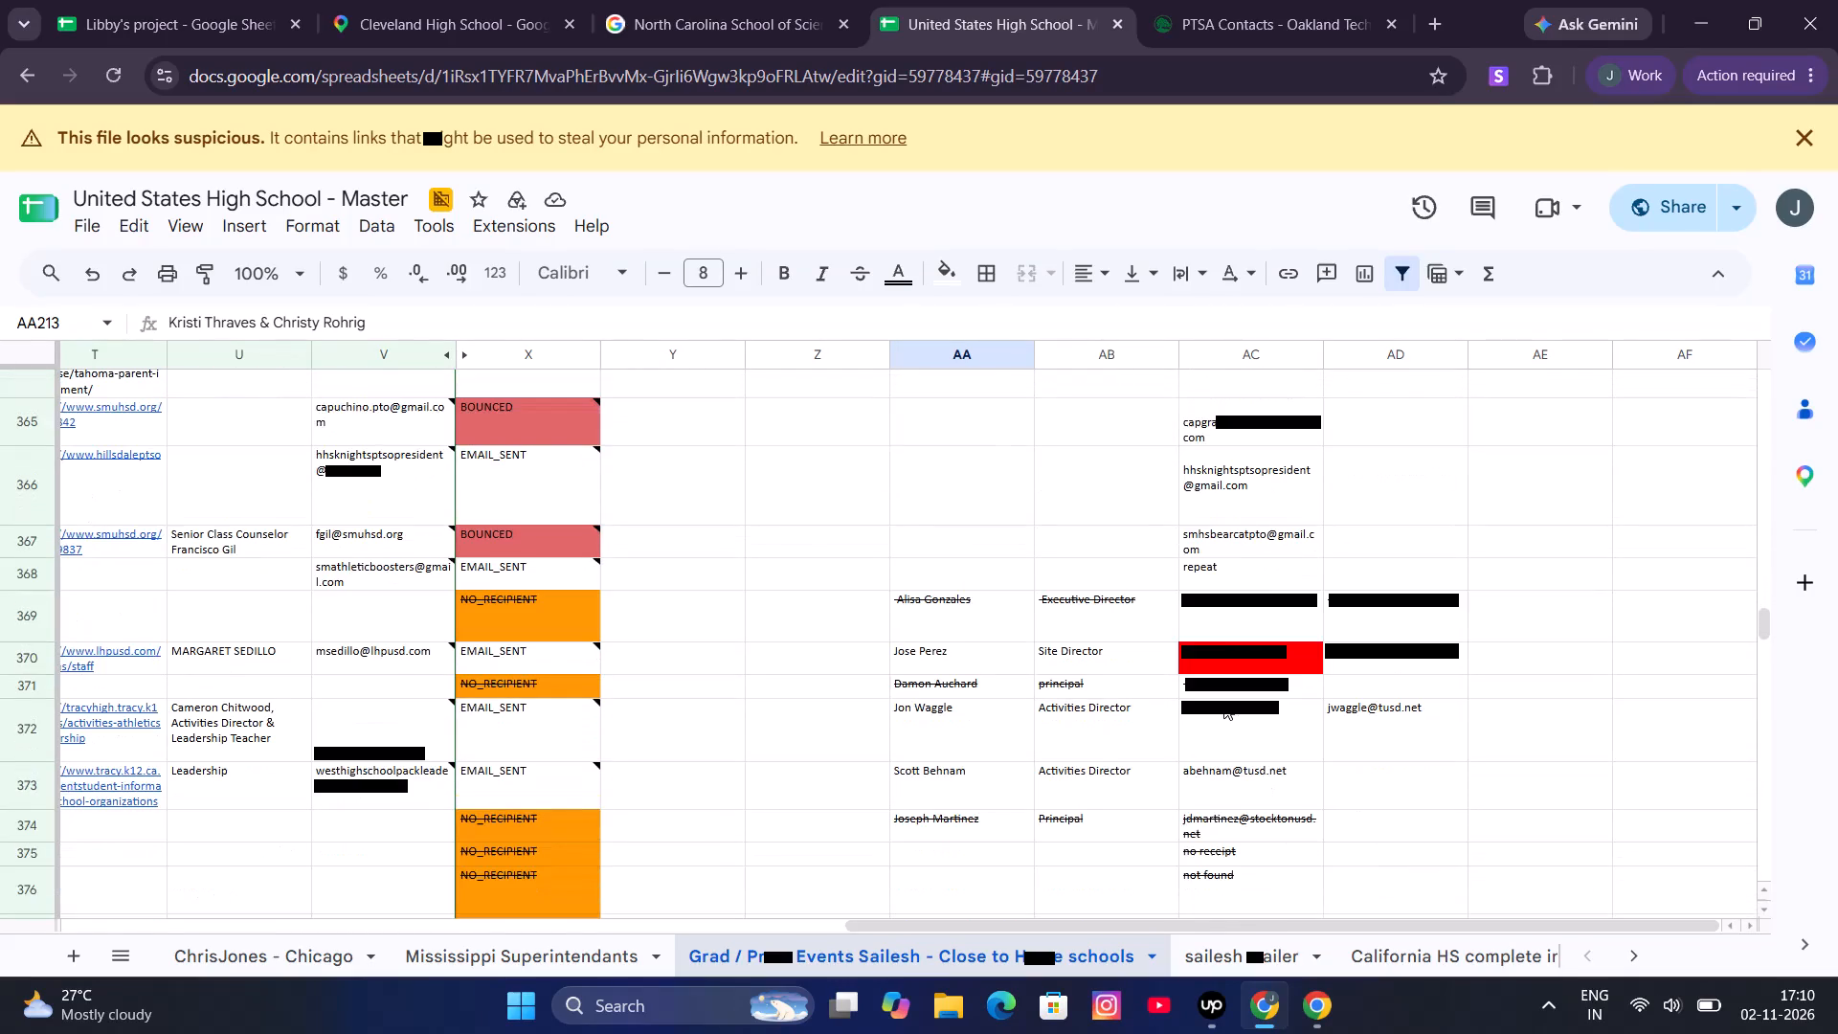
scroll(1223, 703, down, 7)
Recheck the contact columns starting from the sheet's first rows, and inspect the yellow email cells AC155 and AC154.
scroll(1223, 703, up, 4)
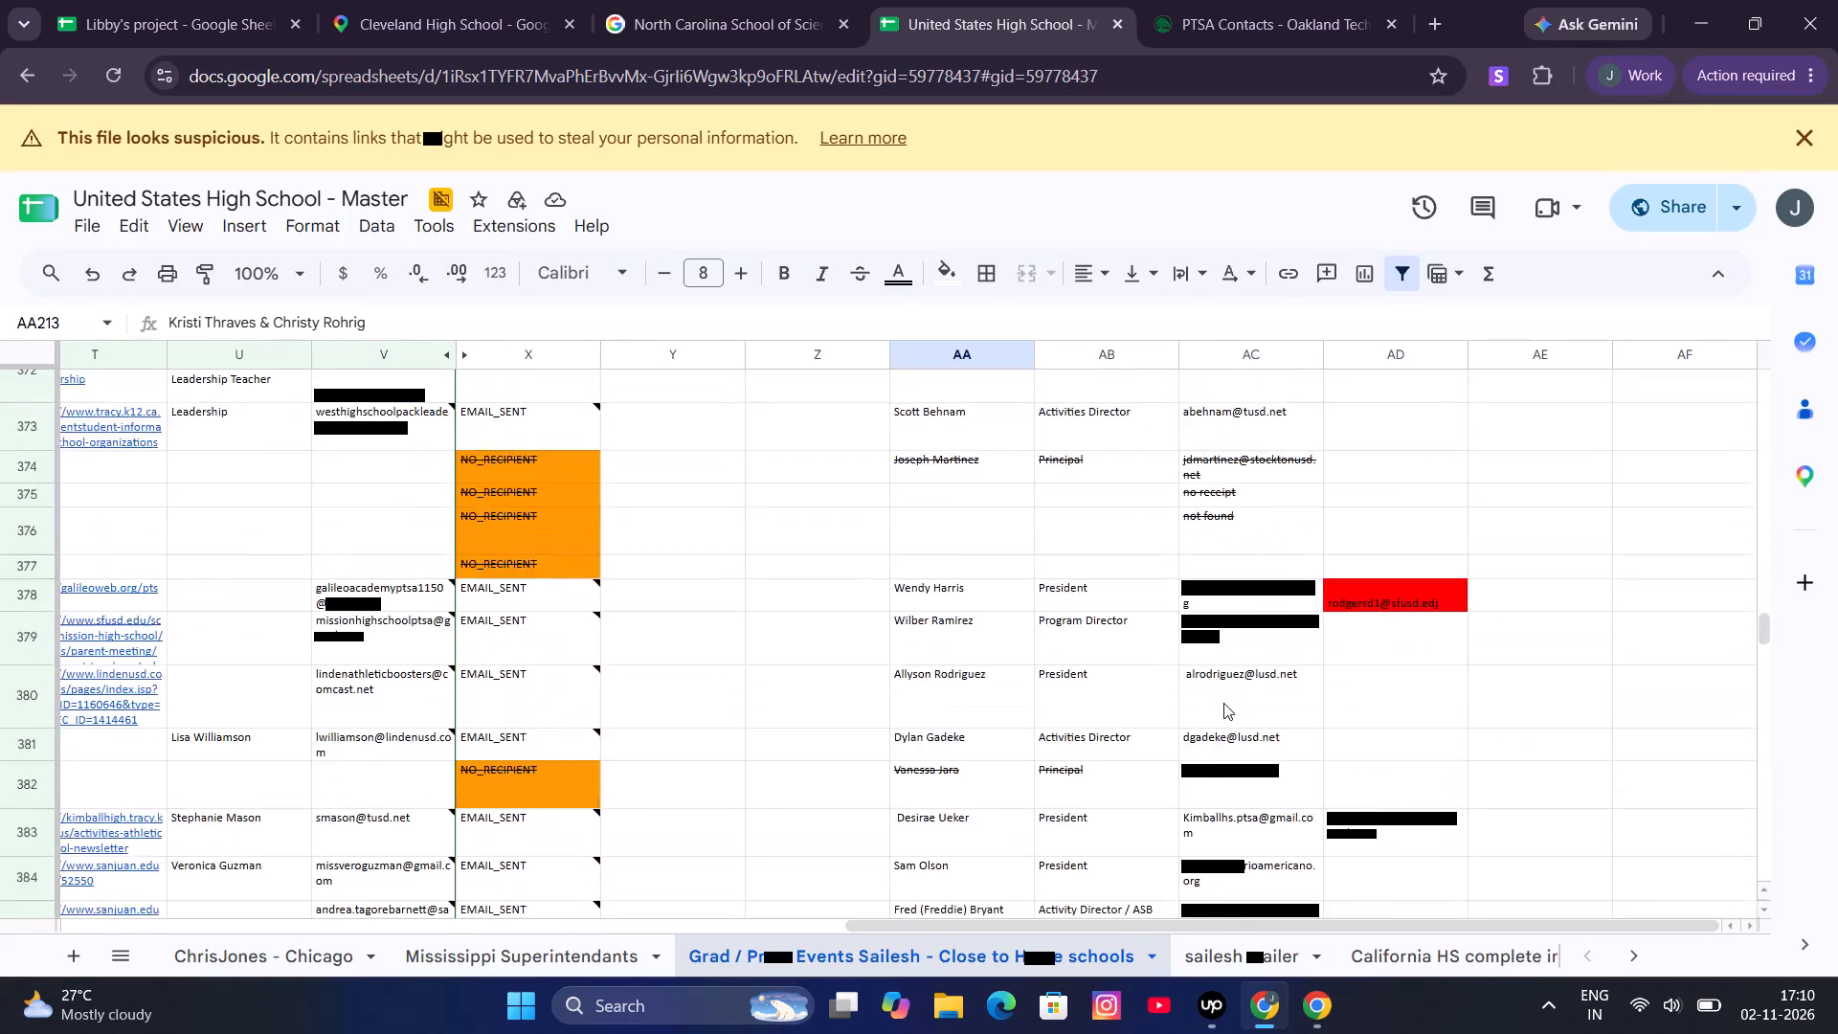
scroll(1223, 703, up, 20)
scroll(1223, 703, up, 16)
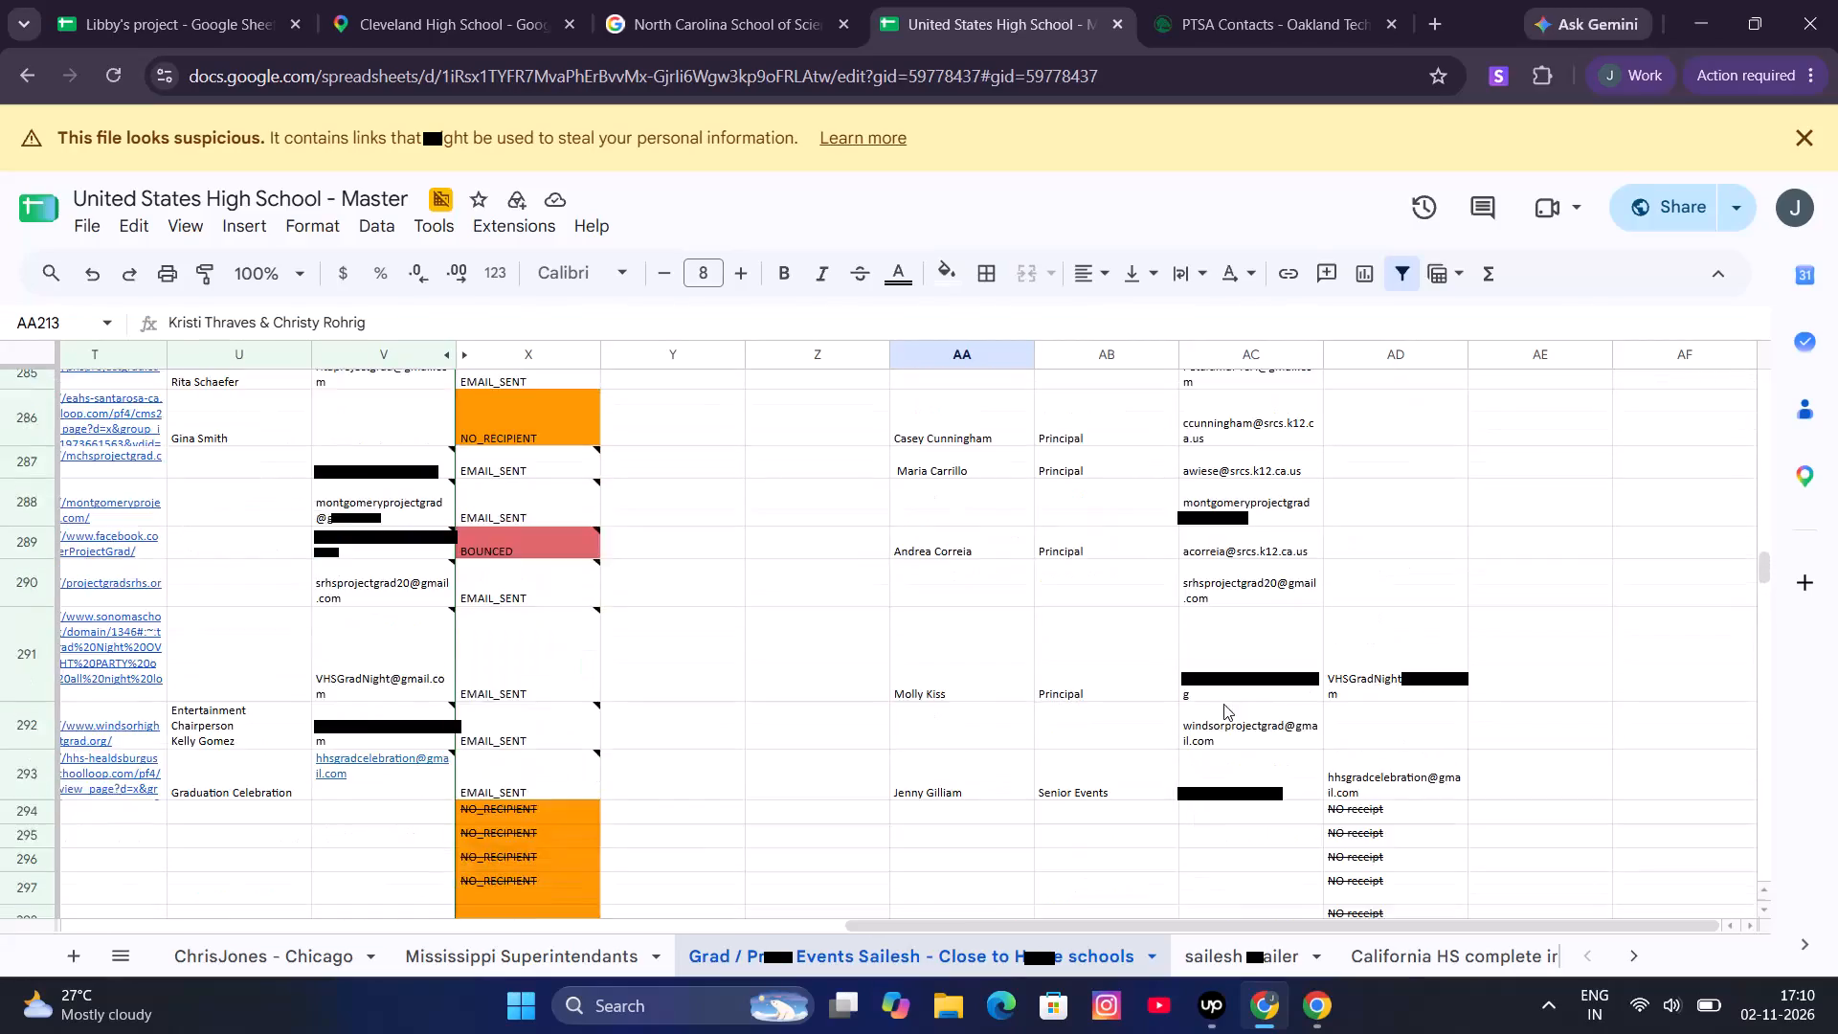
scroll(1223, 704, up, 20)
scroll(1223, 704, up, 14)
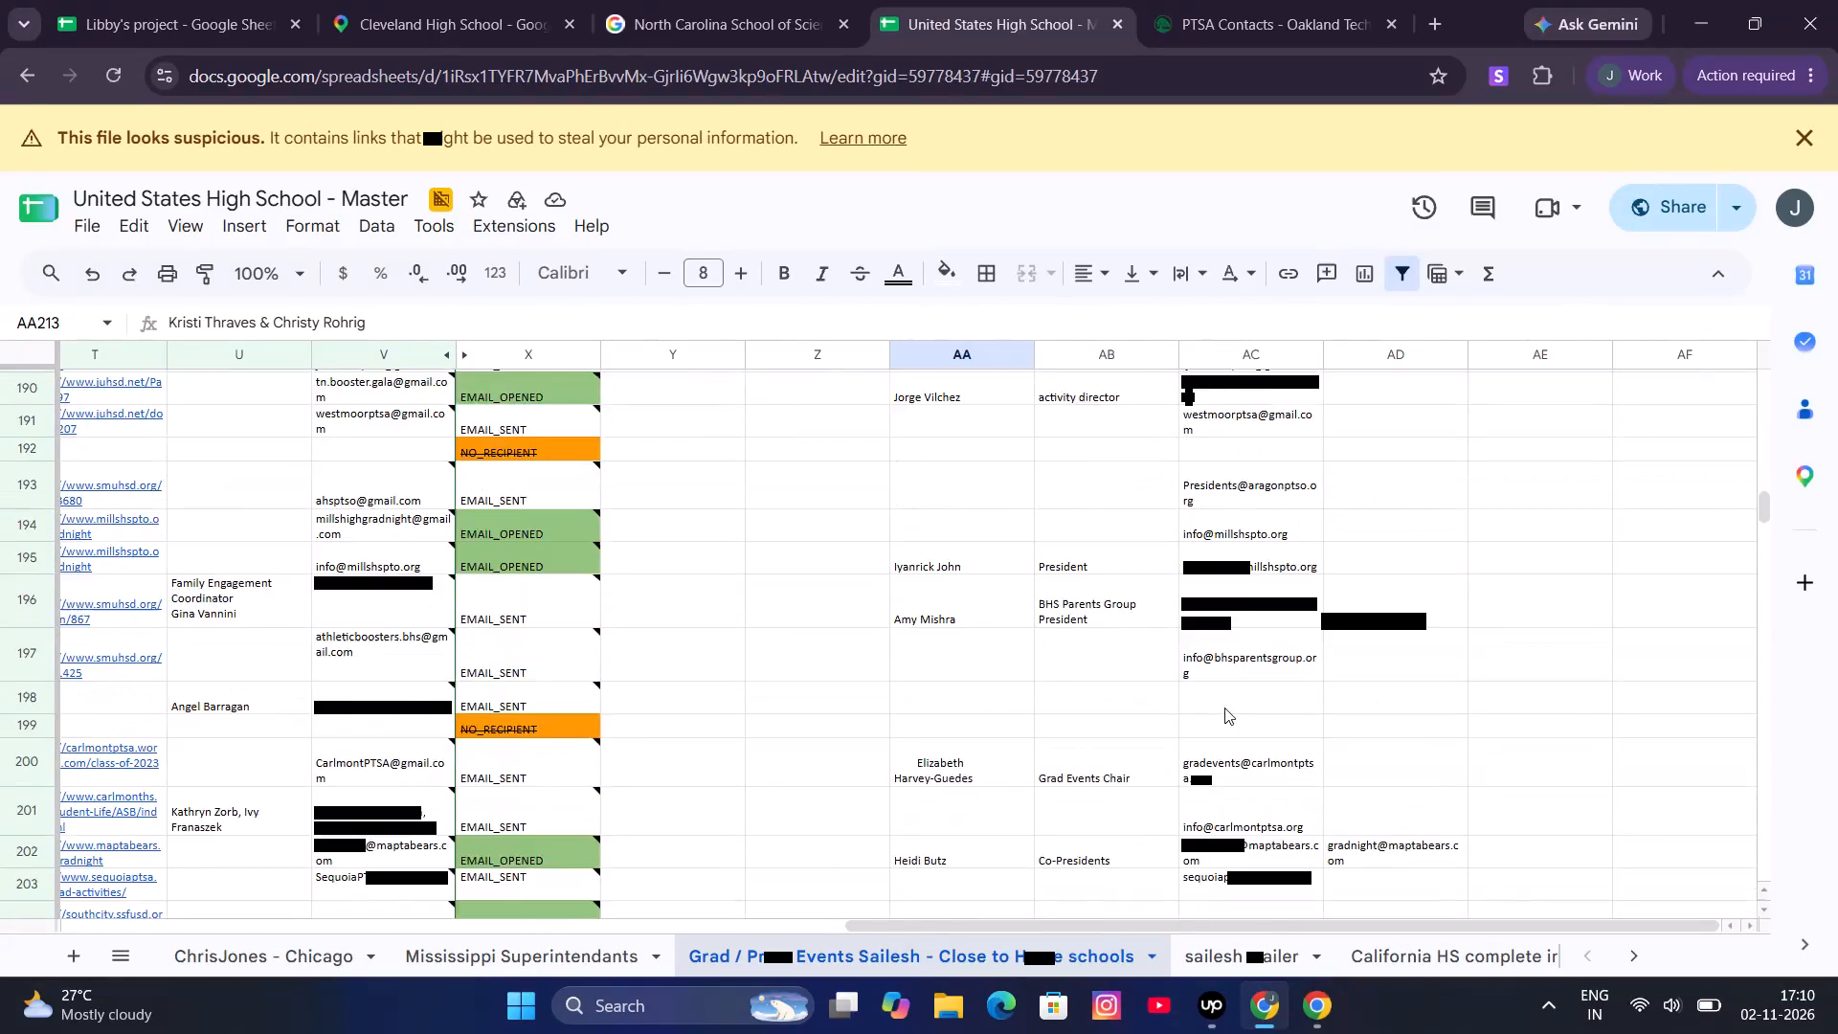
scroll(1224, 708, up, 6)
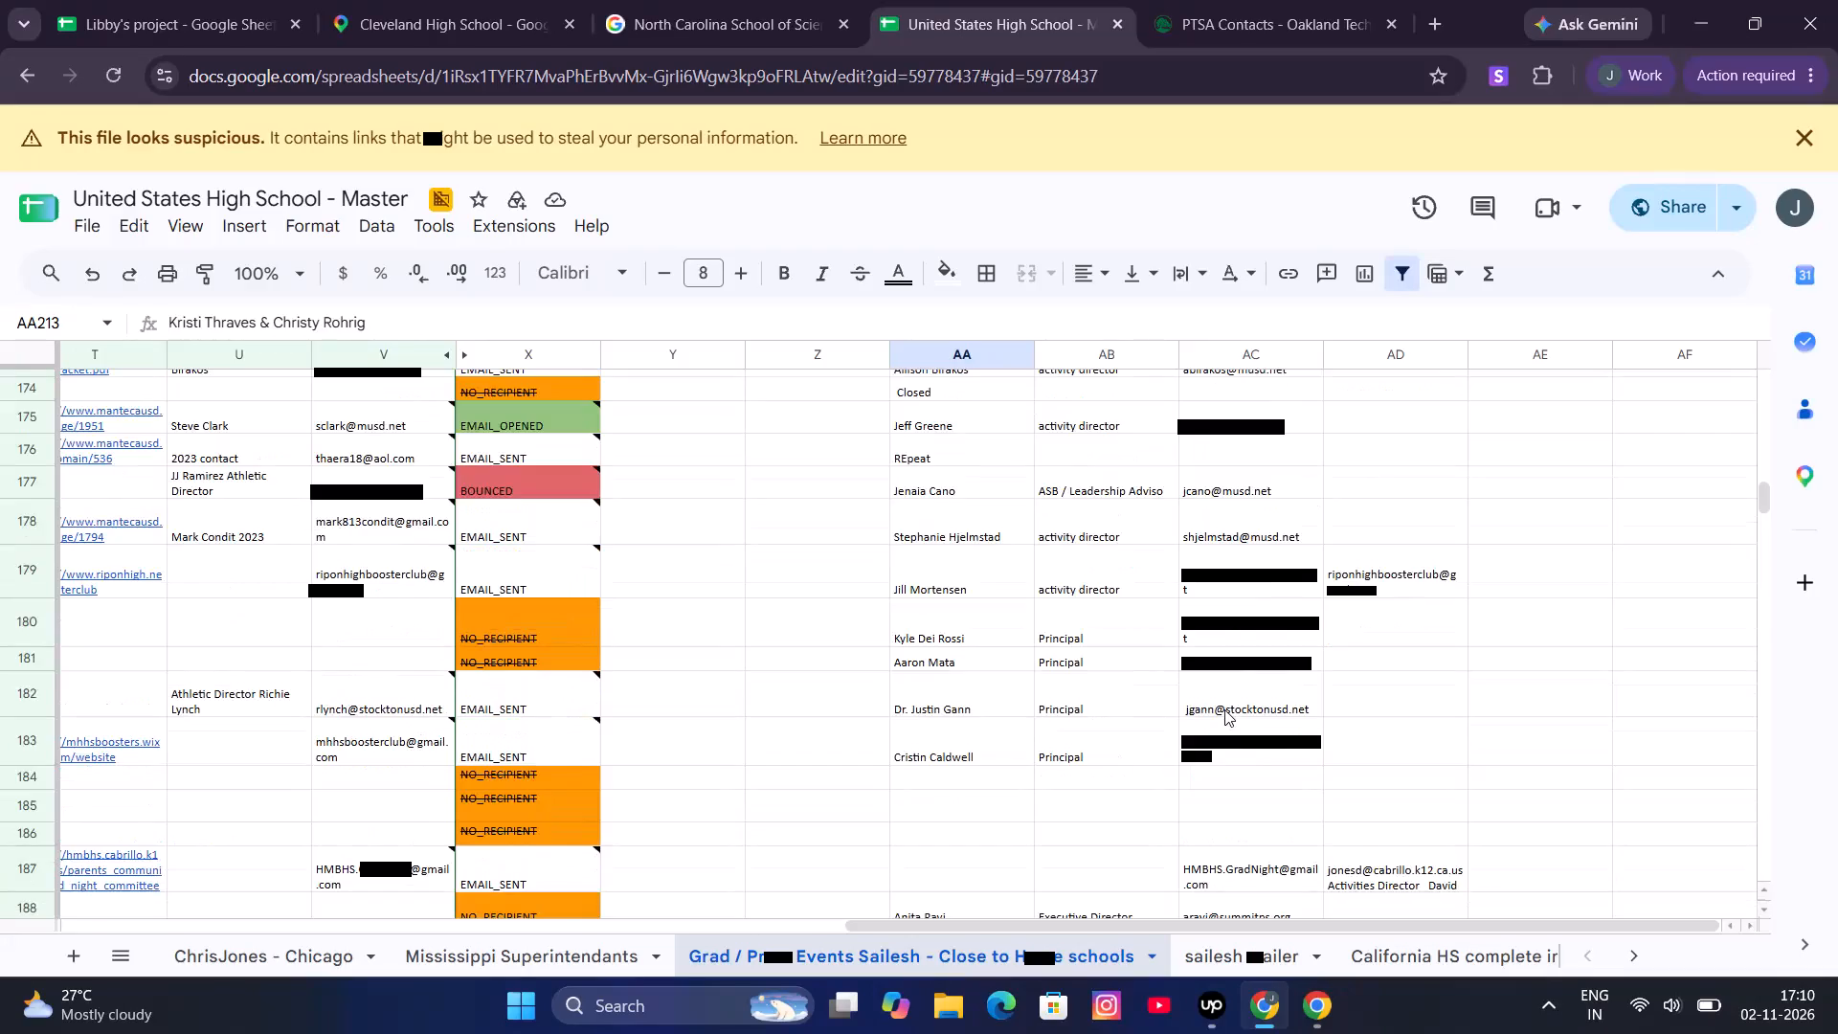
scroll(1224, 708, up, 20)
scroll(1224, 708, up, 4)
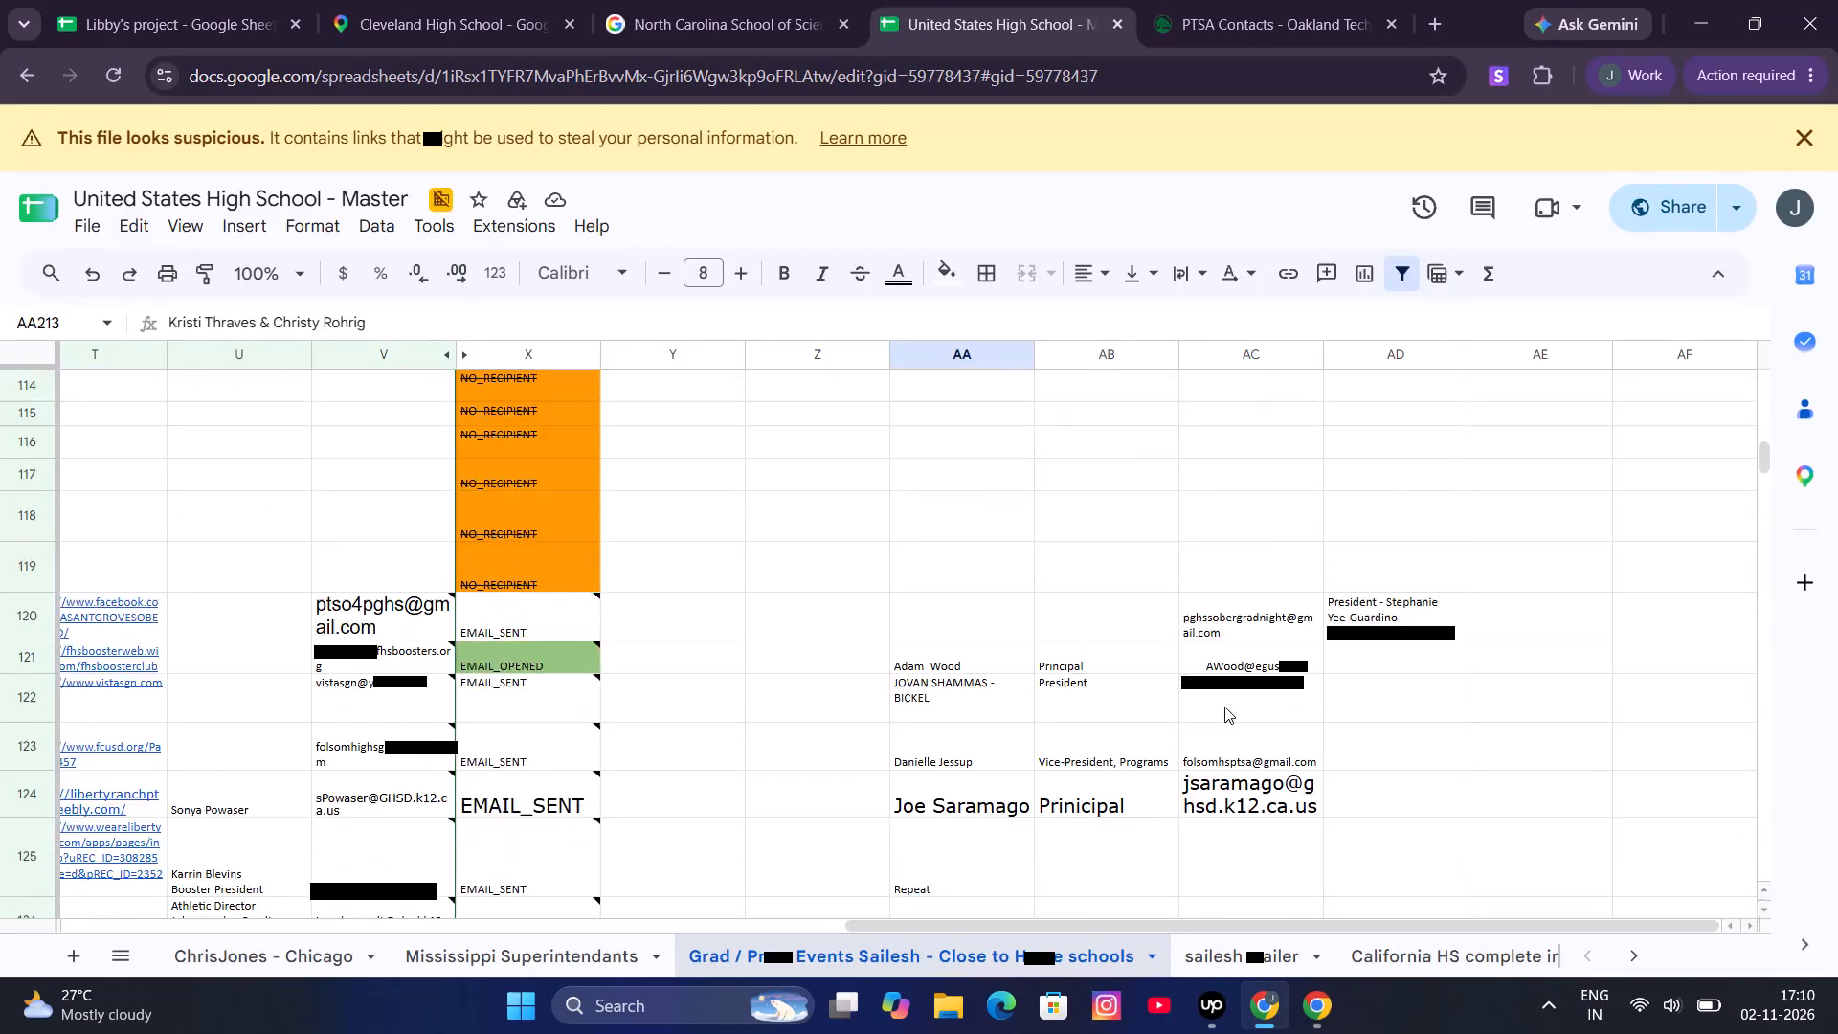
scroll(1224, 707, up, 20)
scroll(1224, 707, up, 20)
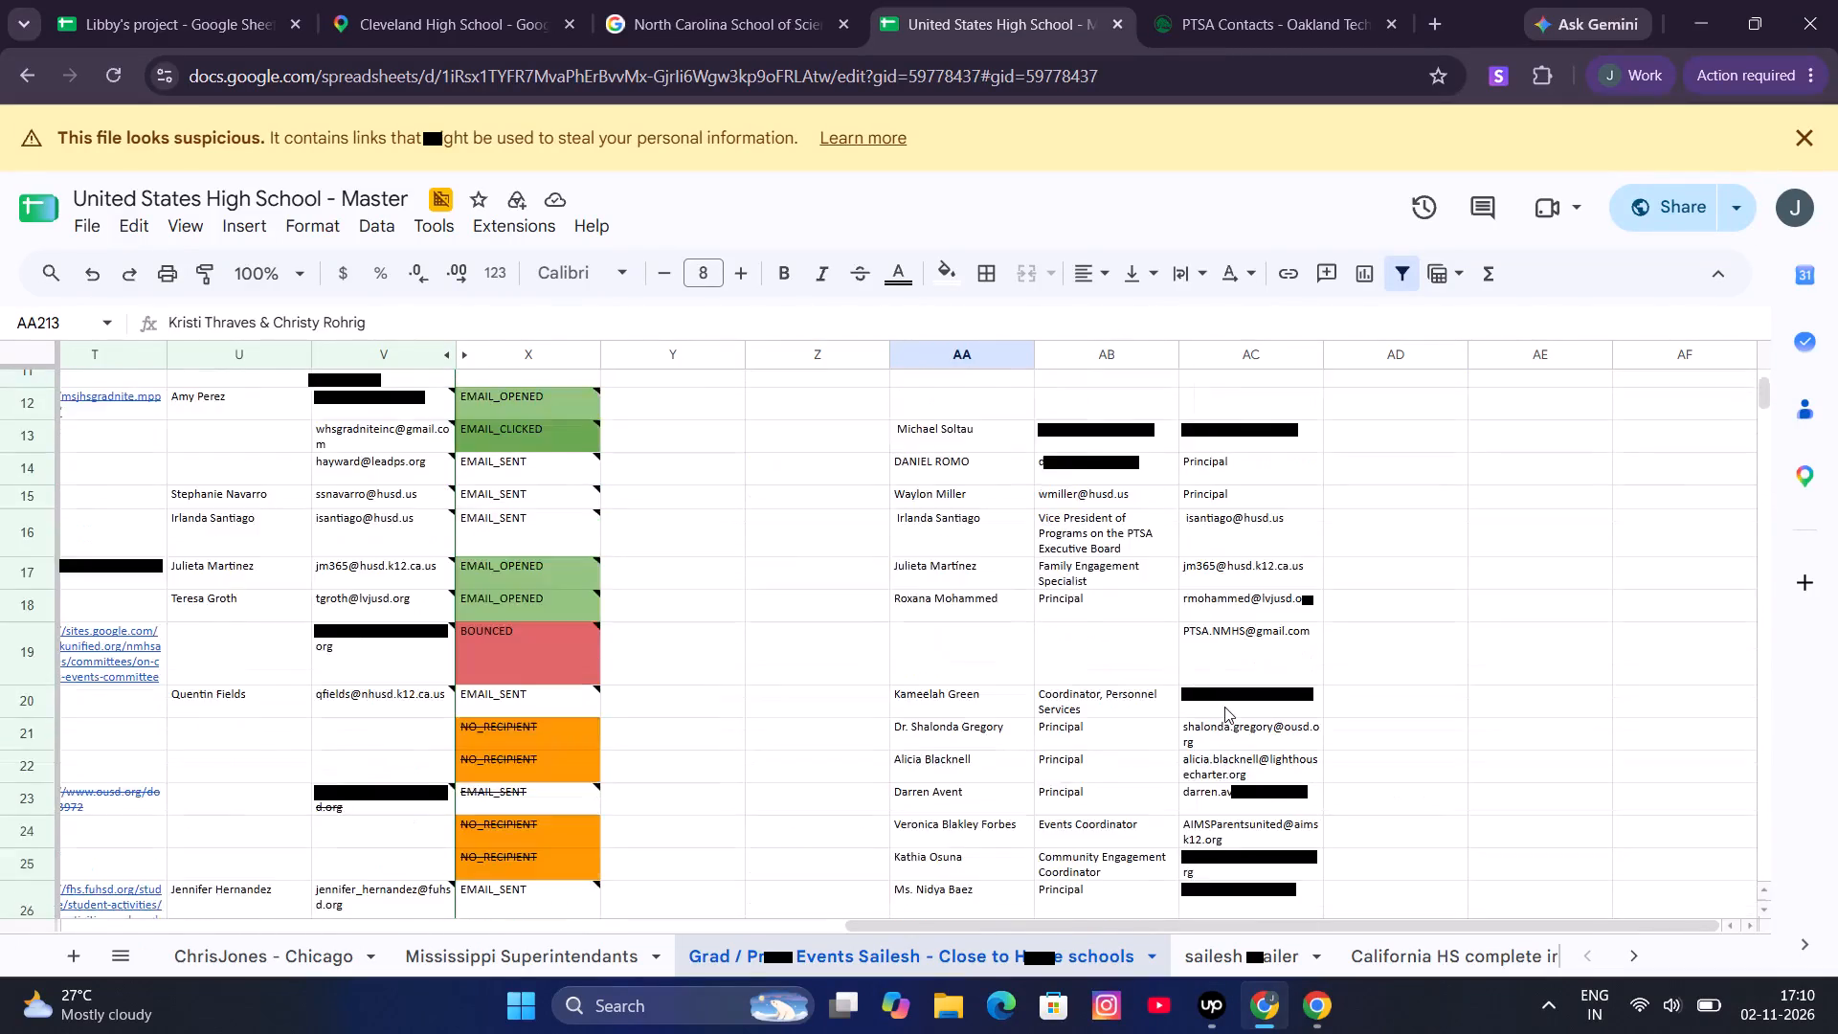
scroll(1224, 707, up, 18)
scroll(1225, 708, up, 3)
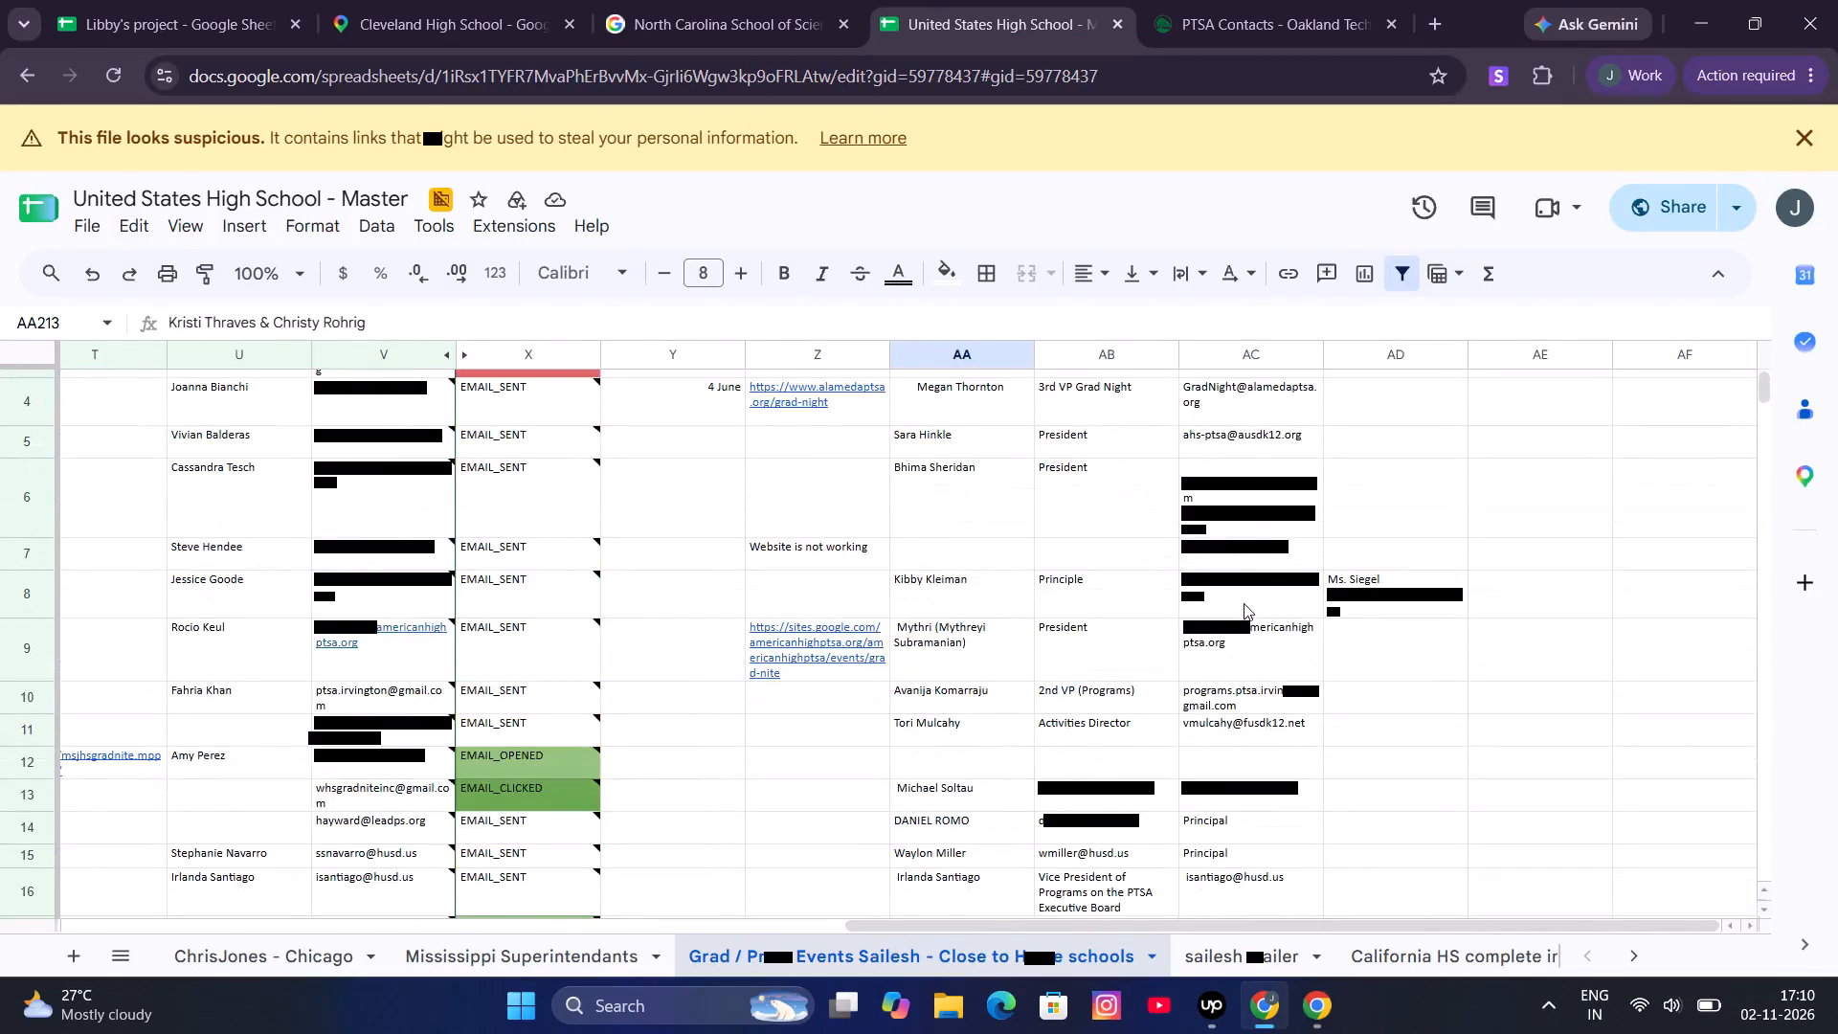
scroll(1244, 602, down, 16)
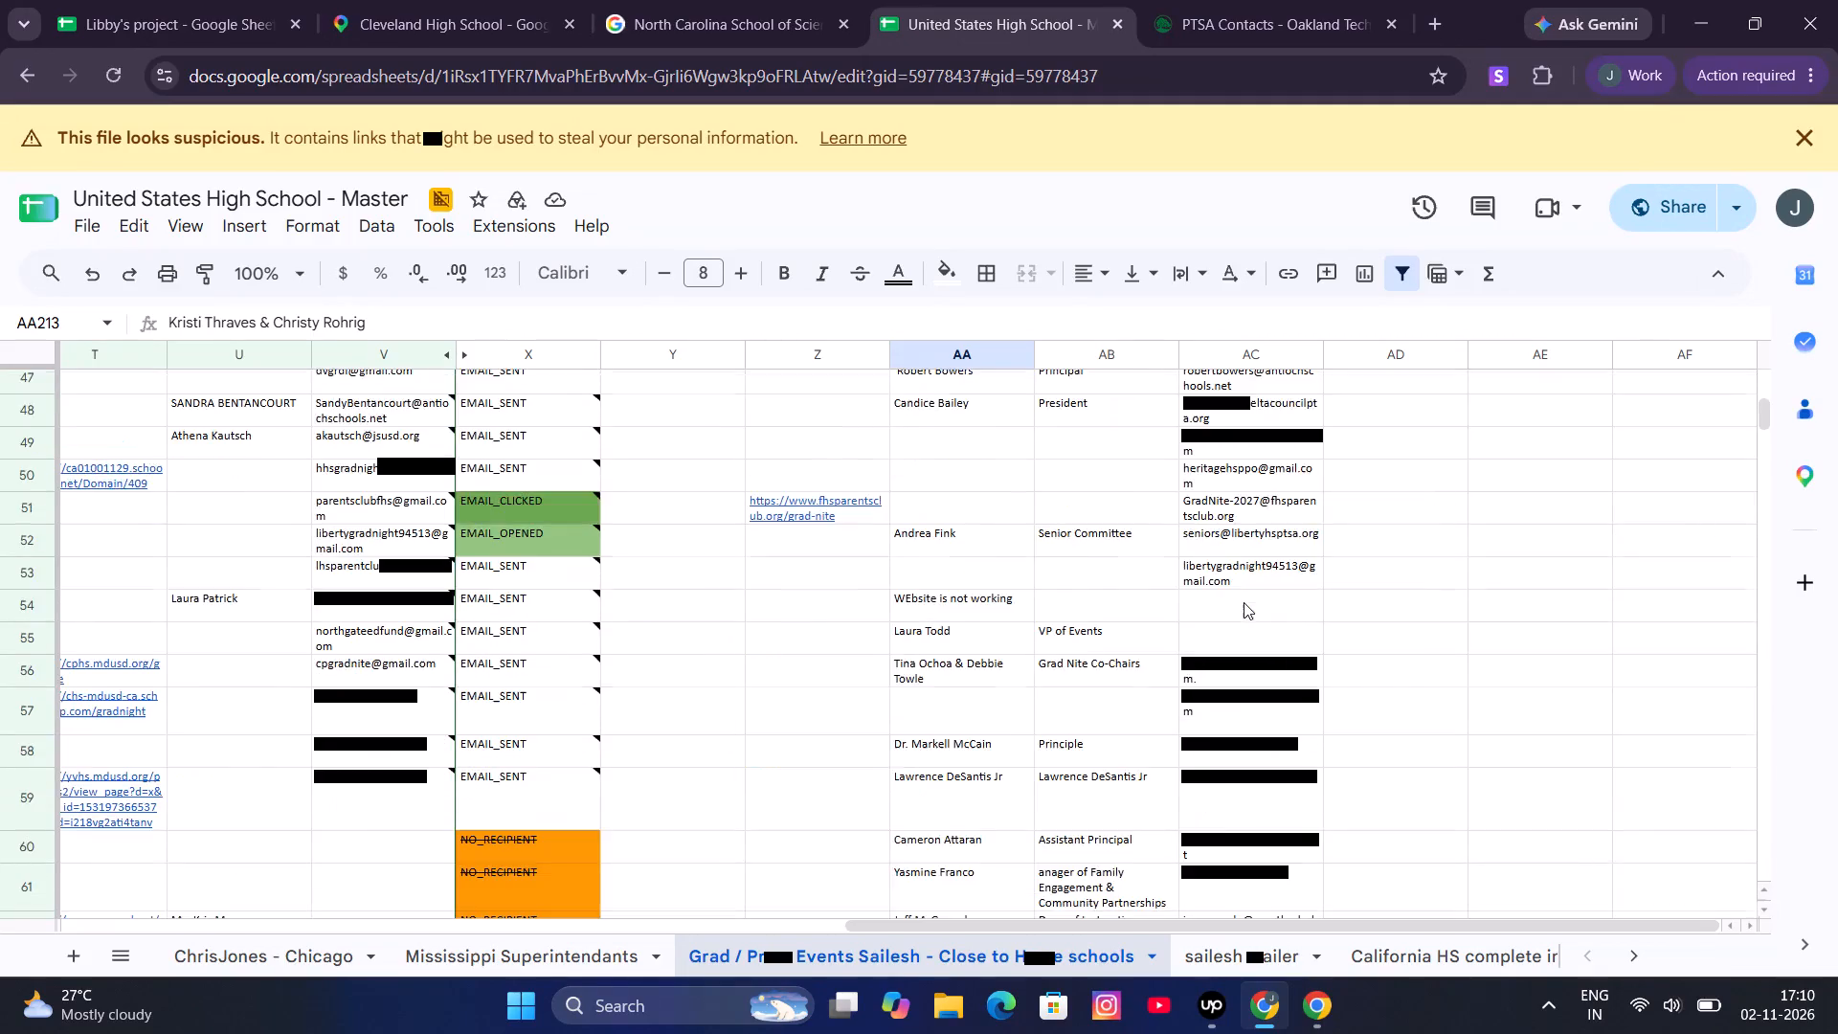
scroll(1244, 602, down, 10)
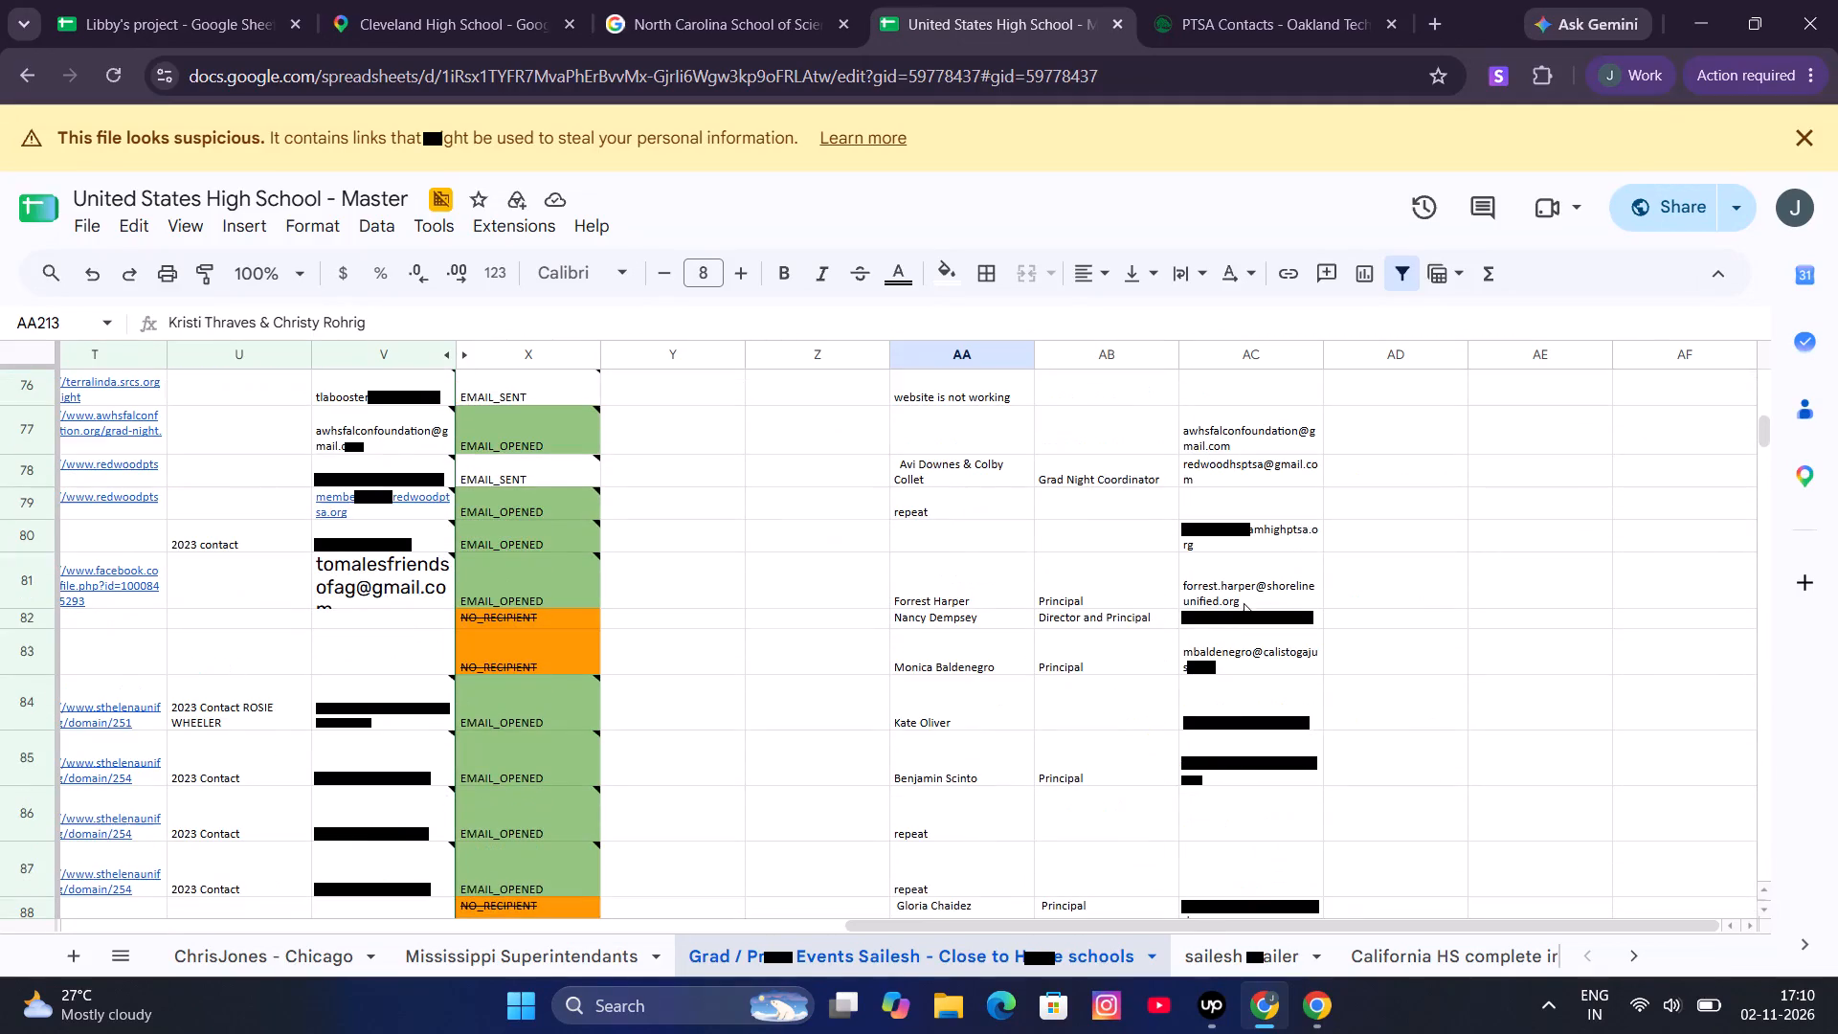
scroll(1244, 601, down, 12)
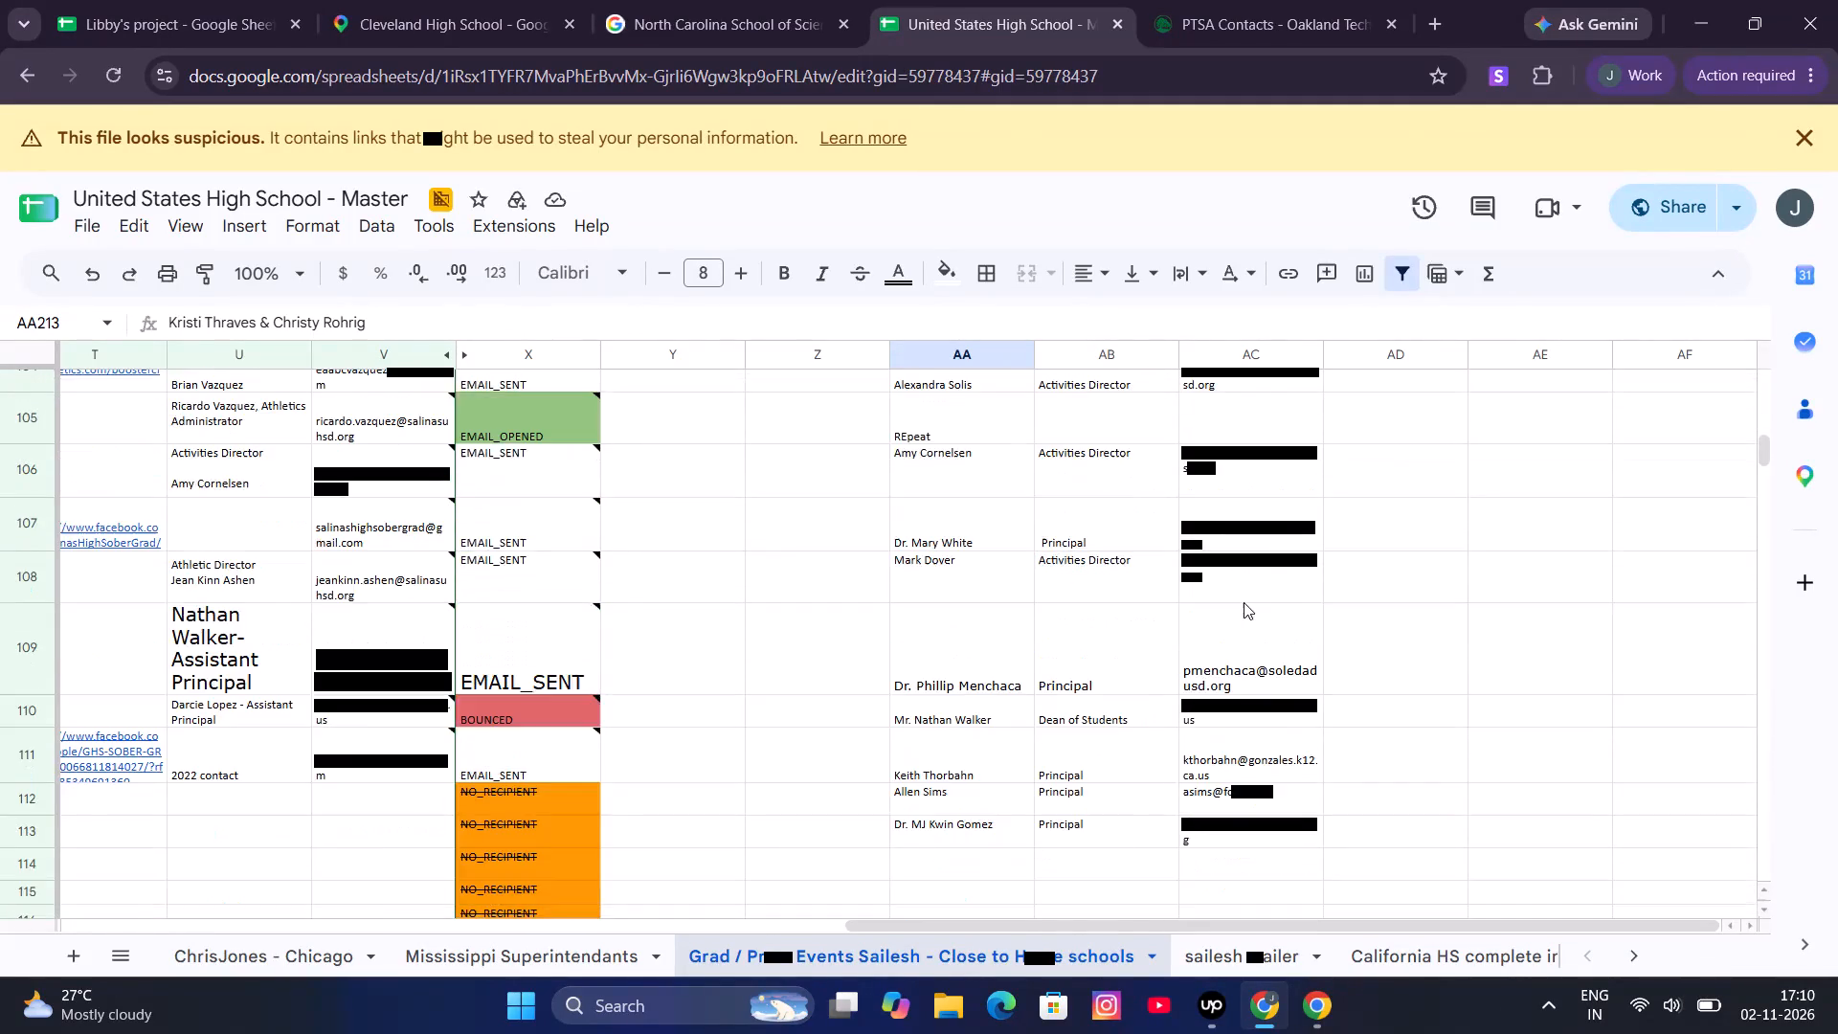
scroll(1244, 602, down, 12)
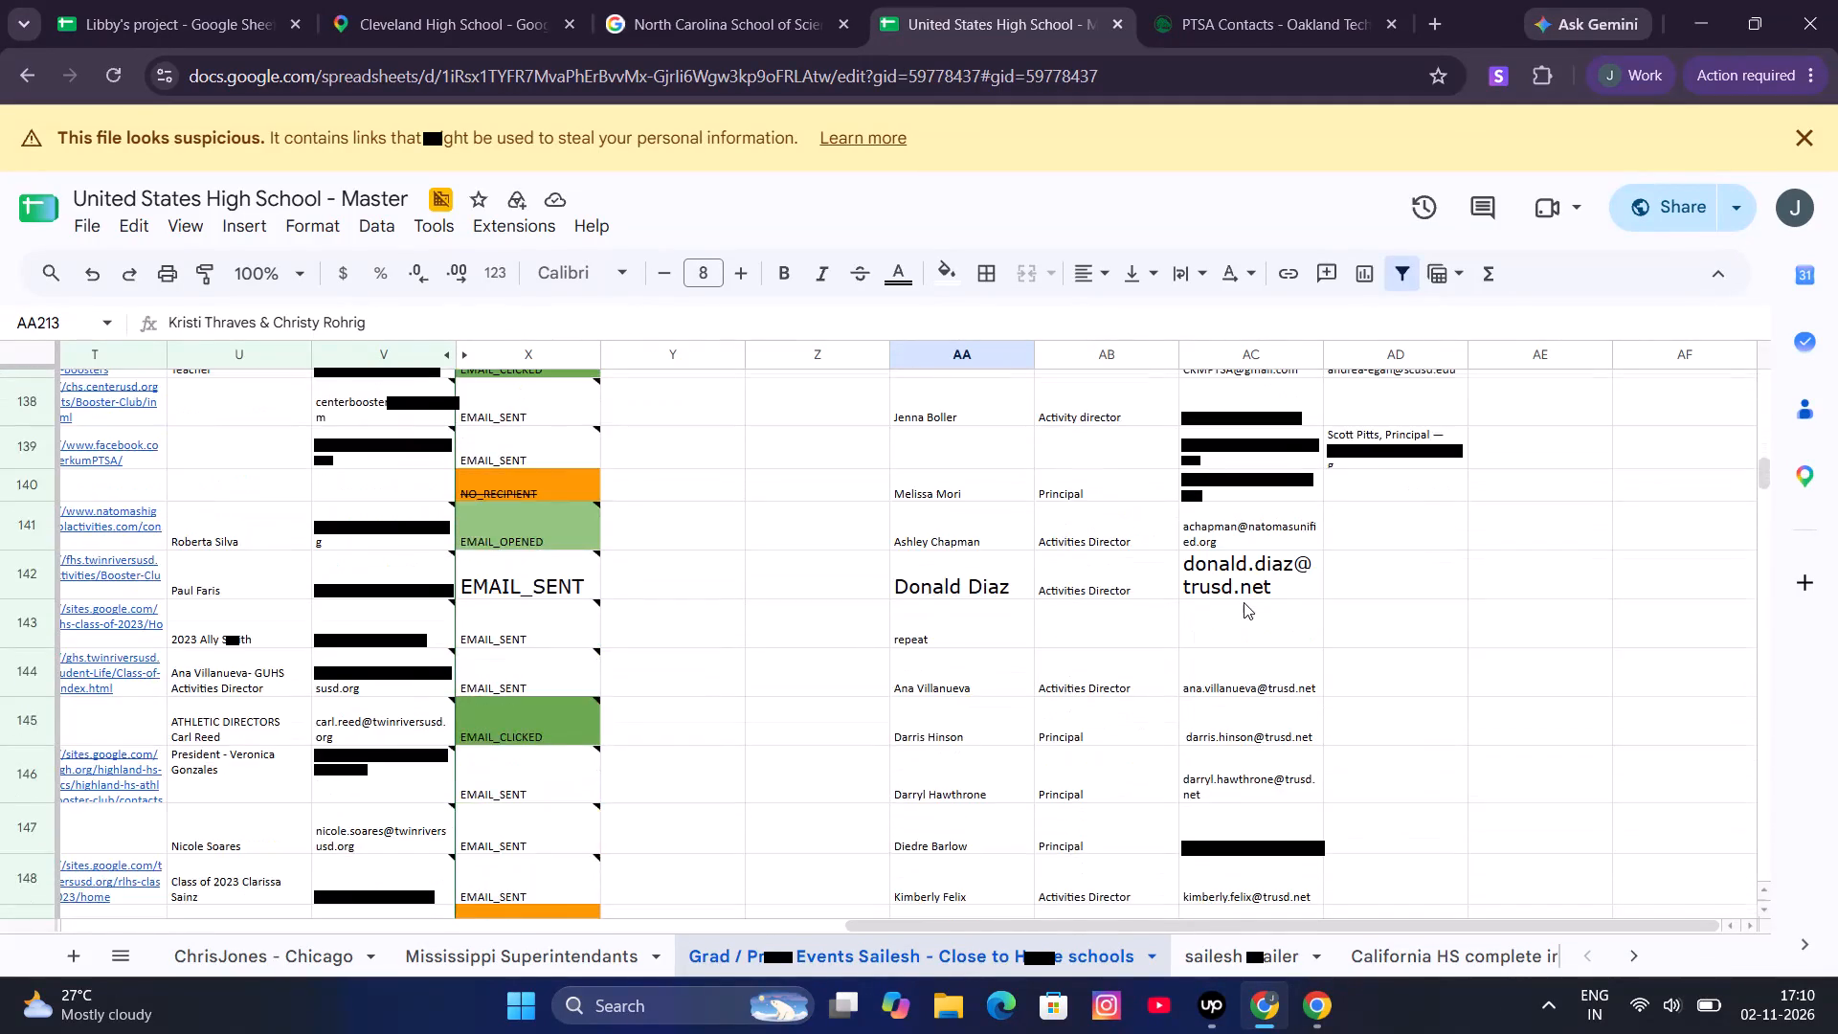
scroll(1244, 602, down, 5)
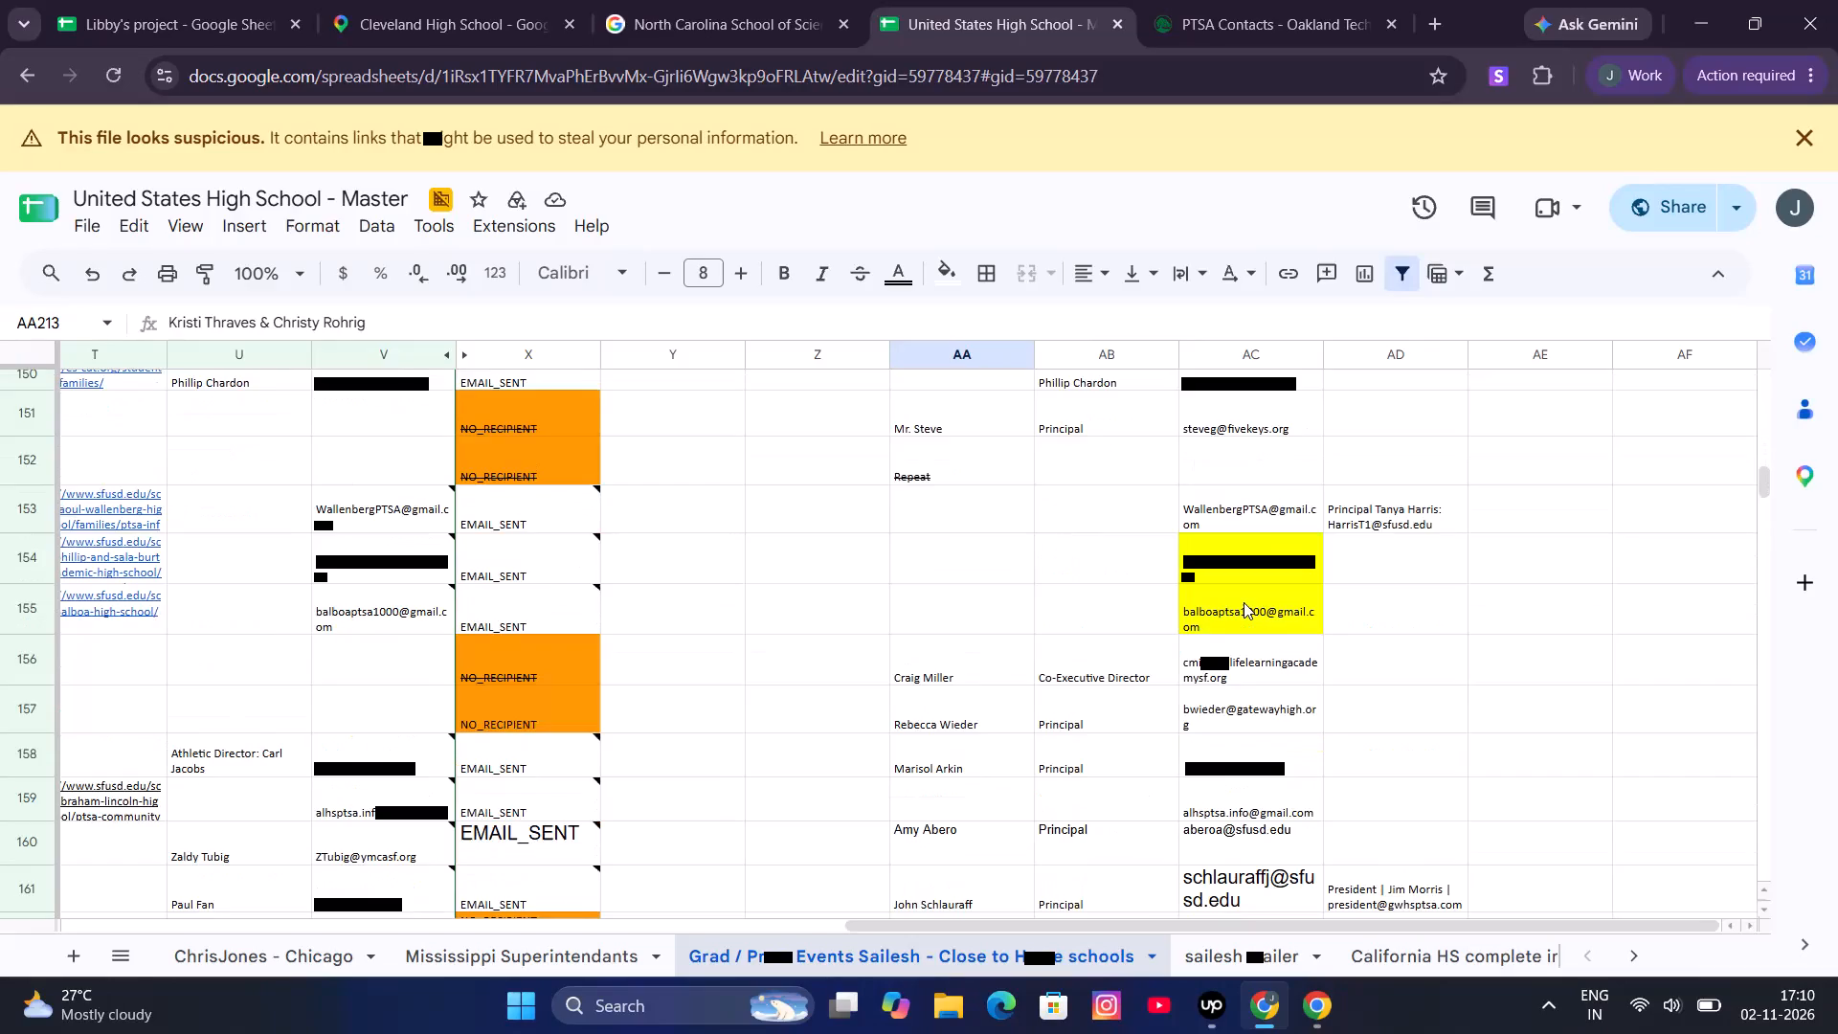
click(1244, 602)
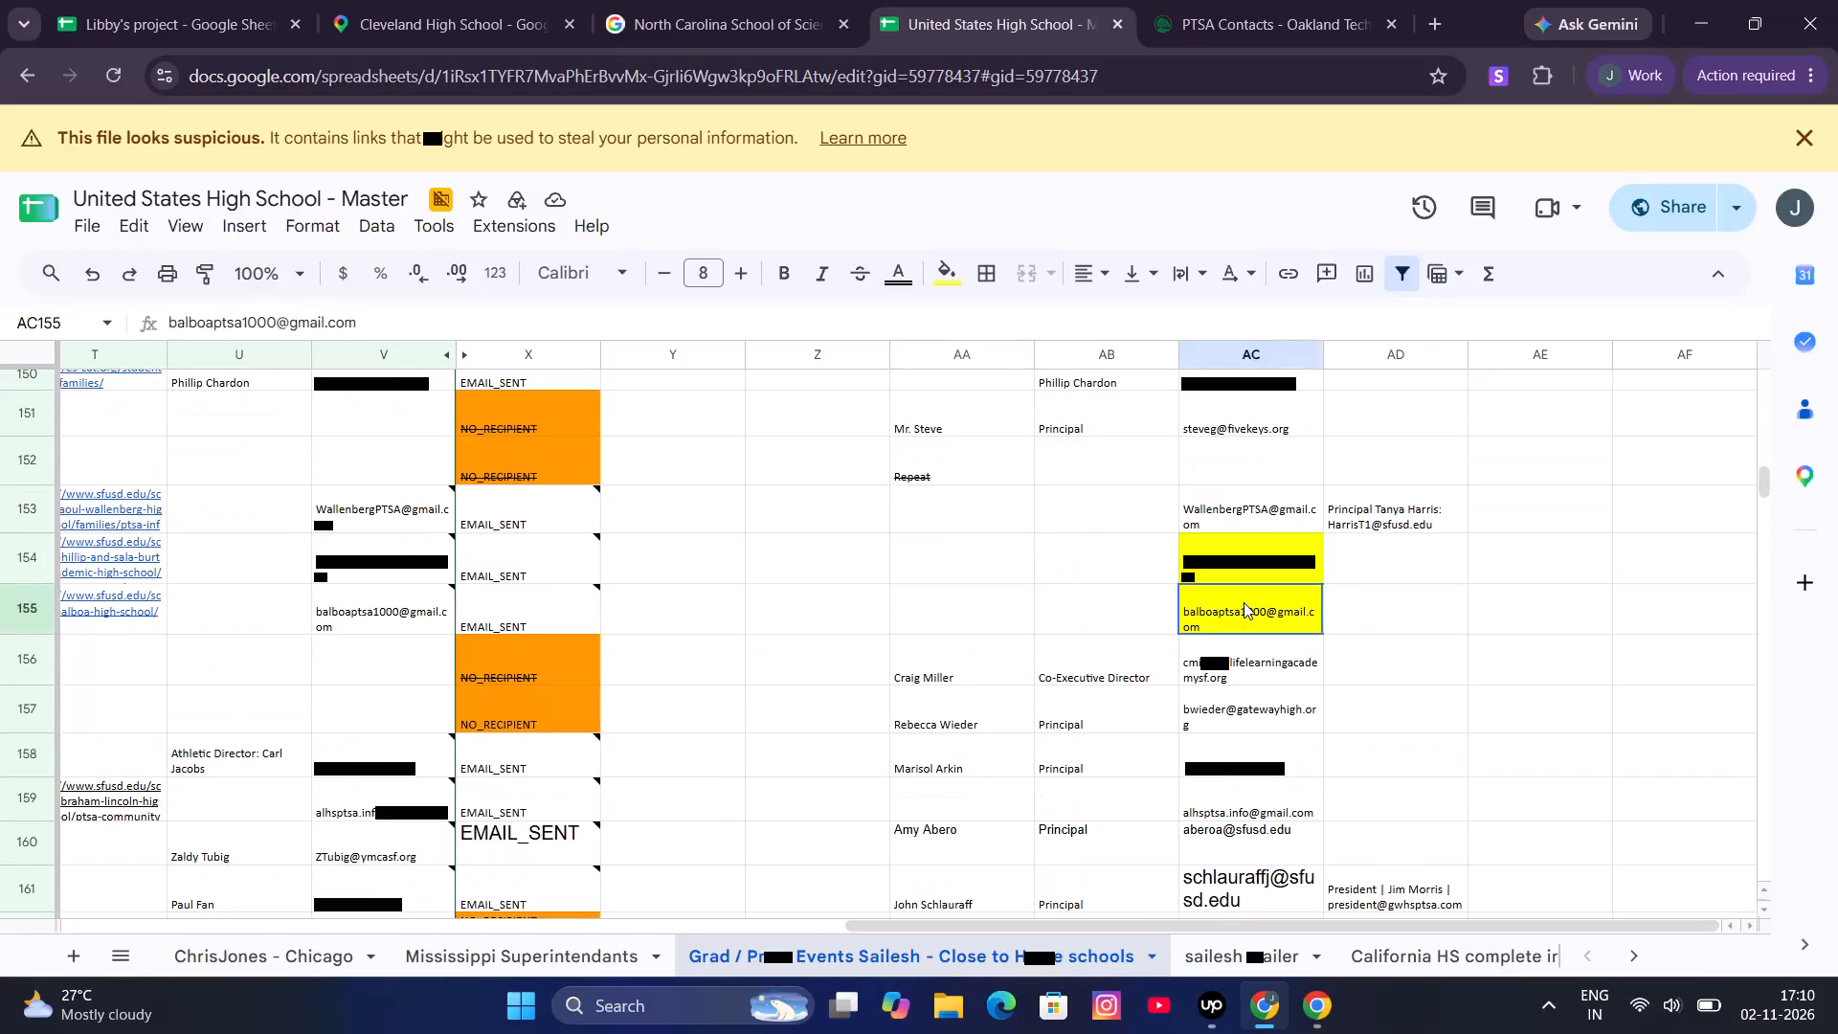
click(1248, 573)
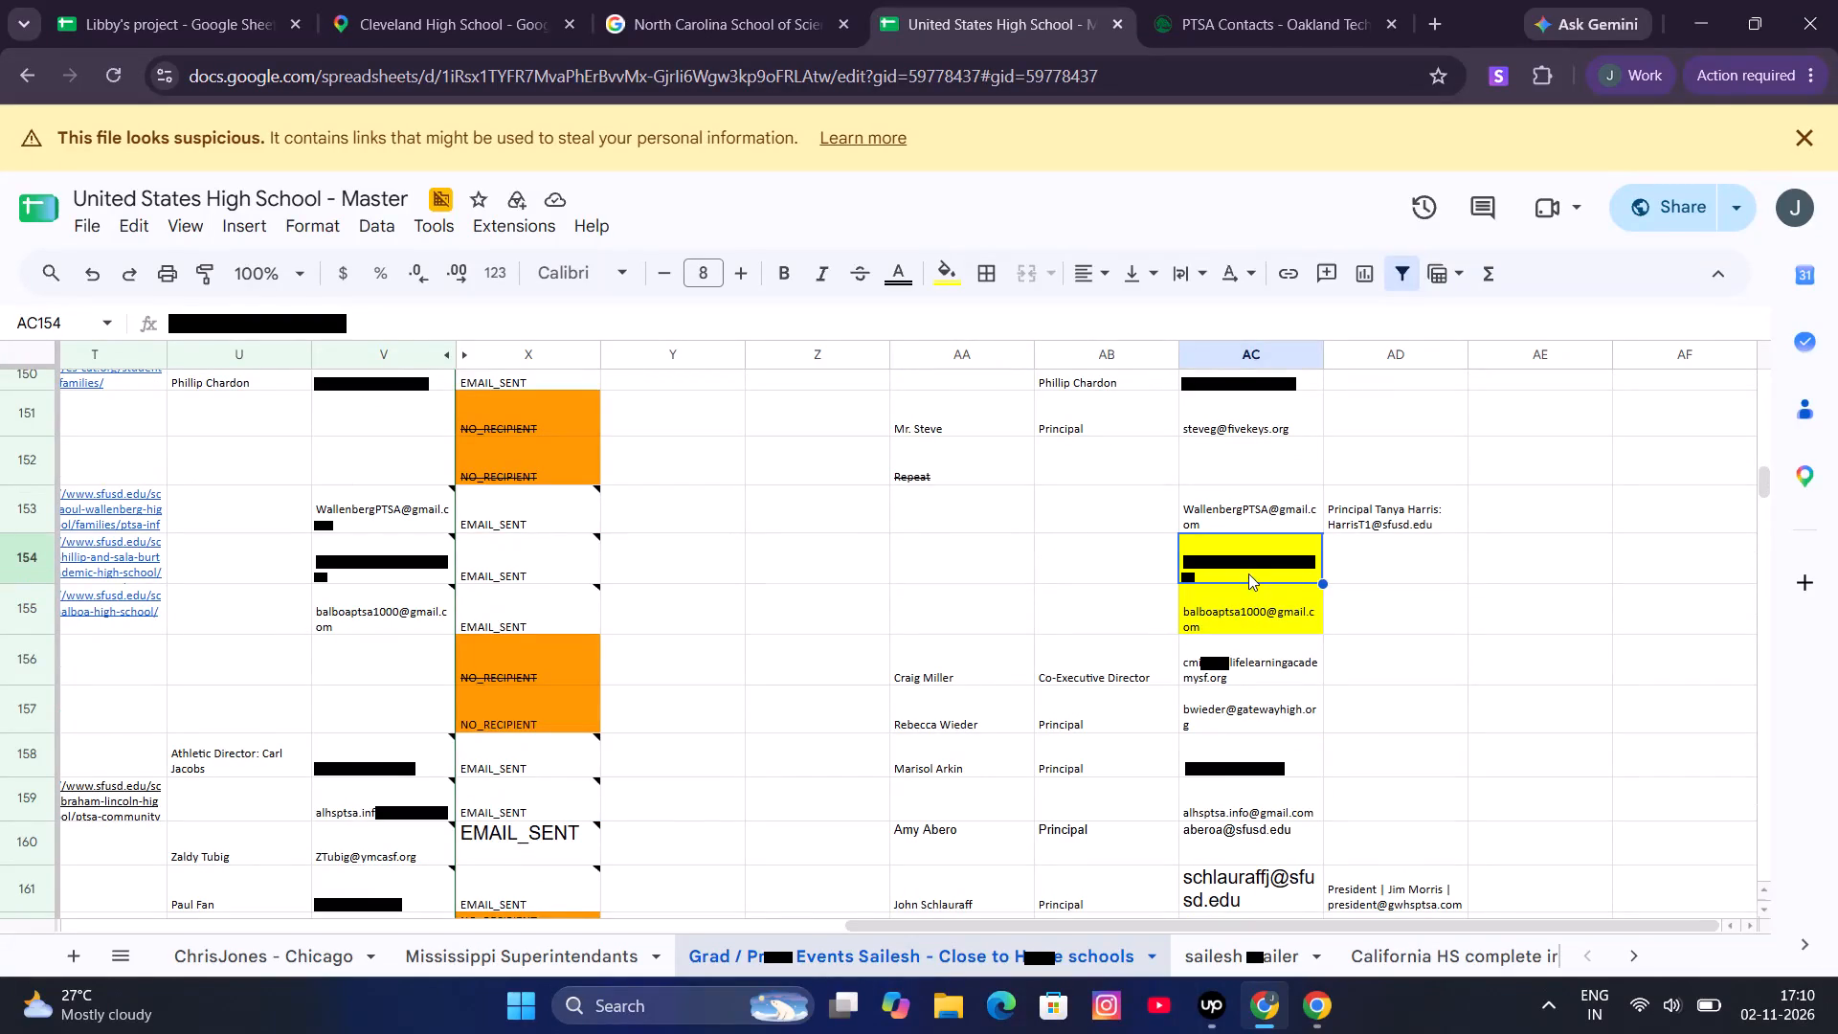
Look through the contact columns AA to AD between about rows 120 and 181 for highlighted cells.
scroll(1248, 614, down, 2)
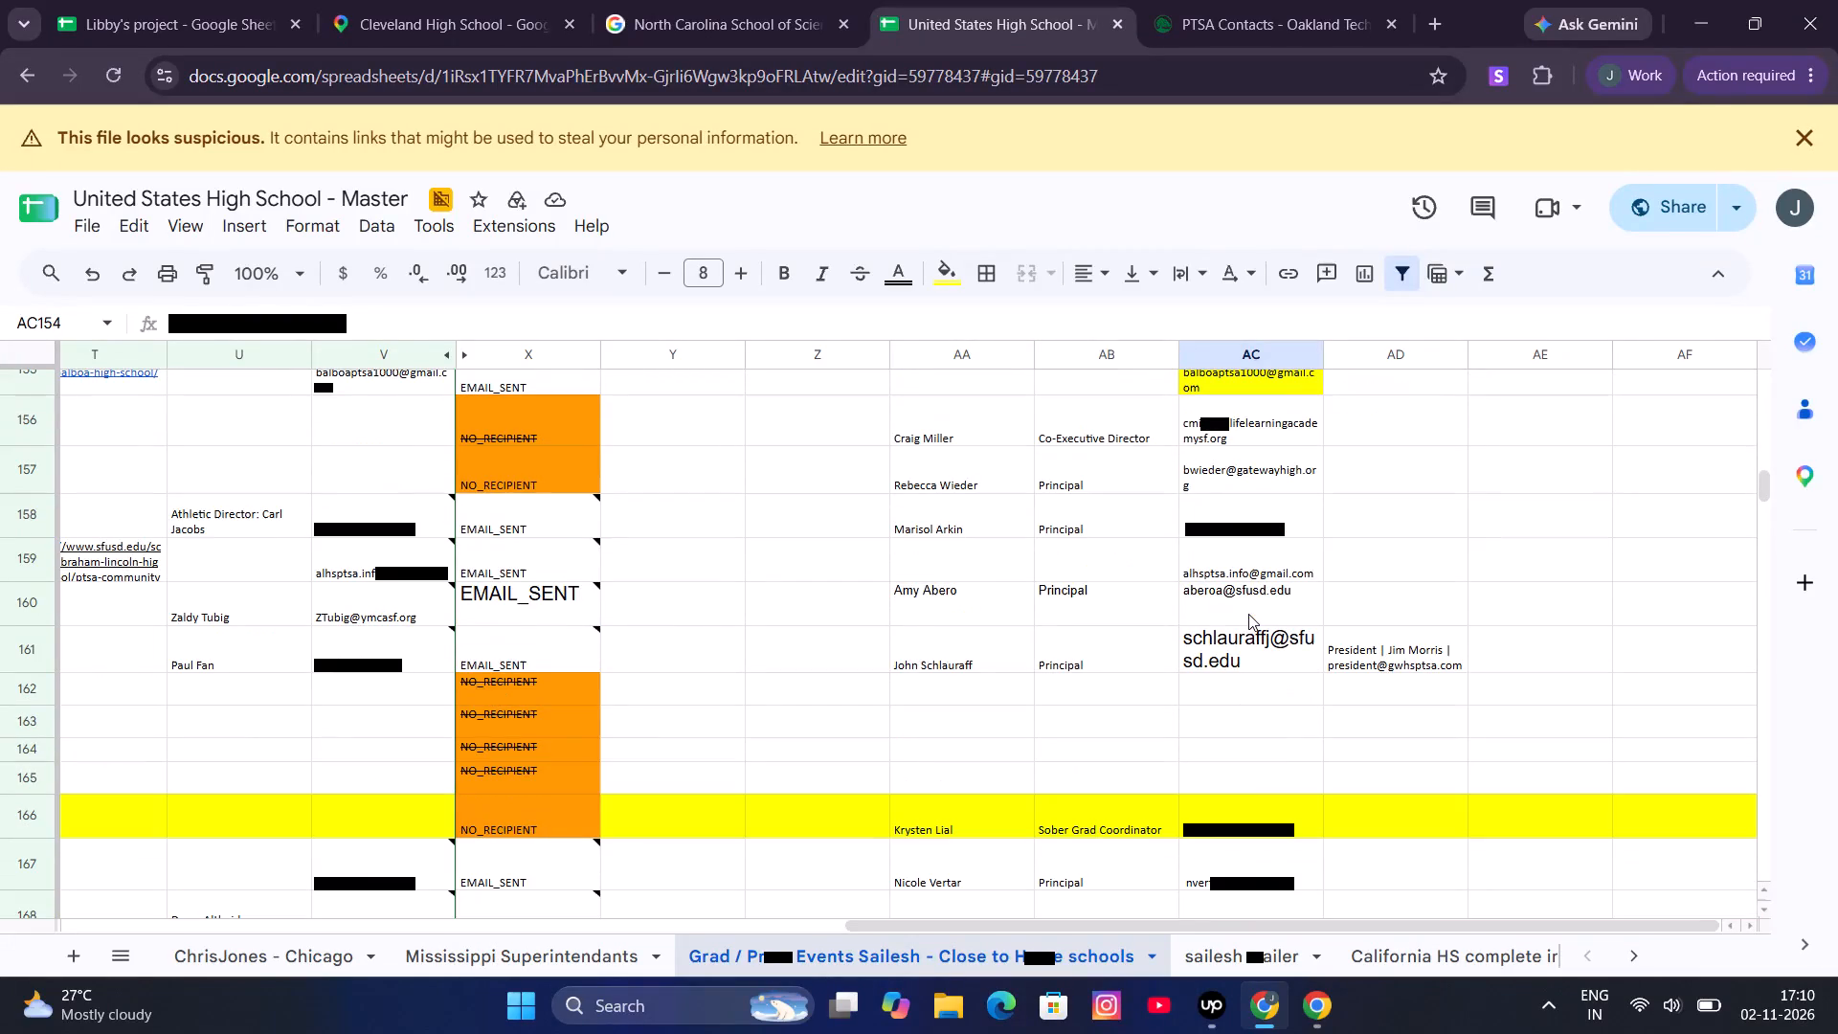
scroll(1248, 615, down, 2)
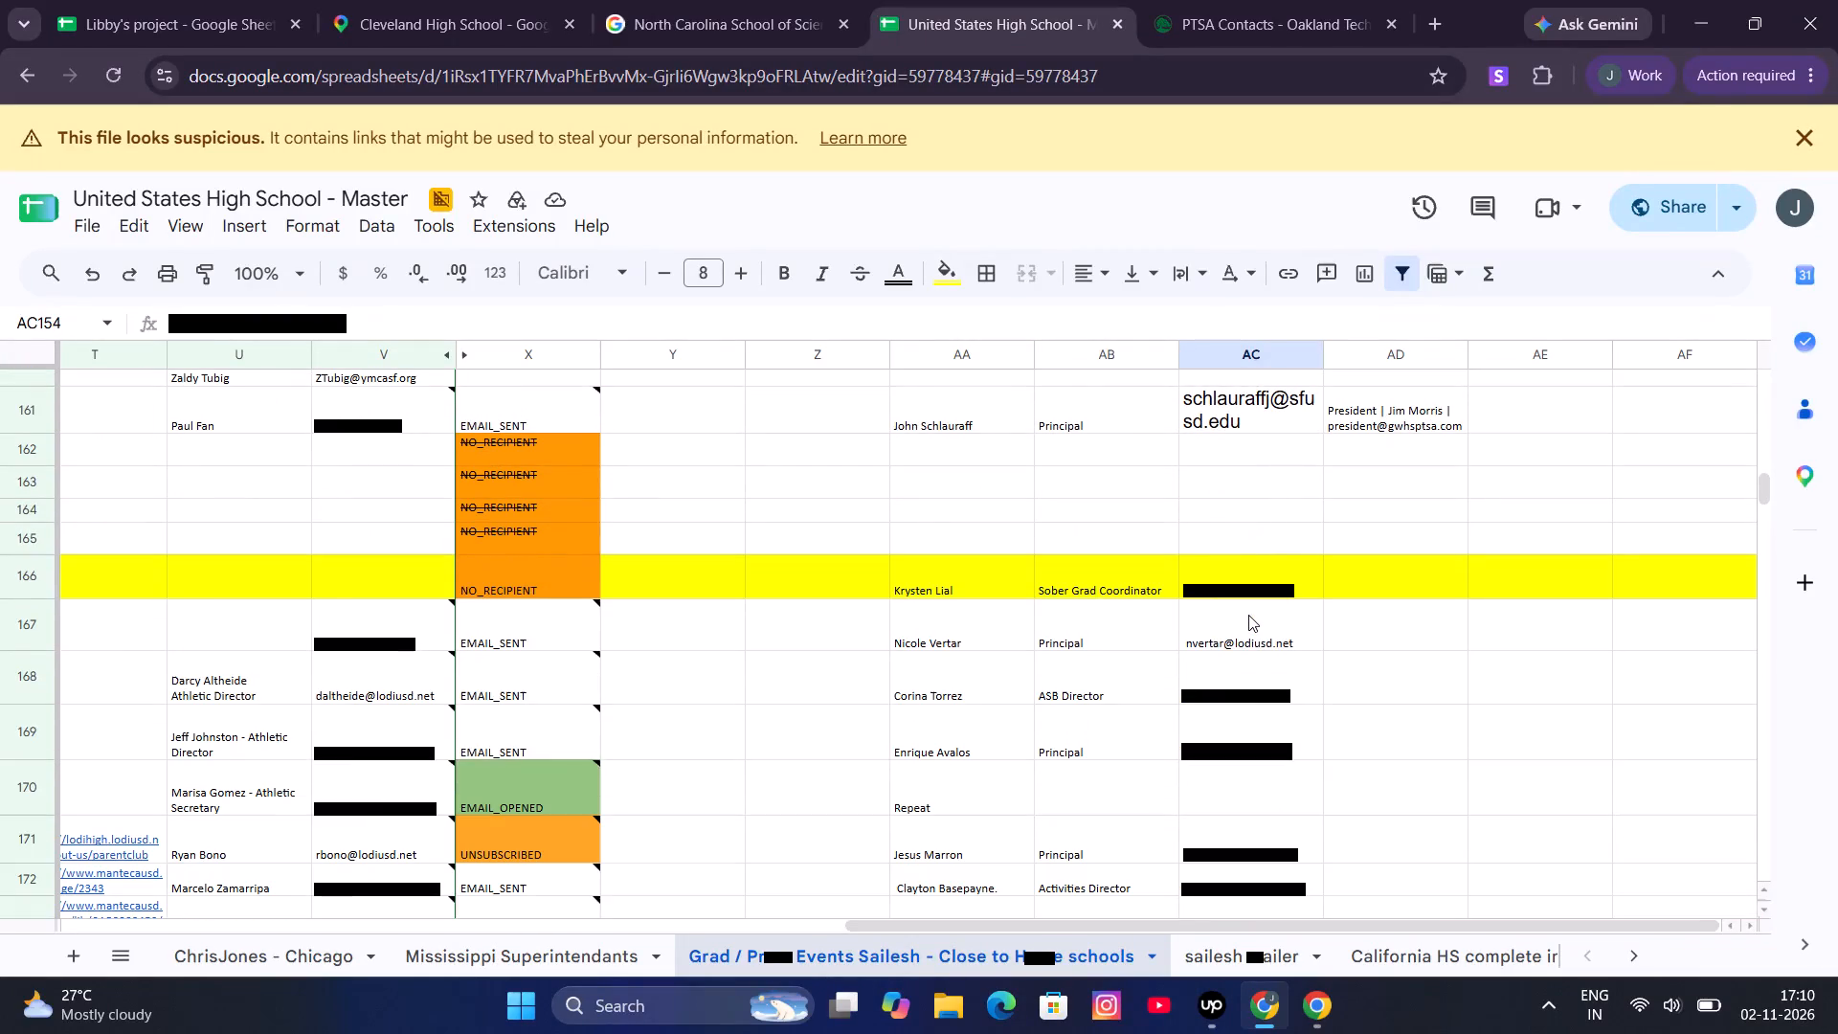
scroll(1248, 615, down, 3)
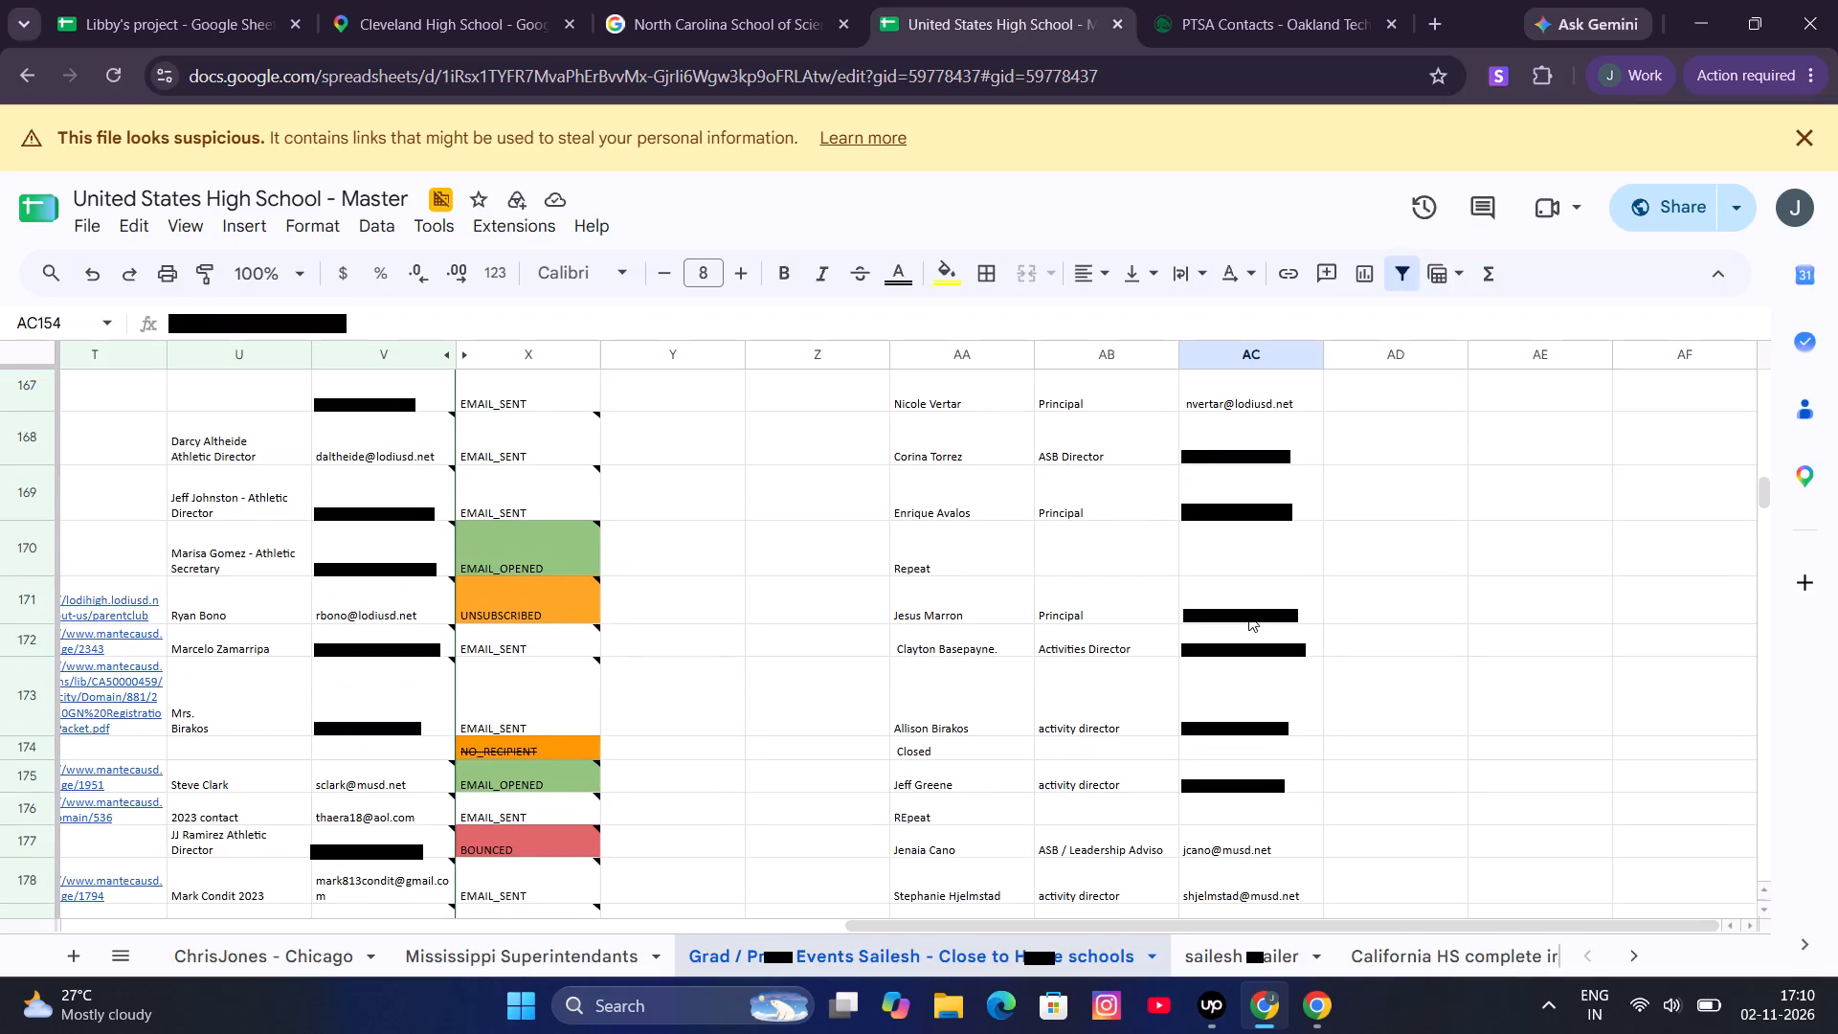
scroll(1248, 615, up, 20)
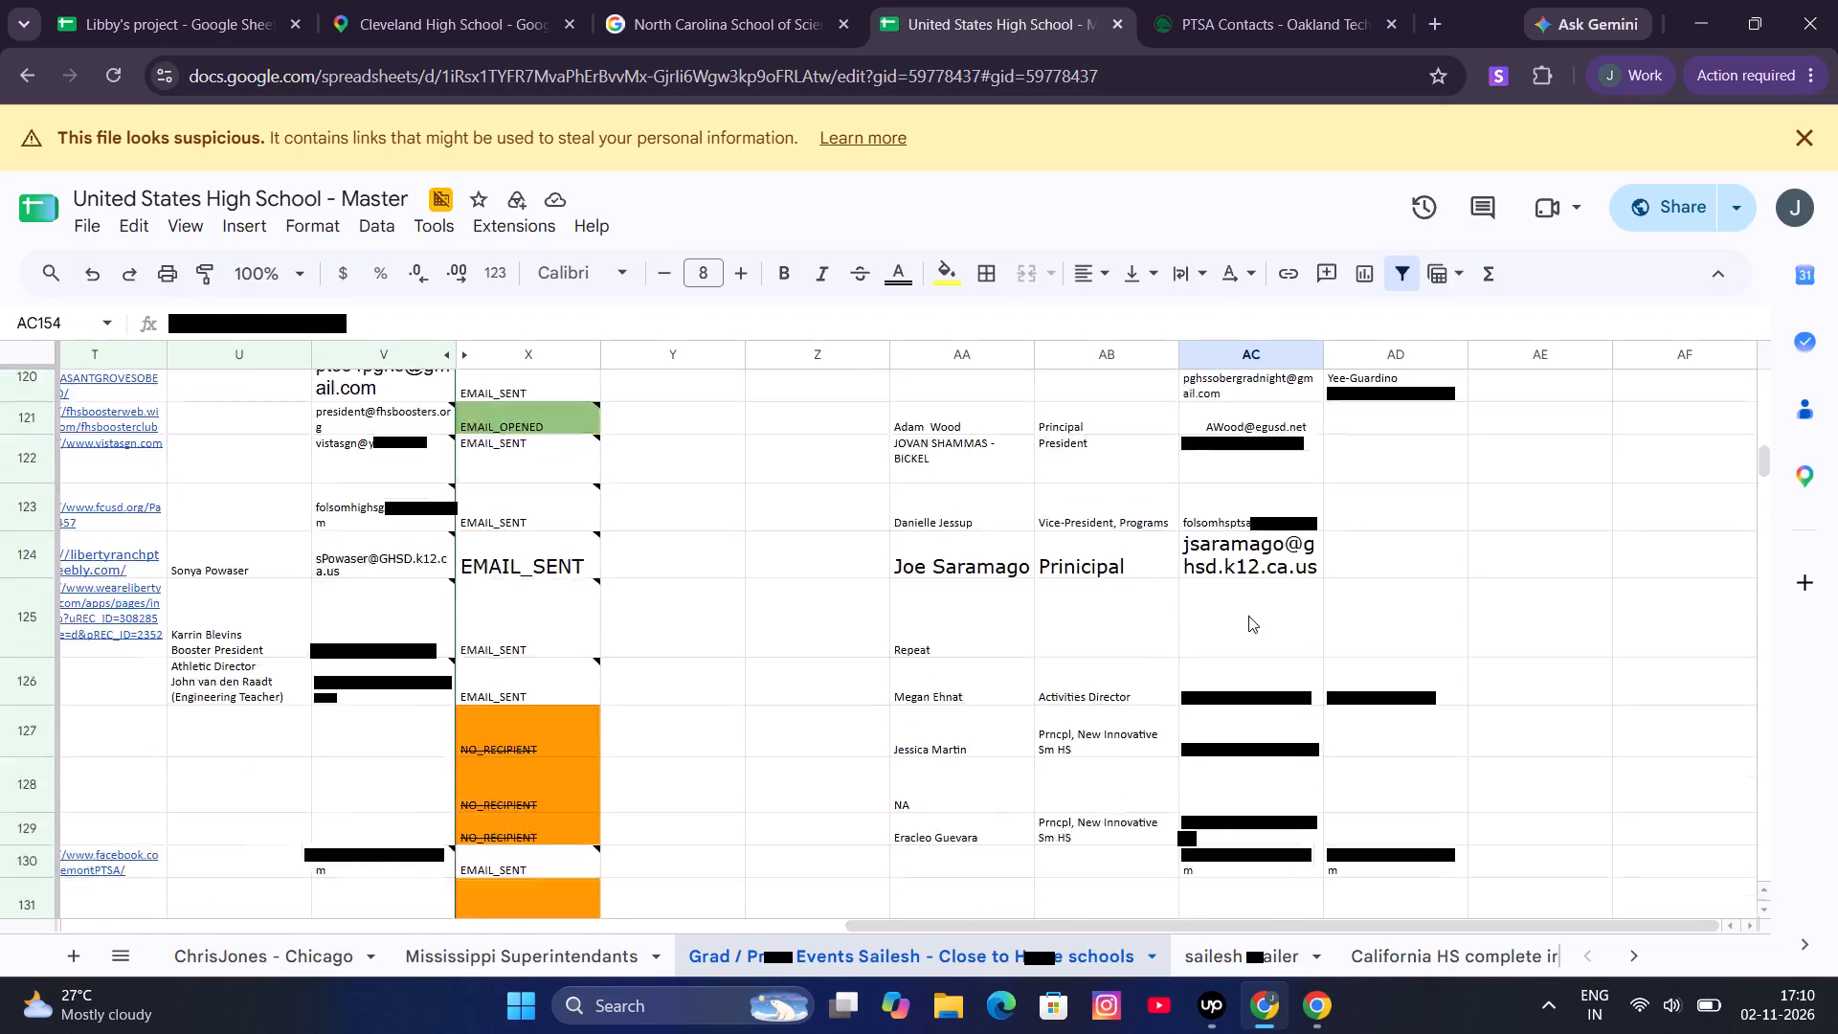
scroll(1248, 616, up, 2)
scroll(1248, 616, down, 20)
scroll(1248, 616, down, 2)
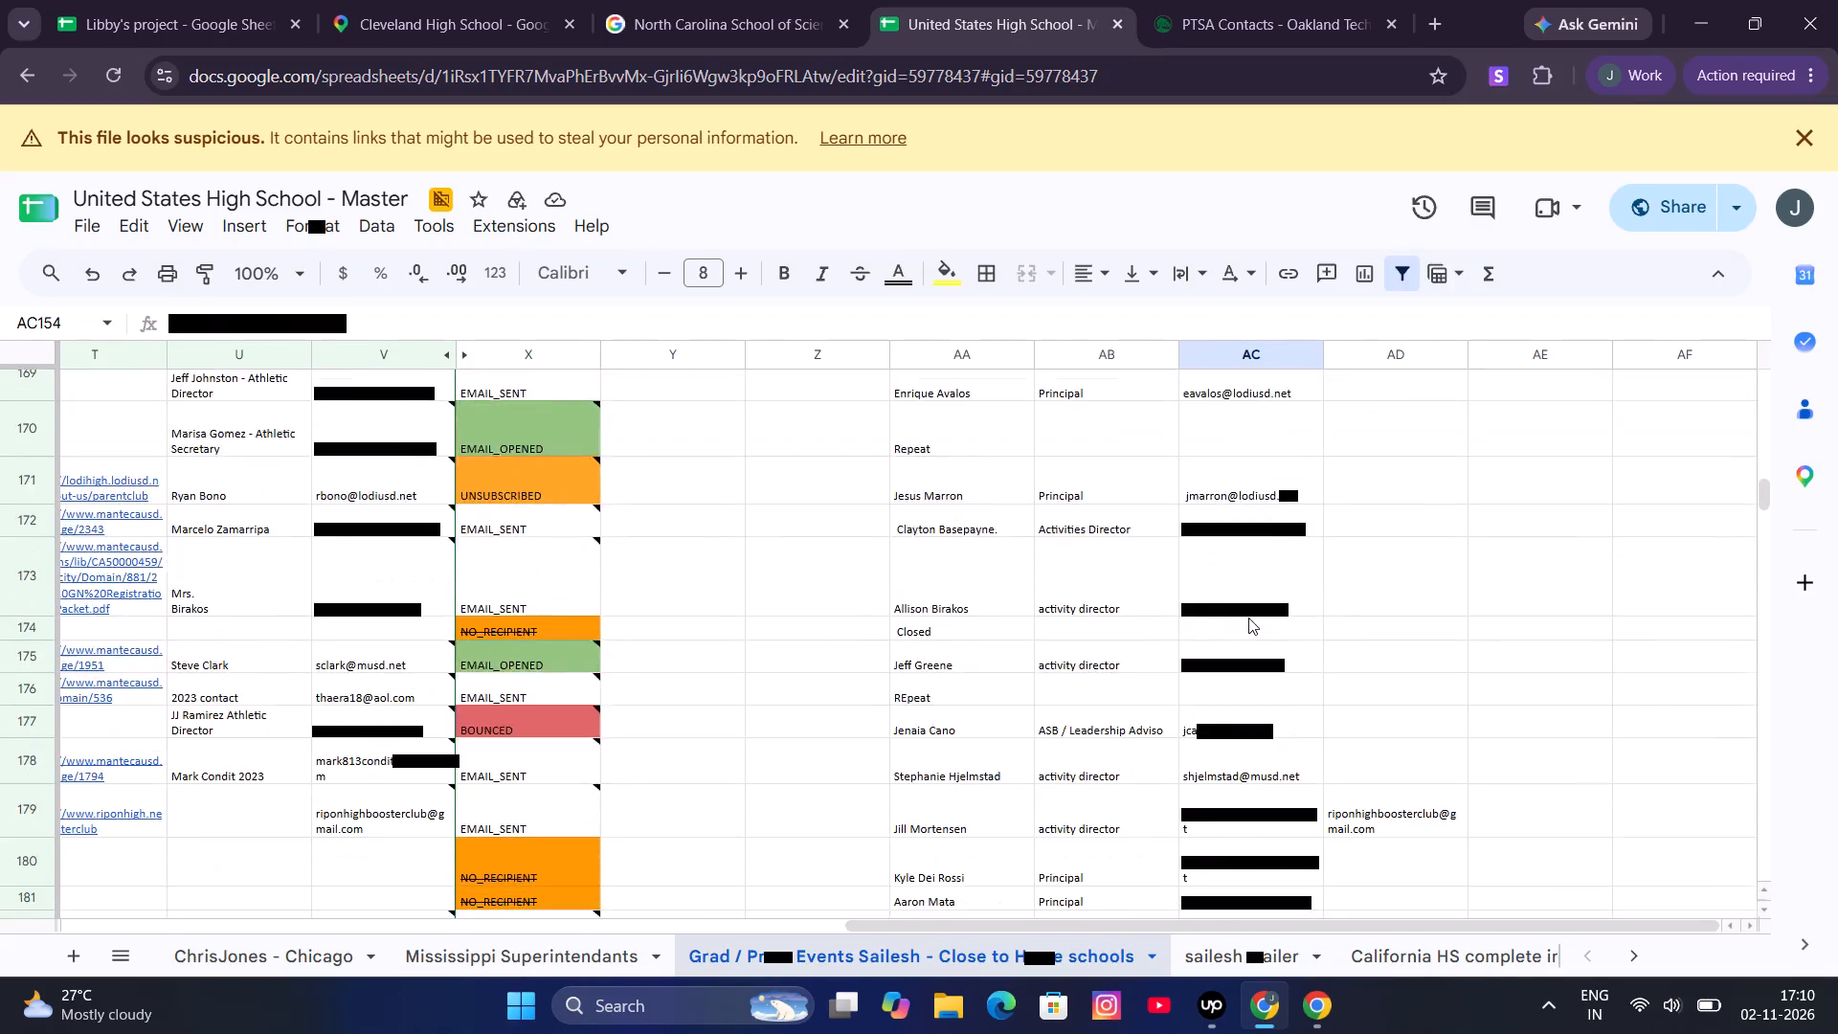
scroll(1248, 618, down, 7)
scroll(1248, 618, up, 10)
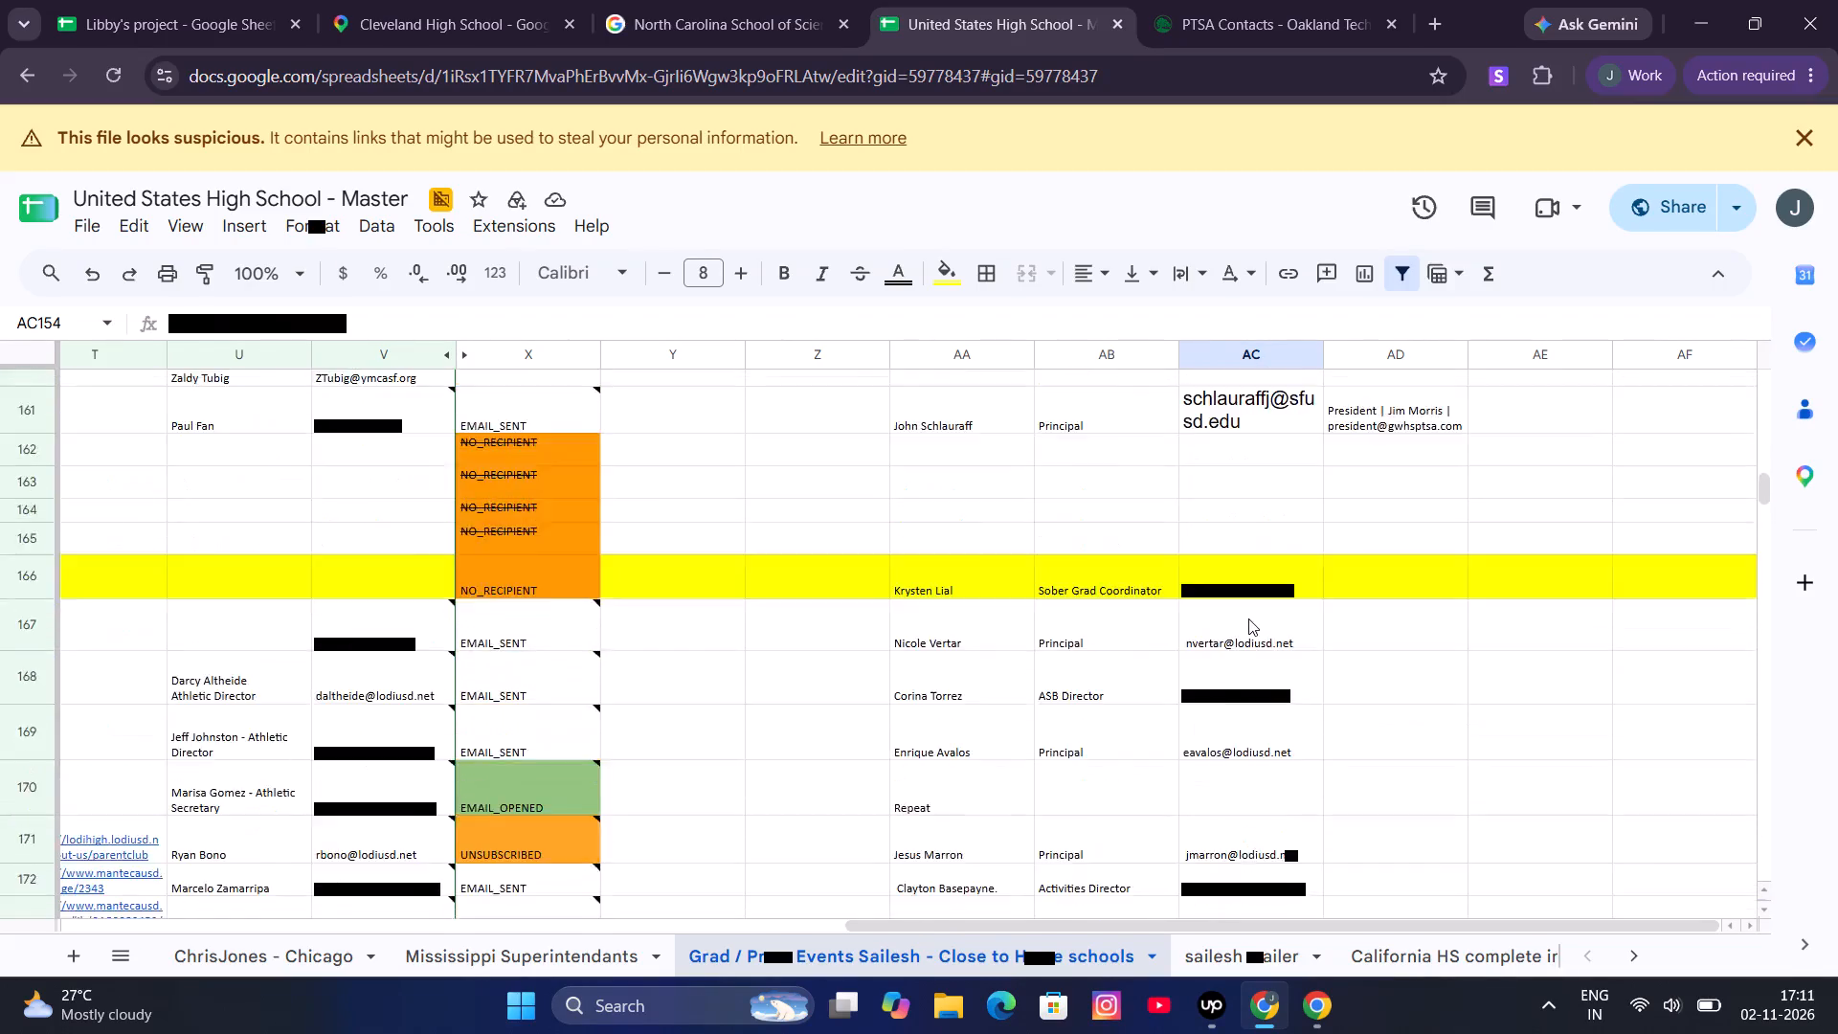
scroll(1248, 618, up, 13)
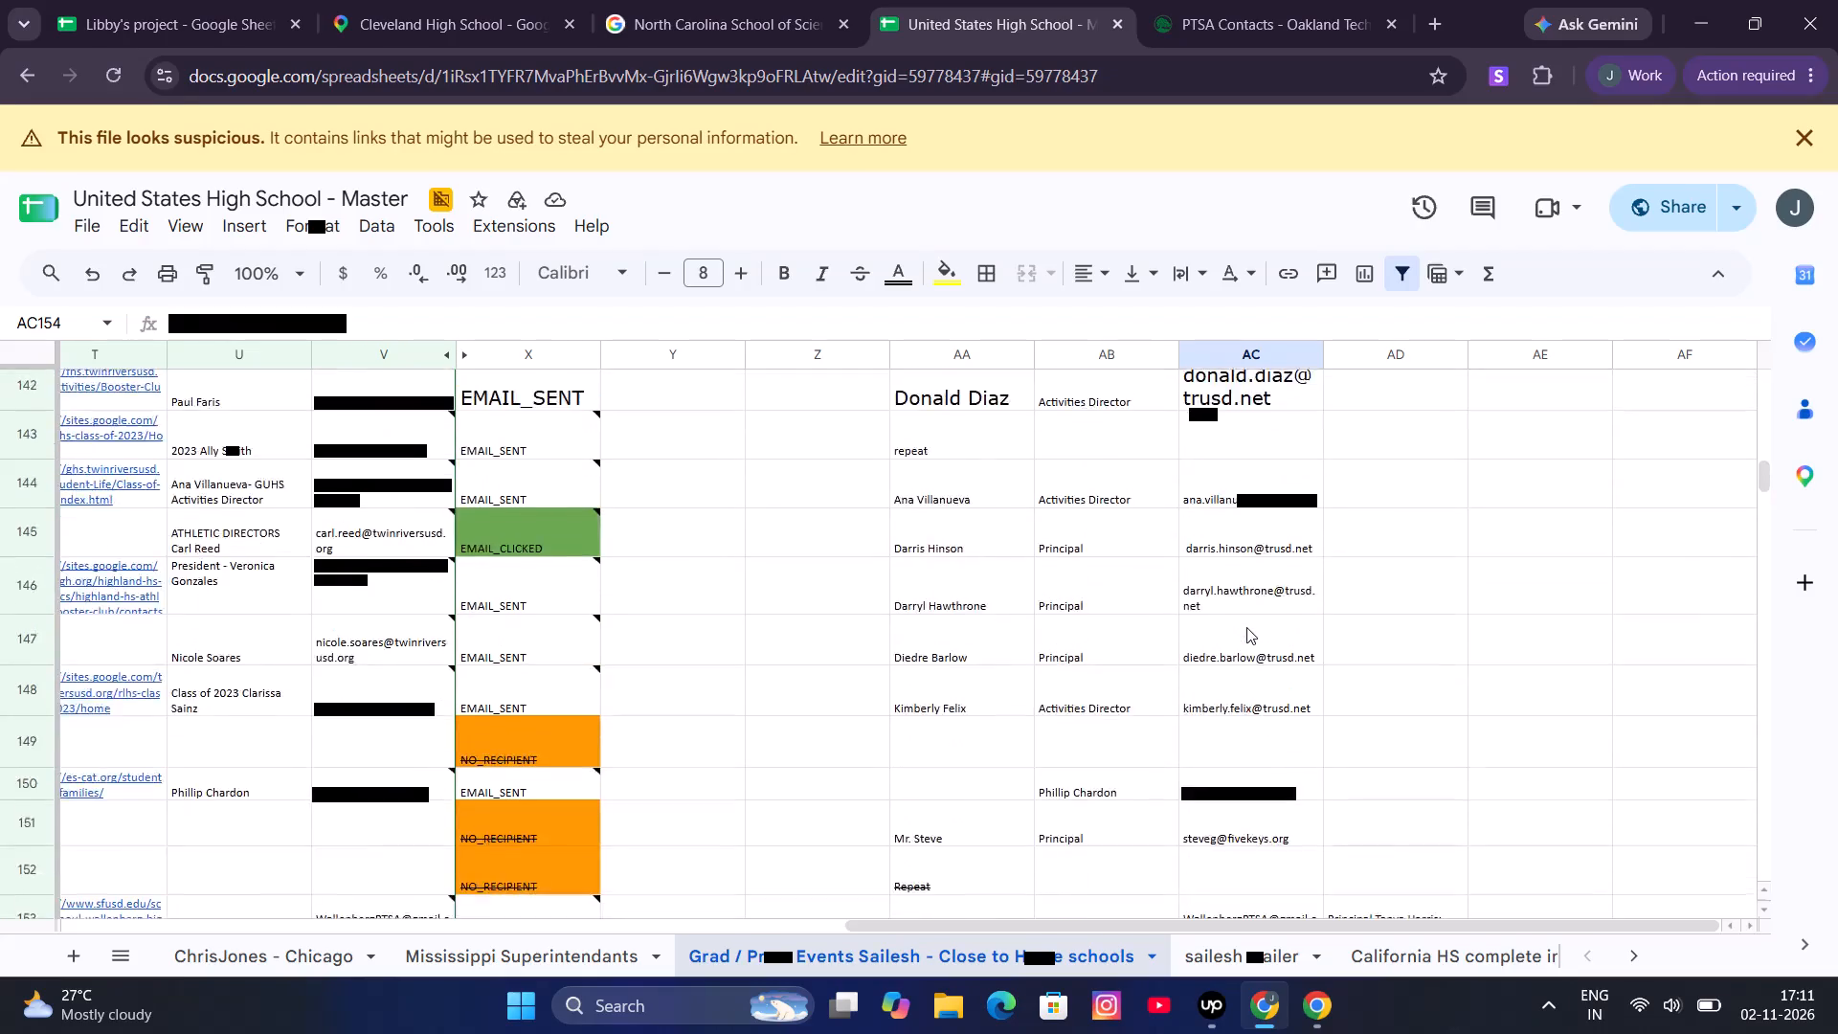
scroll(1246, 627, up, 20)
scroll(1246, 627, up, 1)
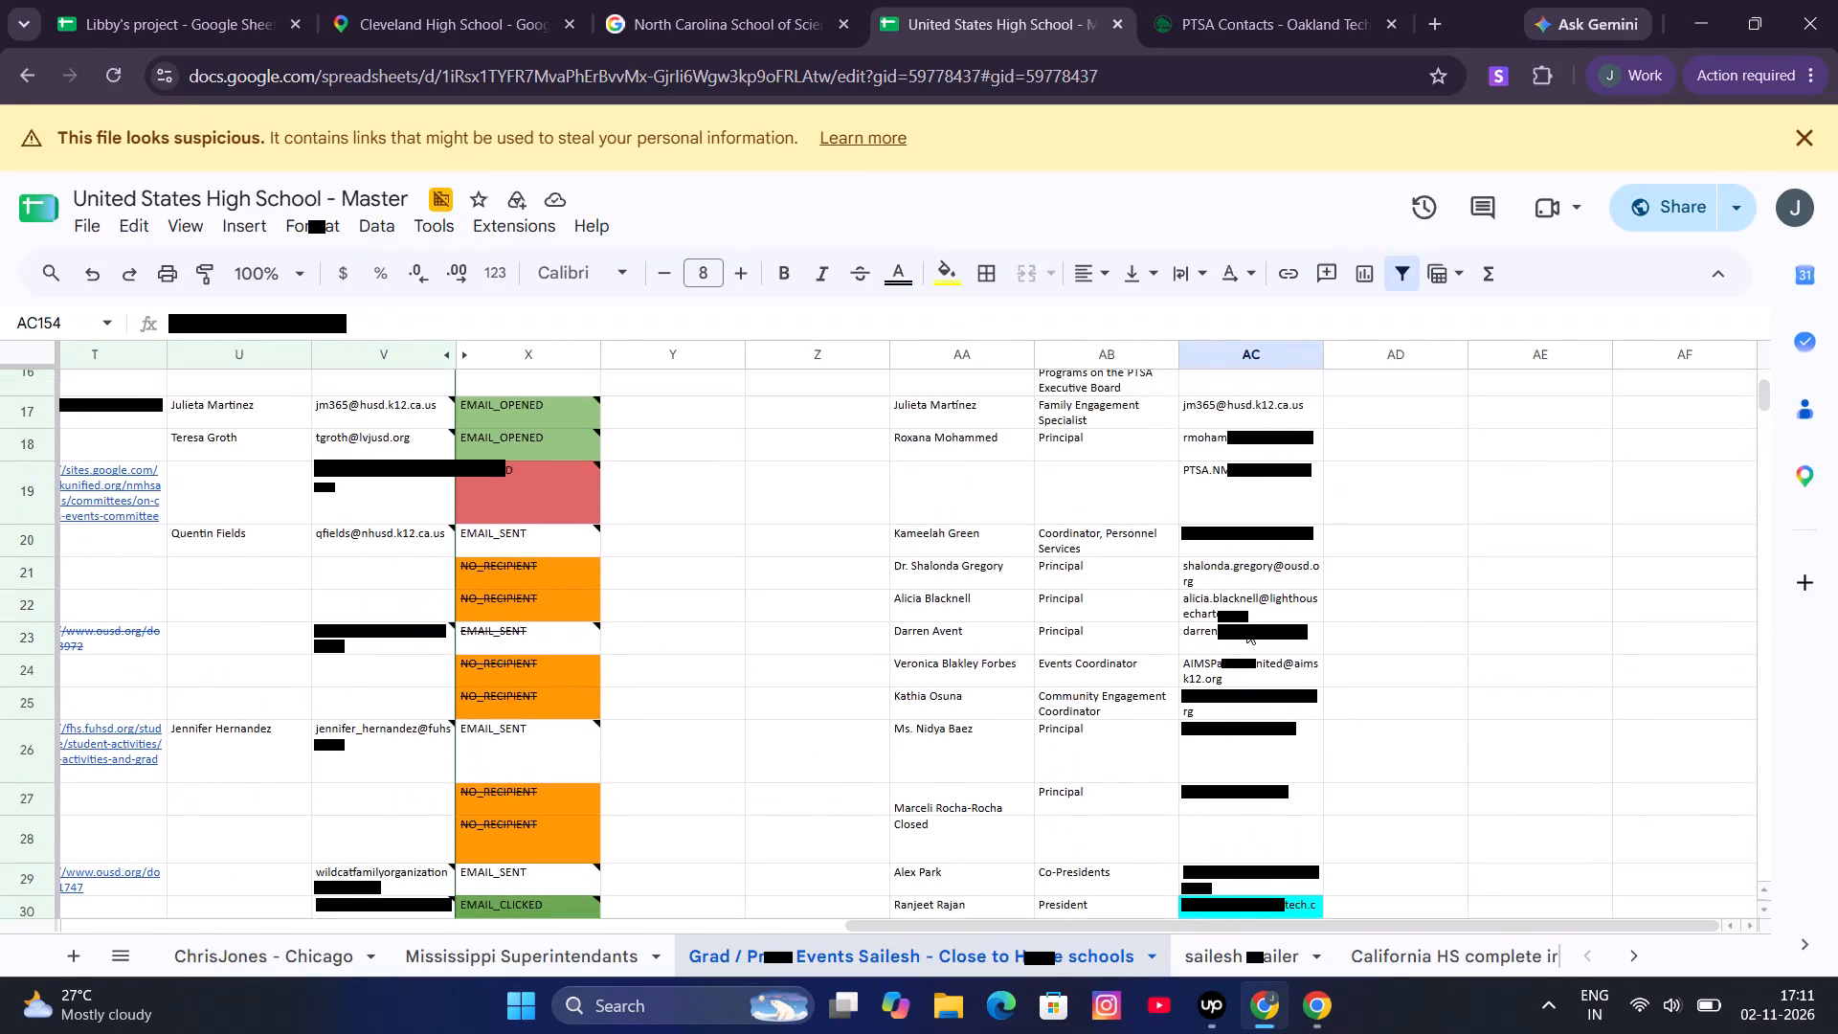
Recheck the contact columns from about row 17 down to row 99, and inspect the yellow contact name cell AA99 and cell AD99.
scroll(1301, 703, down, 10)
scroll(1351, 505, down, 9)
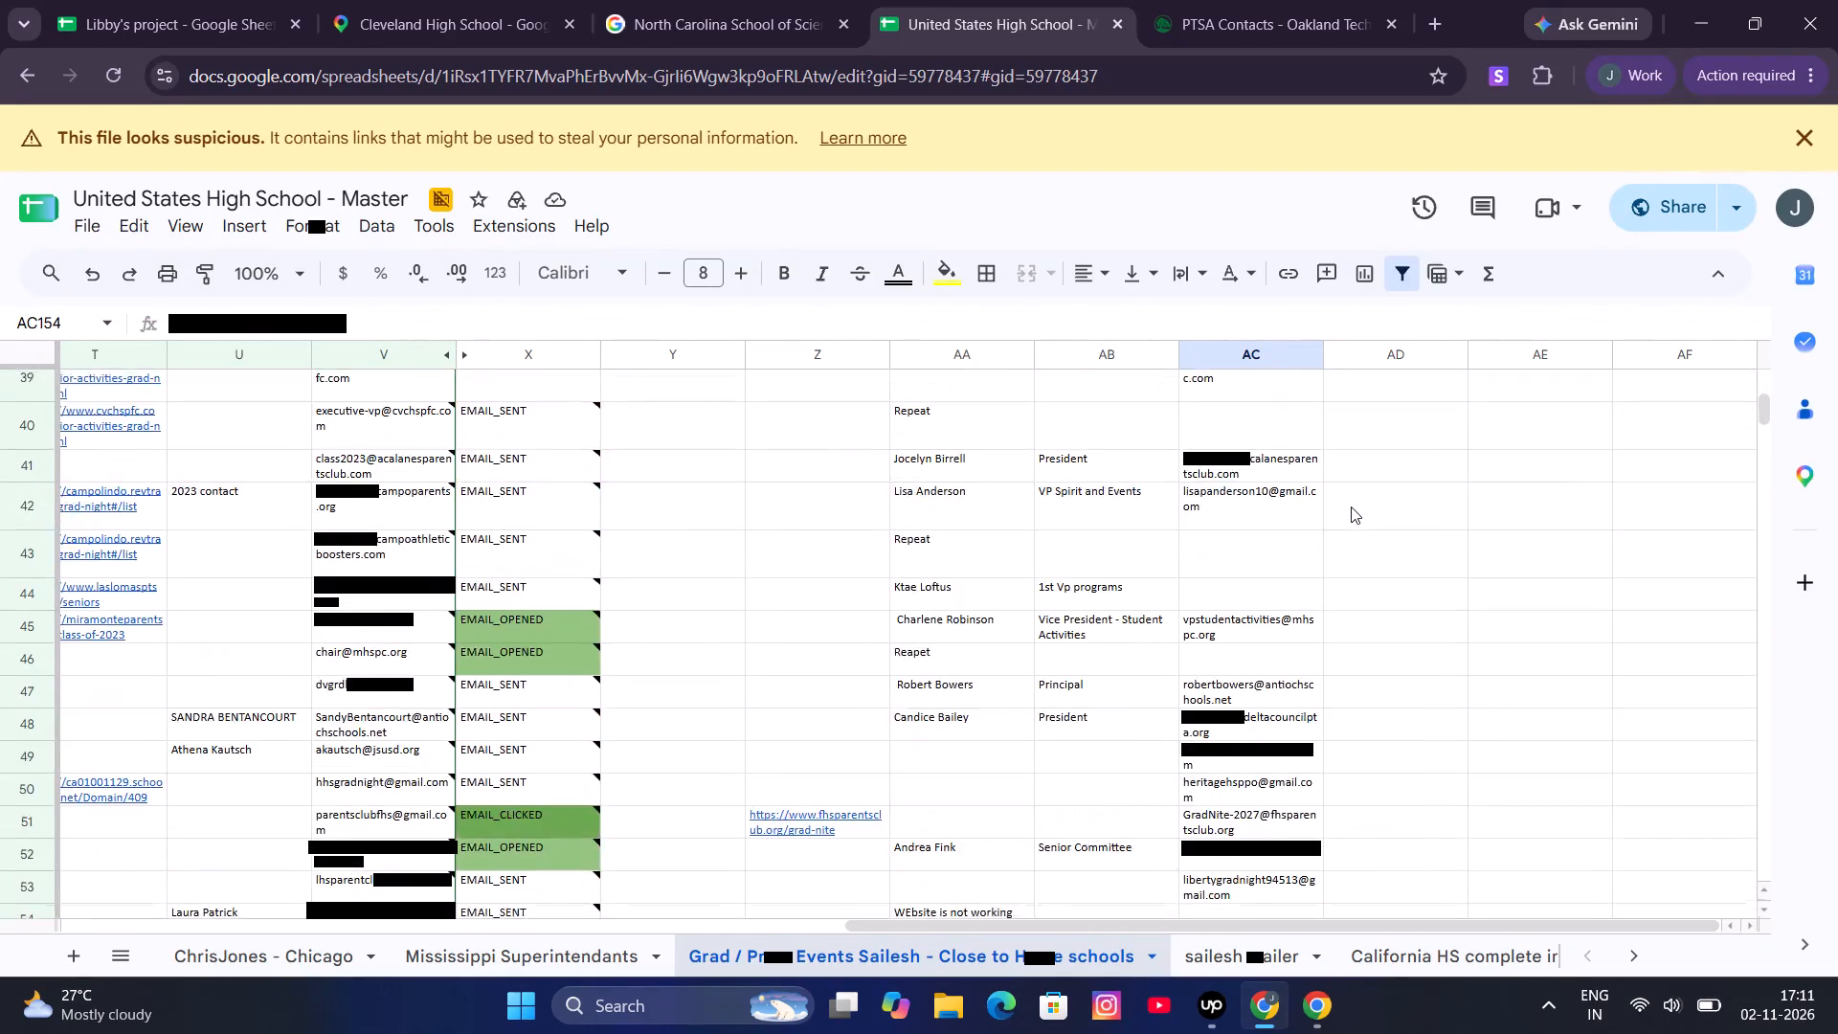
scroll(1351, 506, down, 18)
scroll(1208, 663, down, 8)
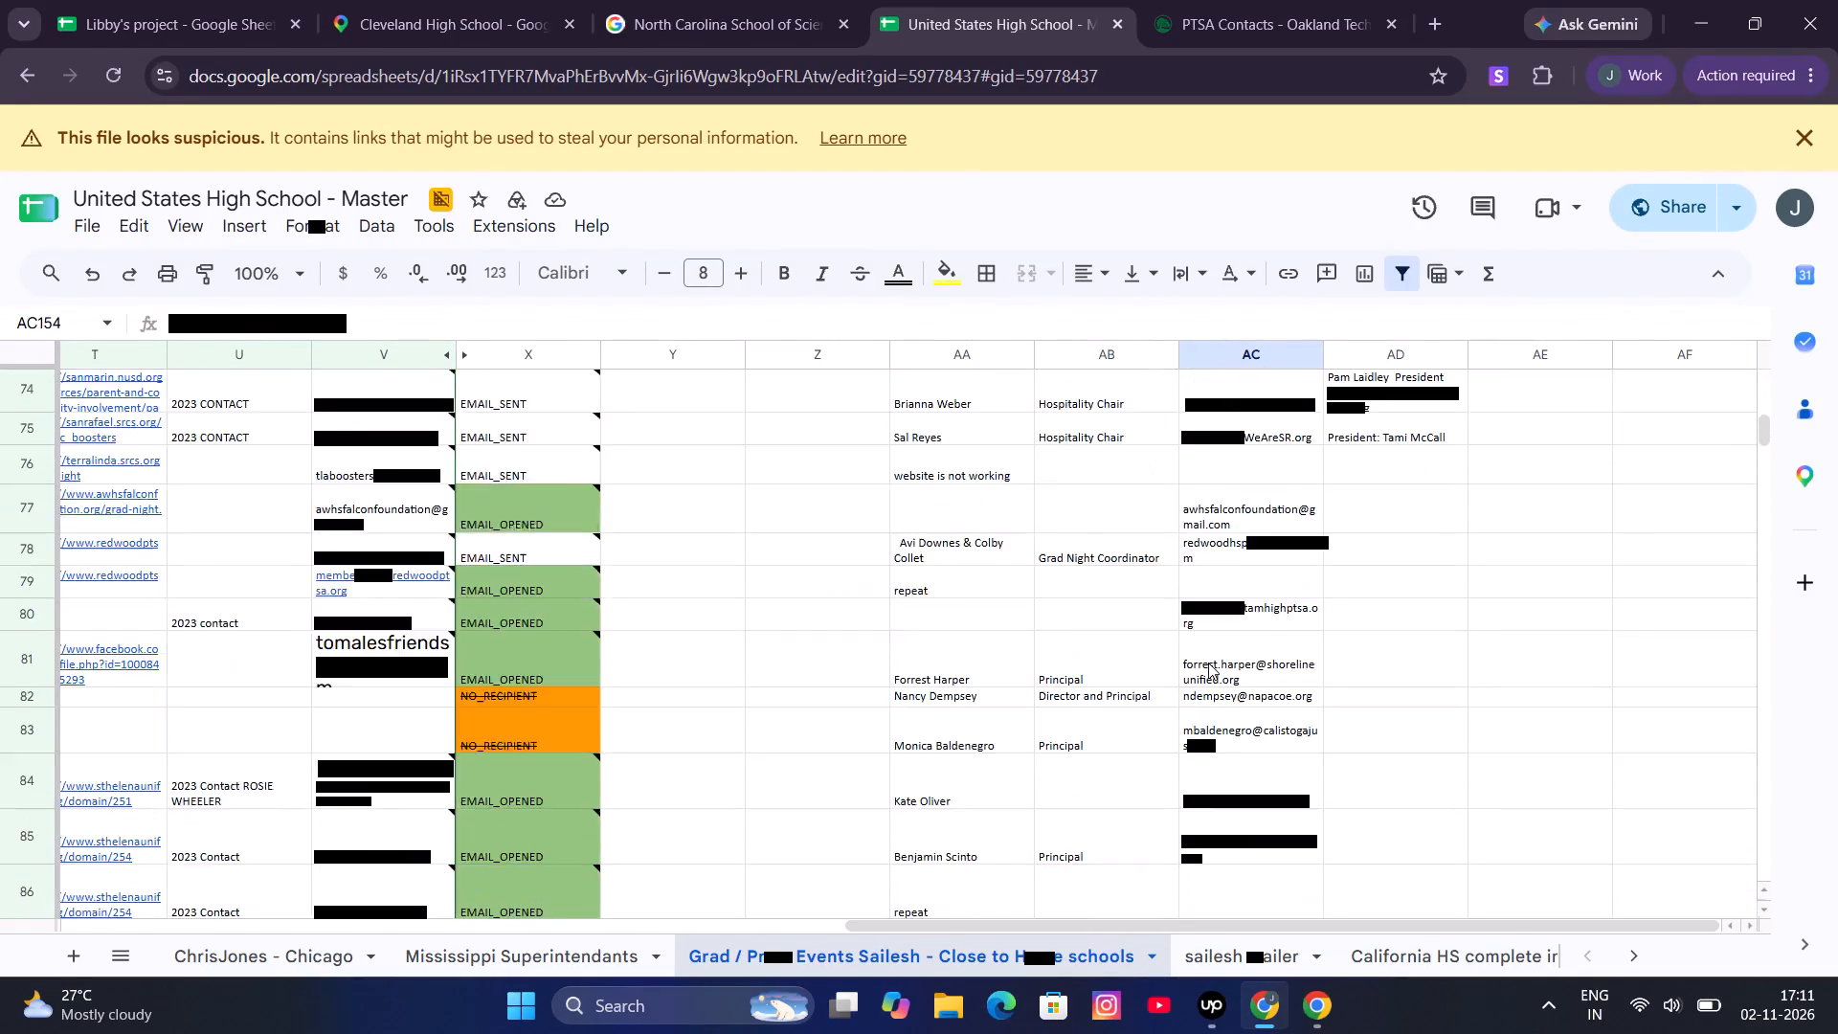
scroll(1208, 663, down, 9)
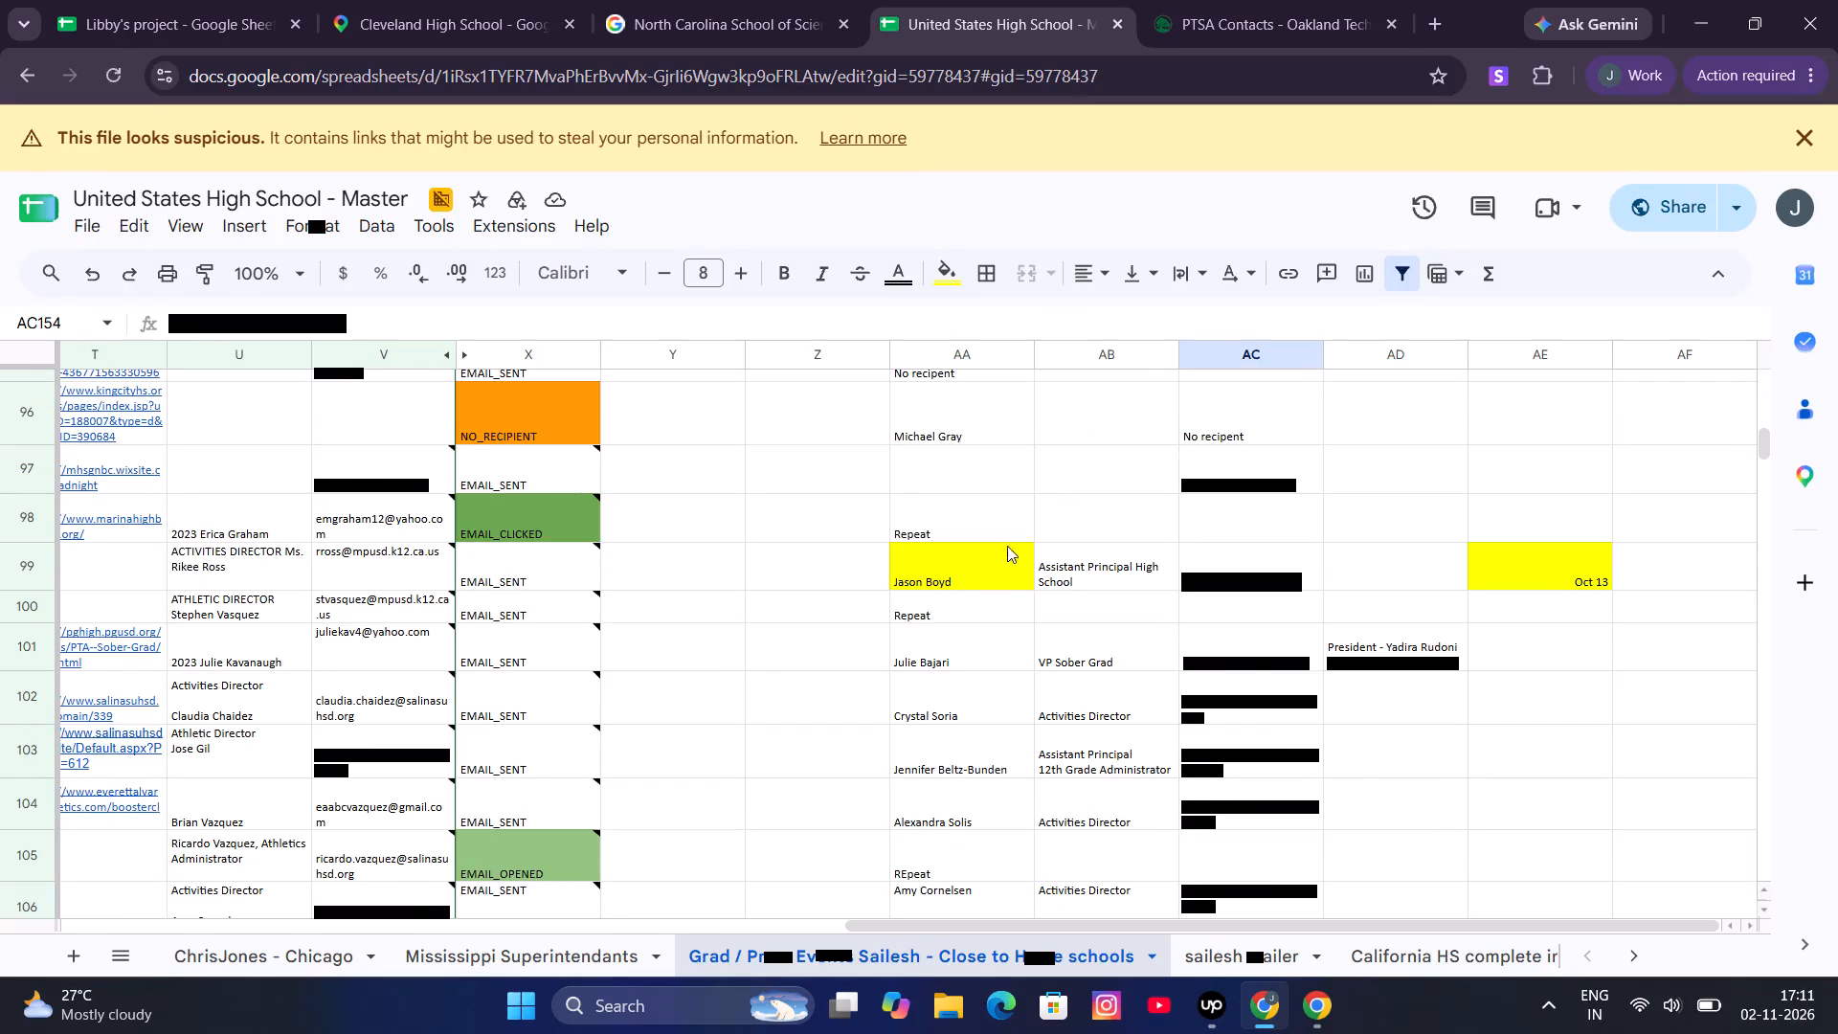
click(1015, 555)
click(1379, 575)
Examine the contact columns from row 99 down to row 213 for highlighted cells, and inspect the red email cell AC213.
scroll(1281, 618, down, 9)
scroll(1281, 620, down, 13)
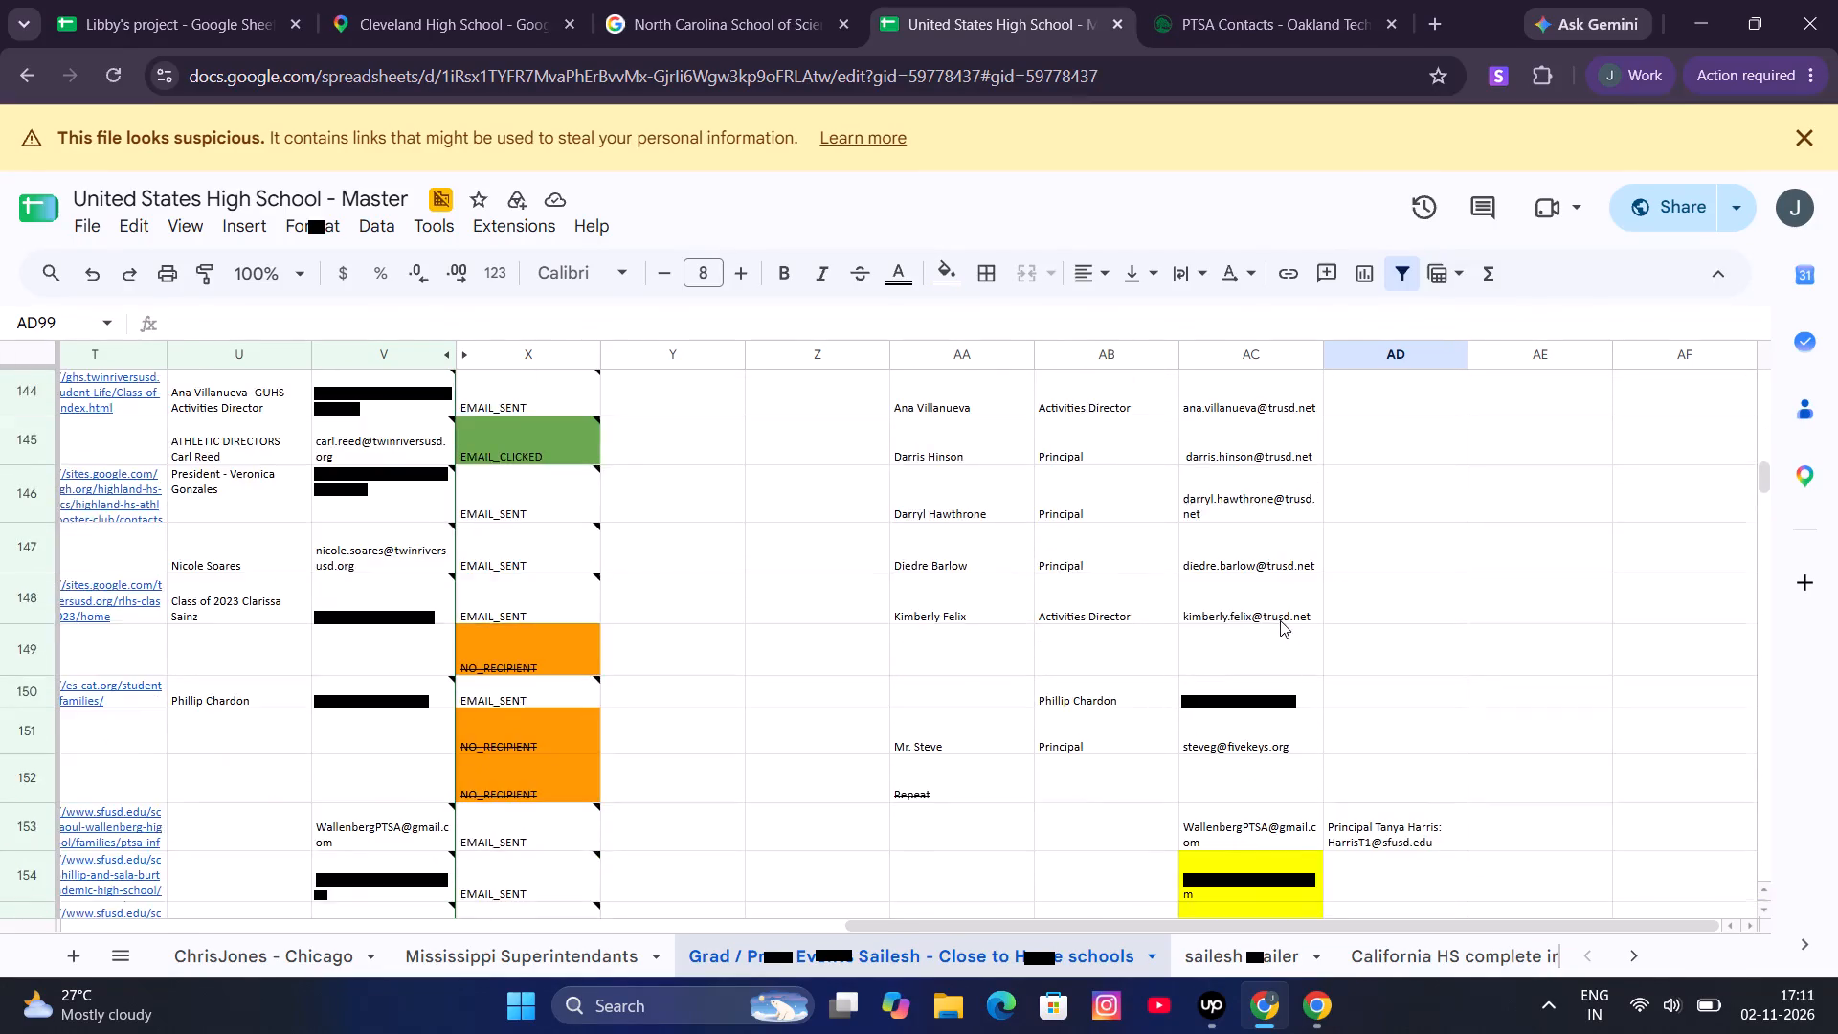
scroll(1280, 620, down, 15)
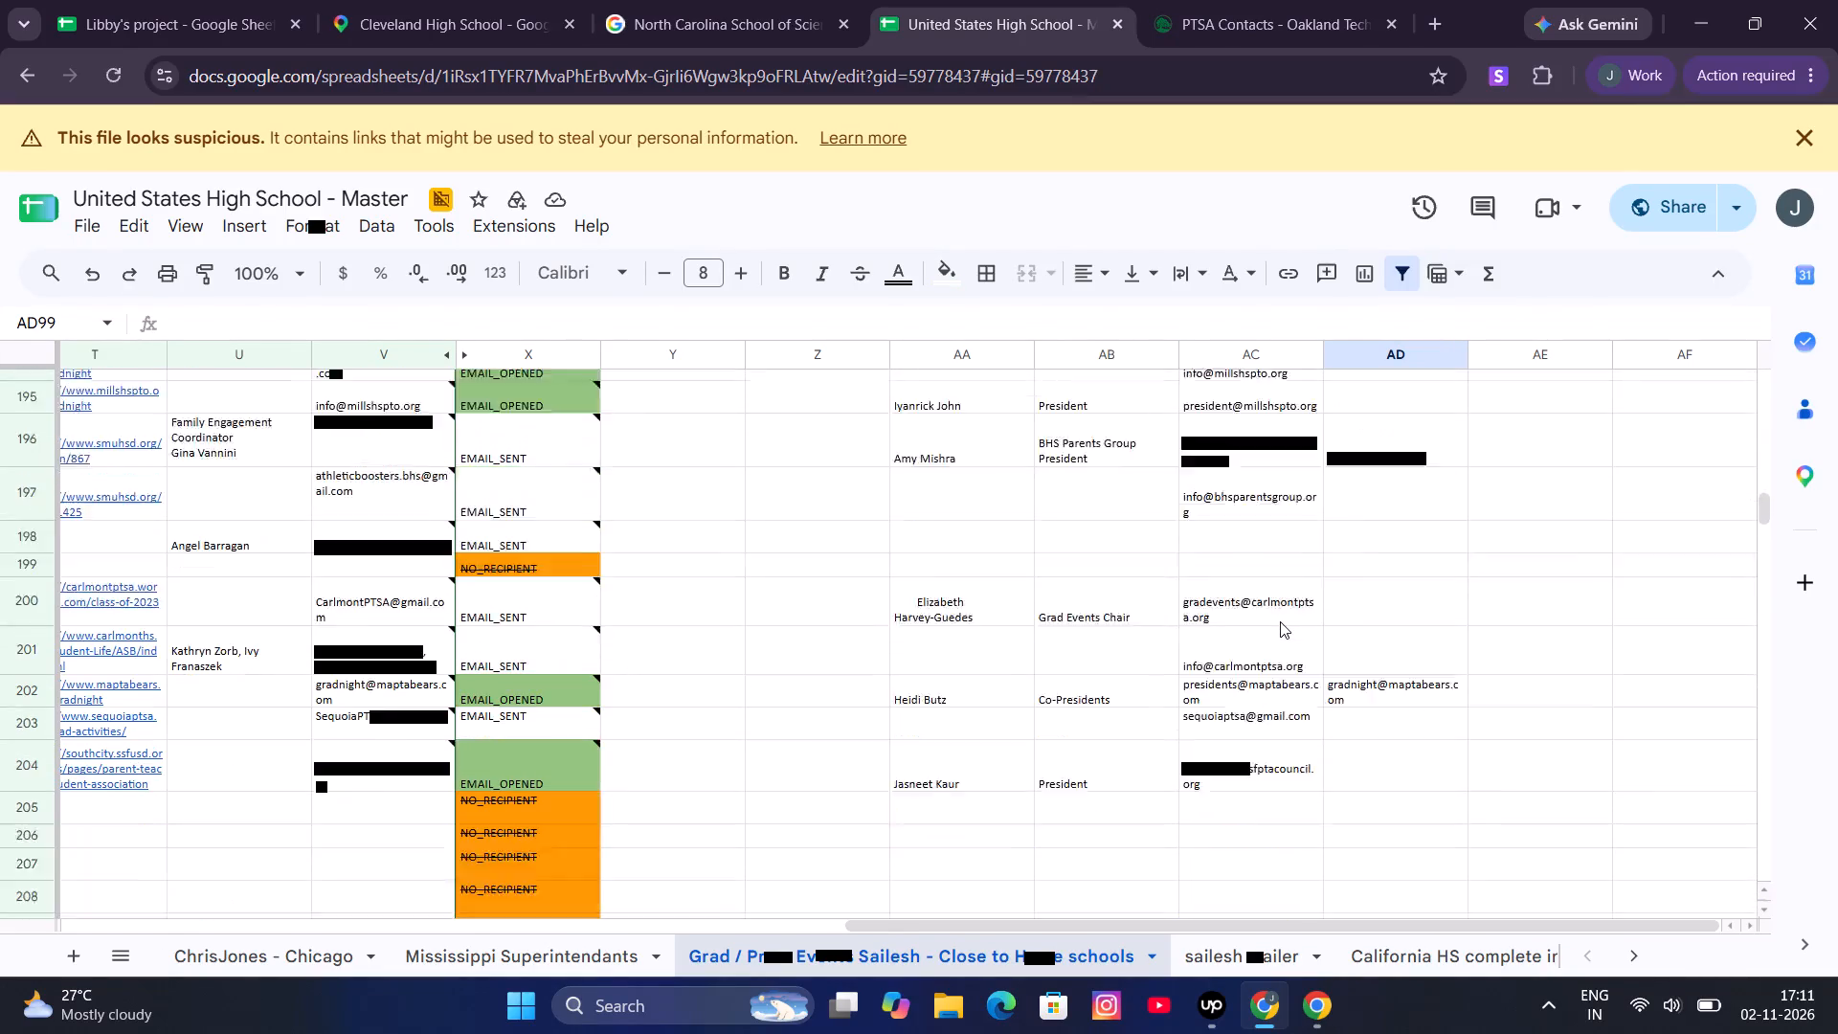
scroll(1280, 621, down, 5)
click(1233, 559)
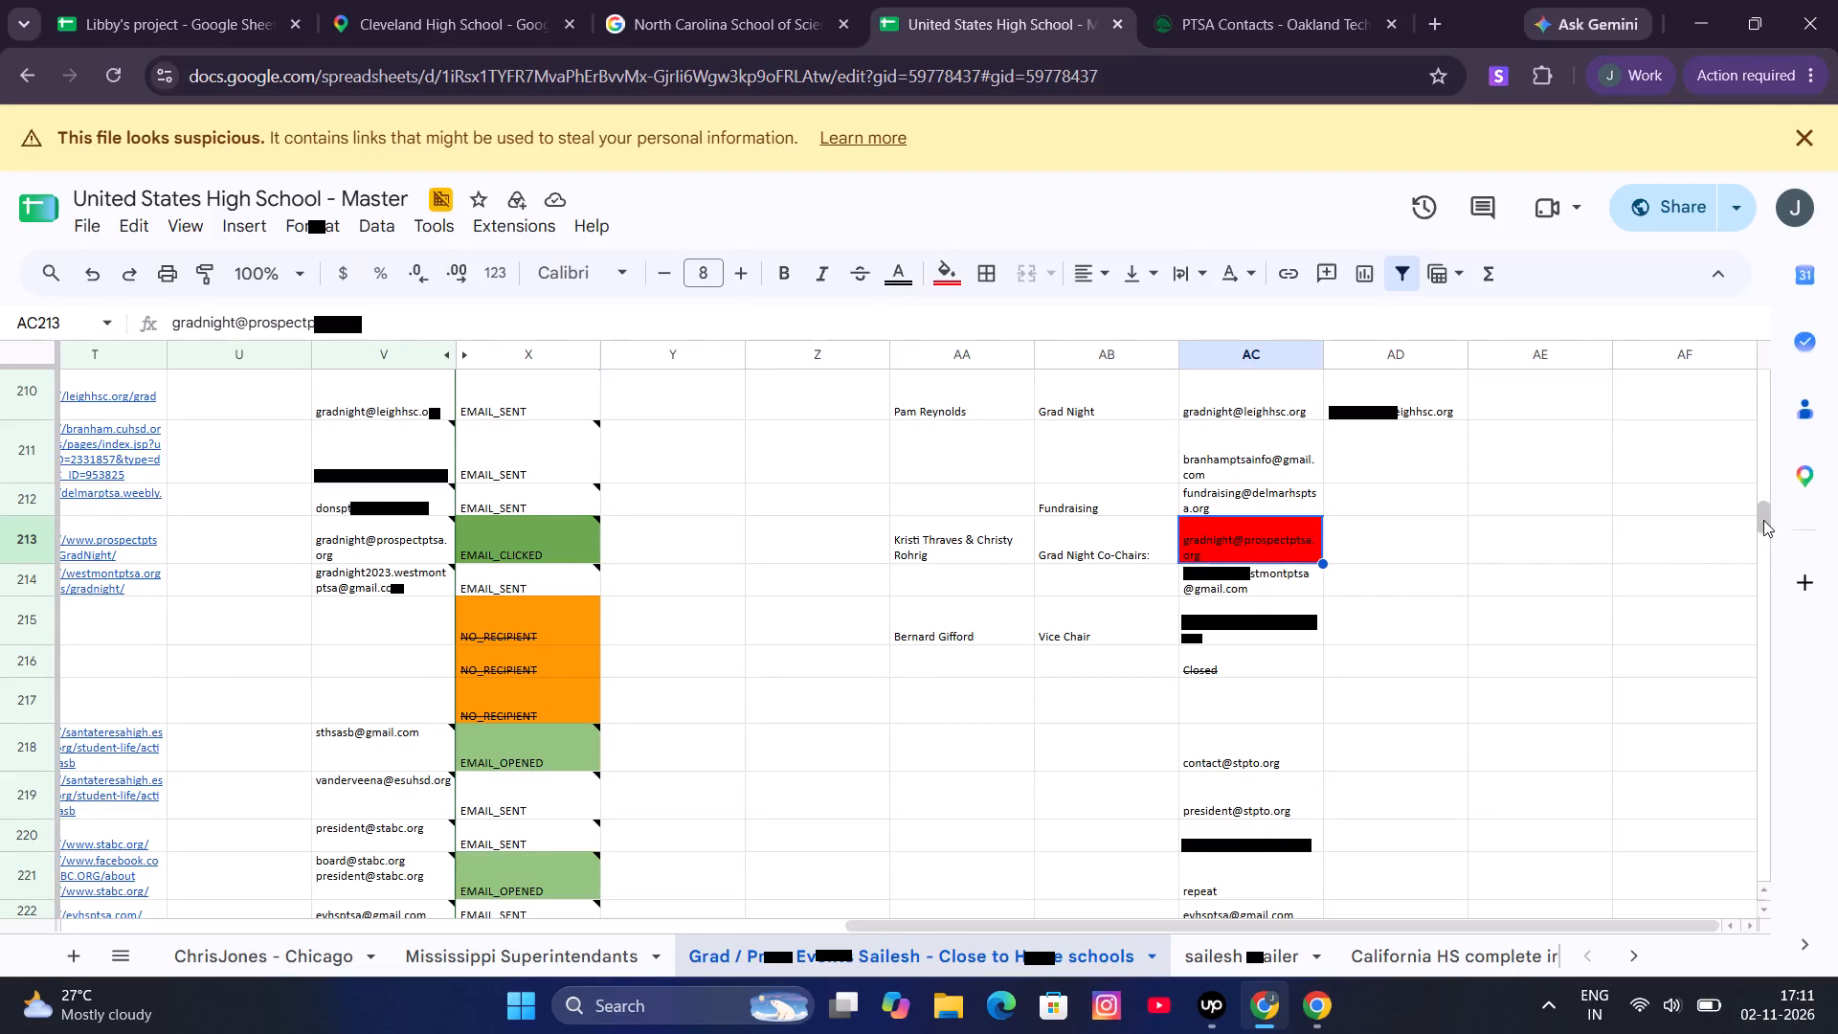
Scan the contact columns once more from the sheet's first rows down to row 213 for highlighted cells.
drag(1763, 520, 1774, 389)
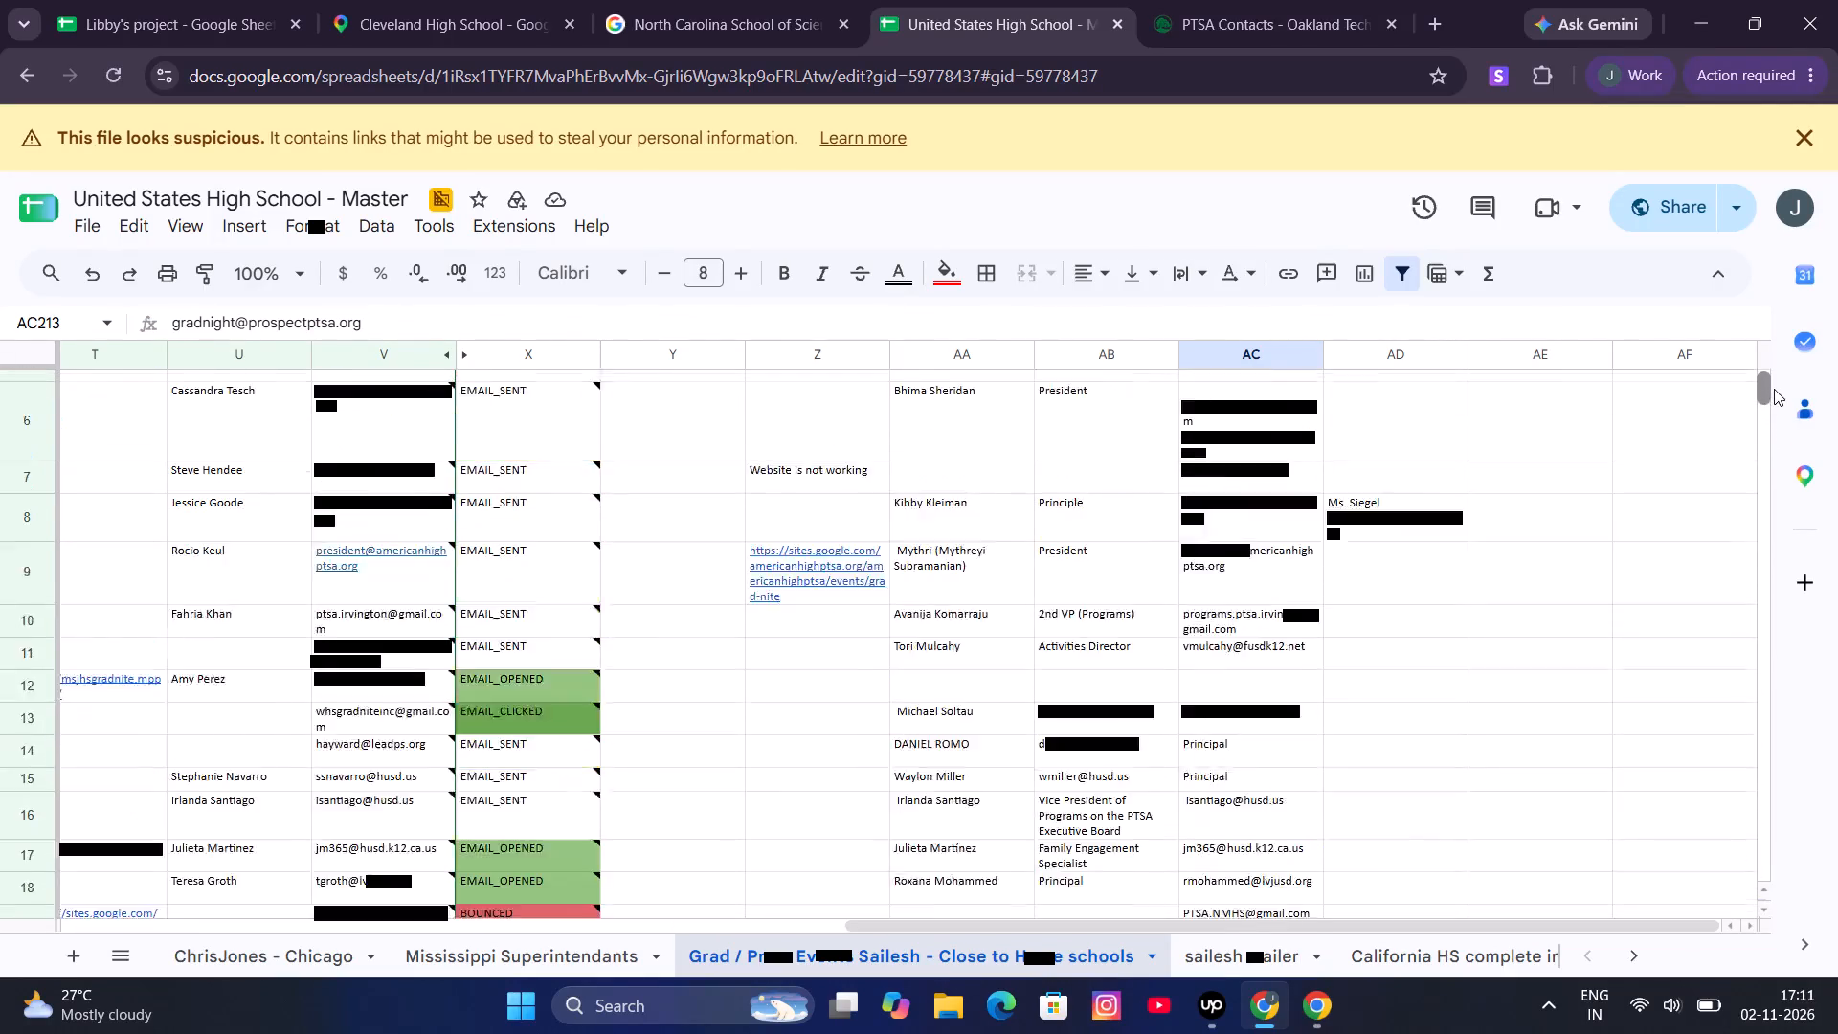
drag(1774, 389, 1766, 418)
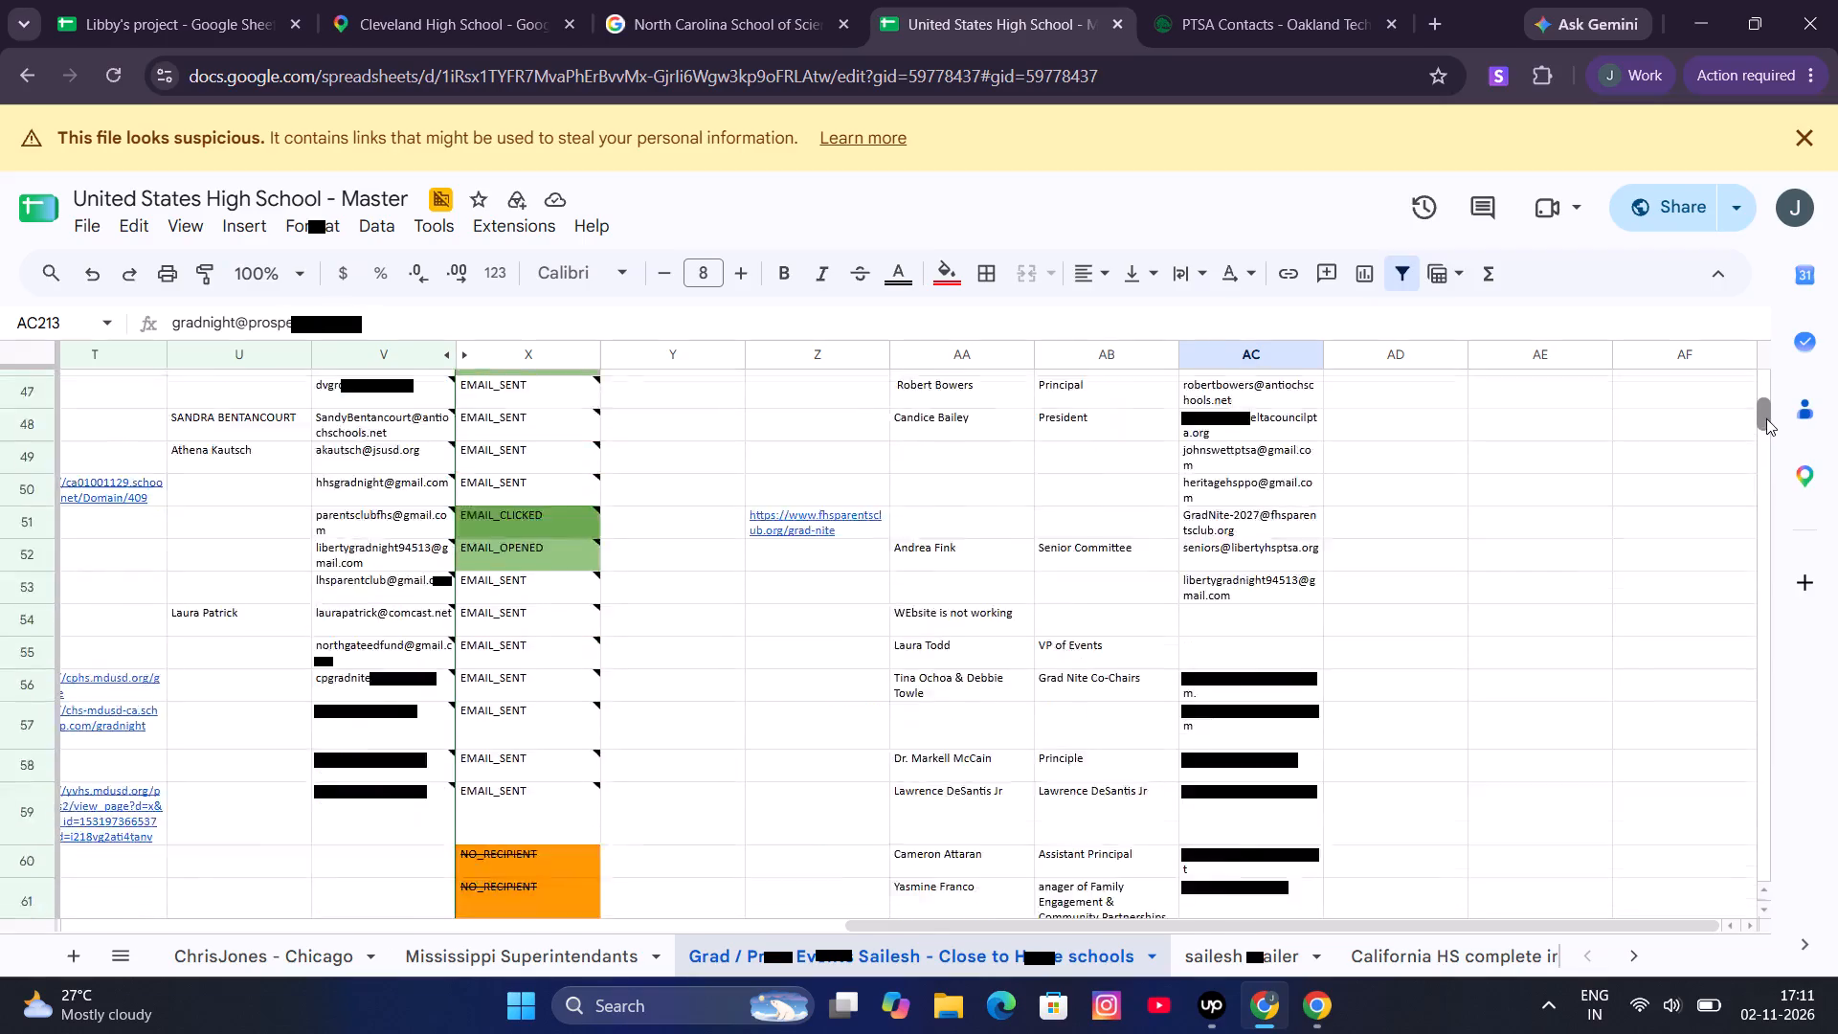
drag(1766, 418, 1760, 483)
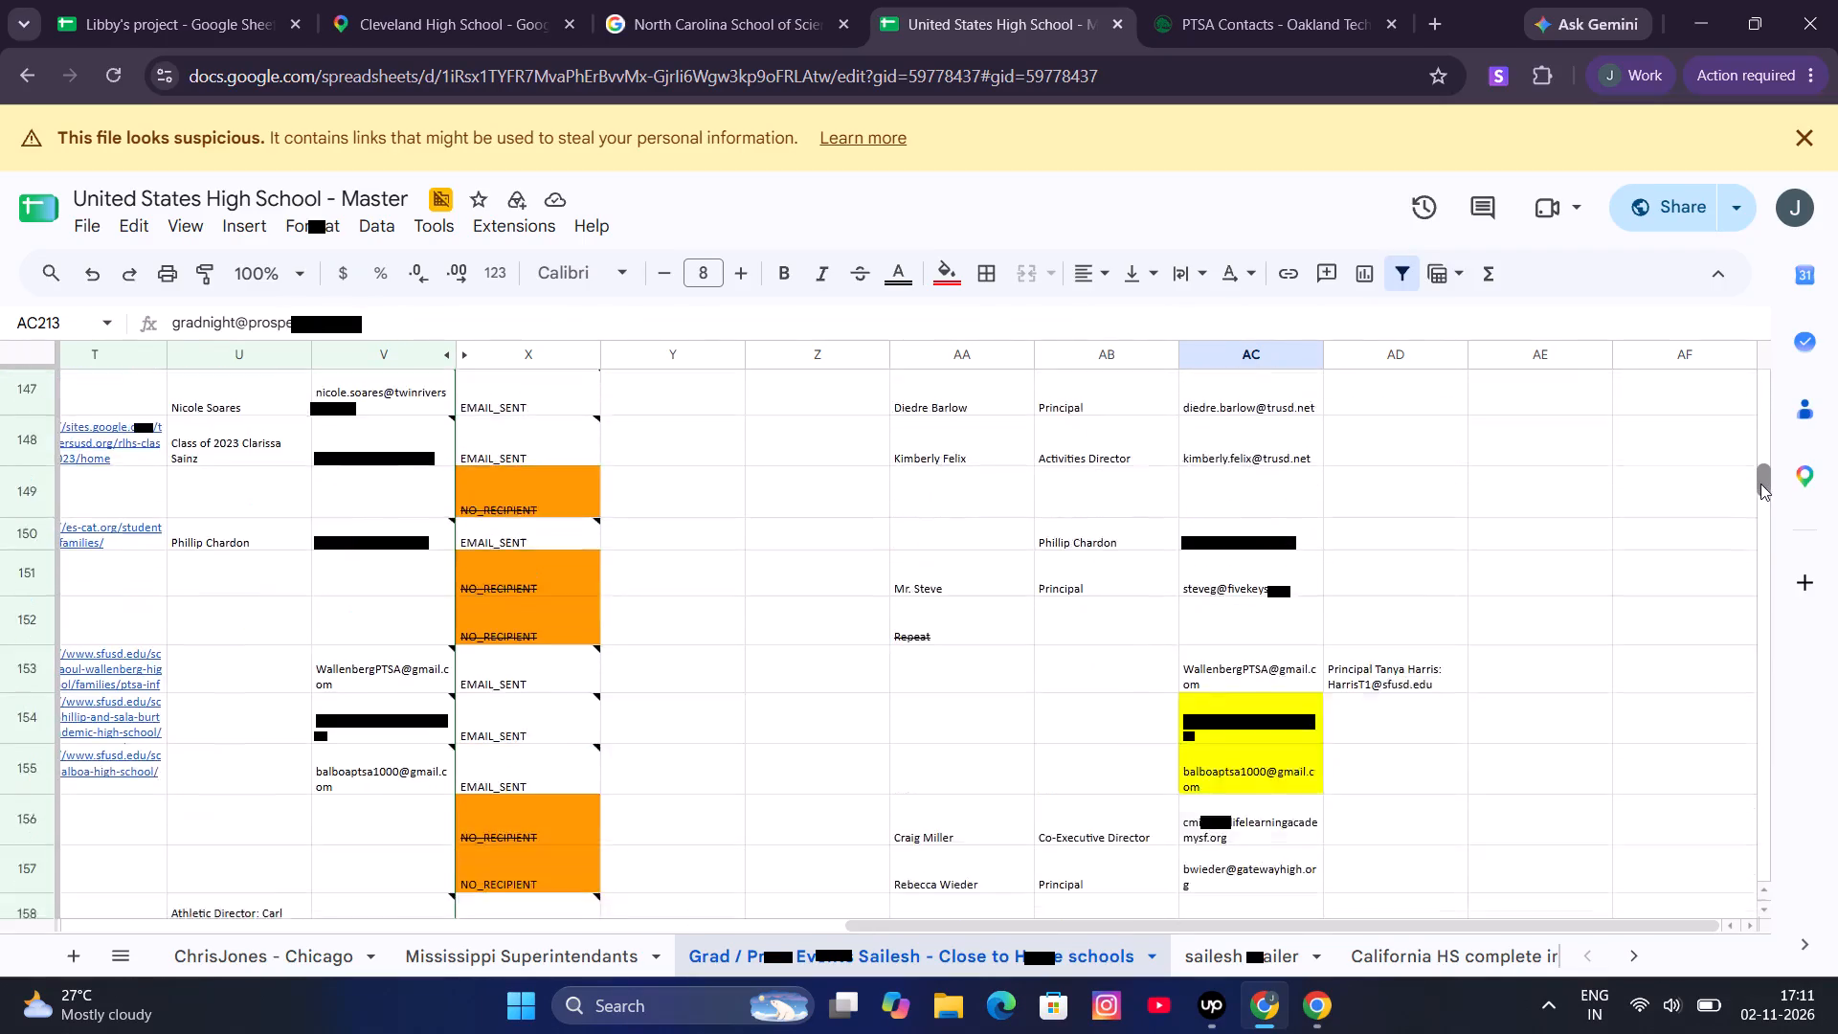
drag(1760, 483, 1755, 511)
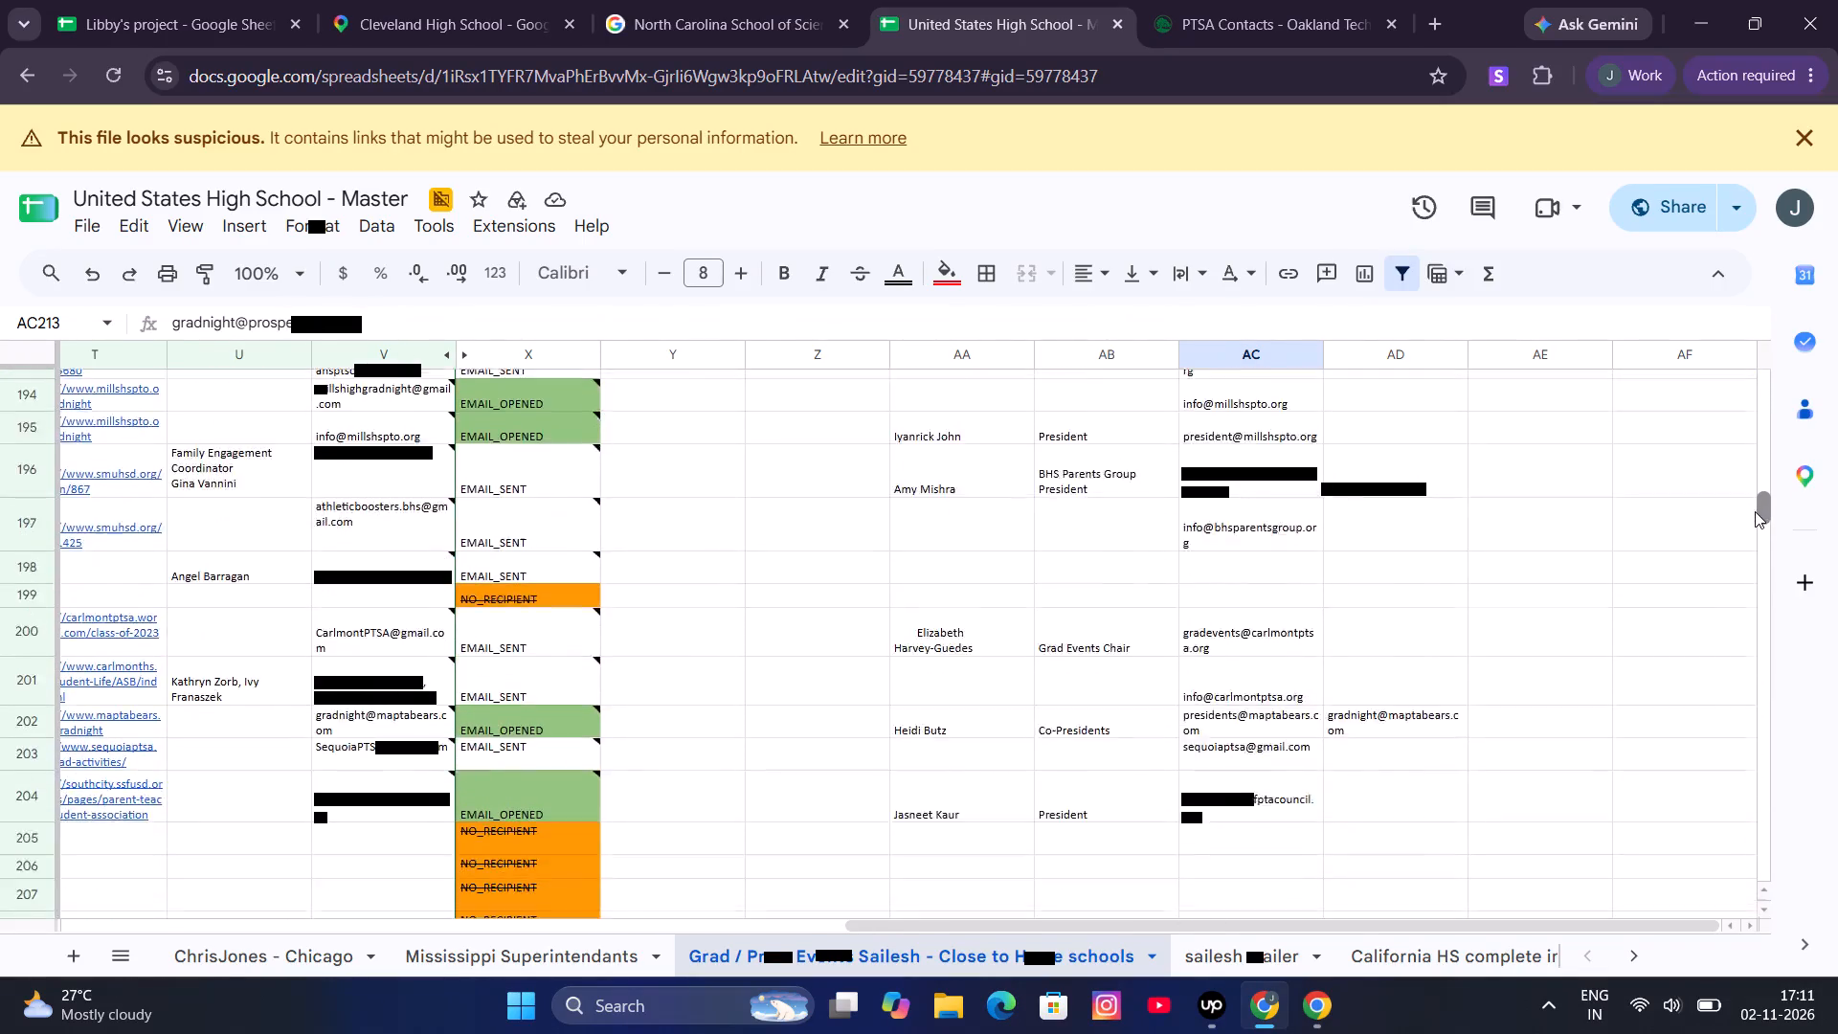
drag(1755, 511, 1755, 519)
Trace row 213 from its Grad Night Co-Chairs cell AB213 back to the school name in C213 to identify the school.
click(1085, 659)
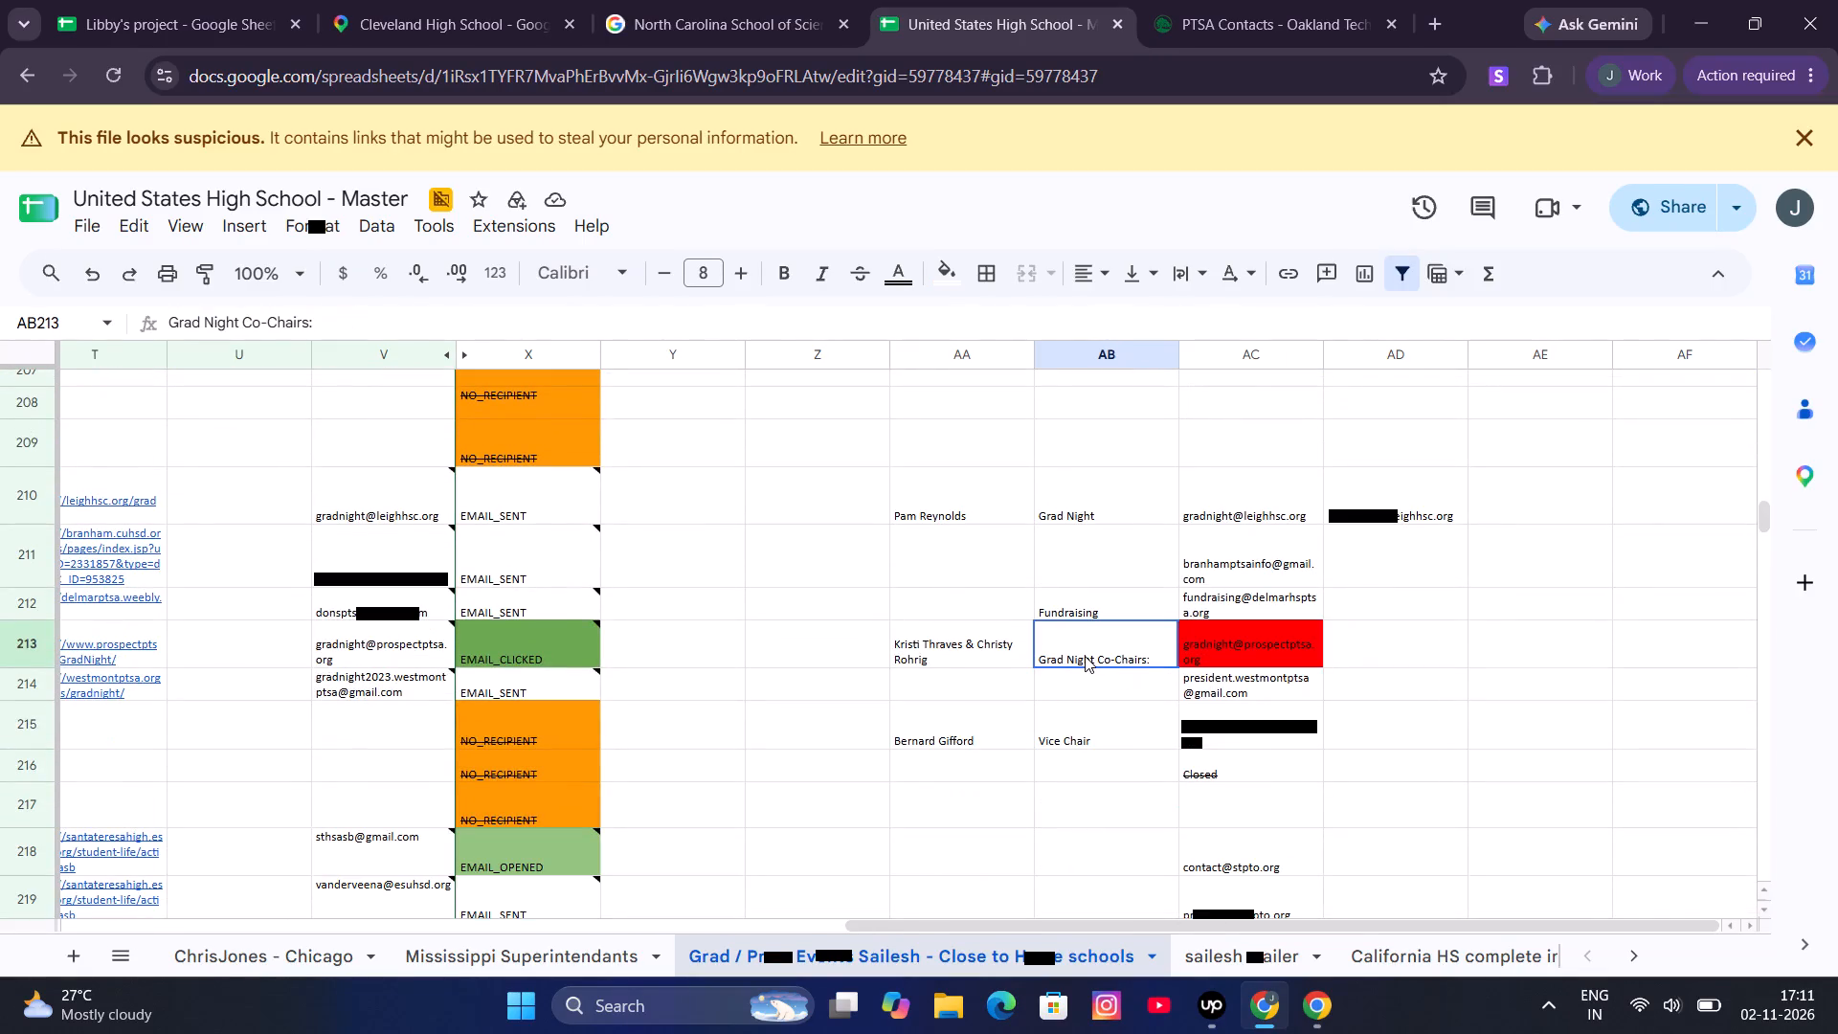
key(Left)
key(Left)
key(Left)
key(Left)
key(Left)
key(Left)
key(Left)
key(Left)
key(Left)
key(Left)
key(Left)
key(Left)
key(Left)
key(Left)
key(Left)
key(Left)
key(Left)
key(Left)
key(Left)
key(Left)
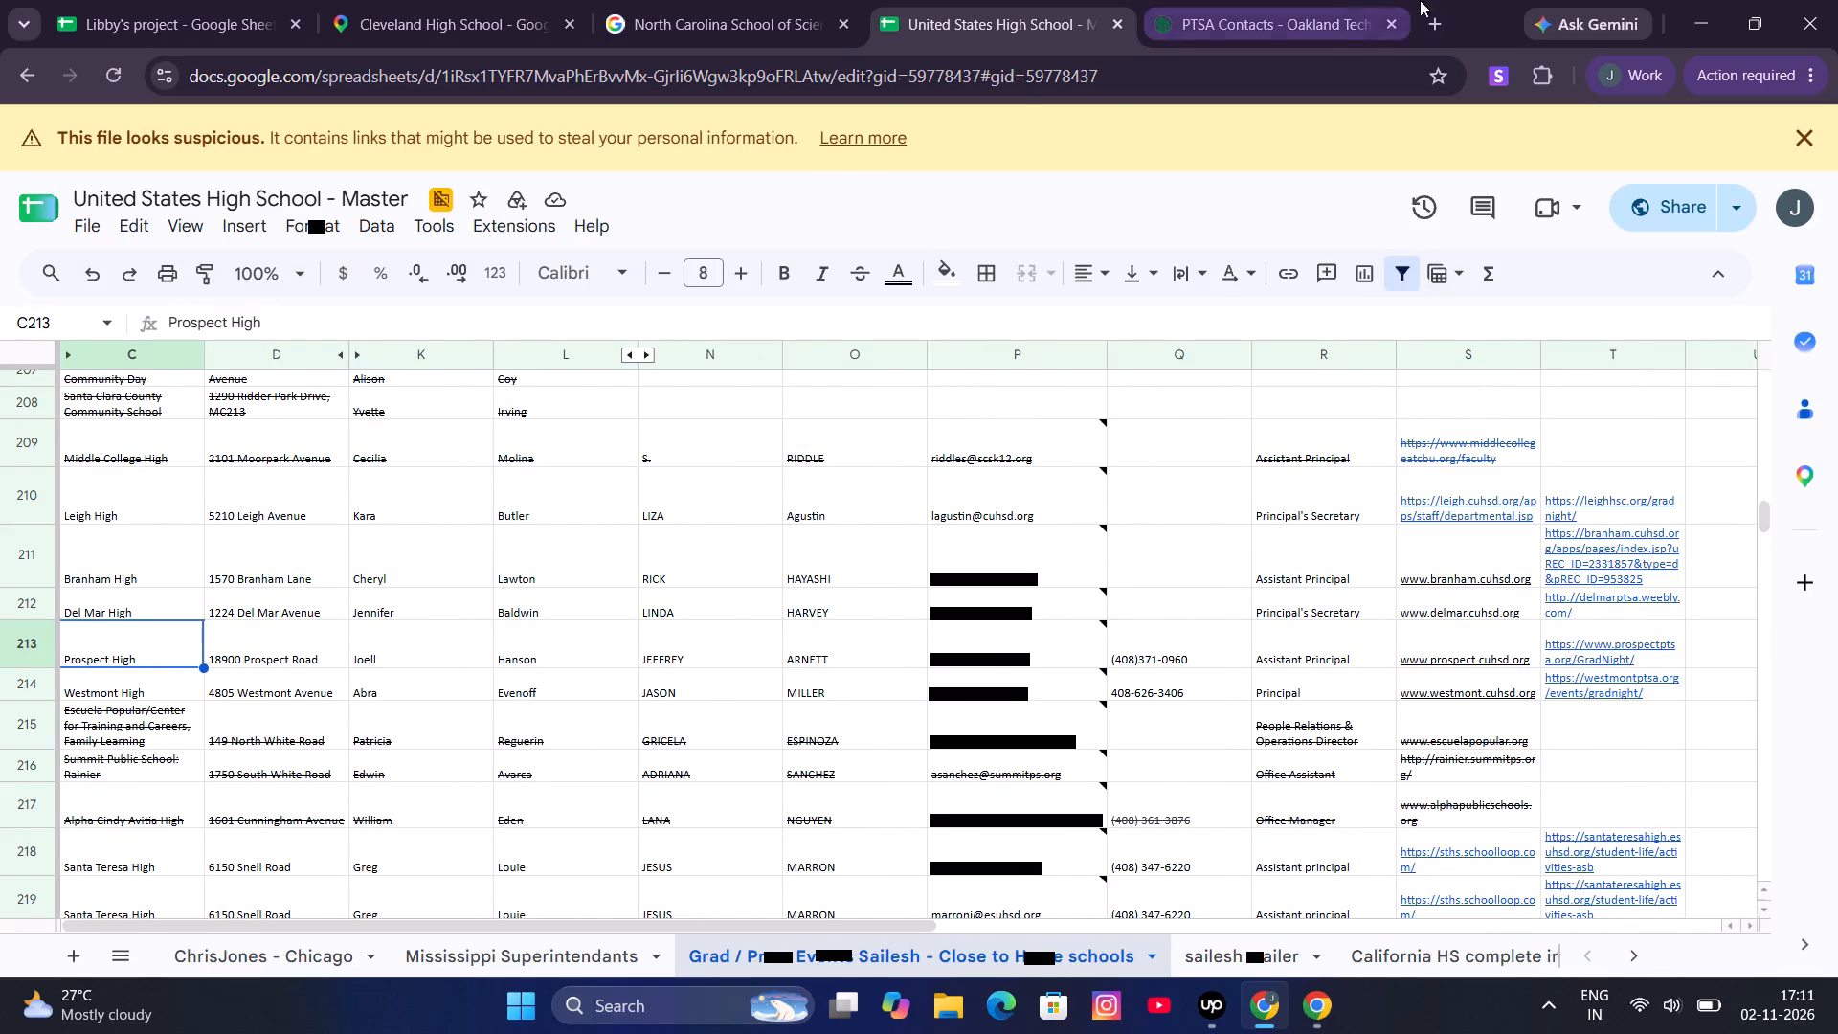
Open a new browser tab for a web search.
click(1433, 11)
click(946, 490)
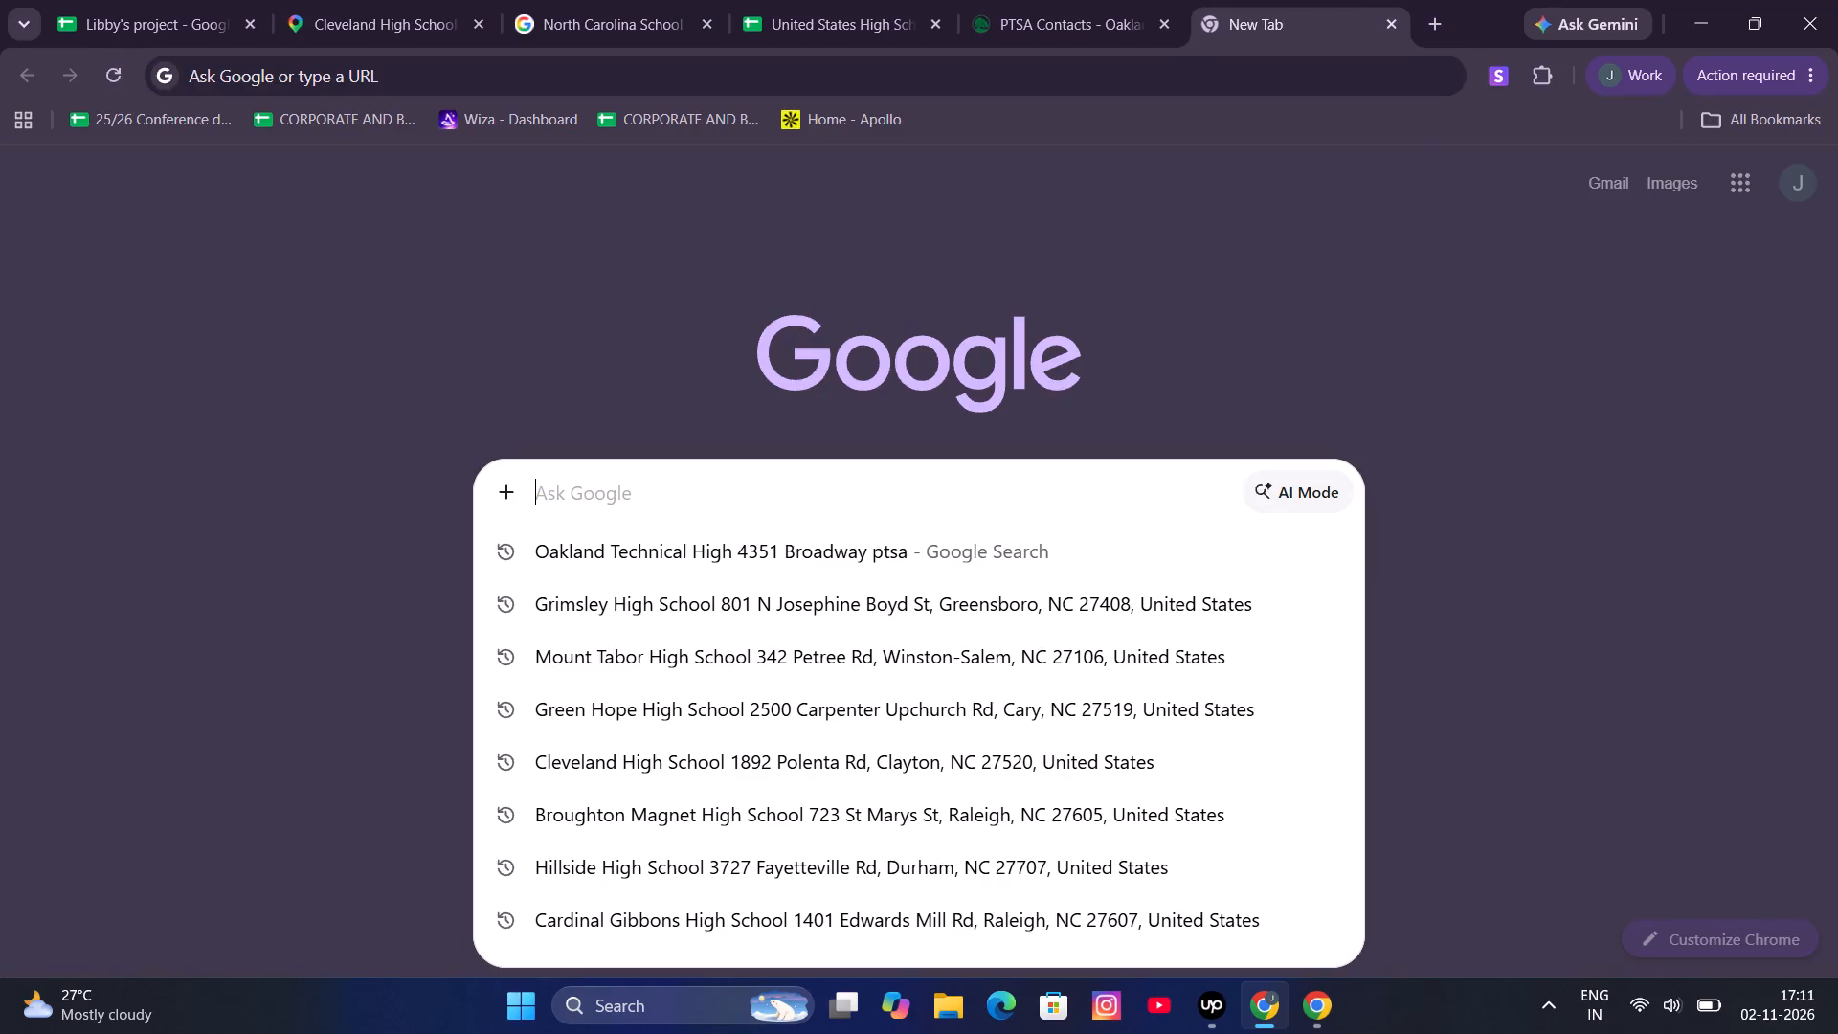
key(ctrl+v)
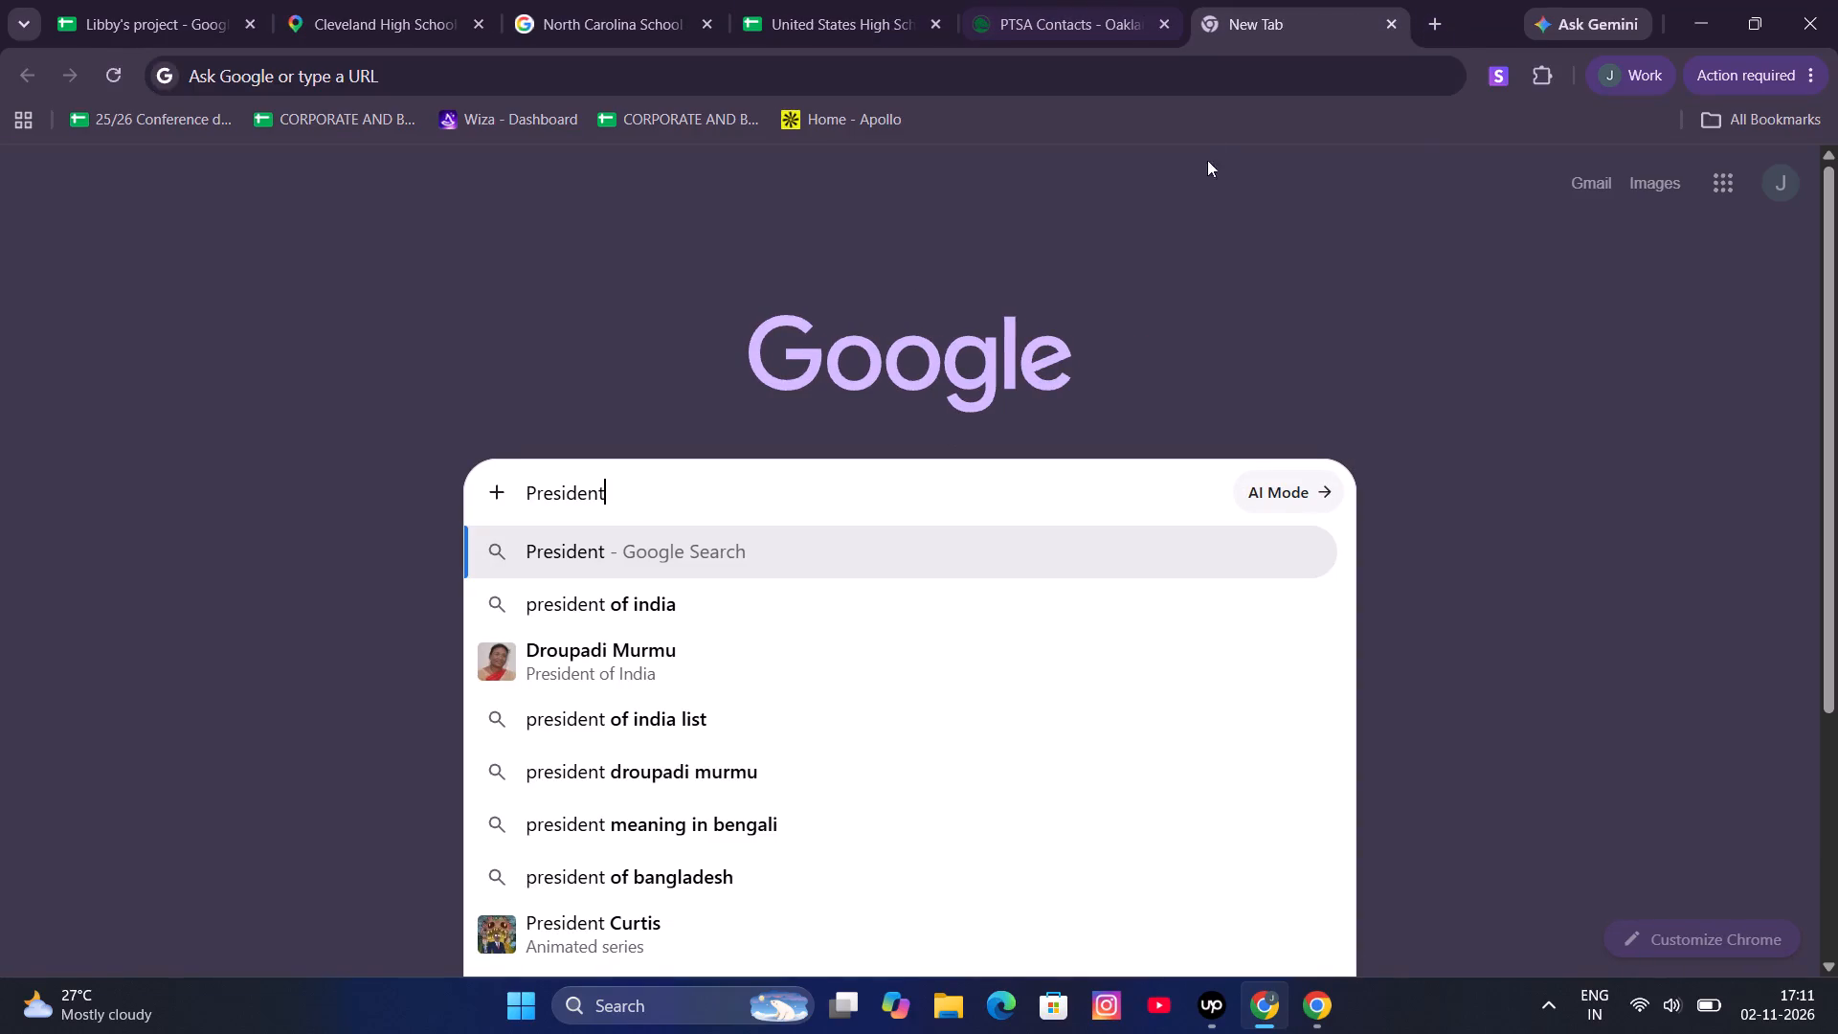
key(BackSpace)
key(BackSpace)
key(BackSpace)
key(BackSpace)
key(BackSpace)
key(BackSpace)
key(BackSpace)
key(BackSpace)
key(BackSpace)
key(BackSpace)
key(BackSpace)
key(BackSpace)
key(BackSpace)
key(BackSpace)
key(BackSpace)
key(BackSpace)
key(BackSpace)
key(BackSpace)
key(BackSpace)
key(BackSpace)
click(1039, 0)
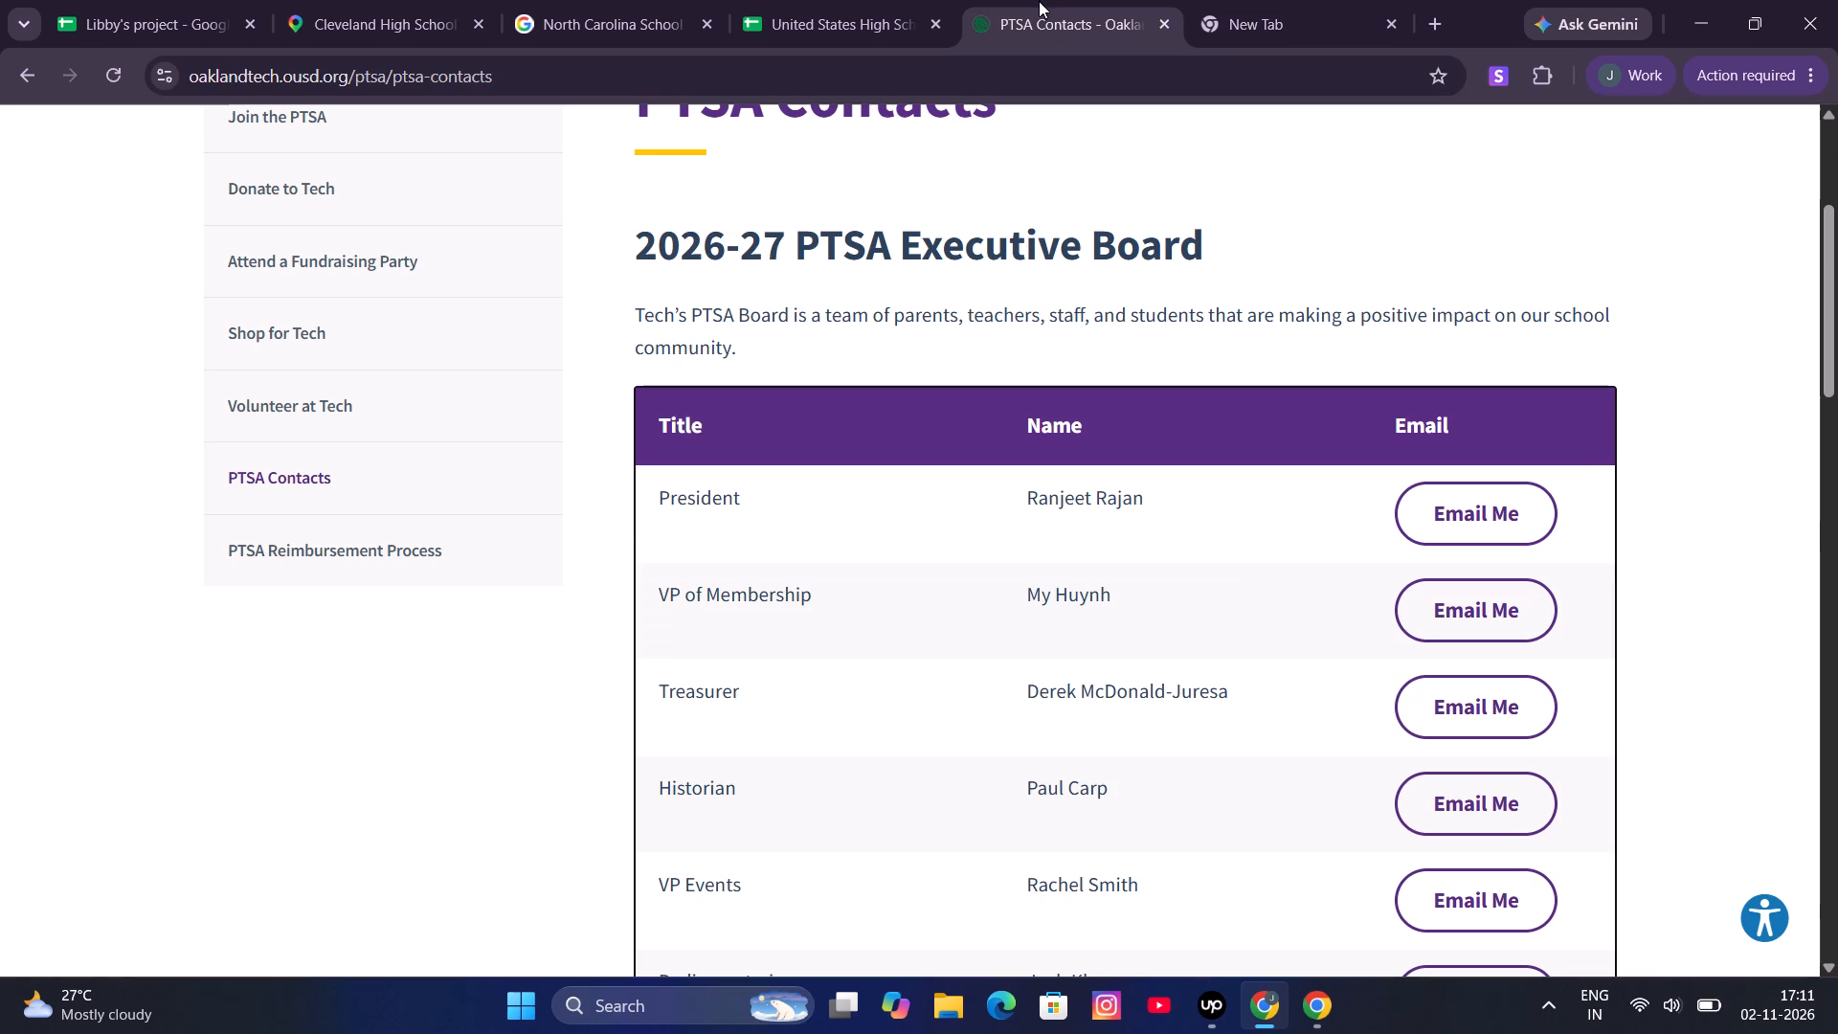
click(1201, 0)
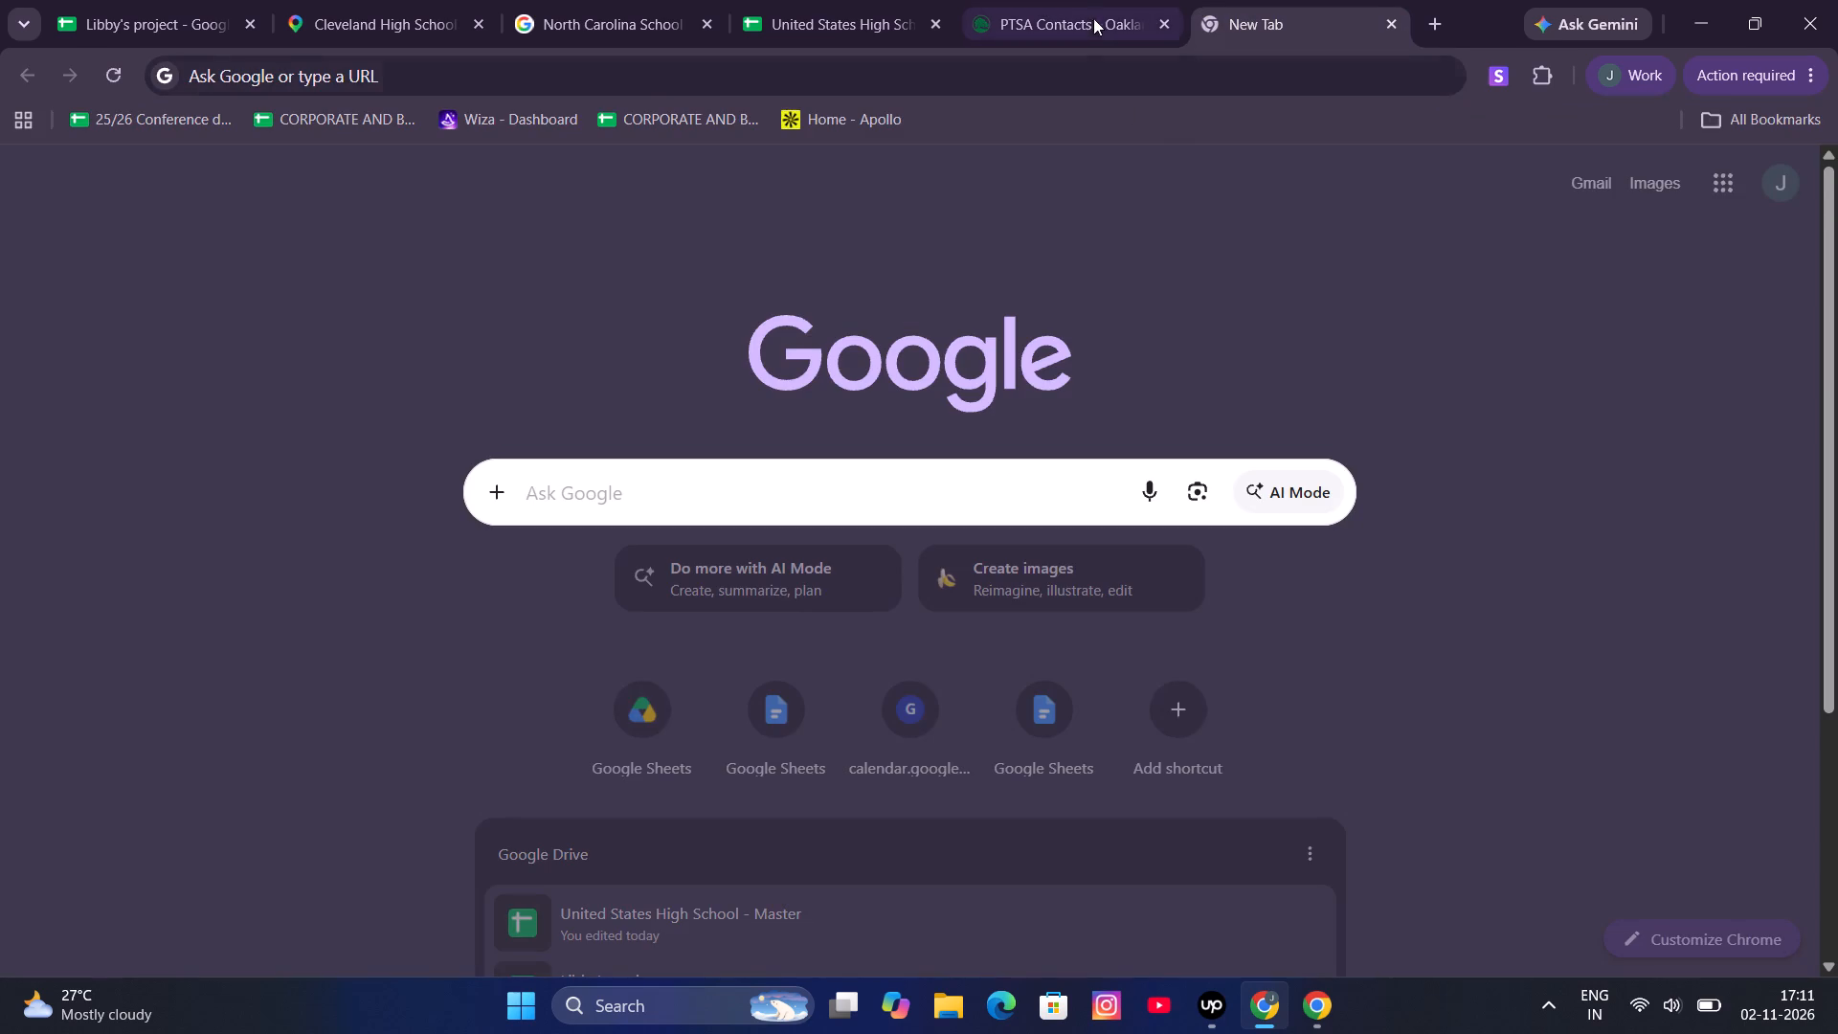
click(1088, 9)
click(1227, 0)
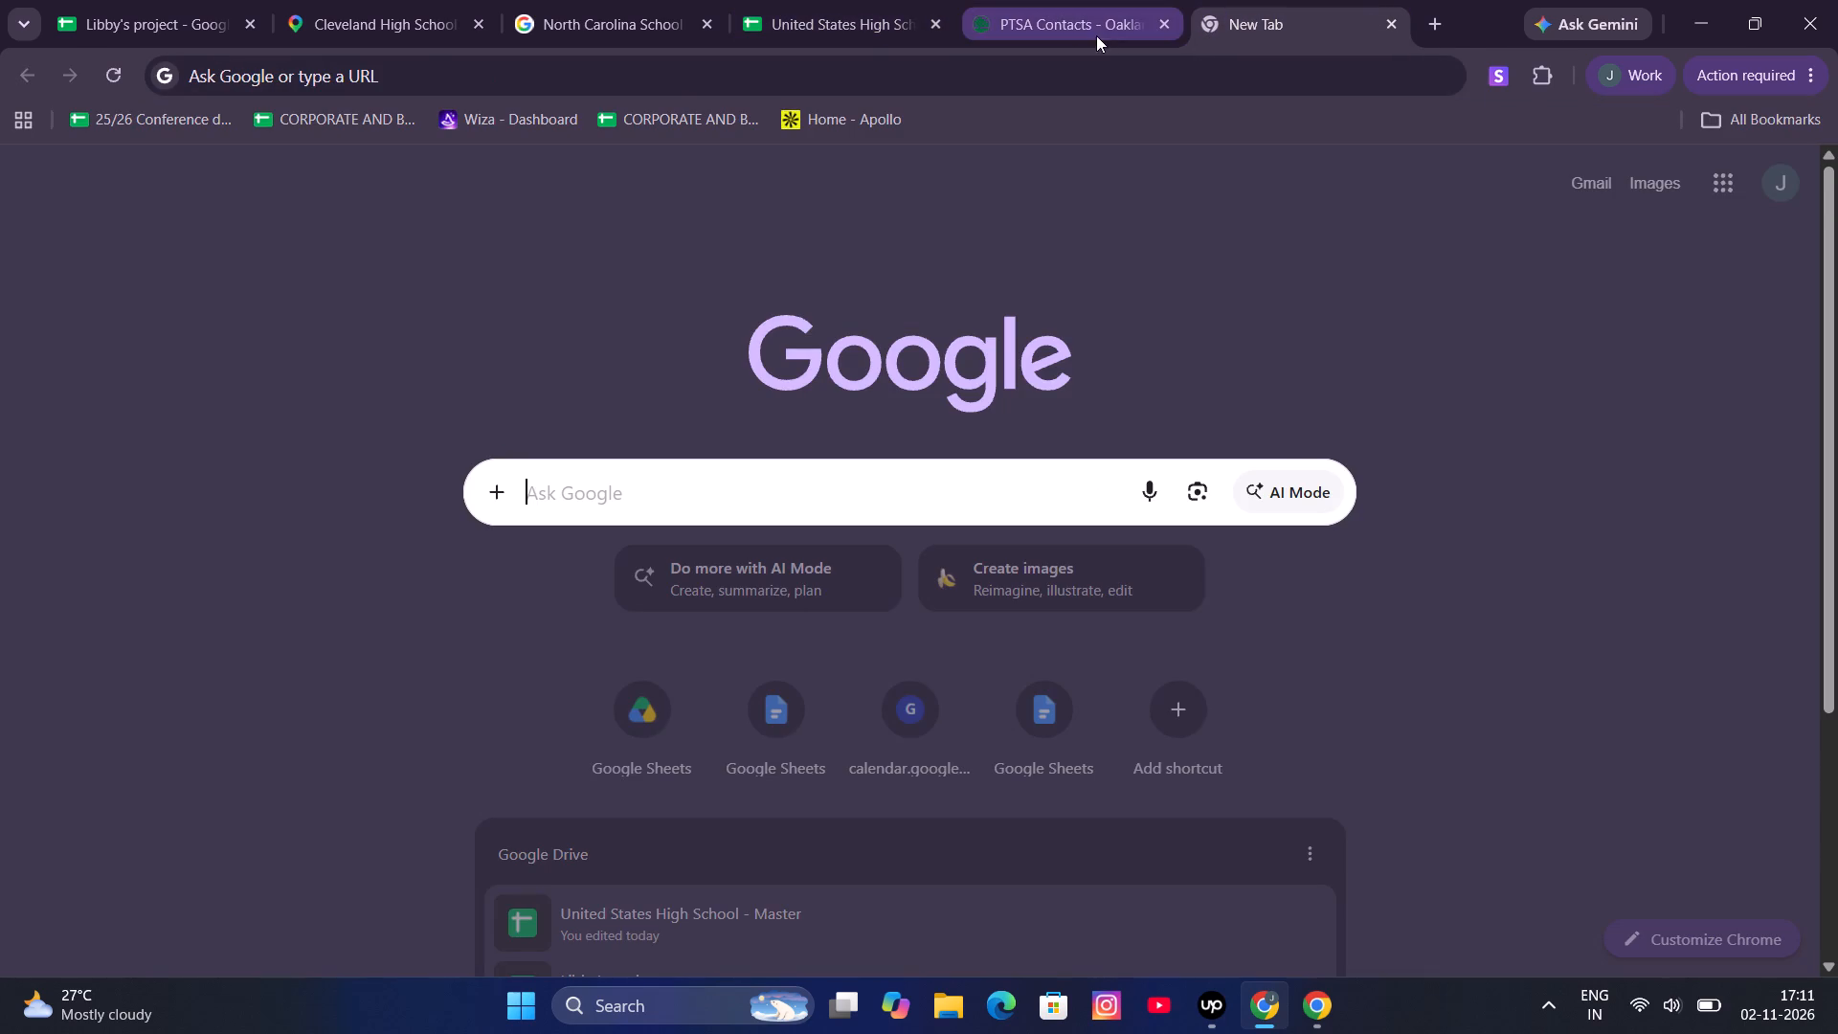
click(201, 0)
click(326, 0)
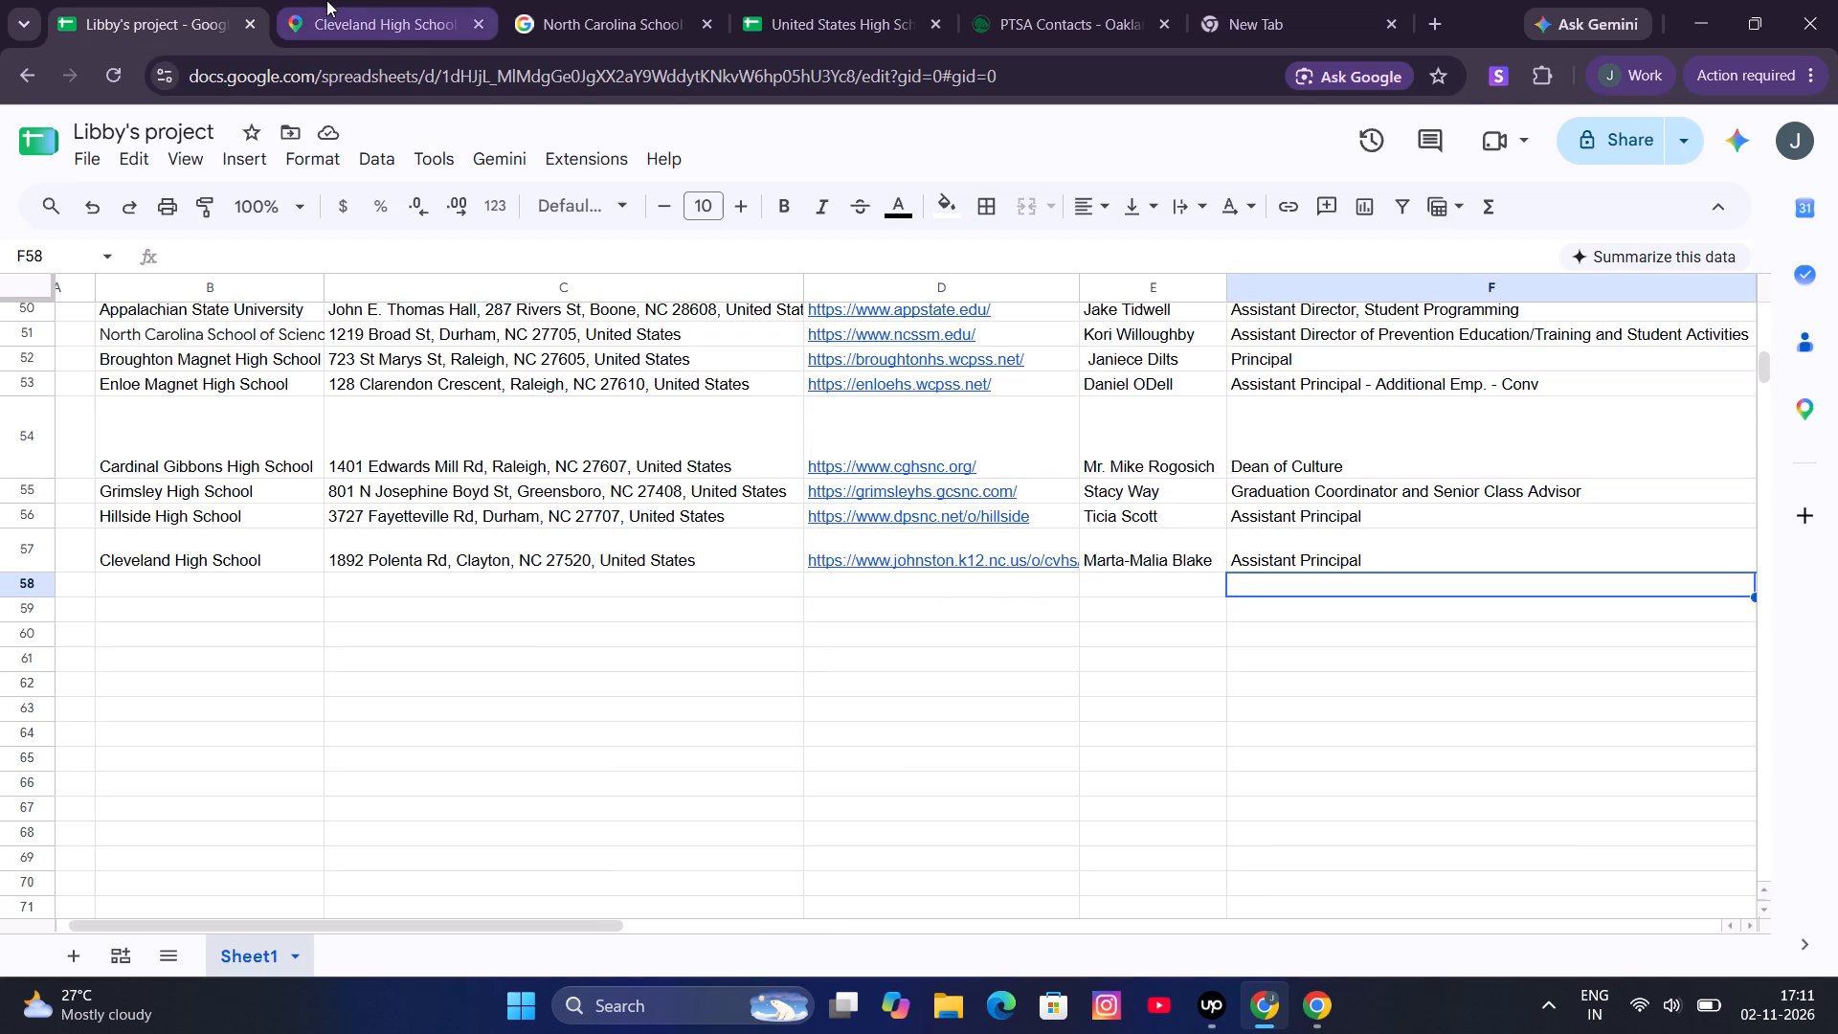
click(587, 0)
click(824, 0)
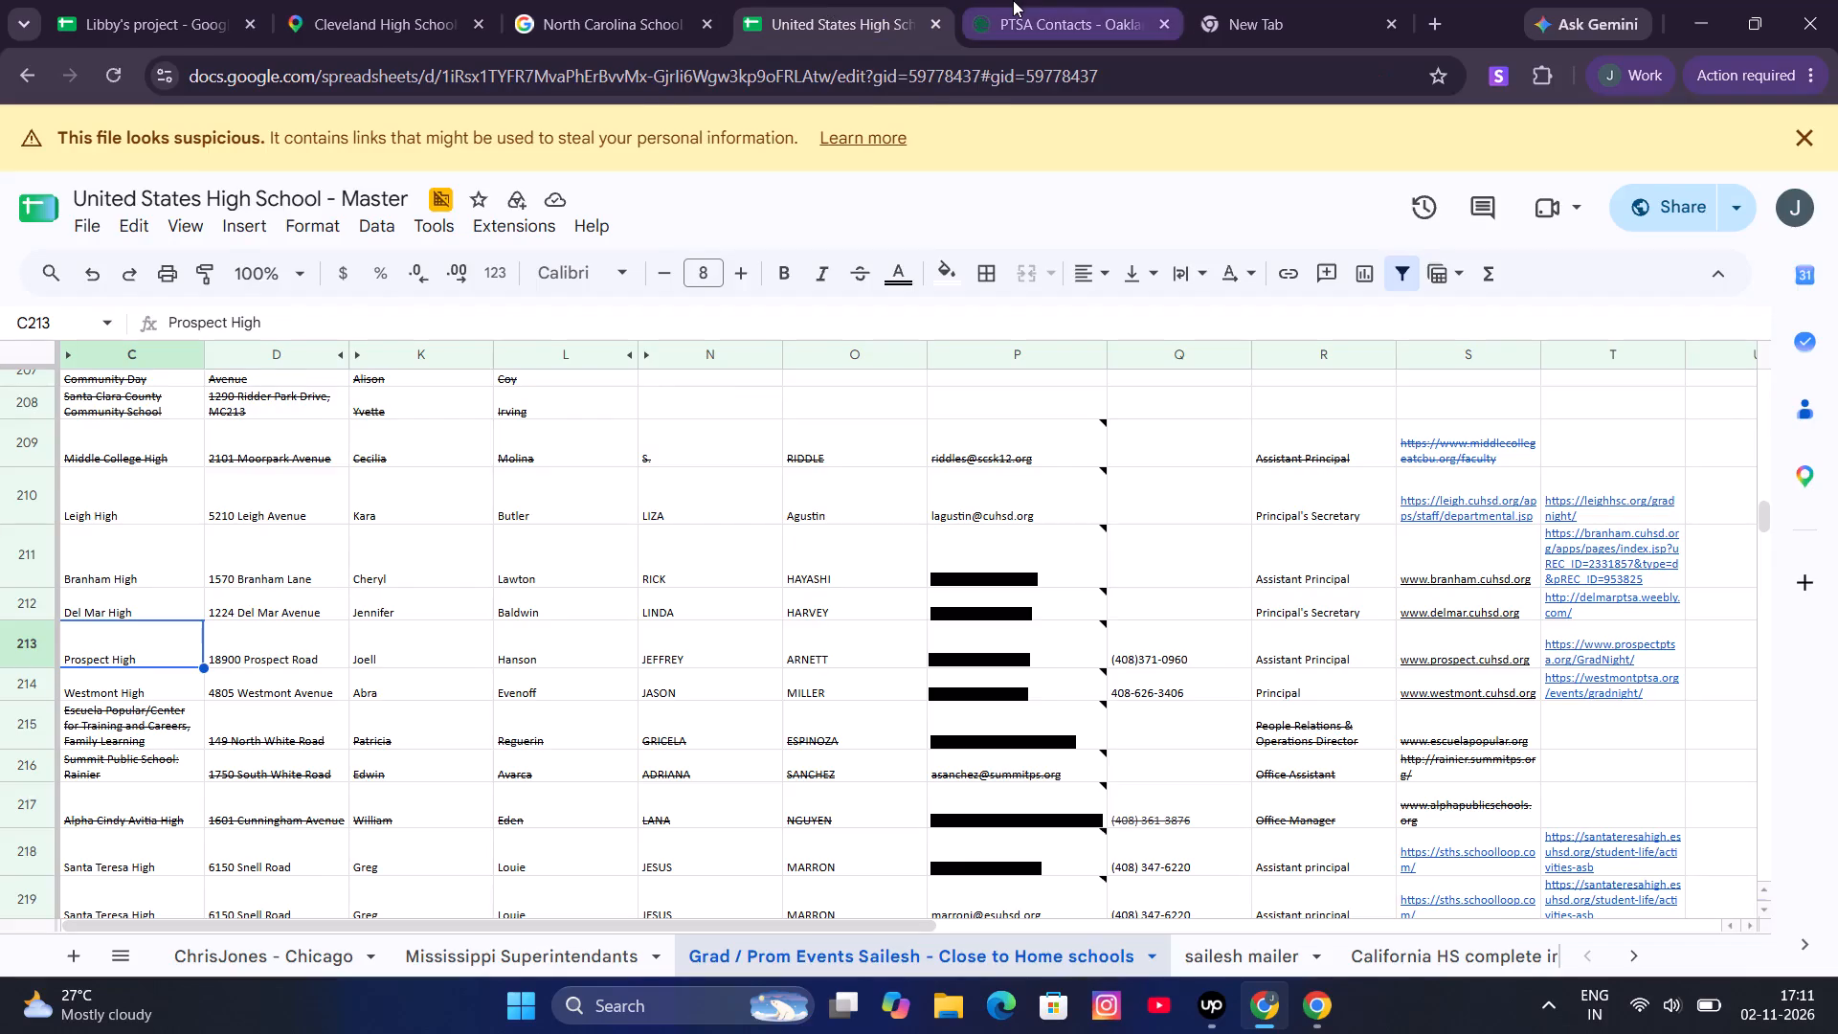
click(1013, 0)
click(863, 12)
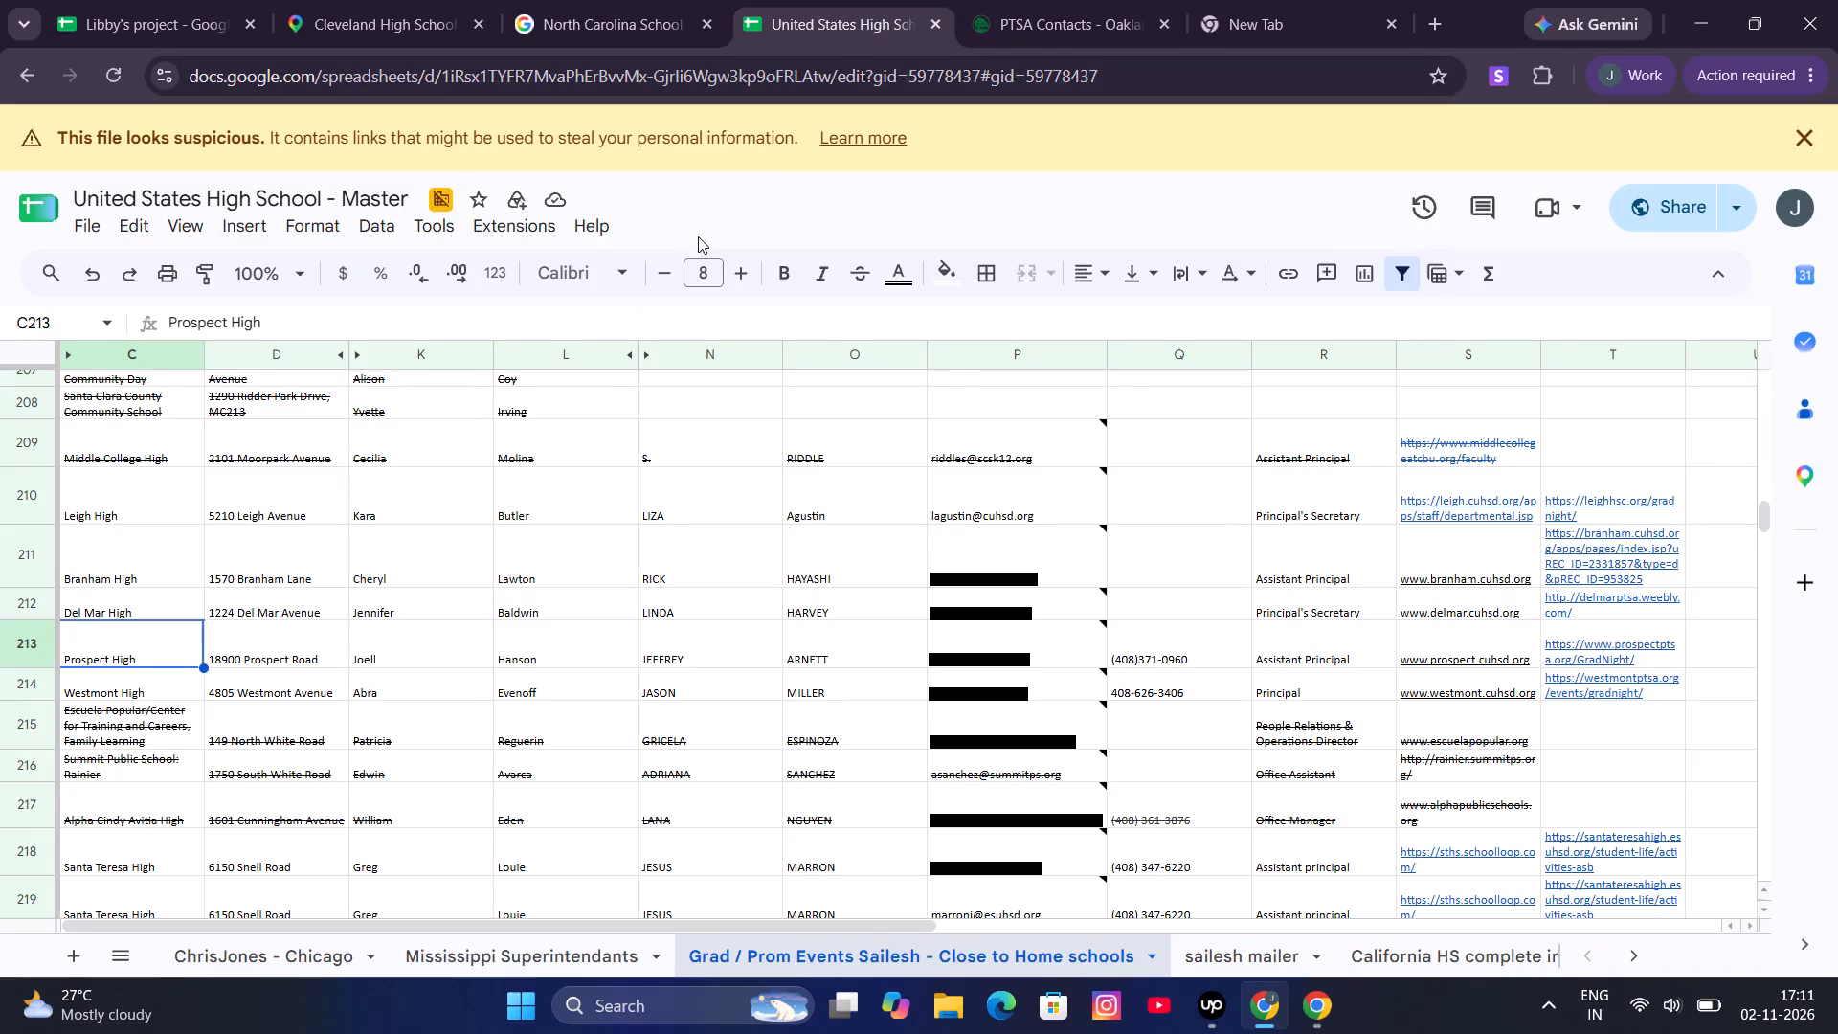
Build the web search query Prospect High 18900 Prospect Road in the new tab by copying the contents of C213 and D213.
key(ctrl+c)
click(1219, 0)
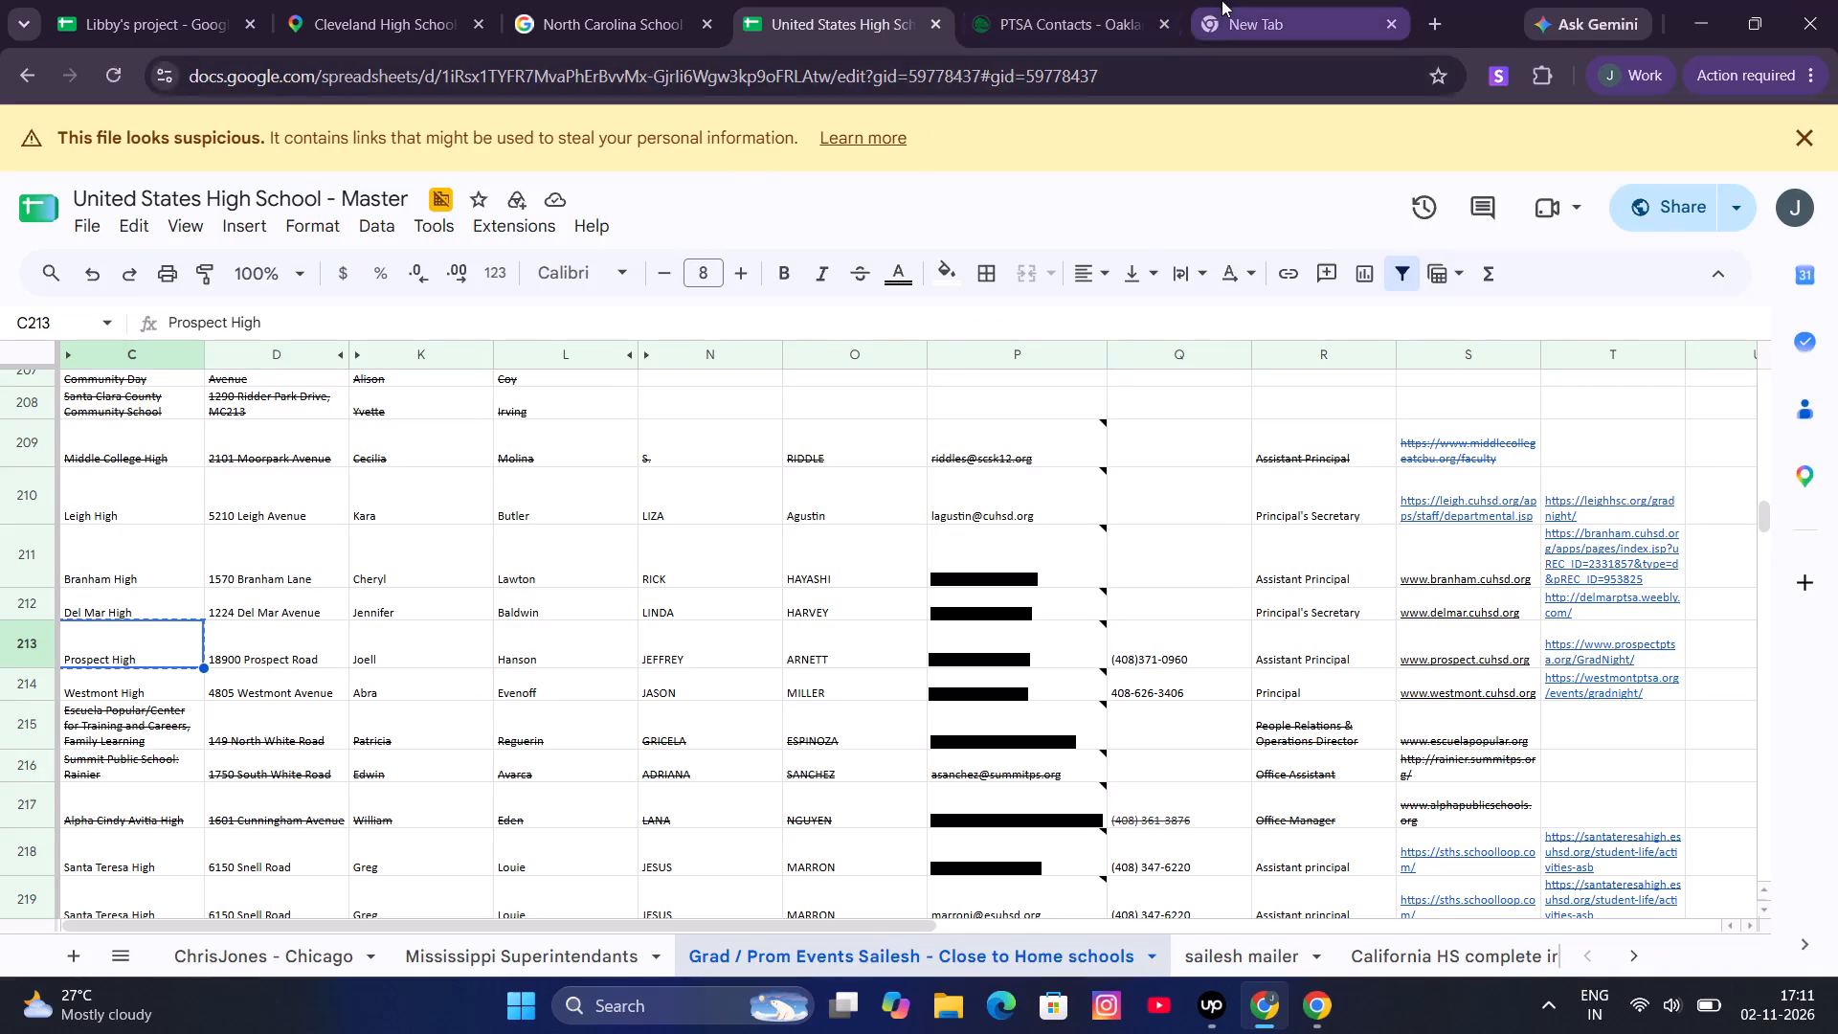
key(ctrl+b)
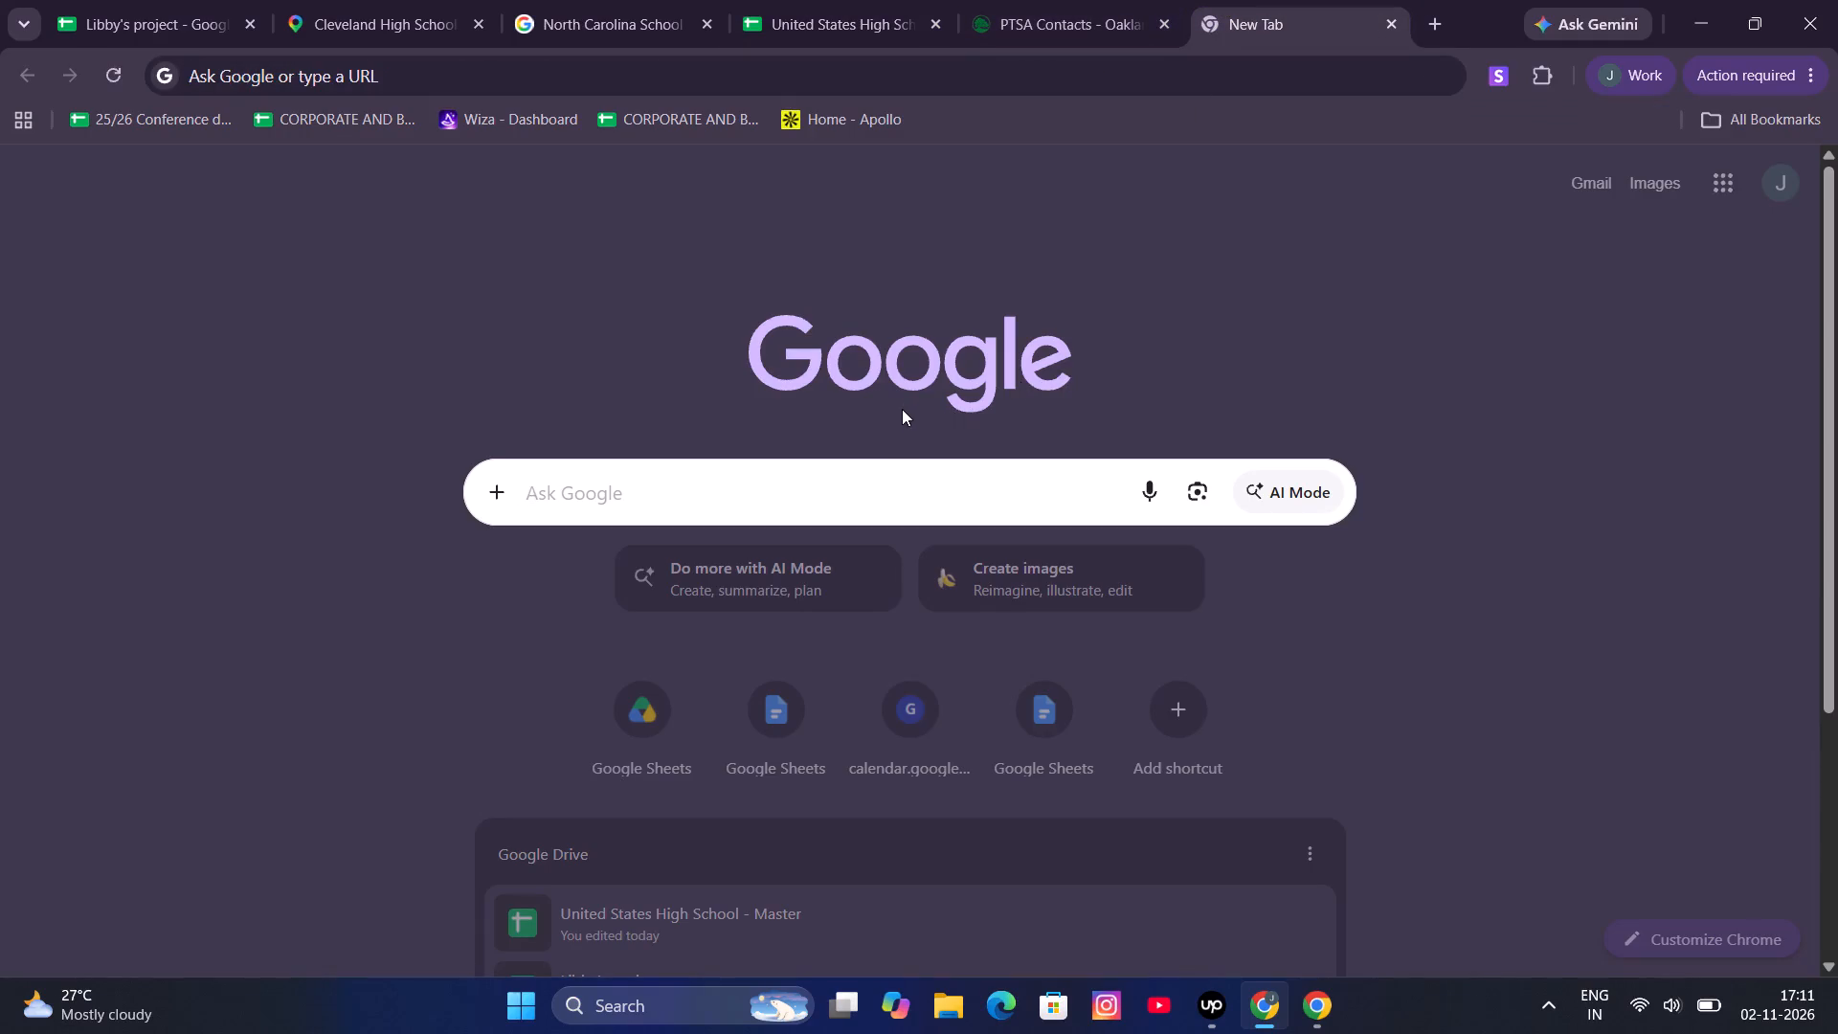
key(ctrl+v)
ctrl+drag(896, 410, 839, 340)
click(627, 0)
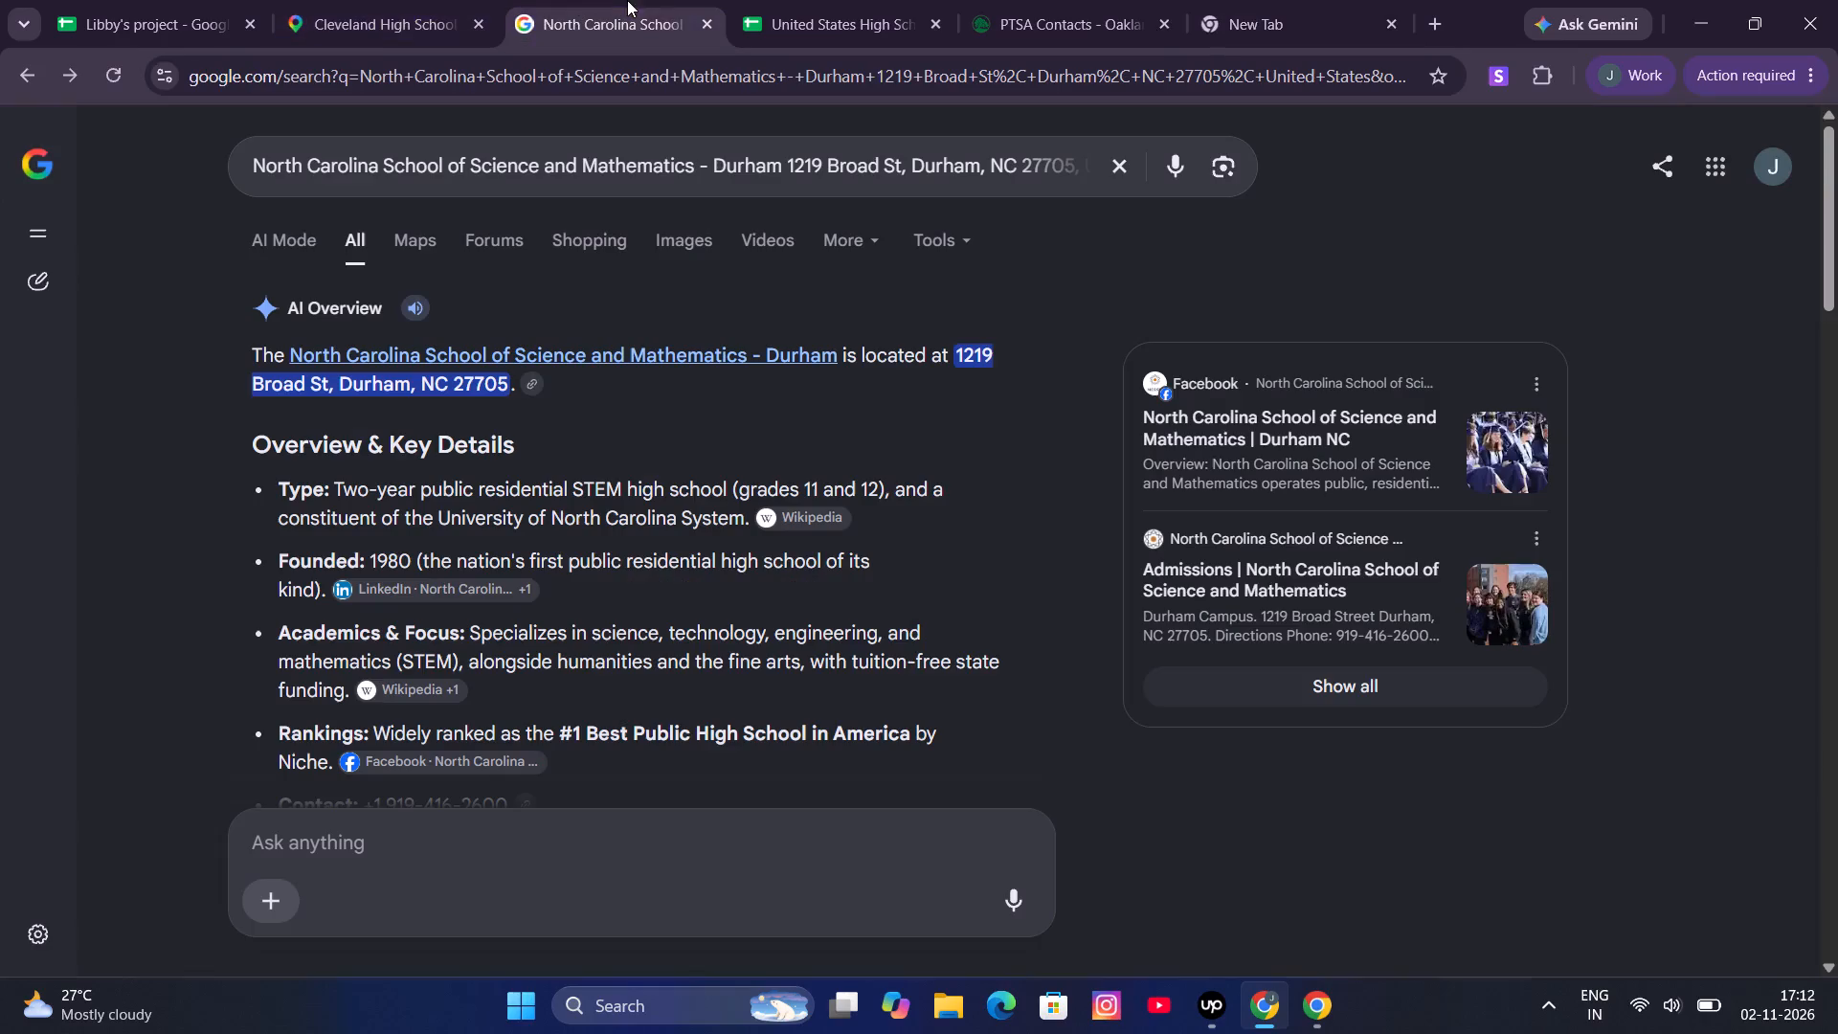
click(755, 0)
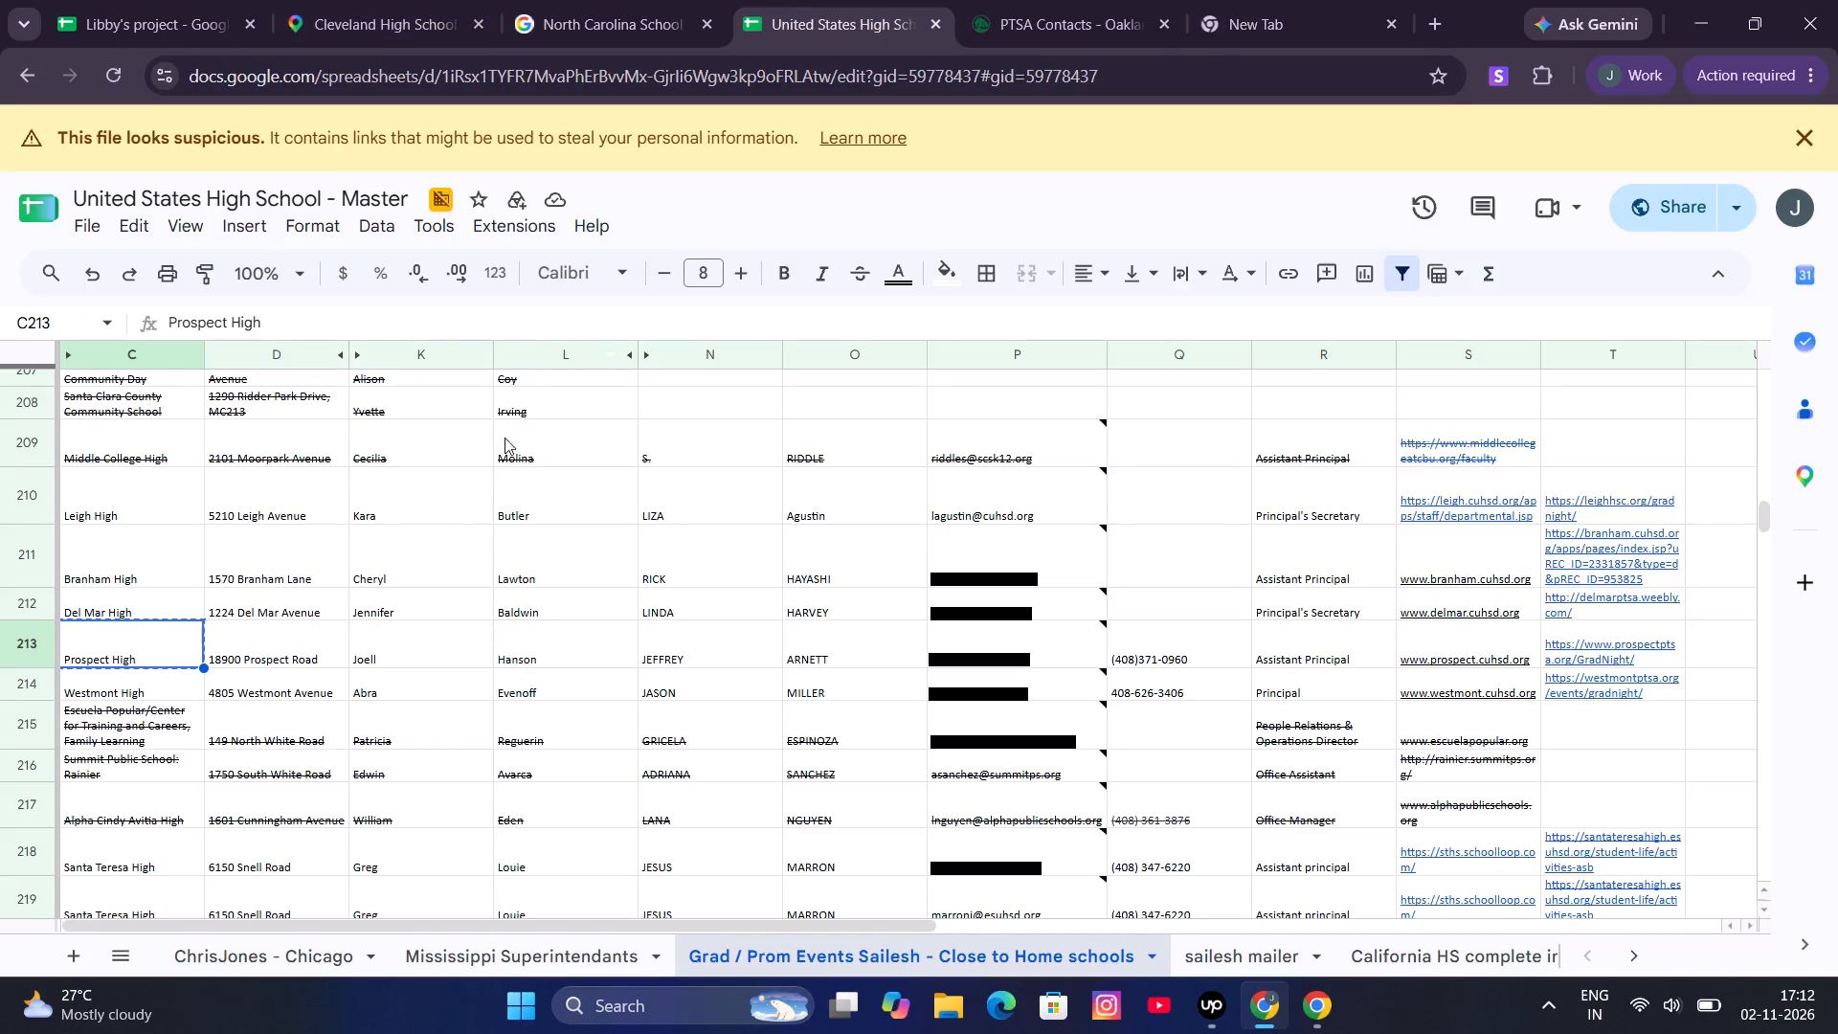
click(279, 633)
key(ctrl+c)
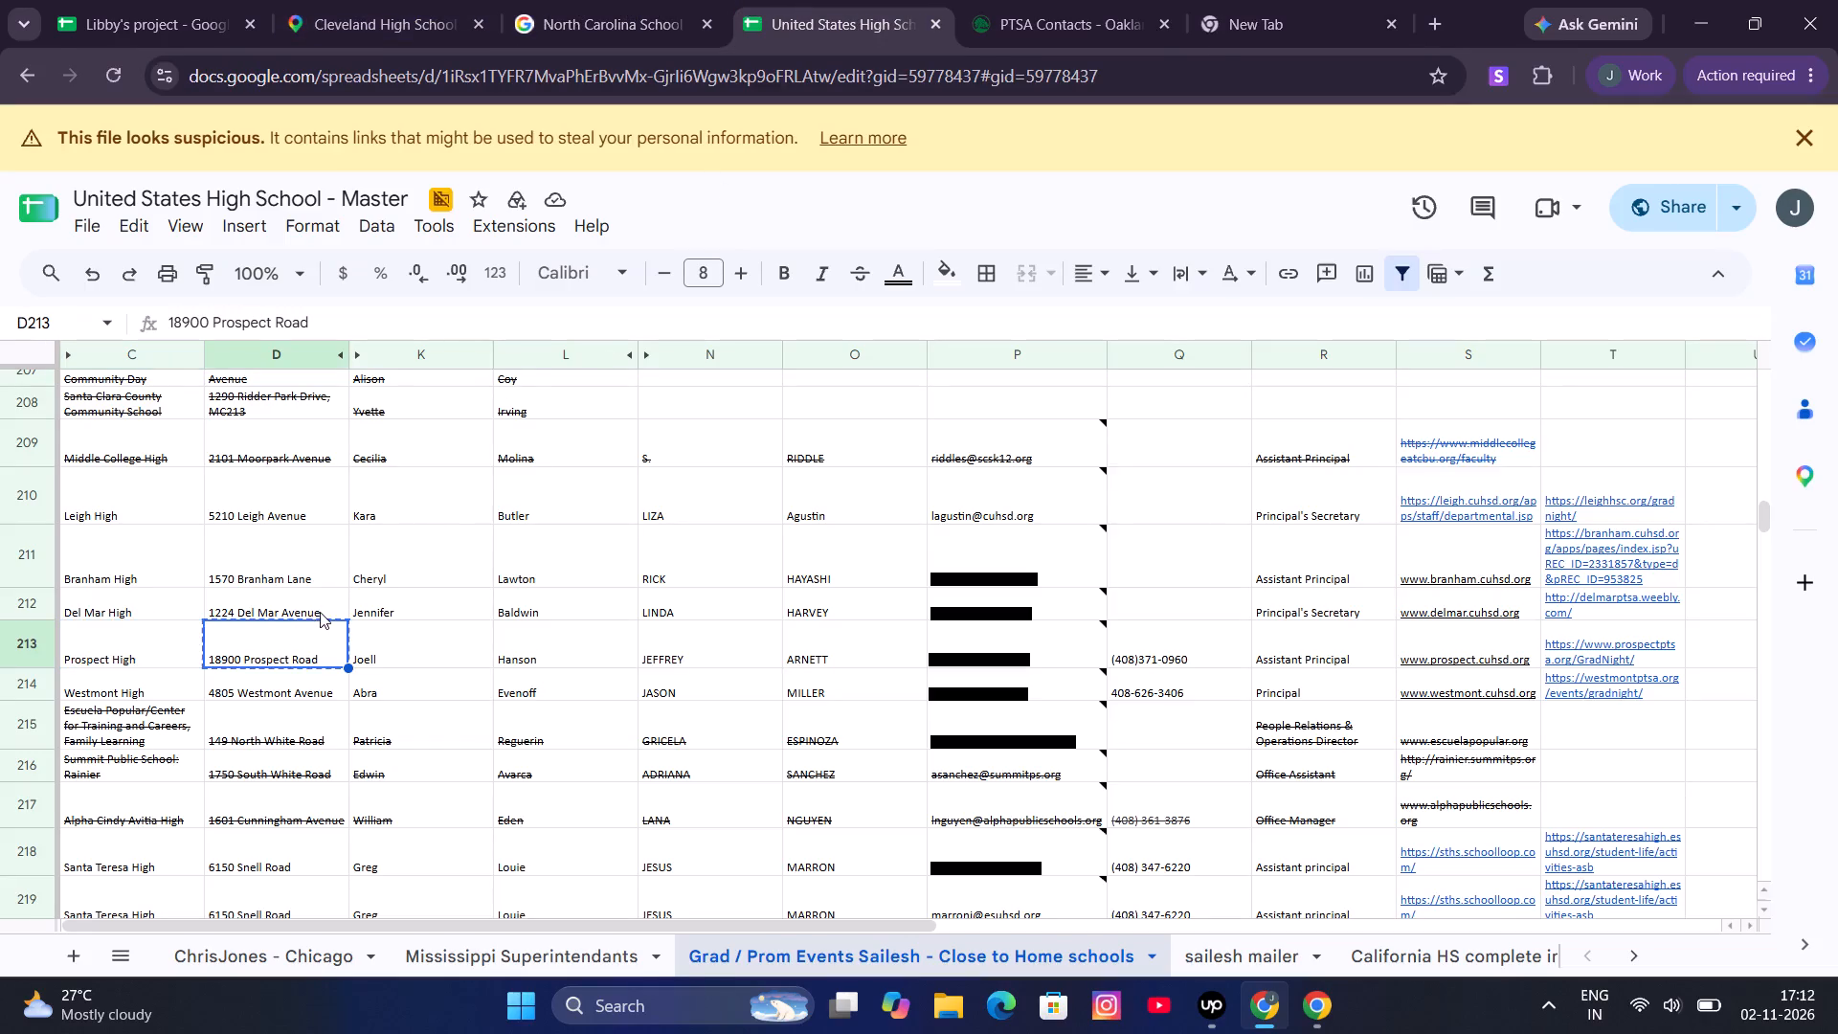
click(1230, 0)
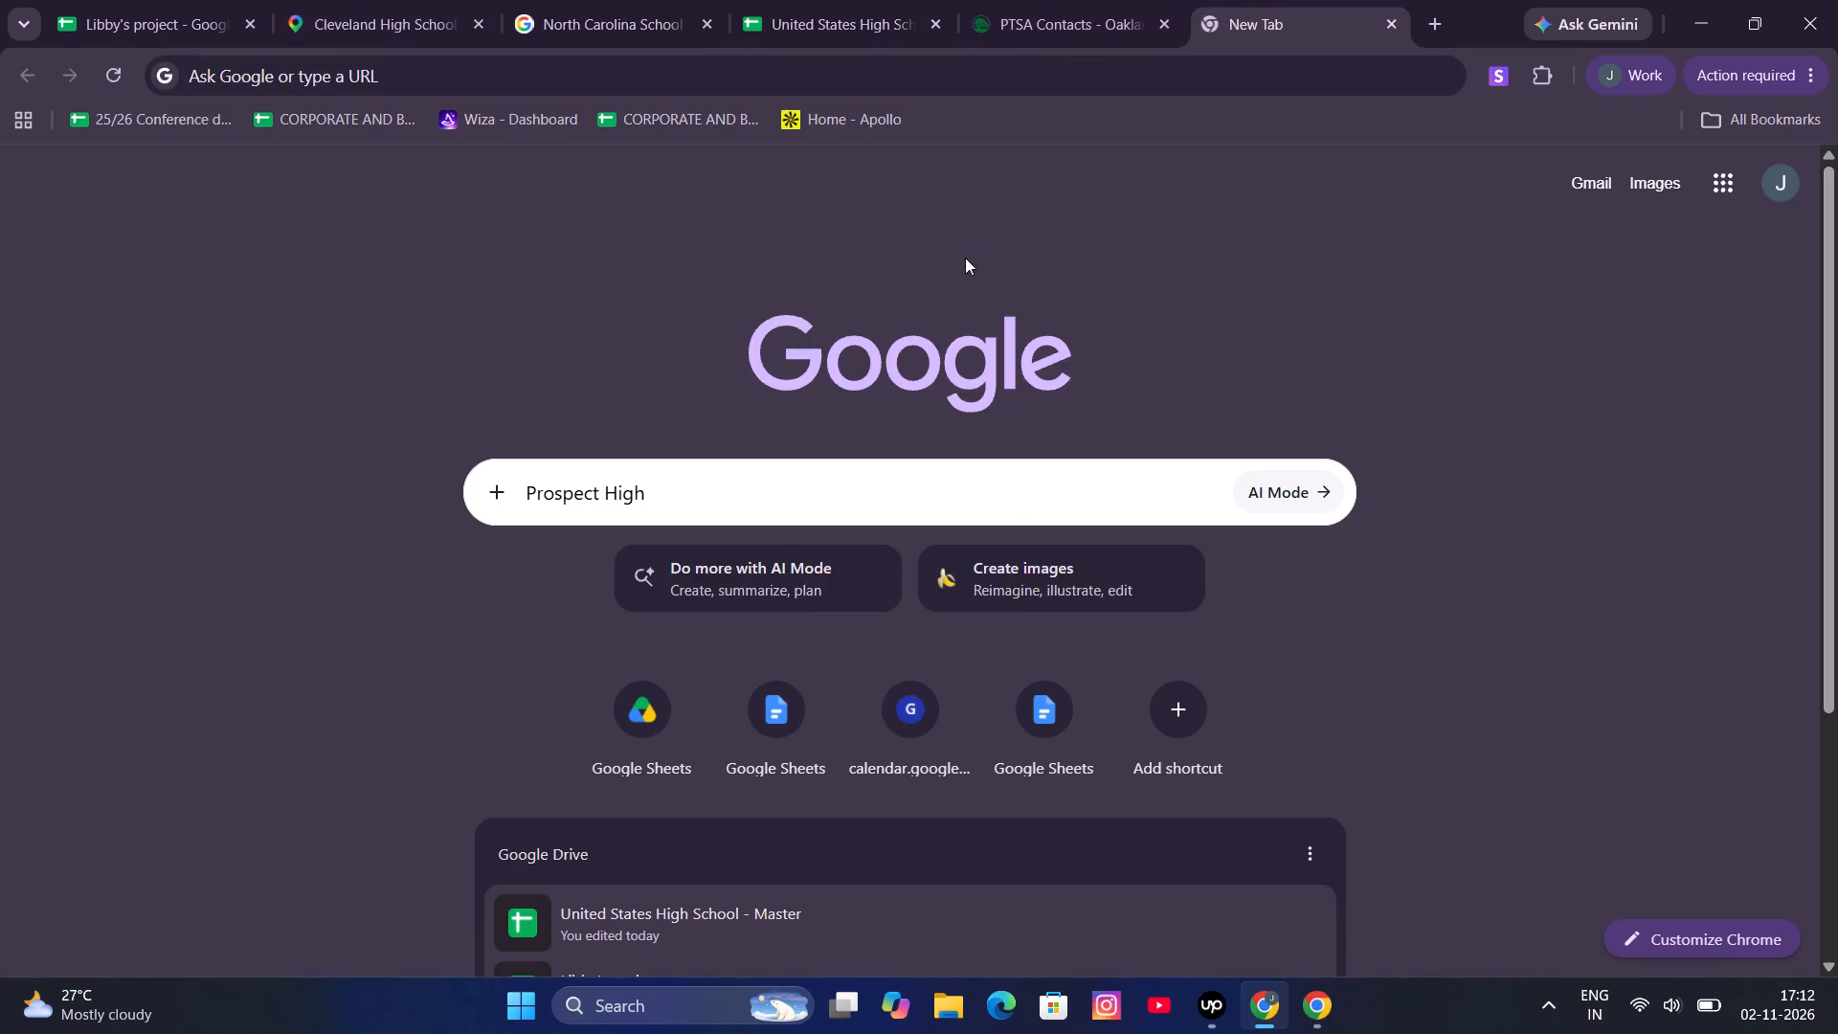
click(787, 513)
key(space)
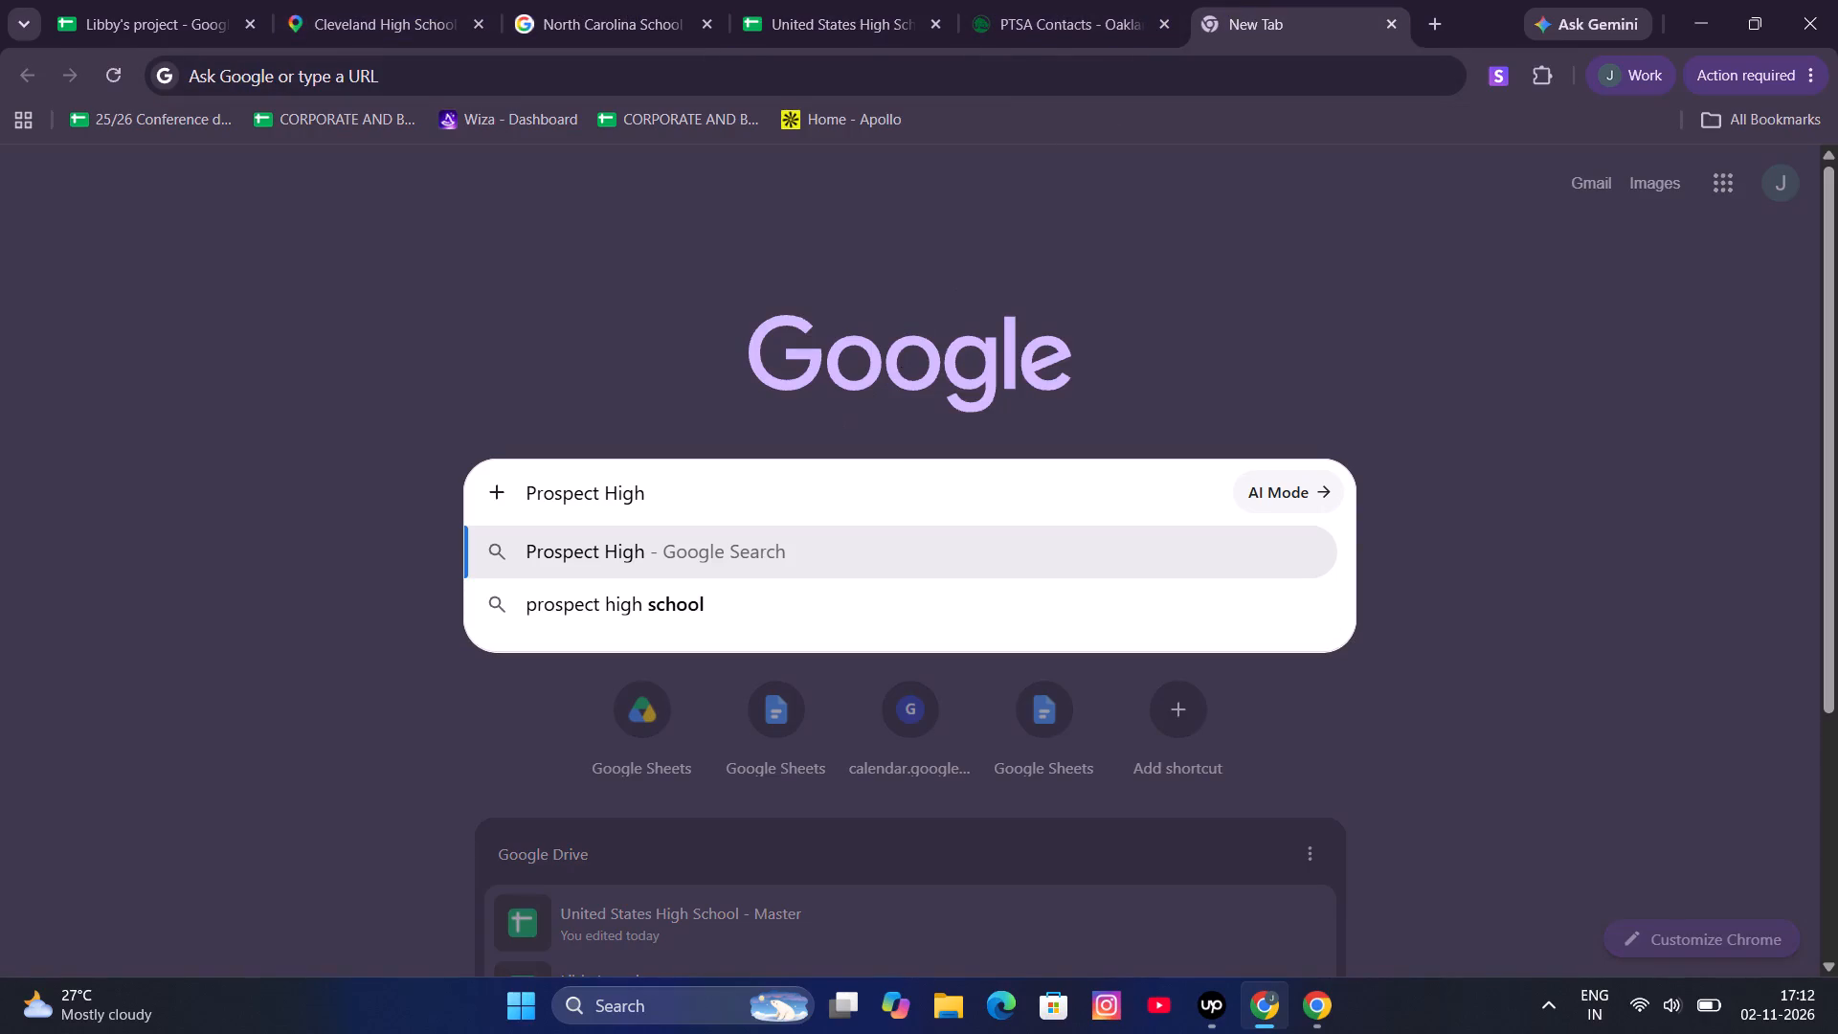
key(ctrl+b)
key(ctrl+v)
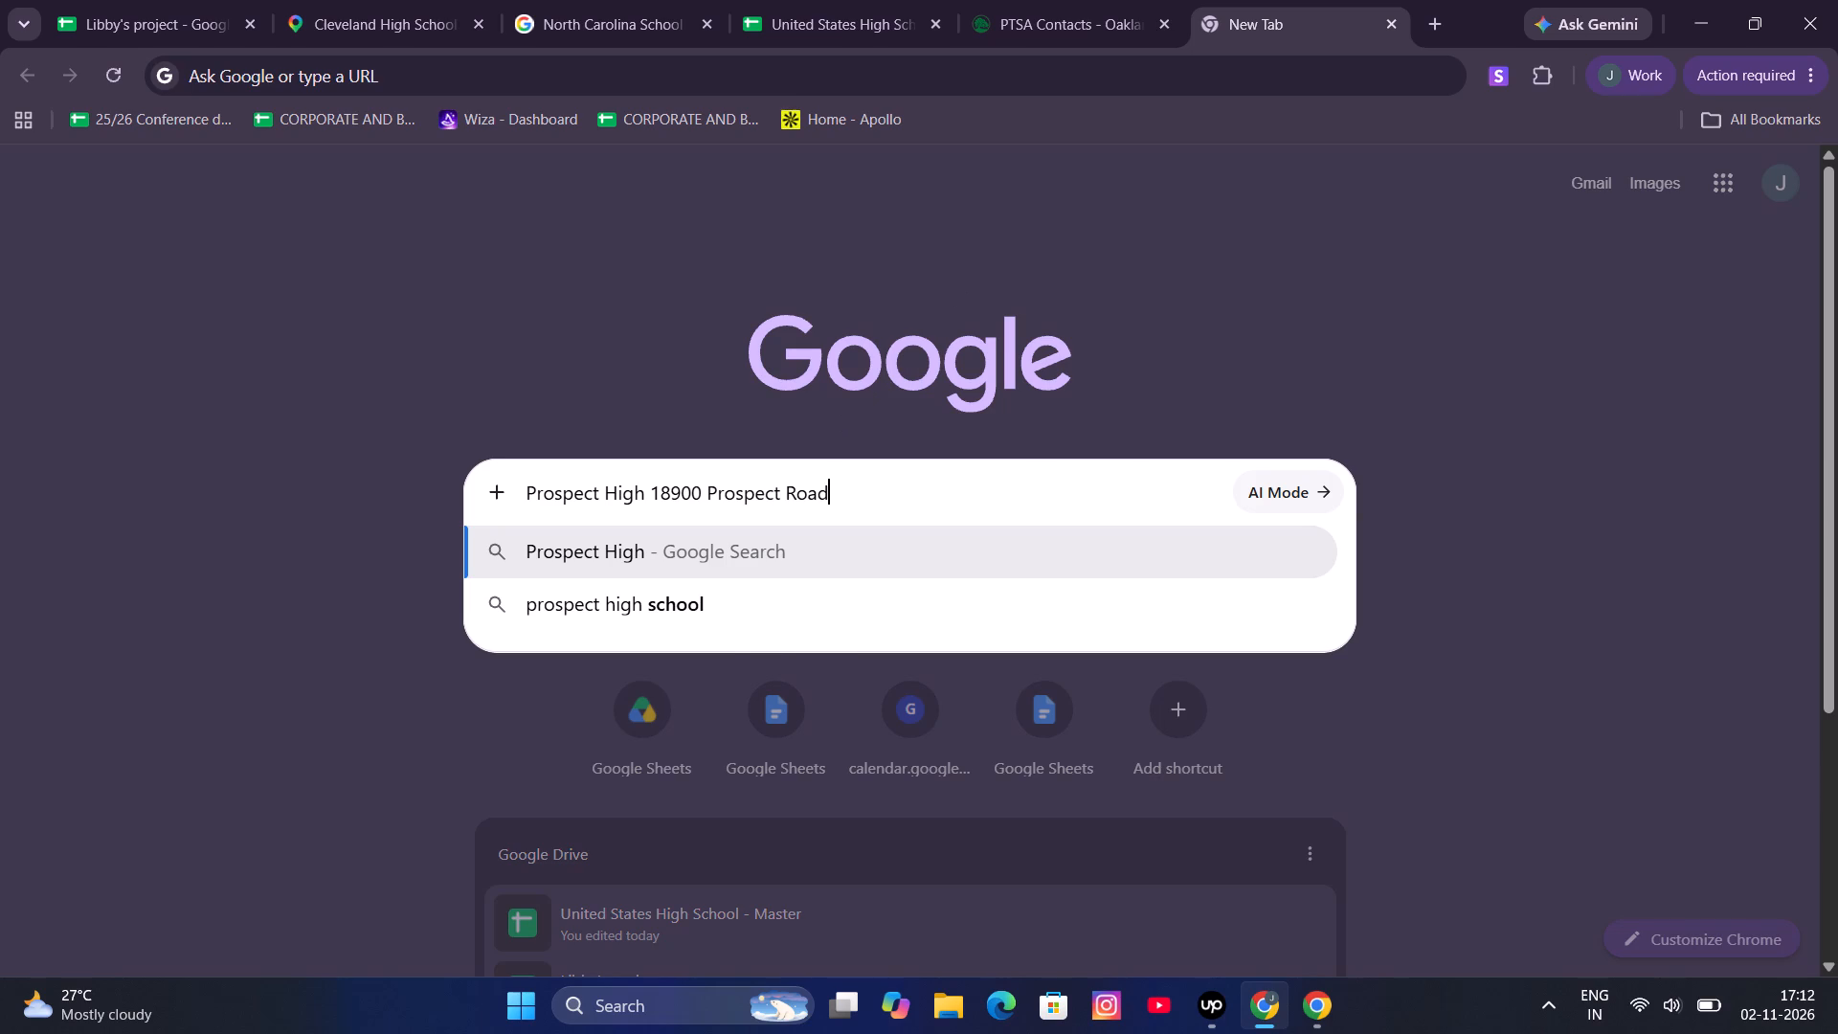
Inspect row 213 of the master spreadsheet across to AC213, checking the grad night link, contact role and red email cell.
click(584, 0)
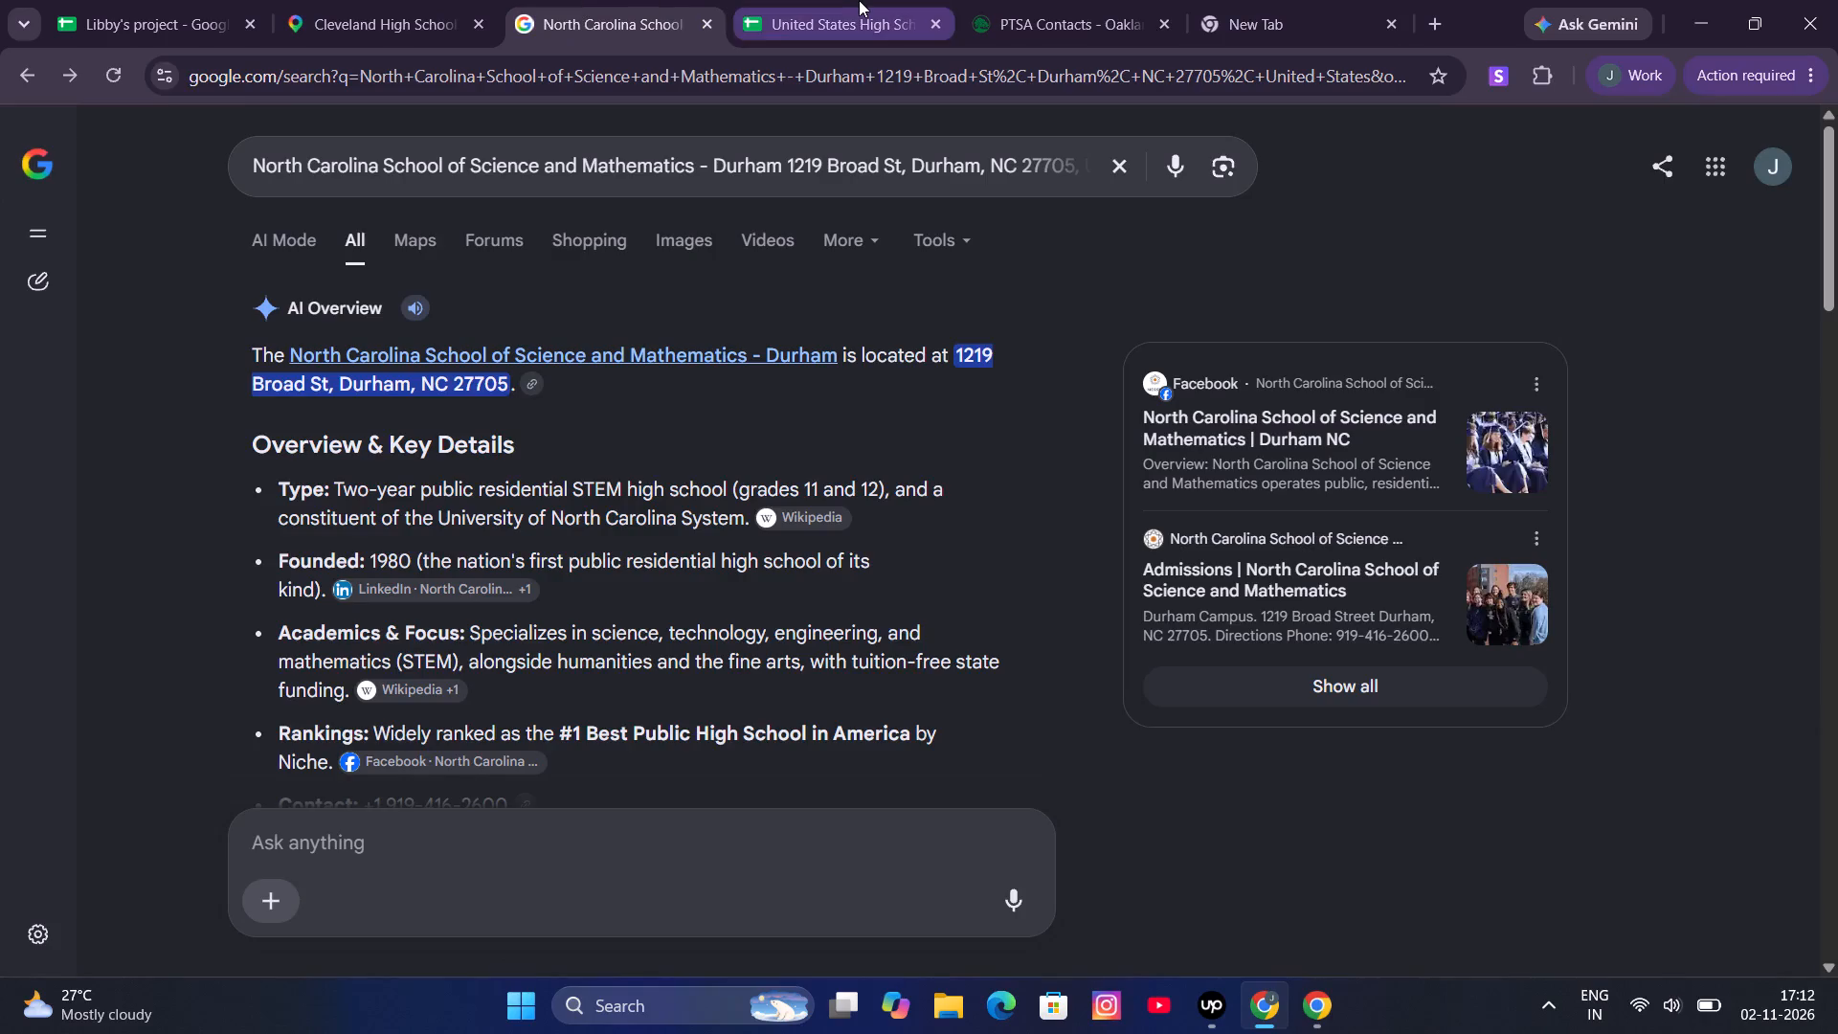
click(861, 0)
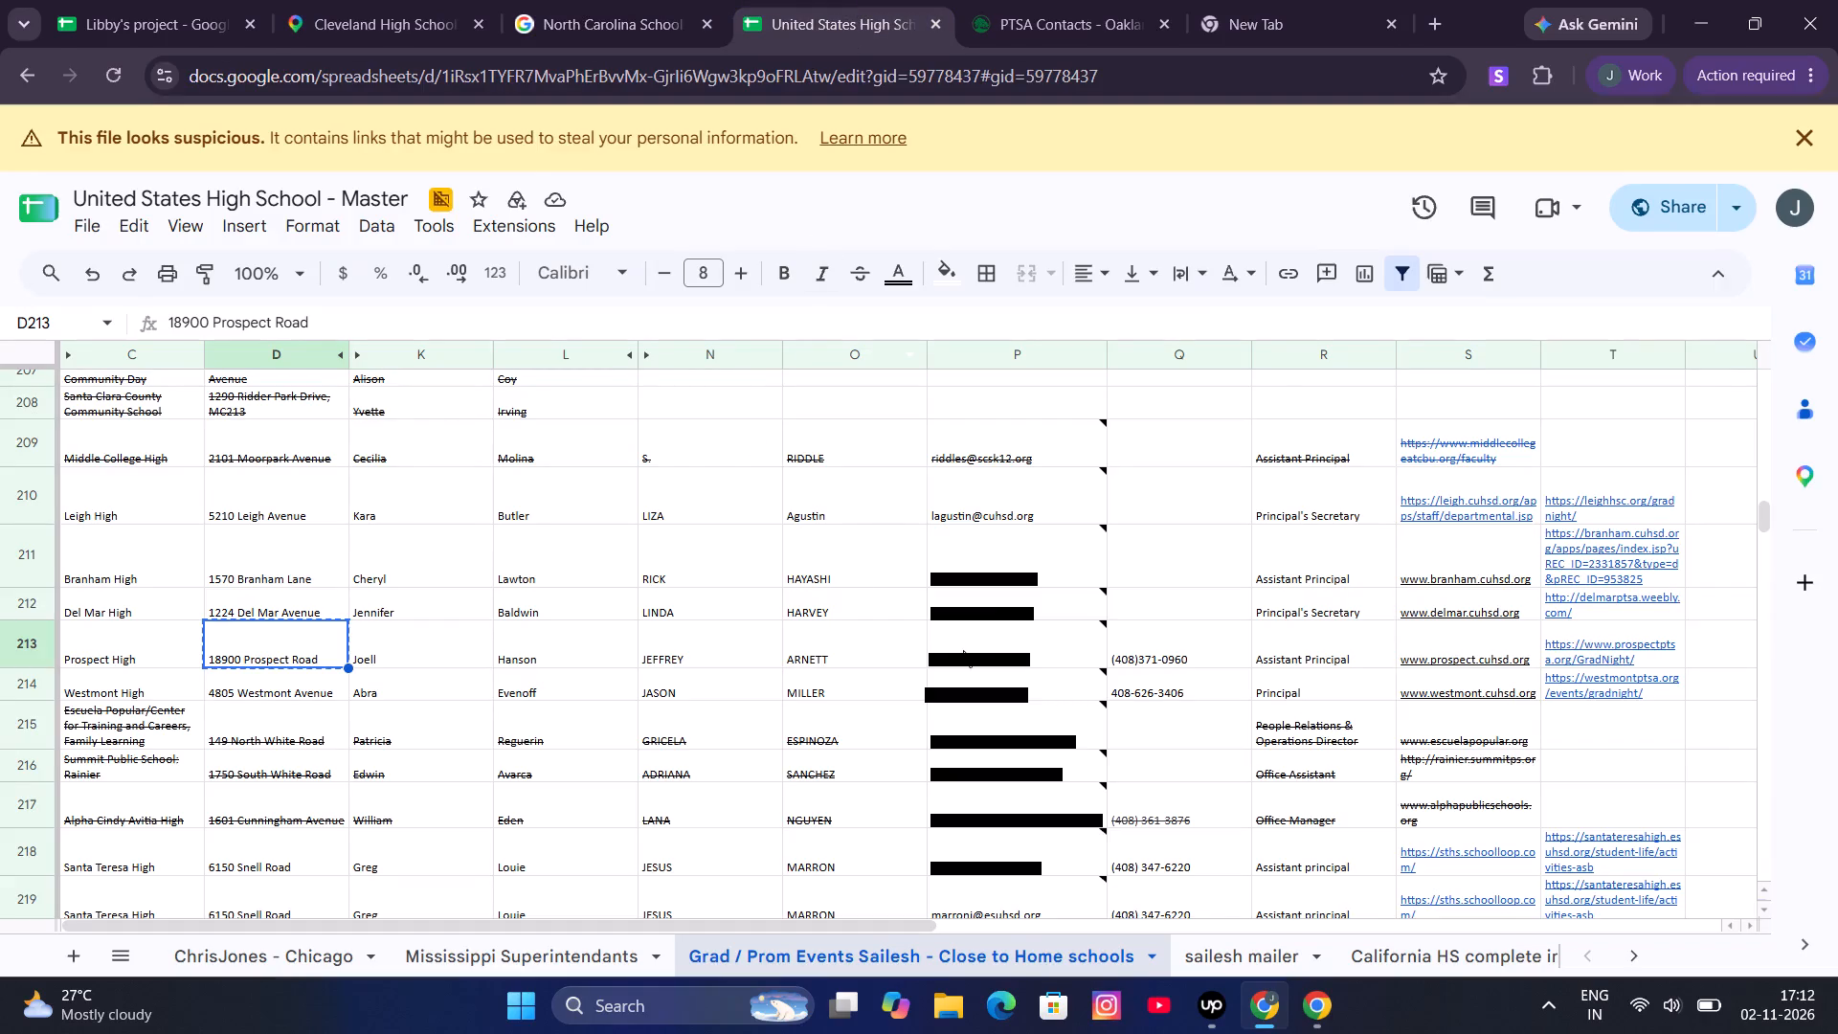
click(964, 648)
key(Right)
key(Right)
key(Right)
key(Right)
key(Right)
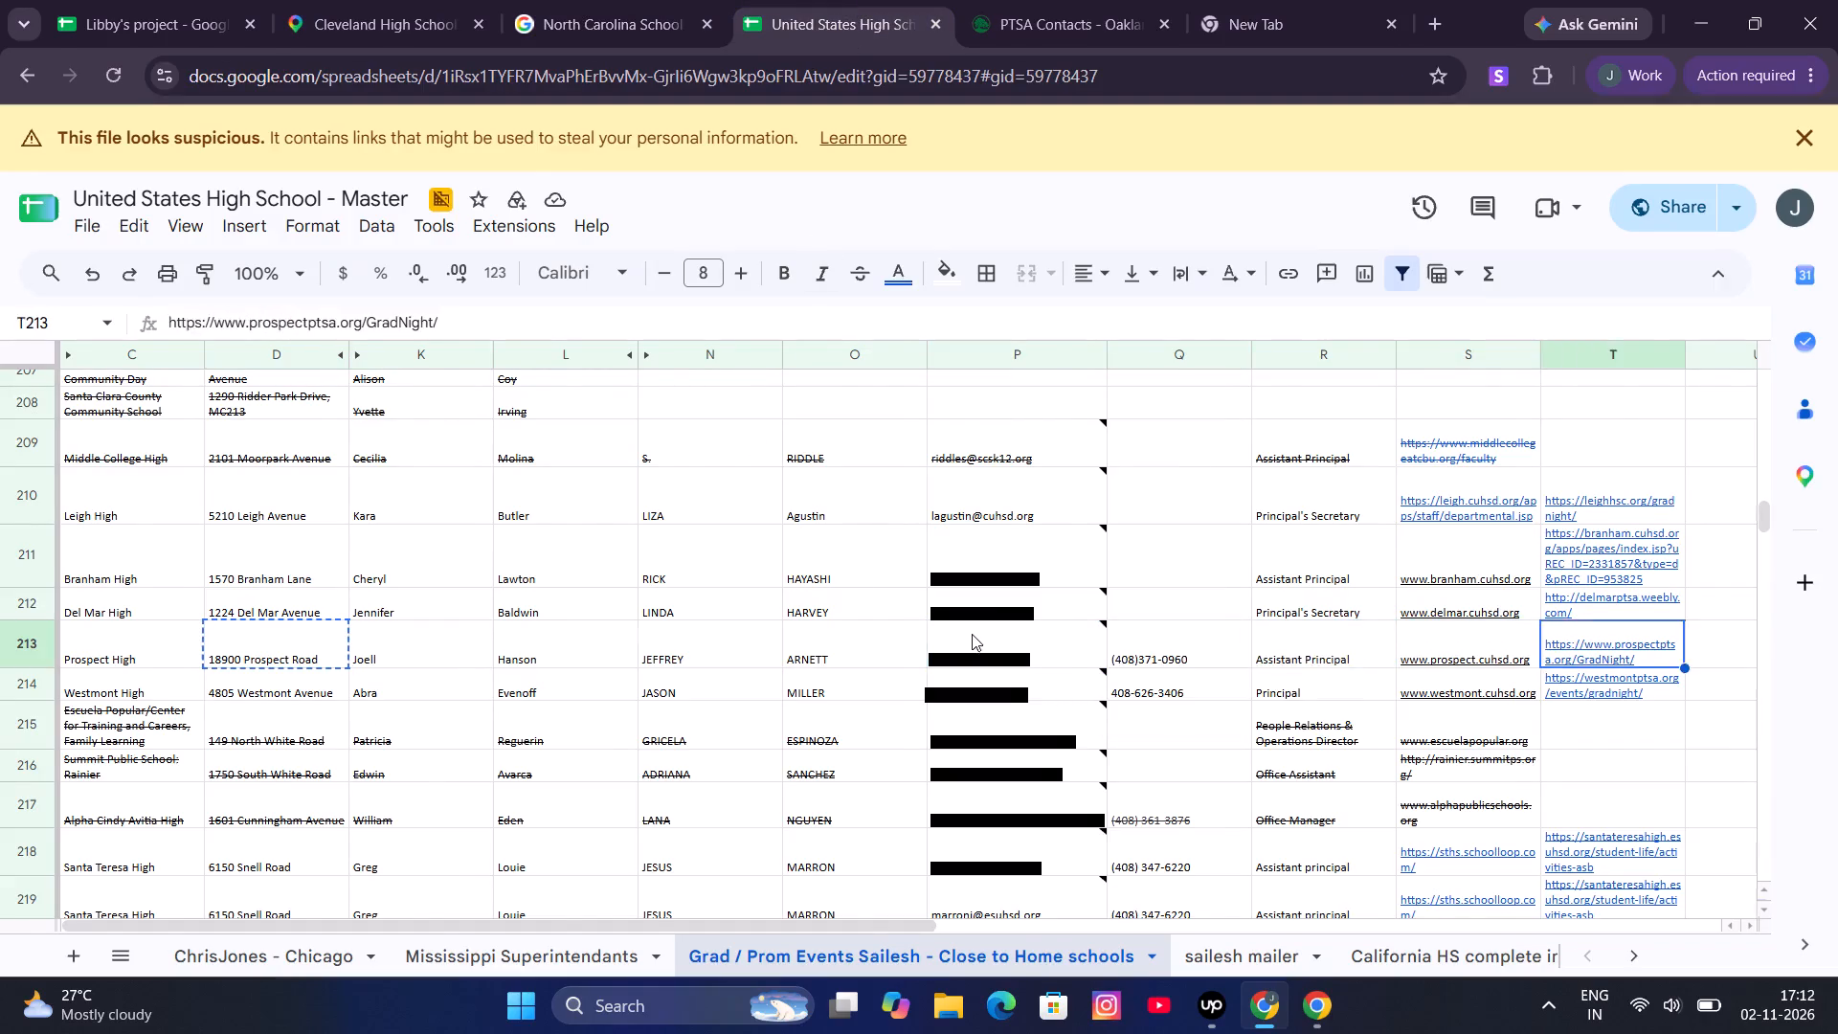
key(Right)
key(Right)
key(Right)
key(Right)
key(Right)
key(Right)
key(Right)
key(Right)
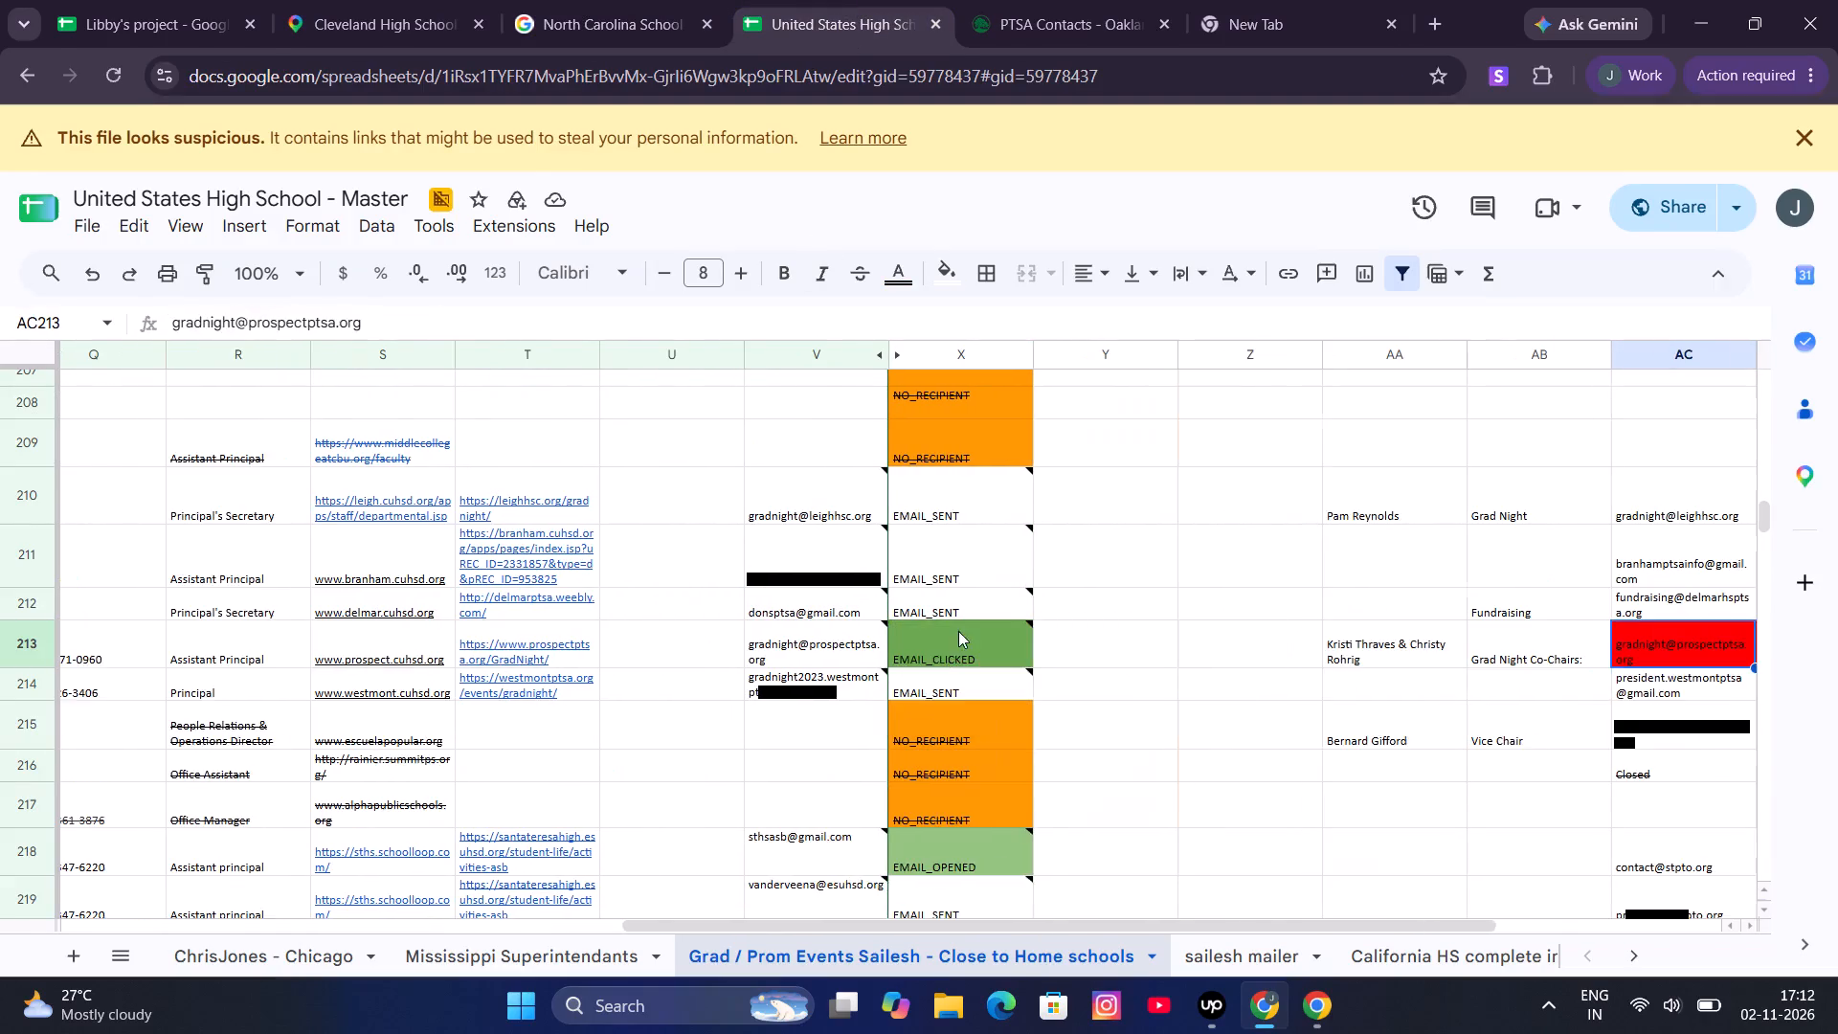
Complete the pending query with ptsa and search the web for Prospect High 18900 Prospect Road ptsa.
click(1291, 0)
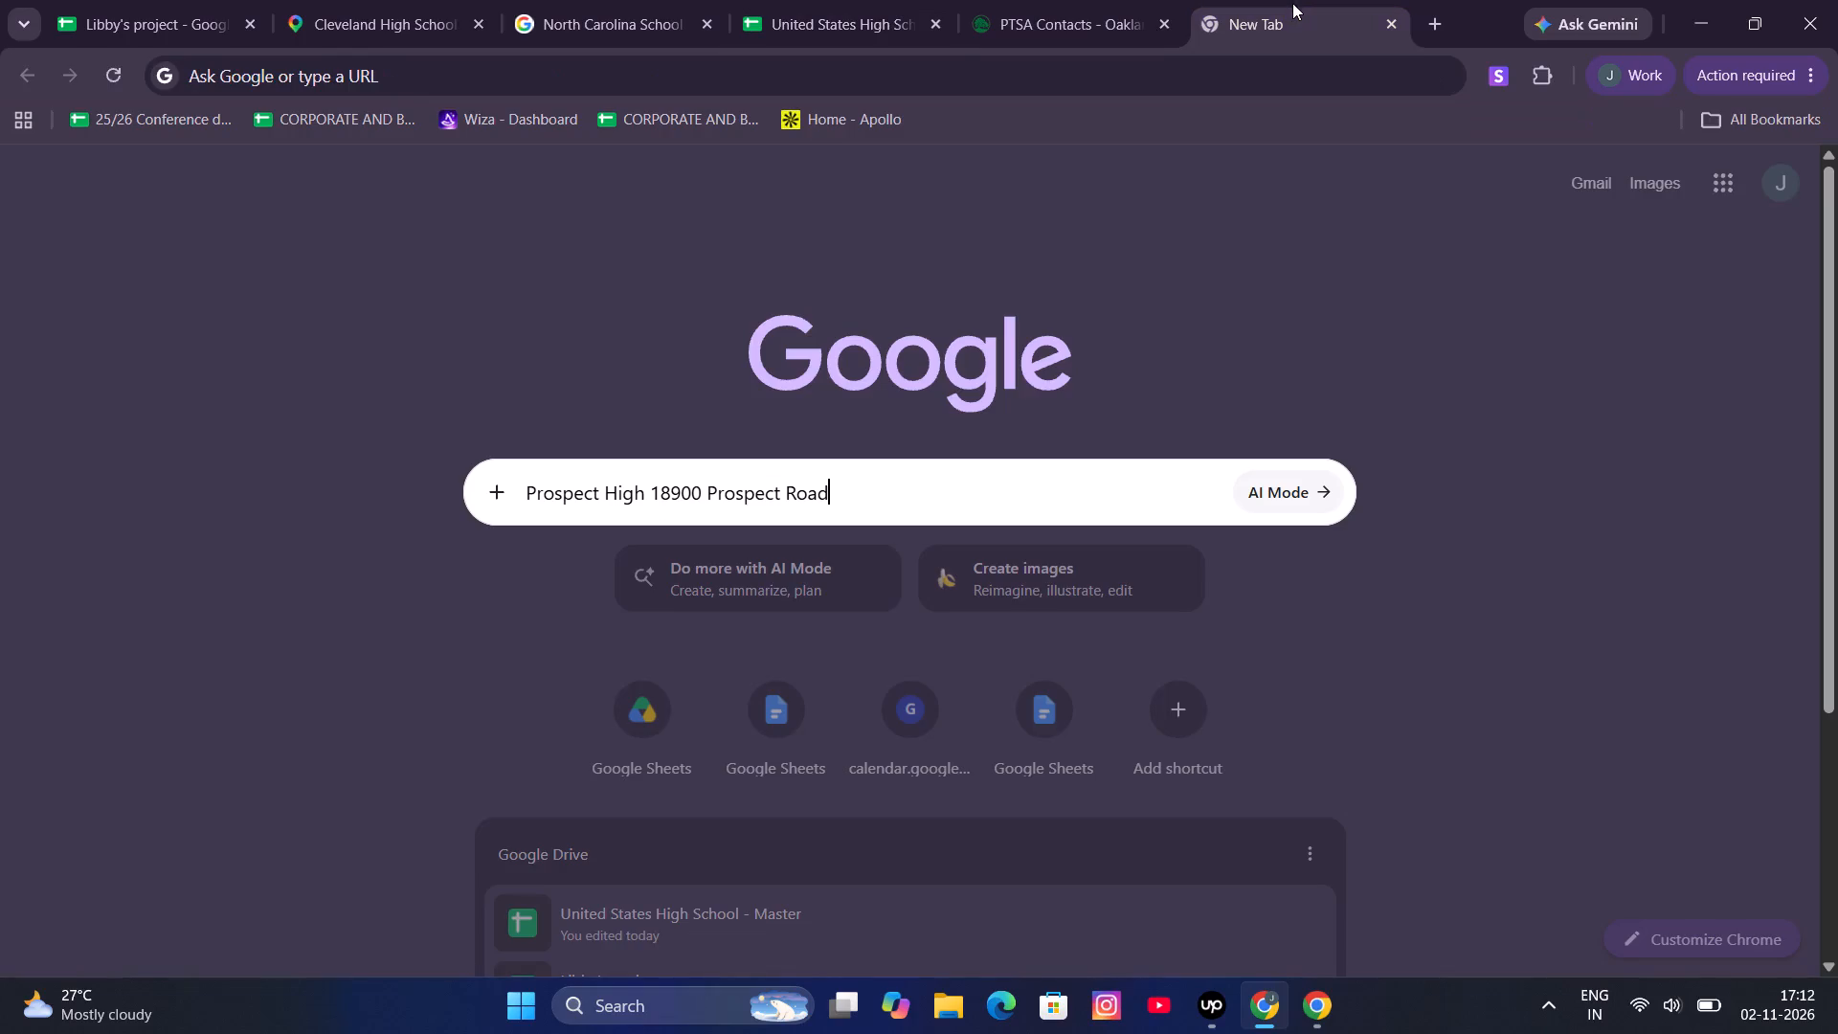
key(space)
text(grad)
key(space)
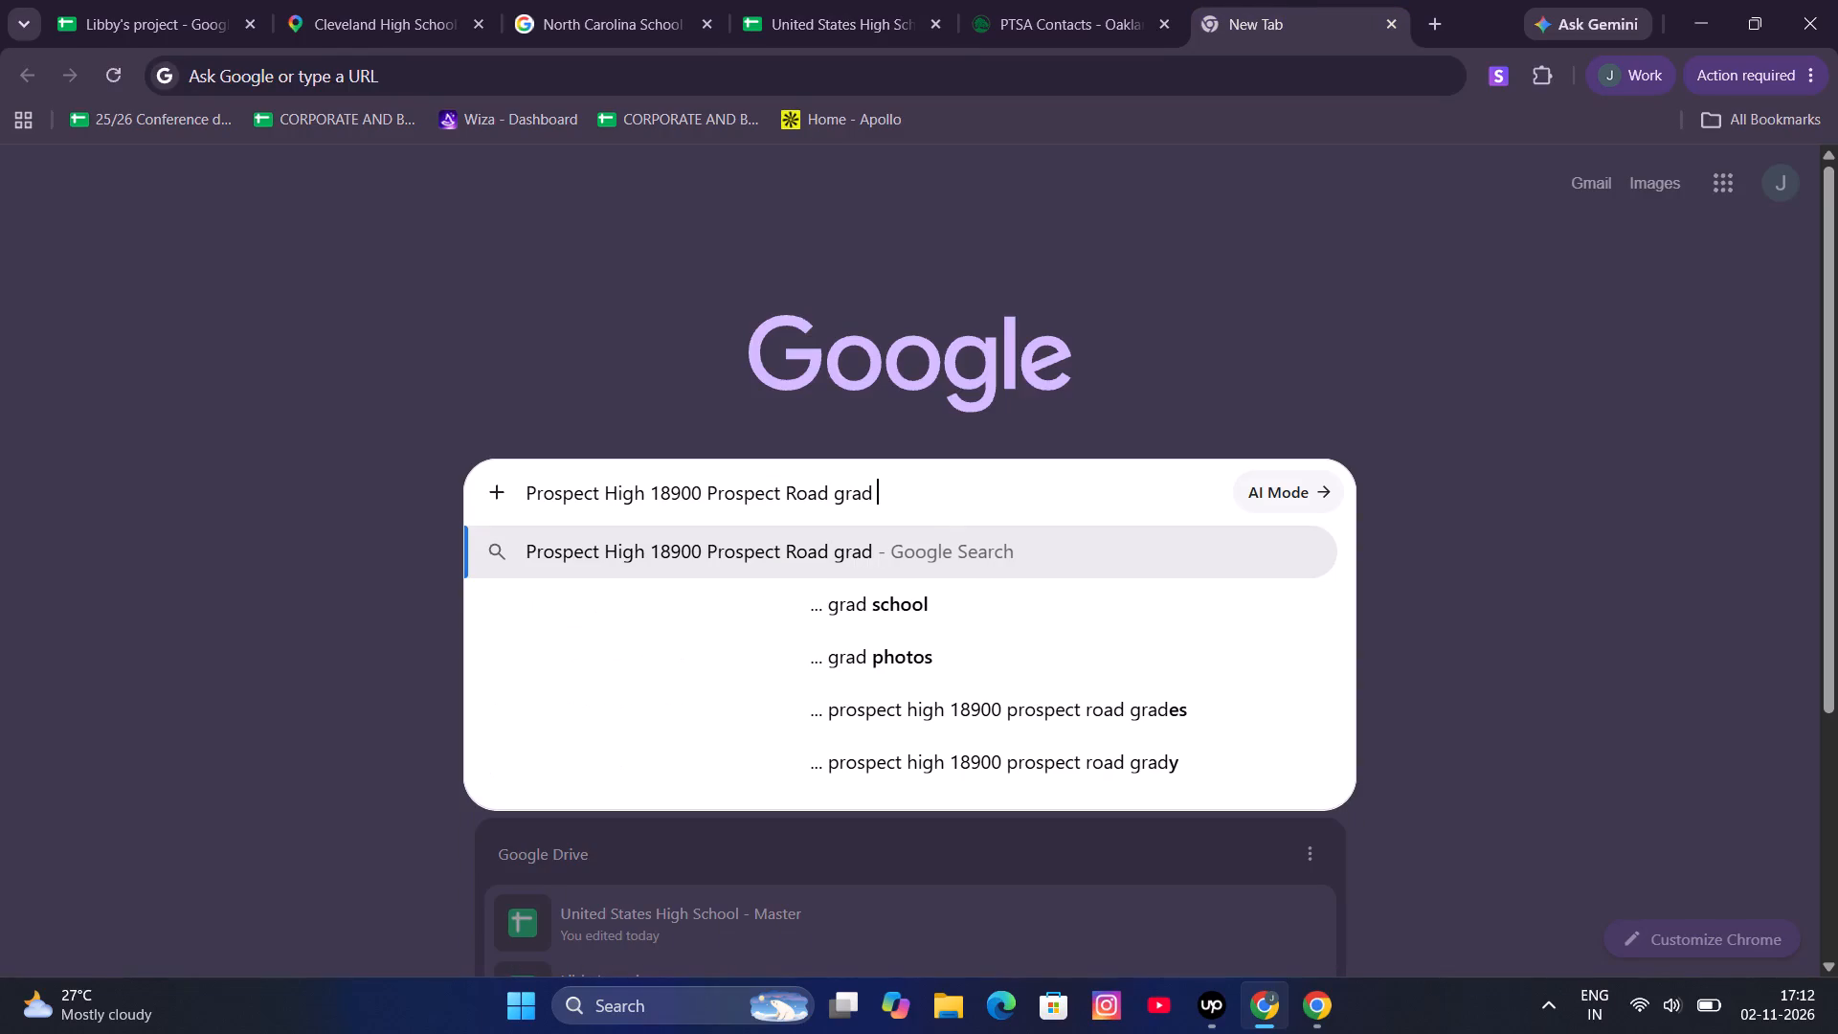
key(BackSpace)
key(BackSpace)
key(BackSpace)
key(BackSpace)
key(BackSpace)
text(ptsa)
key(Return)
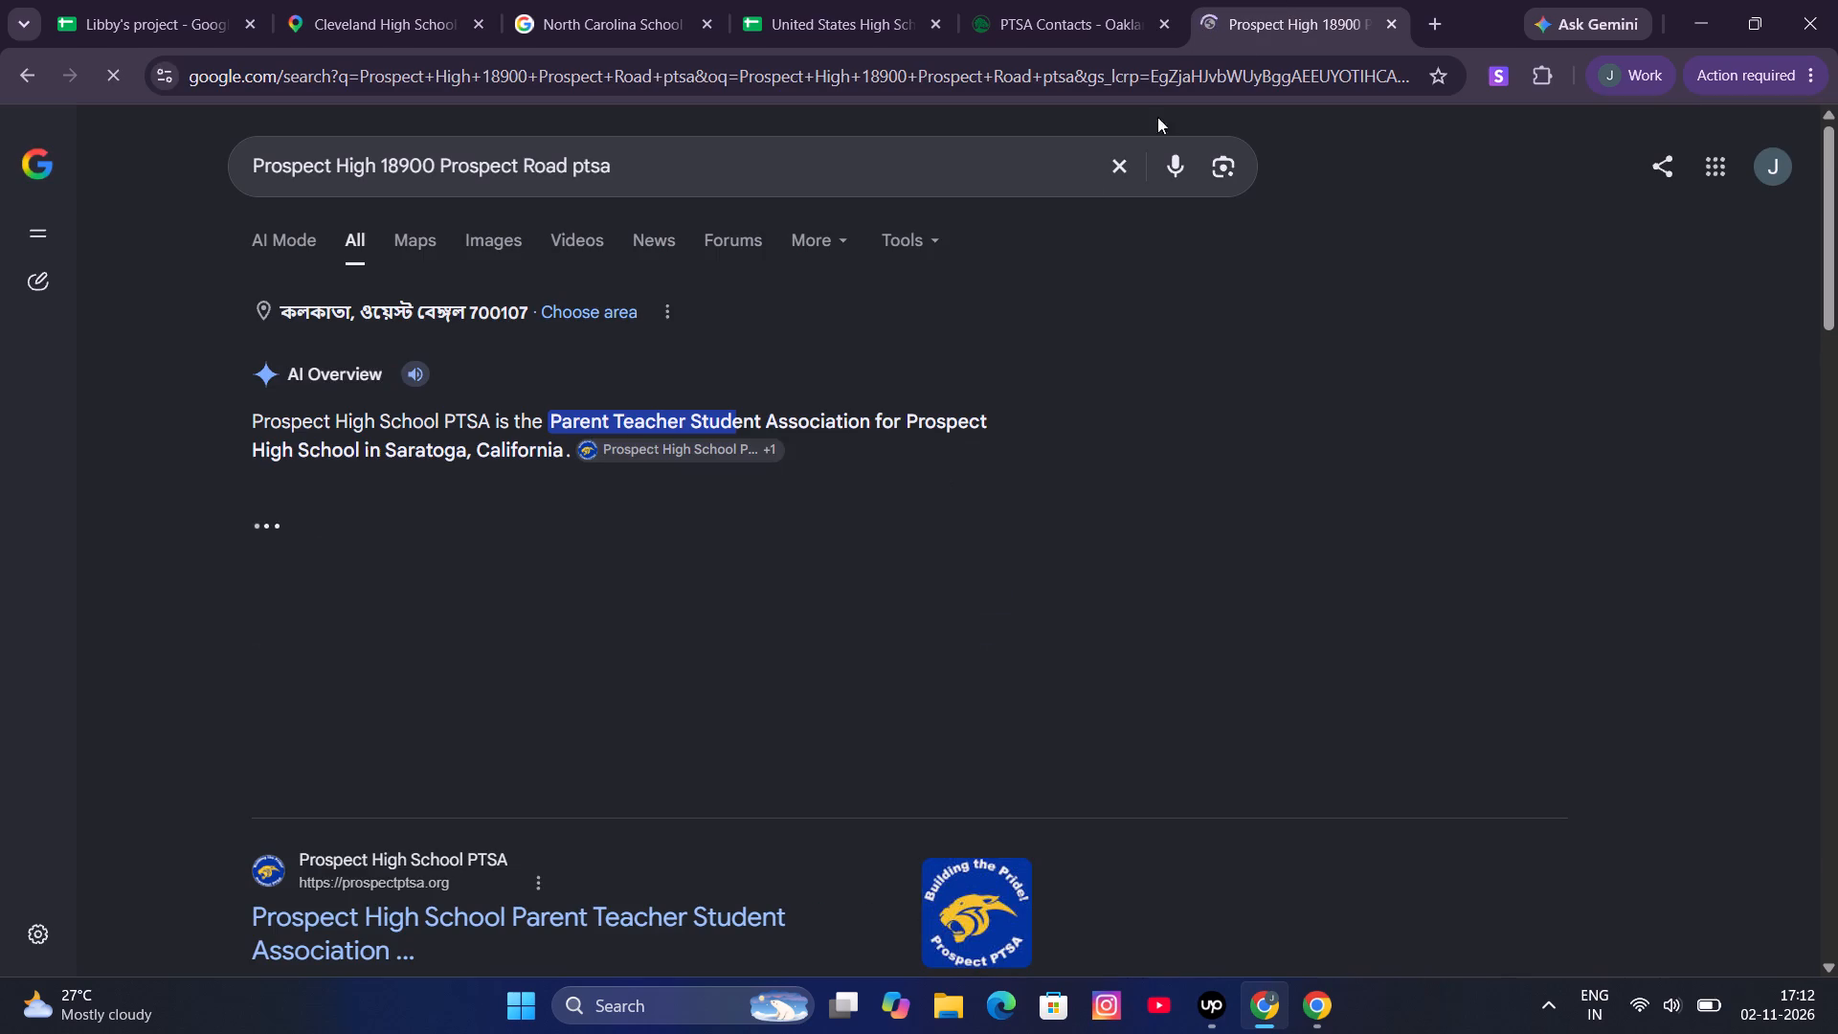
Open the Prospect High School PTSA website and examine its Grad Night 2027 page for contact details.
scroll(503, 610, down, 1)
click(385, 794)
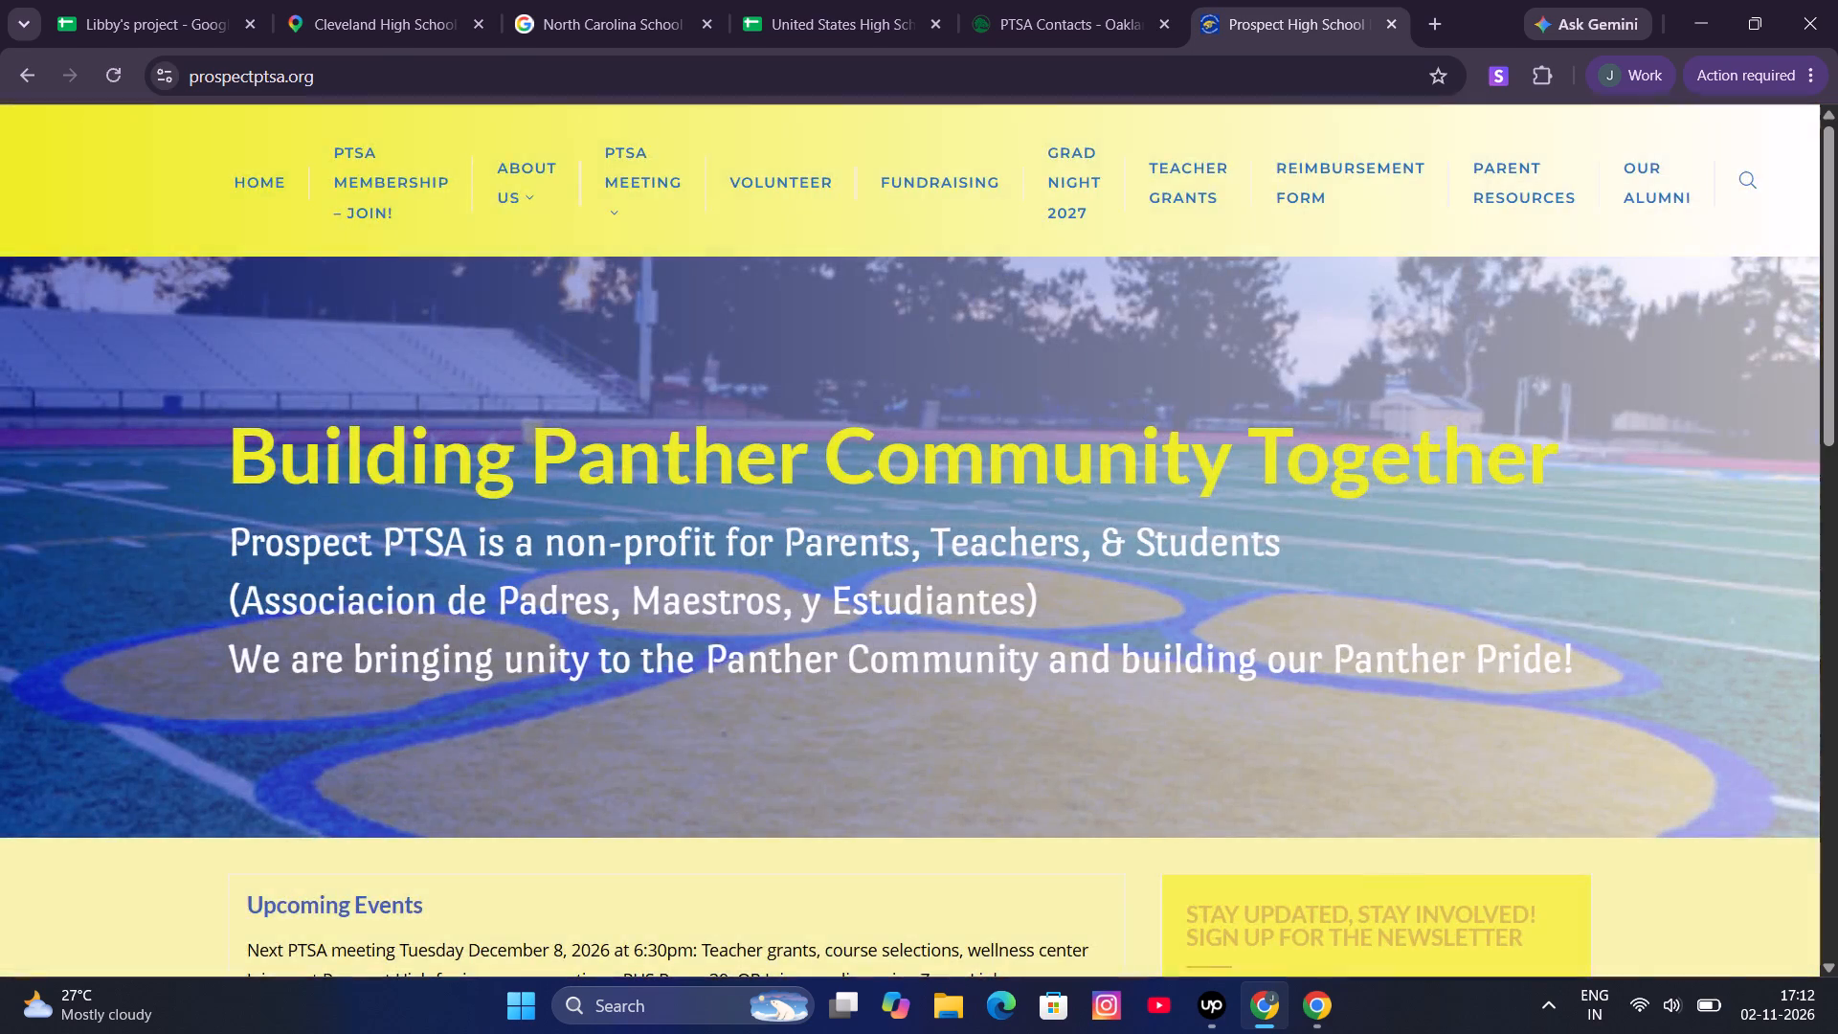
scroll(644, 453, down, 6)
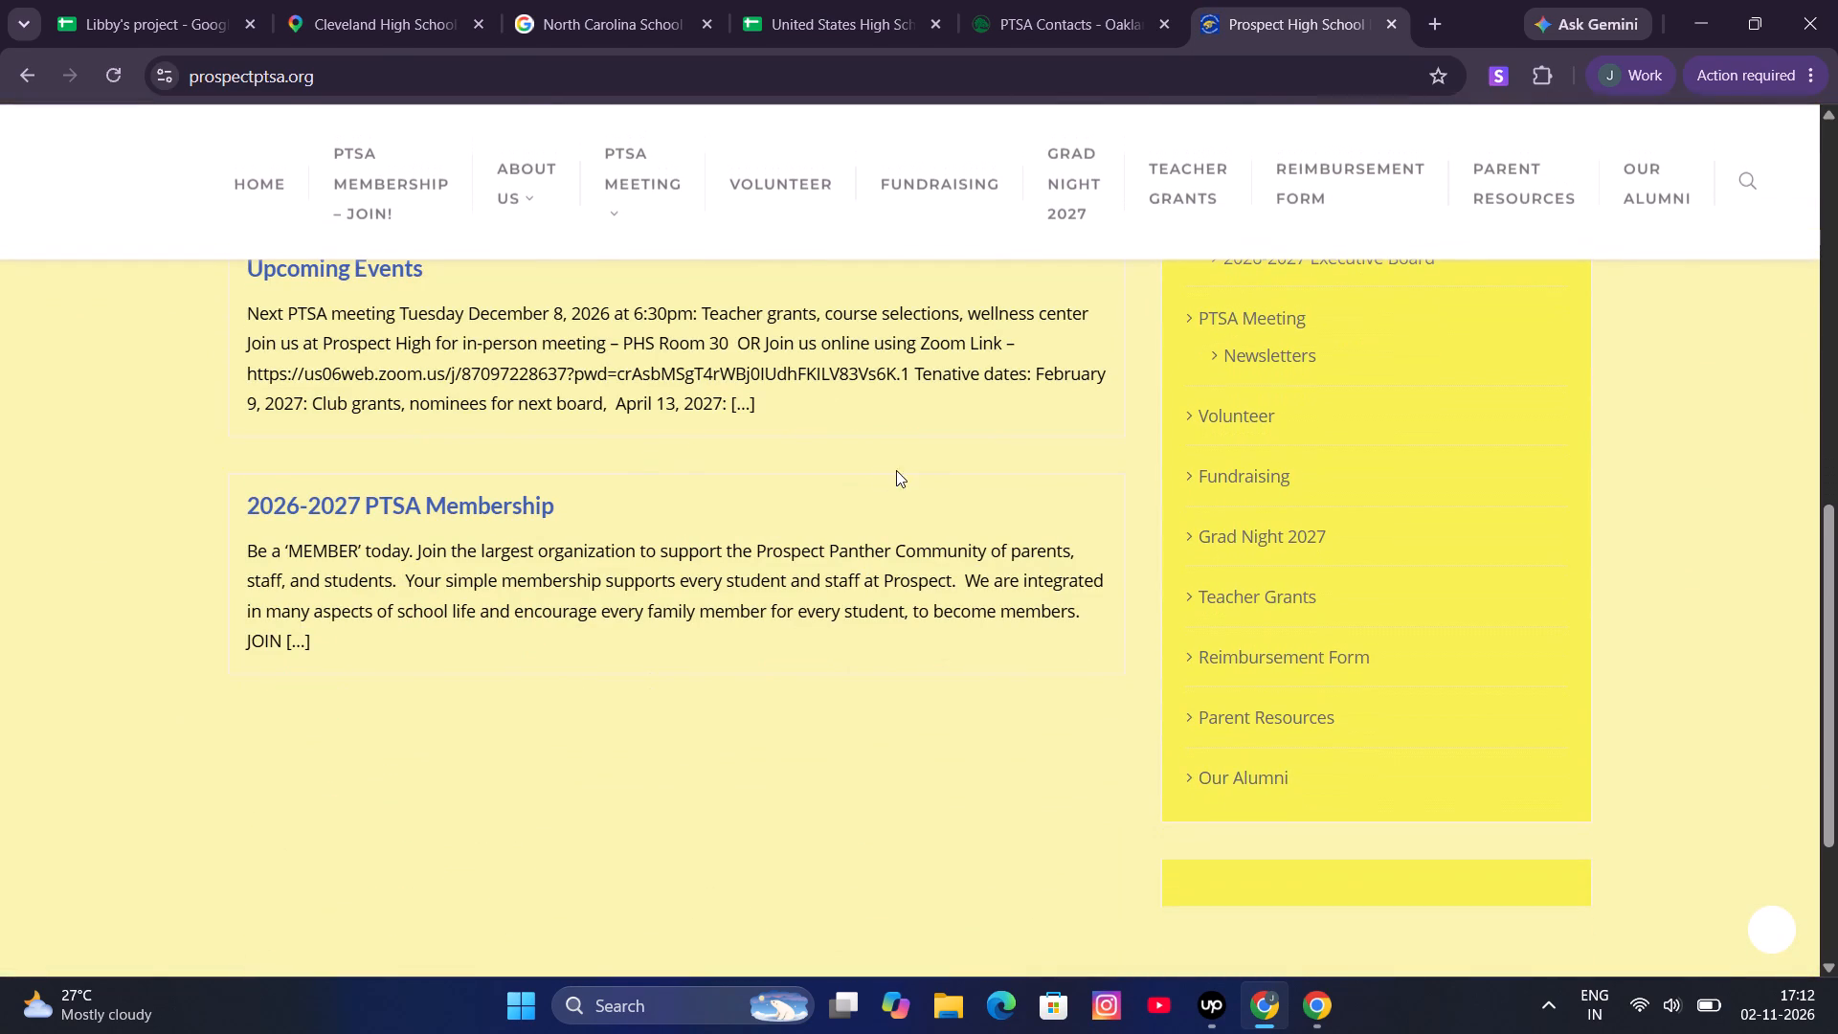
click(1210, 532)
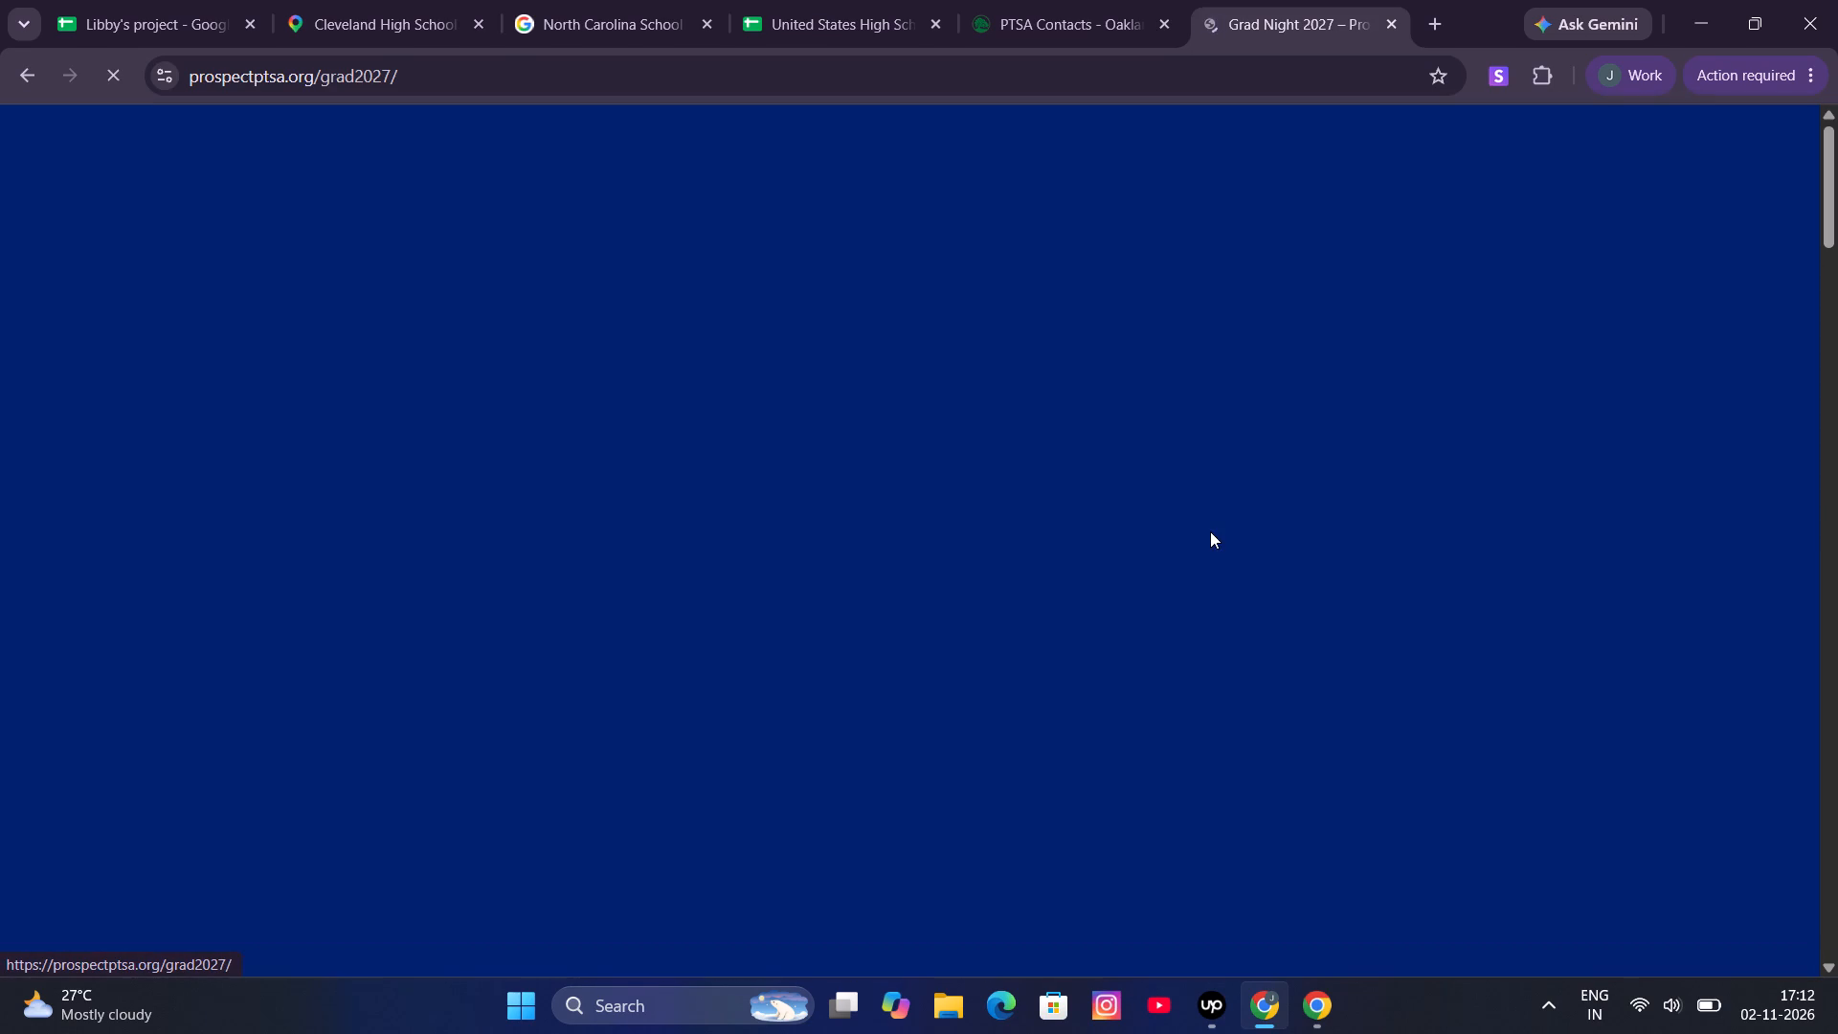
scroll(1035, 539, down, 1)
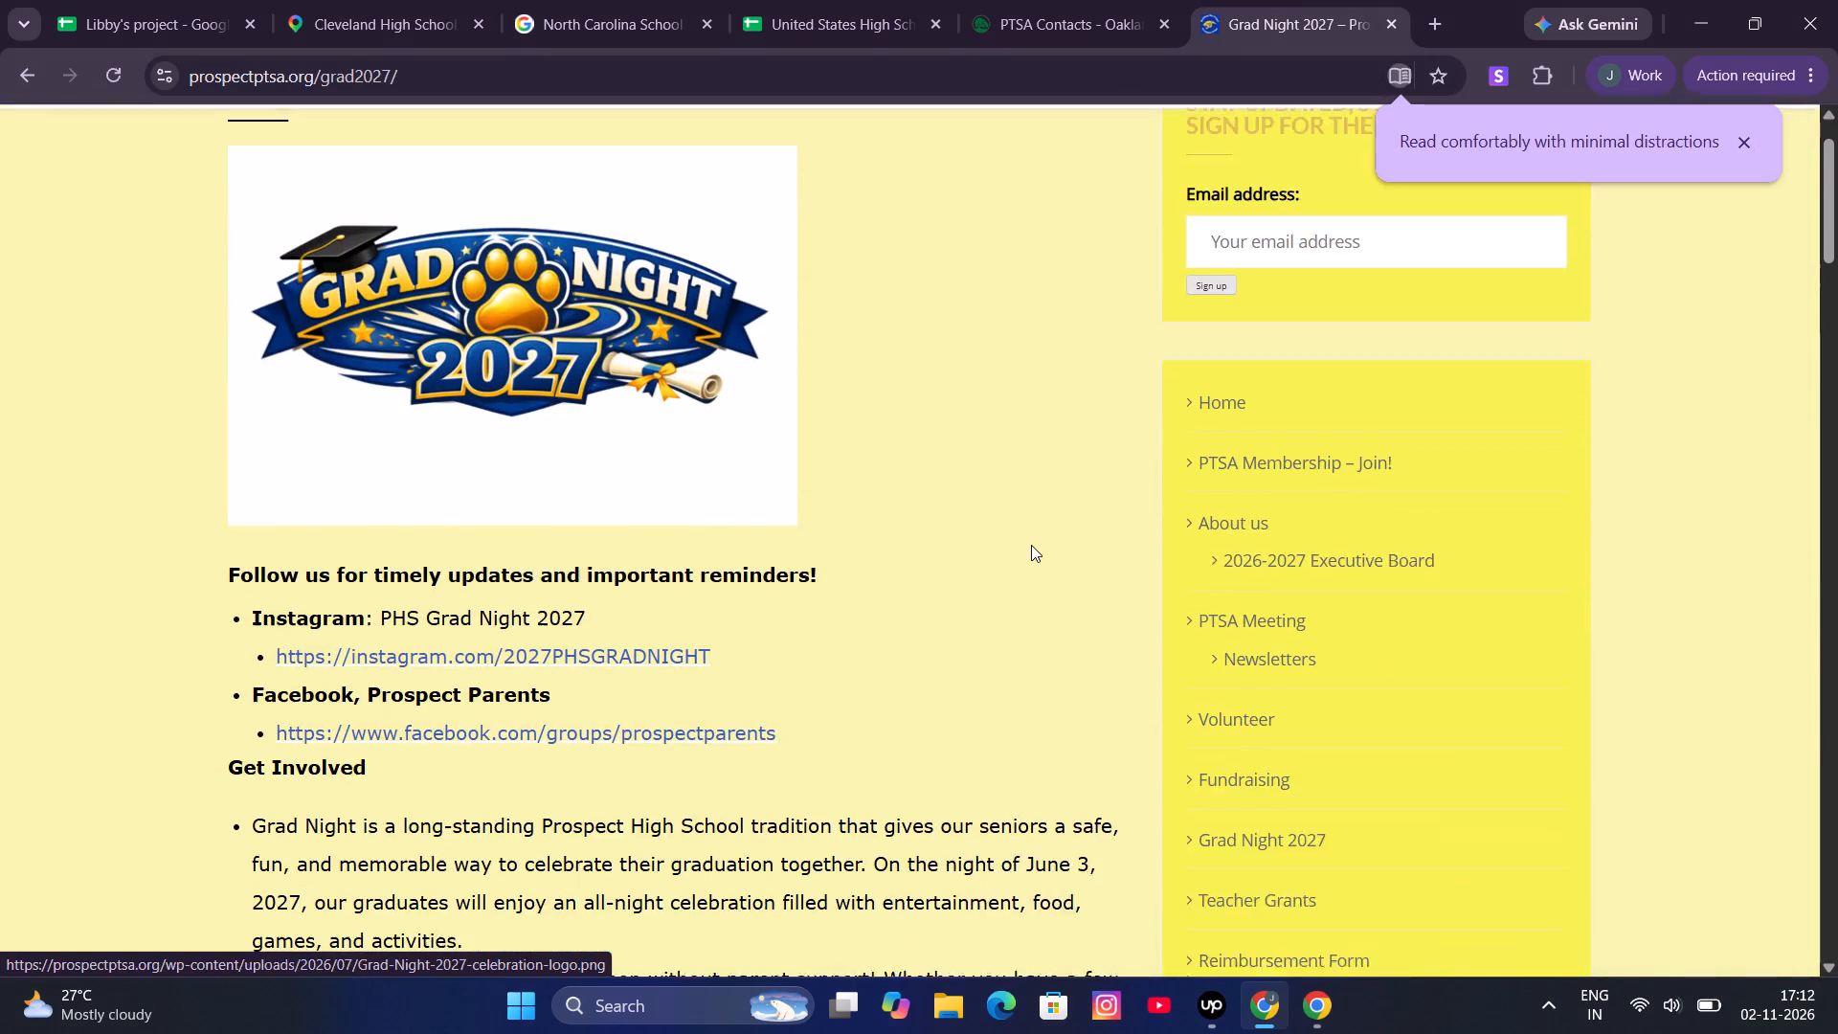
scroll(1031, 545, down, 4)
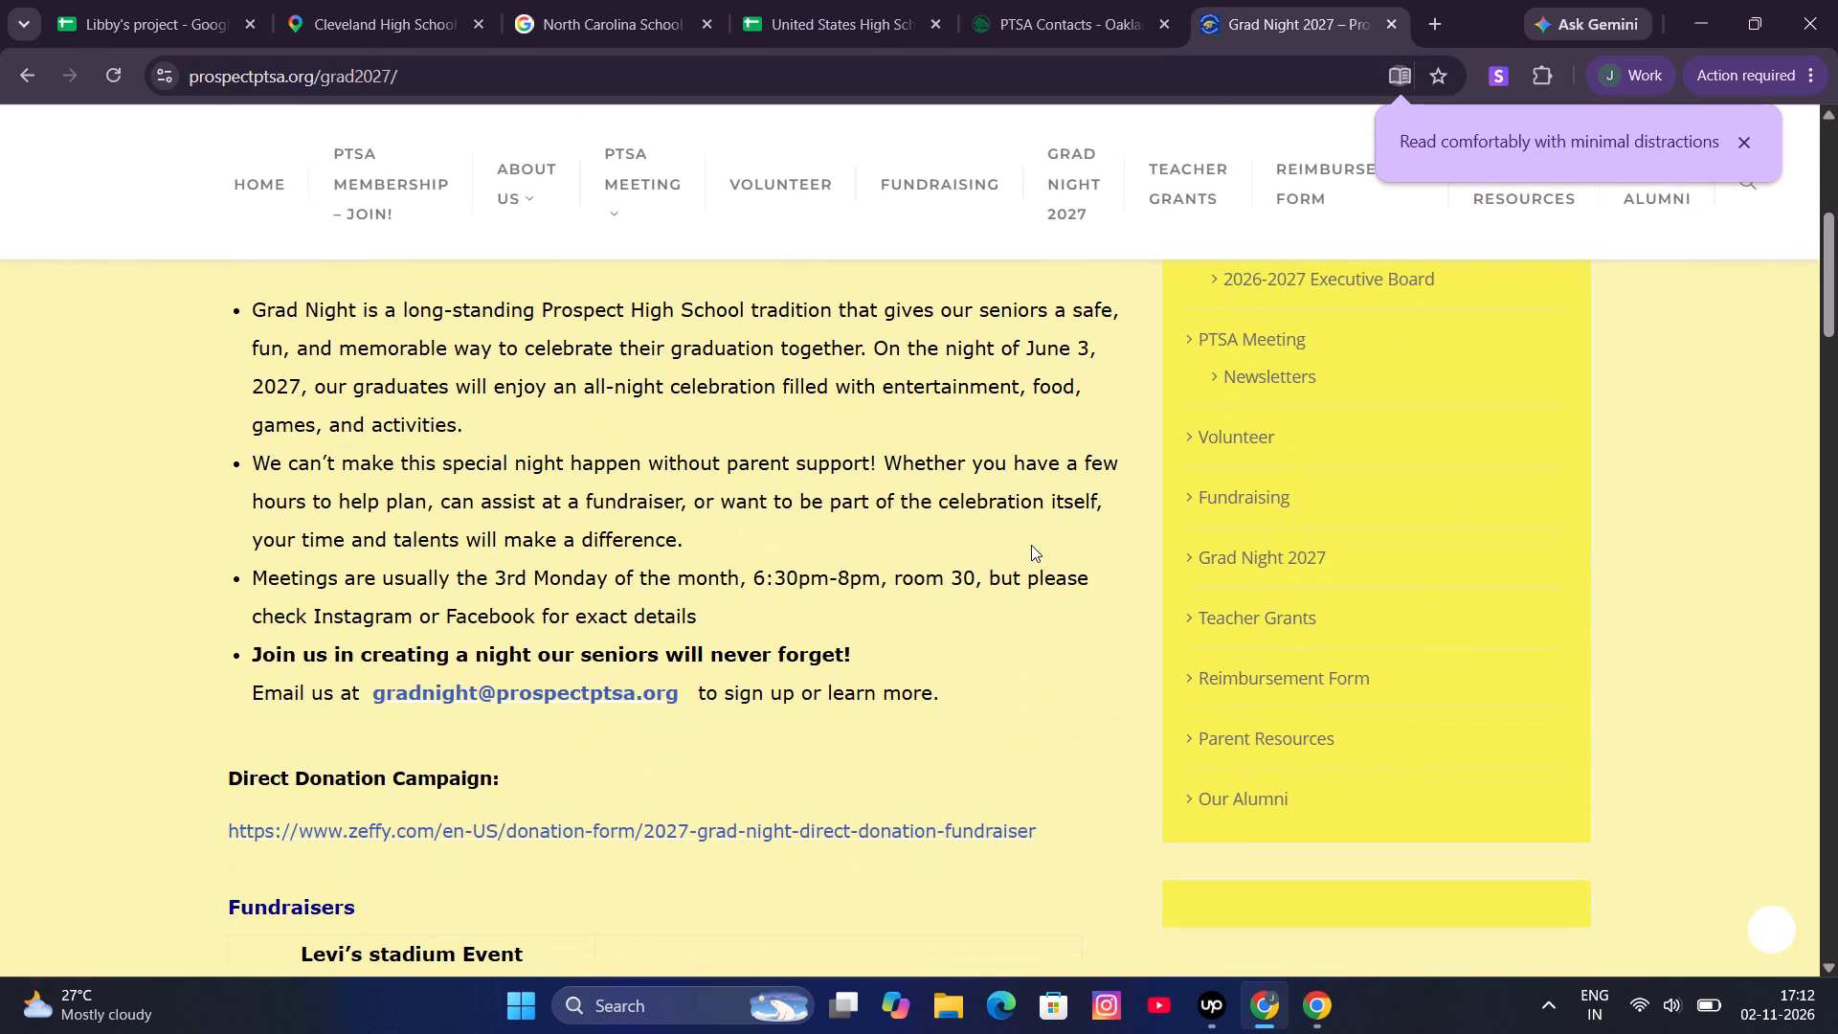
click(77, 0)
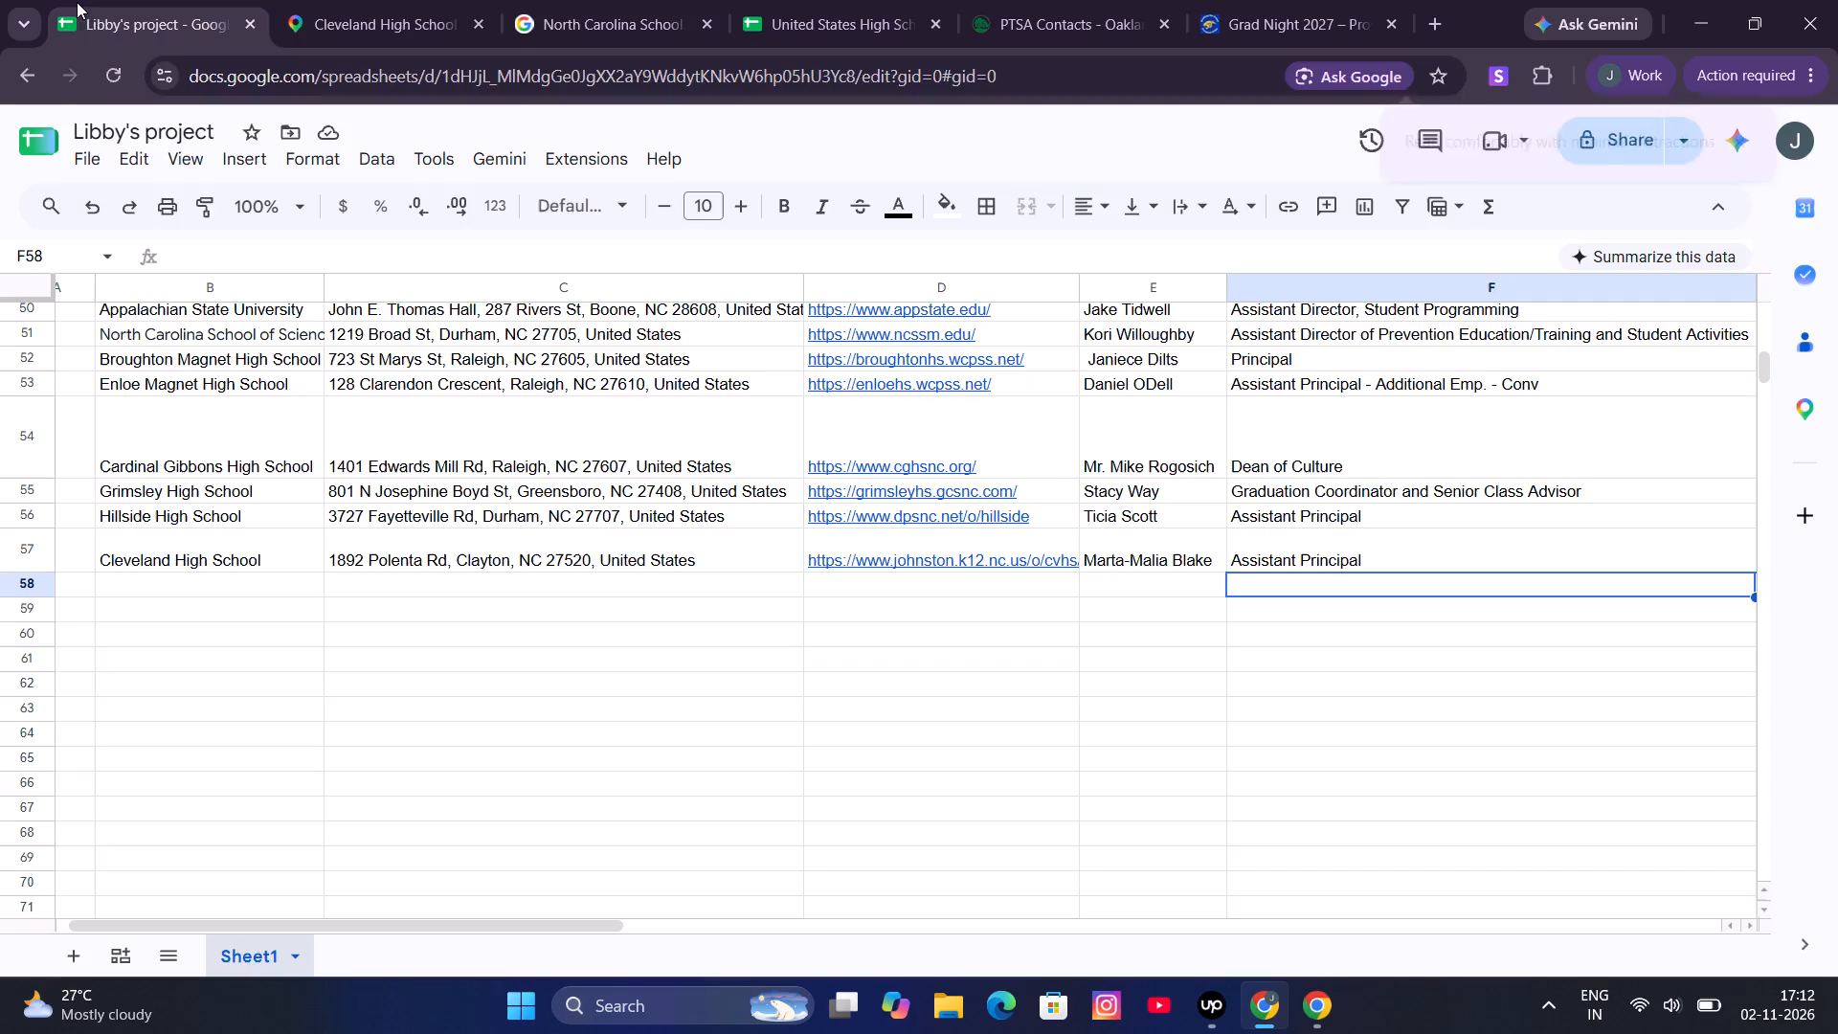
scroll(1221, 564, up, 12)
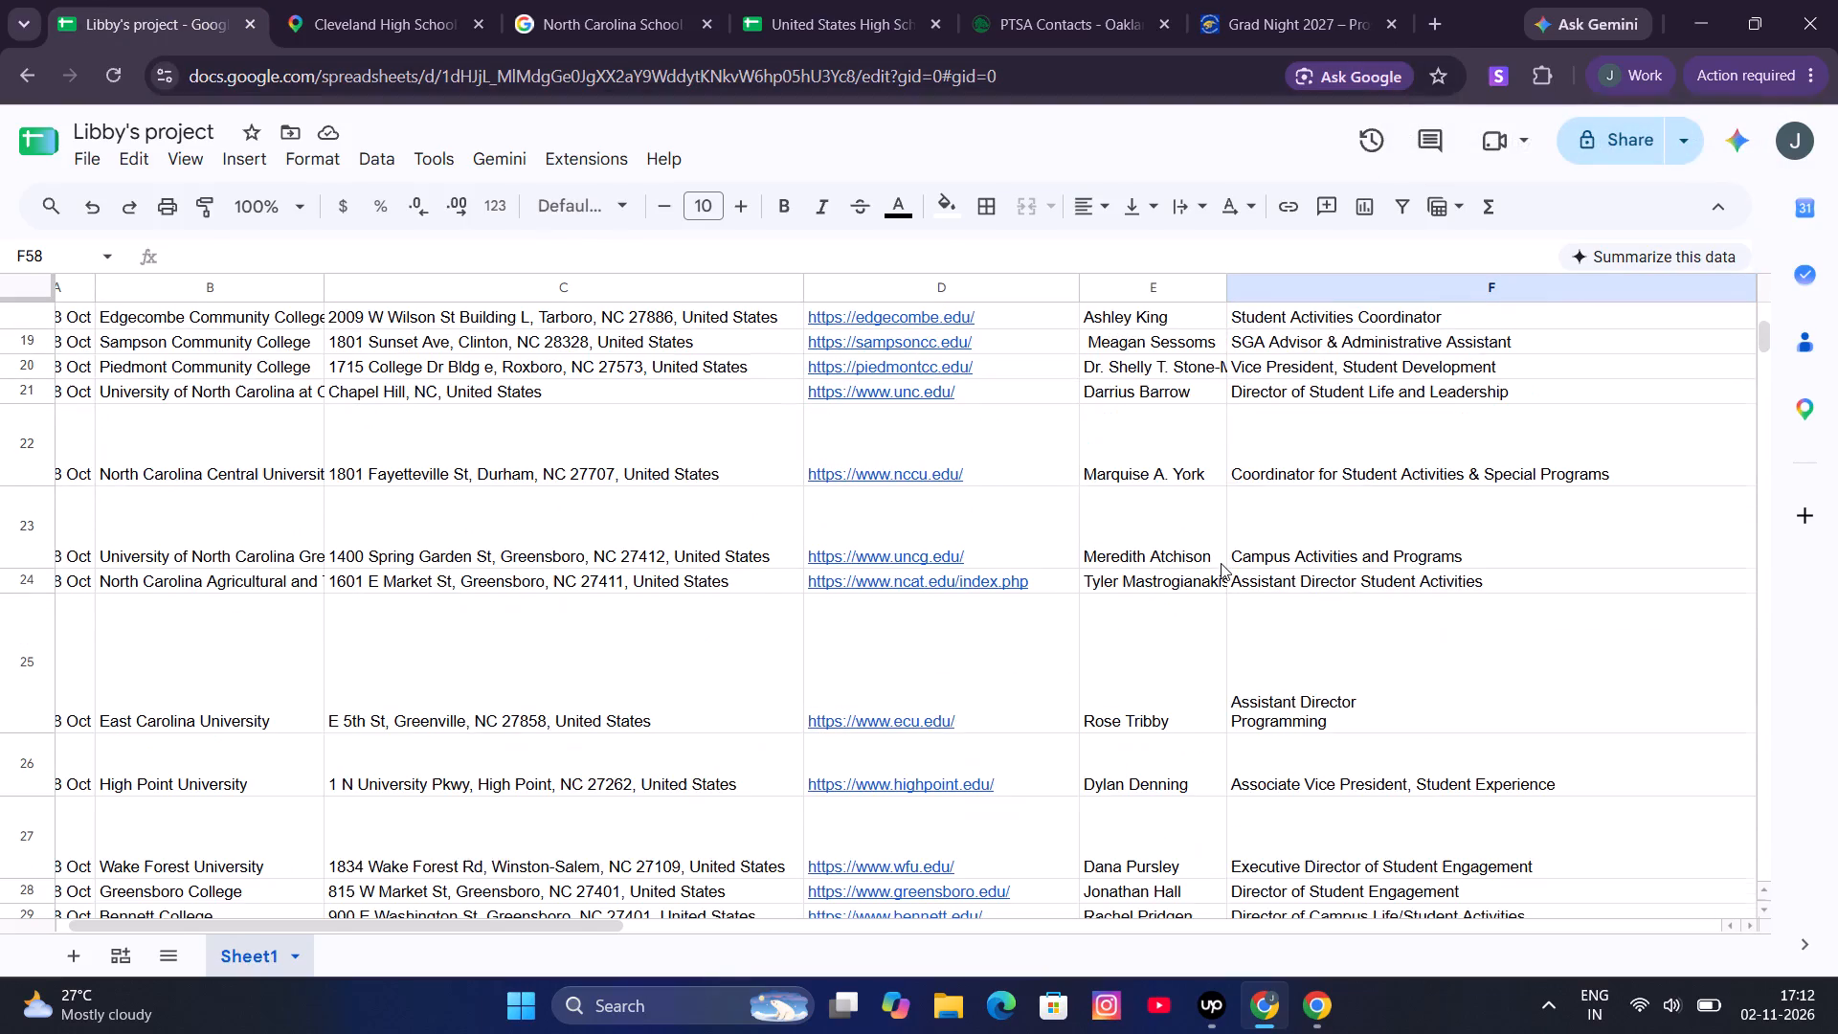
Compare row 213's contact cells in the master spreadsheet with the details throughout the Prospect PTSA Grad Night 2027 page, including its fundraisers and FAQs.
click(756, 4)
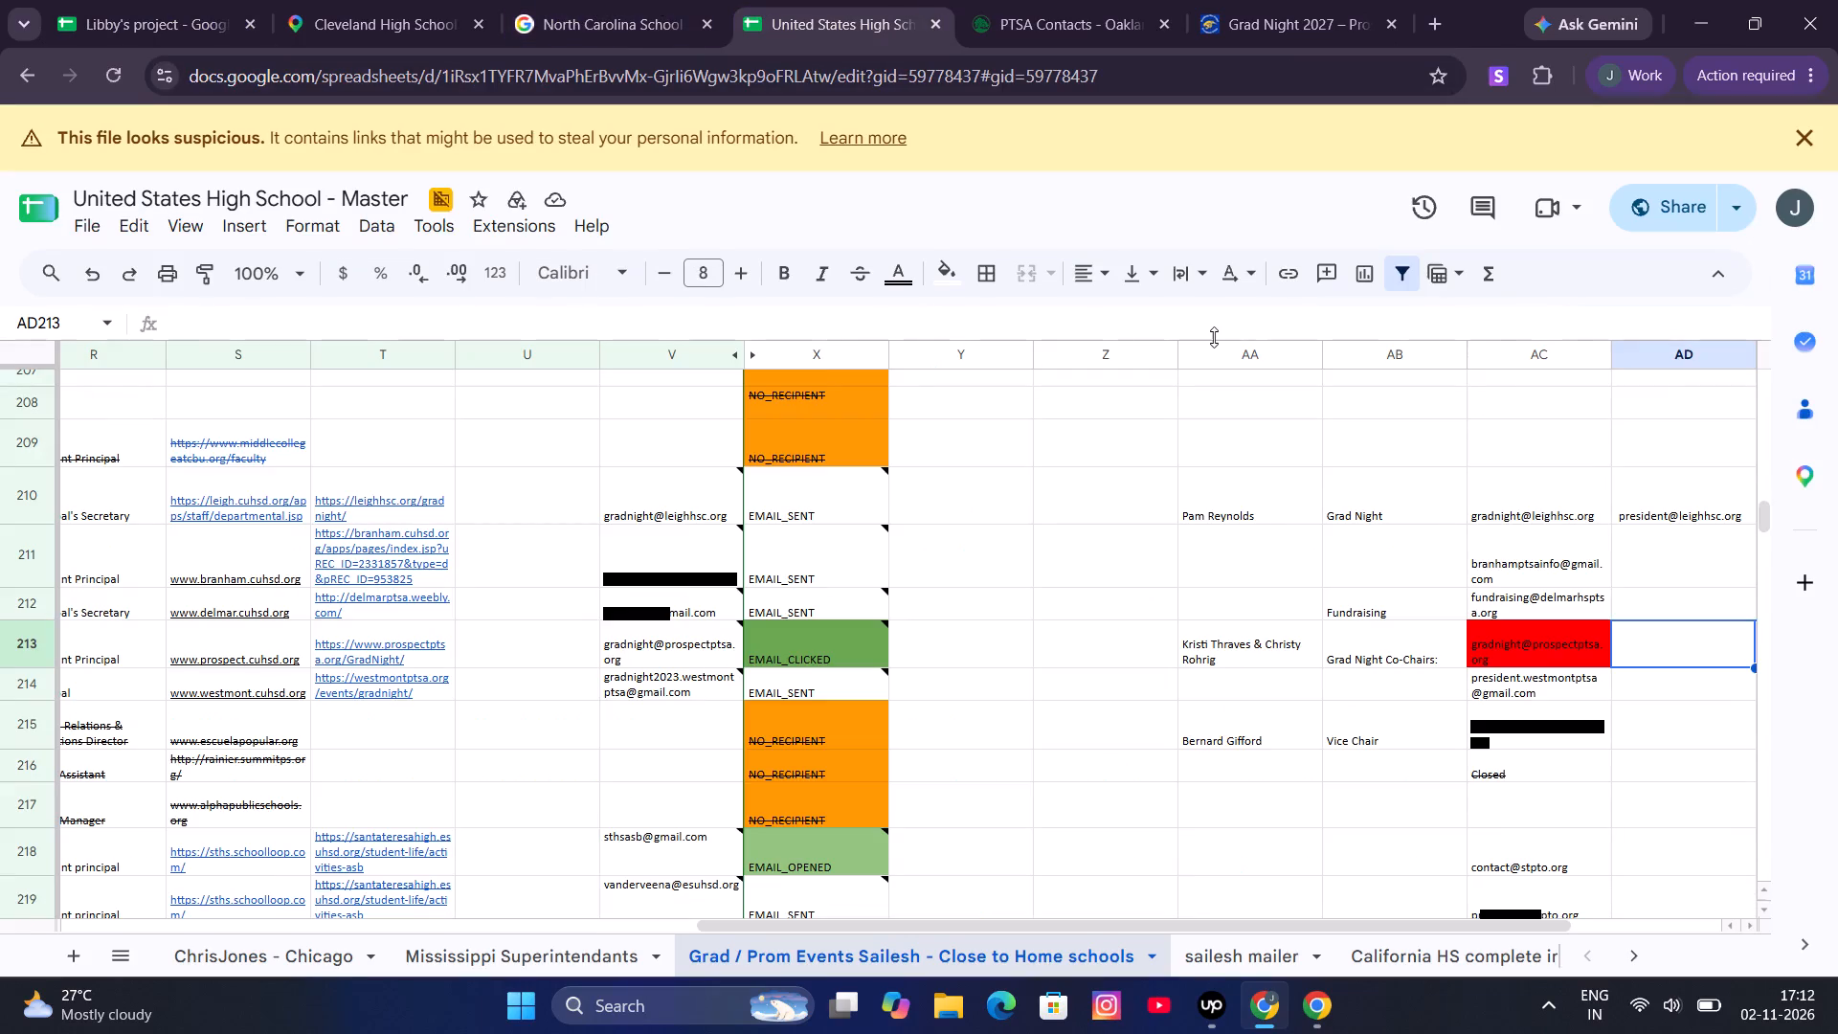
scroll(1214, 337, left, 4)
scroll(1355, 635, left, 8)
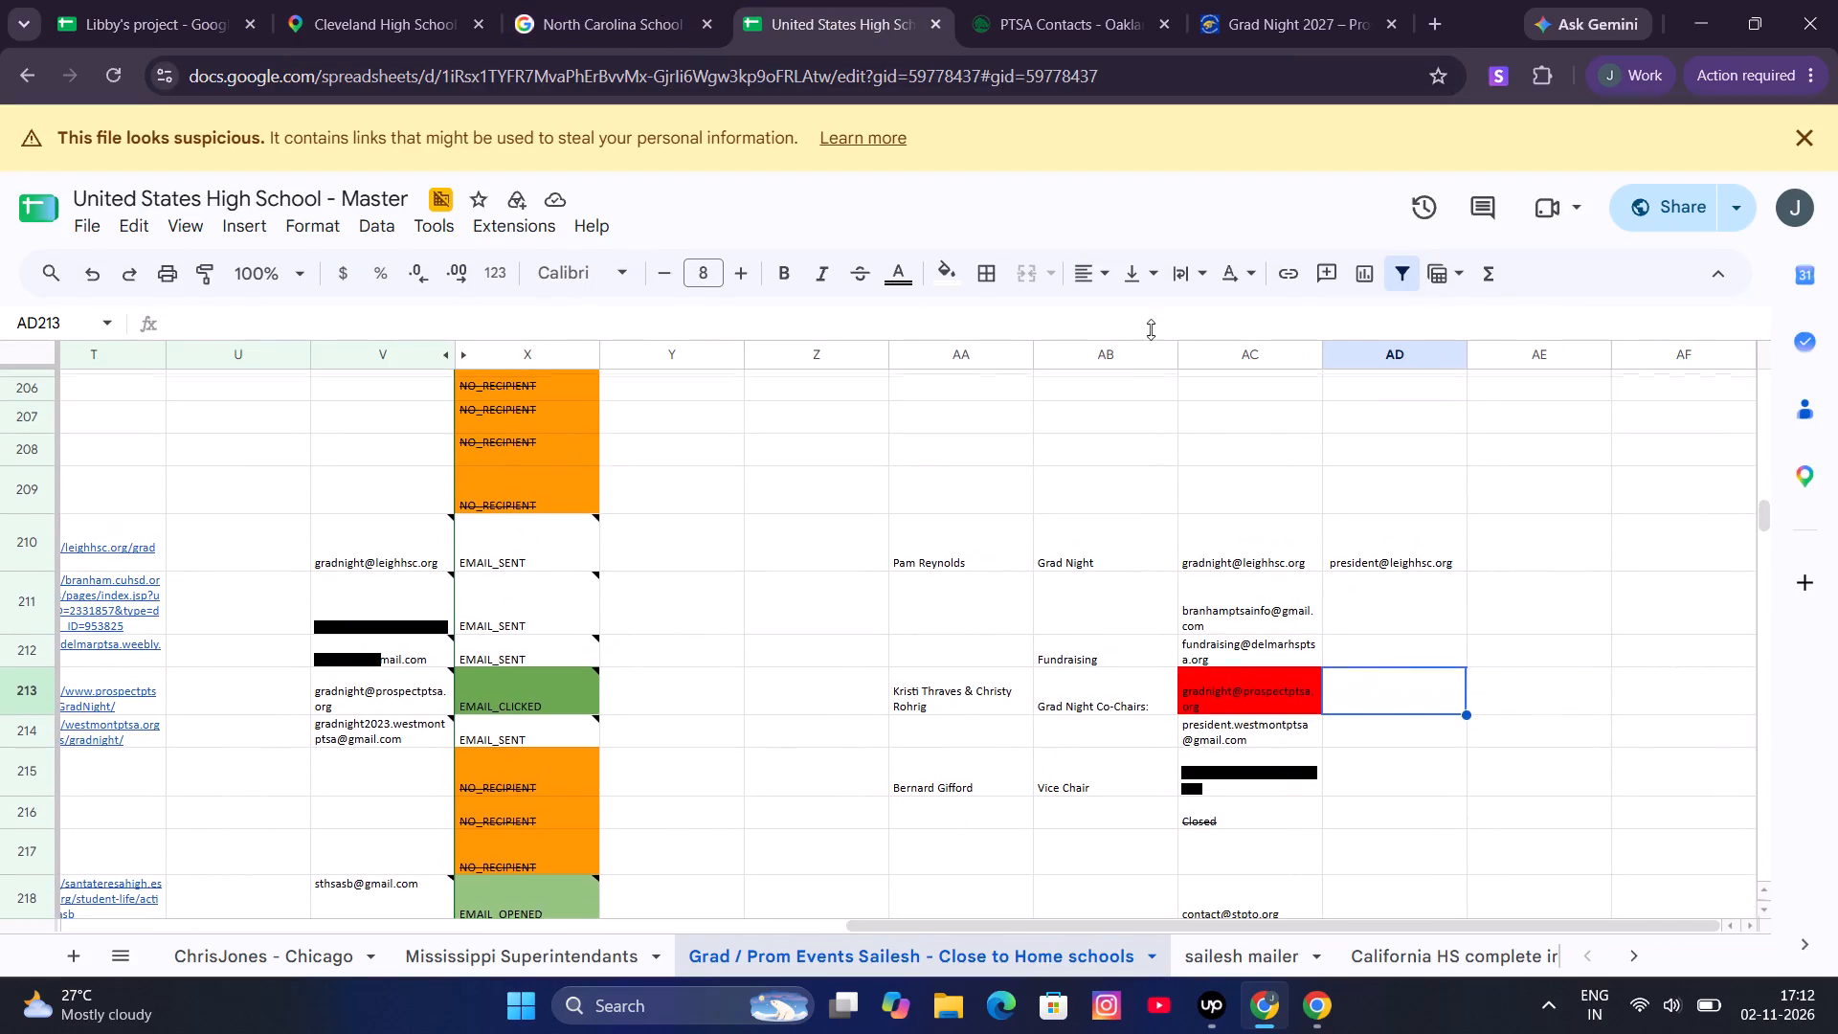
scroll(1151, 329, left, 1)
click(1282, 0)
scroll(789, 618, down, 4)
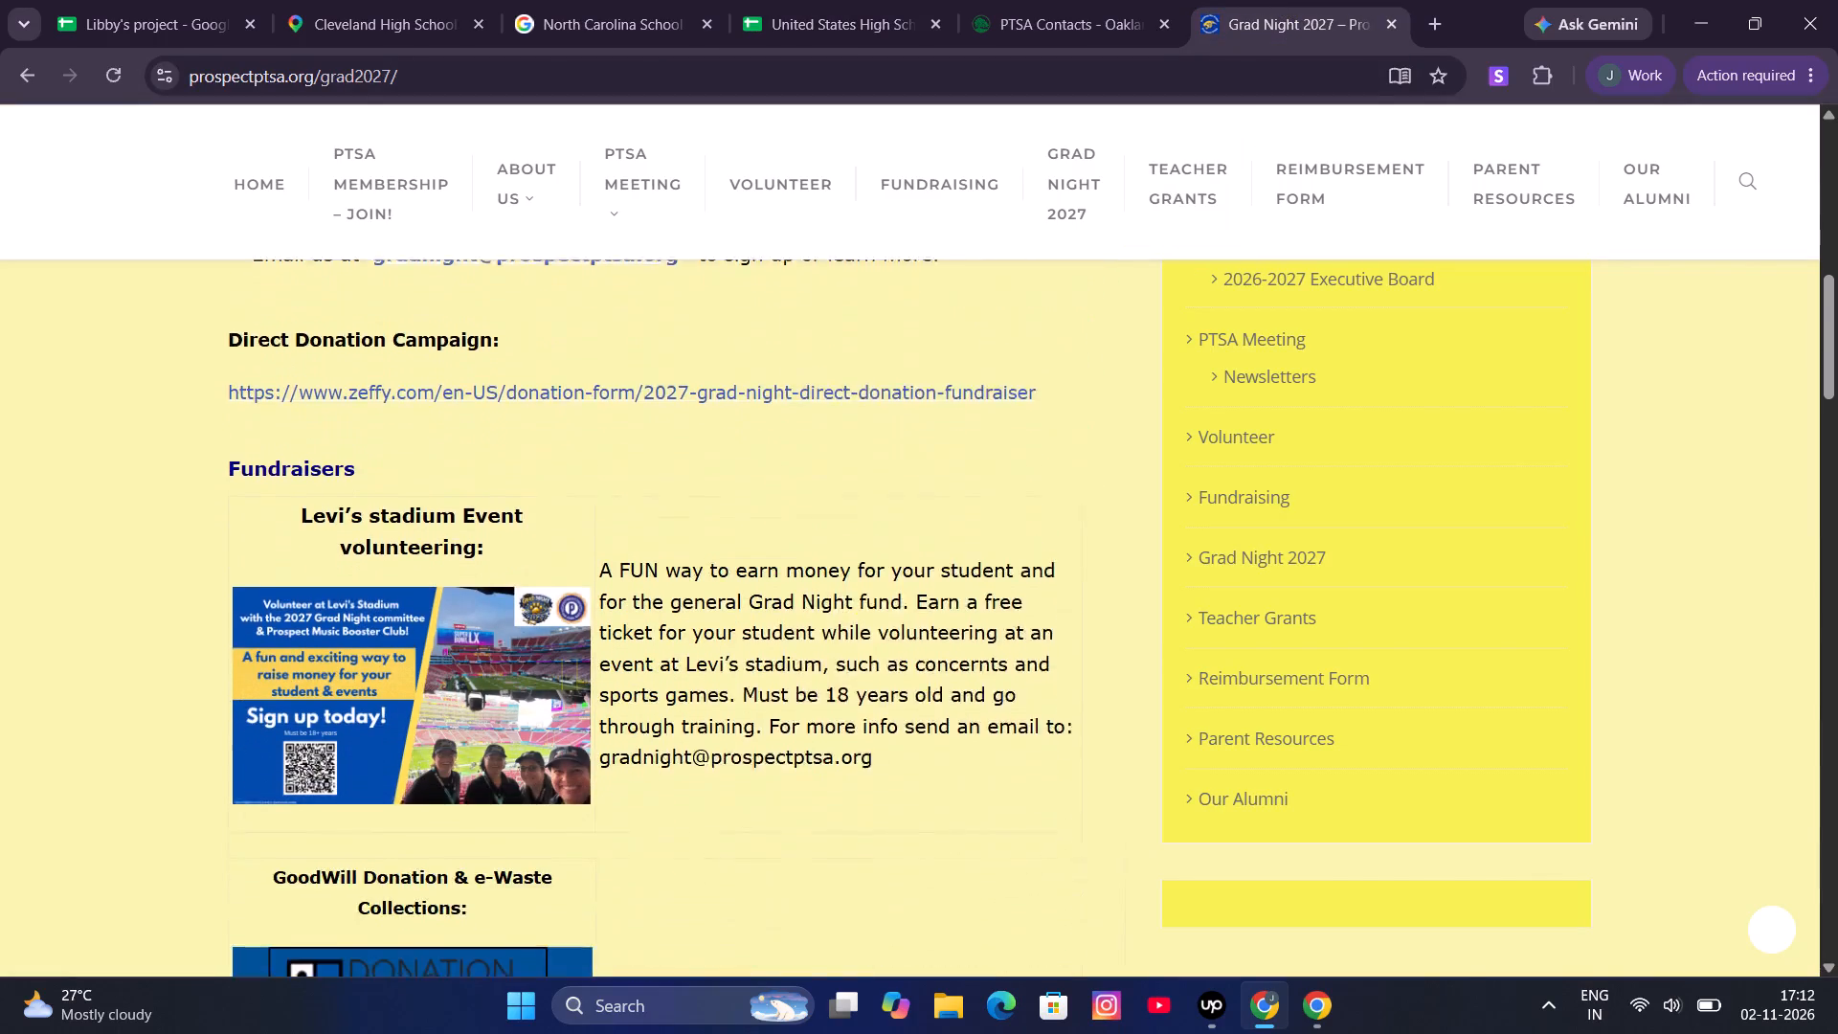
scroll(777, 619, down, 10)
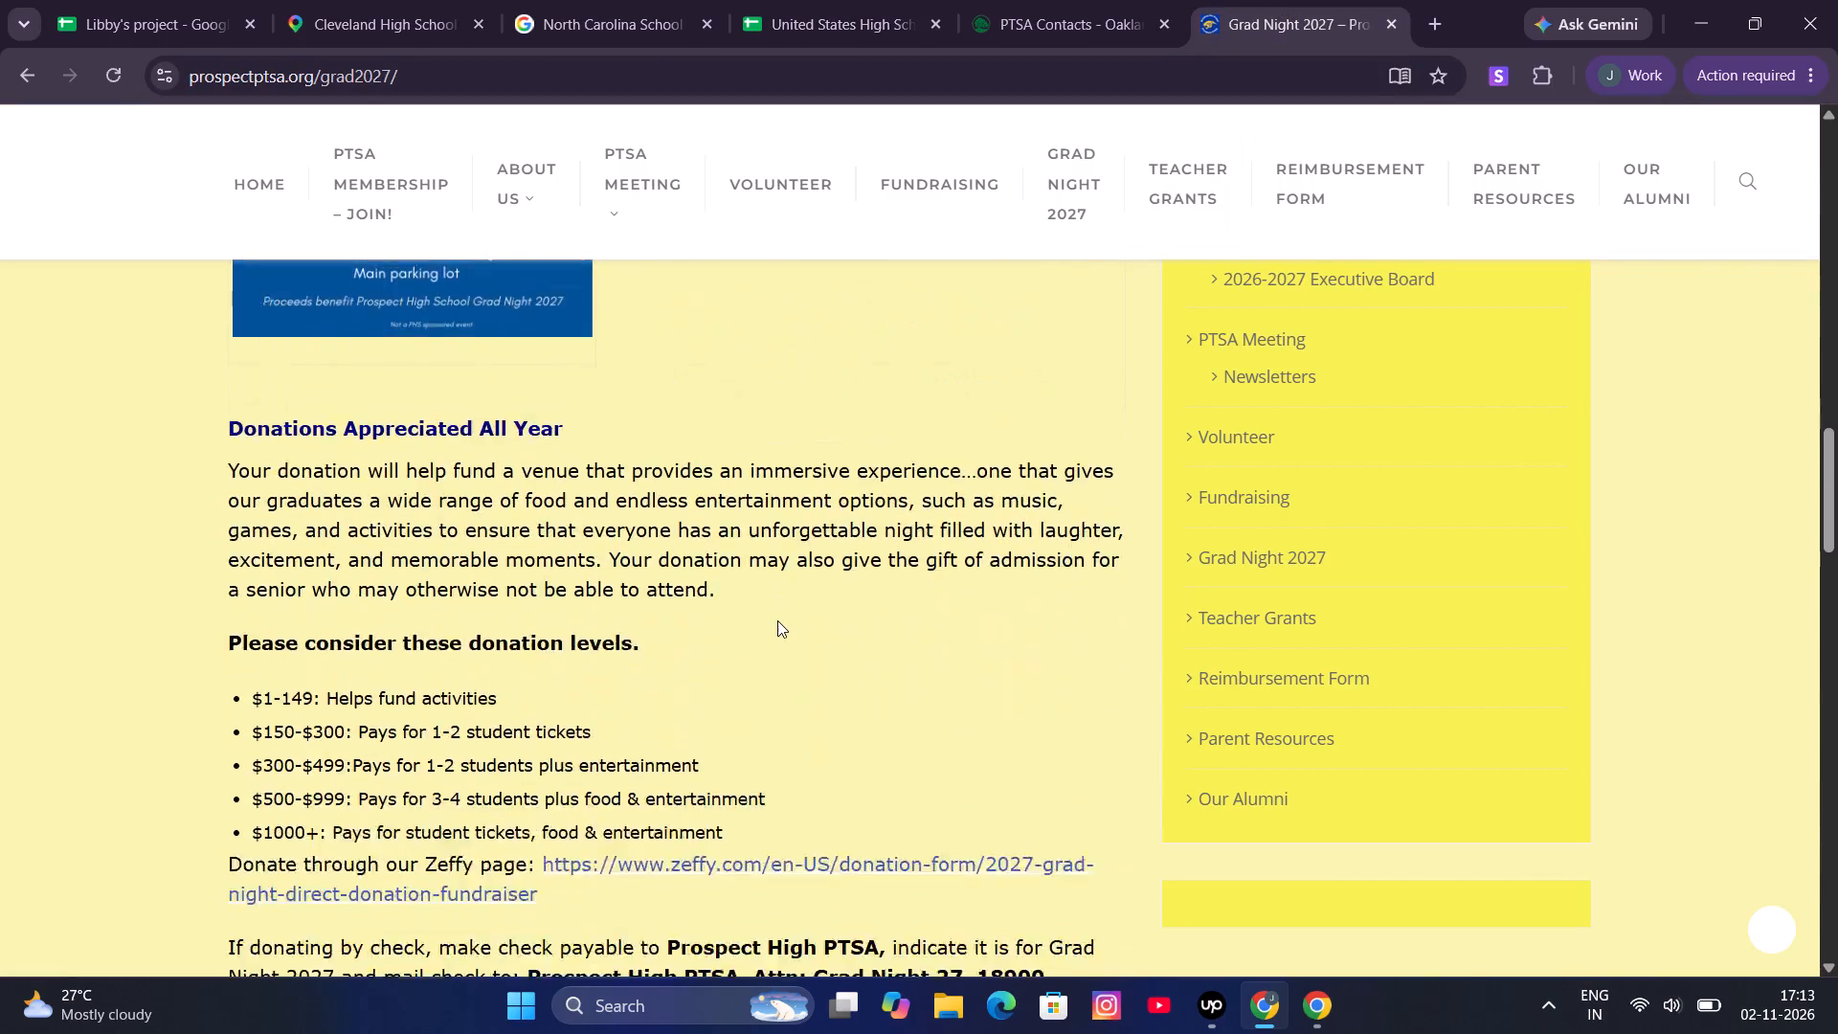
scroll(777, 620, down, 2)
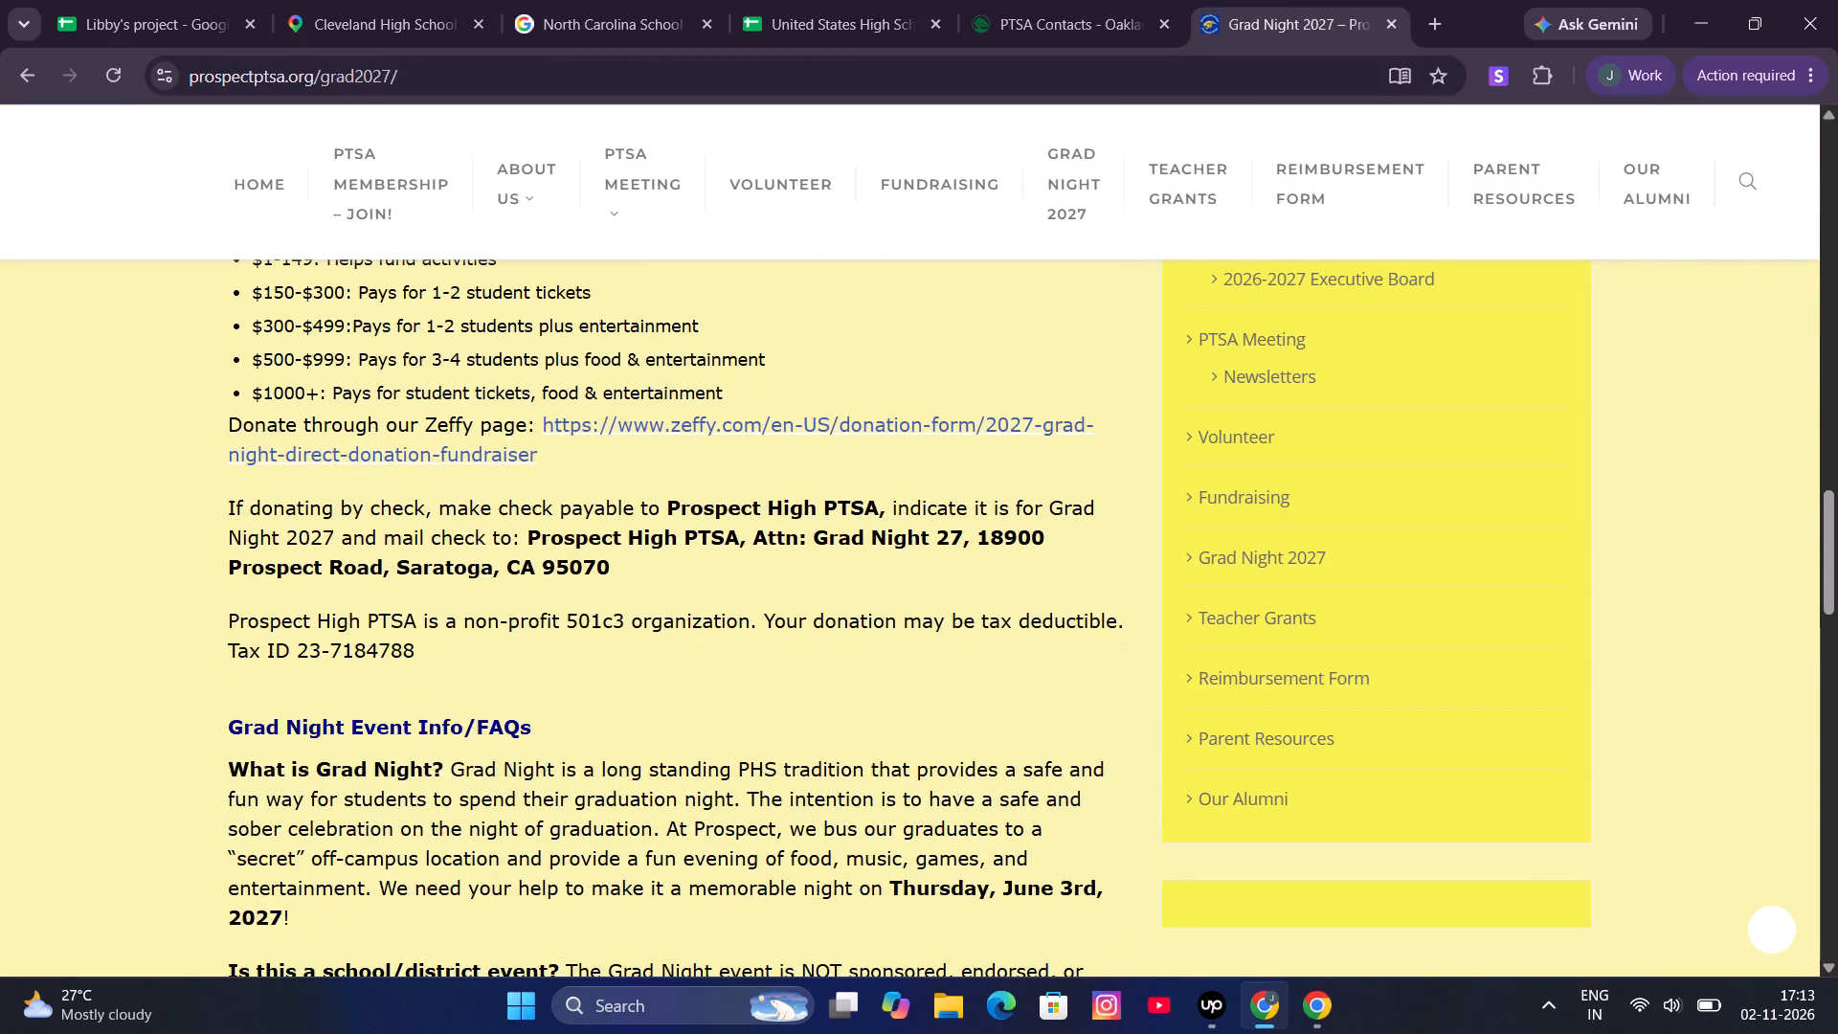
scroll(777, 620, down, 10)
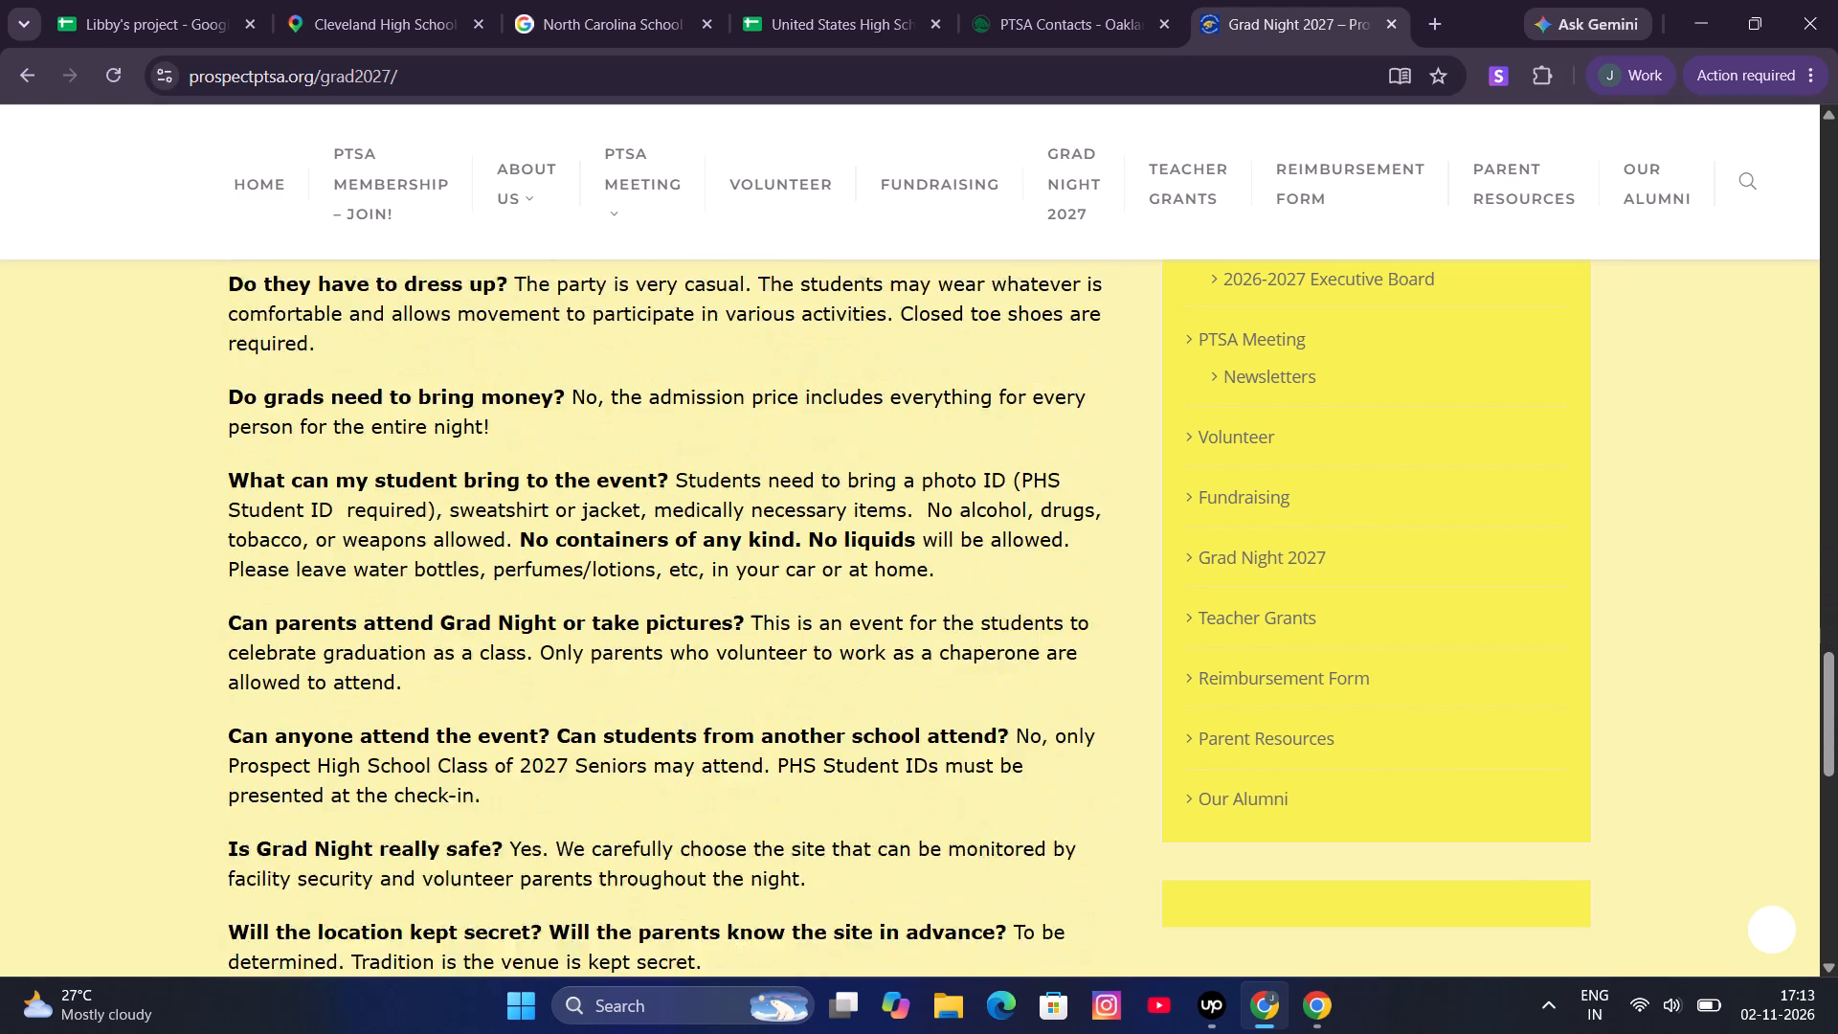
scroll(777, 619, down, 8)
scroll(777, 619, up, 4)
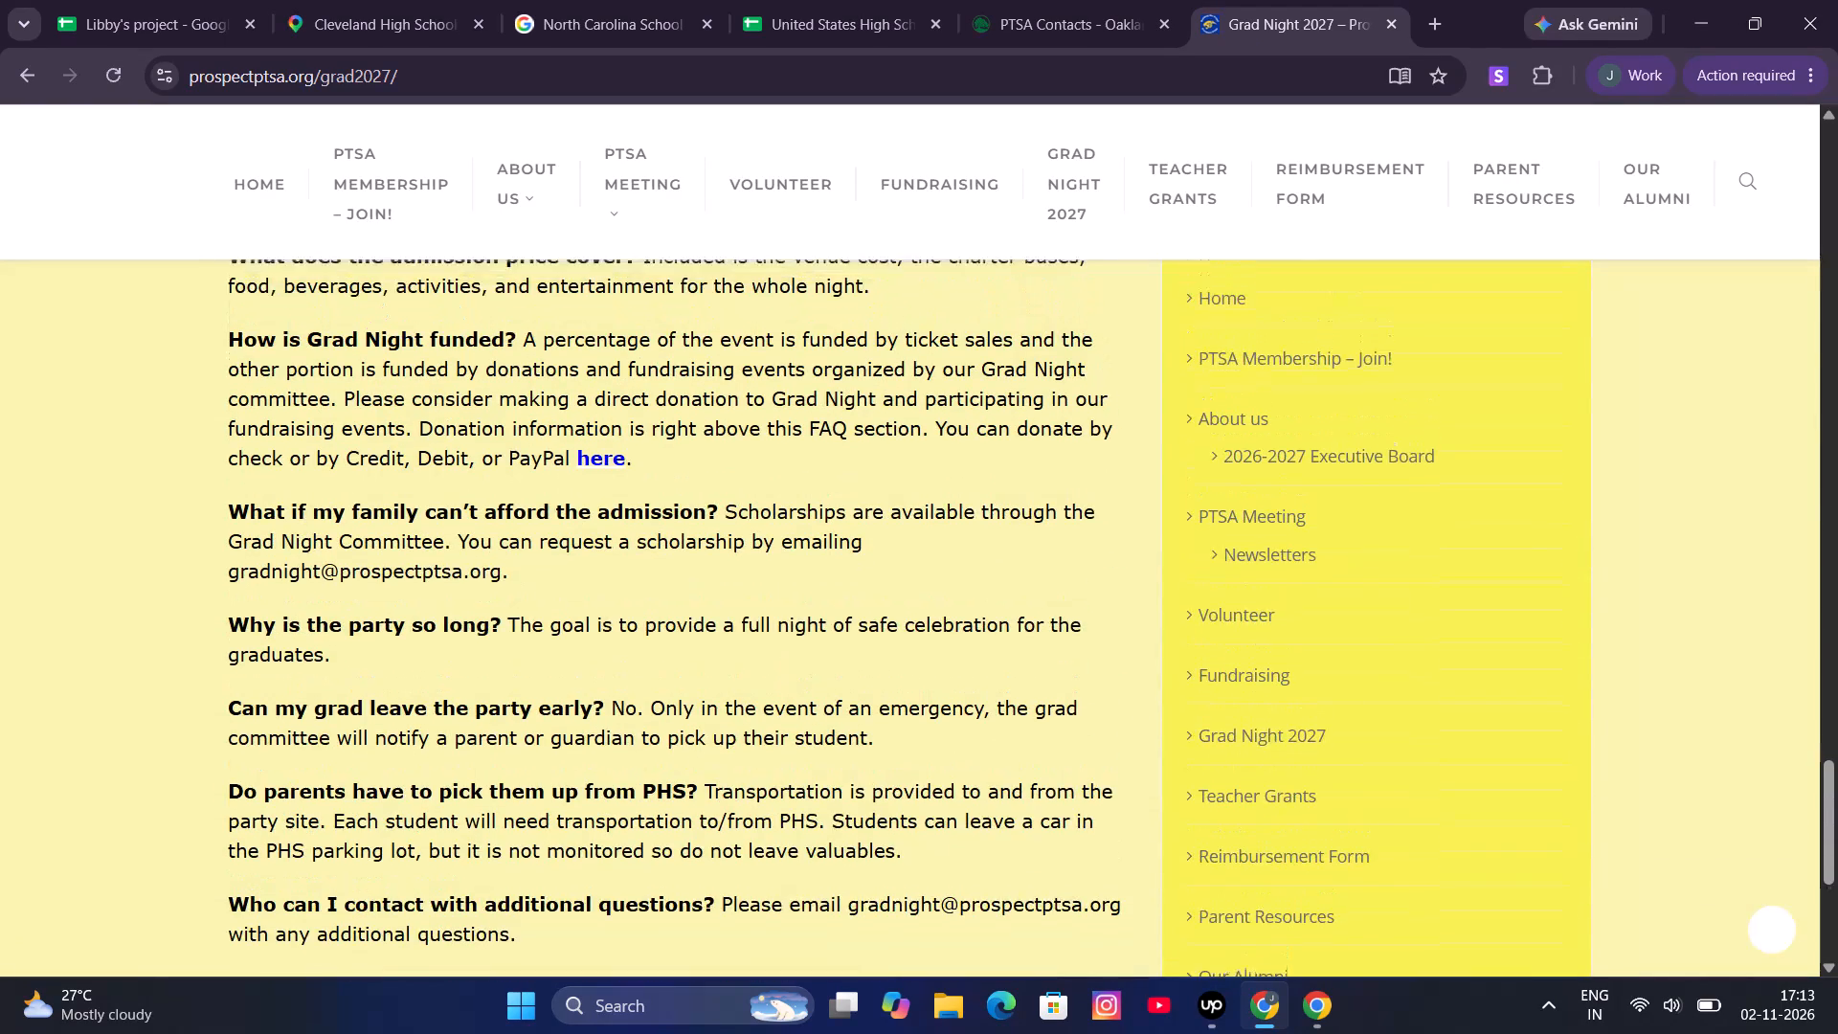
scroll(777, 620, up, 17)
scroll(777, 621, down, 5)
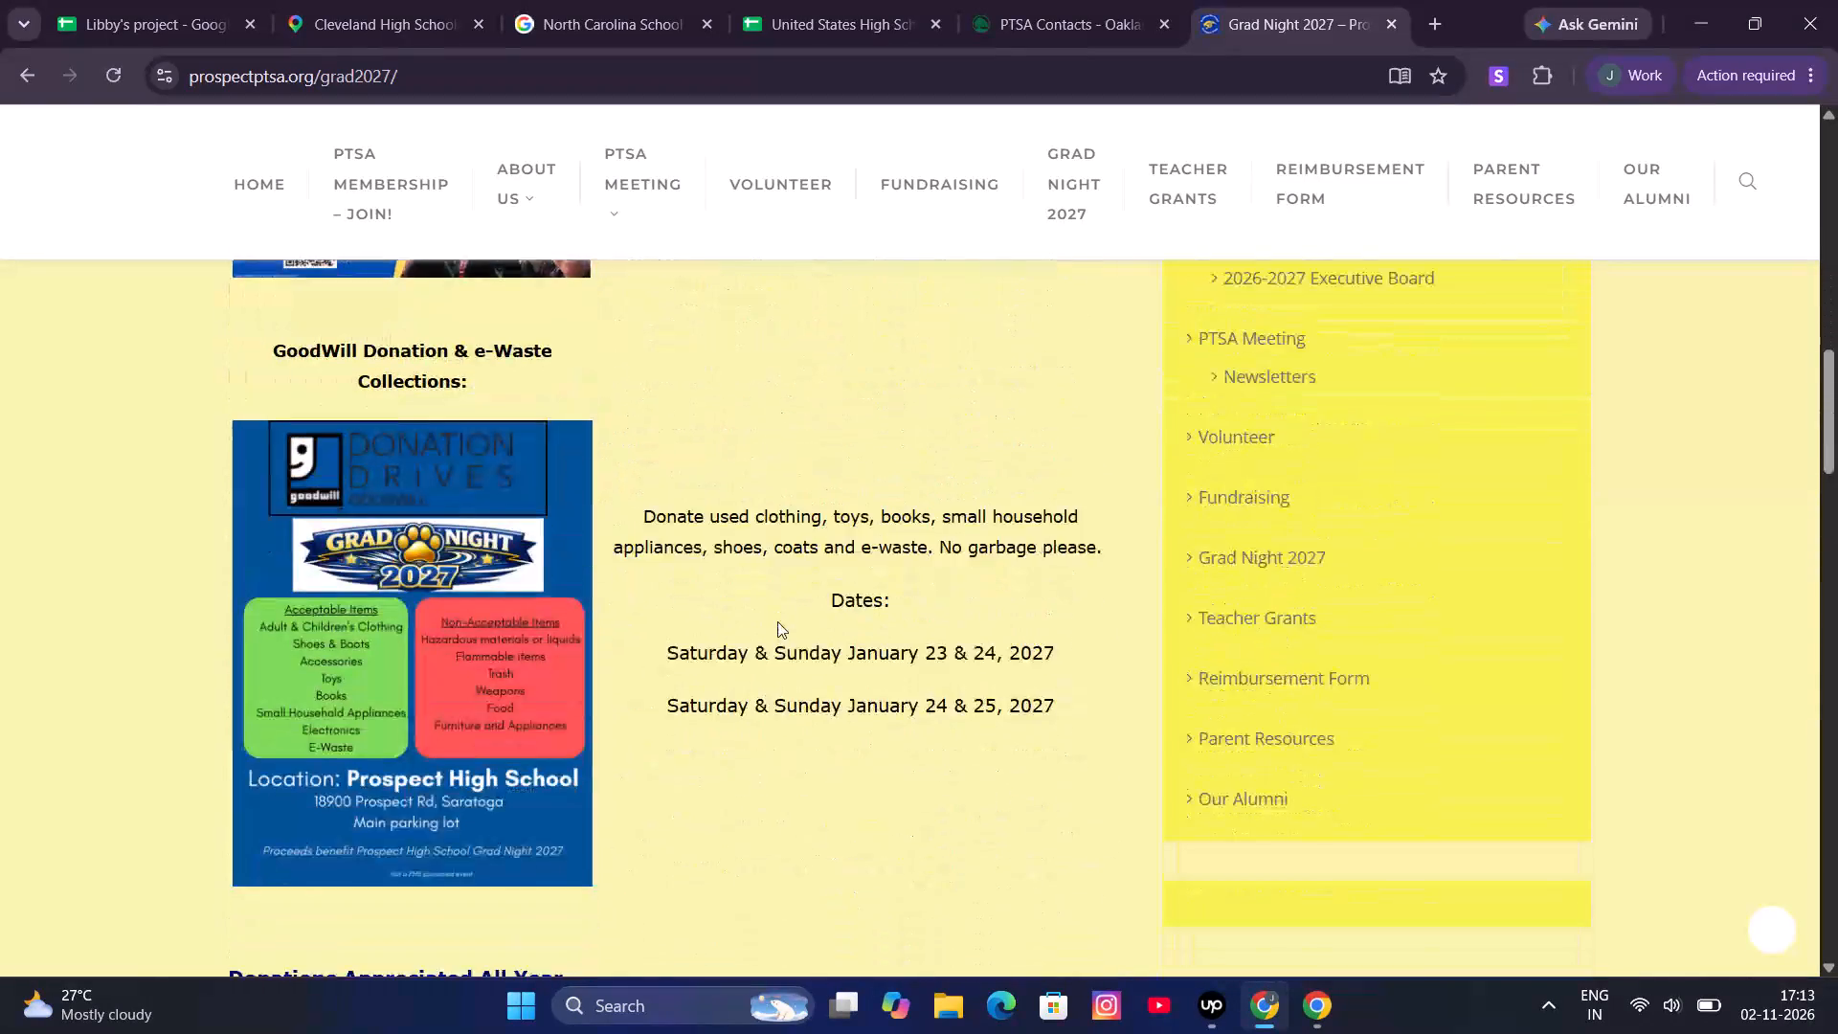
scroll(777, 621, up, 6)
scroll(776, 621, down, 4)
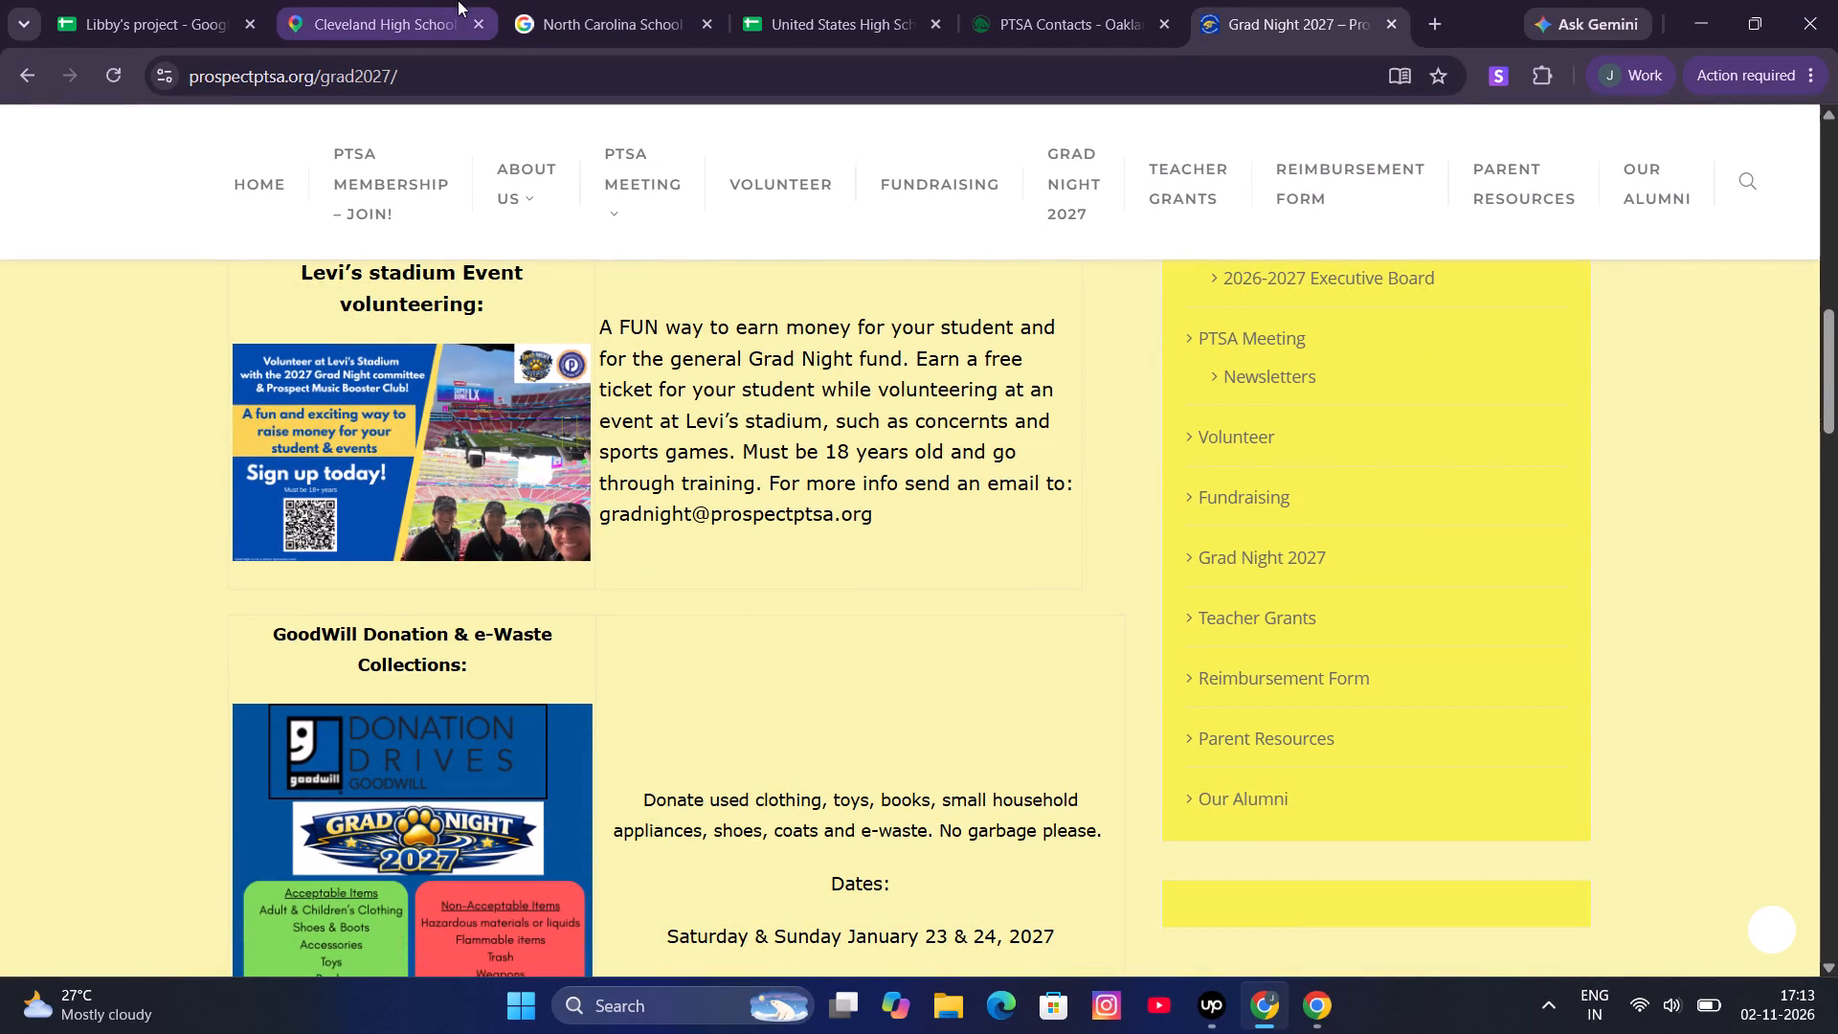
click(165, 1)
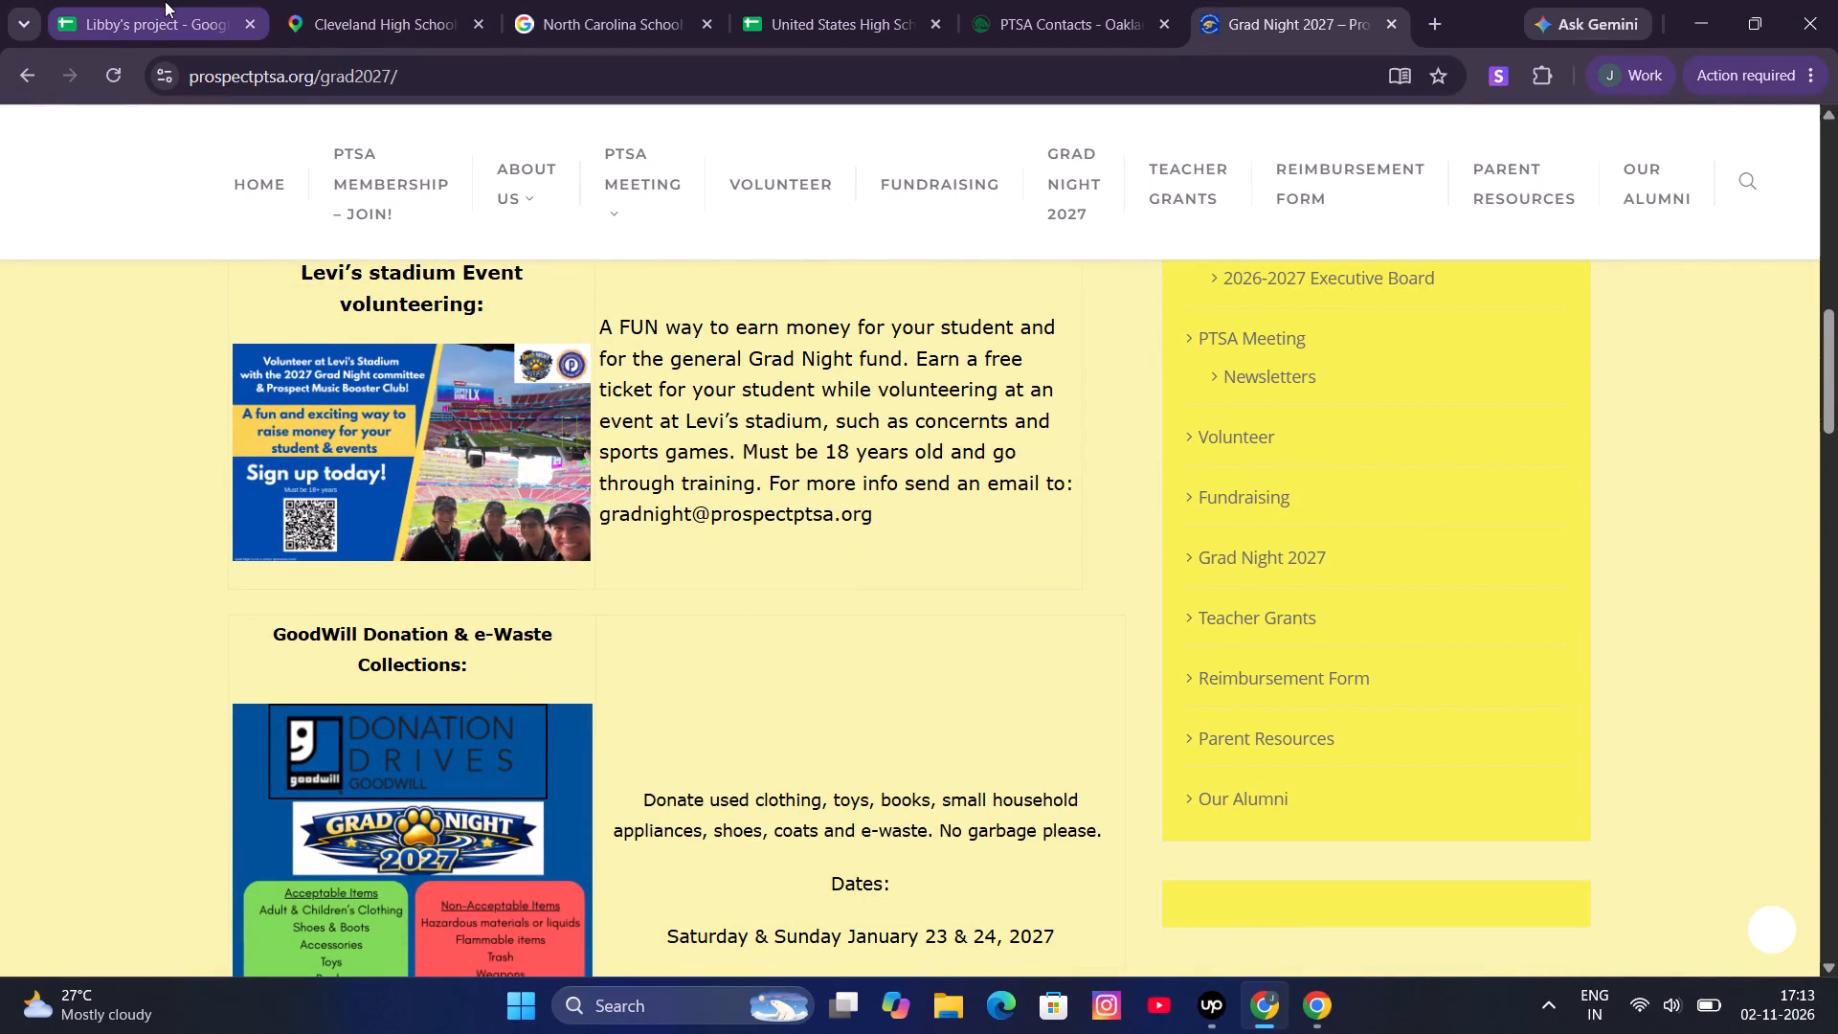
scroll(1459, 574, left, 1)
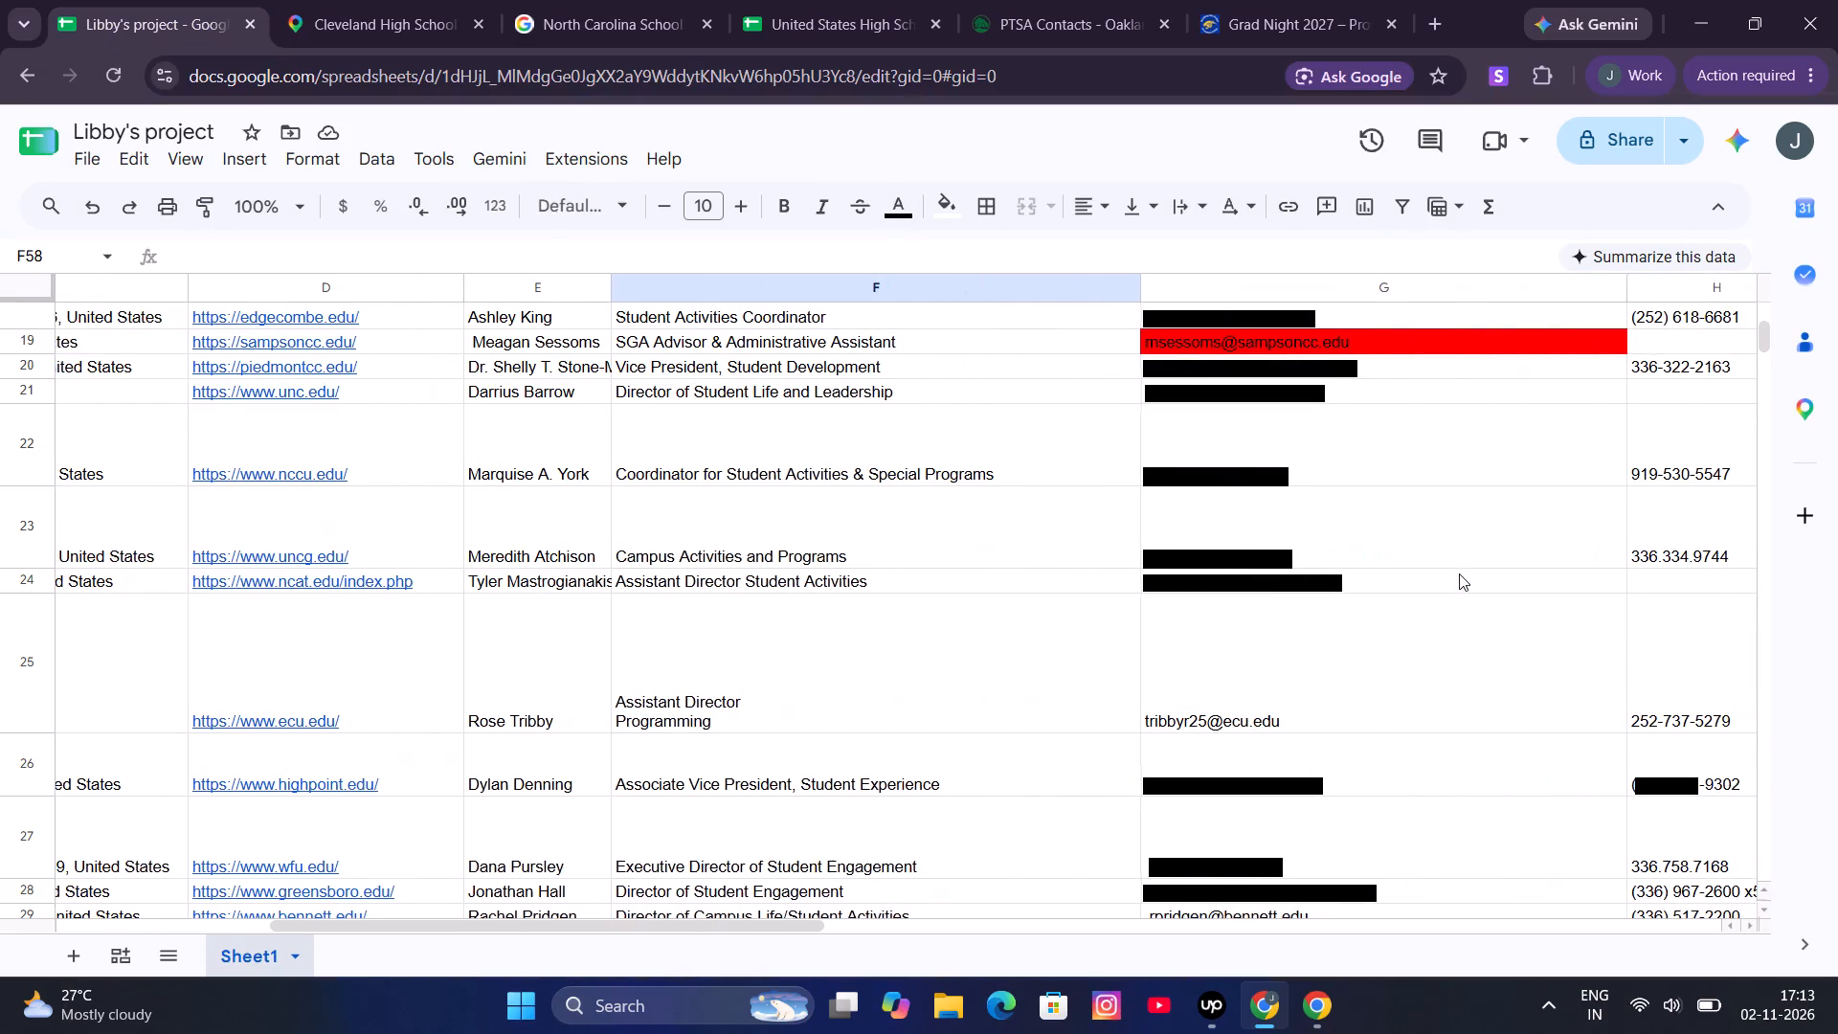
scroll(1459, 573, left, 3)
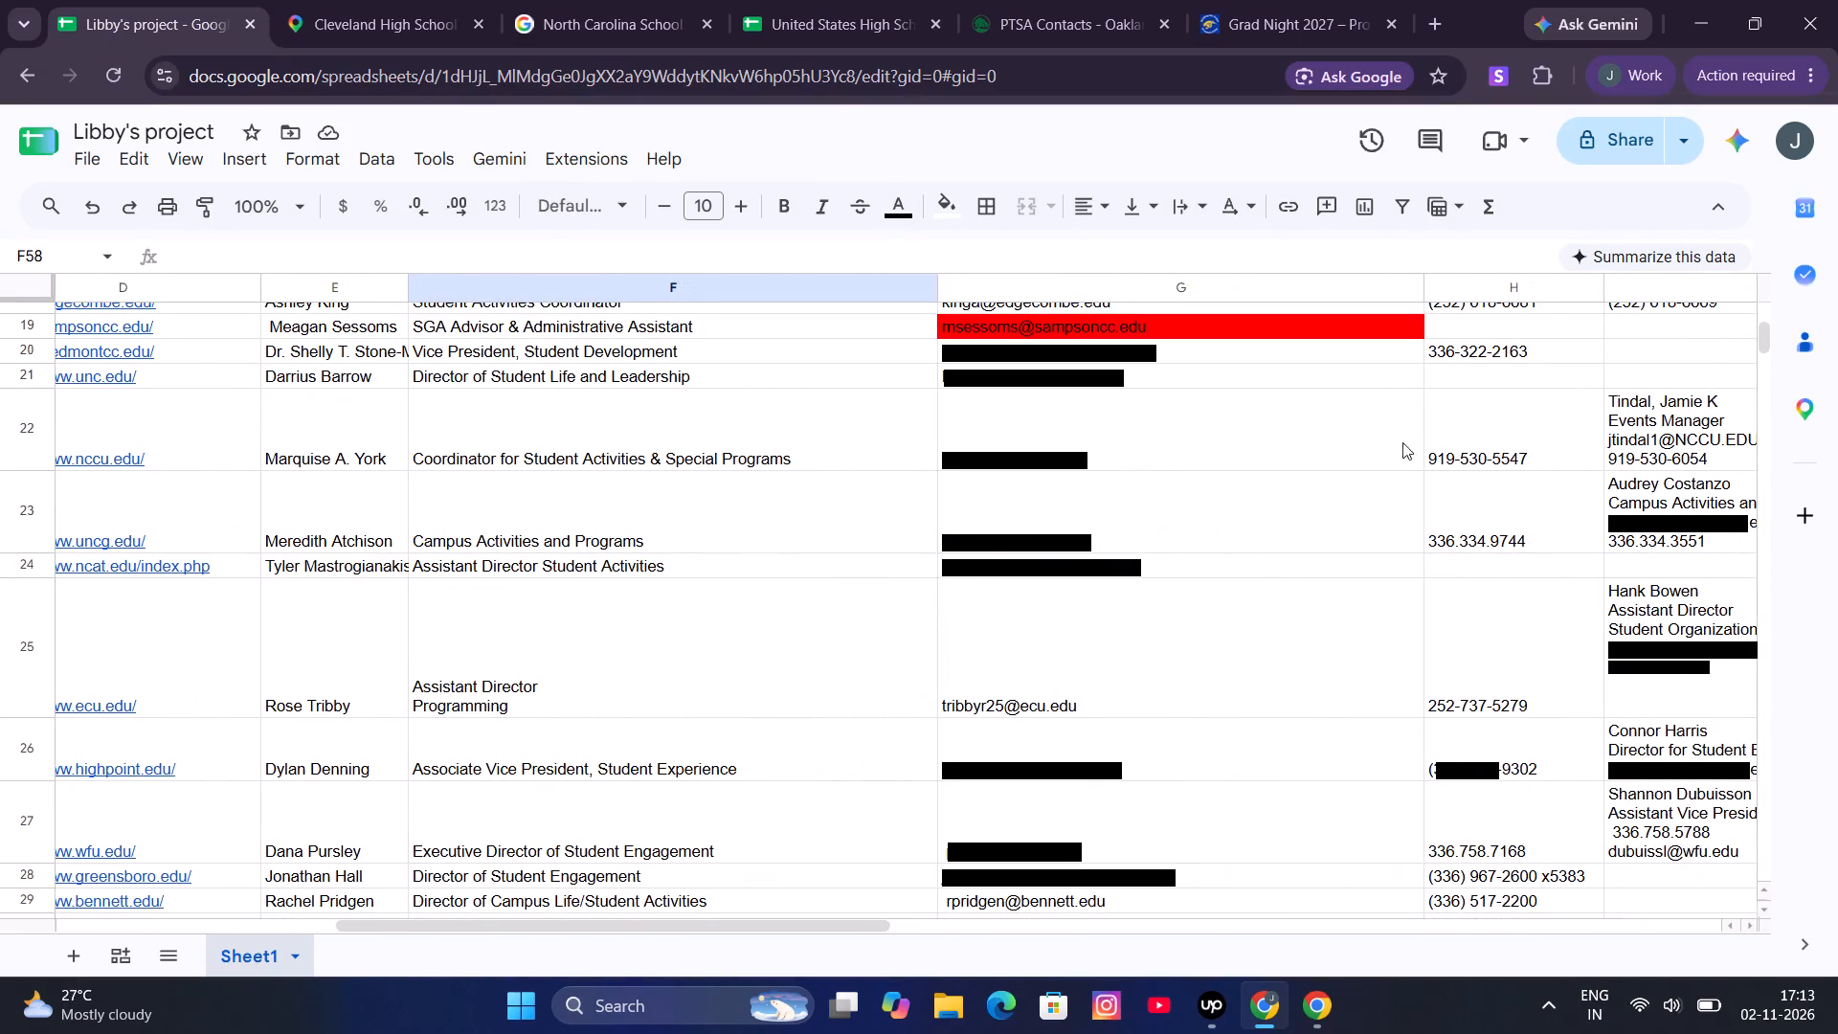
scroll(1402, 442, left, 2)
Check the red email cell AC213 in the master spreadsheet against the contact details on the Prospect PTSA Grad Night 2027 page.
click(875, 0)
scroll(1007, 160, left, 1)
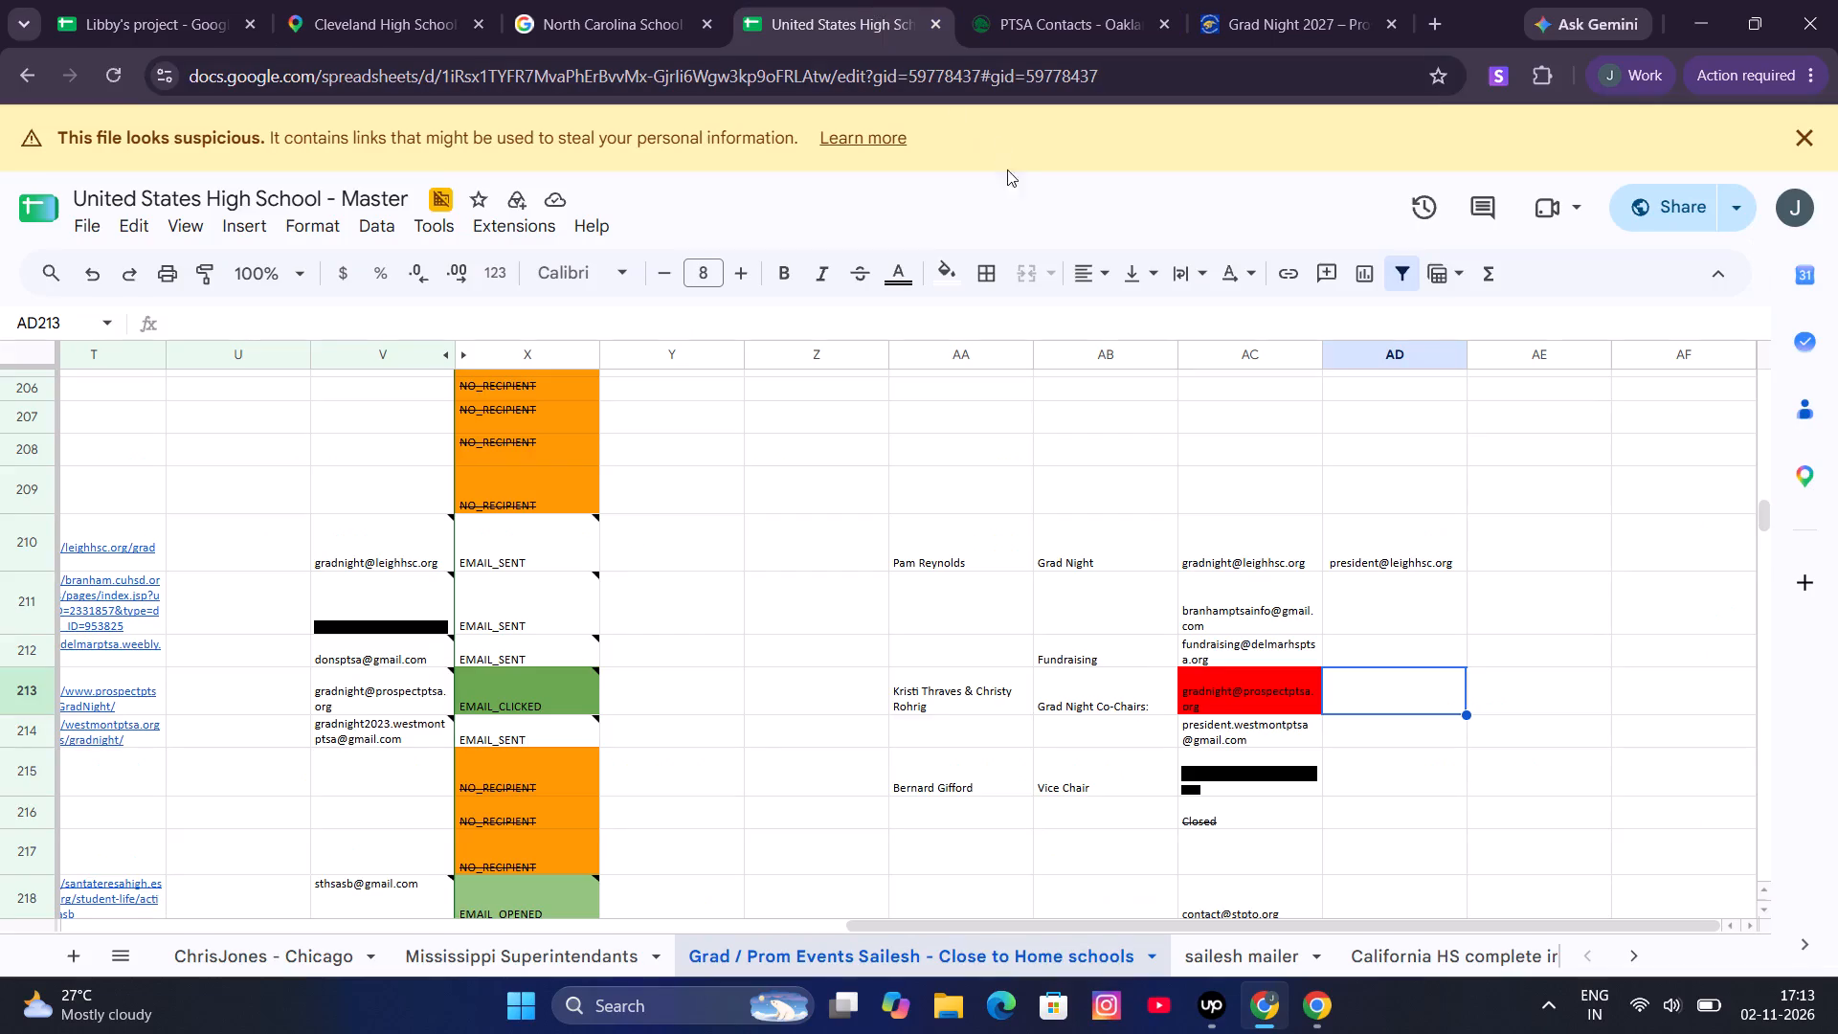
scroll(1007, 169, left, 1)
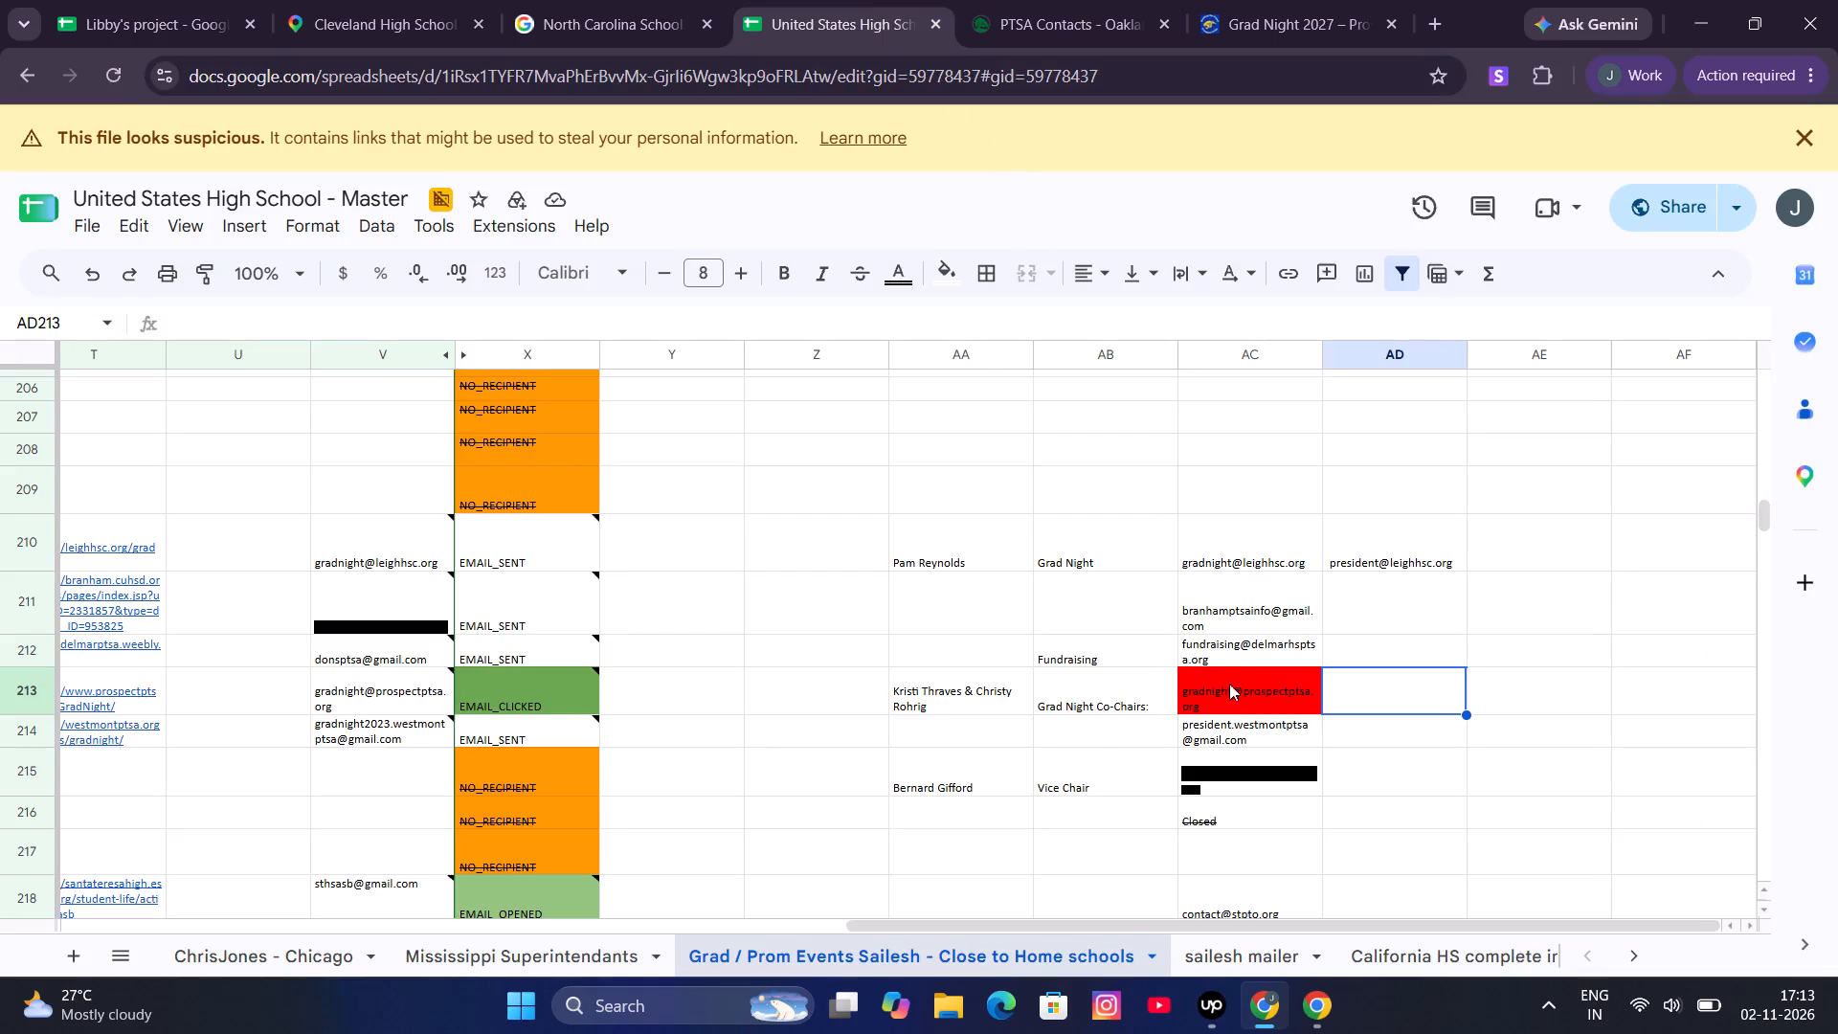
click(1237, 691)
click(1254, 0)
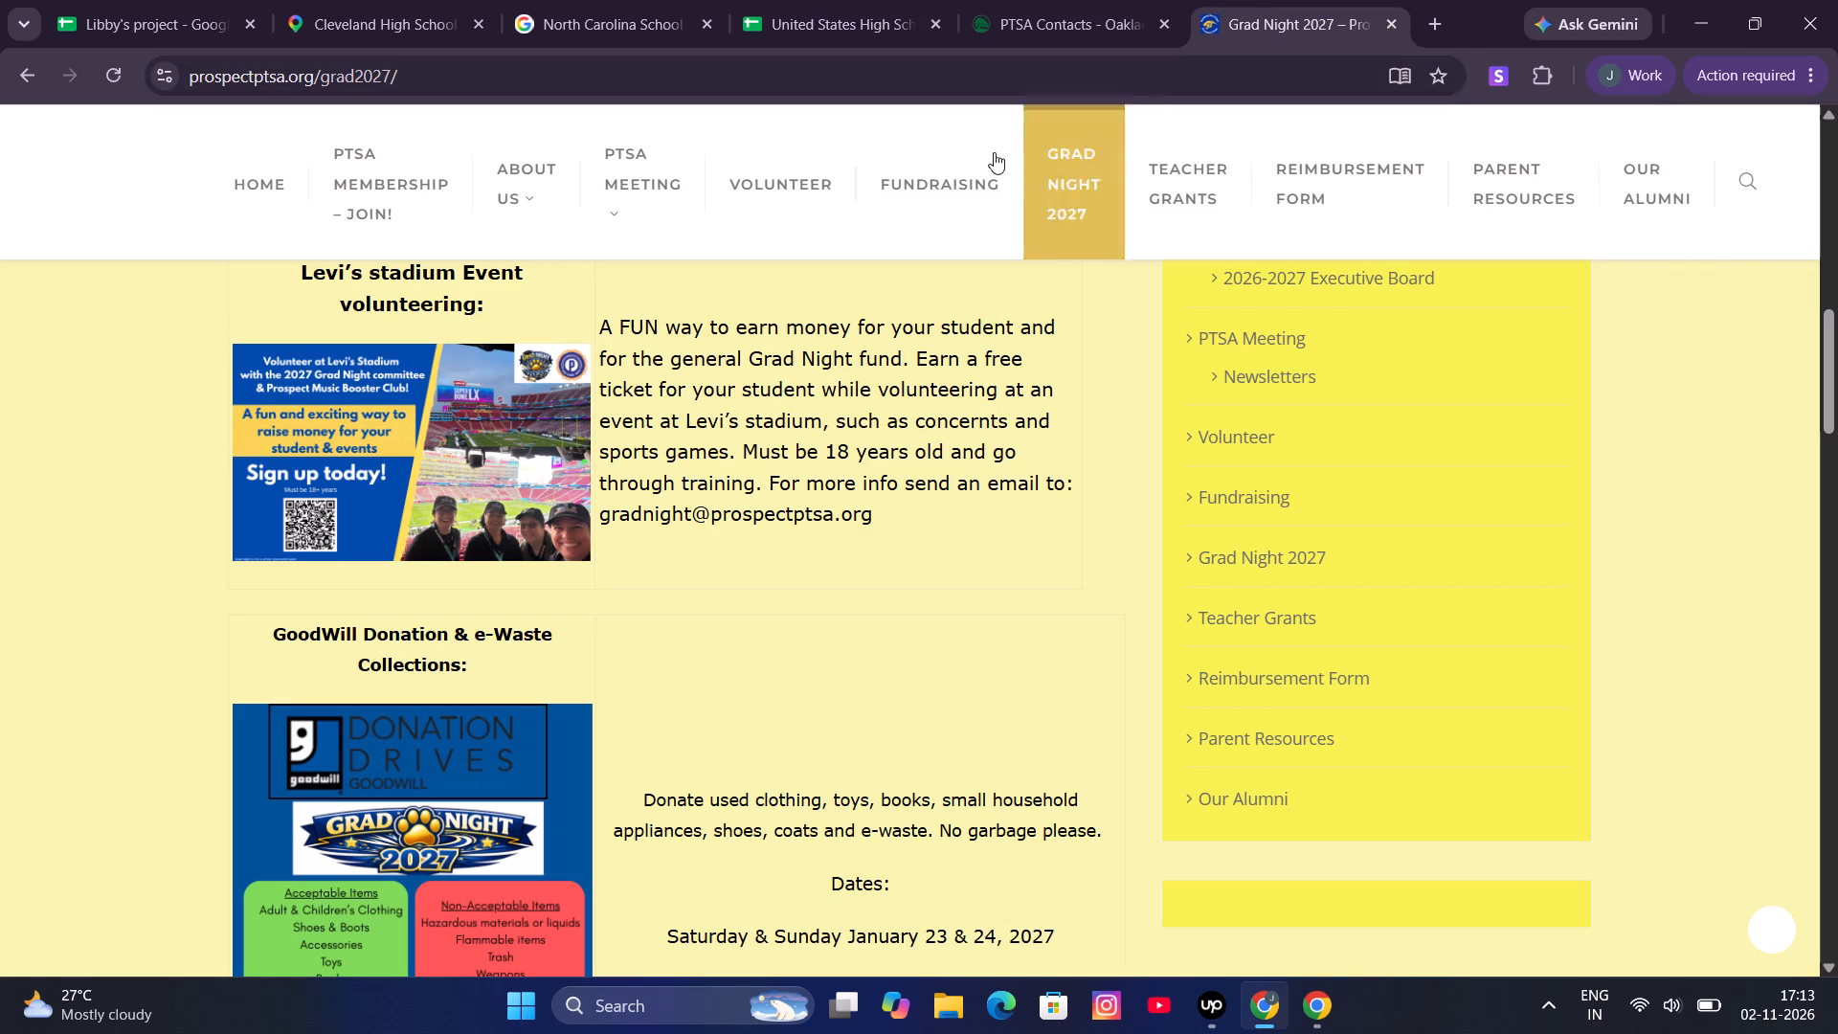
click(310, 0)
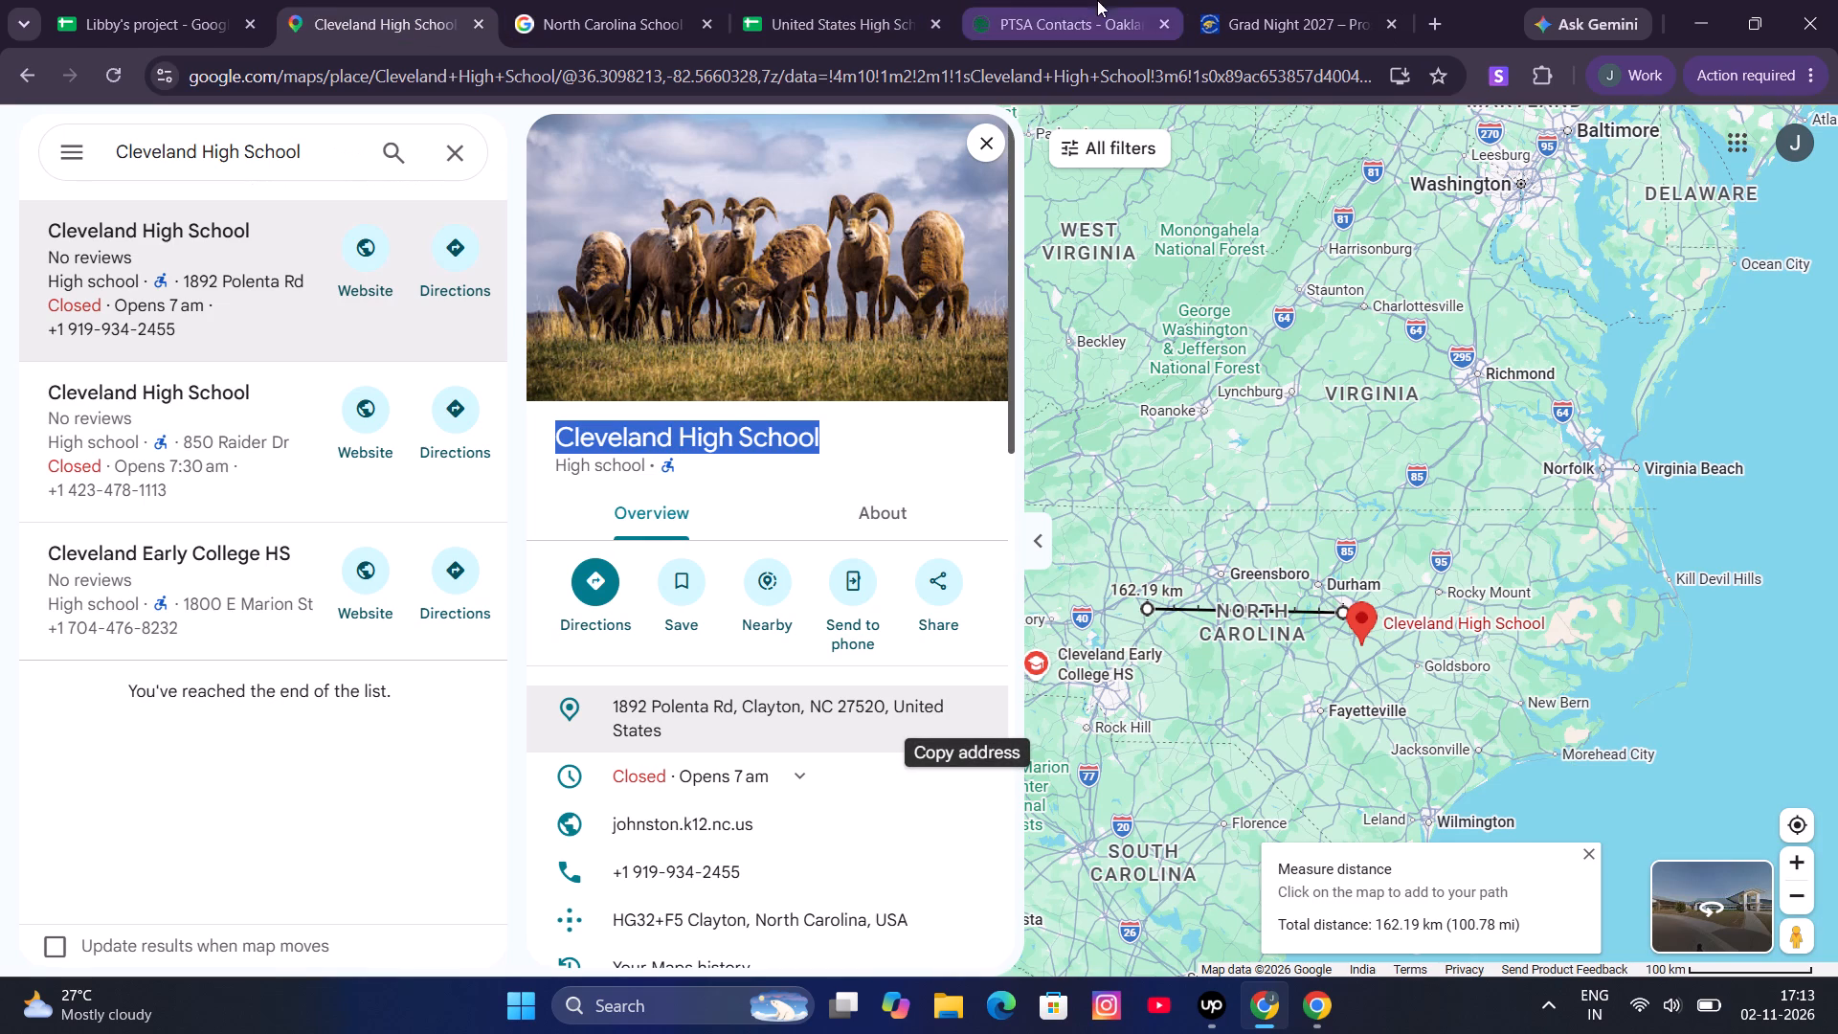
click(1220, 20)
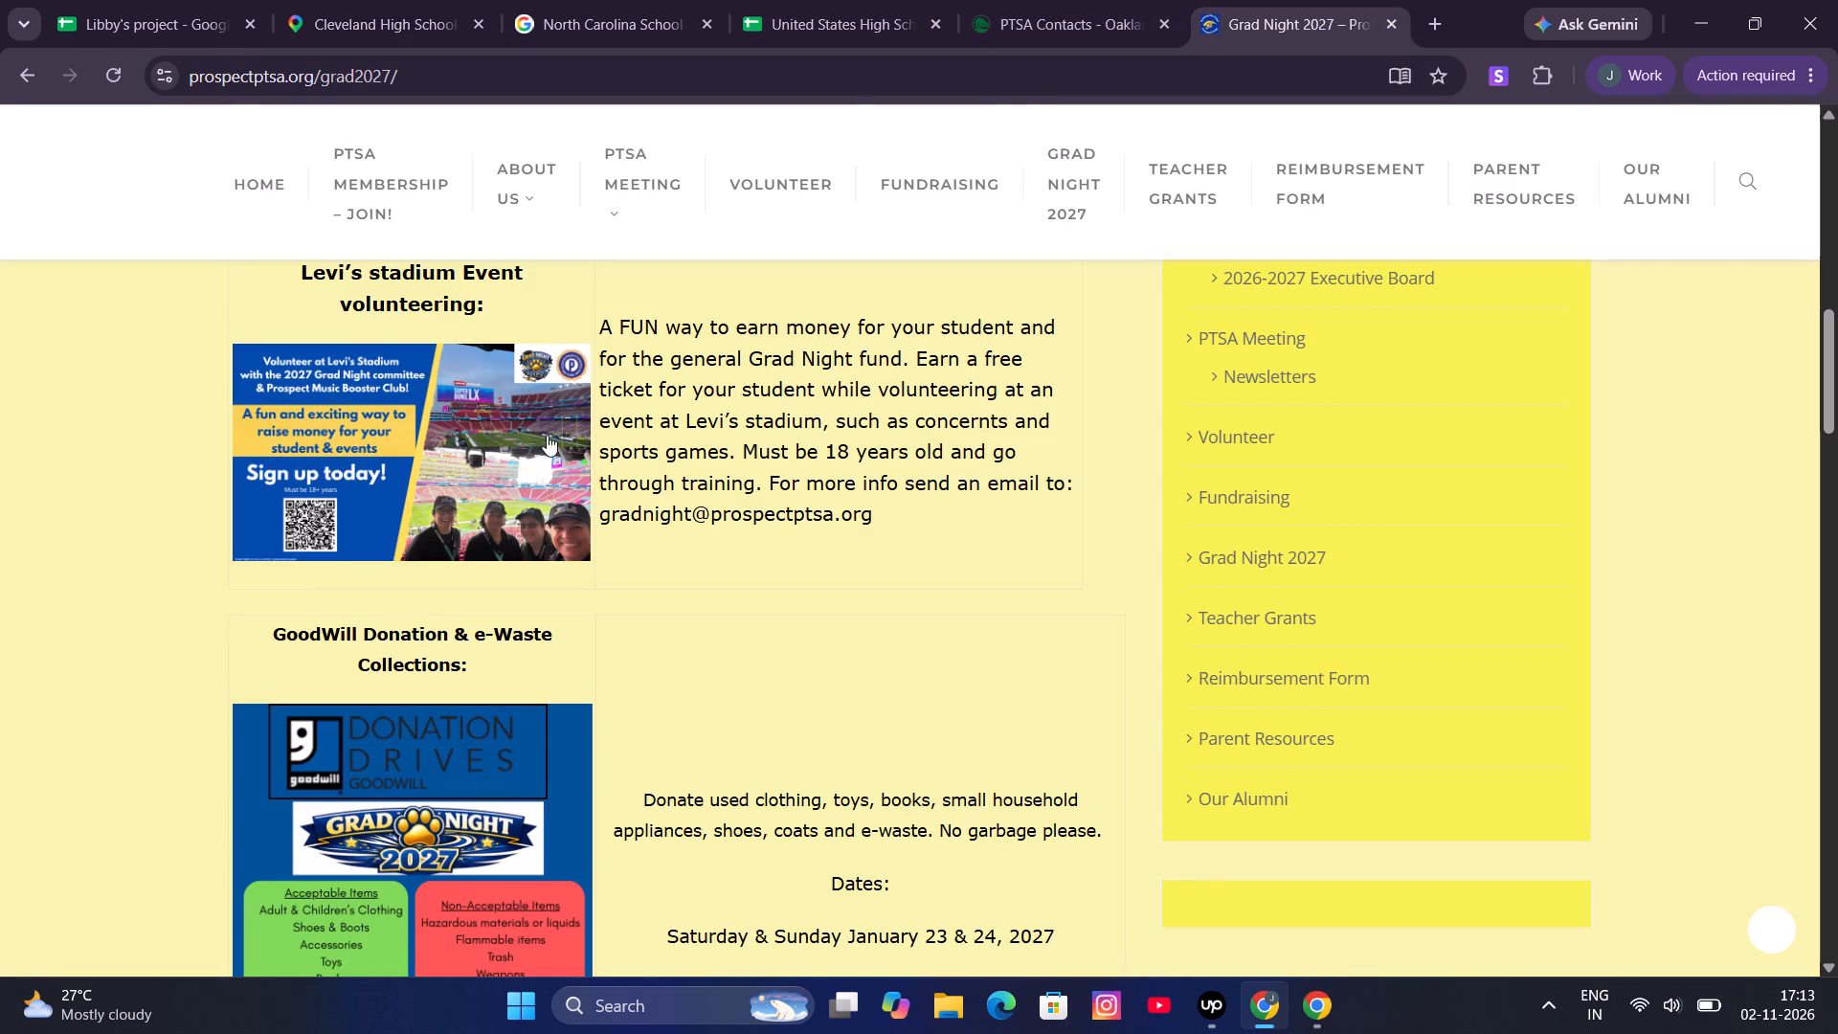
scroll(586, 496, up, 8)
scroll(586, 496, down, 3)
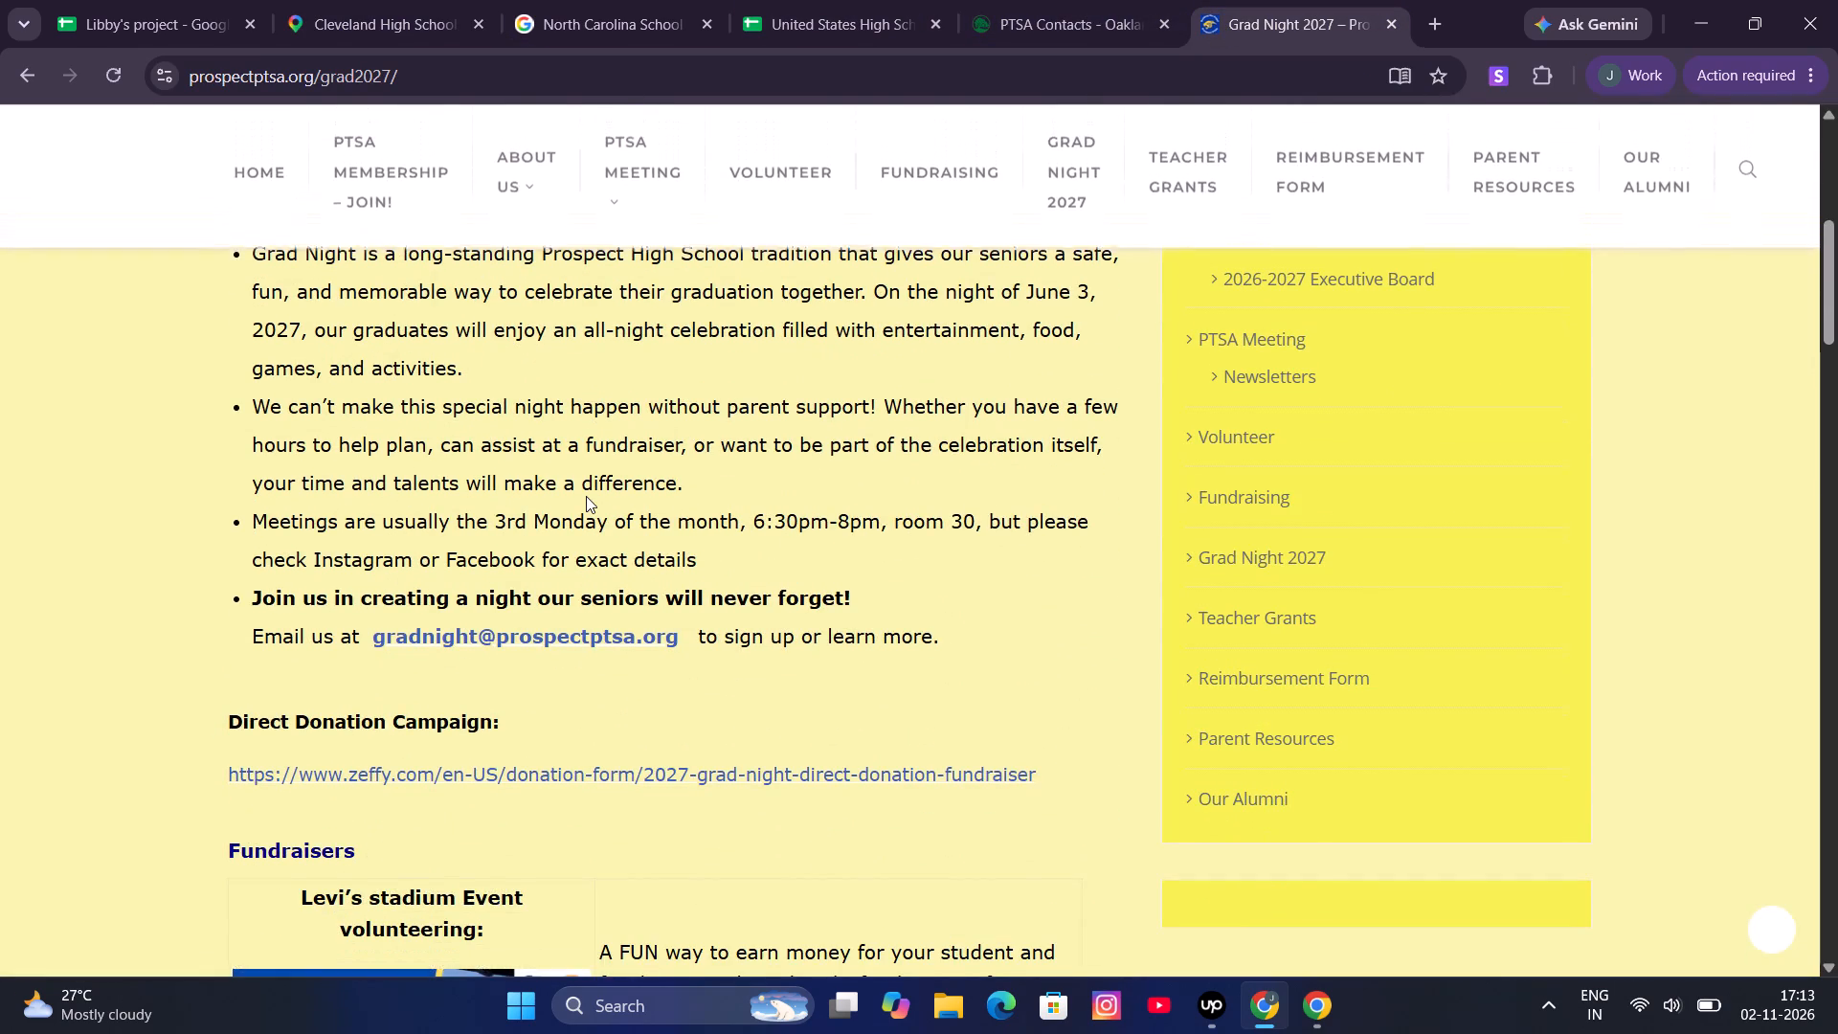
scroll(586, 496, down, 3)
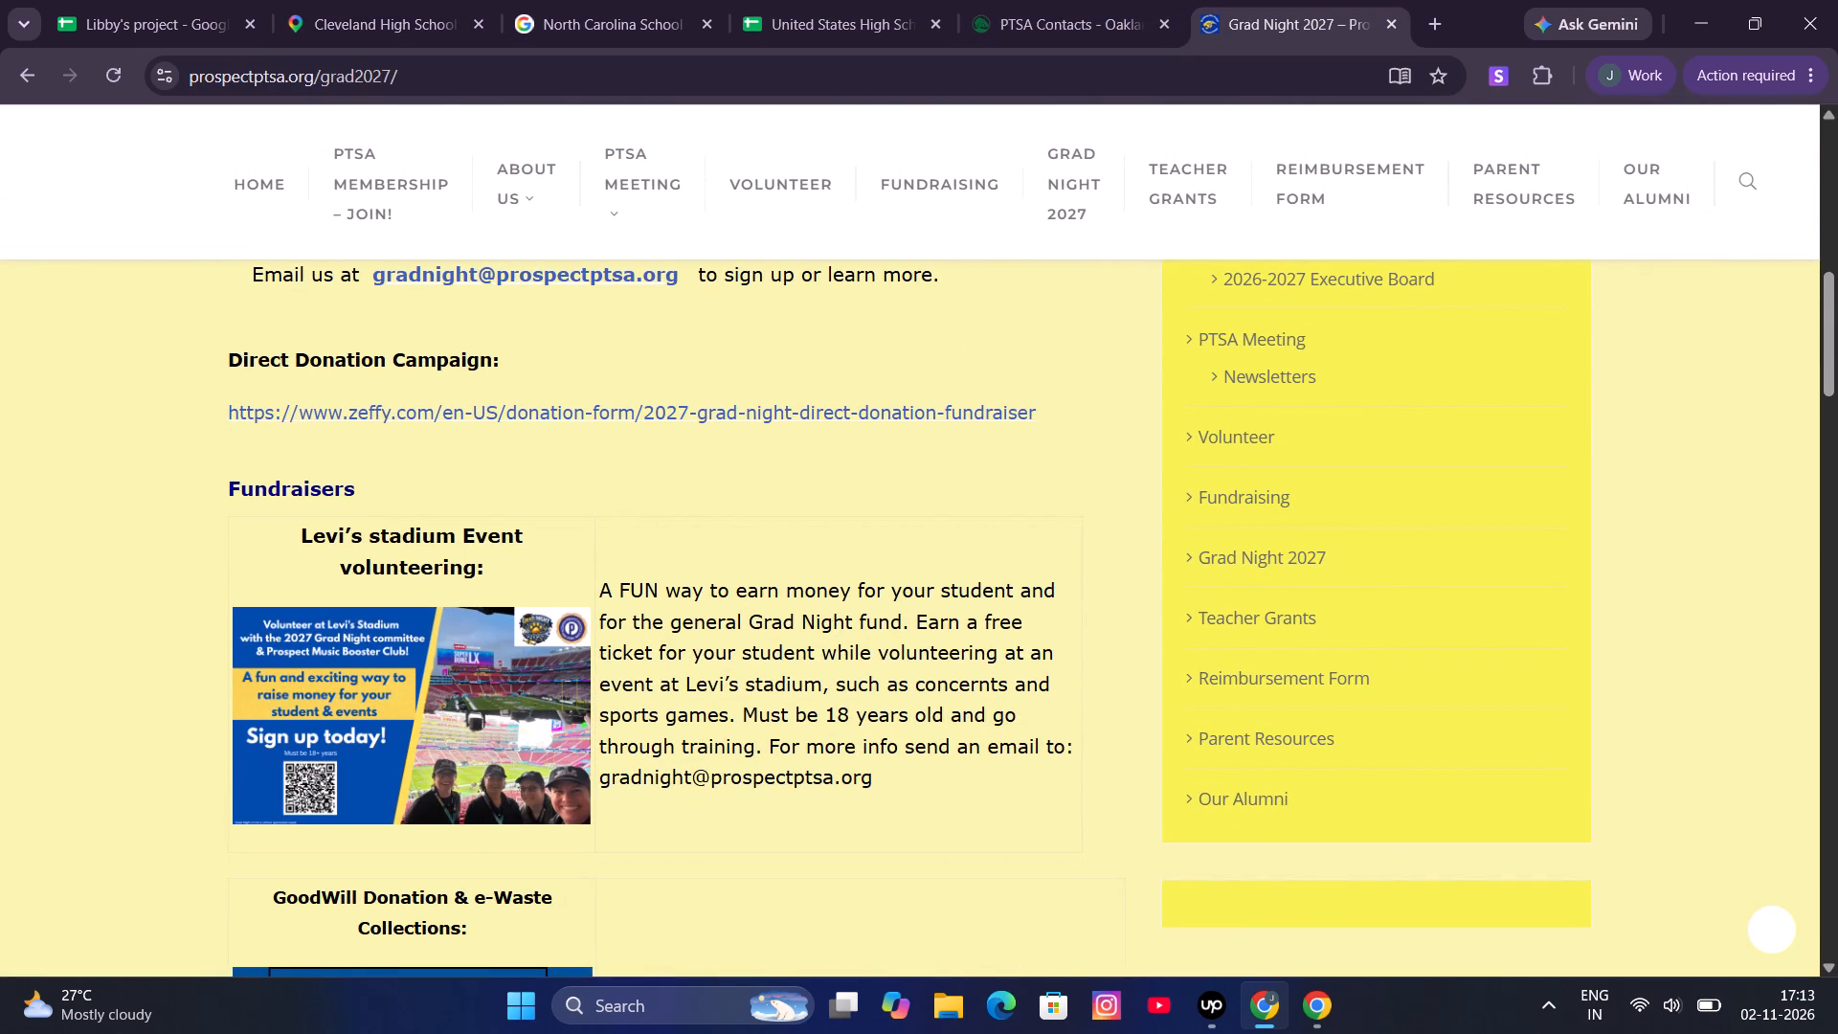
Copy the Grad Night contact email from the sign-up line above the Direct Donation Campaign on the Prospect PTSA page.
drag(599, 783, 874, 783)
key(ctrl+c)
key(ctrl+c)
scroll(876, 746, up, 7)
scroll(876, 746, down, 2)
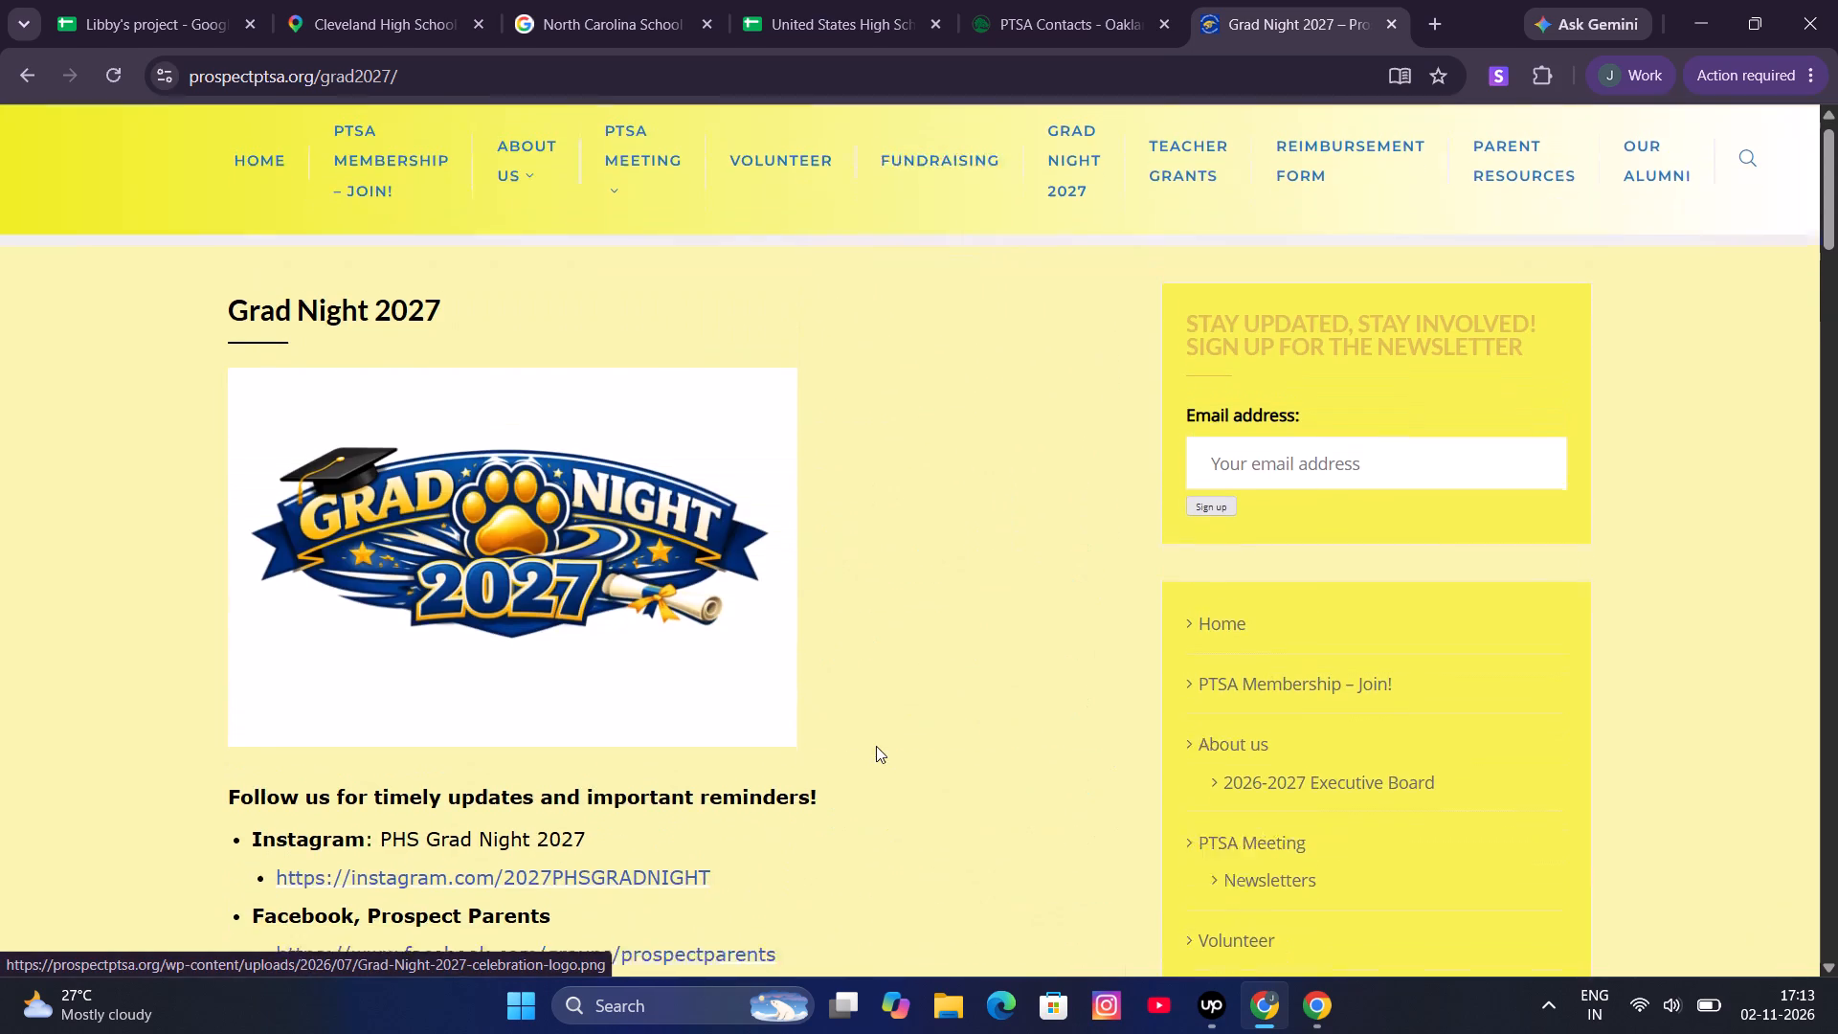
scroll(876, 746, down, 2)
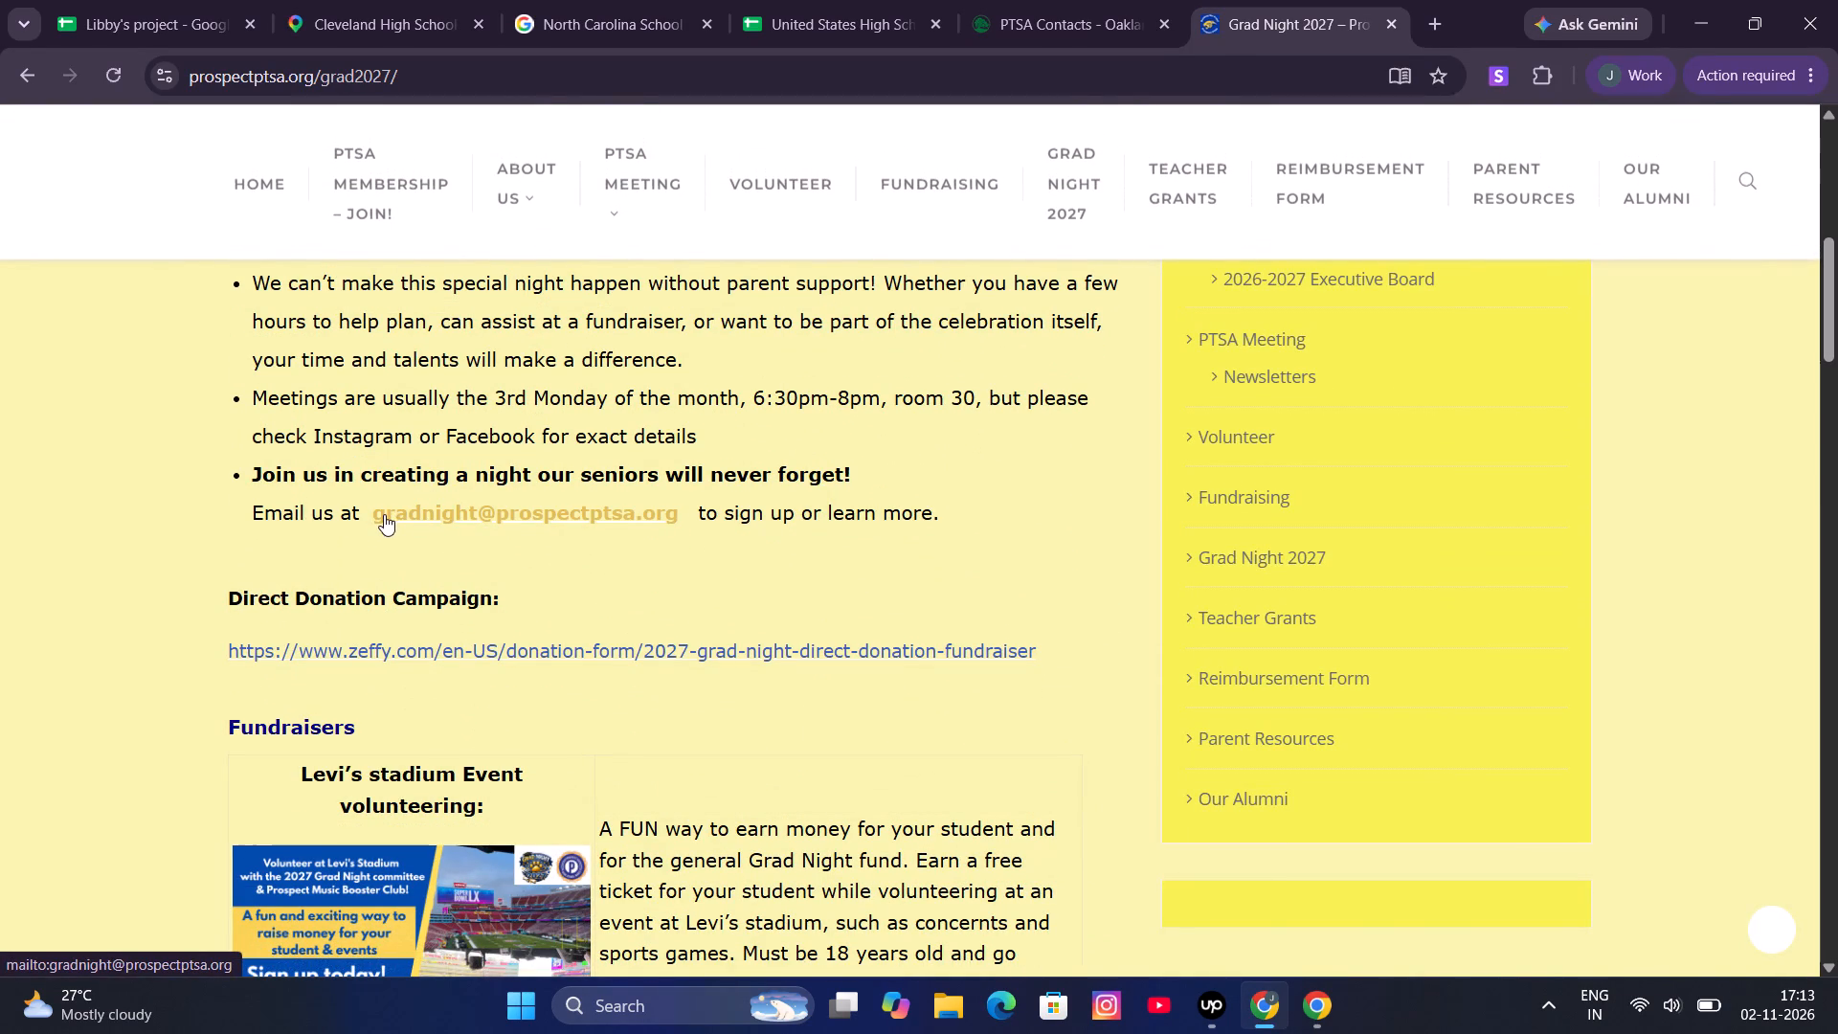
drag(370, 508, 375, 507)
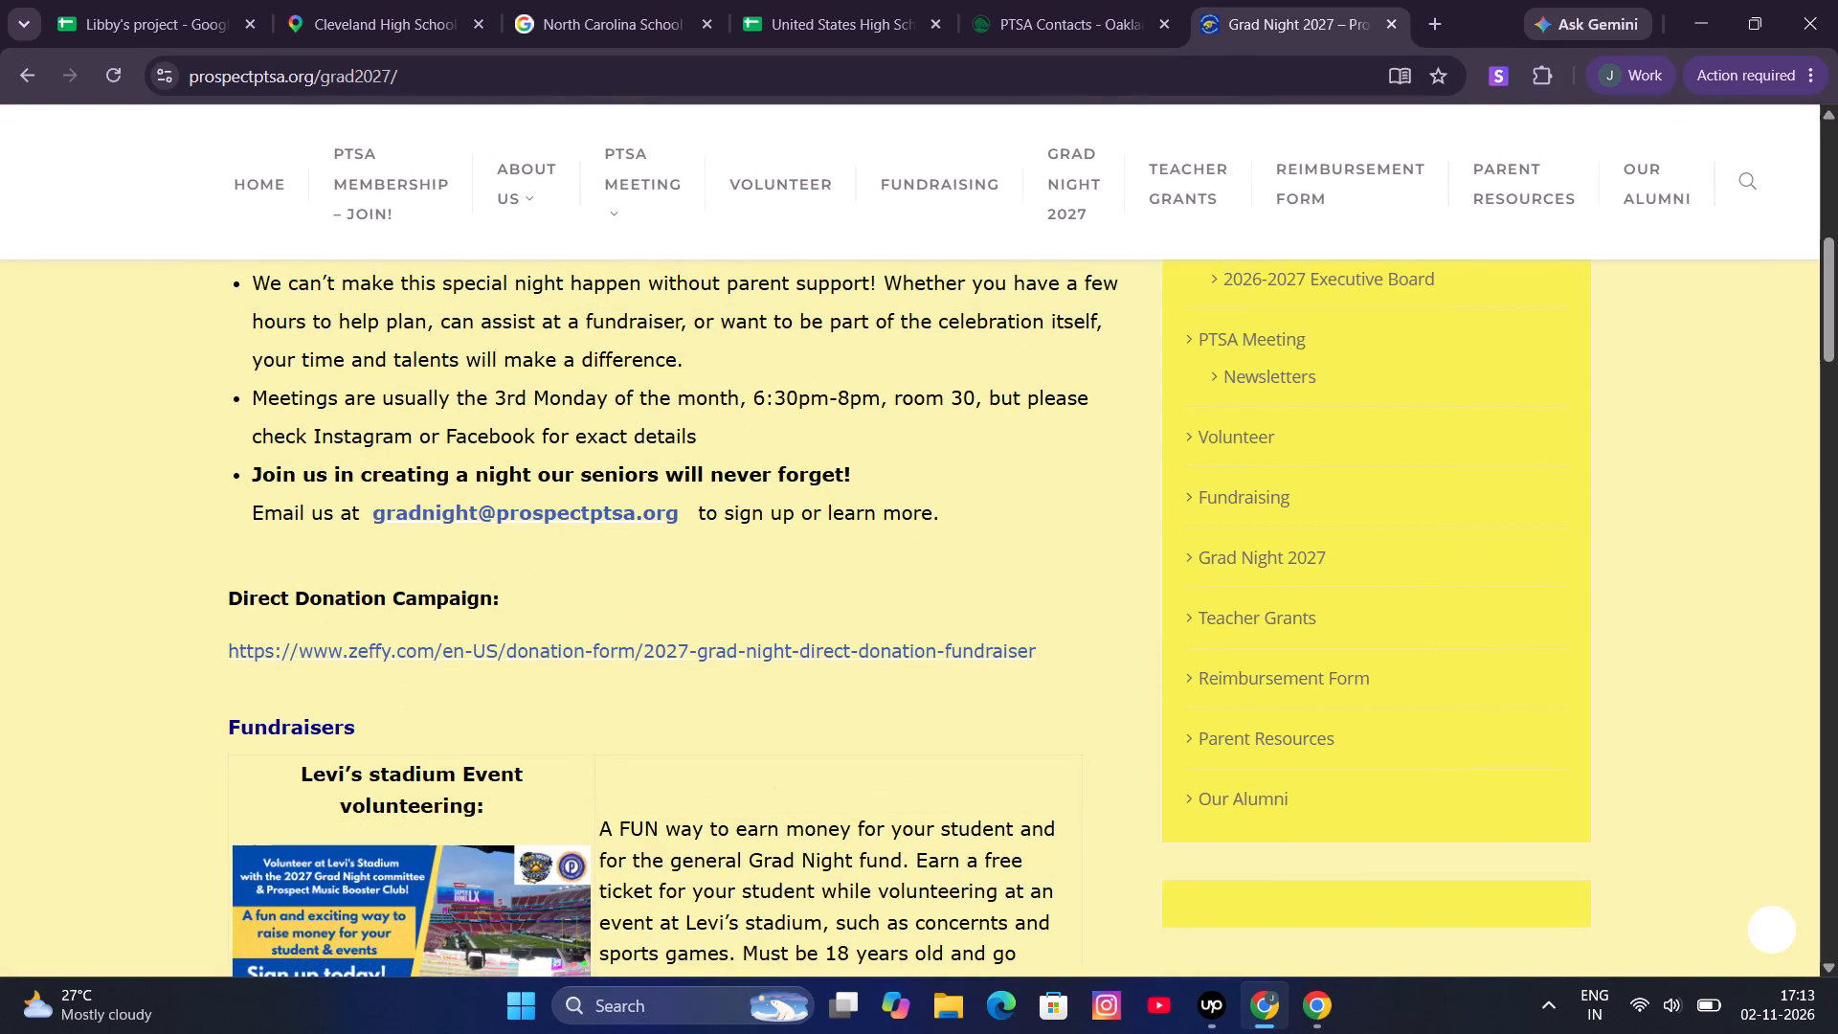
drag(375, 507, 678, 507)
key(ctrl+c)
key(ctrl+c)
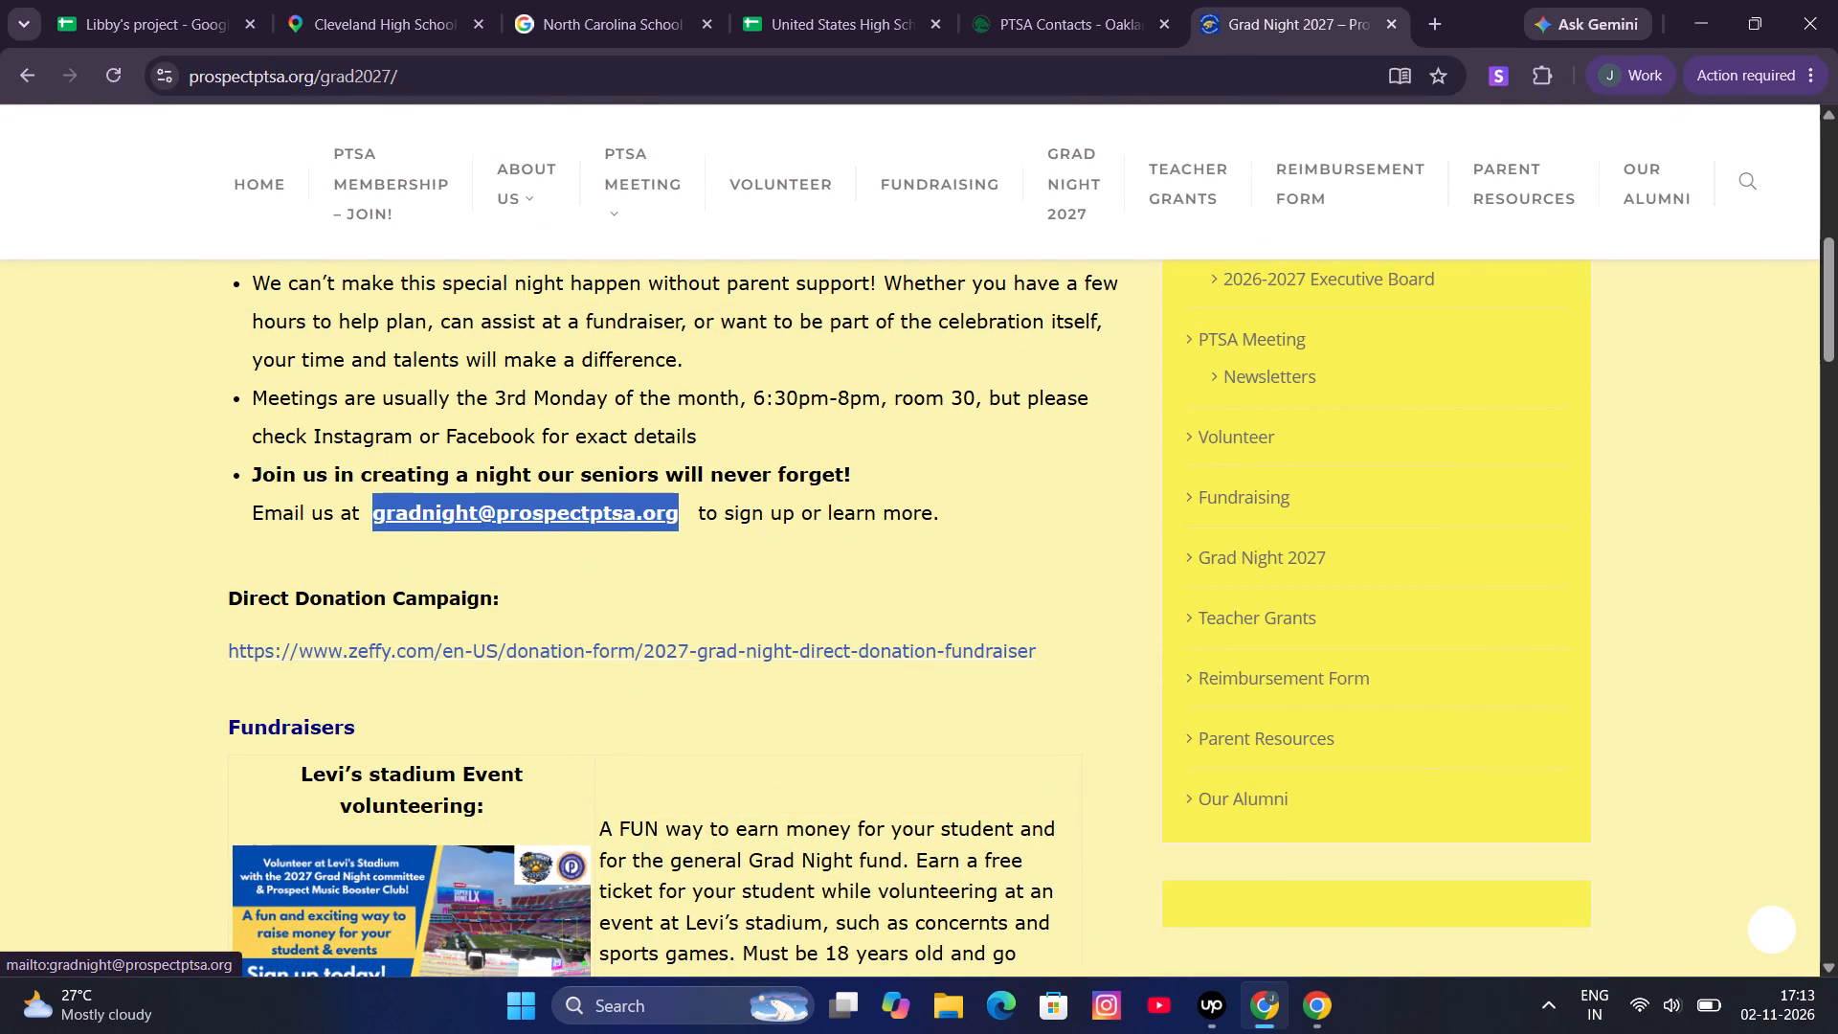
drag(678, 507, 678, 508)
key(ctrl+c)
Search the master spreadsheet's current sheet for the copied Grad Night email and inspect the match in AC213.
click(870, 0)
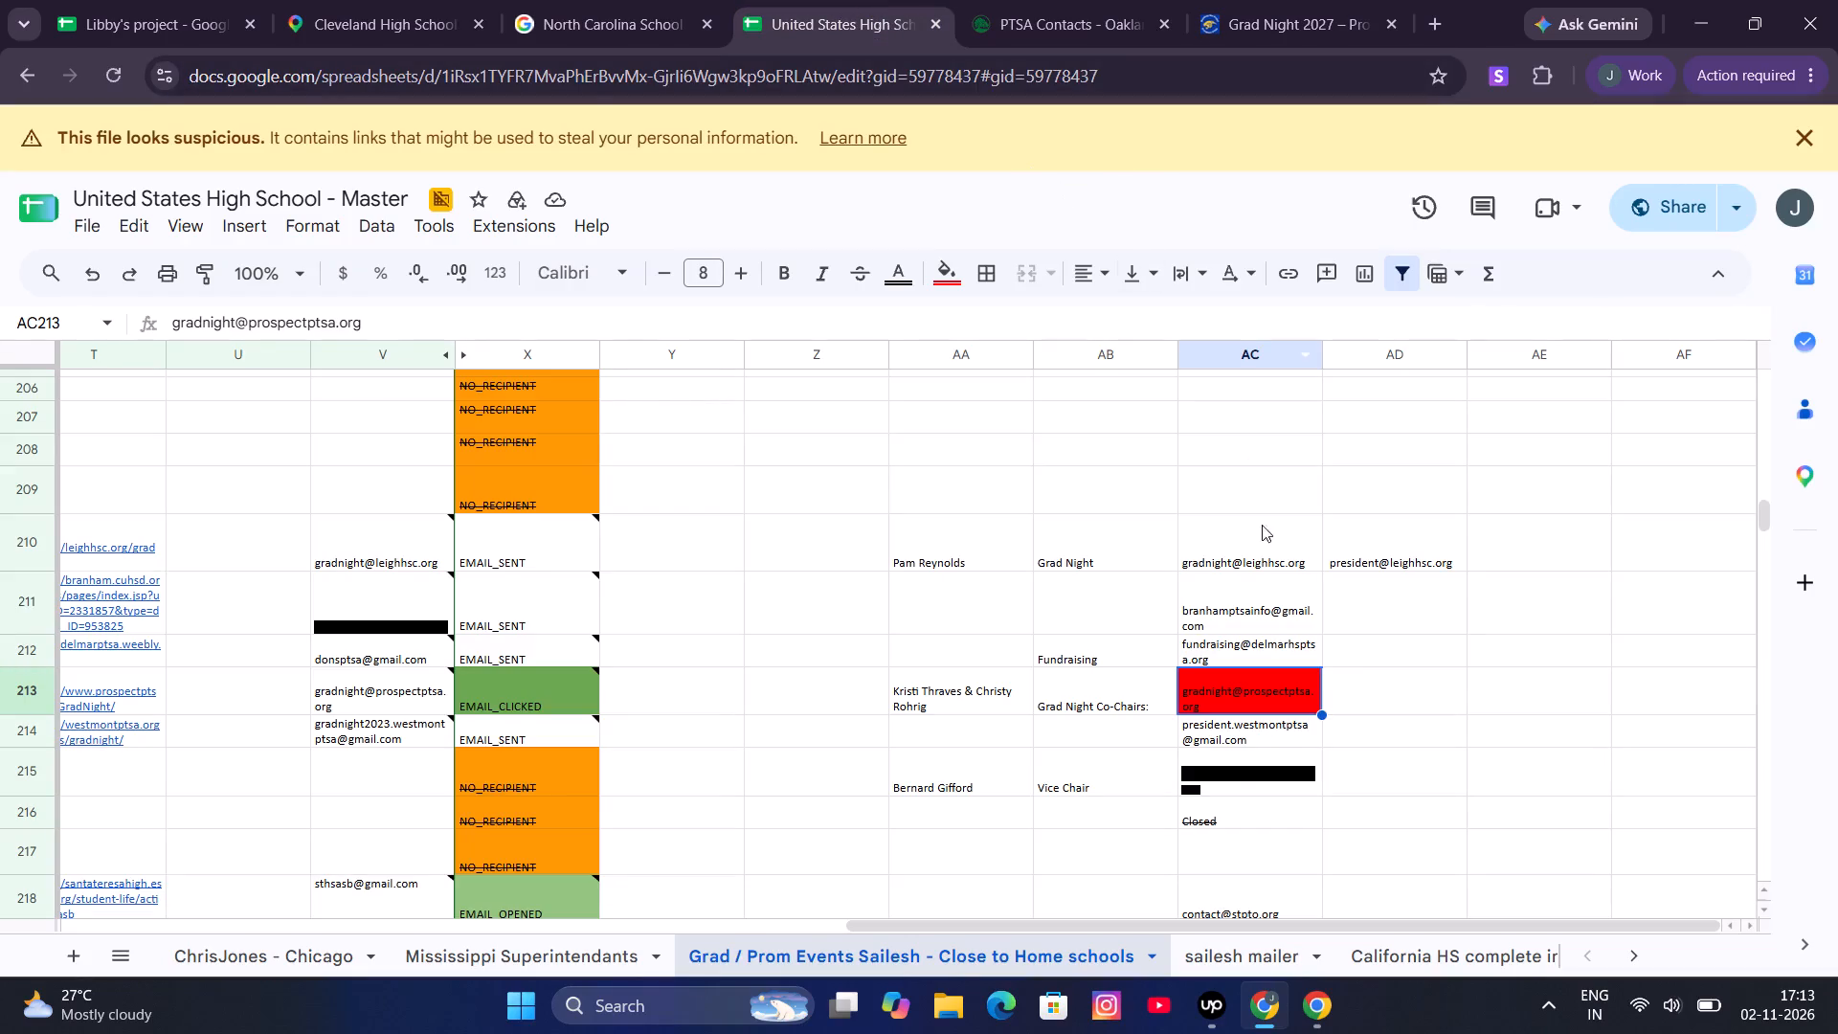
key(ctrl+f)
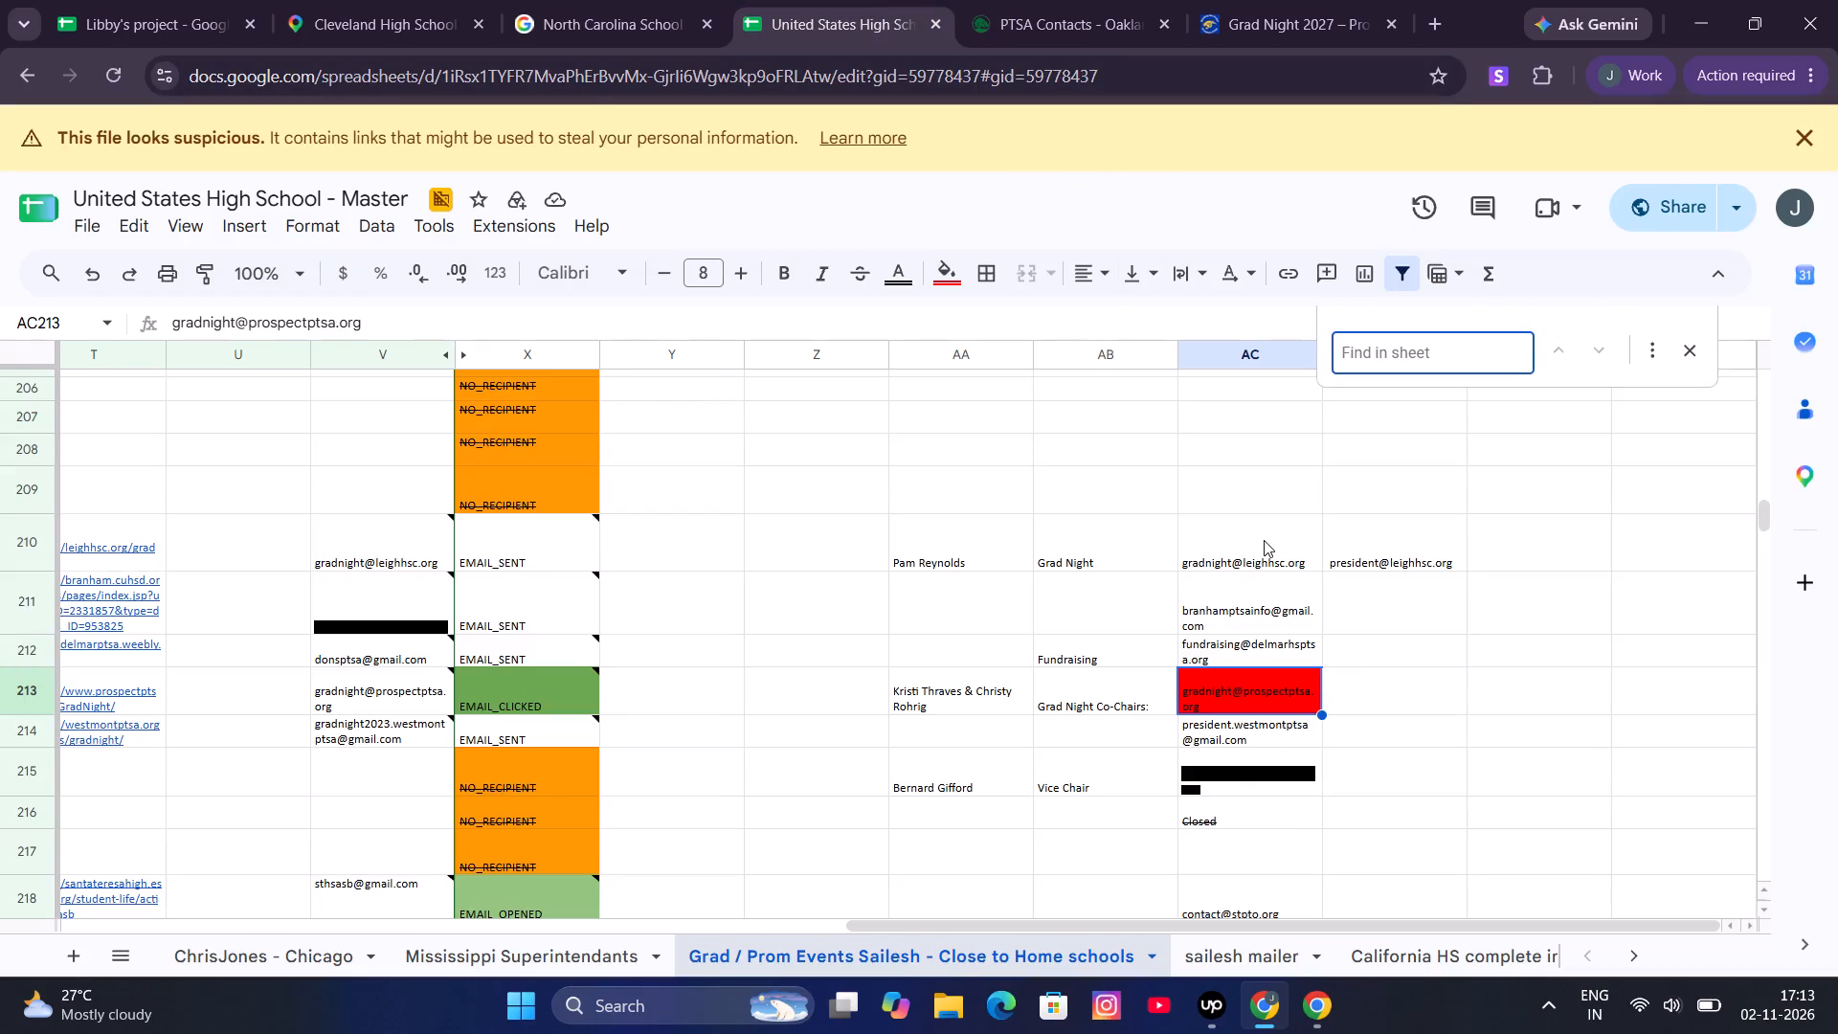
key(ctrl+v)
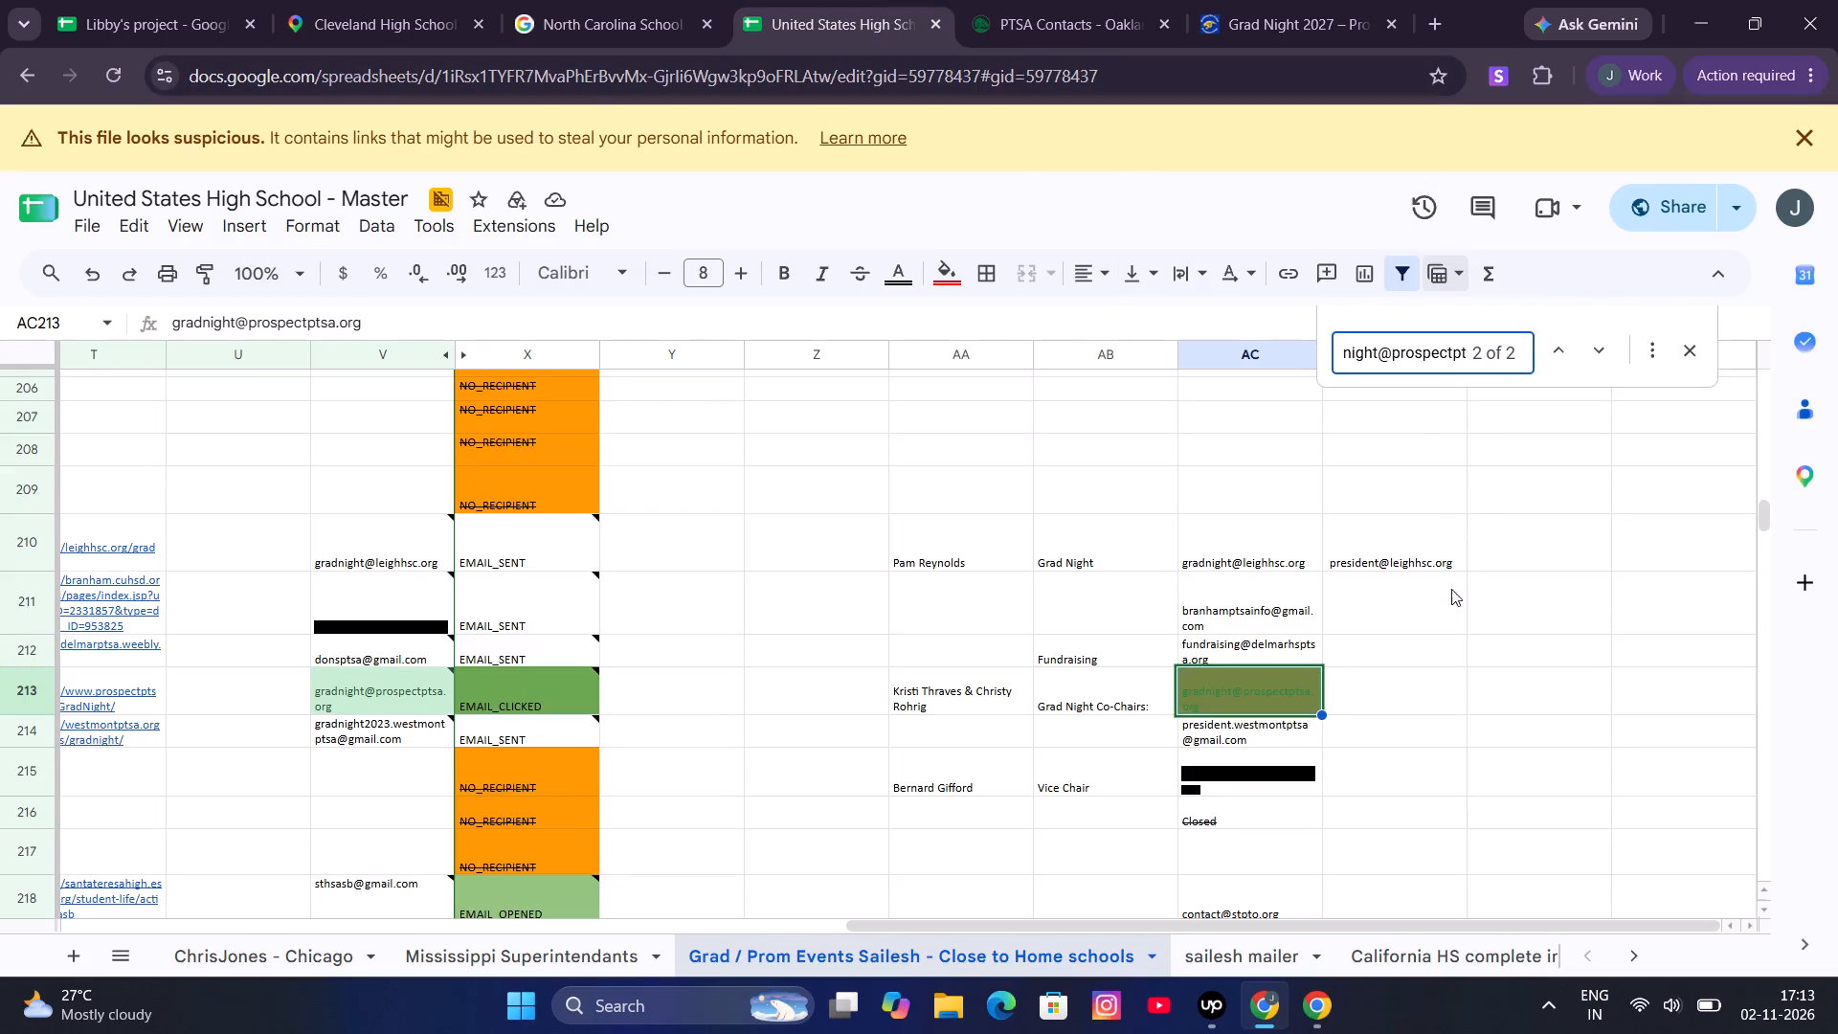
click(1419, 693)
click(1277, 689)
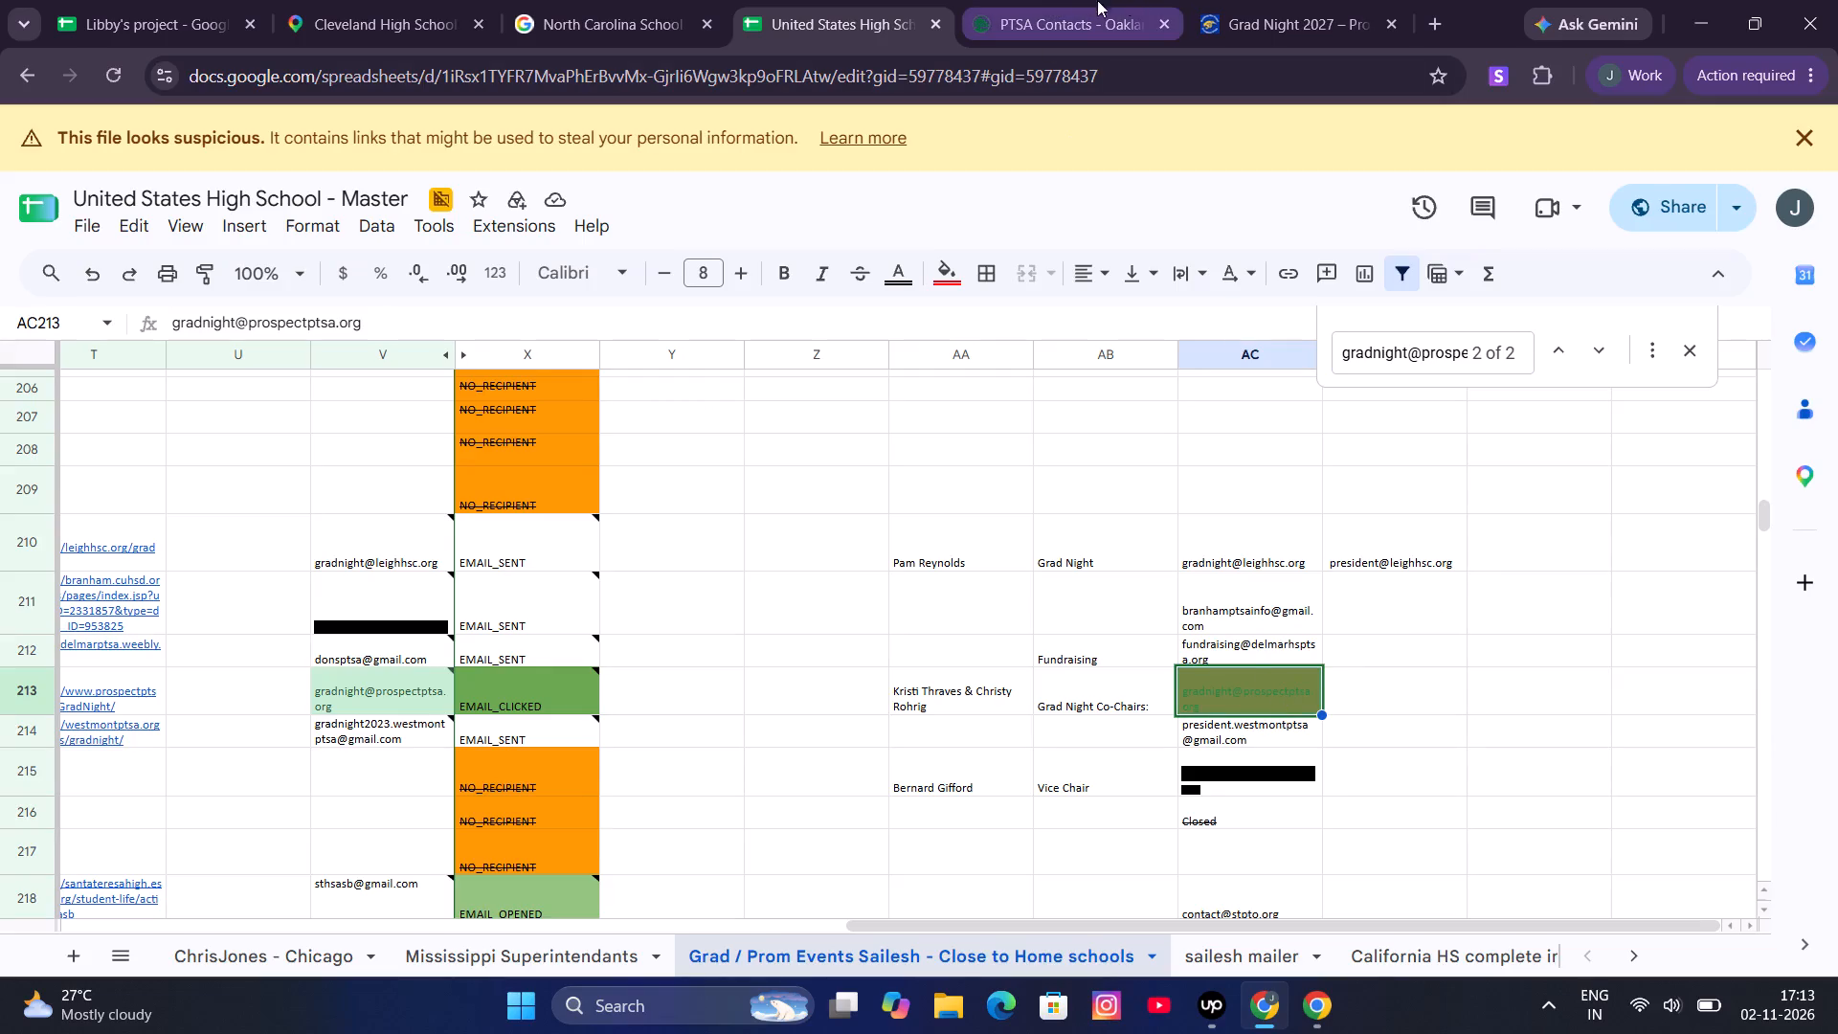
Re-examine the opening sections of the Prospect PTSA Grad Night 2027 page for contact details.
click(1308, 0)
scroll(1058, 442, up, 2)
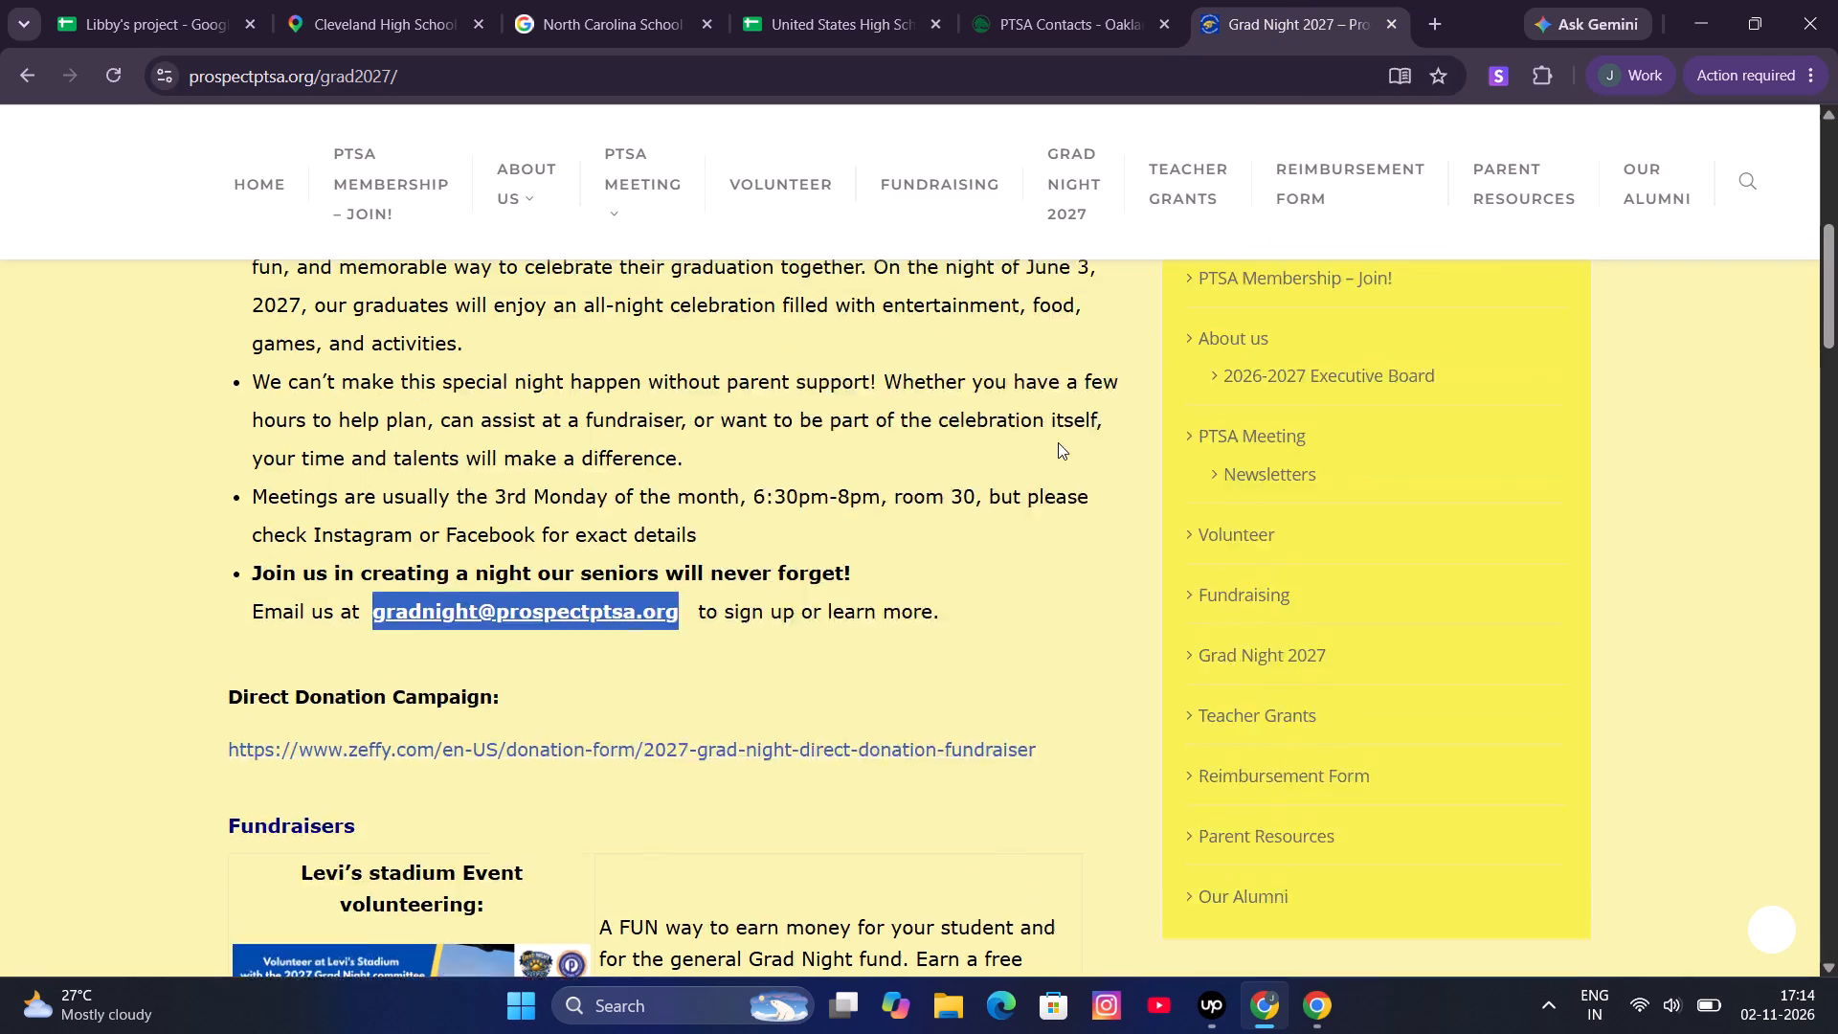
scroll(1058, 442, up, 6)
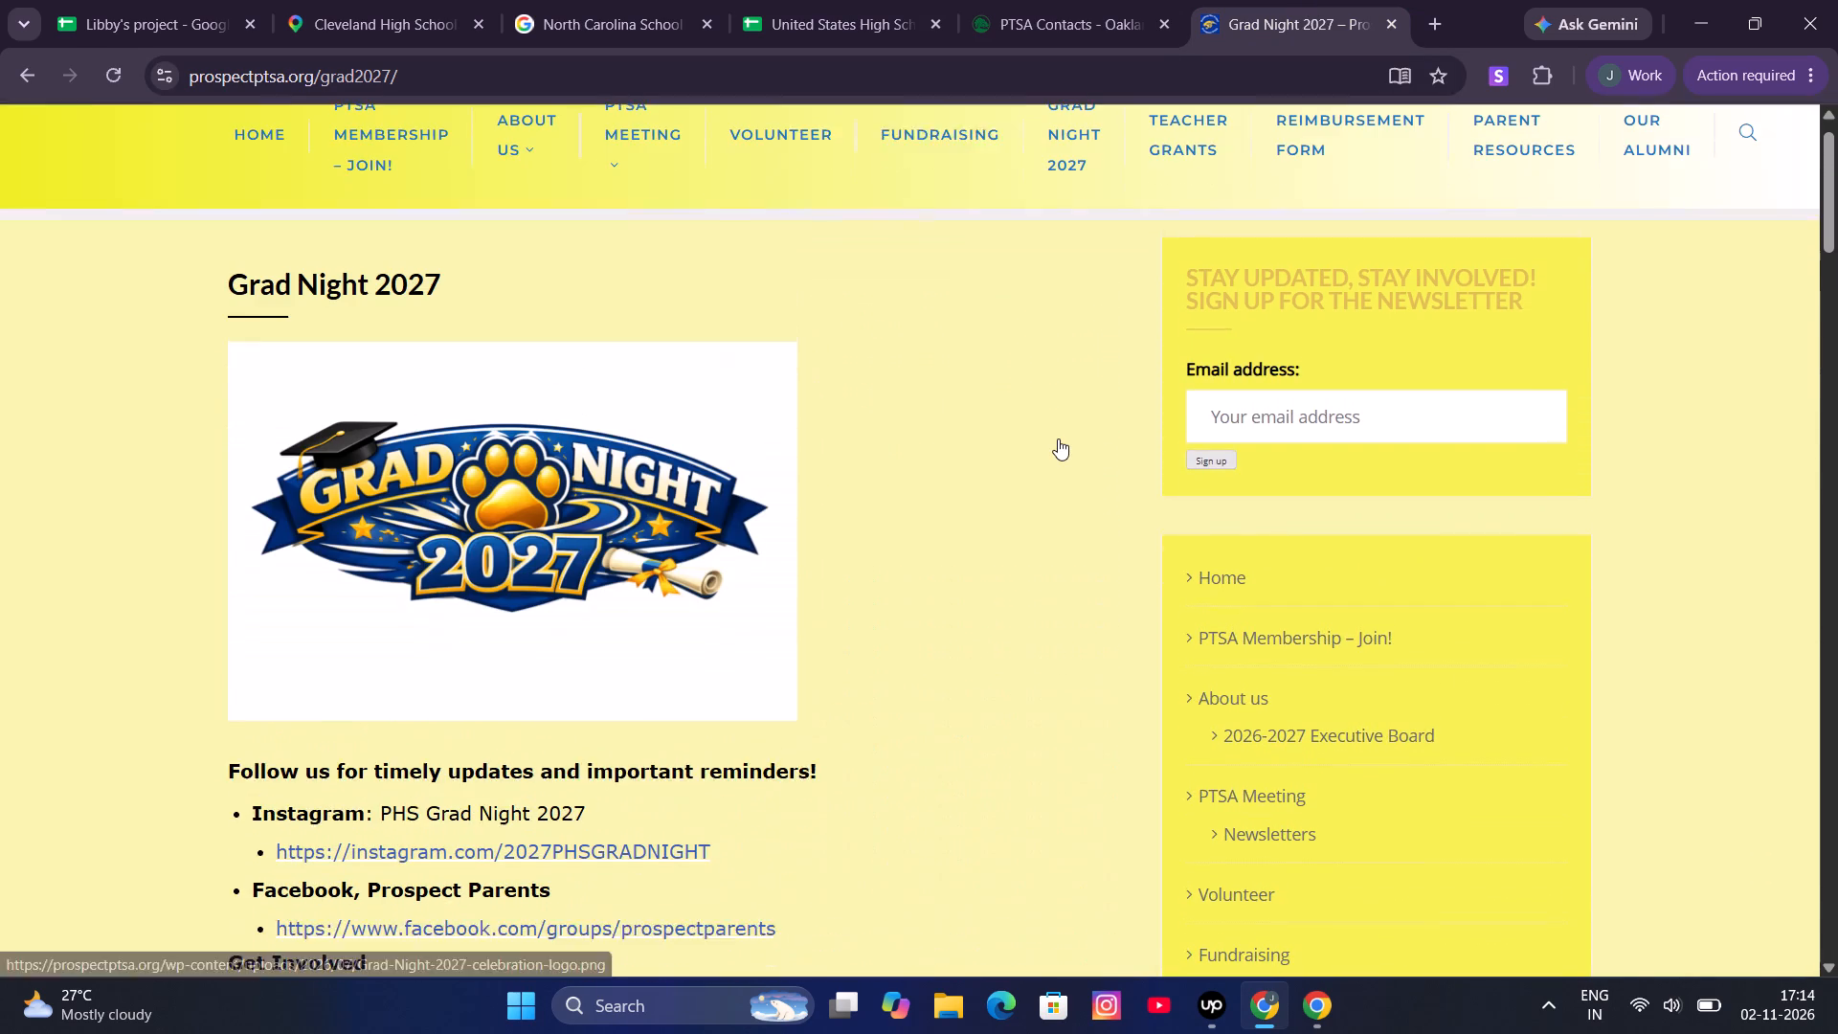
scroll(1058, 438, down, 3)
scroll(1058, 438, up, 2)
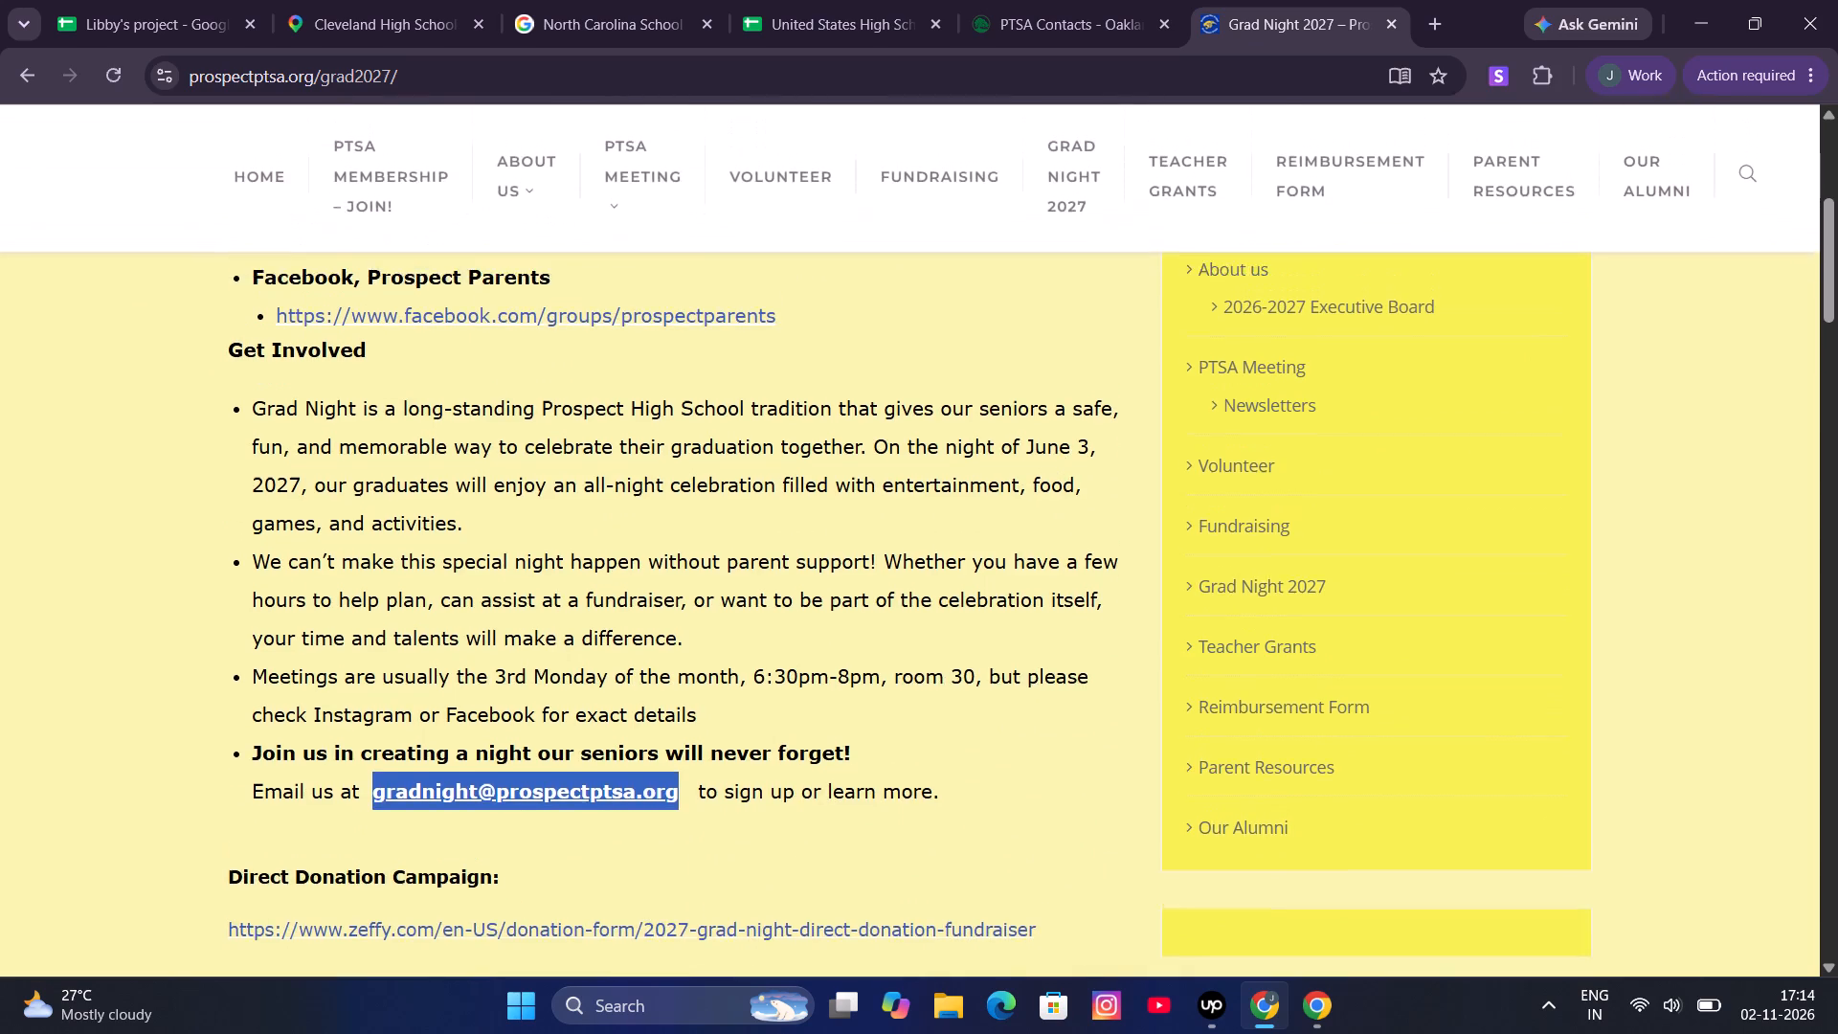
scroll(1058, 438, up, 3)
click(1059, 192)
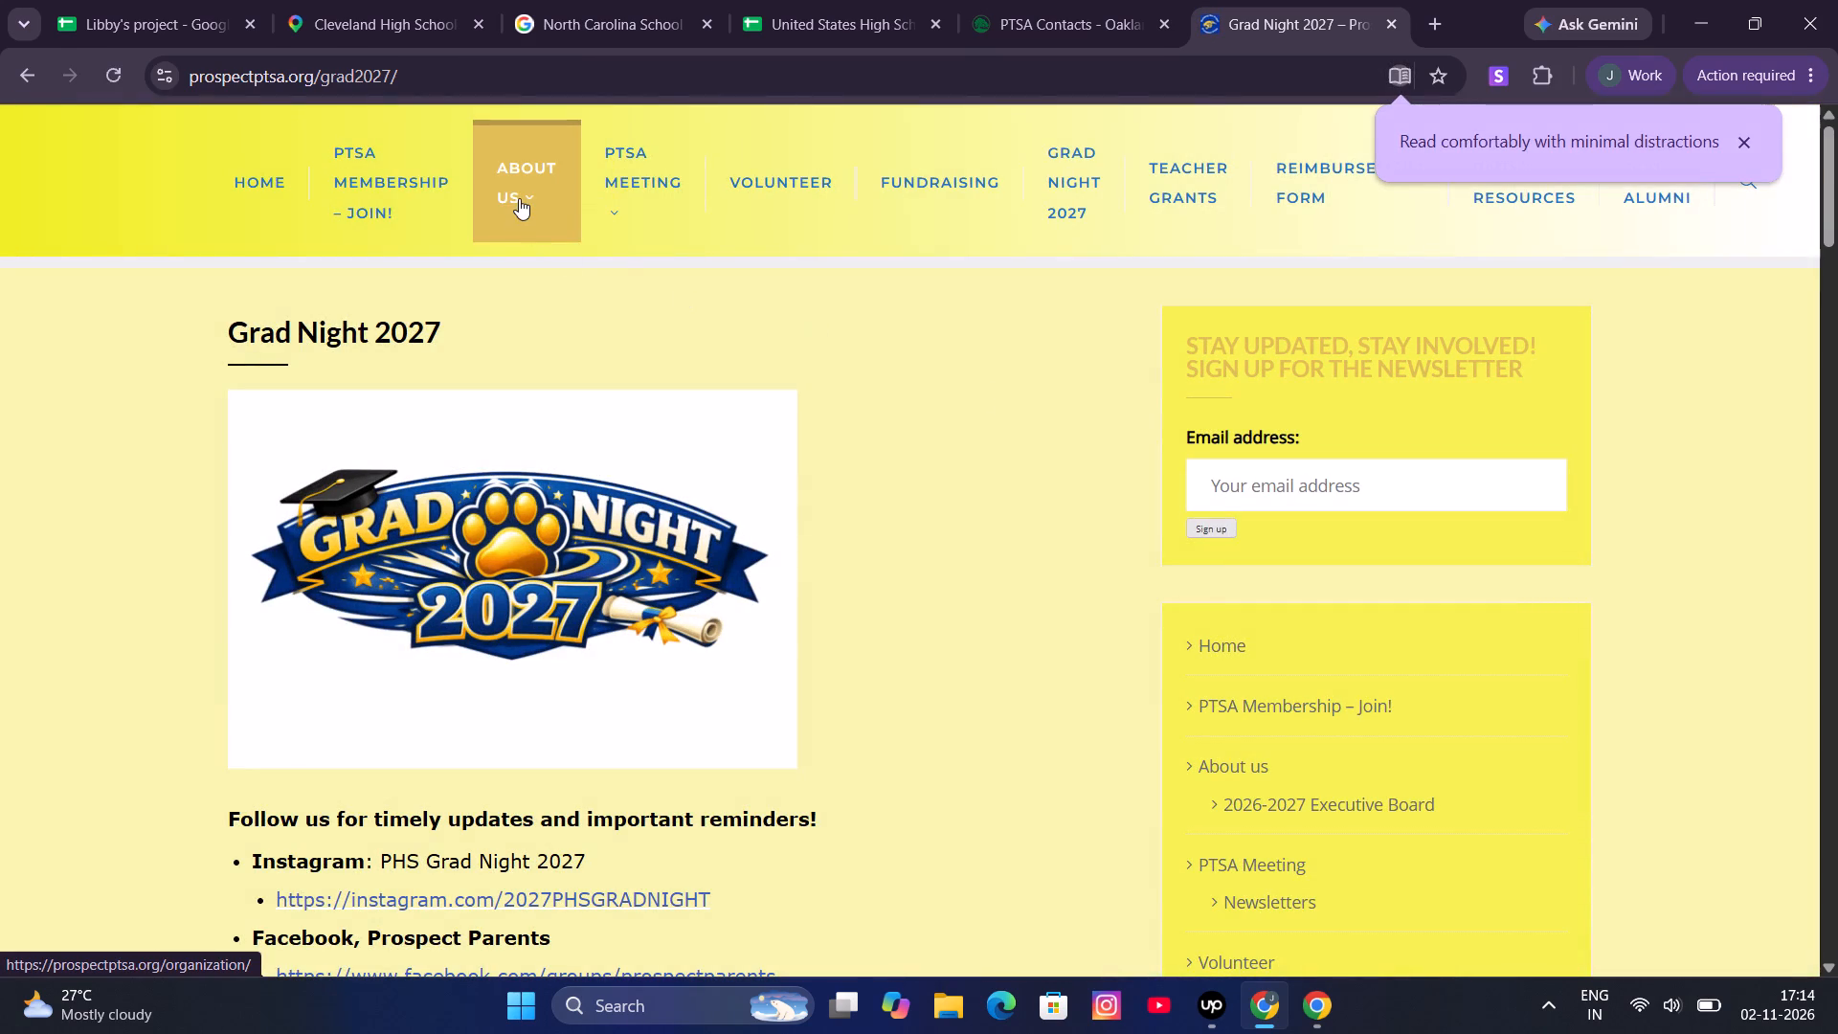
Open the About PTSA page of the Prospect PTSA website and examine it for contact details.
click(519, 198)
click(533, 178)
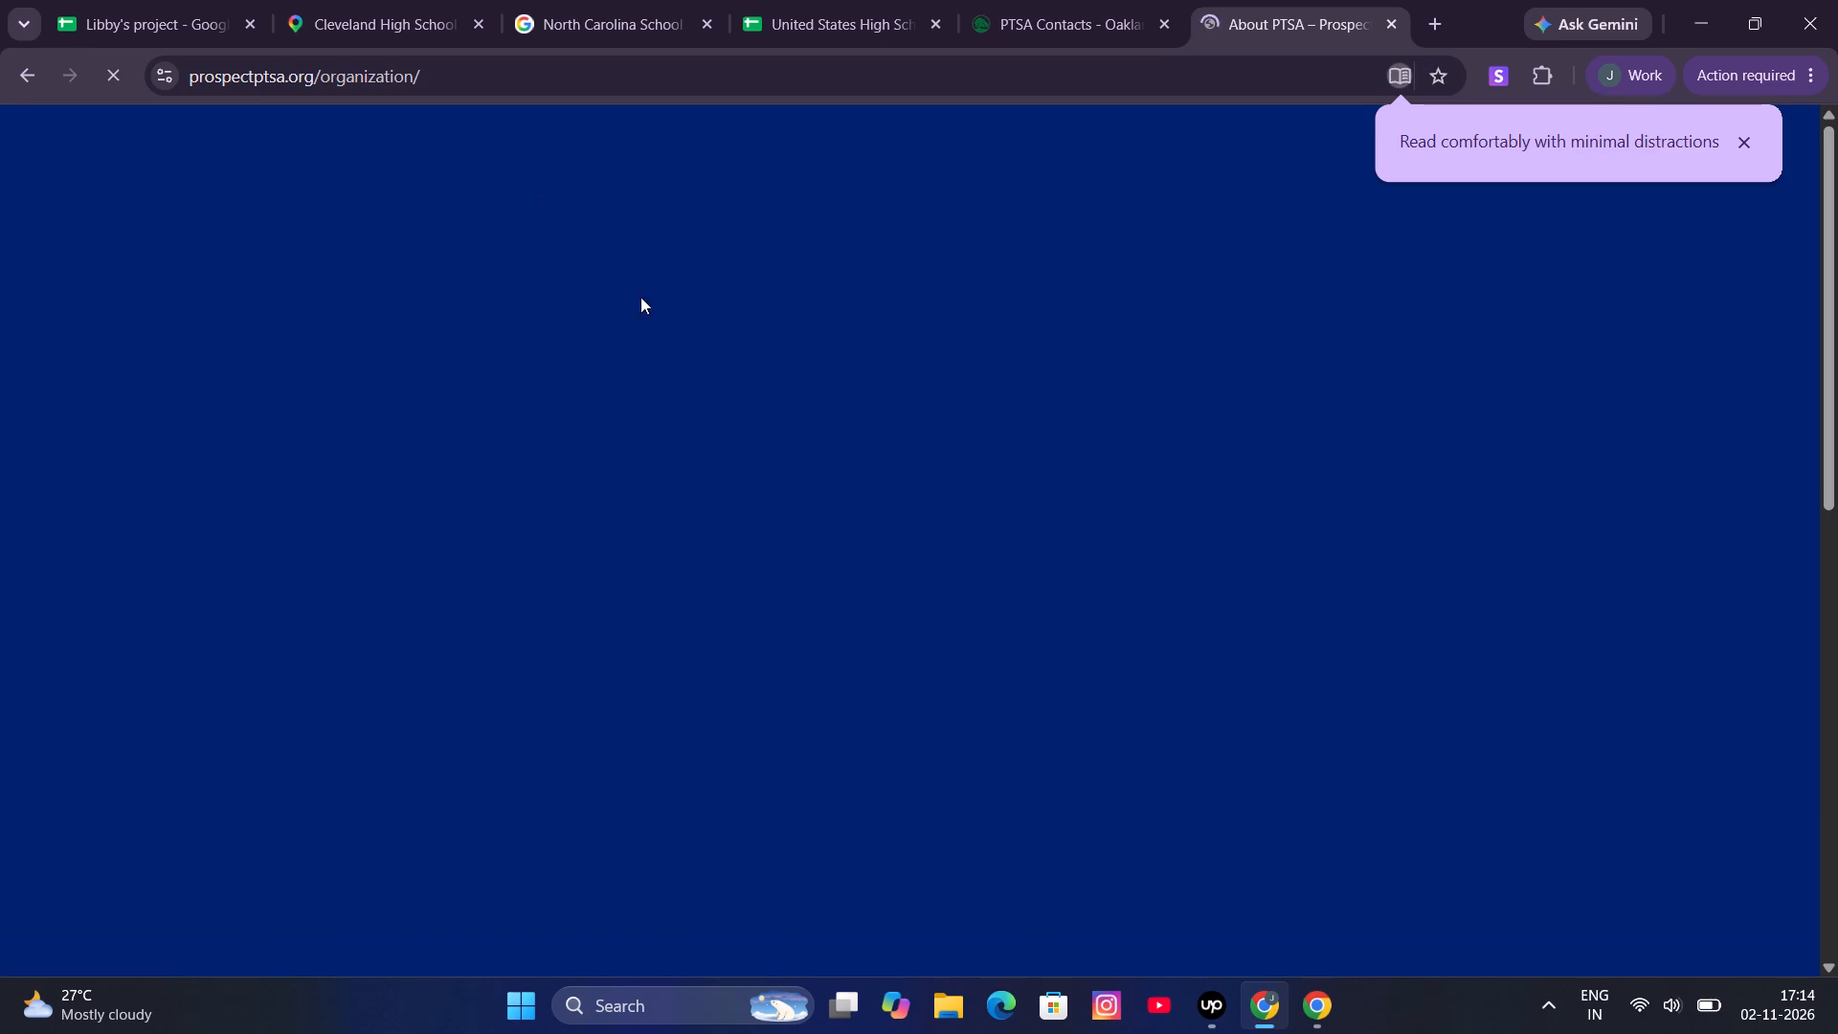
scroll(1038, 479, down, 2)
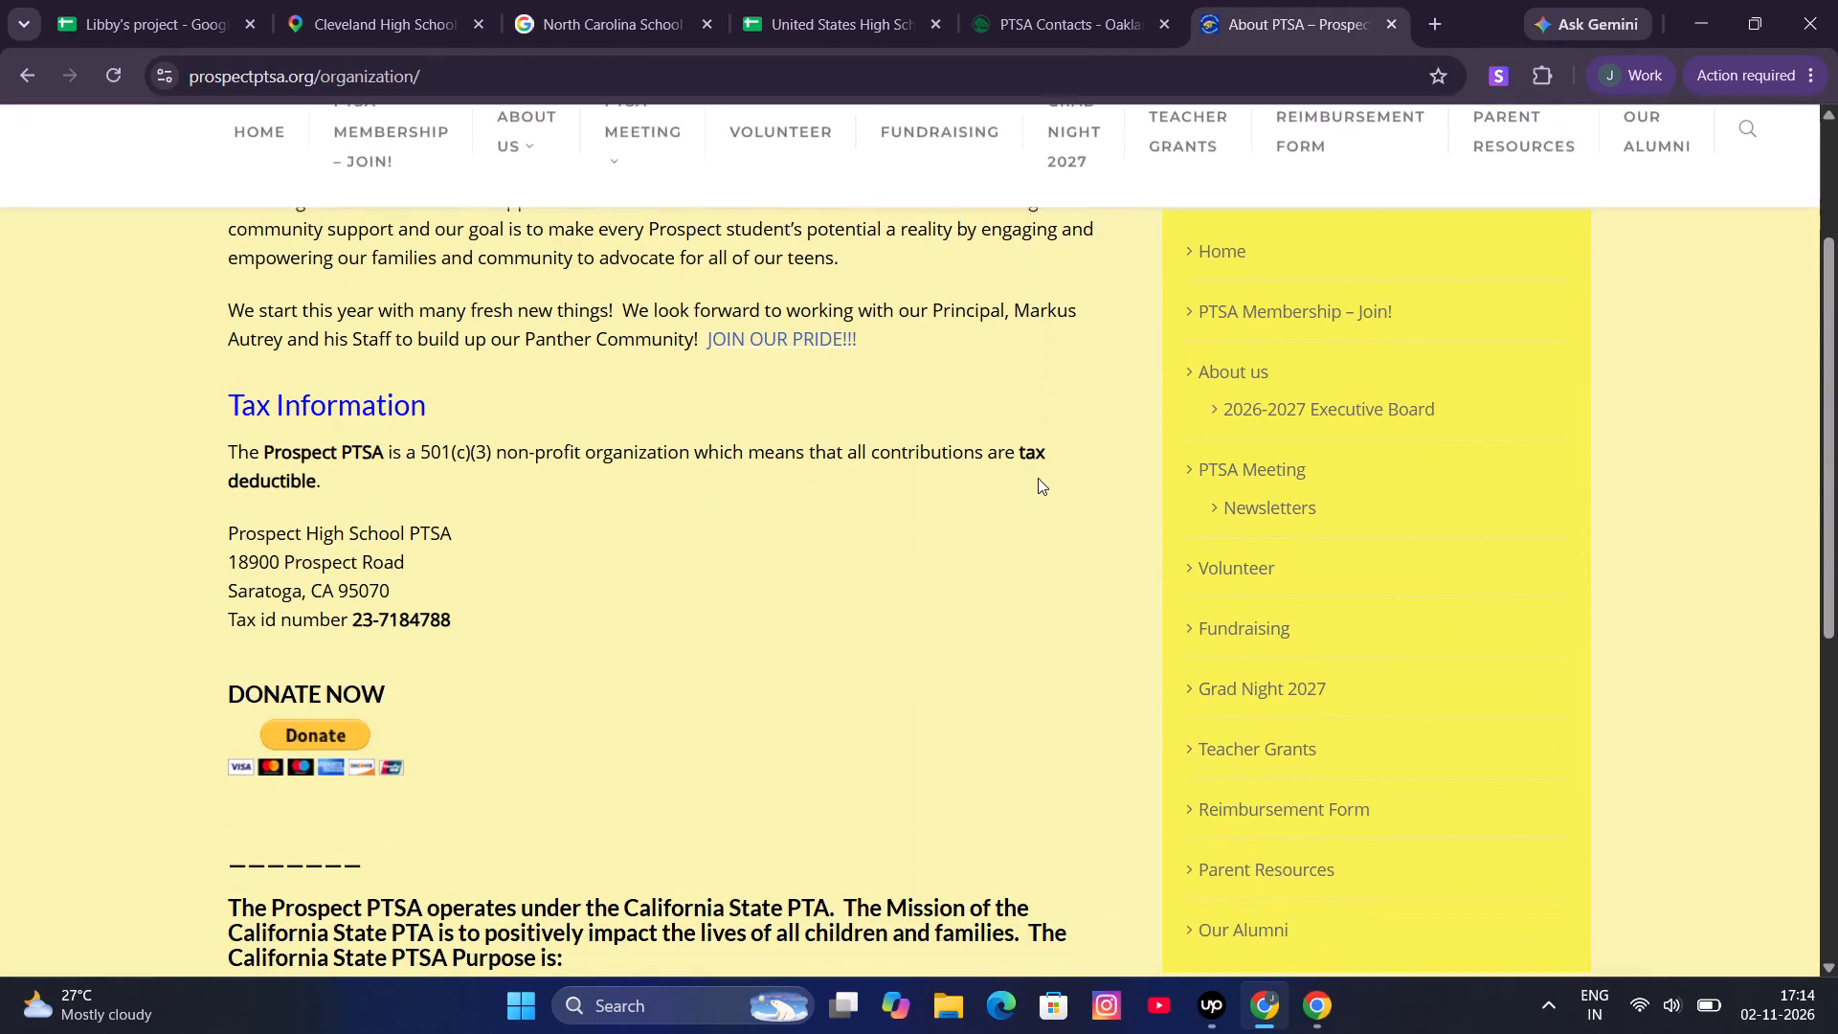
scroll(1038, 477, down, 5)
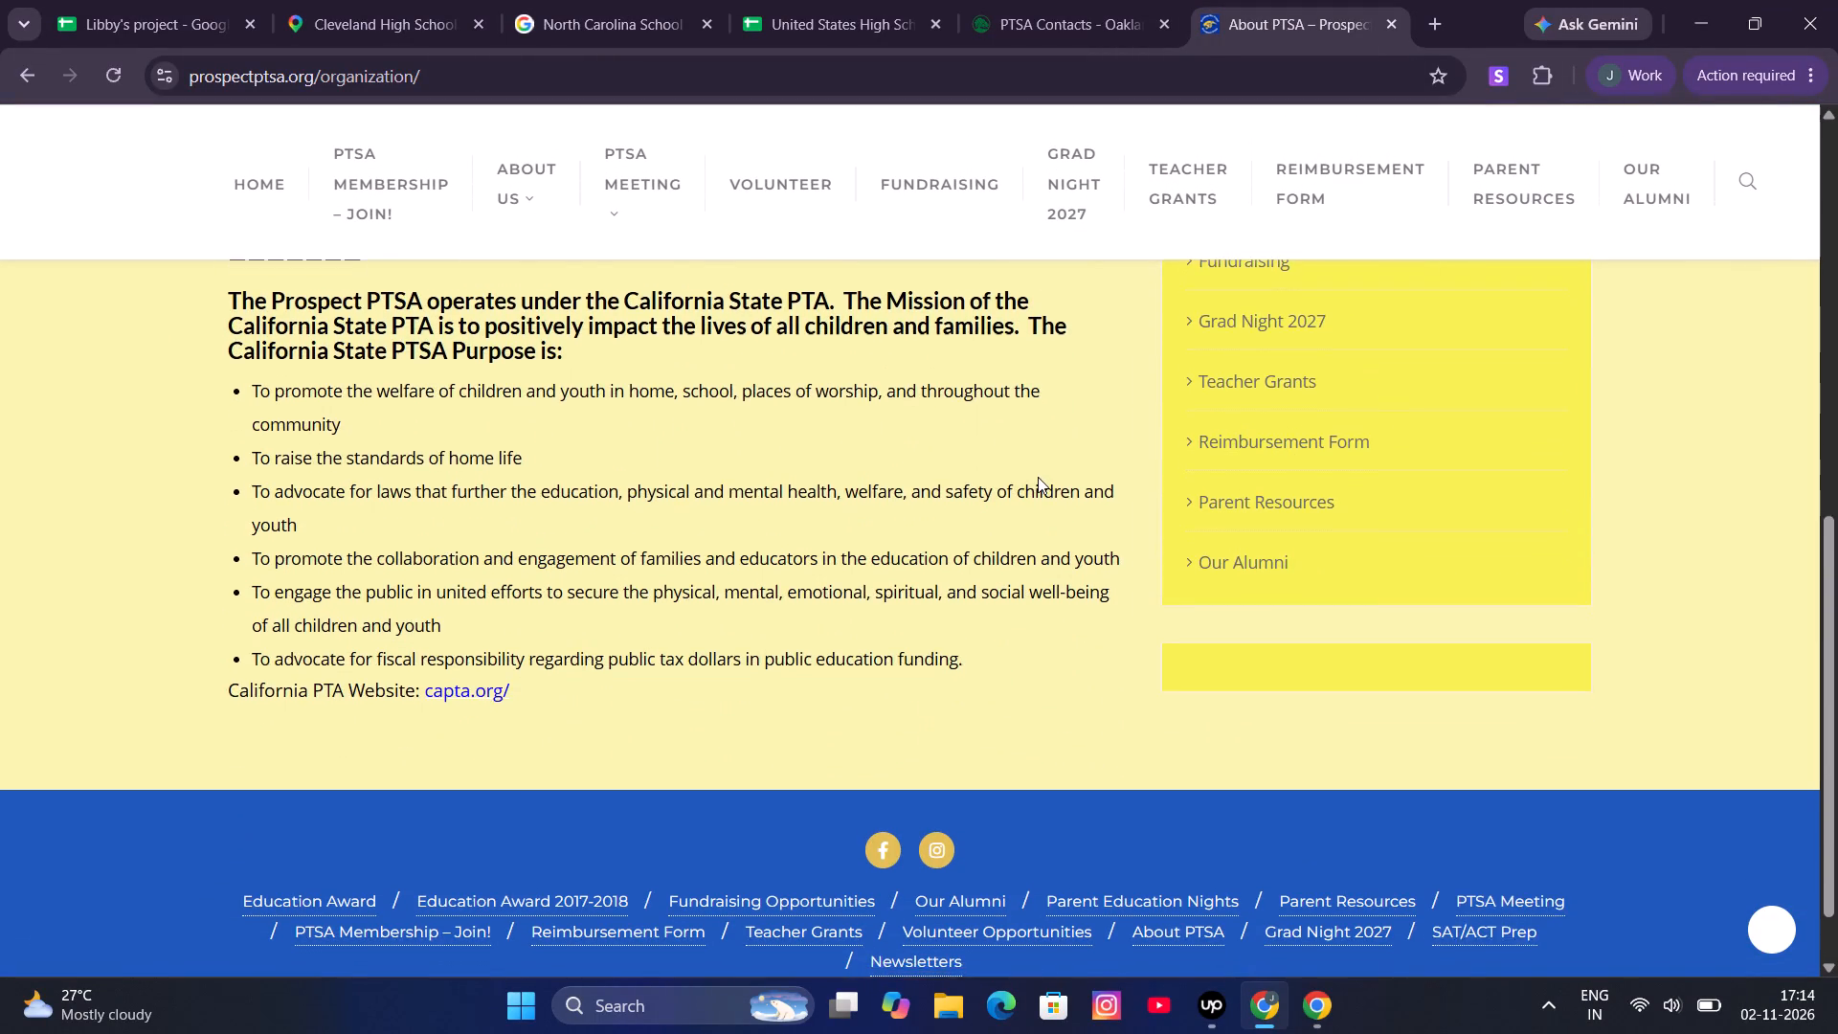
scroll(1038, 477, down, 1)
scroll(1038, 477, up, 8)
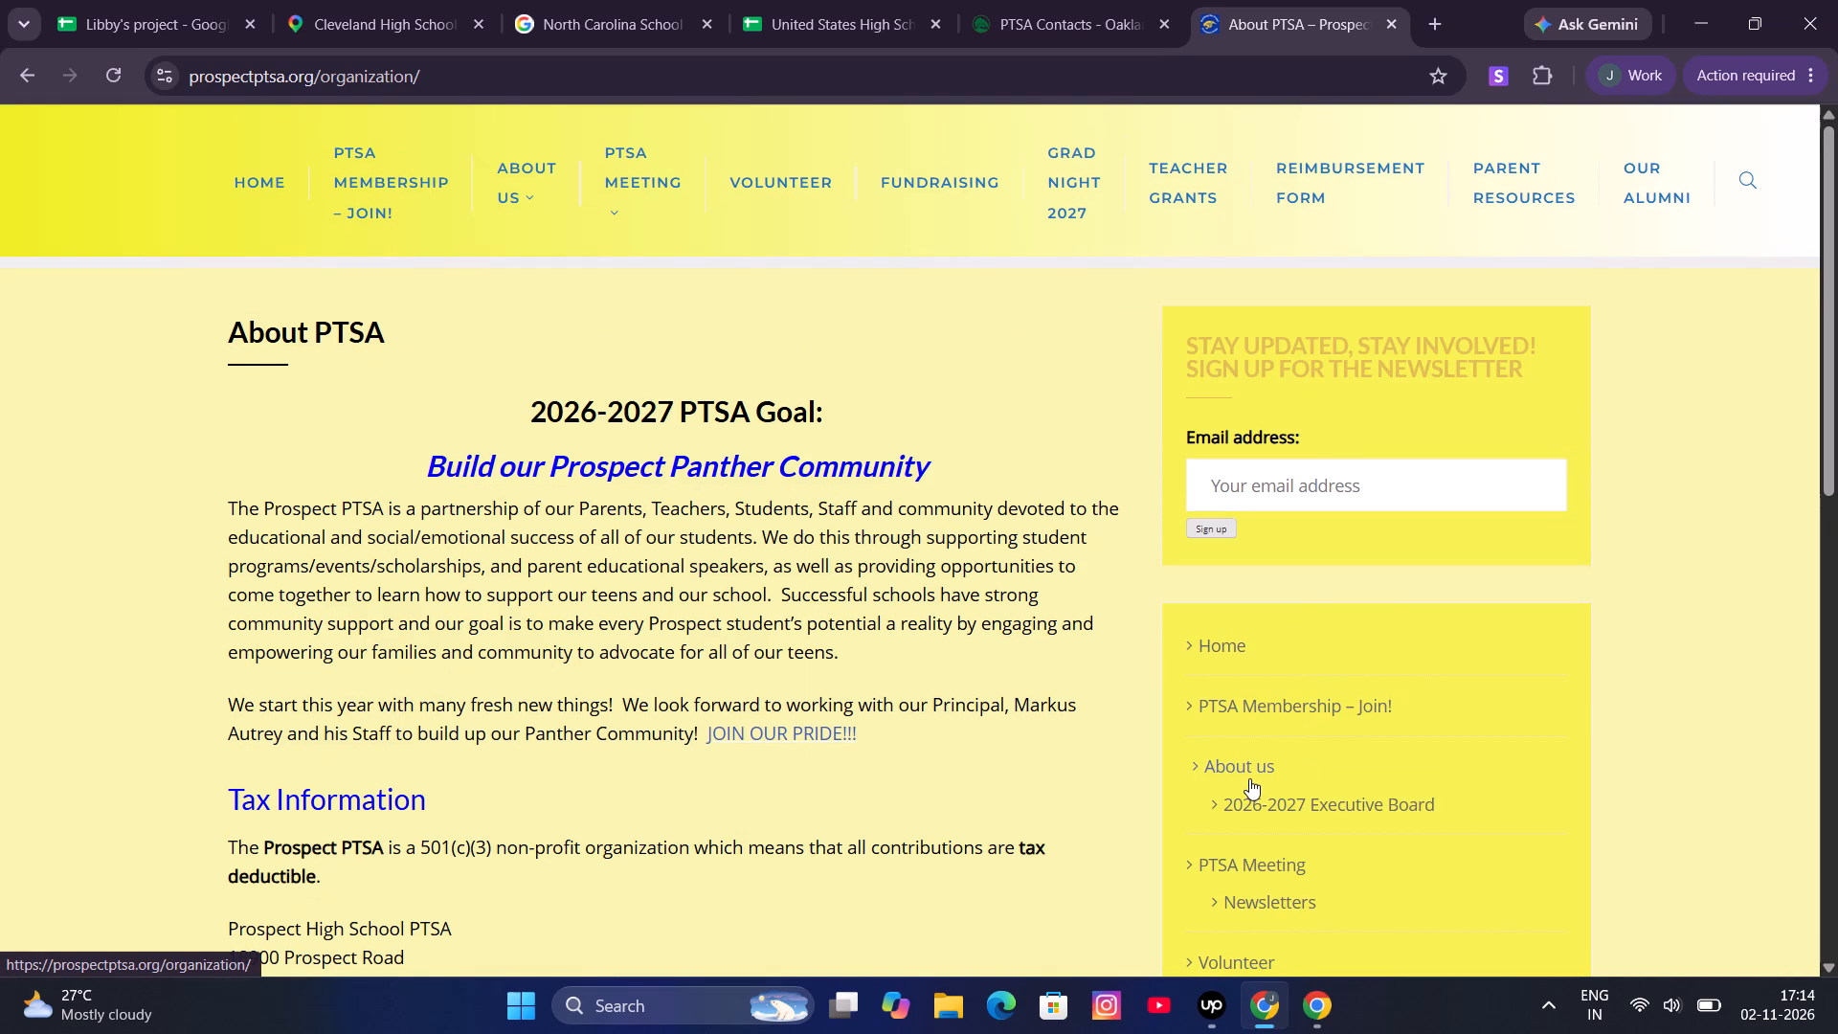
click(1248, 778)
scroll(1085, 693, down, 3)
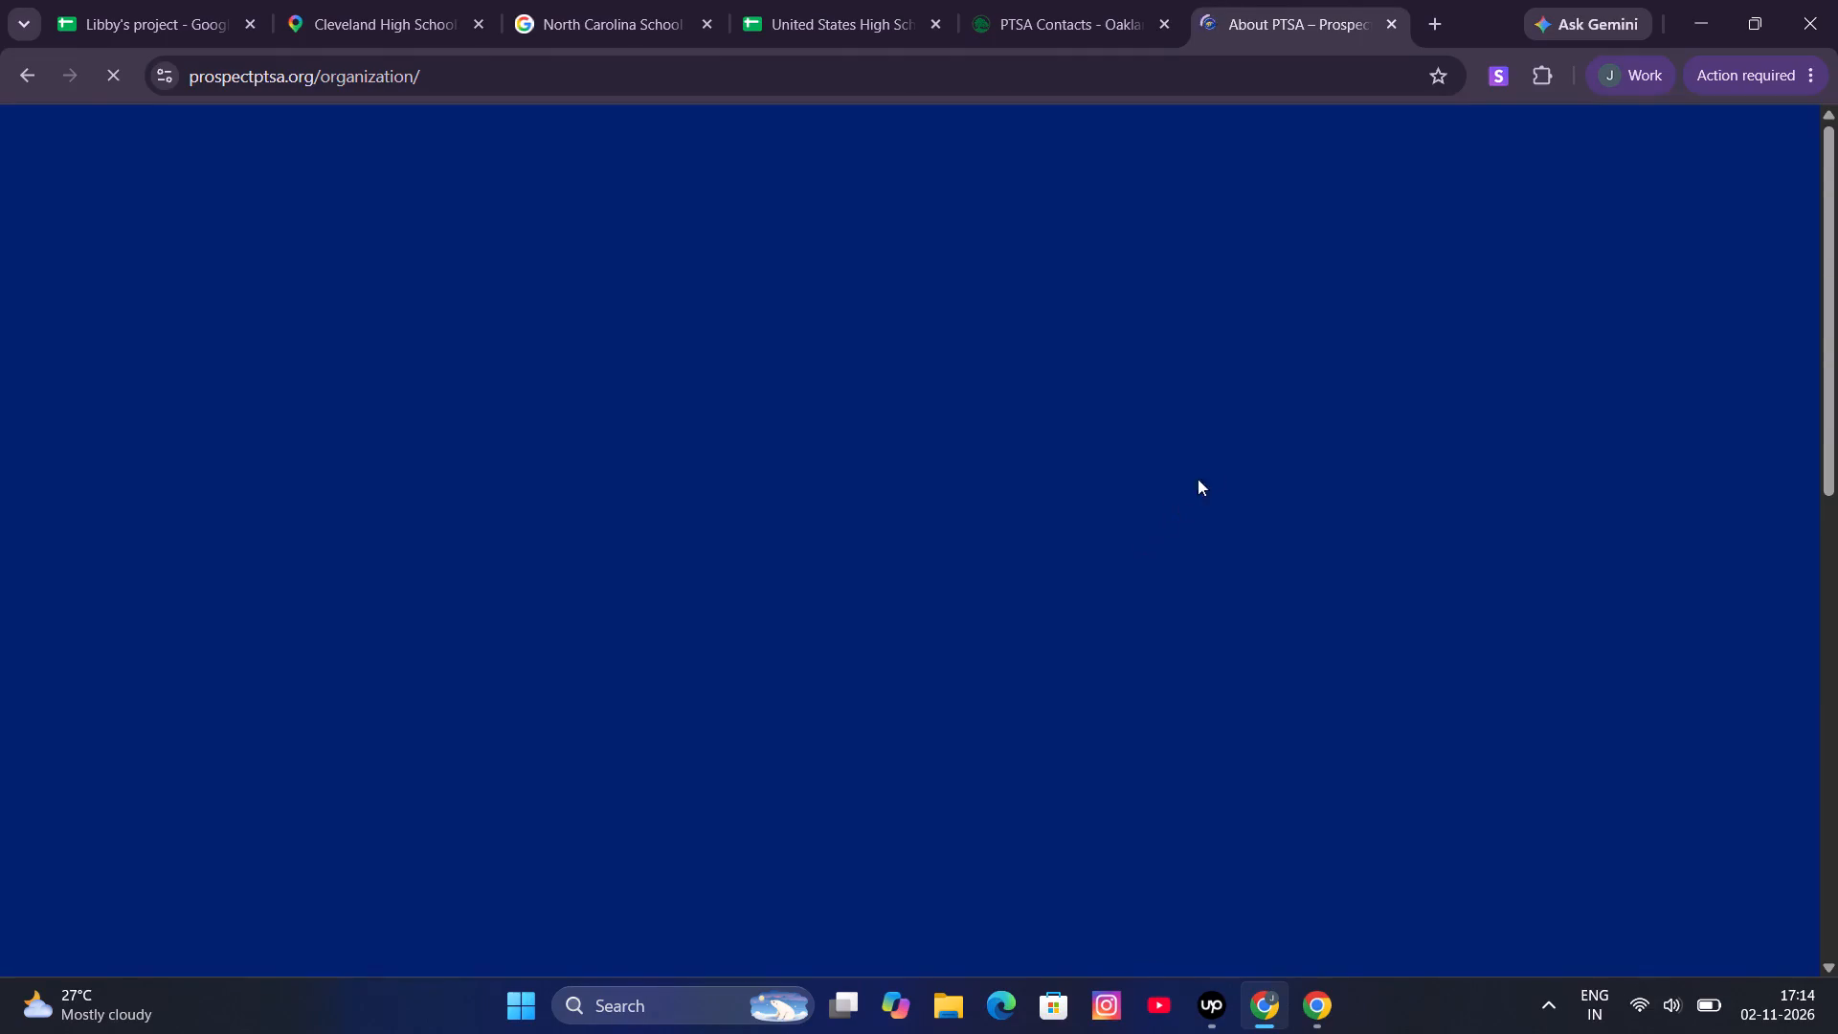
scroll(1349, 684, down, 1)
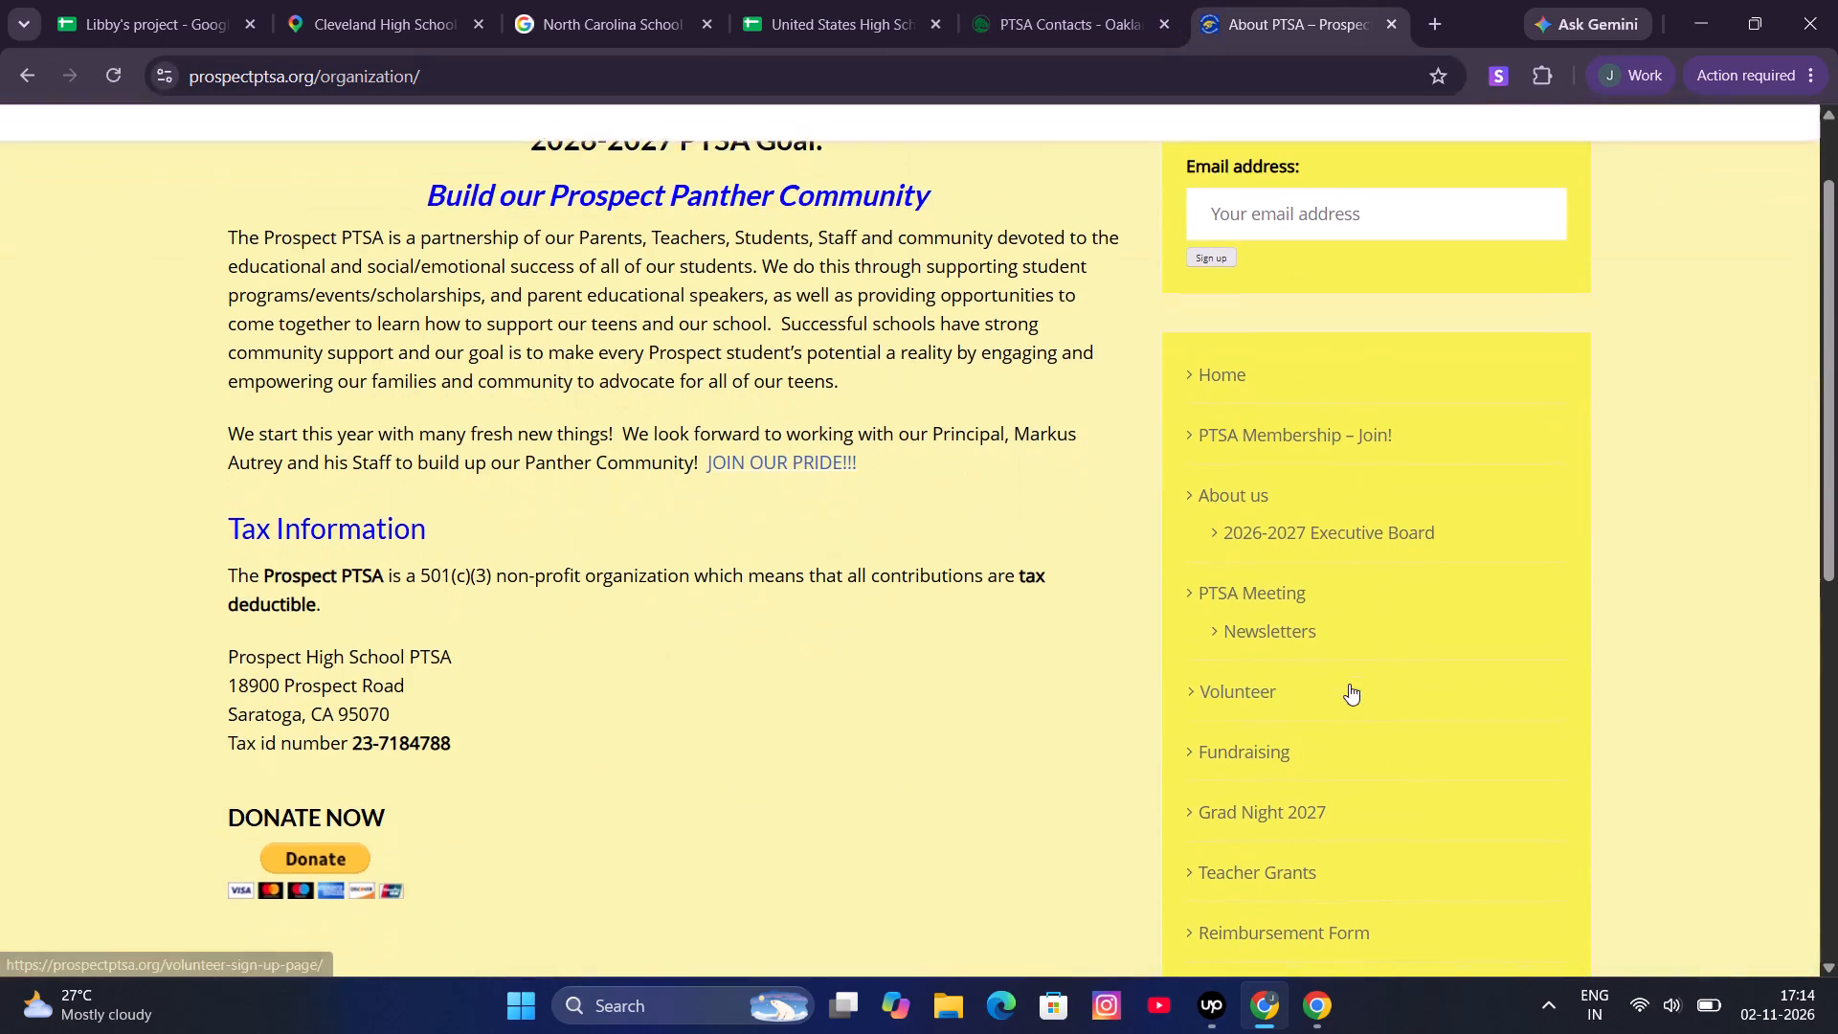
Open the 2026-2027 Executive Board page and examine the listed officers, Grad Night co-chairs and their email addresses.
click(1316, 529)
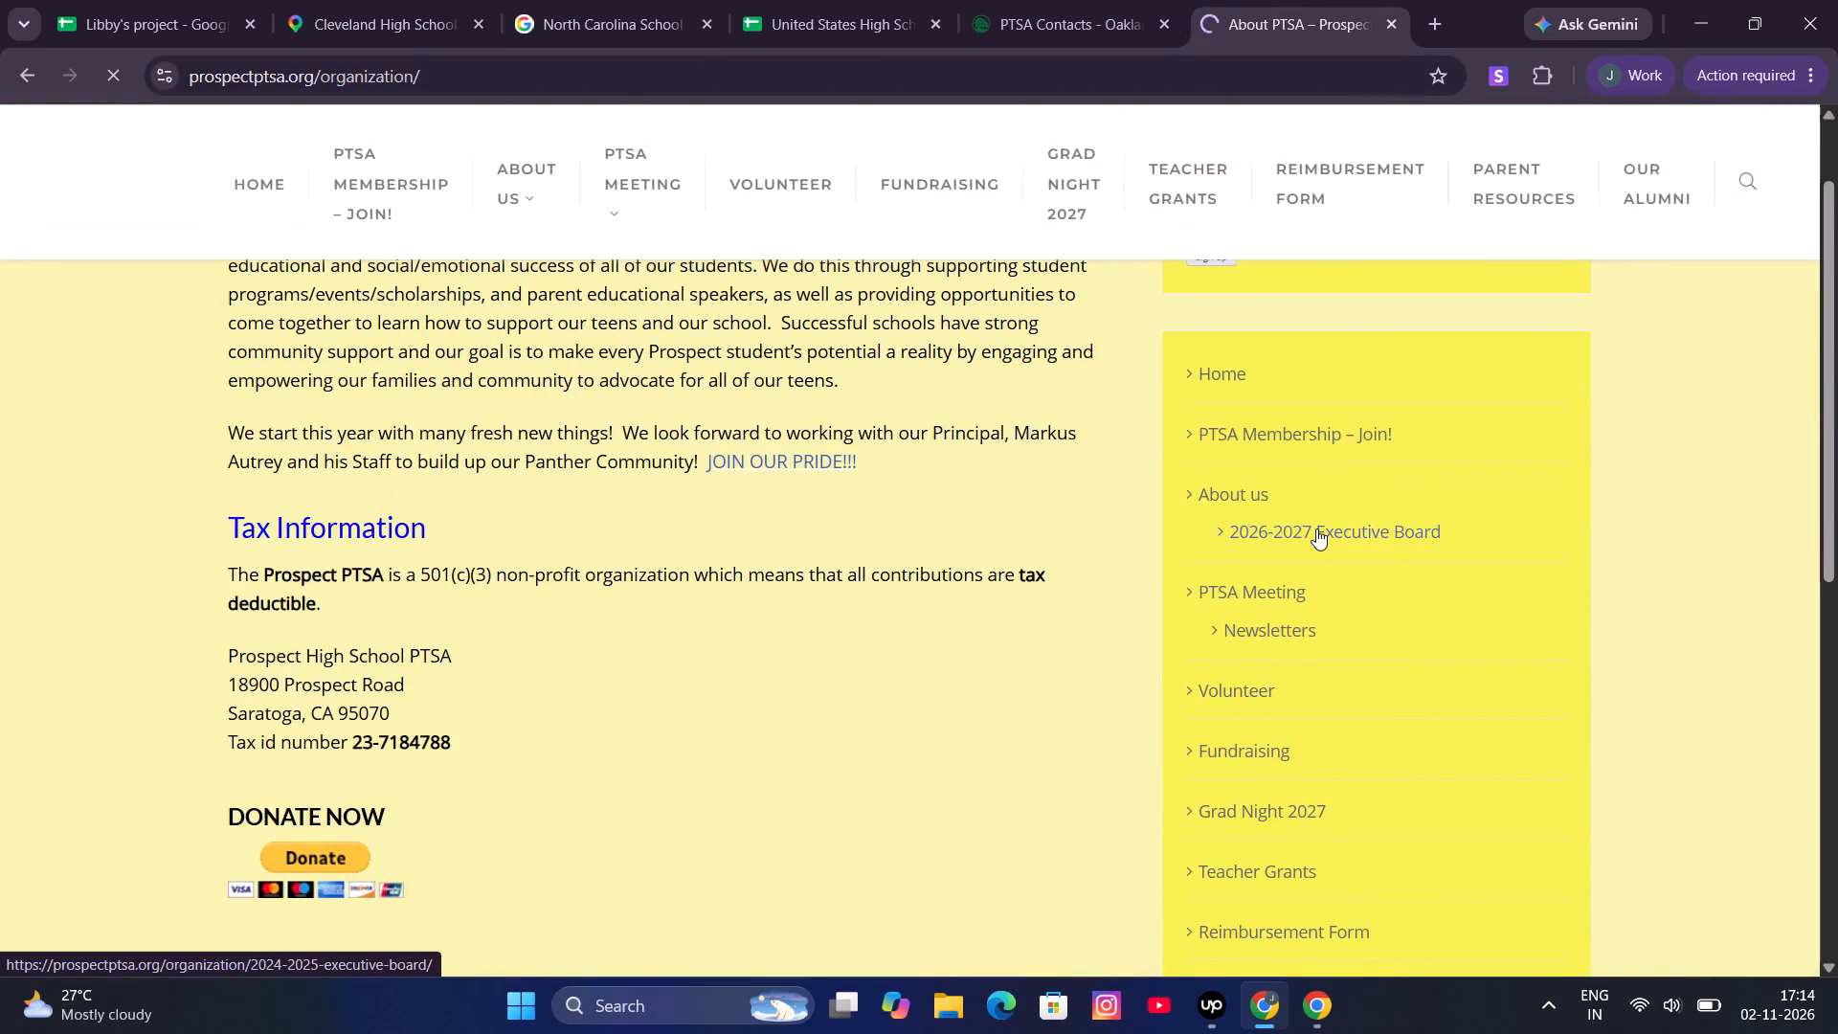
scroll(885, 655, down, 2)
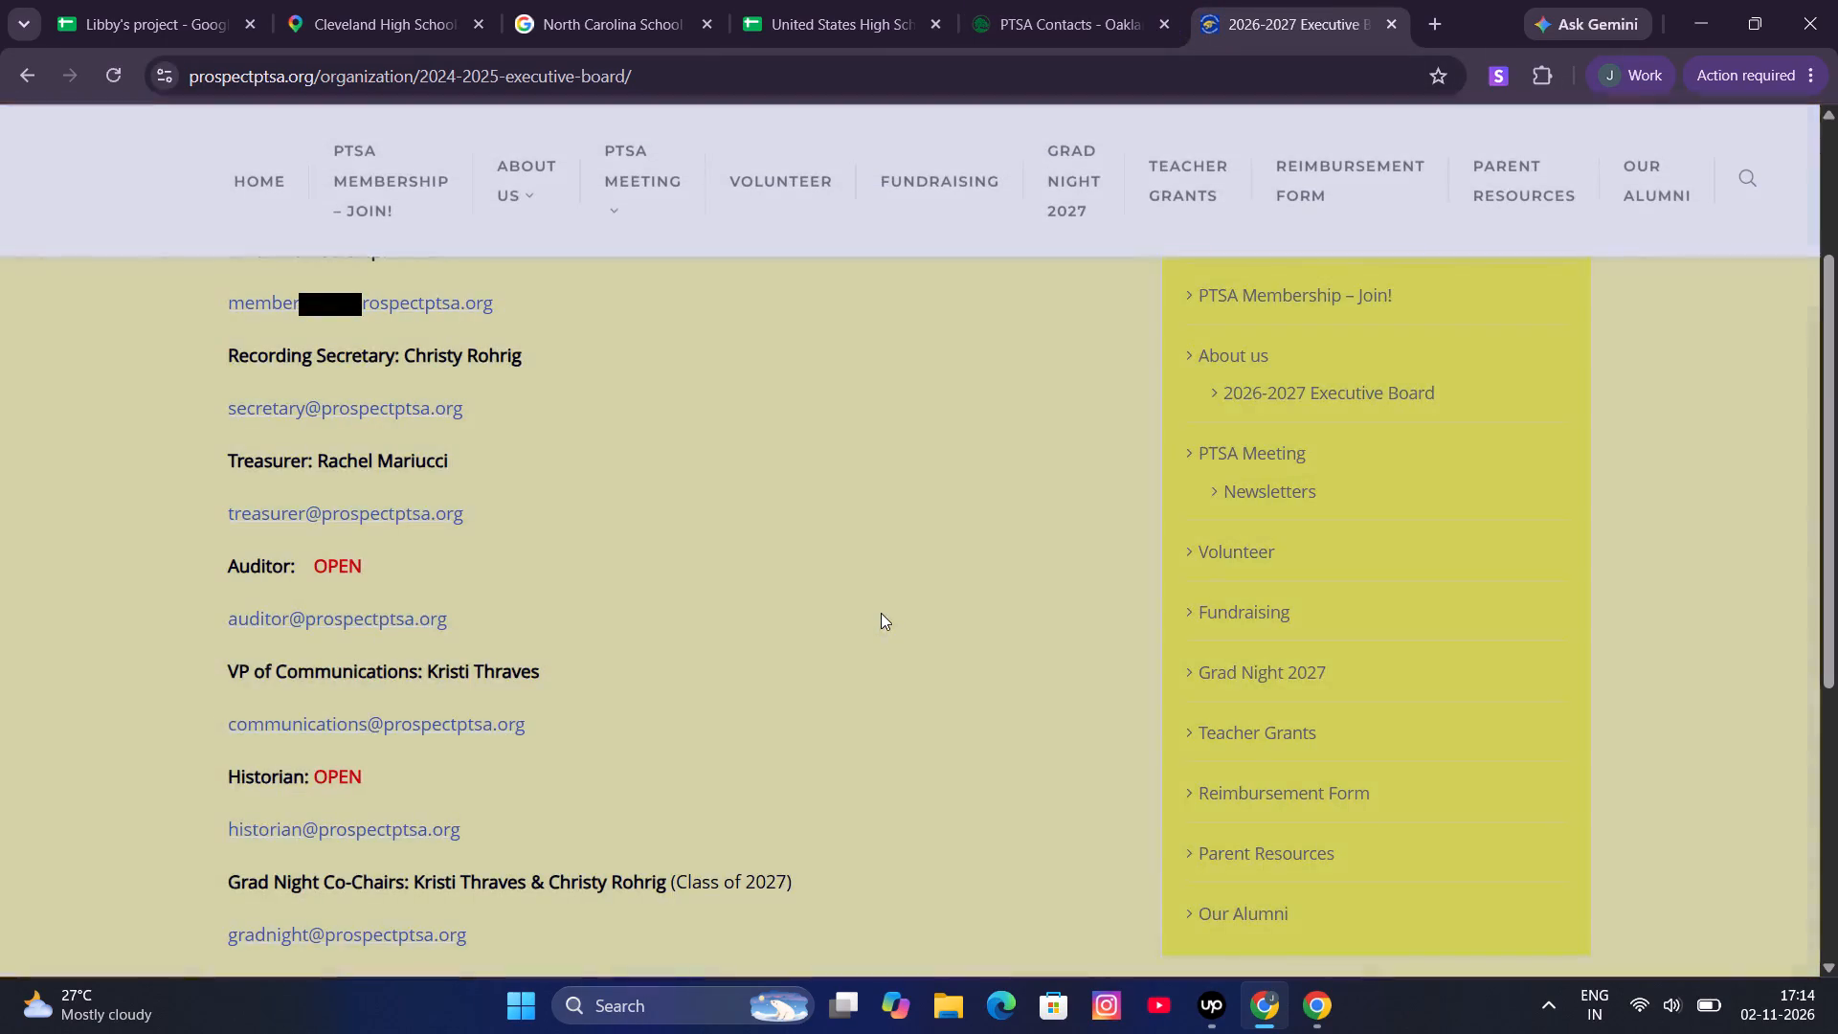
scroll(880, 613, down, 3)
scroll(880, 613, up, 10)
scroll(880, 613, down, 1)
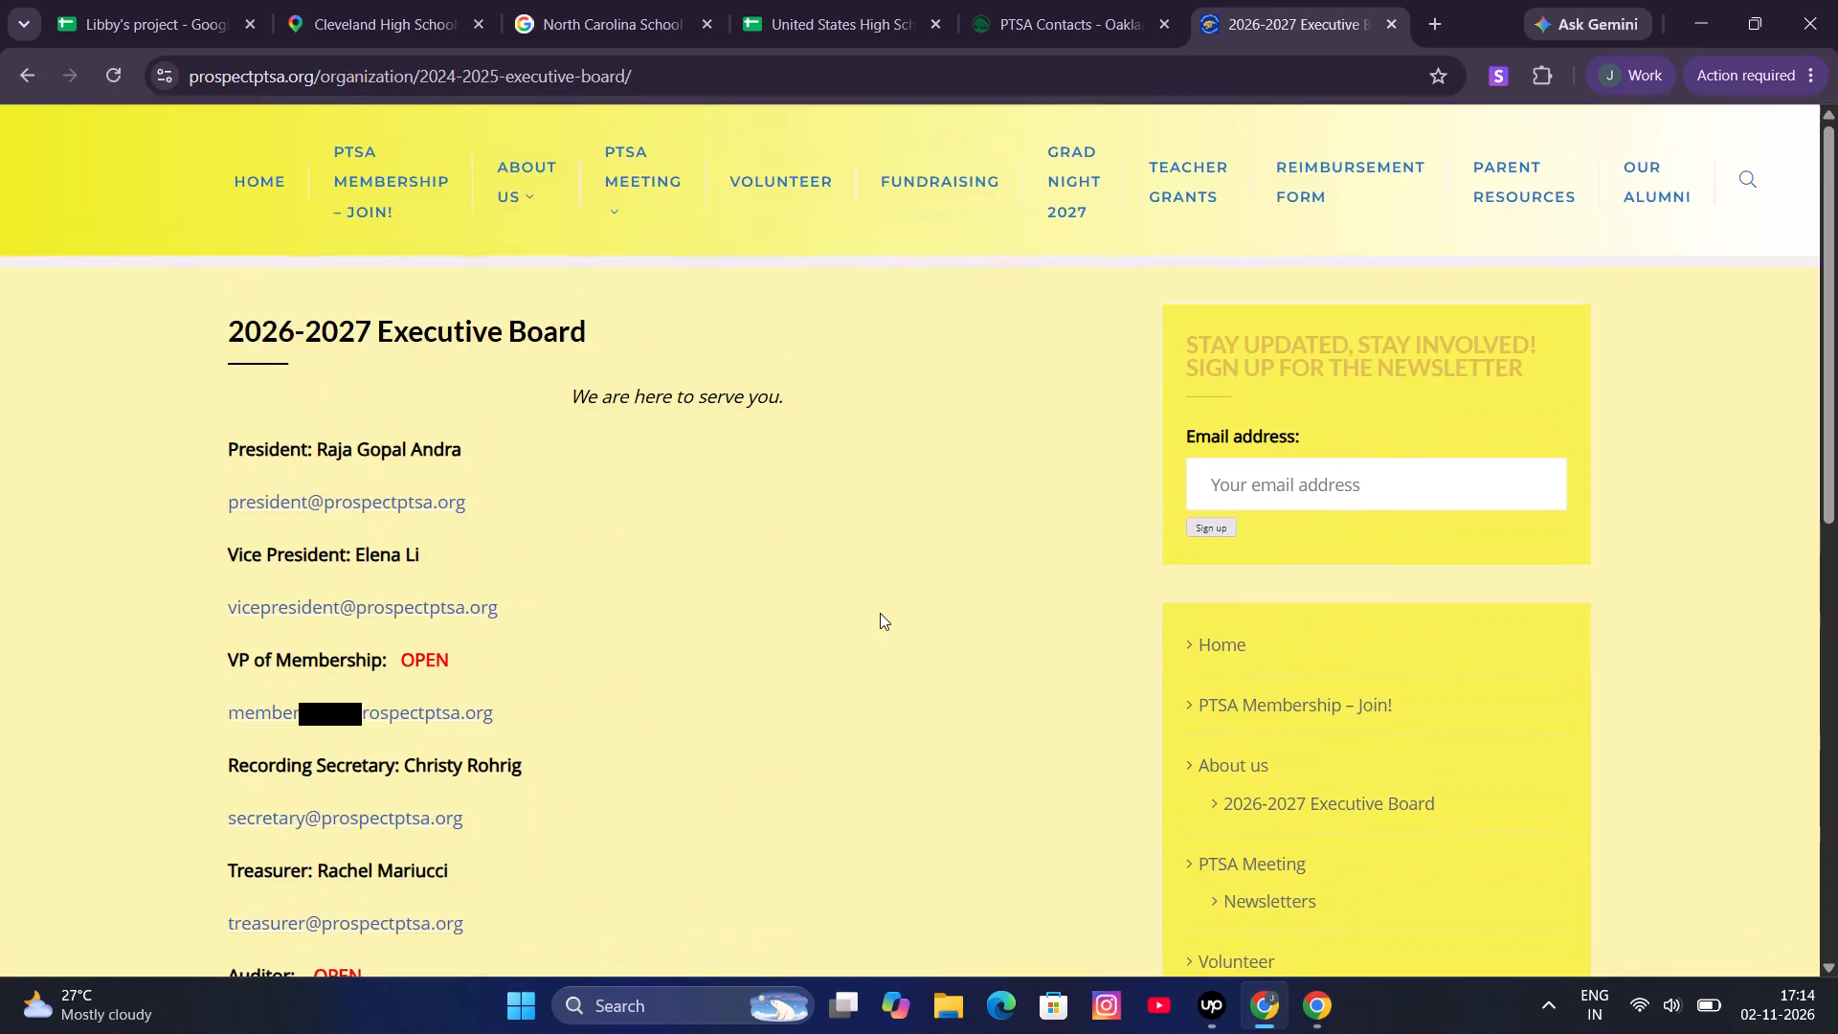
scroll(880, 613, down, 1)
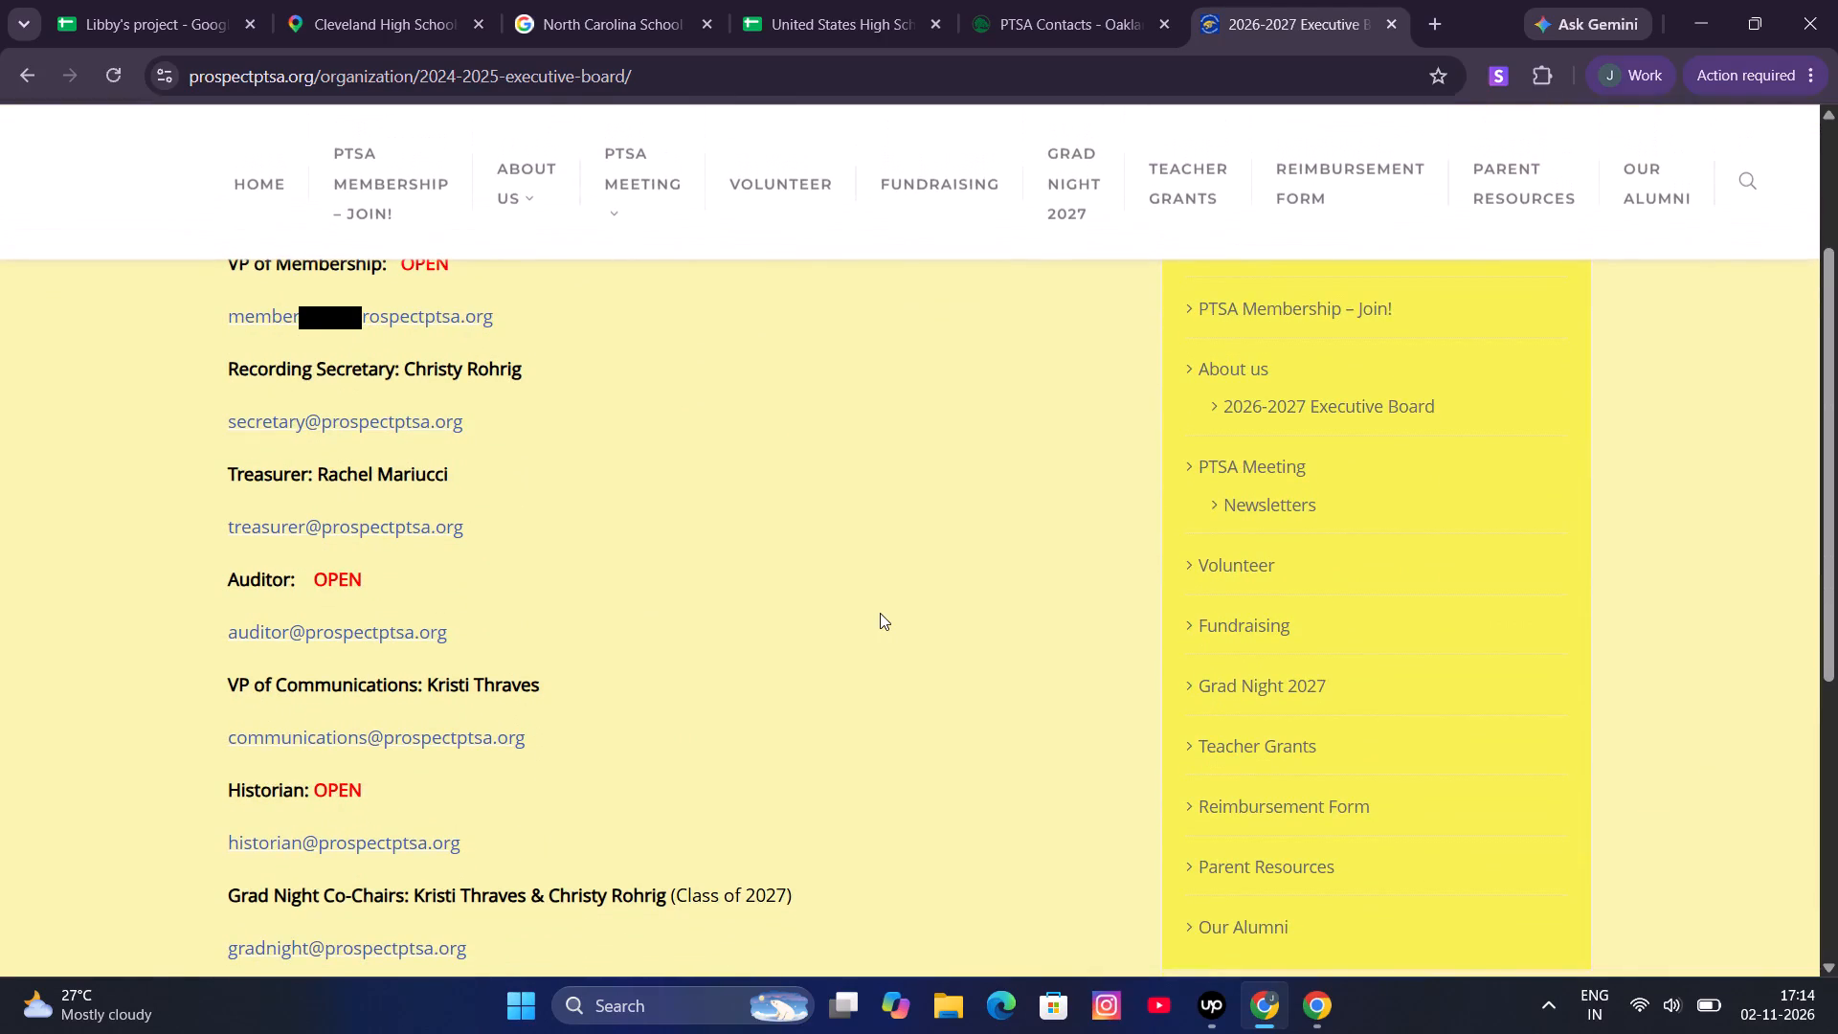
scroll(880, 613, down, 2)
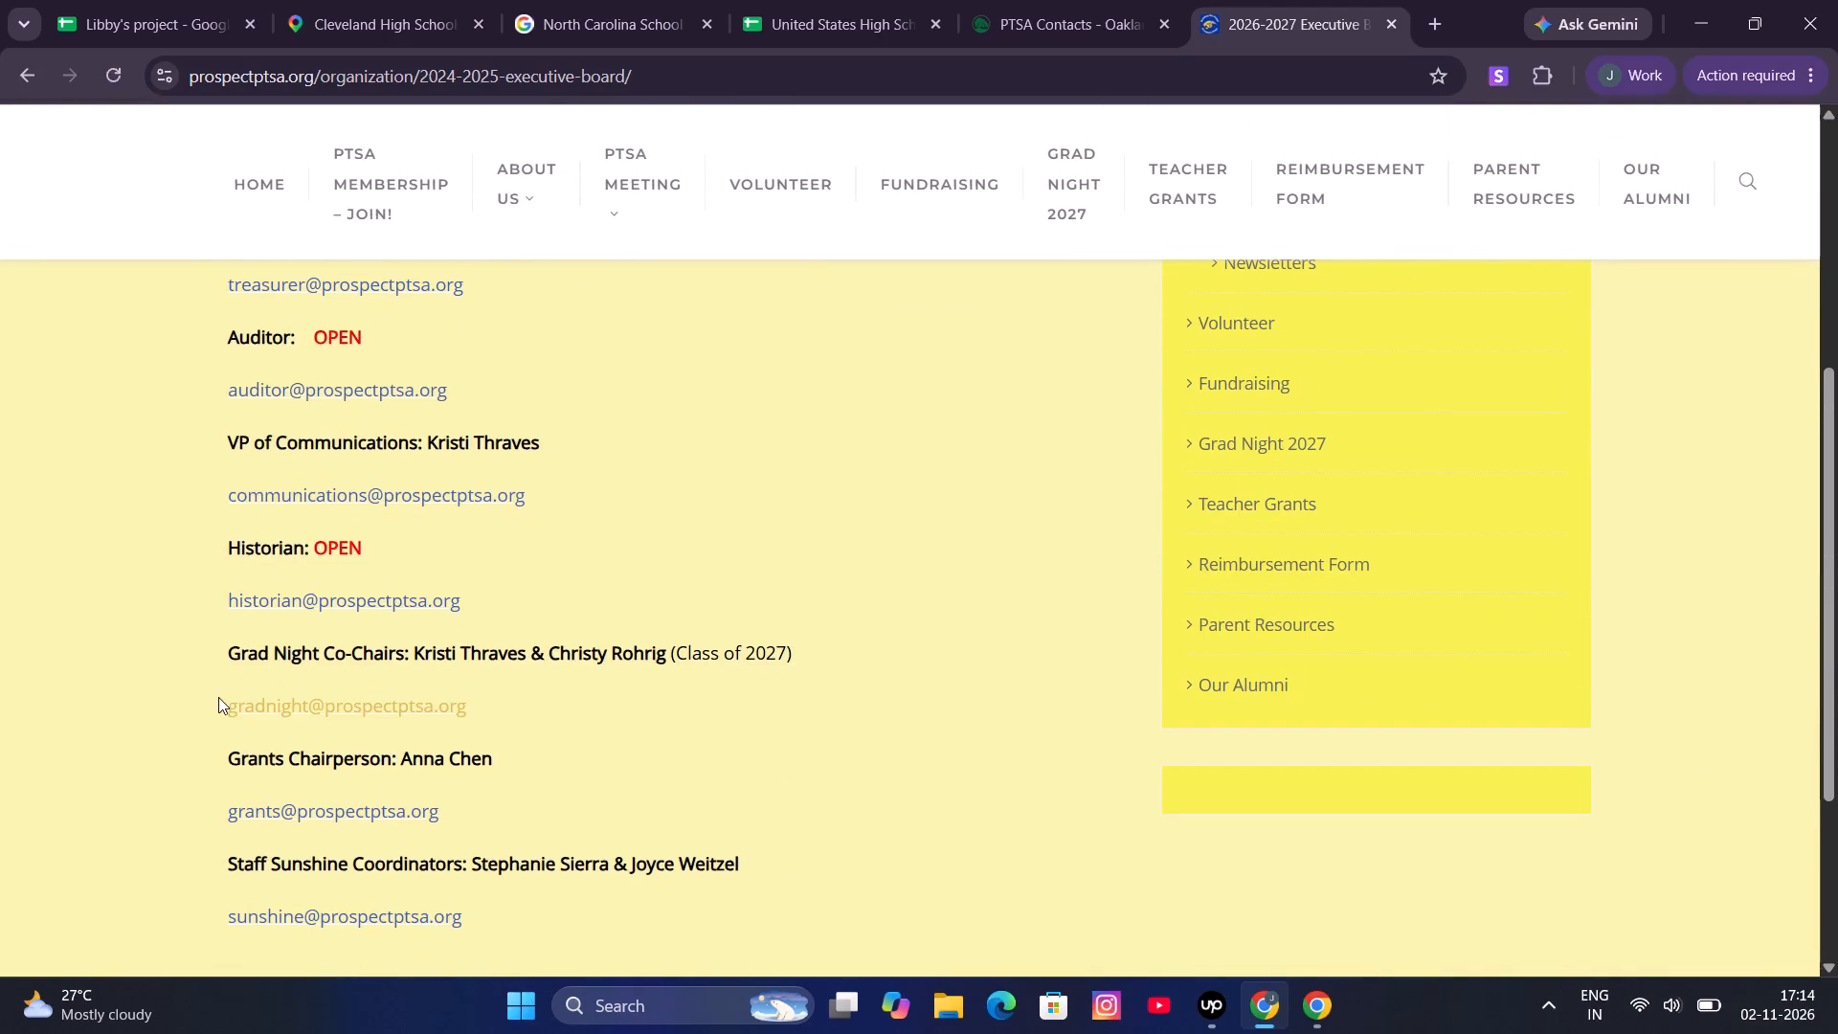
scroll(368, 686, down, 1)
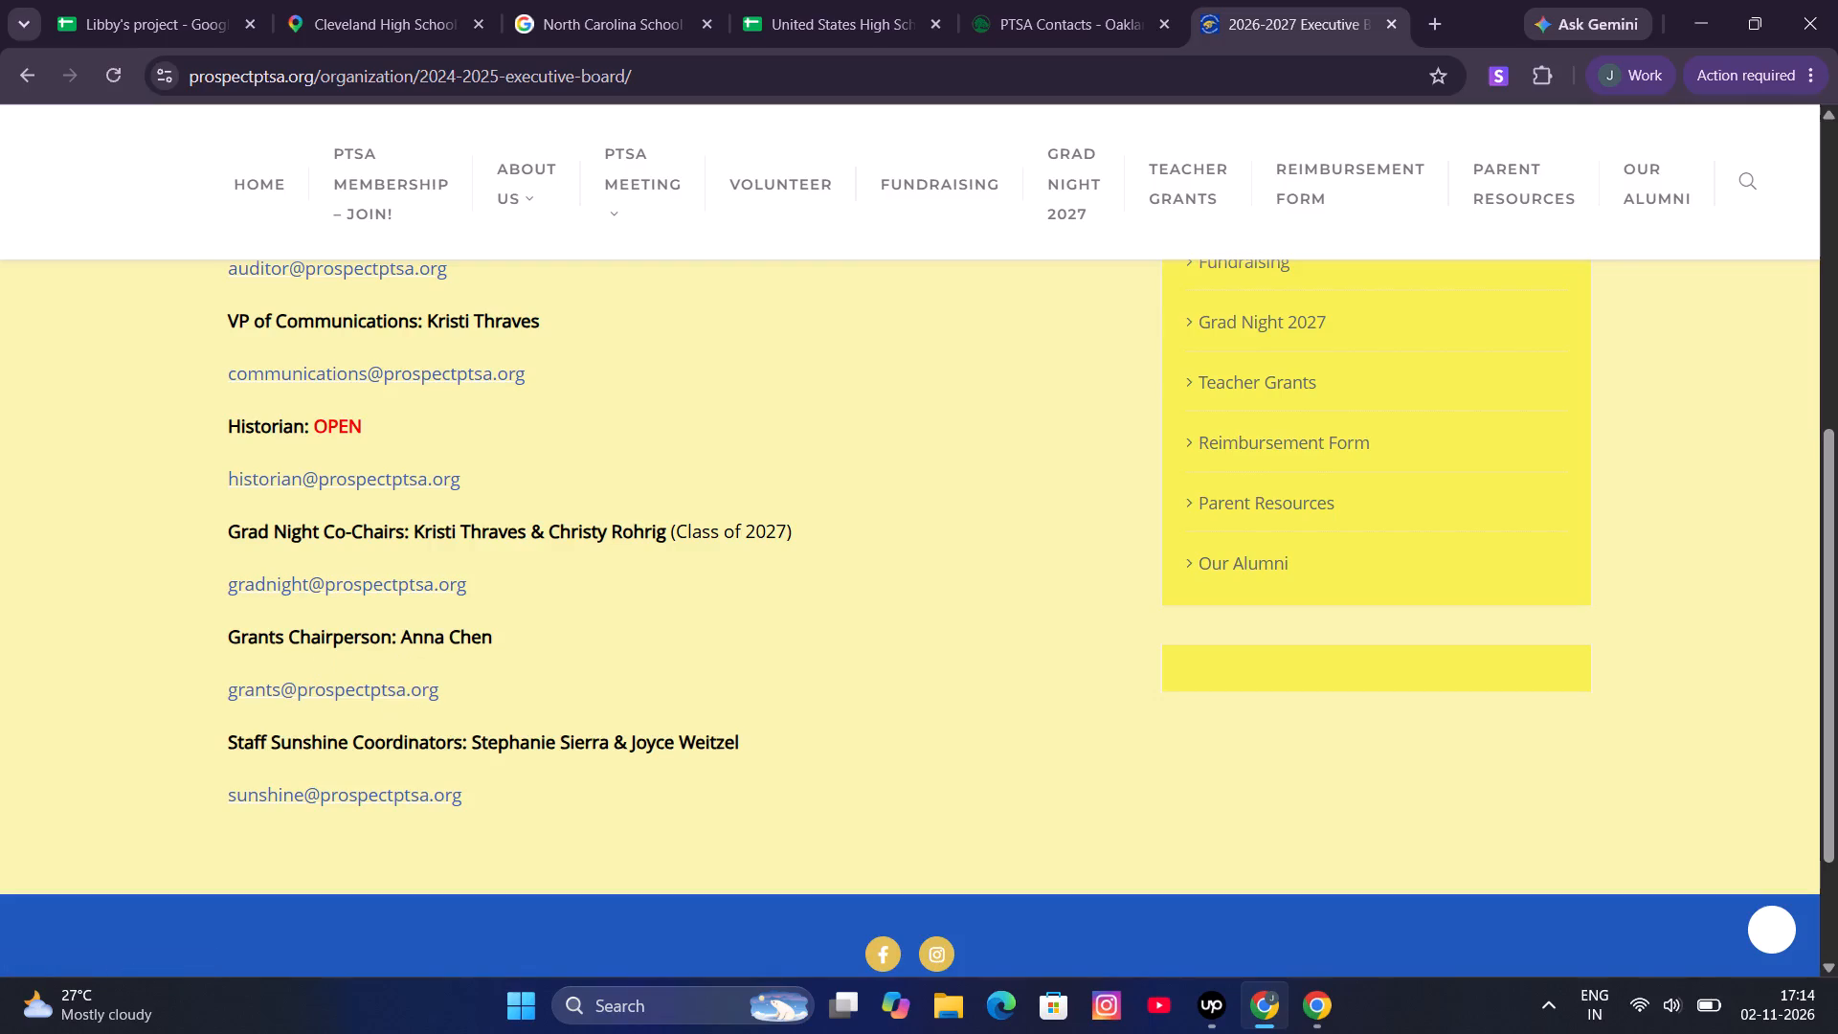
scroll(572, 690, up, 7)
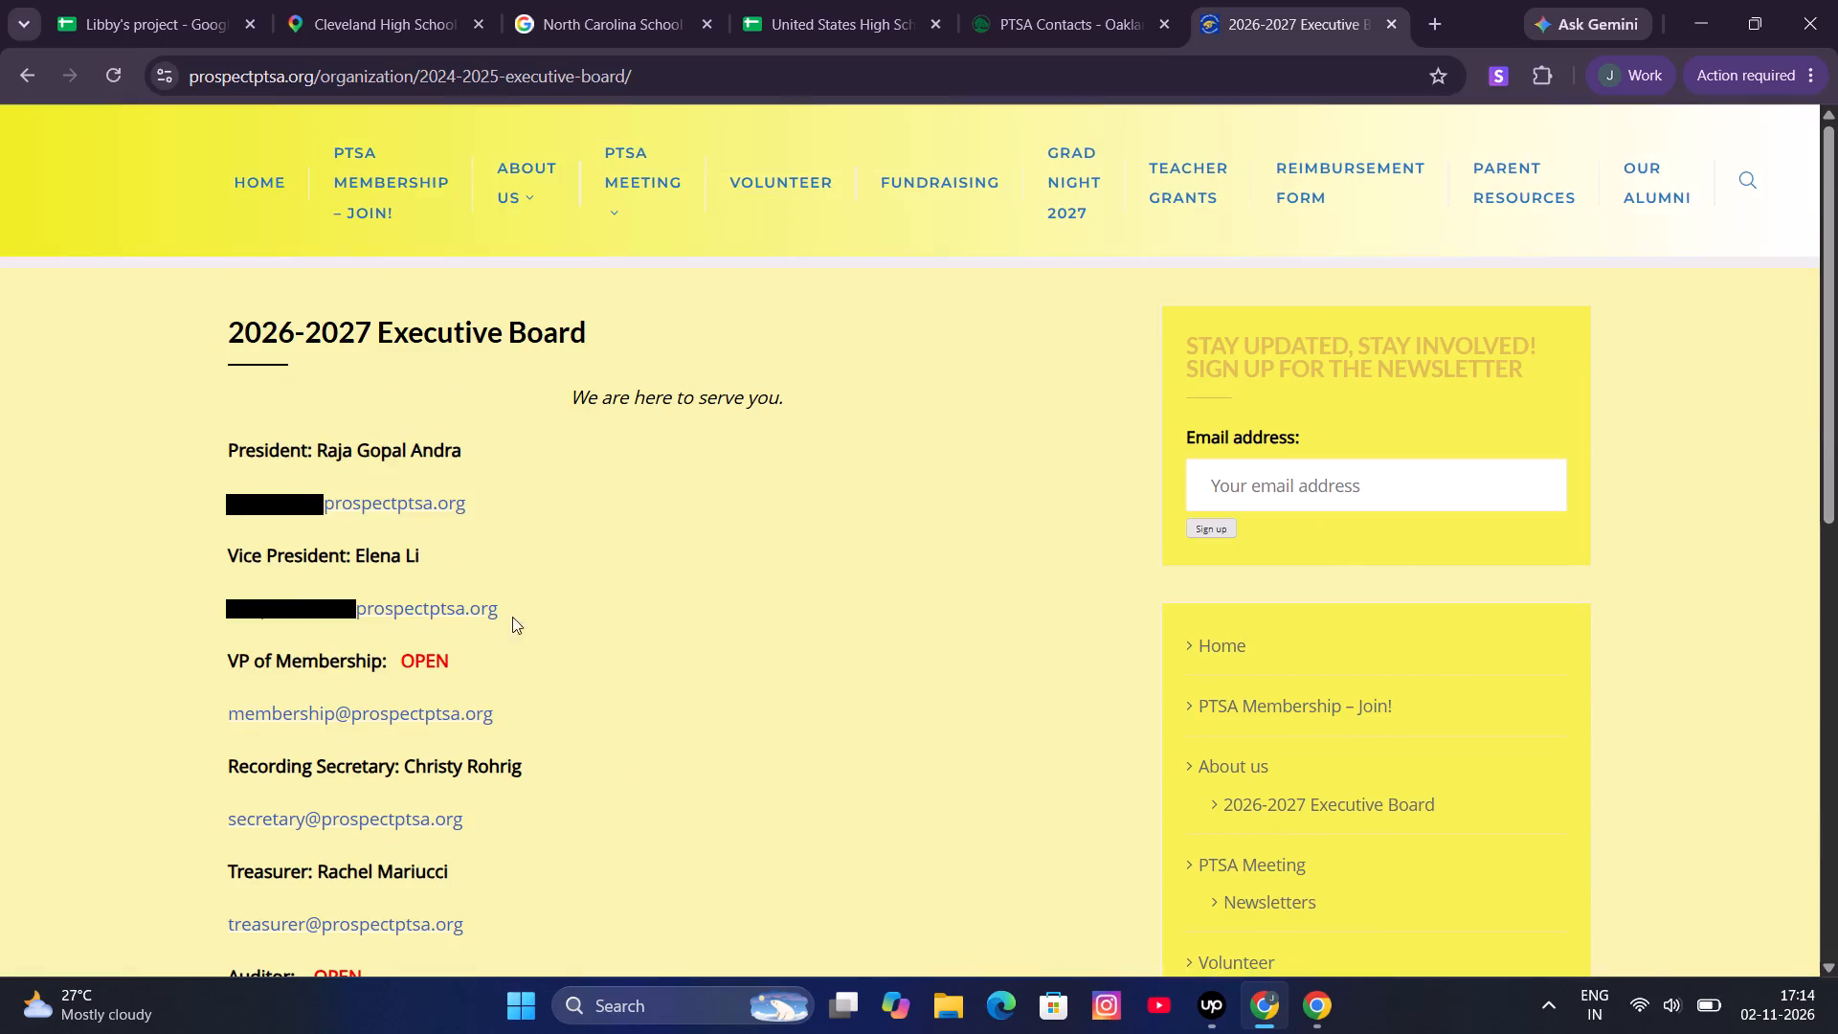
drag(211, 501, 522, 490)
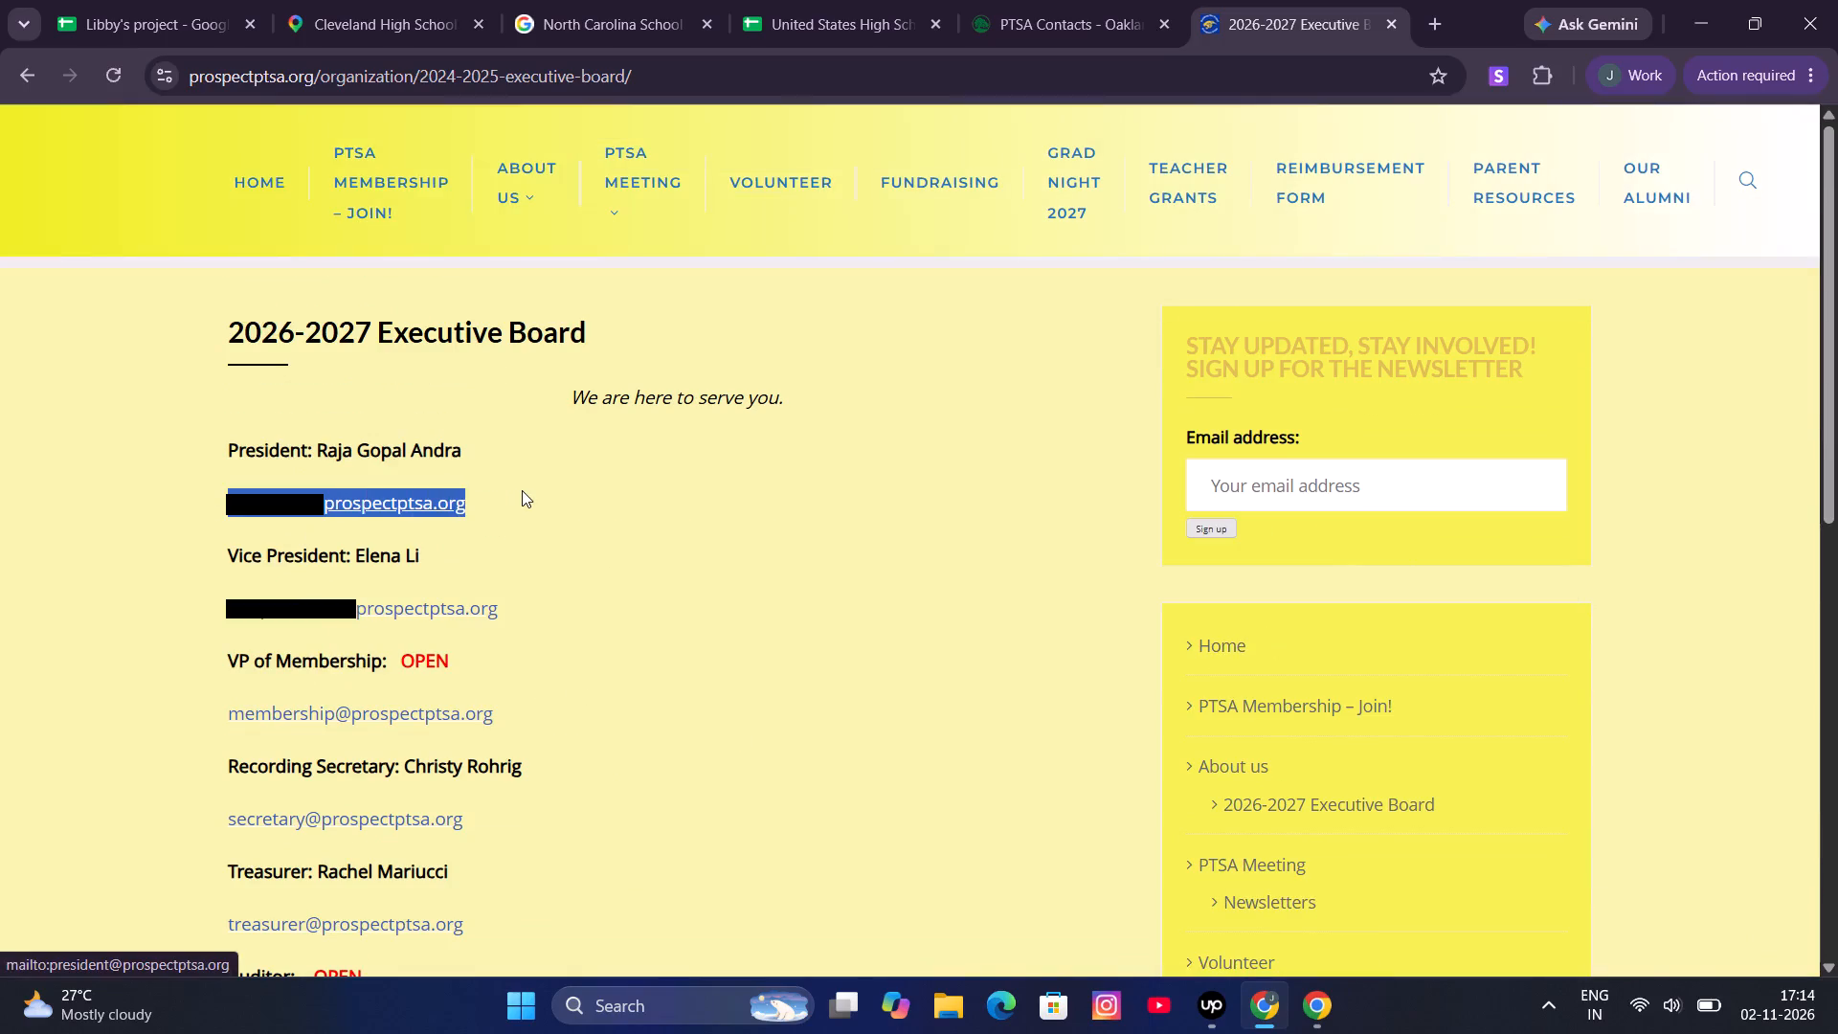
drag(522, 490, 523, 491)
key(ctrl+c)
key(ctrl+c)
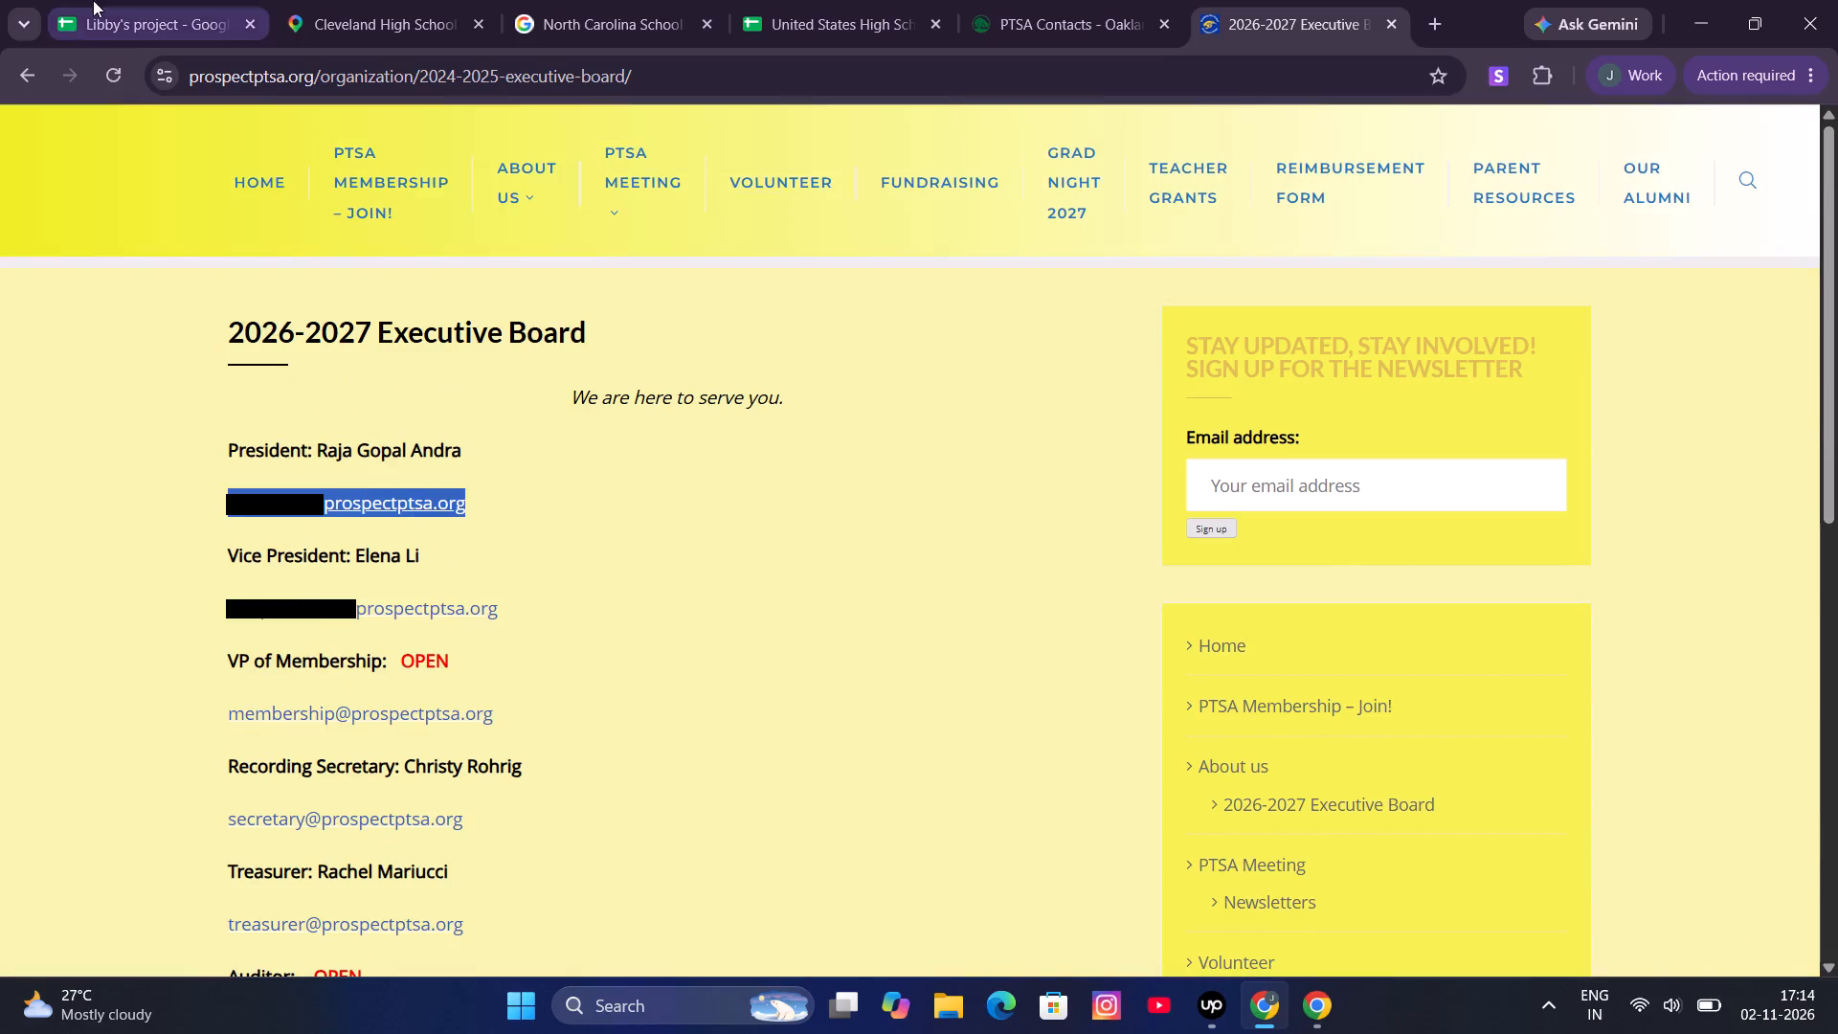
click(93, 0)
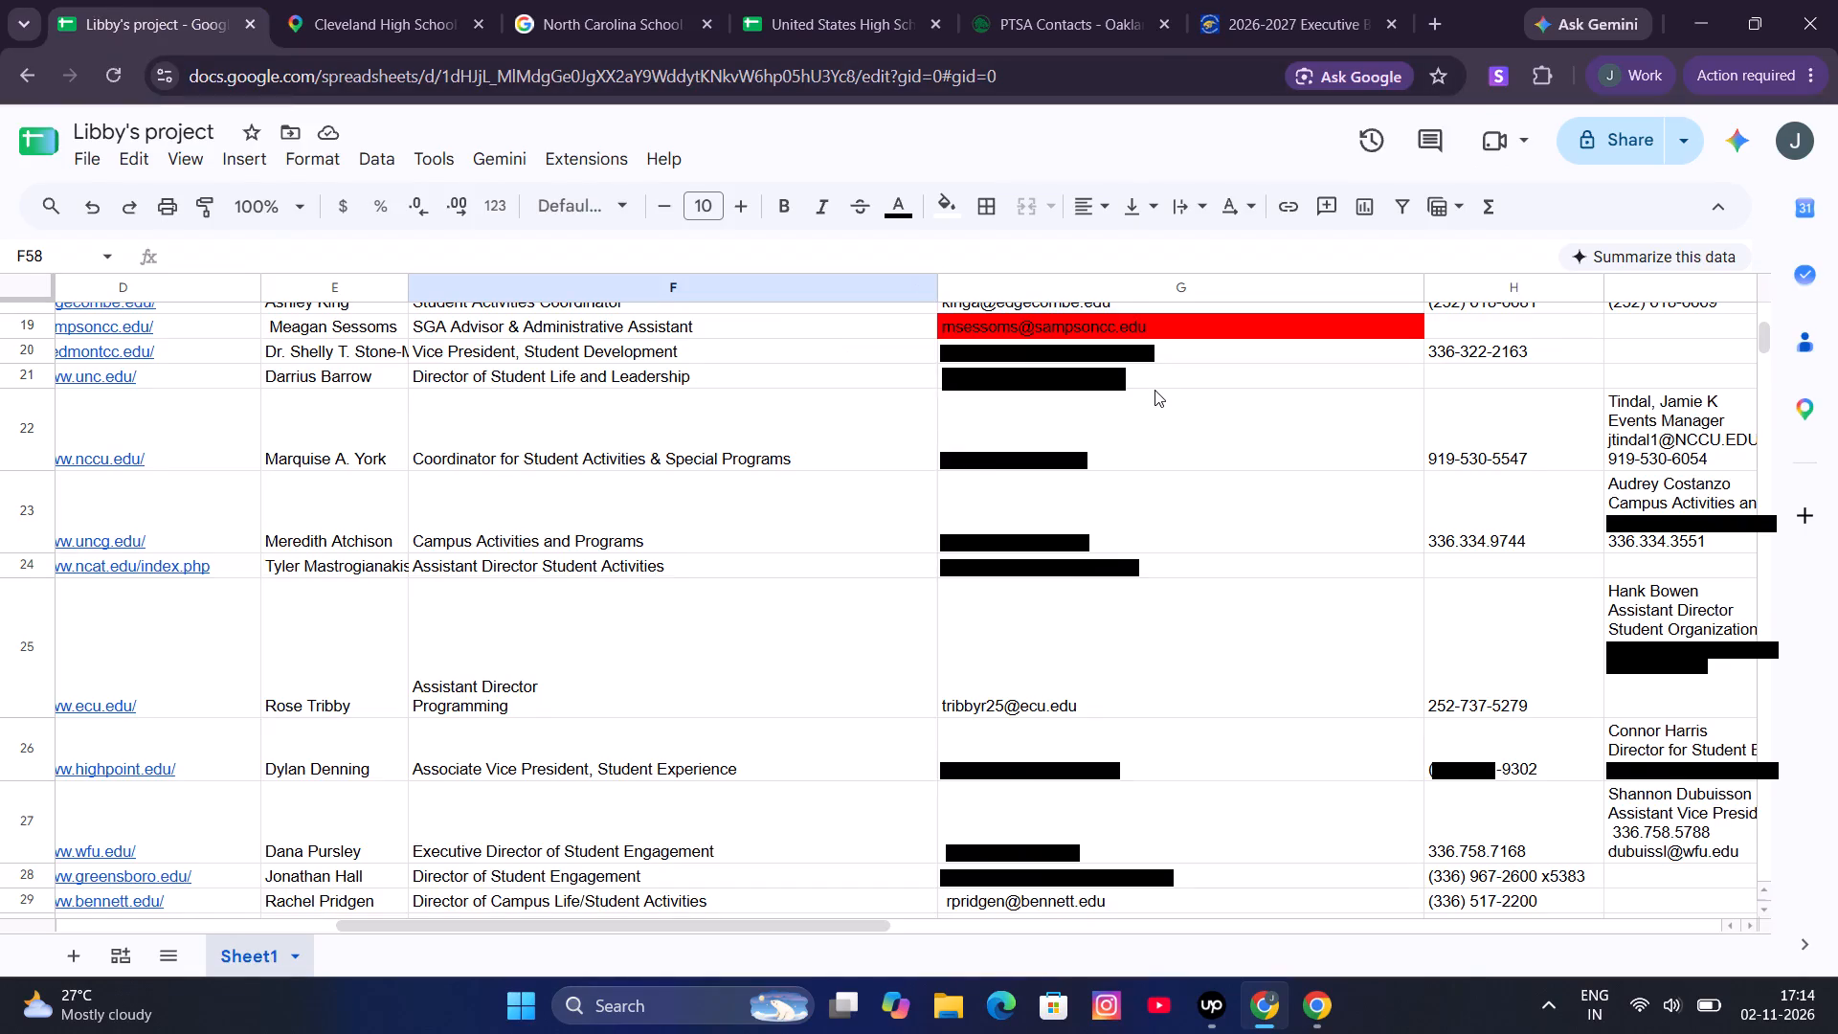
scroll(1154, 390, left, 1)
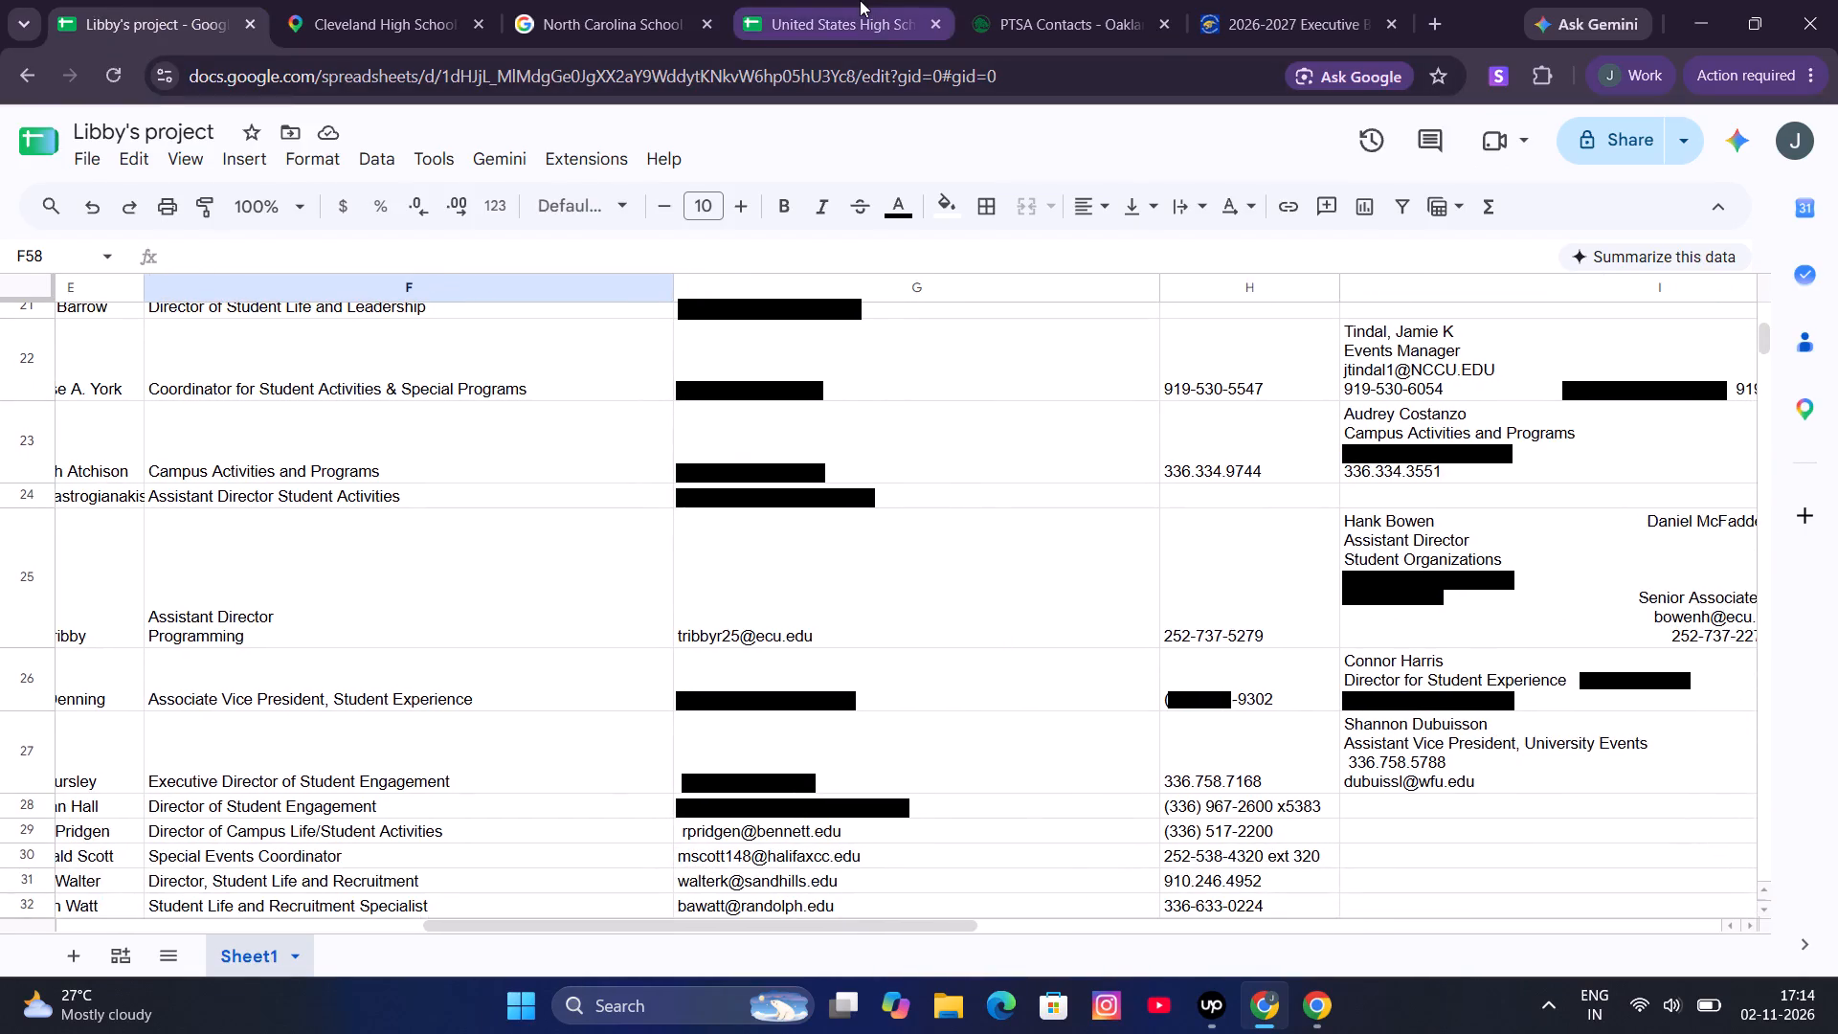
click(860, 0)
double_click(1346, 699)
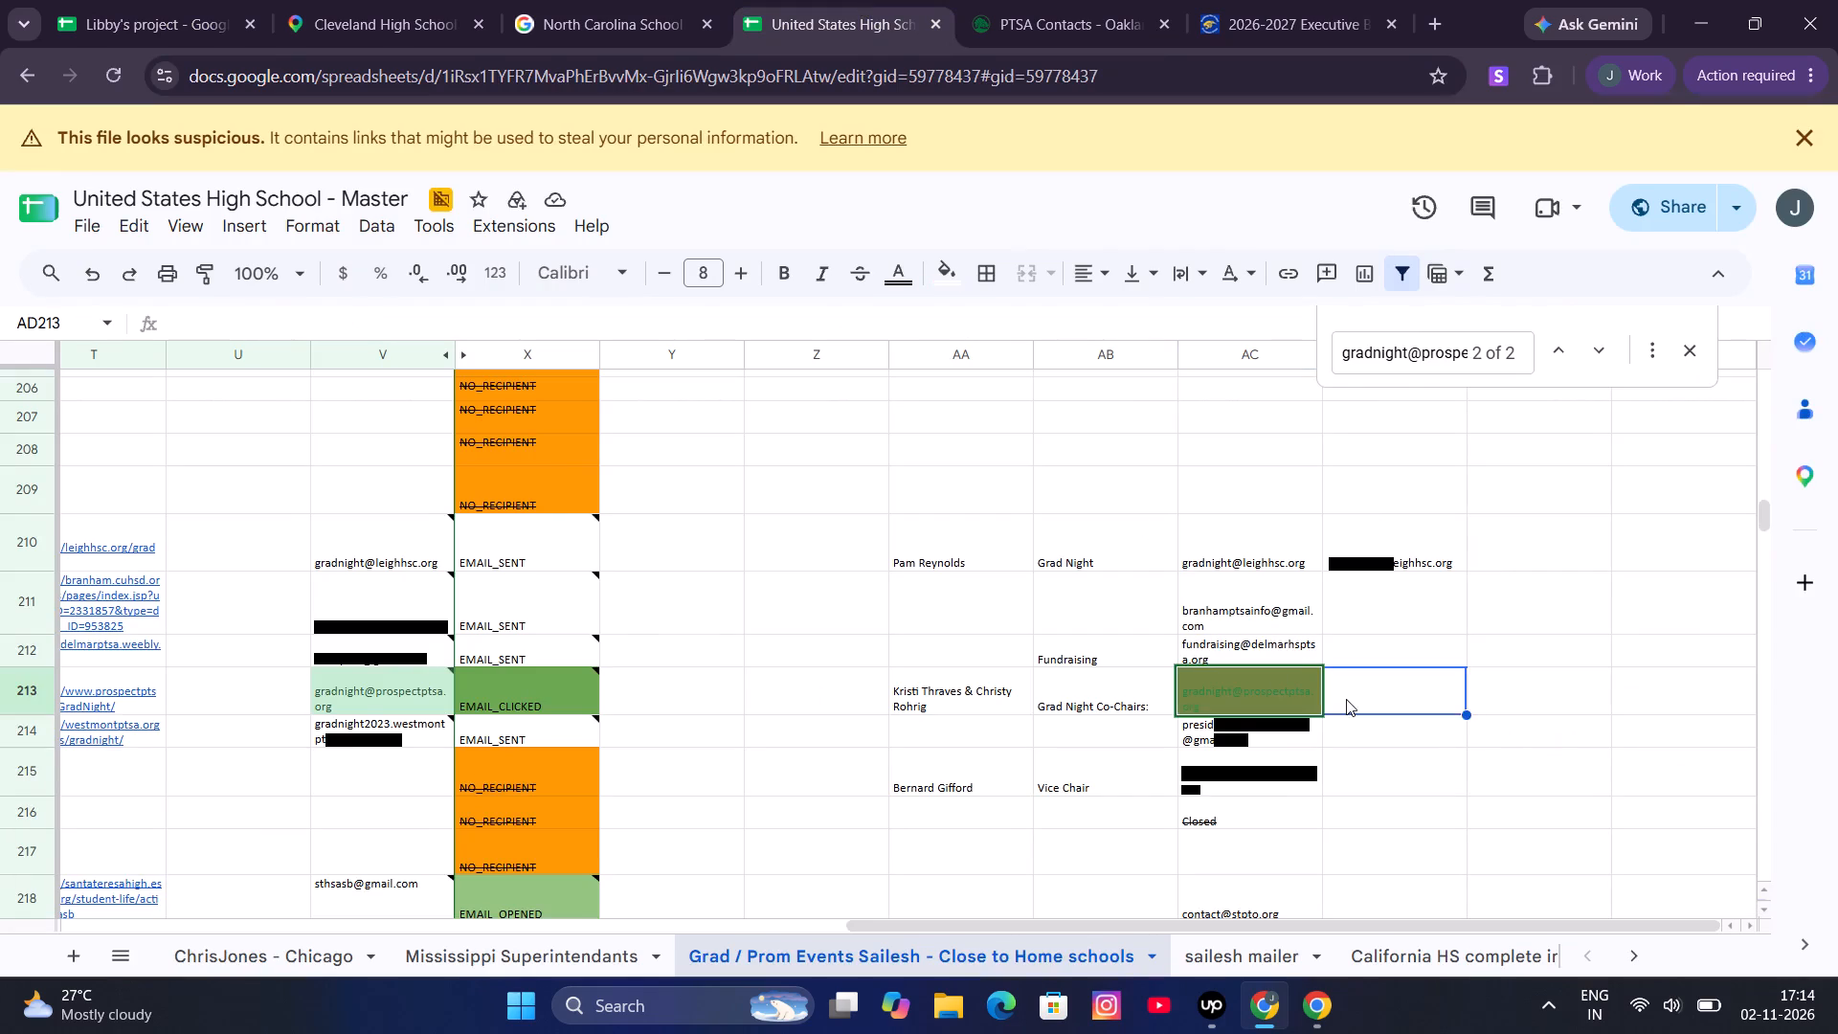
key(ctrl+v)
click(1346, 696)
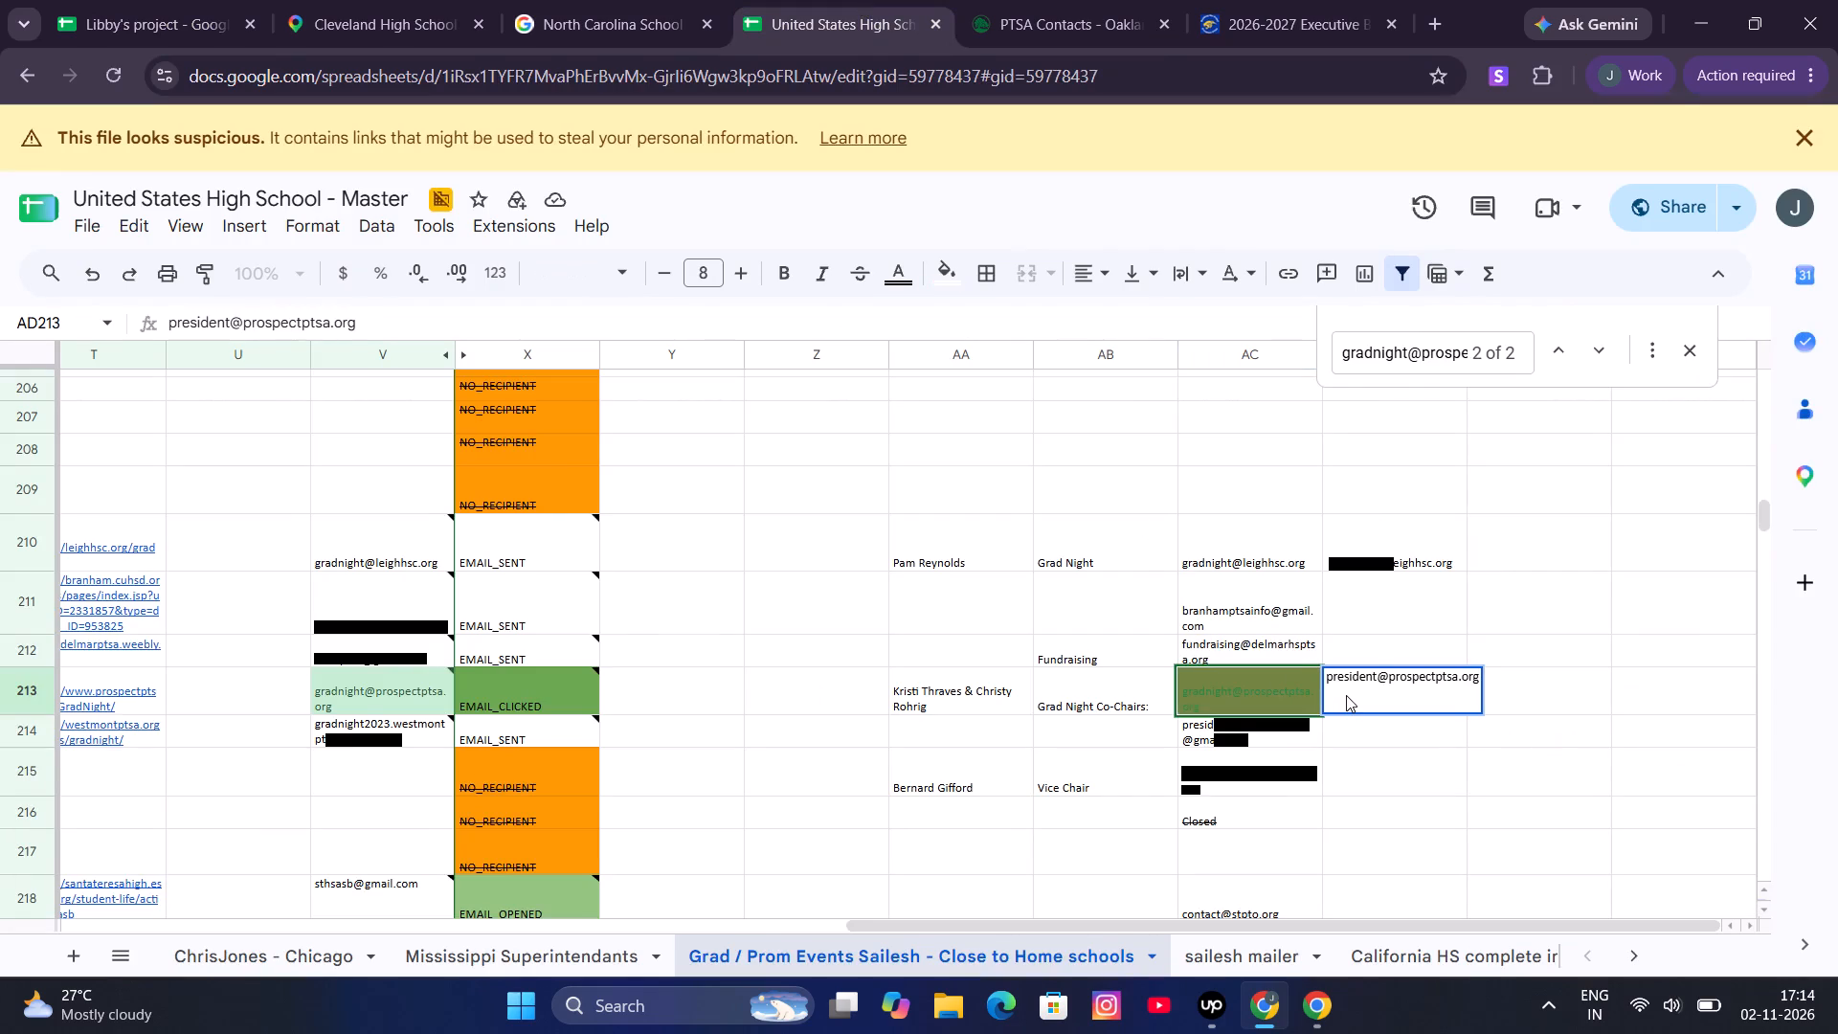
click(952, 258)
click(1086, 385)
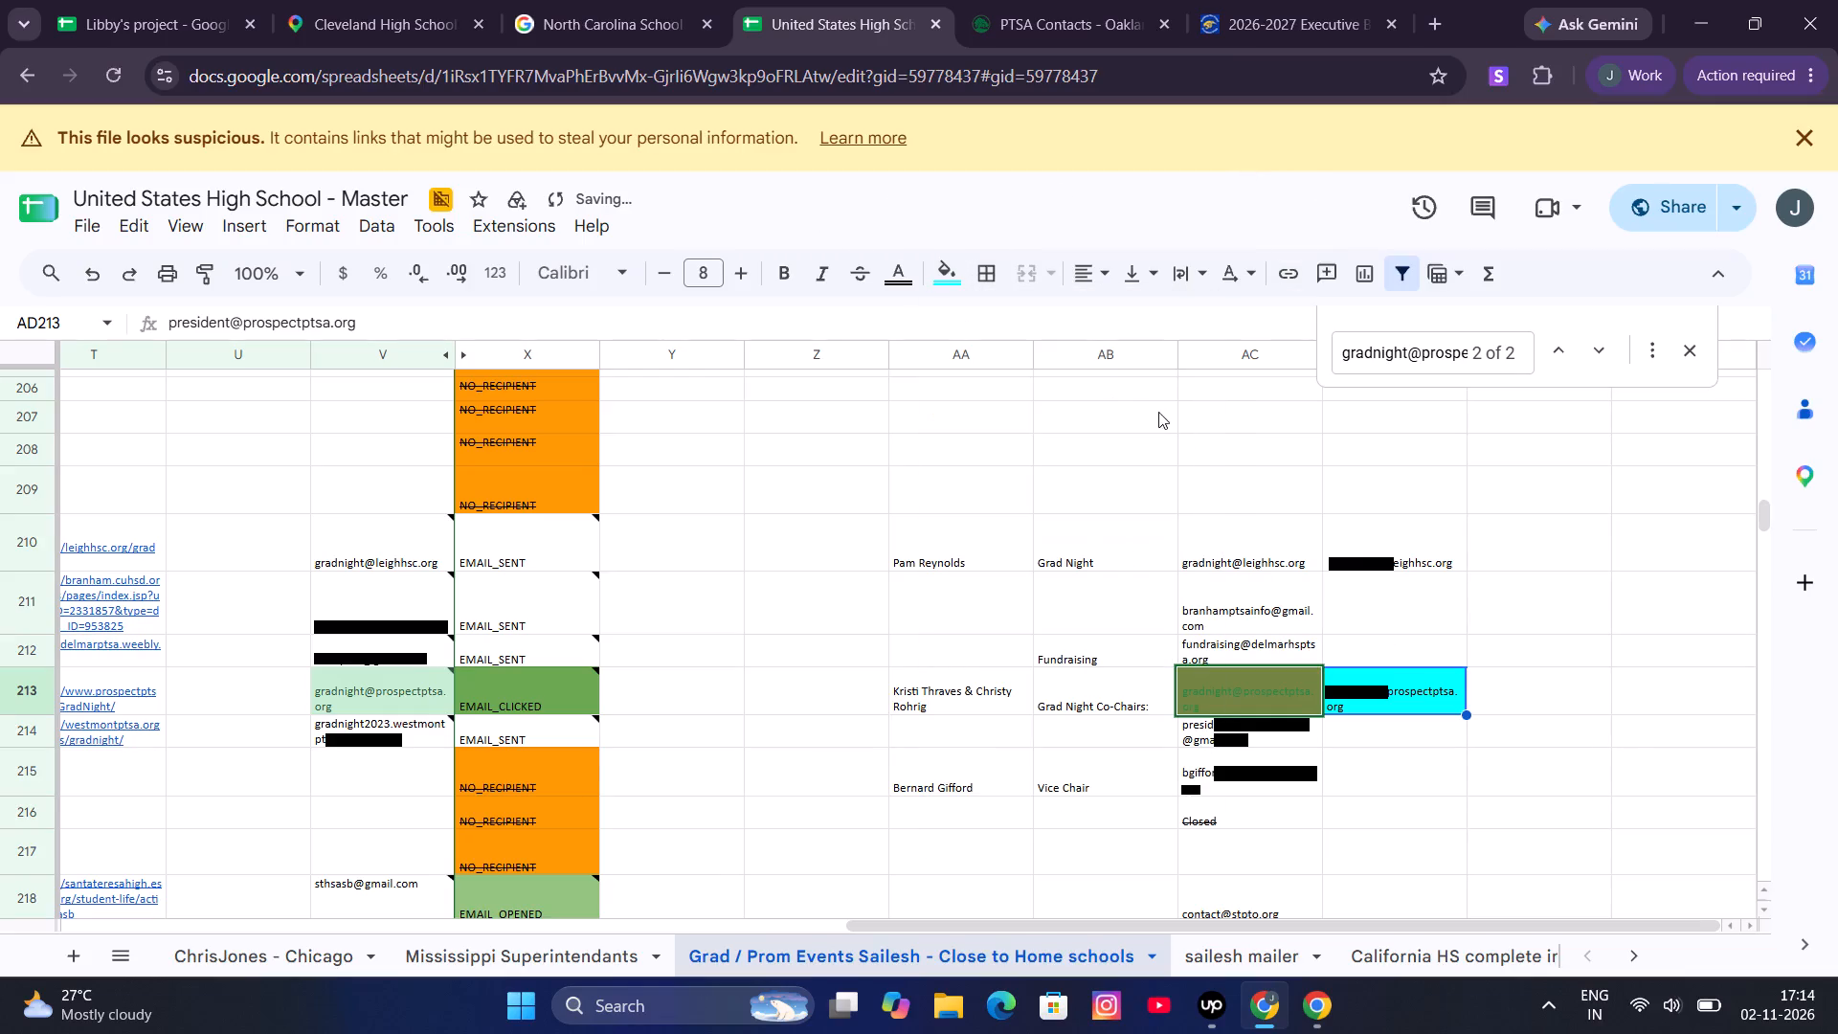
Change the fill of cell AC213, holding the Grad Night email address, to white.
click(1270, 692)
click(944, 275)
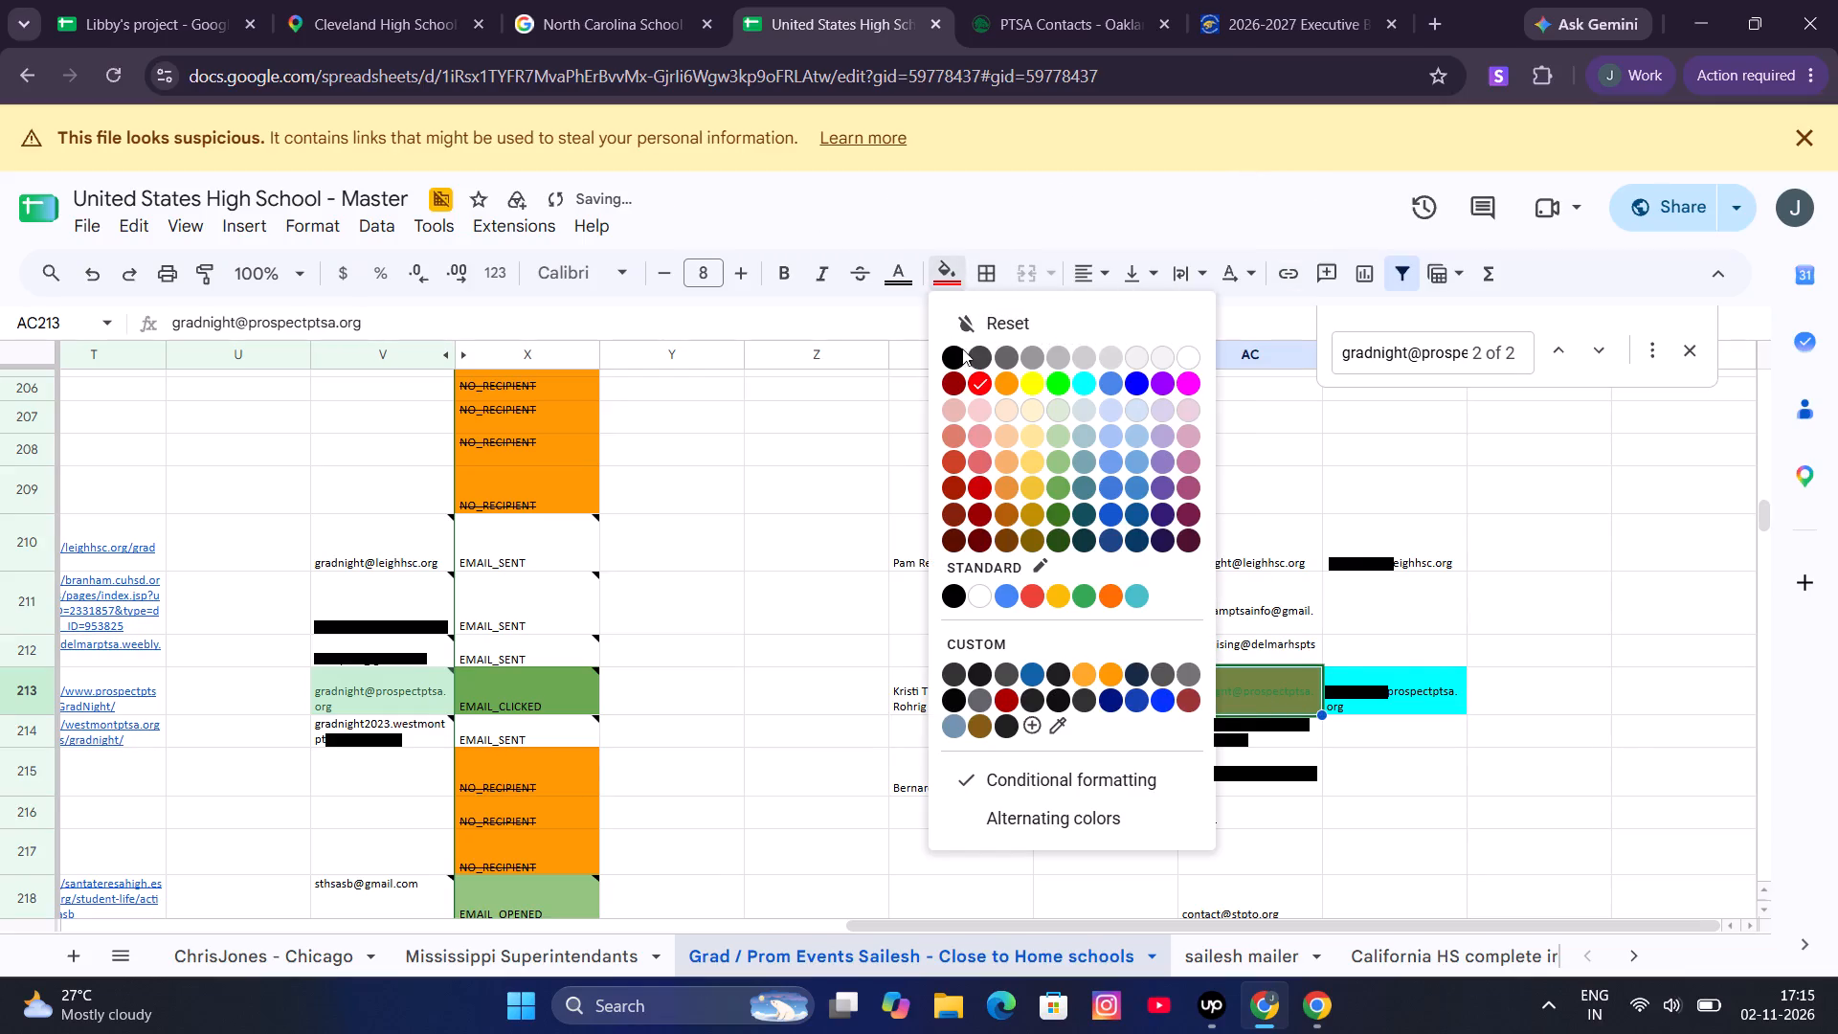
click(1176, 357)
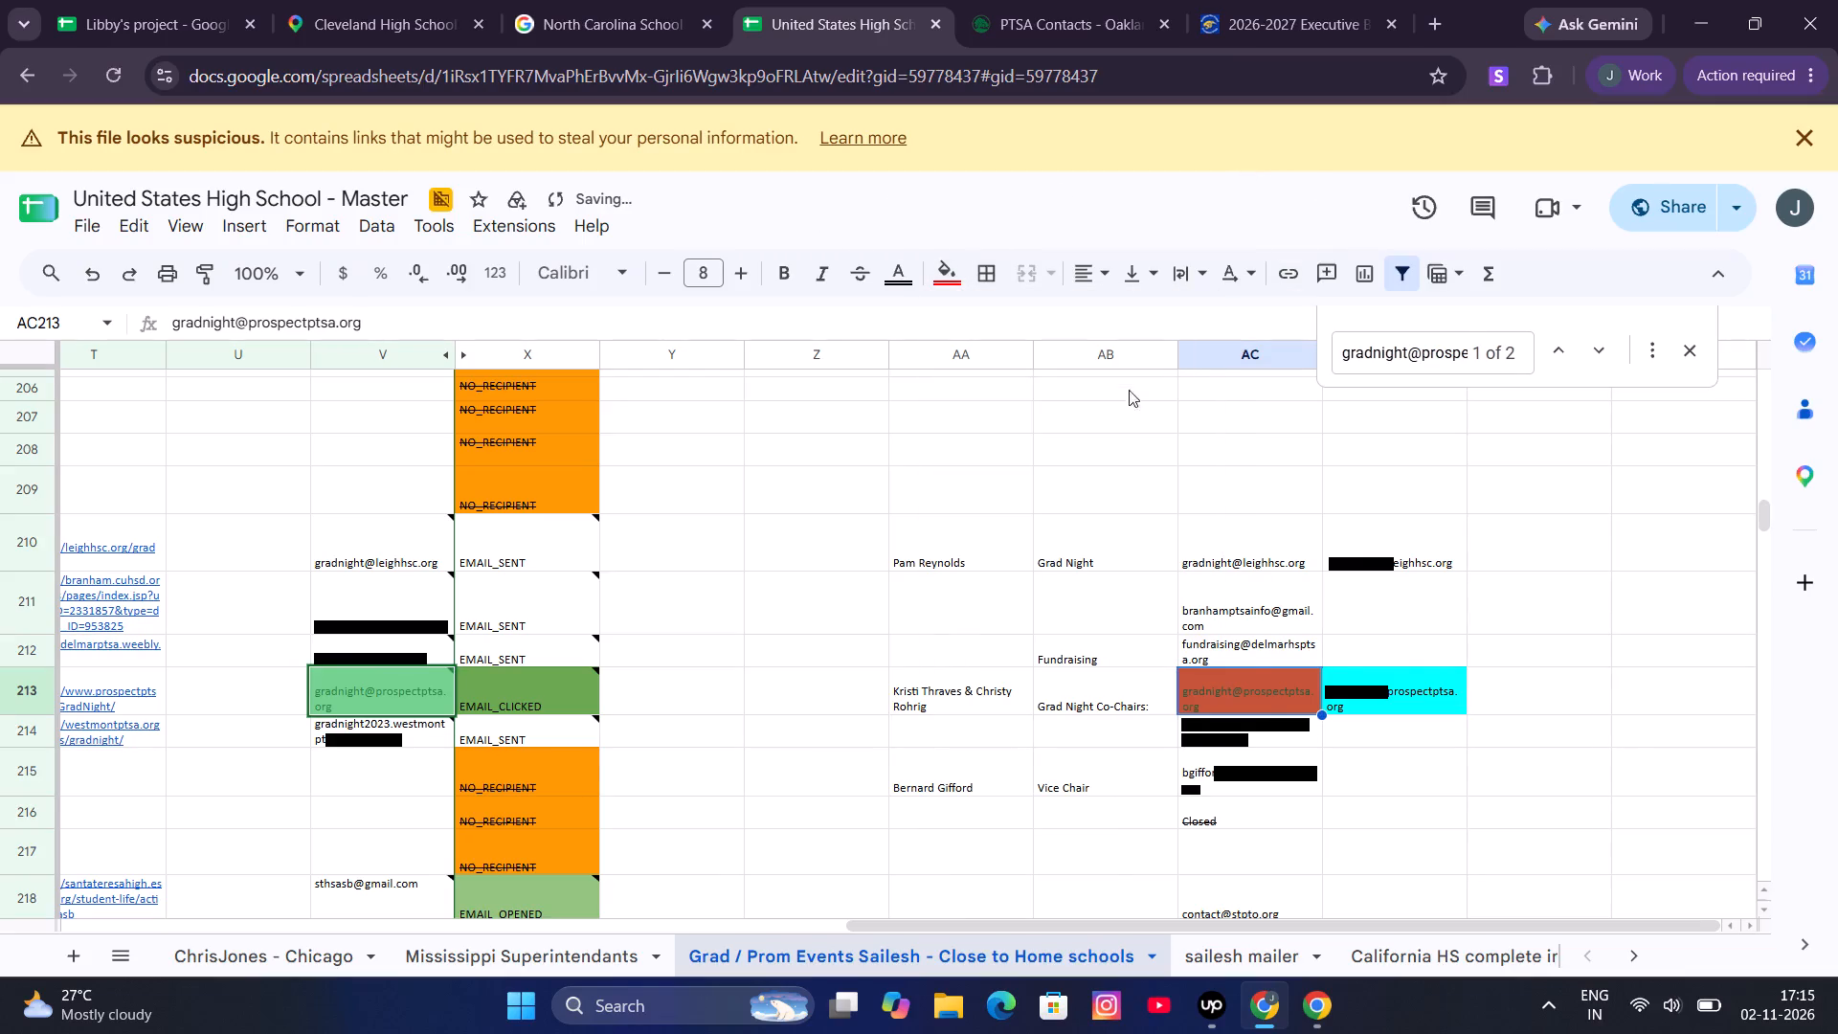
click(1245, 682)
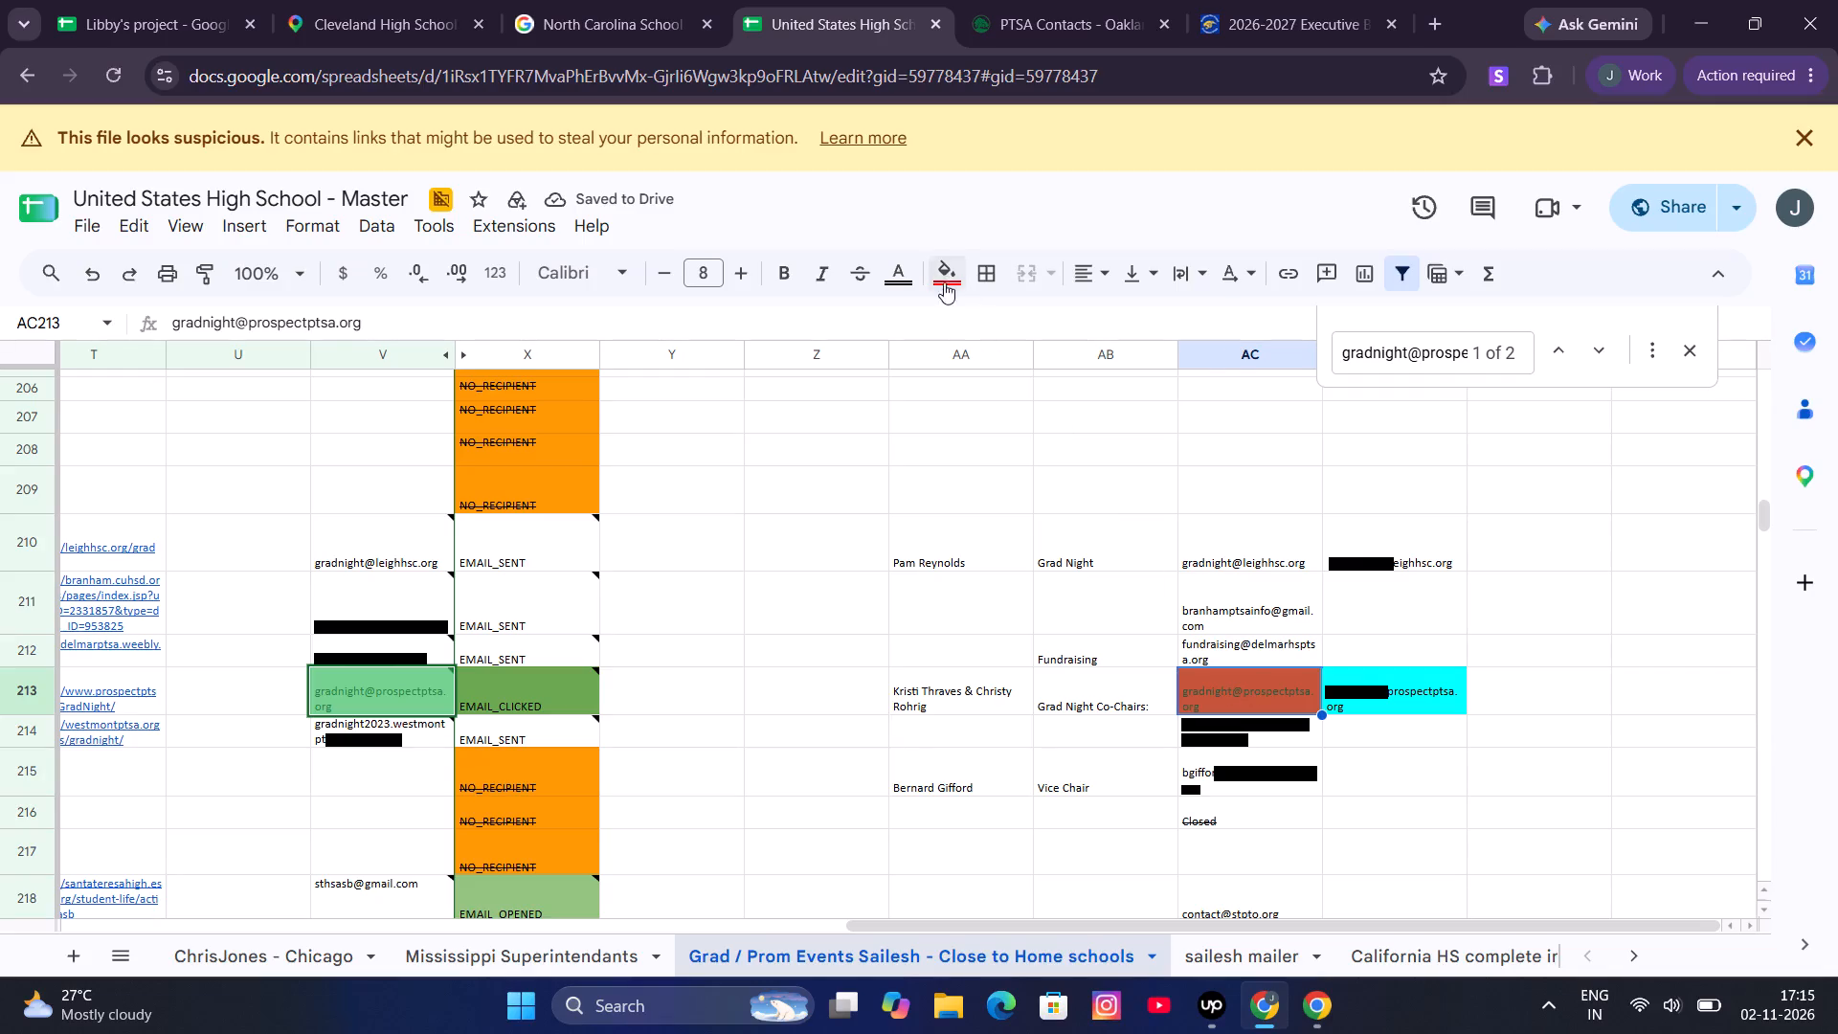
click(935, 269)
click(1189, 358)
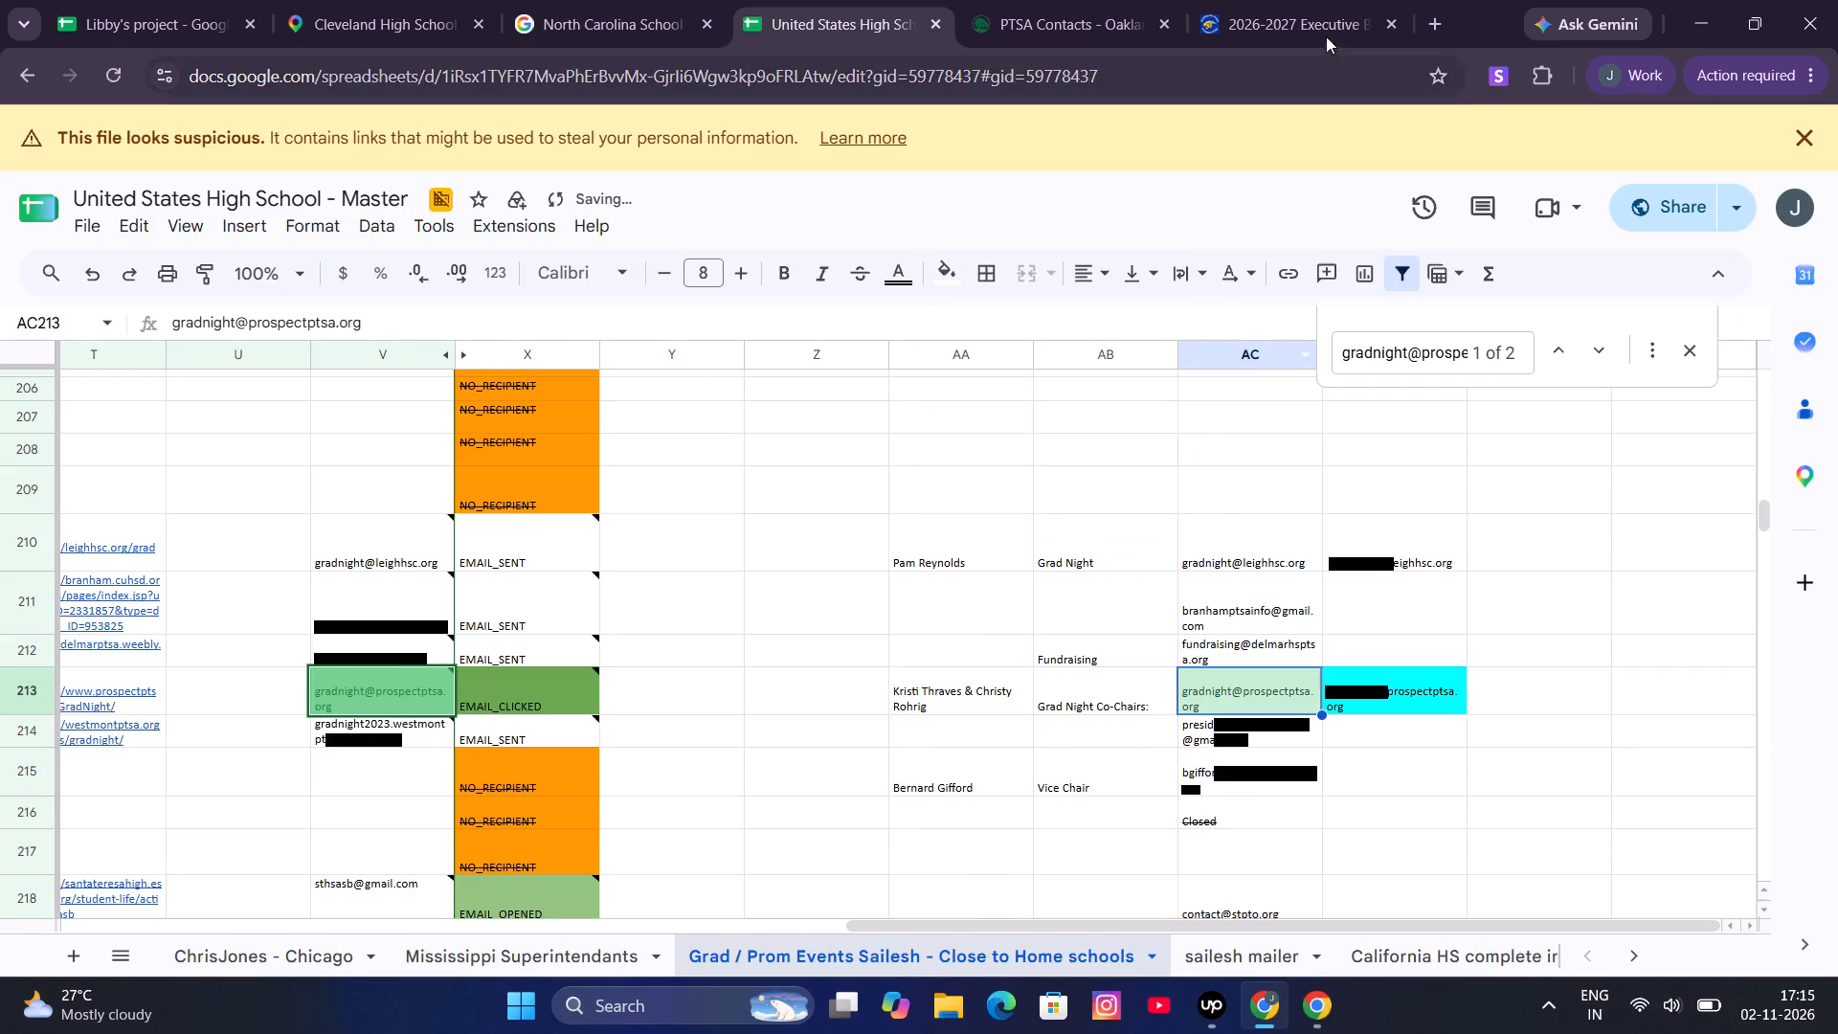
Close the master sheet's search for the Grad Night email address.
click(1455, 726)
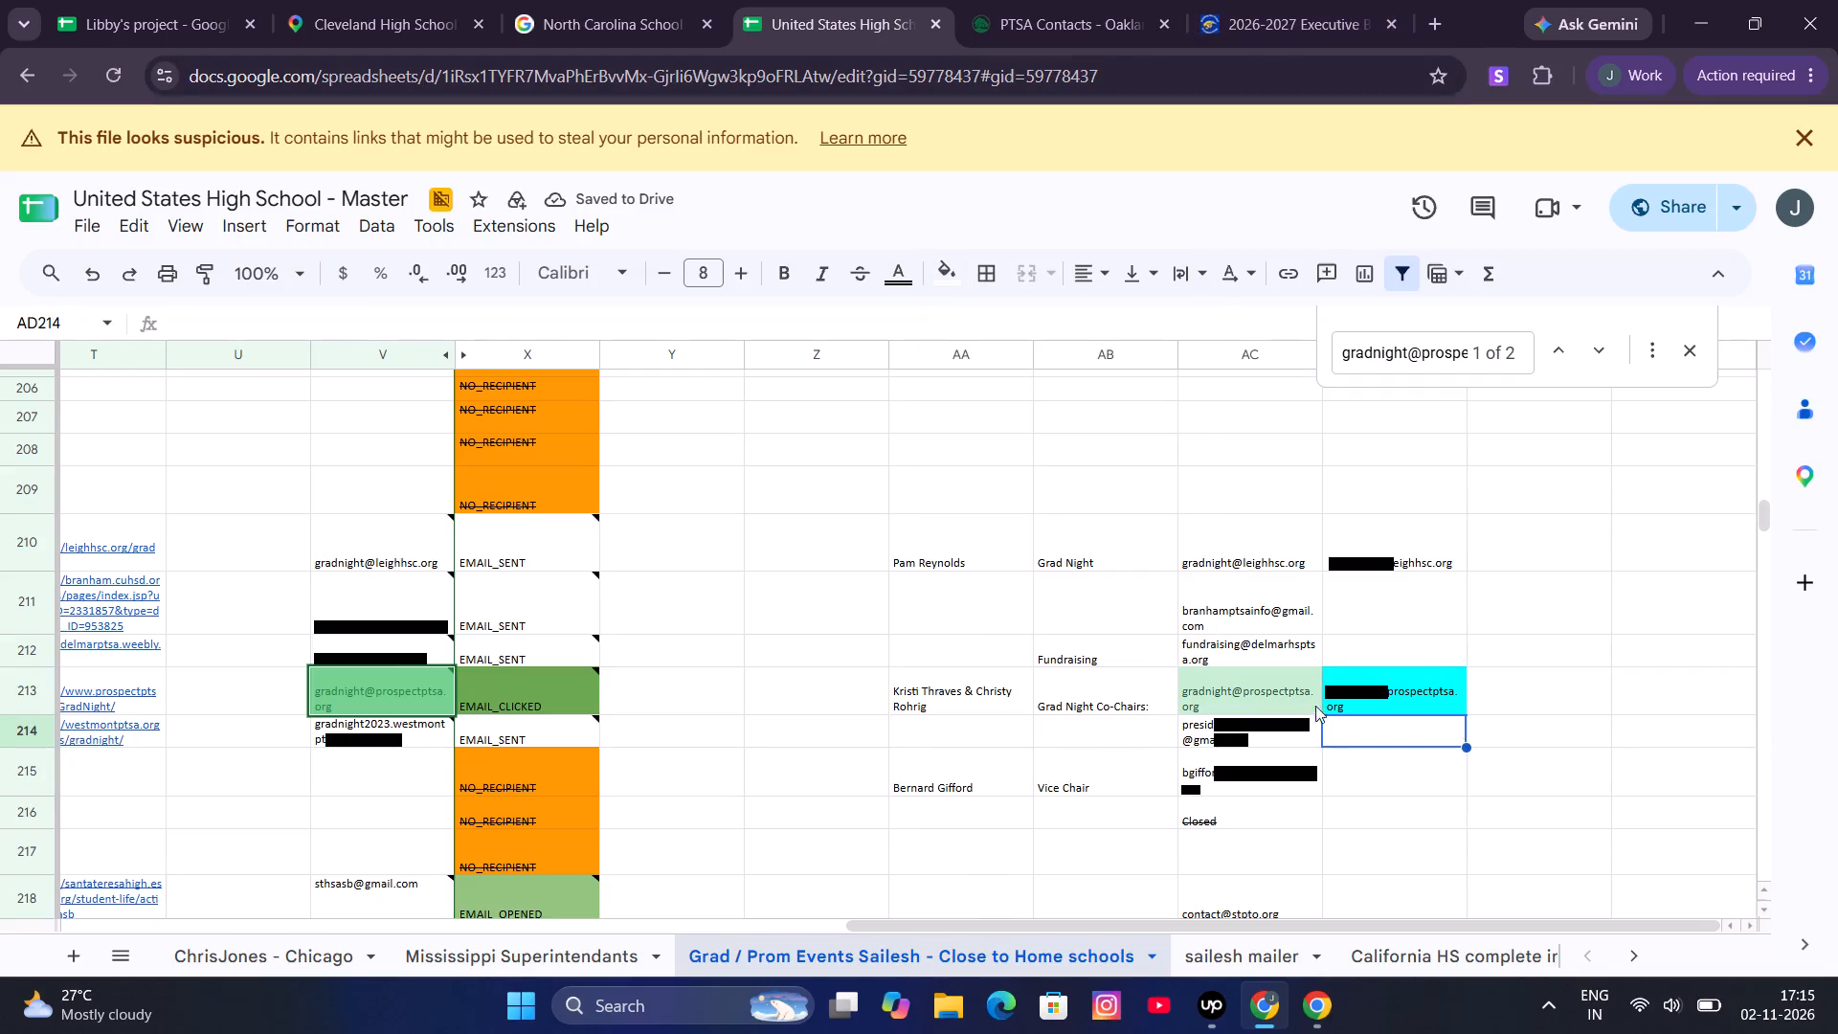
click(1283, 696)
click(973, 277)
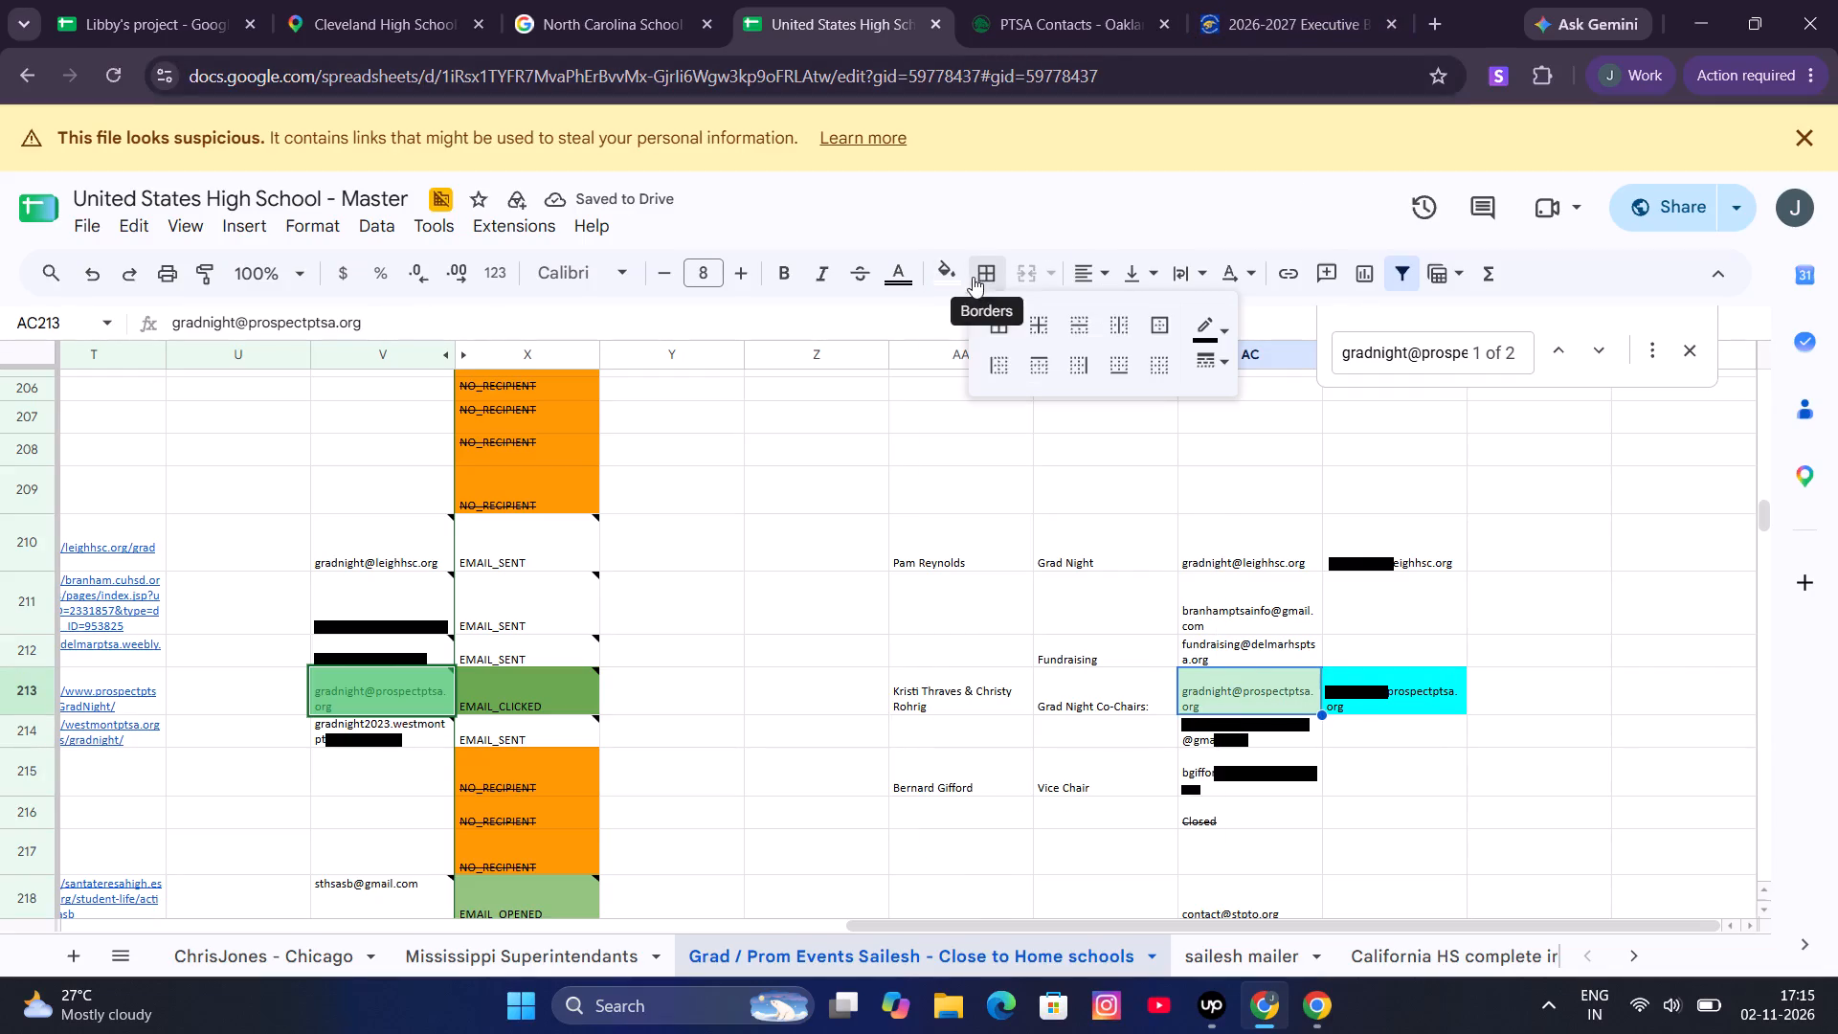
click(1692, 341)
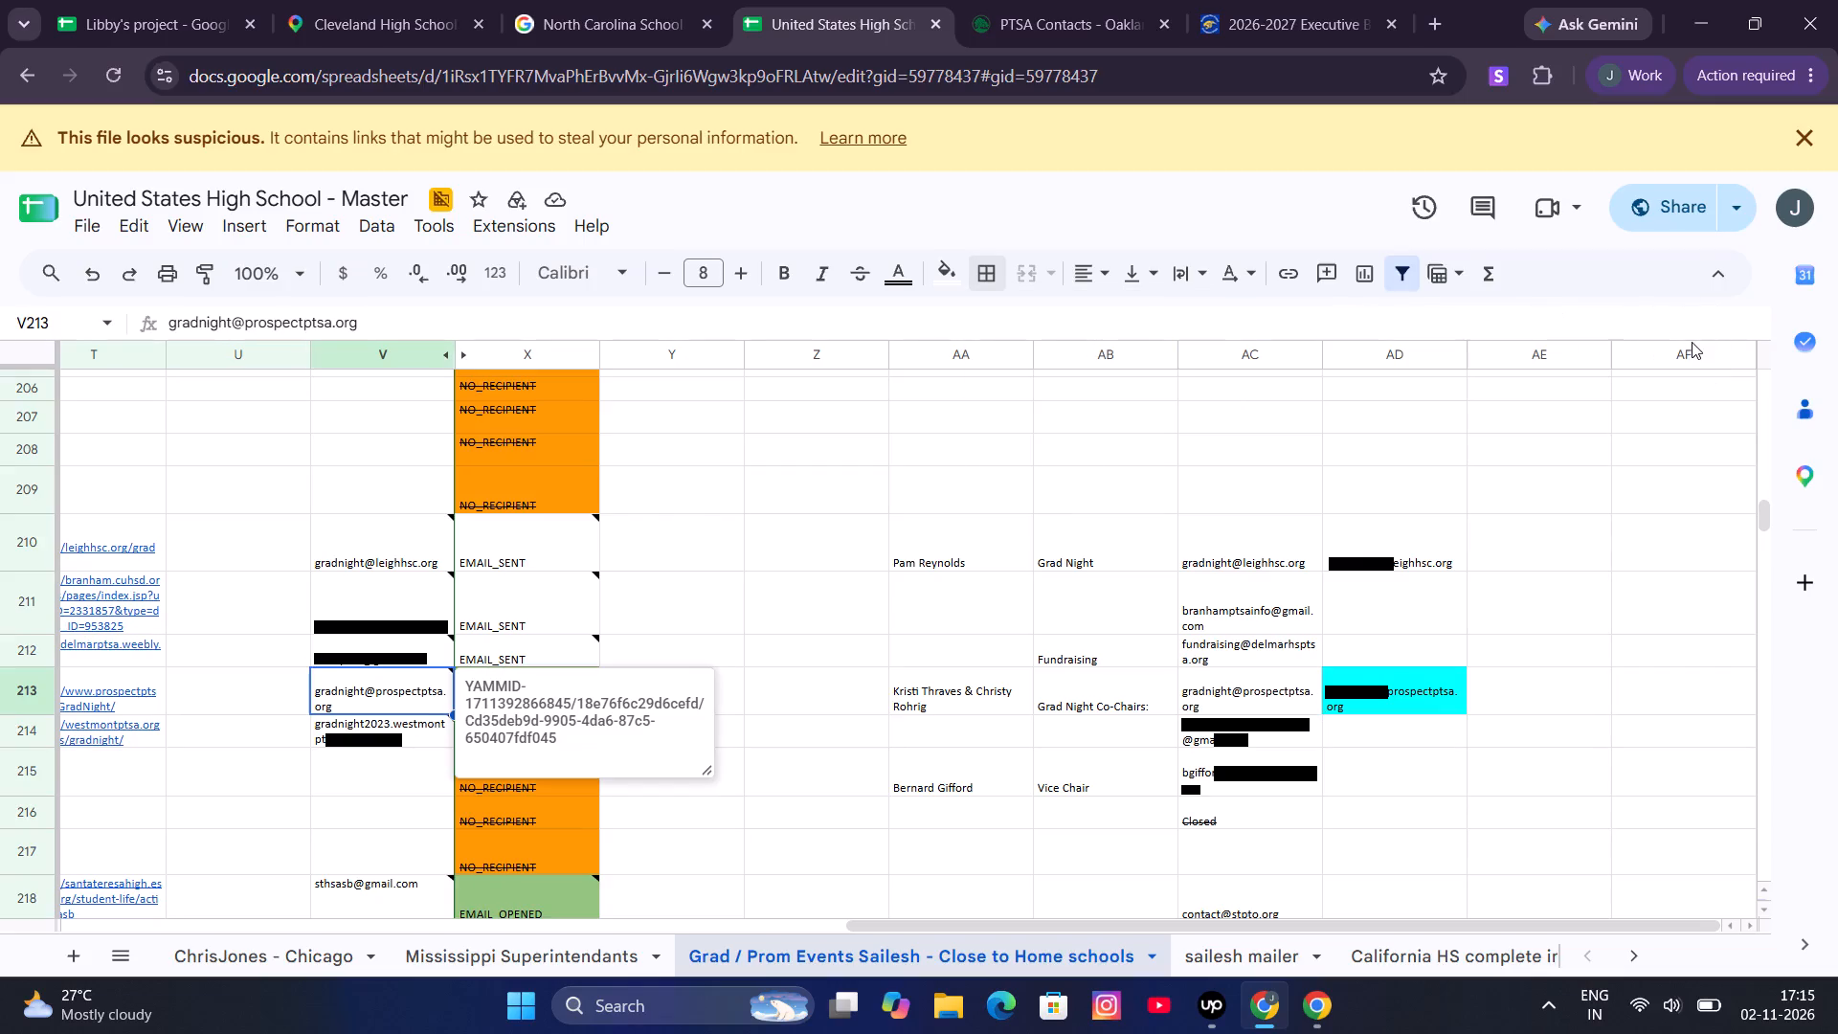
Check the vice president email on the Prospect PTSA executive board page against the address in Prospect High's AD213.
click(1398, 686)
click(1273, 0)
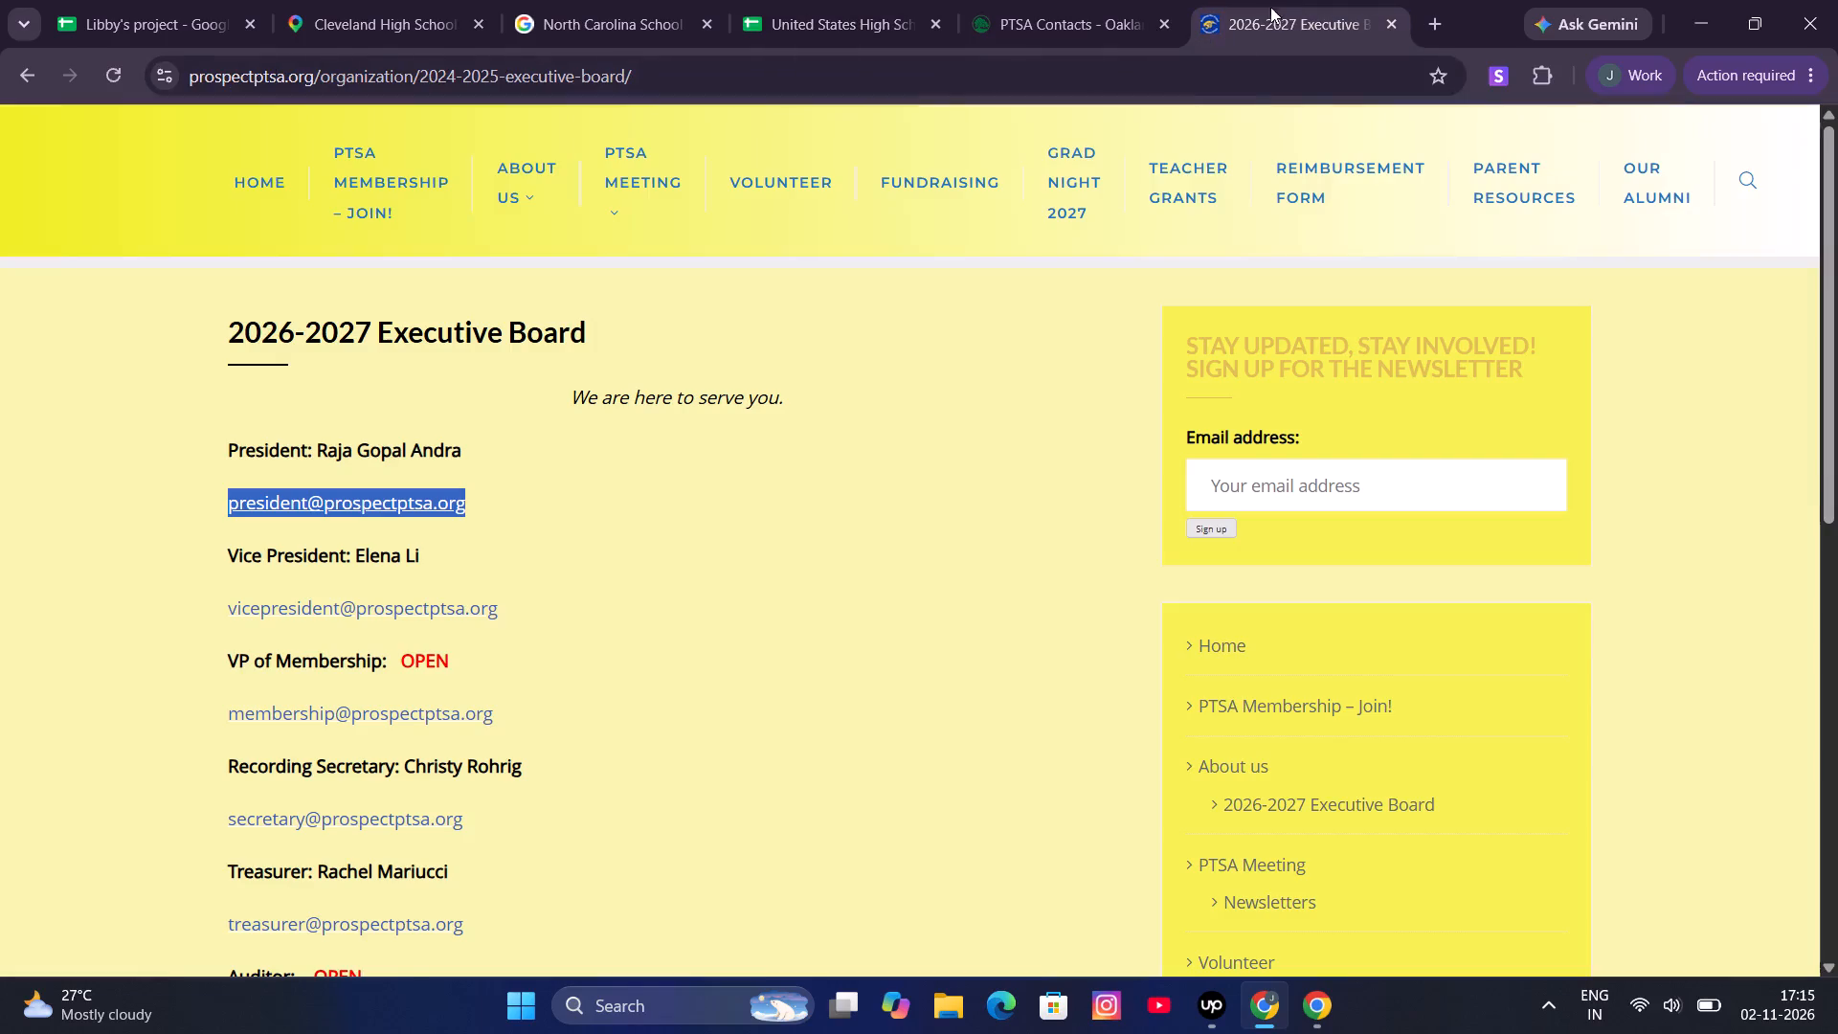
scroll(639, 472, down, 1)
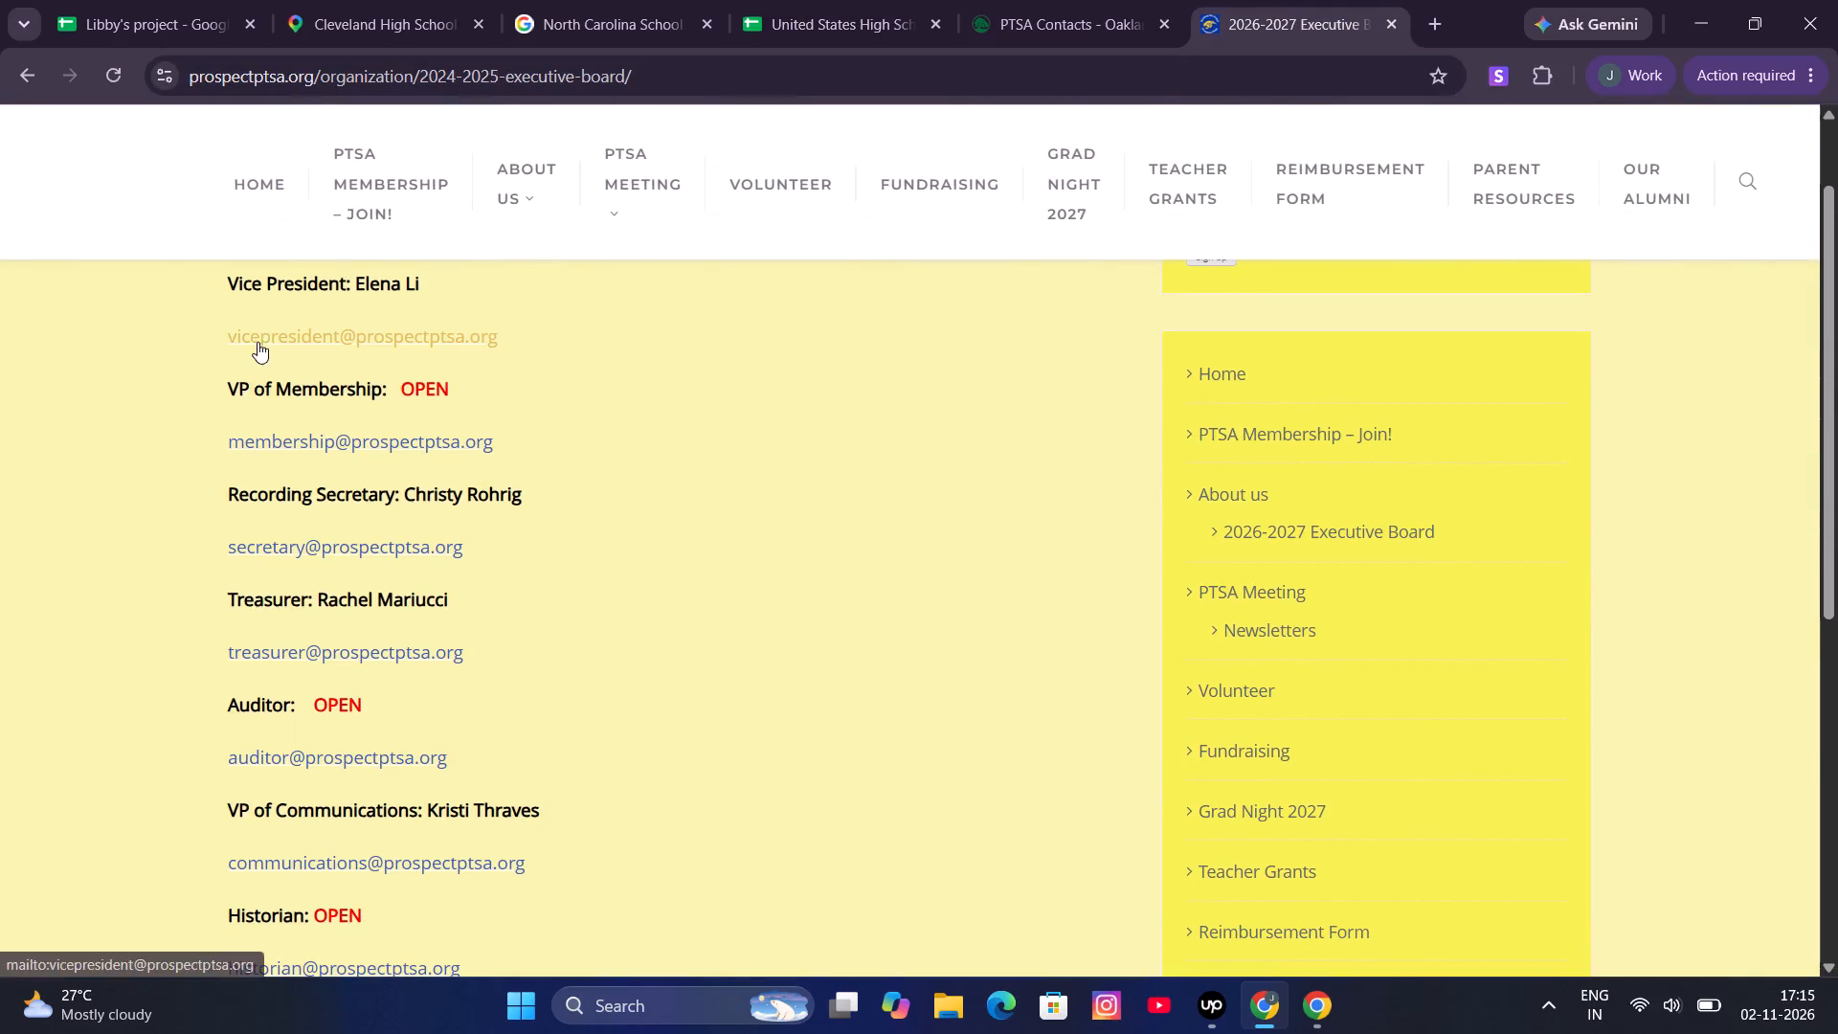
drag(215, 332, 488, 362)
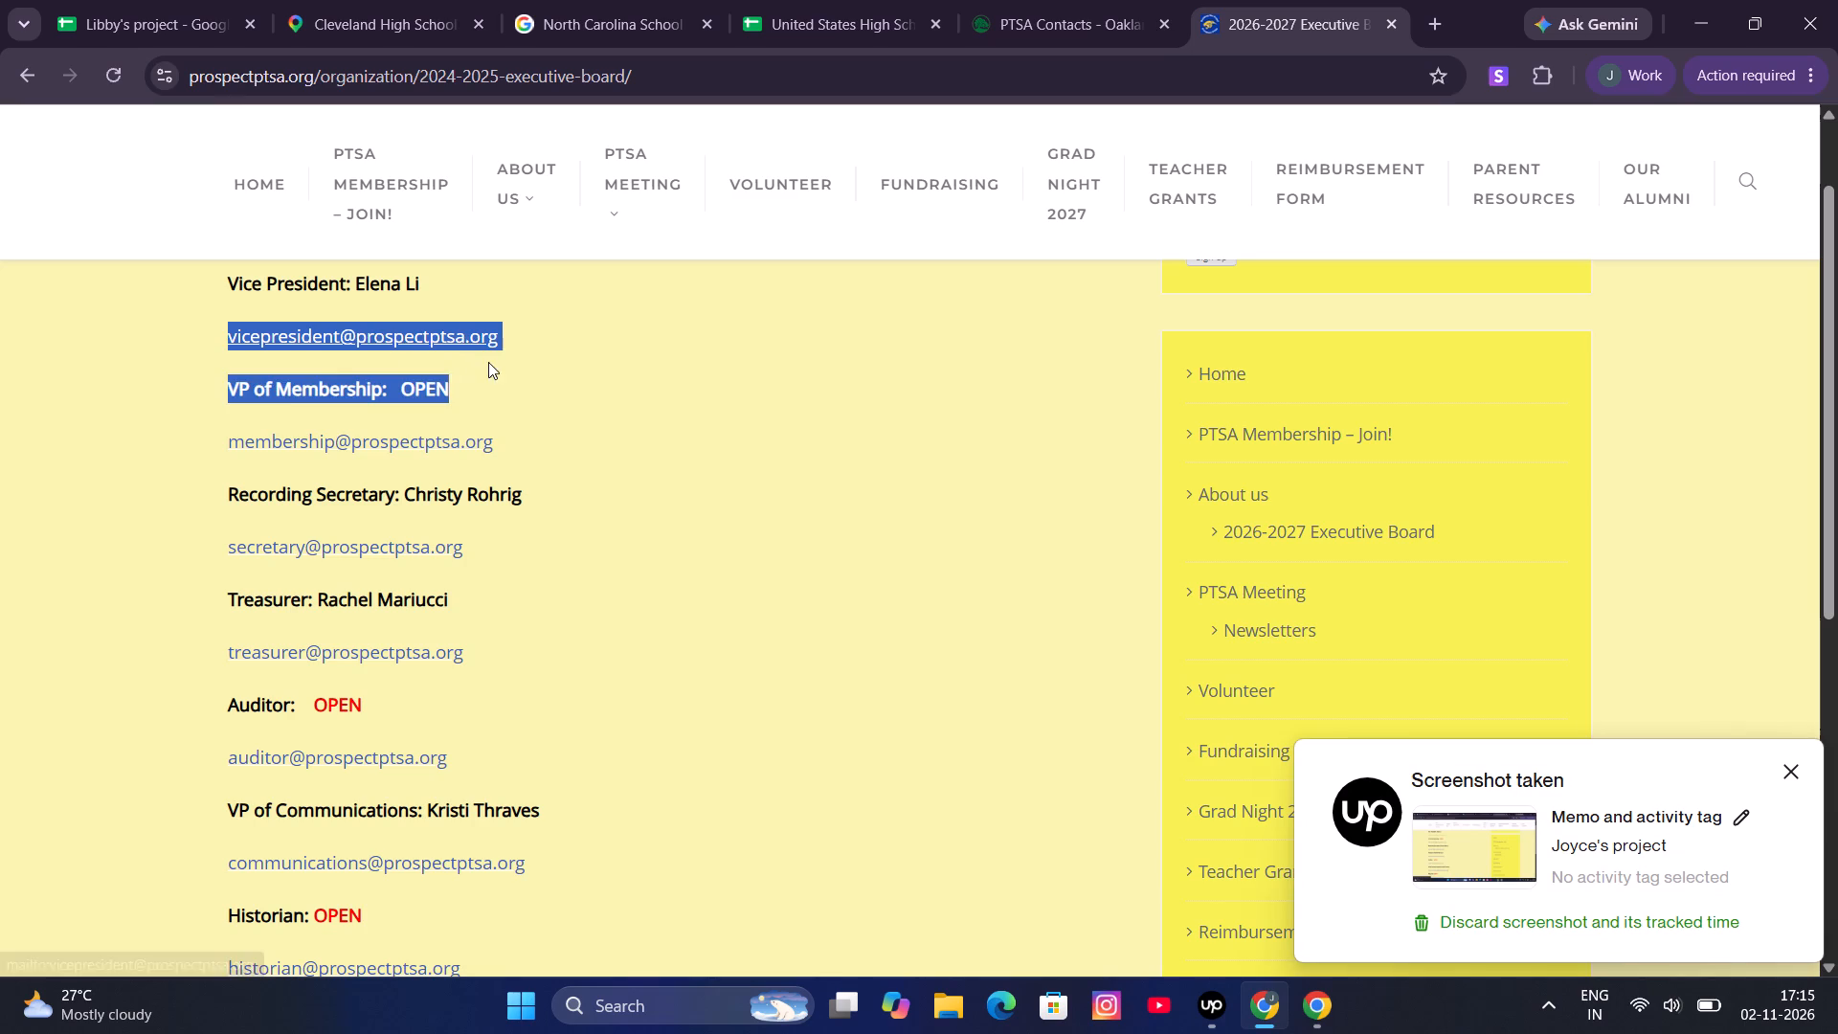
Copy the vice president email from the Prospect PTSA executive board page into cell AE213 of the Grad / Prom Events sheet.
drag(488, 362, 507, 339)
key(ctrl+c)
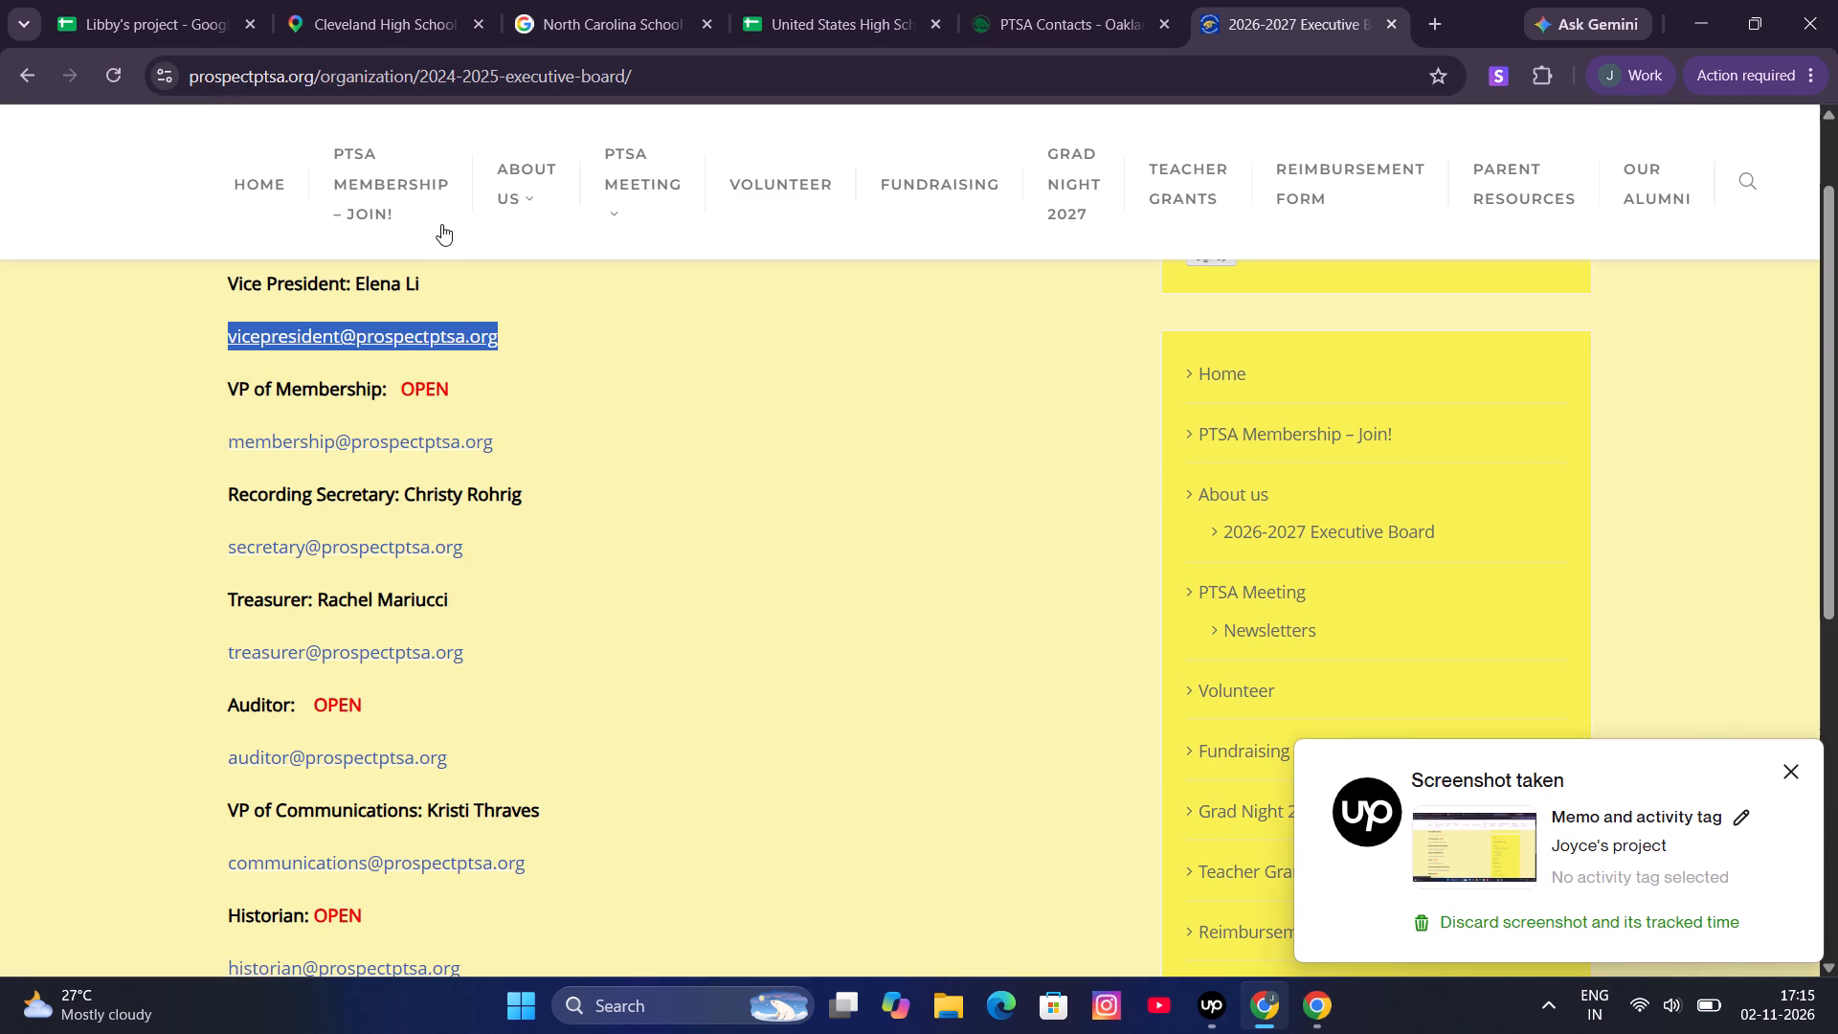
click(325, 0)
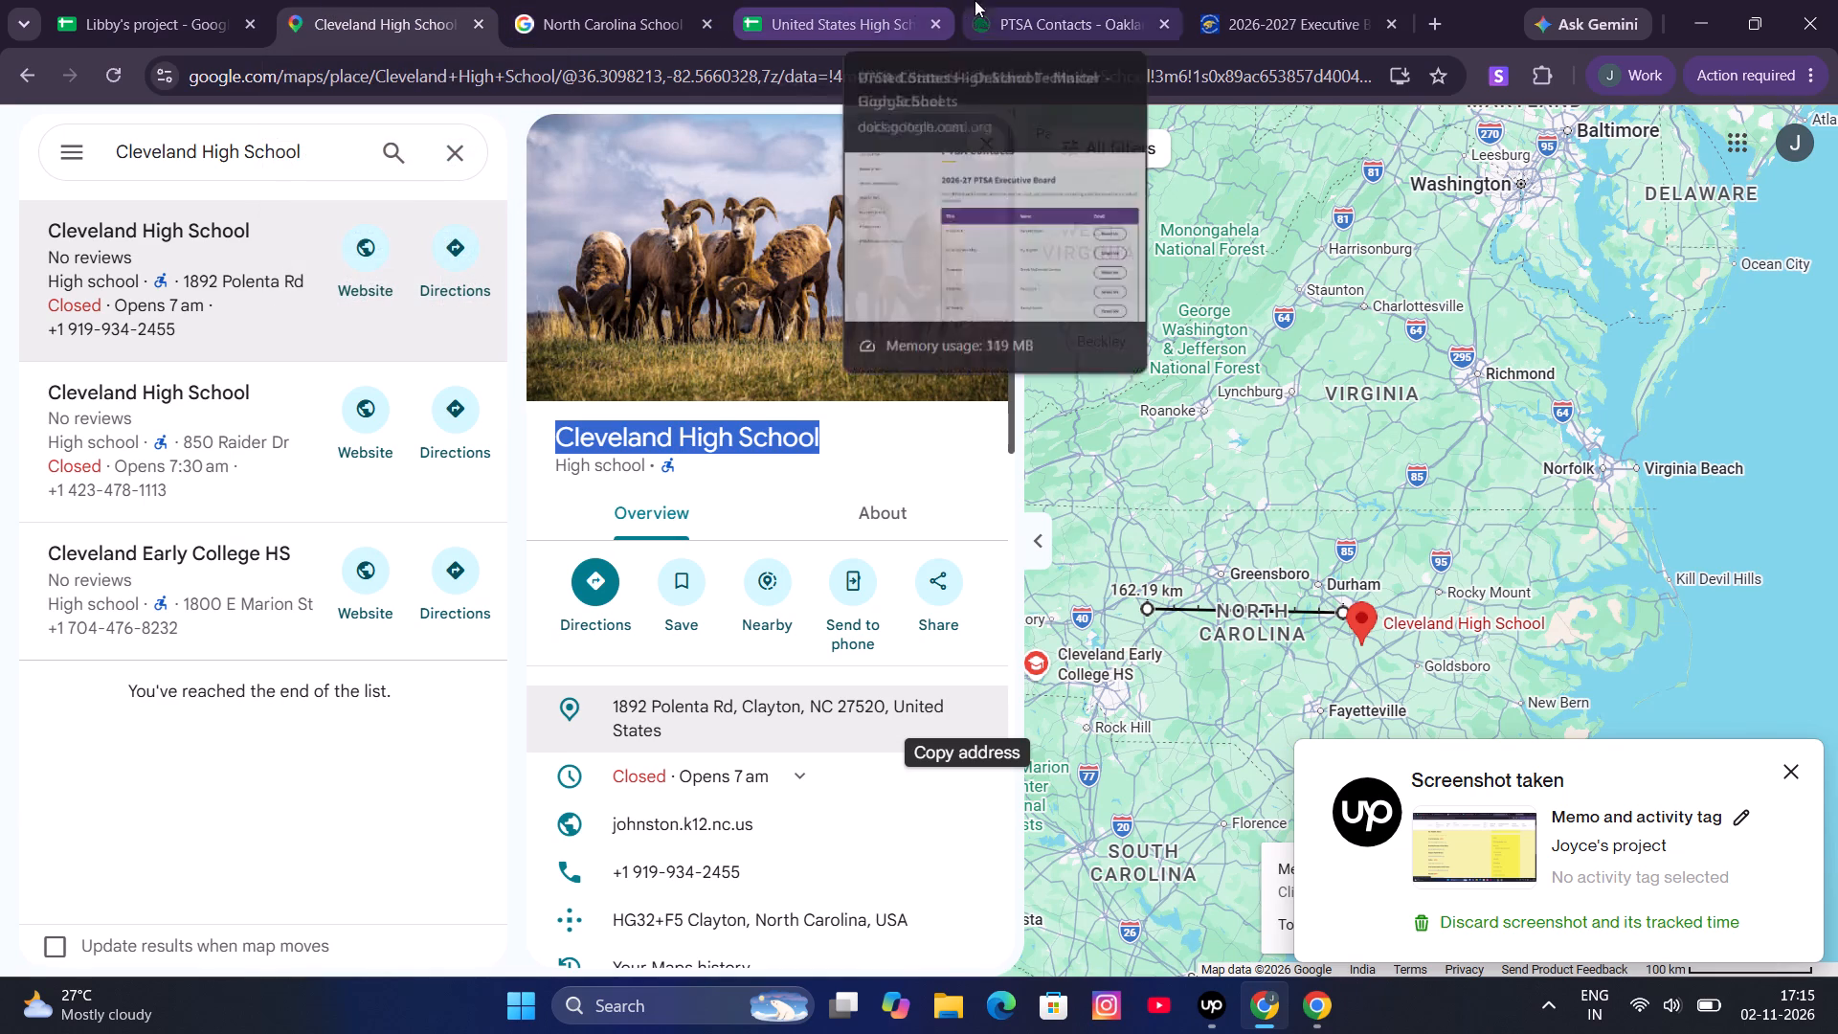
click(1003, 0)
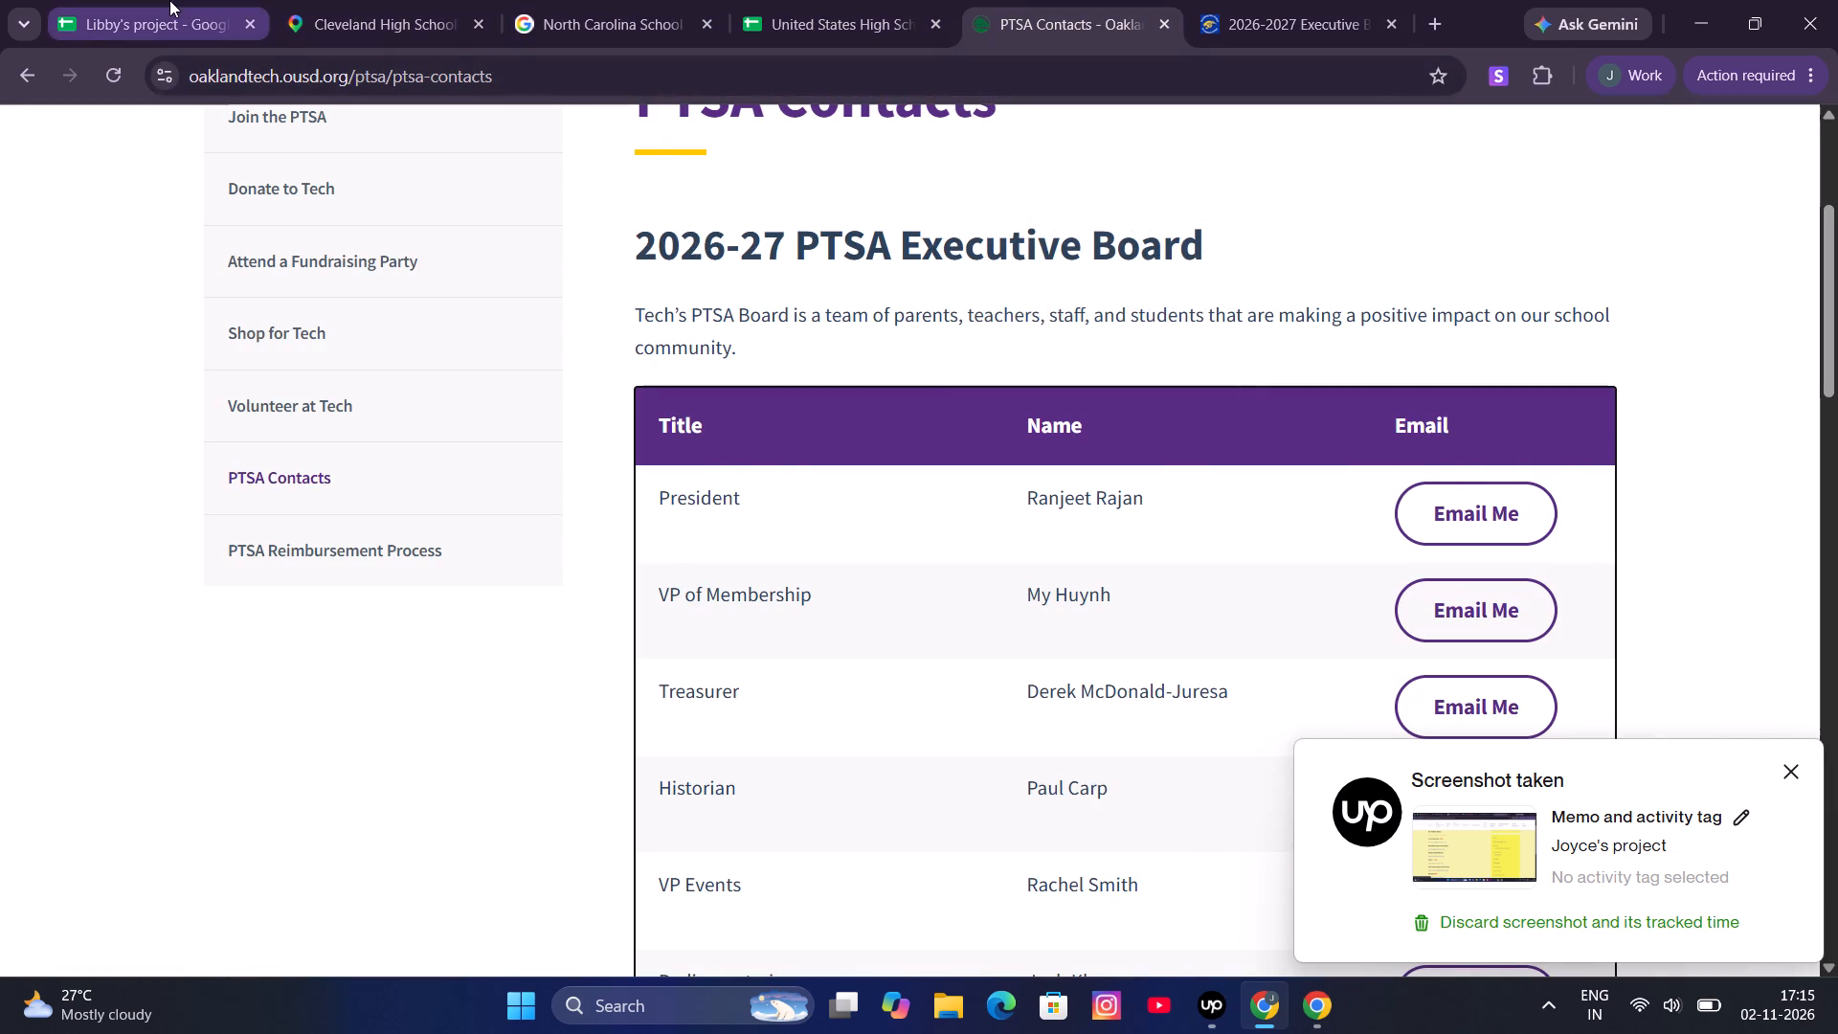
click(169, 0)
click(867, 0)
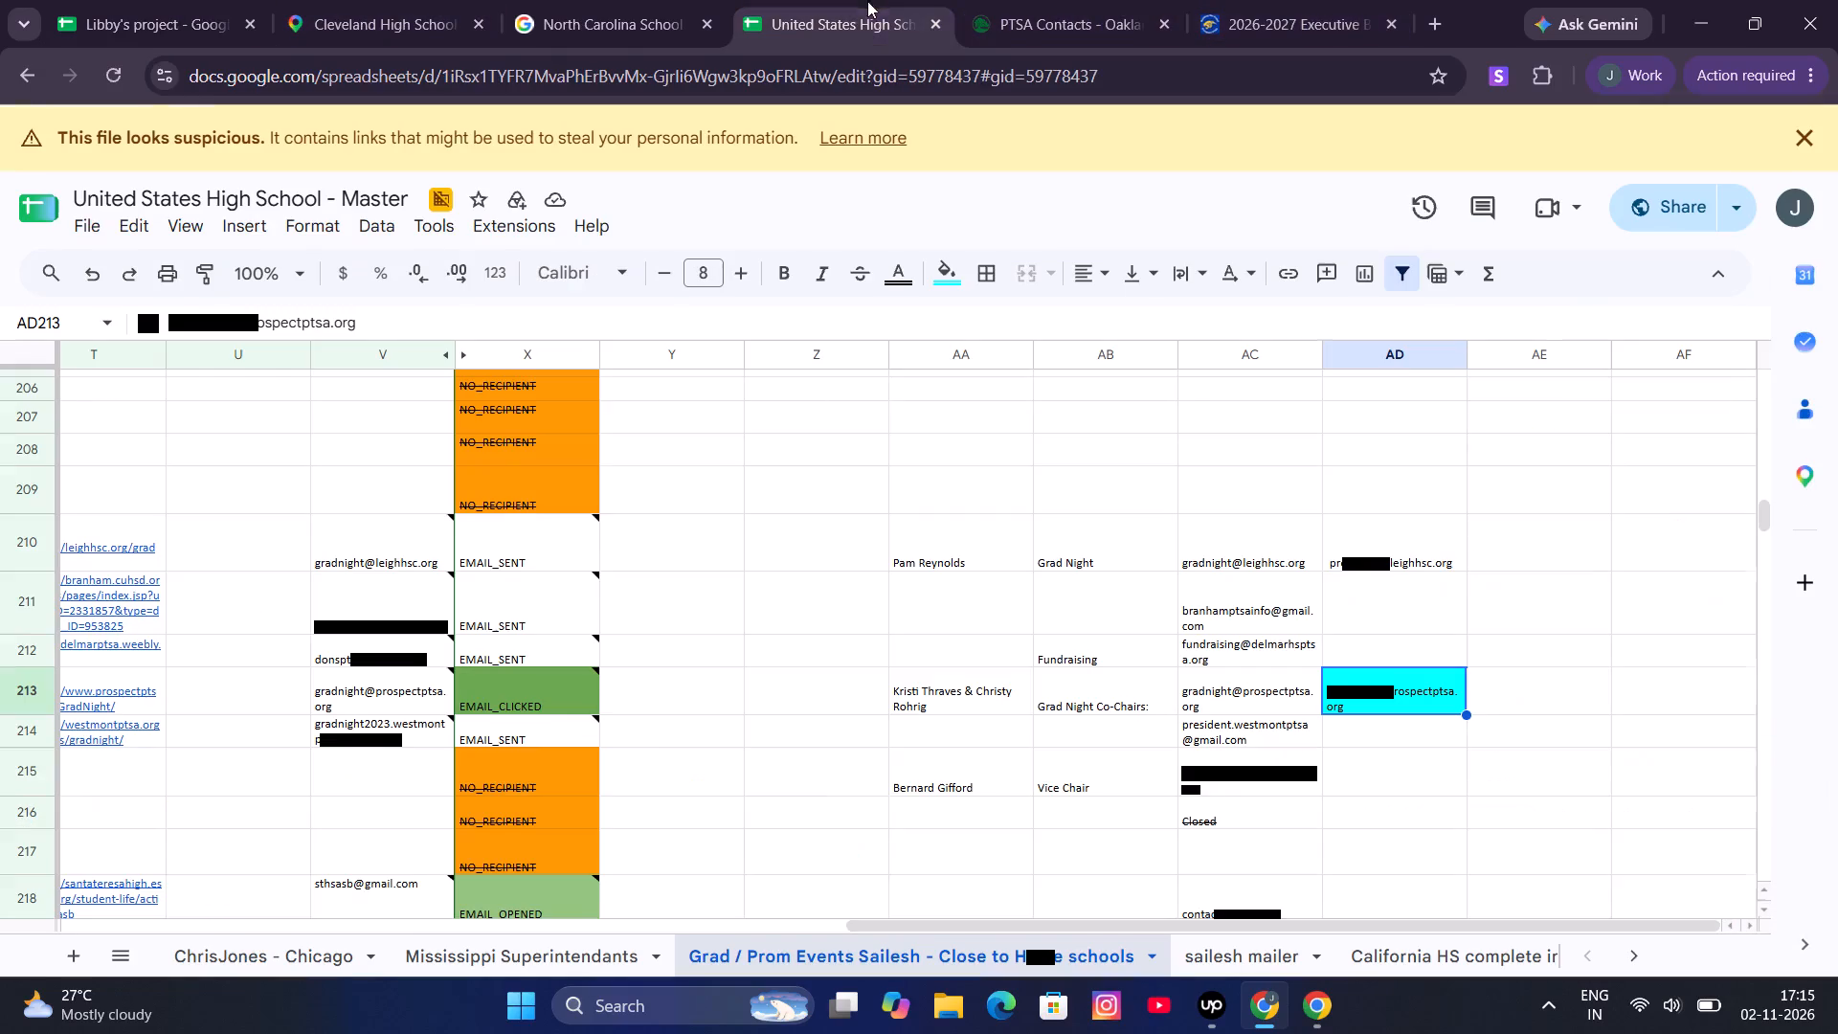
scroll(1406, 375, left, 1)
double_click(1491, 630)
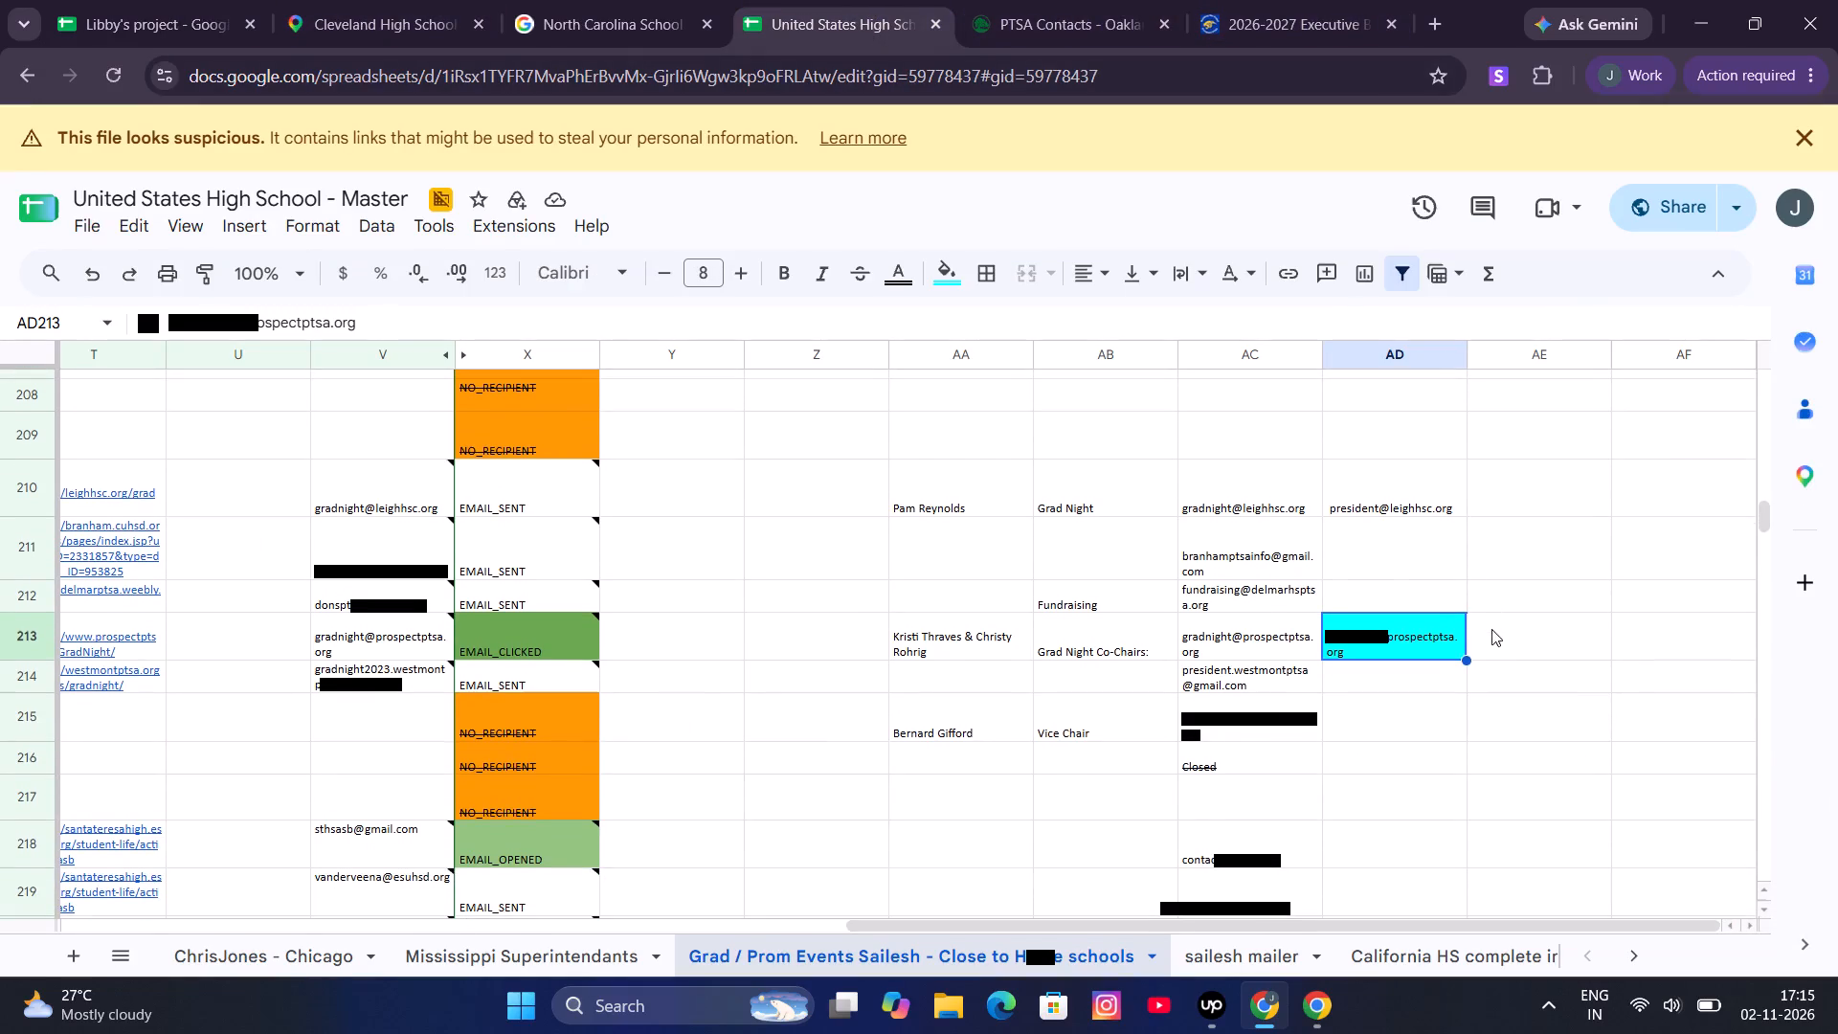
key(ctrl+v)
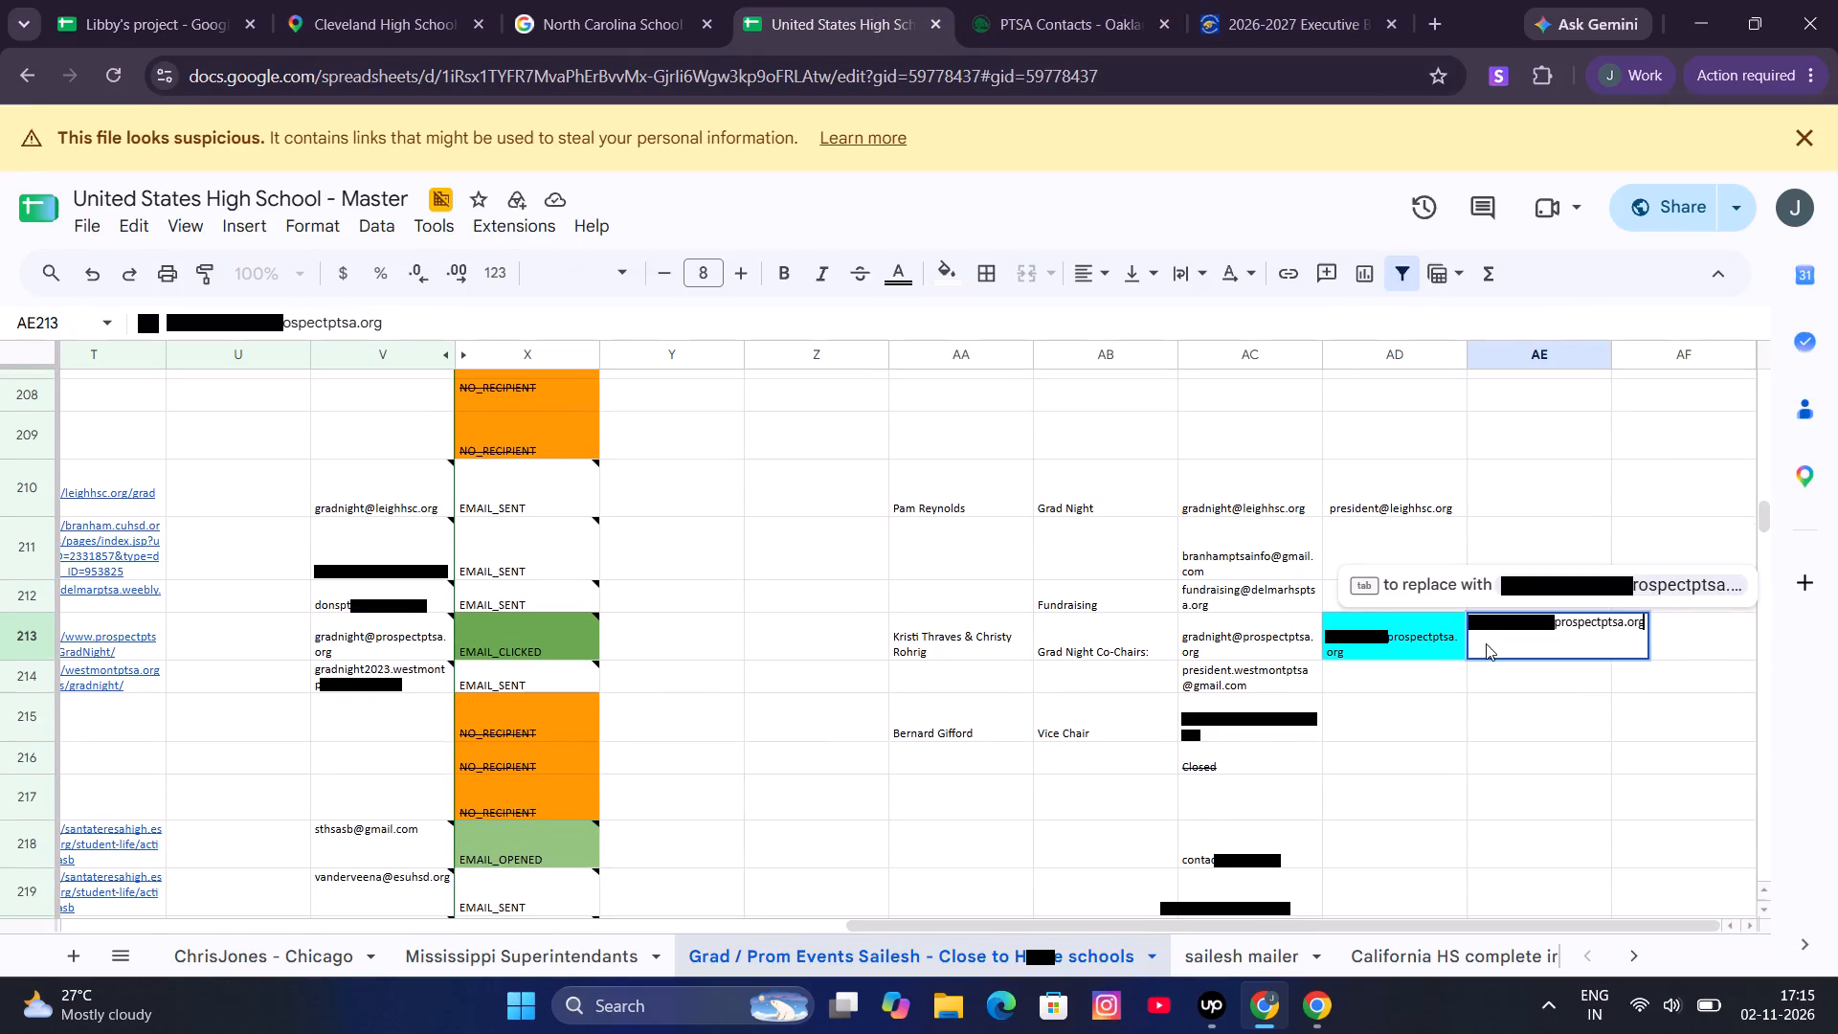
Fill the new Prospect High email cell AE213 with cyan.
click(1486, 643)
click(965, 280)
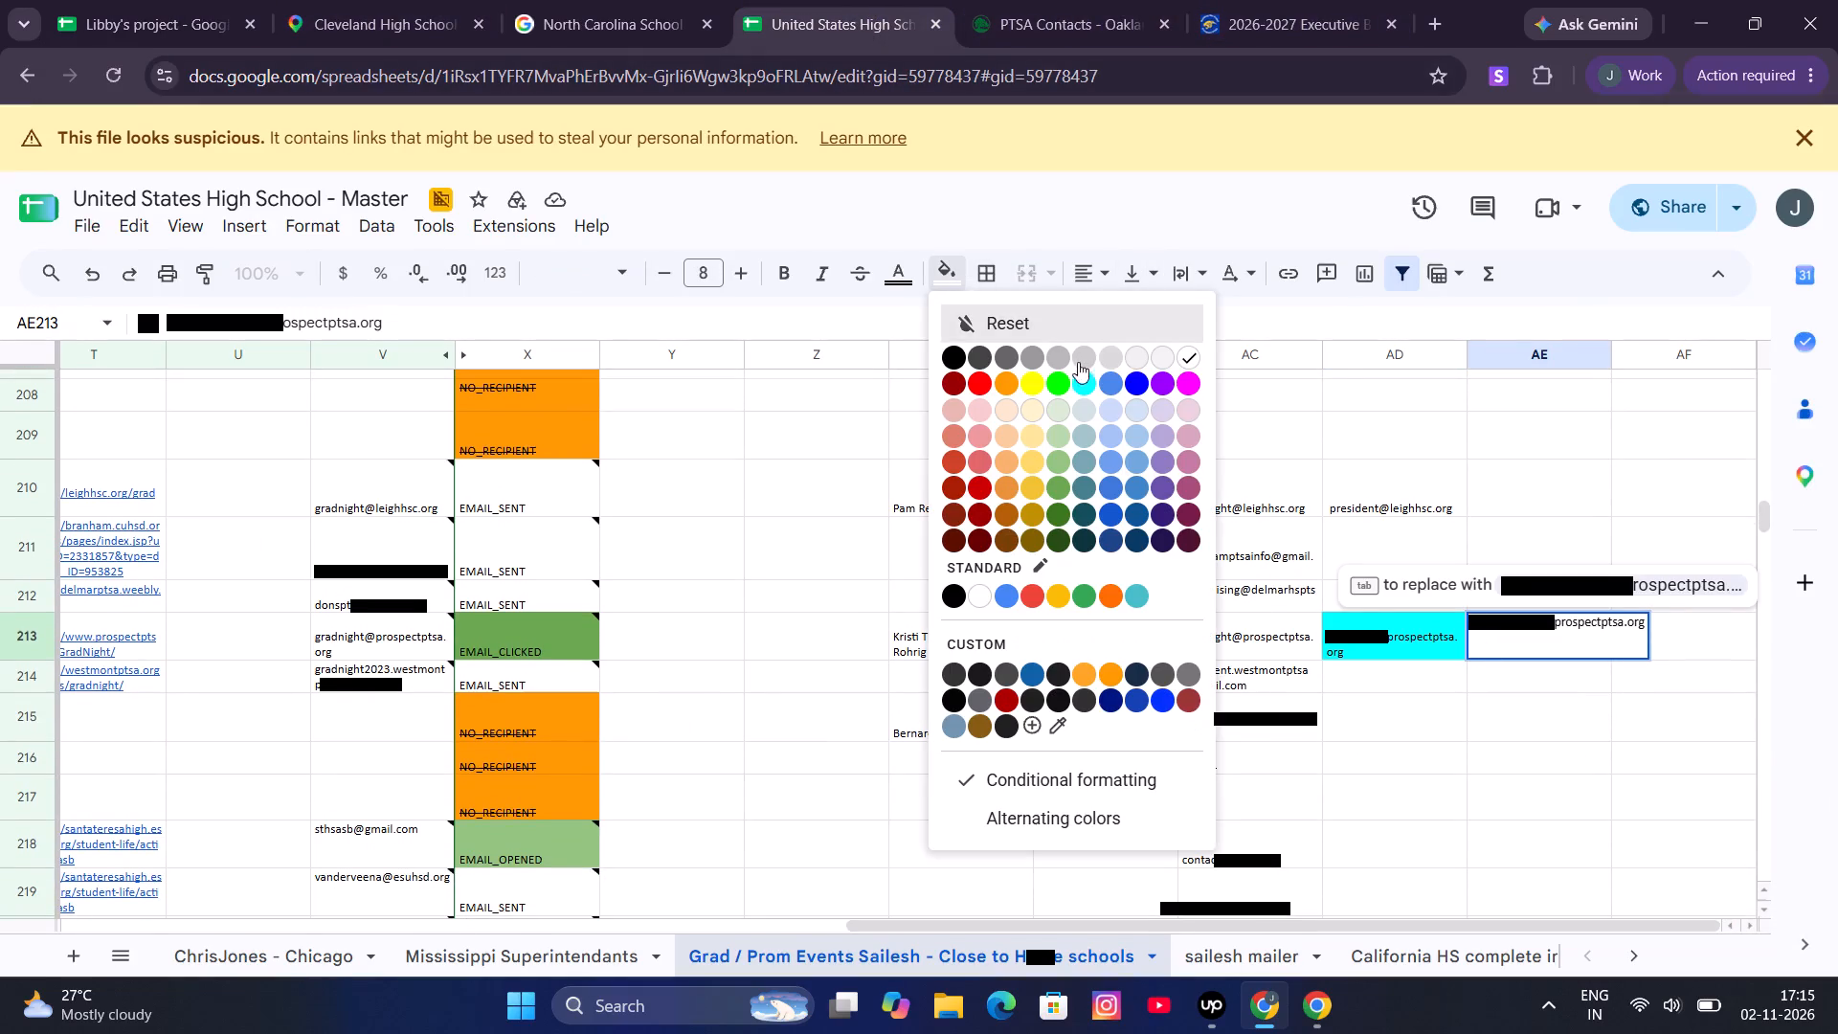
click(1085, 377)
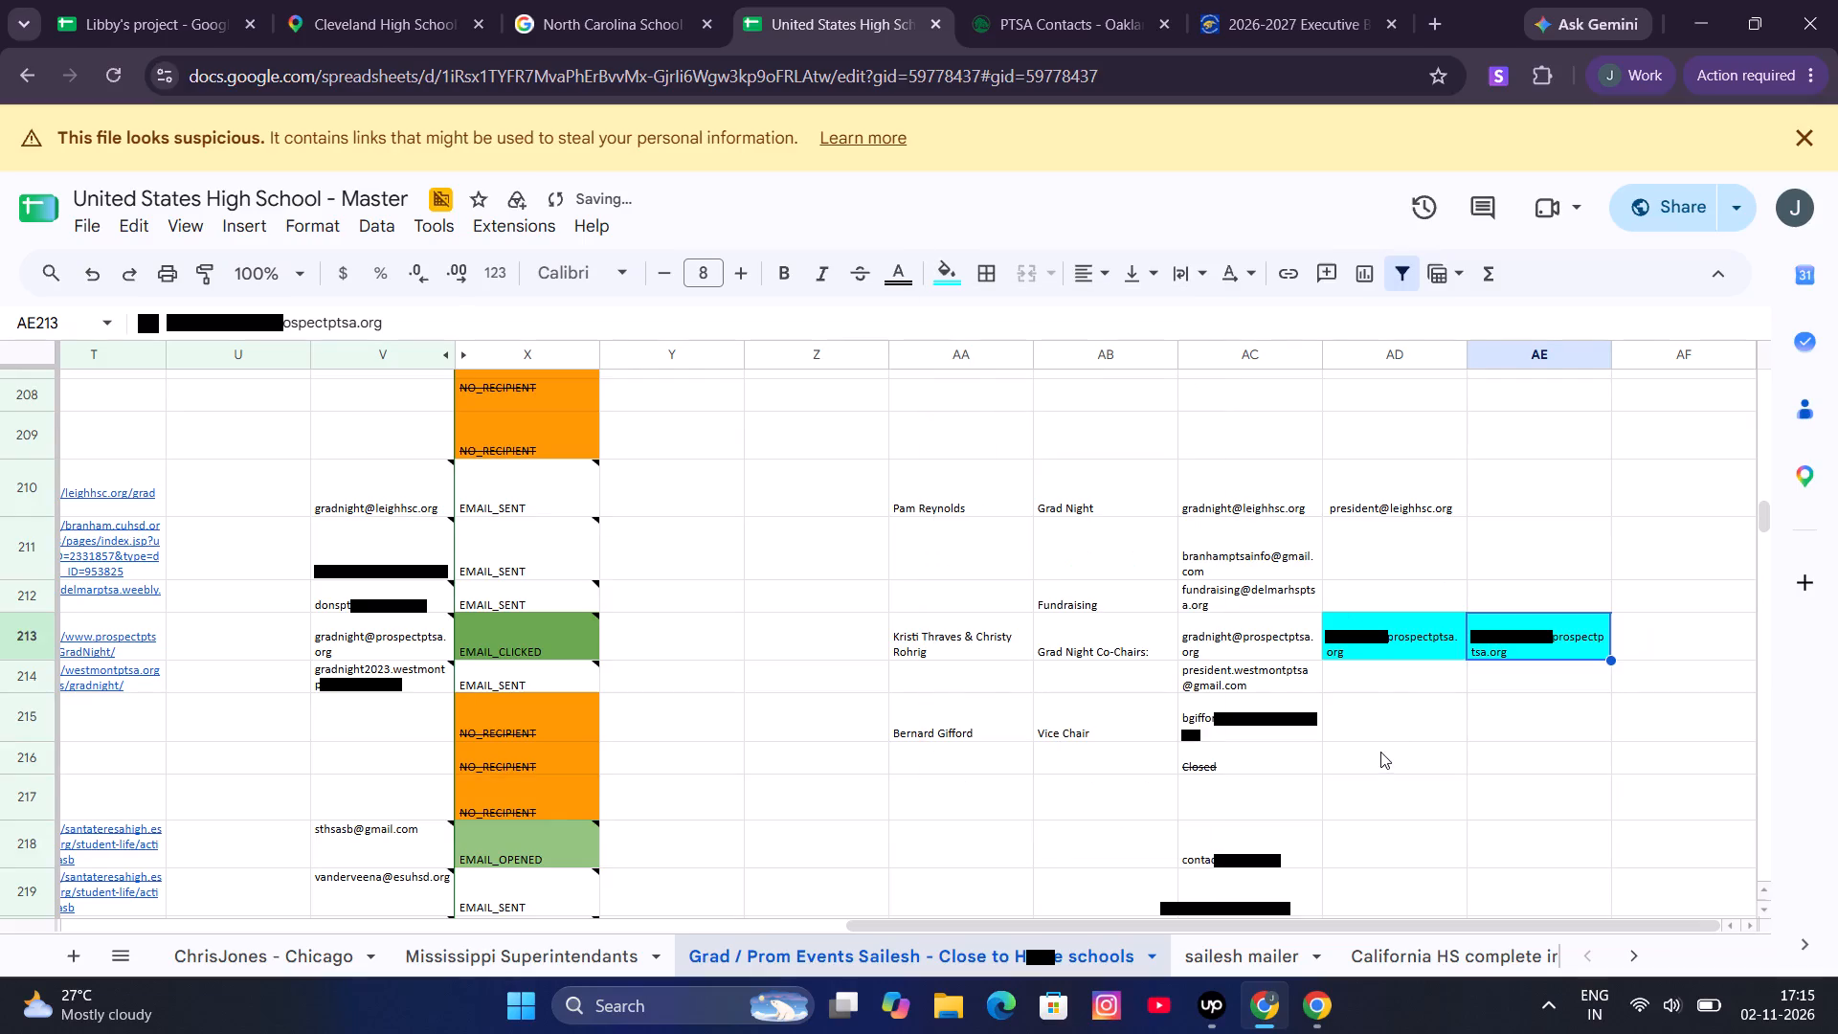
Set the fill of cell AD226 to white and delete the cell's contents.
click(1366, 715)
scroll(1205, 685, down, 4)
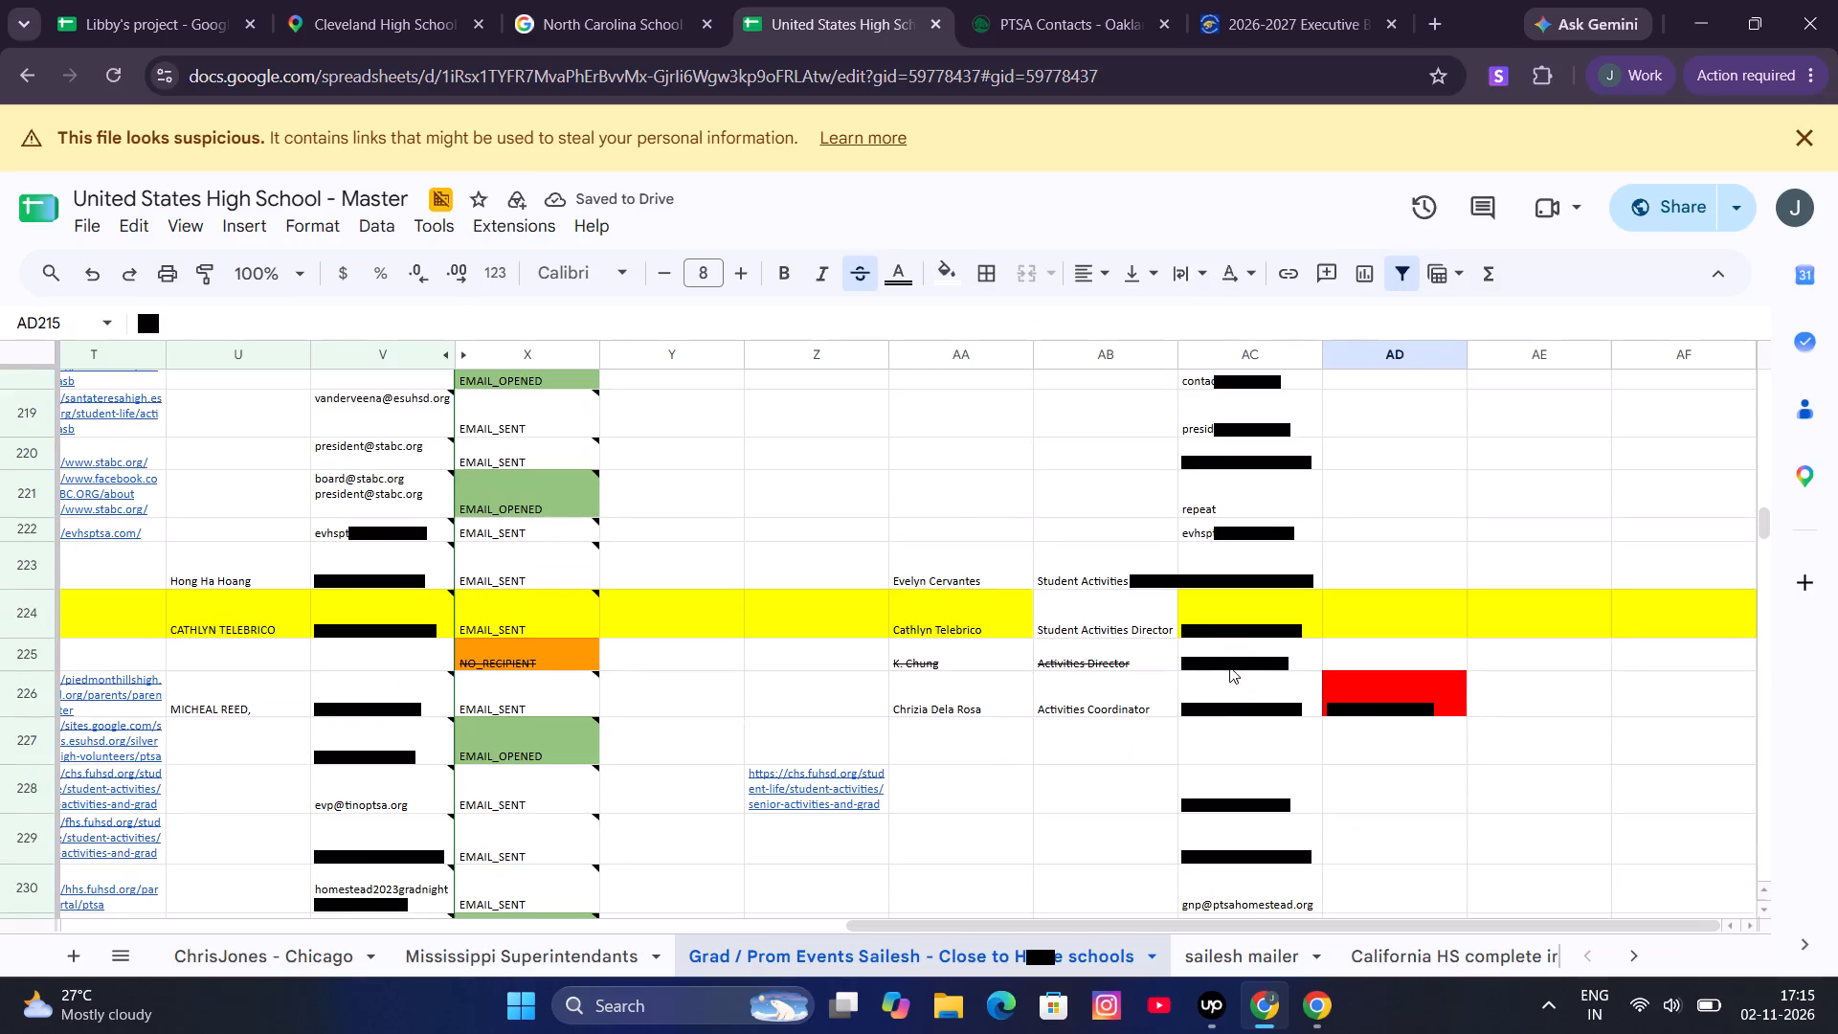
click(1379, 705)
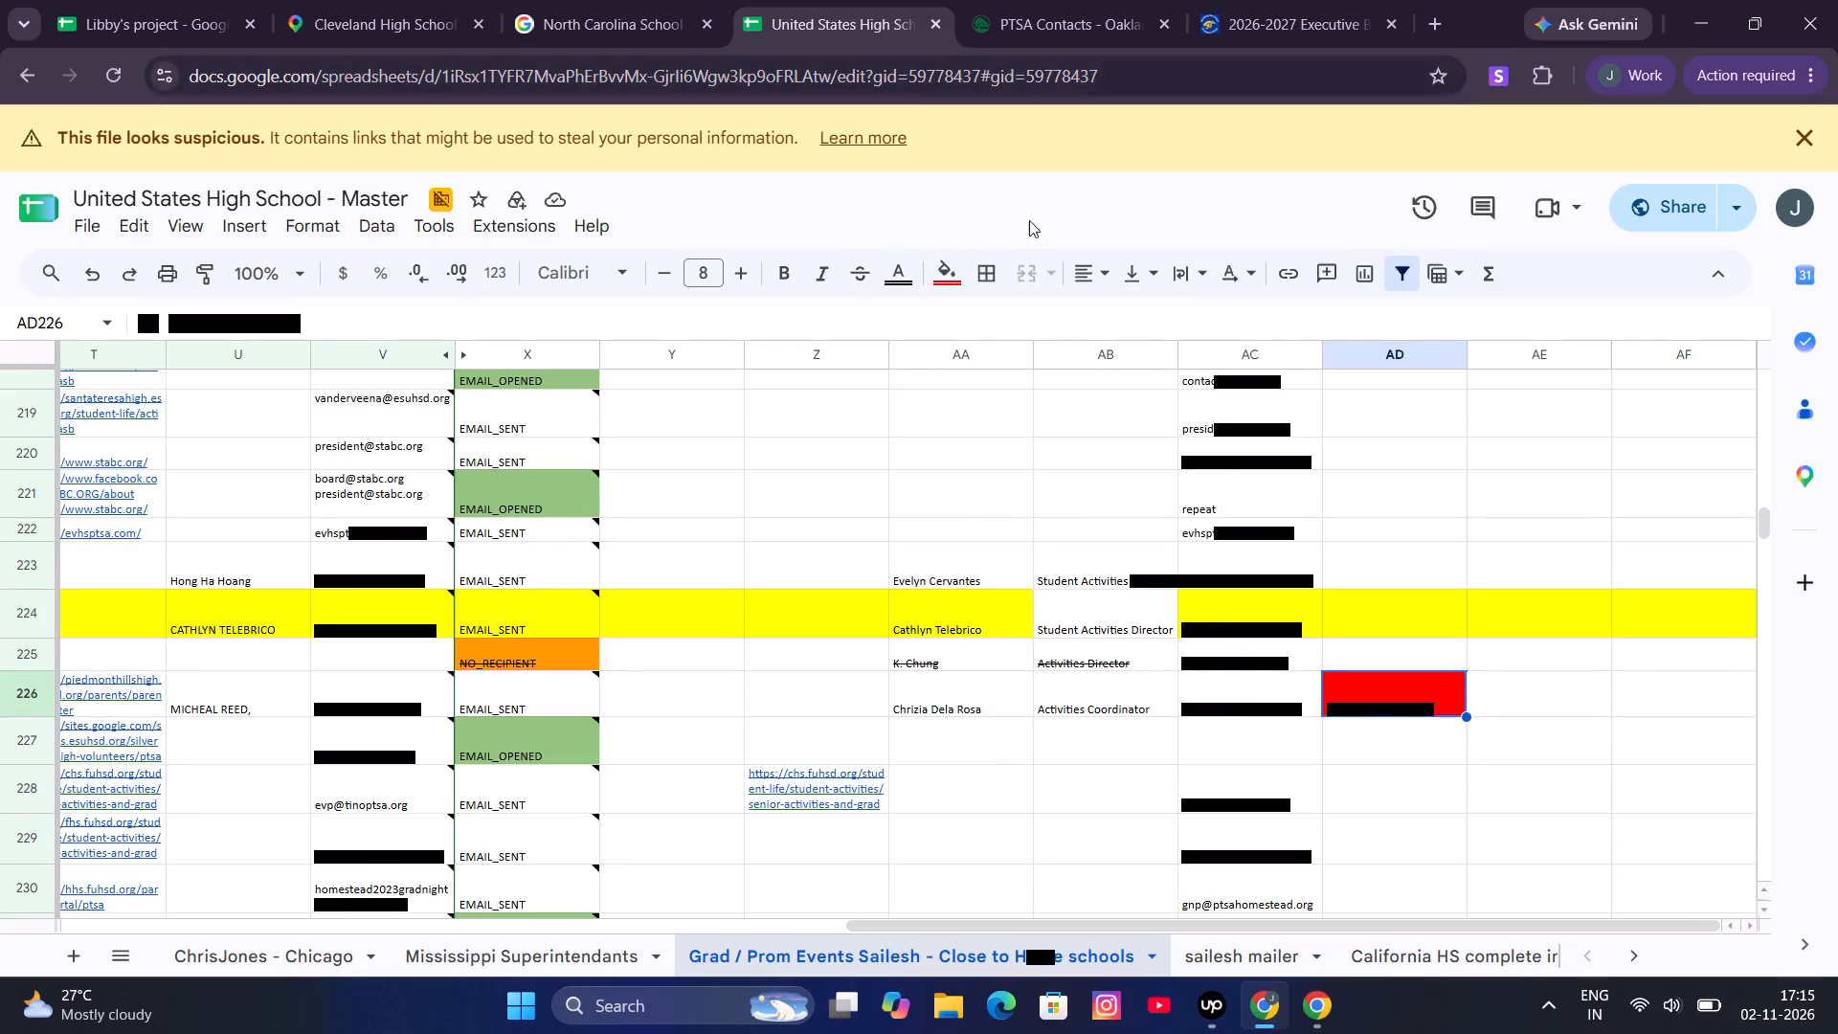
click(958, 278)
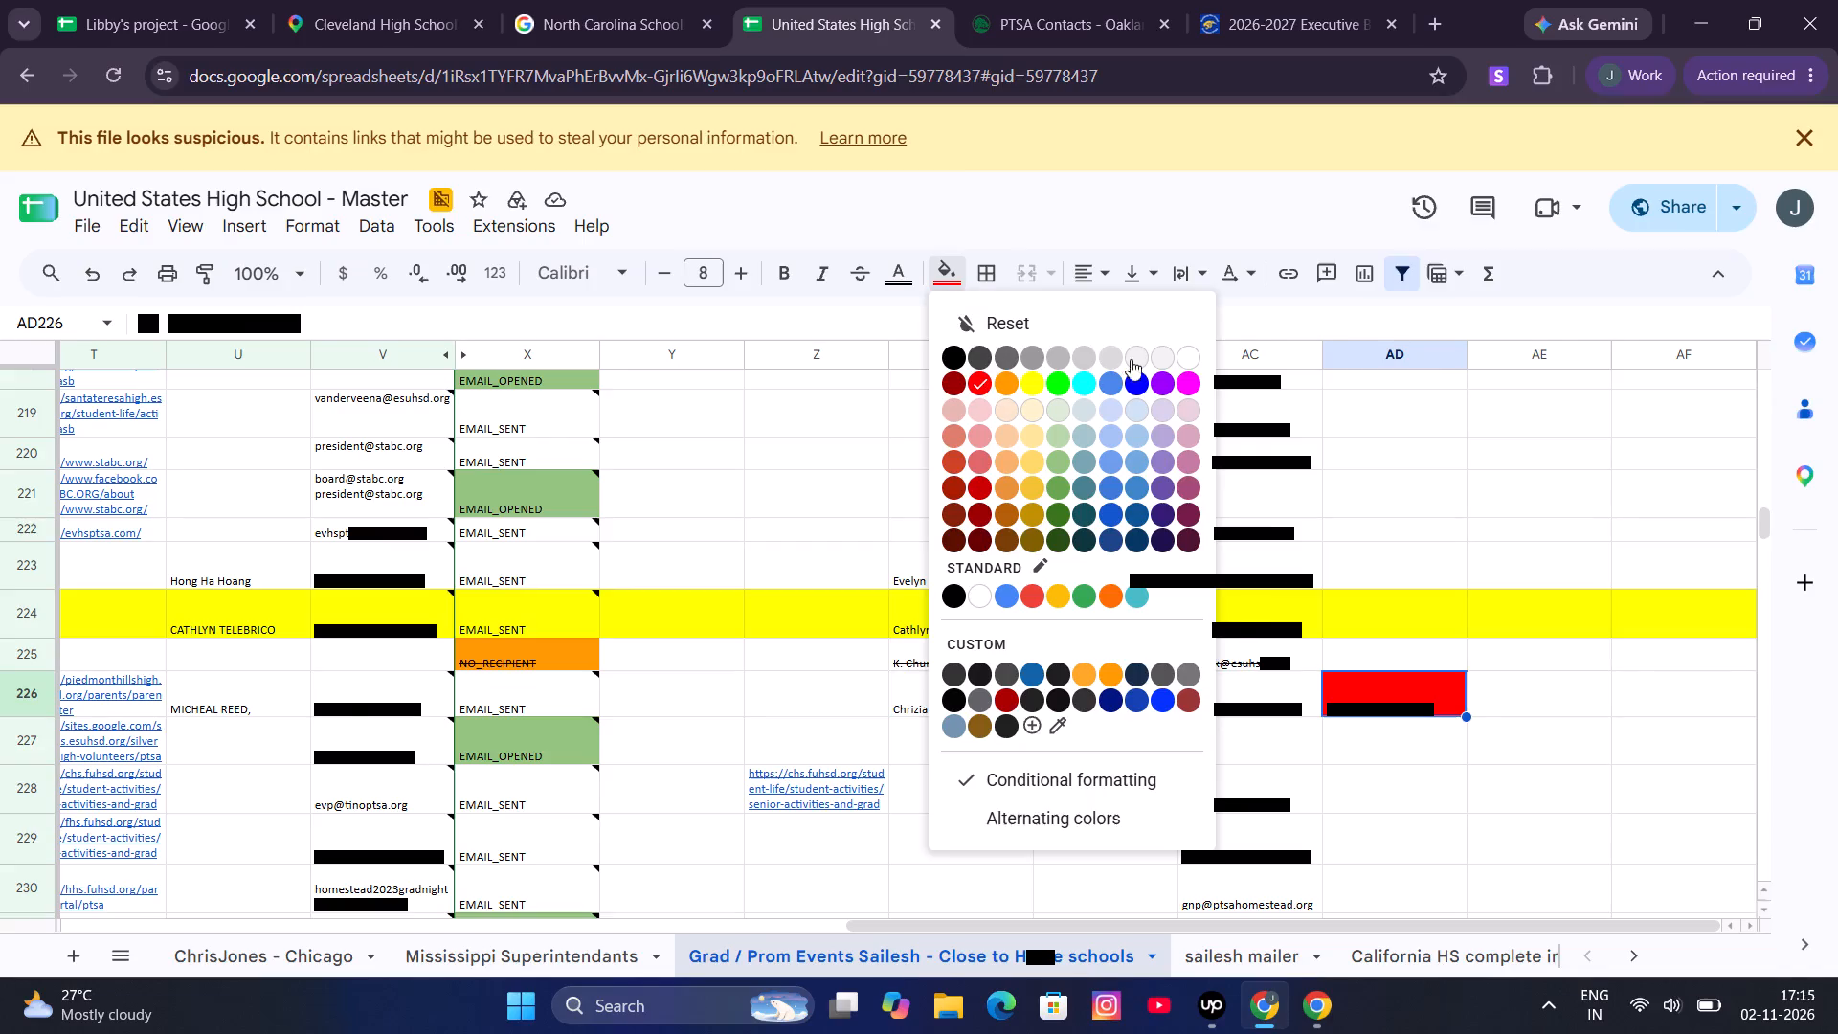
click(1187, 363)
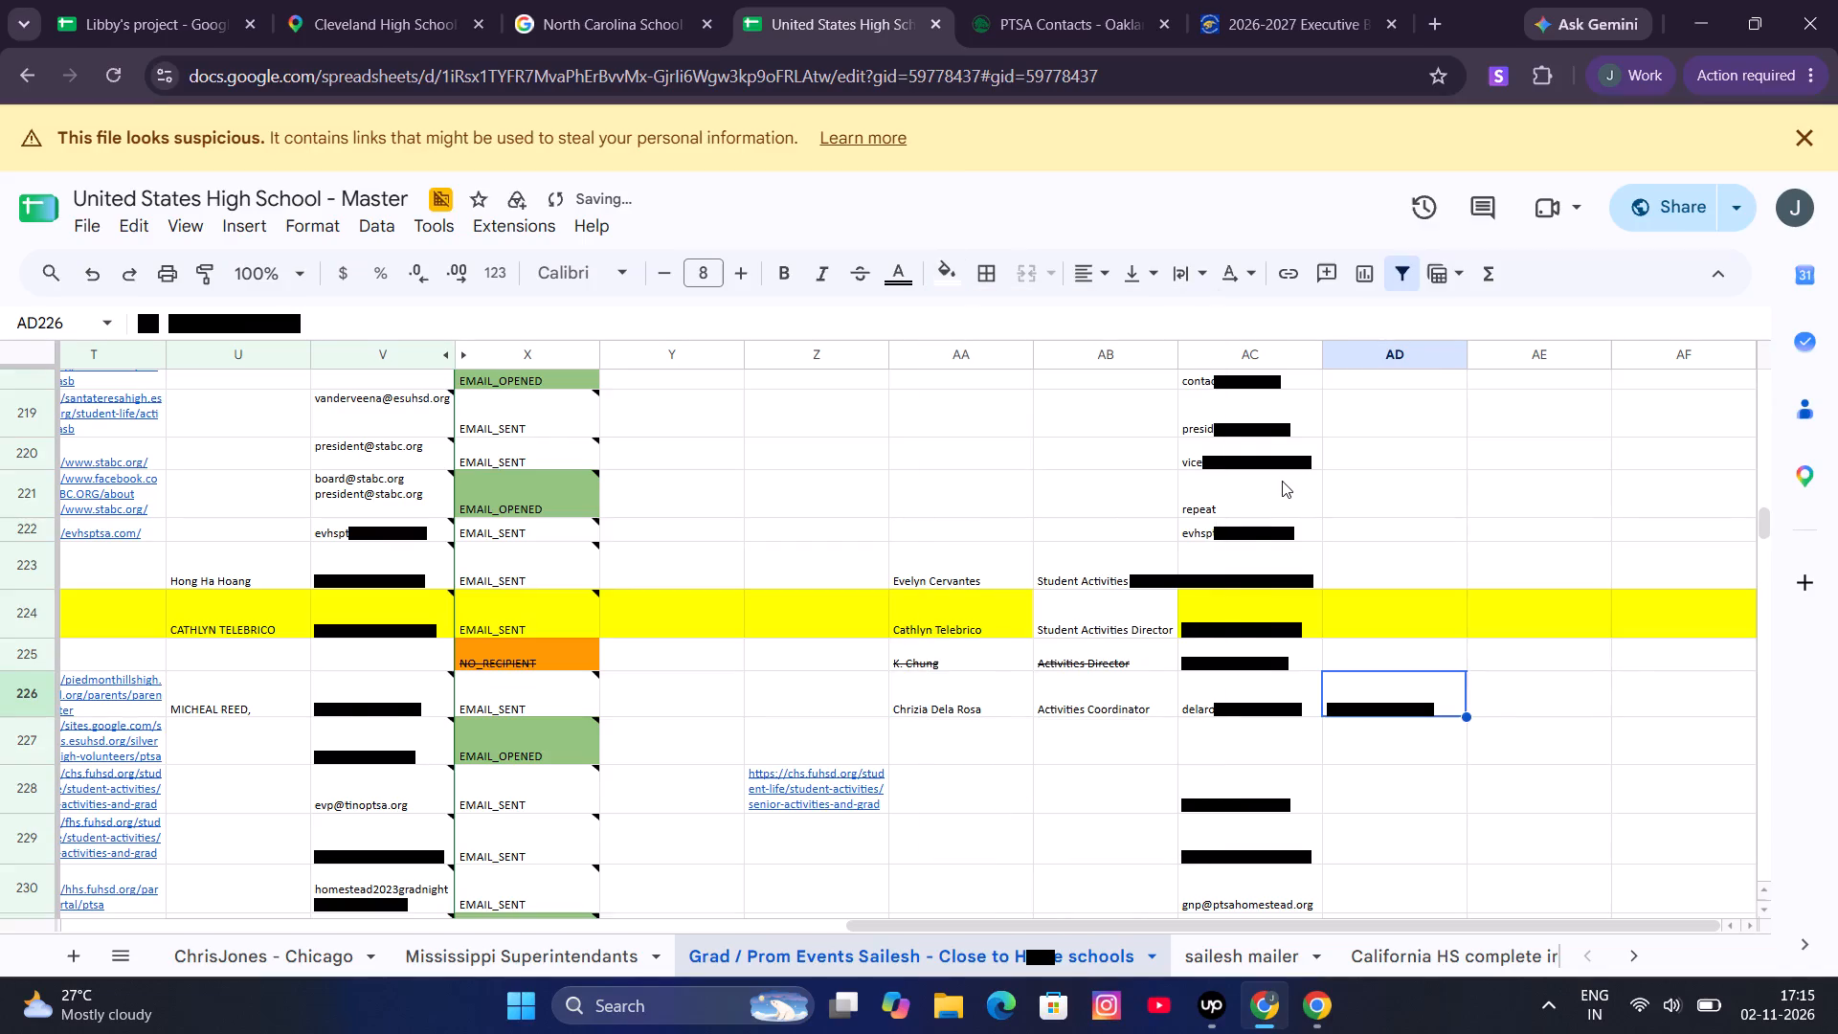
key(BackSpace)
Look through the contact rows below row 226 for the next entries to verify.
scroll(1188, 764, down, 10)
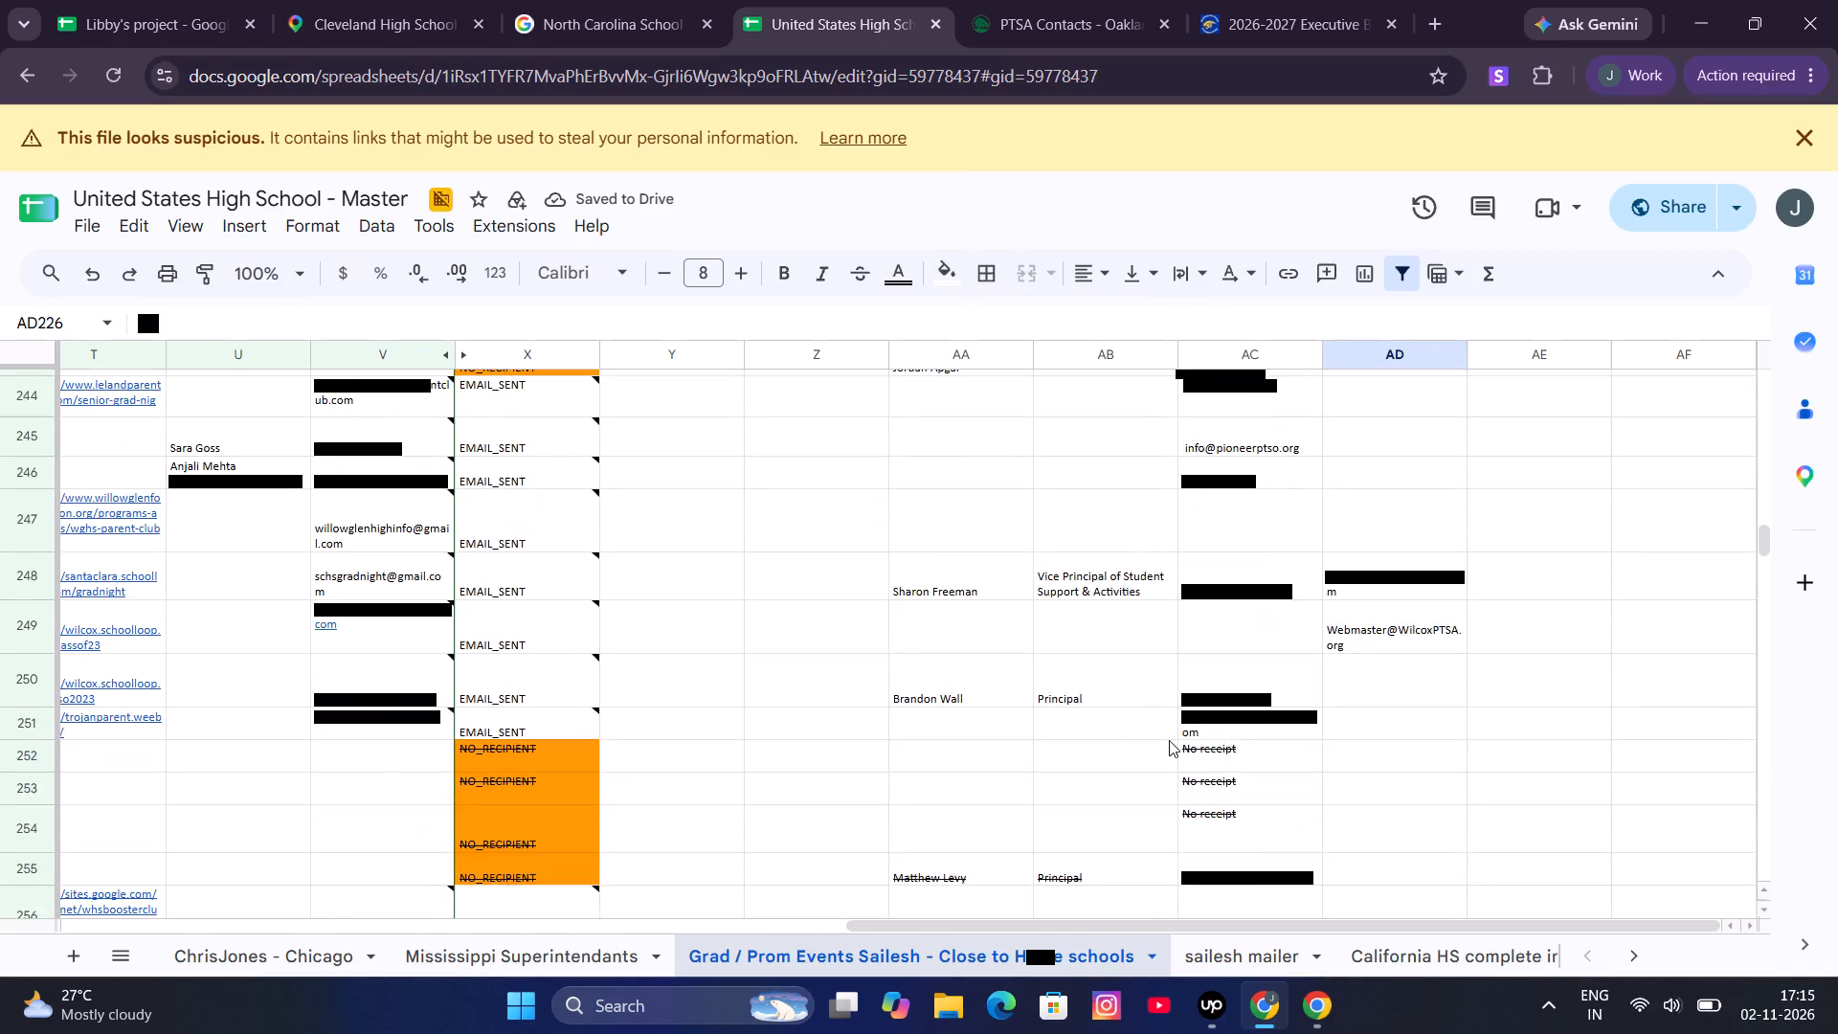
Scan the contact rows from row 244 down to row 317 and inspect its red-highlighted contact email in AC317.
scroll(1169, 740, down, 10)
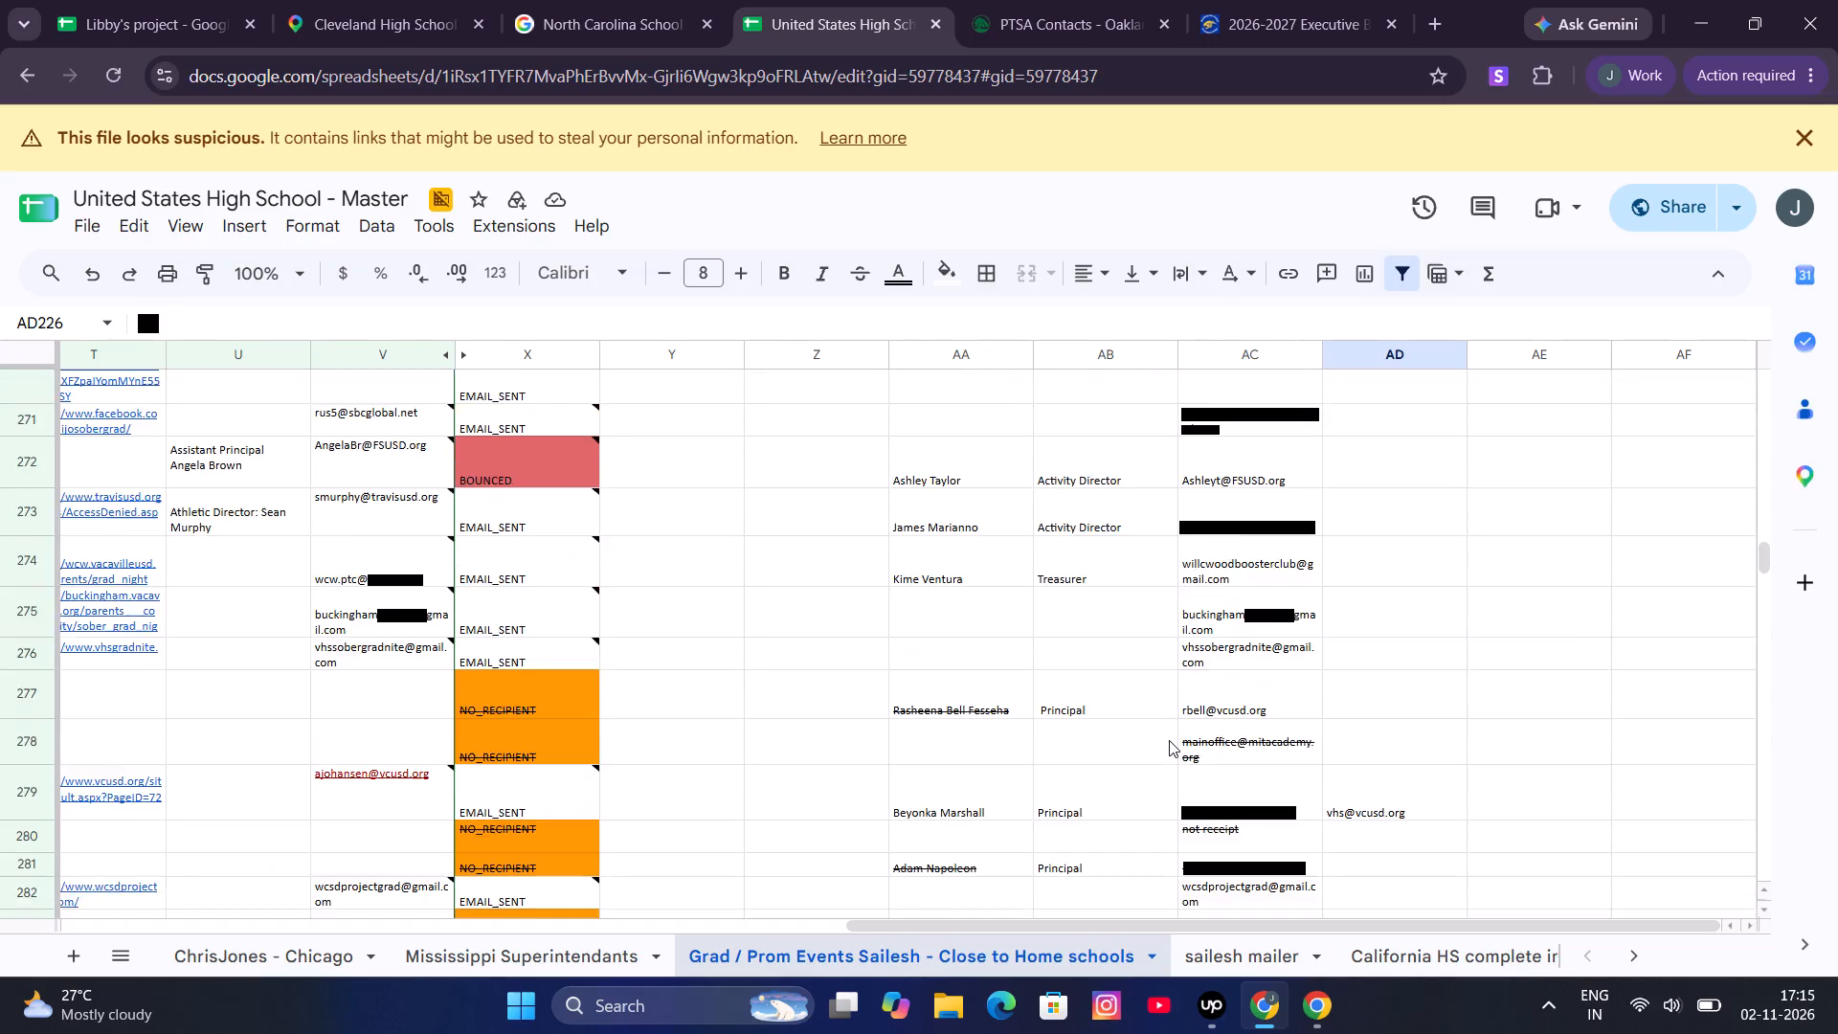
scroll(1169, 740, down, 7)
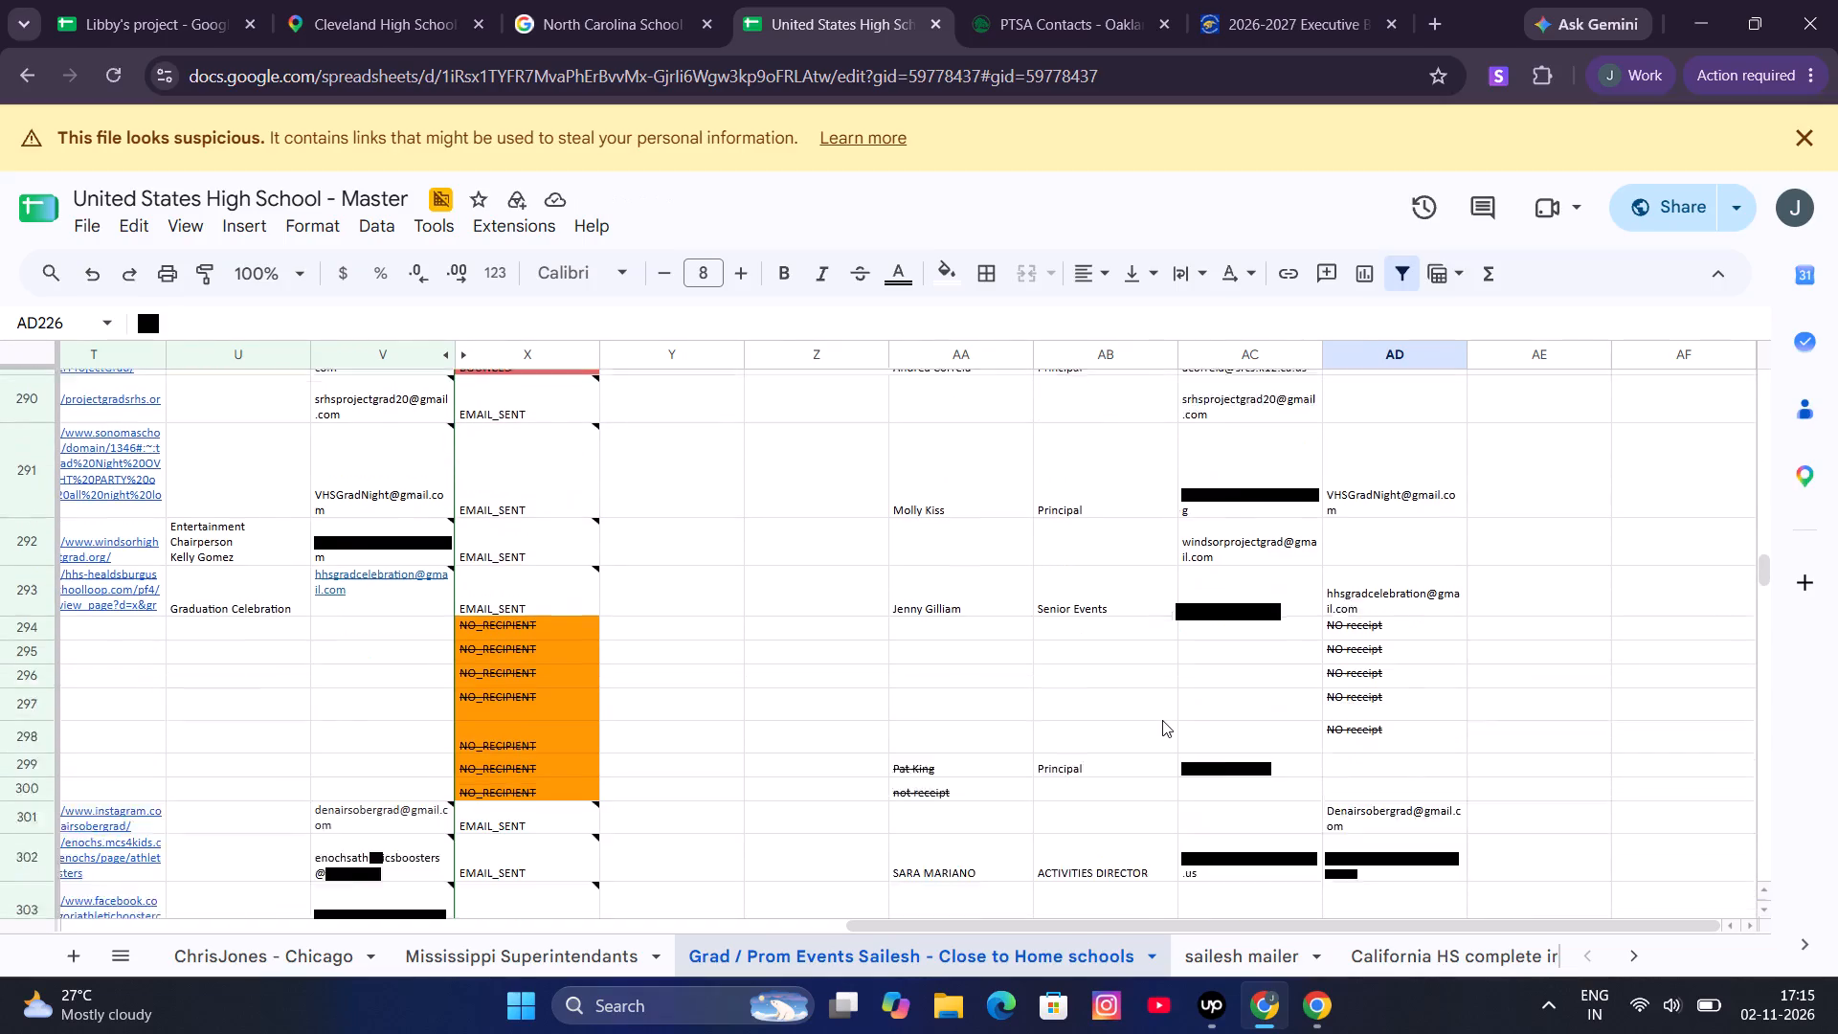
scroll(1162, 720, down, 9)
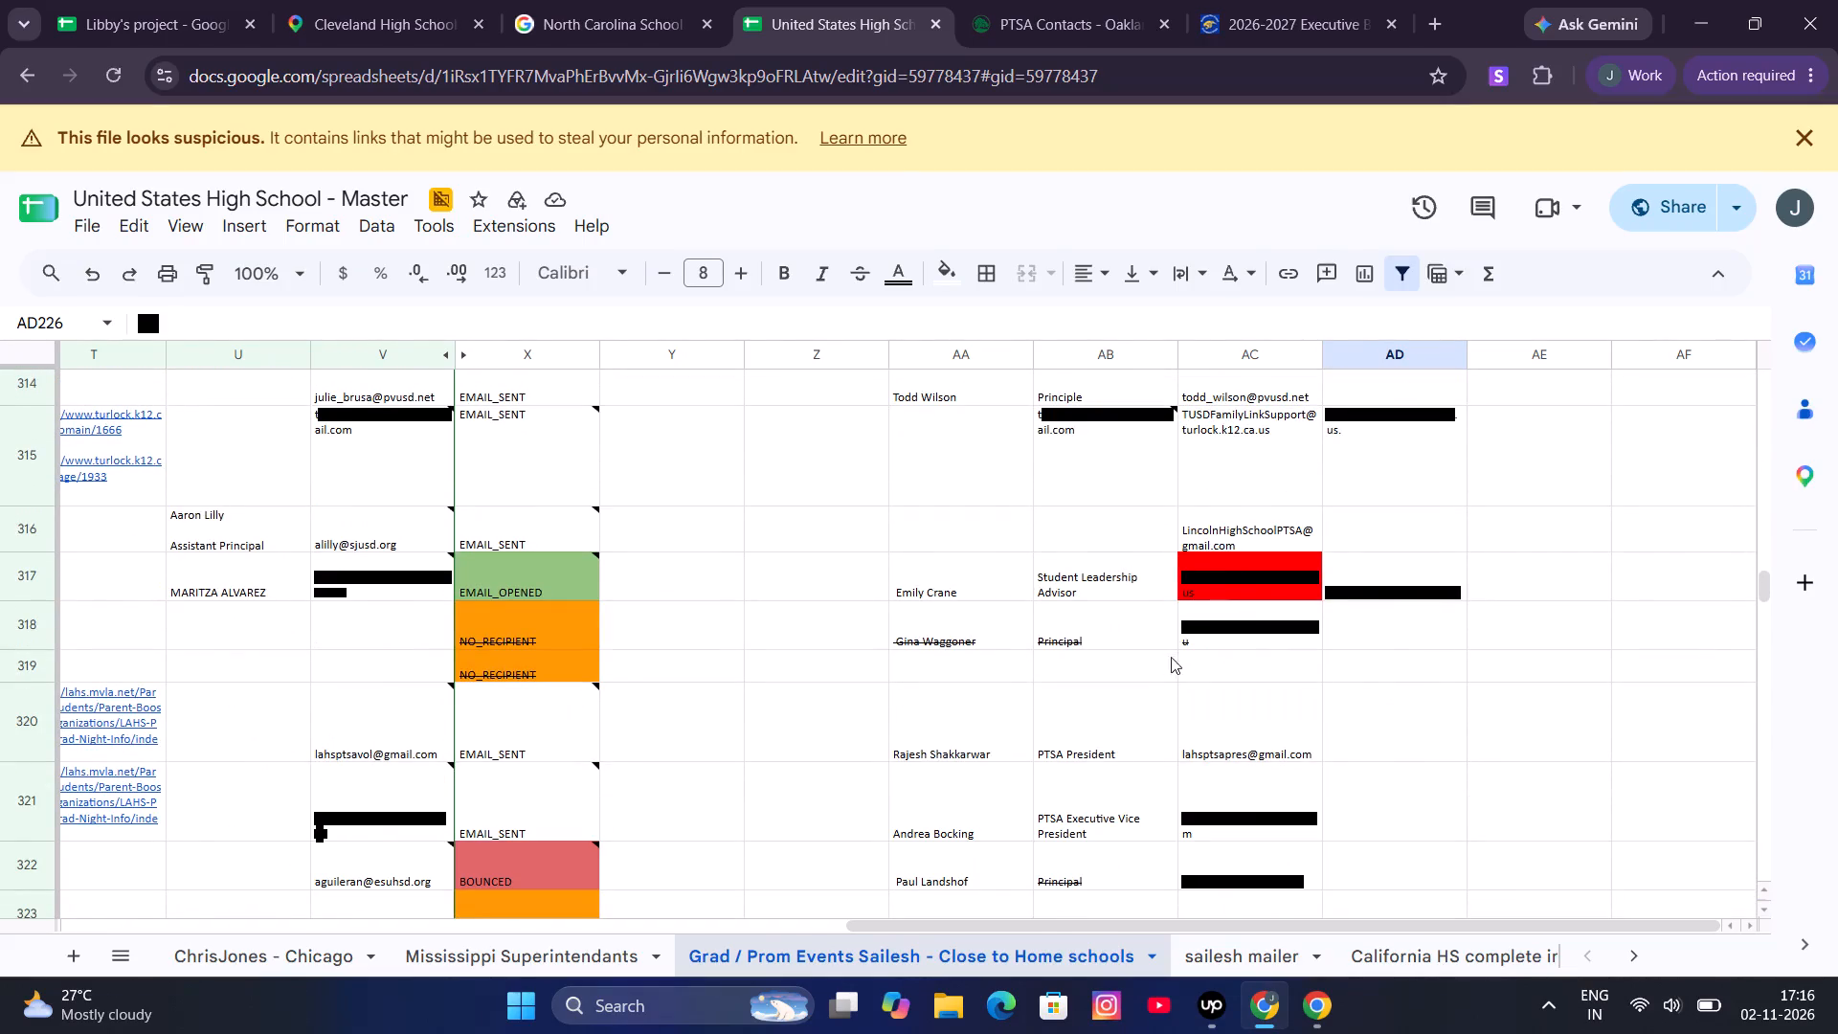
click(1106, 594)
click(1199, 581)
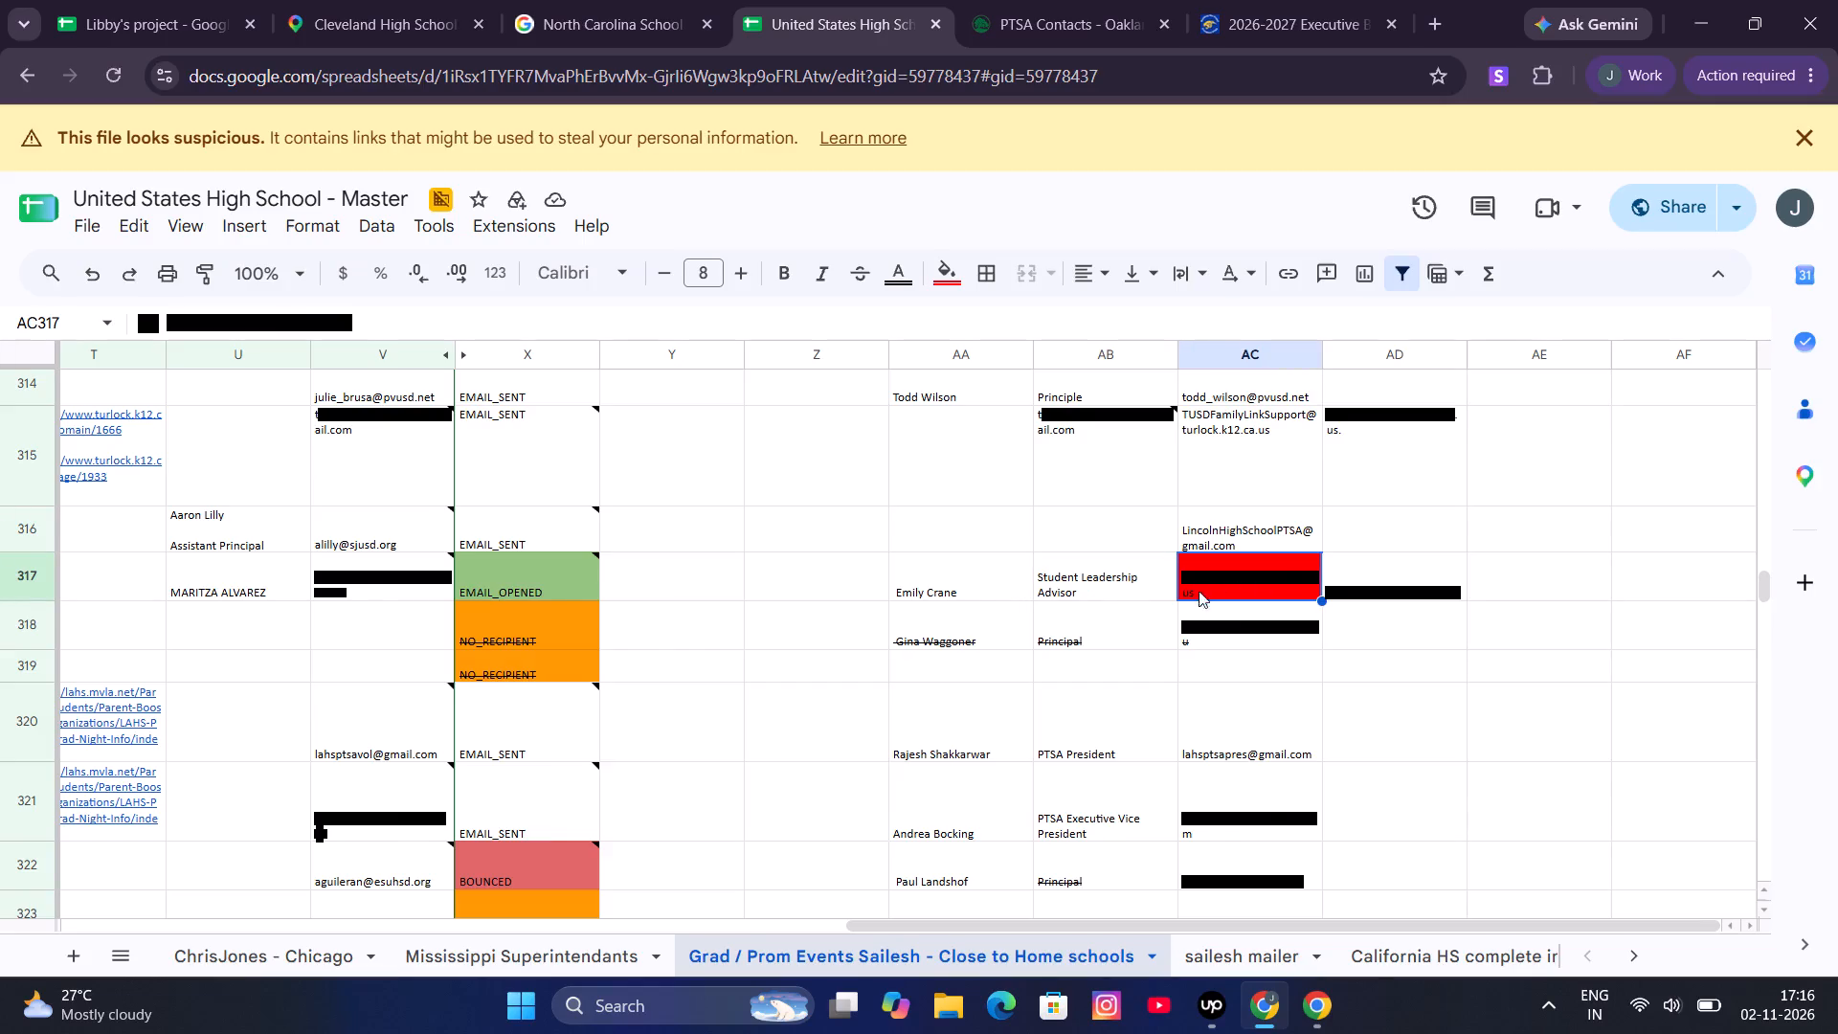
Fill a new Google search with "Riverbank High 6200 Claus Road", copied from C317 and D317 of the master list.
click(1054, 589)
key(Left)
key(Left)
key(Left)
key(Left)
key(Left)
key(Left)
key(Left)
key(Left)
key(Left)
key(Left)
key(Left)
key(Left)
key(Left)
key(Left)
key(Left)
key(Left)
key(Left)
key(Left)
key(Left)
key(Left)
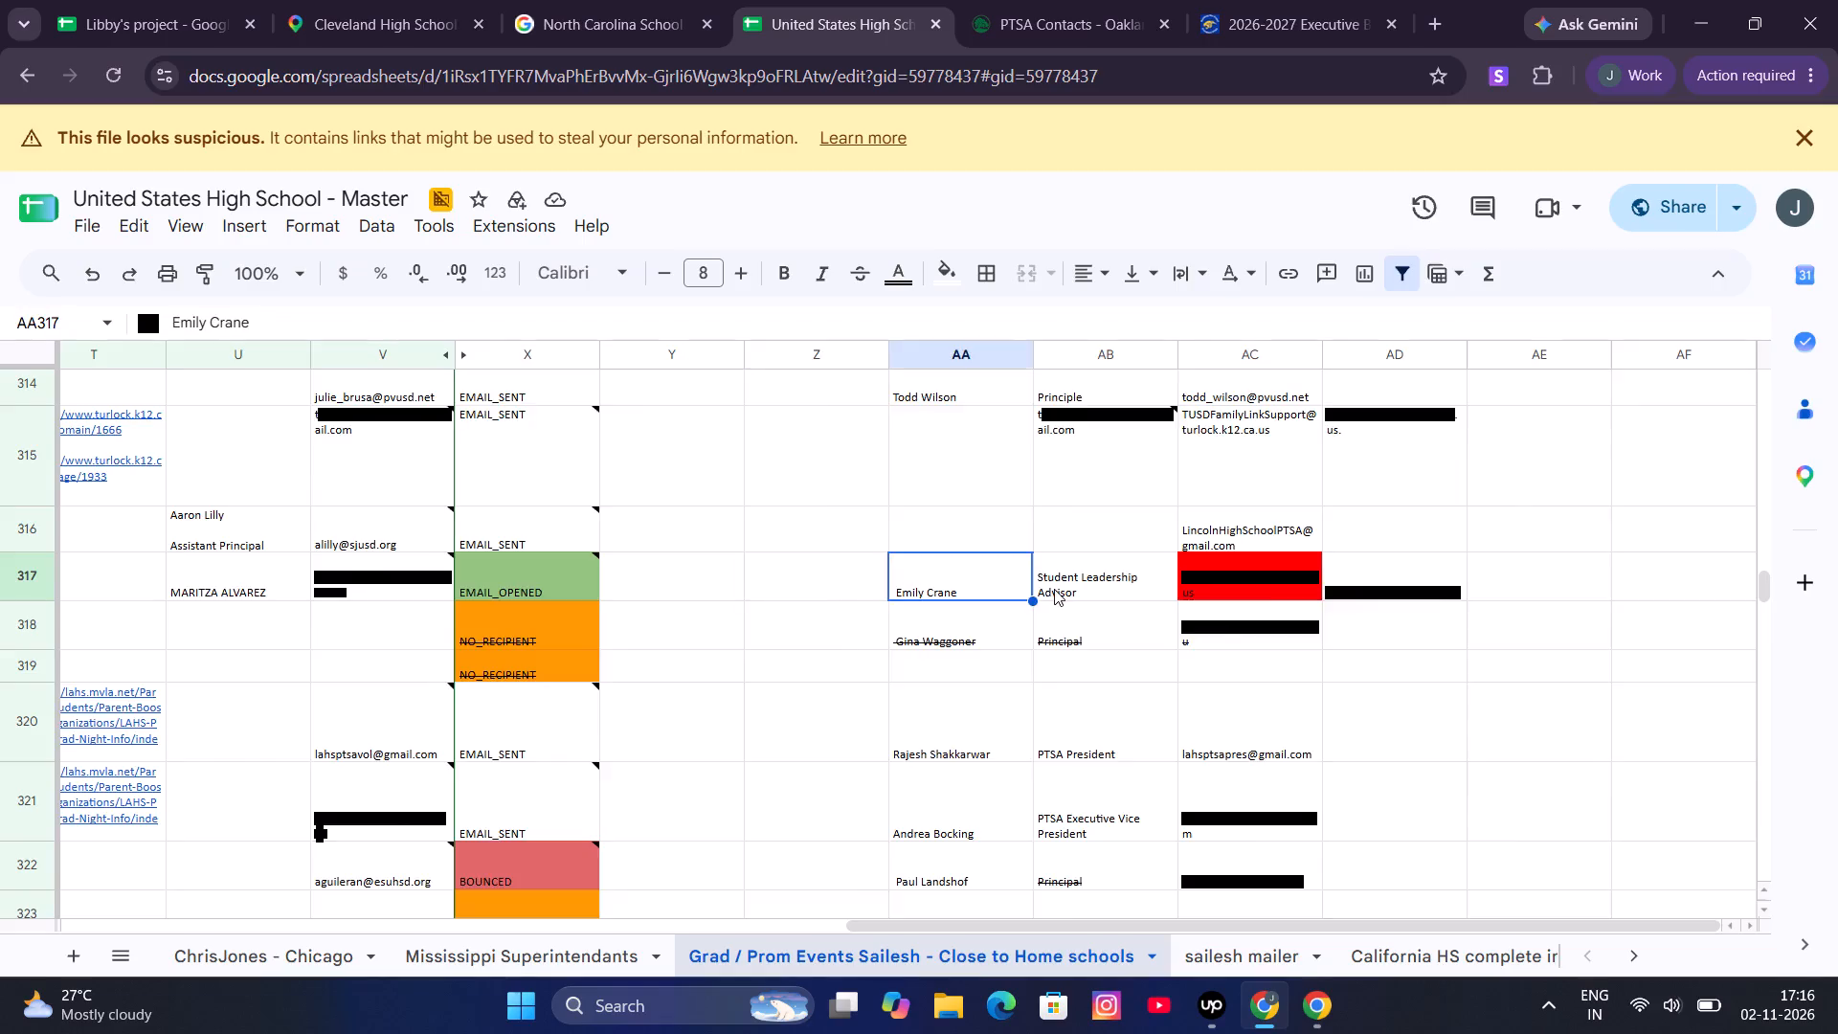
key(ctrl+c)
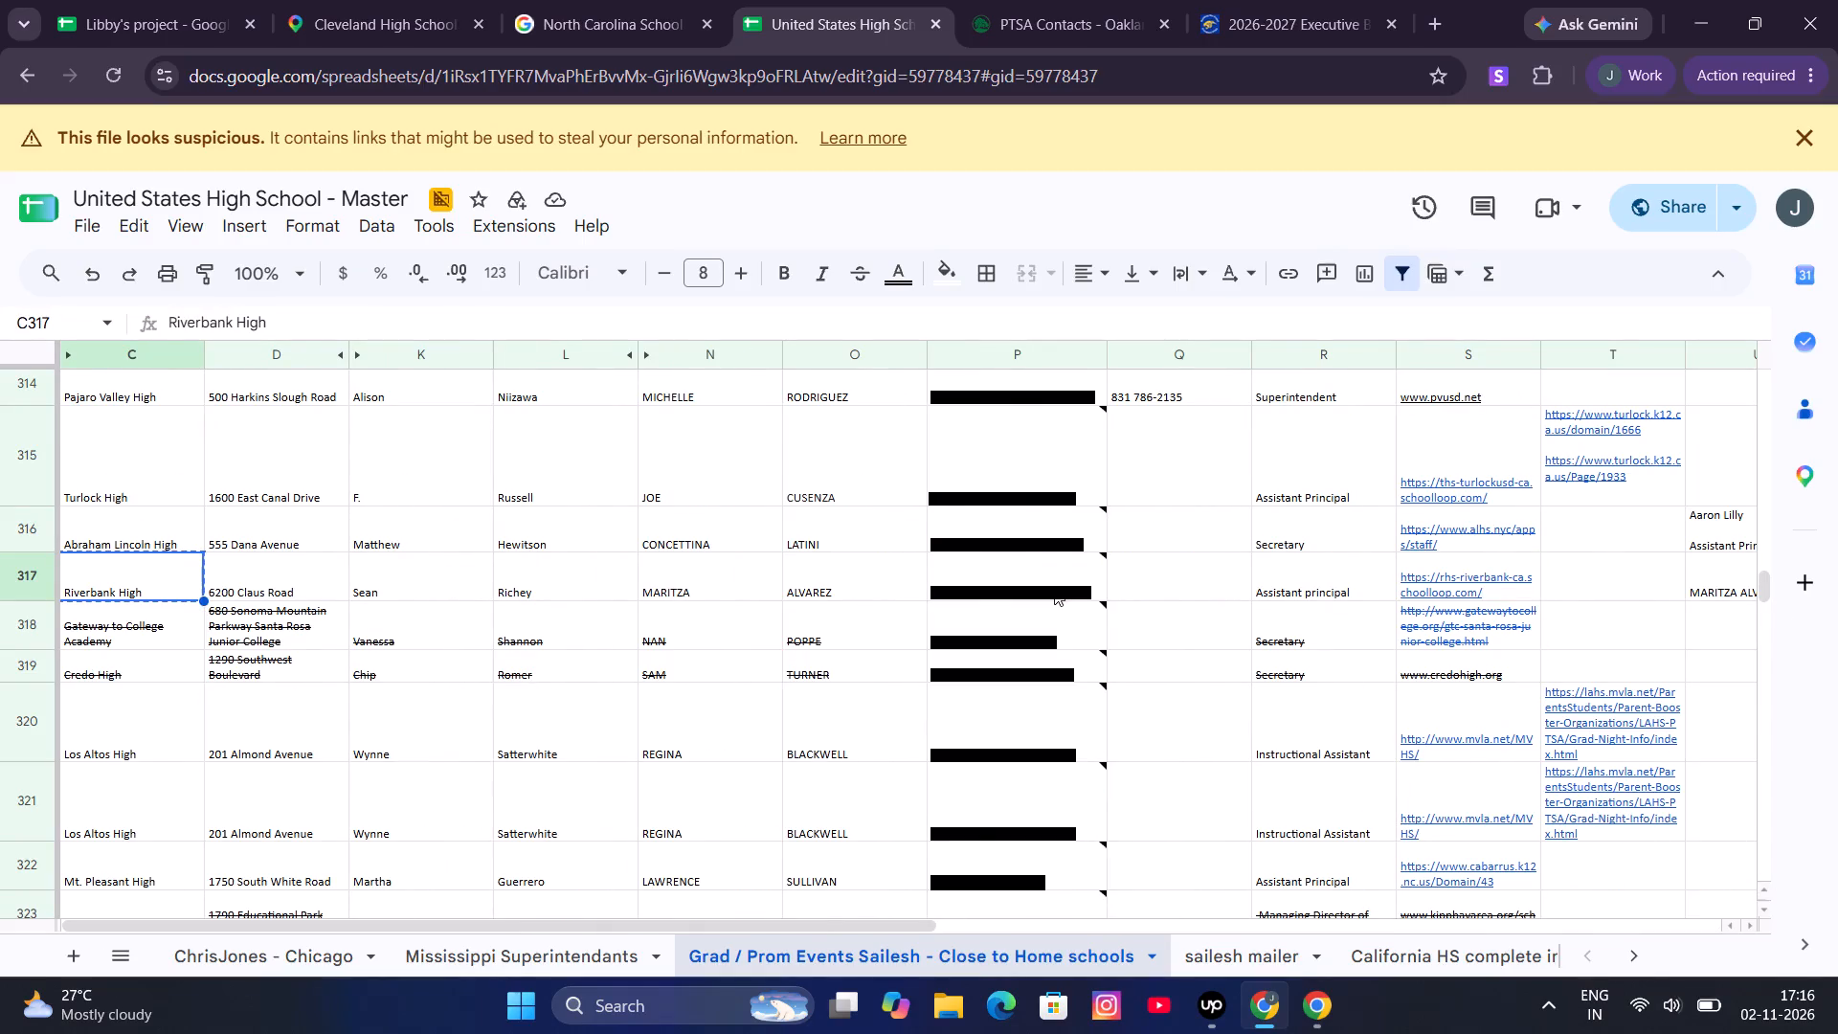
click(1435, 20)
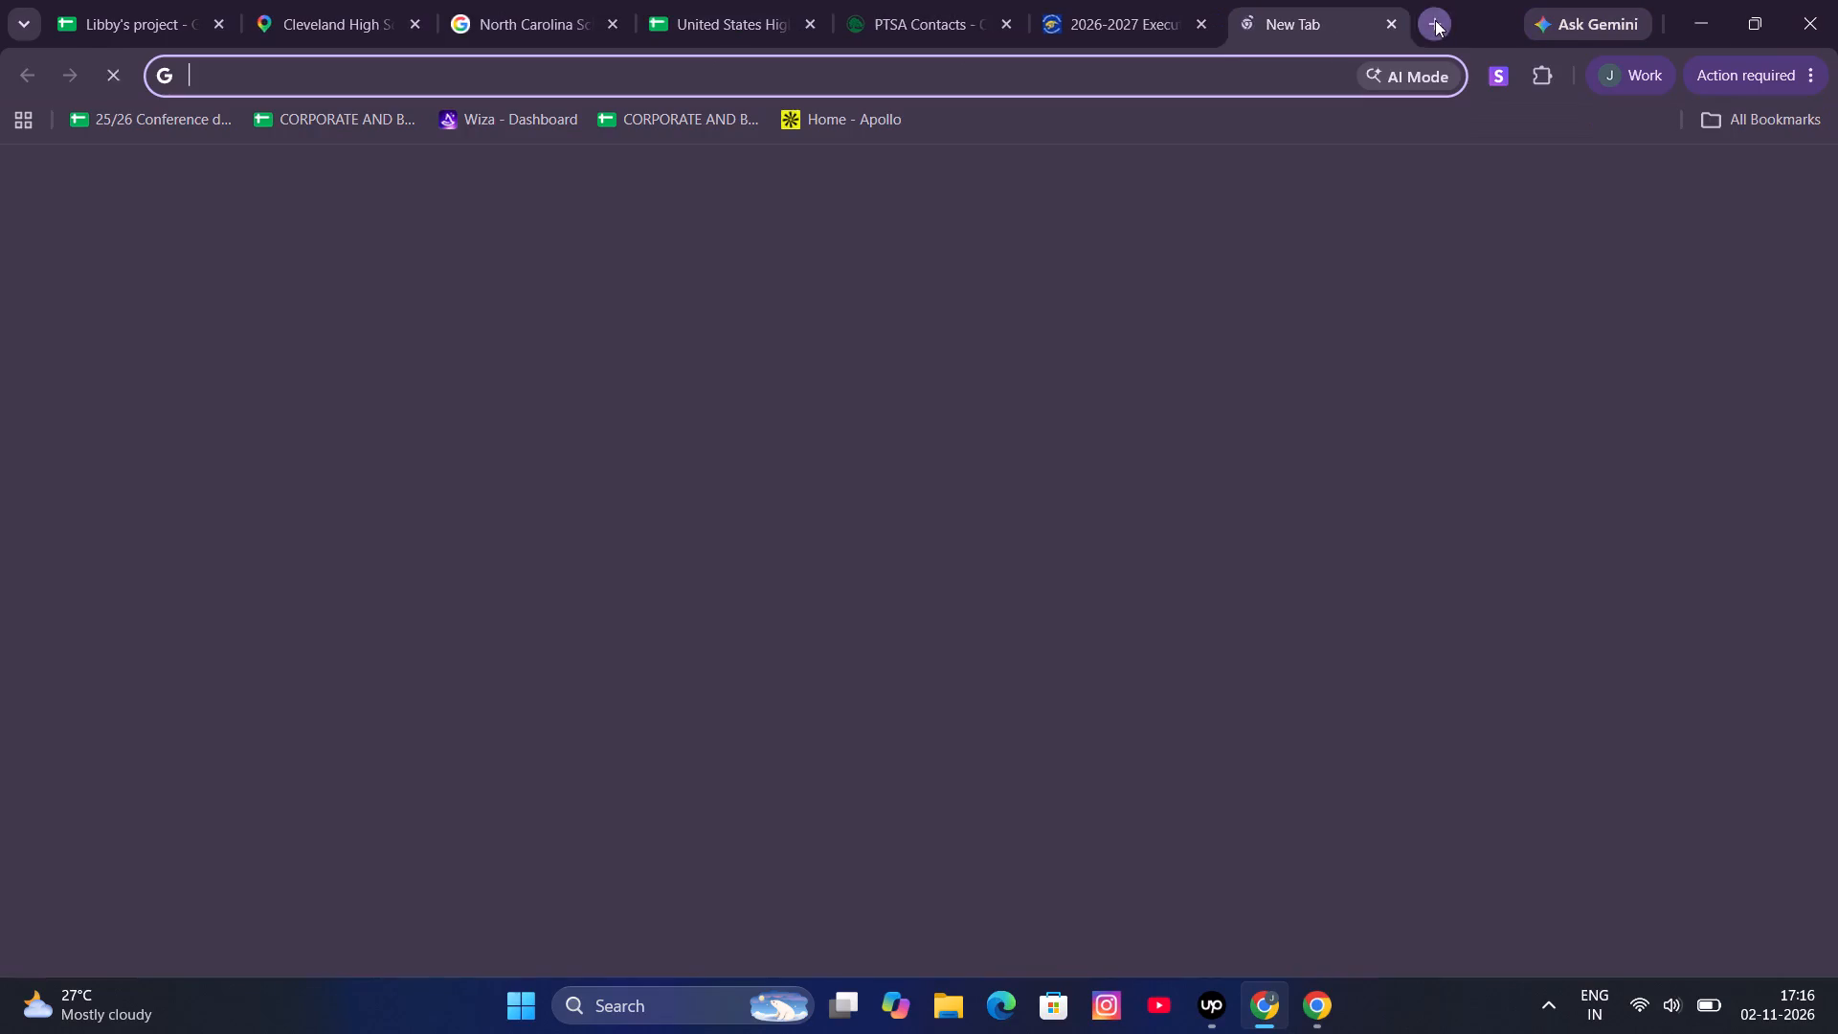
click(963, 499)
key(ctrl+b)
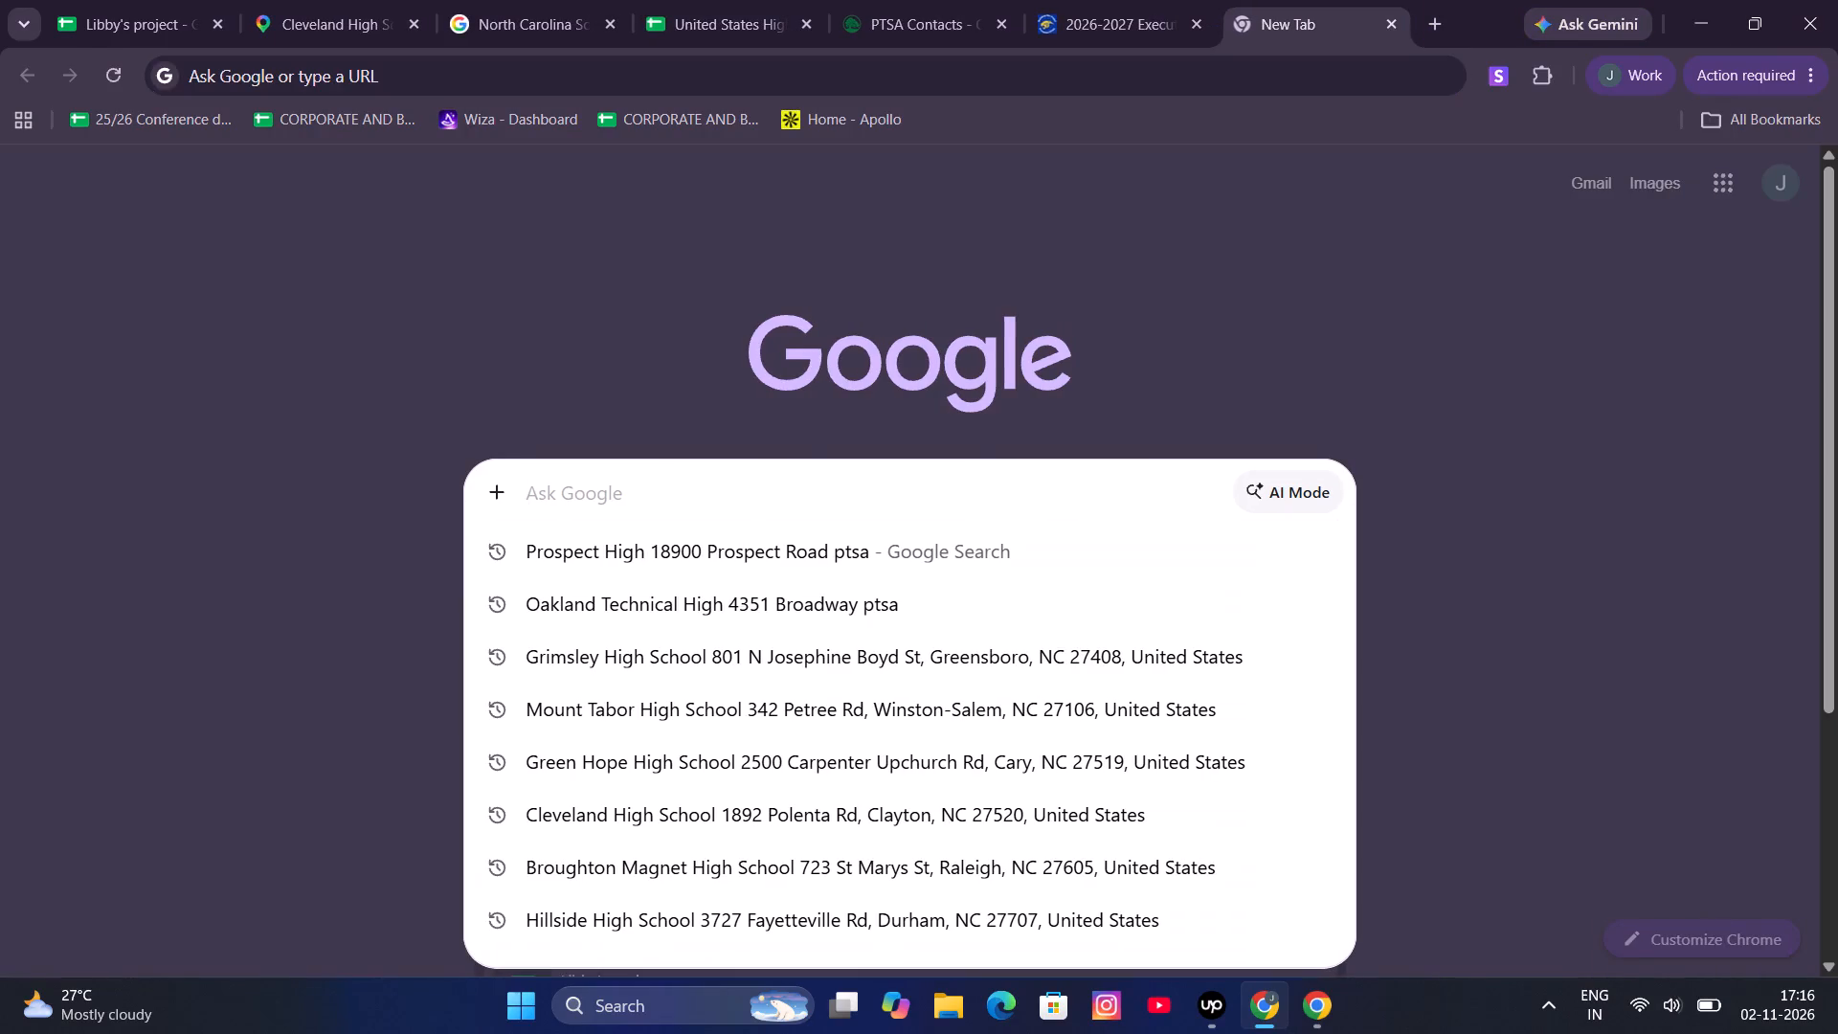
click(709, 492)
key(ctrl+b)
key(ctrl+v)
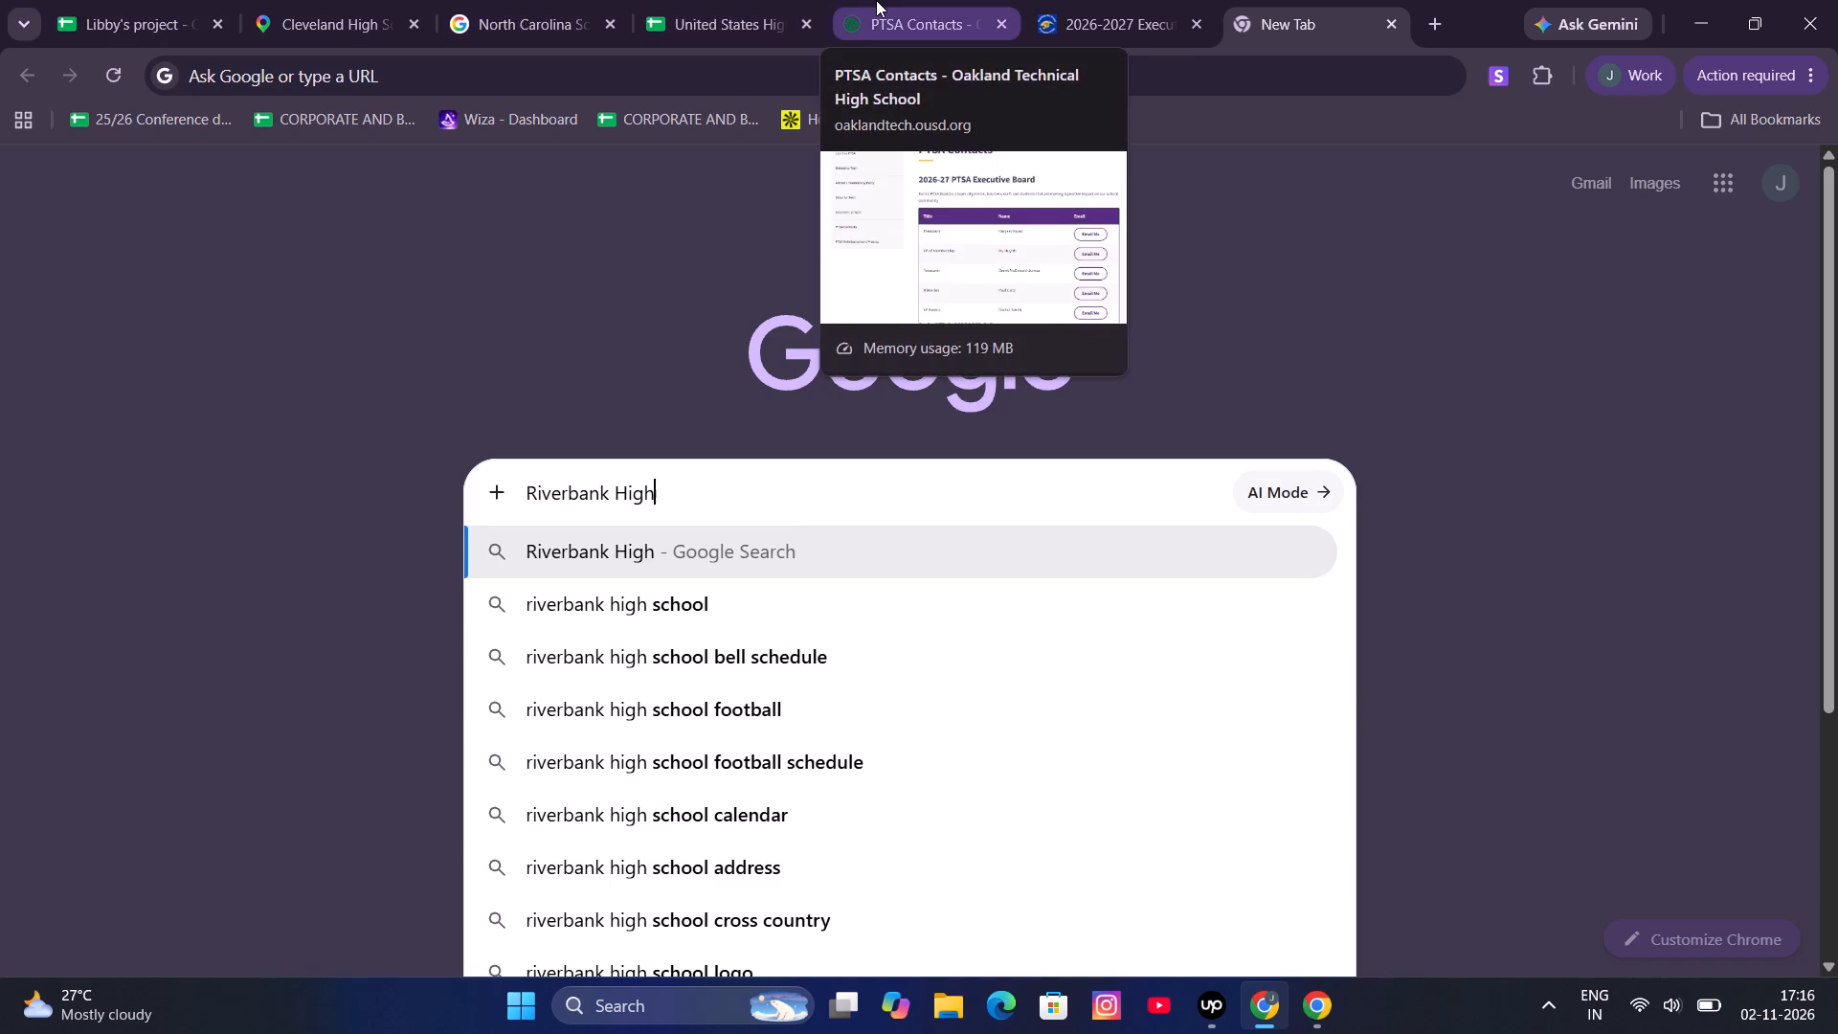
click(746, 0)
key(Right)
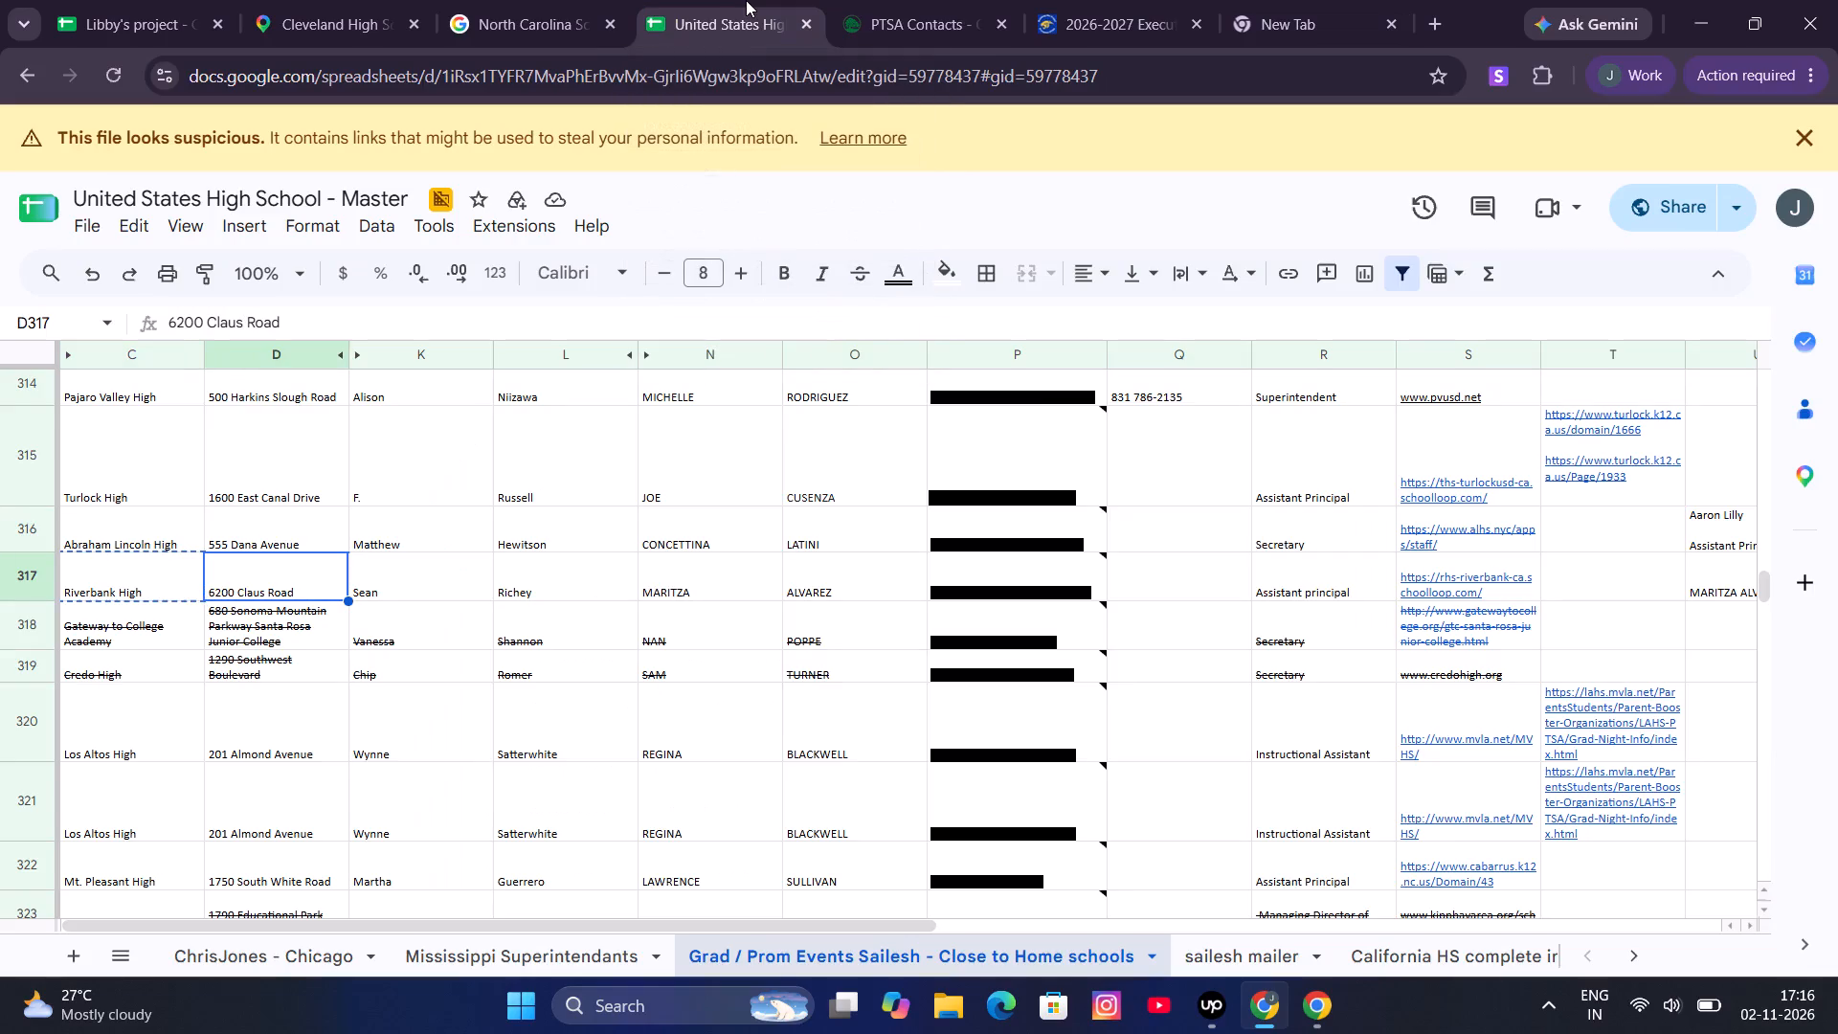
key(ctrl+c)
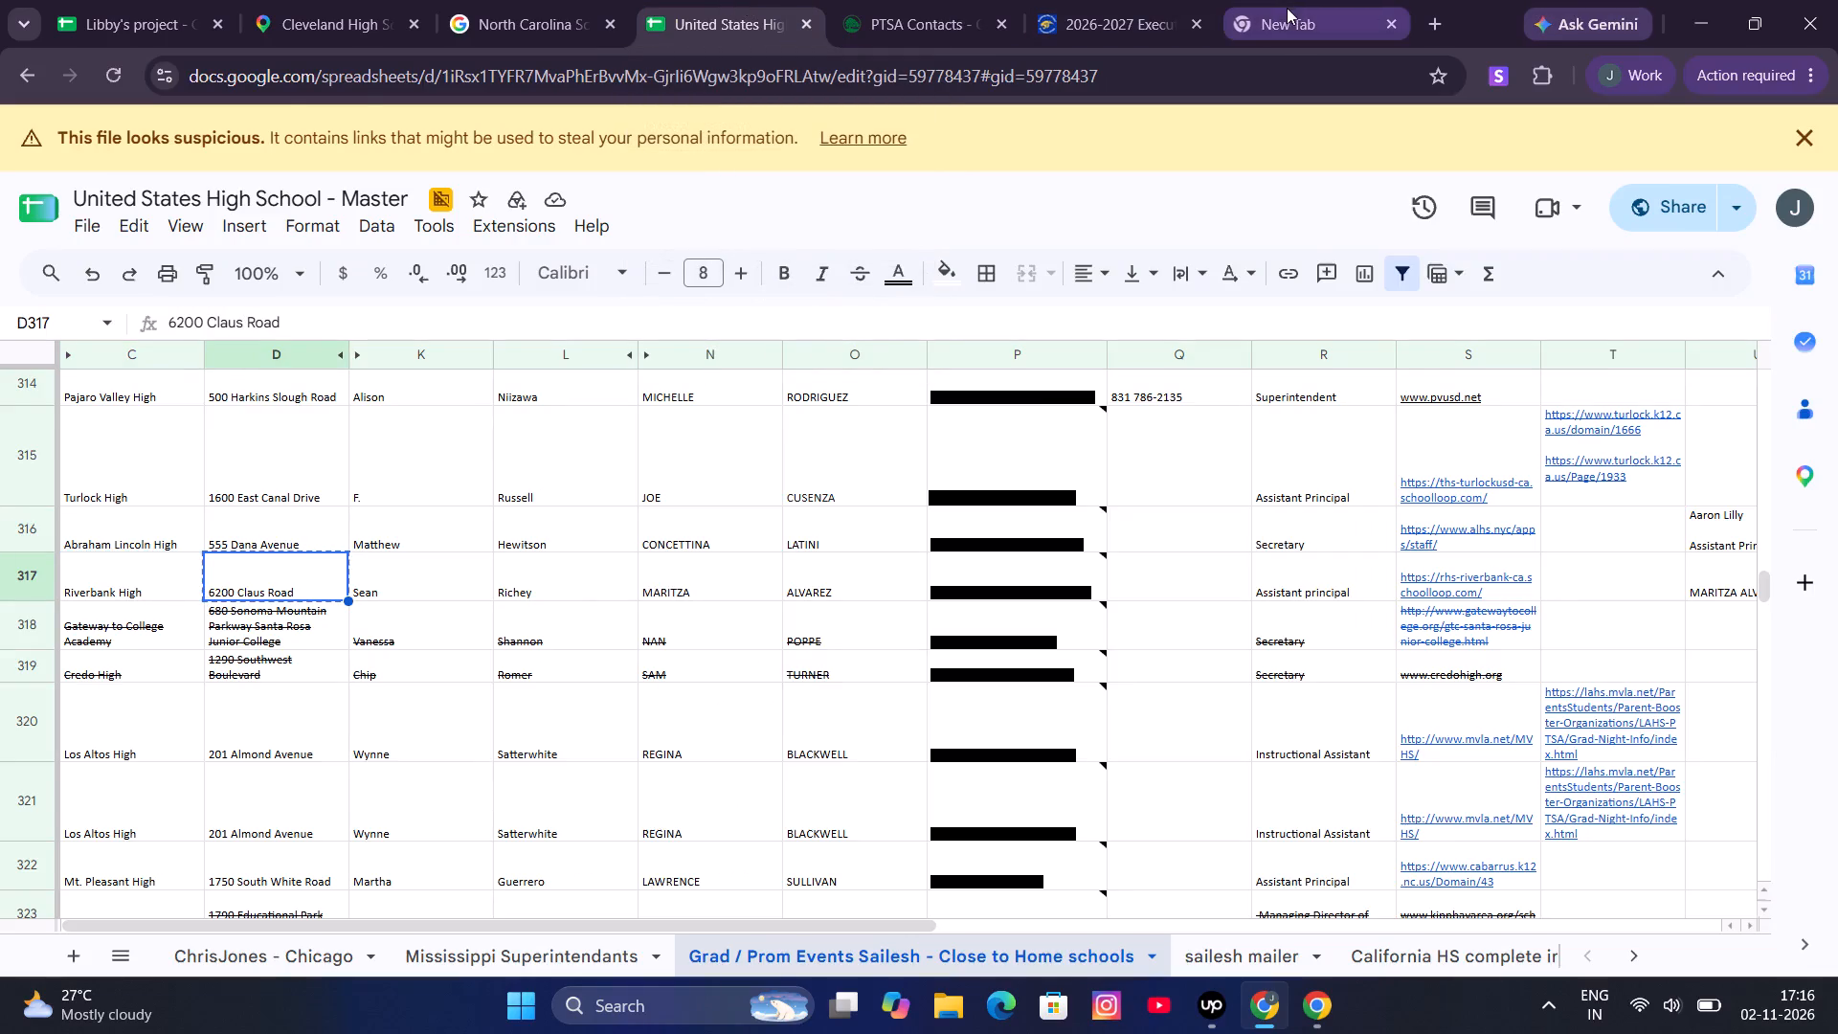
click(1285, 5)
key(space)
key(ctrl+v)
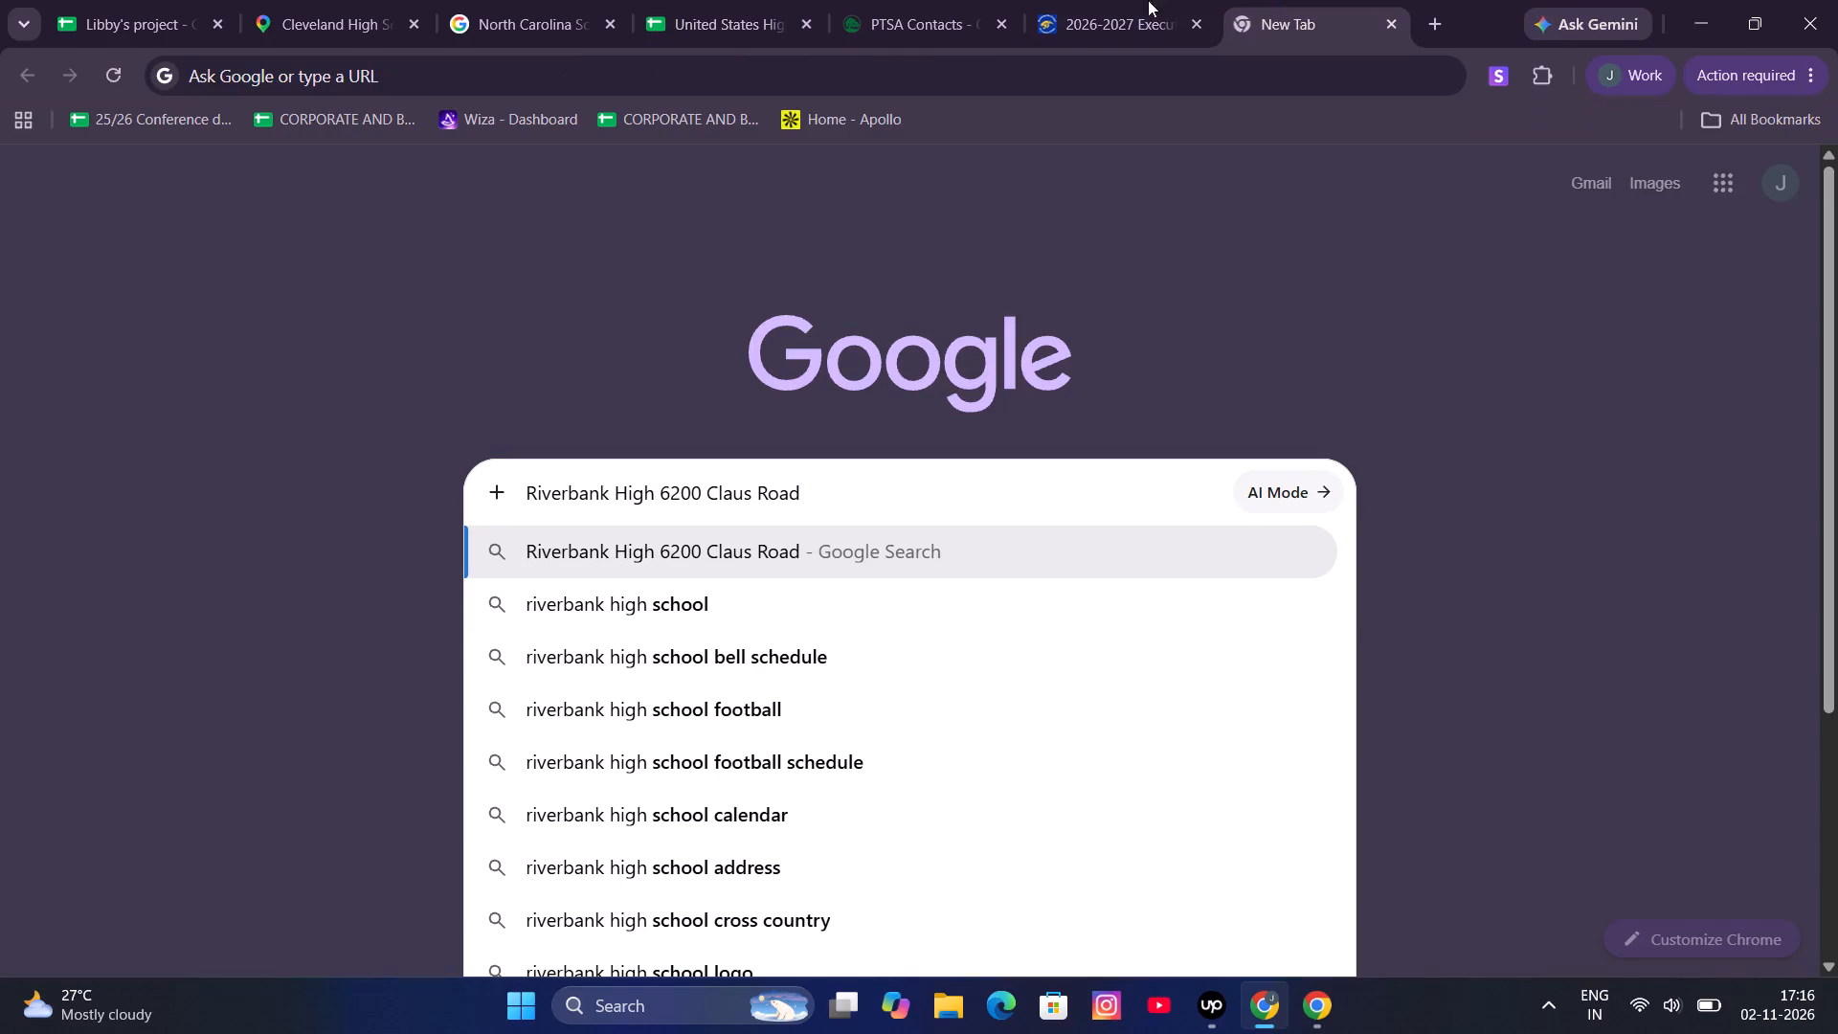
Review the contact details recorded across Riverbank High's row 317, from the address through column AF.
click(312, 0)
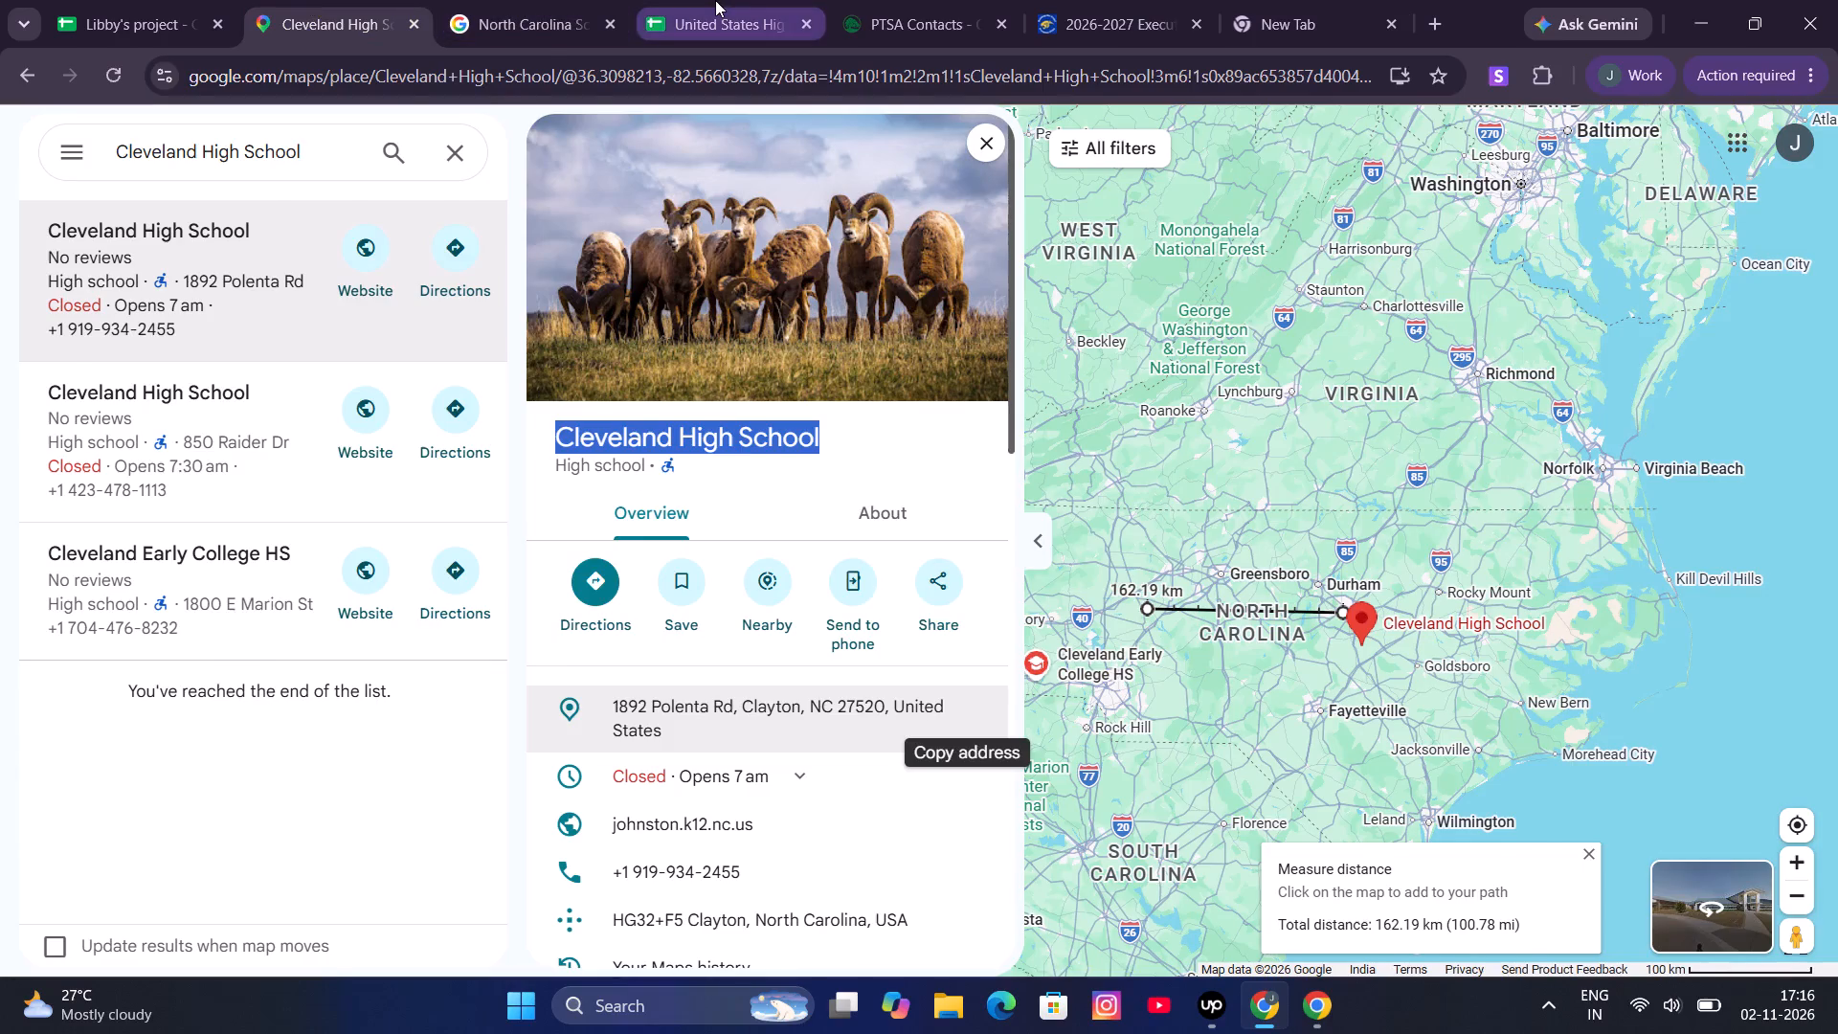
click(715, 0)
key(Right)
key(Right)
key(Right)
key(Right)
key(Right)
key(Right)
key(Right)
key(Right)
key(Right)
key(Right)
key(Right)
key(Right)
key(Right)
key(Right)
key(Right)
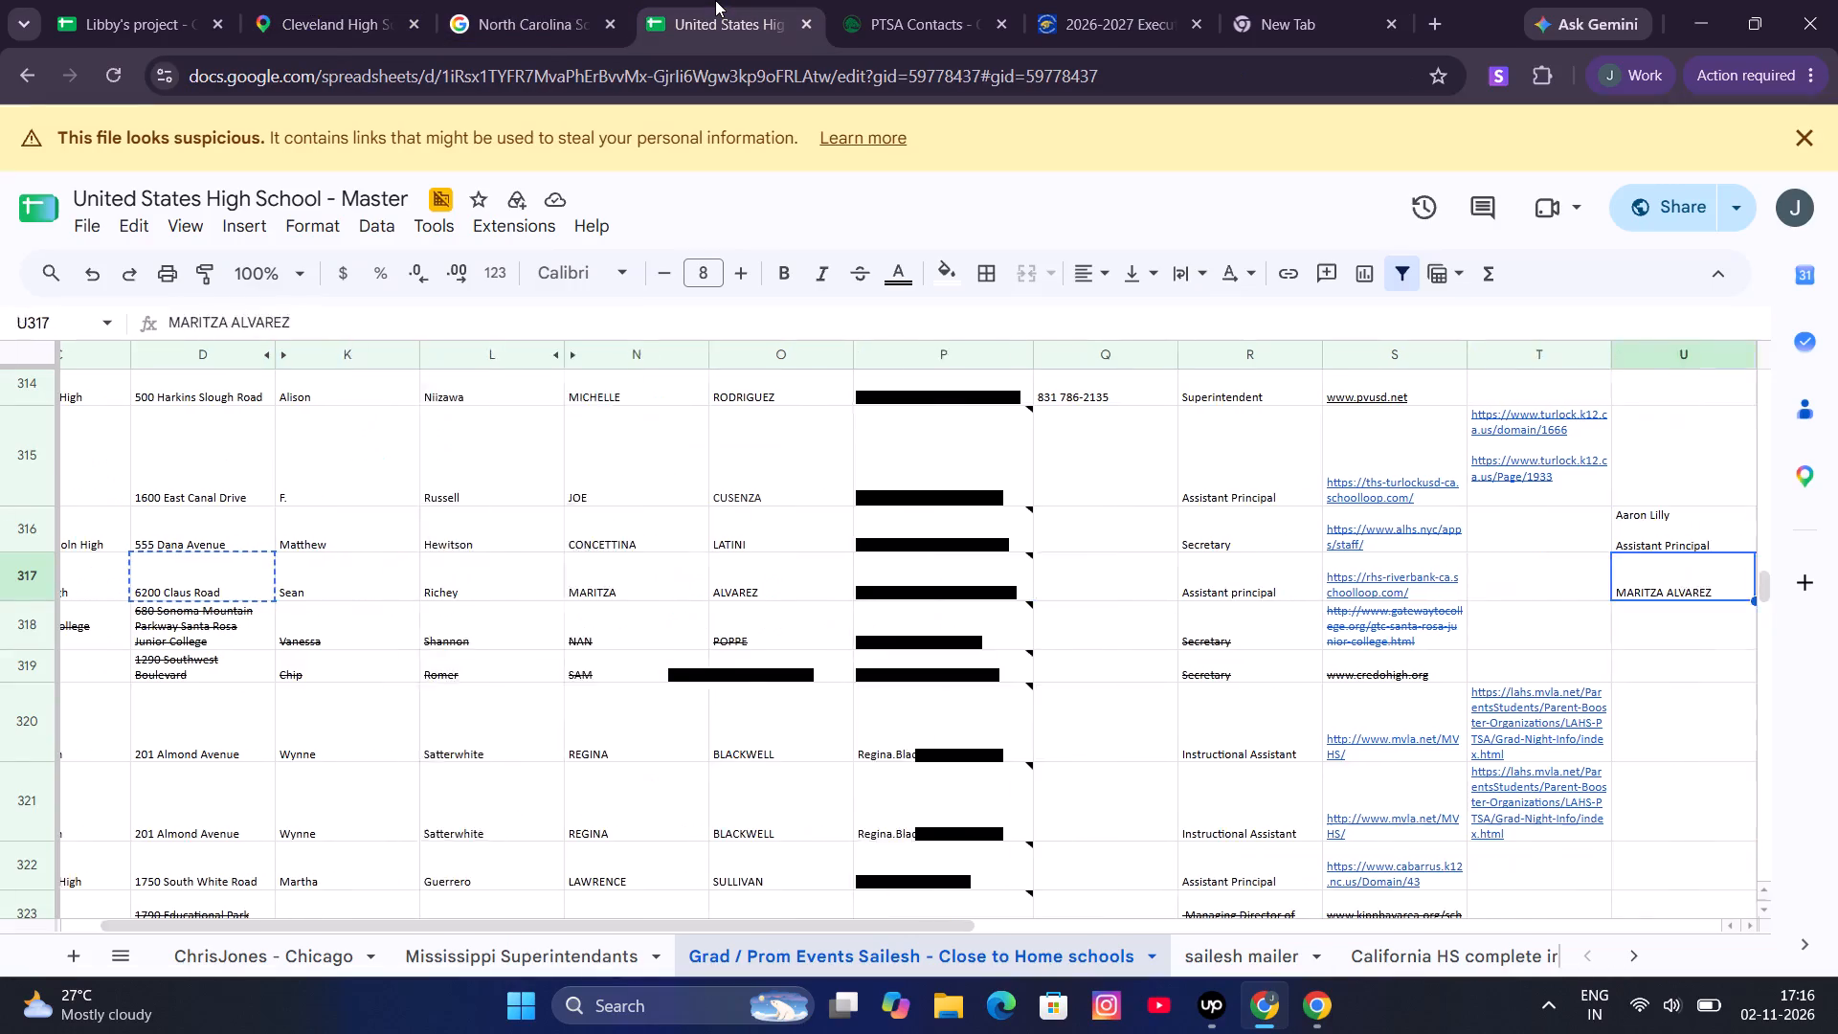
key(Right)
key(Right)
key(Right)
key(Right)
key(Right)
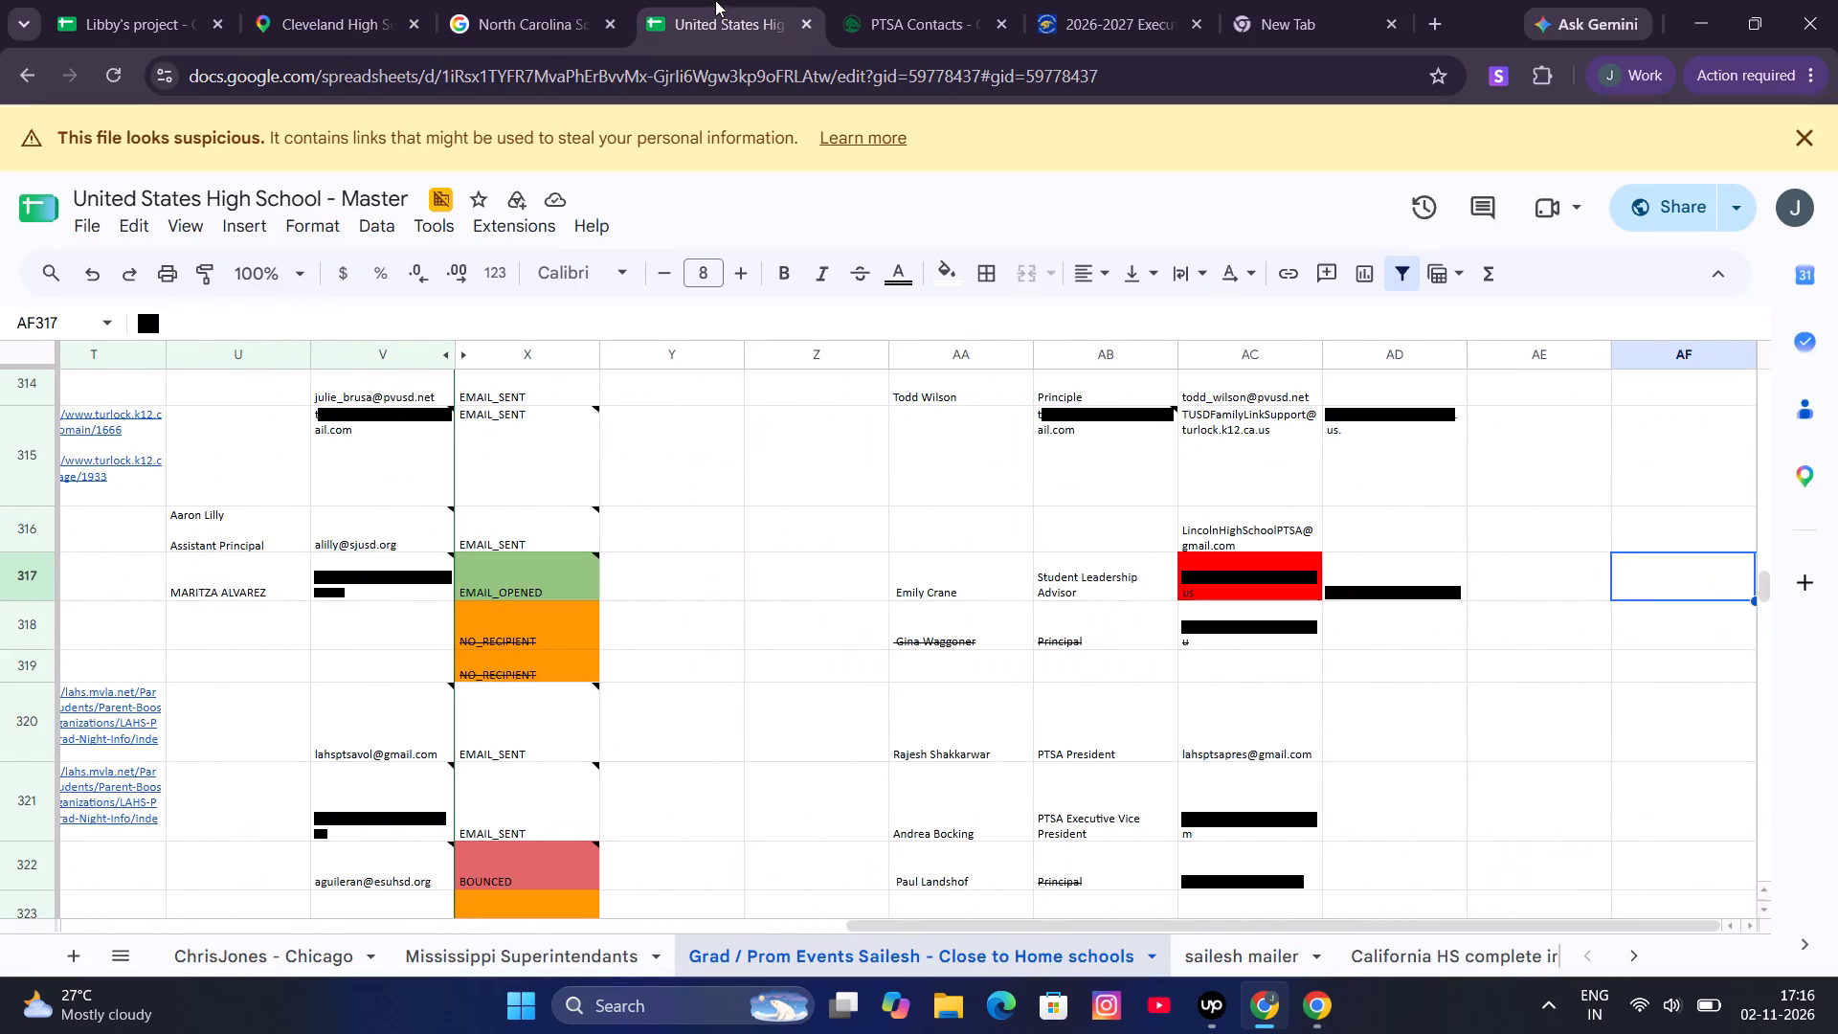
key(Right)
key(Right)
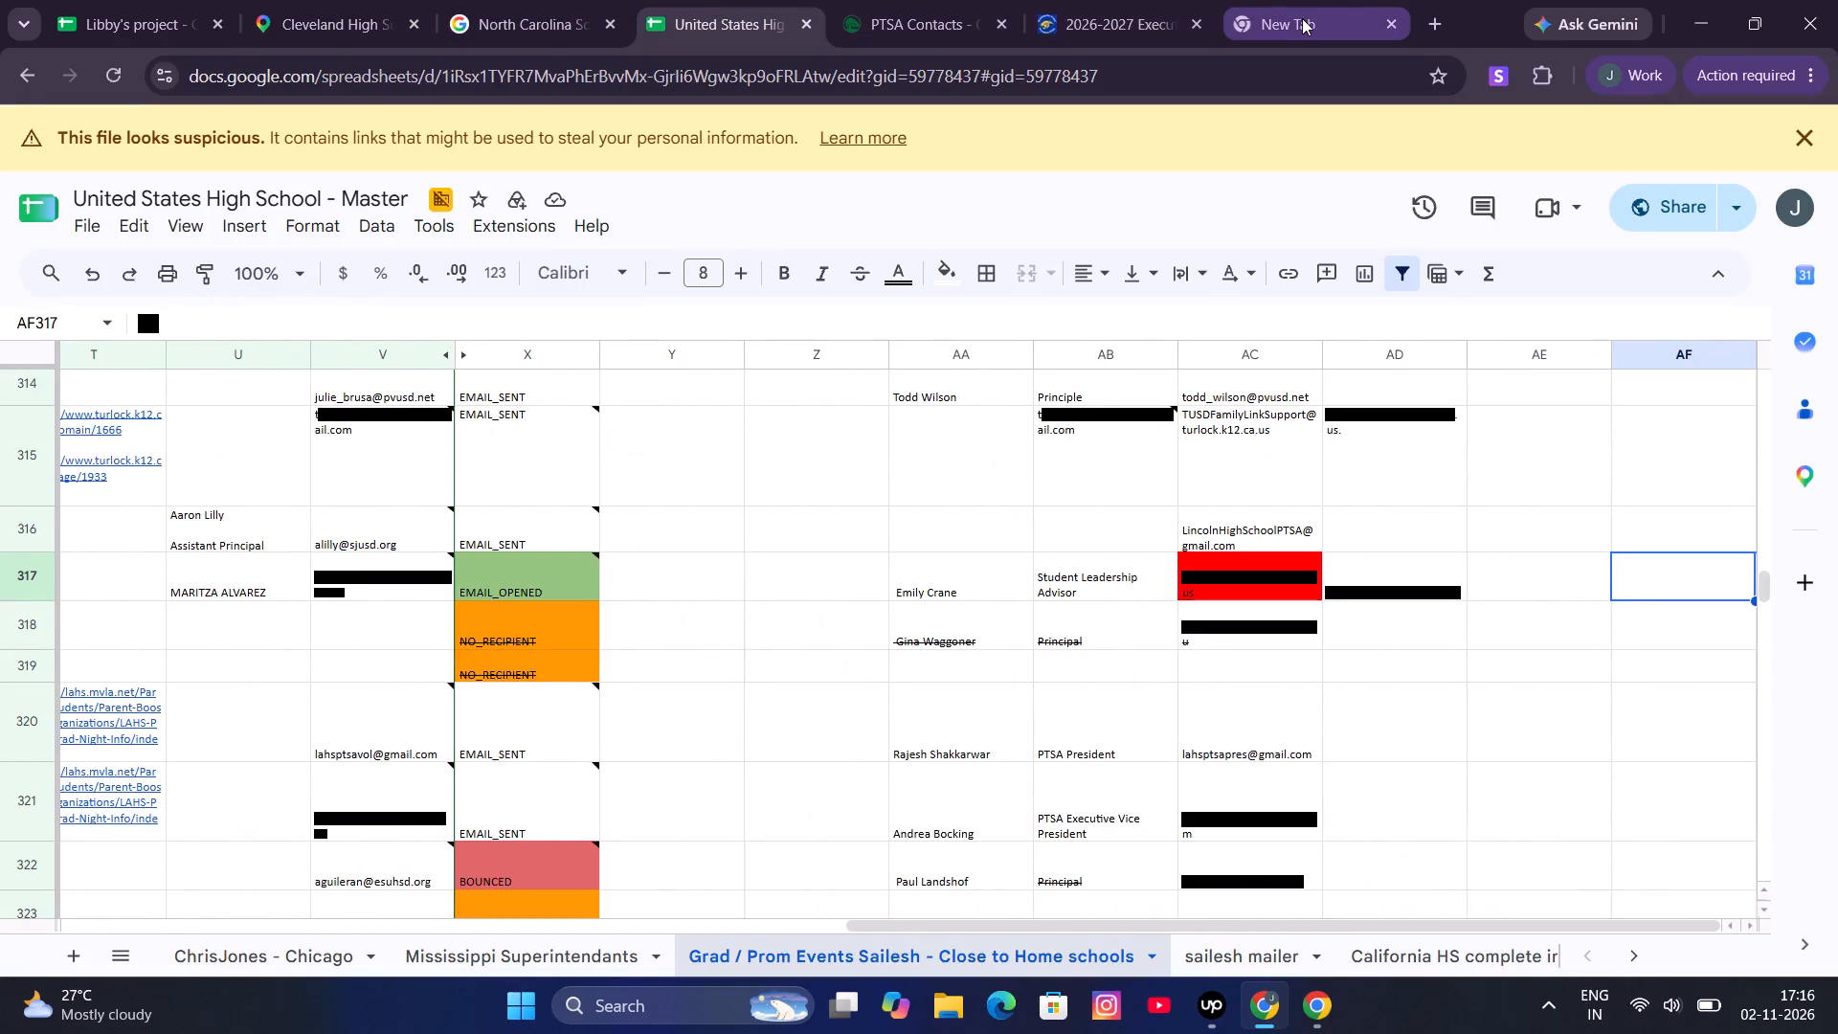
Run the Google search for "Riverbank High 6200 Claus Road".
click(1302, 18)
key(Return)
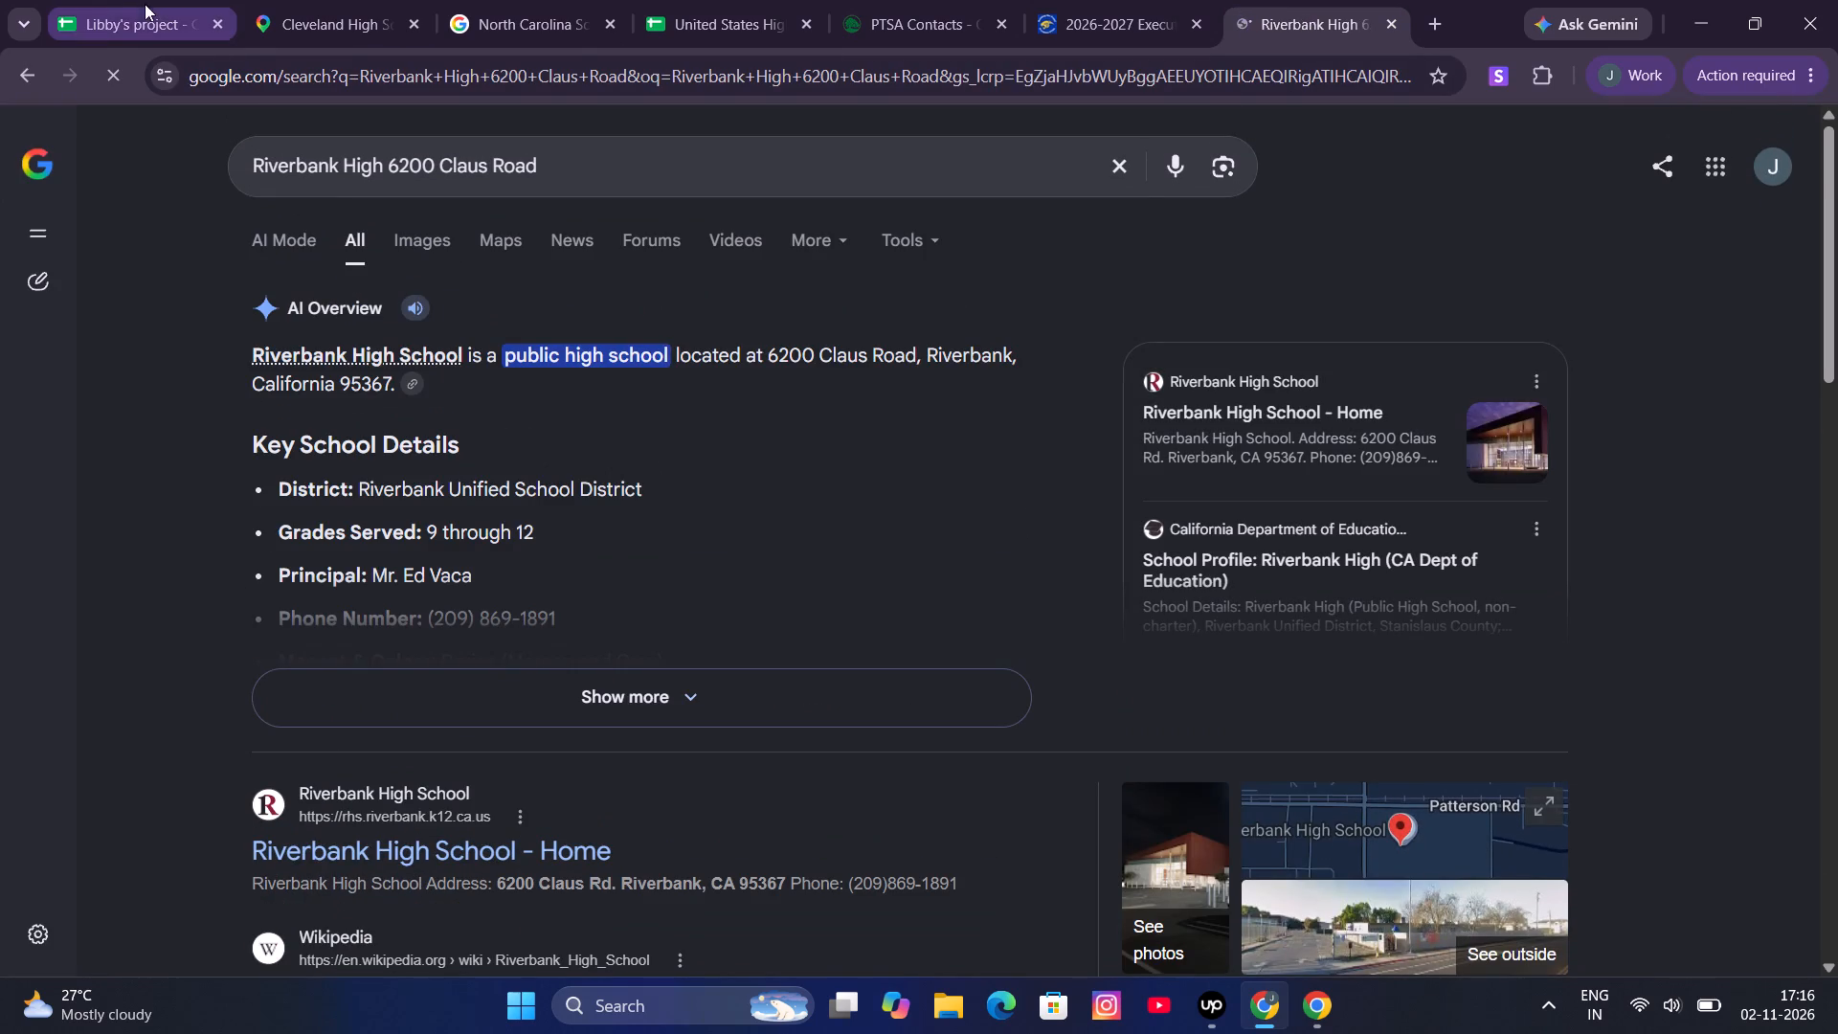
Copy the email address from AD317 and look up its owner in AI Mode for the Riverbank High search.
click(120, 9)
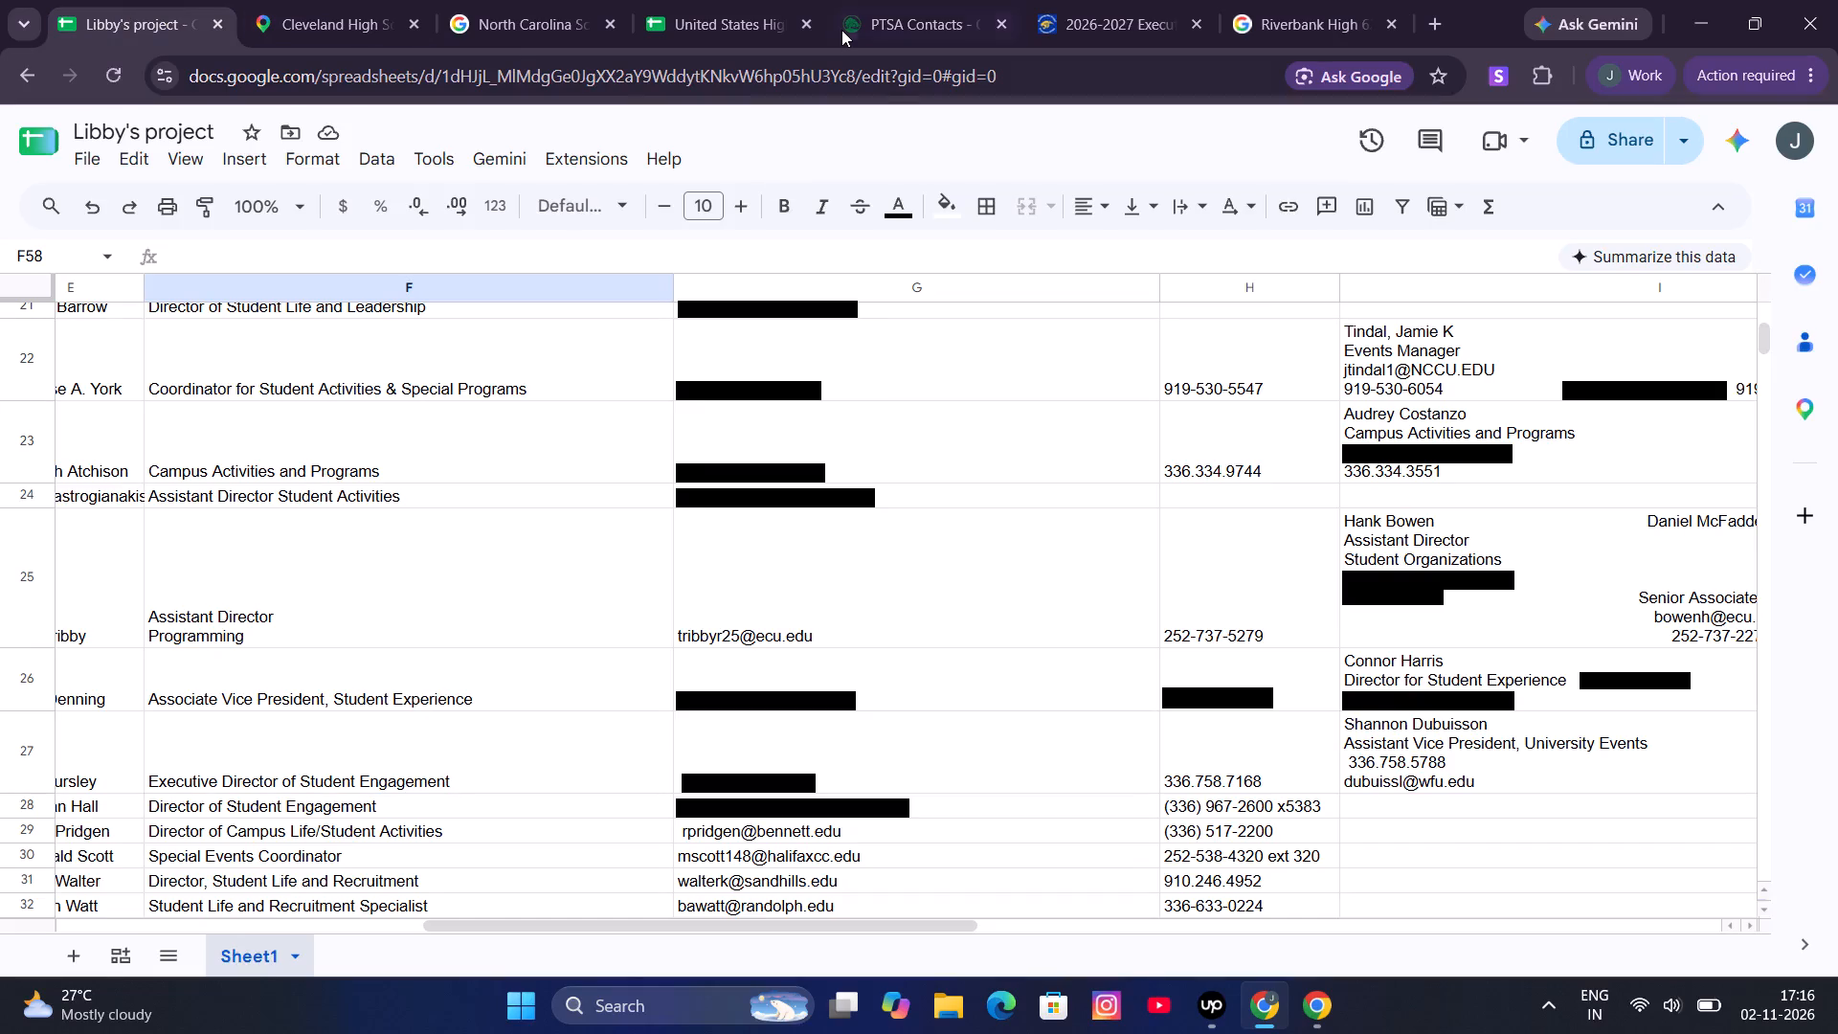
click(729, 1)
scroll(1309, 526, left, 1)
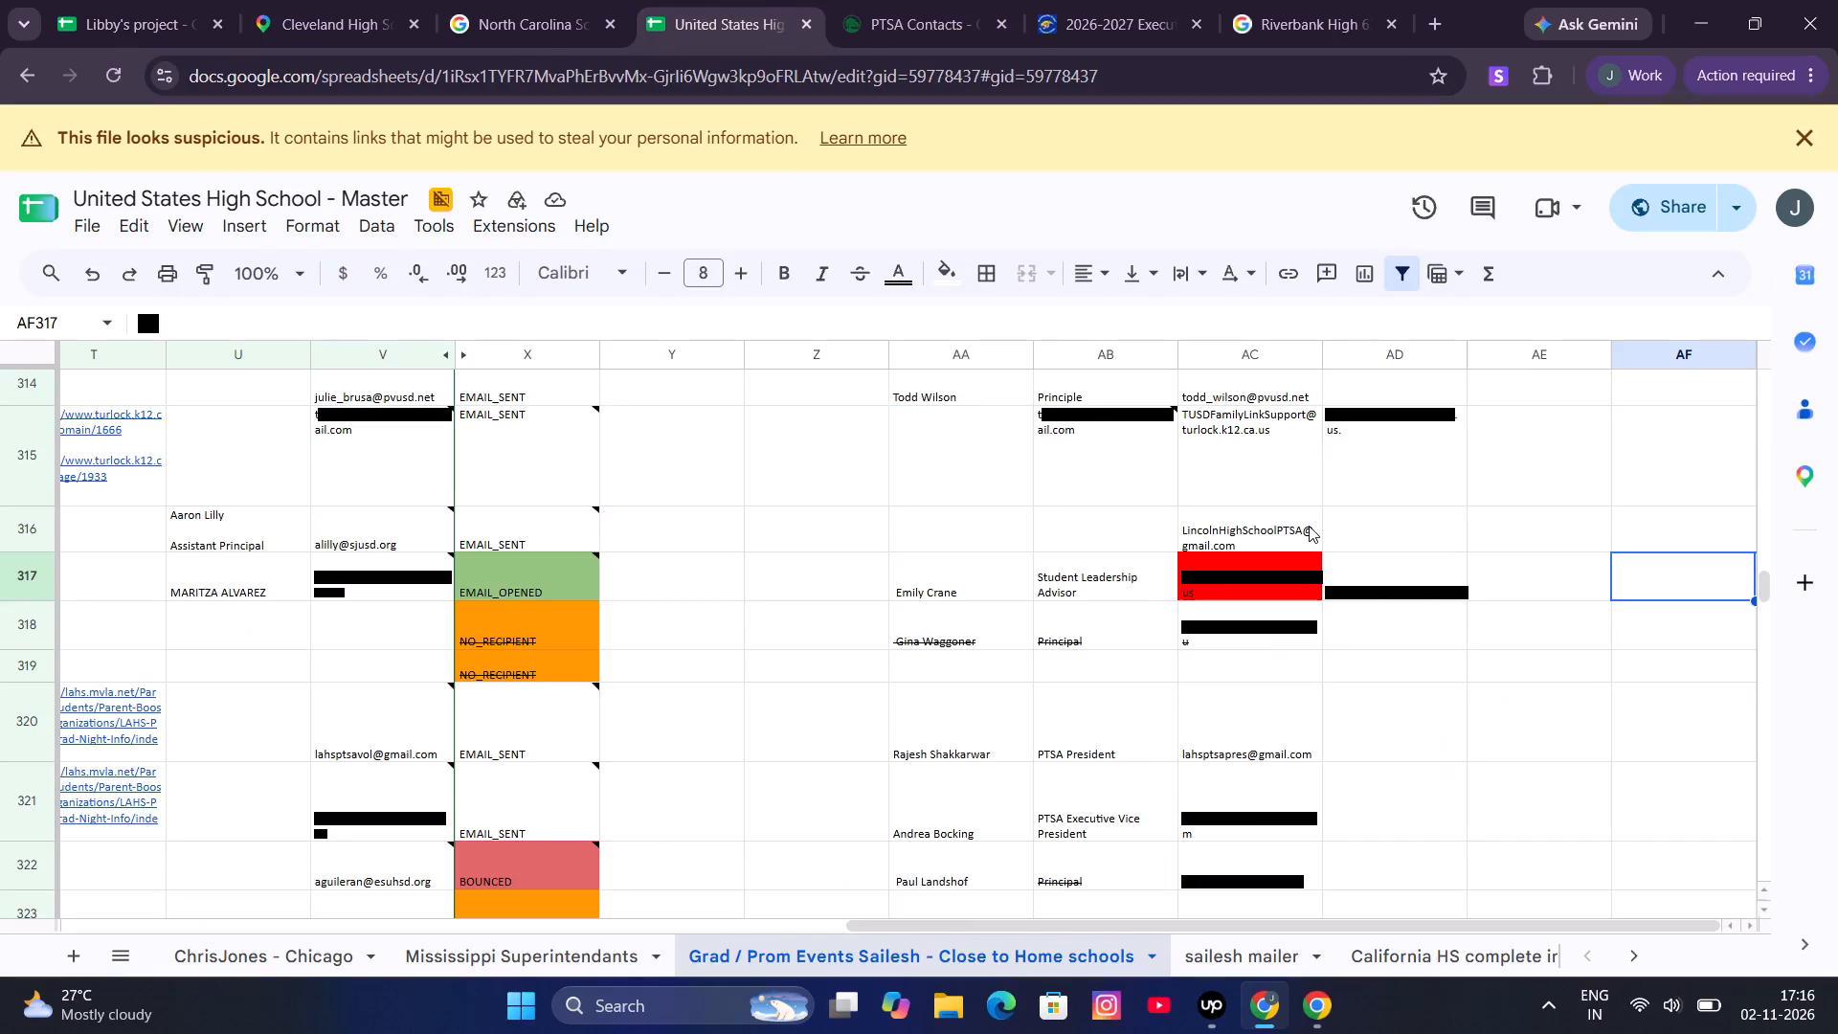
click(1395, 568)
key(ctrl+c)
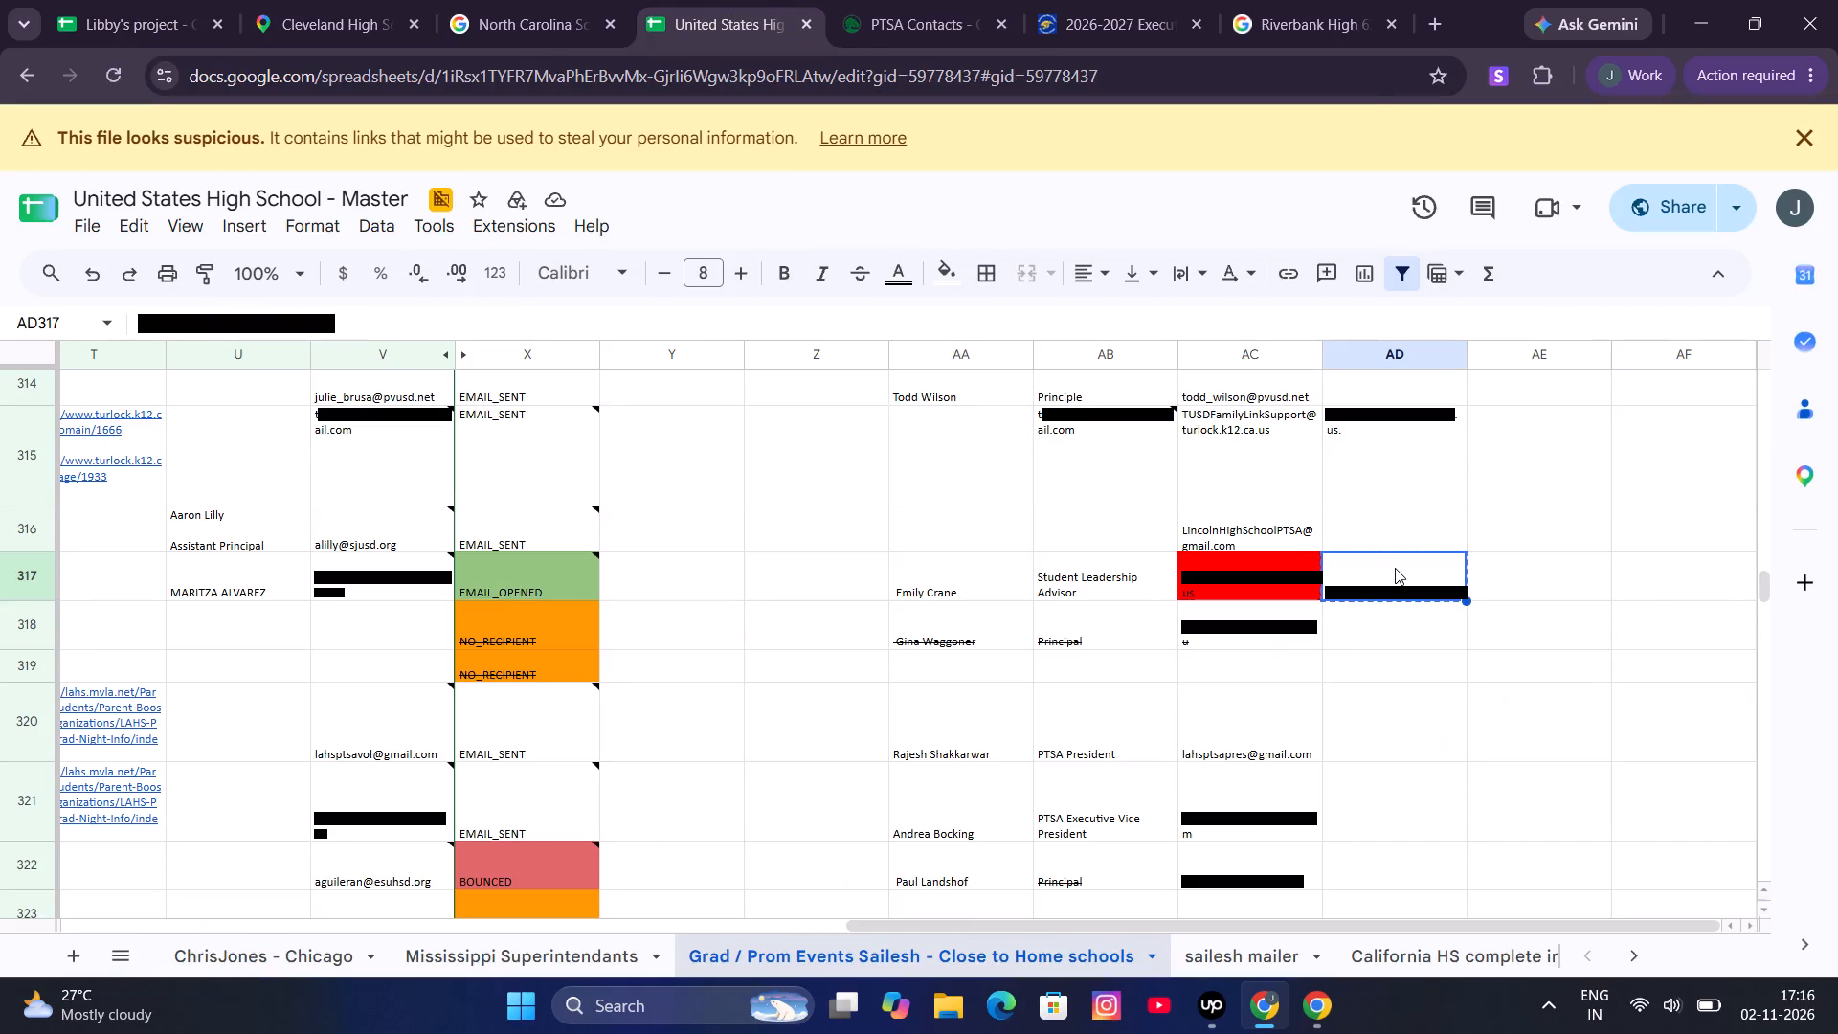
click(1275, 24)
click(296, 250)
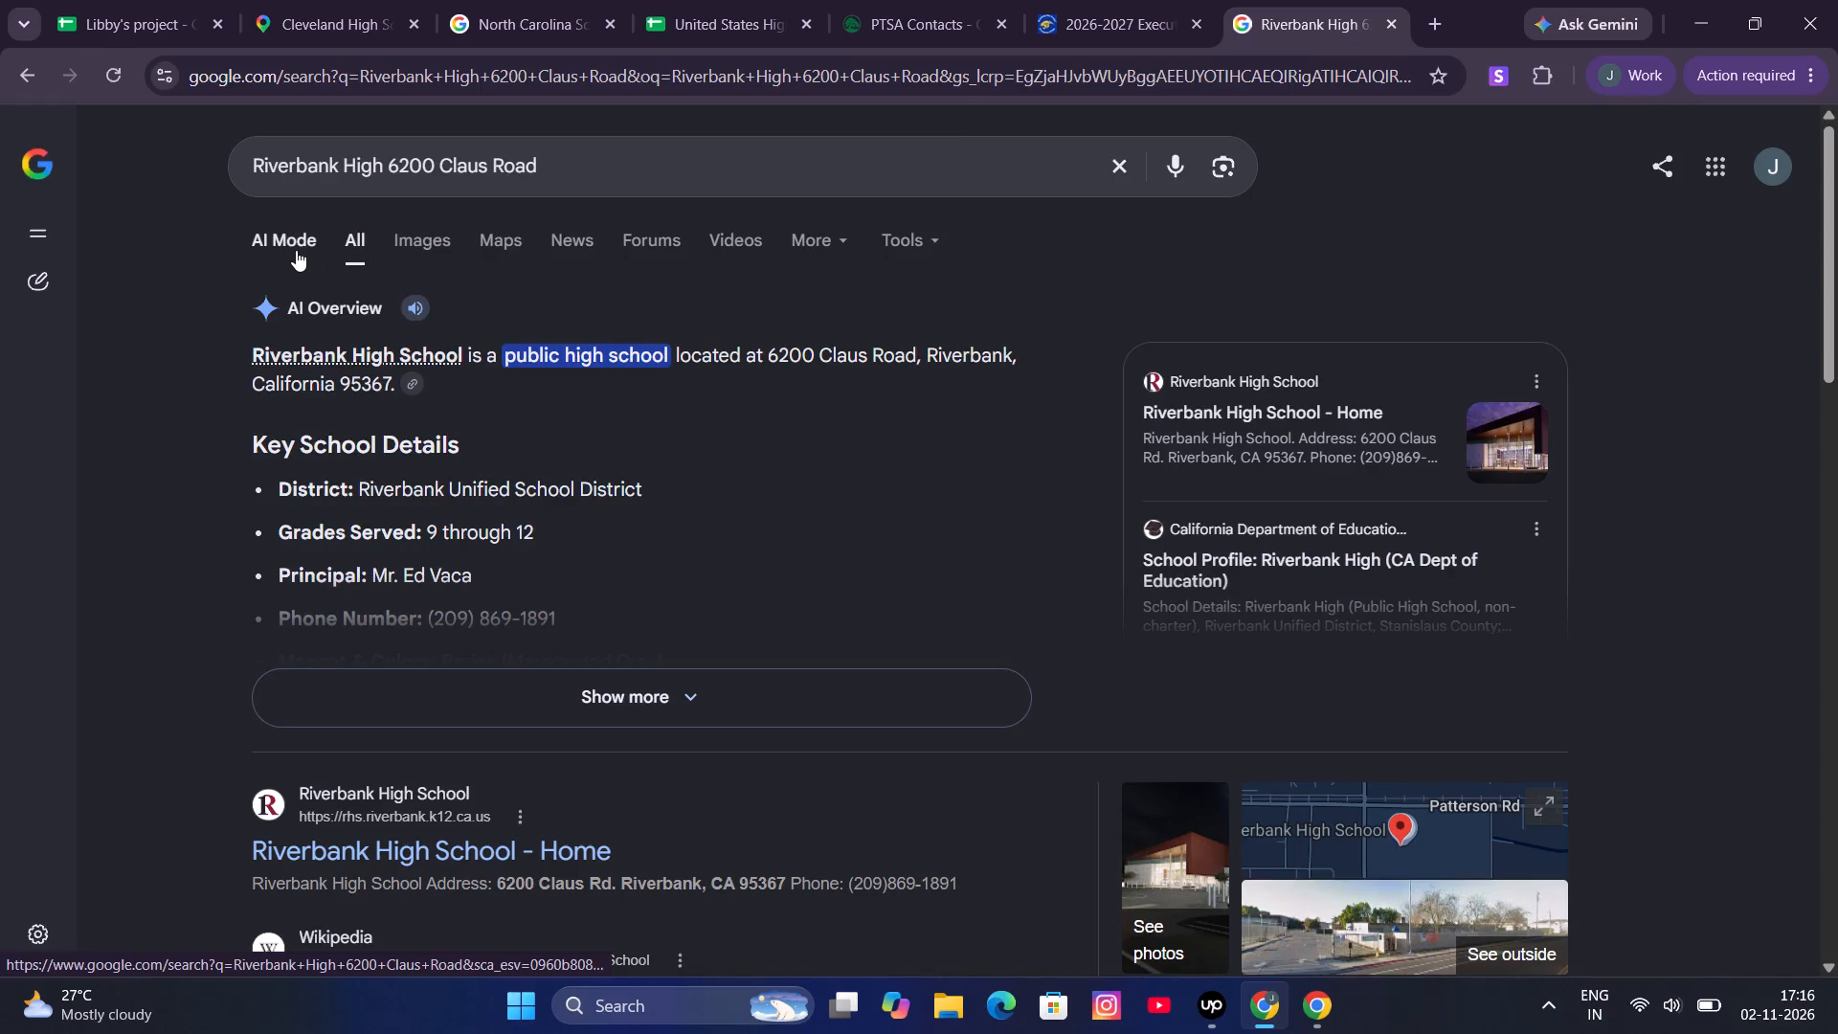
click(637, 867)
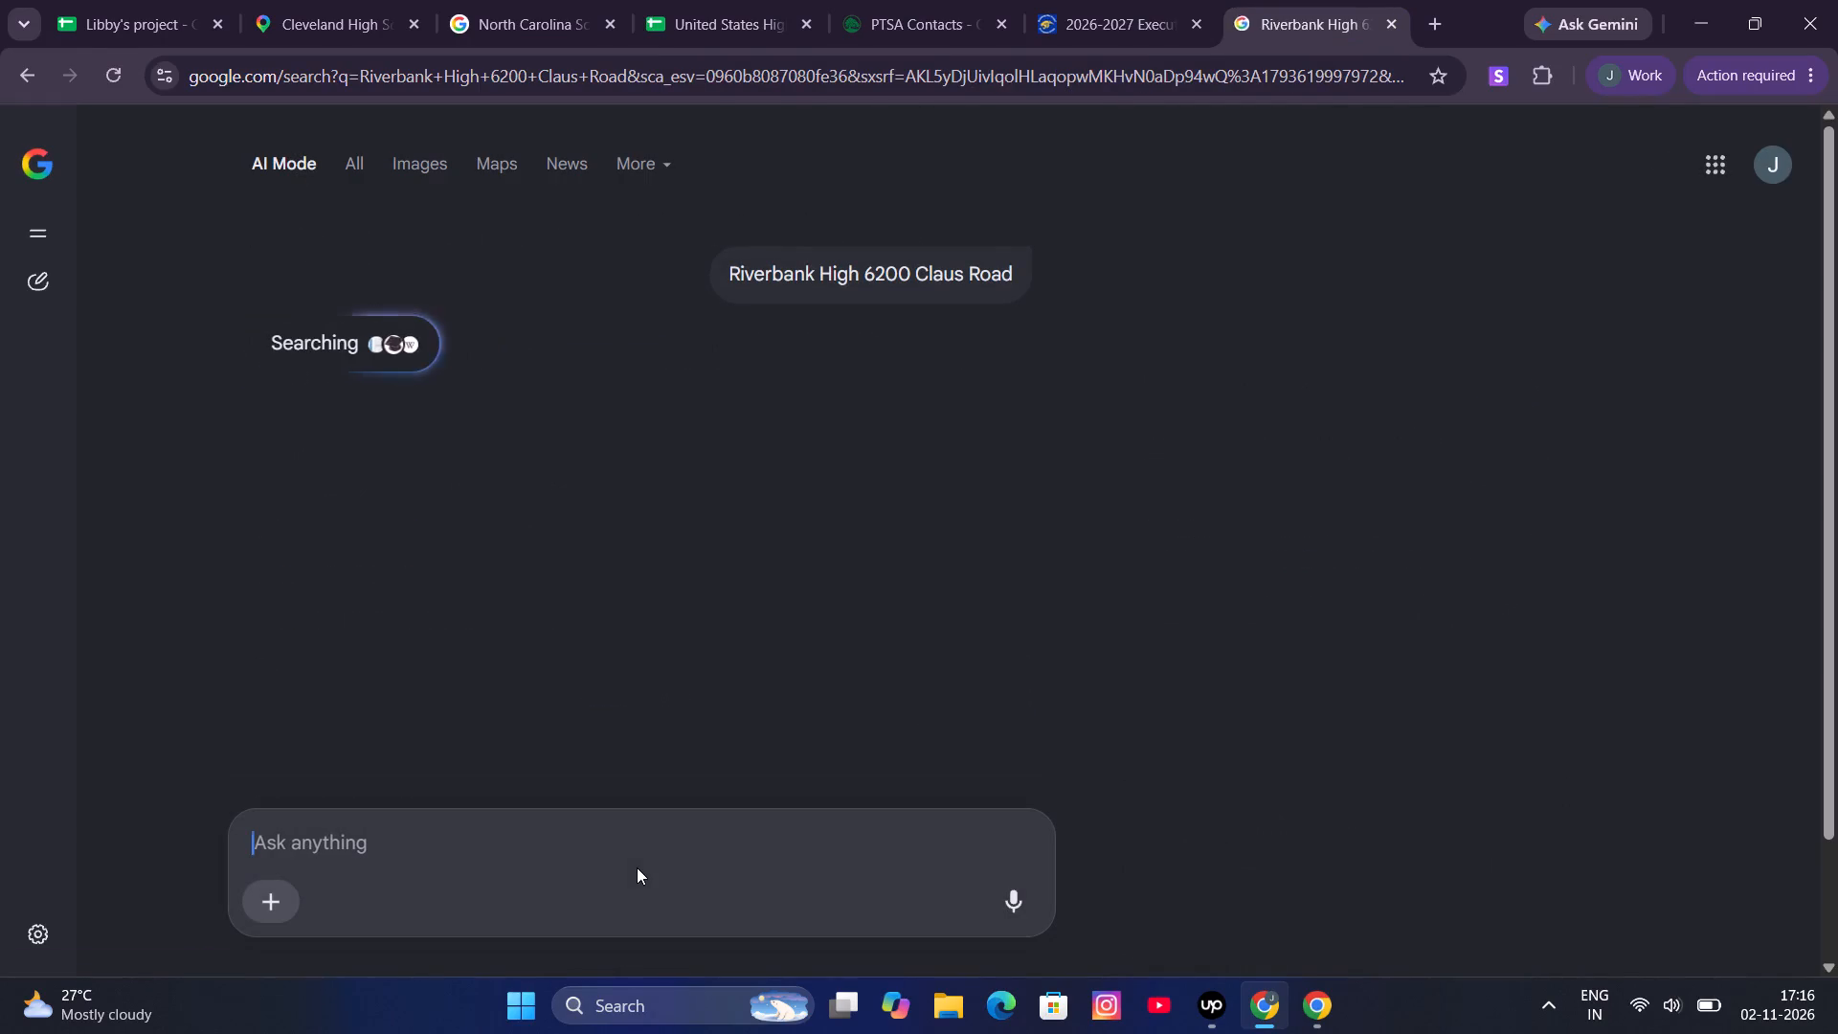
key(ctrl+v)
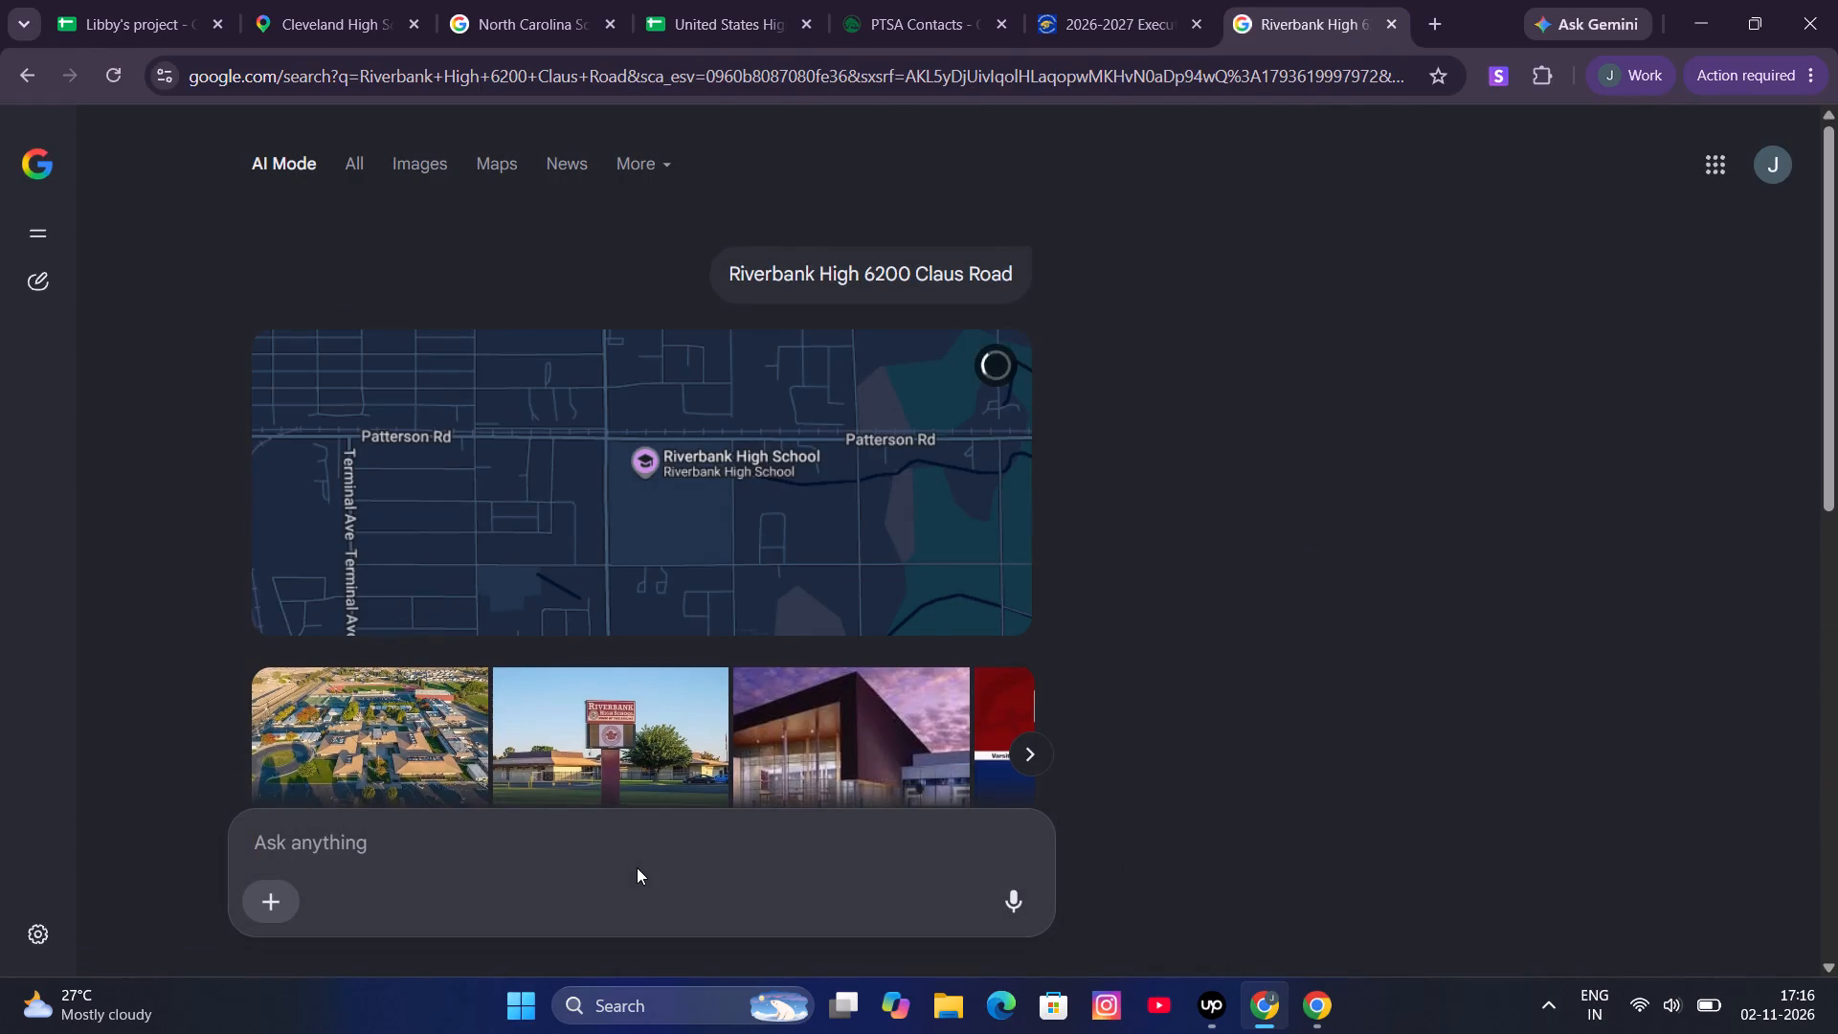
key(ctrl+c)
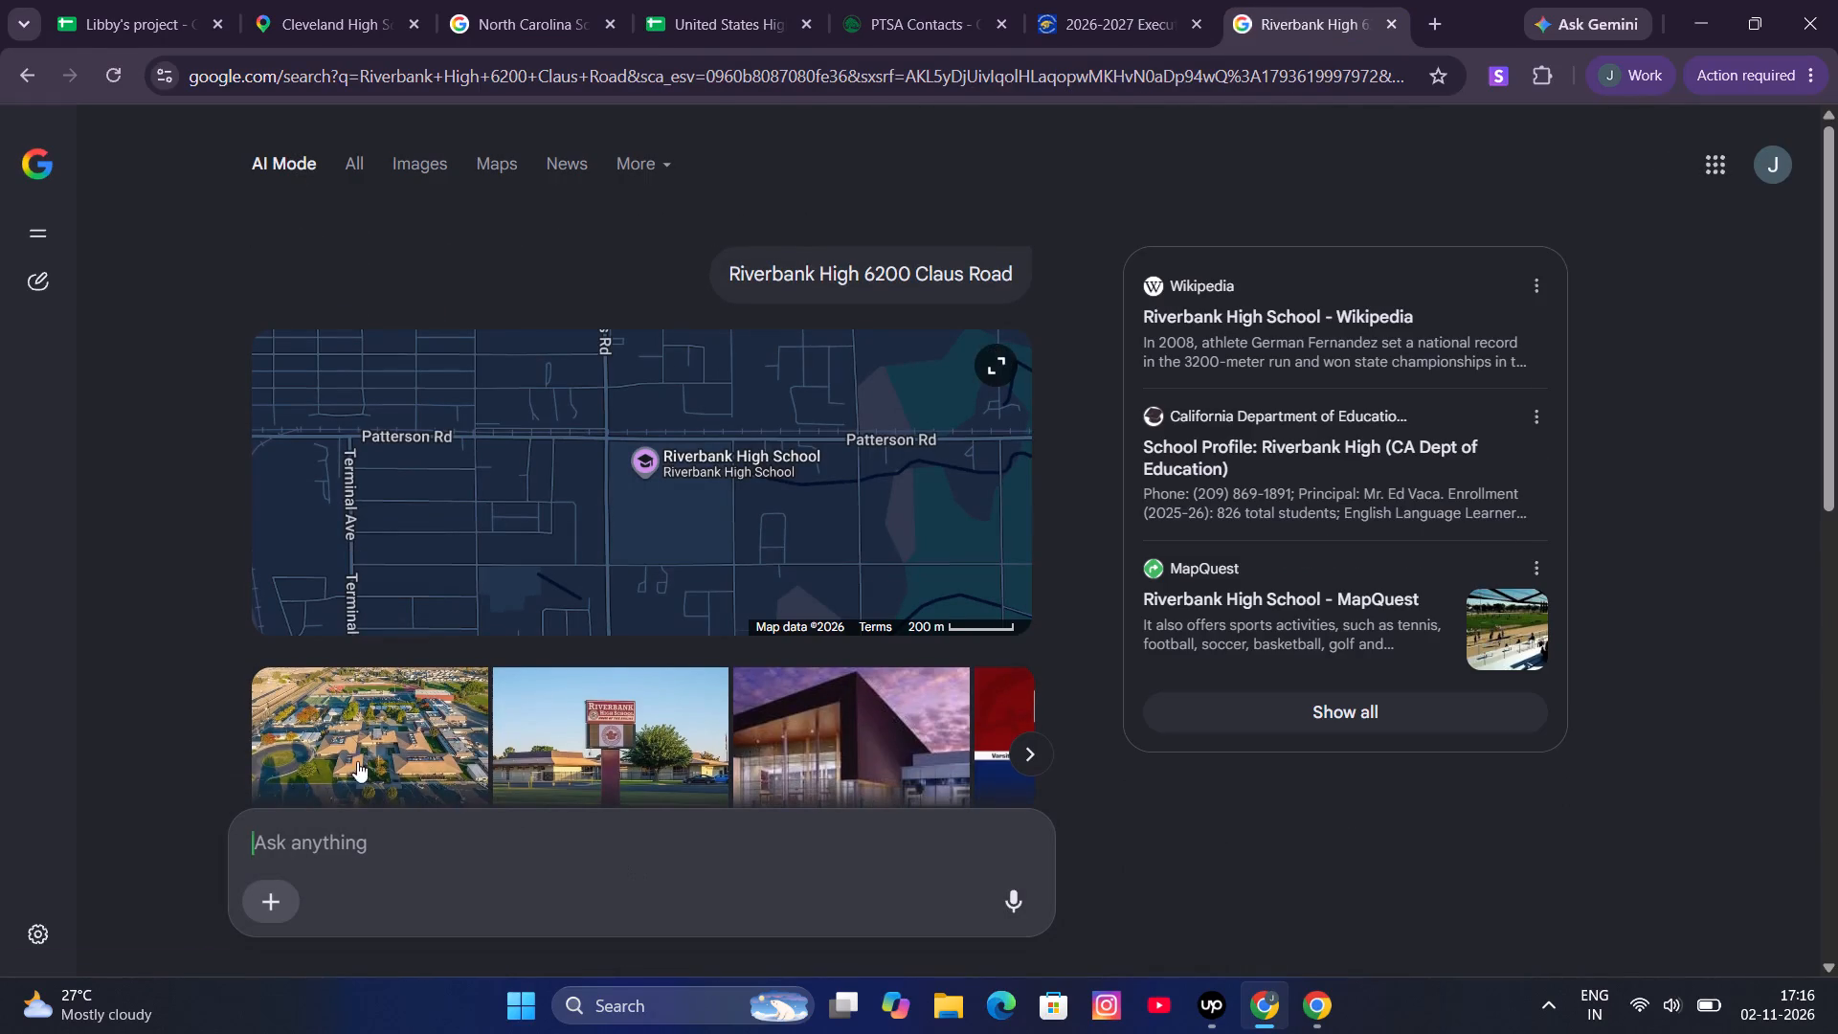
key(ctrl+v)
key(Return)
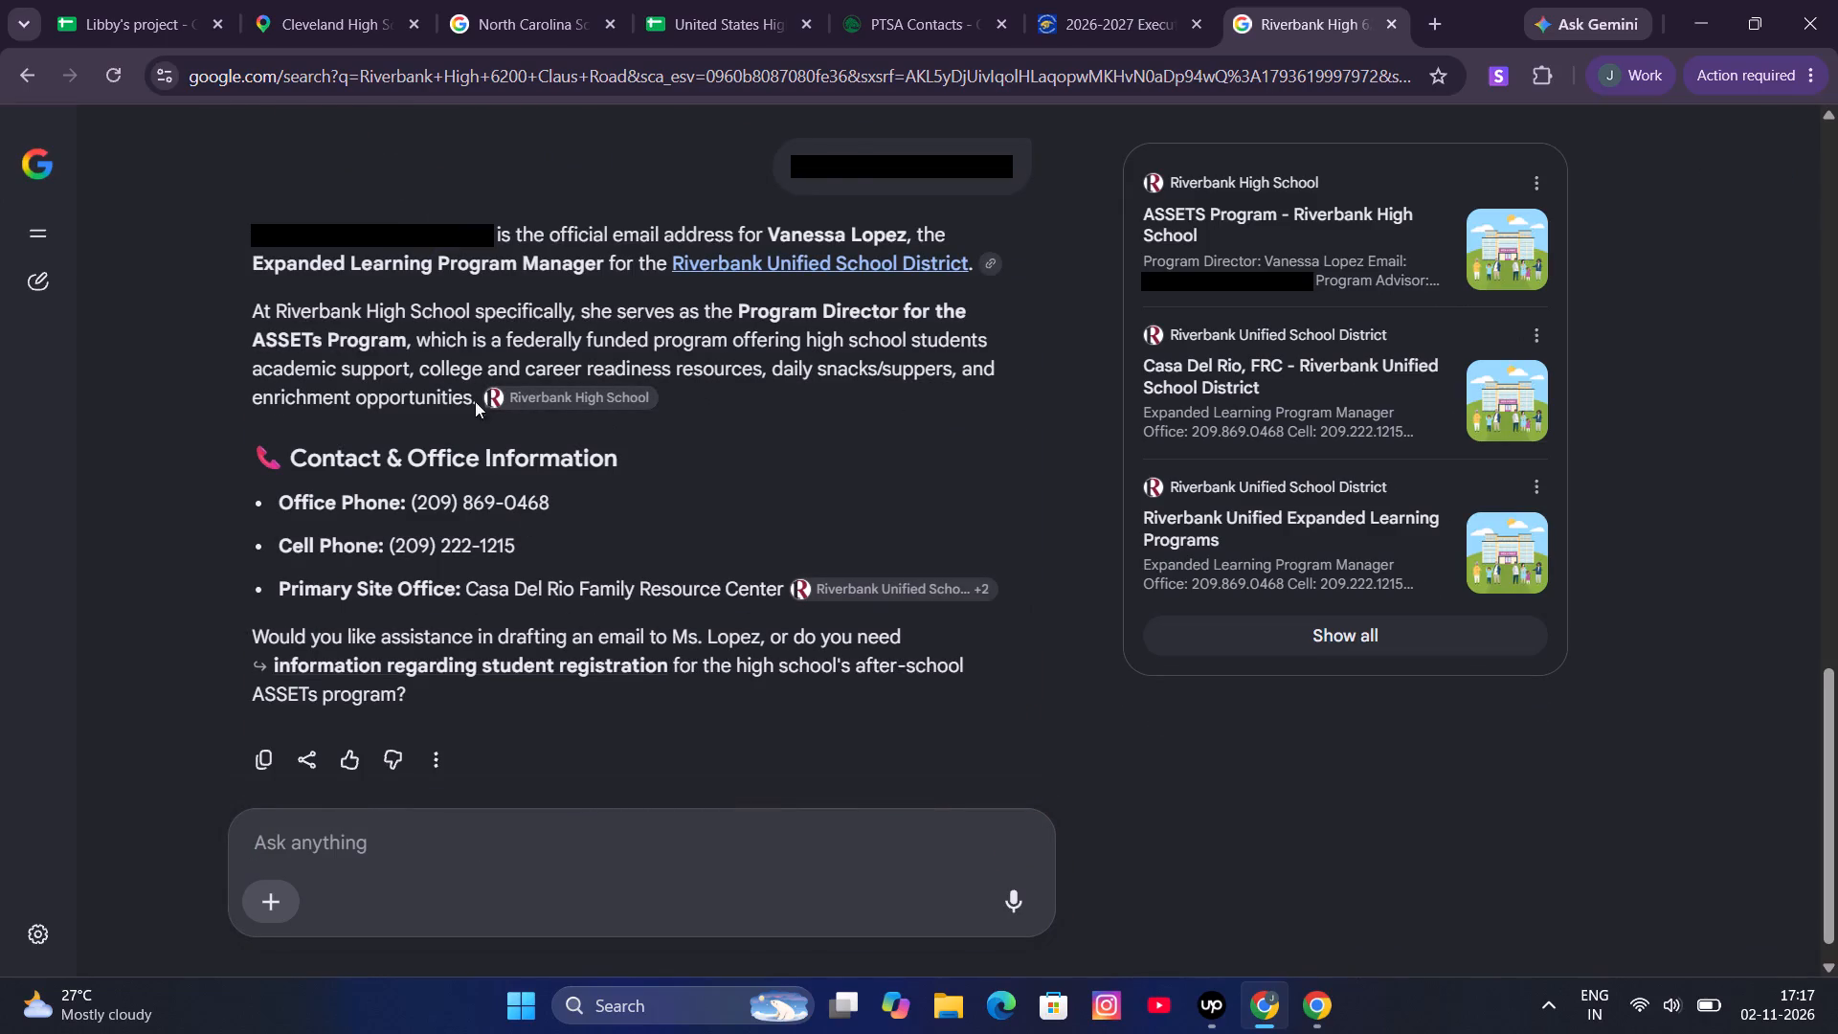
Copy the name of the email's owner from the AI Mode answer.
scroll(567, 482, down, 4)
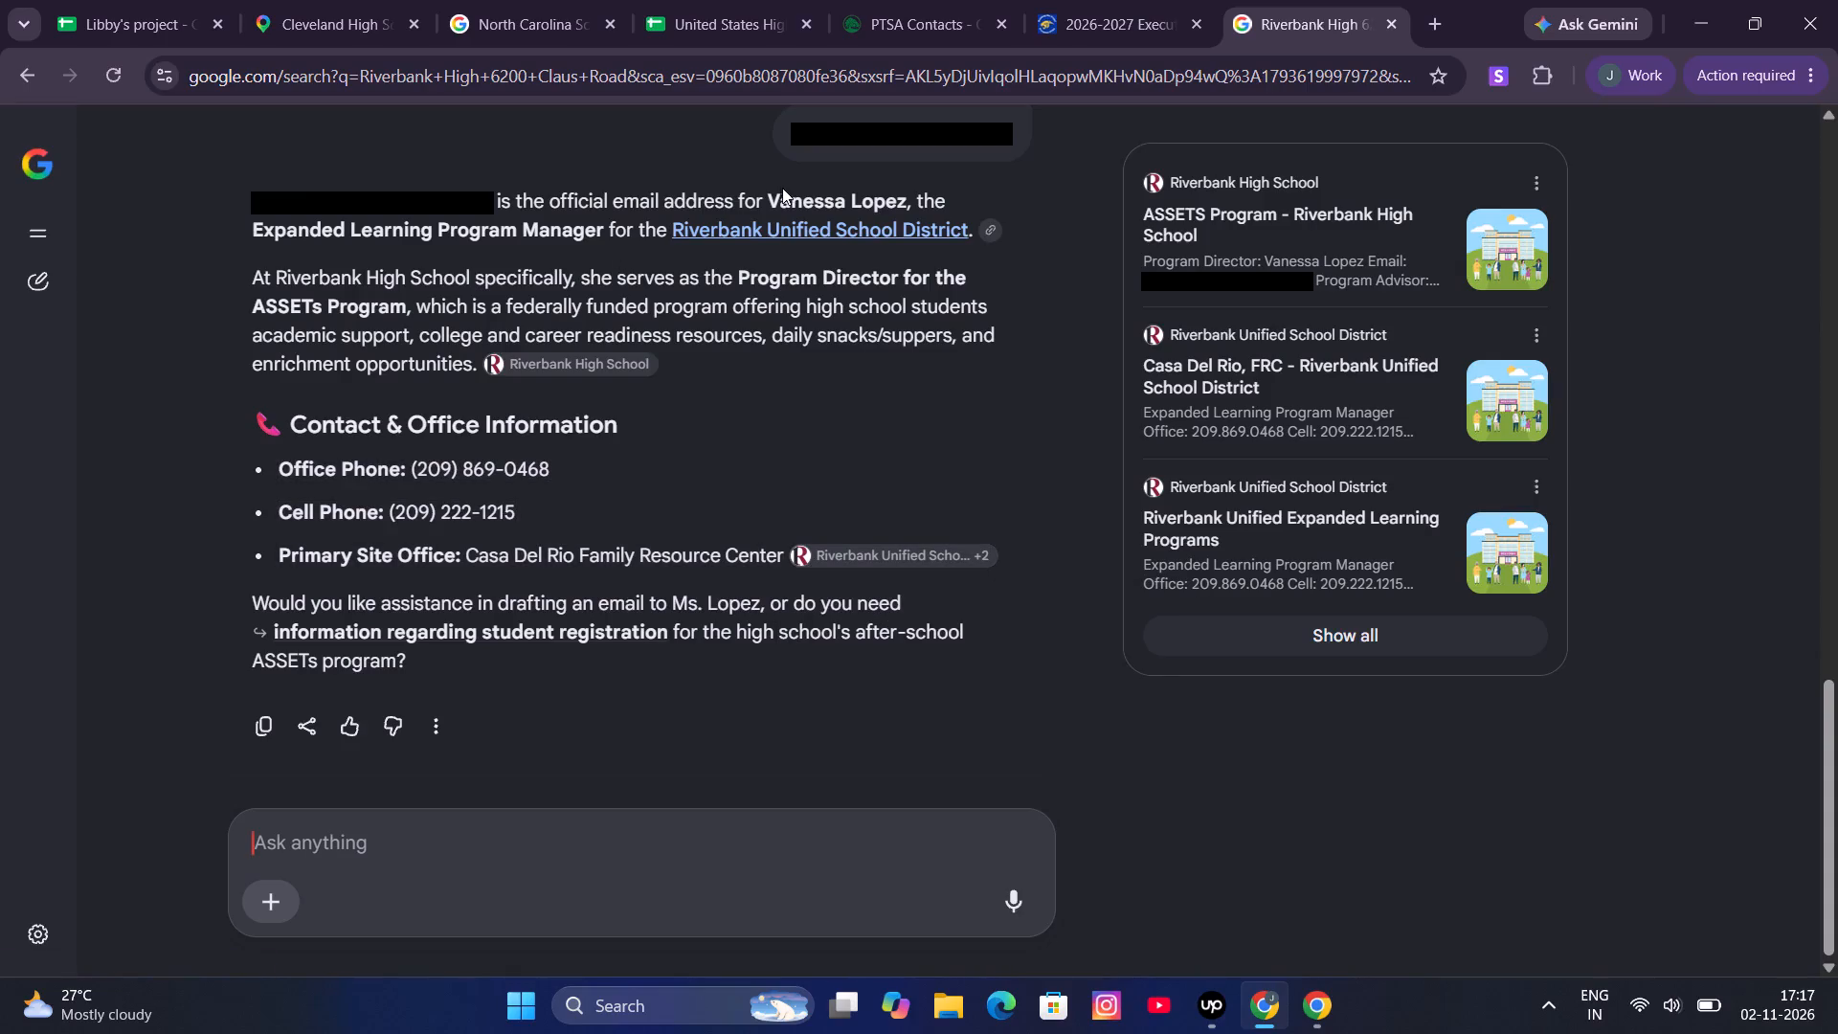
drag(769, 195, 876, 192)
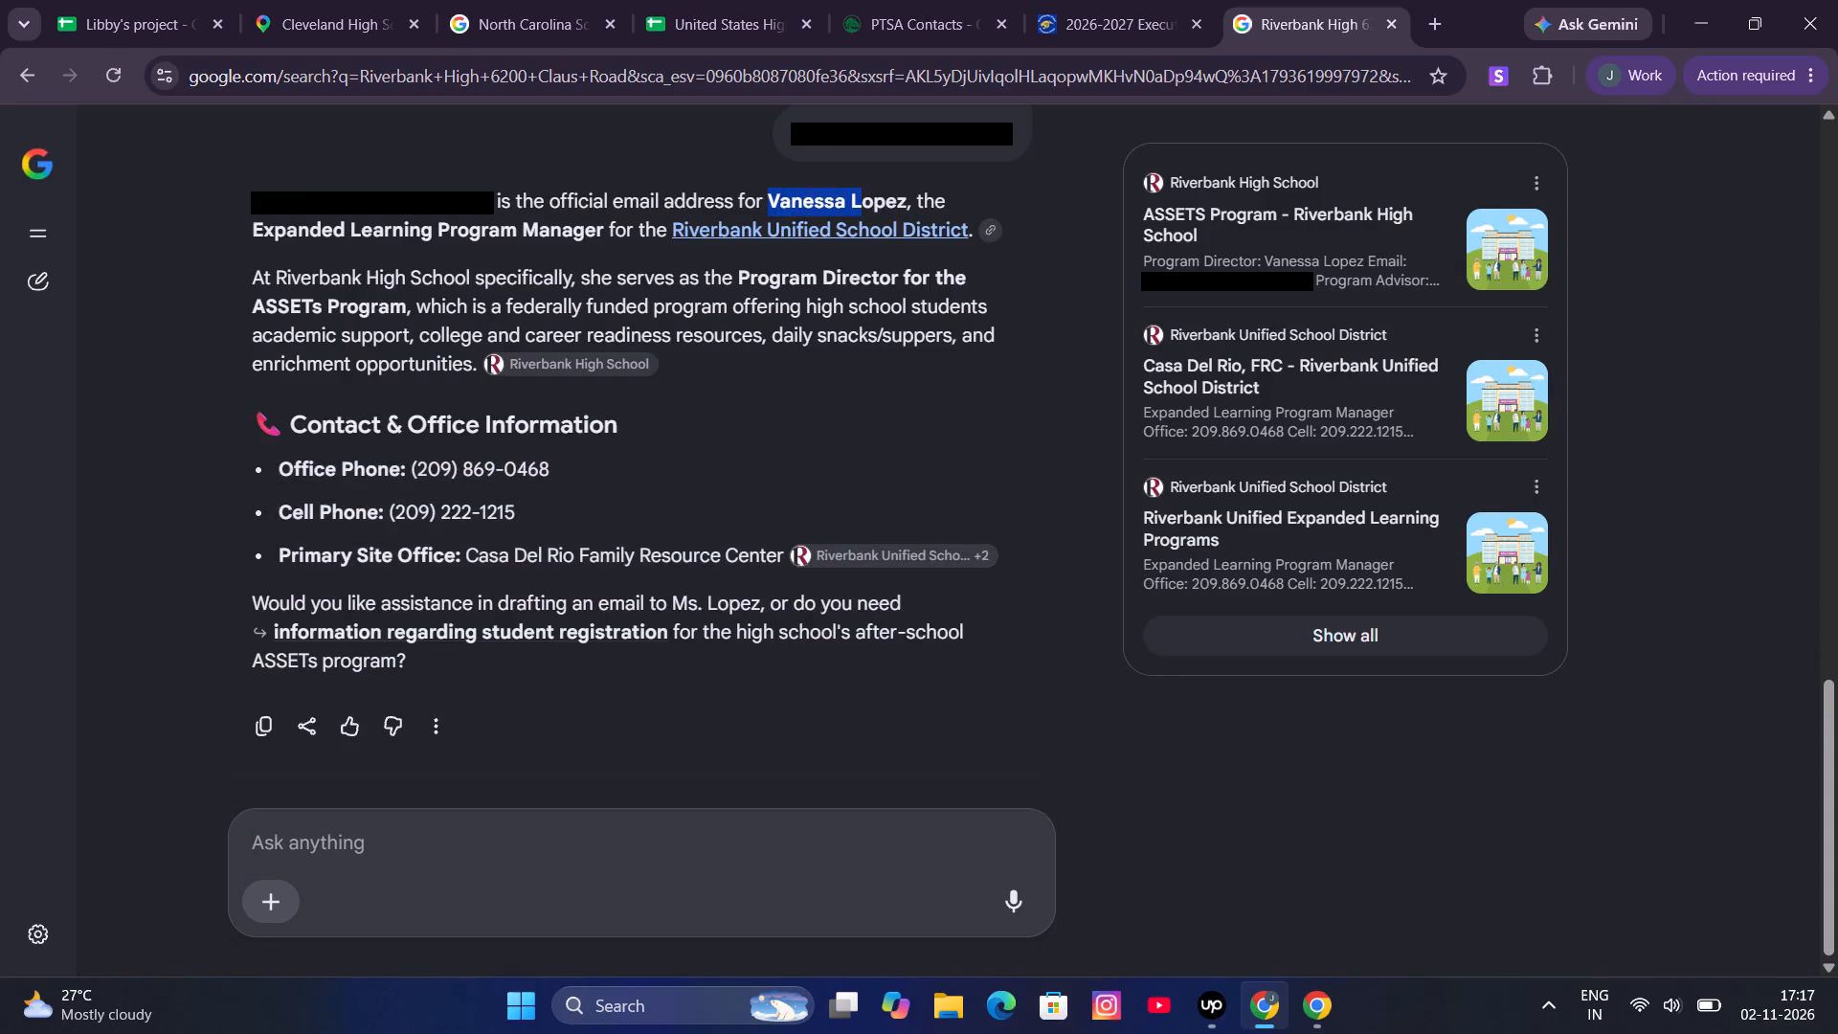
drag(876, 192, 914, 188)
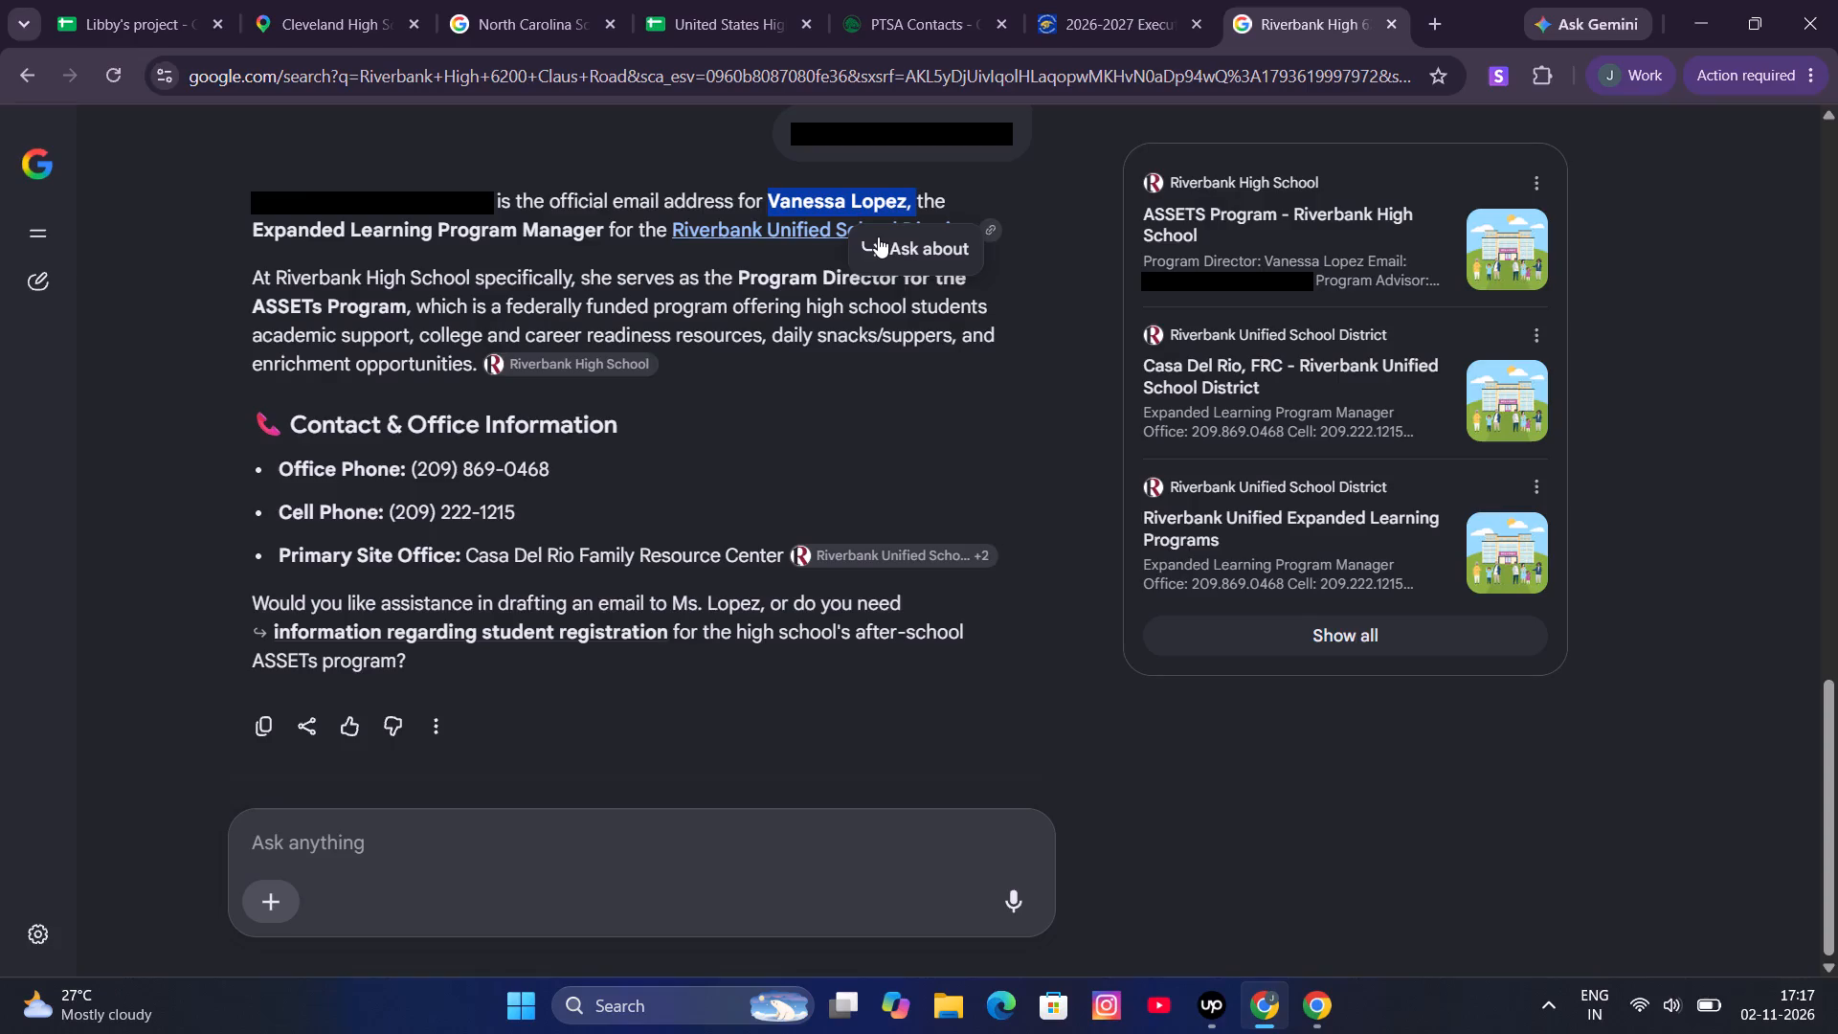
key(ctrl+c)
Open the Riverbank Unified School District website linked in the answer, and return to the AI Mode results.
click(704, 225)
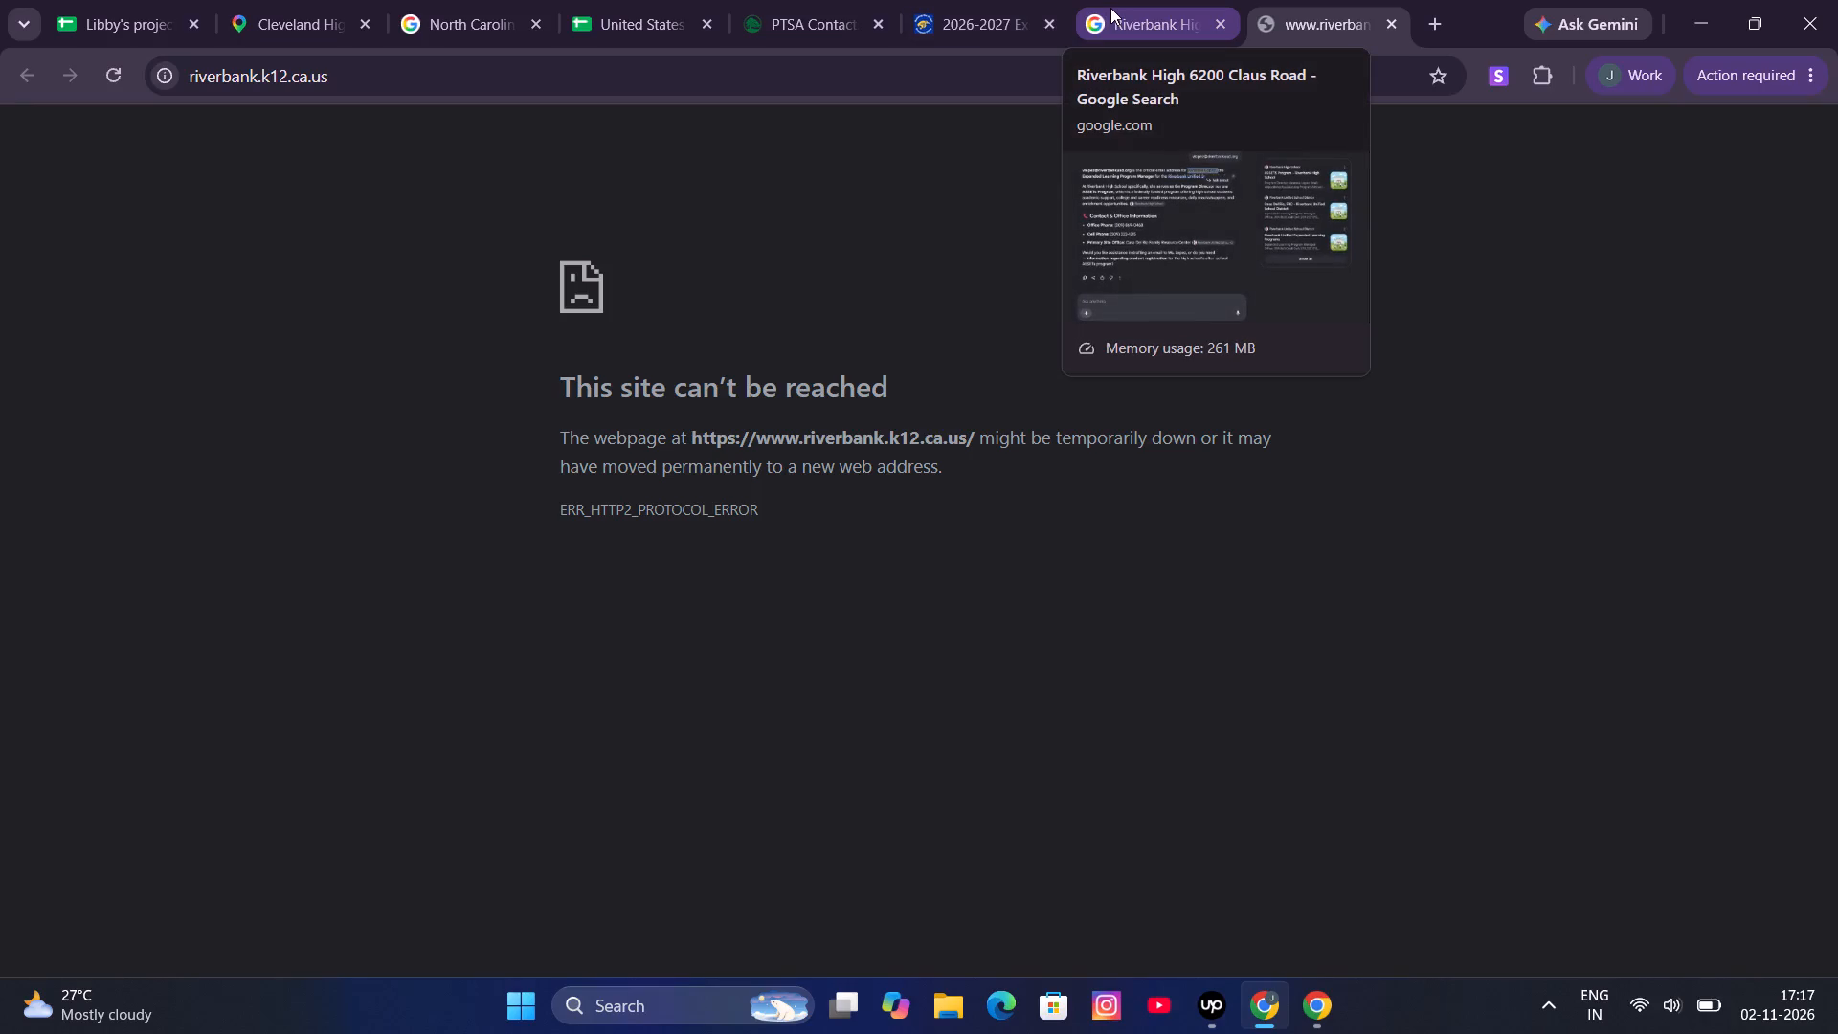
click(1110, 6)
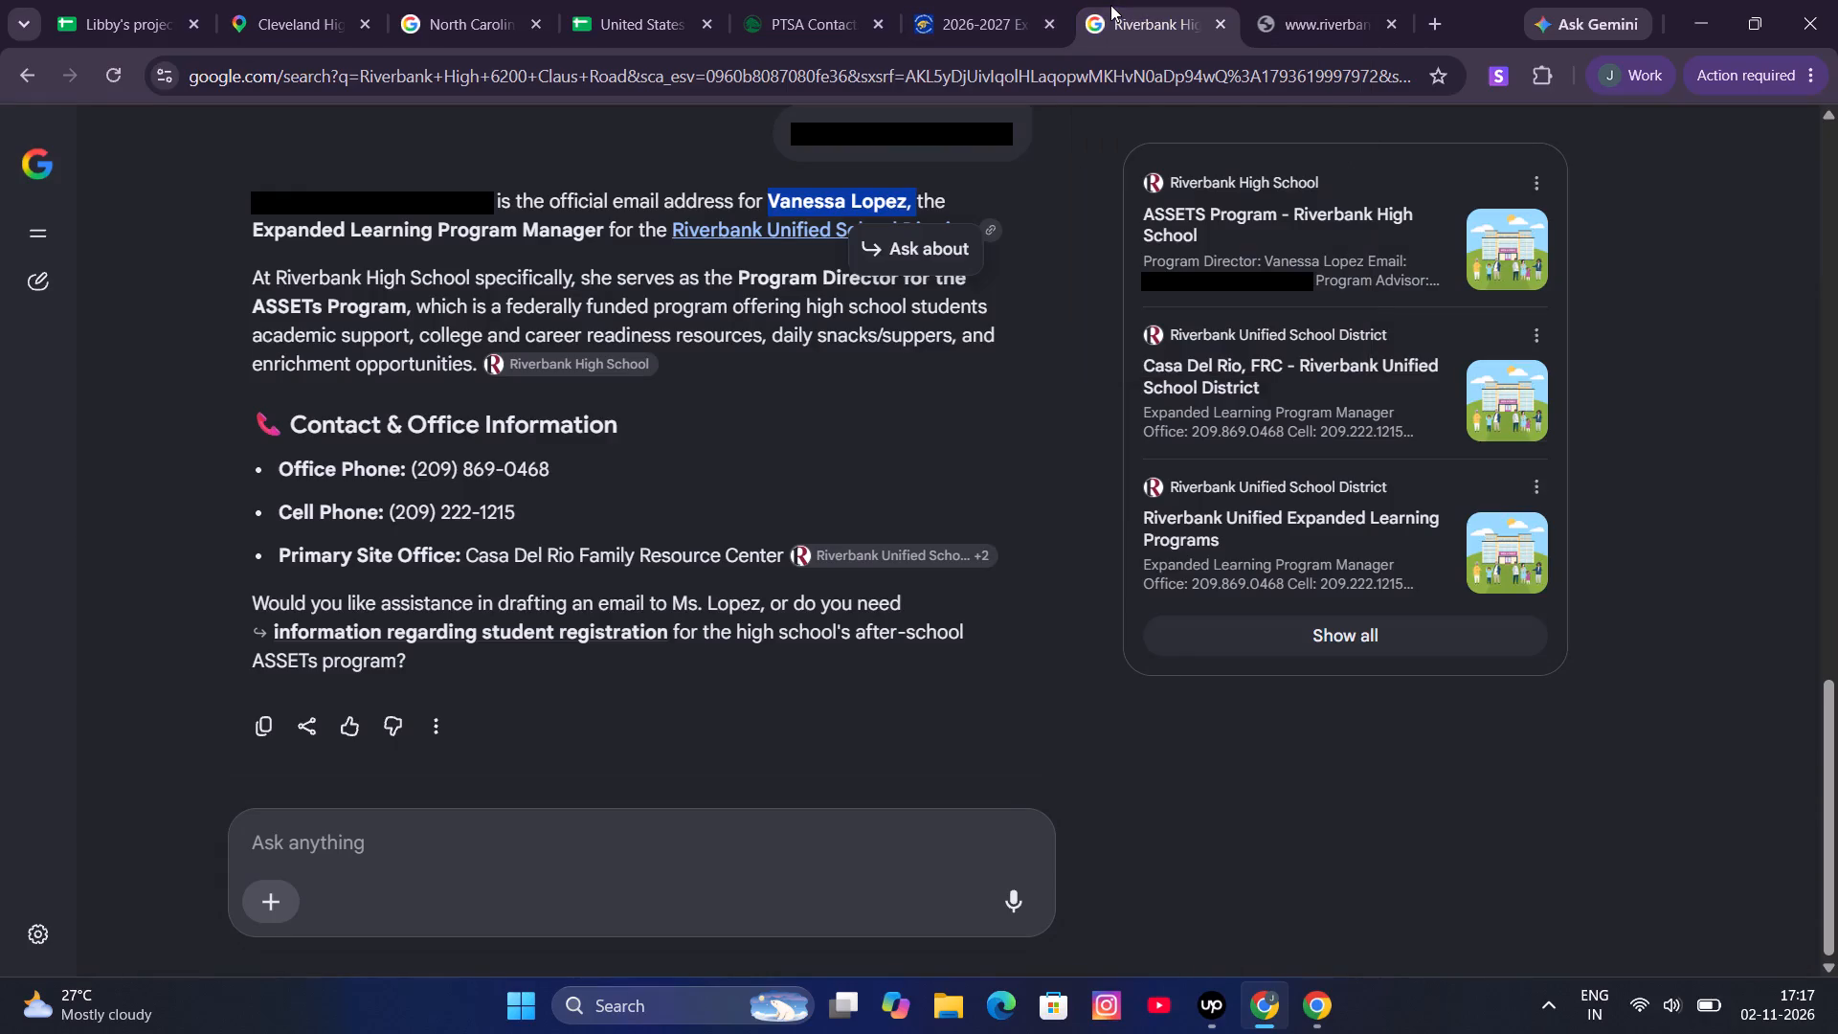
Ask AI Mode for the job title of the person who owns the Riverbank High email address.
click(618, 893)
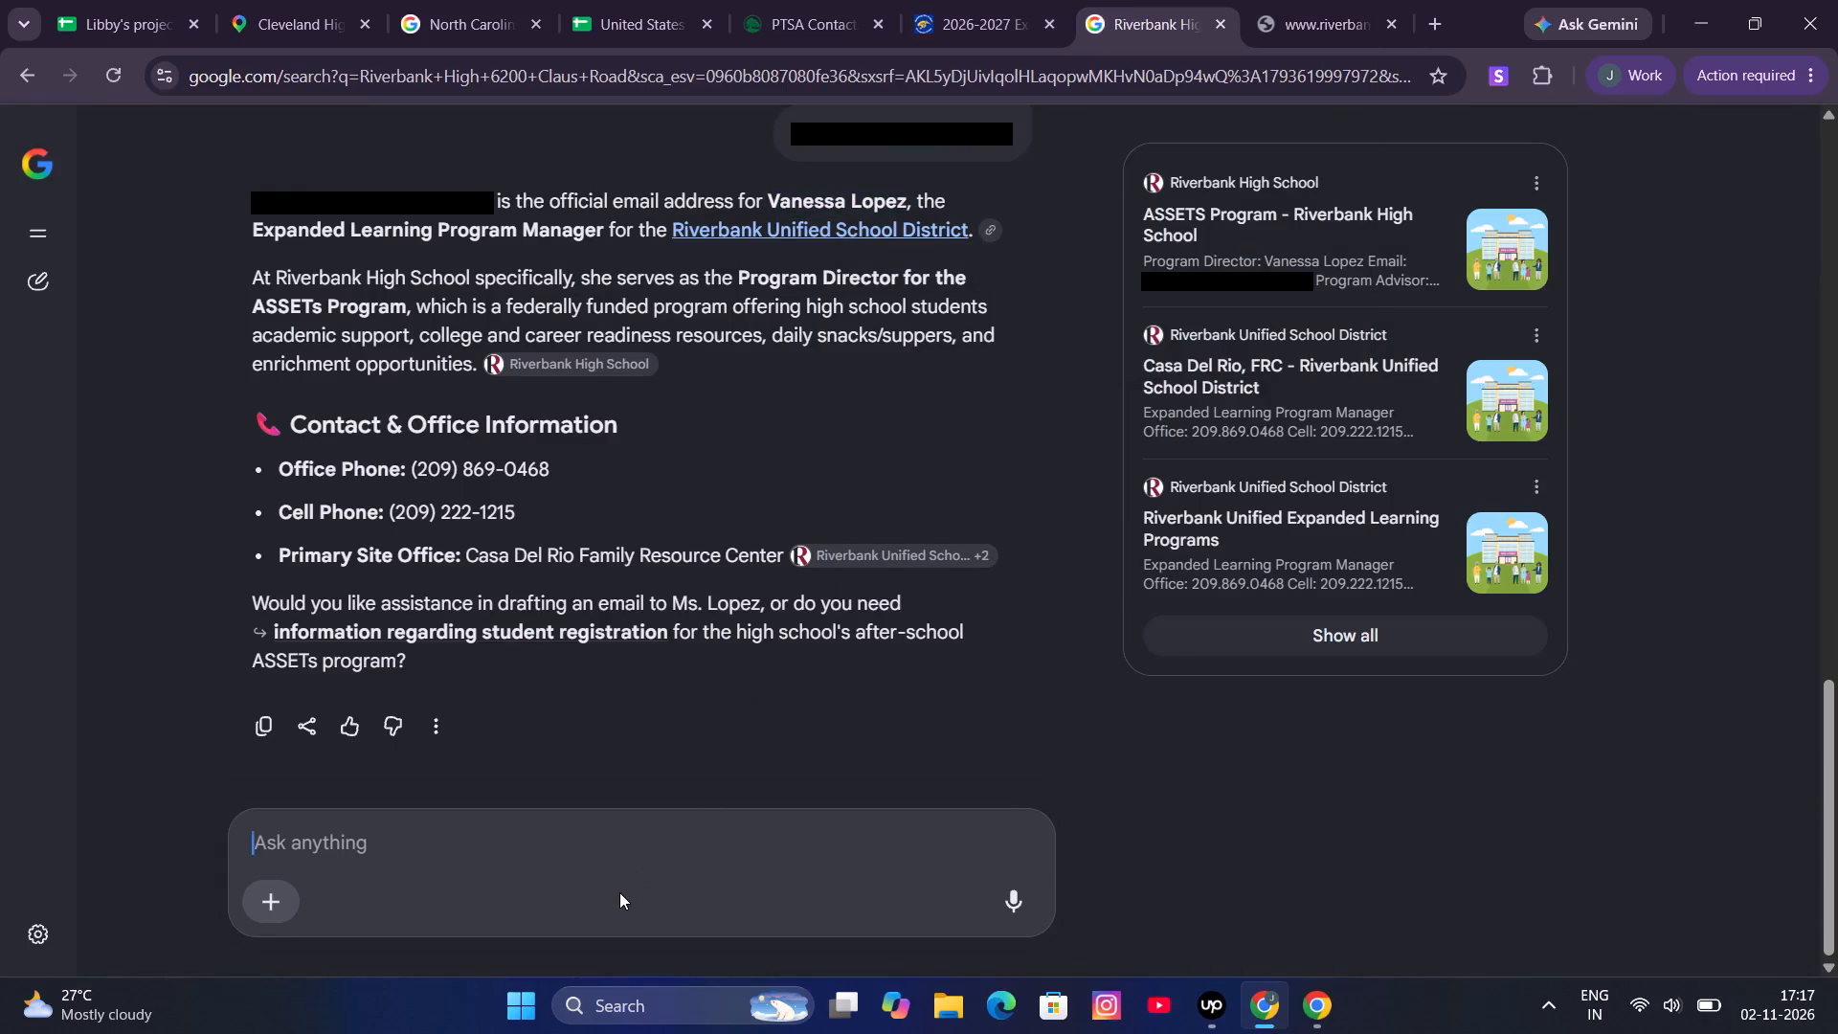
key(ctrl+c)
key(ctrl+v)
key(space)
scroll(619, 892, right, 1)
key(BackSpace)
key(BackSpace)
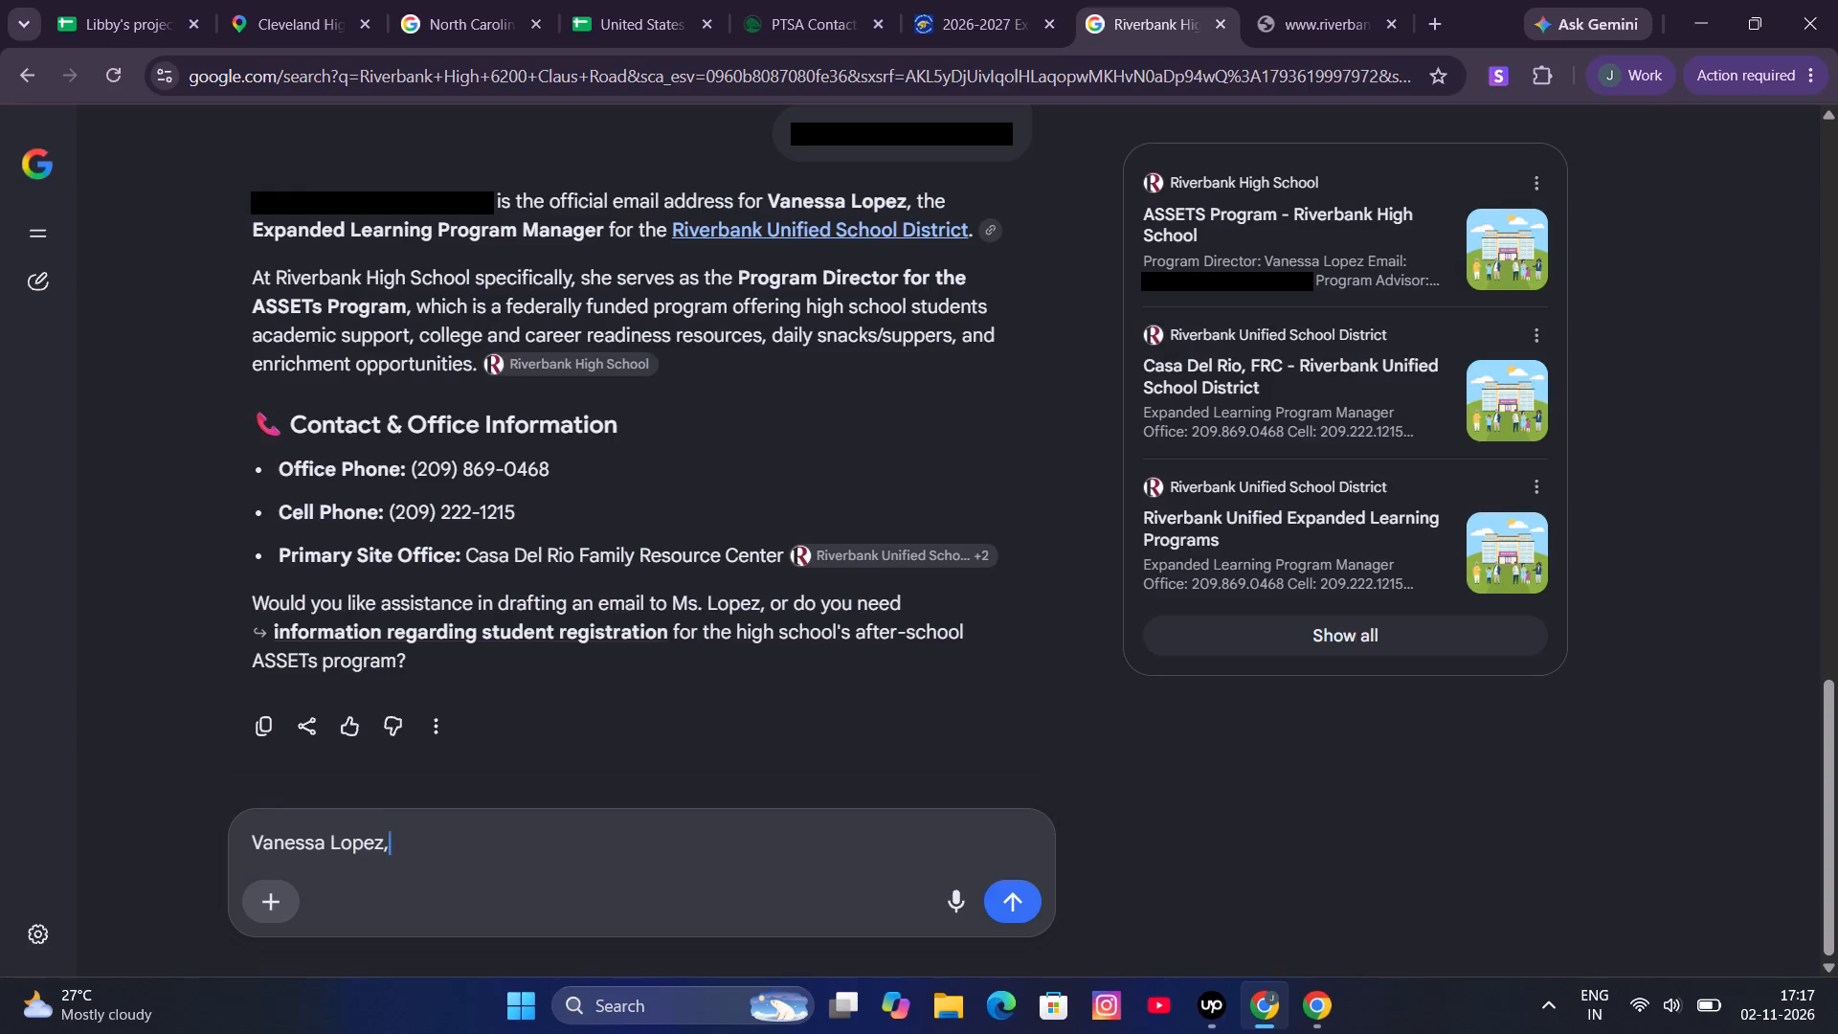
key(BackSpace)
key(space)
text(ti)
text(tt)
text(le)
key(Return)
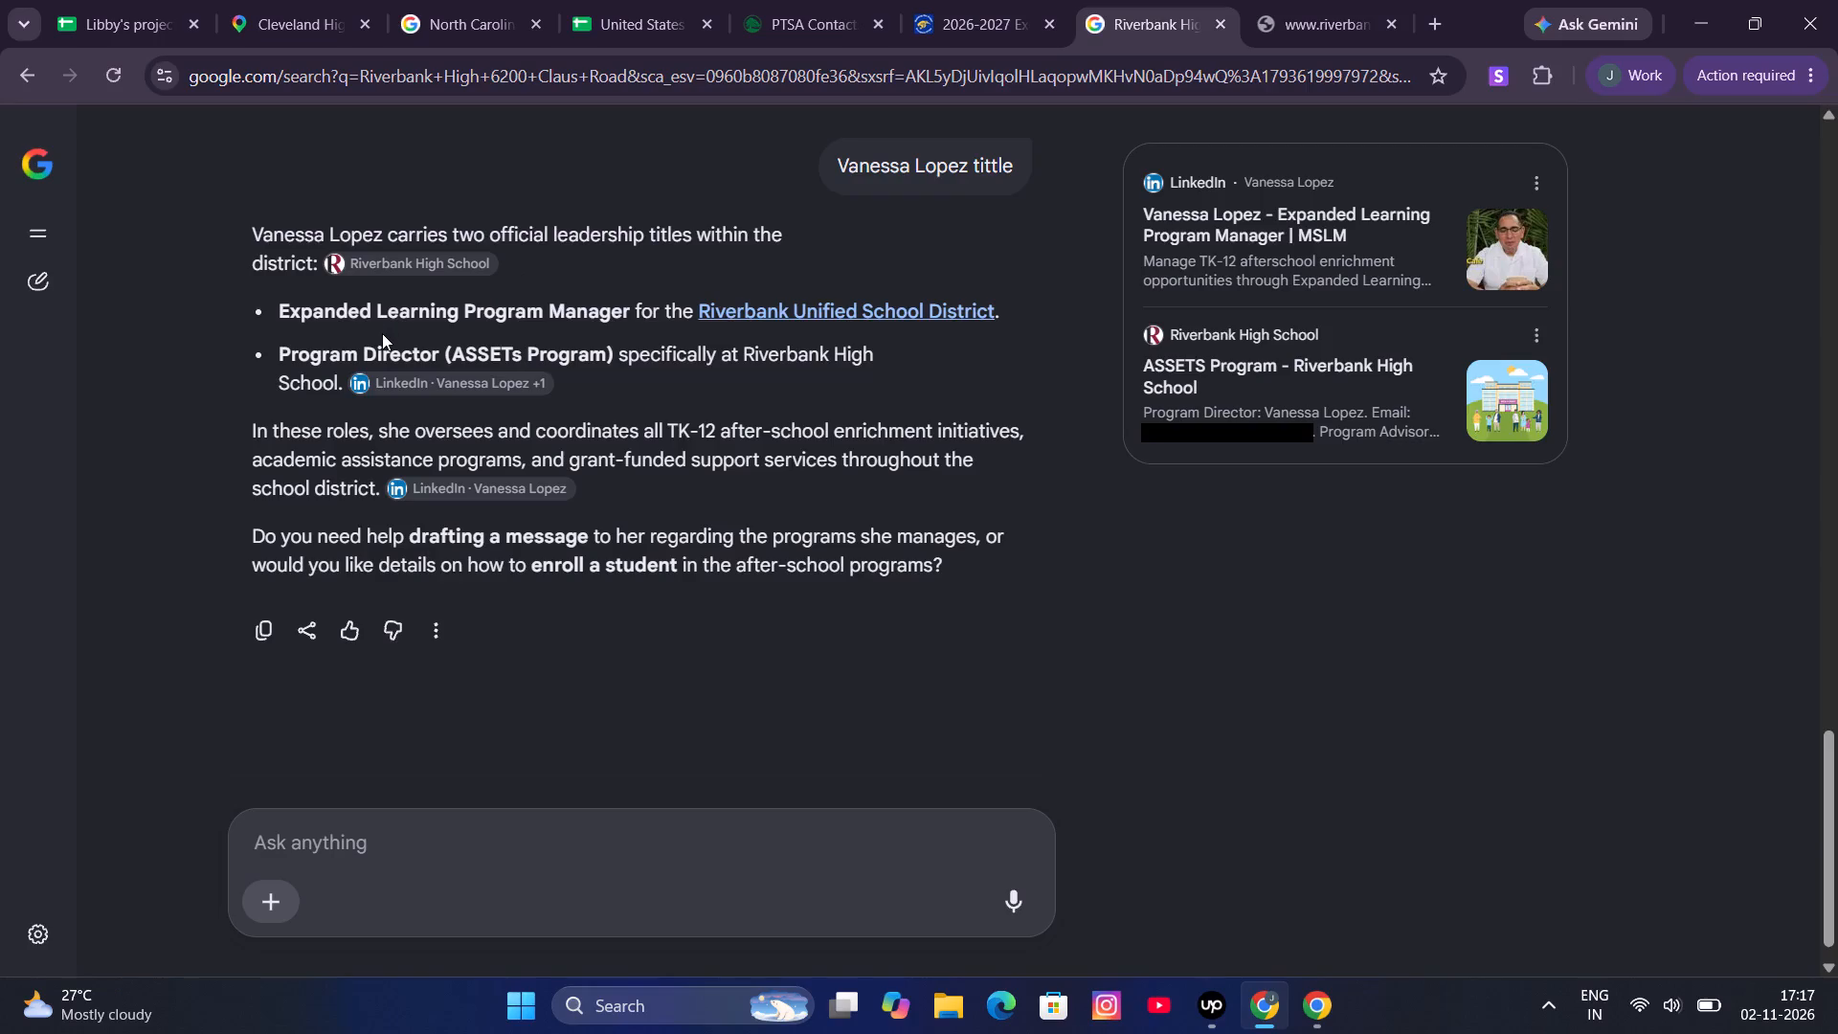
In the United States High School master sheet, clear the old name, title and email in AA317:AC317 and make AC317's fill white.
click(162, 8)
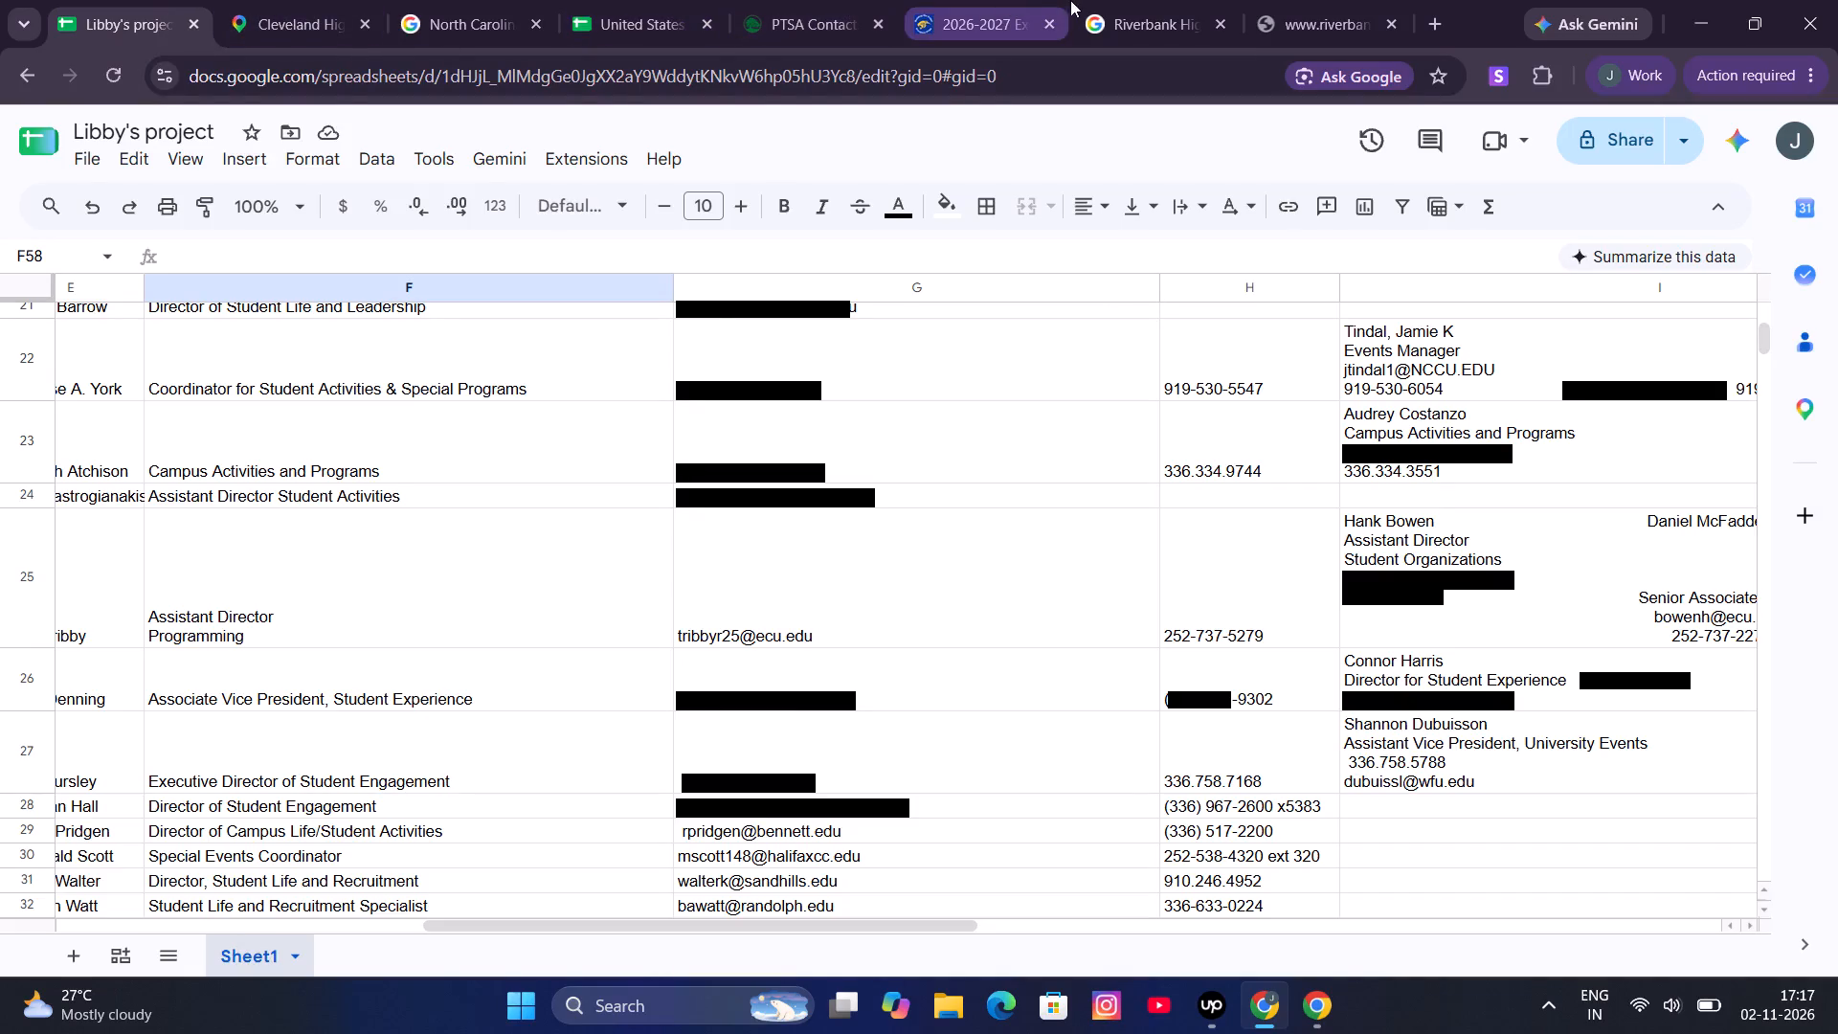
click(617, 22)
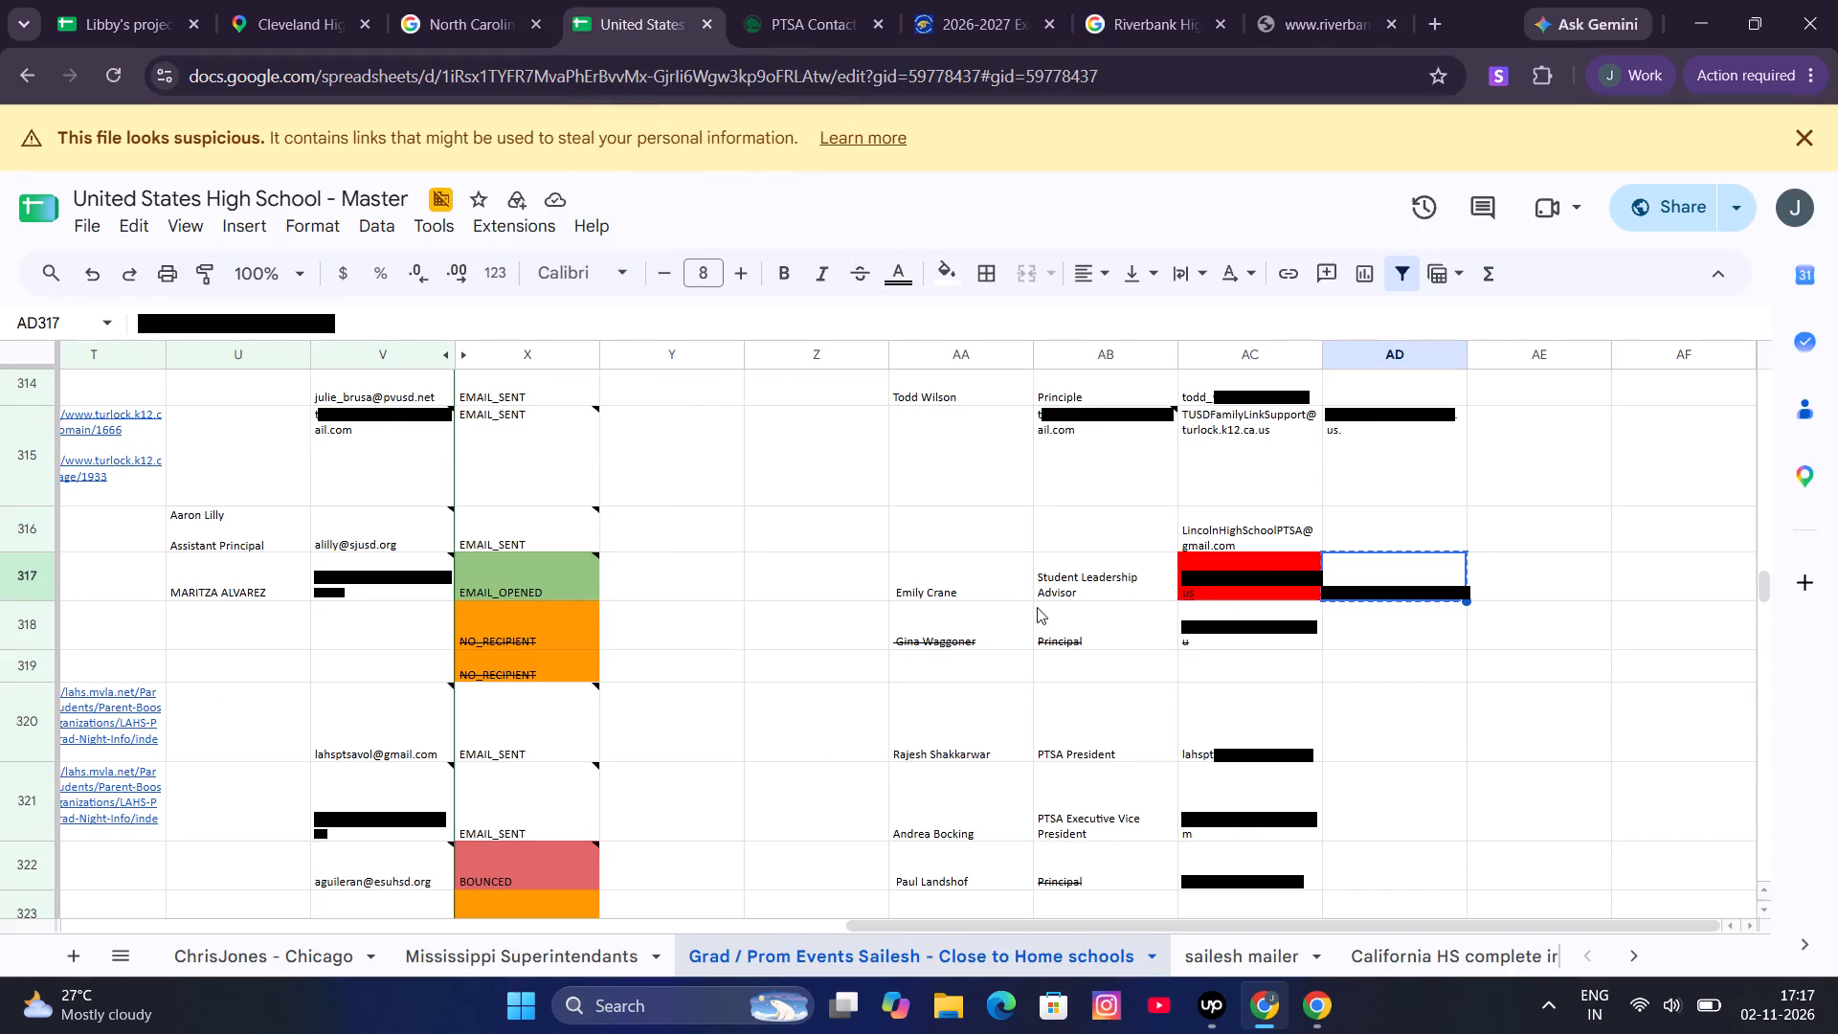
click(966, 589)
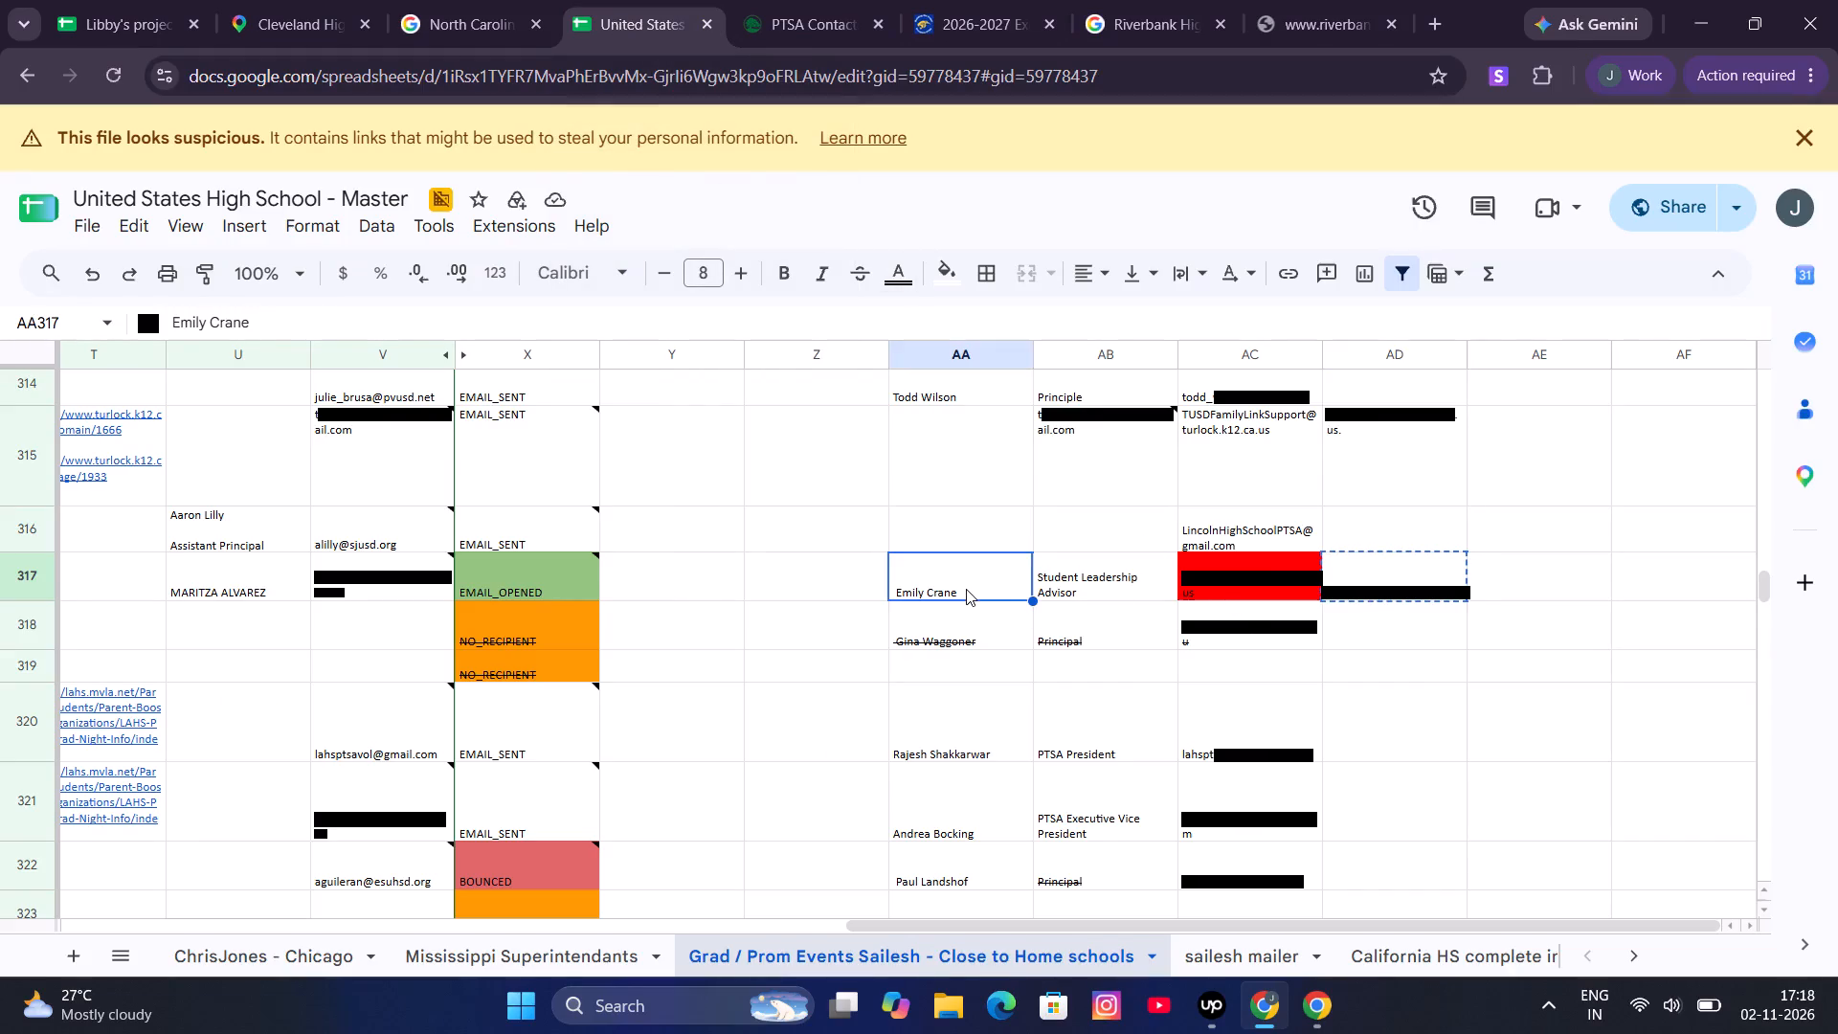
key(BackSpace)
key(Right)
key(BackSpace)
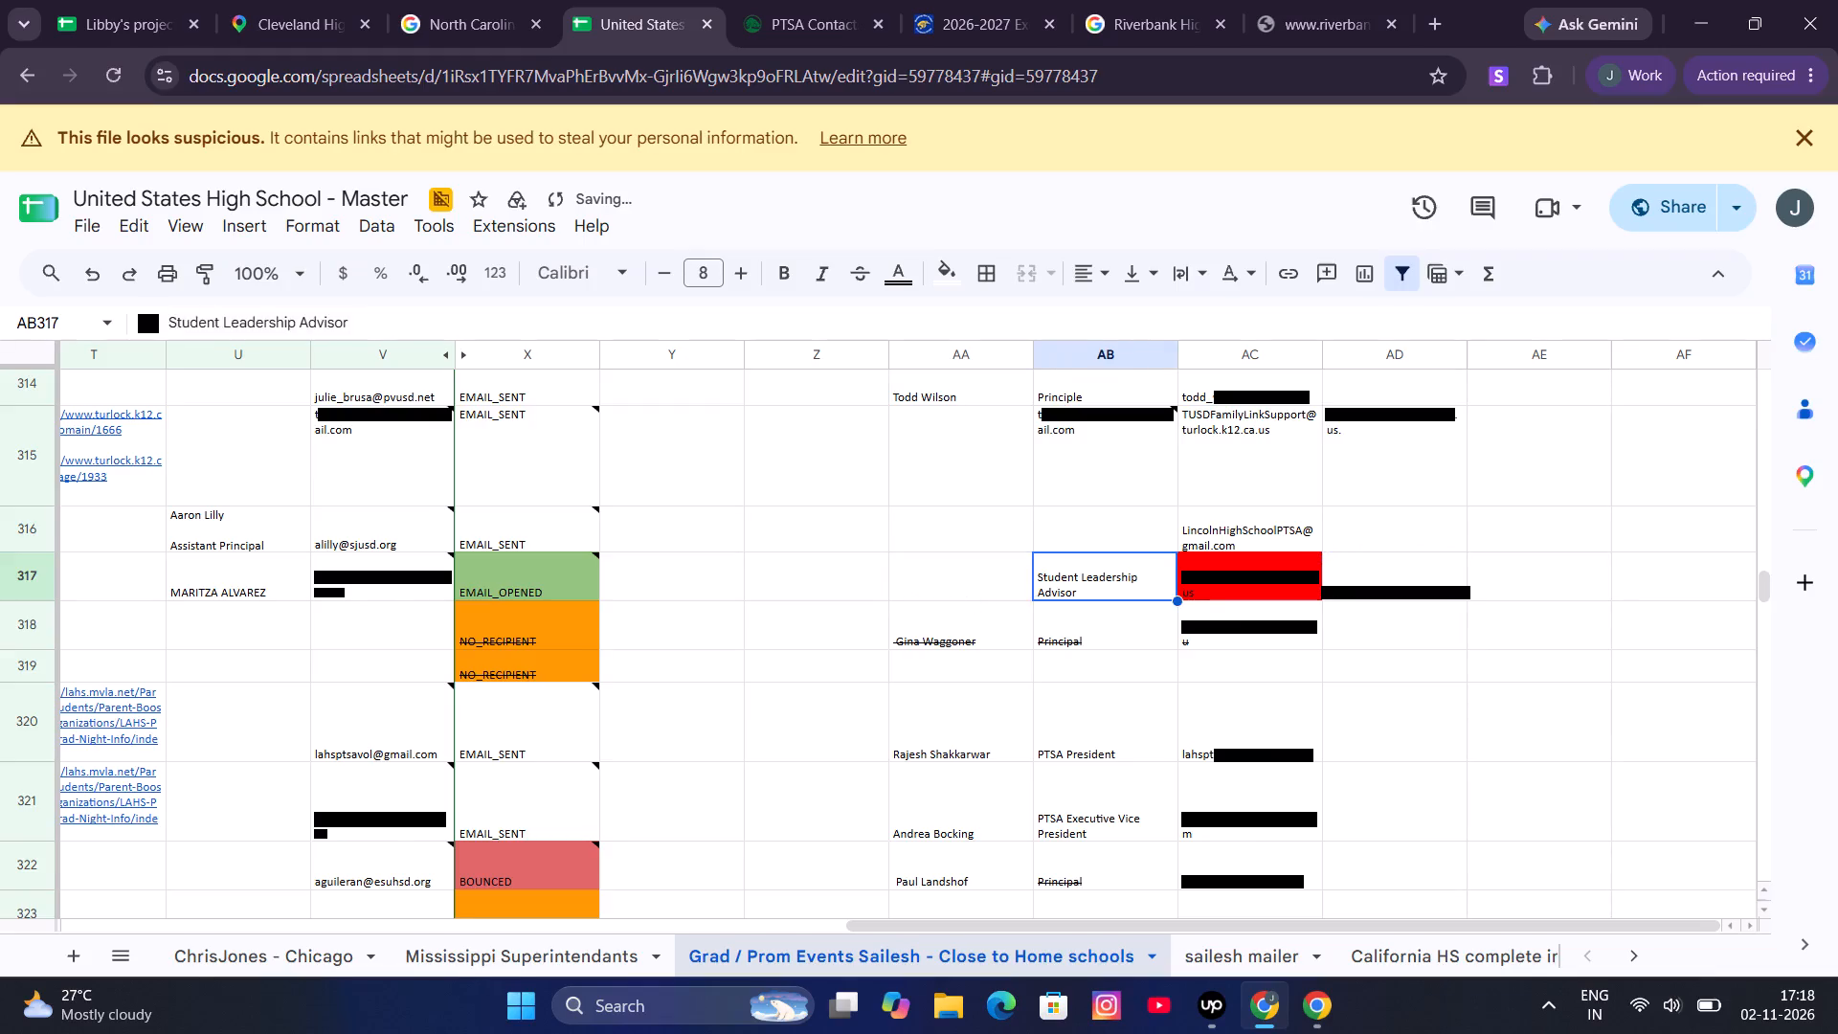
key(Right)
key(BackSpace)
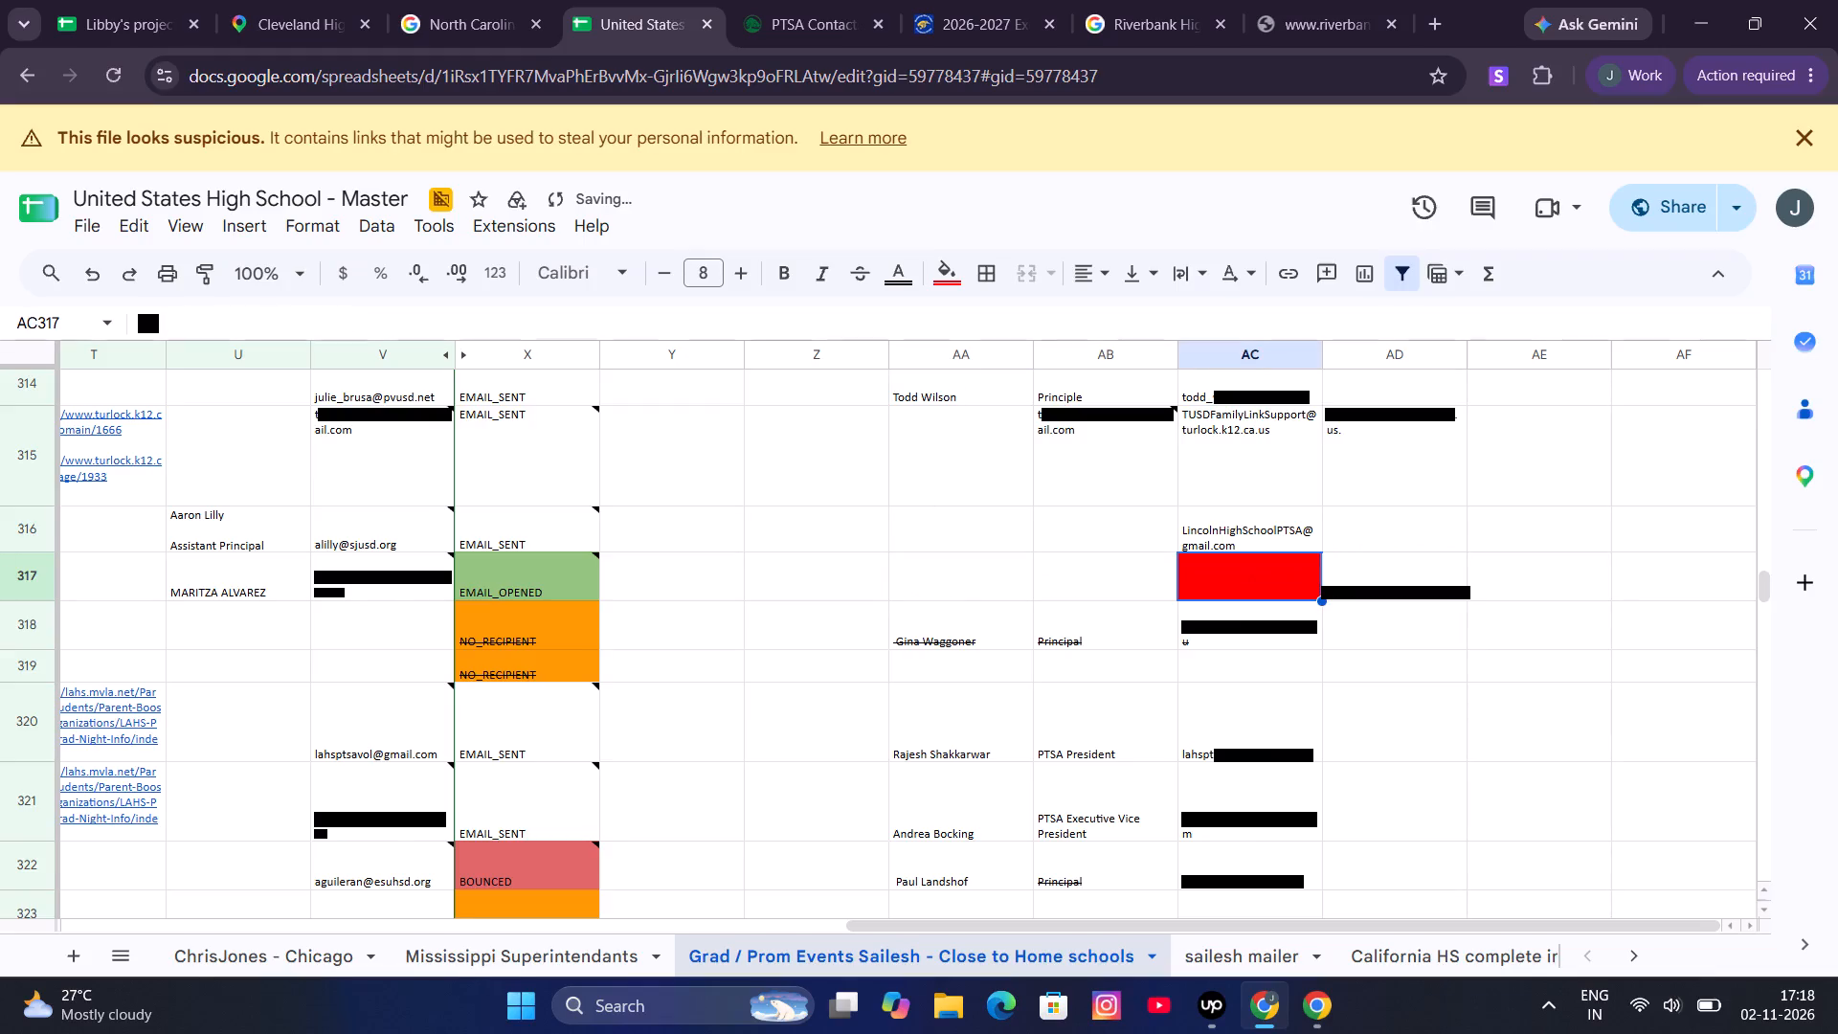
click(942, 278)
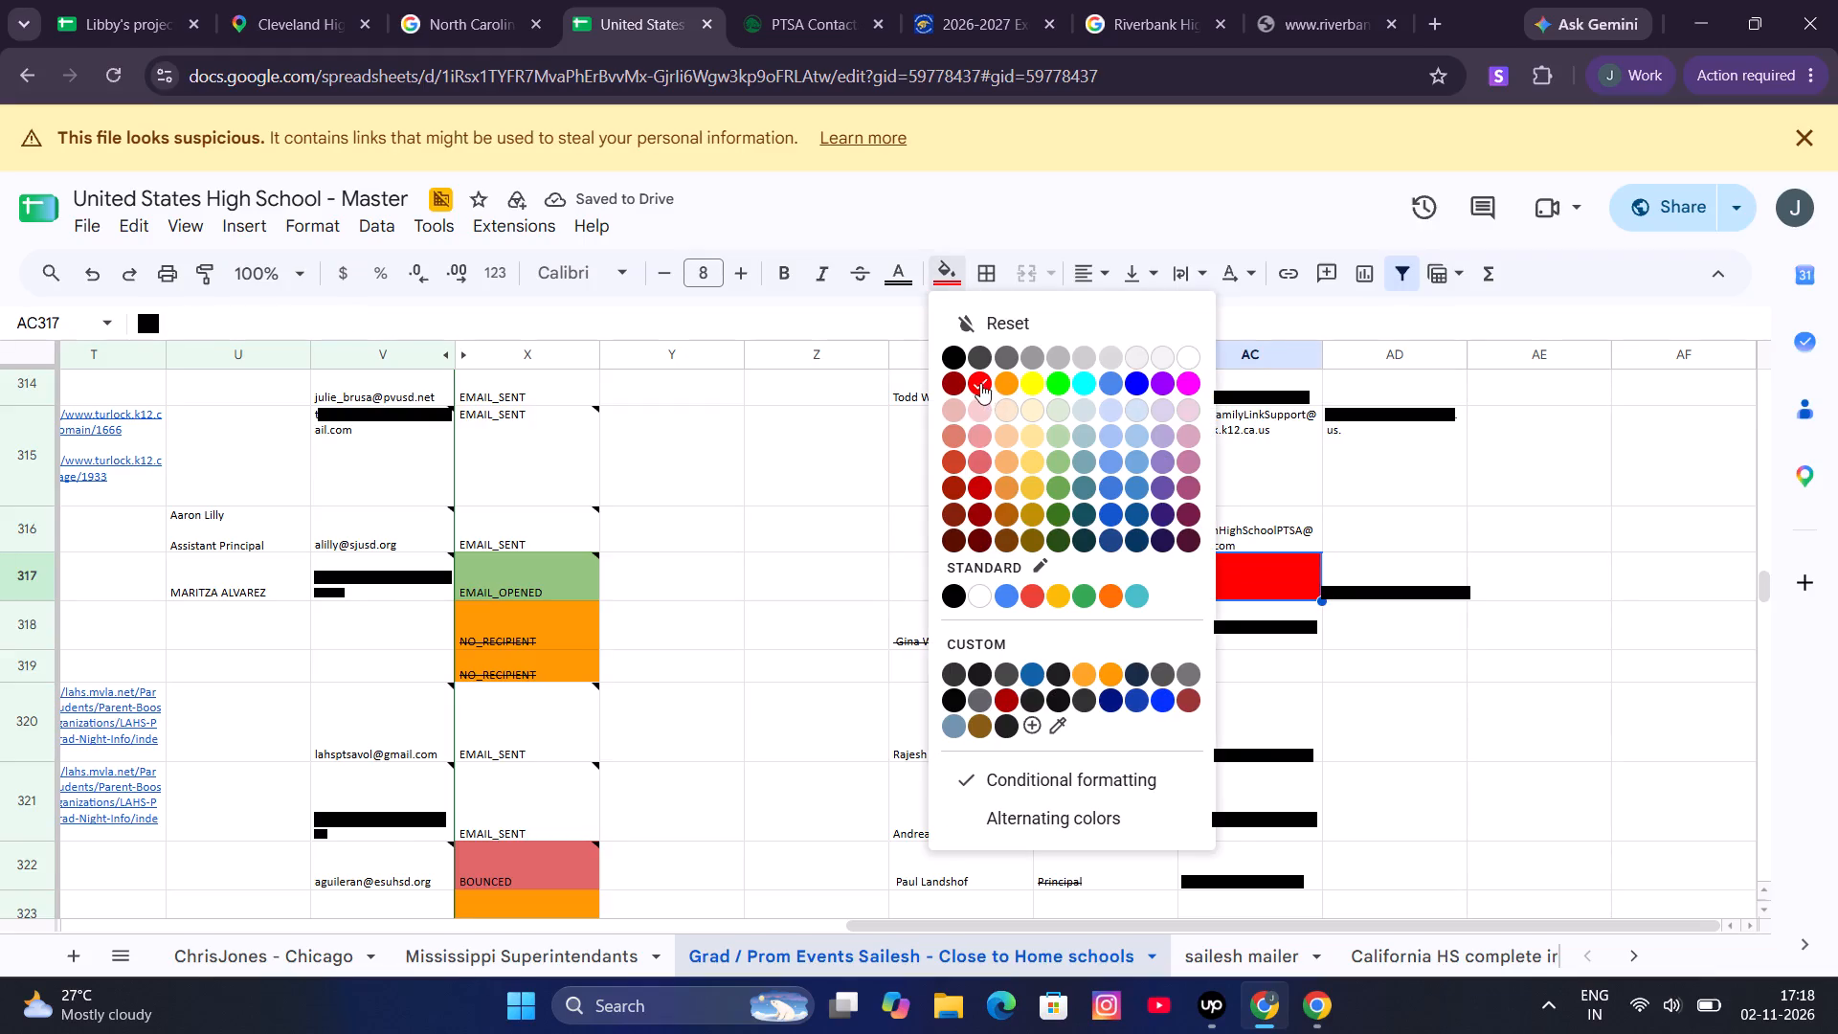
click(1201, 357)
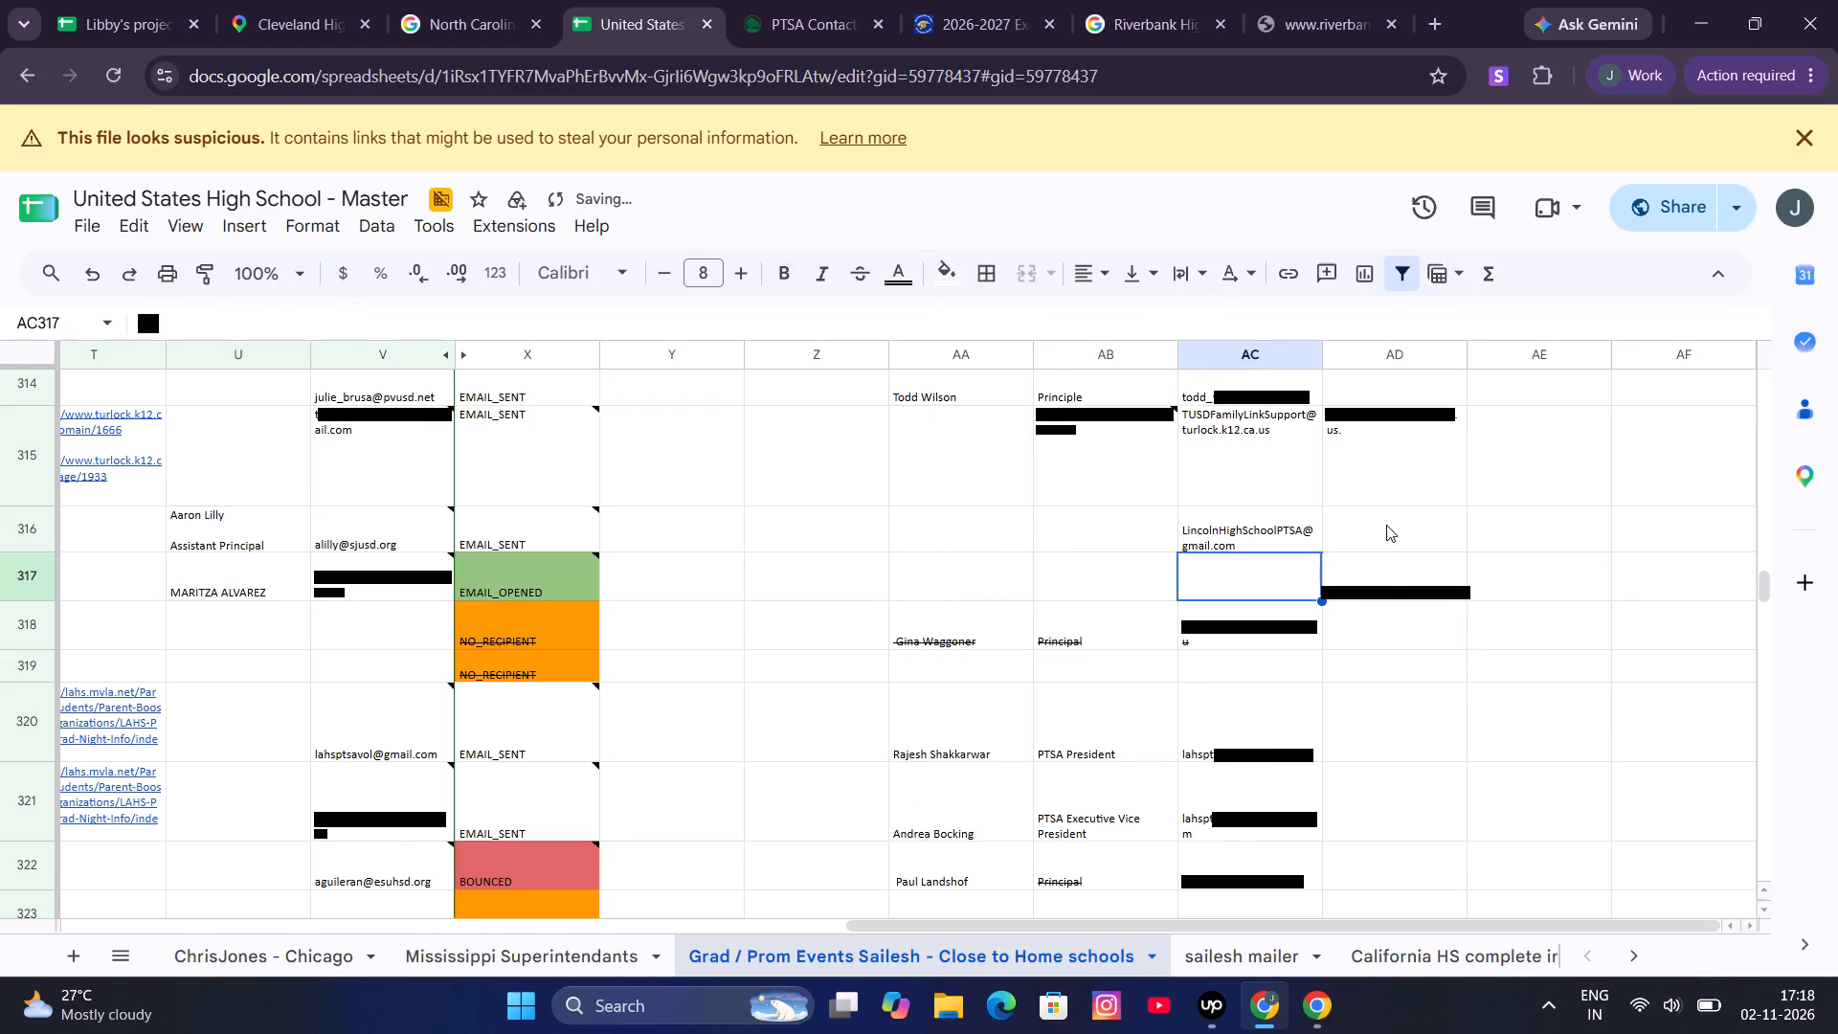
Move the Riverbank High email address from AD317 into AC317, leaving AD317 empty.
click(1383, 582)
key(ctrl+c)
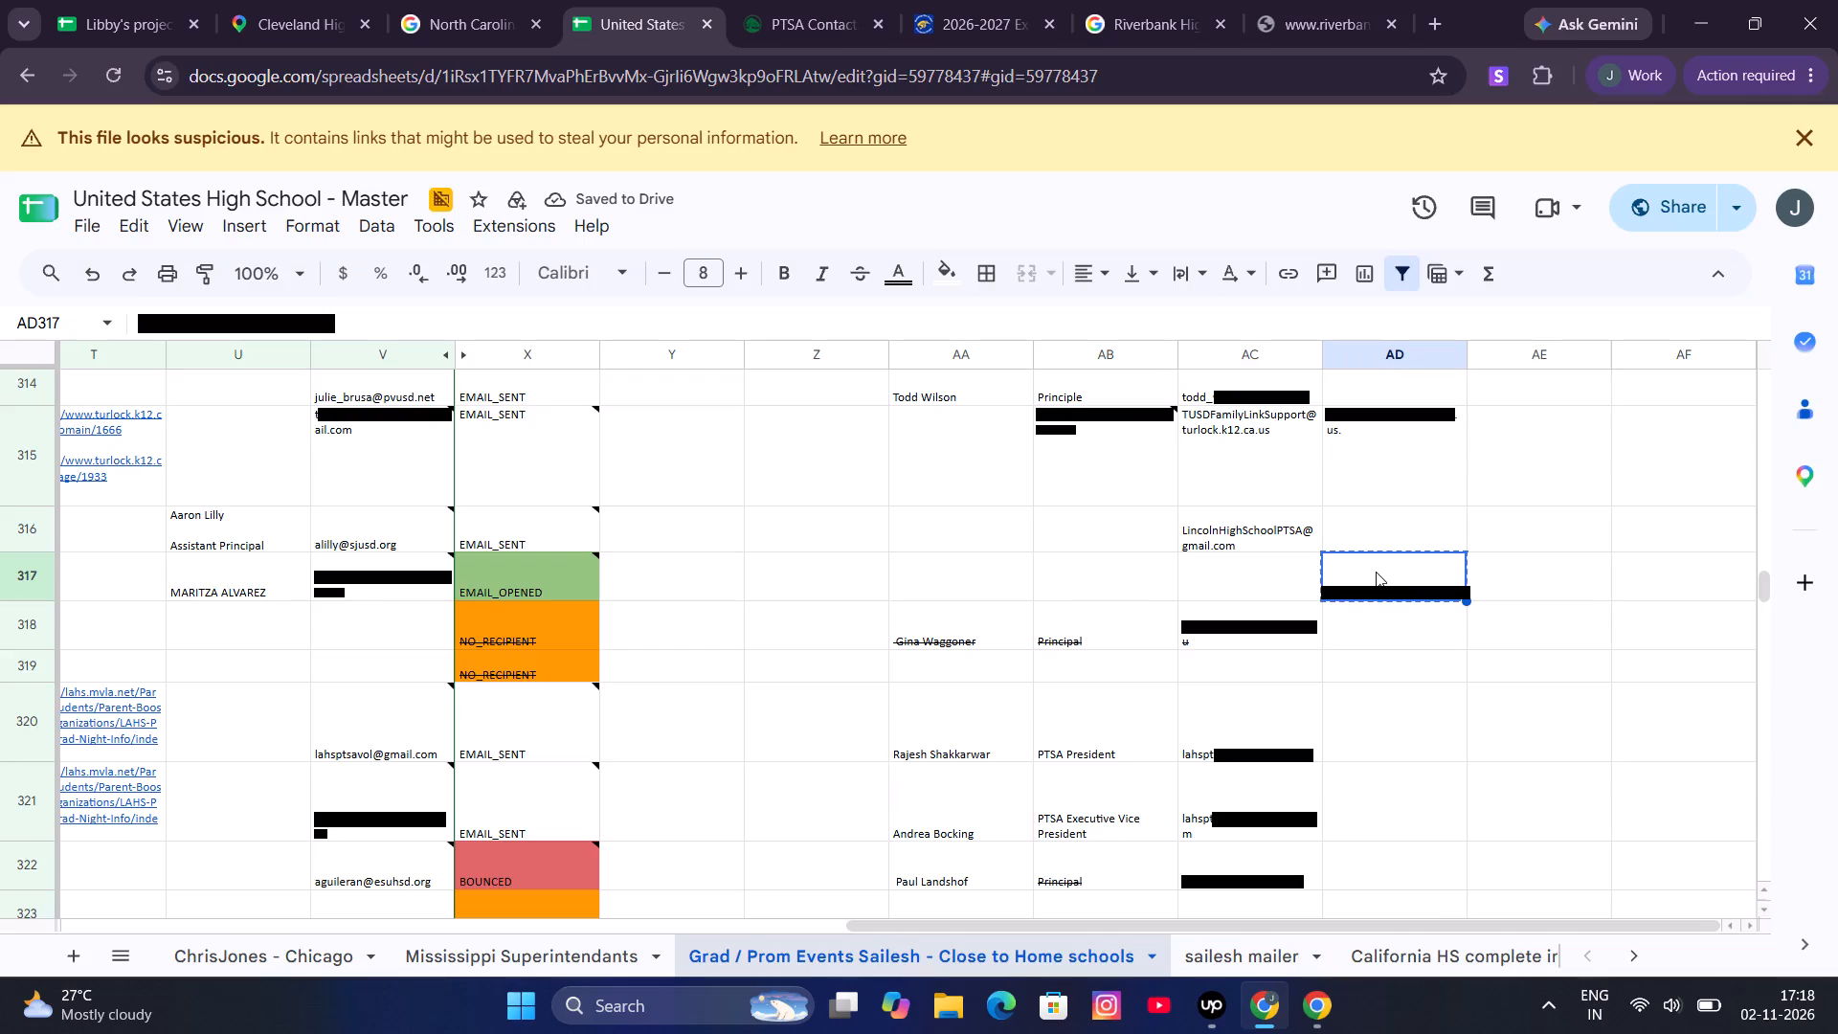
click(1265, 588)
click(1265, 588)
key(ctrl+v)
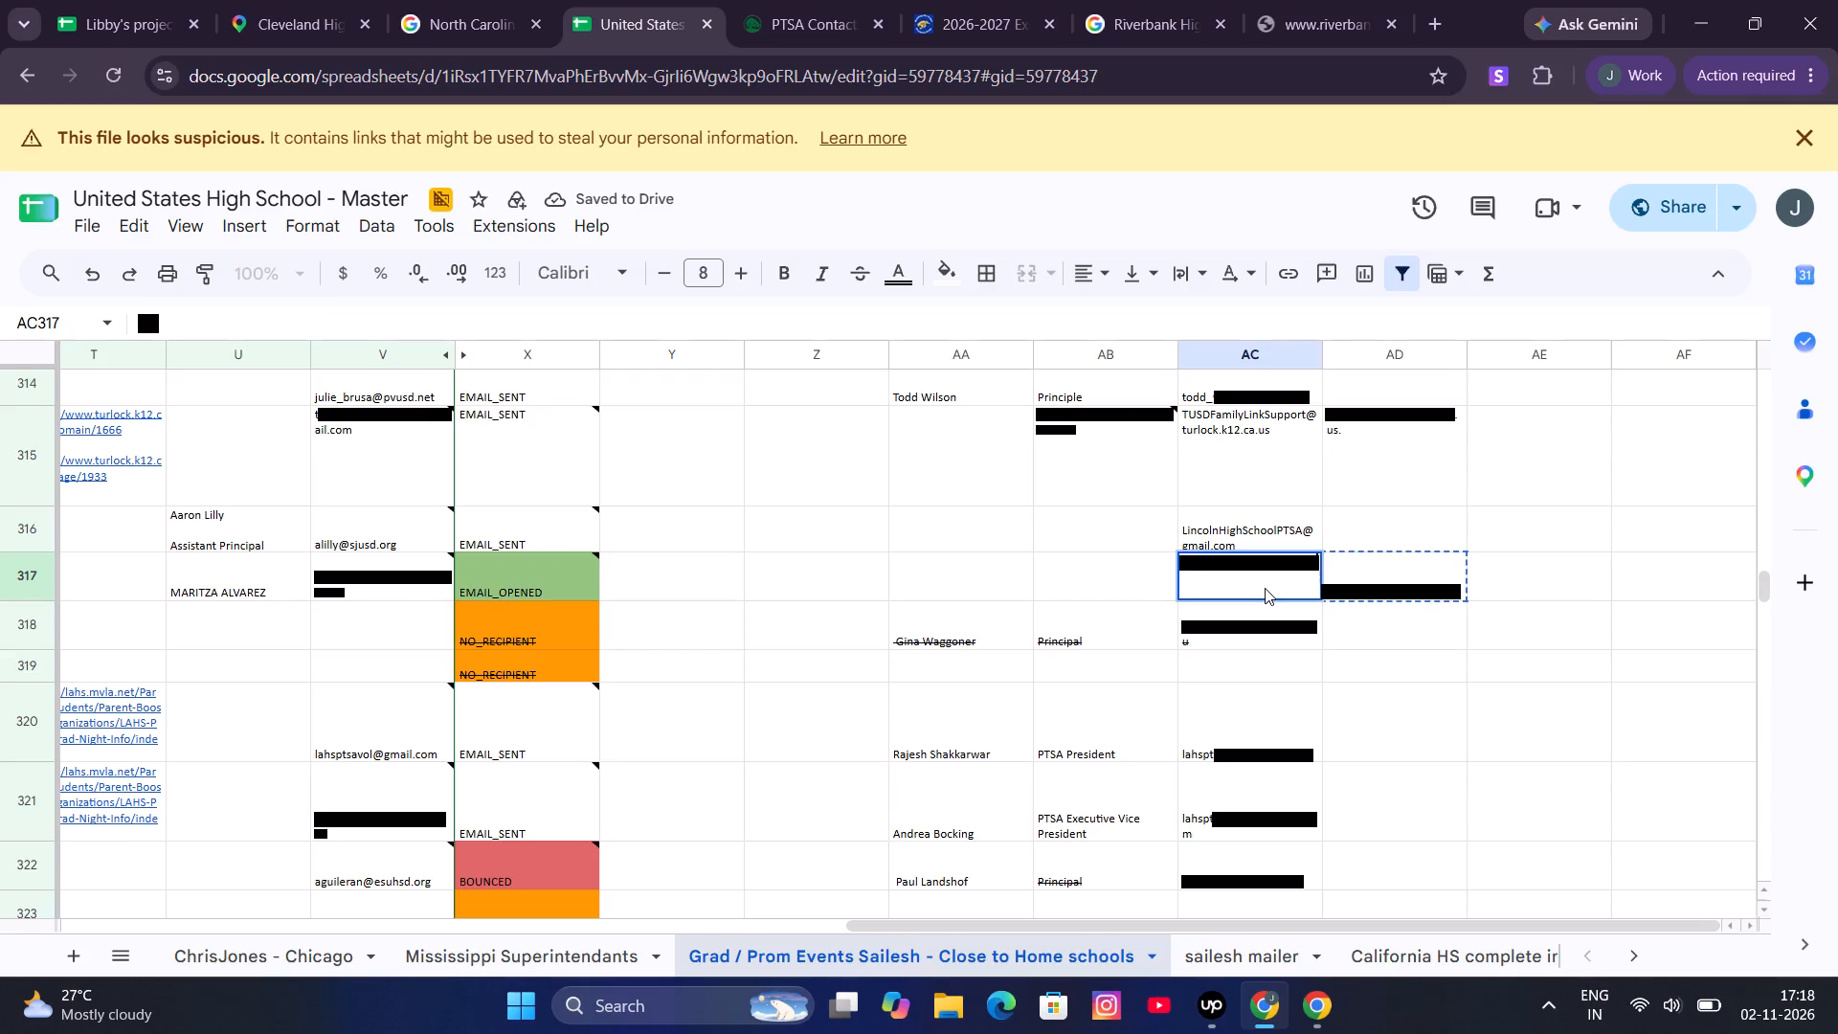
click(1353, 585)
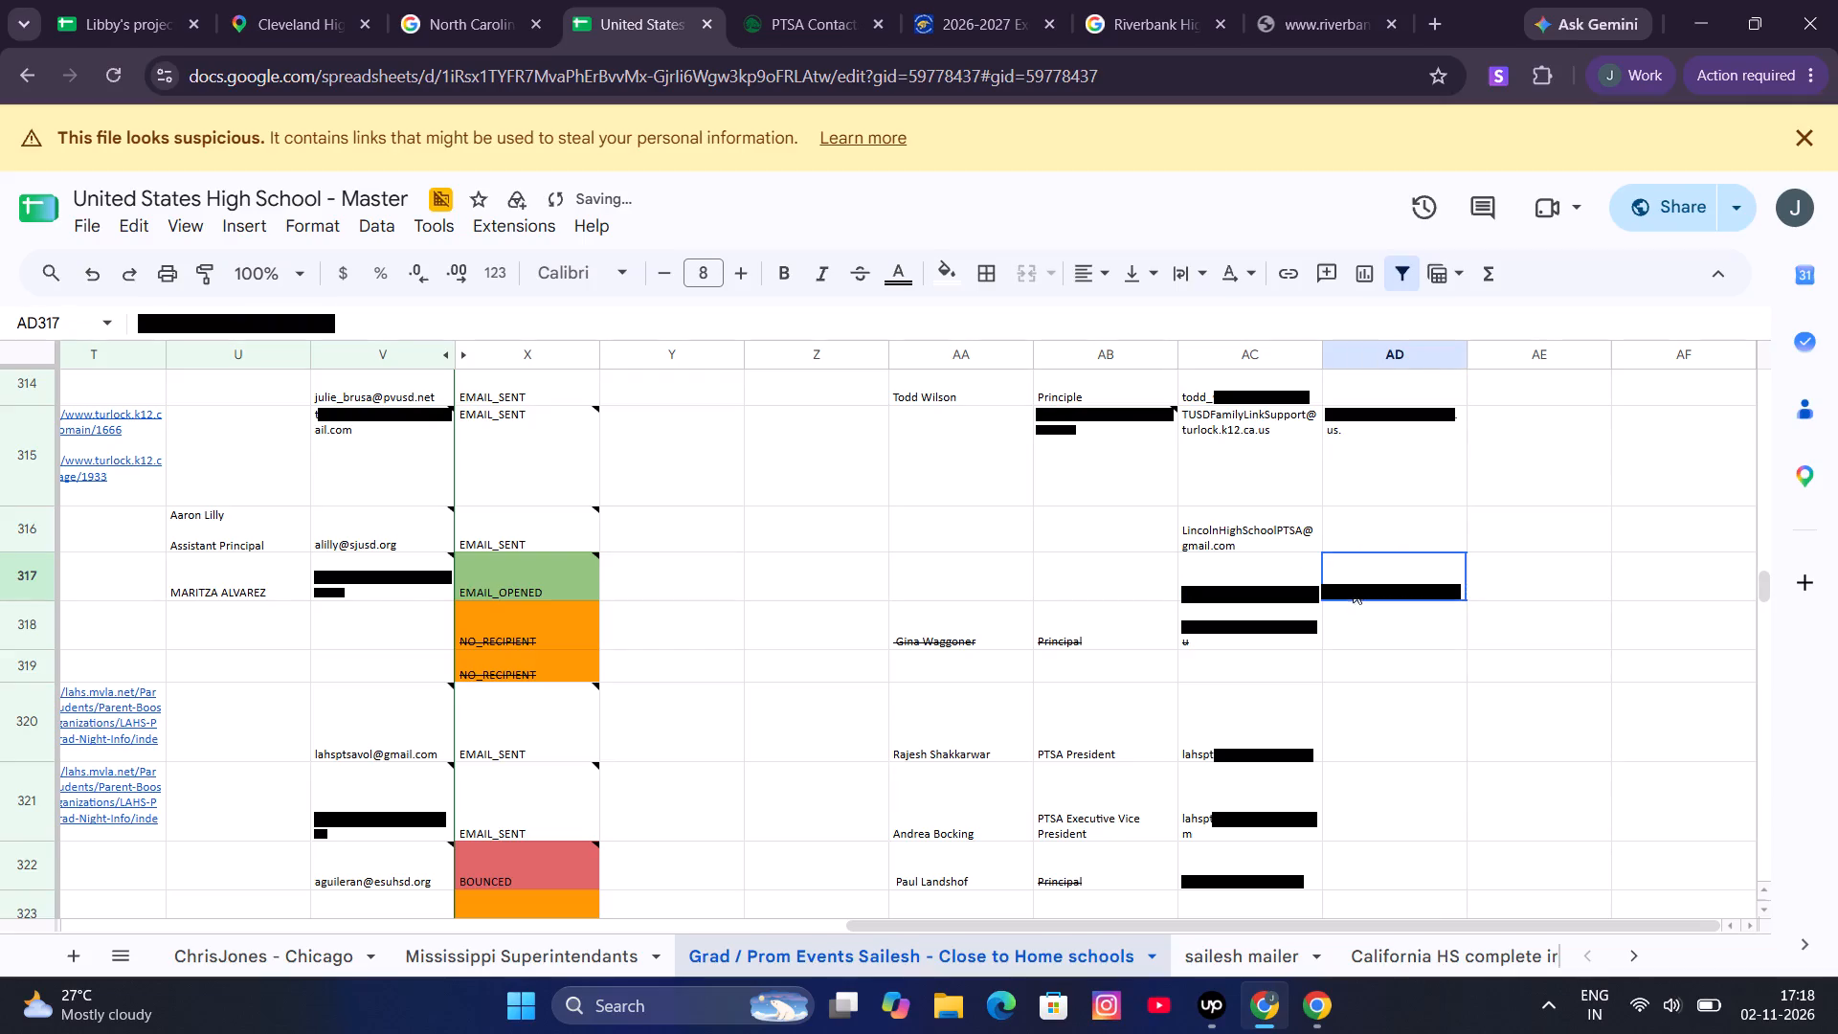
key(BackSpace)
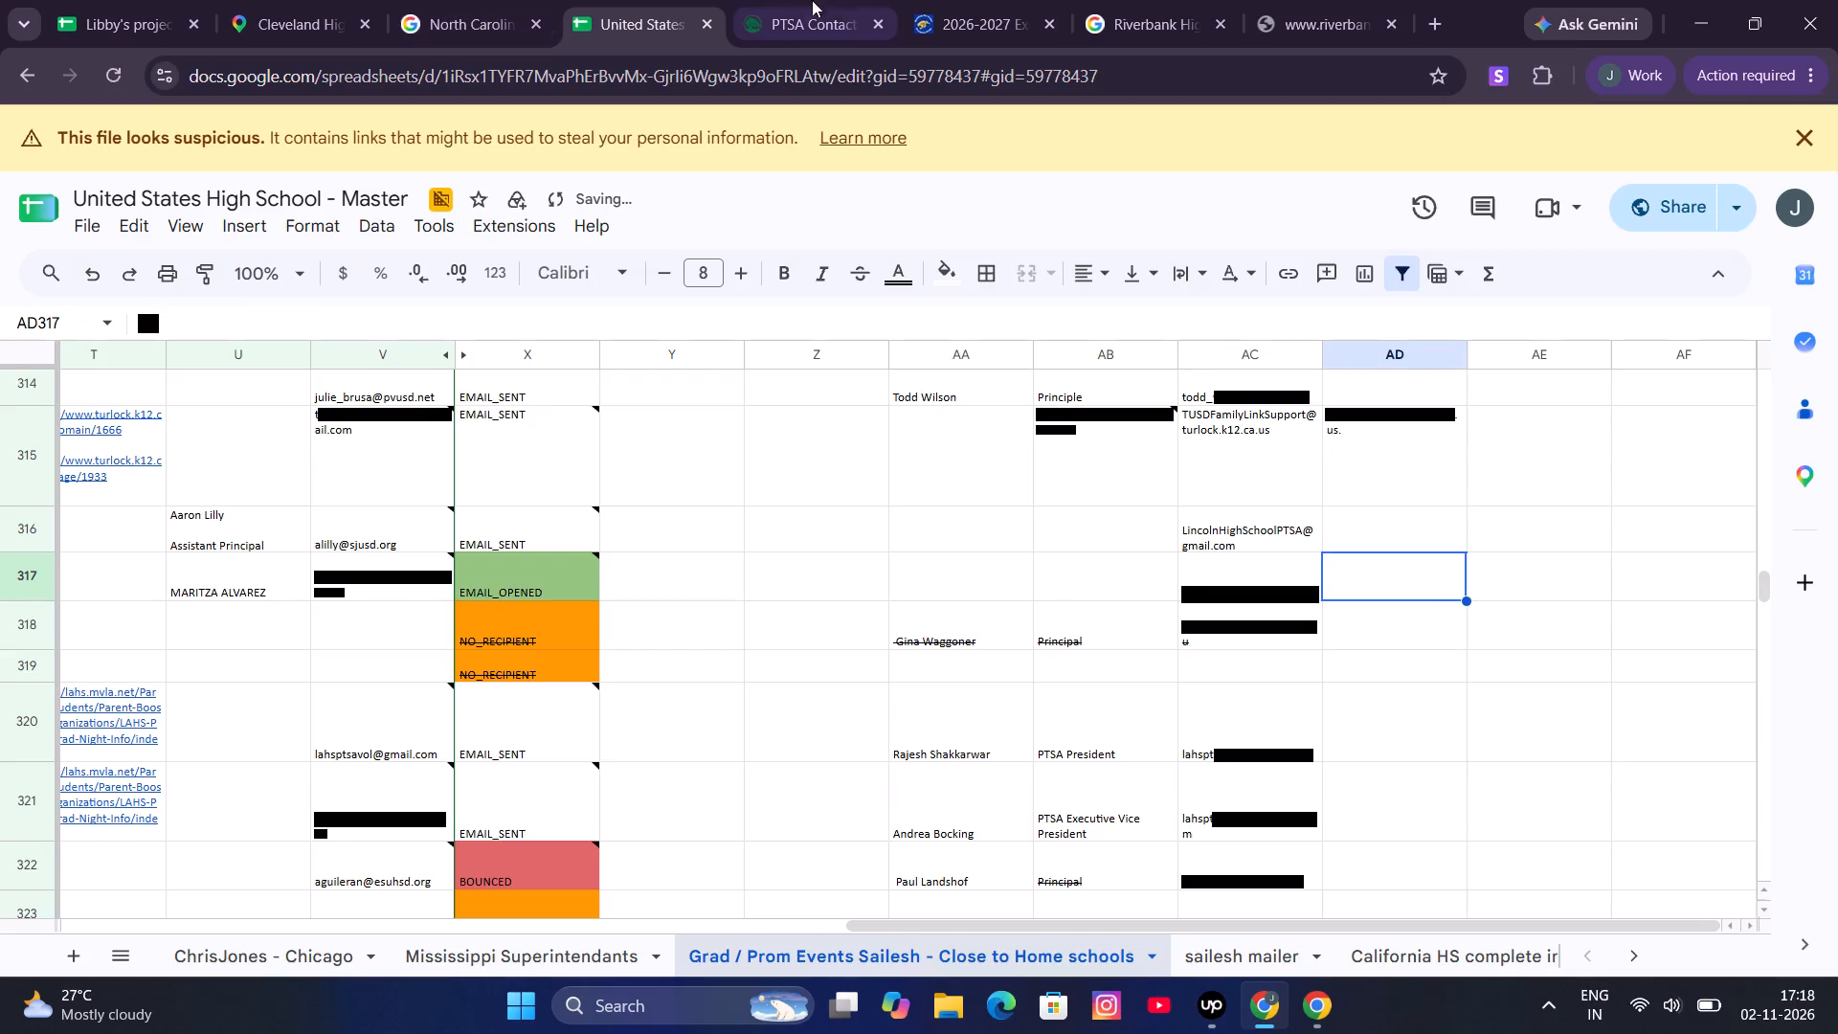
Copy the email owner's name from the AI Mode answer into AA317 of the master sheet.
click(1165, 7)
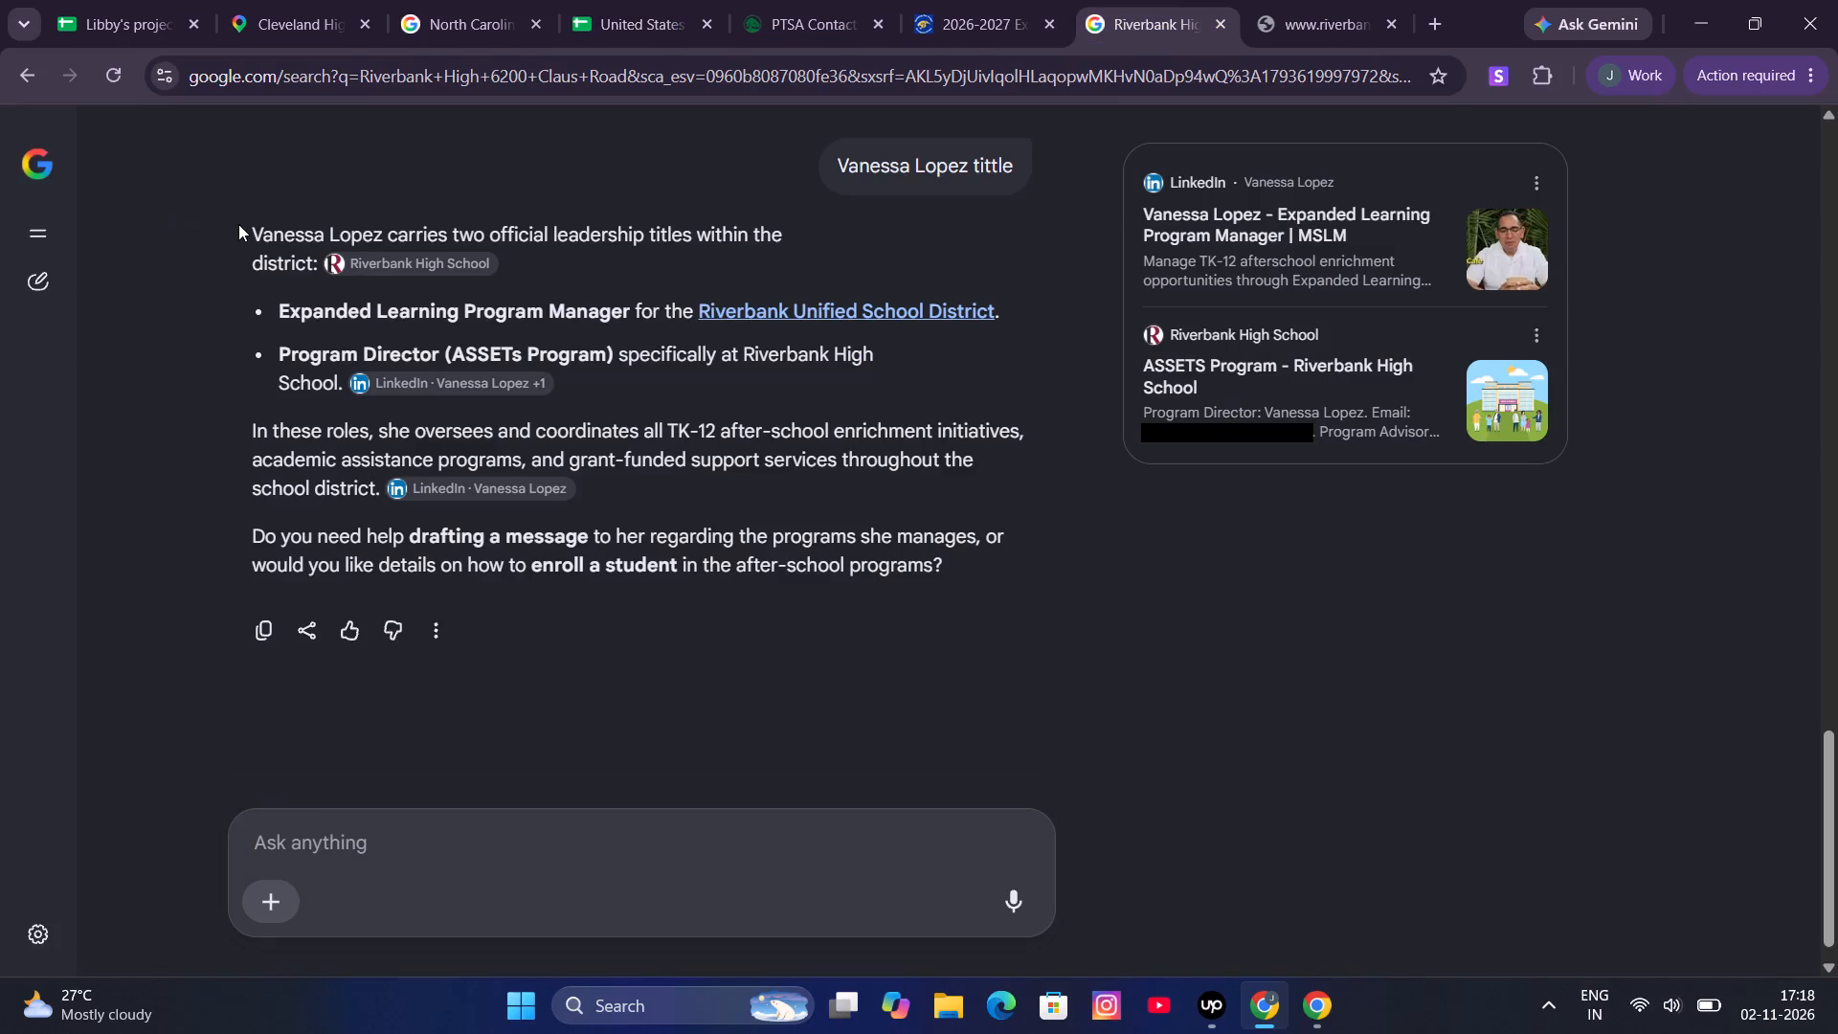
drag(254, 234, 336, 237)
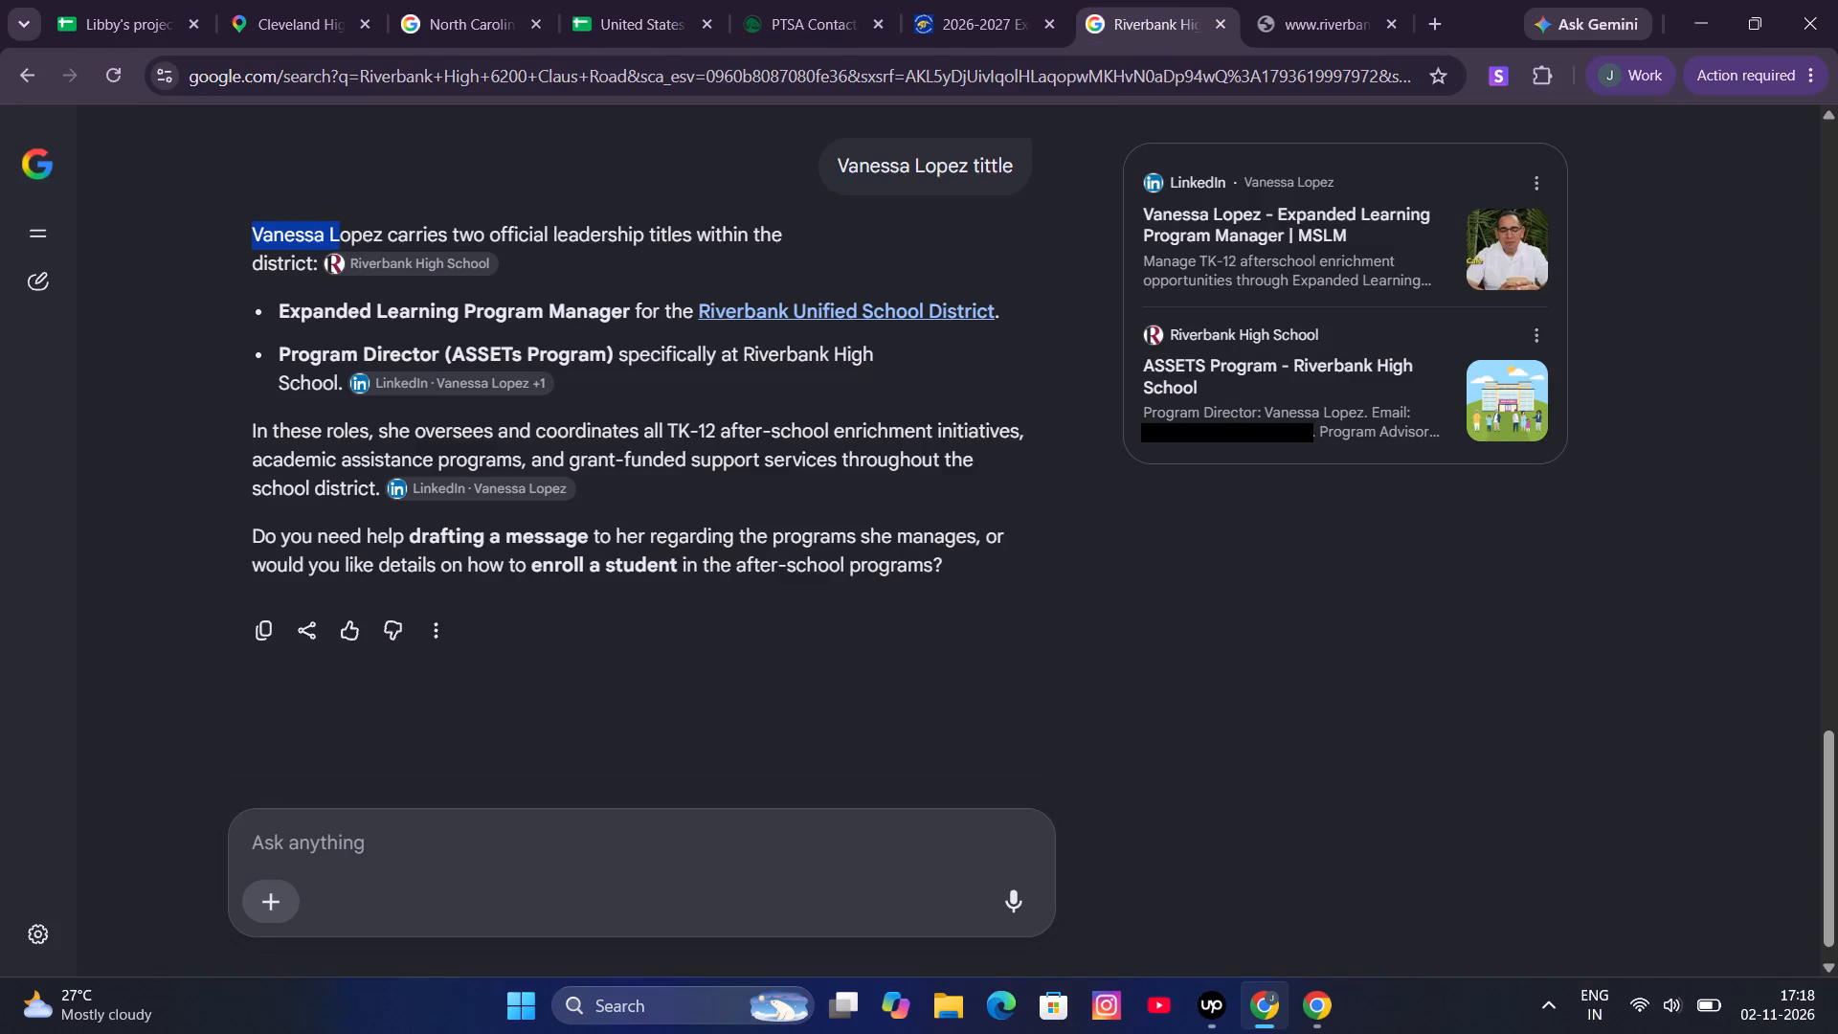
drag(336, 237, 381, 236)
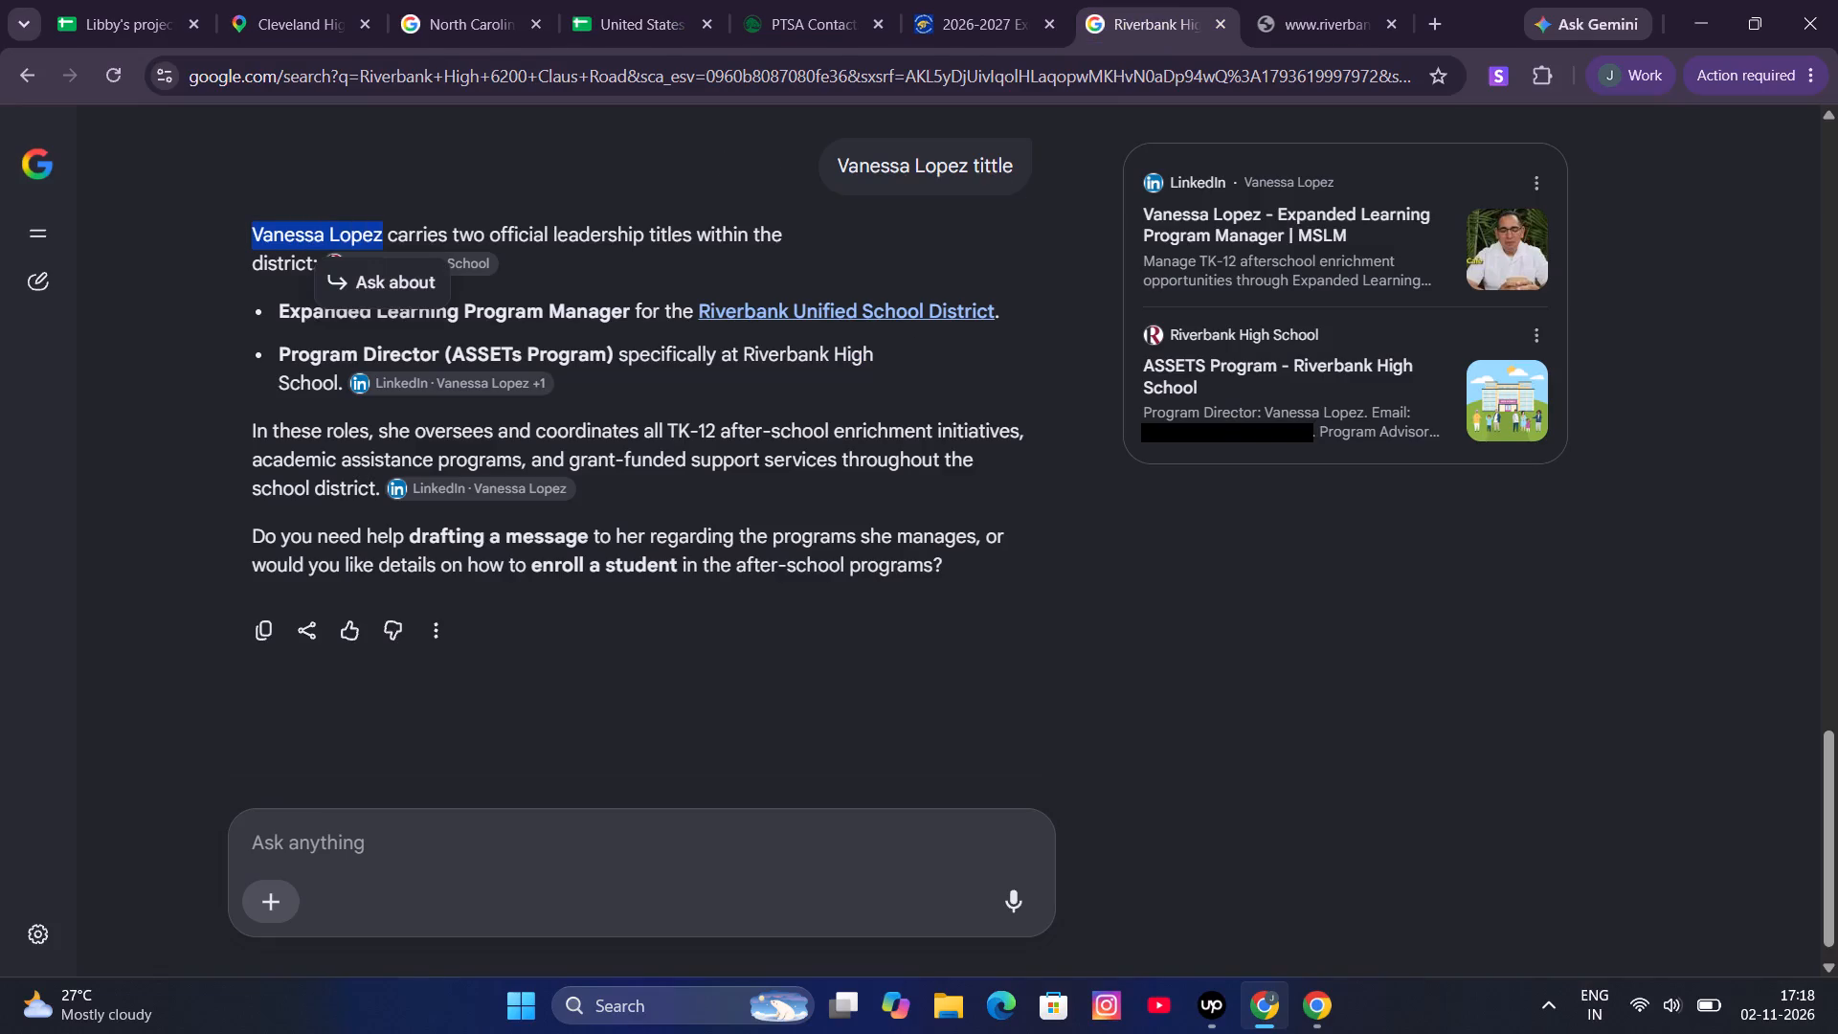
drag(381, 236, 383, 230)
key(ctrl+c)
key(ctrl+c)
double_click(127, 0)
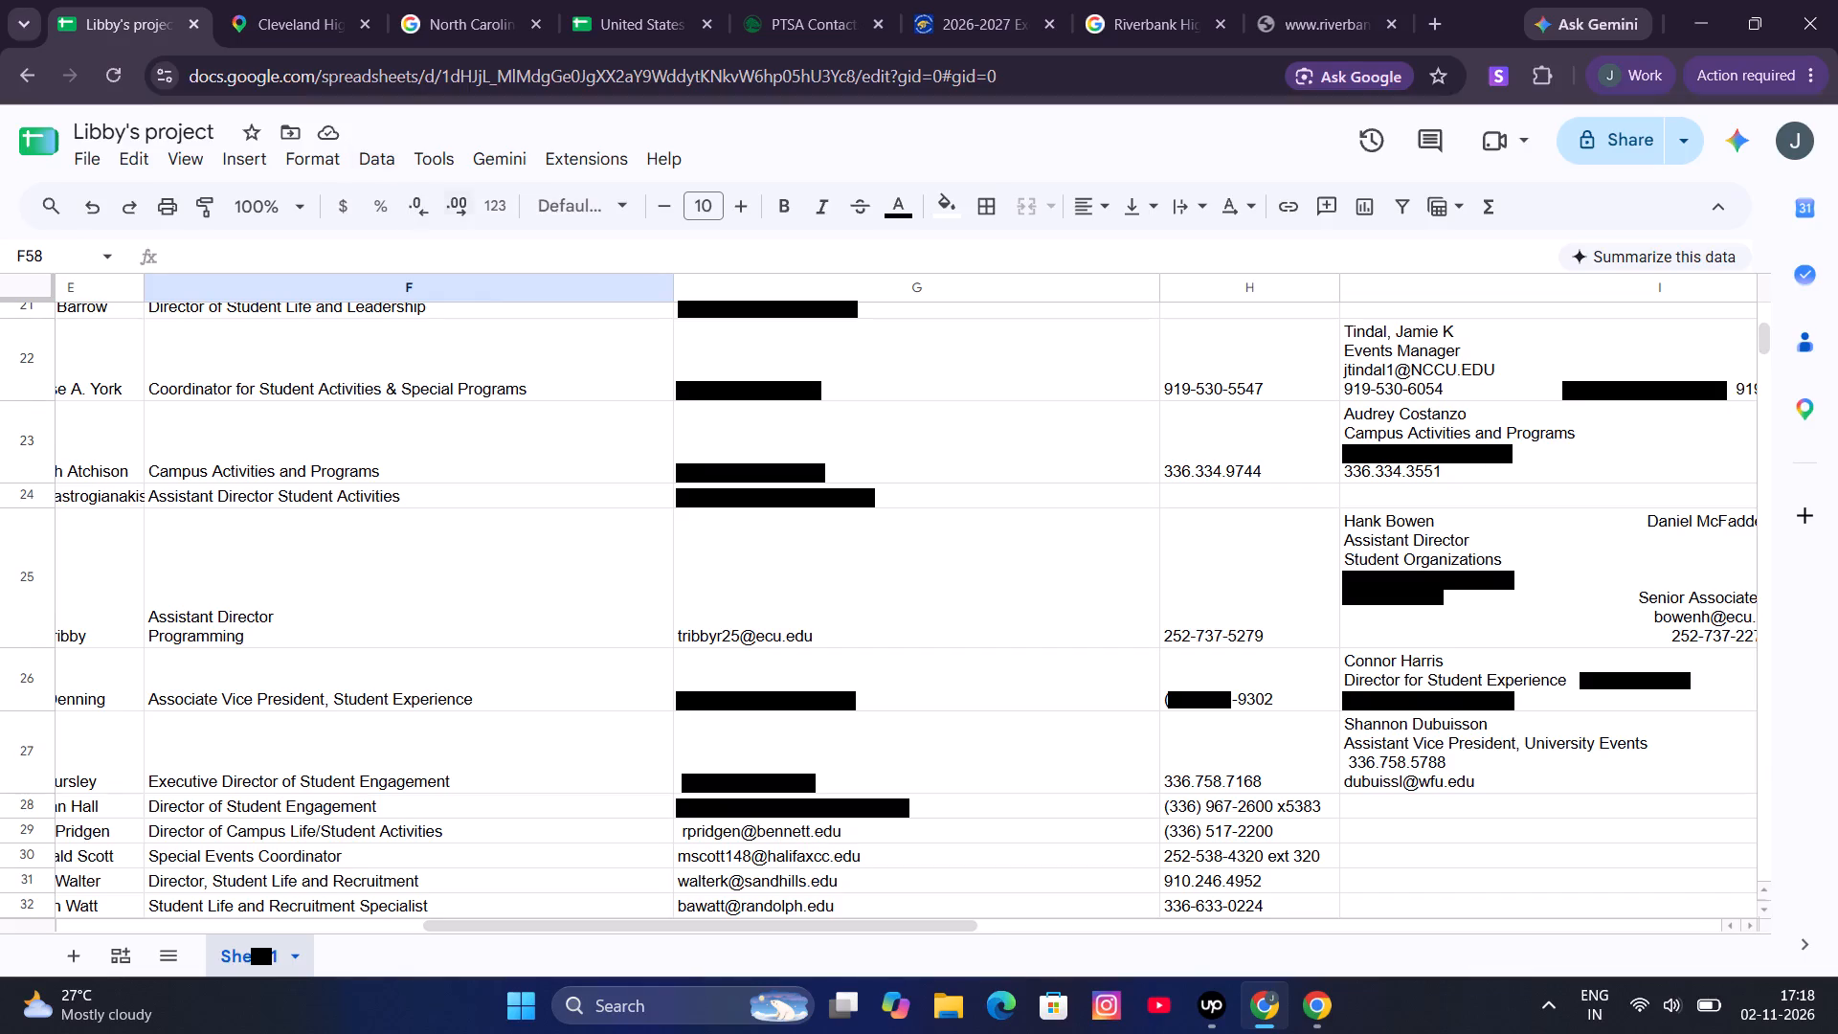
click(639, 37)
drag(788, 221, 873, 440)
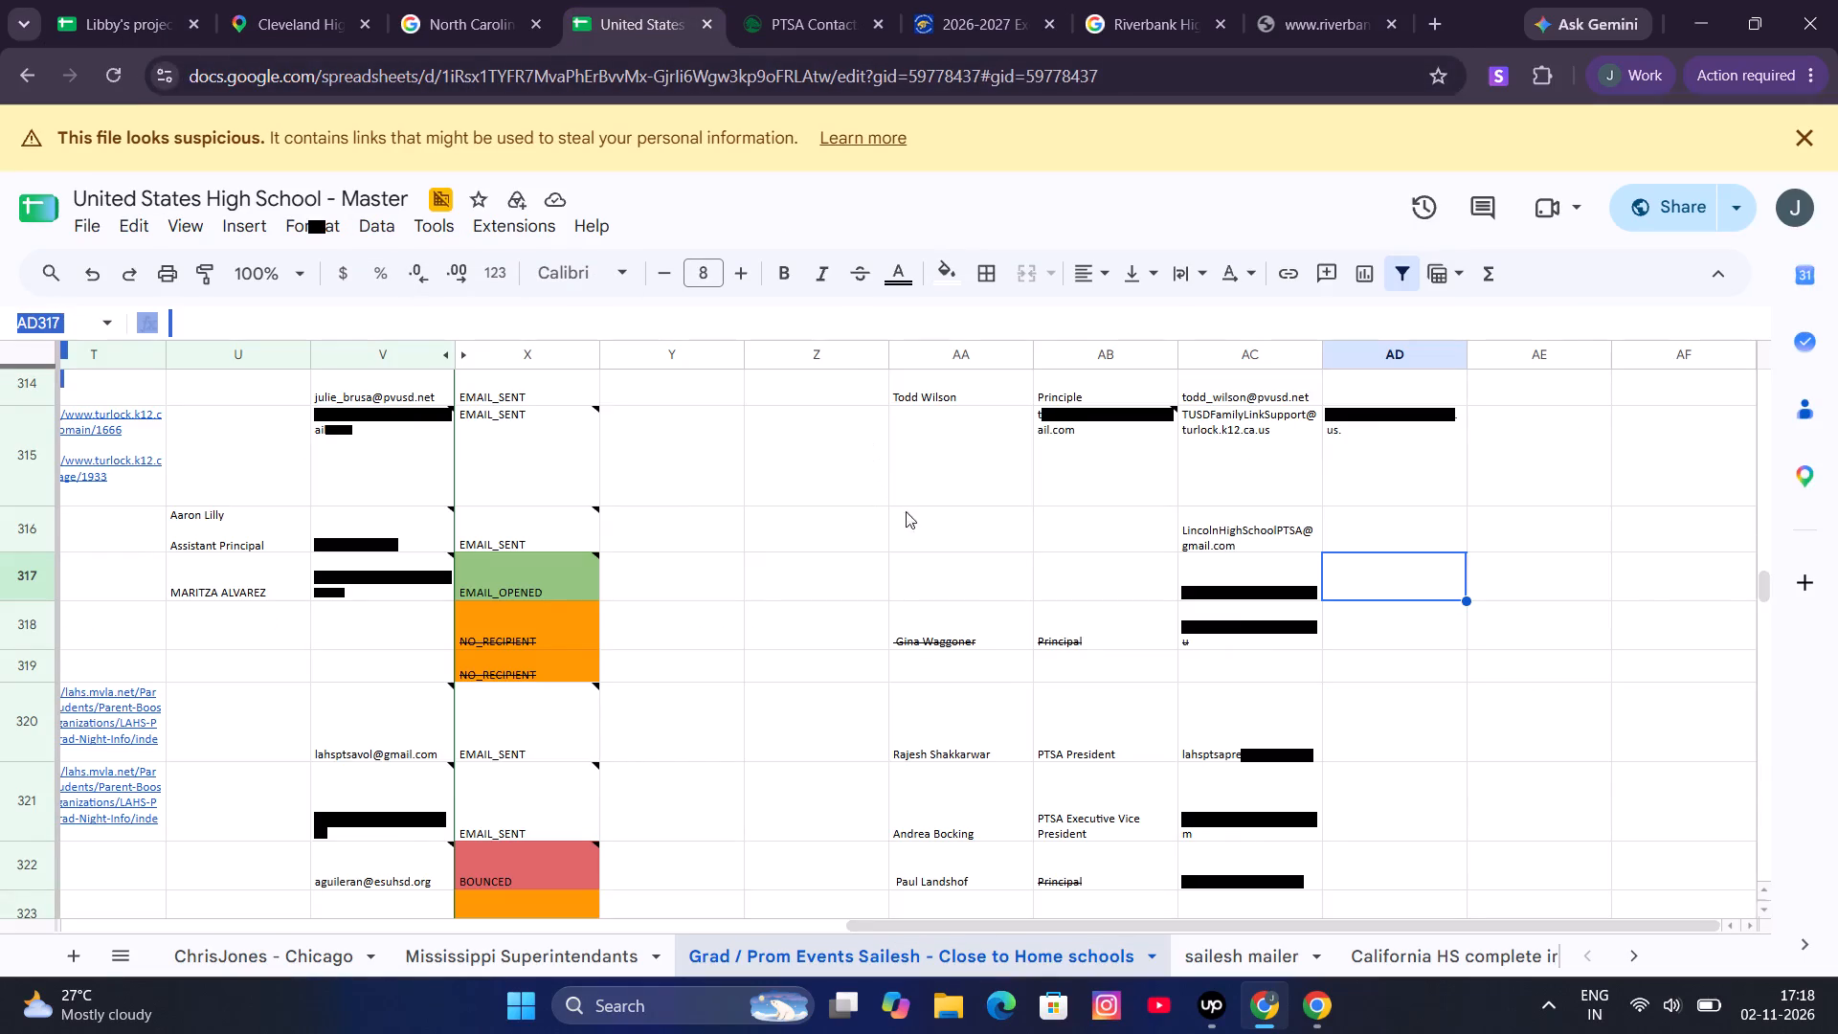
drag(988, 574, 1006, 580)
triple_click(1006, 577)
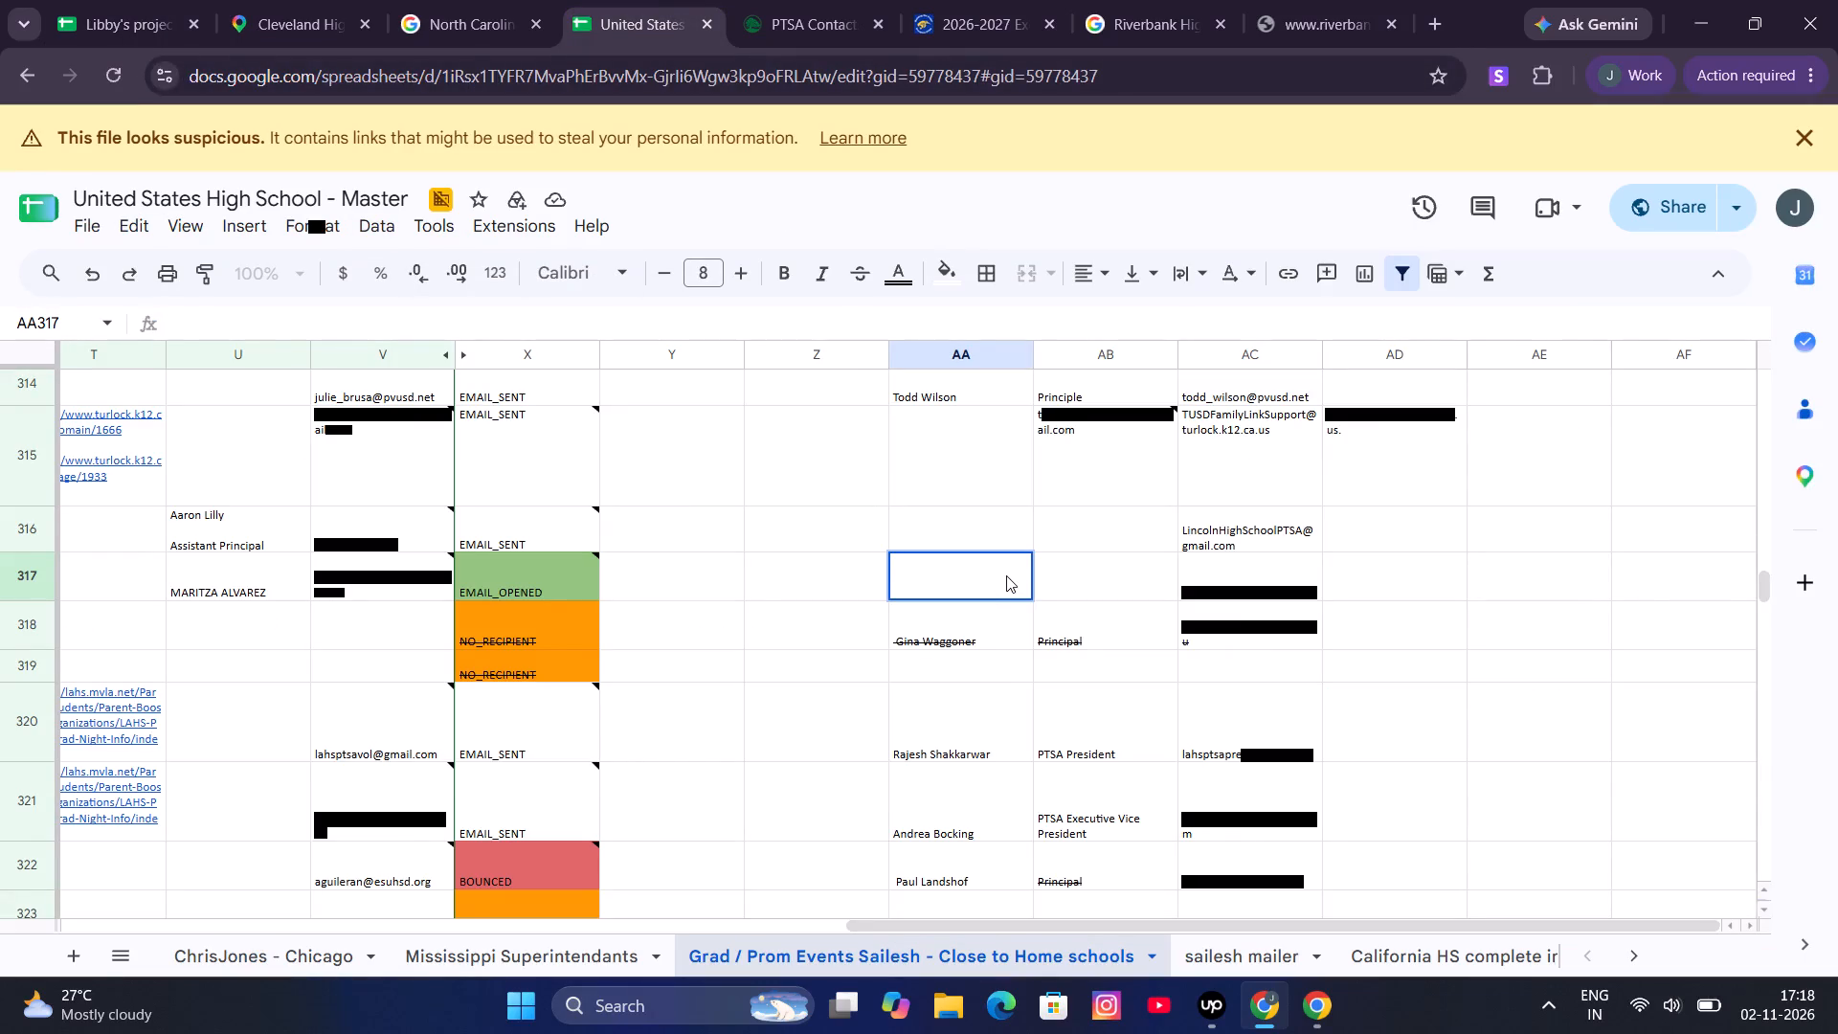
key(ctrl+v)
key(ctrl+v)
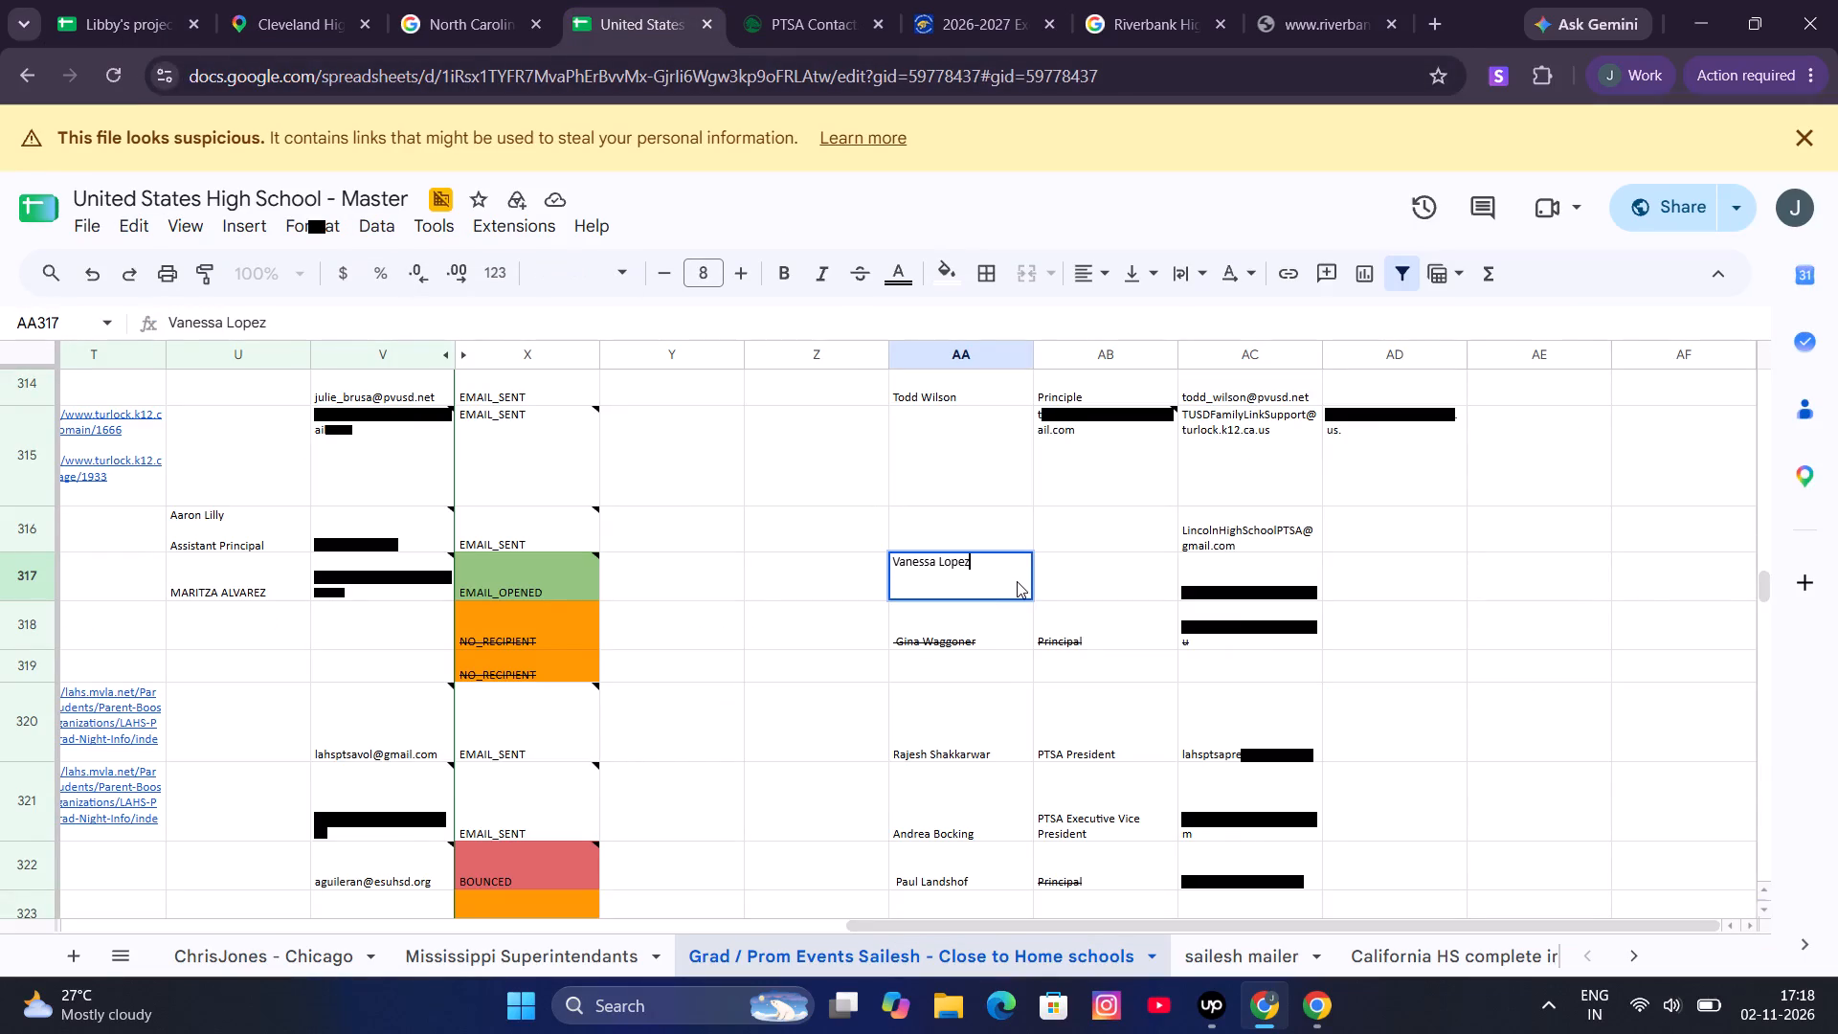
click(943, 615)
Look through the contact names, titles, emails and mailing statuses in the rows above row 318.
scroll(1083, 628, down, 1)
scroll(1084, 626, up, 1)
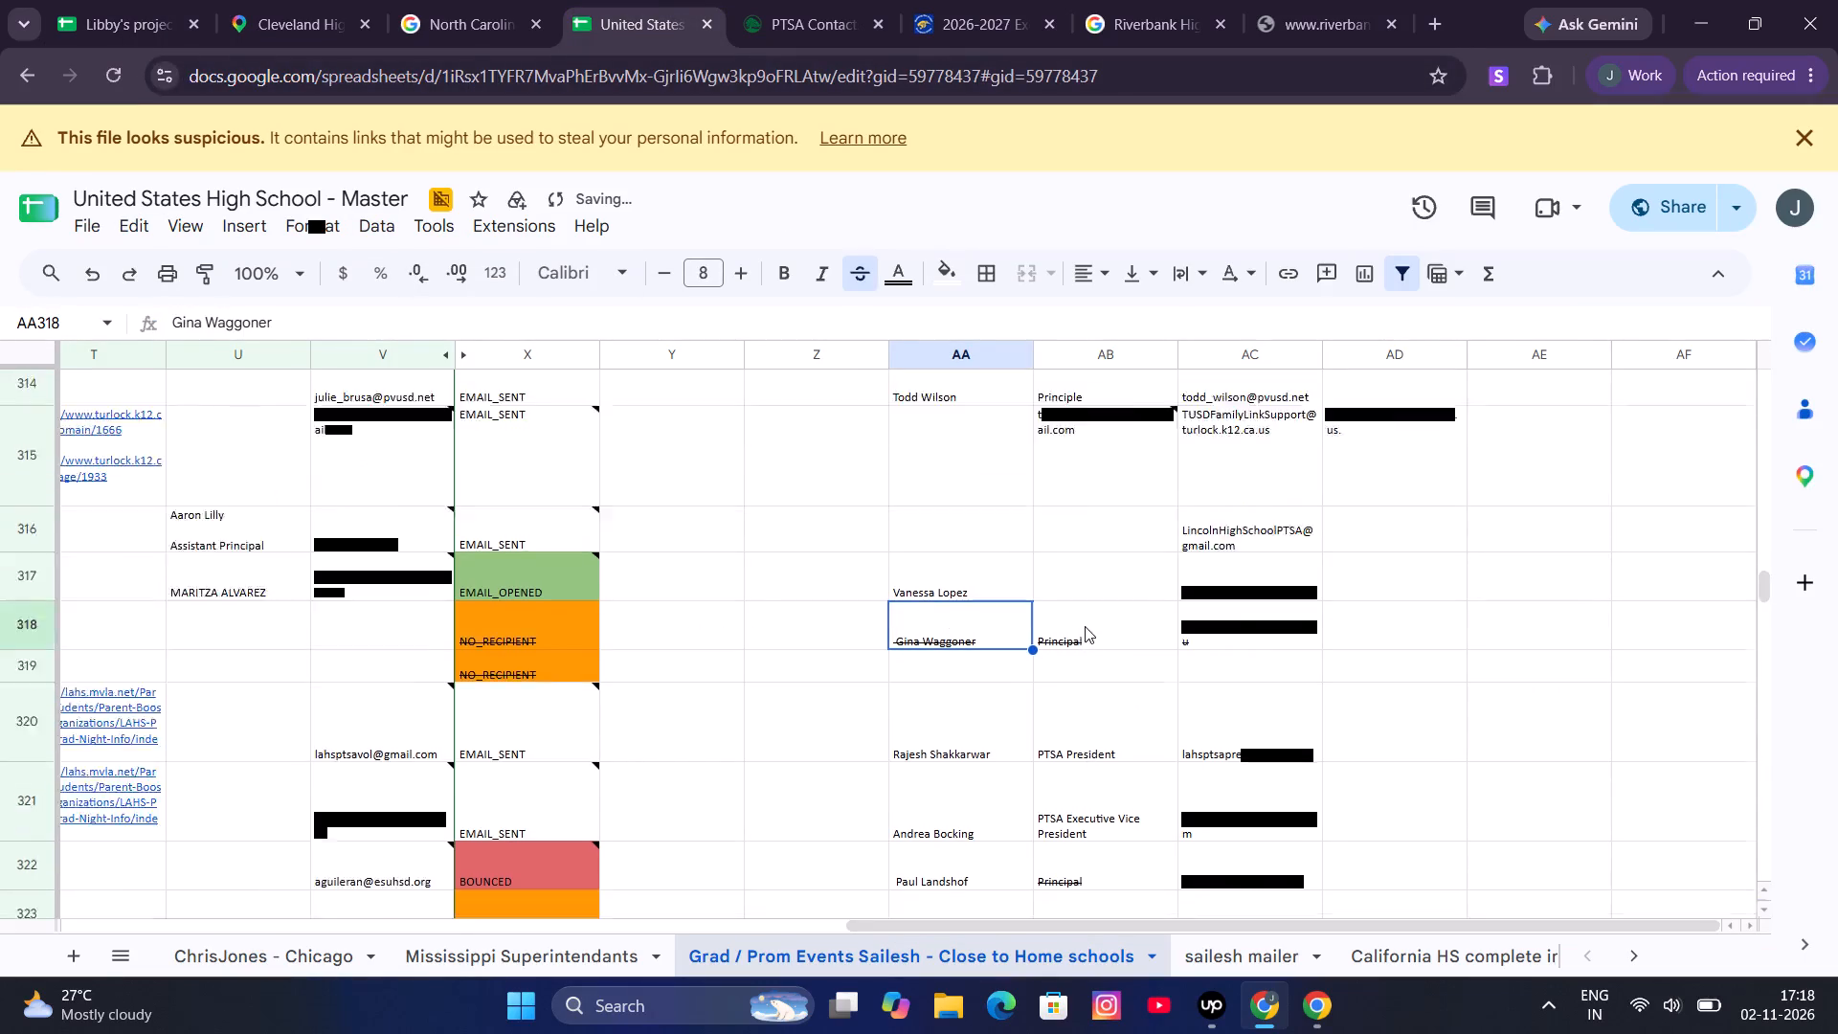
scroll(1085, 626, up, 19)
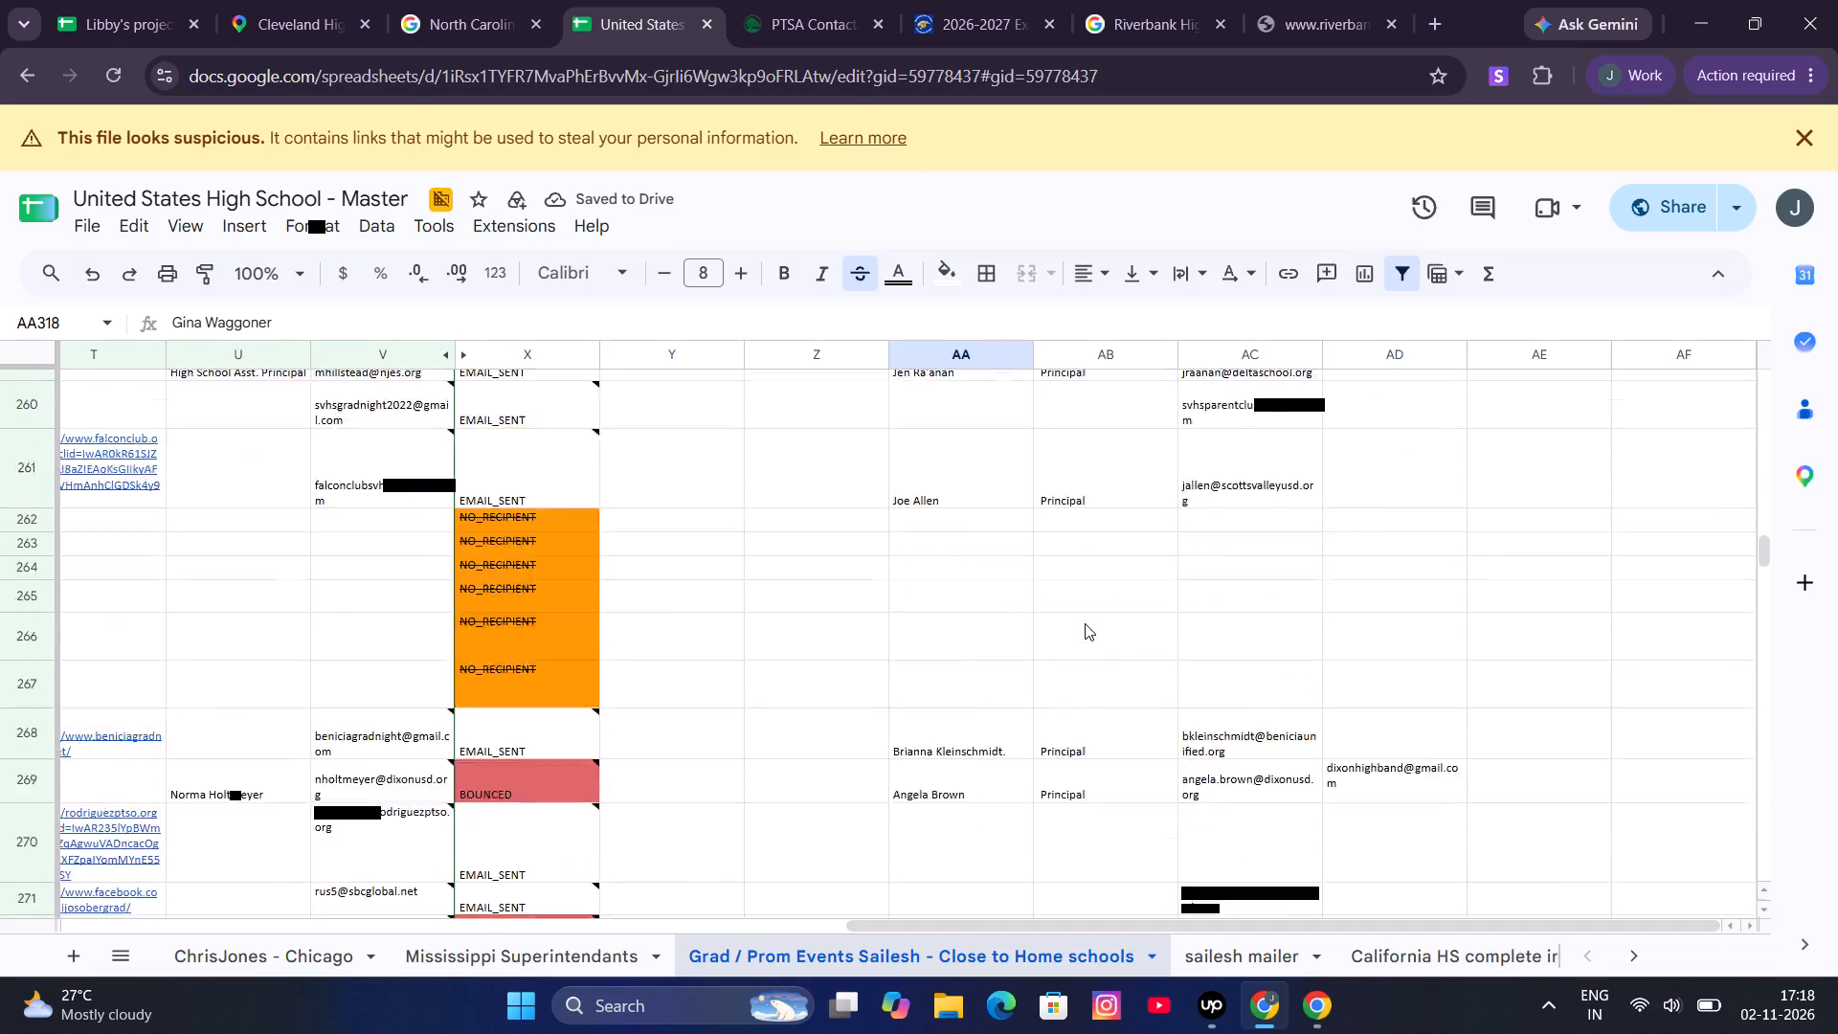
scroll(1085, 623, up, 20)
scroll(1085, 623, up, 10)
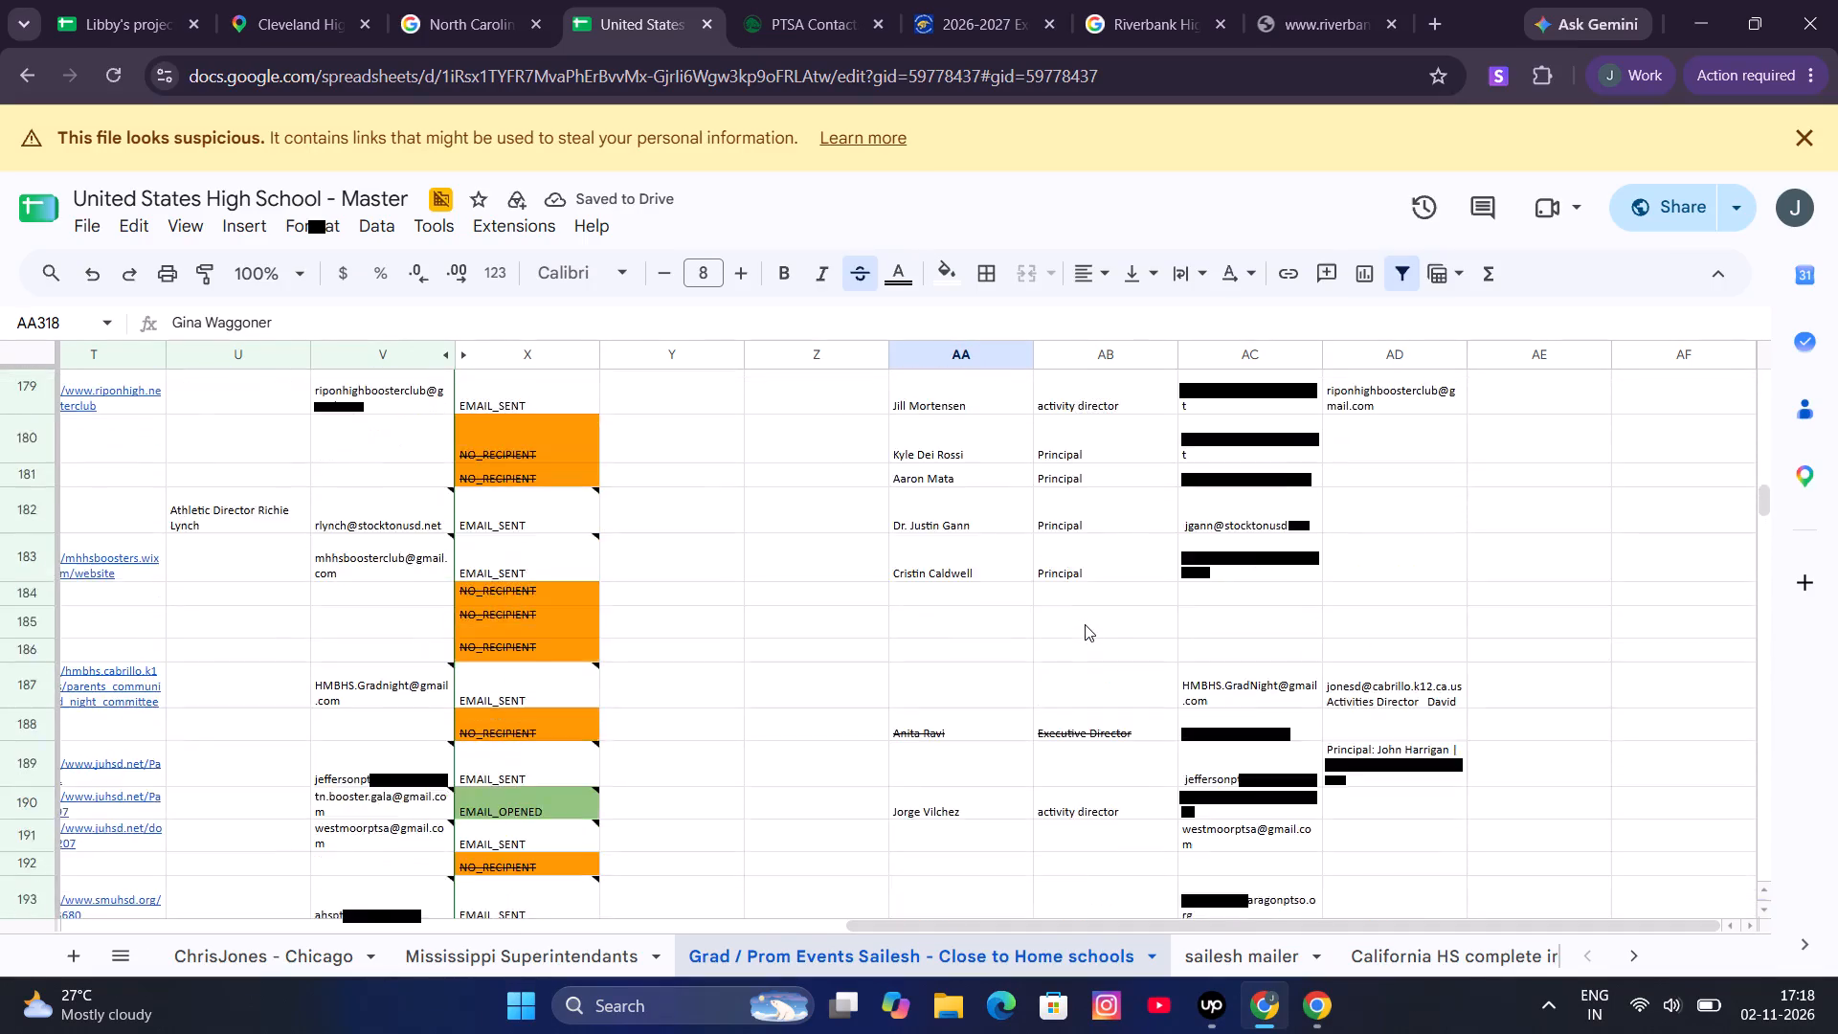
scroll(1085, 624, up, 20)
scroll(1085, 624, up, 9)
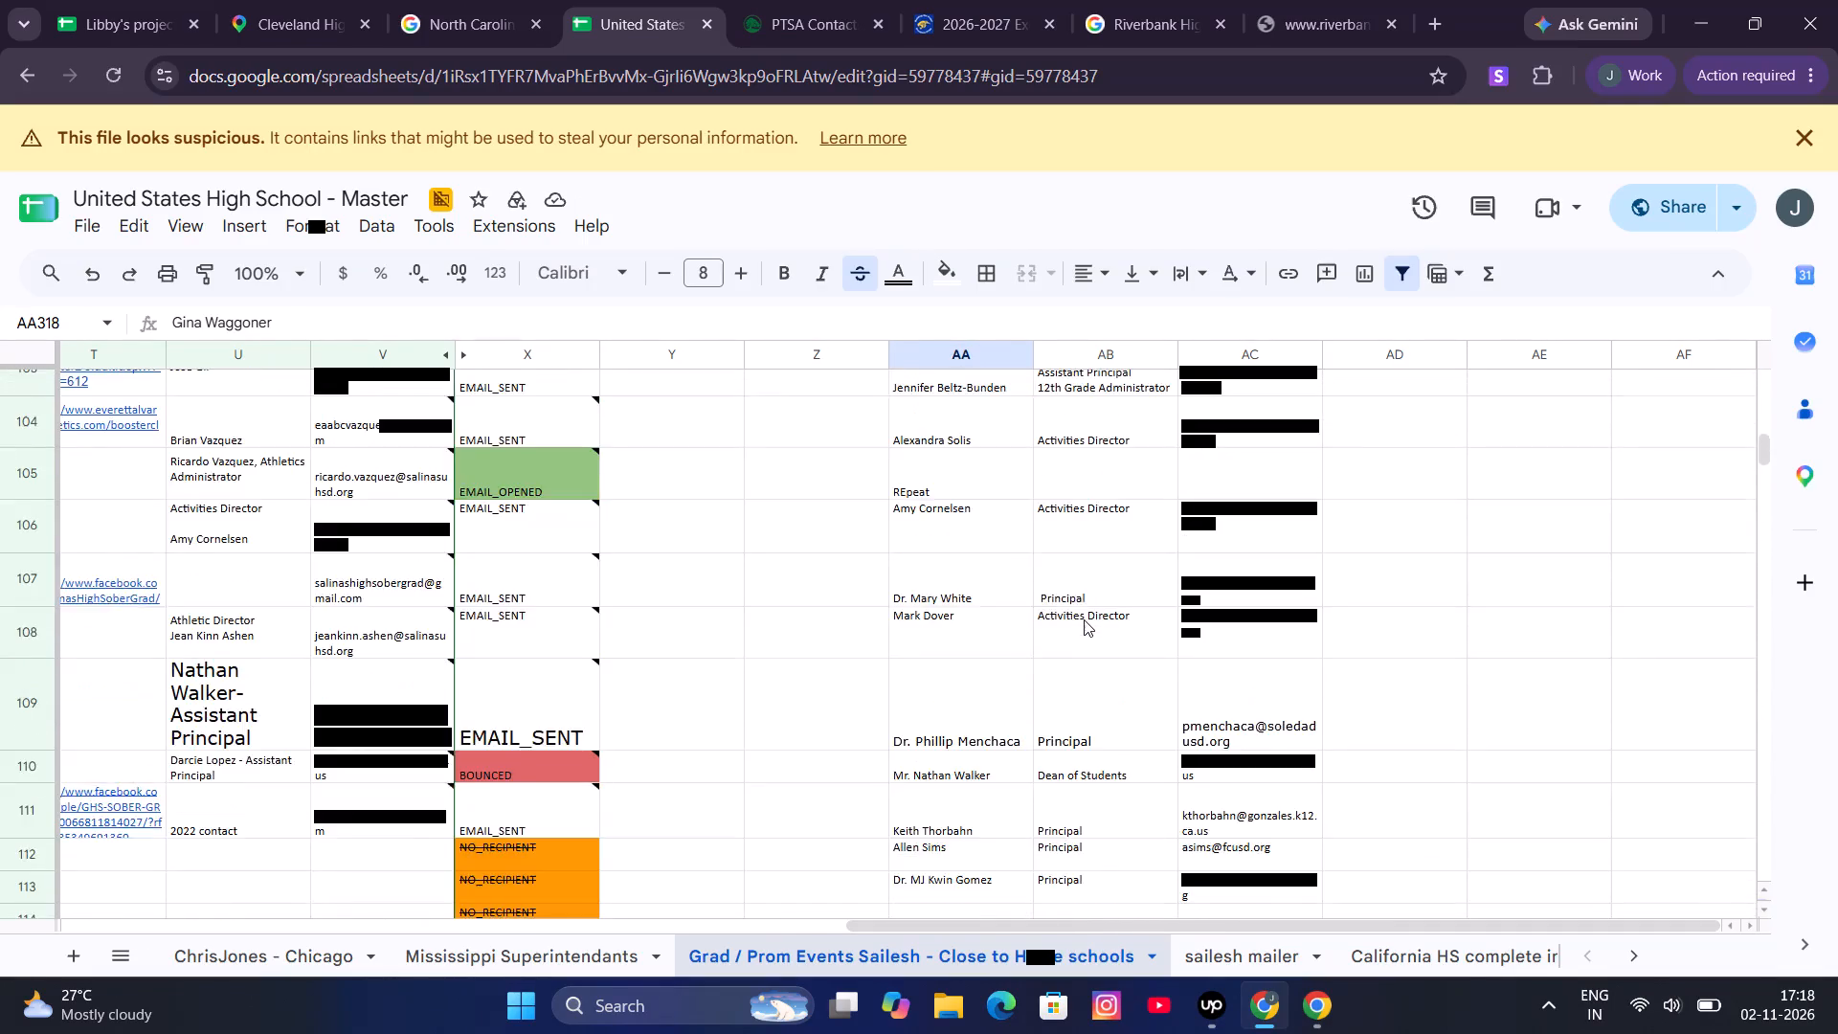
scroll(1084, 619, up, 8)
scroll(1078, 576, down, 4)
scroll(1078, 573, up, 15)
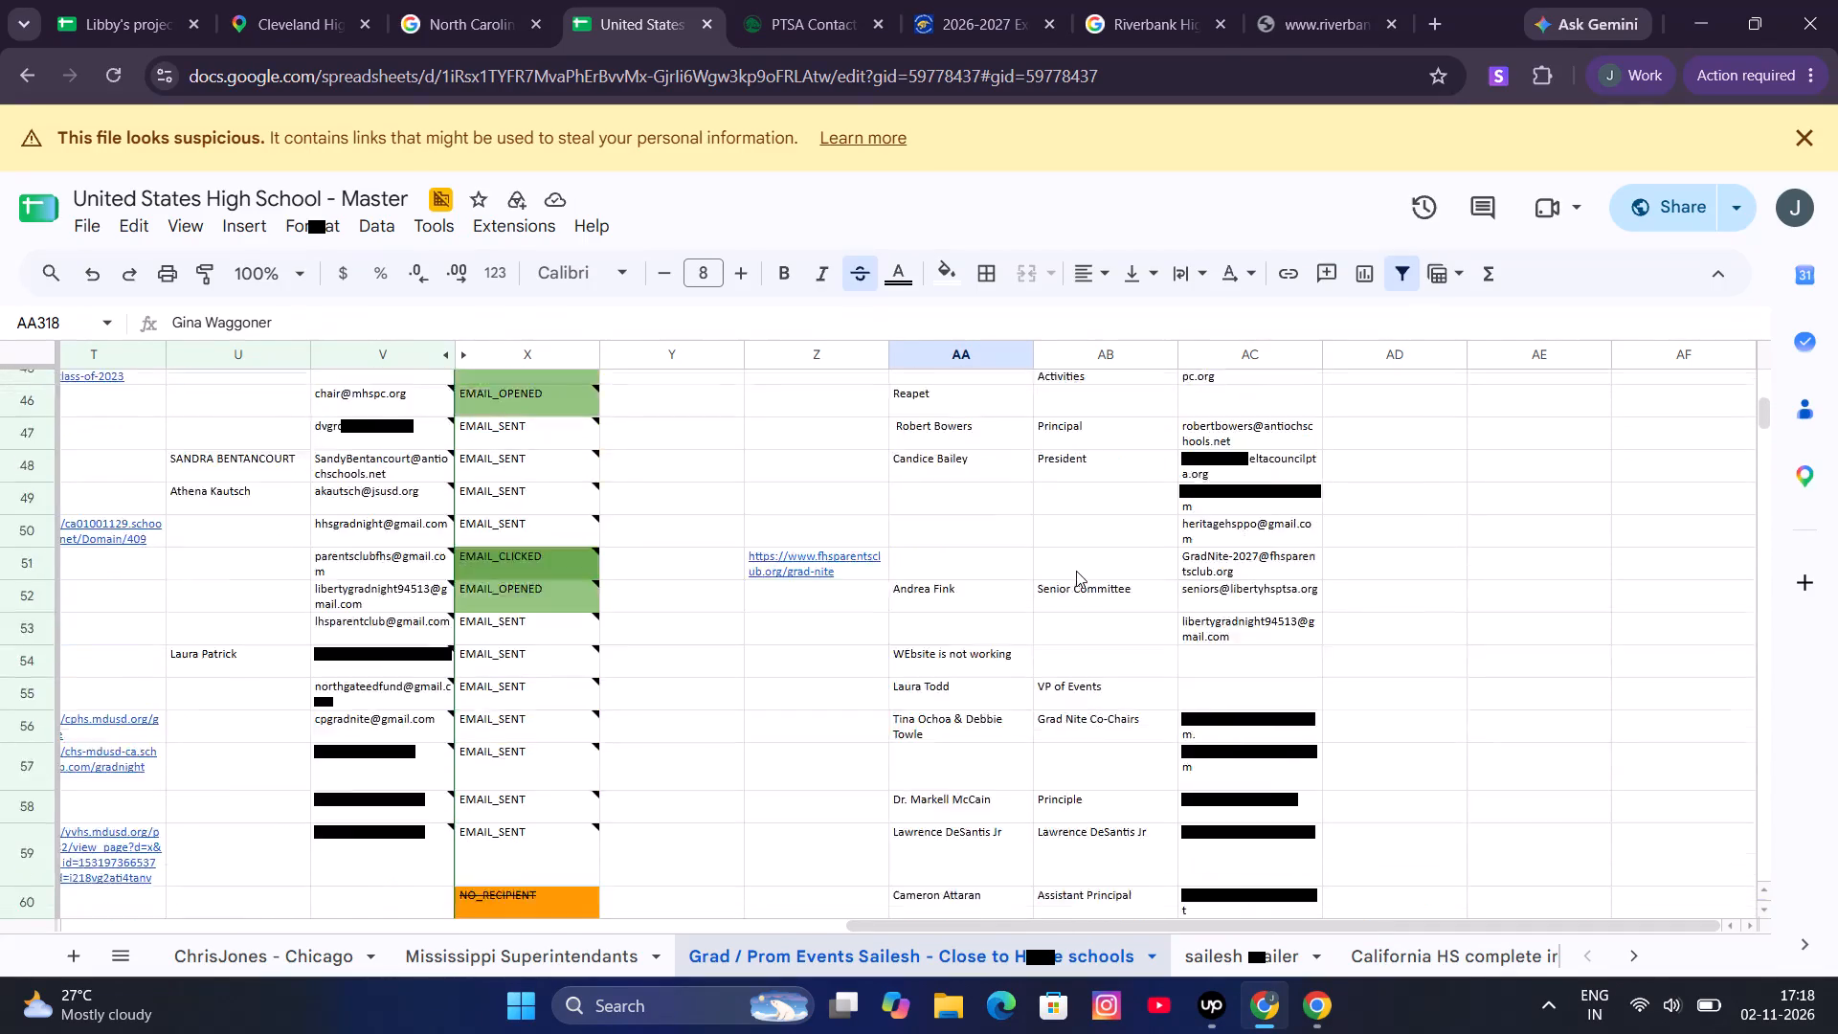
scroll(1076, 571, up, 6)
scroll(1076, 571, down, 1)
scroll(1076, 571, up, 10)
scroll(1074, 571, up, 20)
scroll(1074, 571, down, 5)
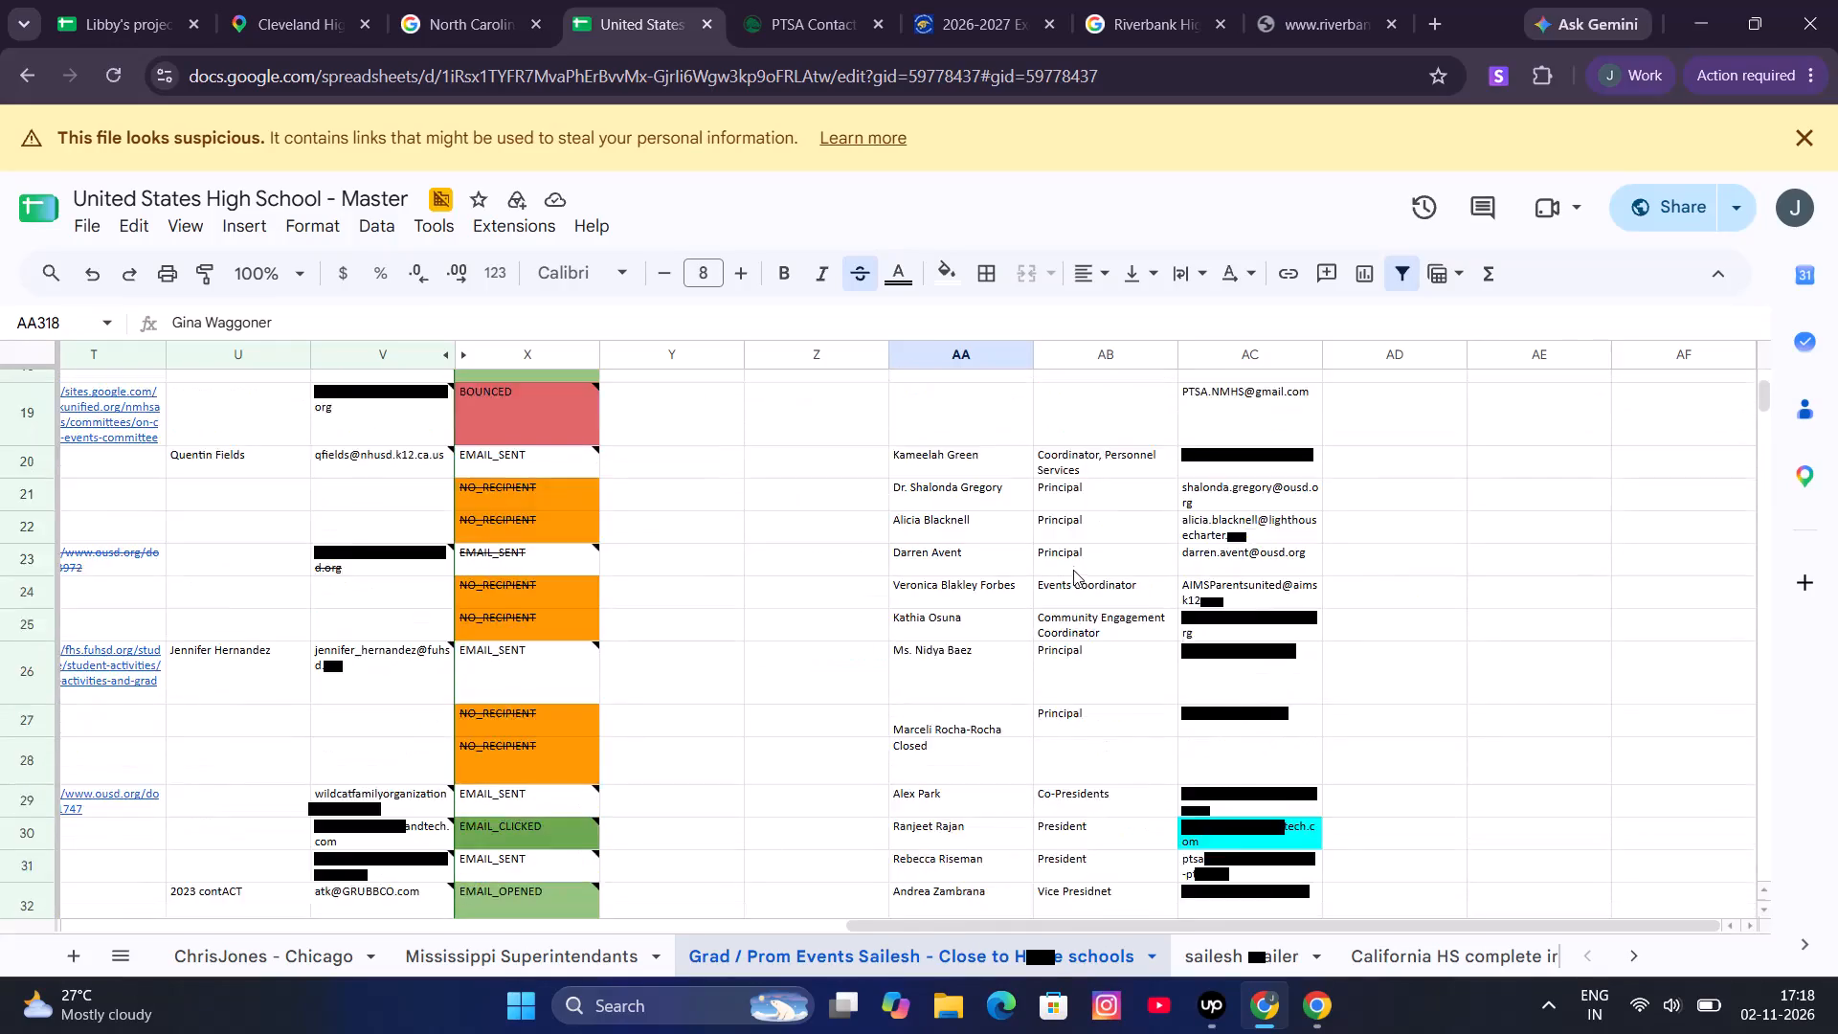
scroll(1073, 570, down, 20)
scroll(1073, 570, down, 20)
scroll(1073, 570, down, 1)
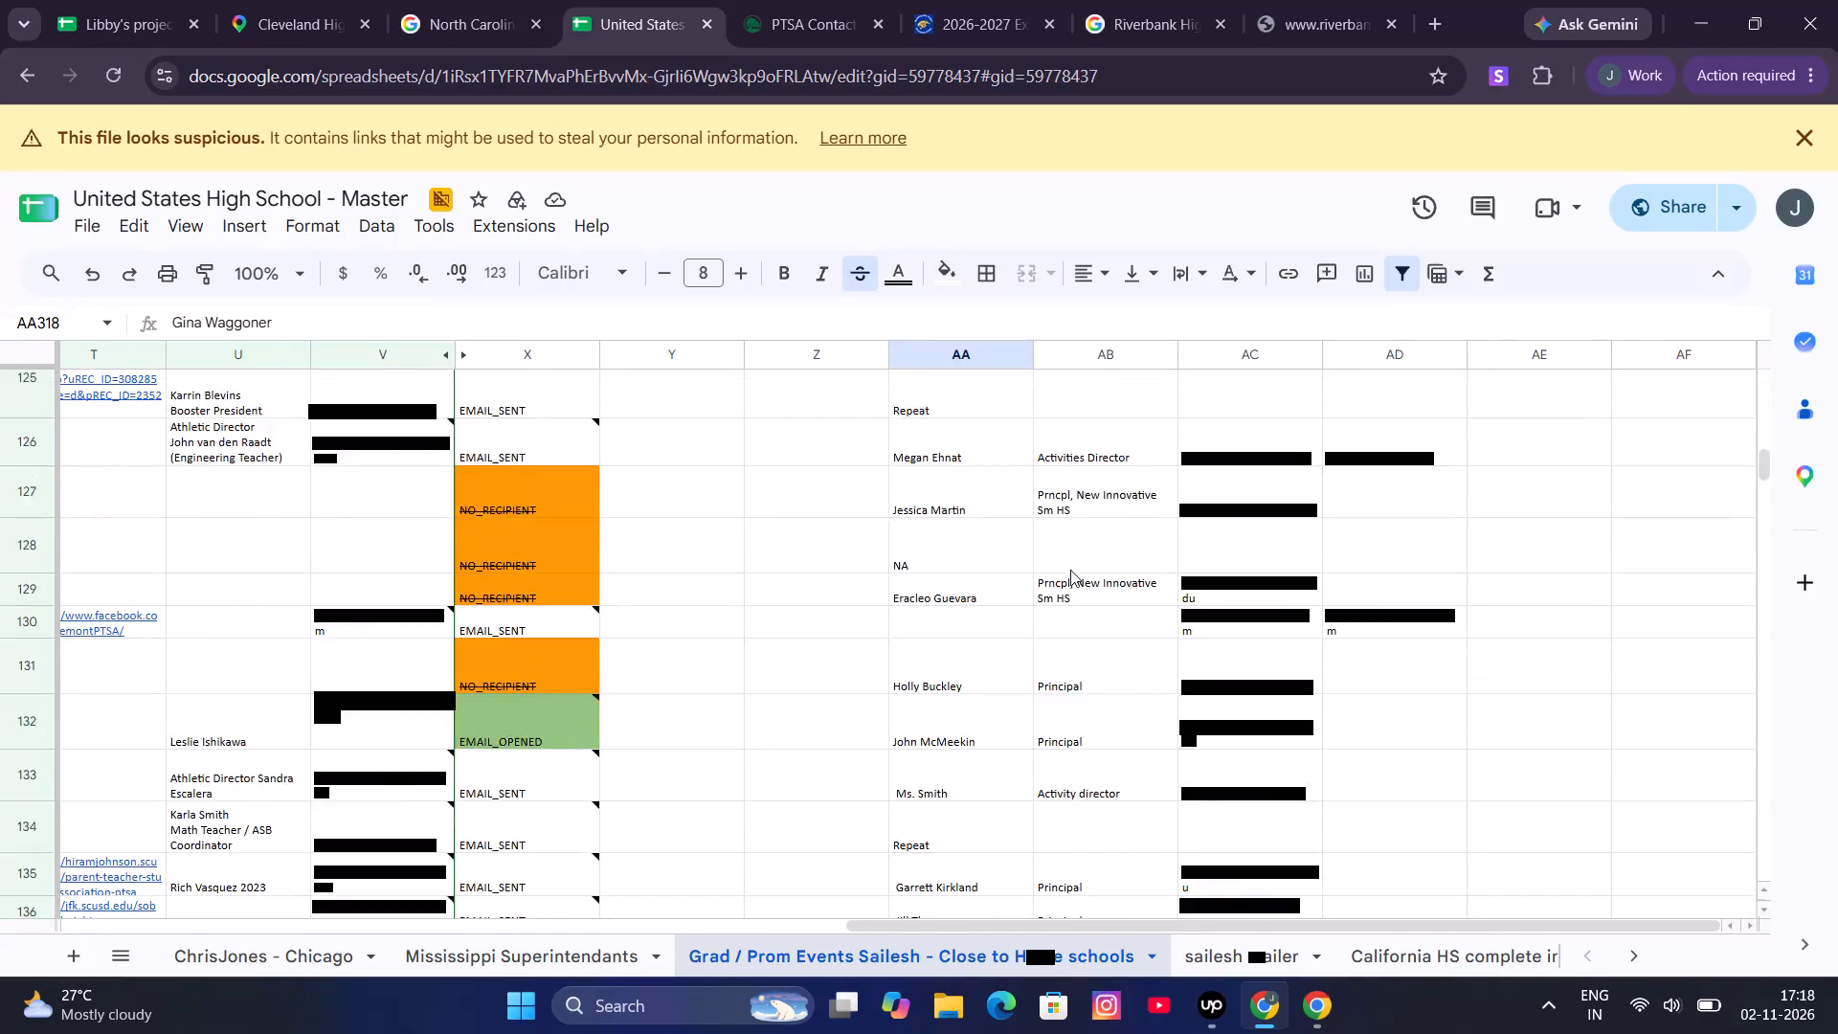
scroll(1070, 570, down, 12)
scroll(1070, 567, down, 16)
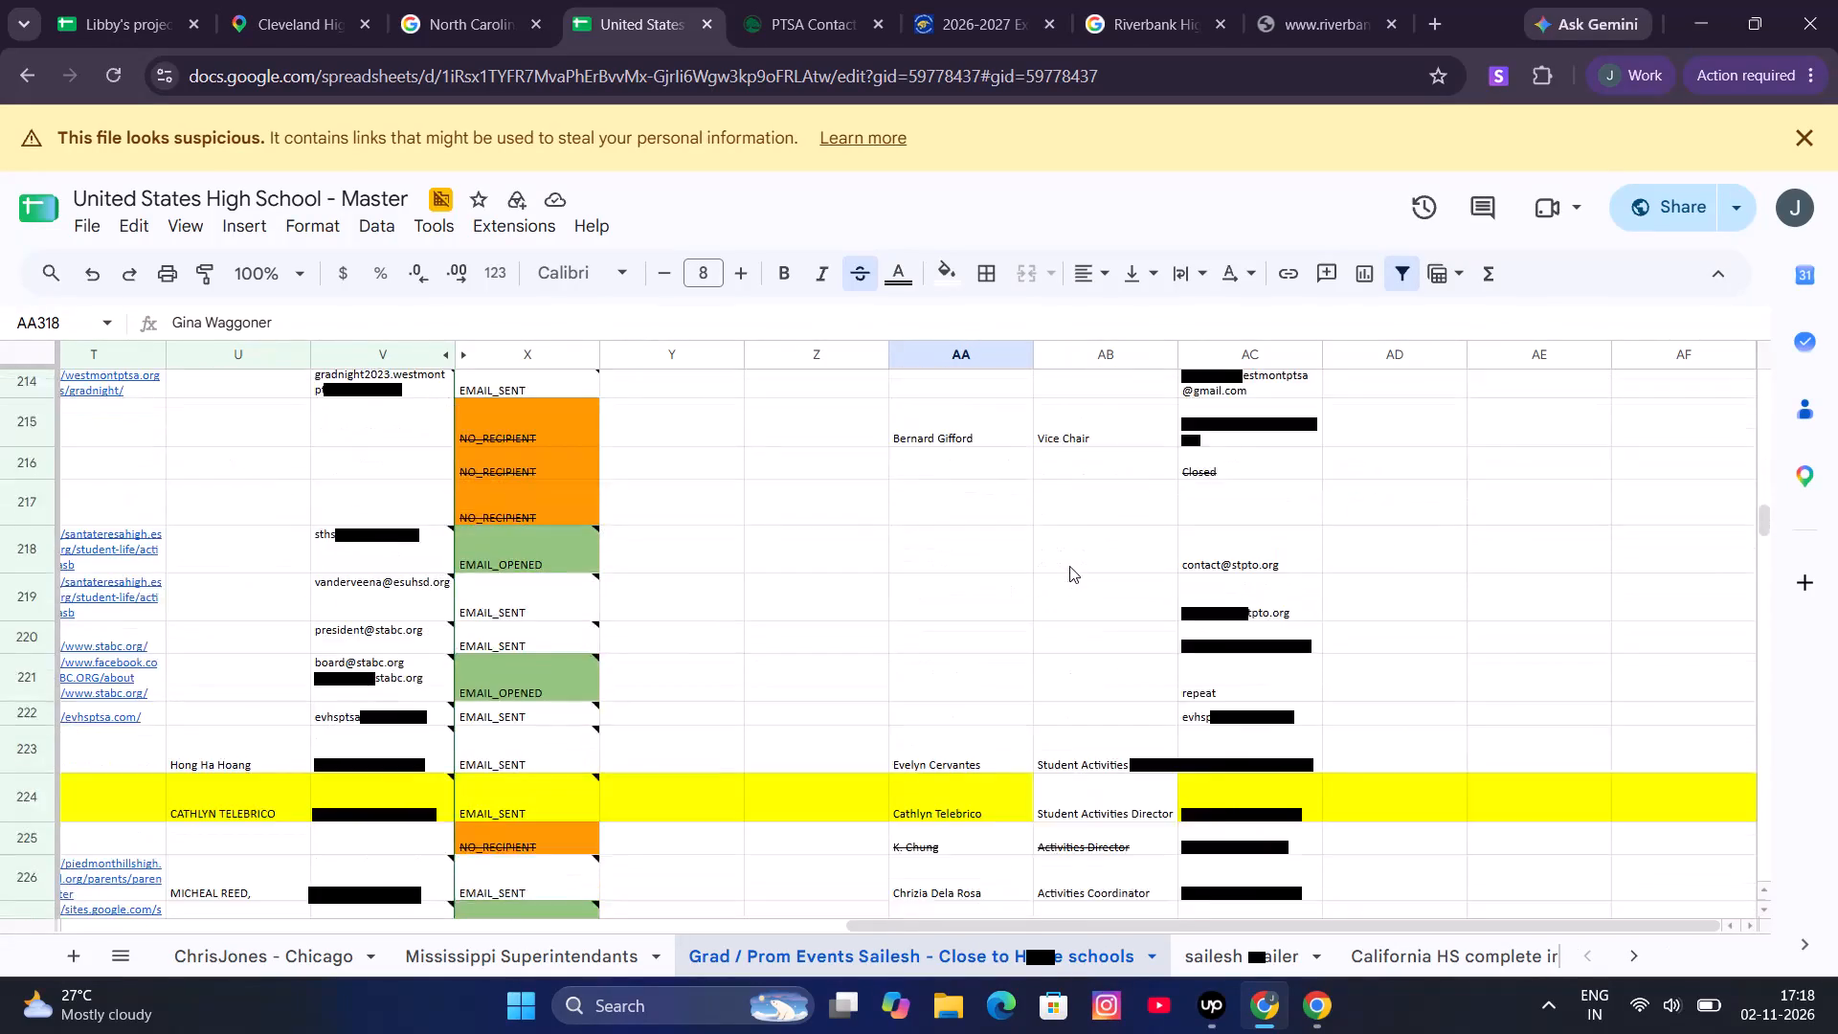
scroll(1069, 566, down, 20)
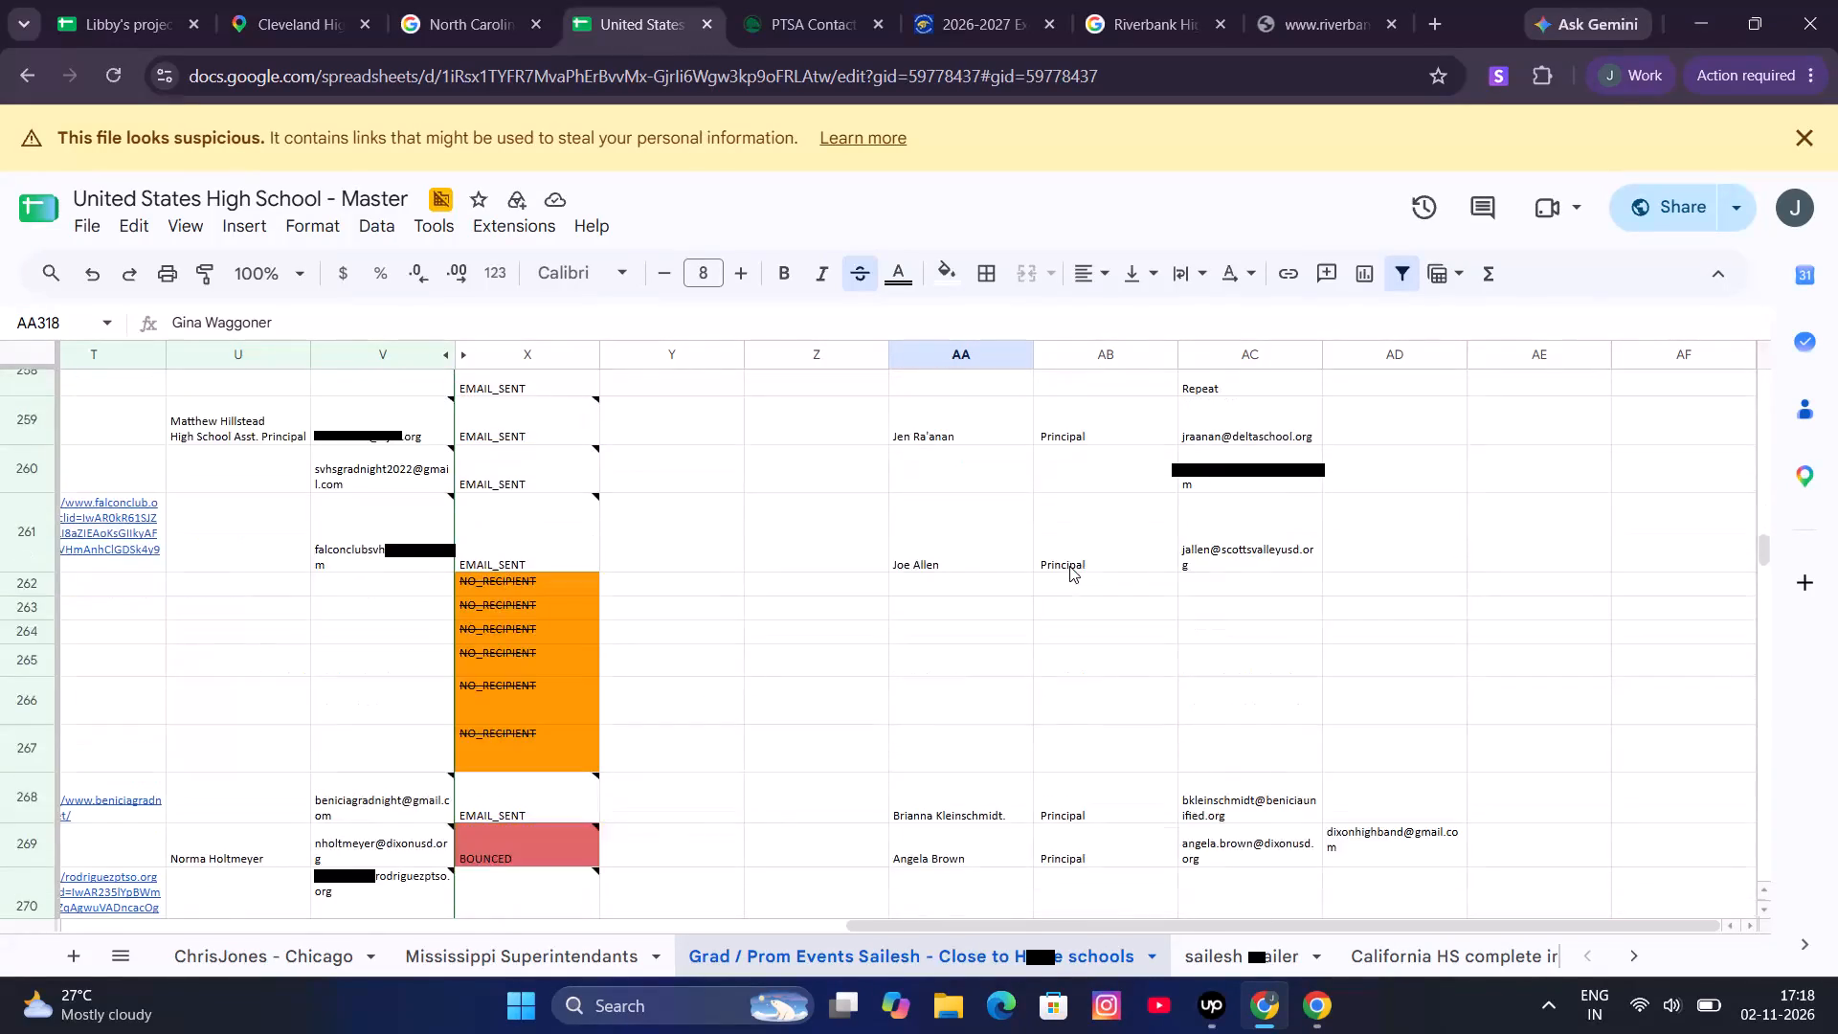
scroll(1069, 566, down, 16)
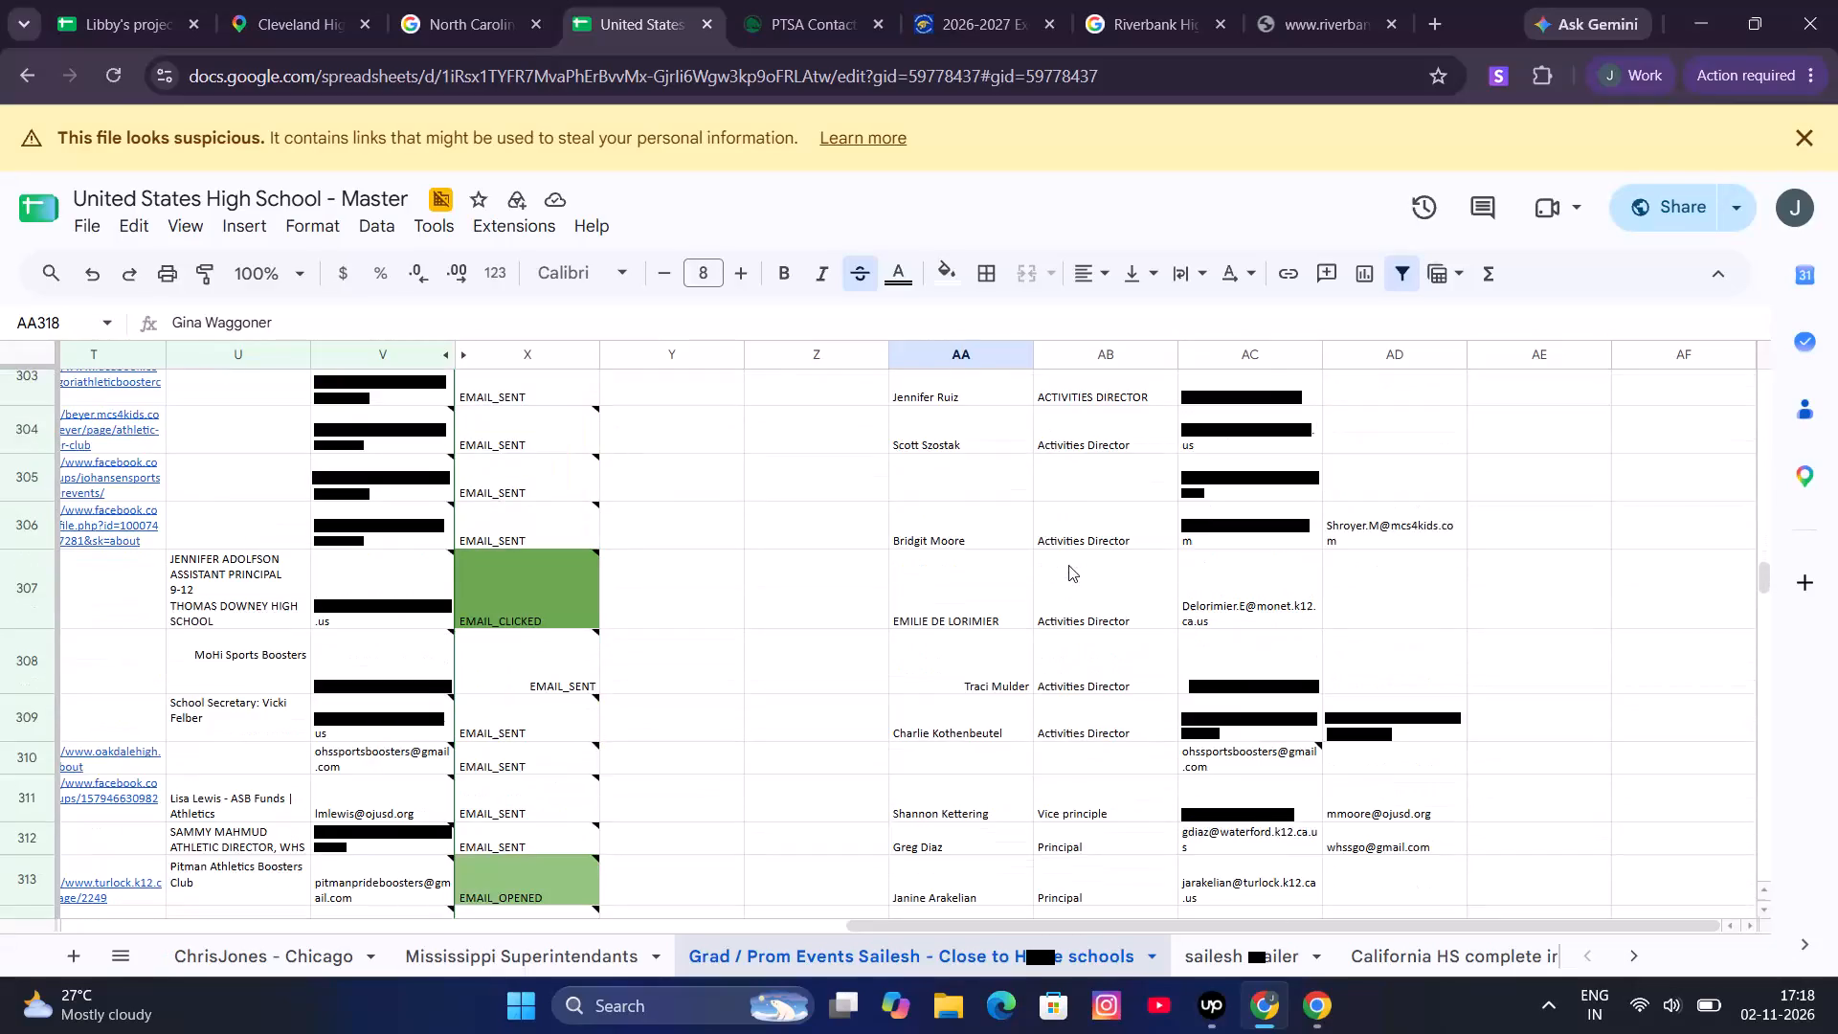
Change the fill of the empty cyan cell AE350 to white.
scroll(1068, 565, down, 9)
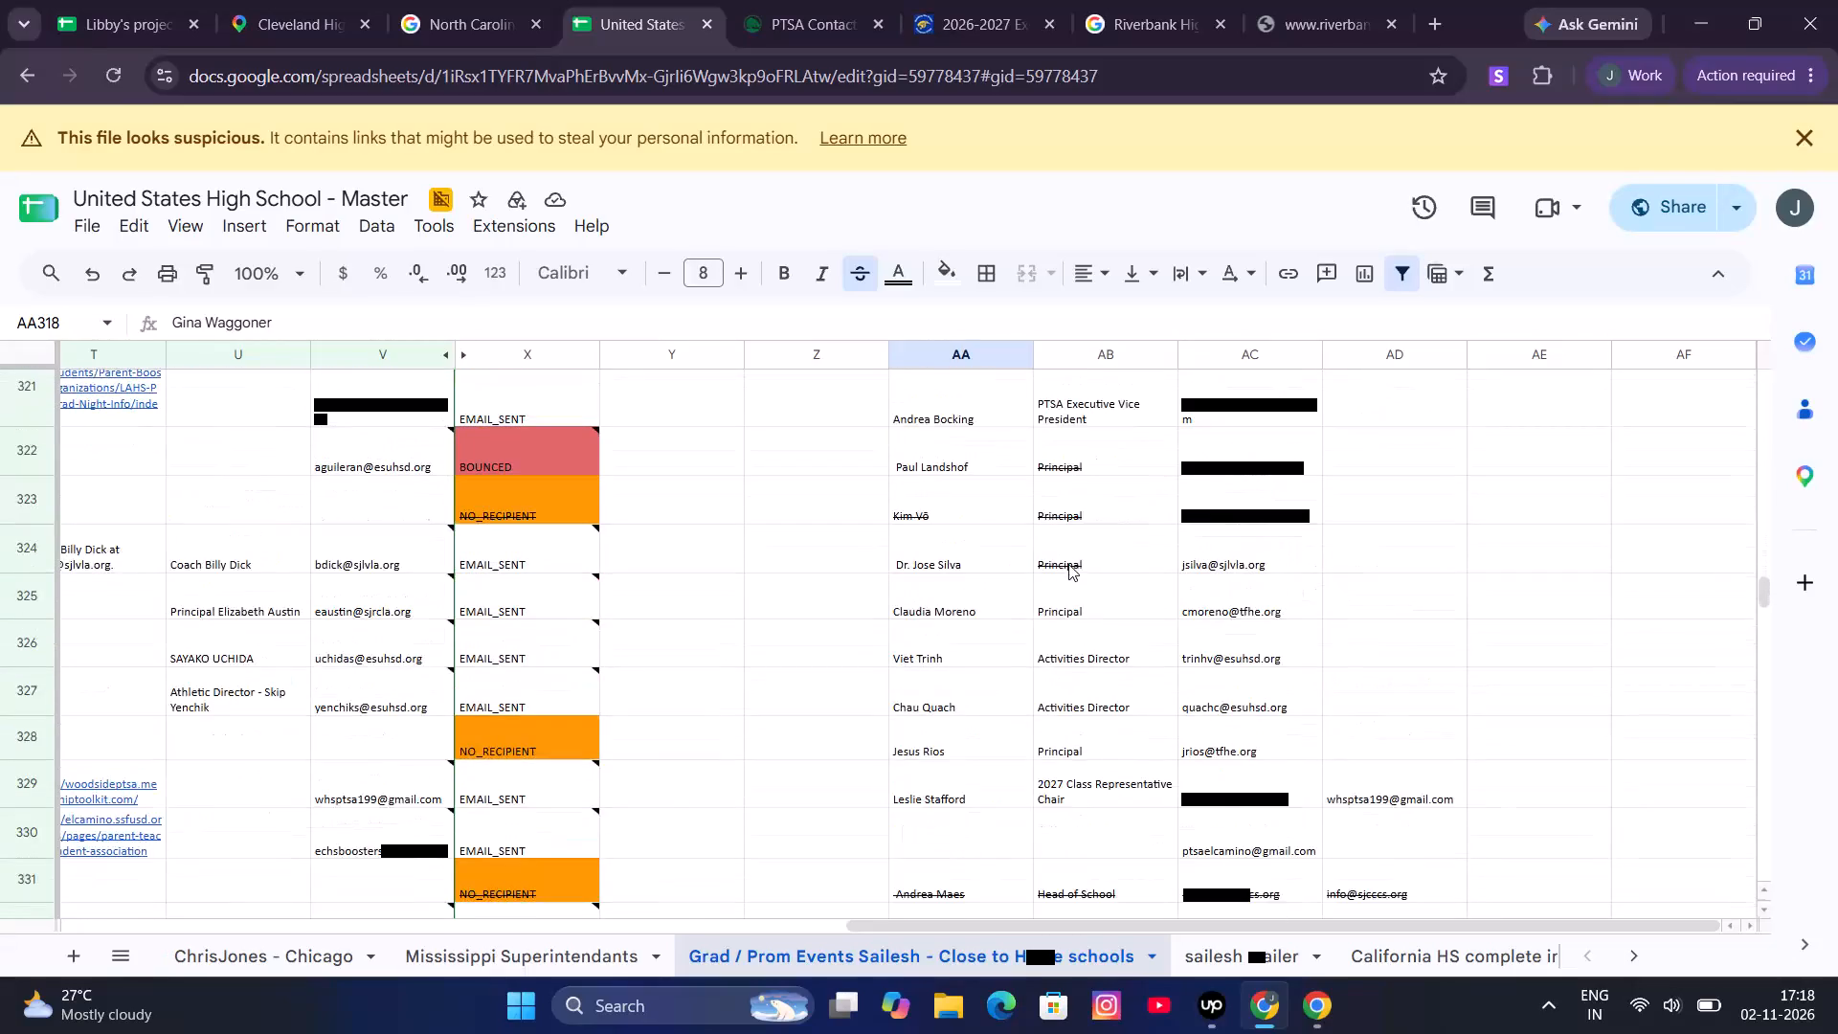
scroll(1068, 564, down, 10)
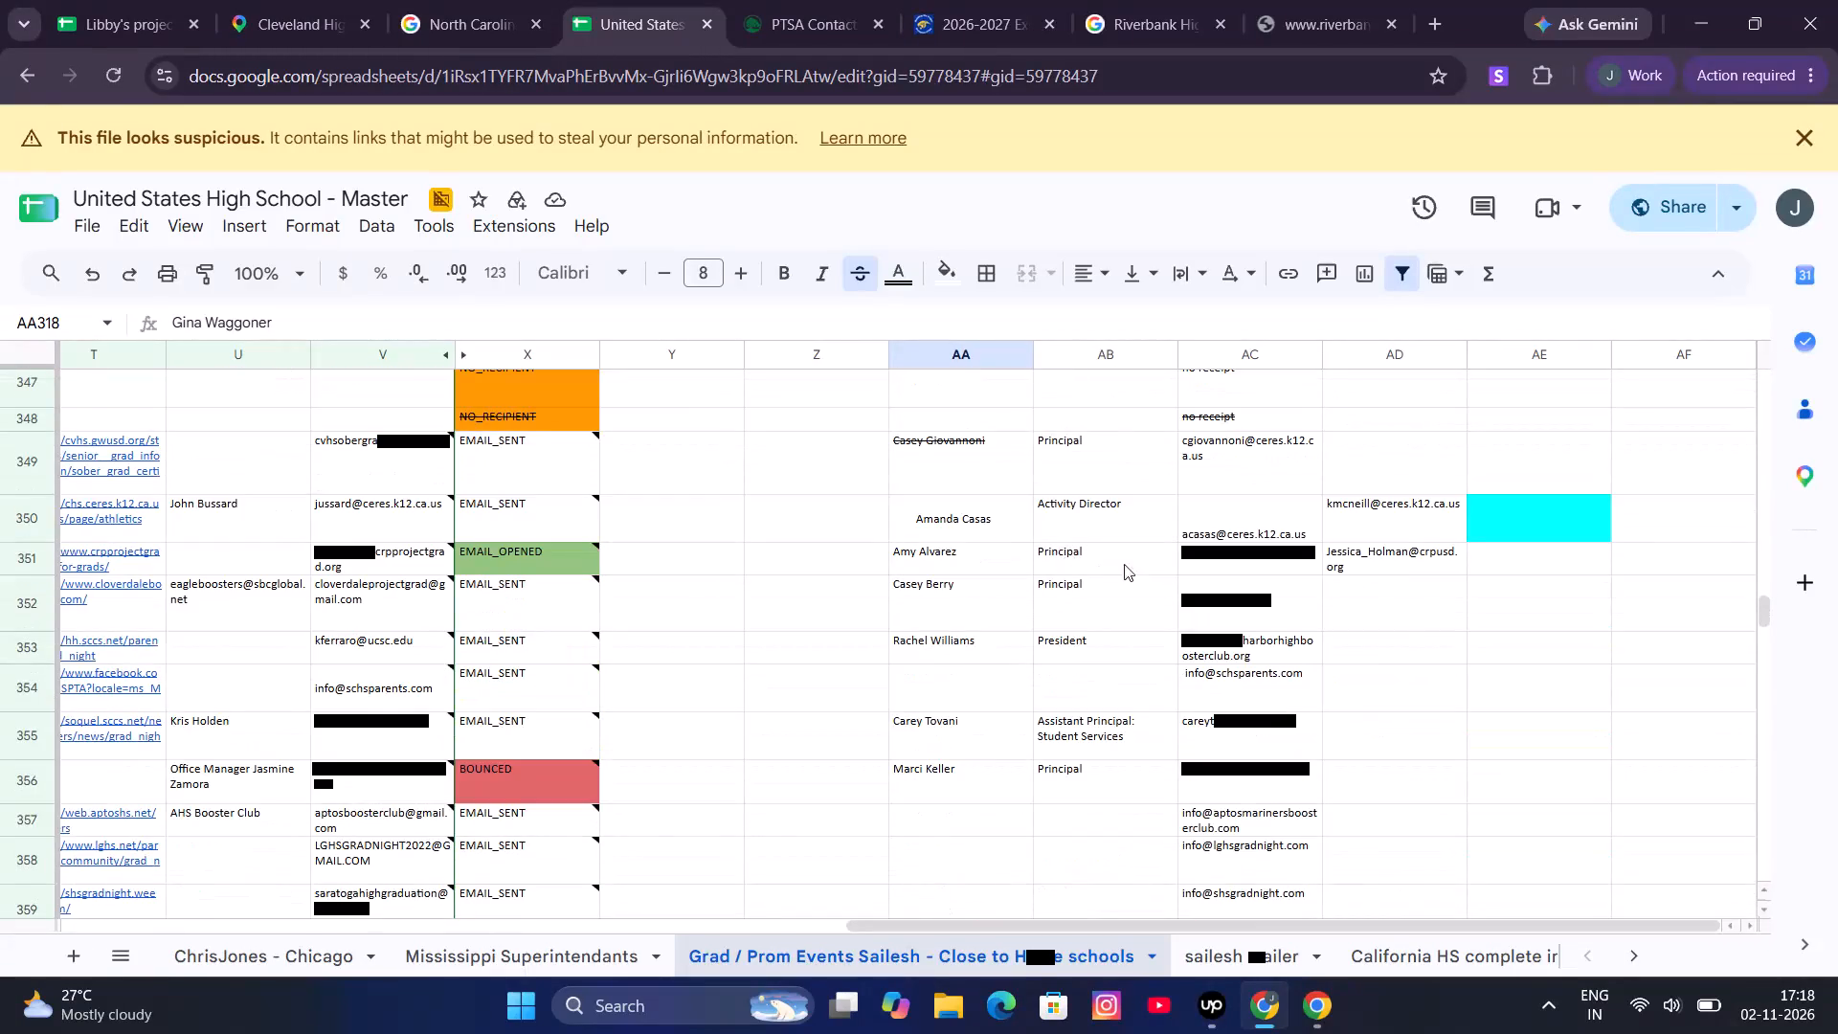
click(1498, 502)
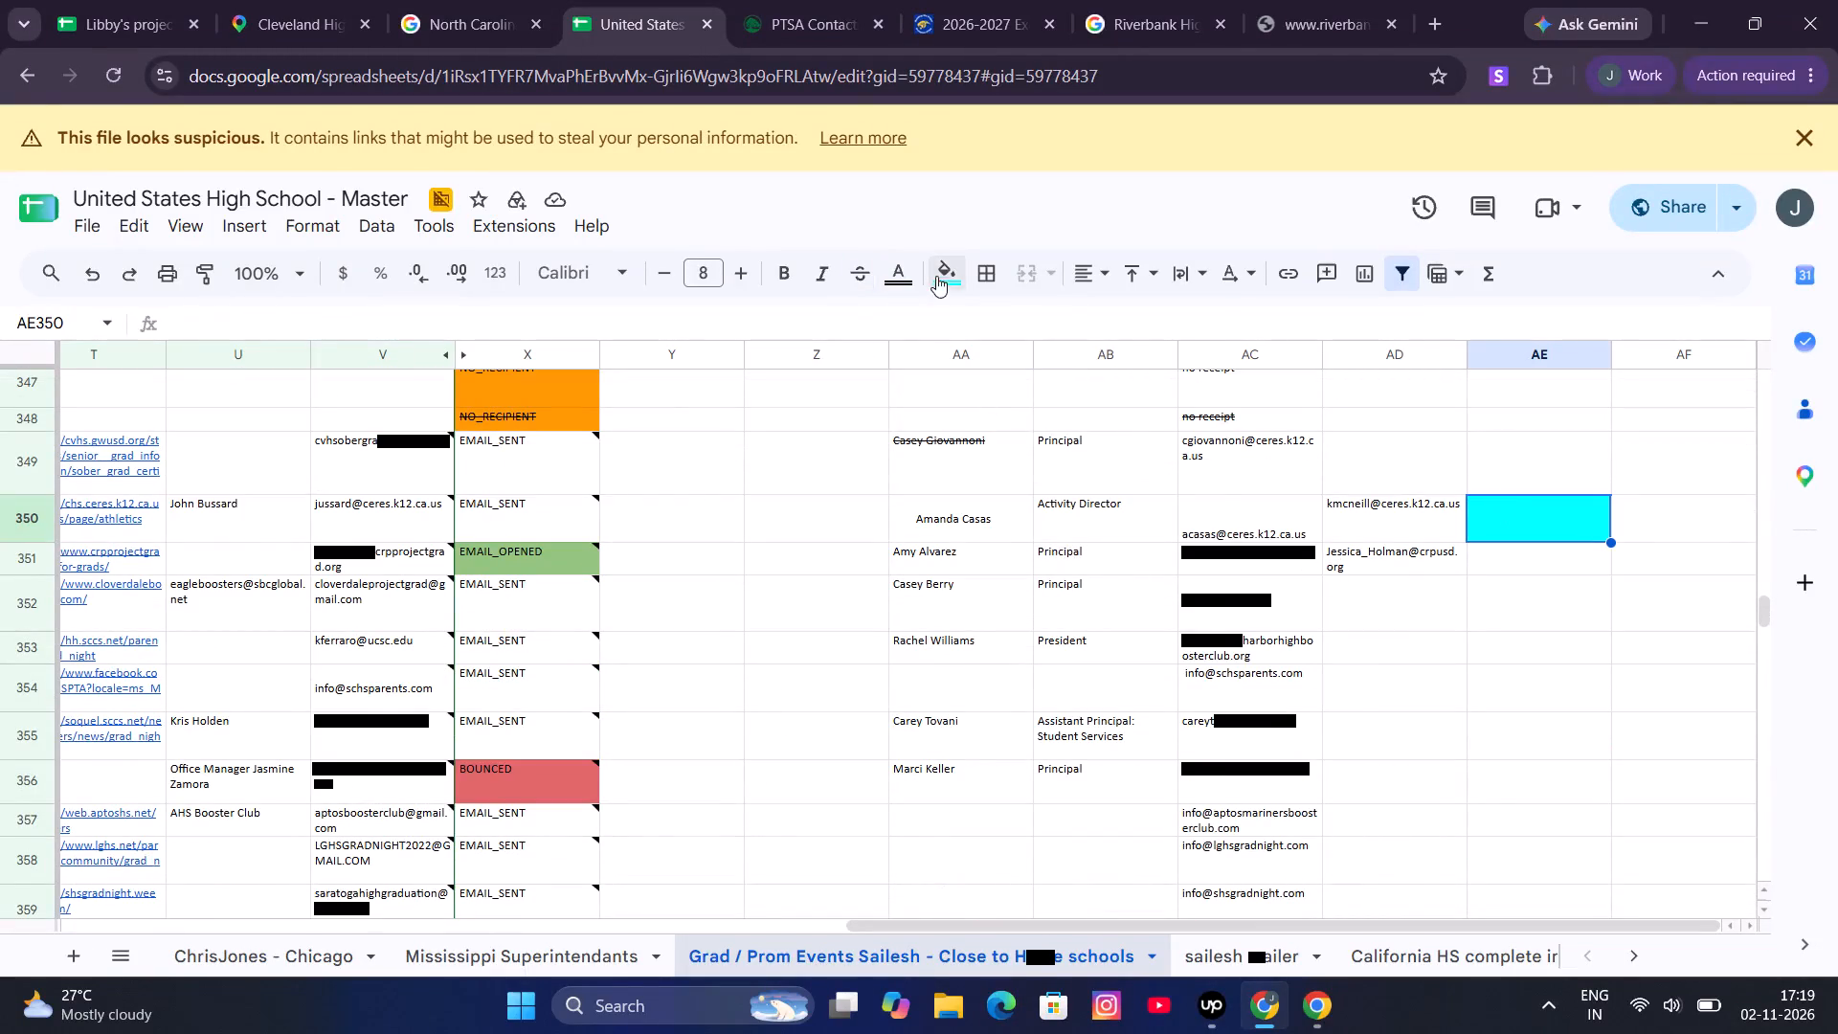
click(952, 268)
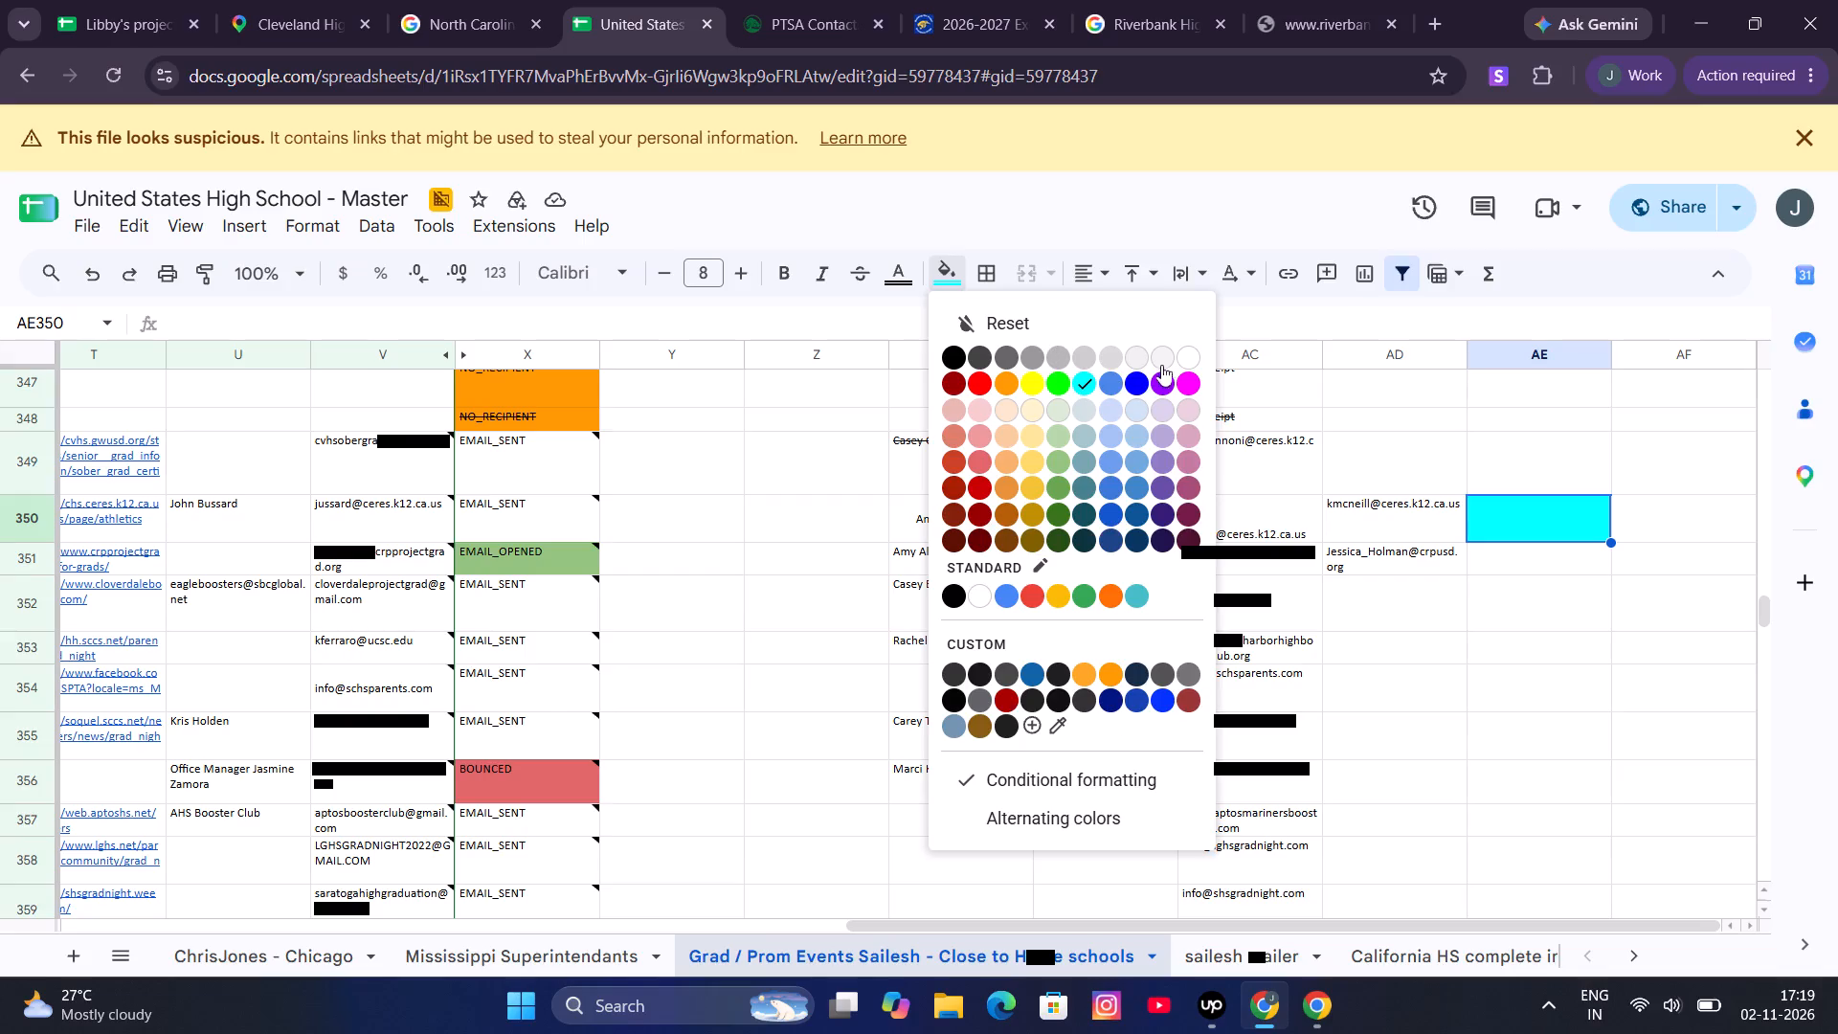
click(1195, 362)
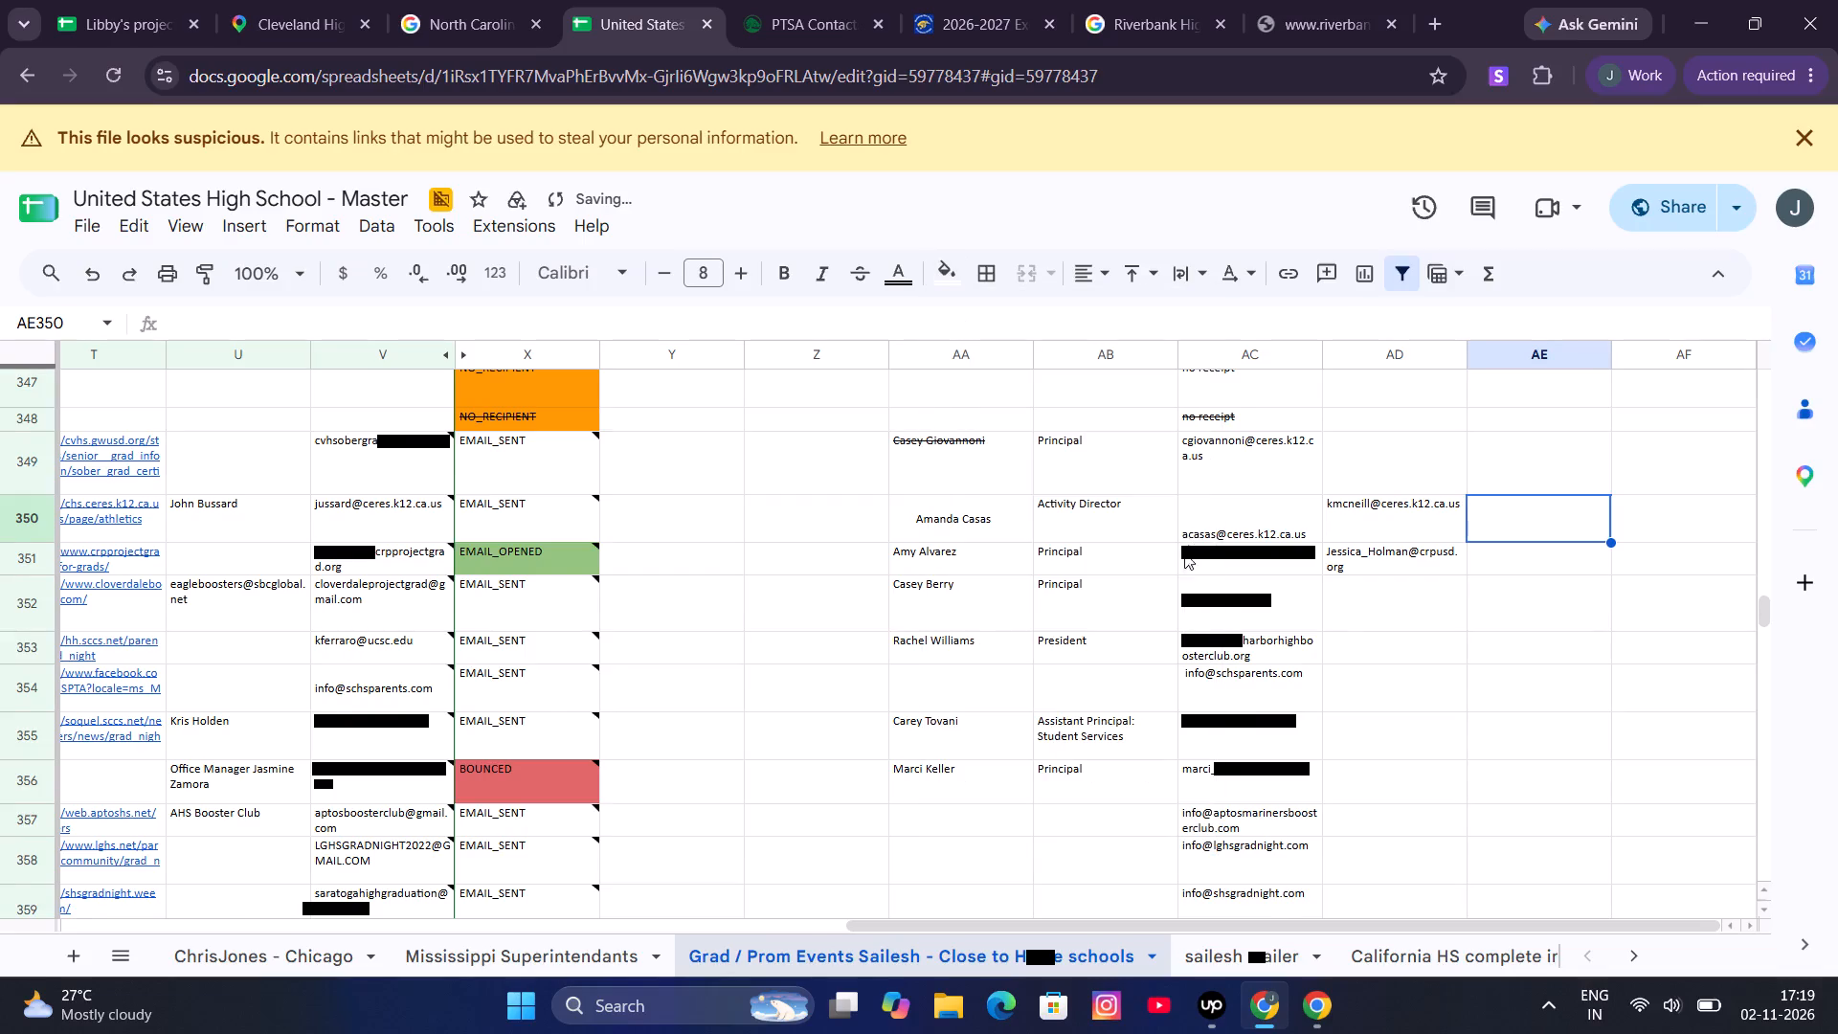
Clear the old name, title and email in AA370:AC370 and make AC370's fill white.
scroll(1183, 565, down, 7)
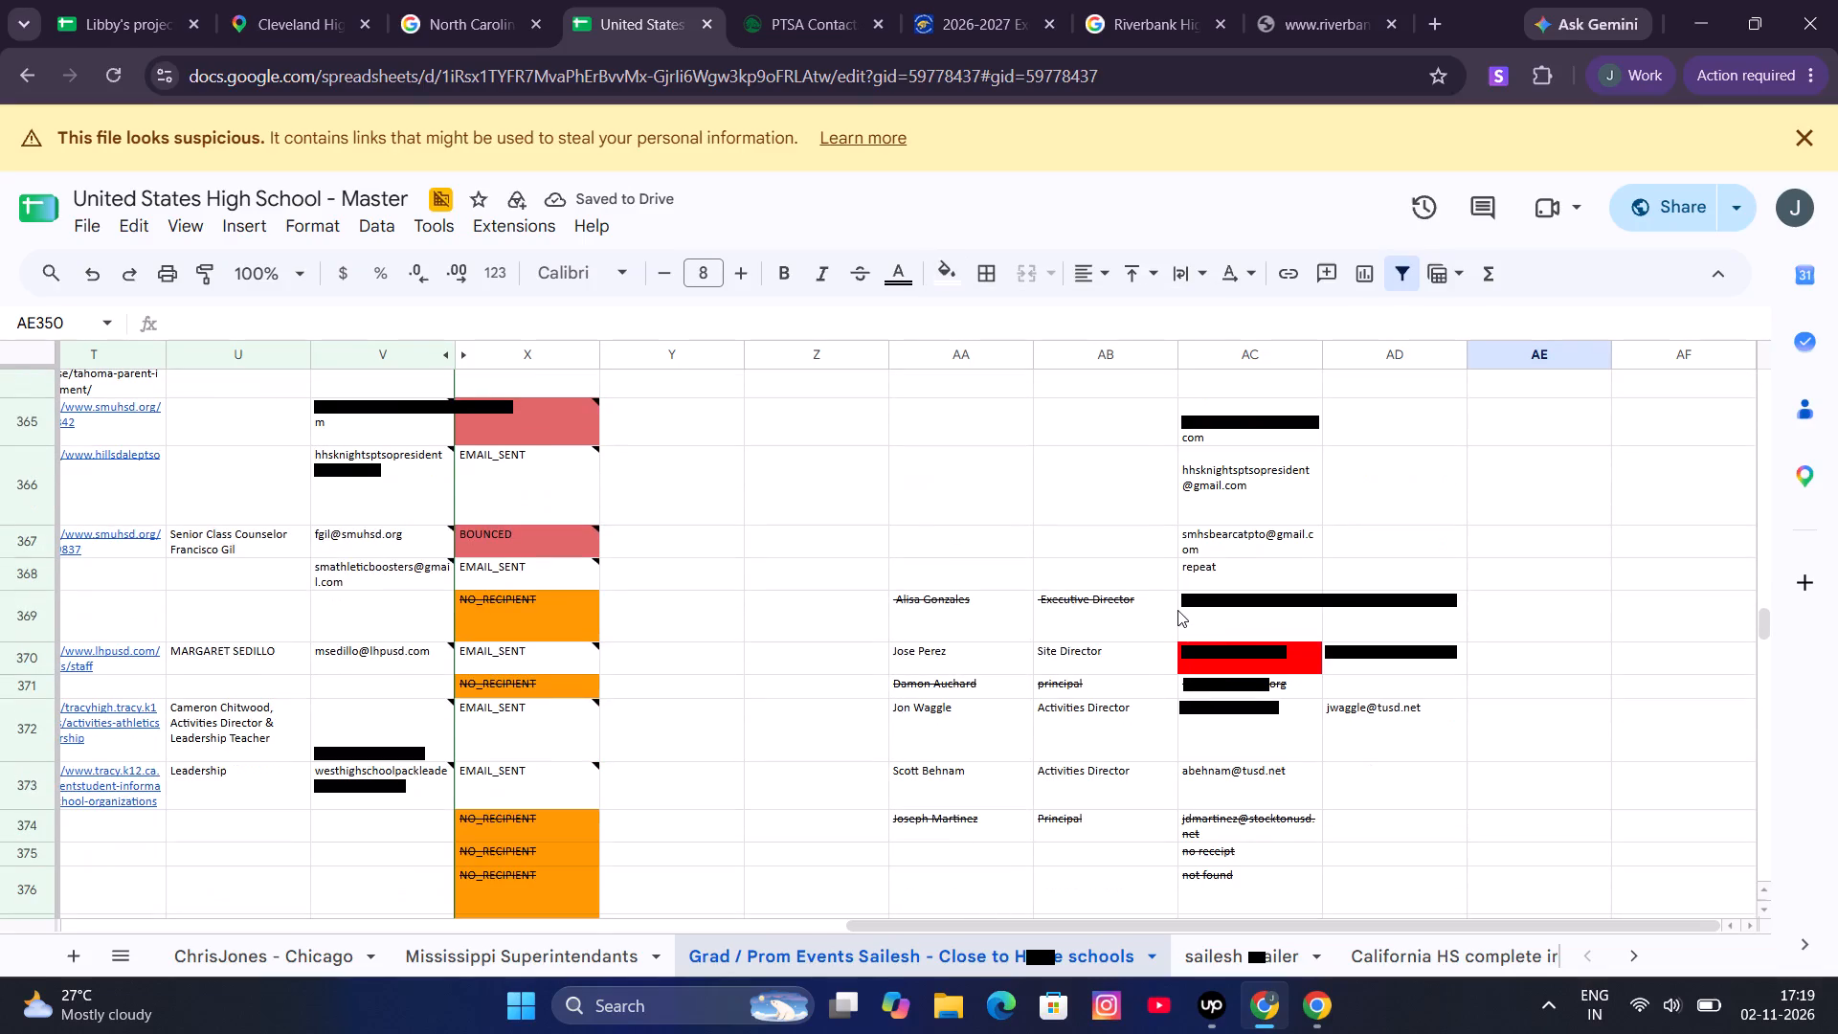
click(1221, 662)
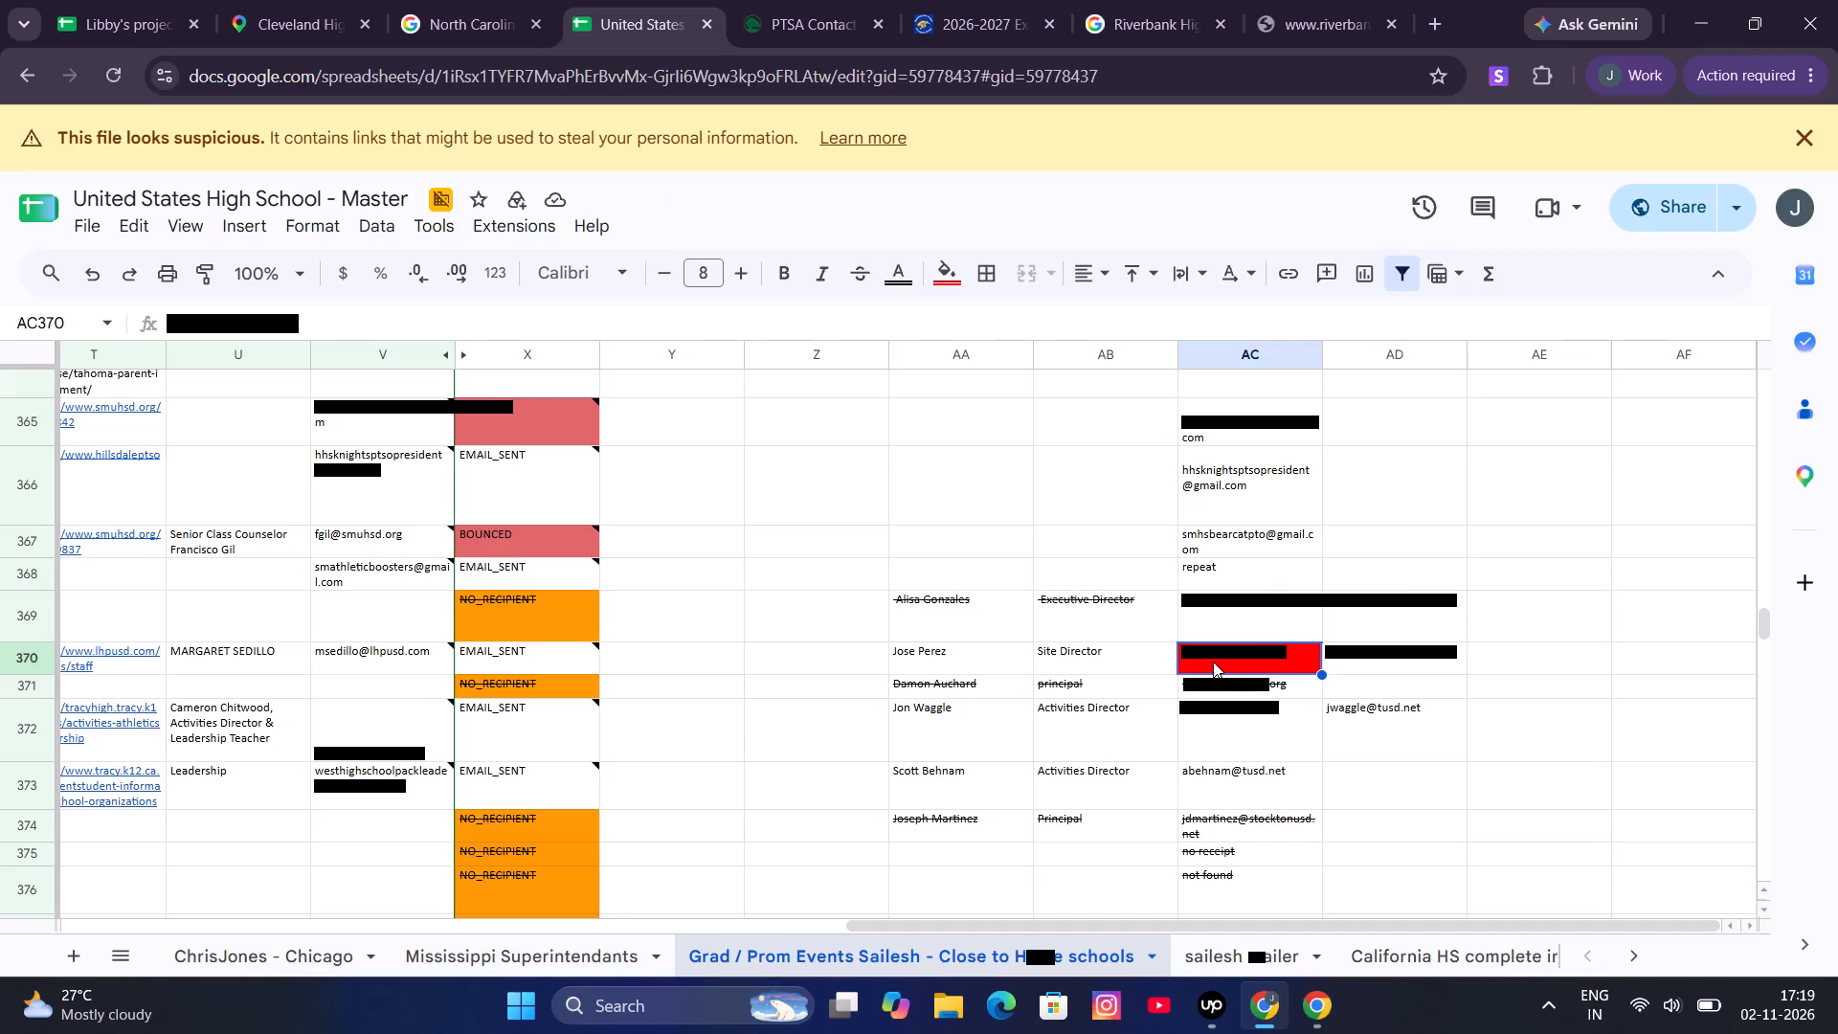
click(1109, 651)
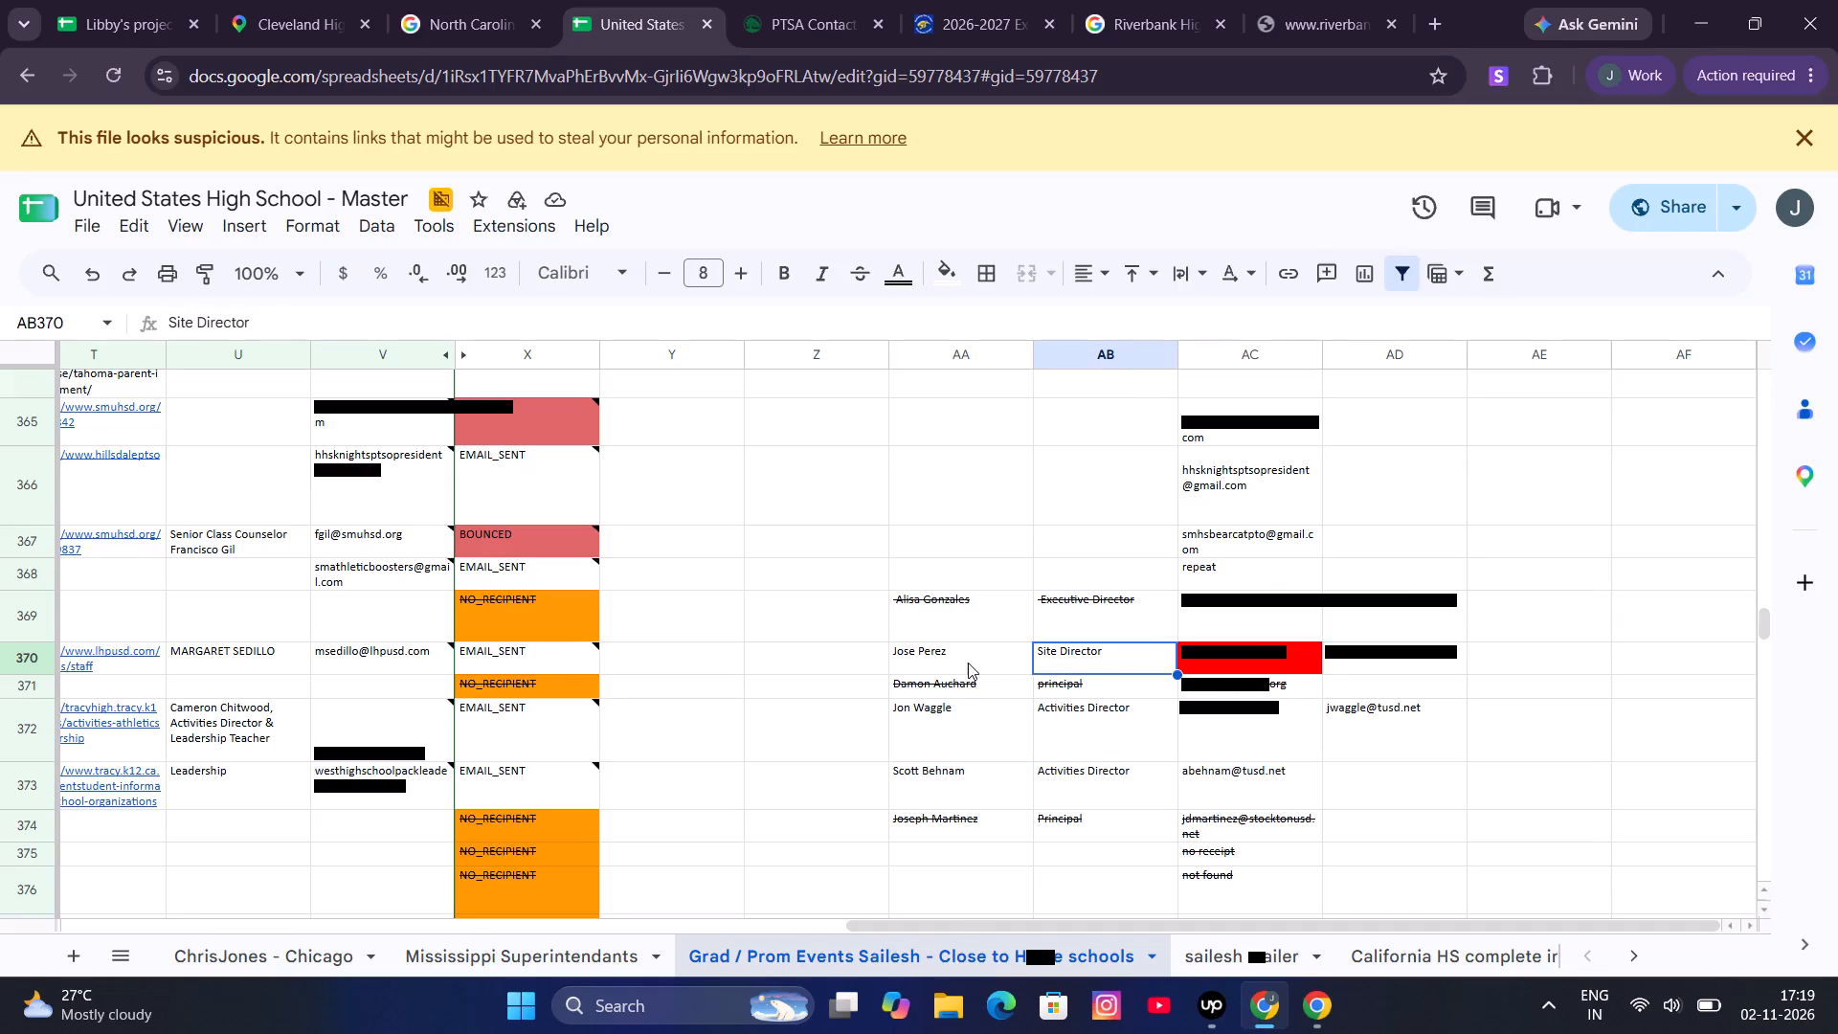
click(967, 662)
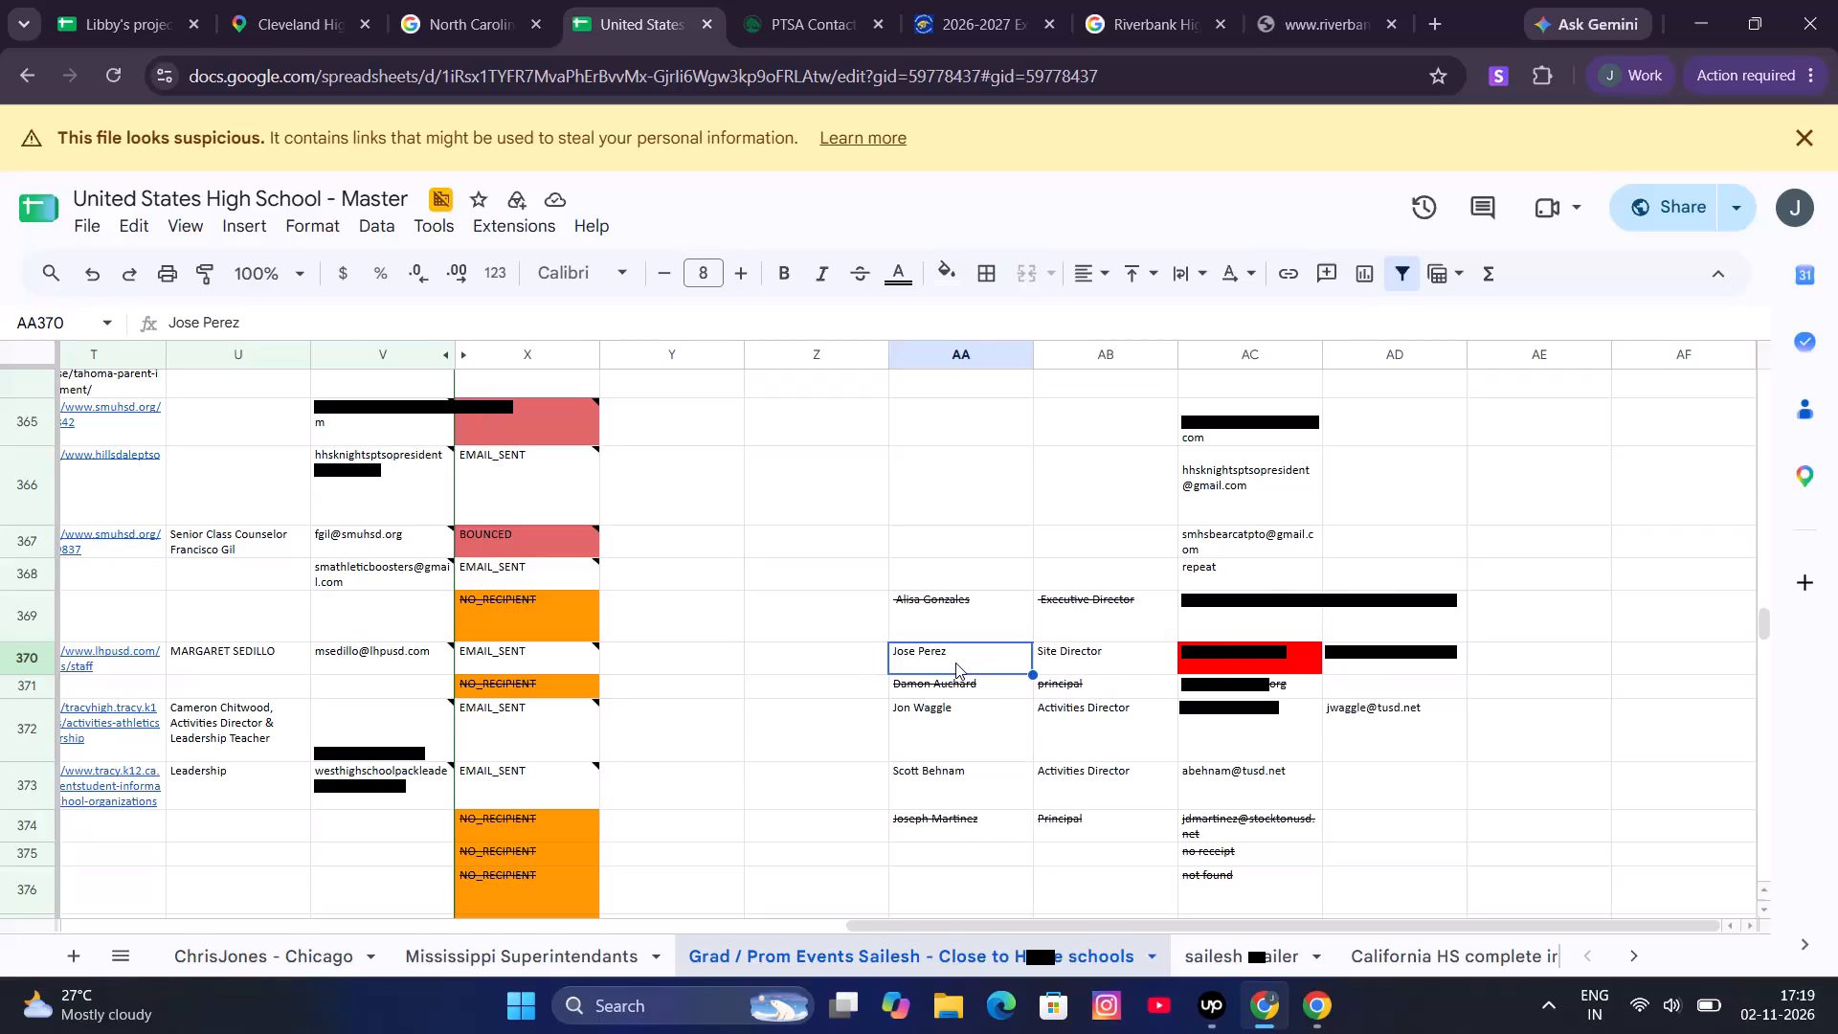
key(BackSpace)
key(Right)
key(BackSpace)
key(Right)
key(BackSpace)
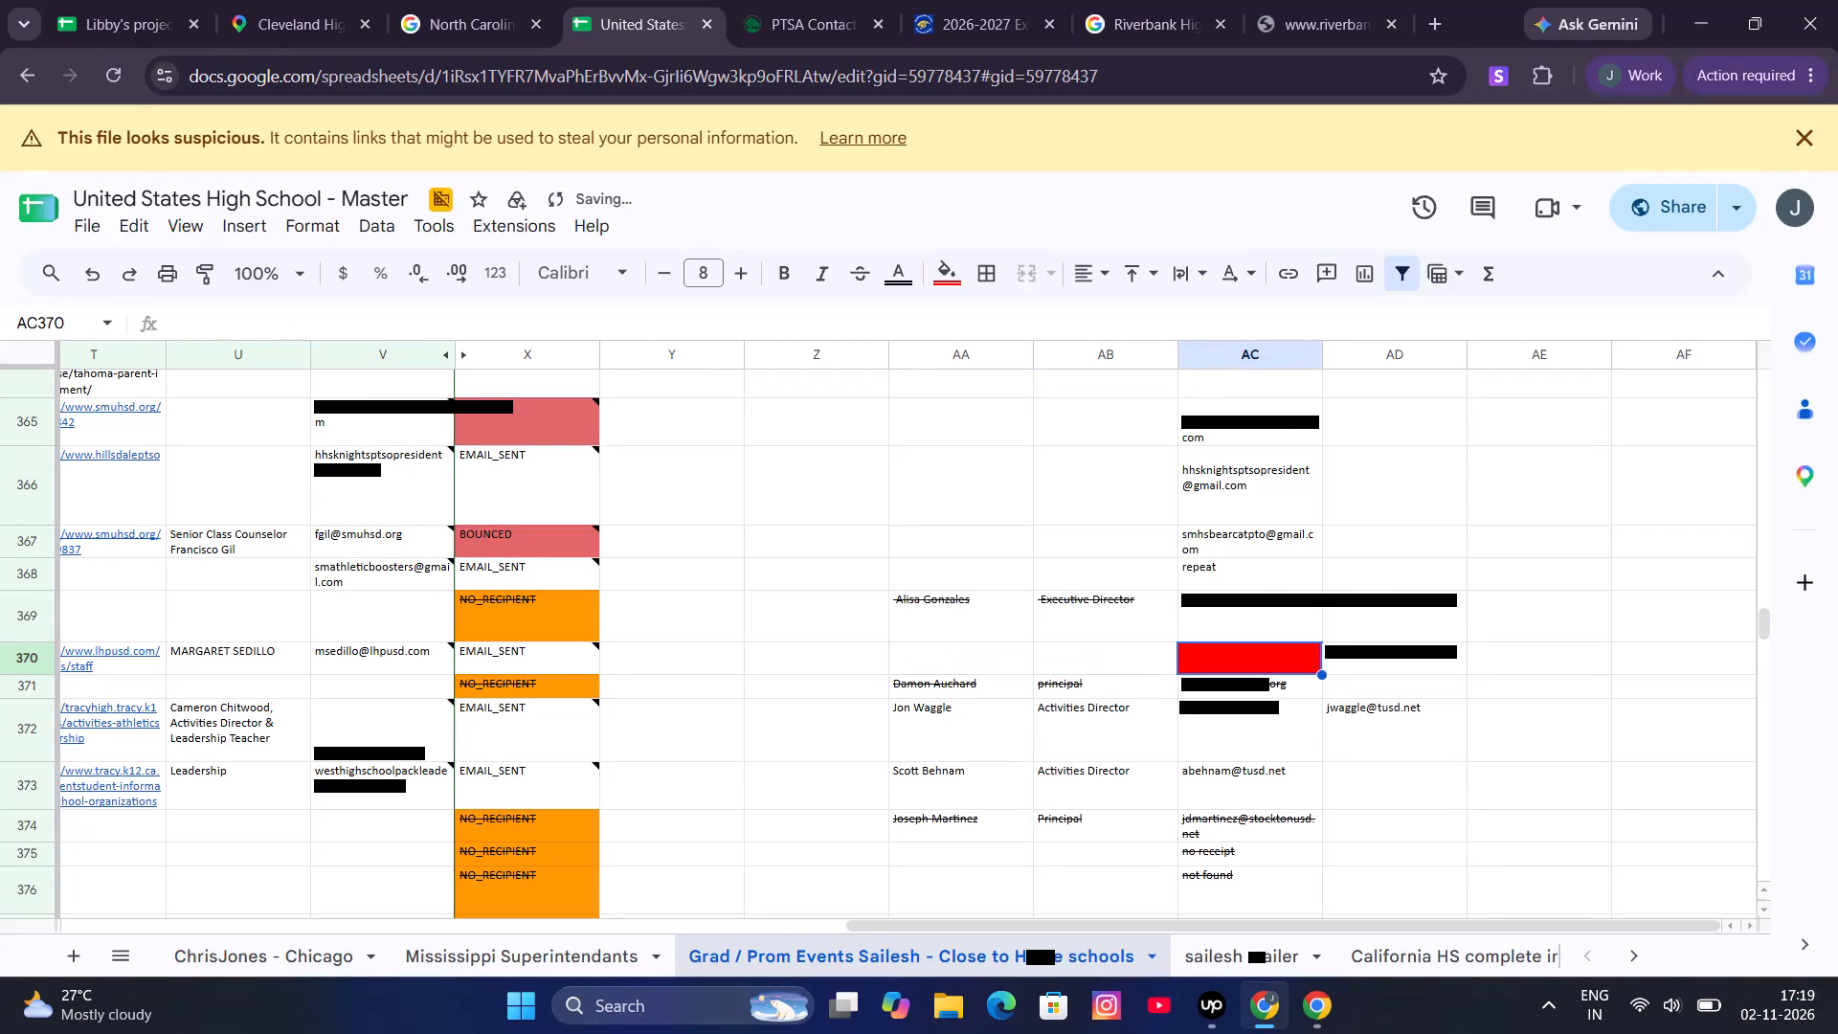
click(955, 284)
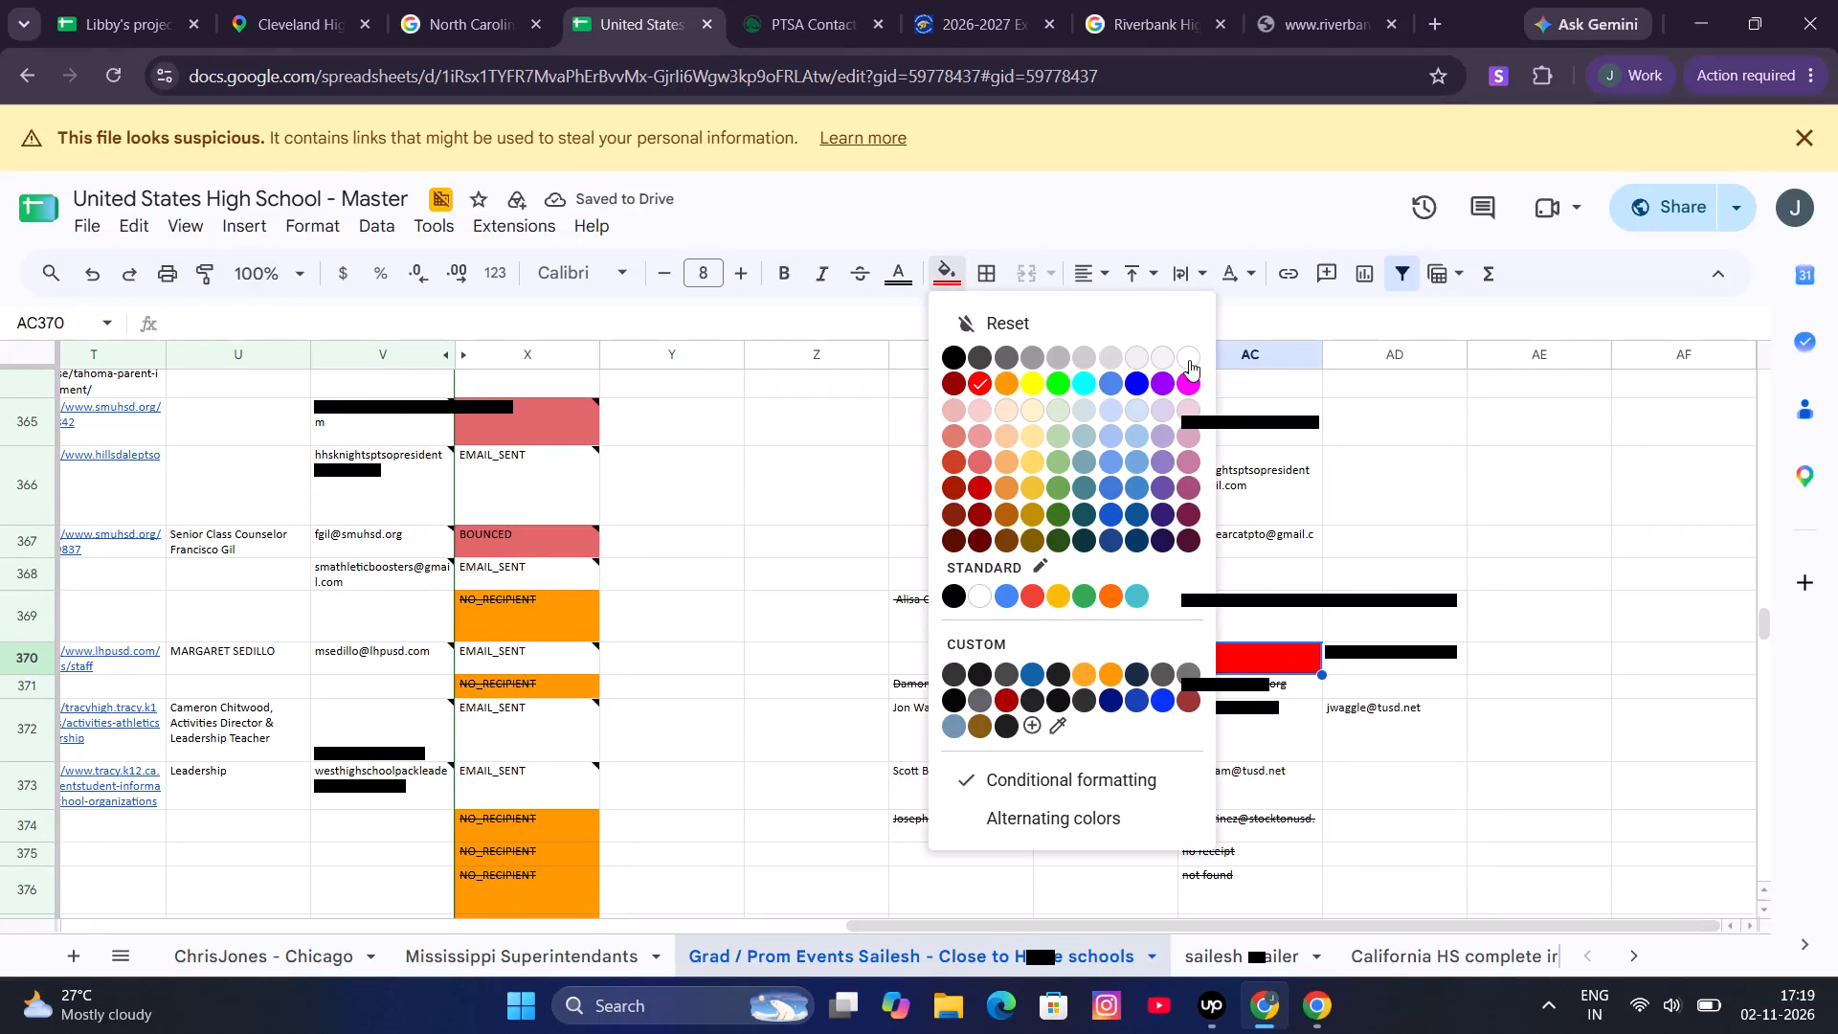
click(1189, 360)
Move the email address from AD370 into AC370, leaving AD370 empty.
click(1383, 651)
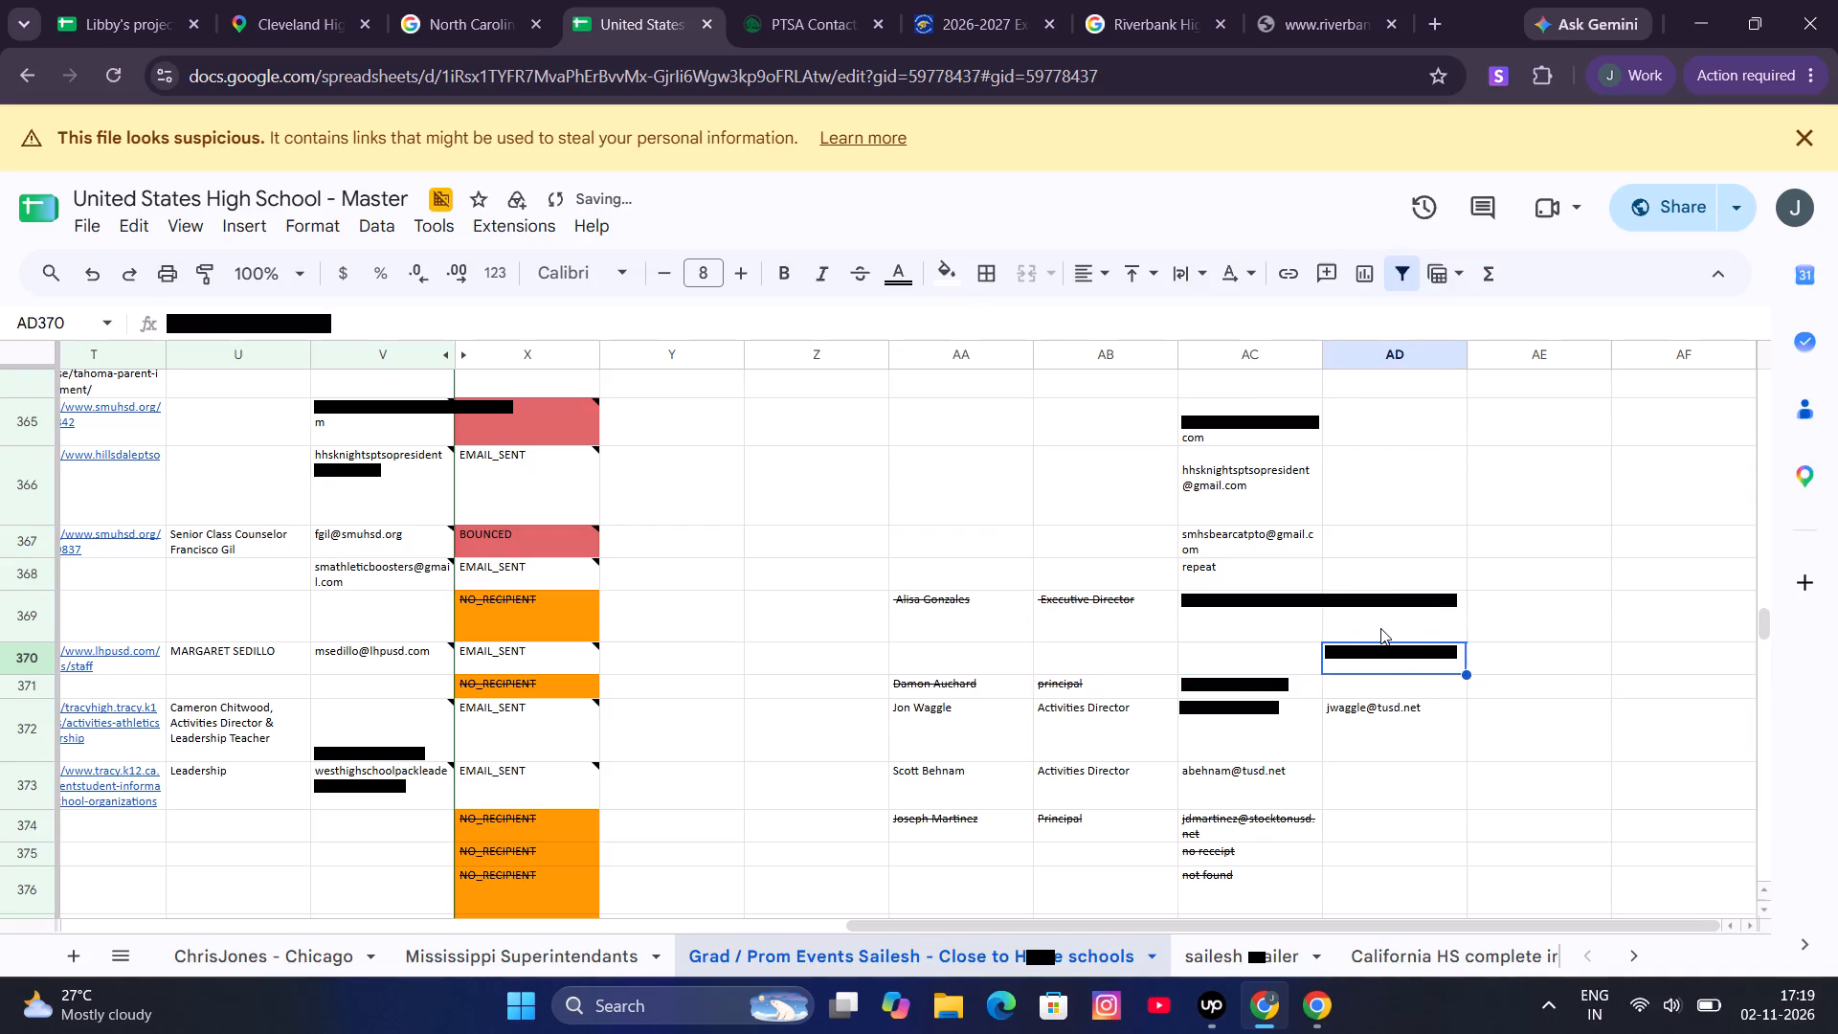
key(ctrl+c)
key(Left)
key(ctrl+v)
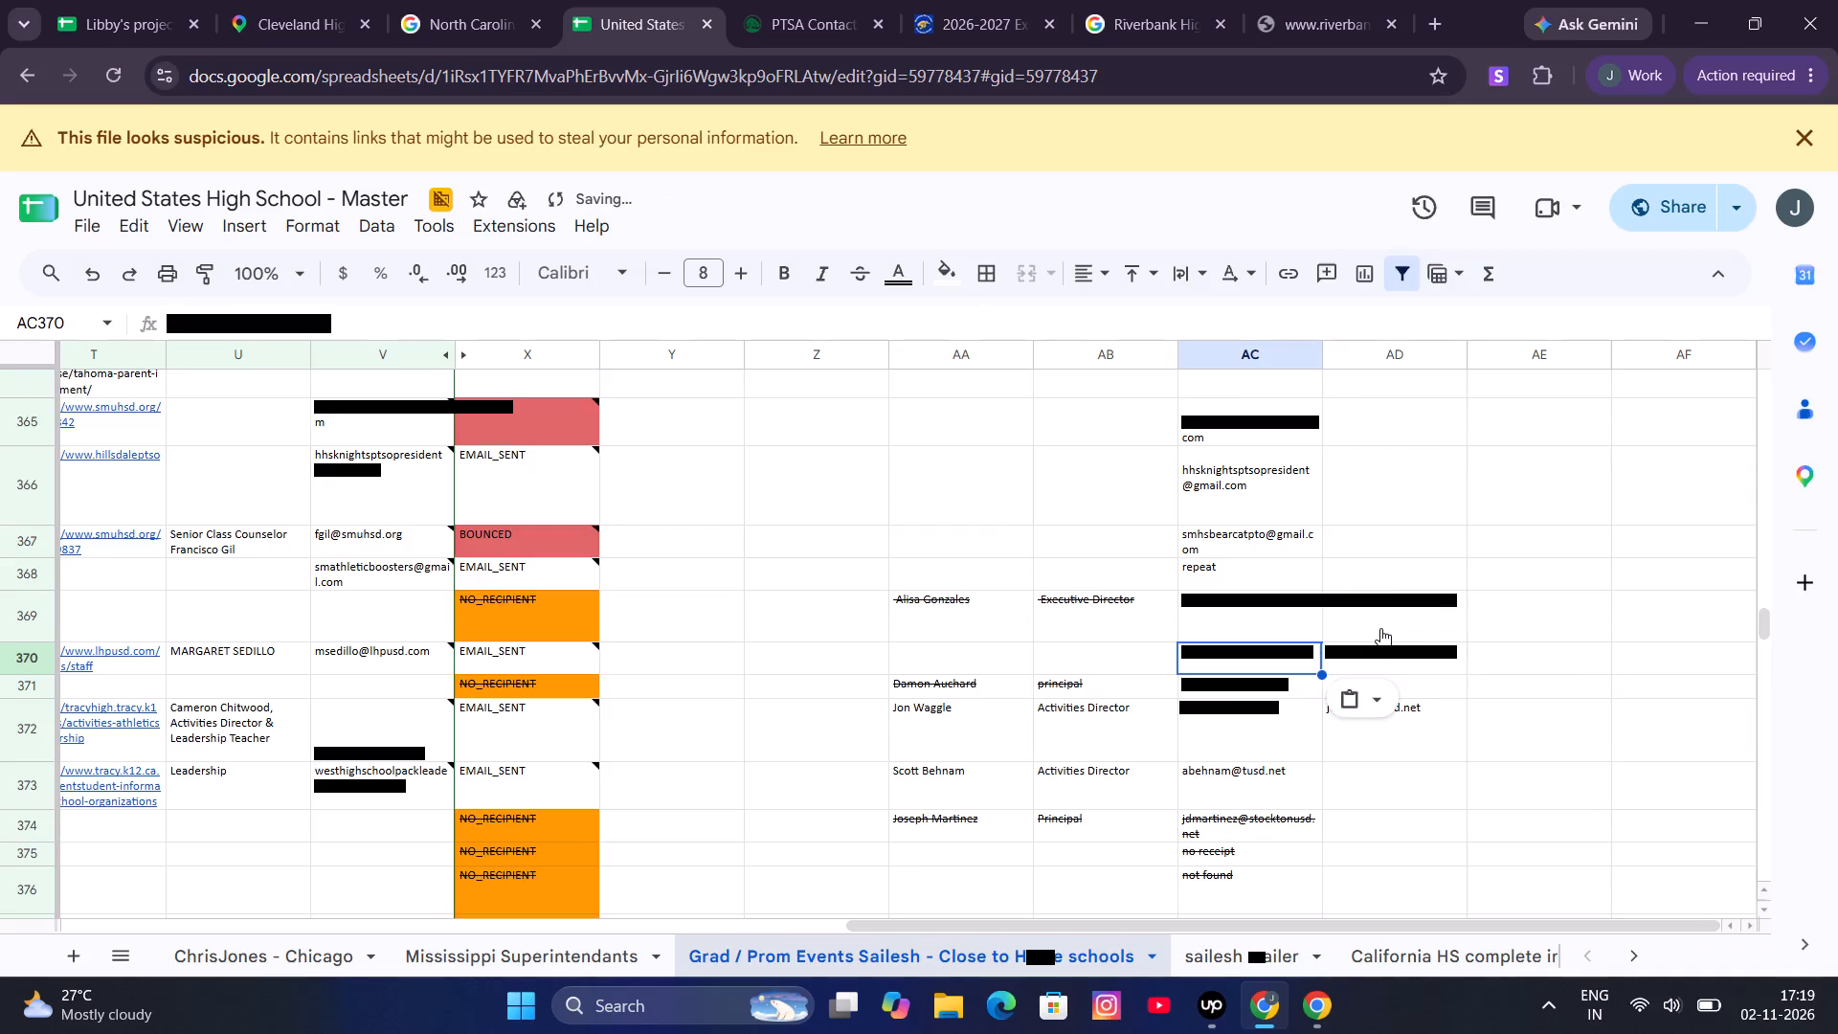
key(Right)
key(BackSpace)
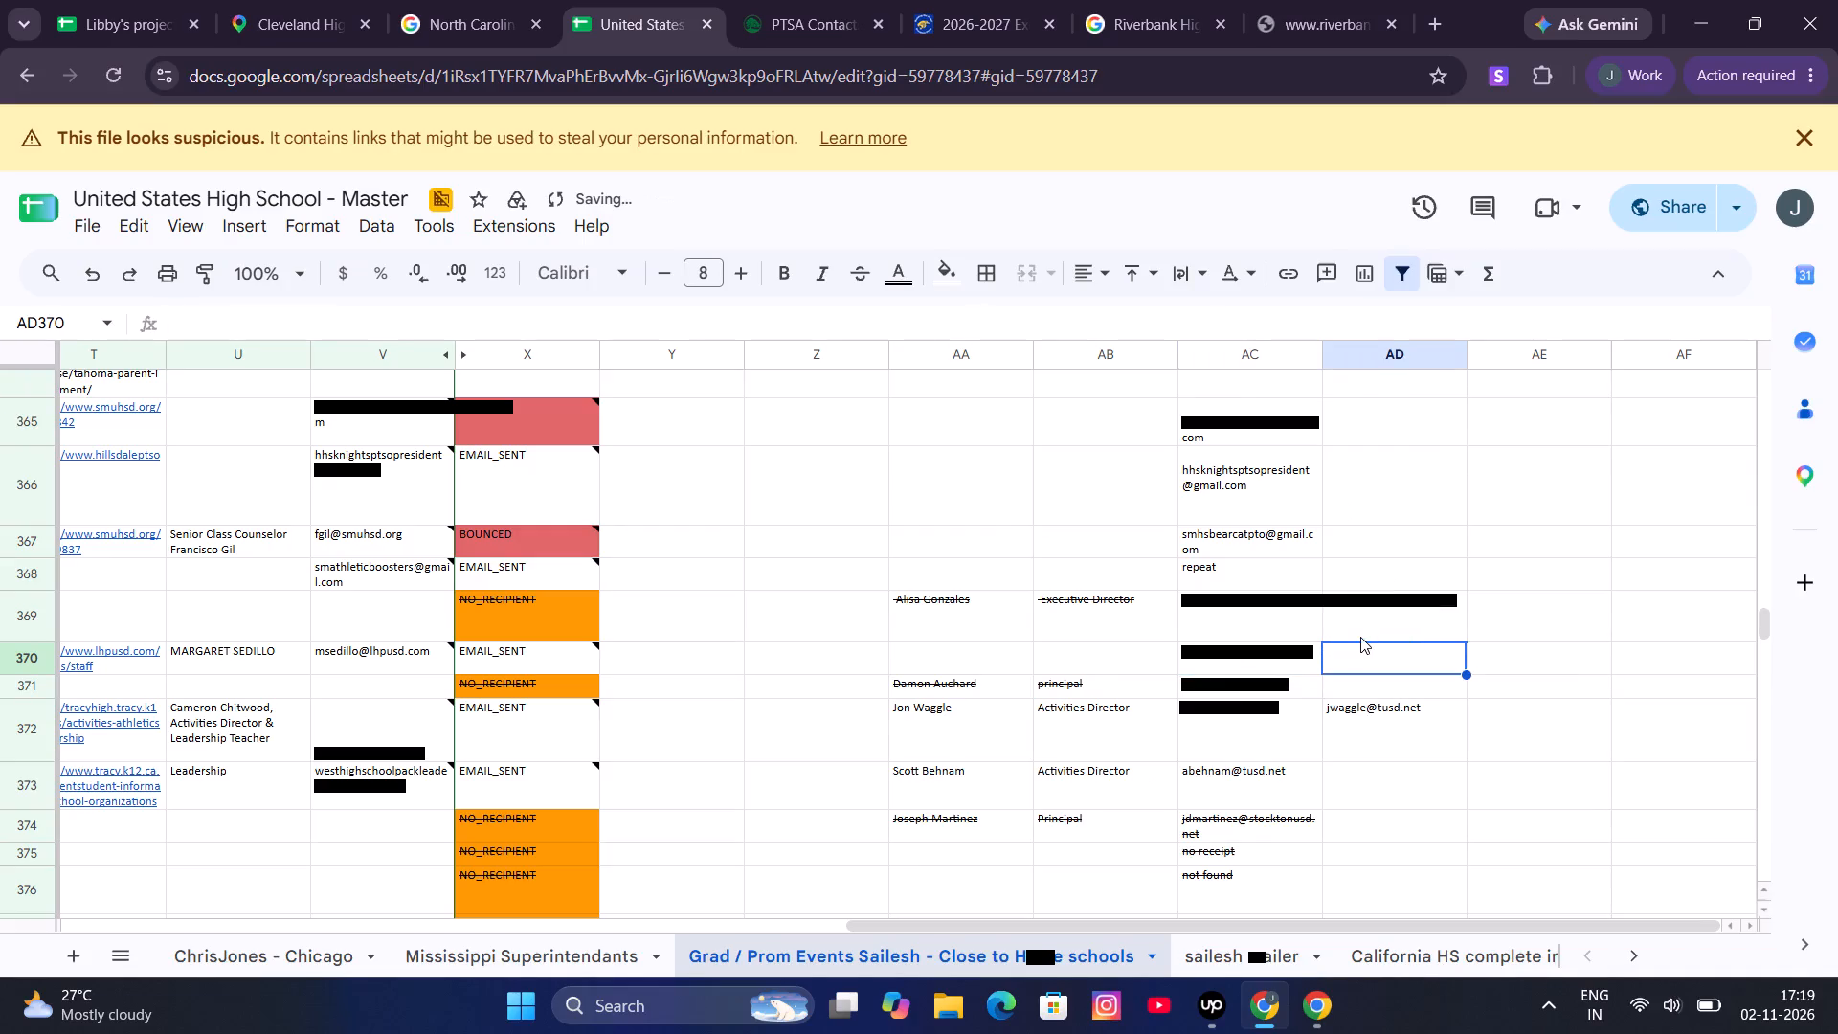
Make the red cell AD378's fill white and clear its email address.
scroll(773, 672, down, 1)
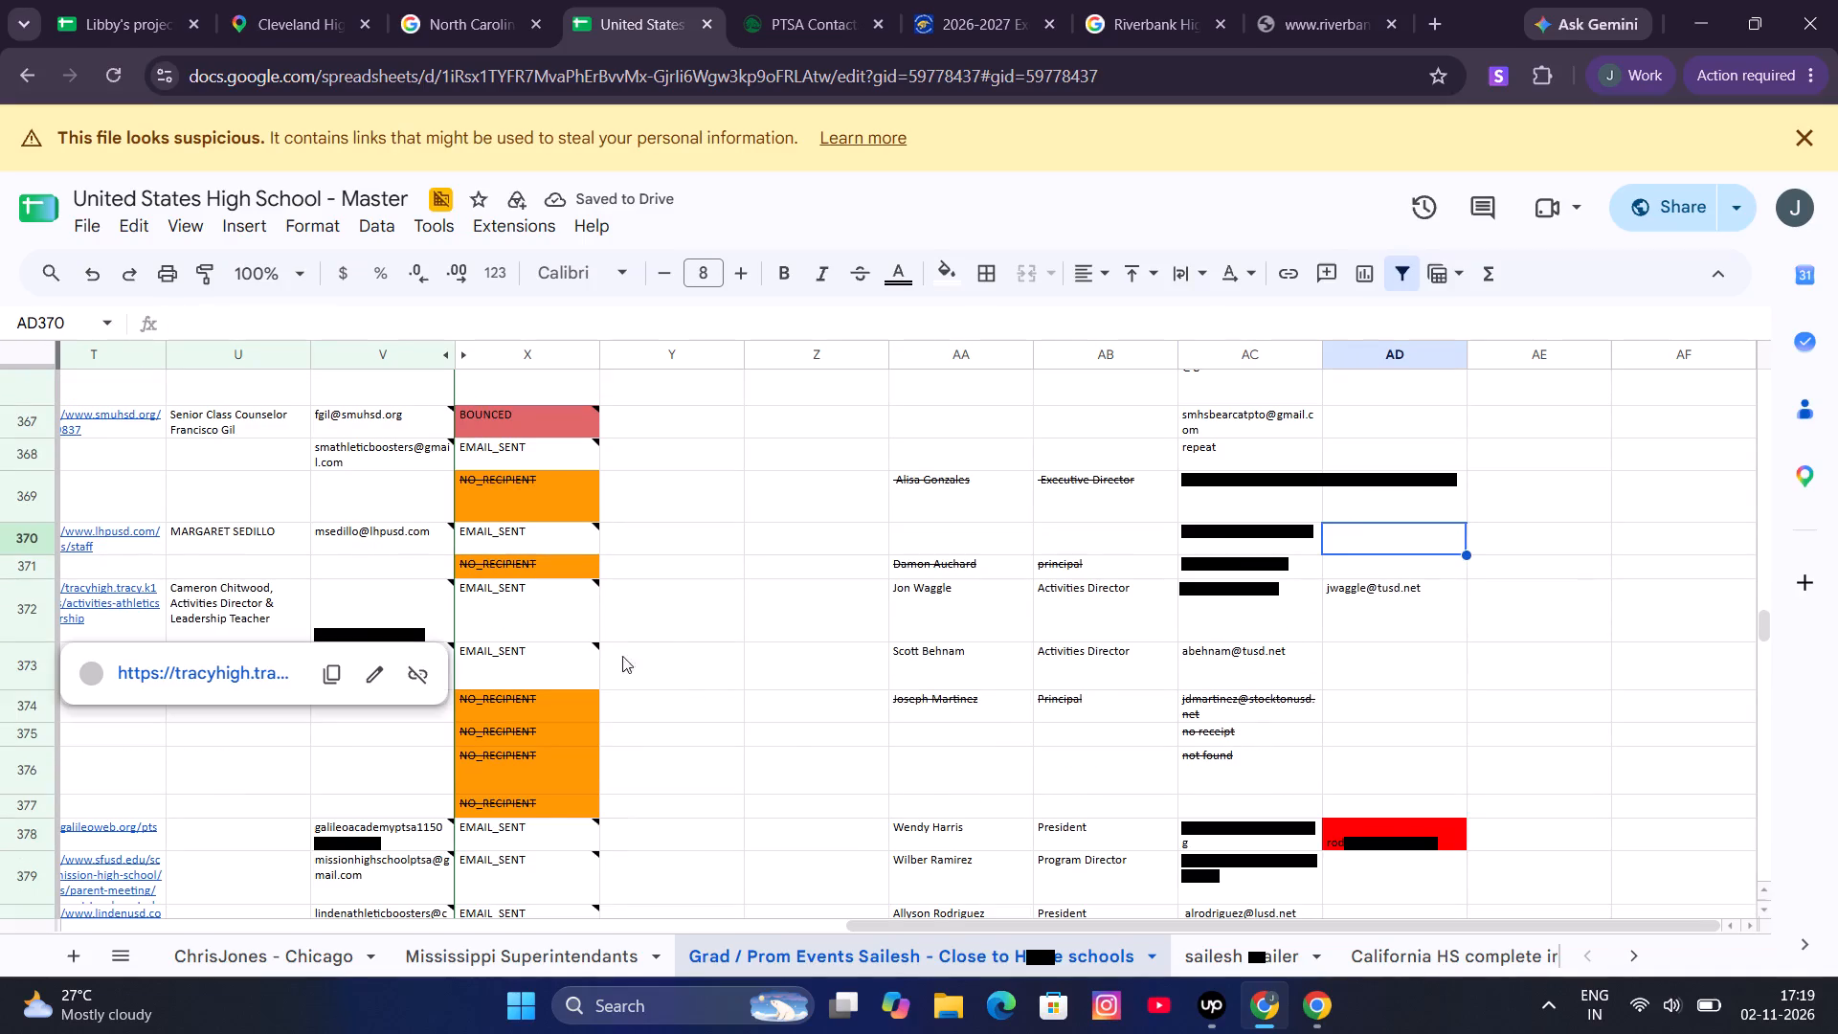
click(1365, 834)
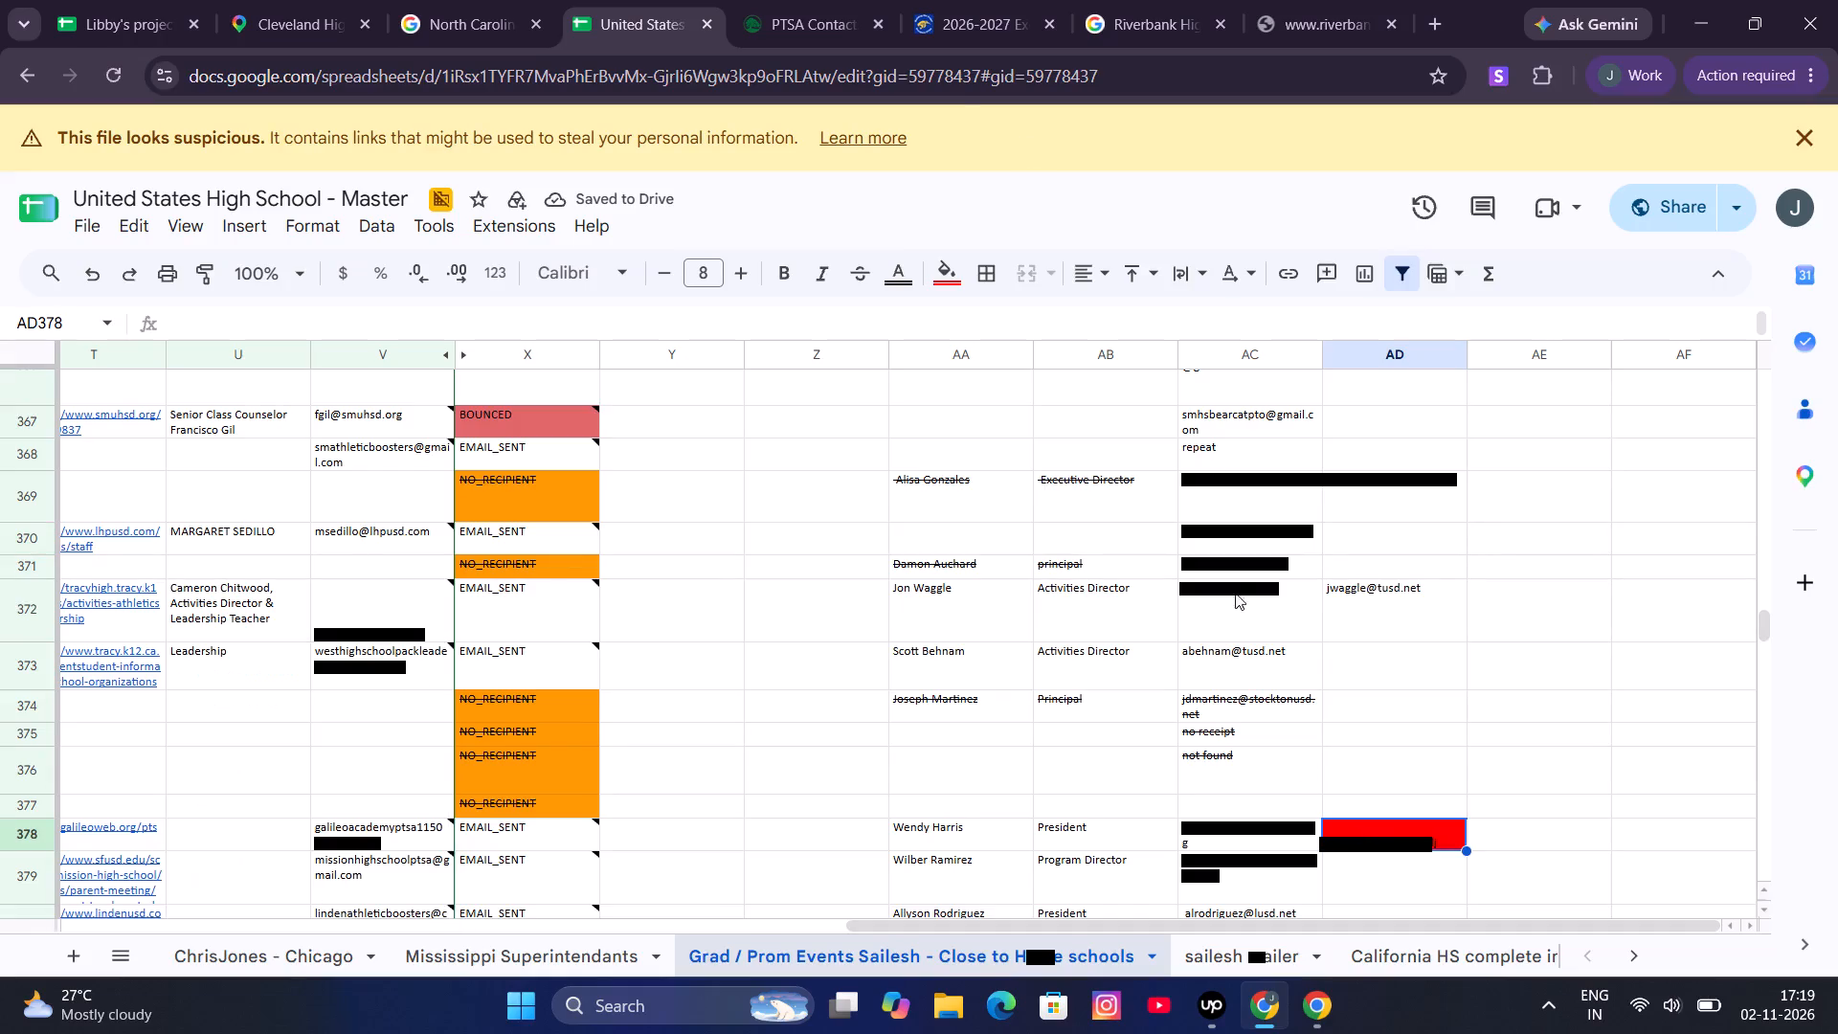
click(954, 276)
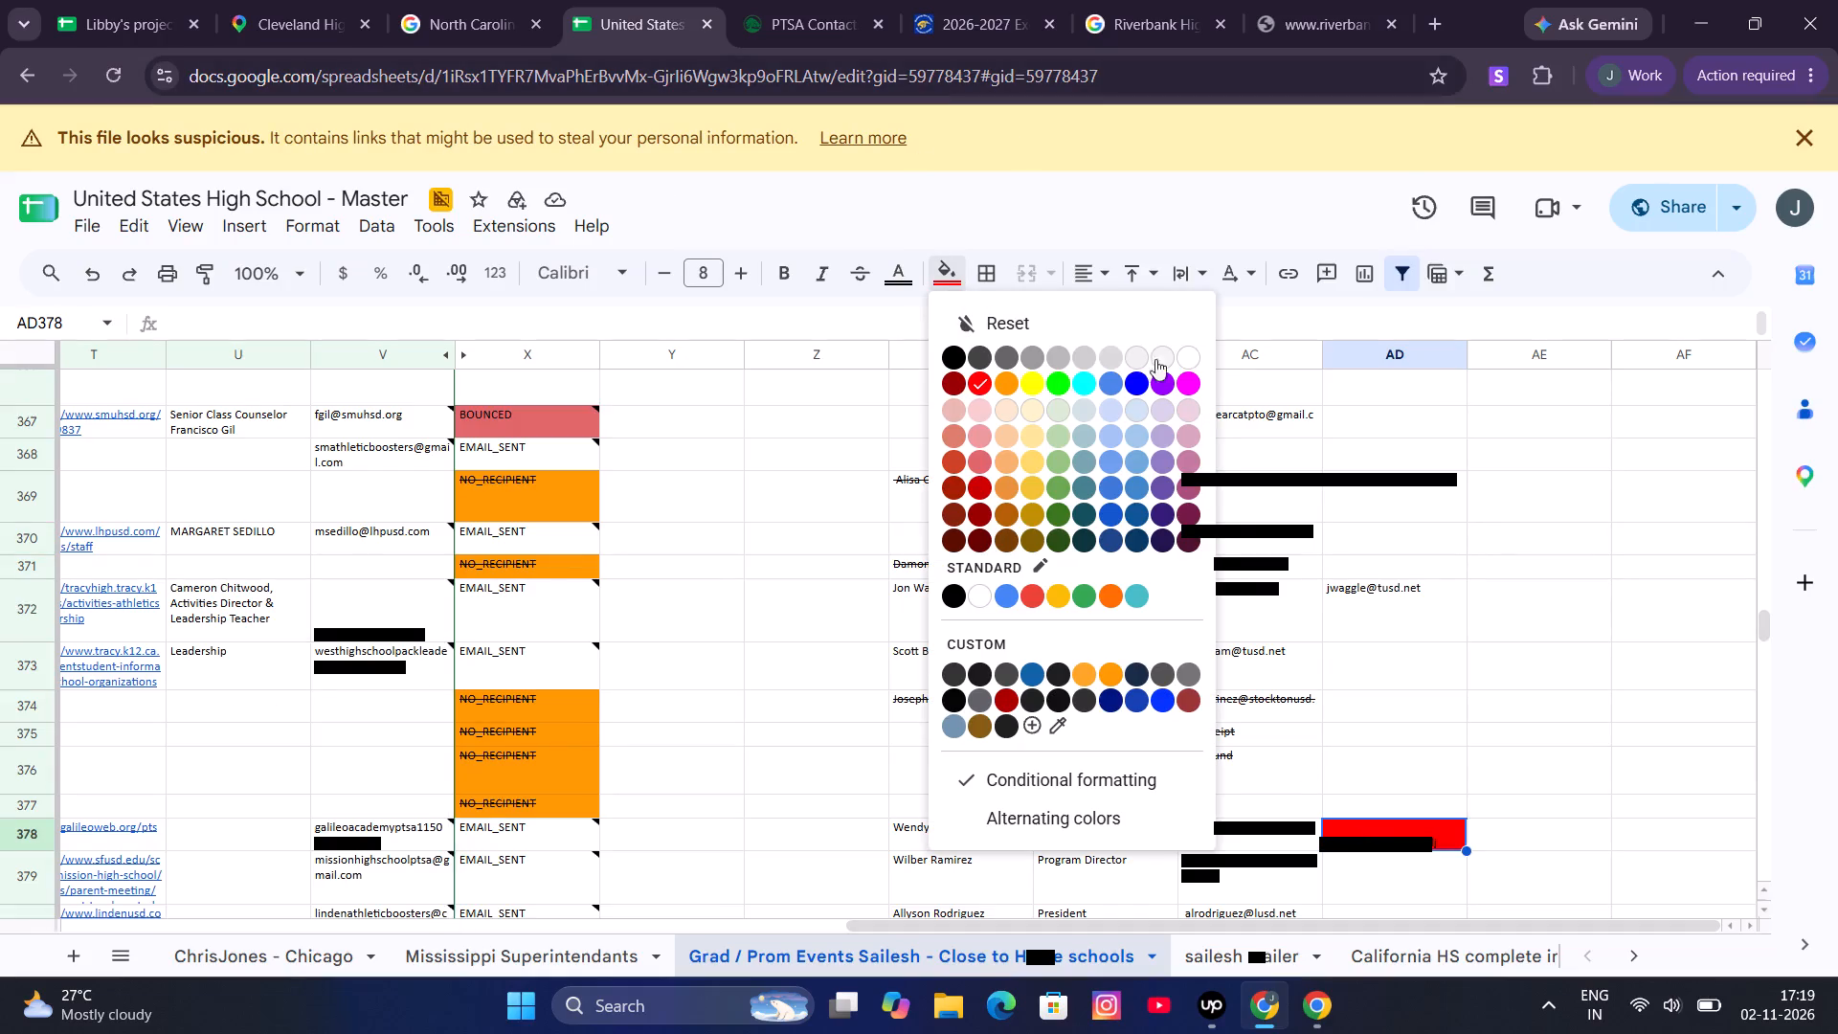
click(1185, 361)
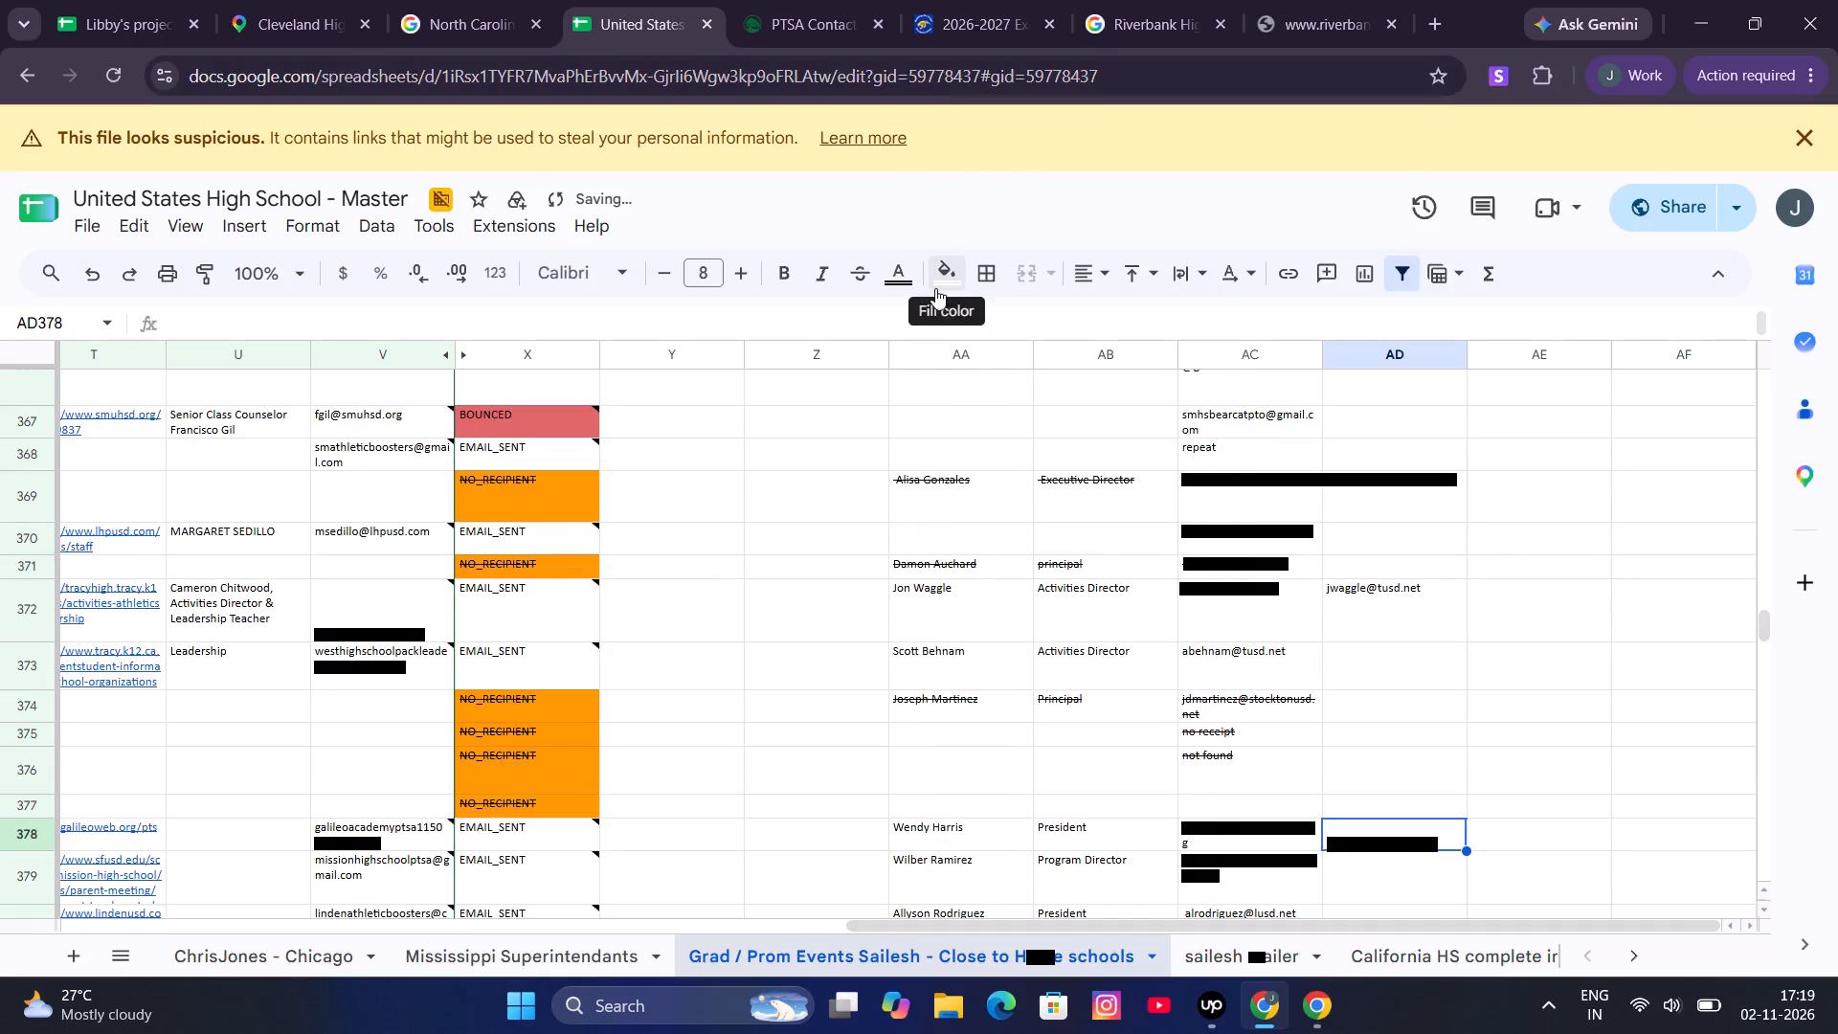
key(BackSpace)
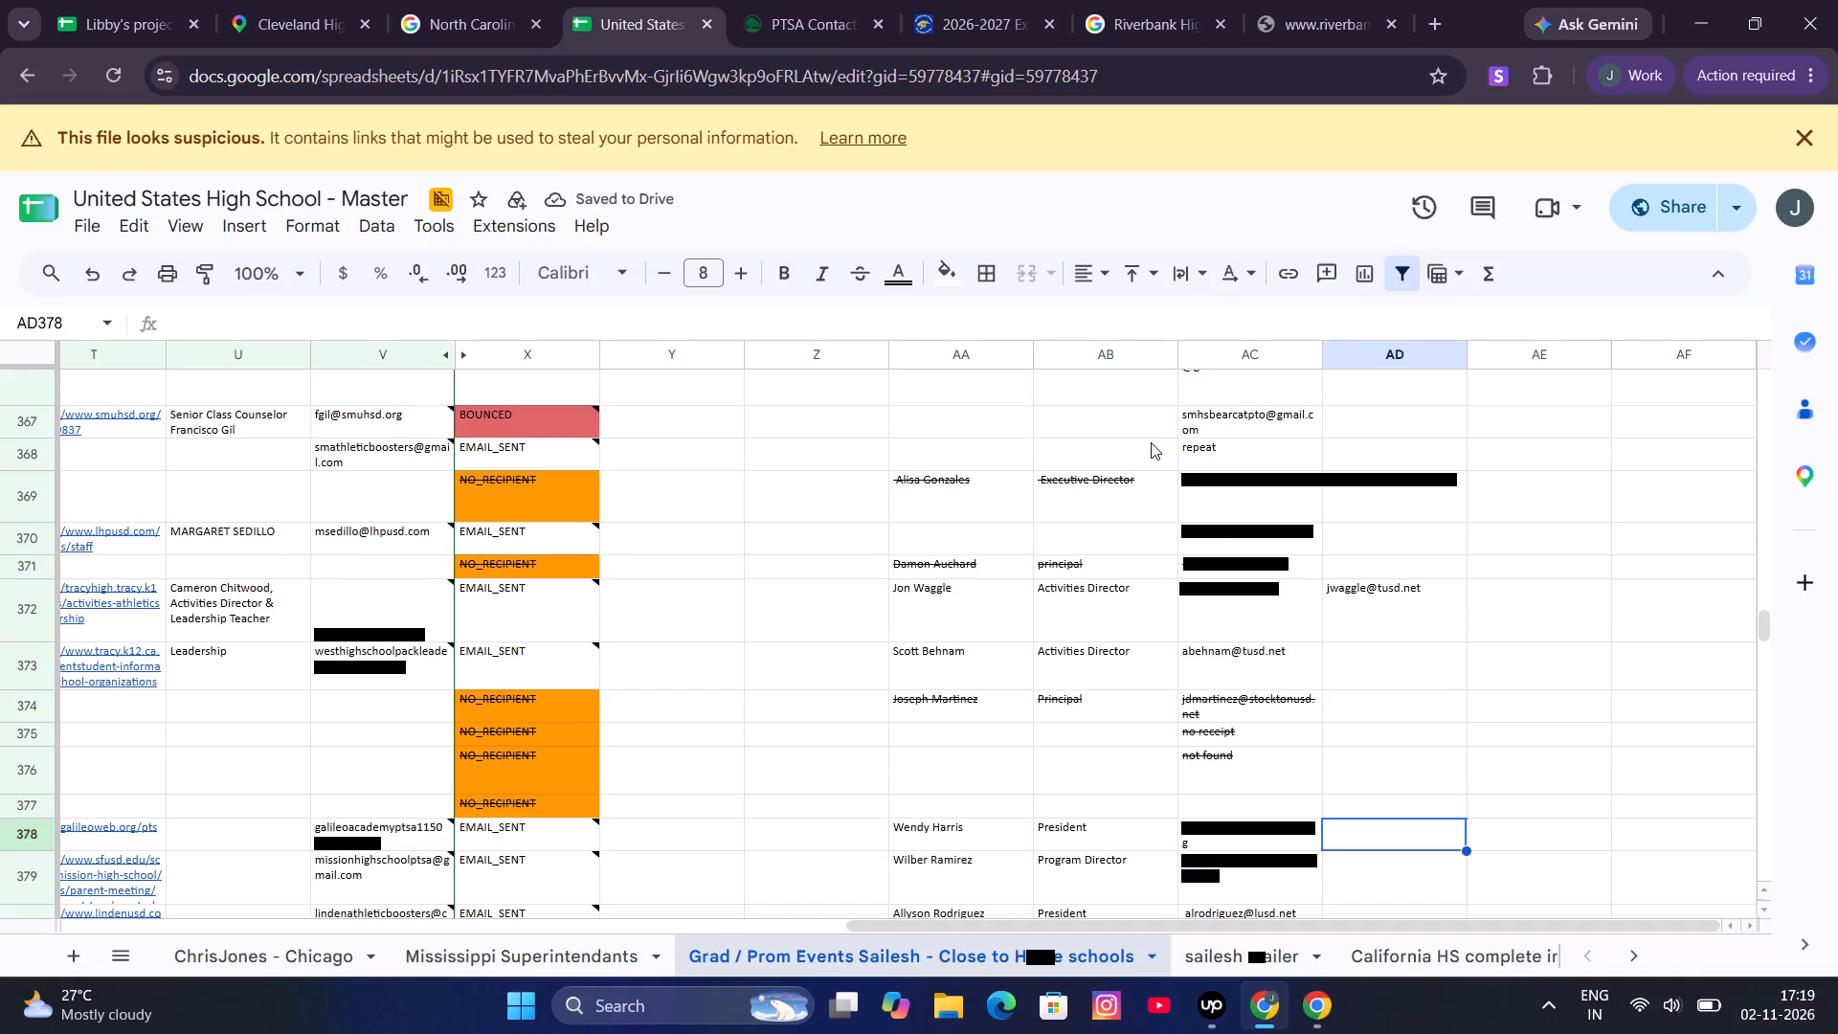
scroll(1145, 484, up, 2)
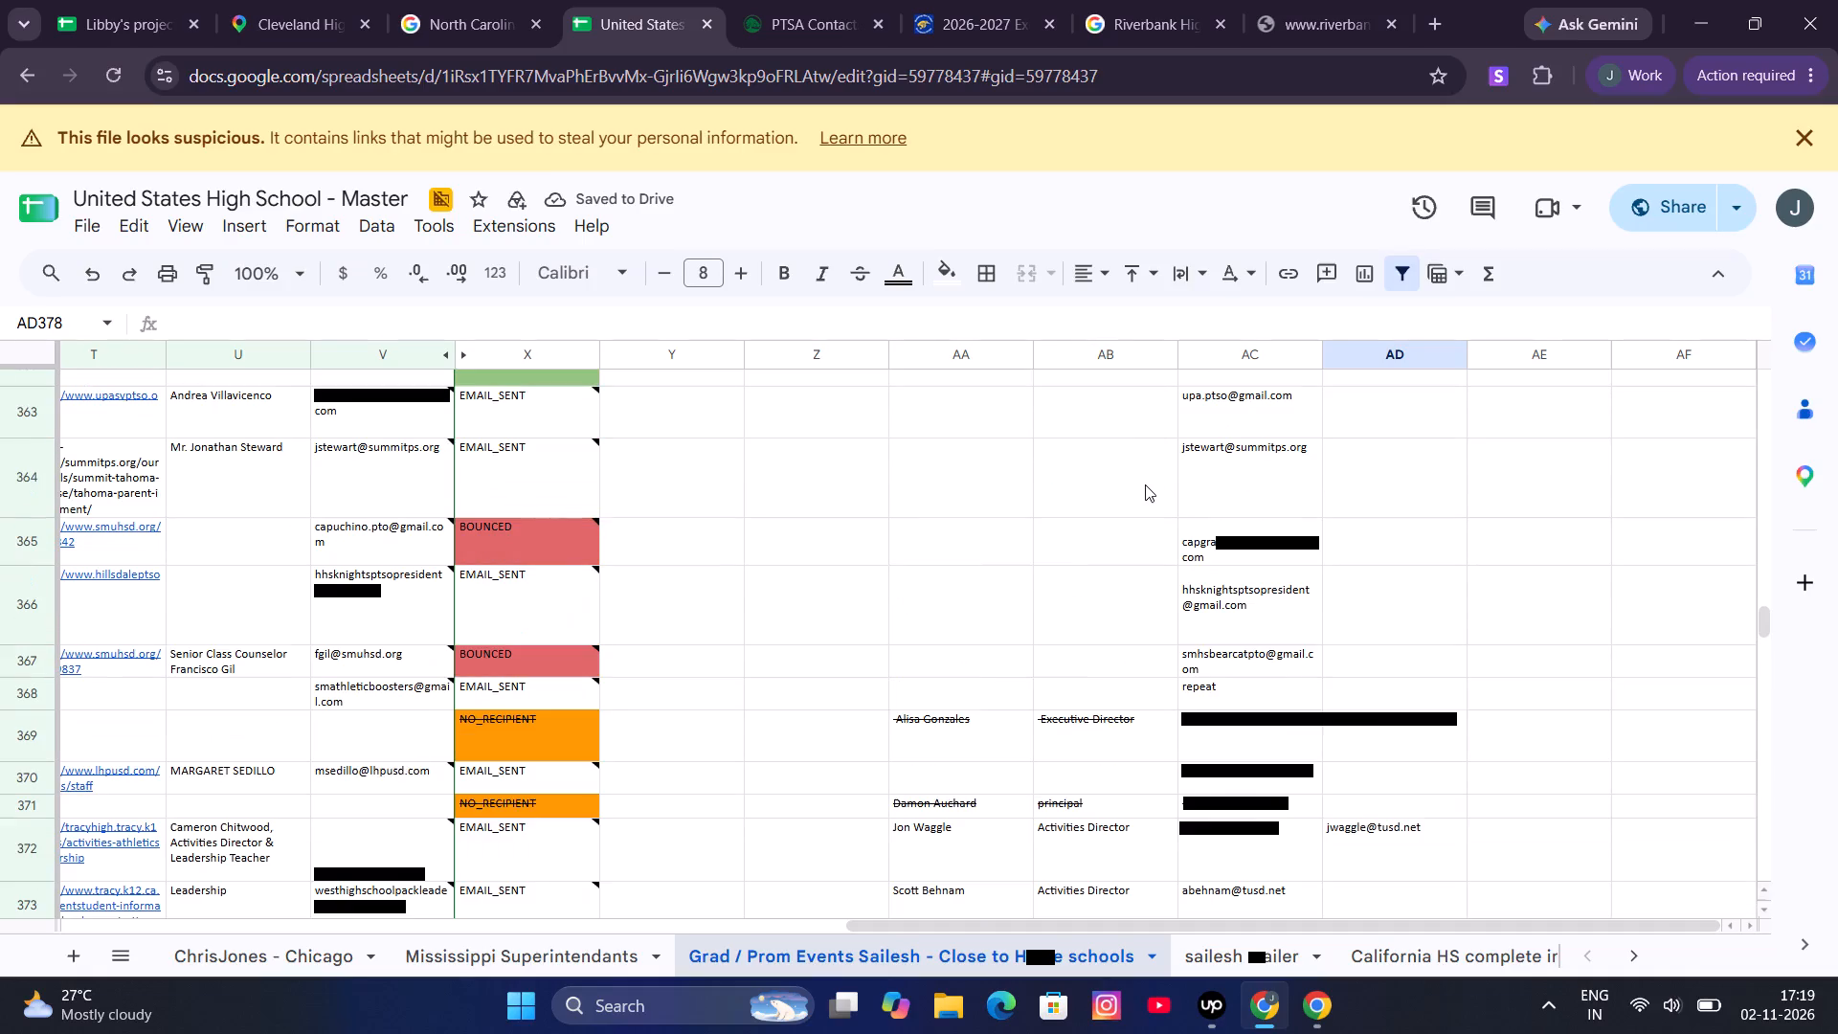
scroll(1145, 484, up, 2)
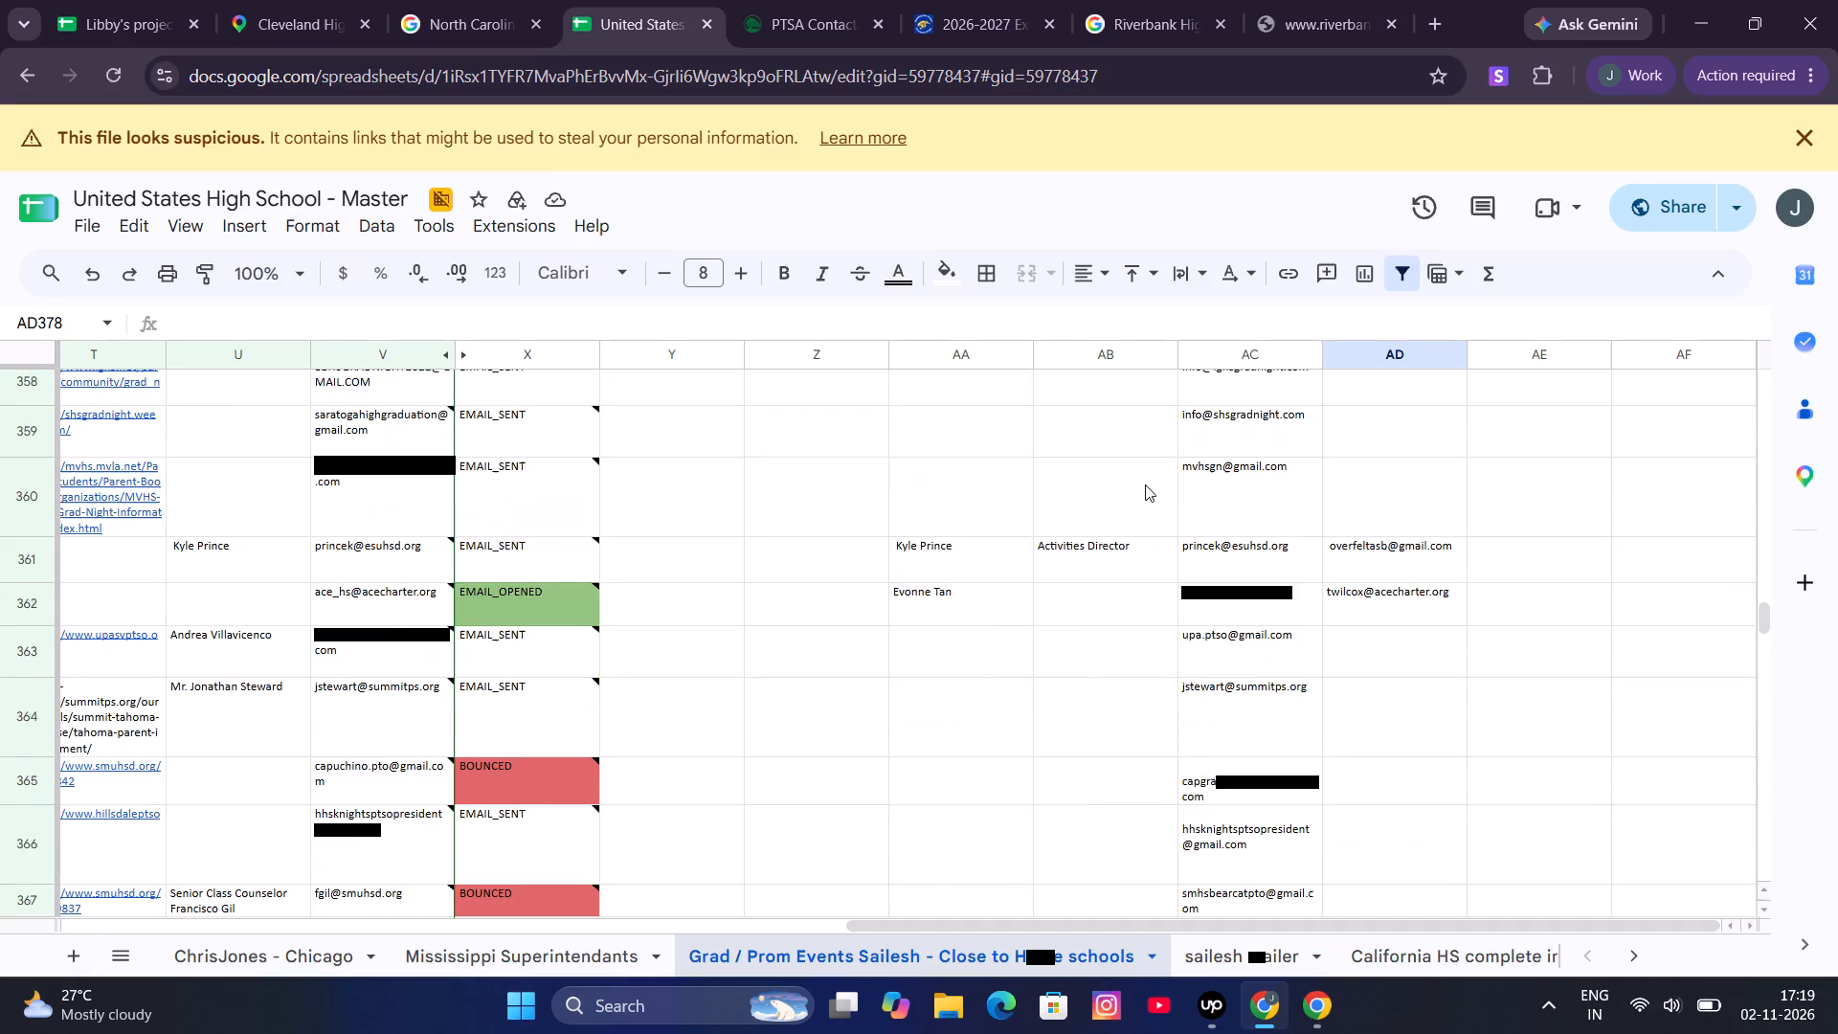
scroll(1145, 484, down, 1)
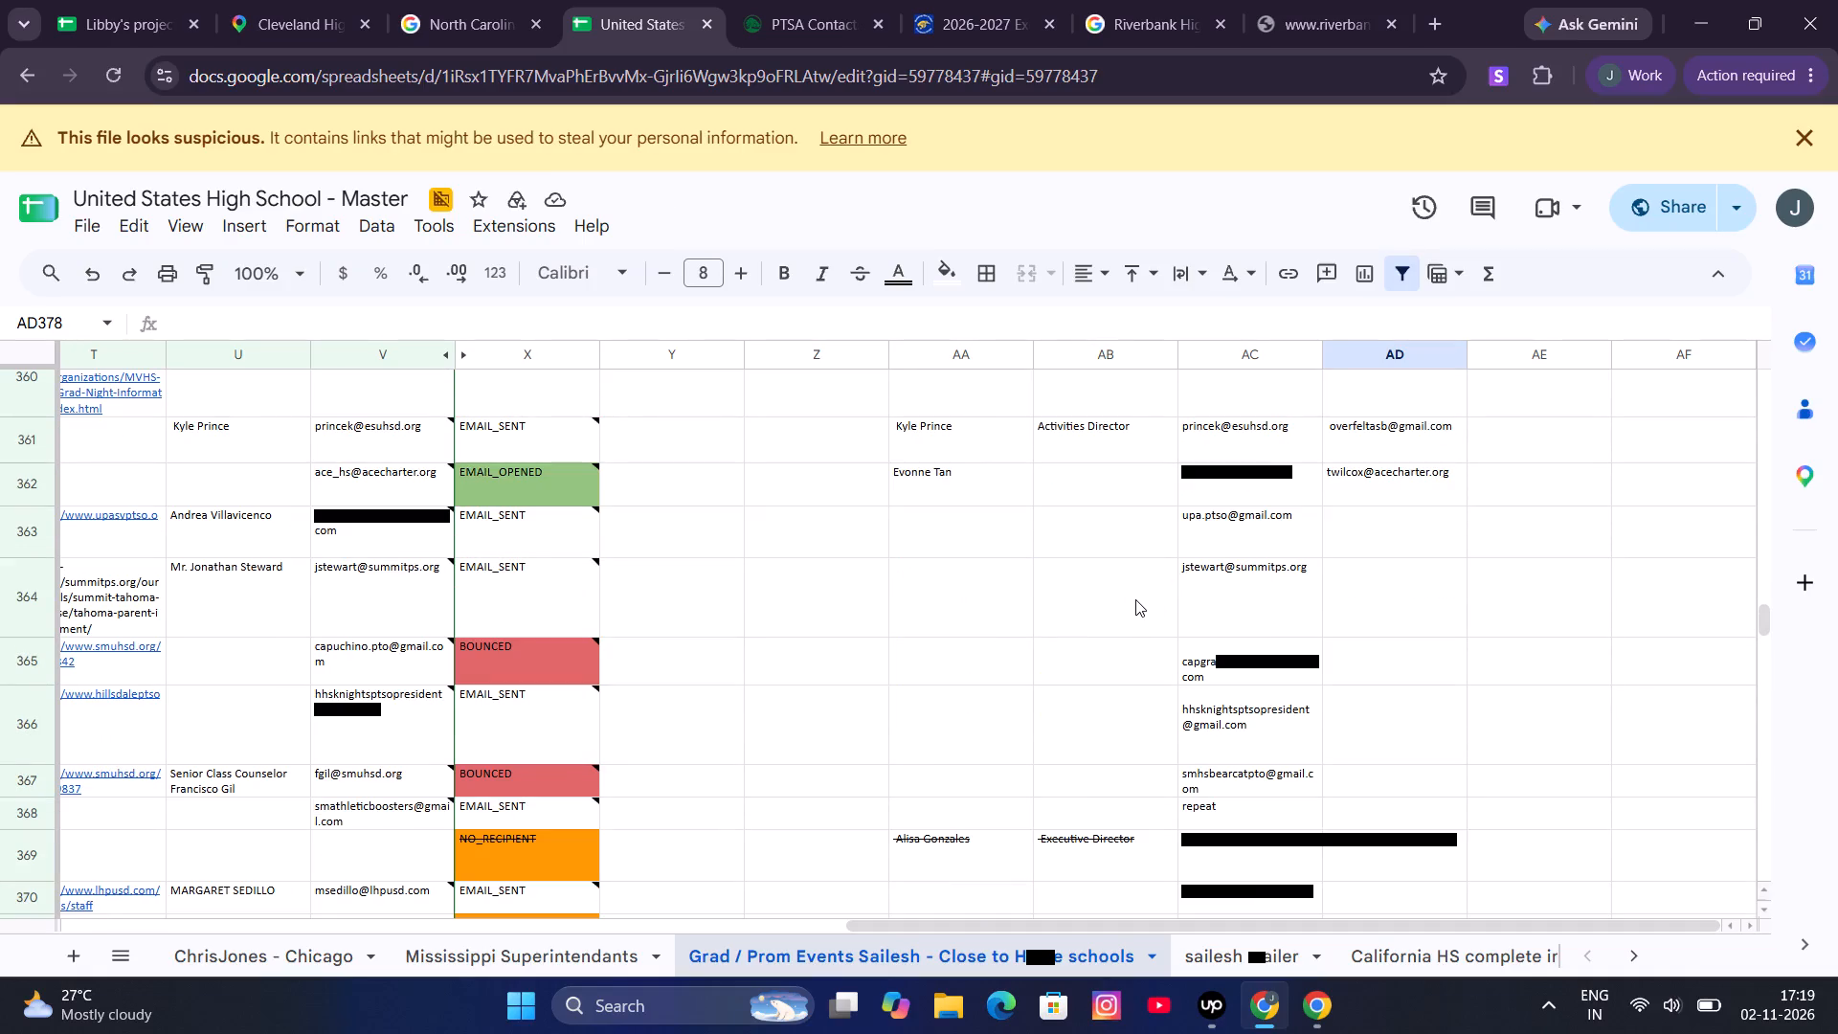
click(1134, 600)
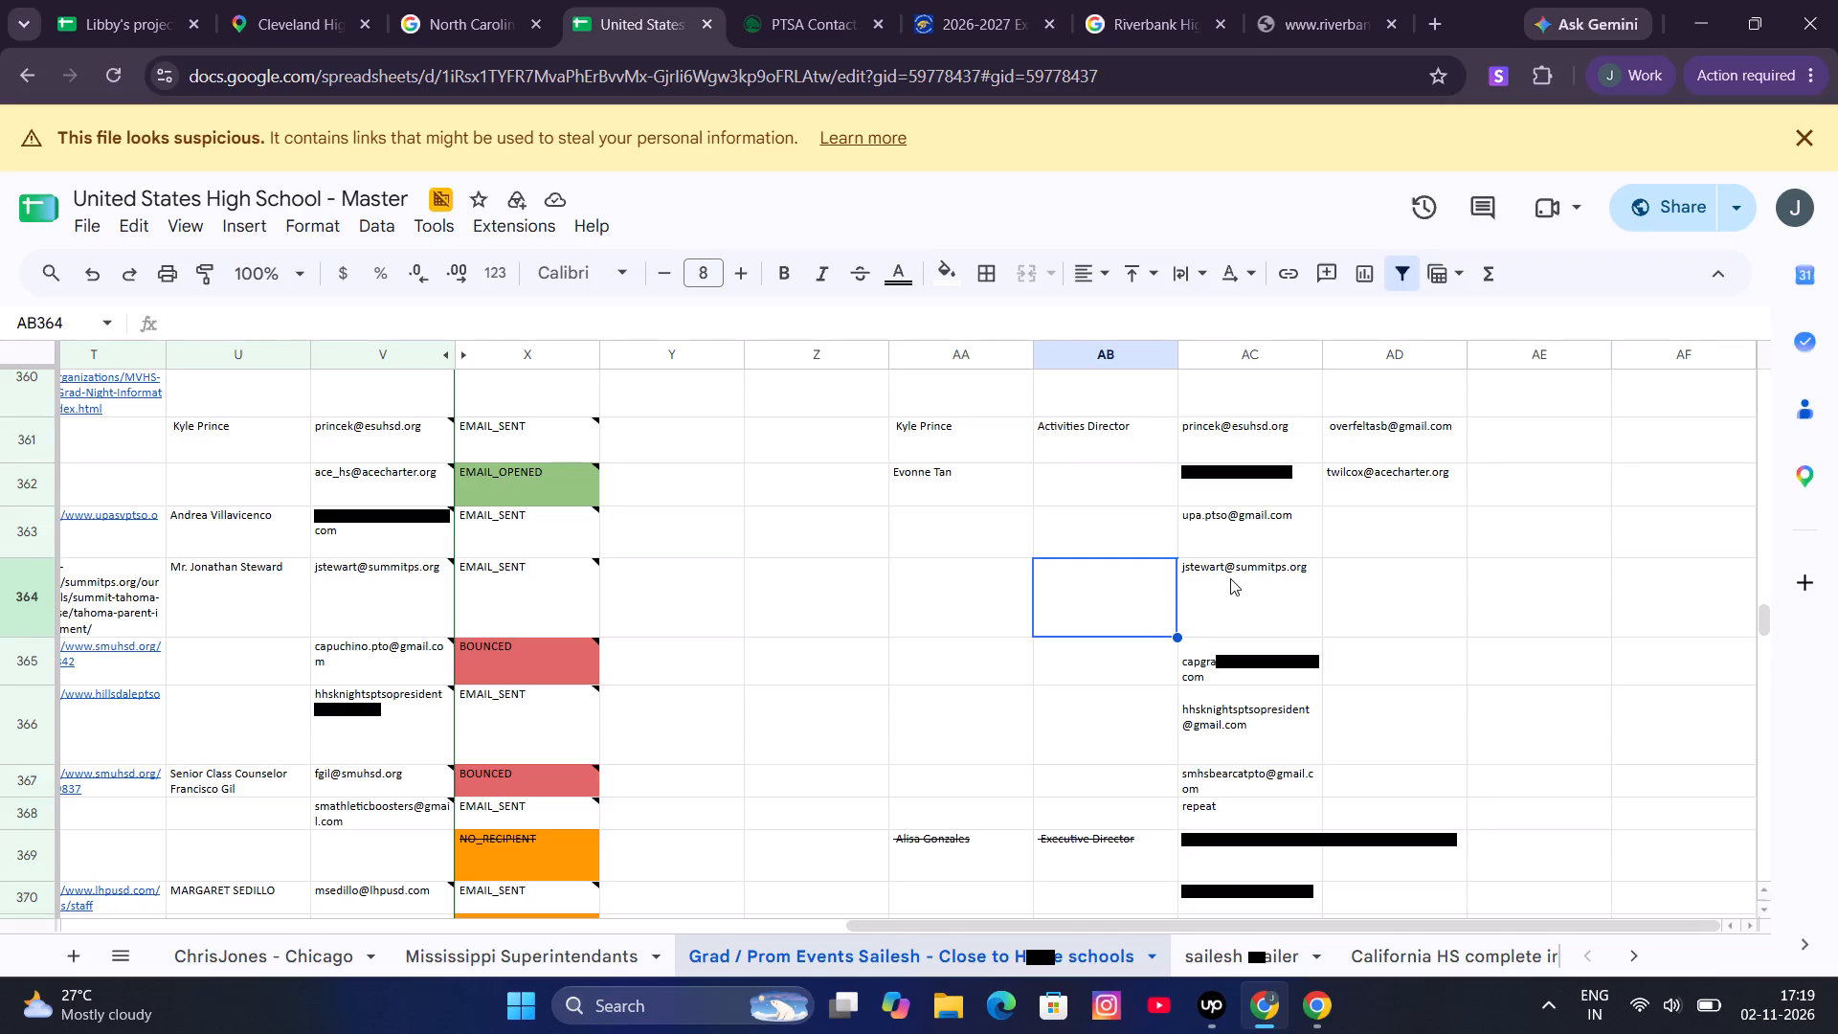
Clear the boosters email address in AD389 and make the cell's fill white.
scroll(1266, 606, down, 4)
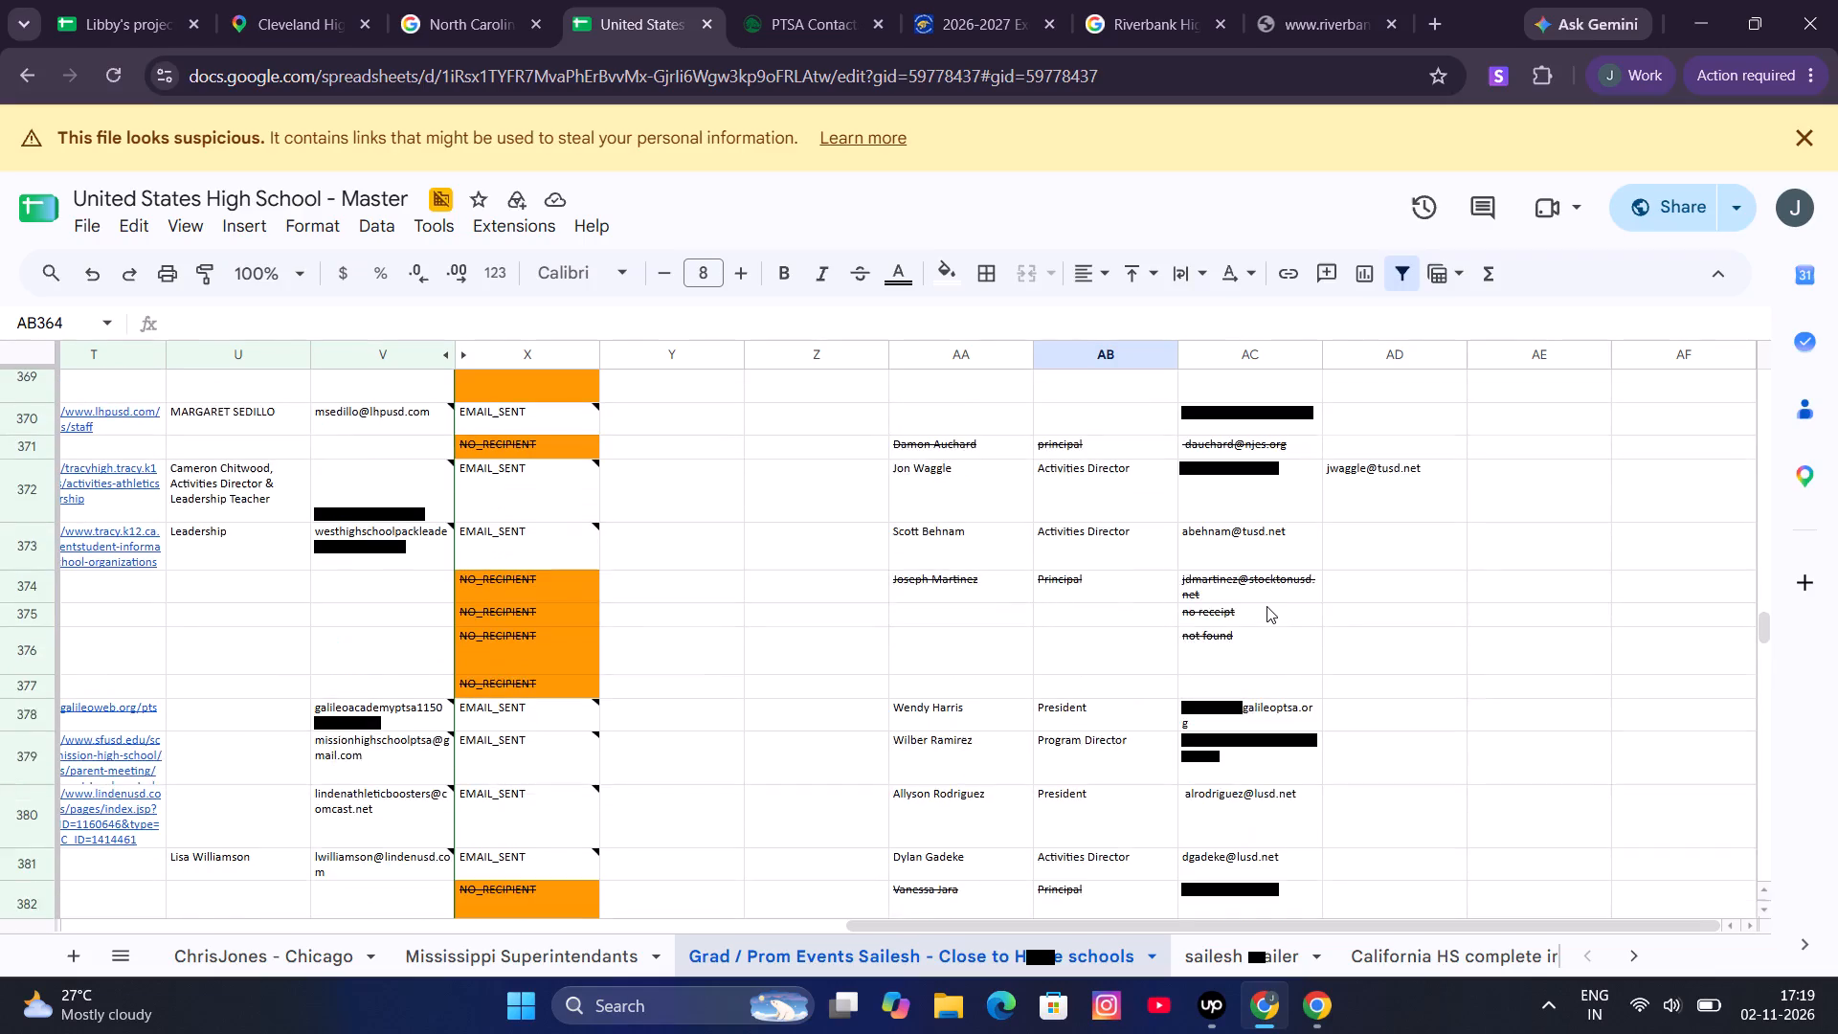
scroll(1266, 606, down, 5)
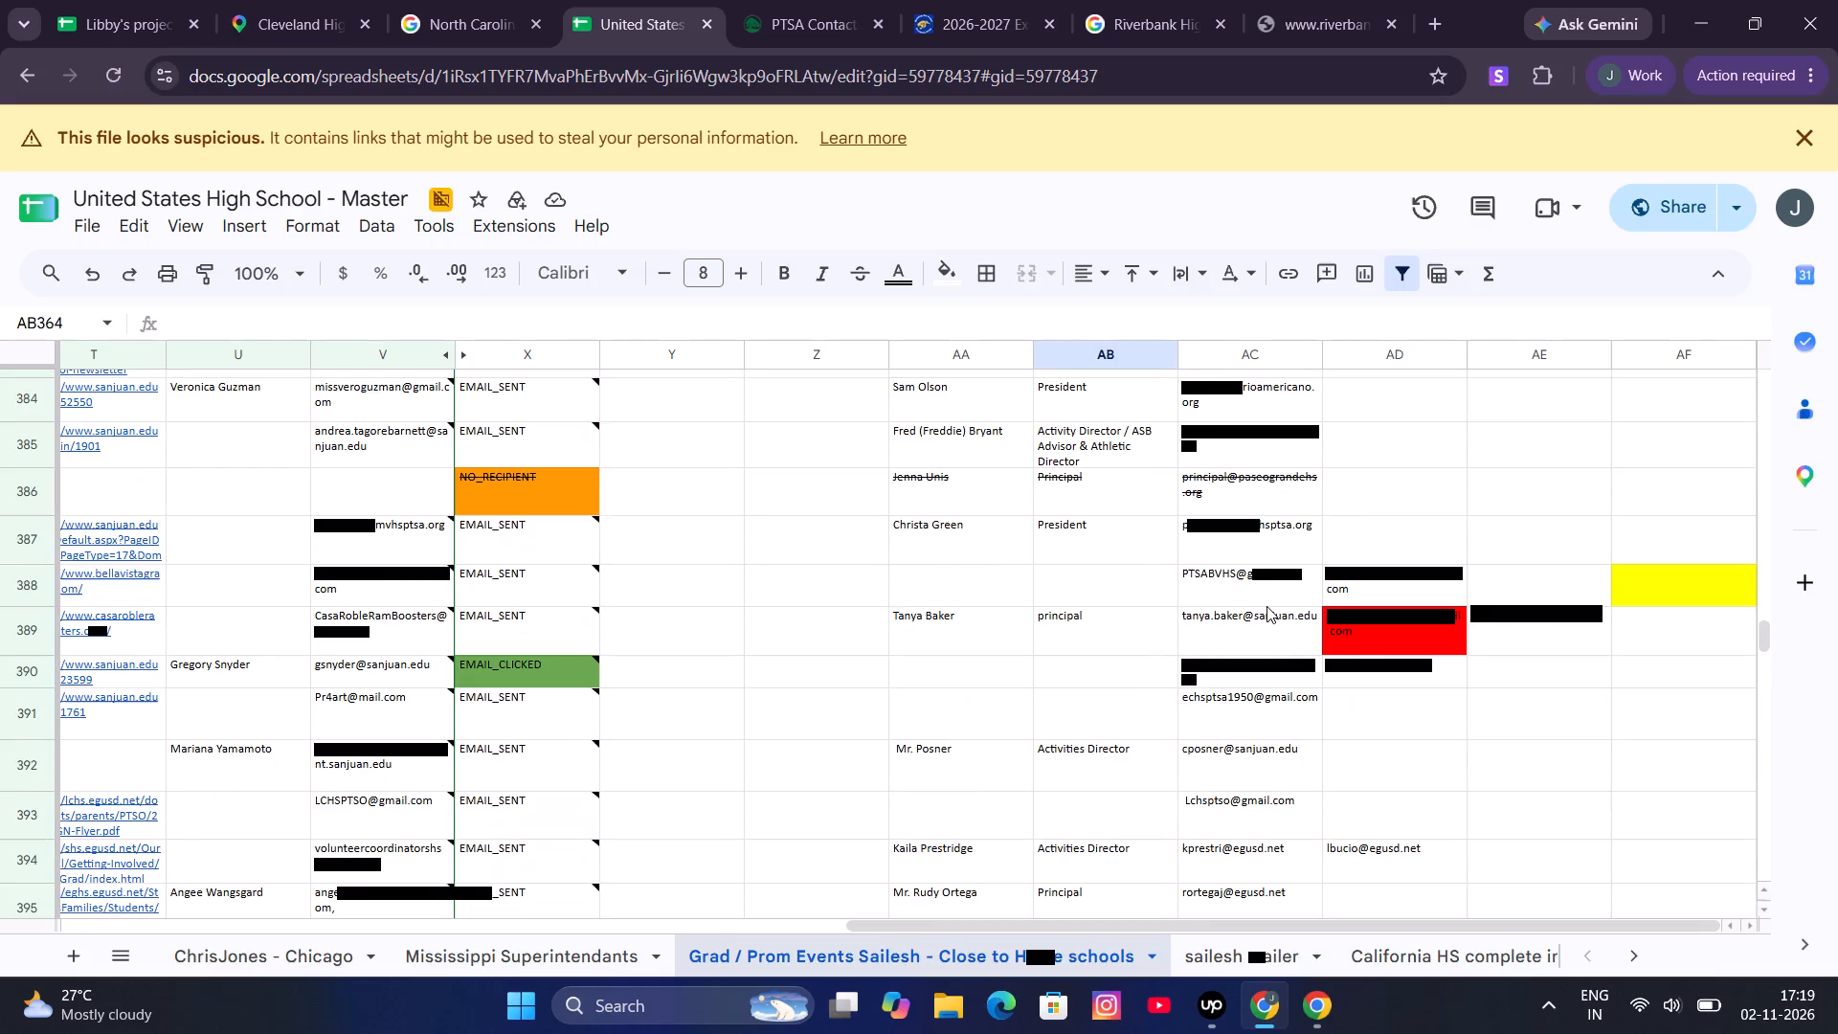
click(1358, 623)
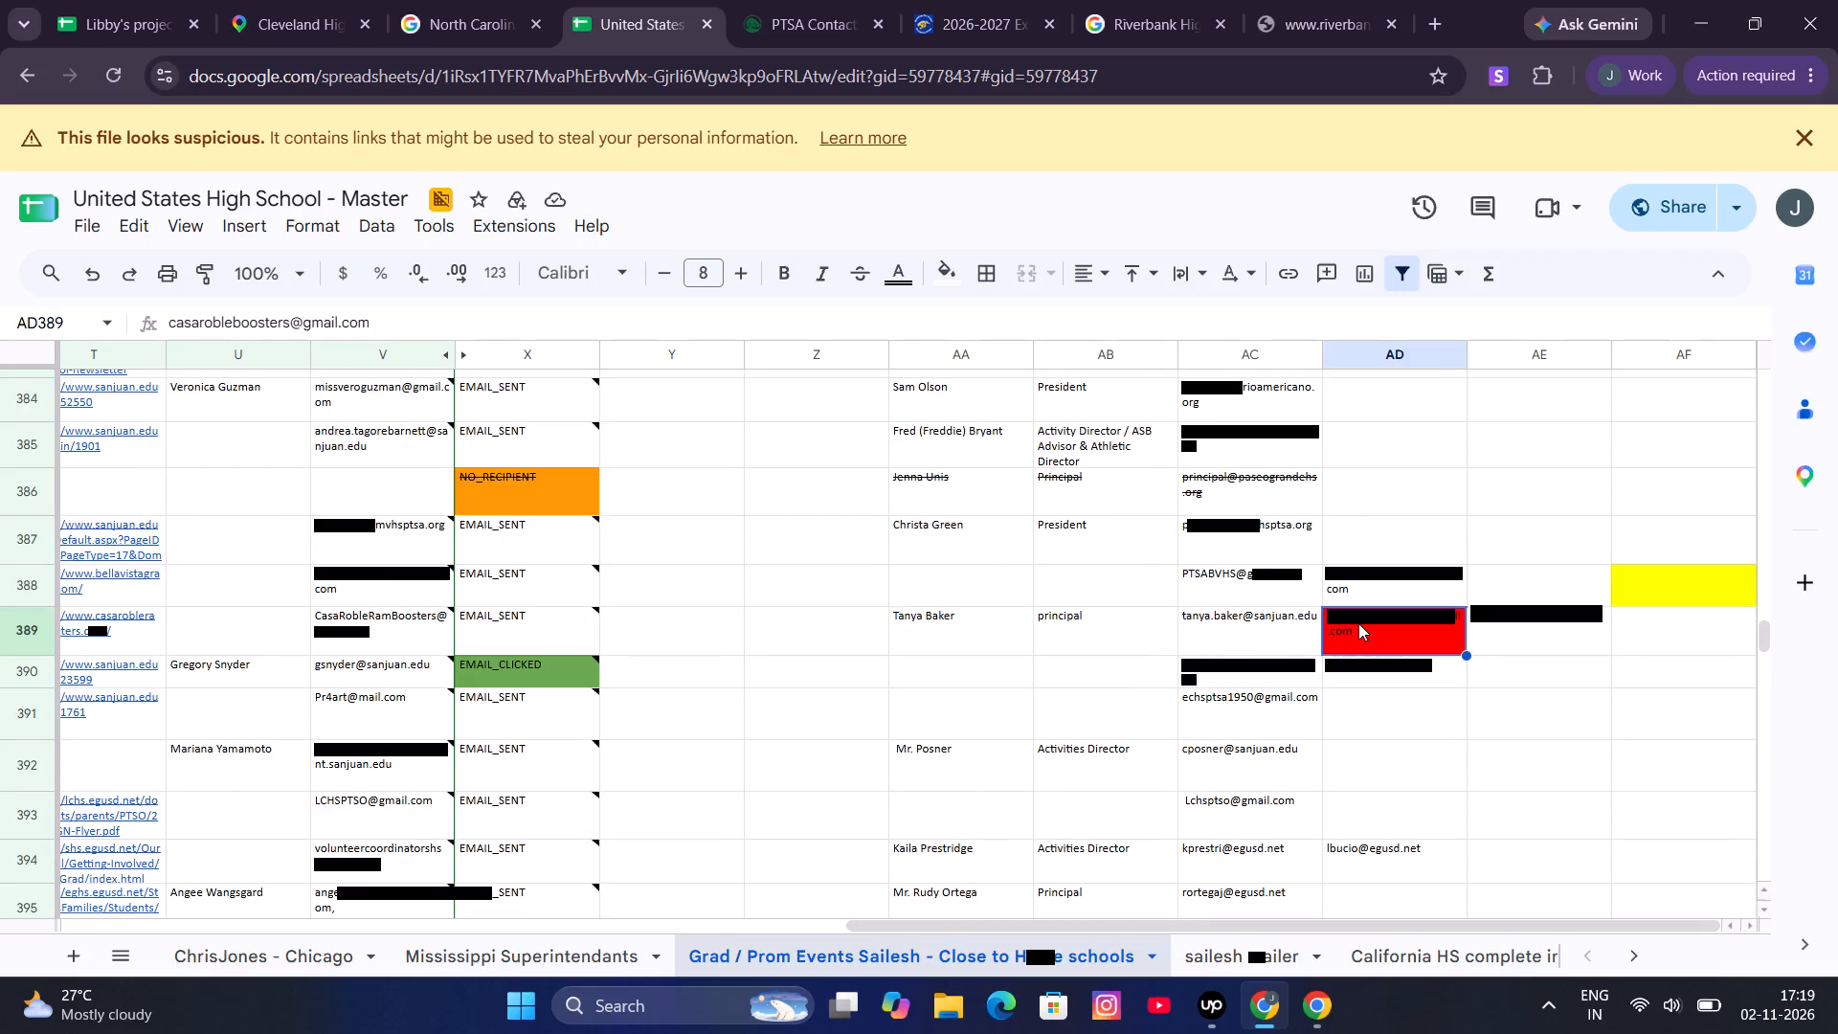
key(BackSpace)
click(953, 284)
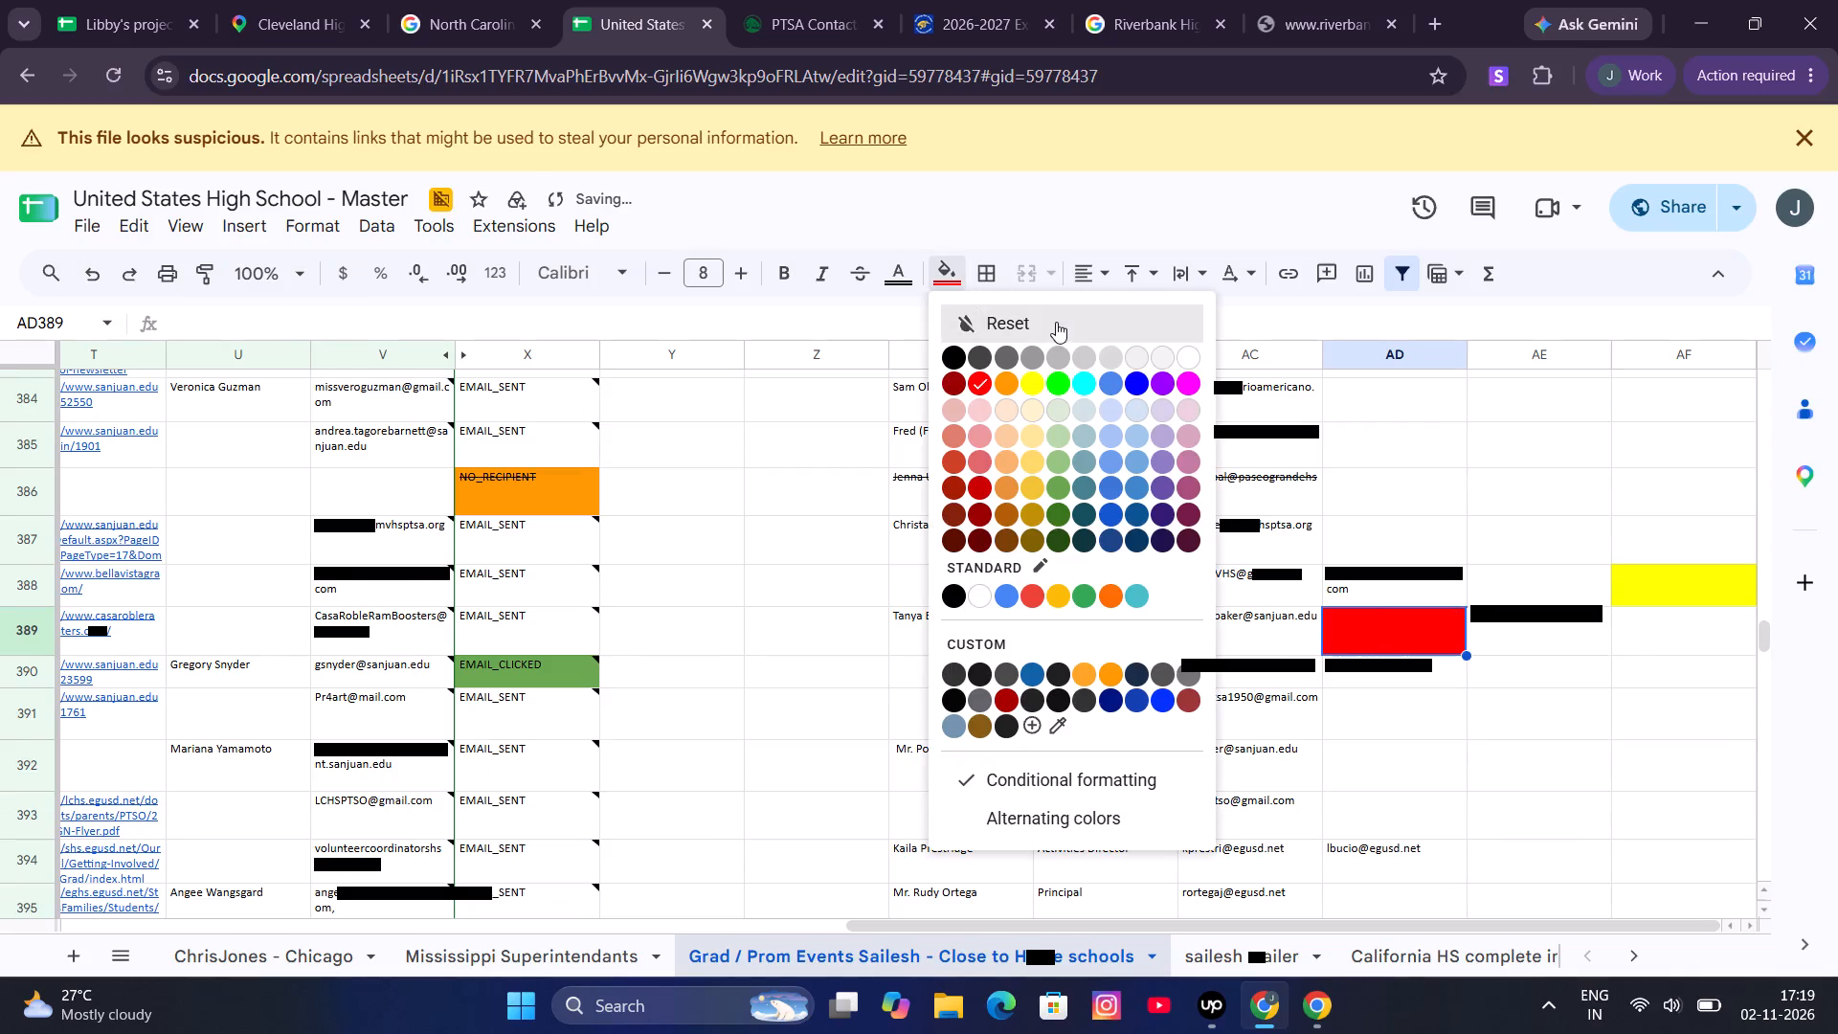
click(1186, 355)
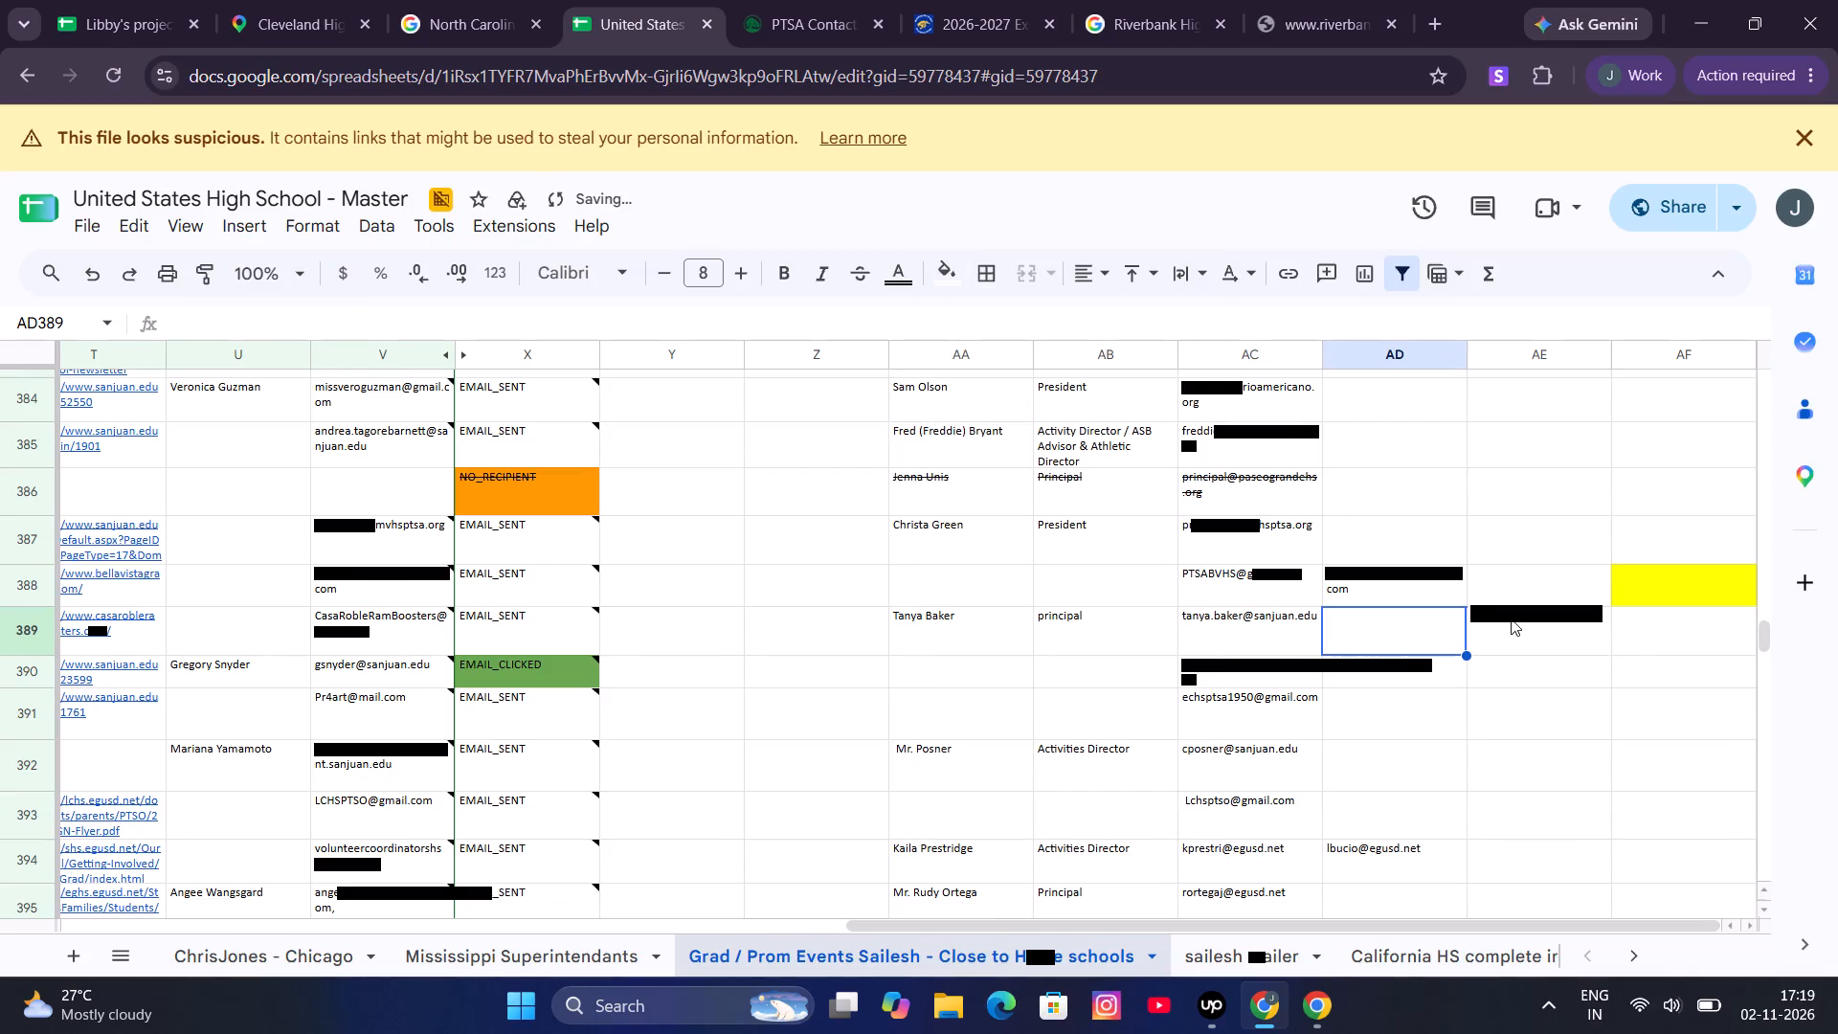
Move the email address from AE389 into AD389, leaving AE389 empty.
click(1510, 624)
key(ctrl+c)
click(1416, 627)
key(ctrl+v)
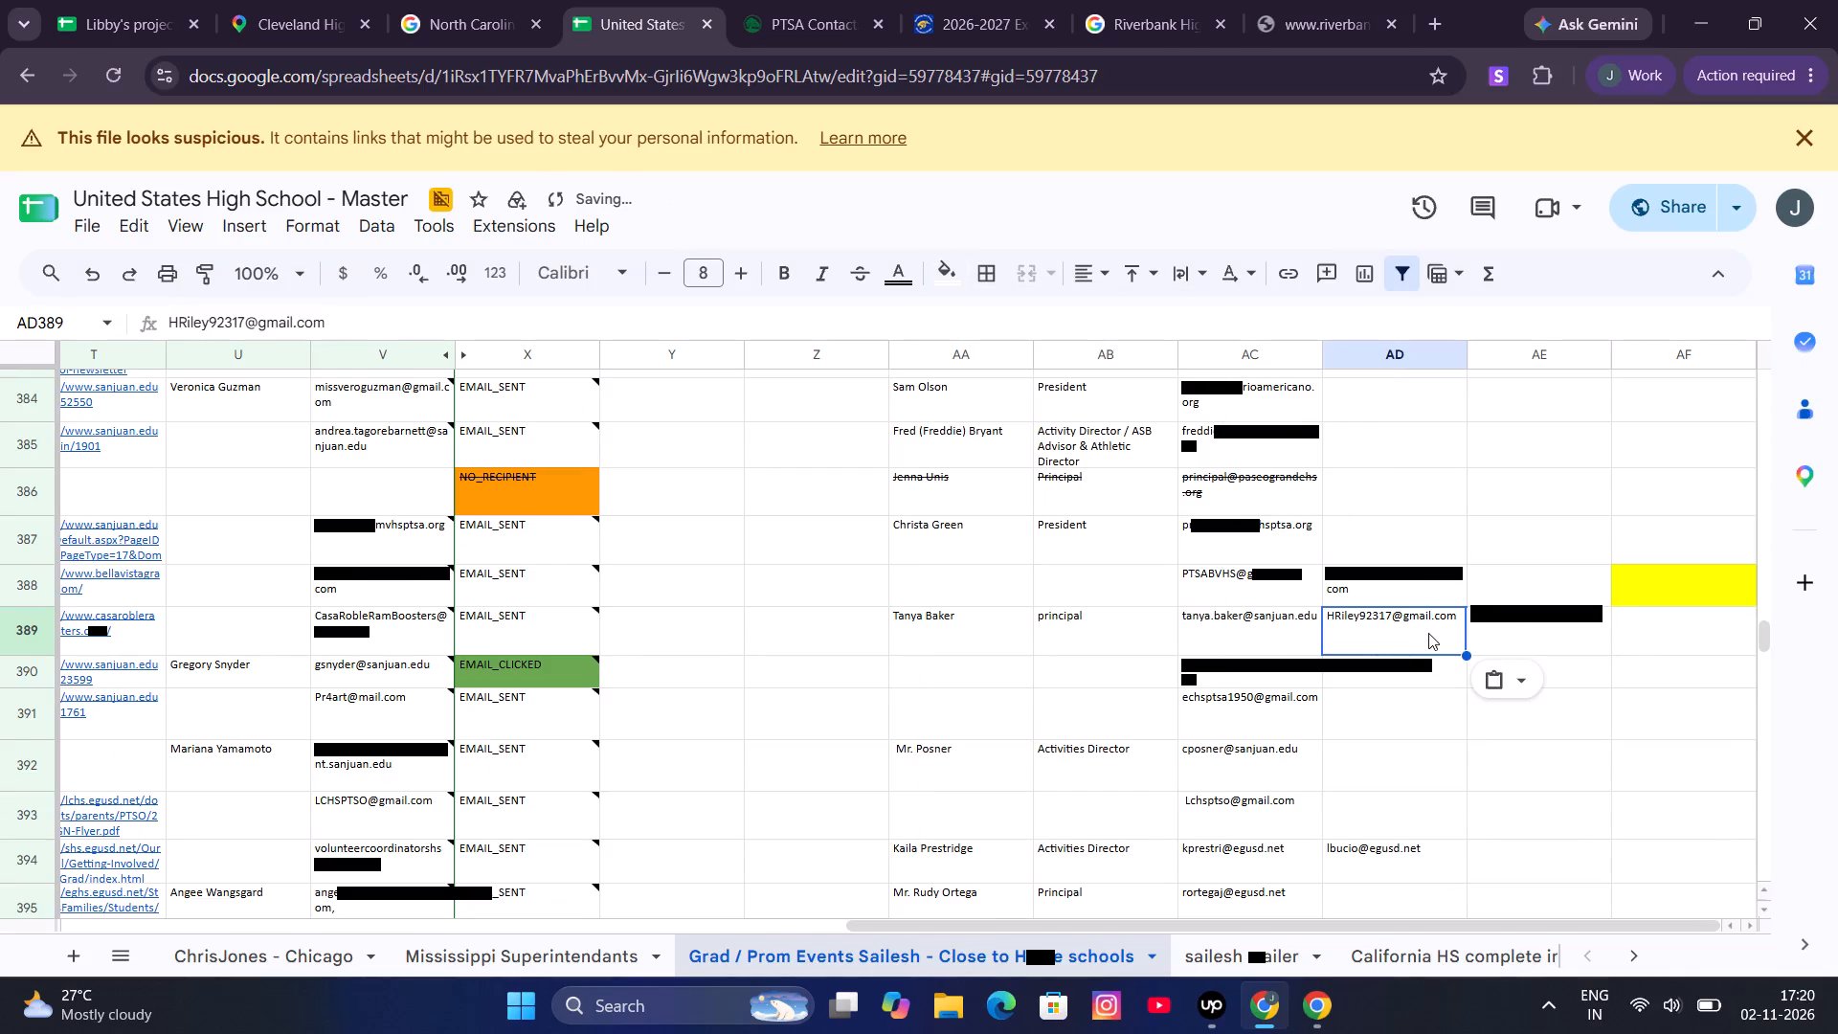
key(Right)
key(BackSpace)
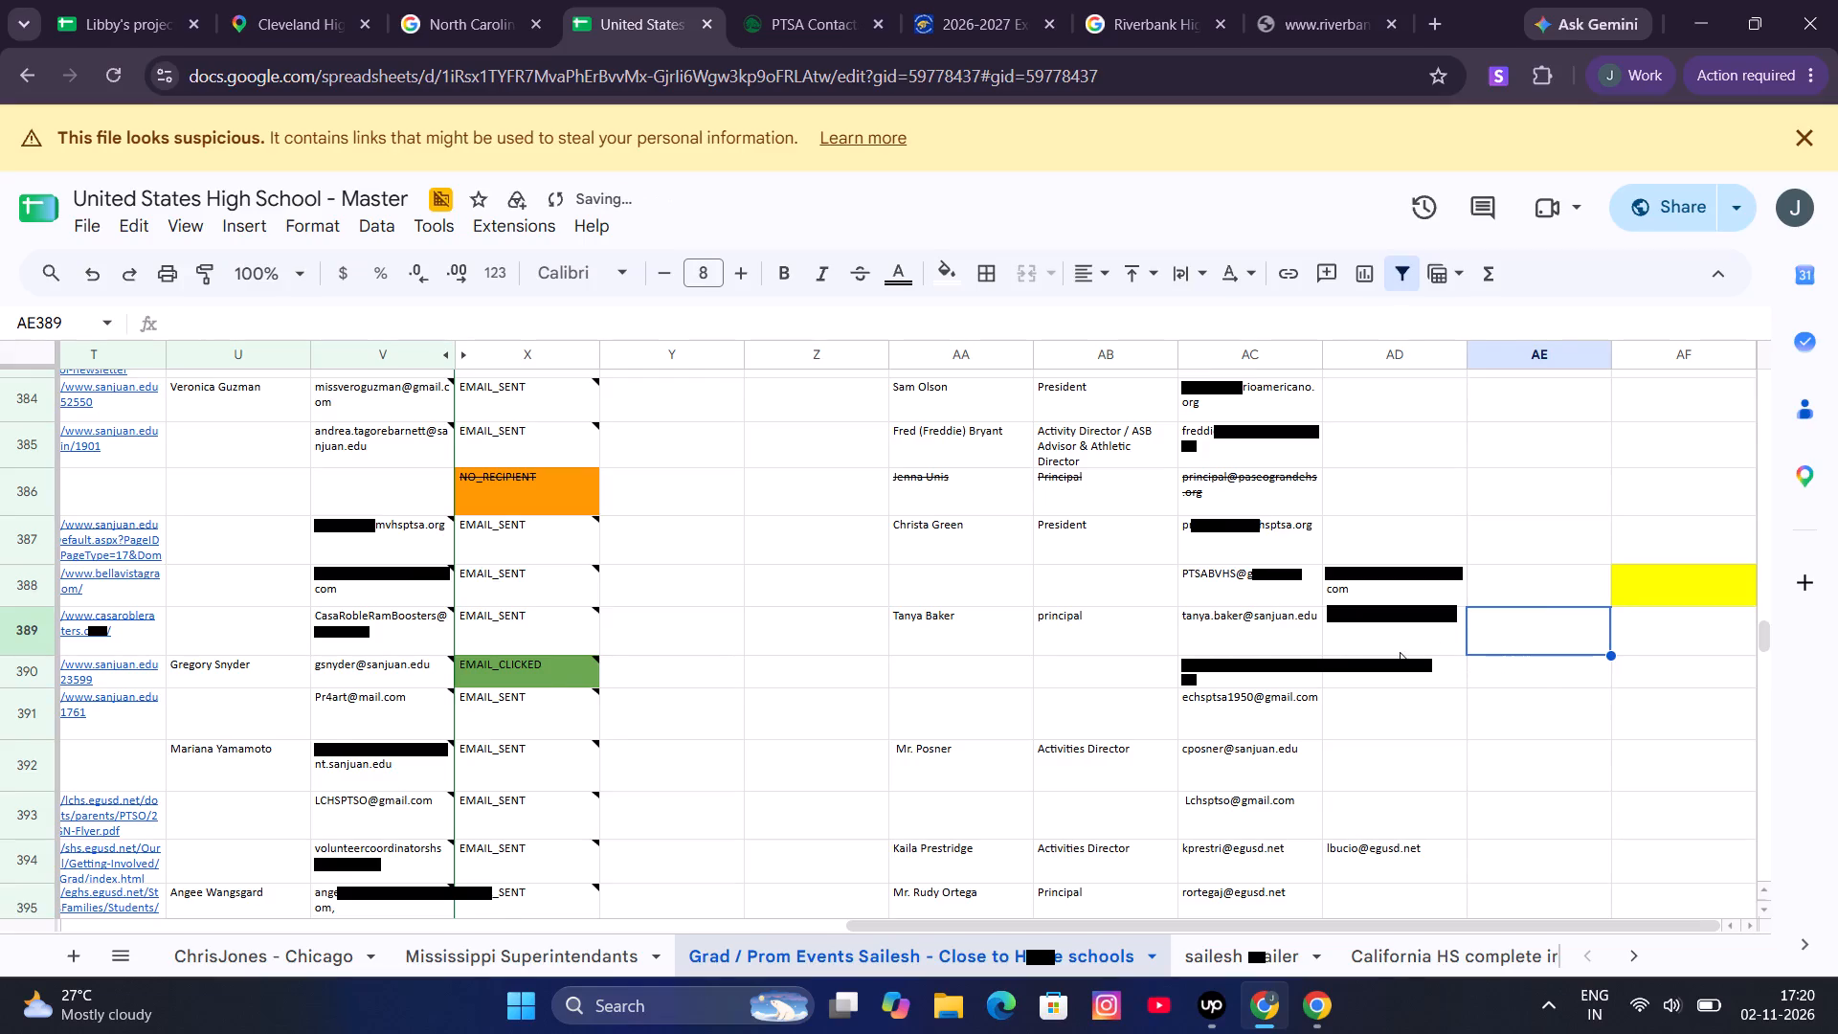
Examine the remaining rows below 389 of the Grad / Prom Events sheet for red-marked contact cells.
scroll(1351, 693, down, 4)
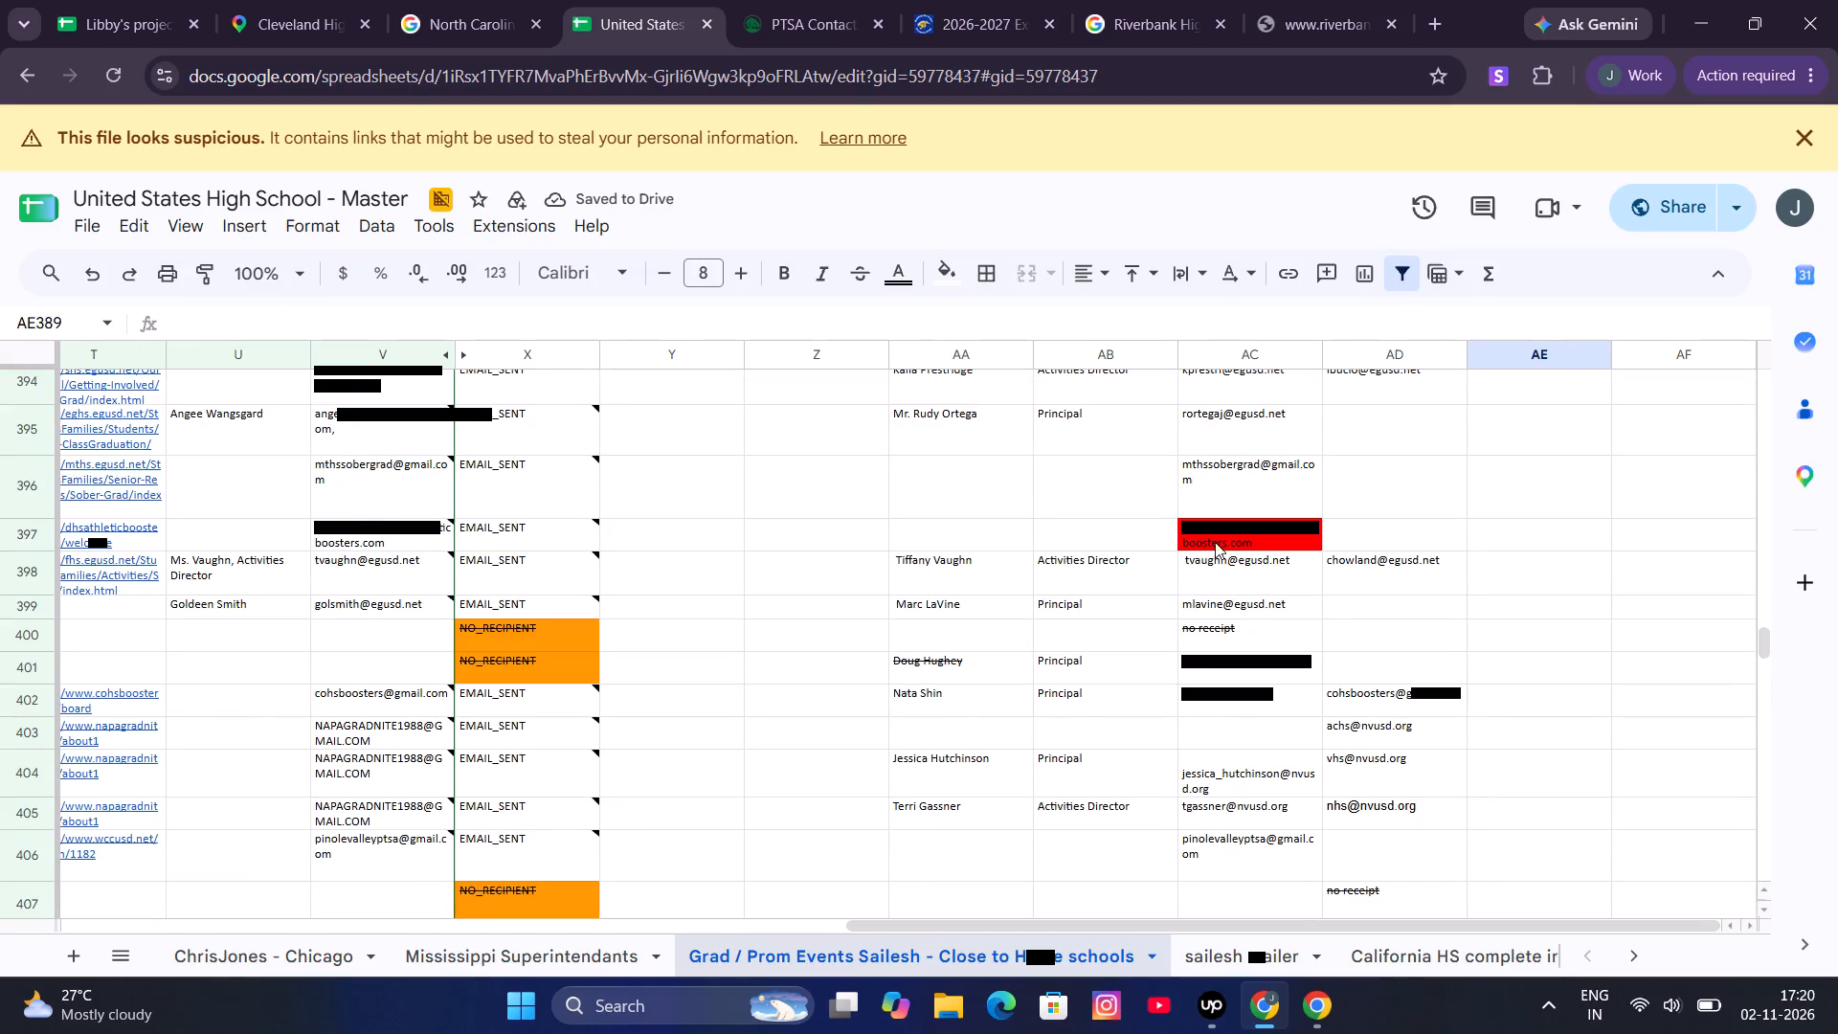
click(1211, 533)
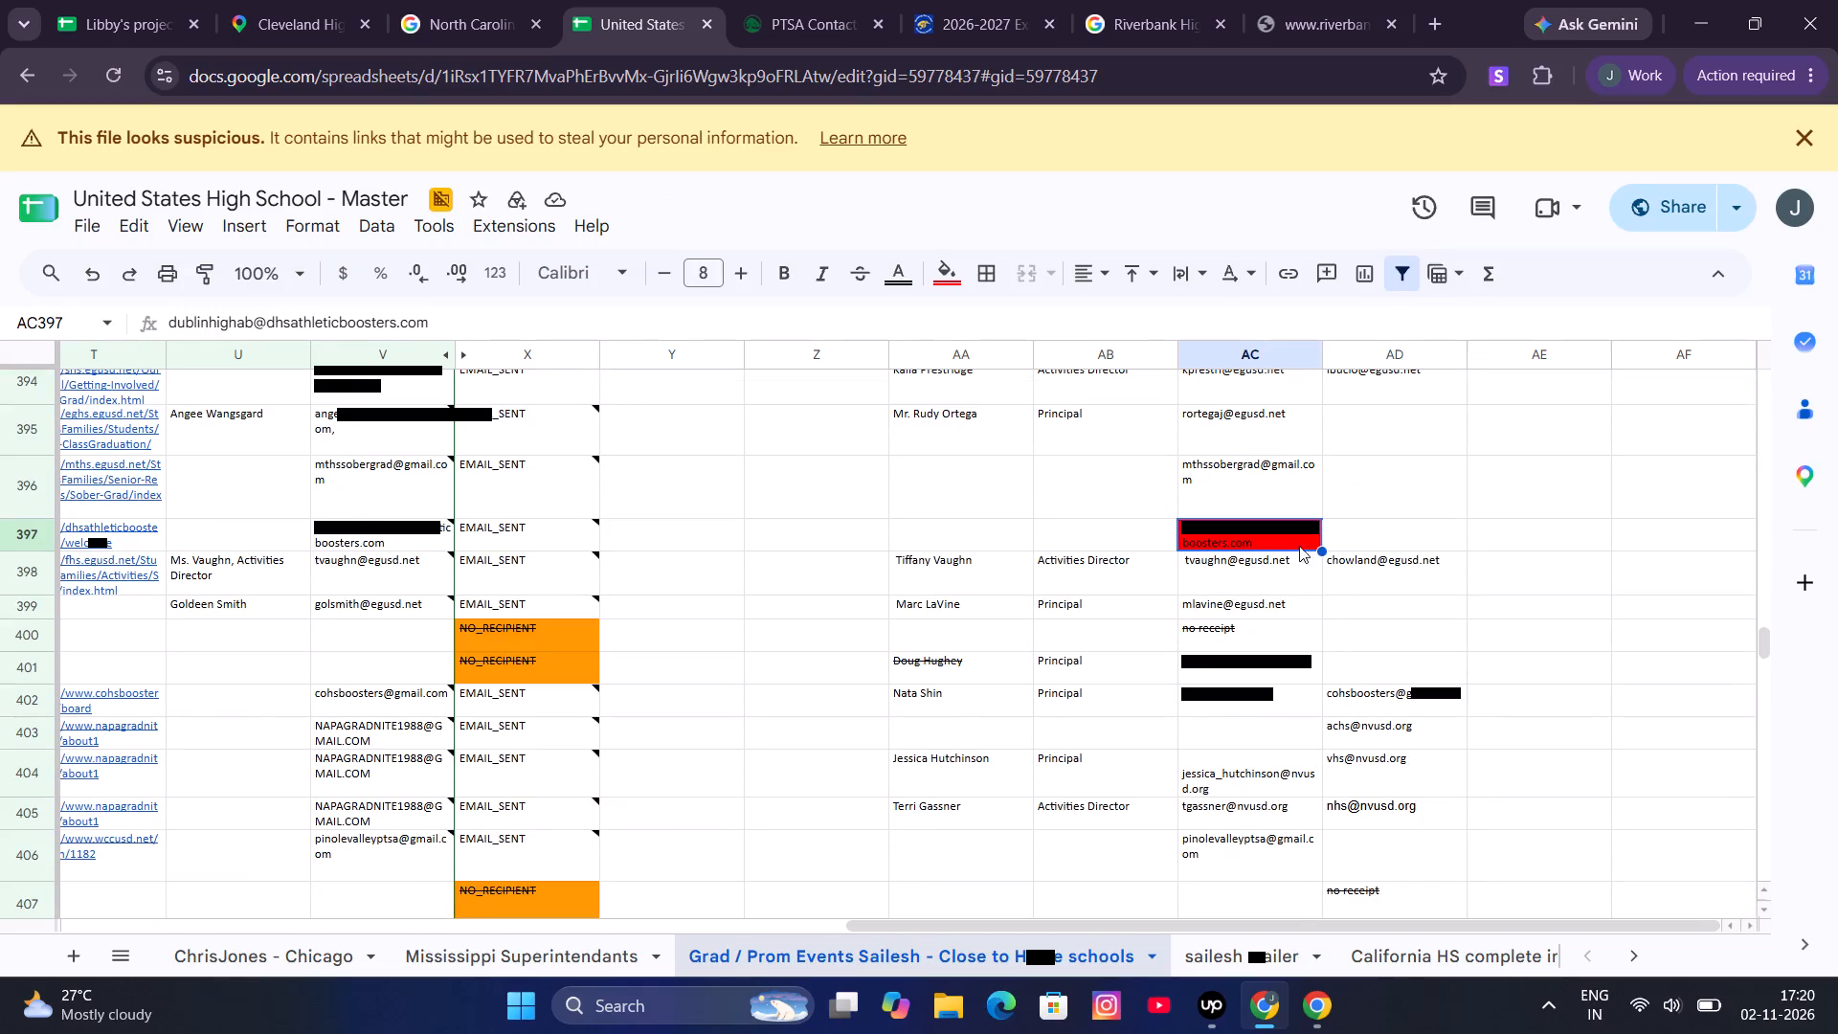
scroll(1292, 584, down, 1)
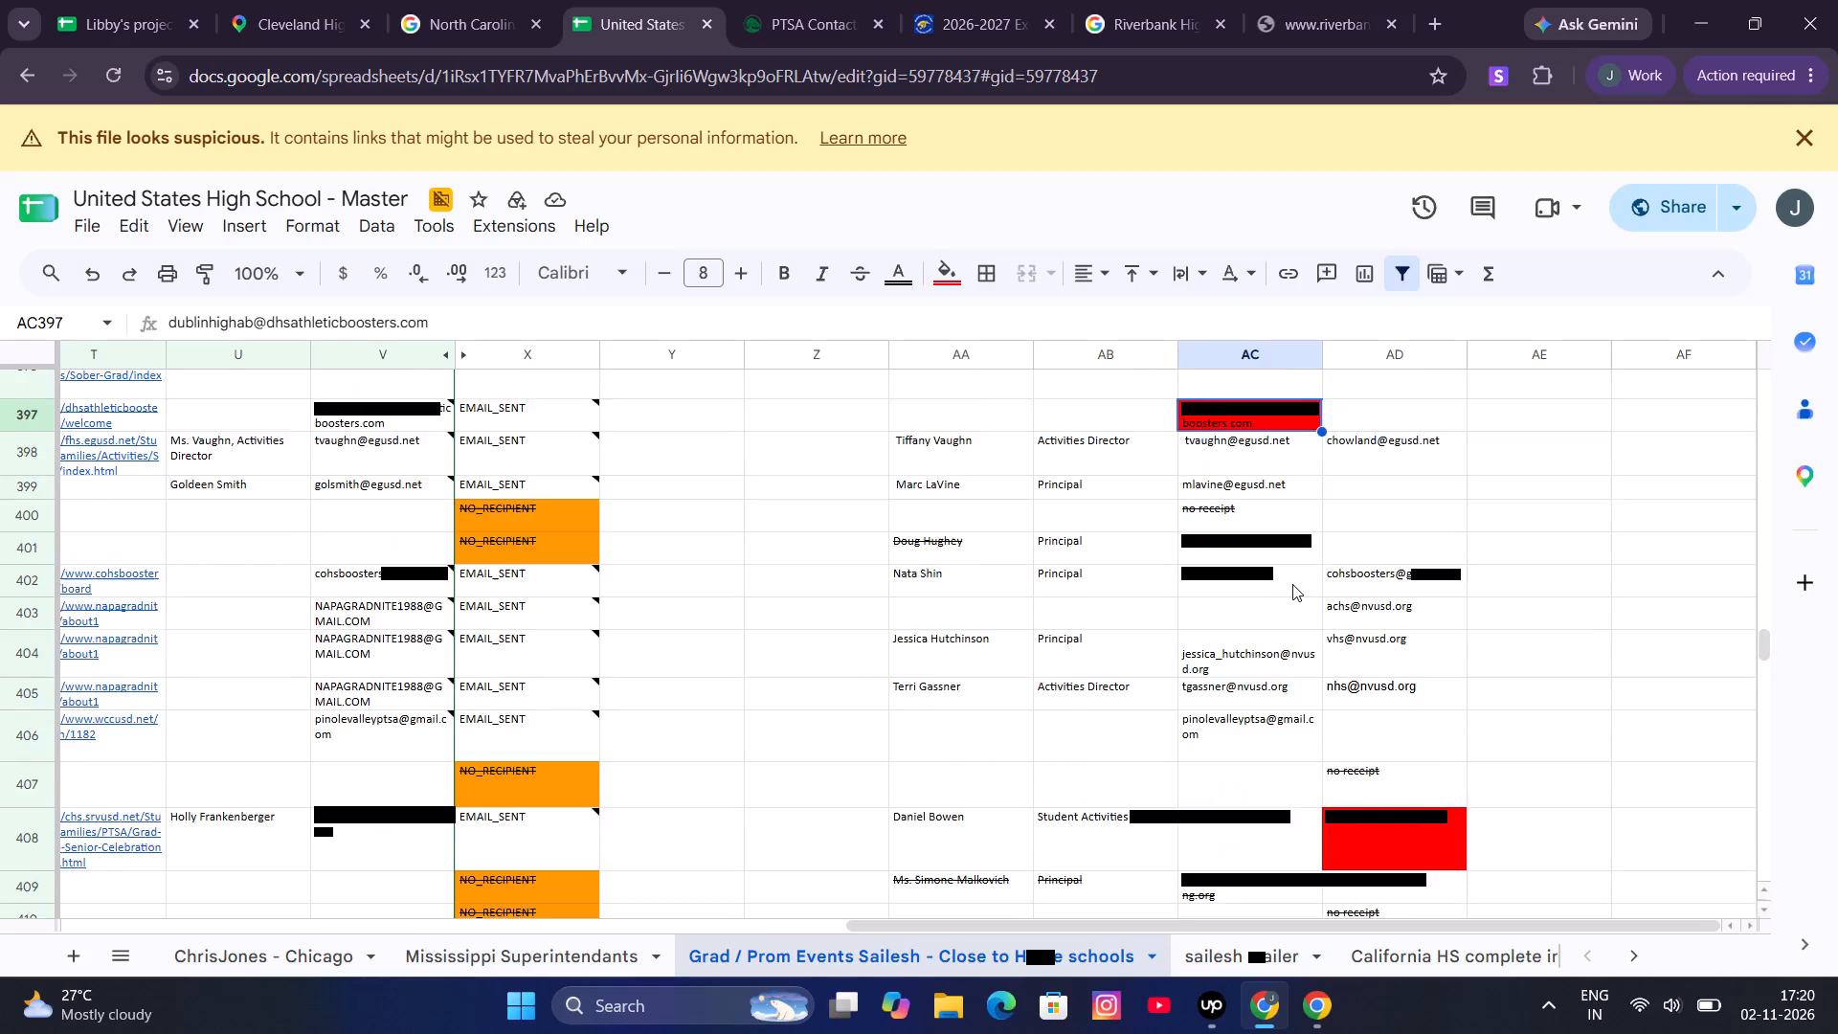
scroll(1292, 584, down, 1)
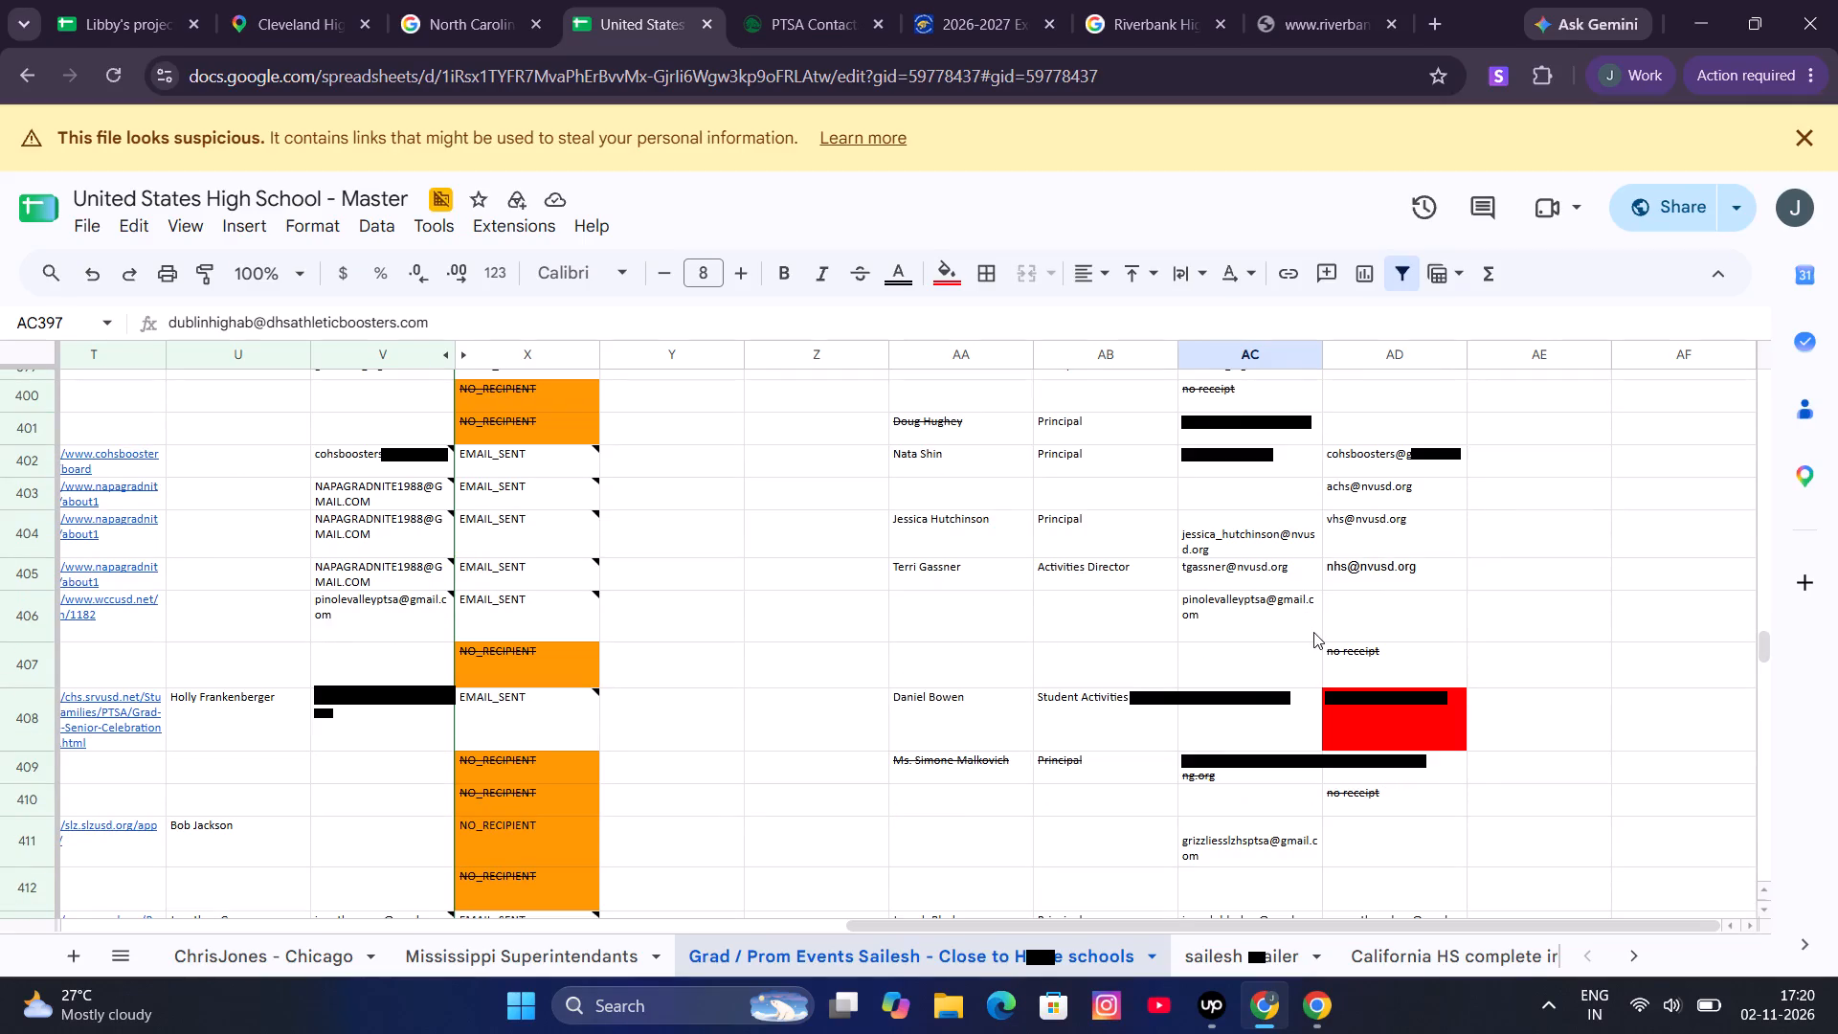
click(1338, 708)
scroll(1275, 701, down, 3)
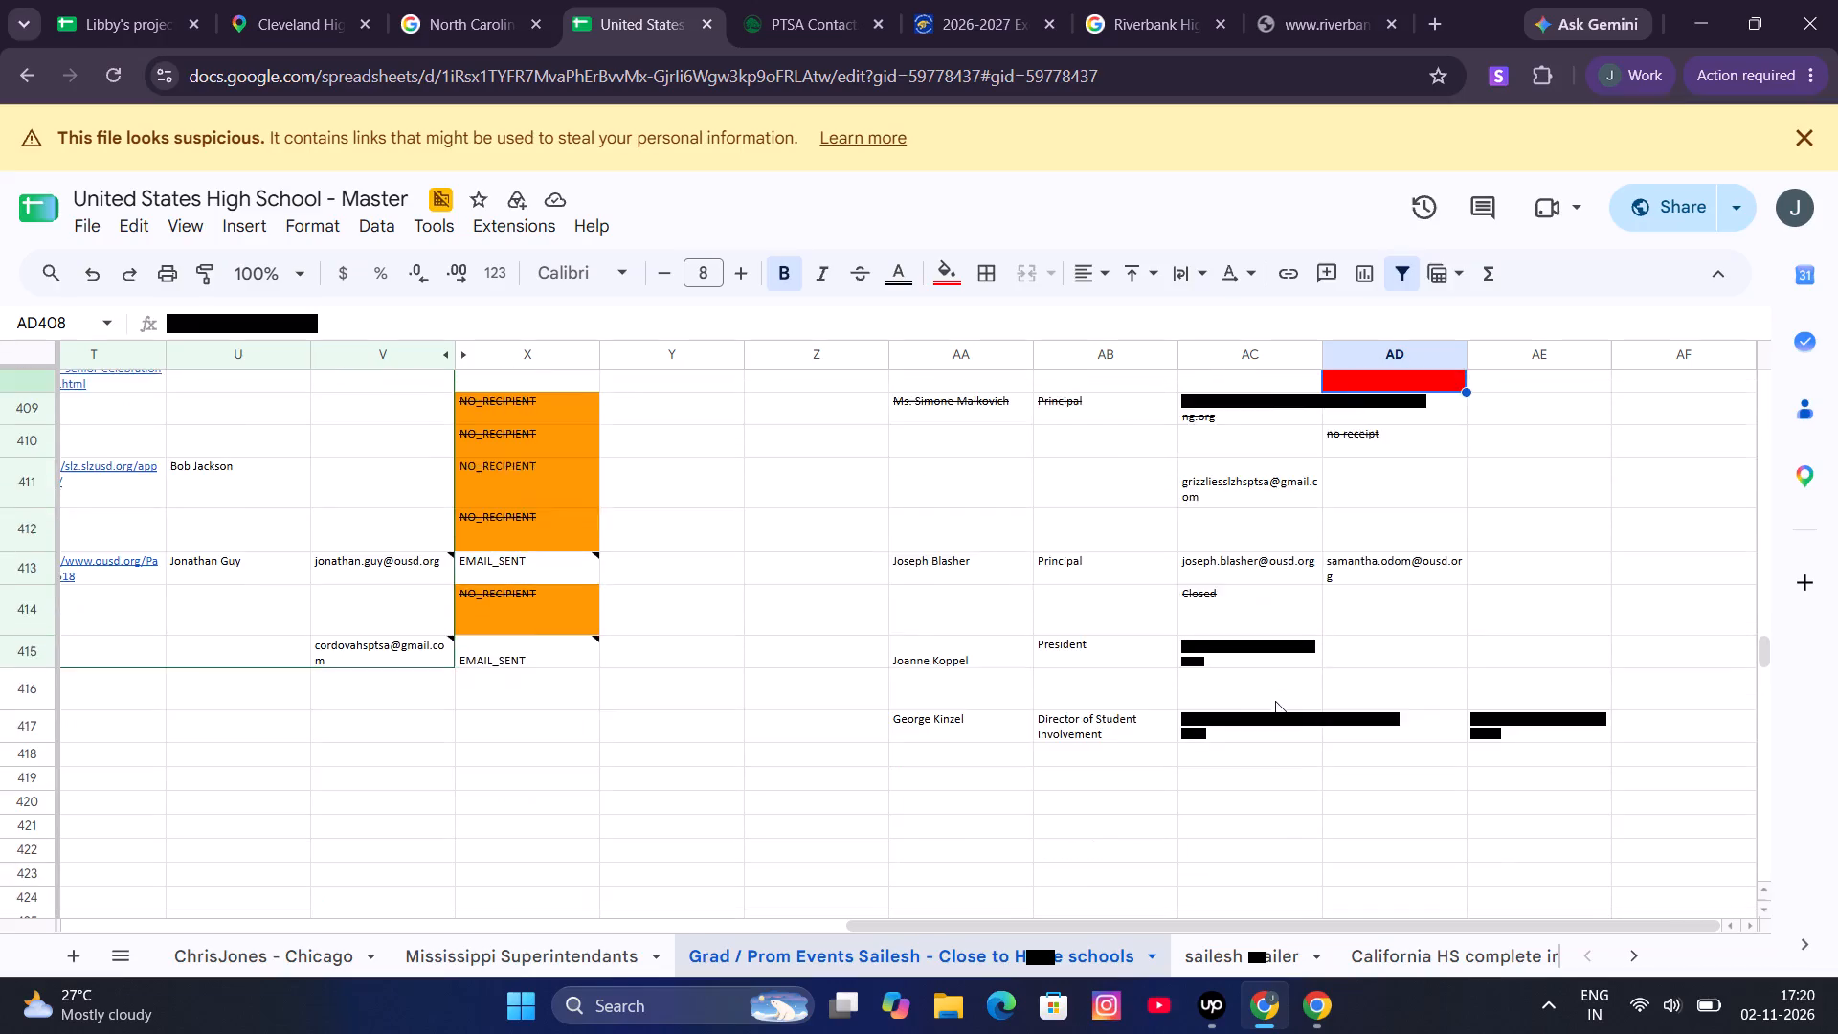
scroll(1275, 701, down, 2)
scroll(1275, 694, up, 4)
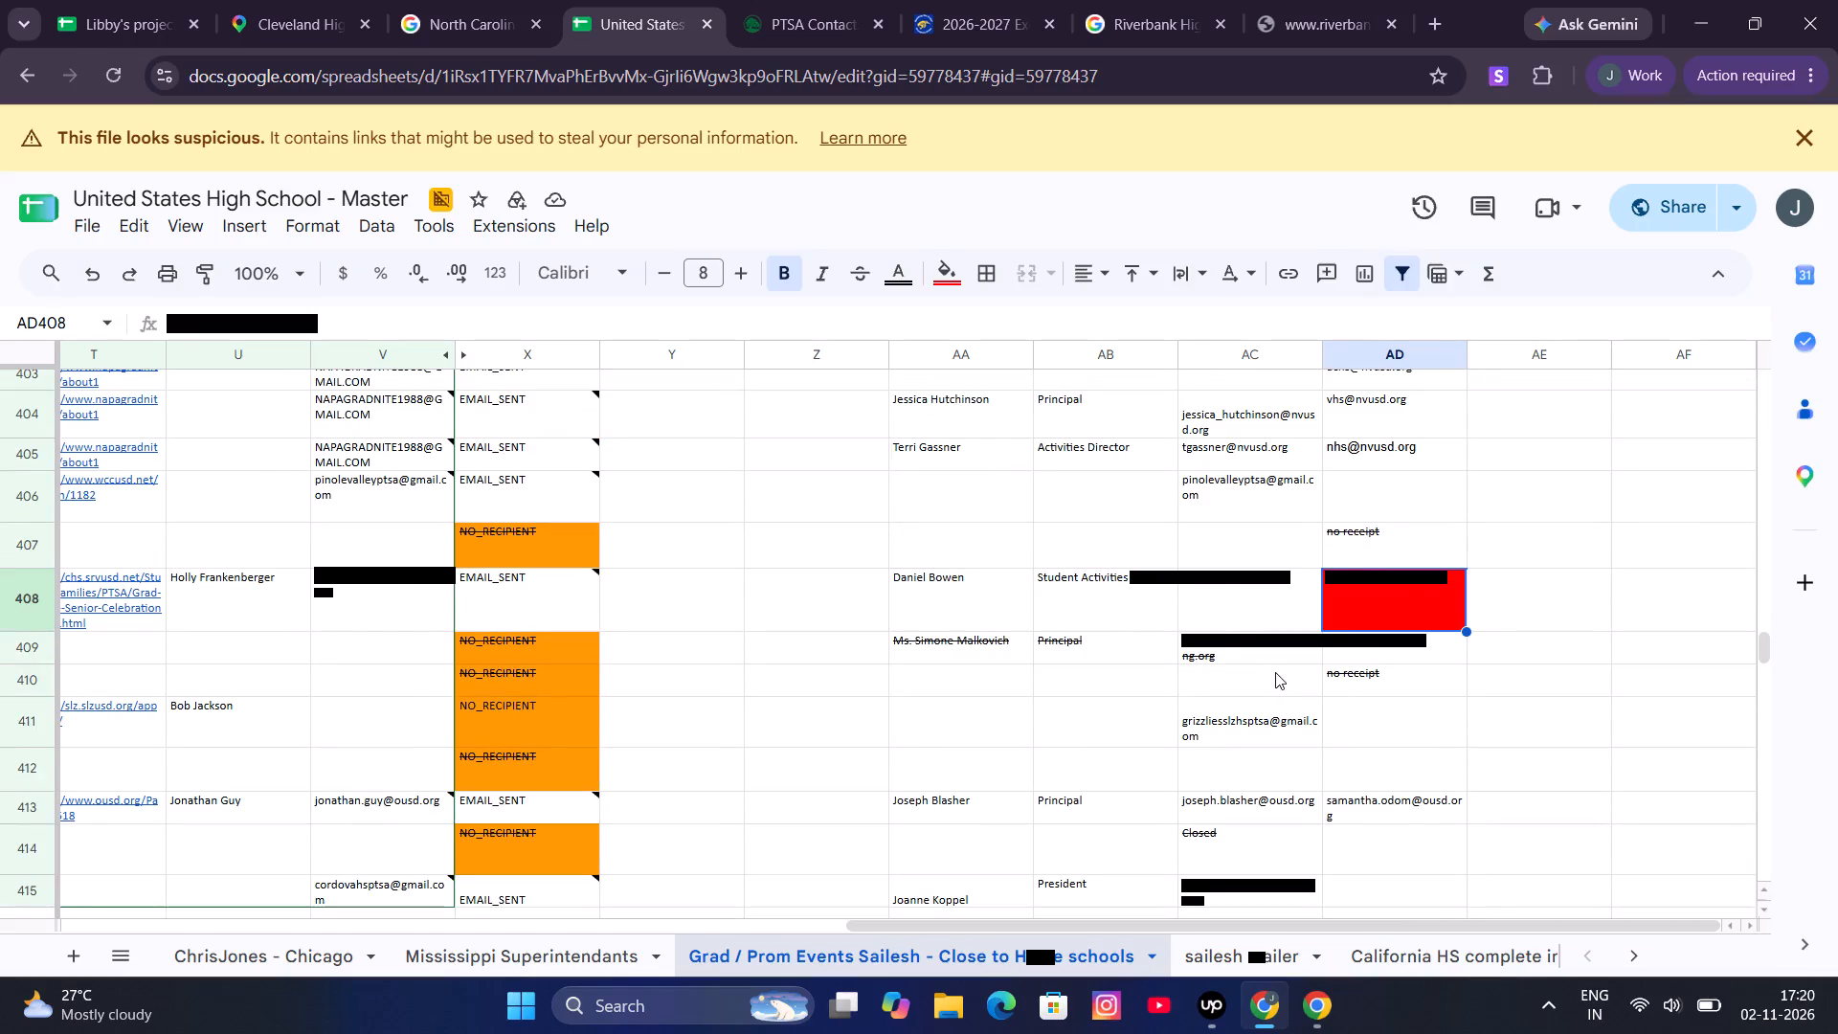
Copy the school name Dougherty Valley High from C408 into a Google search in a new browser tab.
key(Left)
key(Left)
key(Left)
key(Left)
key(Left)
key(Left)
key(Left)
key(Left)
key(Left)
key(Left)
key(Left)
key(Left)
key(Left)
key(Left)
key(Left)
key(Left)
key(Left)
key(Left)
key(Left)
key(Left)
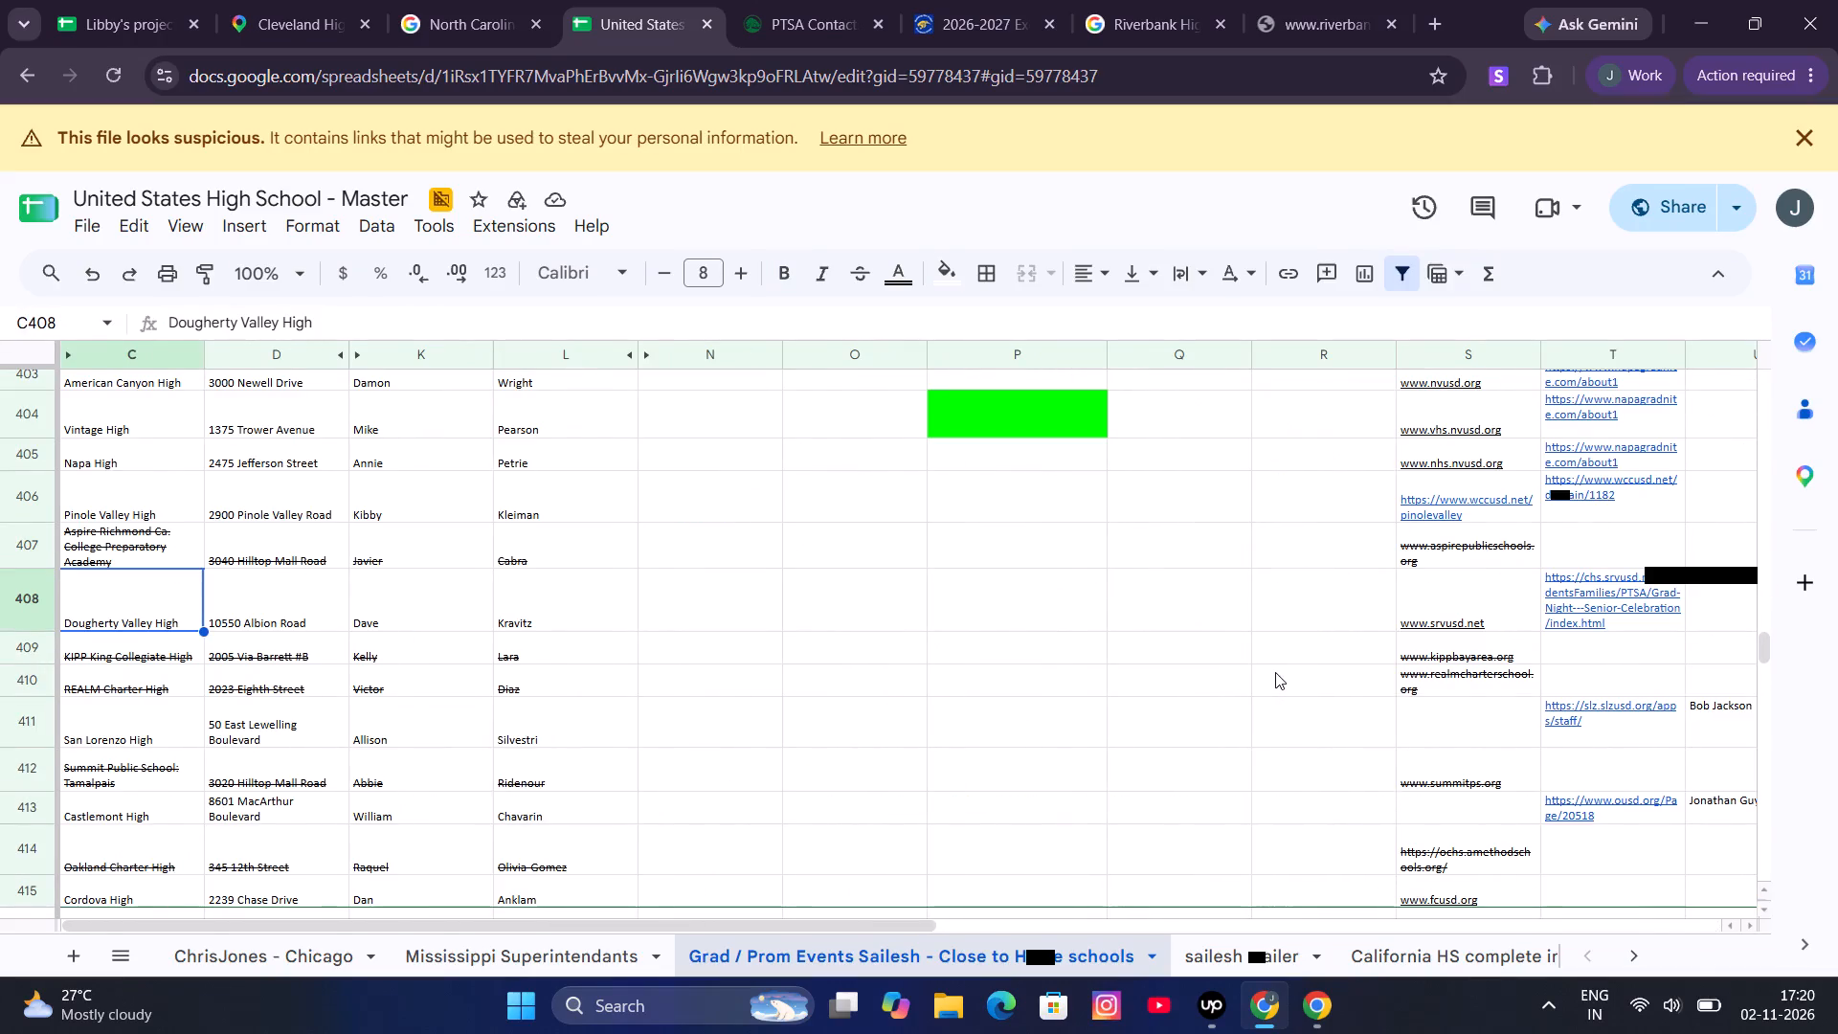
key(ctrl+c)
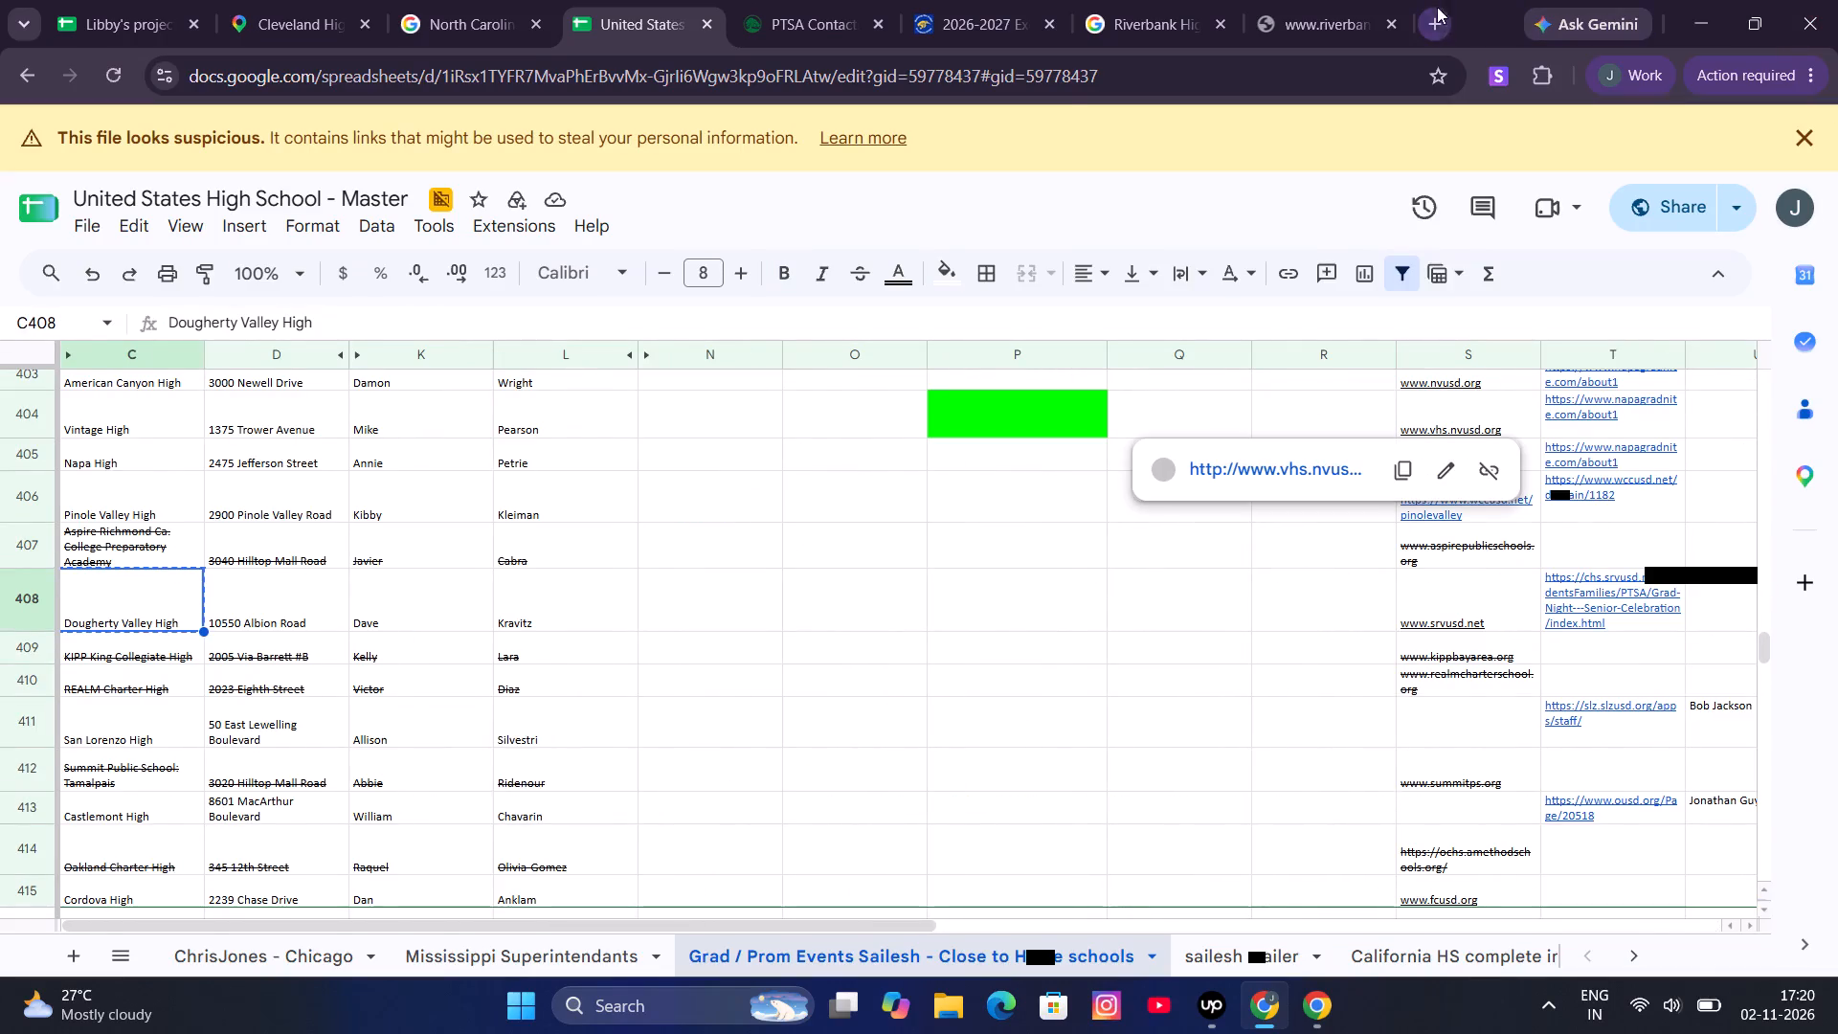
click(1436, 22)
click(865, 470)
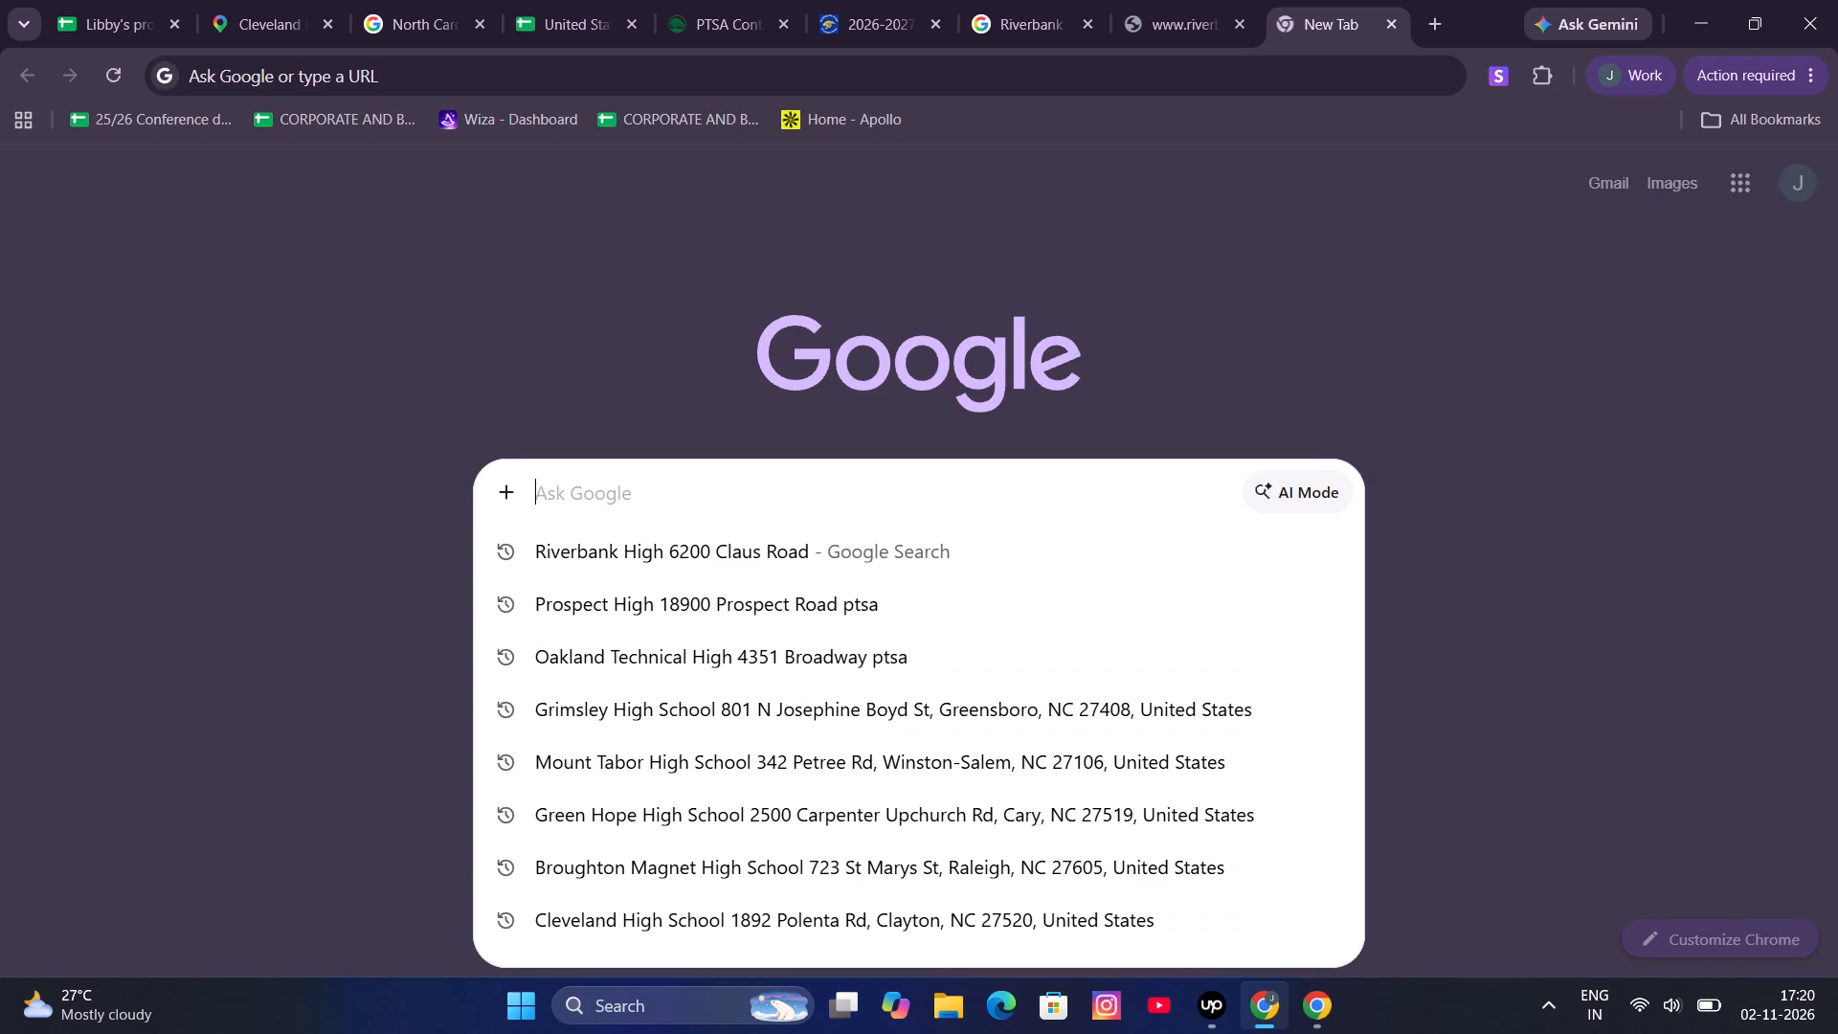
key(ctrl+v)
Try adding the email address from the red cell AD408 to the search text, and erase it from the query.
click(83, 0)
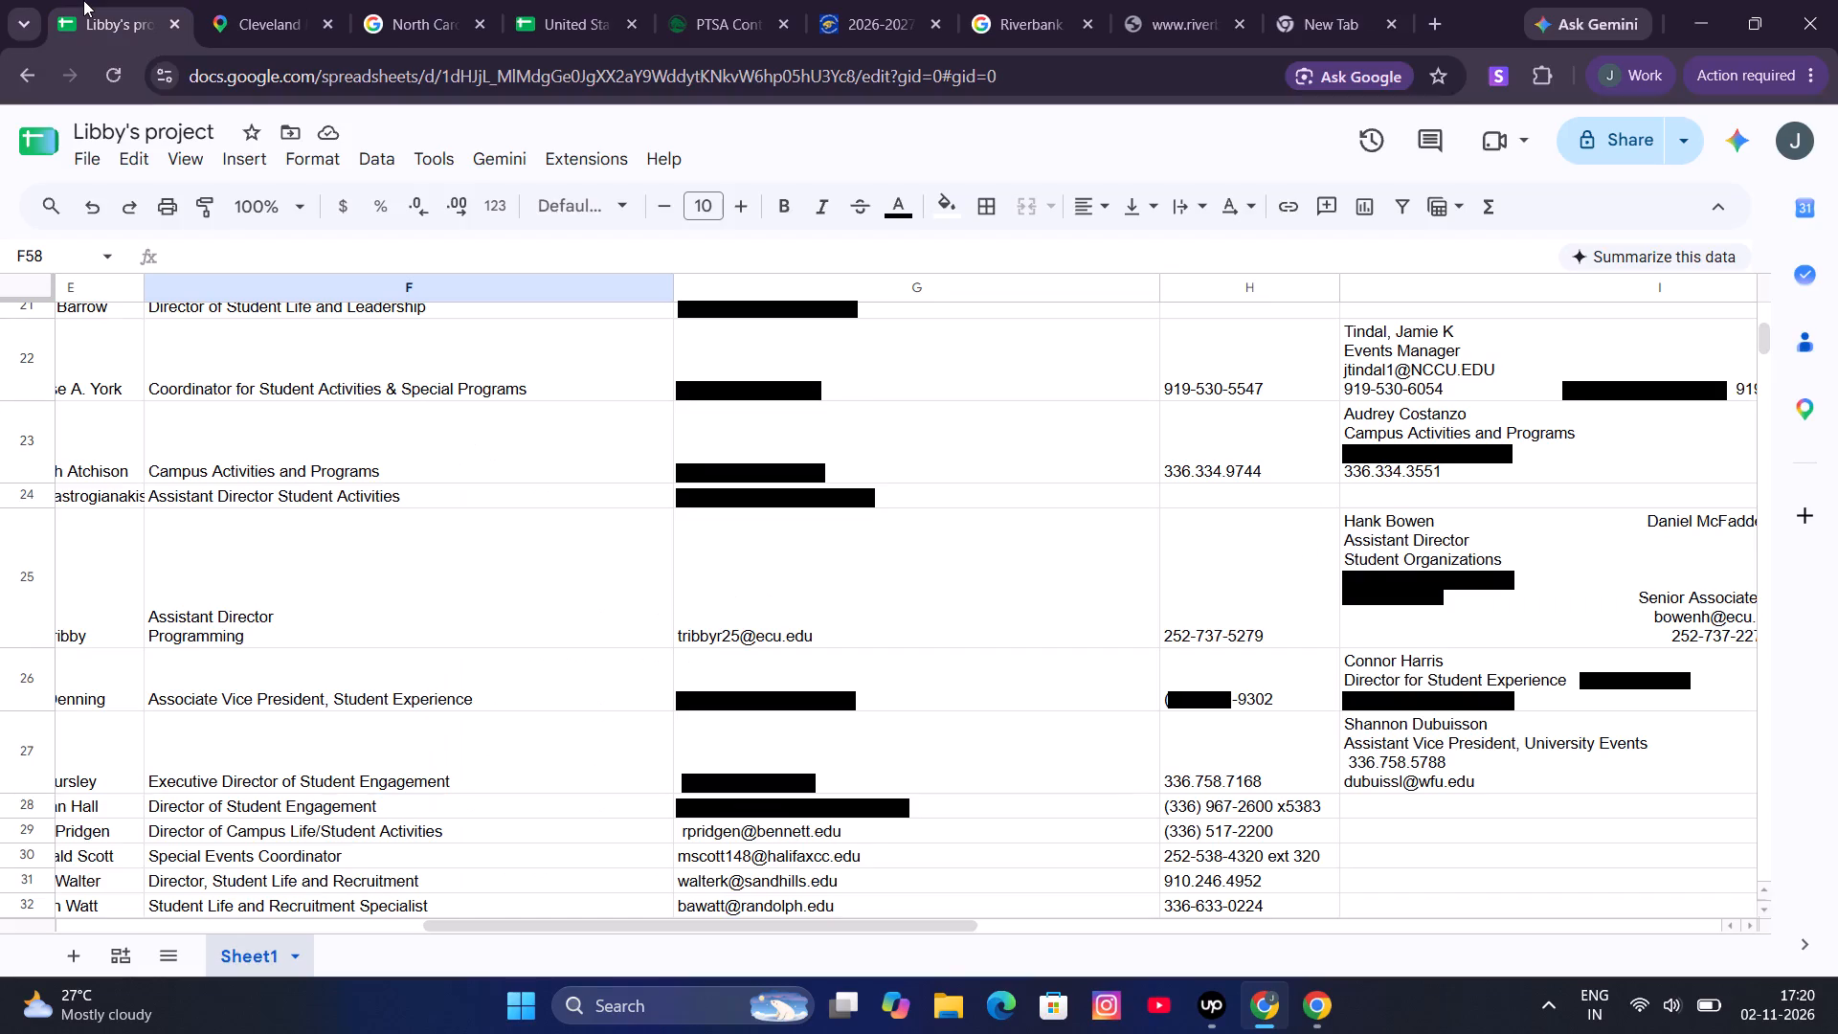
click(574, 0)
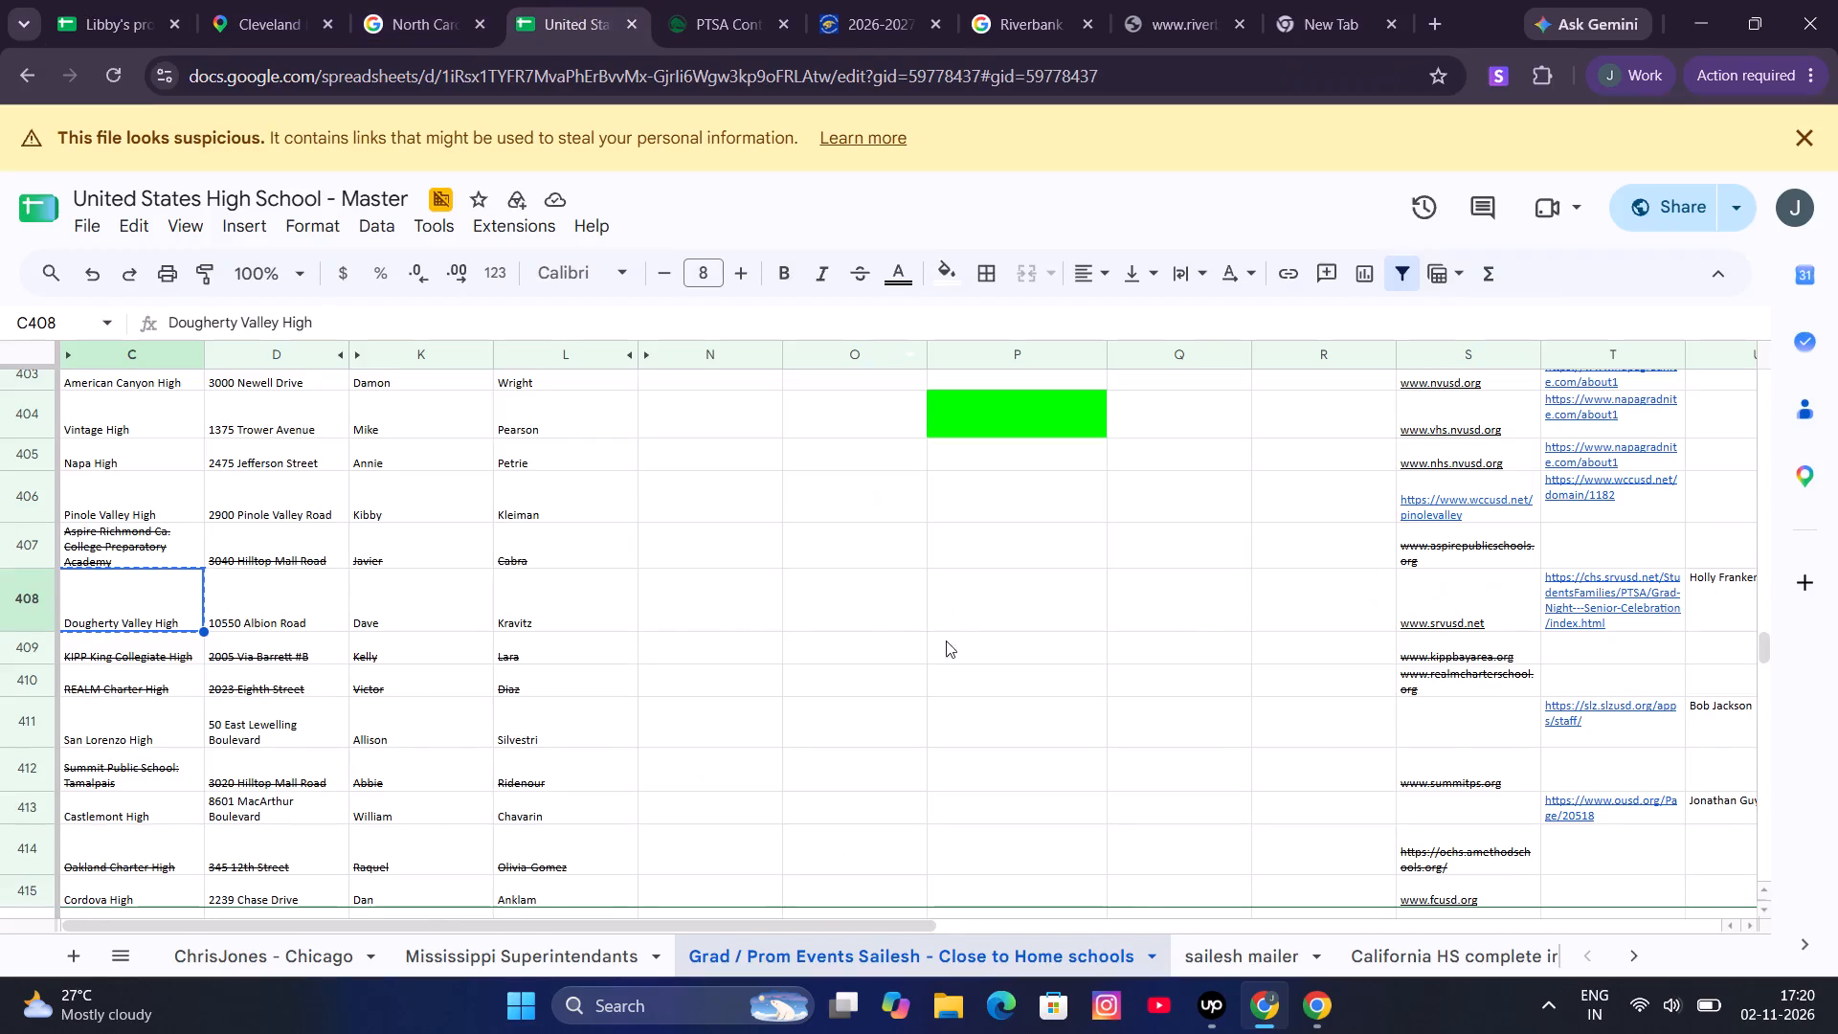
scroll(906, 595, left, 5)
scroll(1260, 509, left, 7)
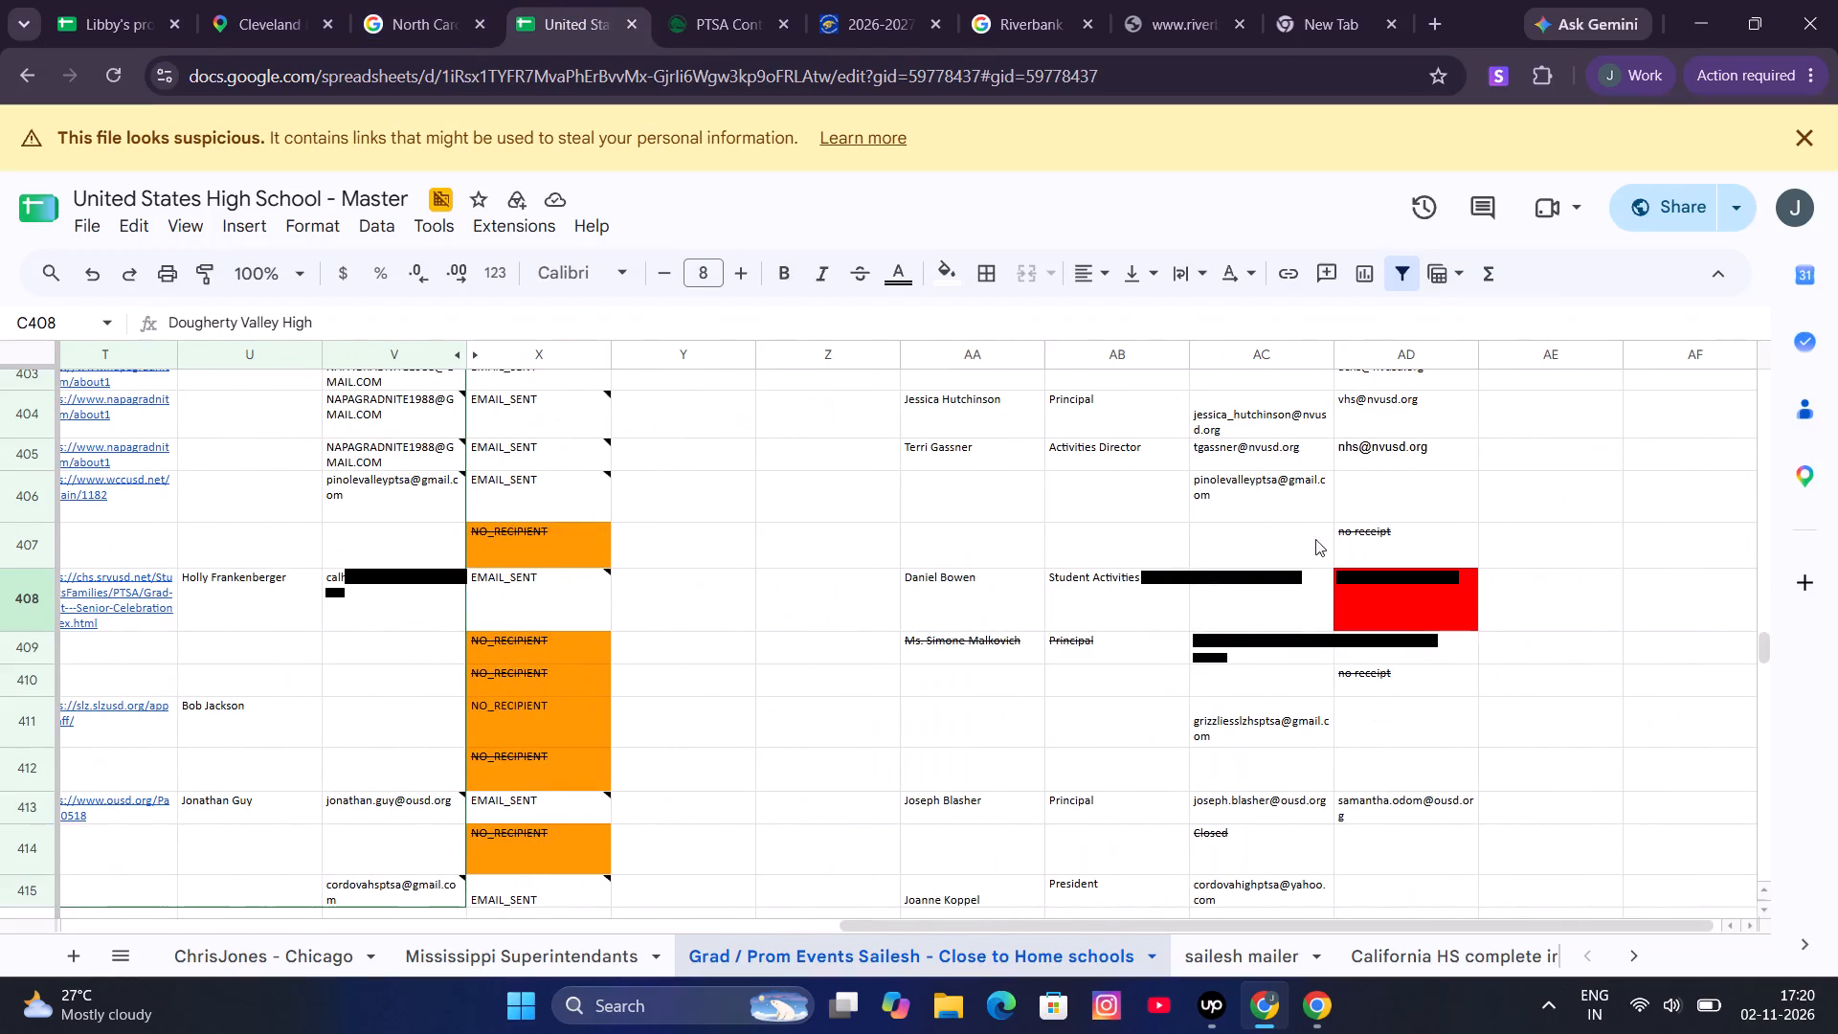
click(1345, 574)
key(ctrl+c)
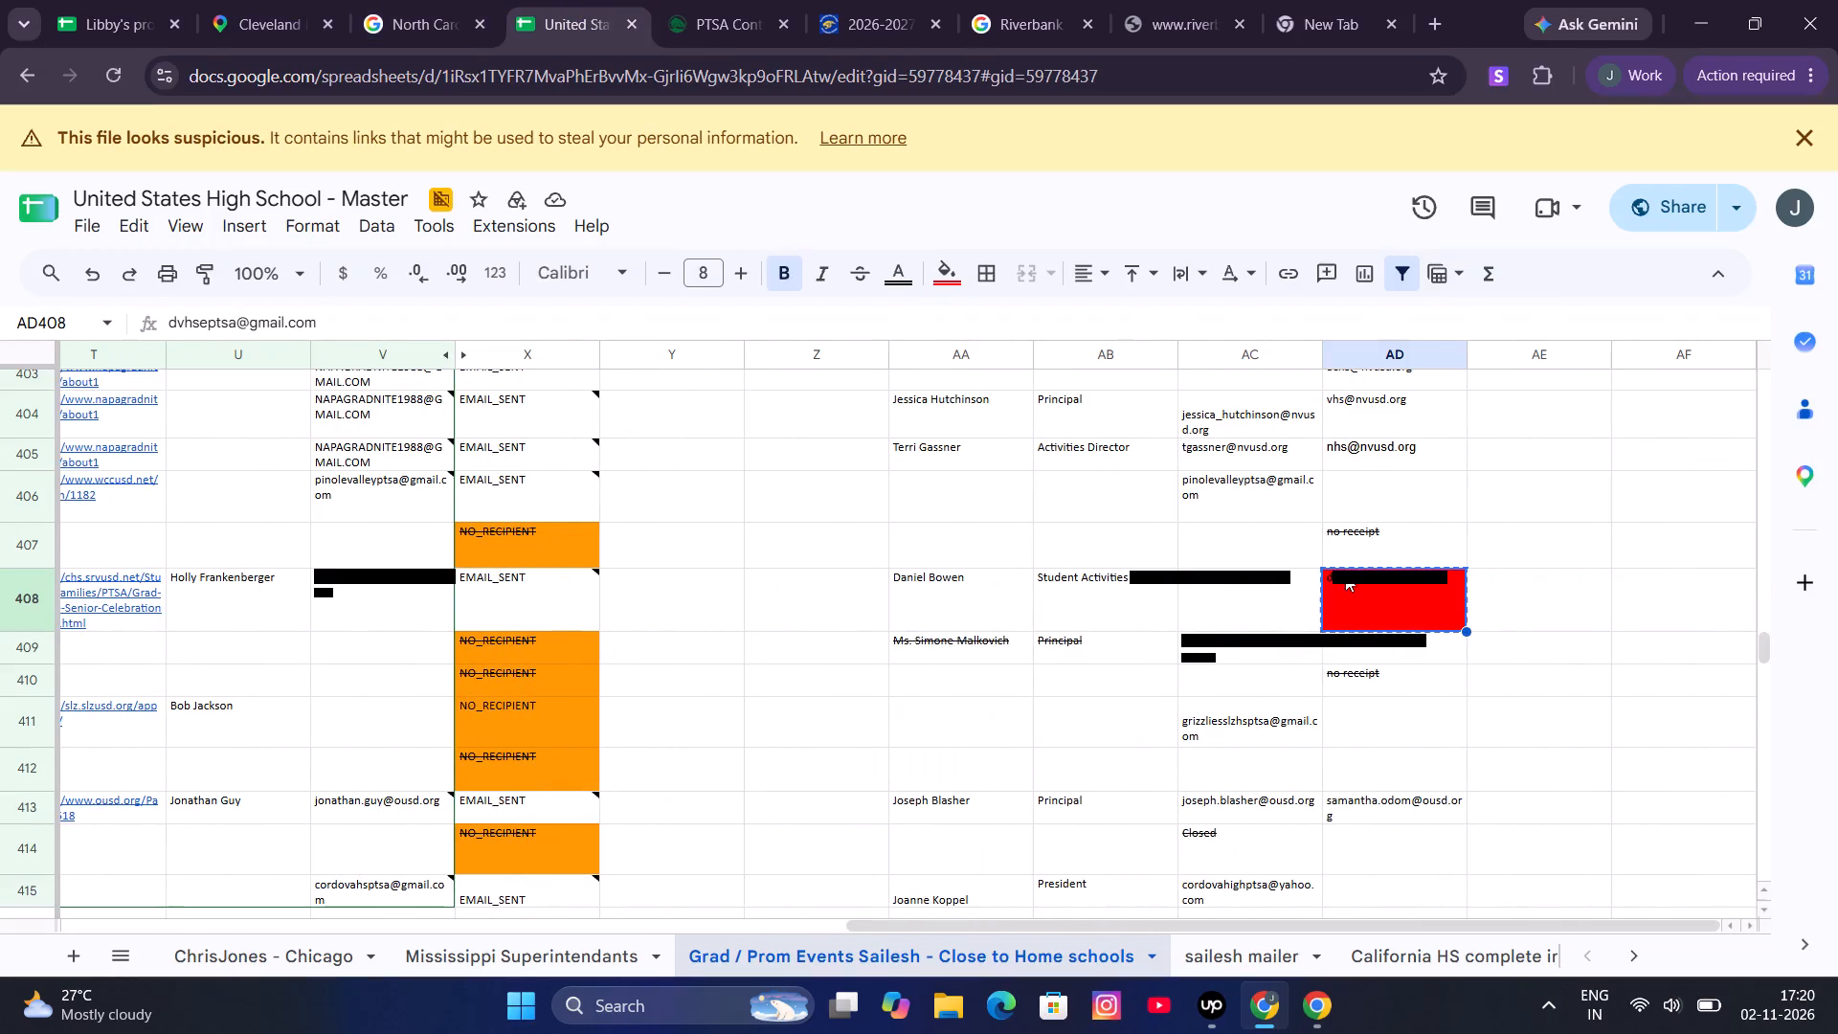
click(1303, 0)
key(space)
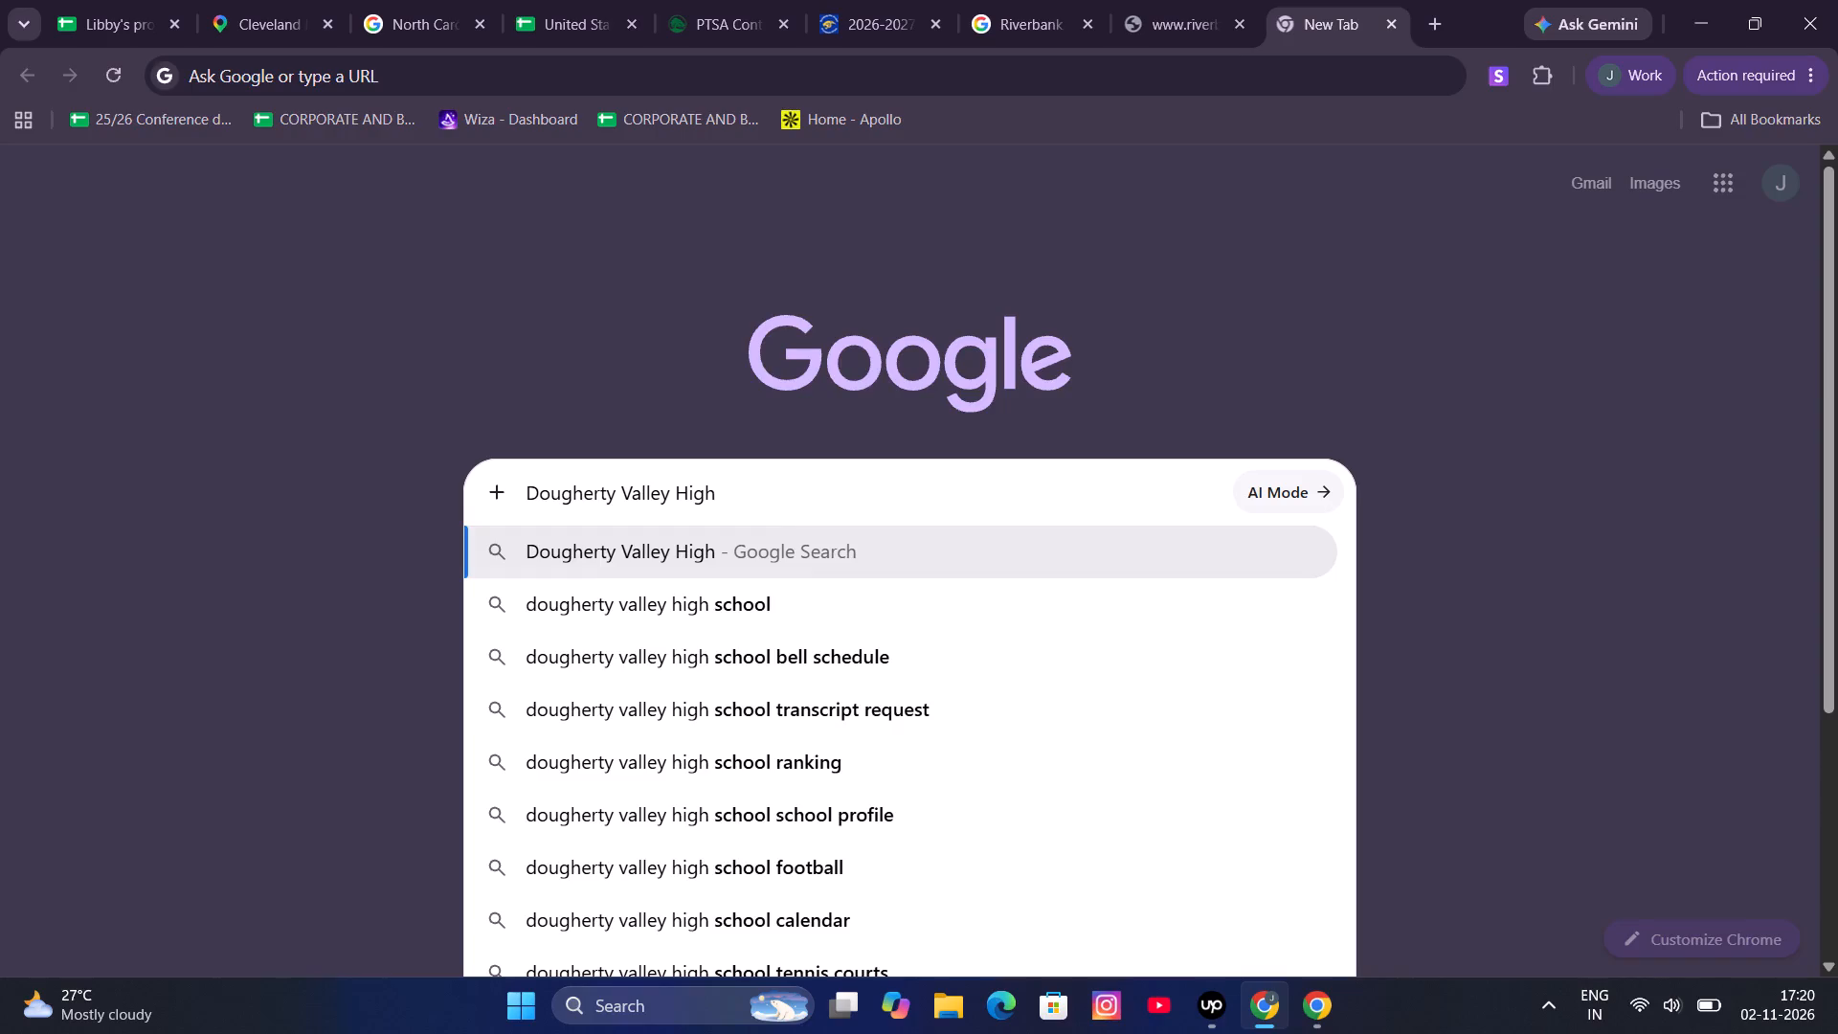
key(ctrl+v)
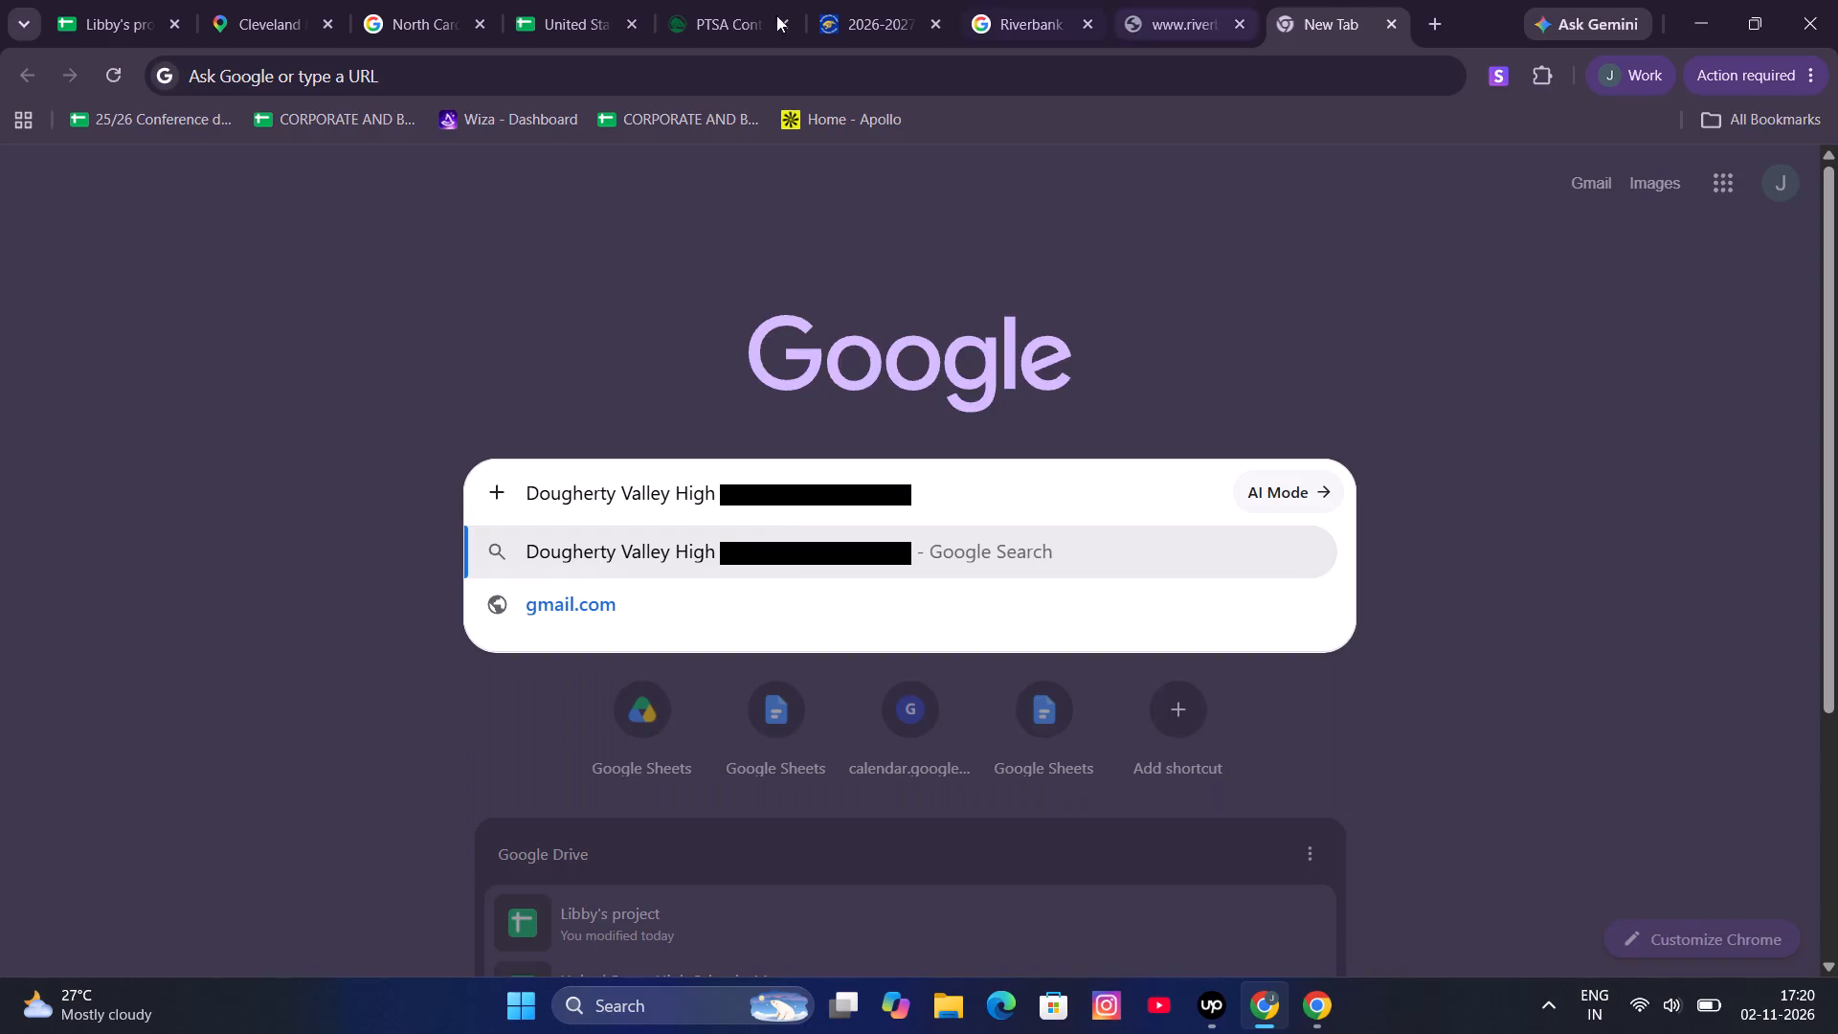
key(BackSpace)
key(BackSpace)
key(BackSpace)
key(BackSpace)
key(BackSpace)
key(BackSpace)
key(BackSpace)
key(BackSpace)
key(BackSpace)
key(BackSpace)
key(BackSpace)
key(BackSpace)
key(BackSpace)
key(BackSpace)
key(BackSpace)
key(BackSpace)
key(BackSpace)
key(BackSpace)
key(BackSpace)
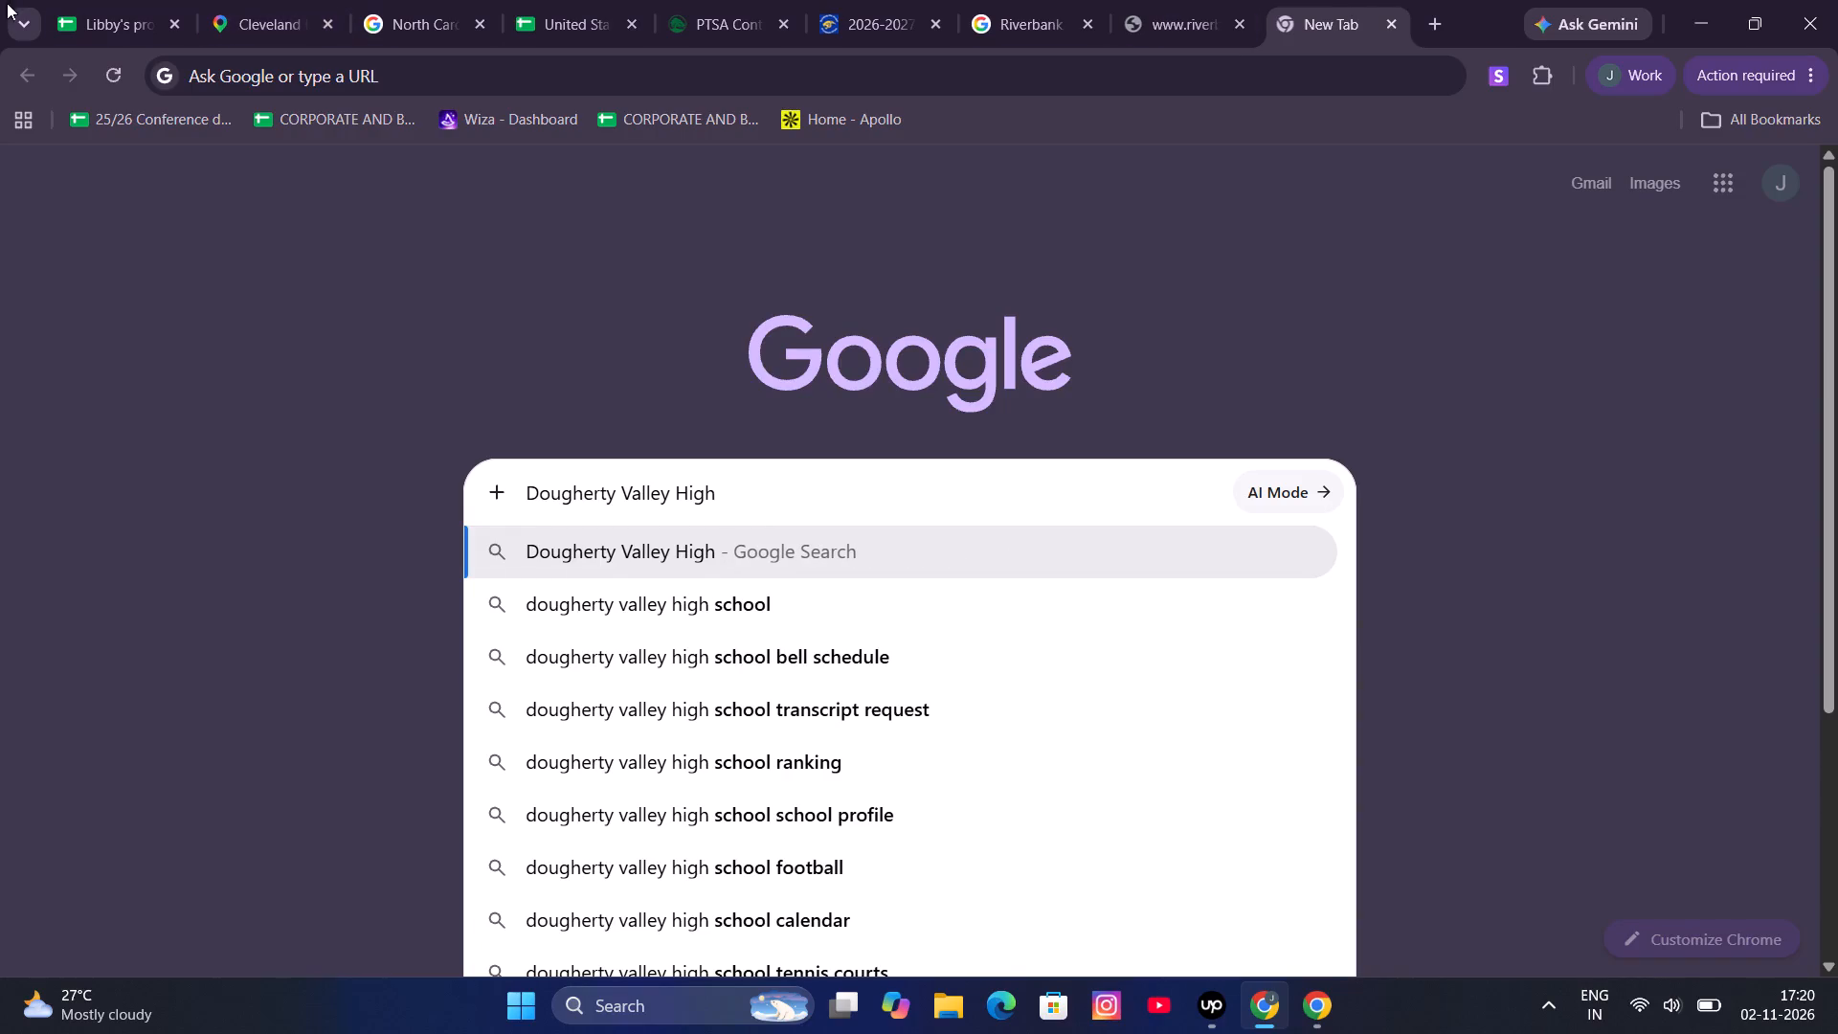
Add the street address from D408 to the query and search Google for "Dougherty Valley High 10550 Albion Road".
click(532, 0)
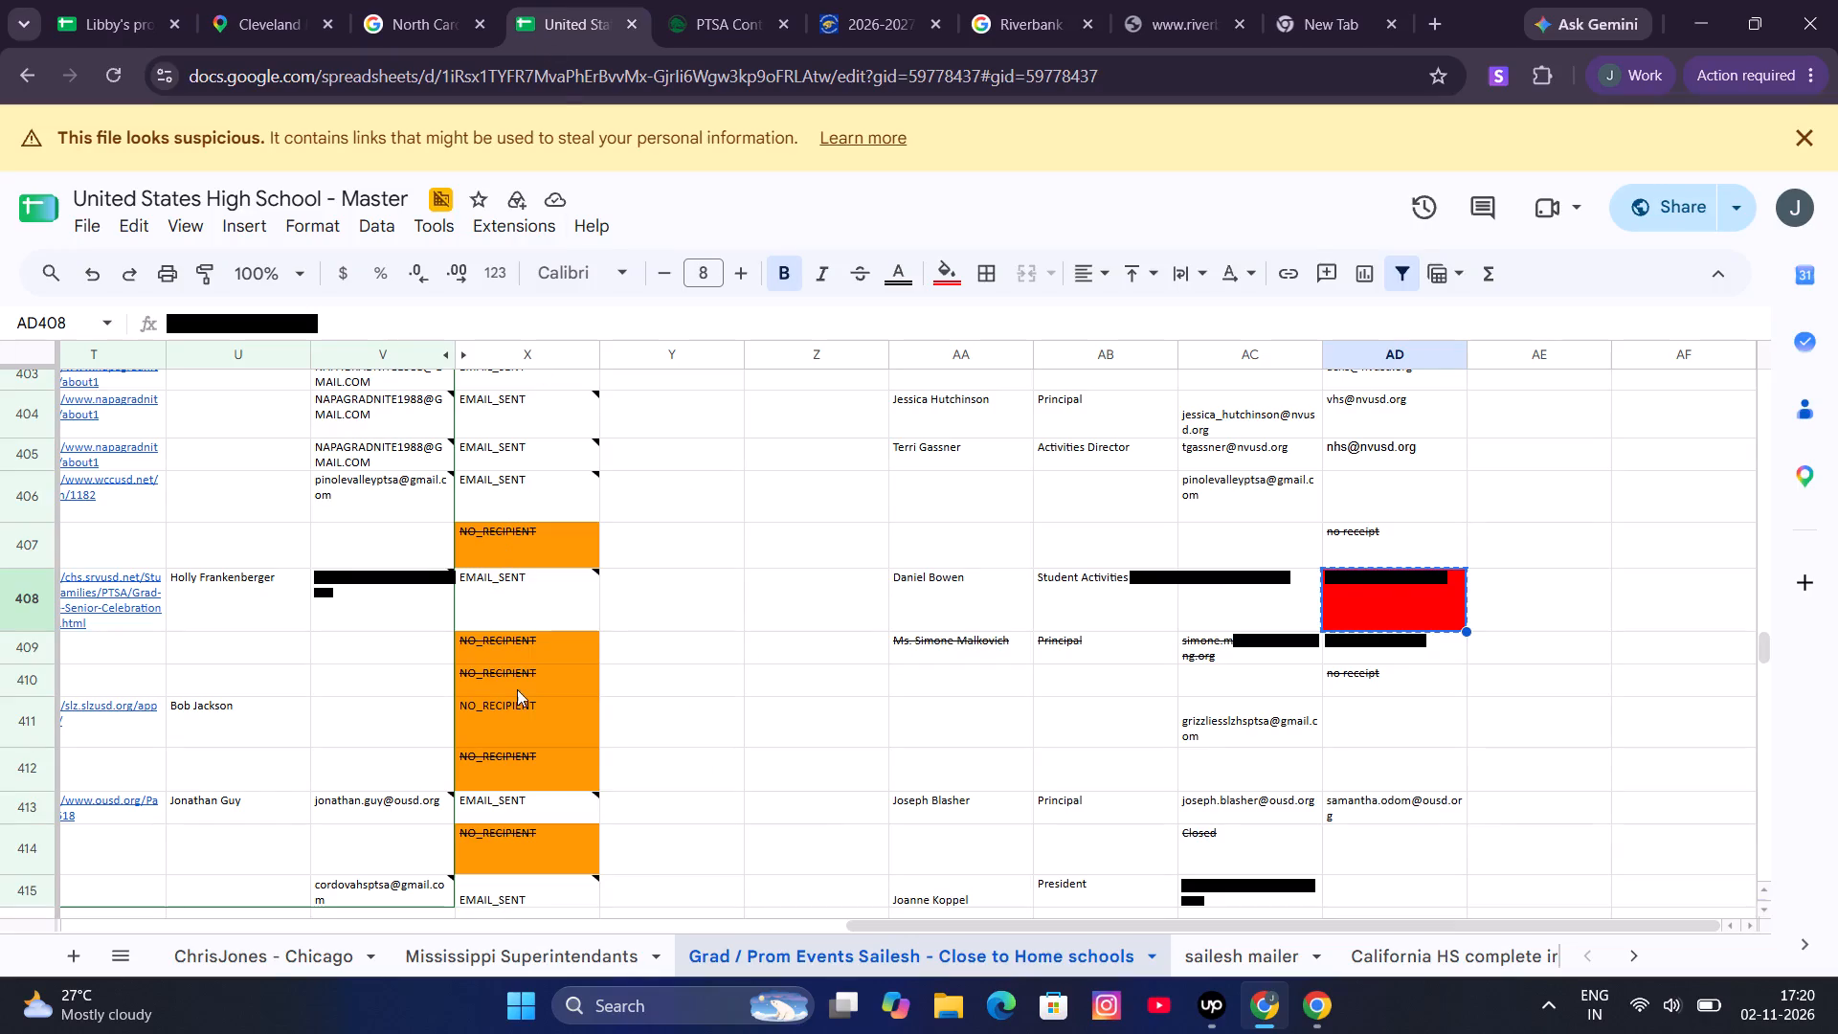
scroll(516, 679, right, 12)
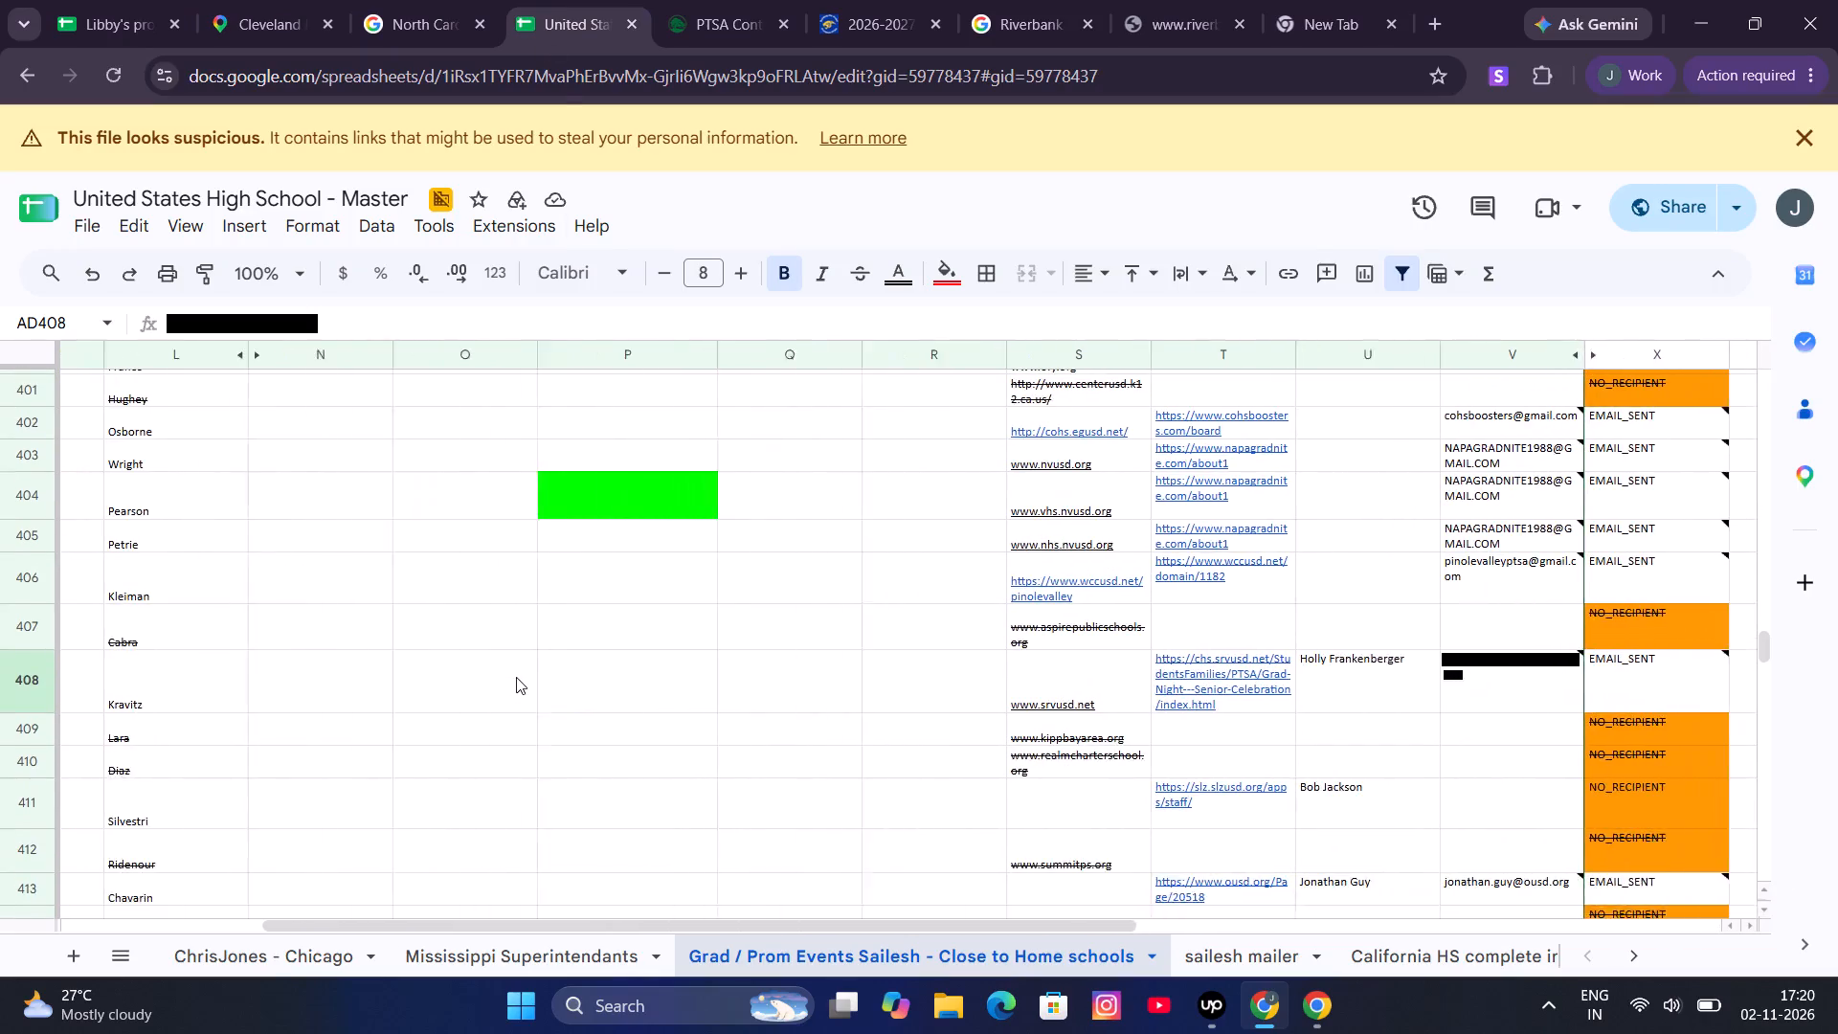
scroll(516, 677, right, 5)
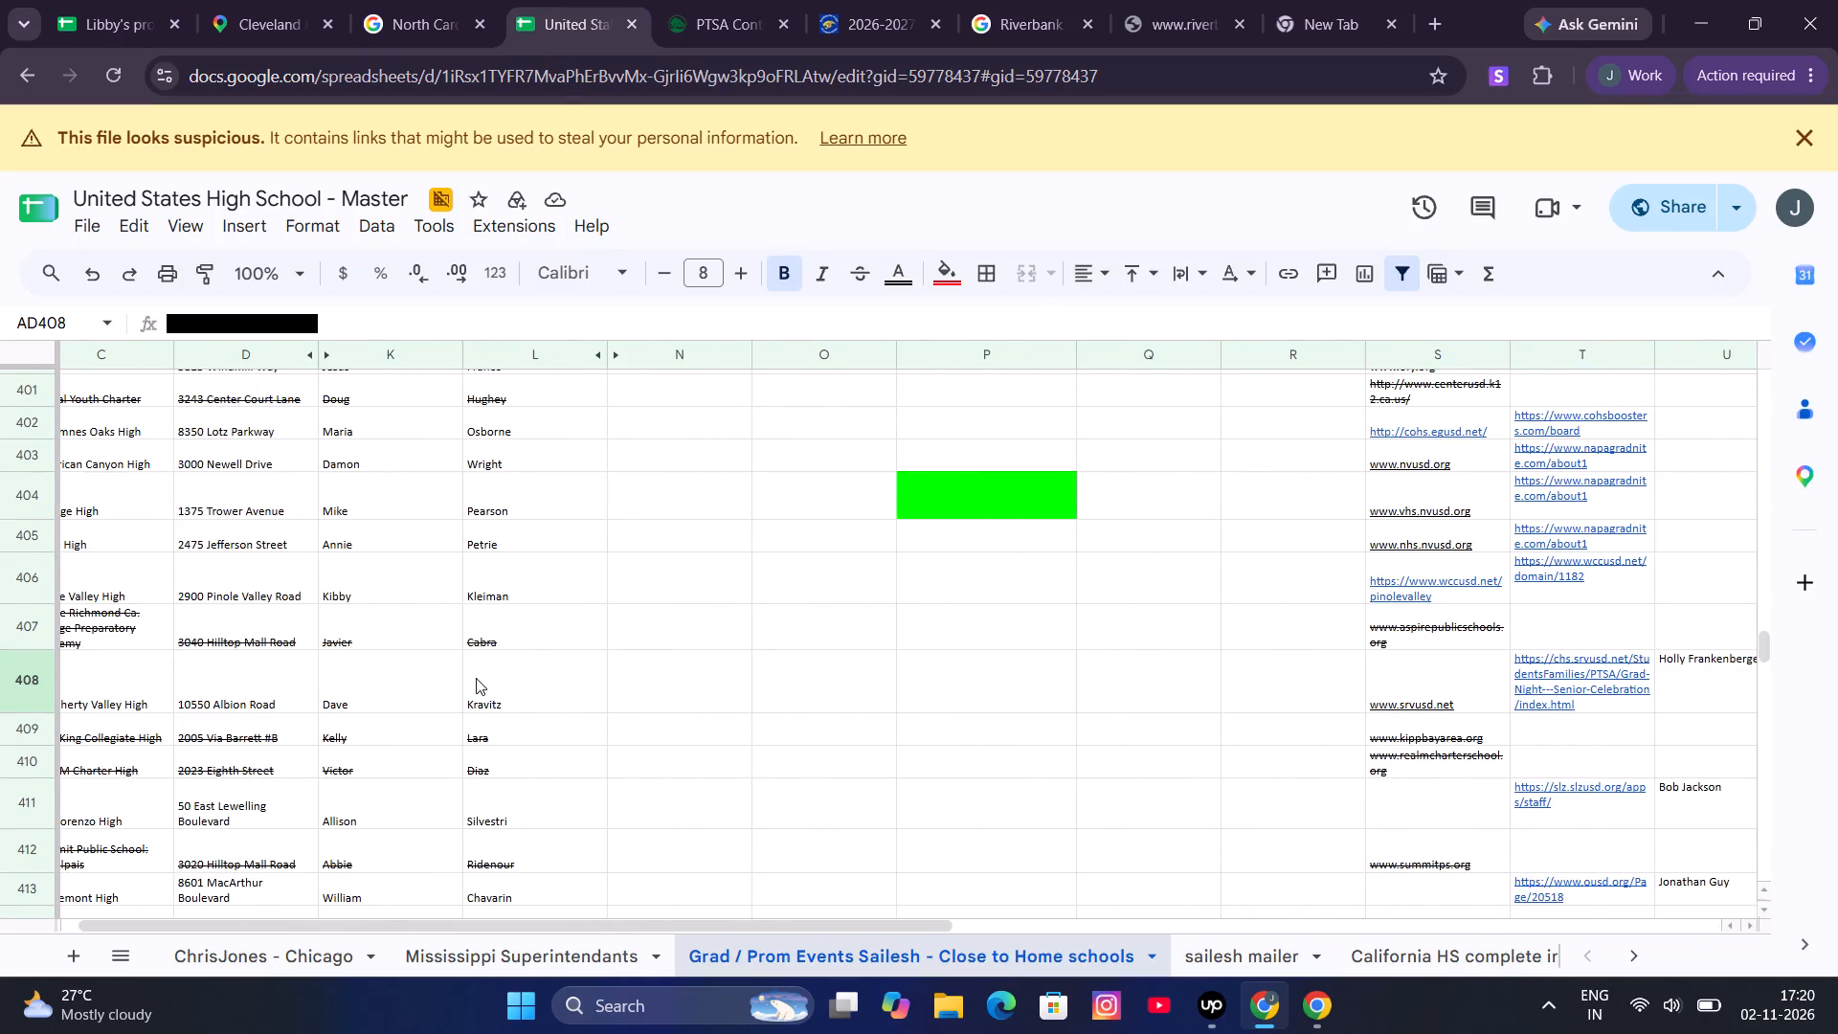
key(Left)
key(Left)
key(Left)
key(Left)
key(Left)
key(Left)
key(Left)
key(Left)
key(Left)
key(Left)
key(Left)
key(Left)
key(Left)
key(Left)
key(Left)
key(Left)
key(Left)
key(Left)
key(Left)
key(Left)
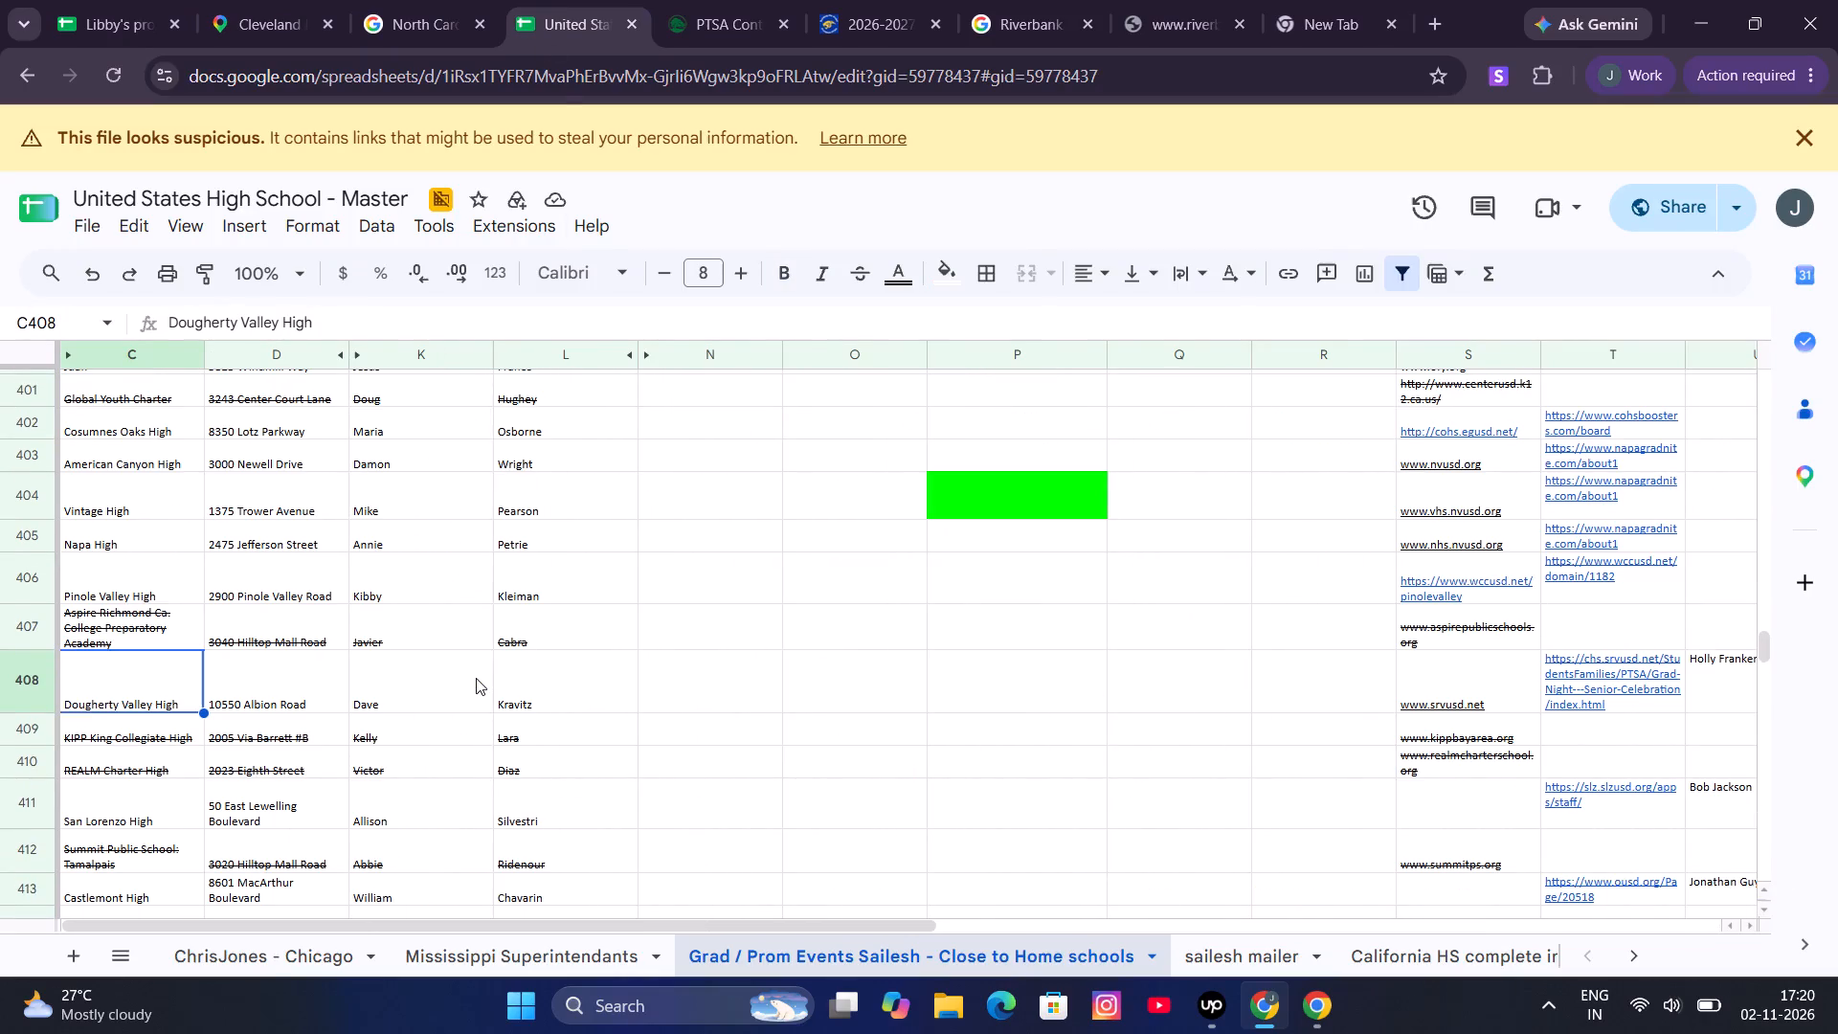
key(0)
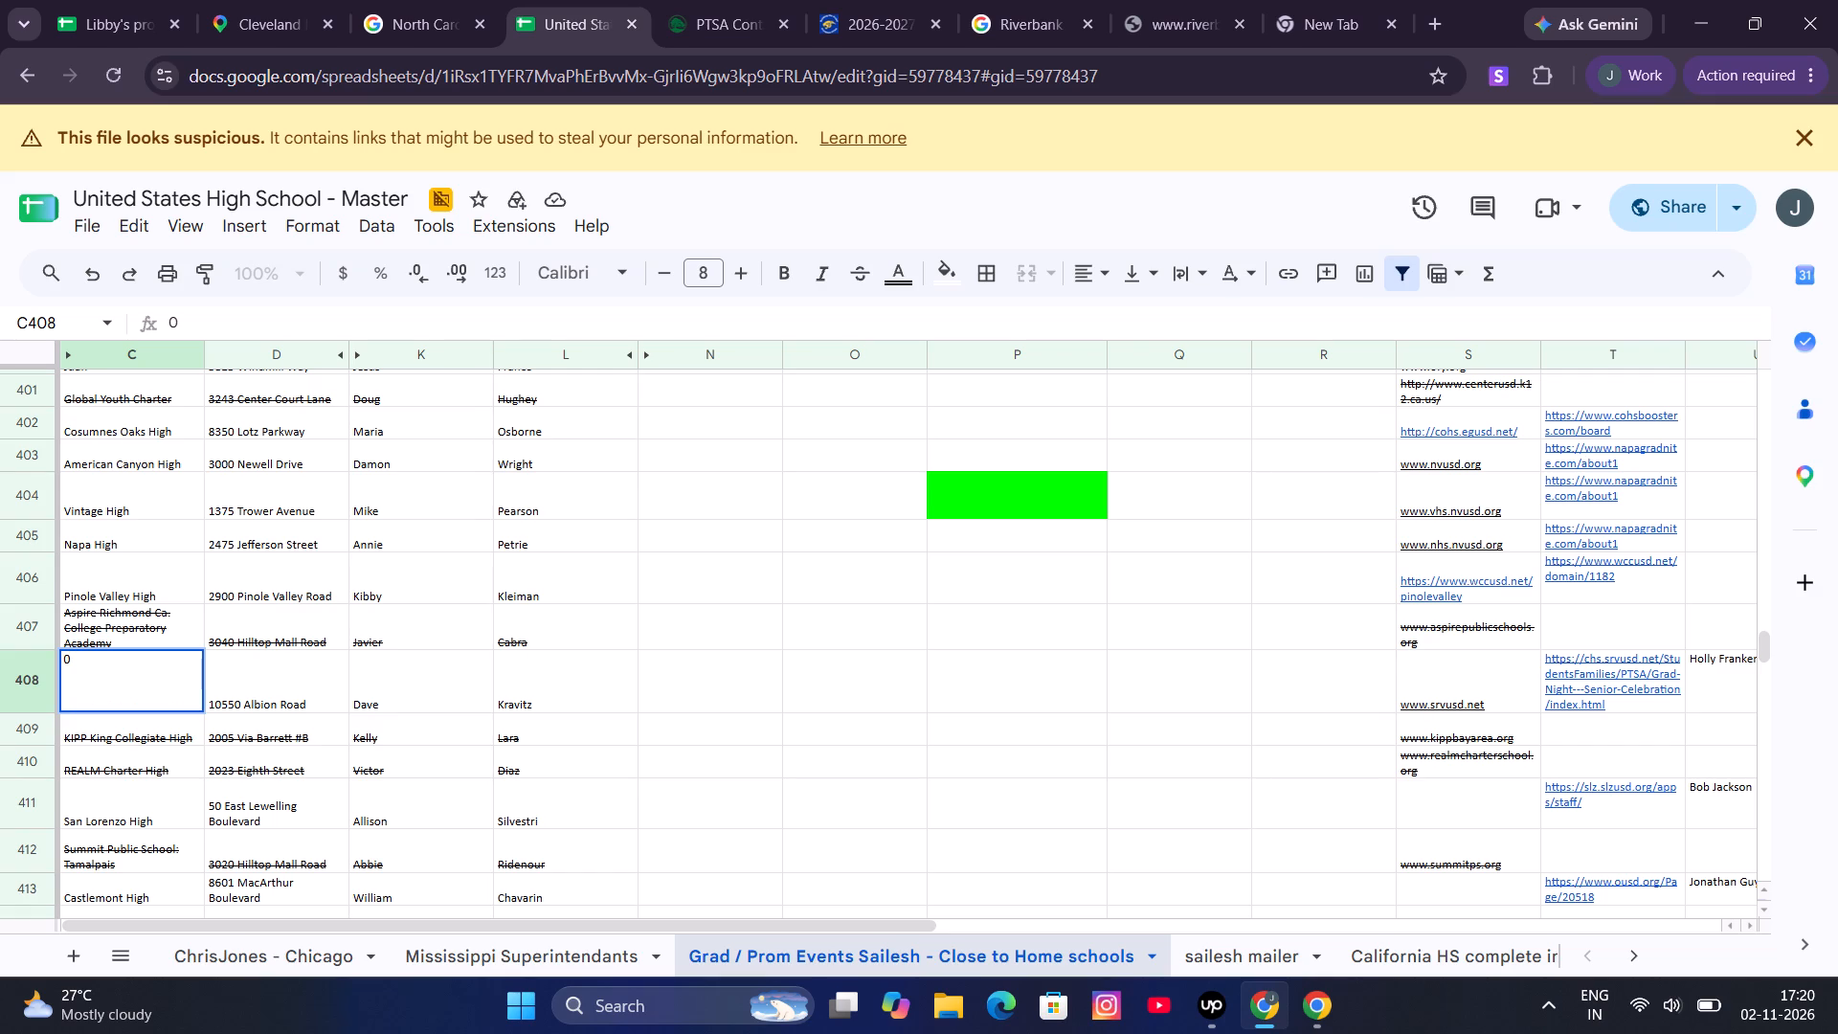
key(BackSpace)
click(720, 717)
key(ctrl+z)
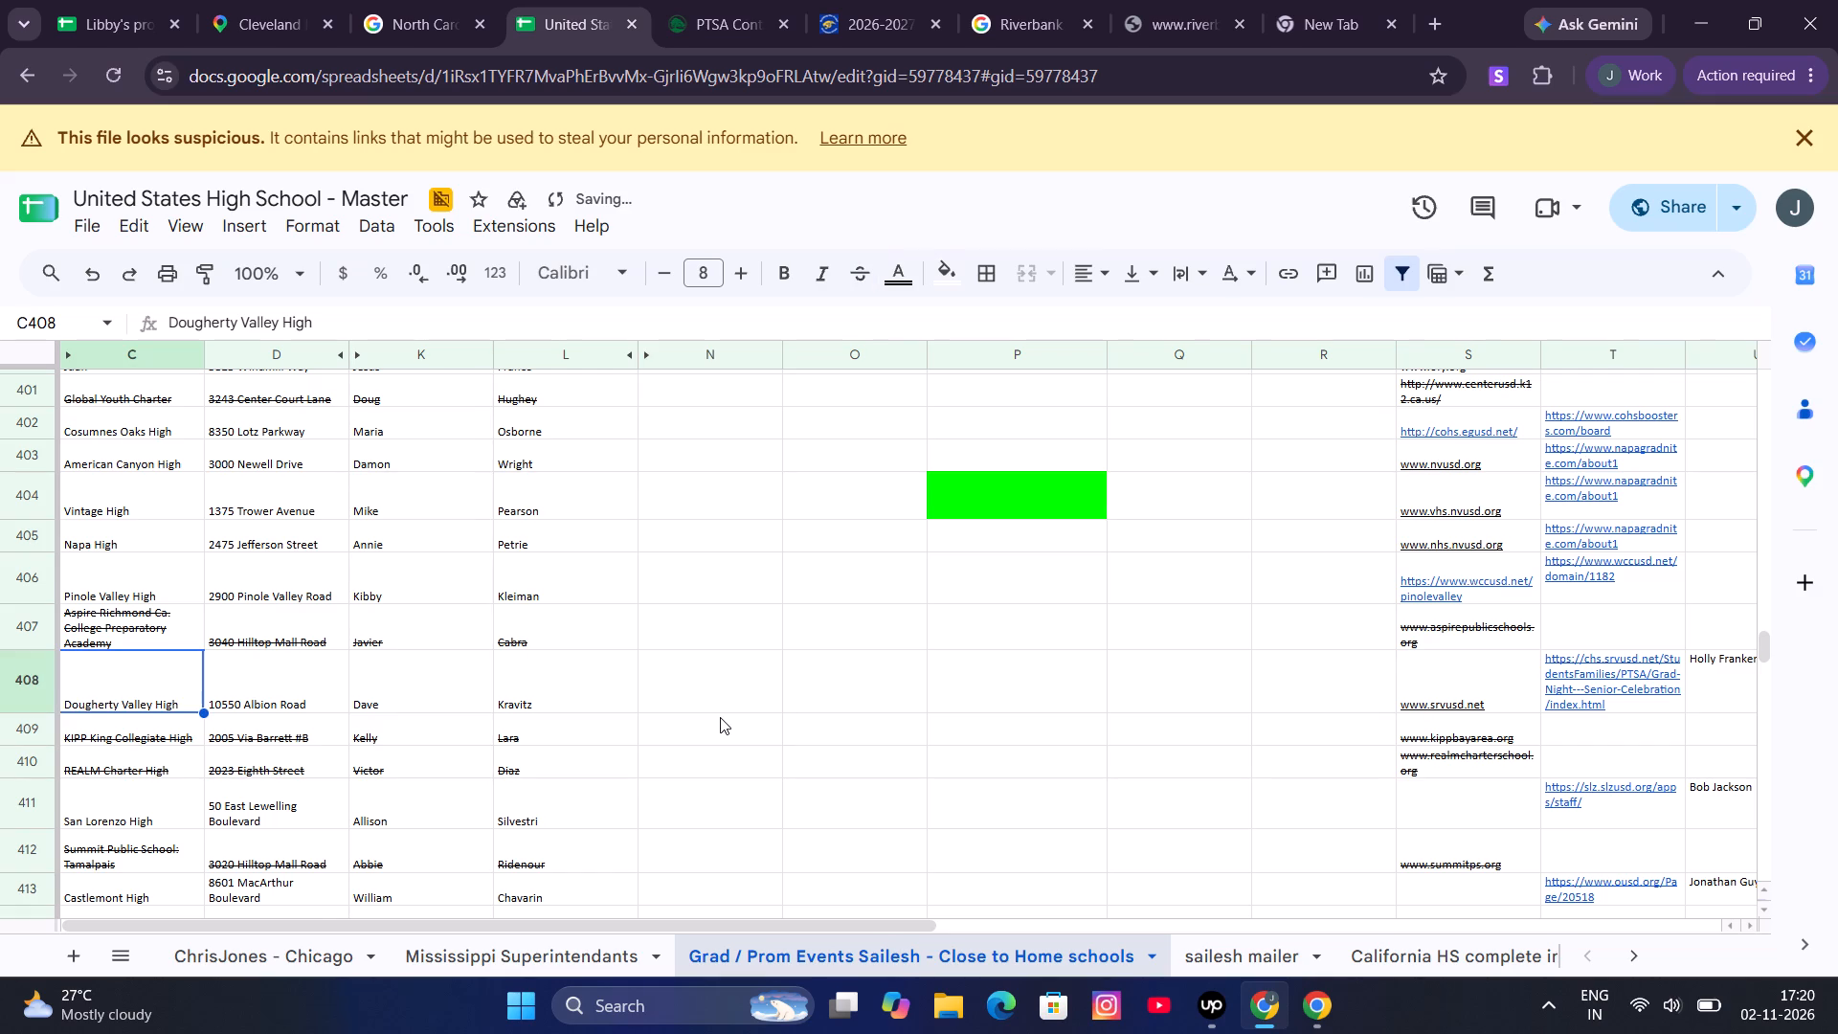
click(236, 679)
key(ctrl+c)
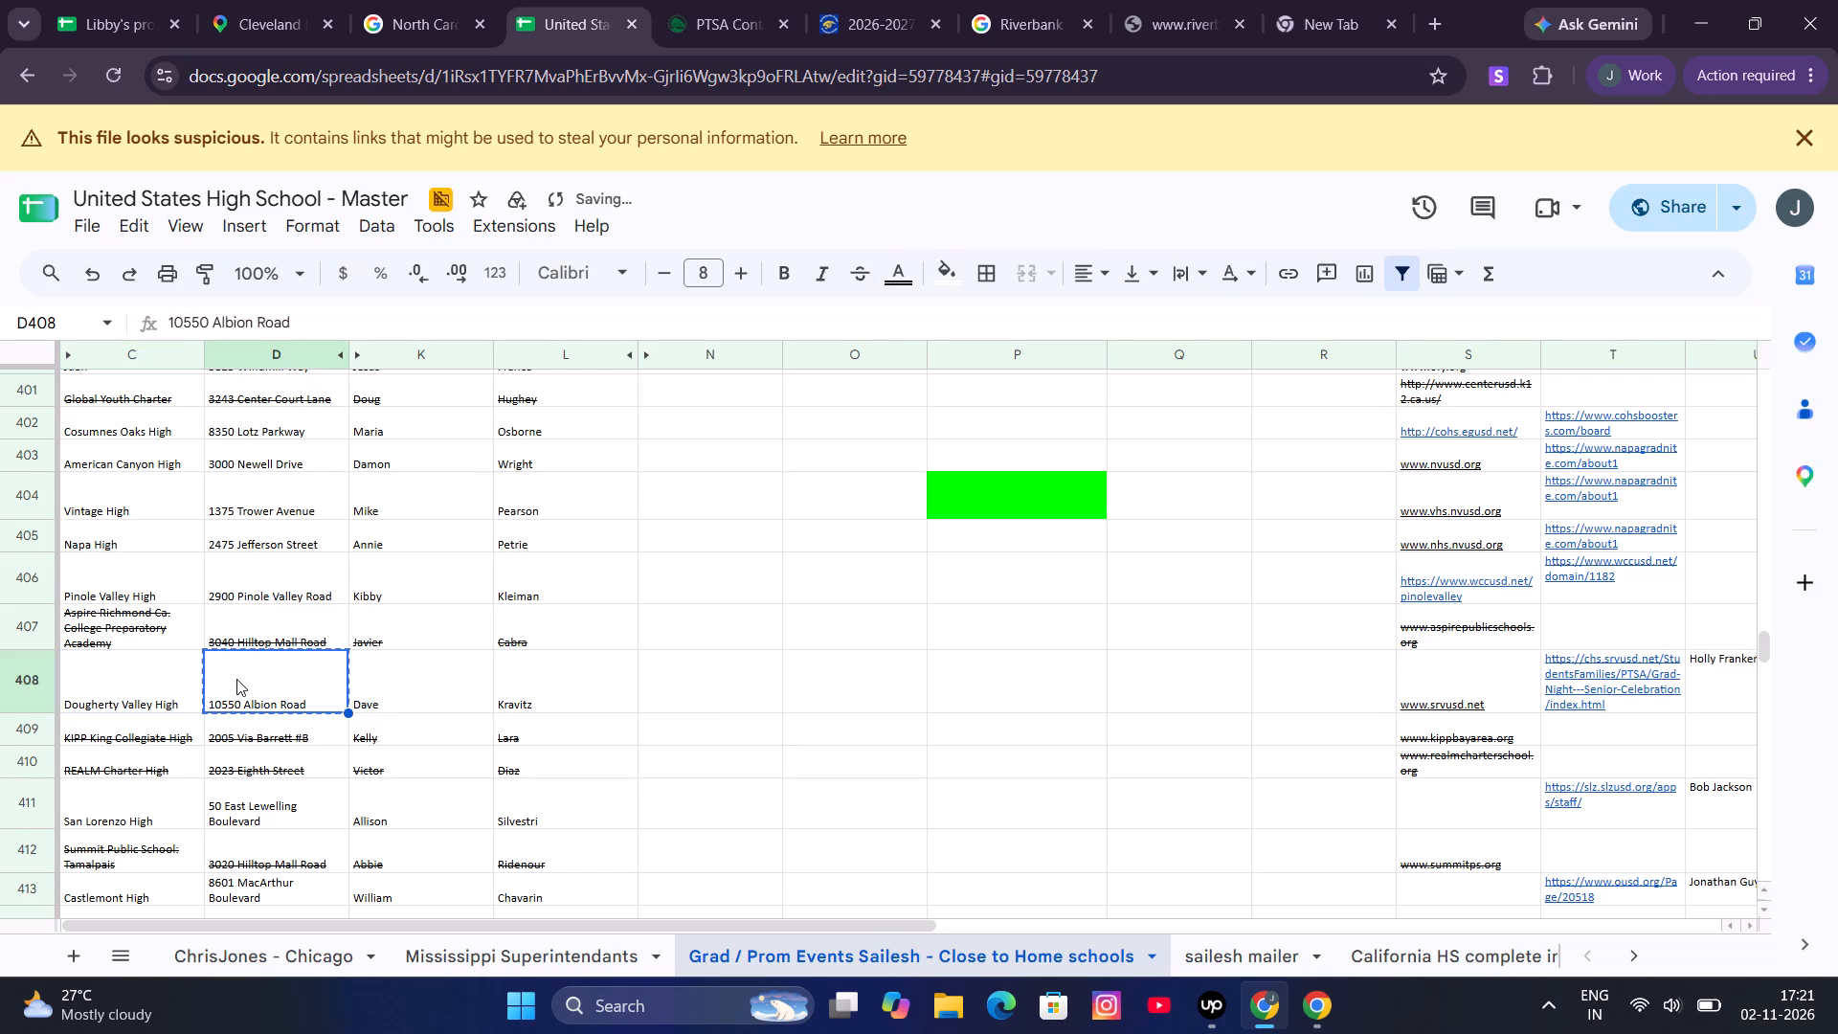
click(1311, 3)
key(space)
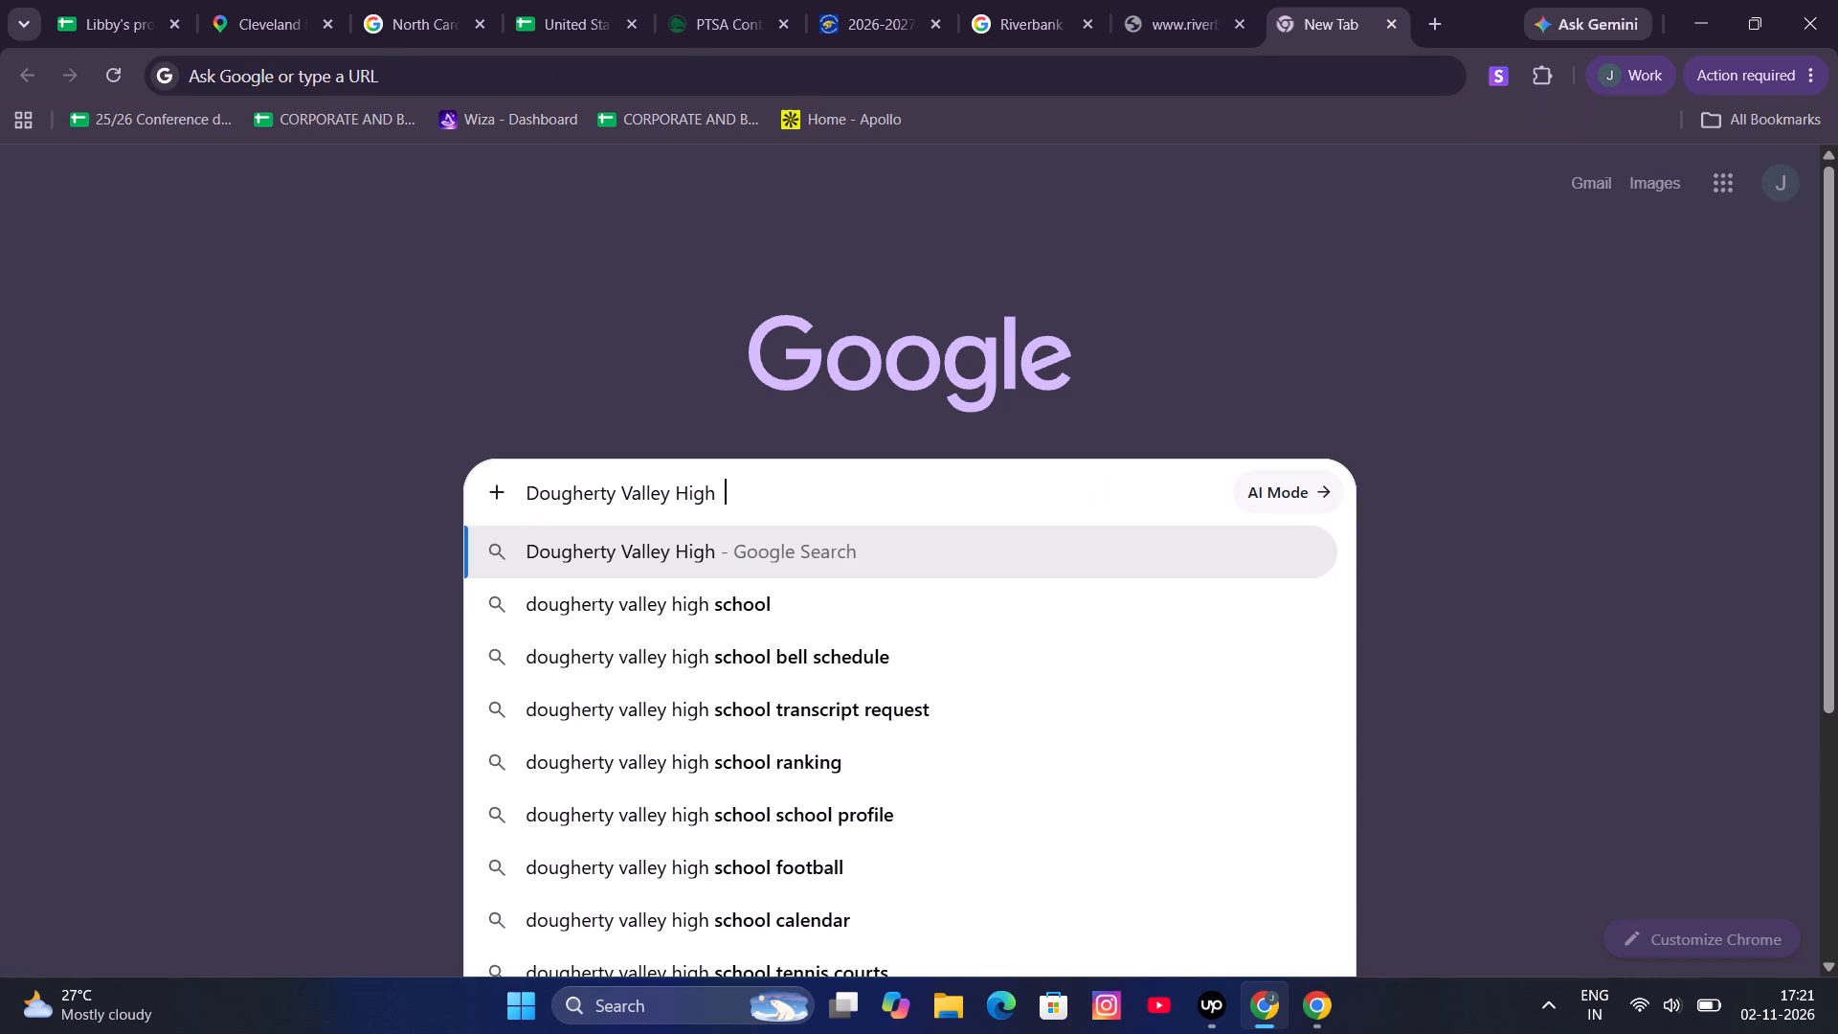
key(ctrl+v)
key(Return)
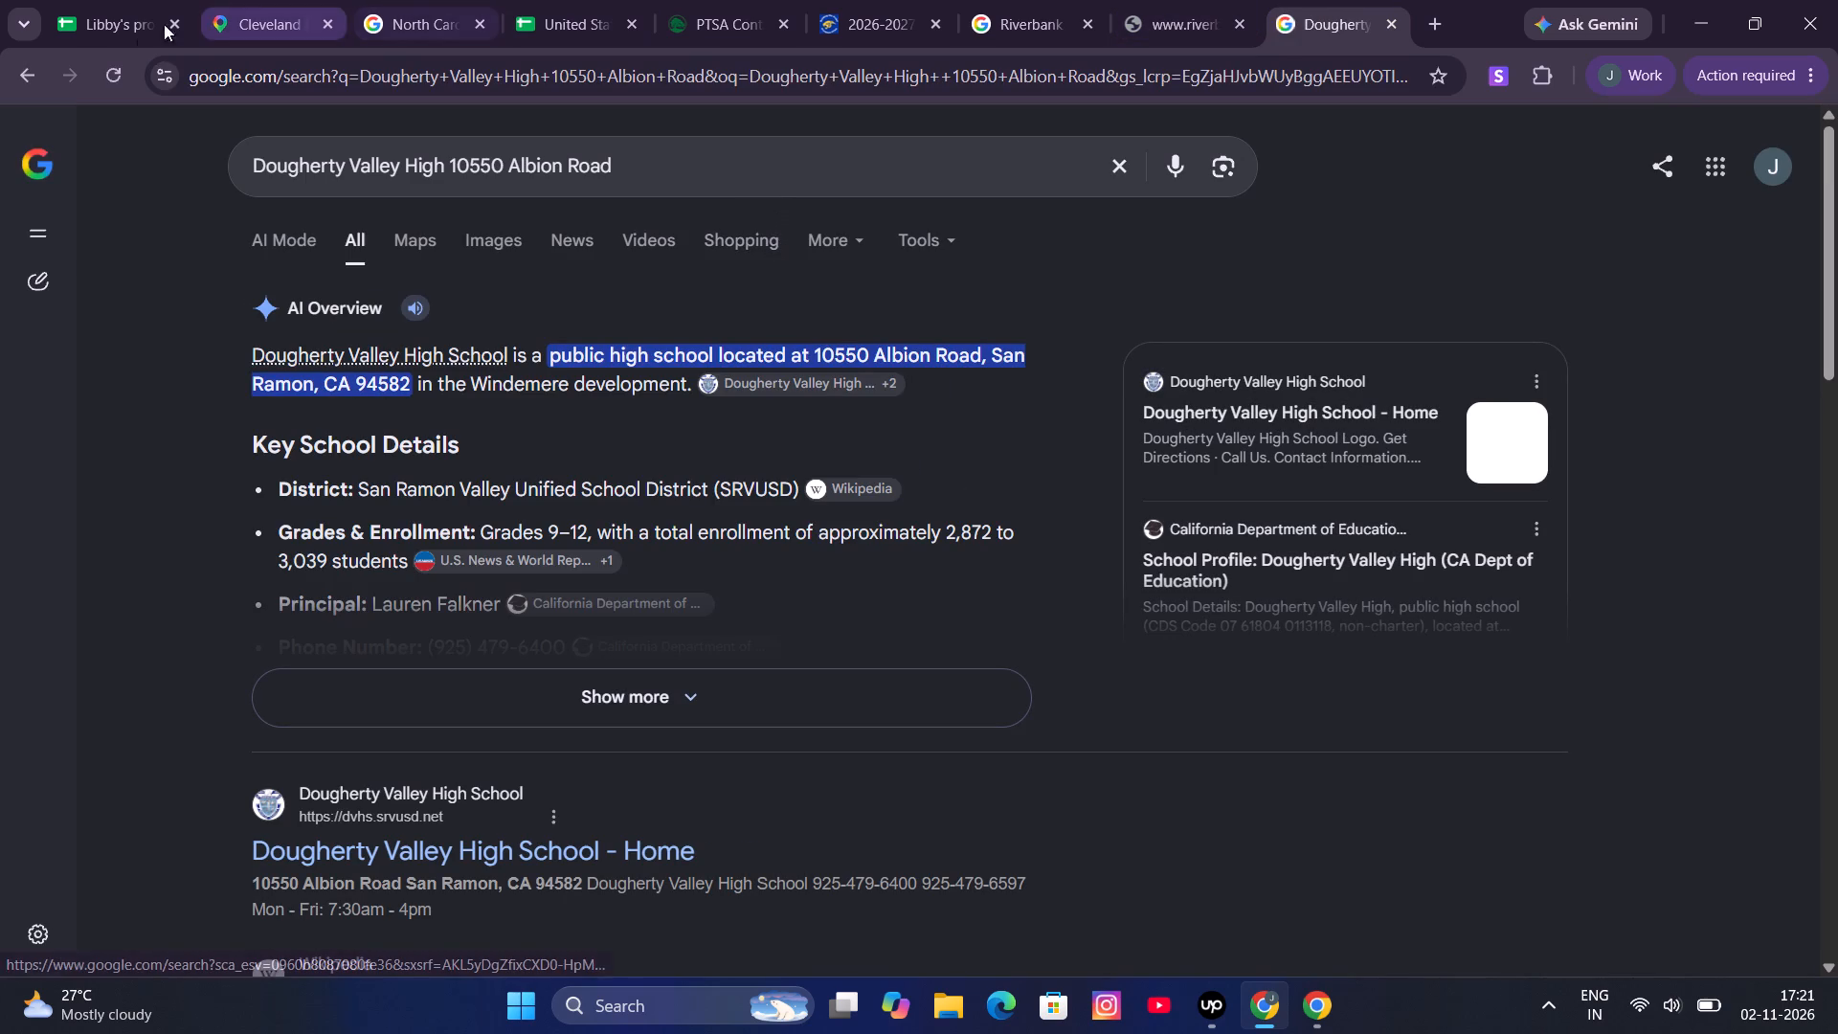
Review the contact details along row 408 for Dougherty Valley High in the United States High School master list.
click(529, 1)
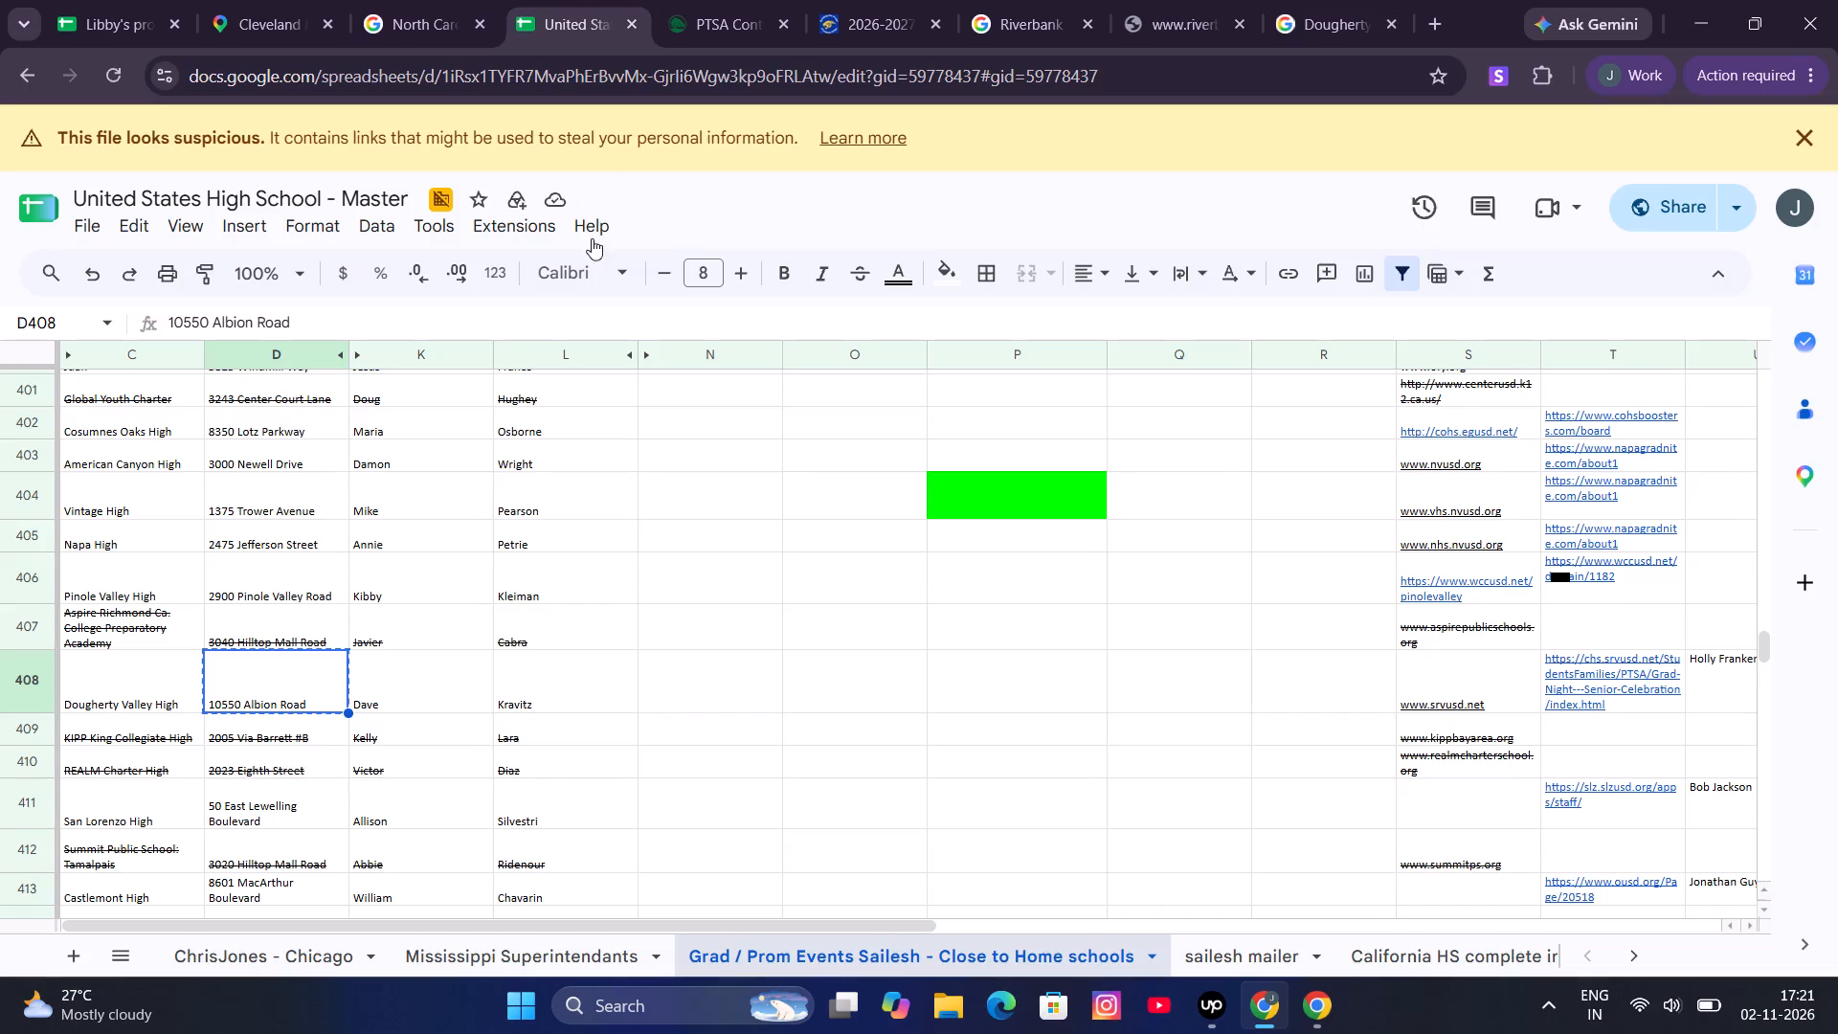
key(Right)
key(Right)
key(Right)
key(Right)
key(Right)
key(Right)
key(Right)
key(Right)
key(Right)
key(Right)
key(Right)
key(Right)
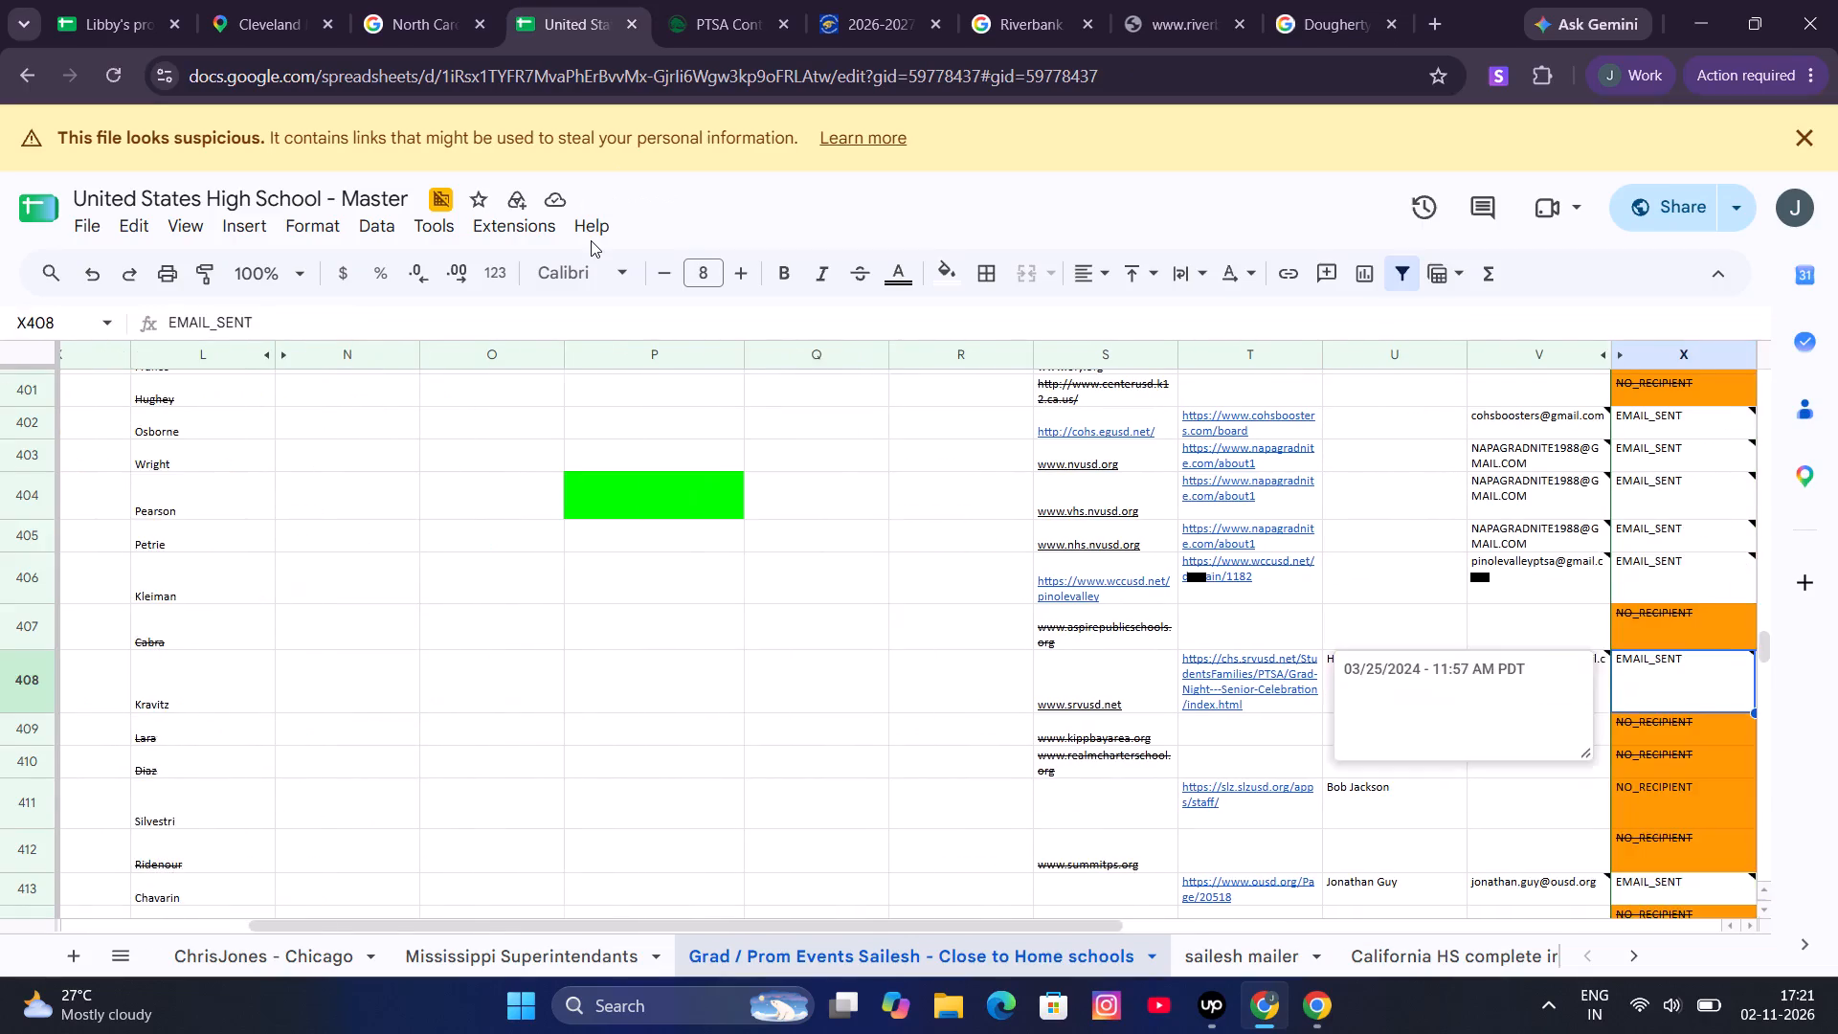
key(Right)
key(Right)
key(Right)
key(Right)
key(Right)
key(Right)
key(Right)
key(Right)
key(Right)
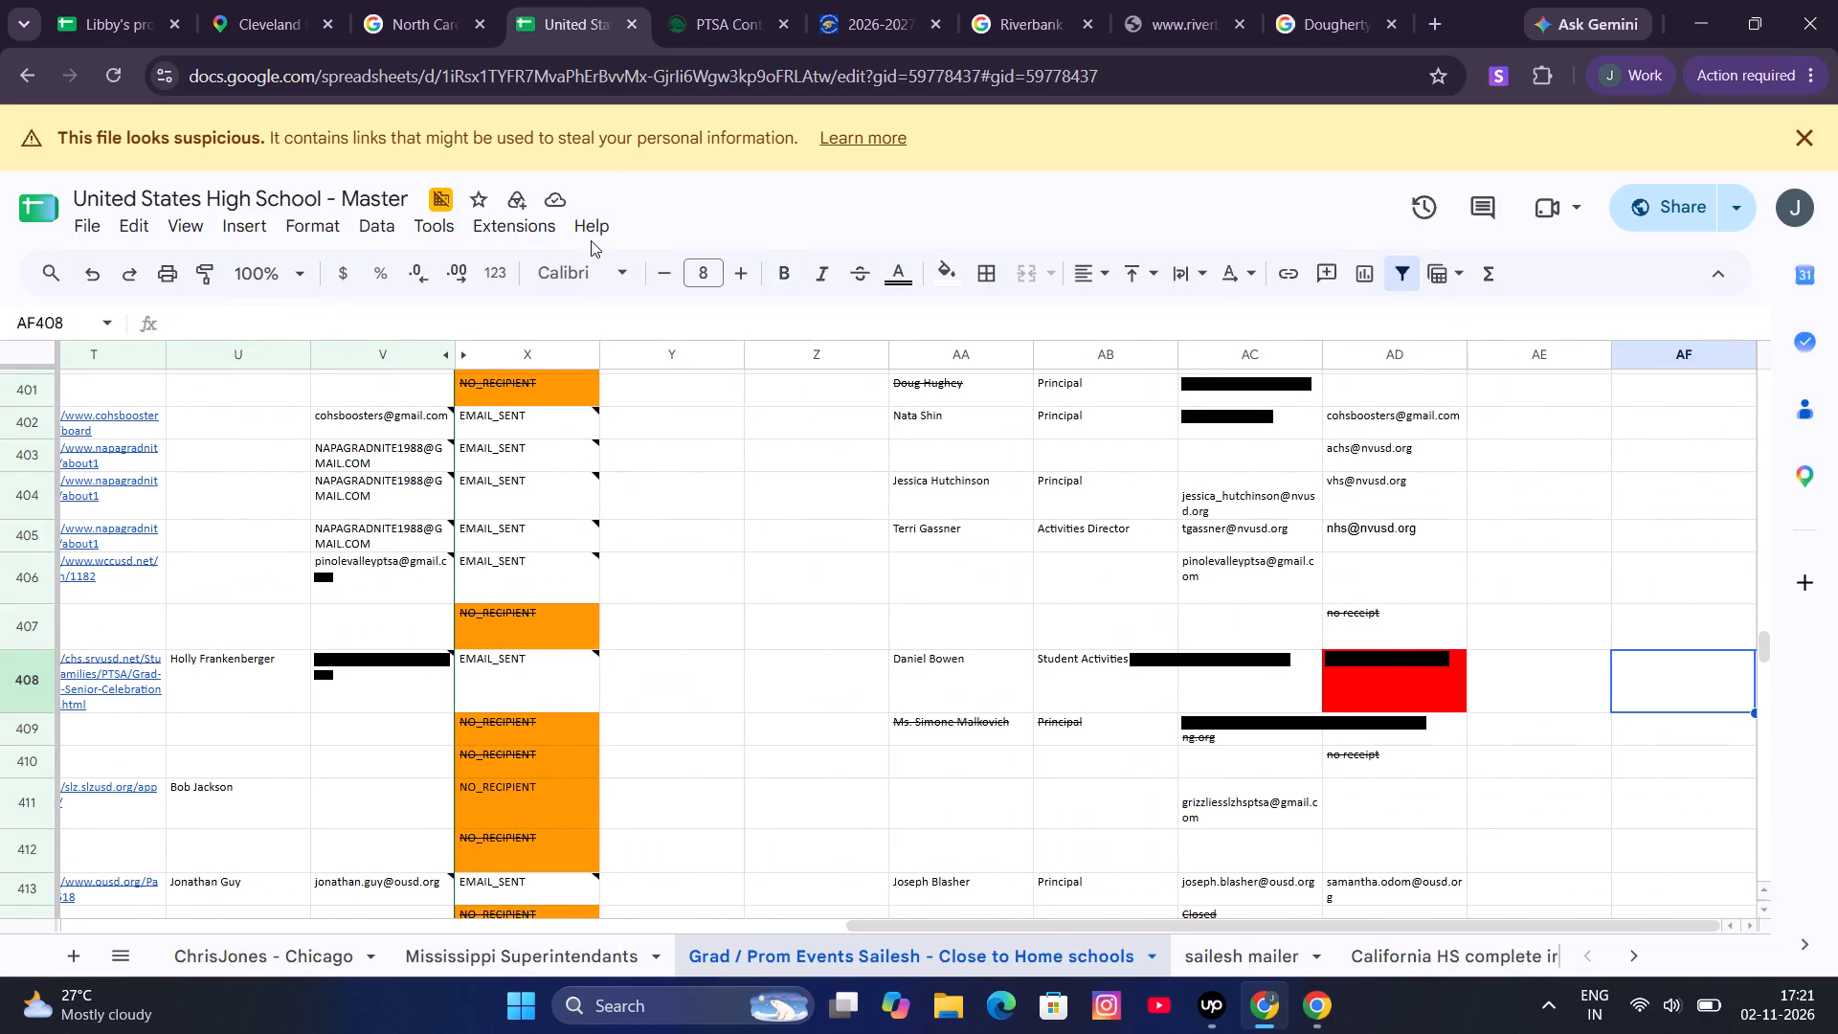
key(Left)
key(Left)
key(Left)
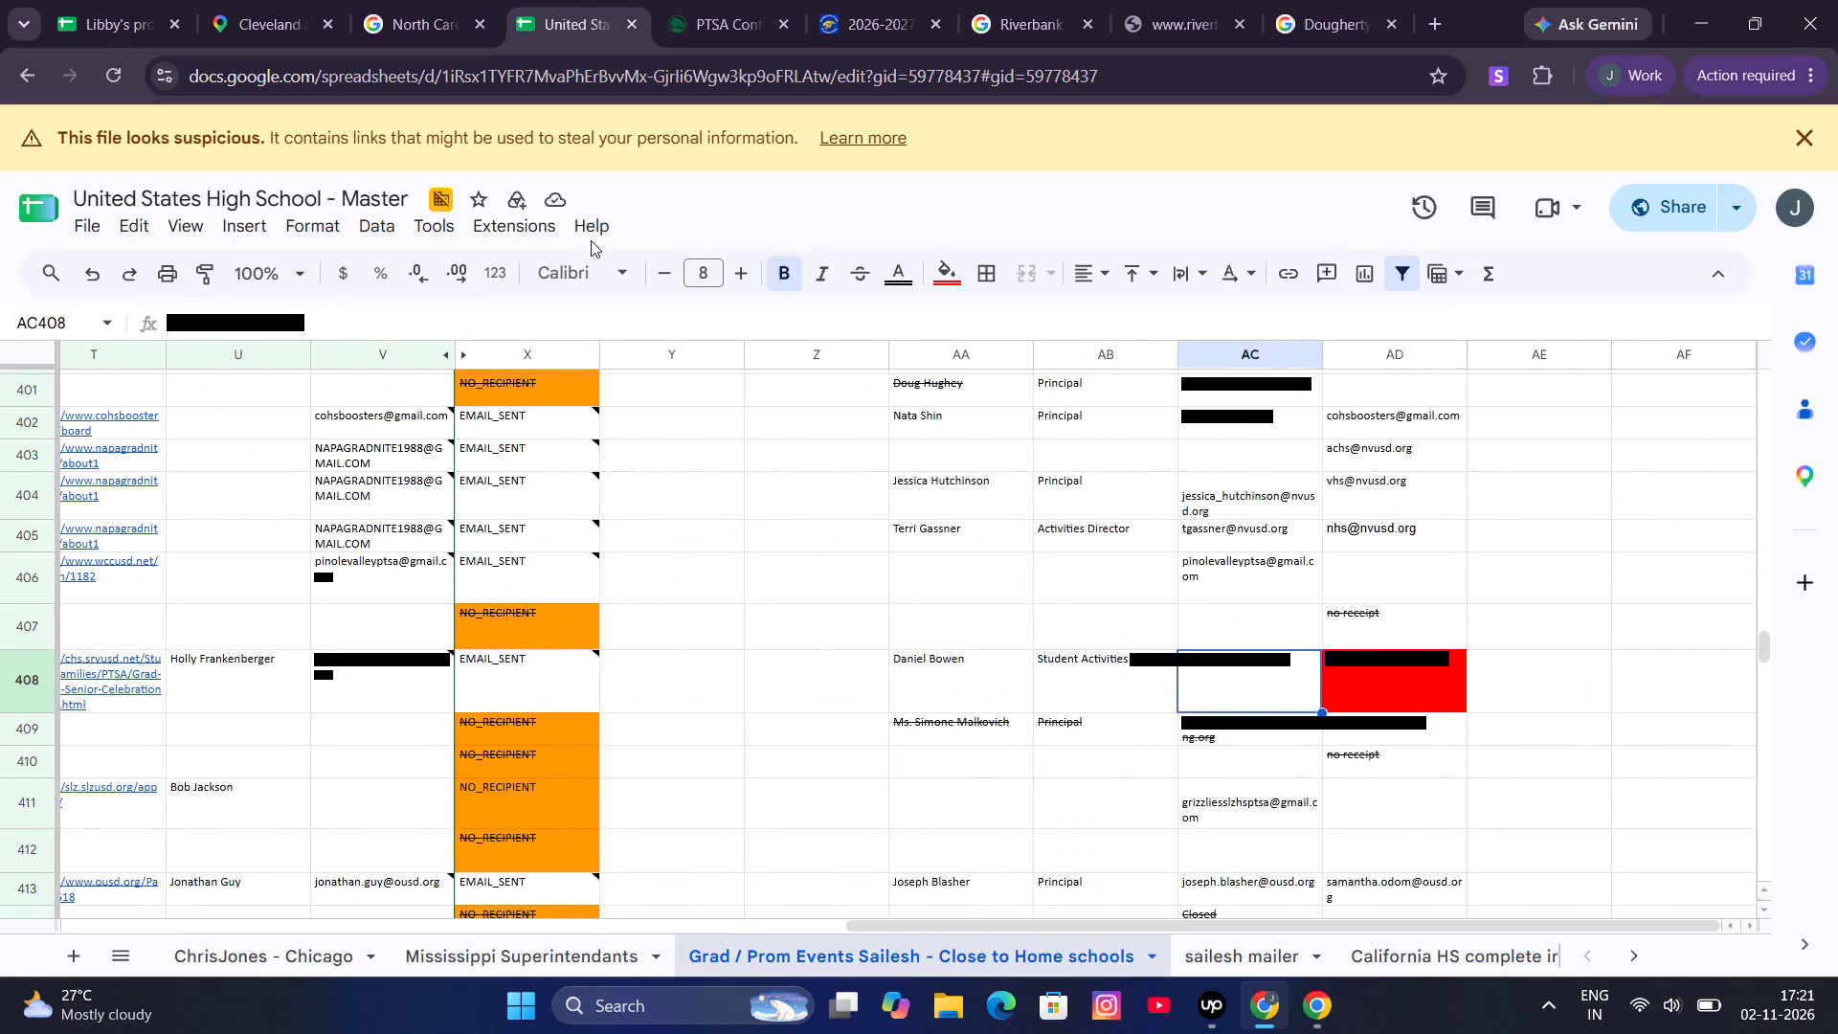
key(Left)
key(Left)
key(Left)
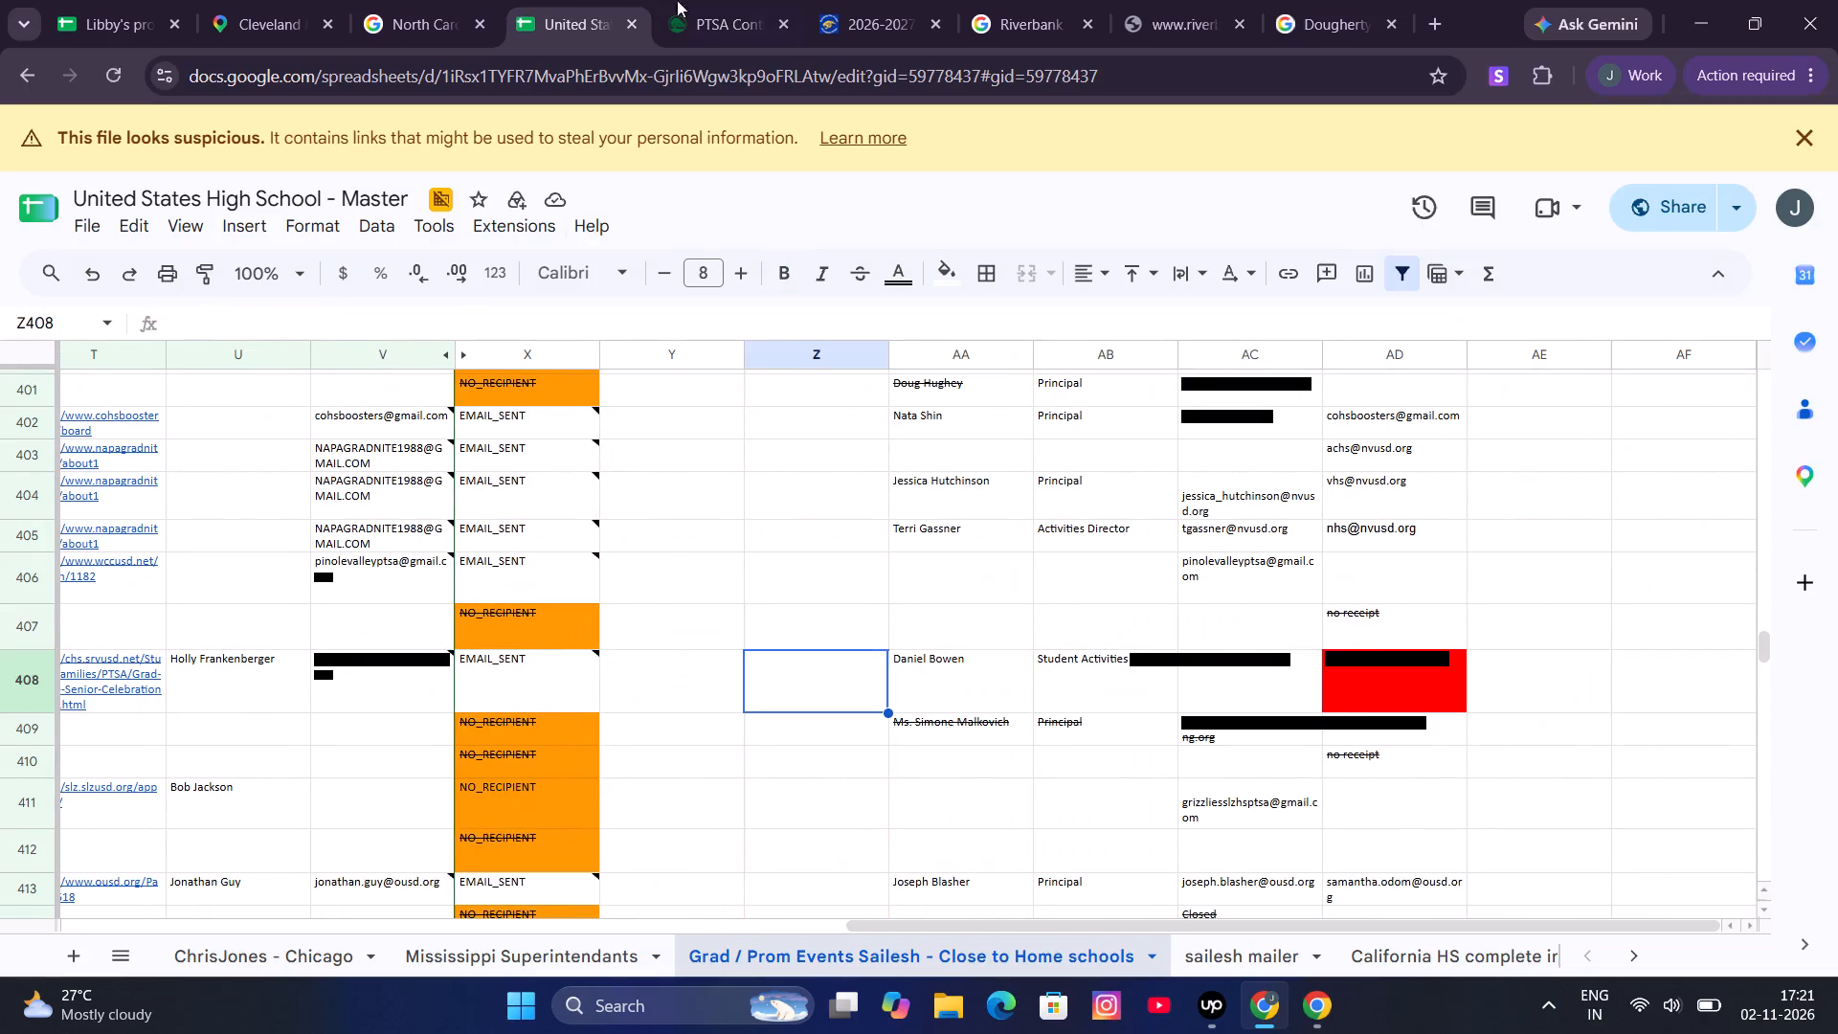
Add "ptsa" to the Google query and search for "Dougherty Valley High 10550 Albion Road ptsa".
drag(736, 0, 1308, 41)
click(1288, 0)
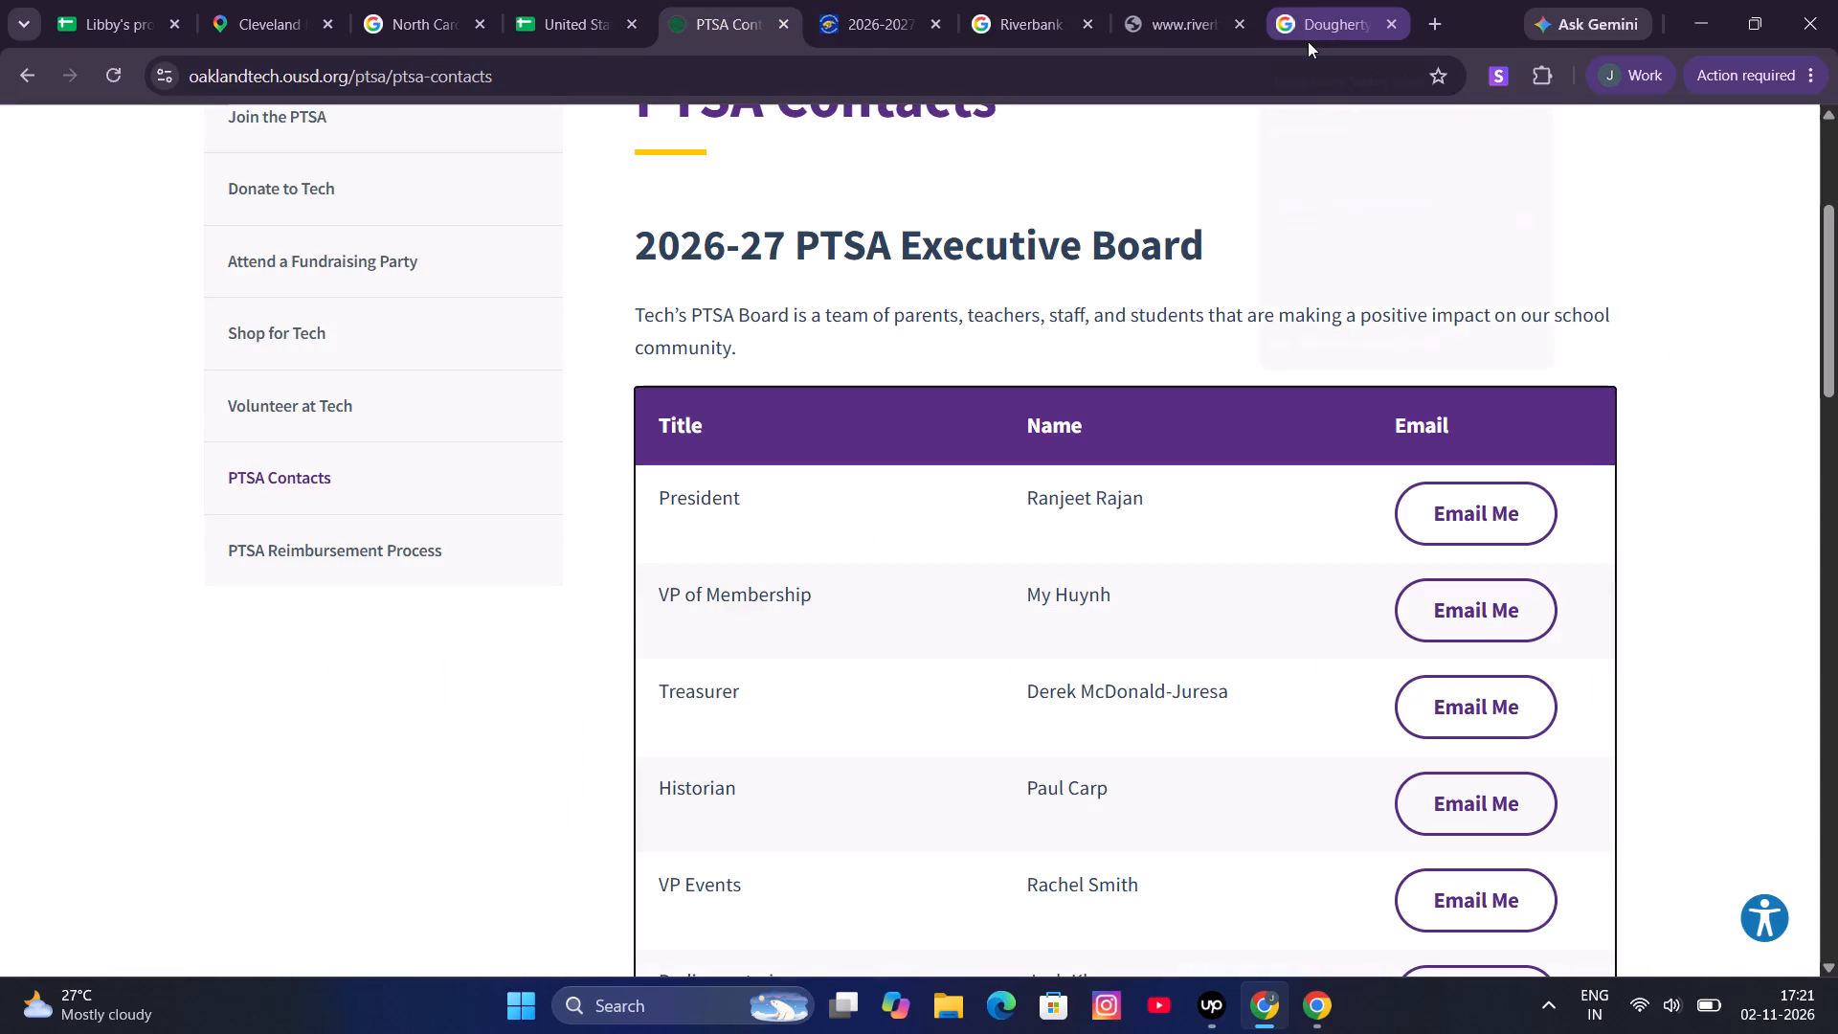
drag(1308, 41, 919, 182)
click(1308, 37)
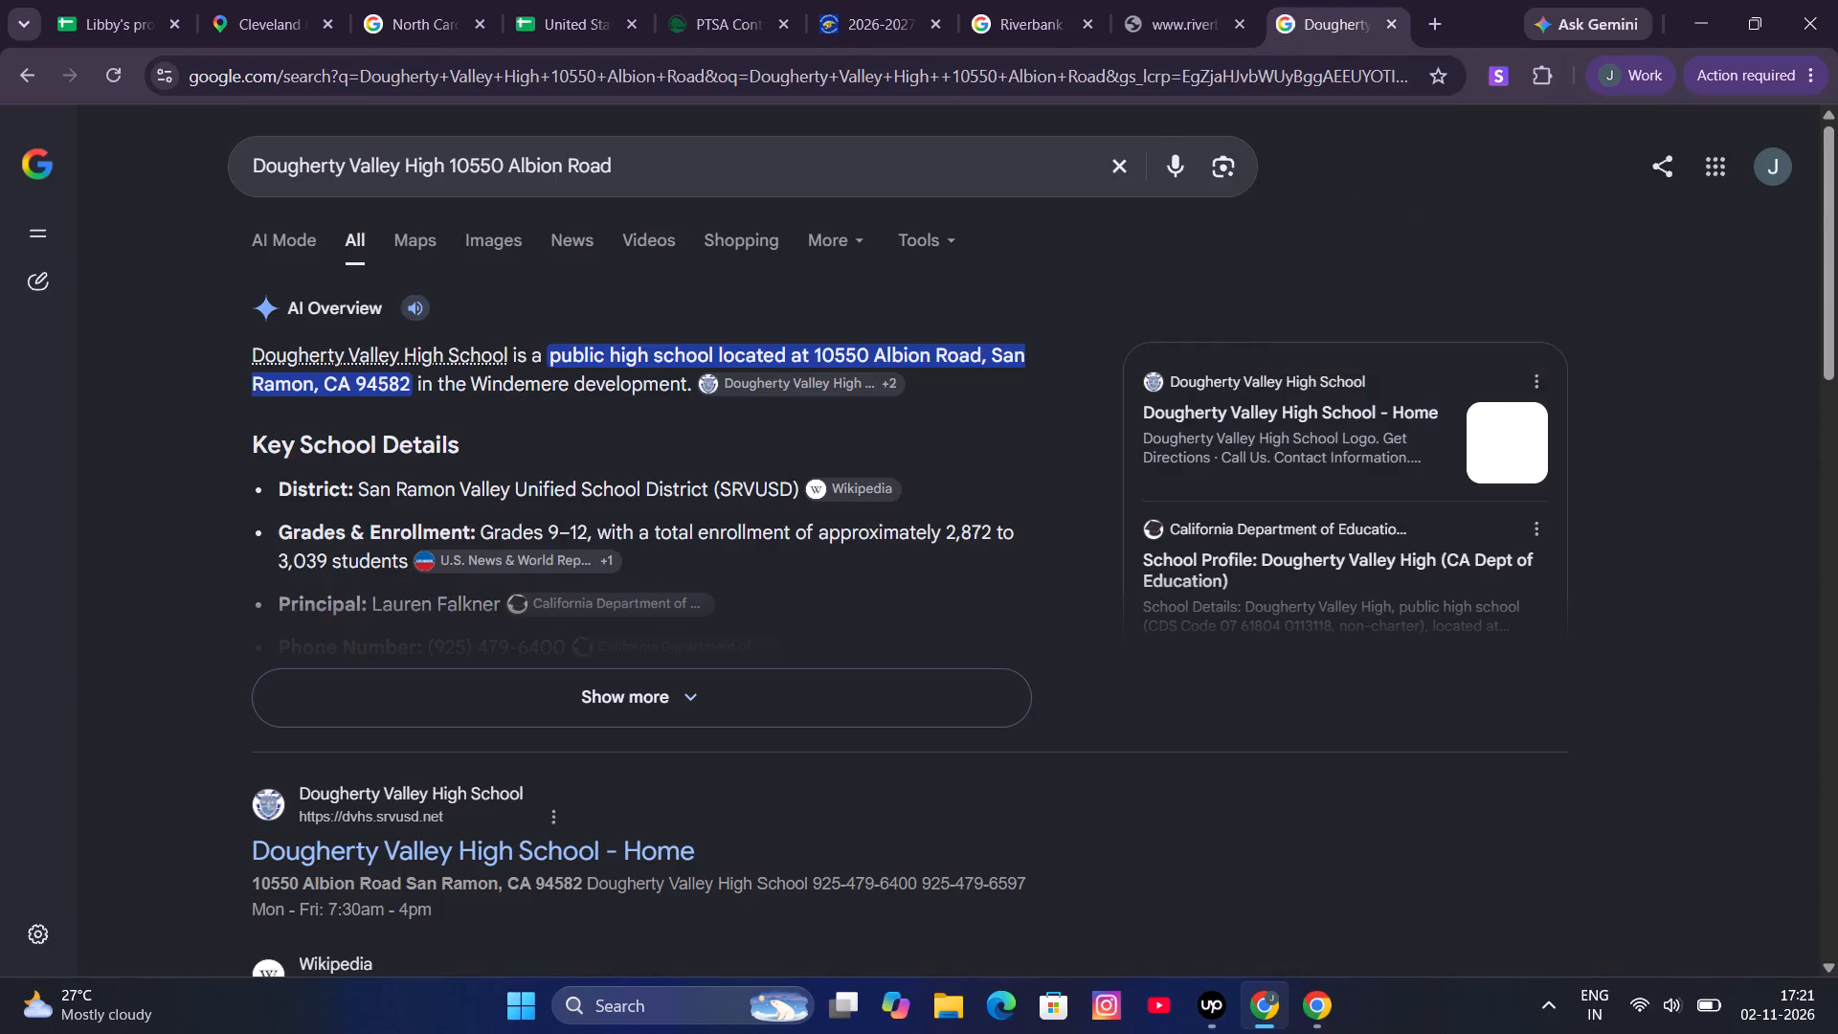
drag(919, 182, 908, 181)
click(908, 177)
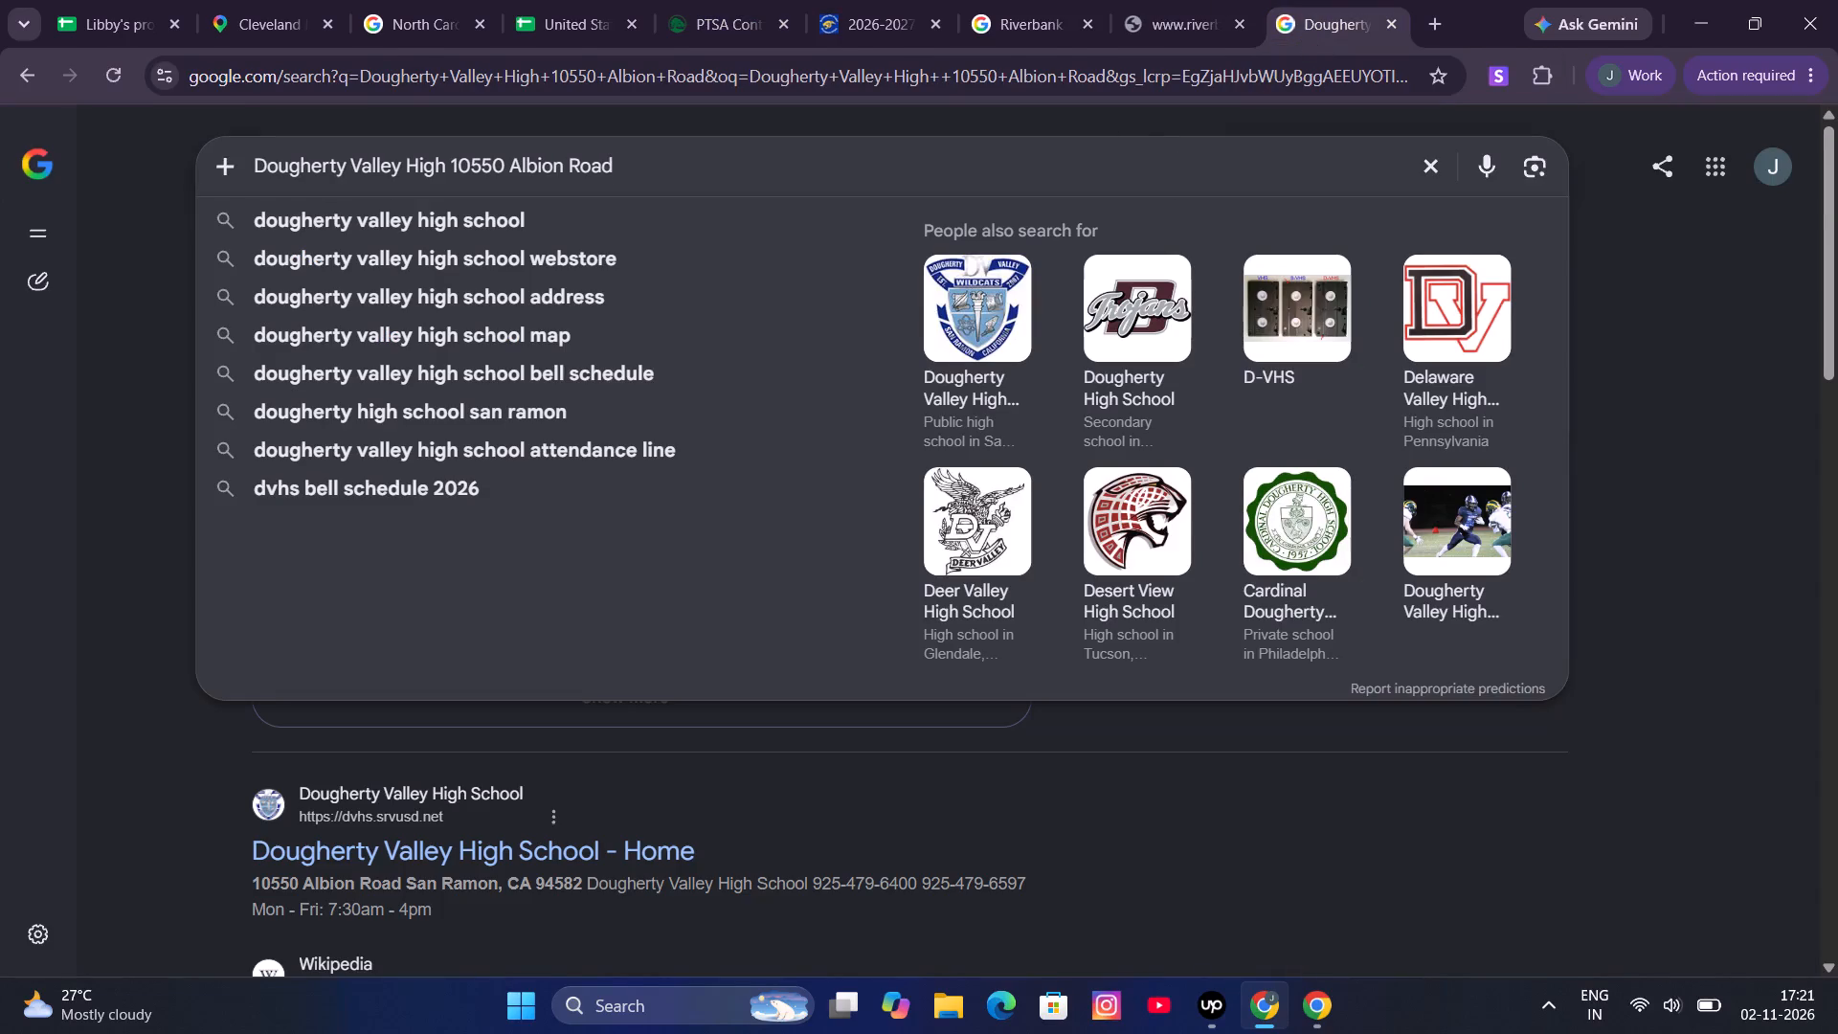
key(space)
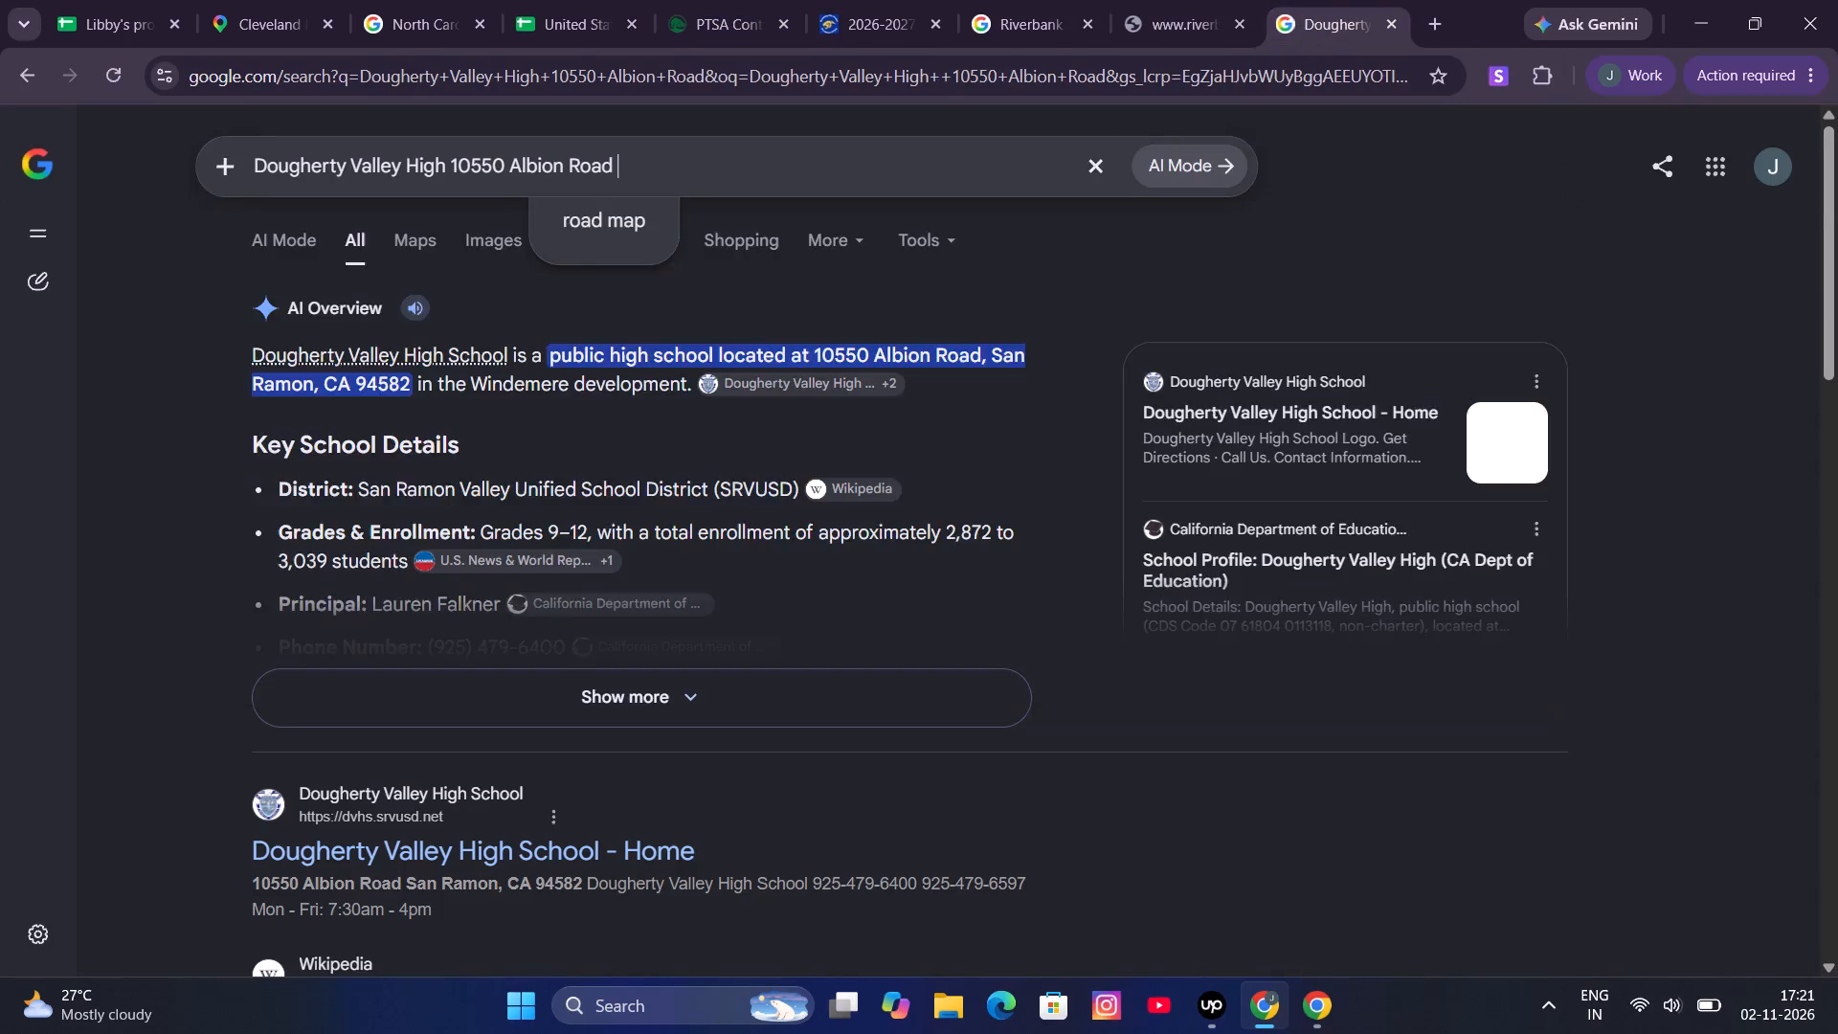
text(ptsa)
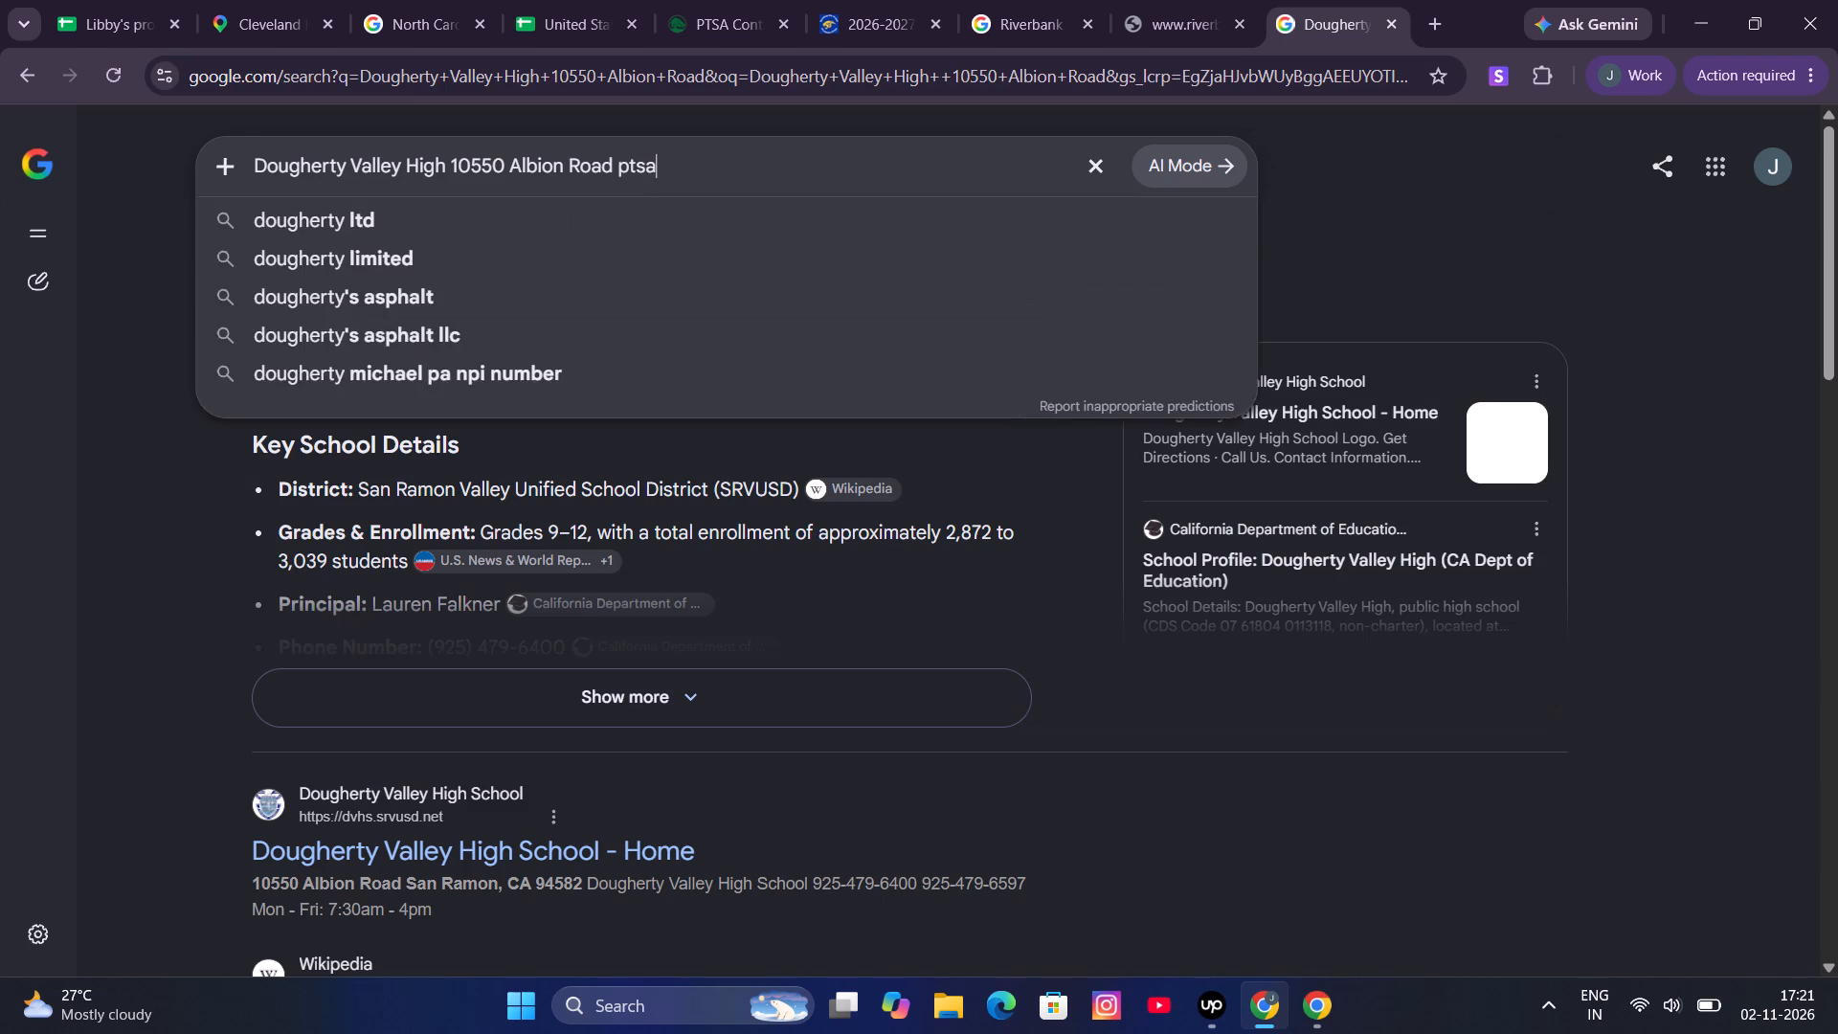
key(Return)
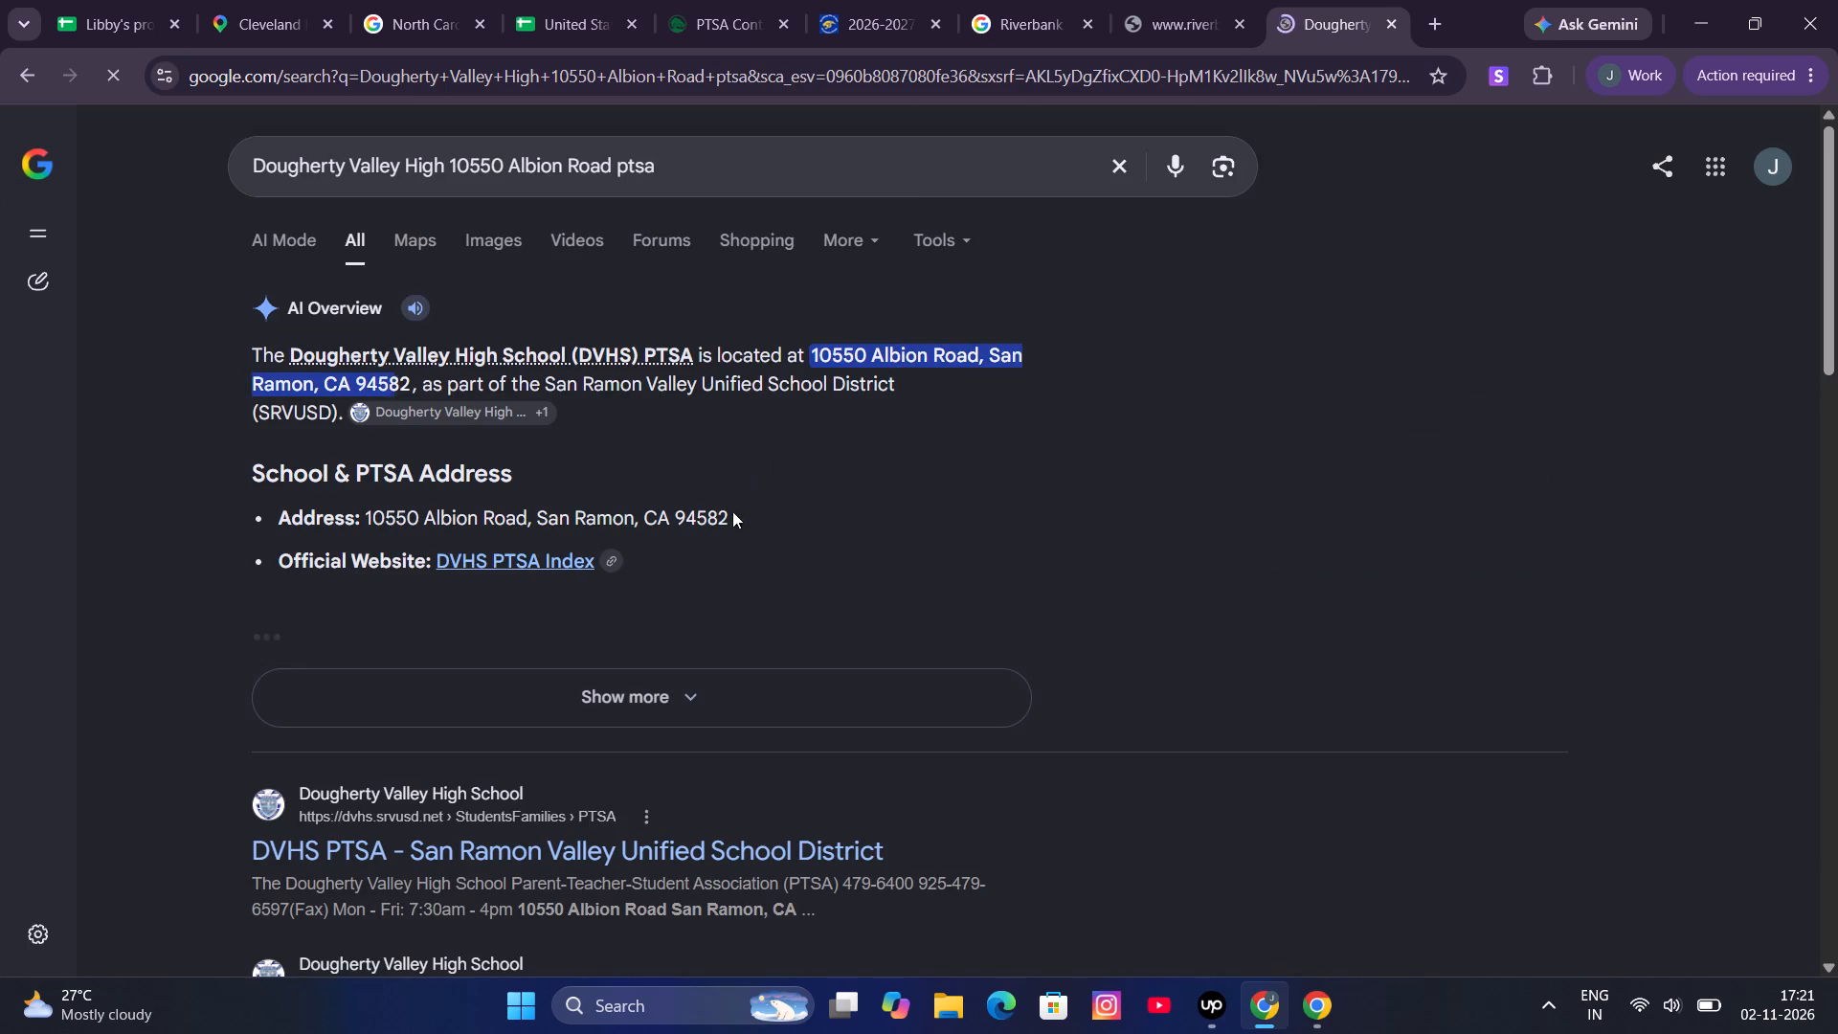
Open the DVHS PTSA page from the search results and look through it for contact details.
scroll(717, 547, down, 2)
click(546, 584)
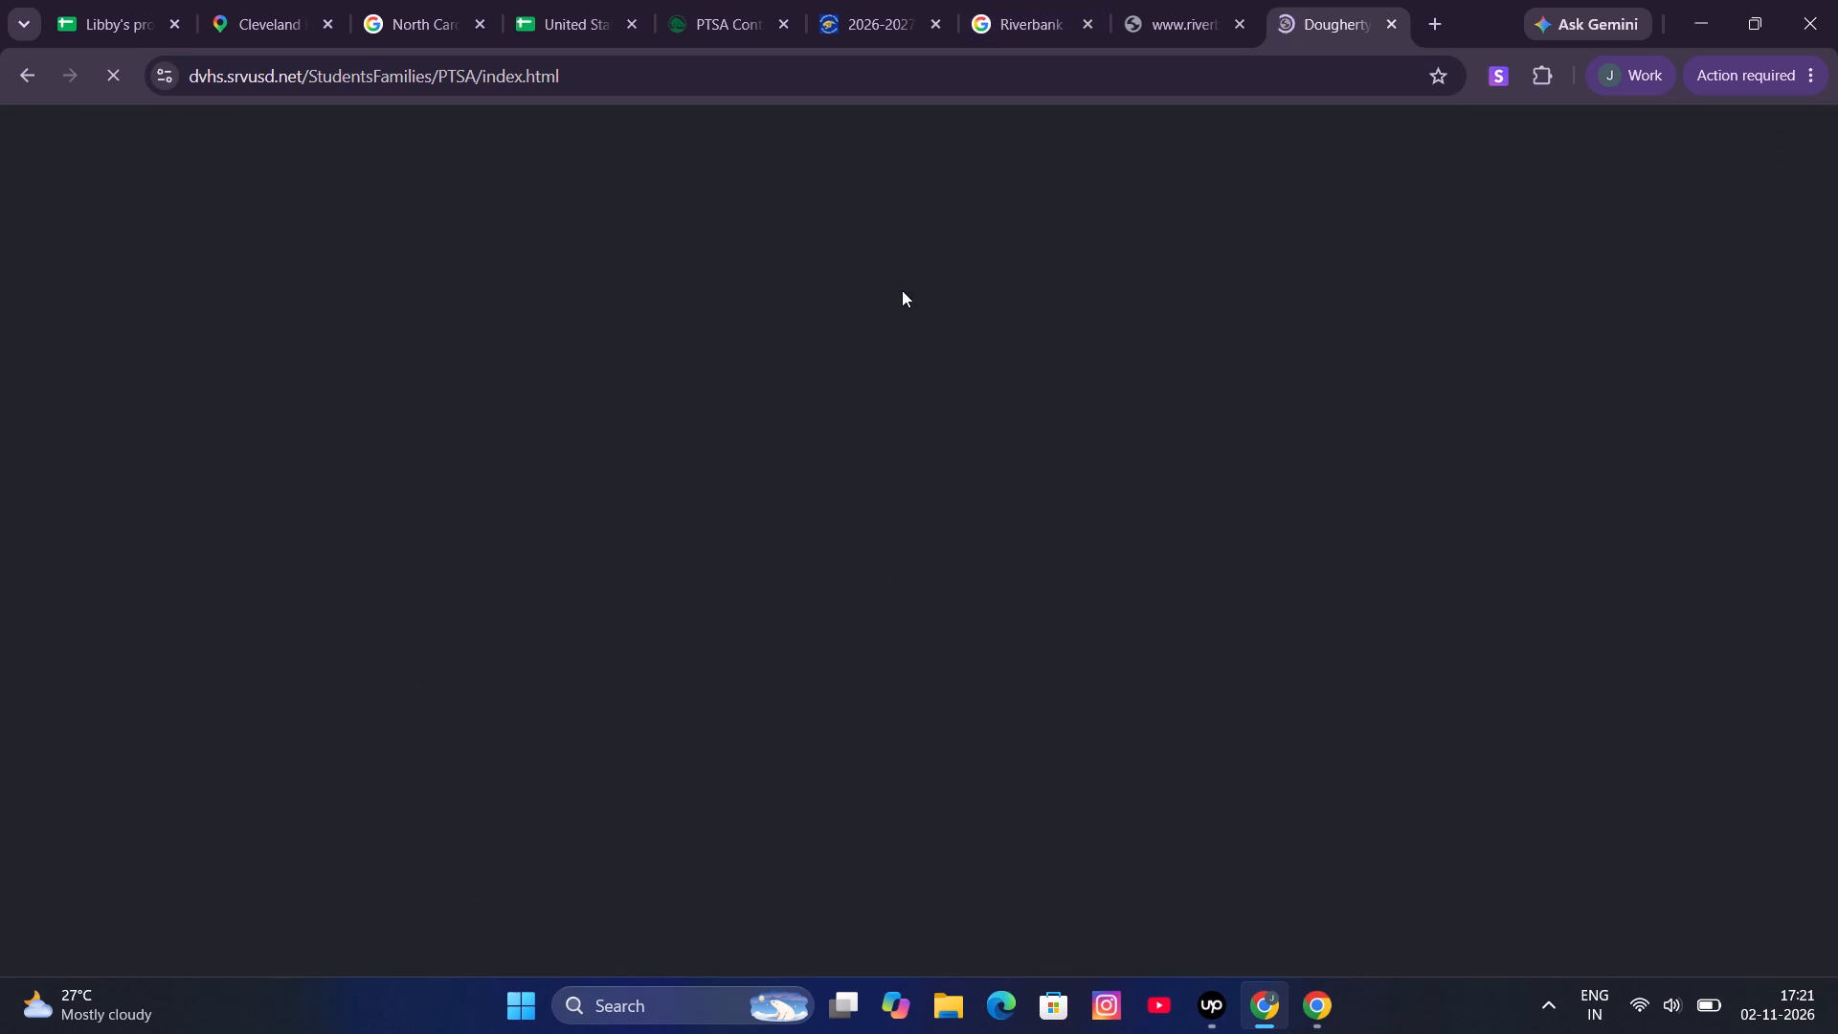
scroll(751, 529, down, 3)
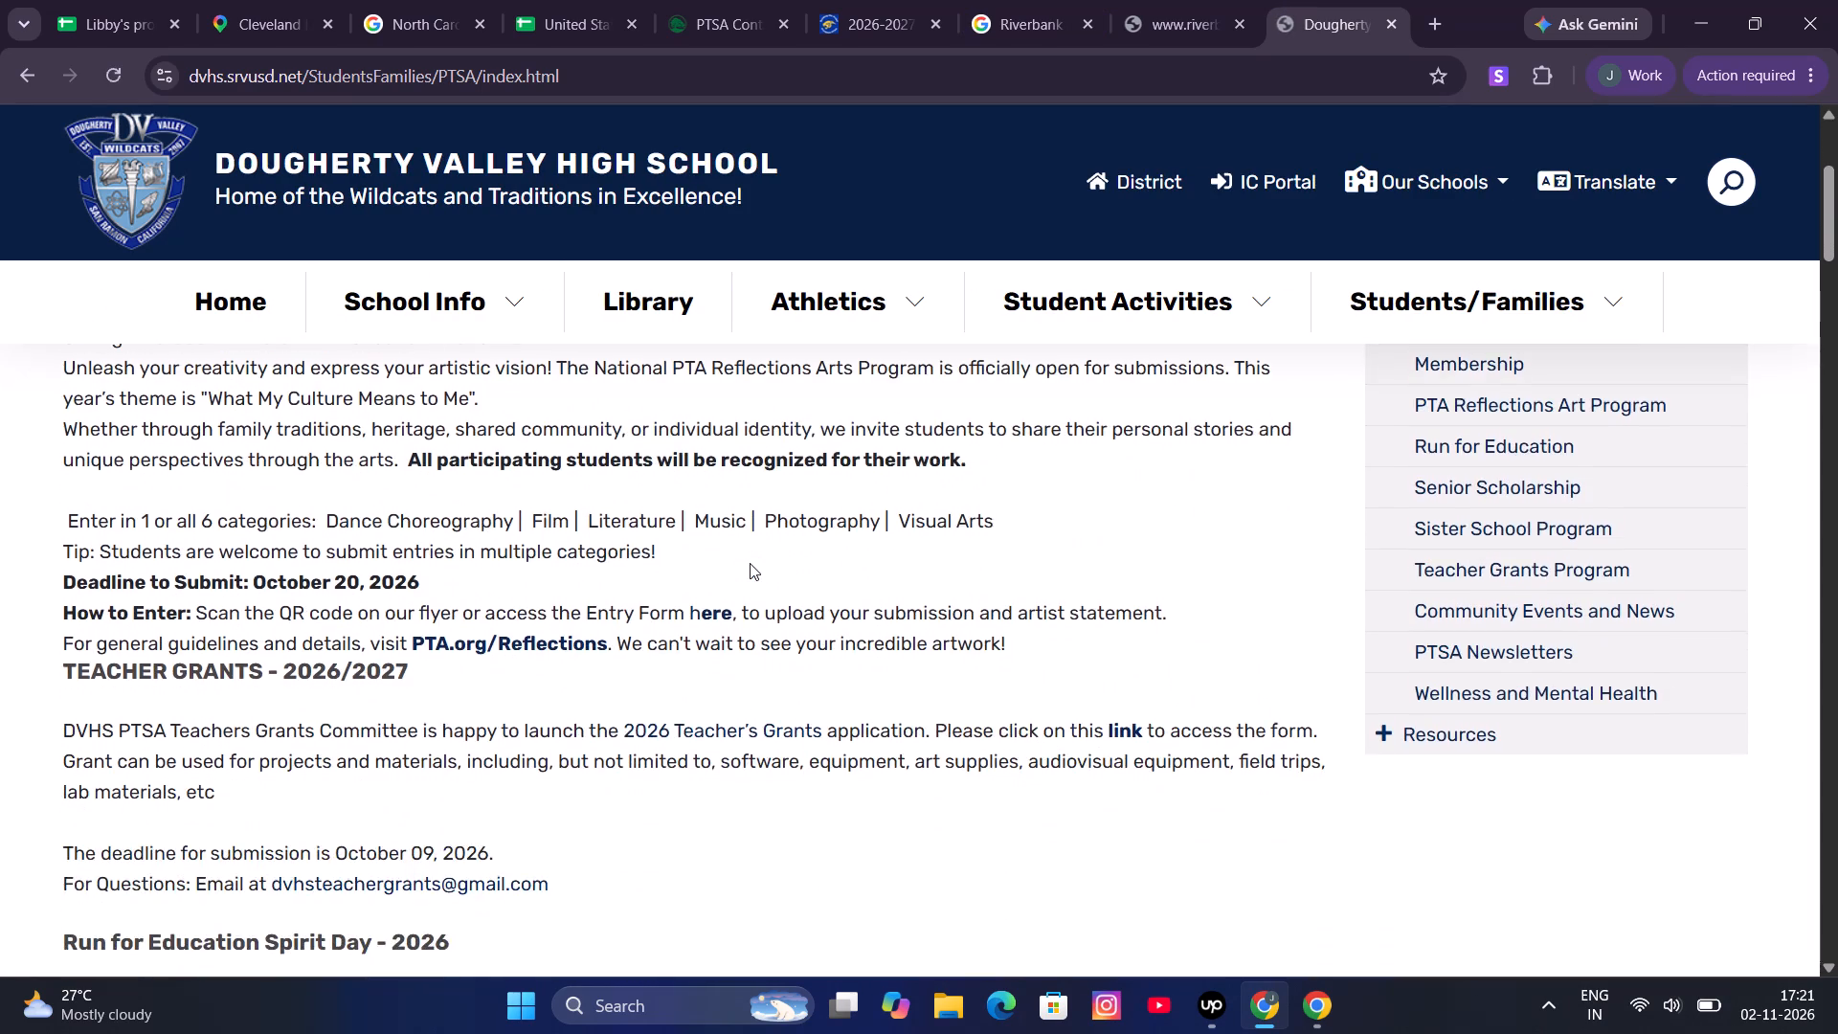
scroll(750, 563, down, 14)
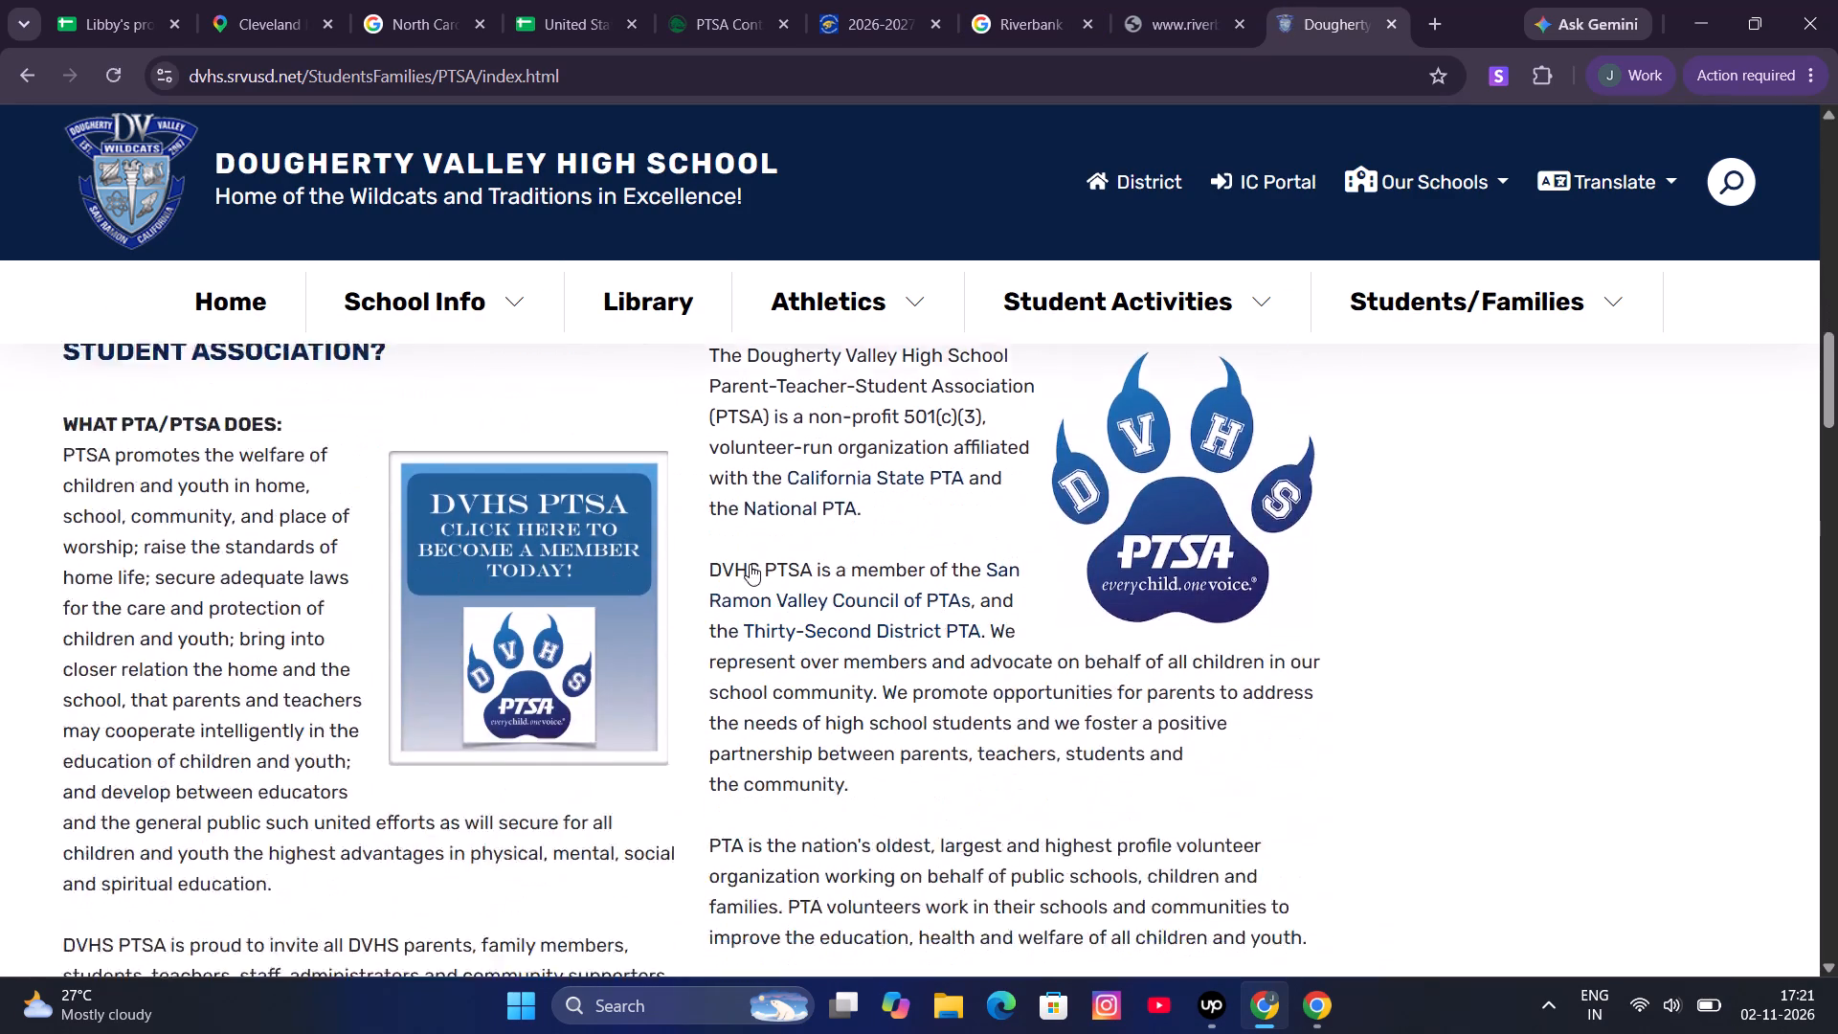
scroll(750, 564, down, 15)
scroll(750, 564, up, 2)
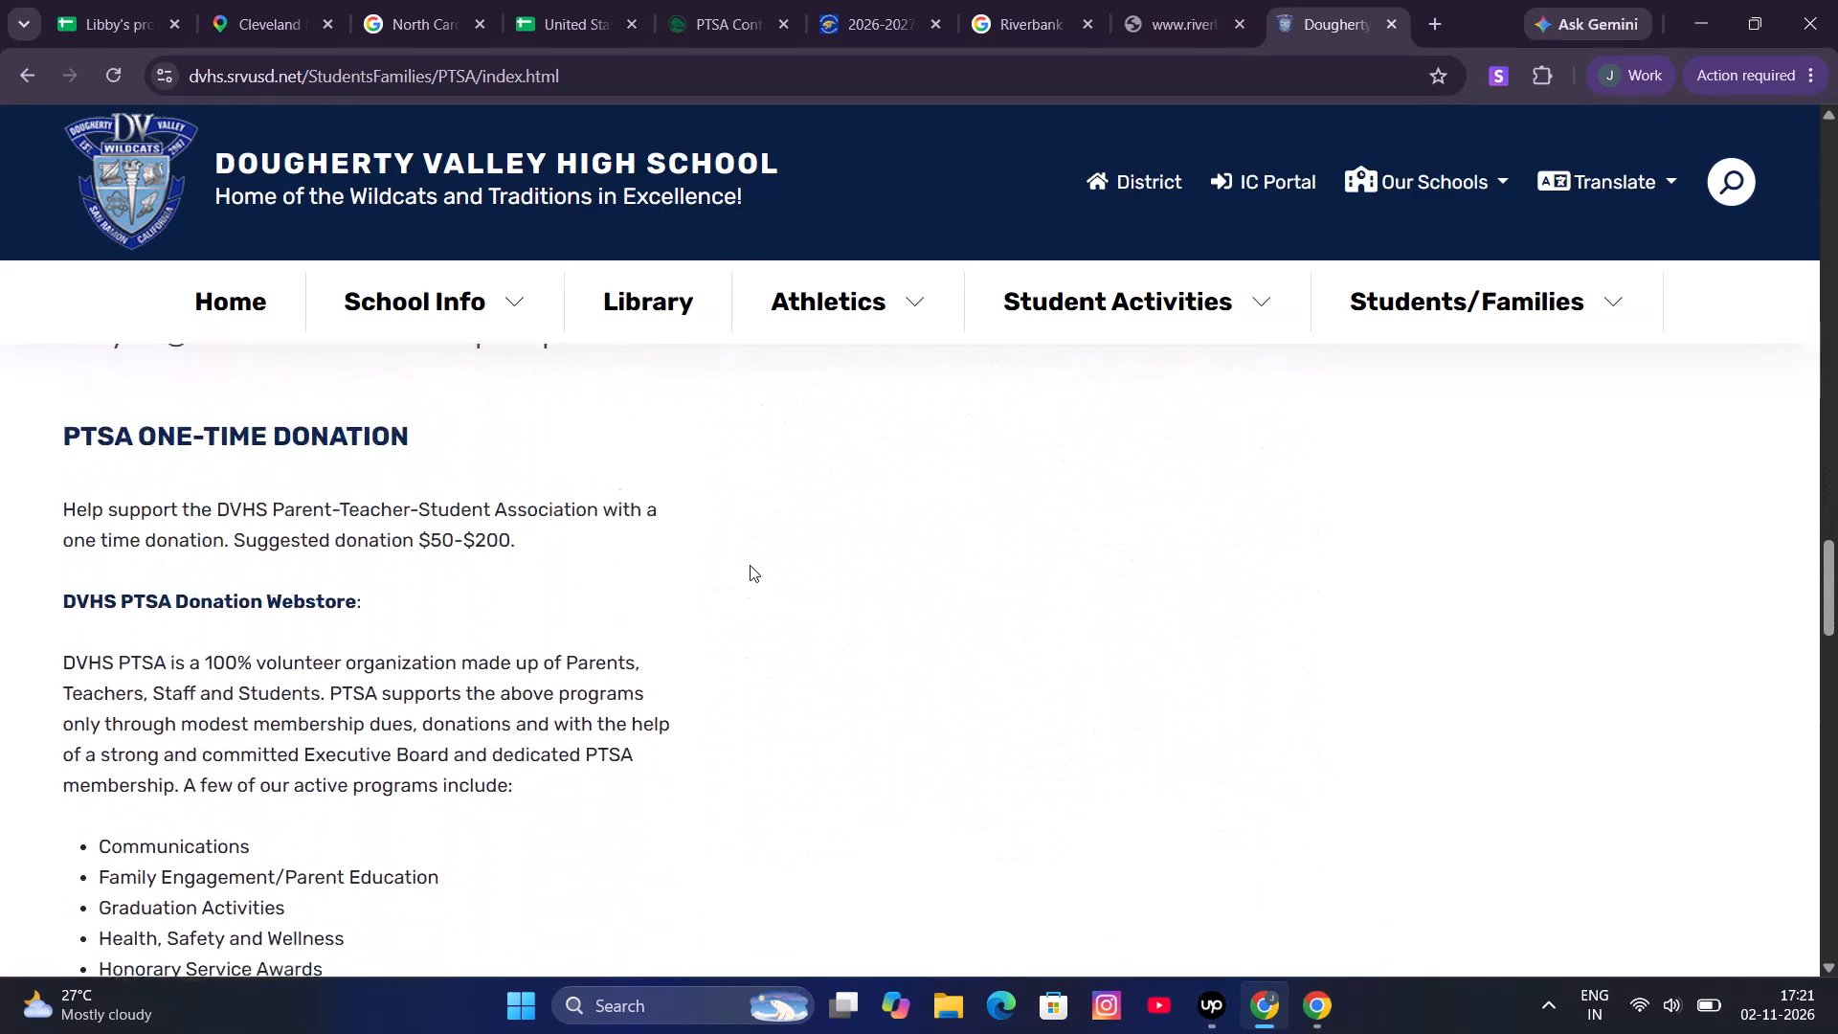
scroll(750, 565, up, 2)
Check the tracked session and latest screenshot in the Upwork Time Tracker, and minimize it.
click(1221, 997)
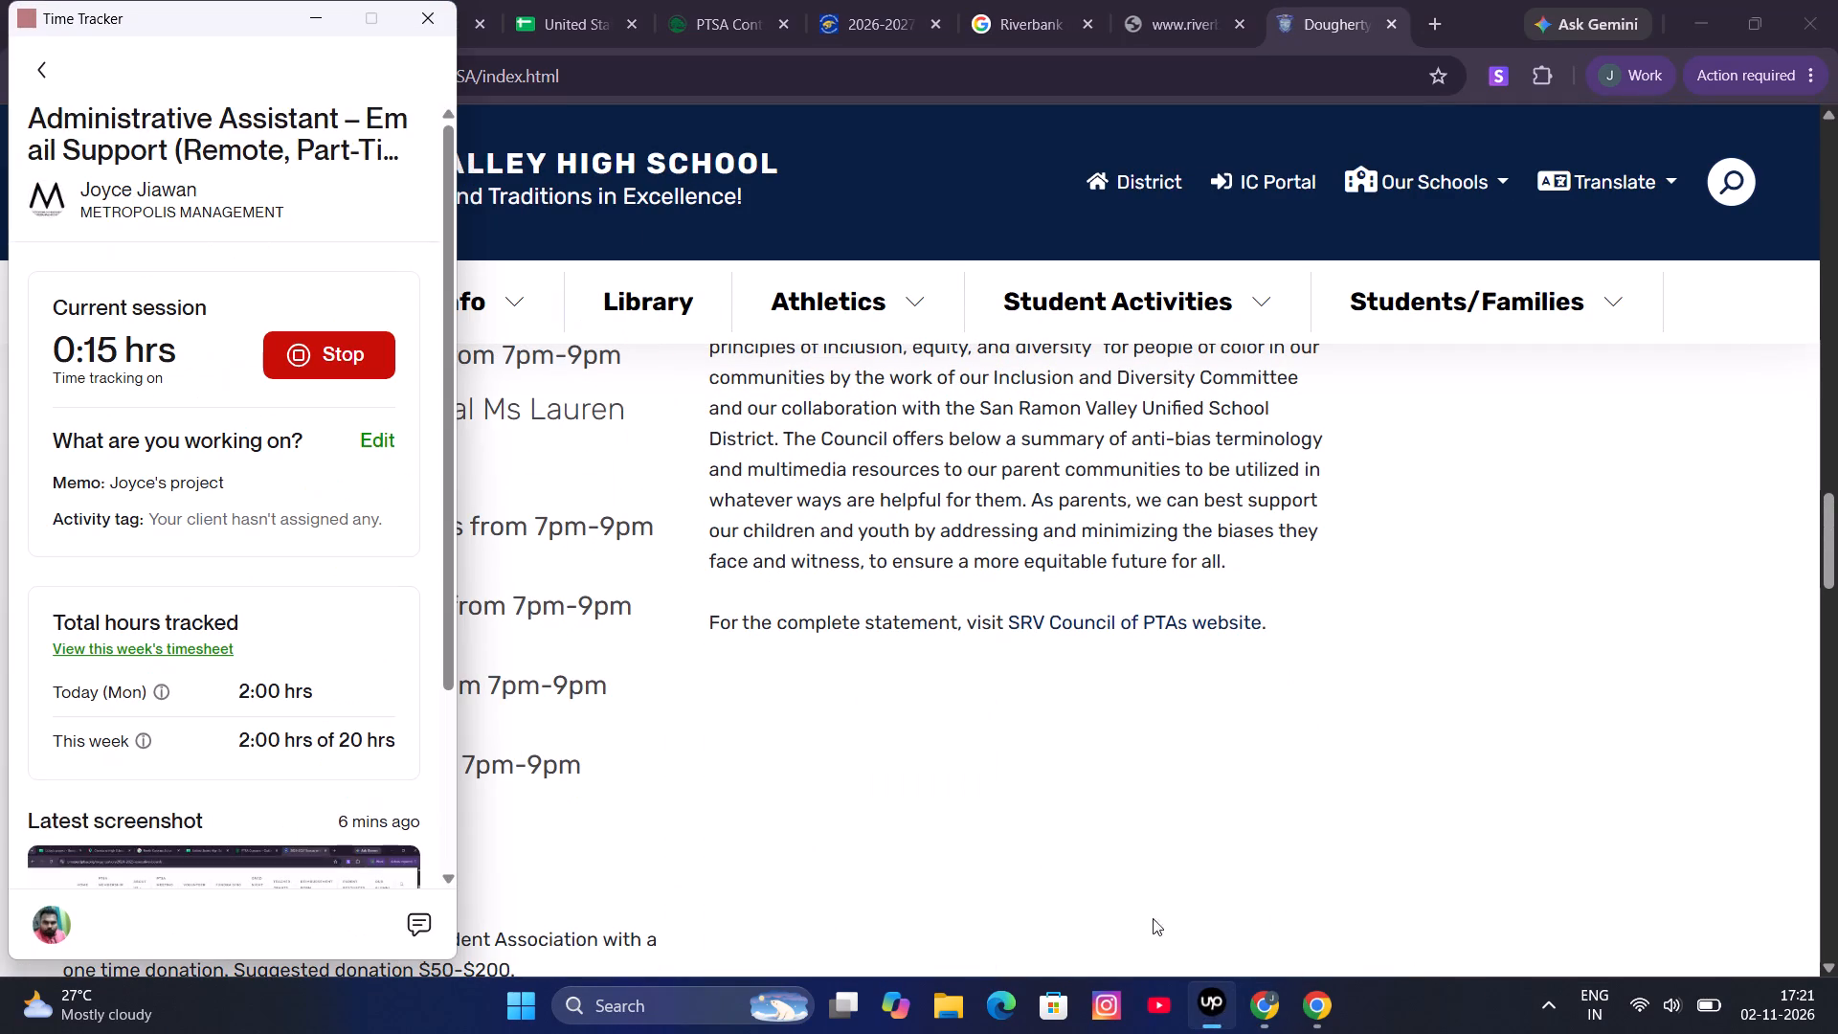
scroll(314, 666, down, 3)
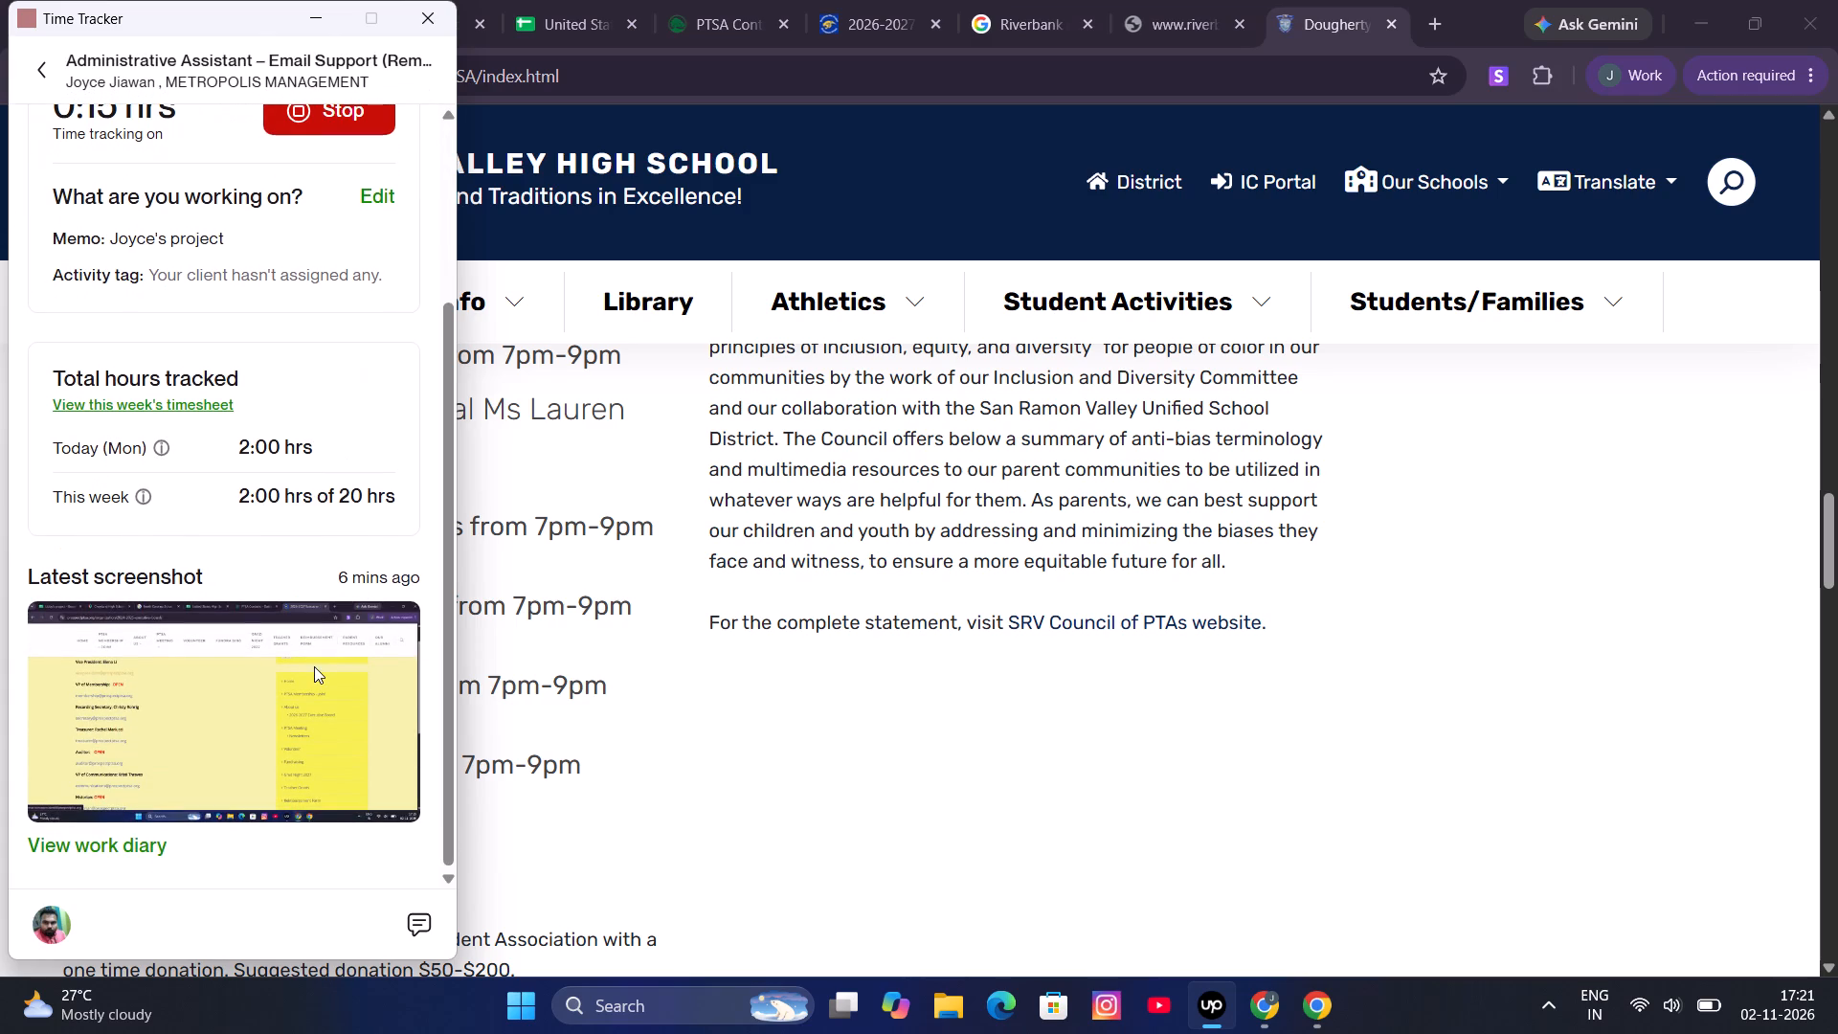
scroll(314, 666, up, 3)
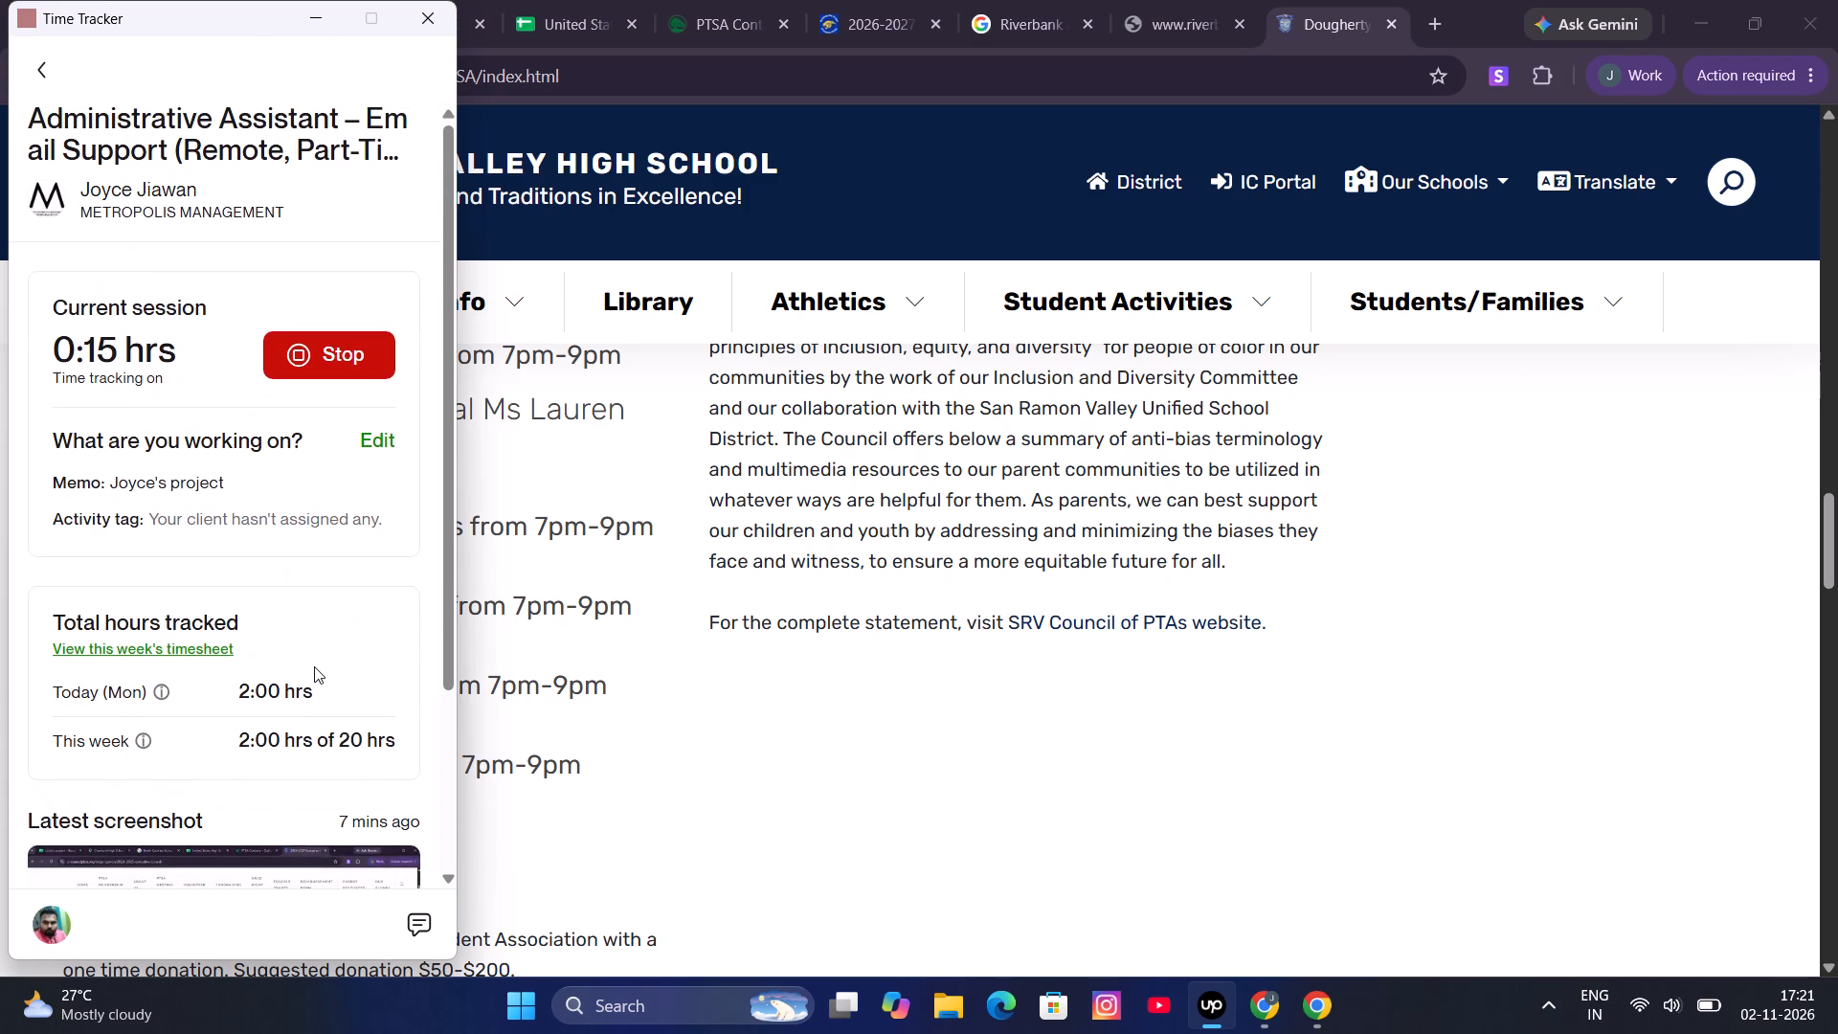
click(326, 11)
Examine the rest of the DVHS PTSA page, down to its footer, for senior event and contact information.
scroll(770, 579, down, 3)
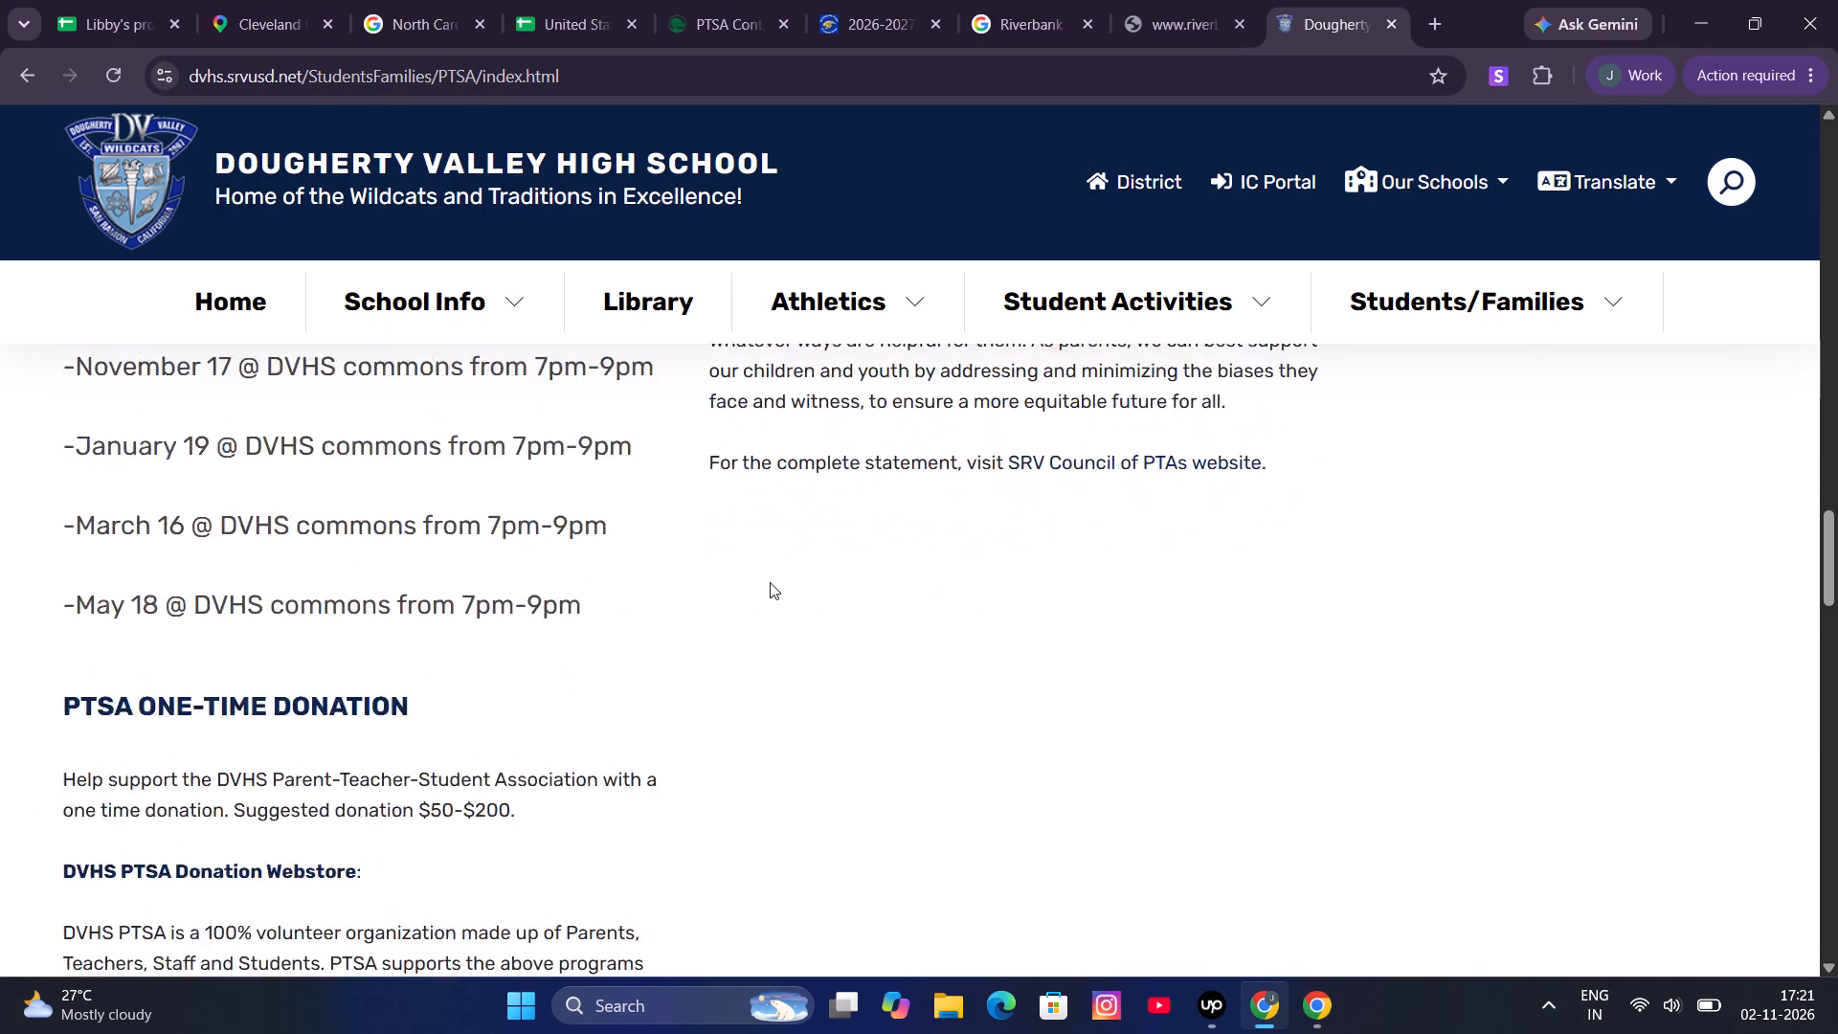
scroll(770, 582, down, 11)
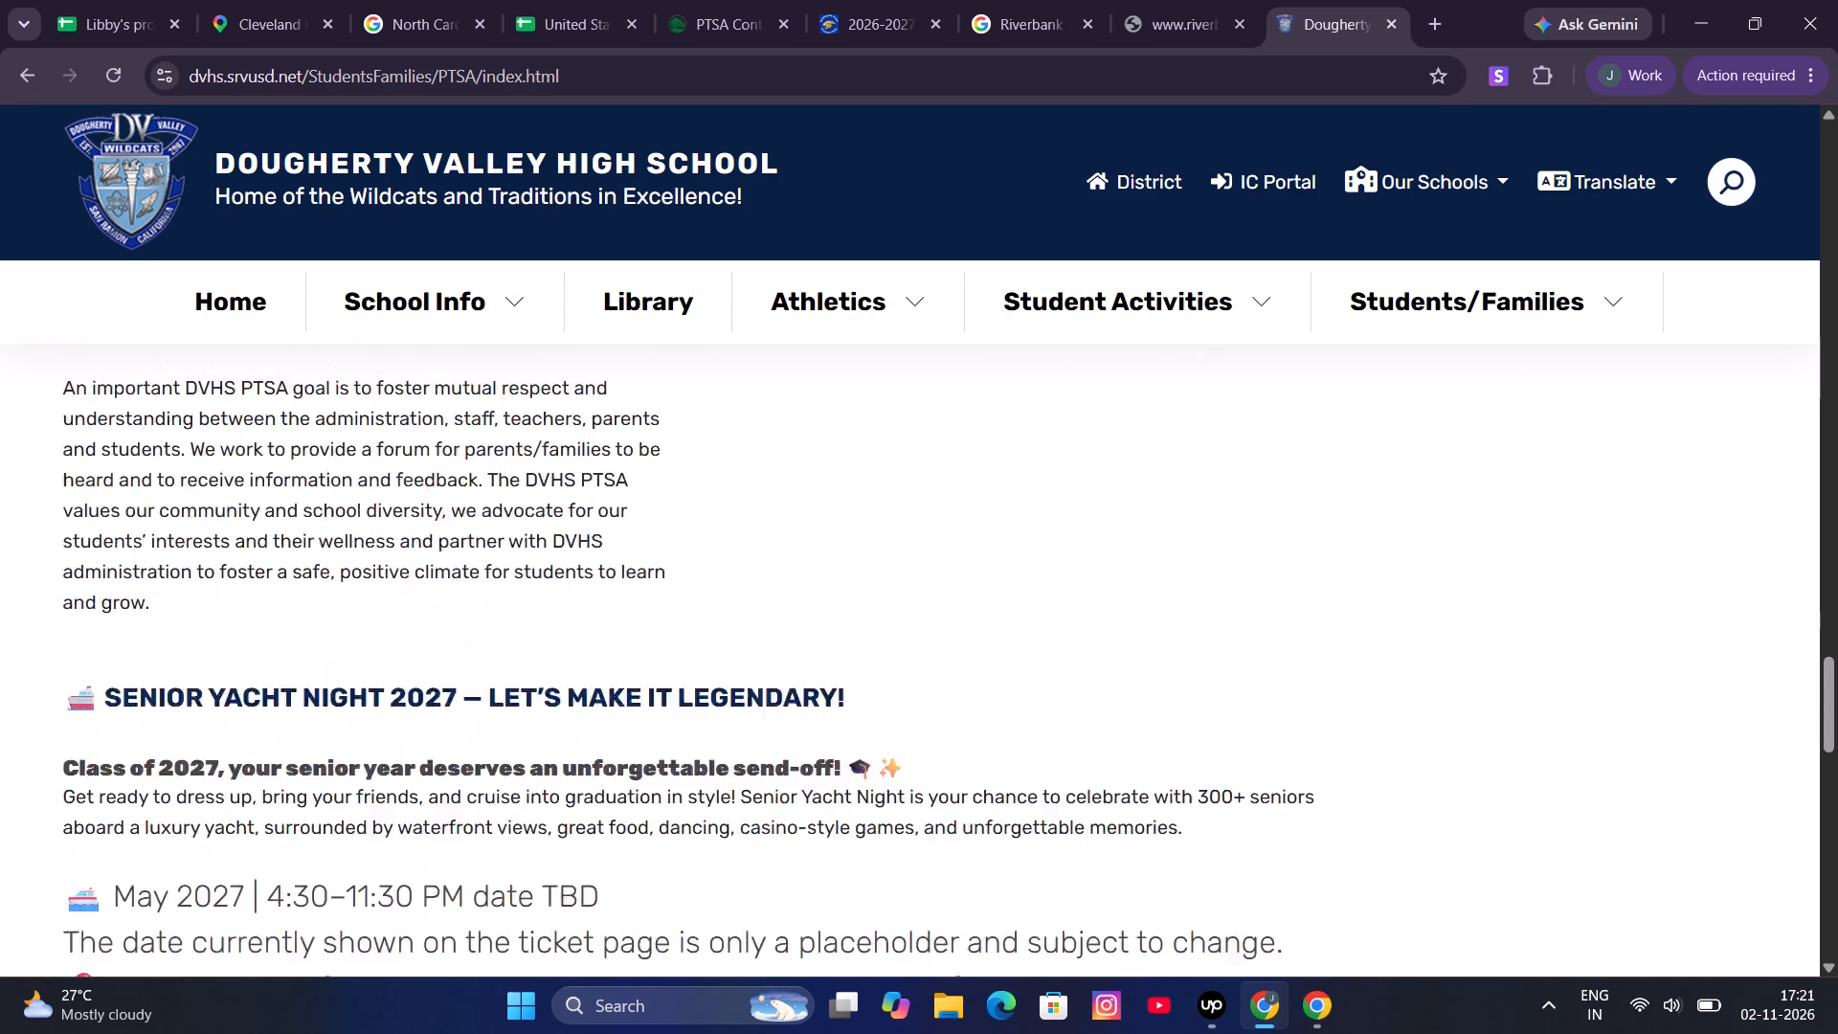
scroll(770, 582, down, 8)
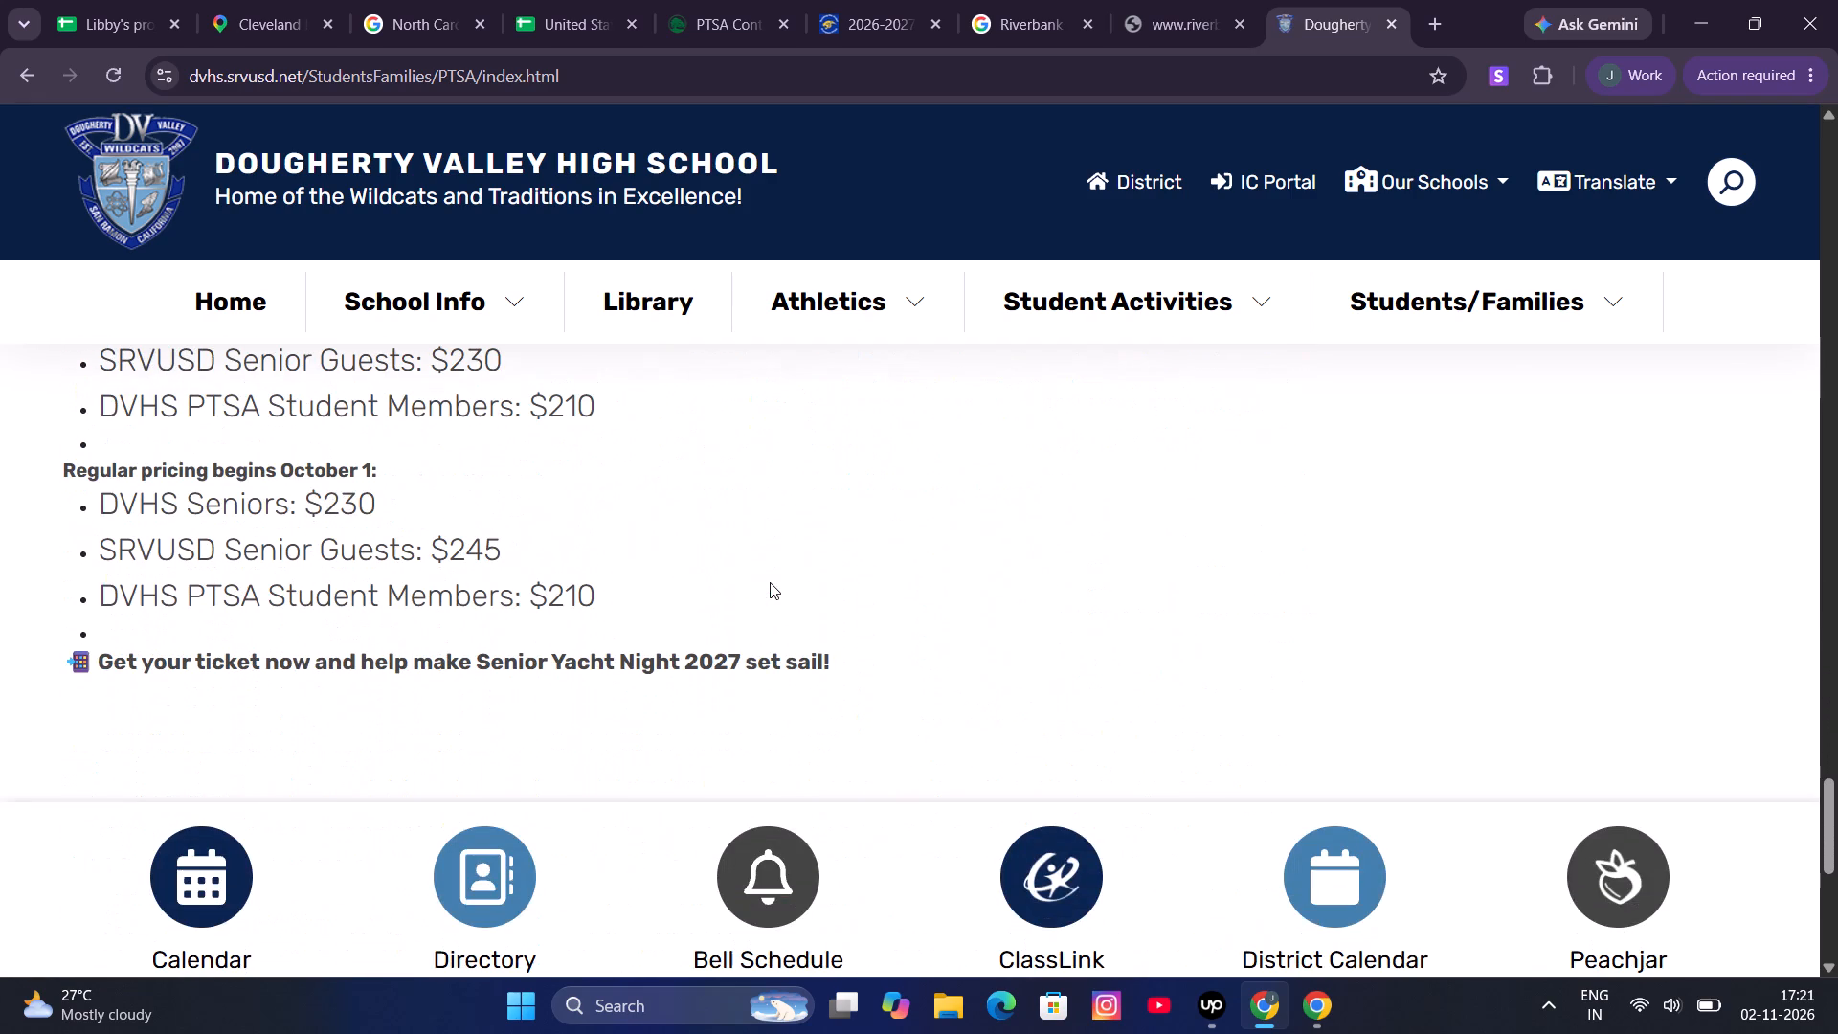
scroll(770, 582, down, 4)
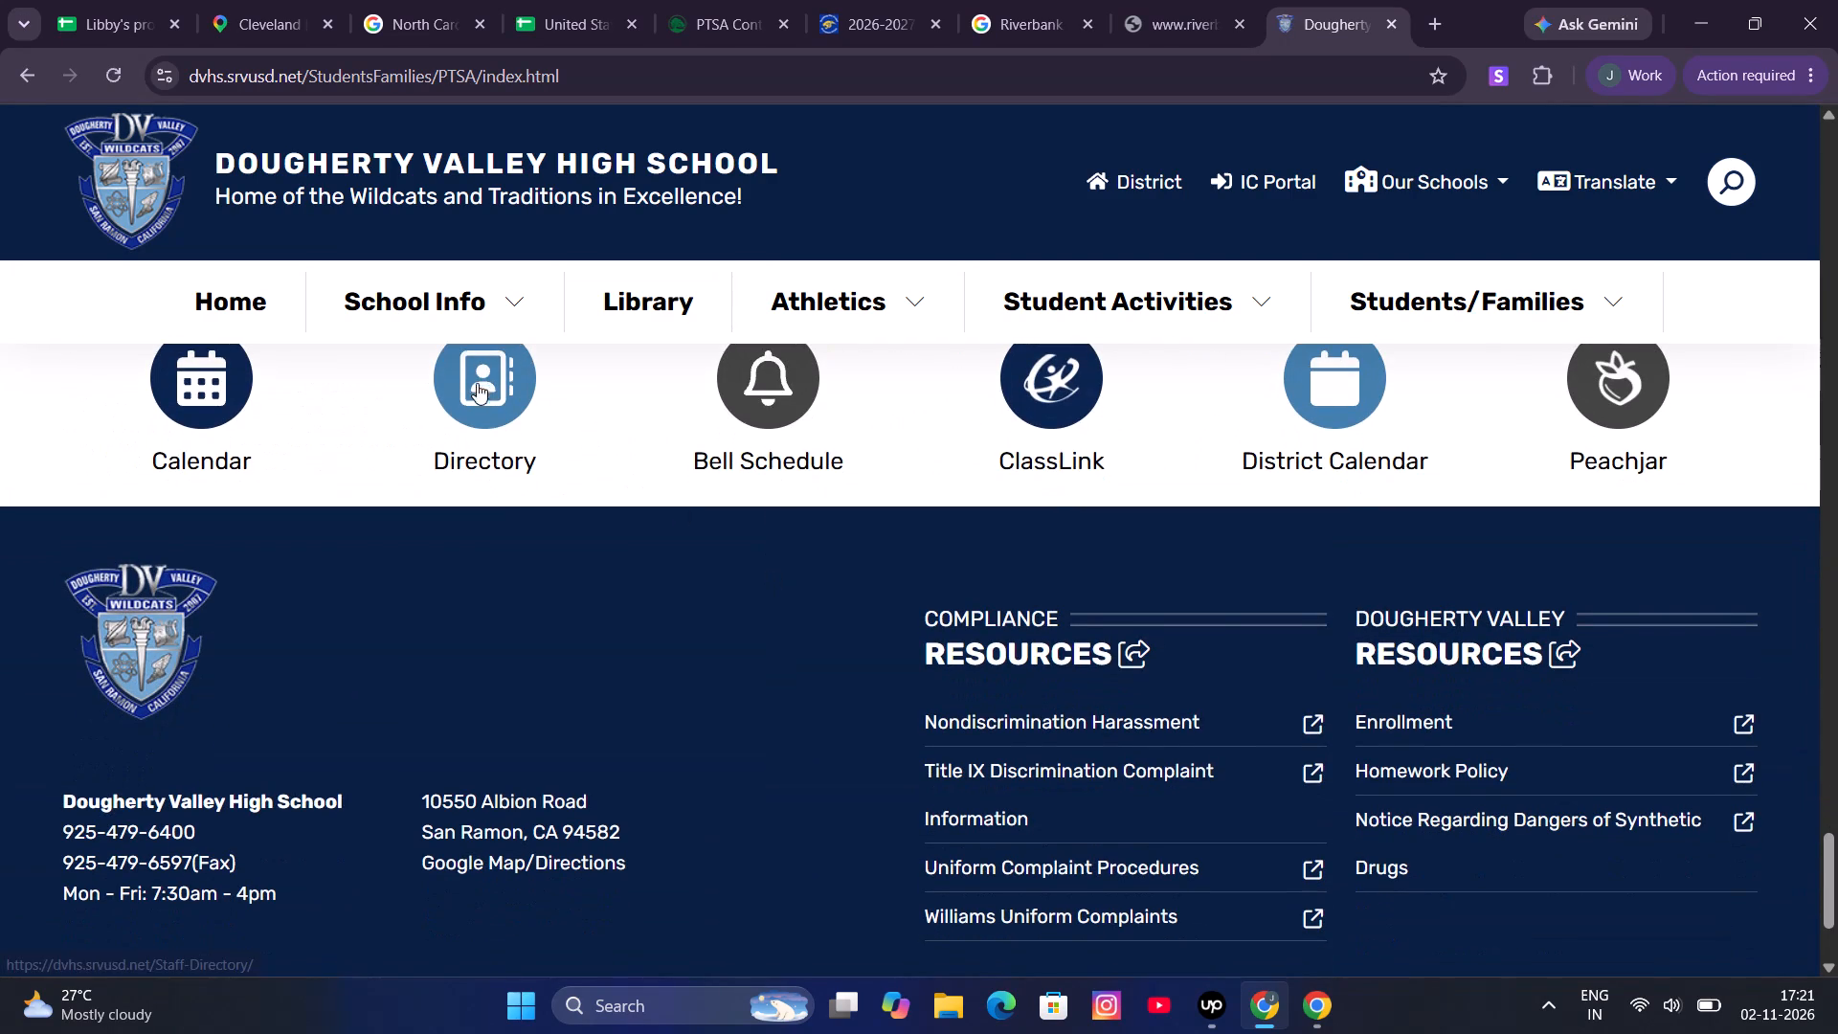
Open Dougherty Valley High School's Staff Directory and look over the page.
click(500, 405)
scroll(821, 612, up, 3)
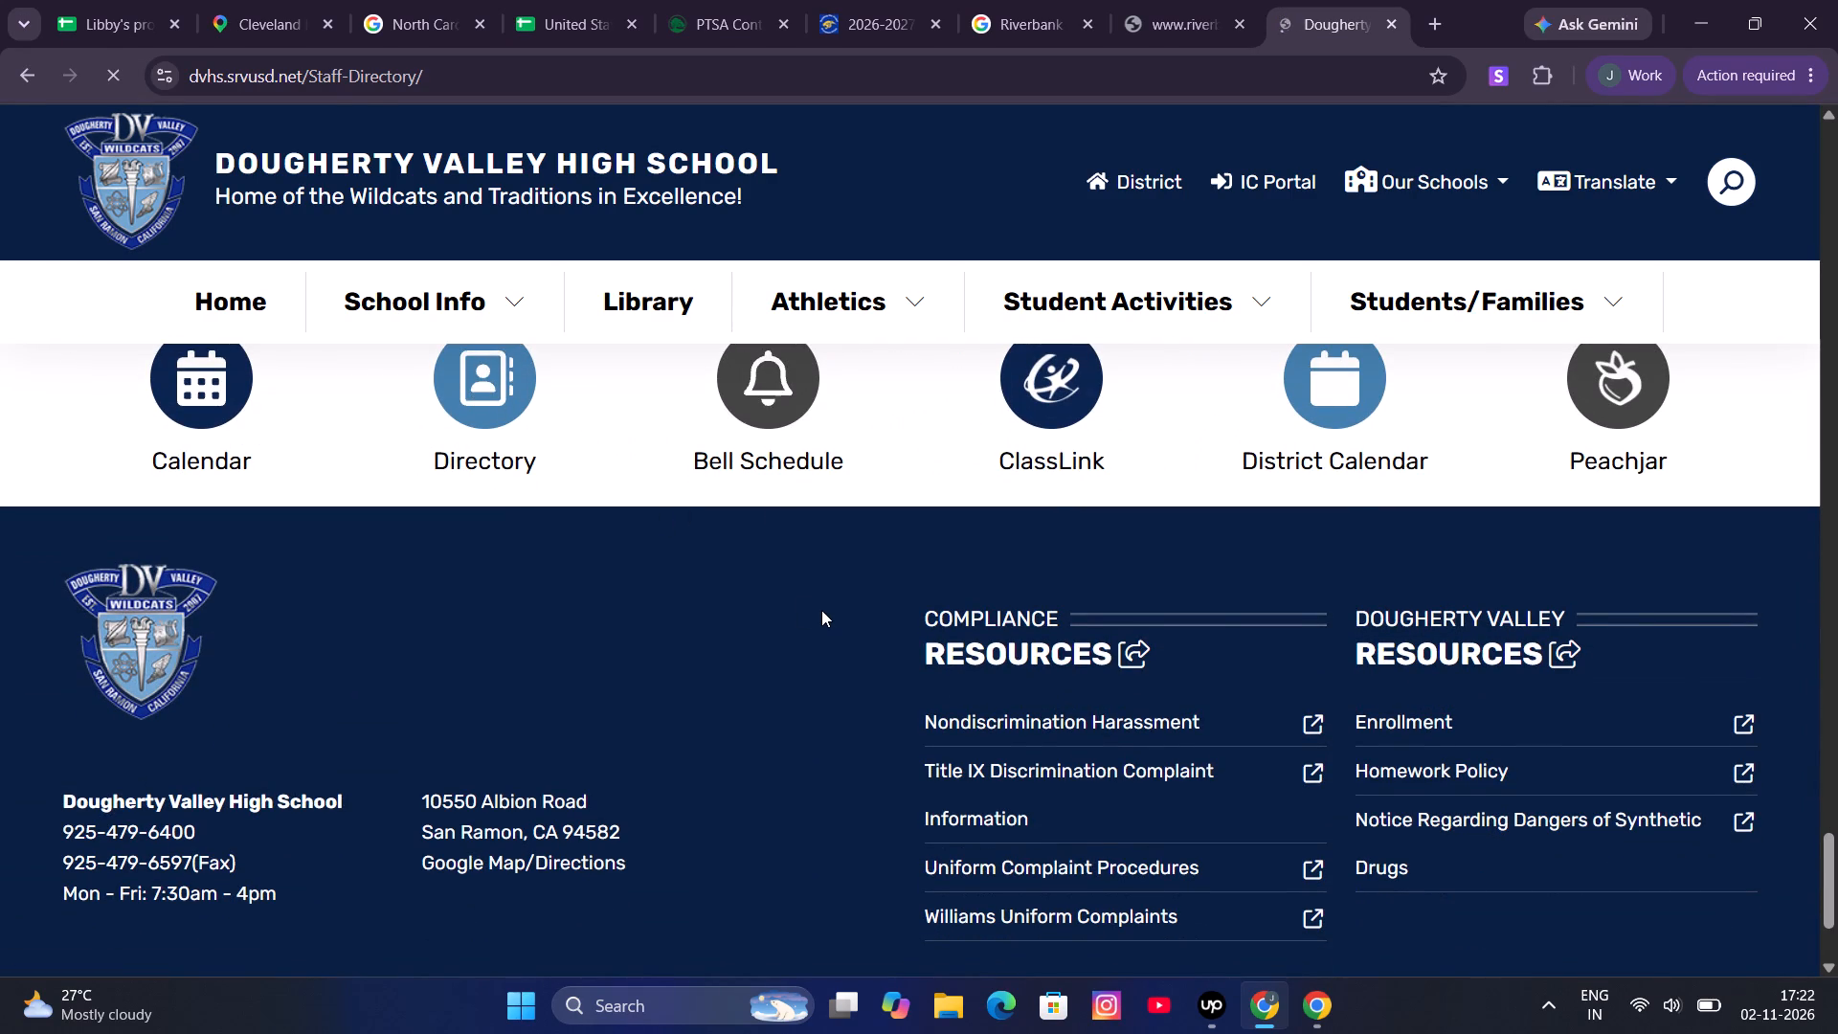
scroll(821, 610, up, 10)
scroll(821, 610, down, 4)
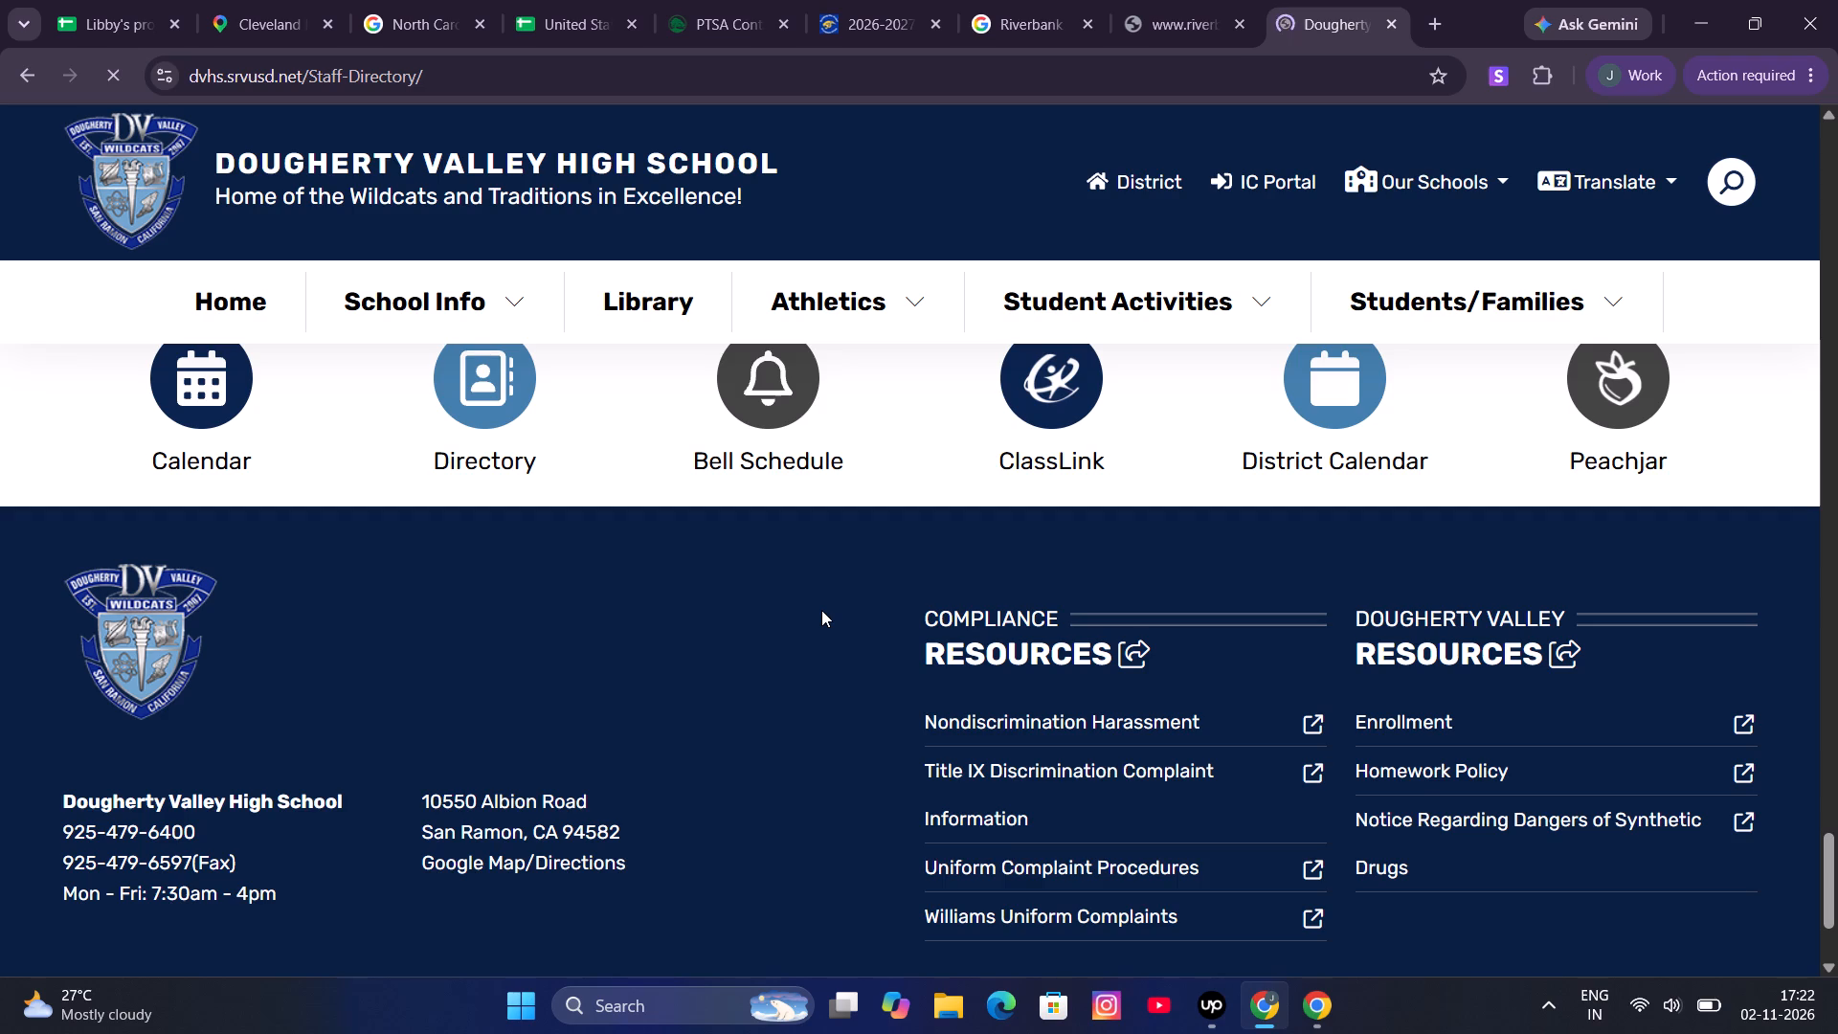
scroll(1155, 588, down, 1)
scroll(1154, 593, up, 3)
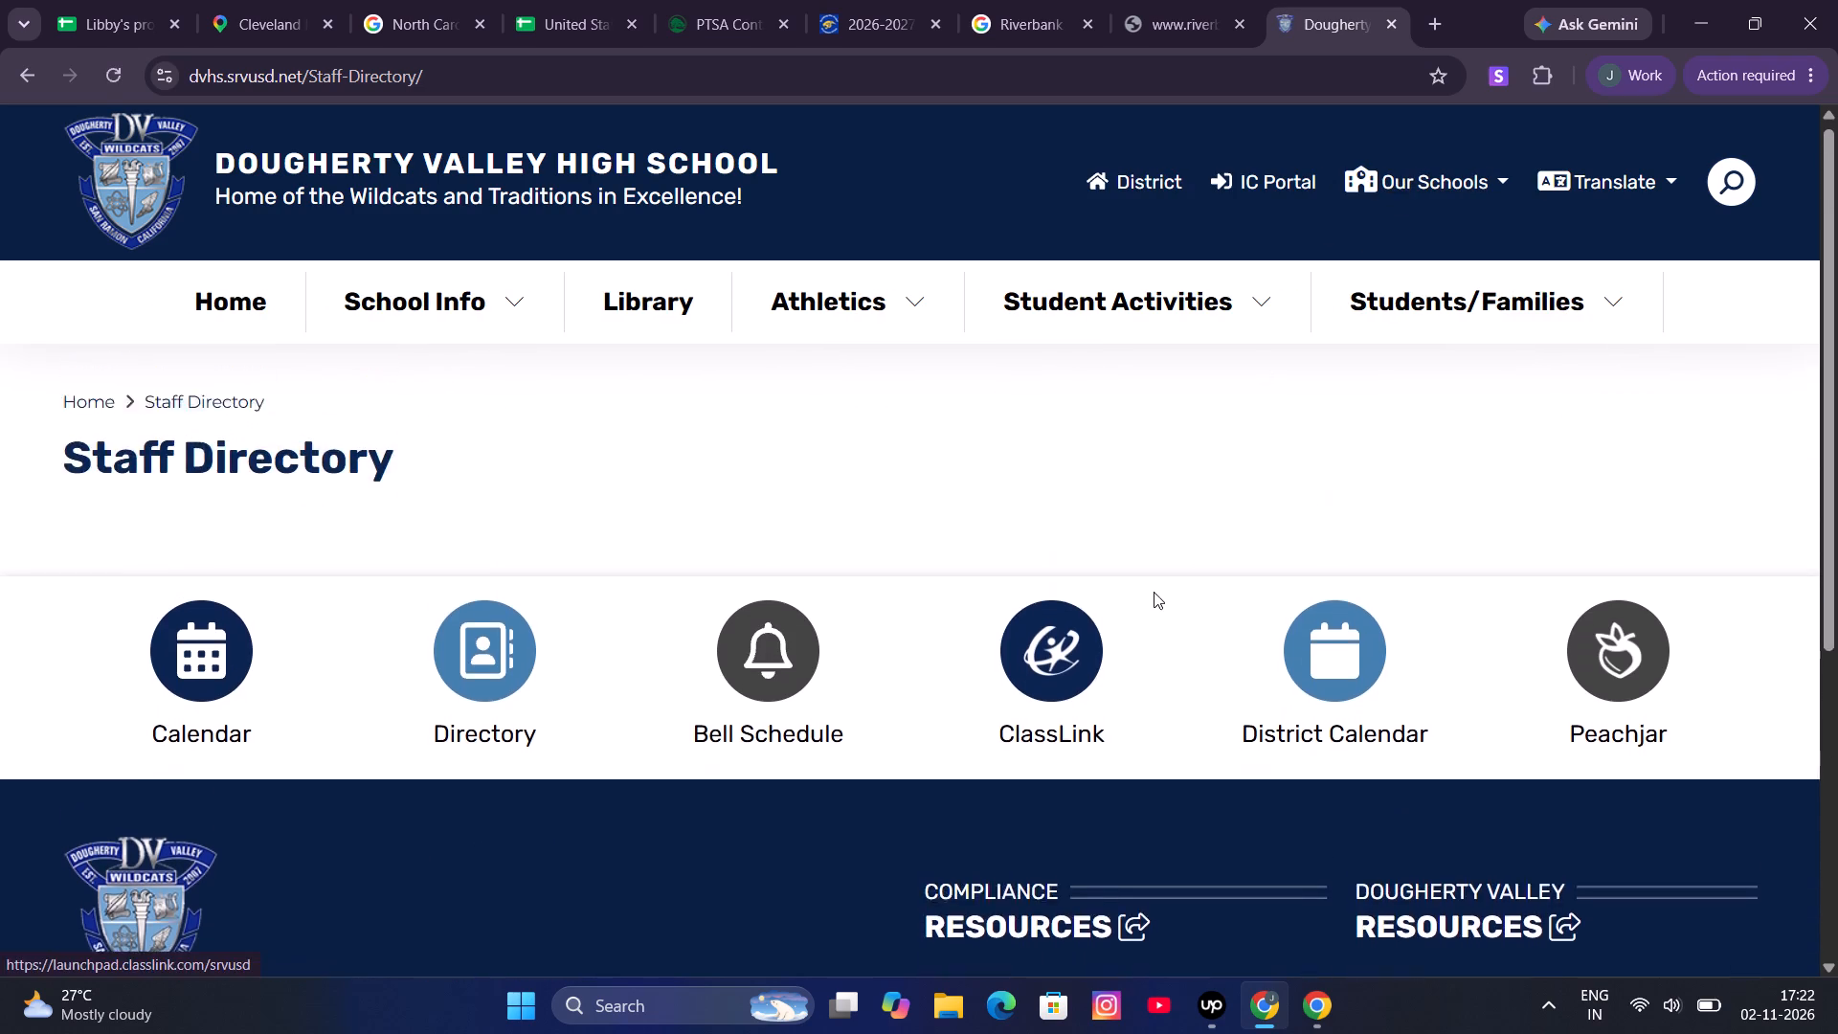
scroll(1154, 592, up, 6)
click(1154, 590)
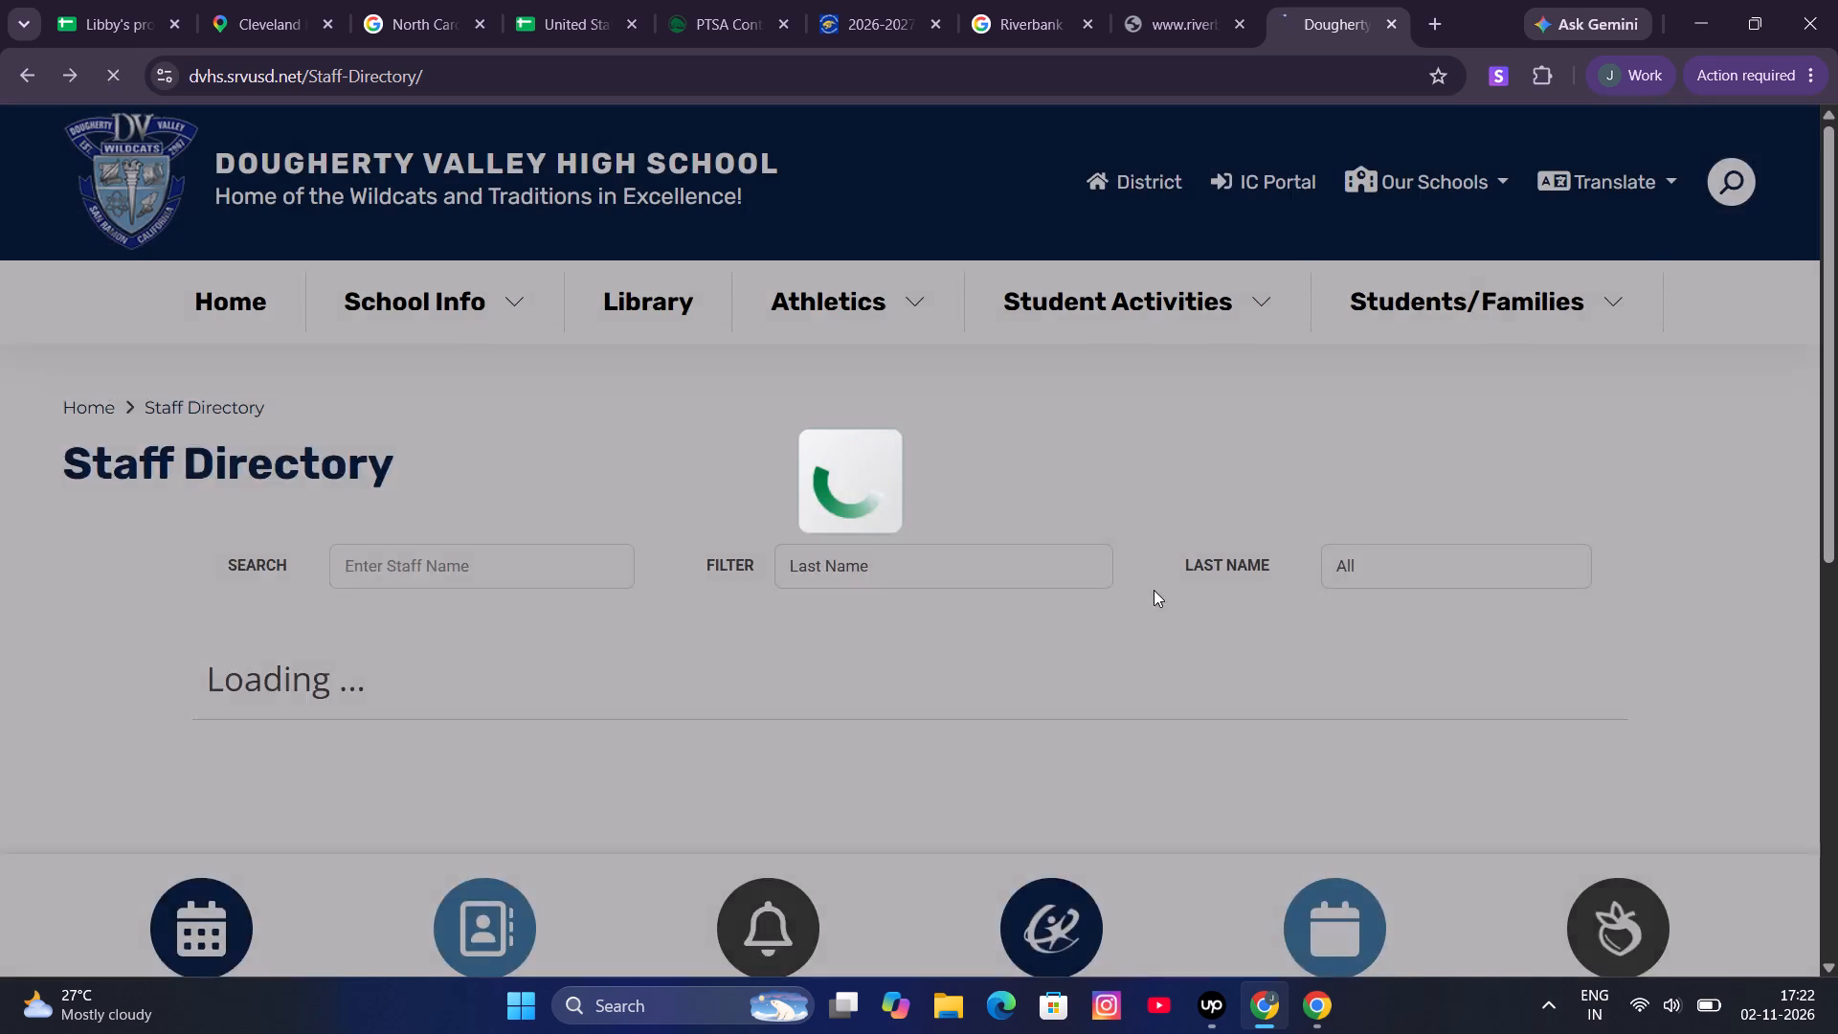
scroll(1154, 590, down, 2)
scroll(1075, 641, up, 9)
Return to the DVHS PTSA page, look back through it for contacts, and open its PTSA Board page.
scroll(1075, 641, up, 3)
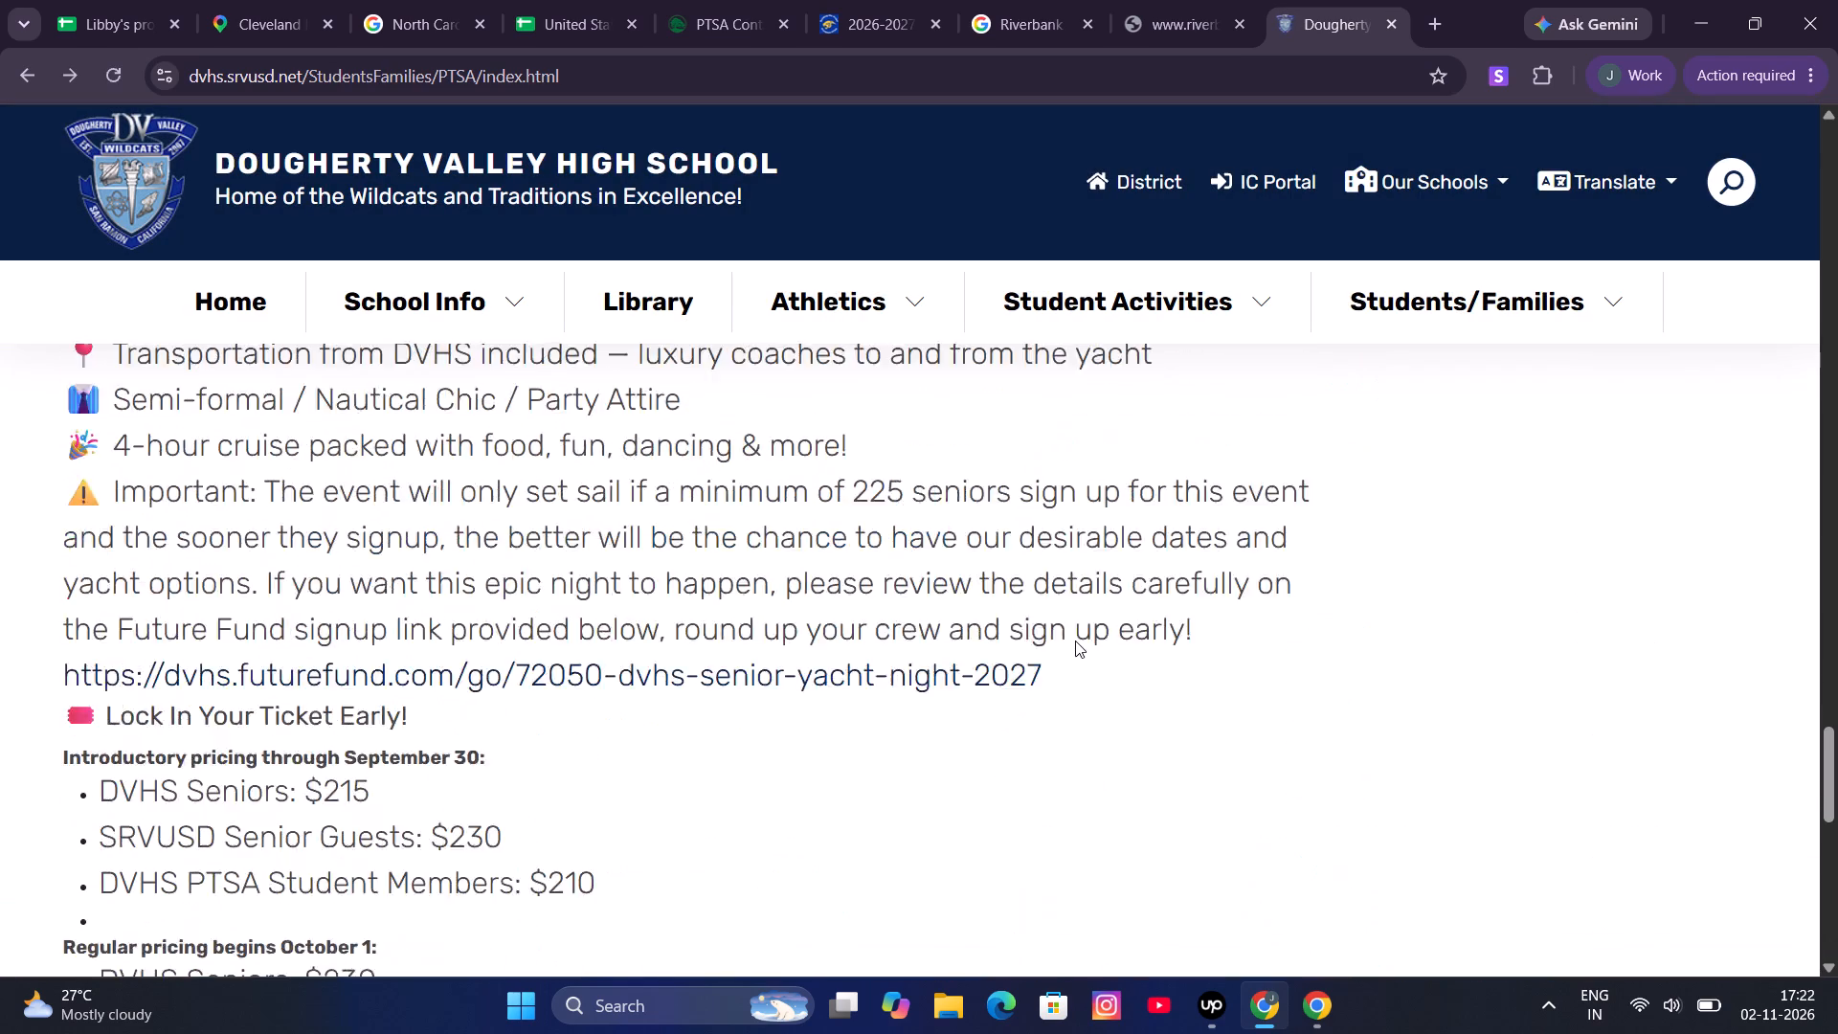
scroll(1075, 641, up, 7)
scroll(1075, 640, down, 4)
scroll(1075, 641, up, 4)
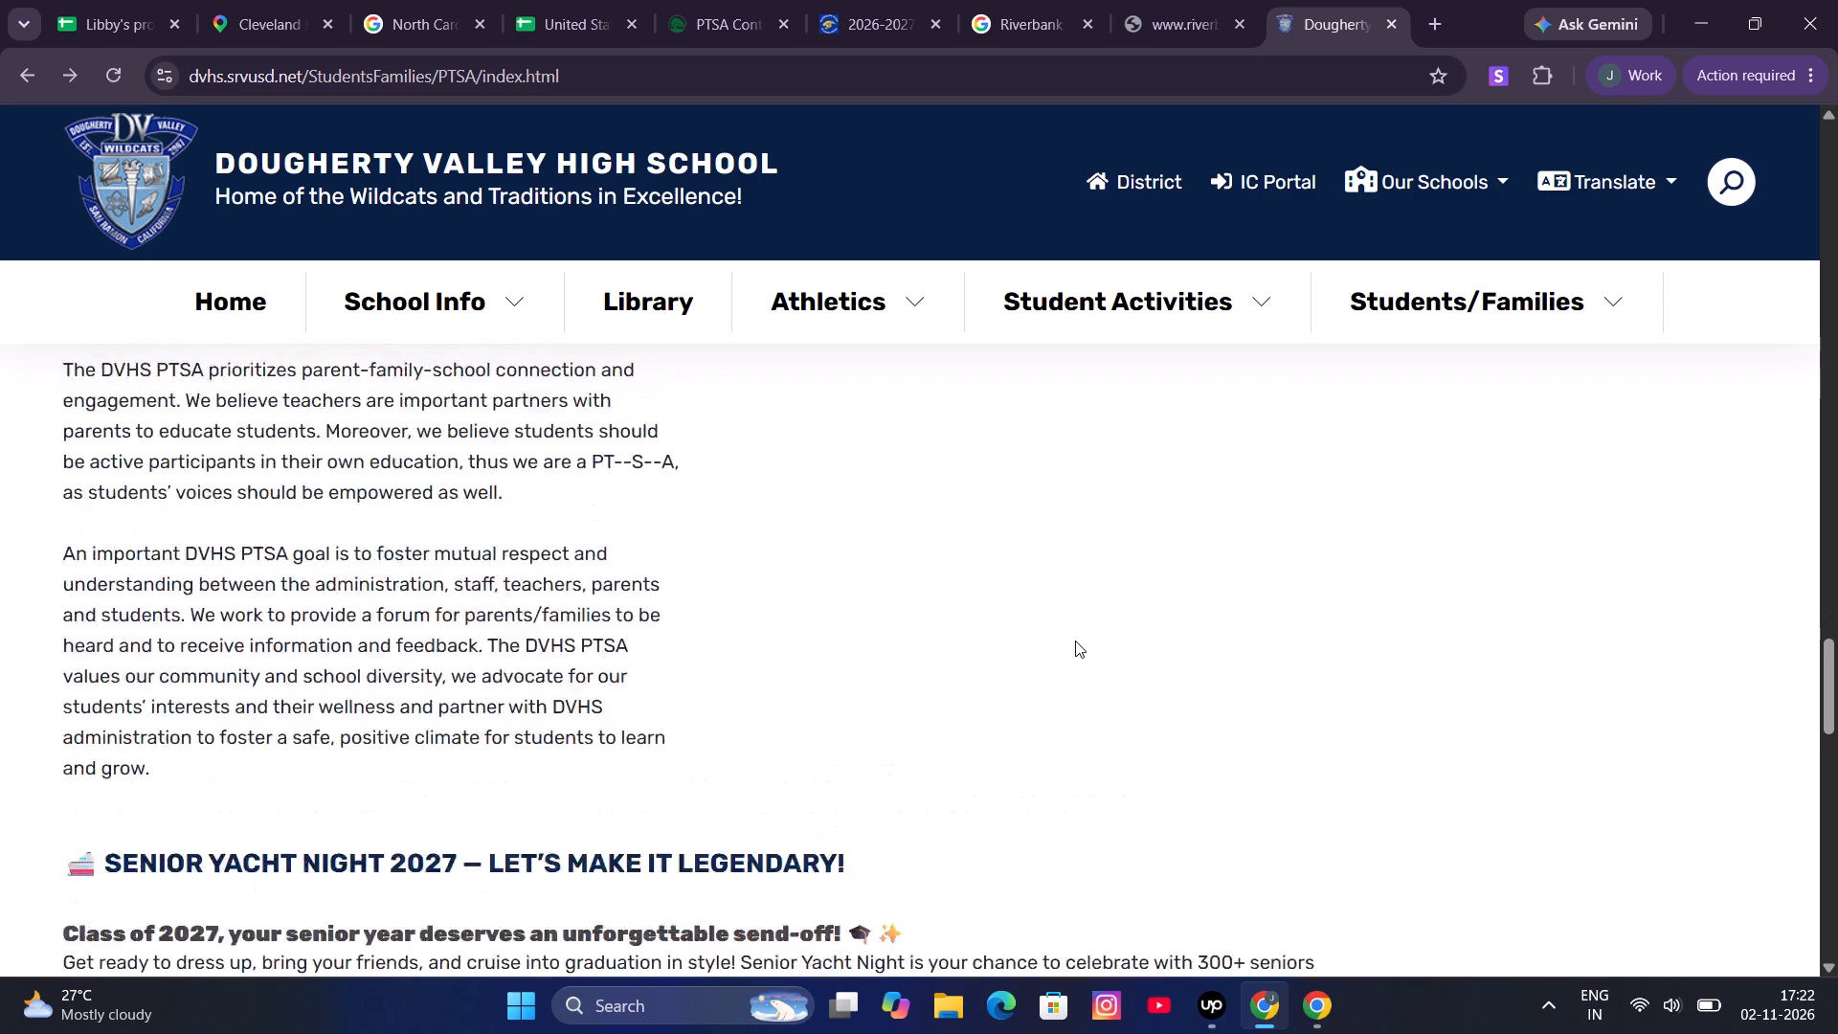
scroll(1075, 641, up, 5)
scroll(717, 627, up, 3)
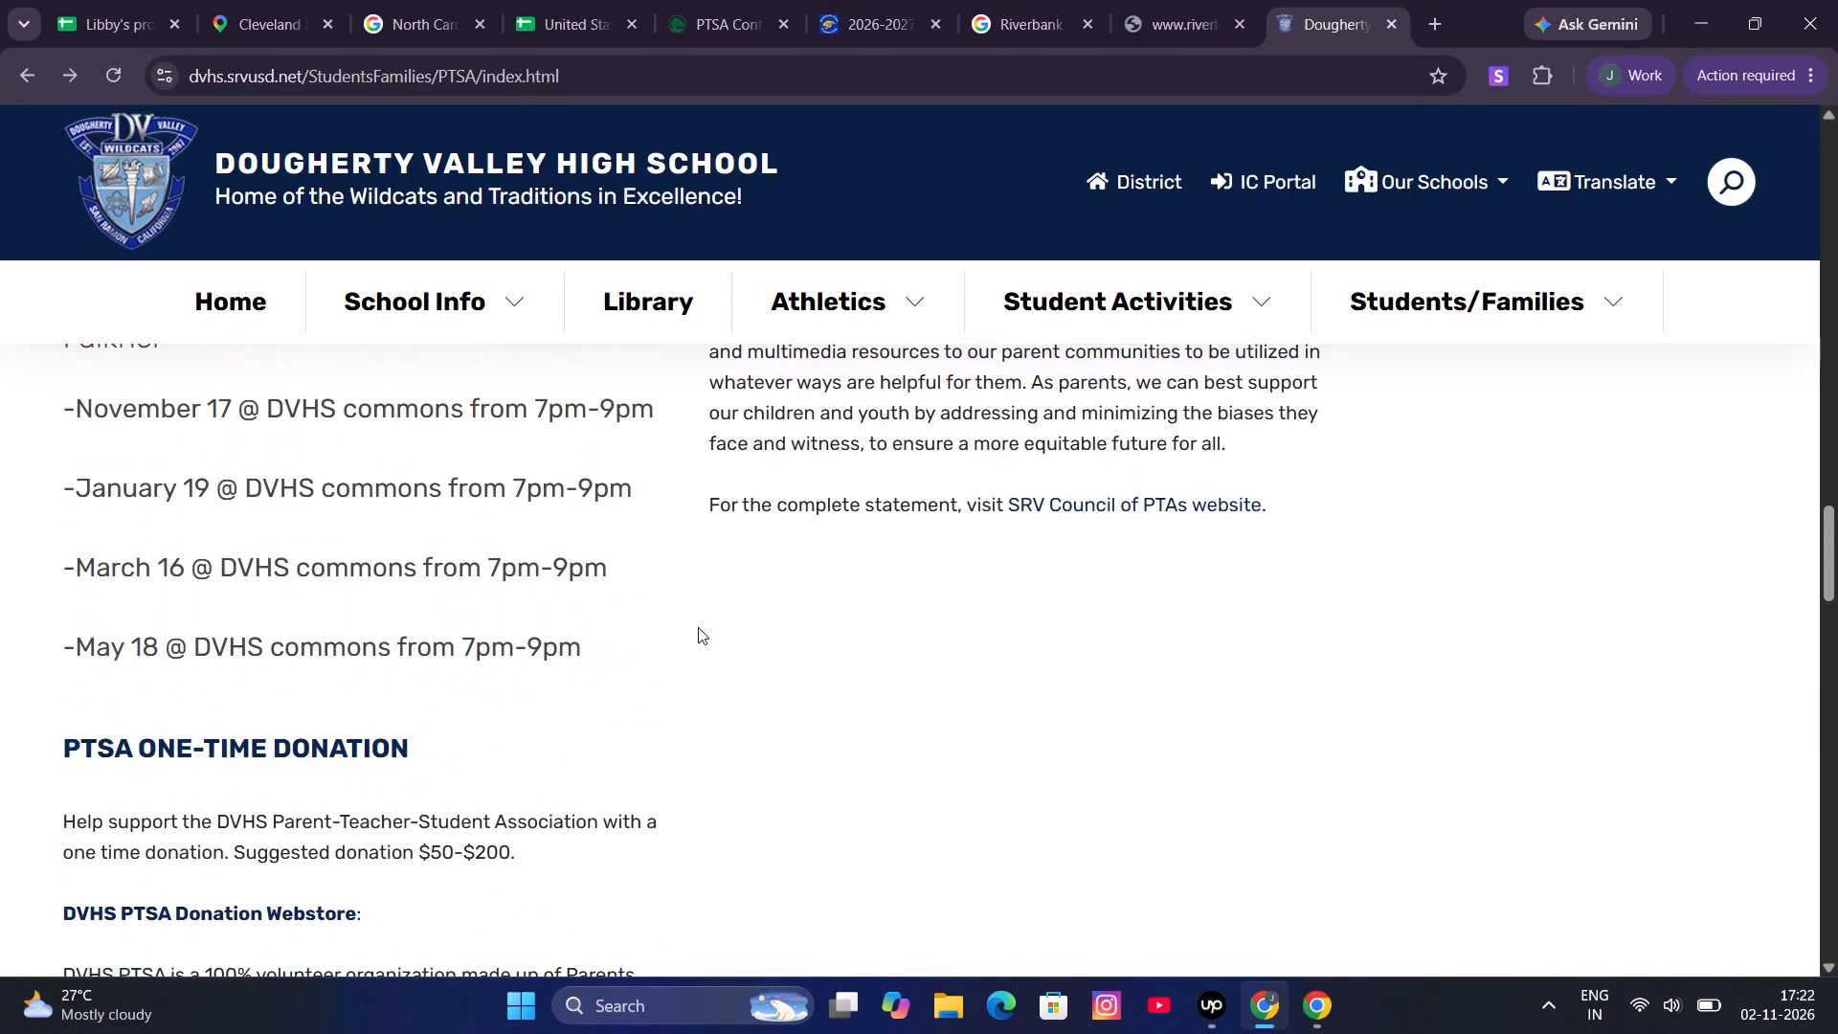
scroll(796, 623, up, 5)
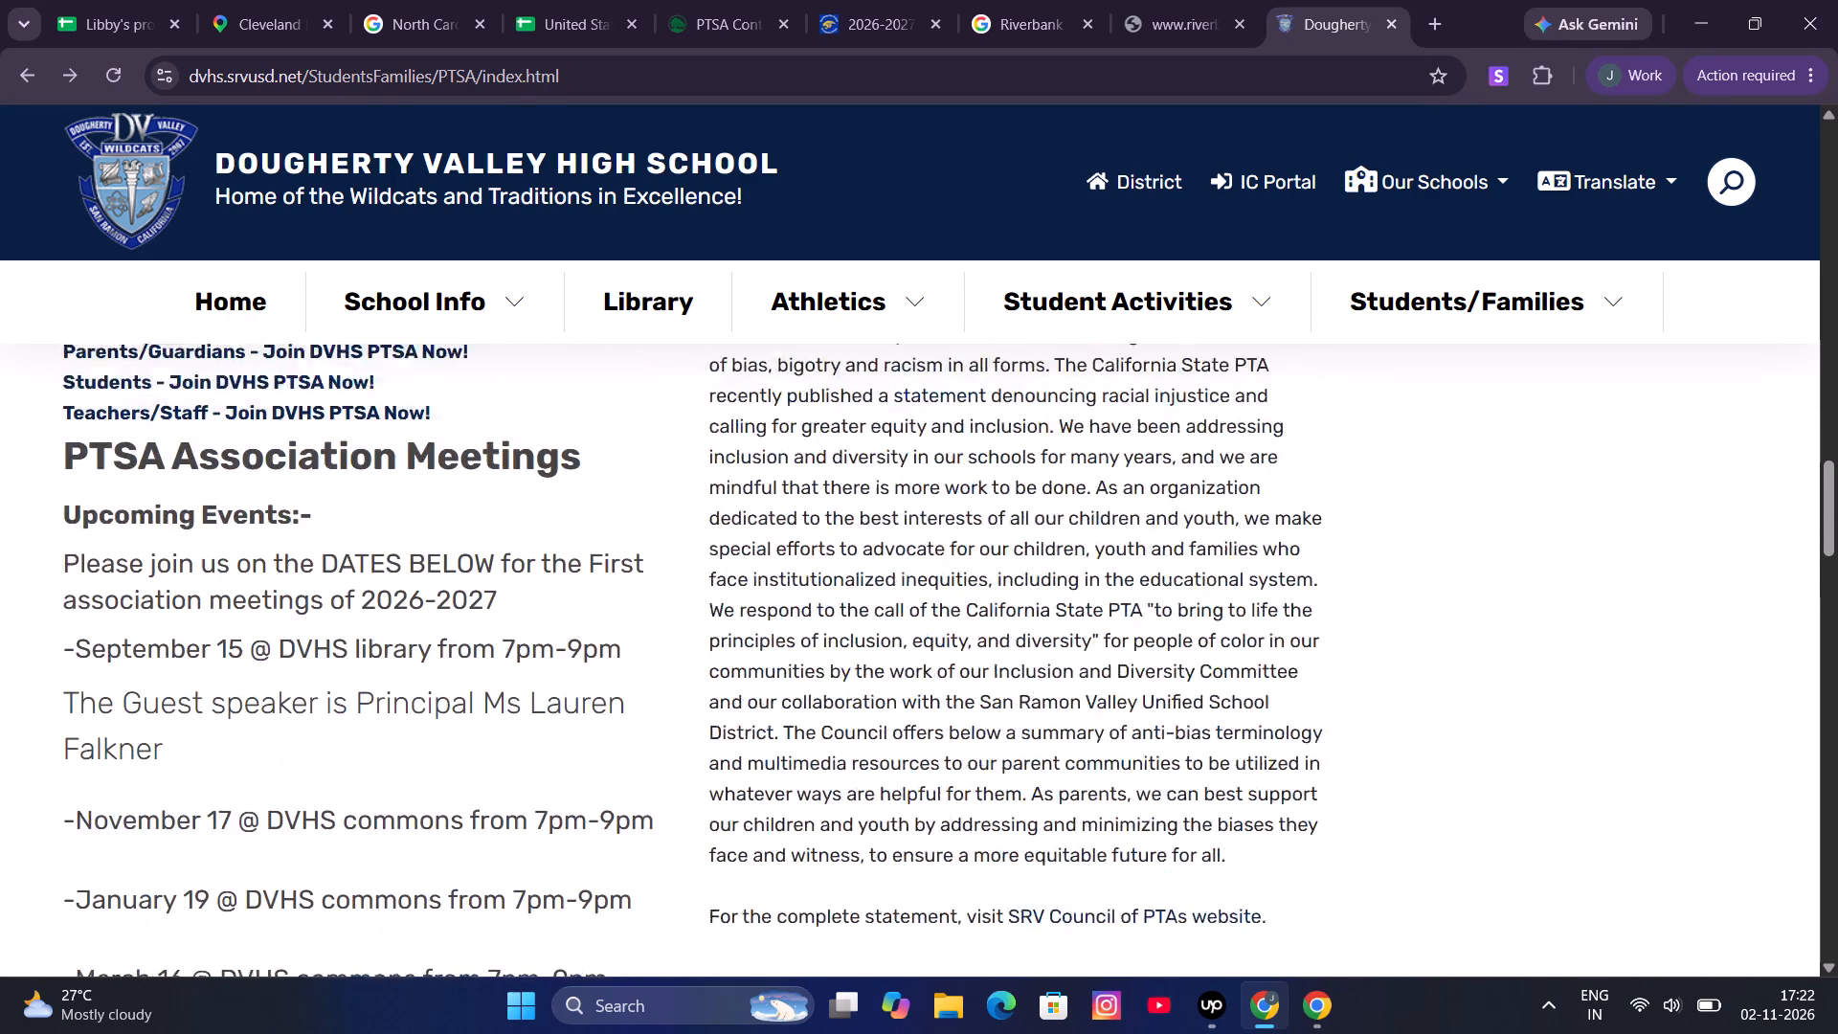
scroll(796, 623, up, 17)
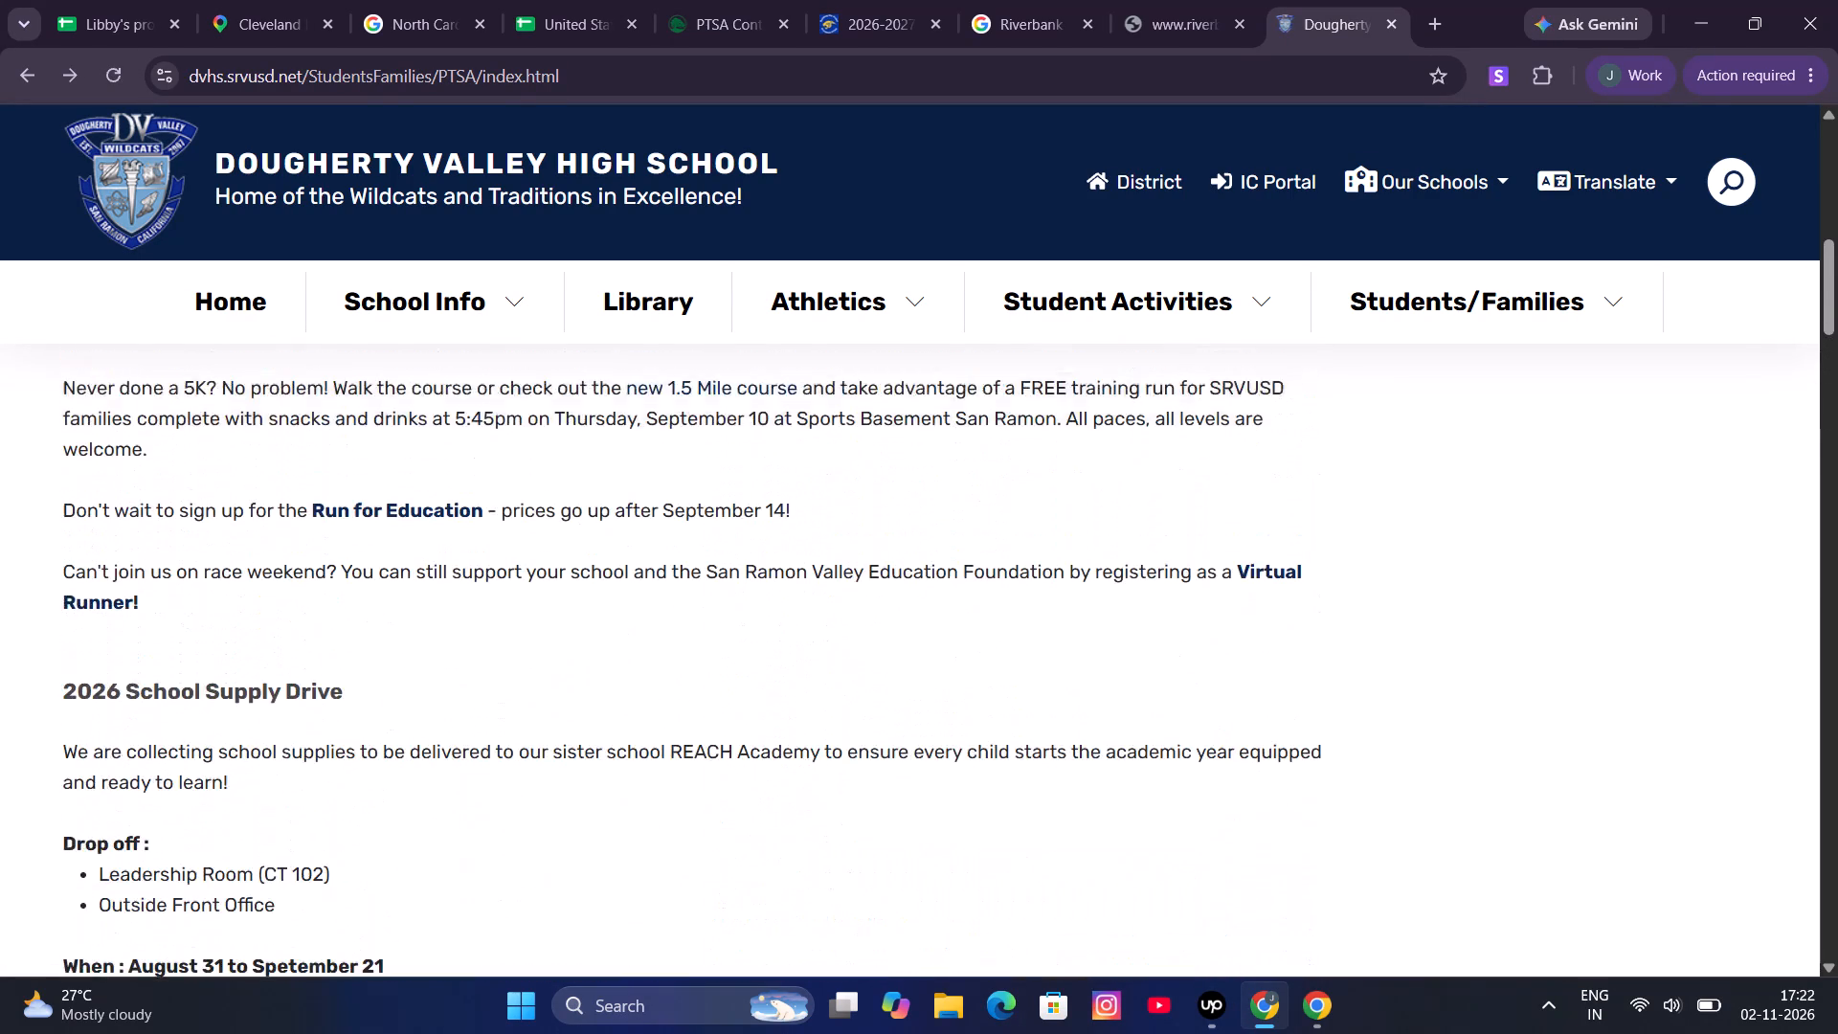
scroll(796, 623, up, 4)
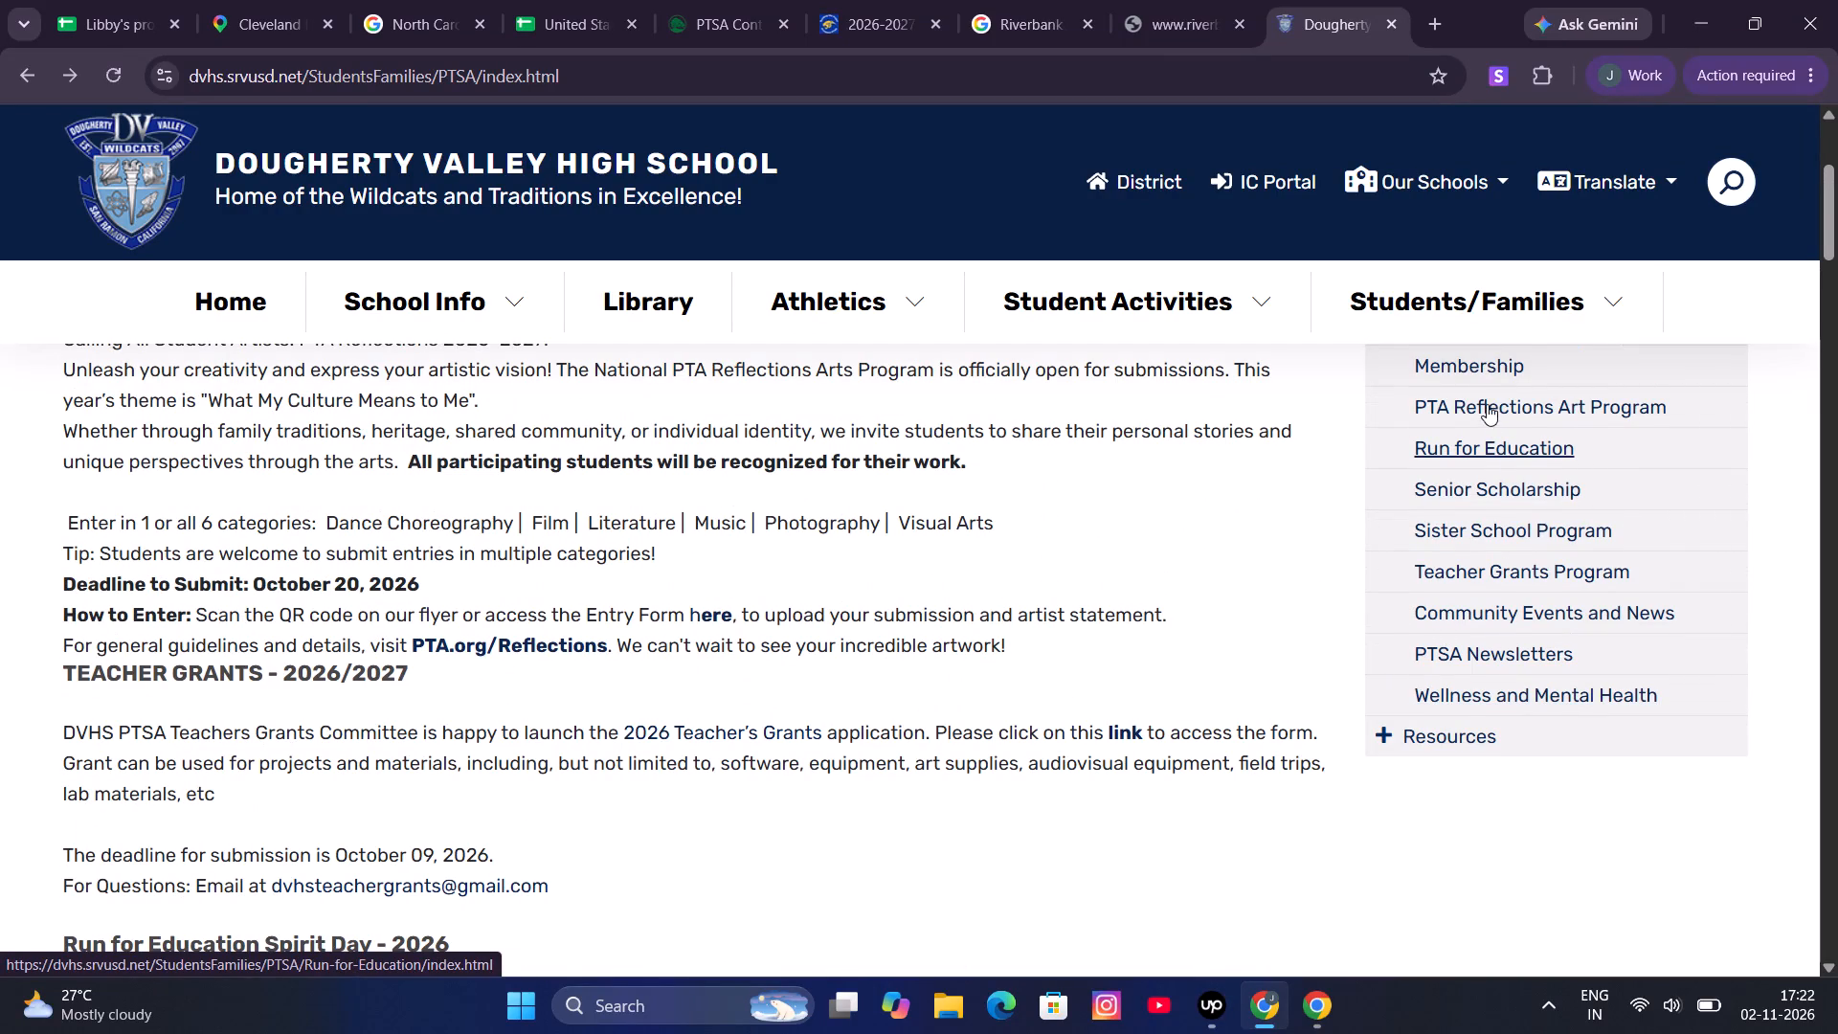
scroll(953, 706, up, 8)
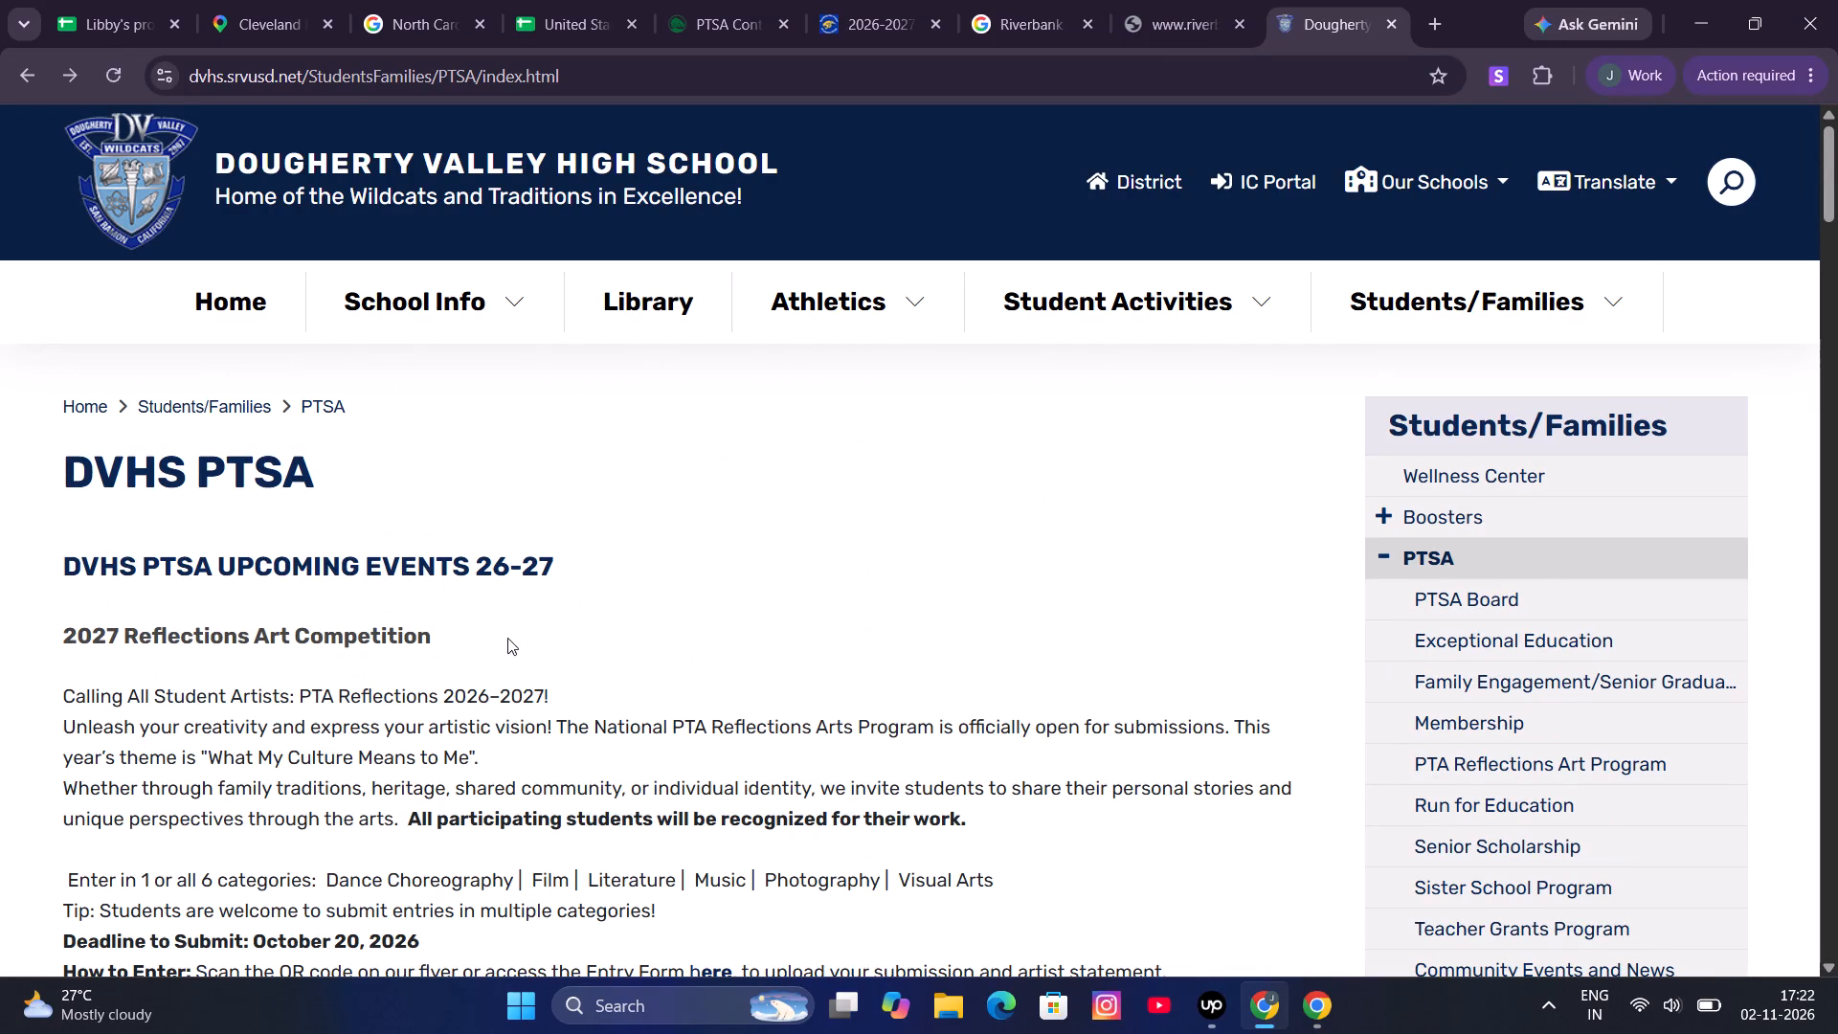
click(1521, 581)
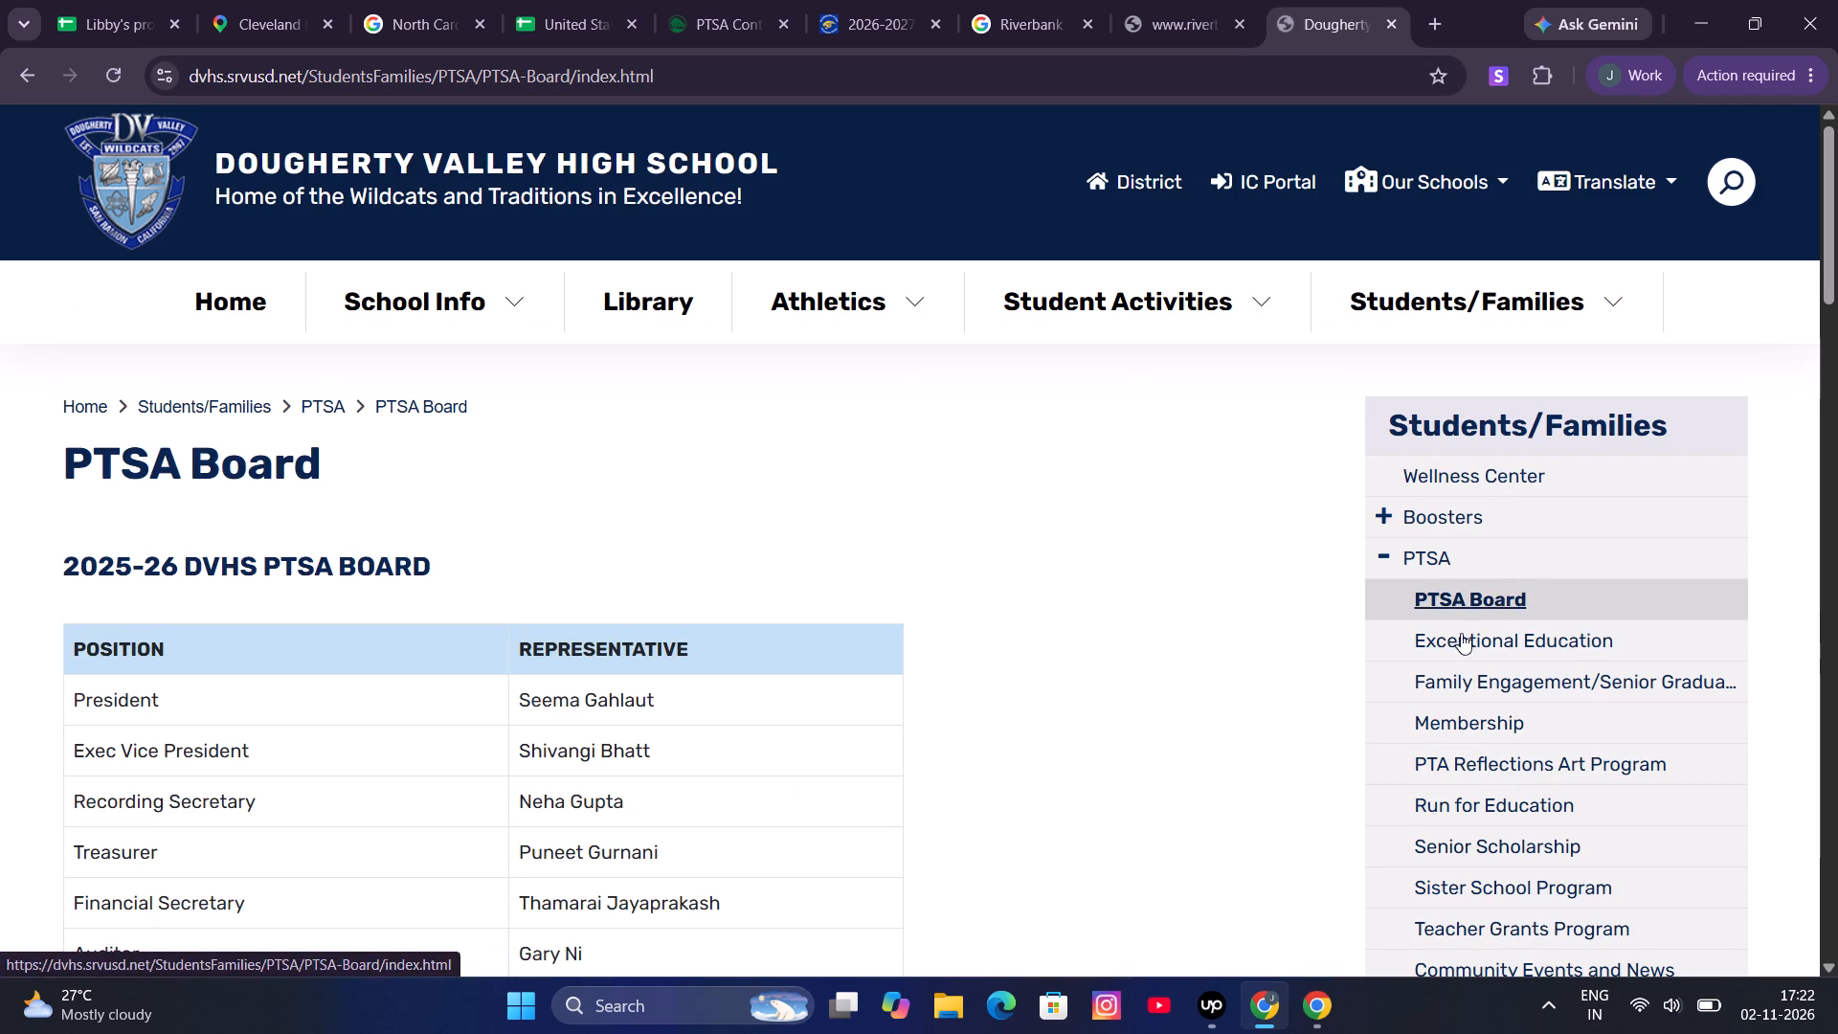
Examine the DVHS PTSA board positions and the standing and special committees for suitable PTSA and graduation contacts.
scroll(984, 686, down, 2)
scroll(568, 708, down, 6)
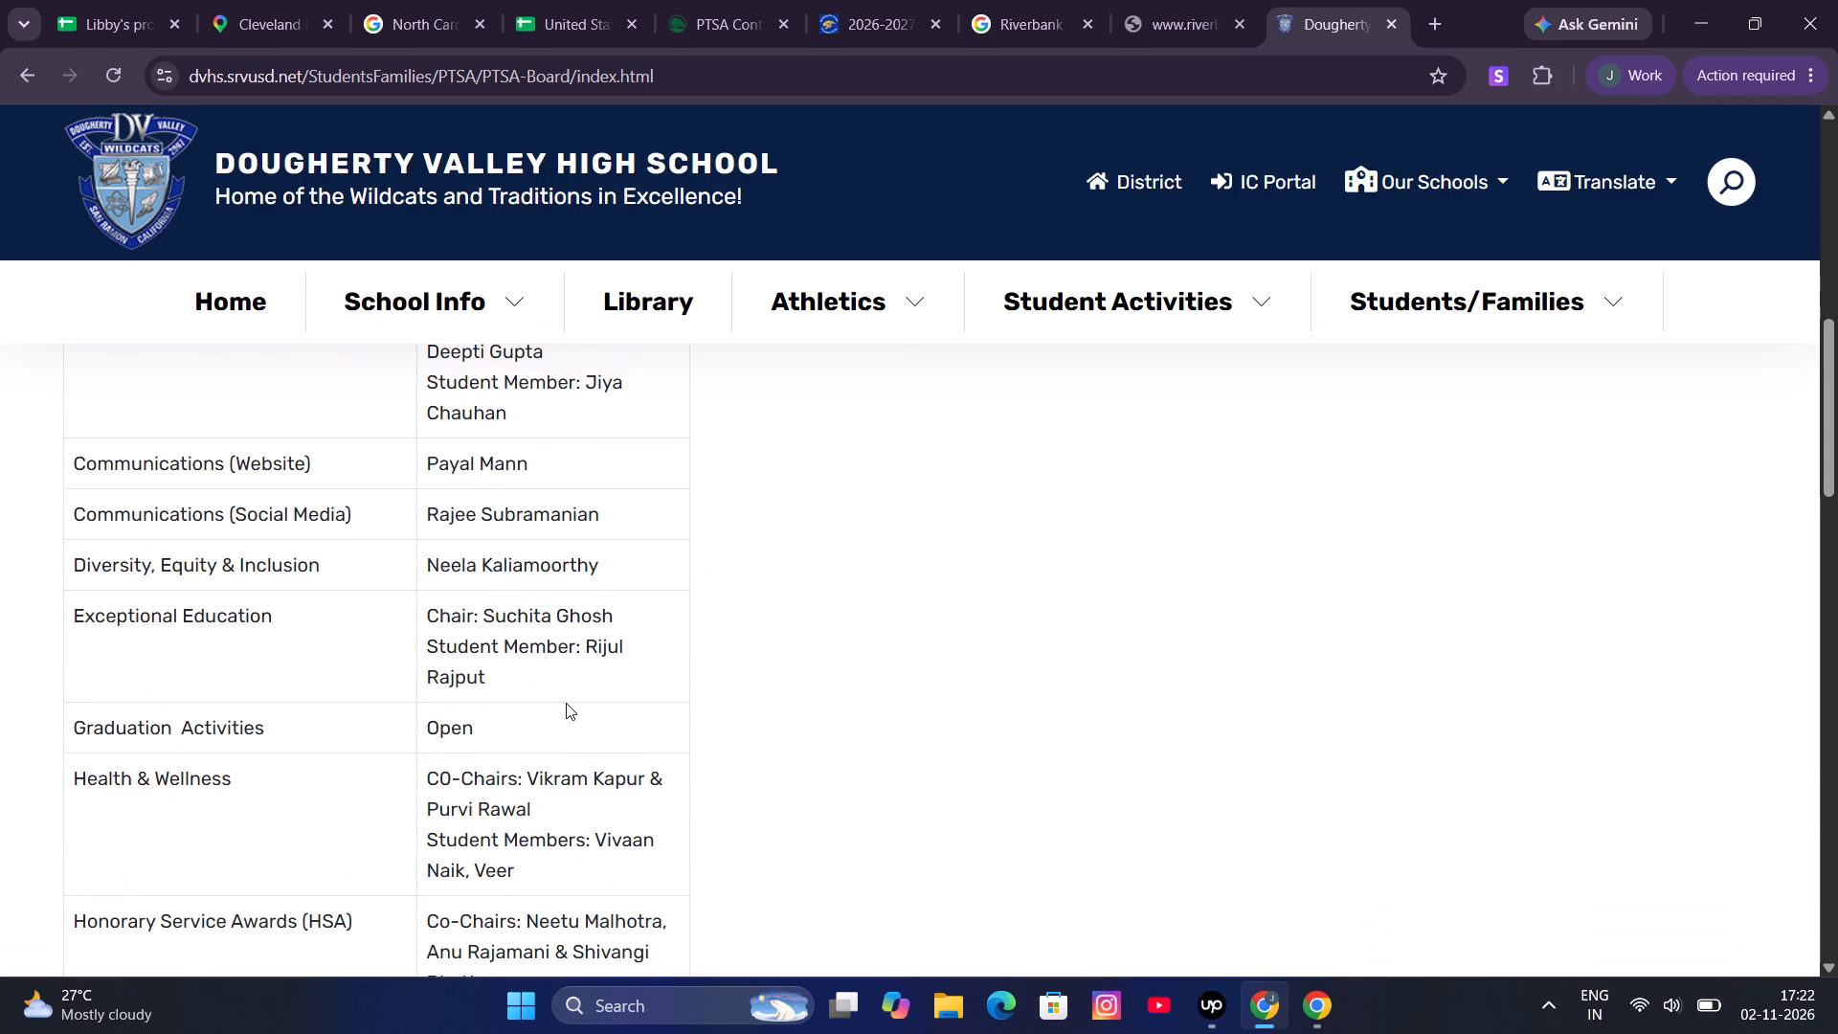
scroll(566, 702, down, 15)
scroll(566, 703, up, 17)
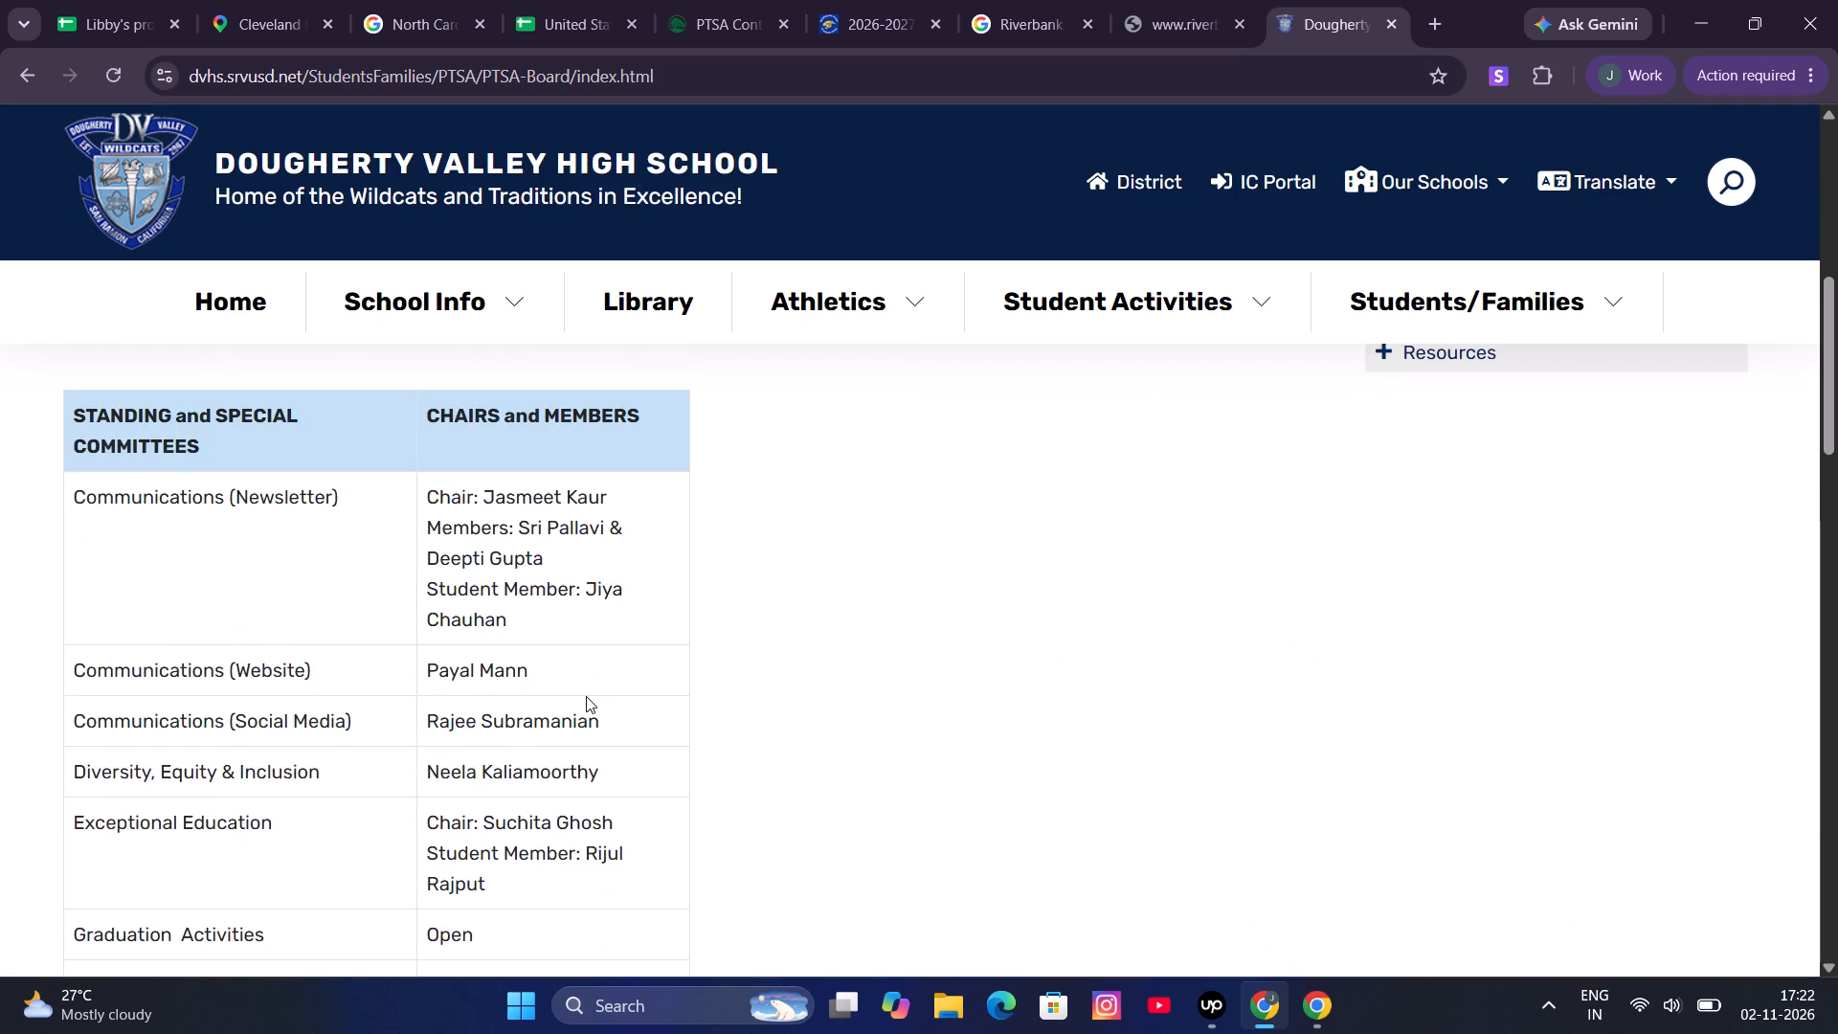
scroll(586, 696, up, 5)
click(586, 695)
click(572, 649)
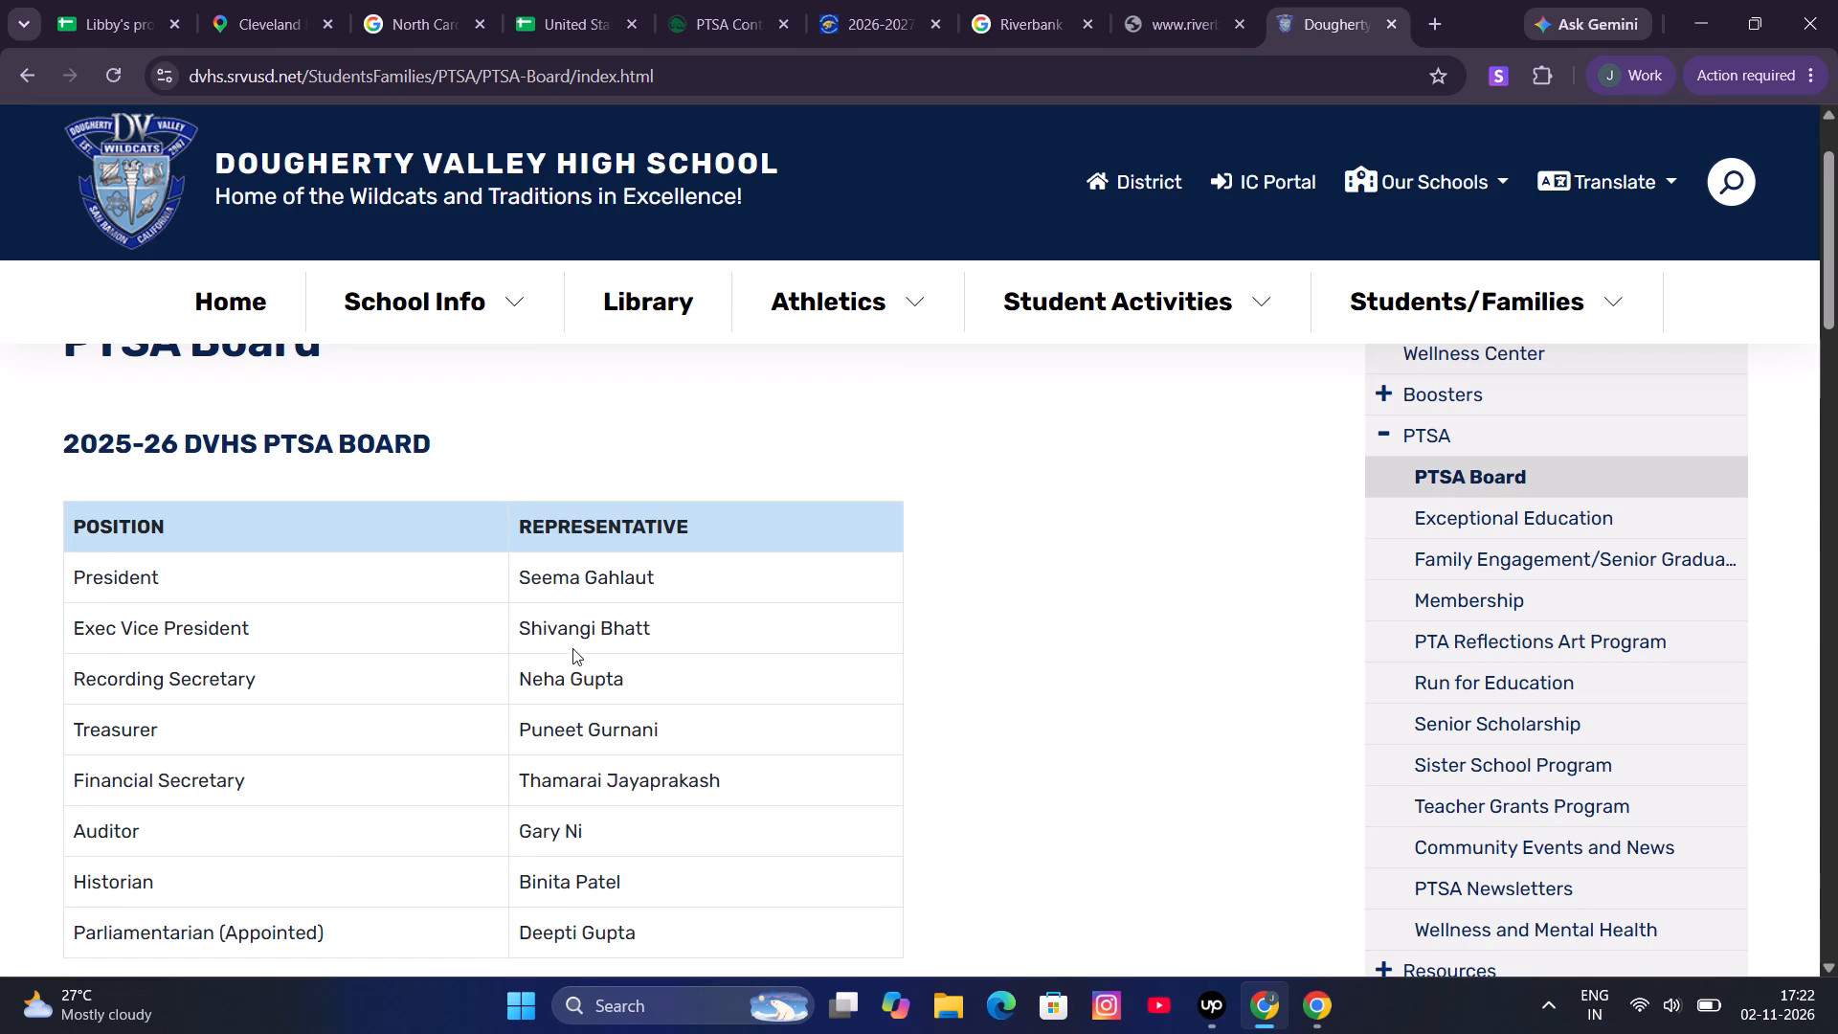
click(251, 596)
click(255, 625)
scroll(327, 677, down, 3)
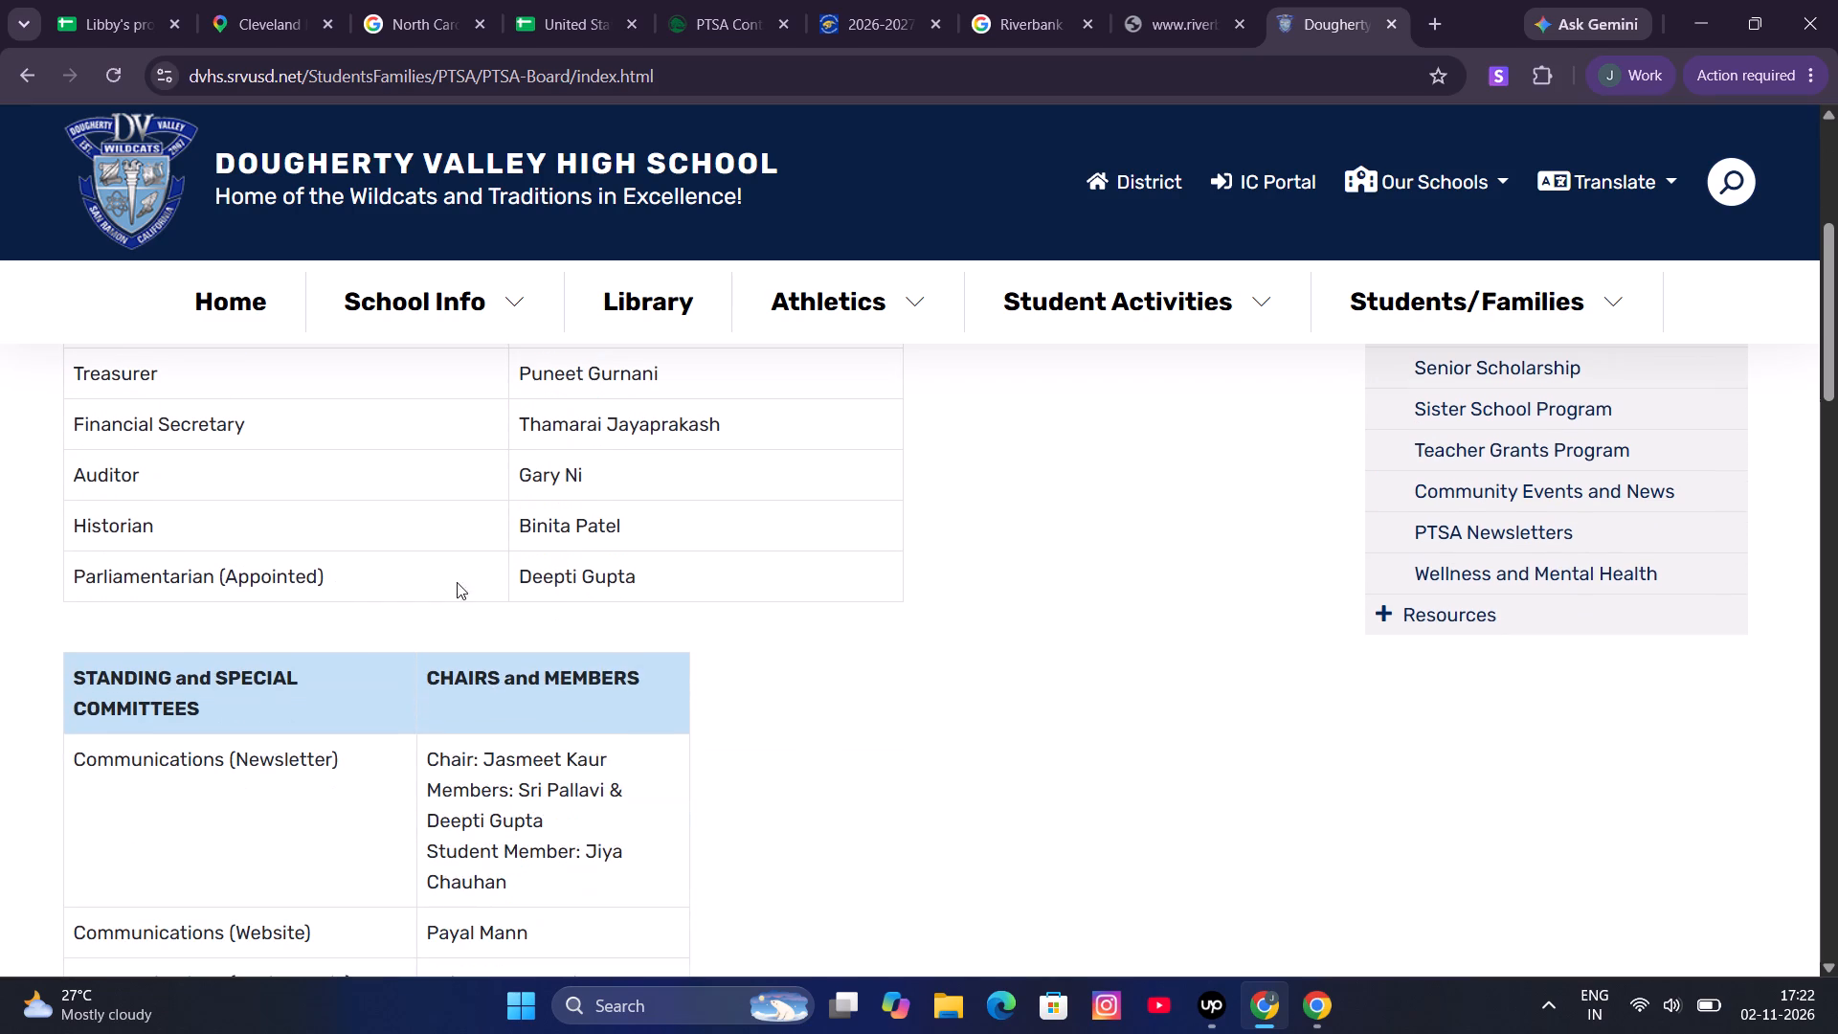
right_click(560, 529)
click(472, 584)
scroll(527, 576, up, 5)
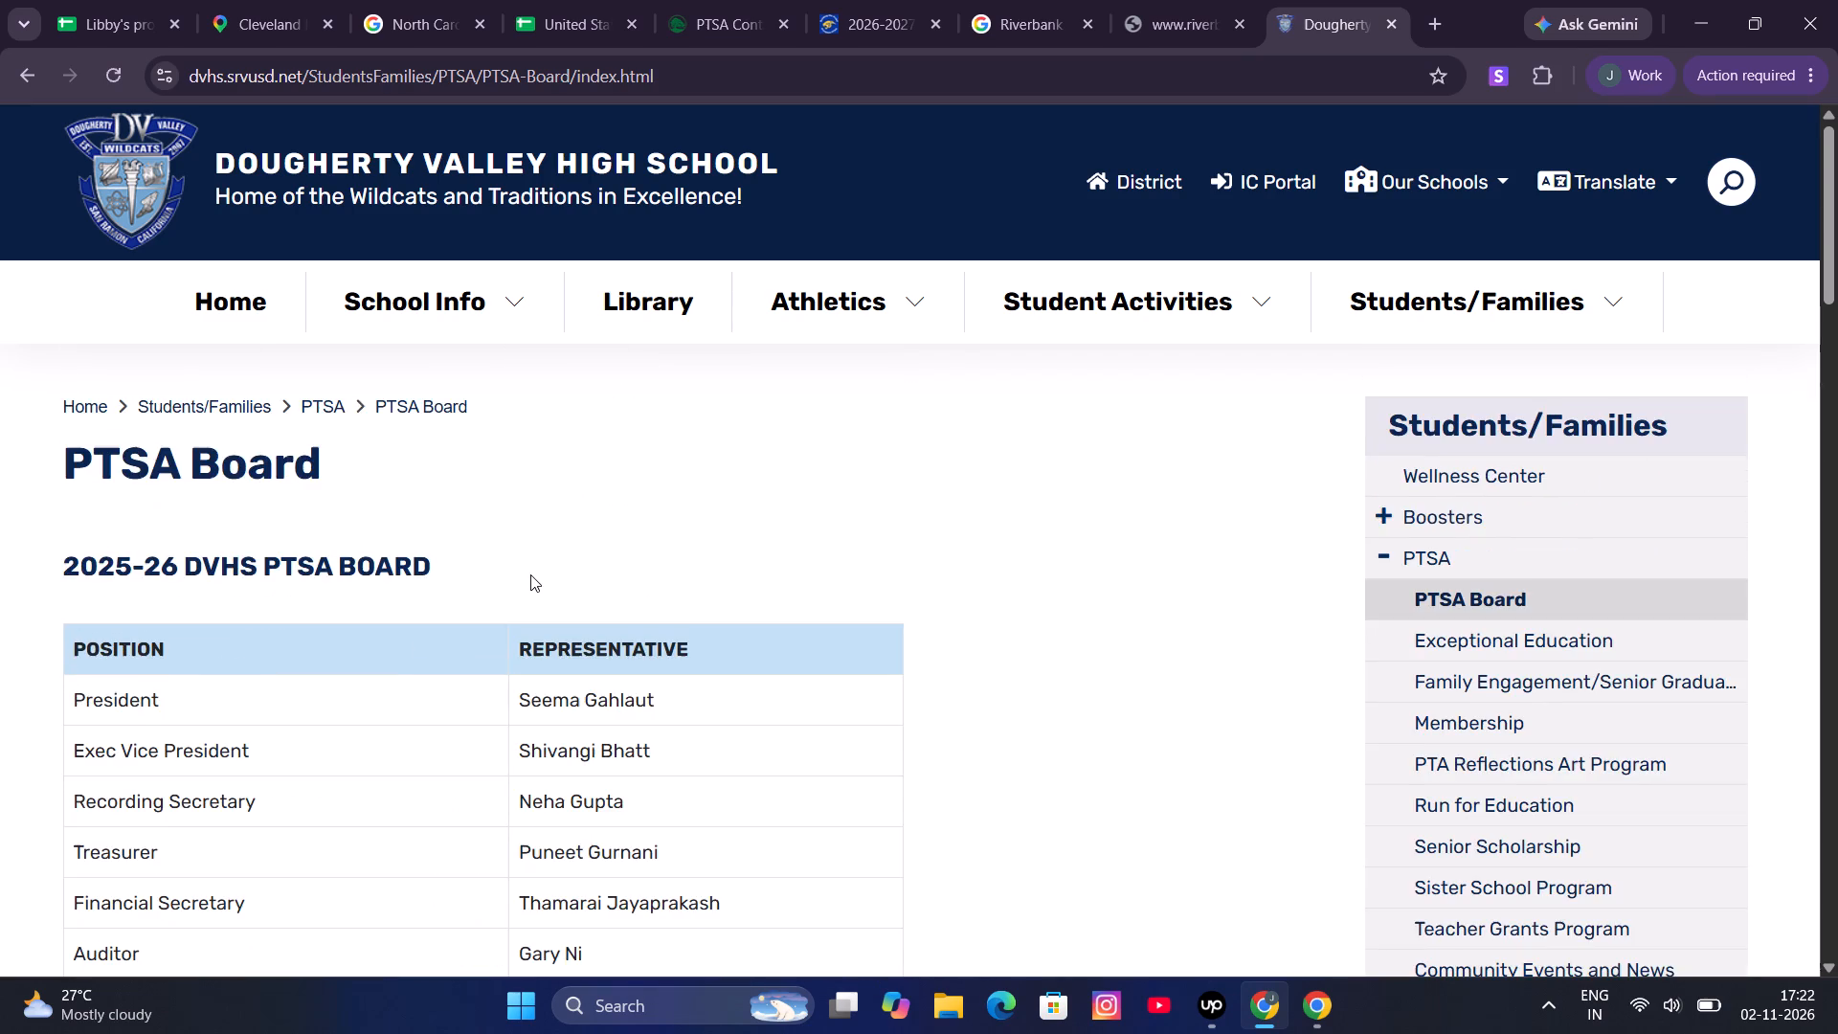
scroll(530, 575, up, 1)
scroll(530, 575, down, 2)
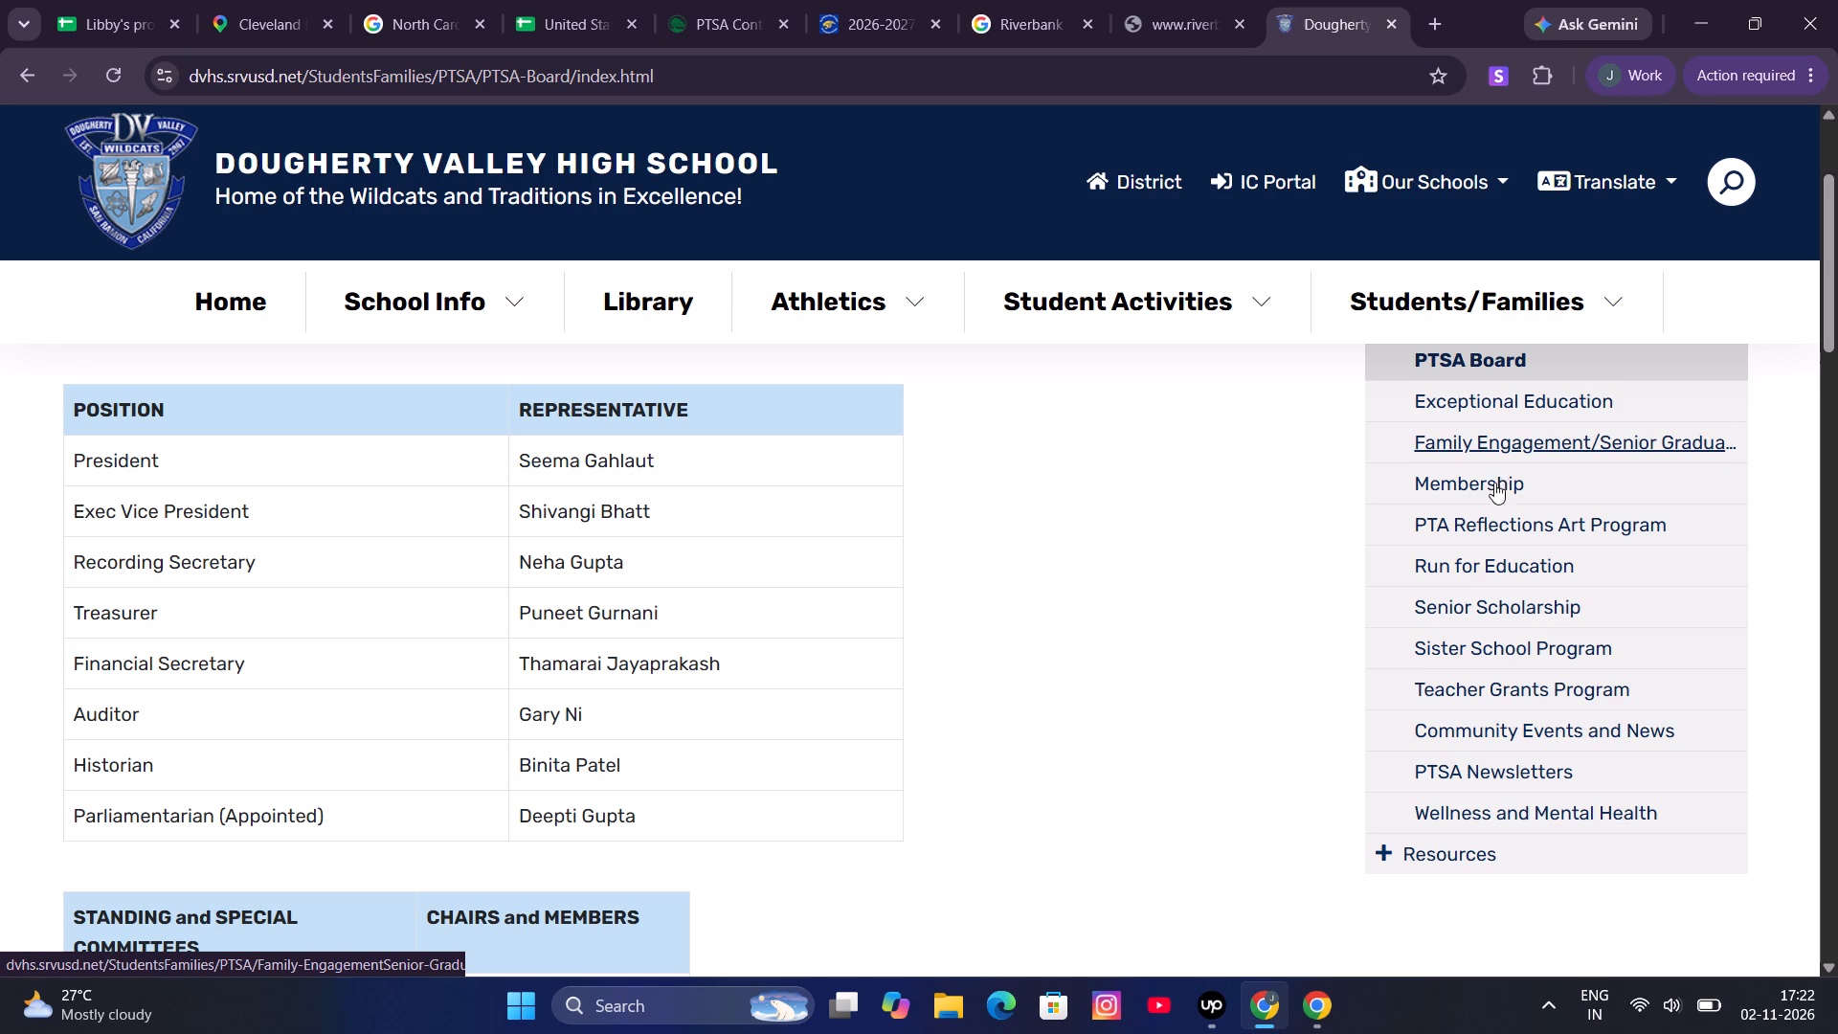
Open the DVHS Family Engagement/Senior Graduation Events page and look through it for graduation contacts.
click(1502, 440)
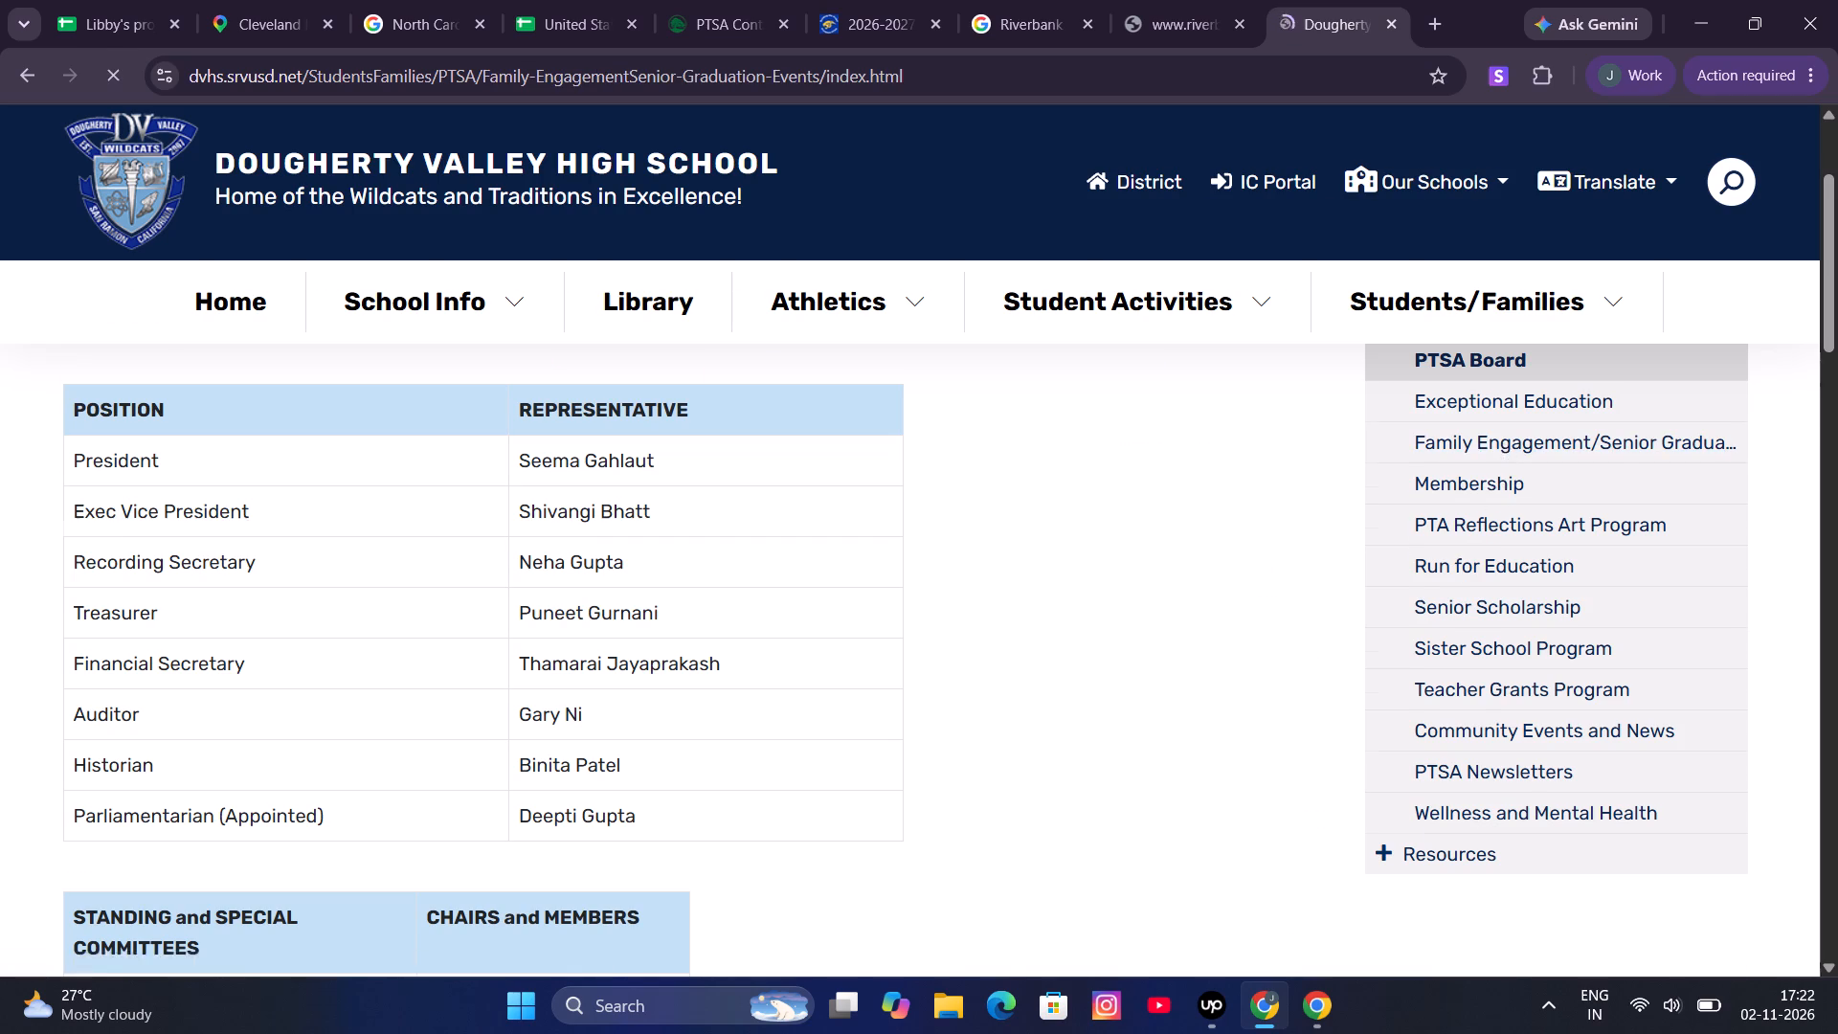
scroll(1115, 596, down, 12)
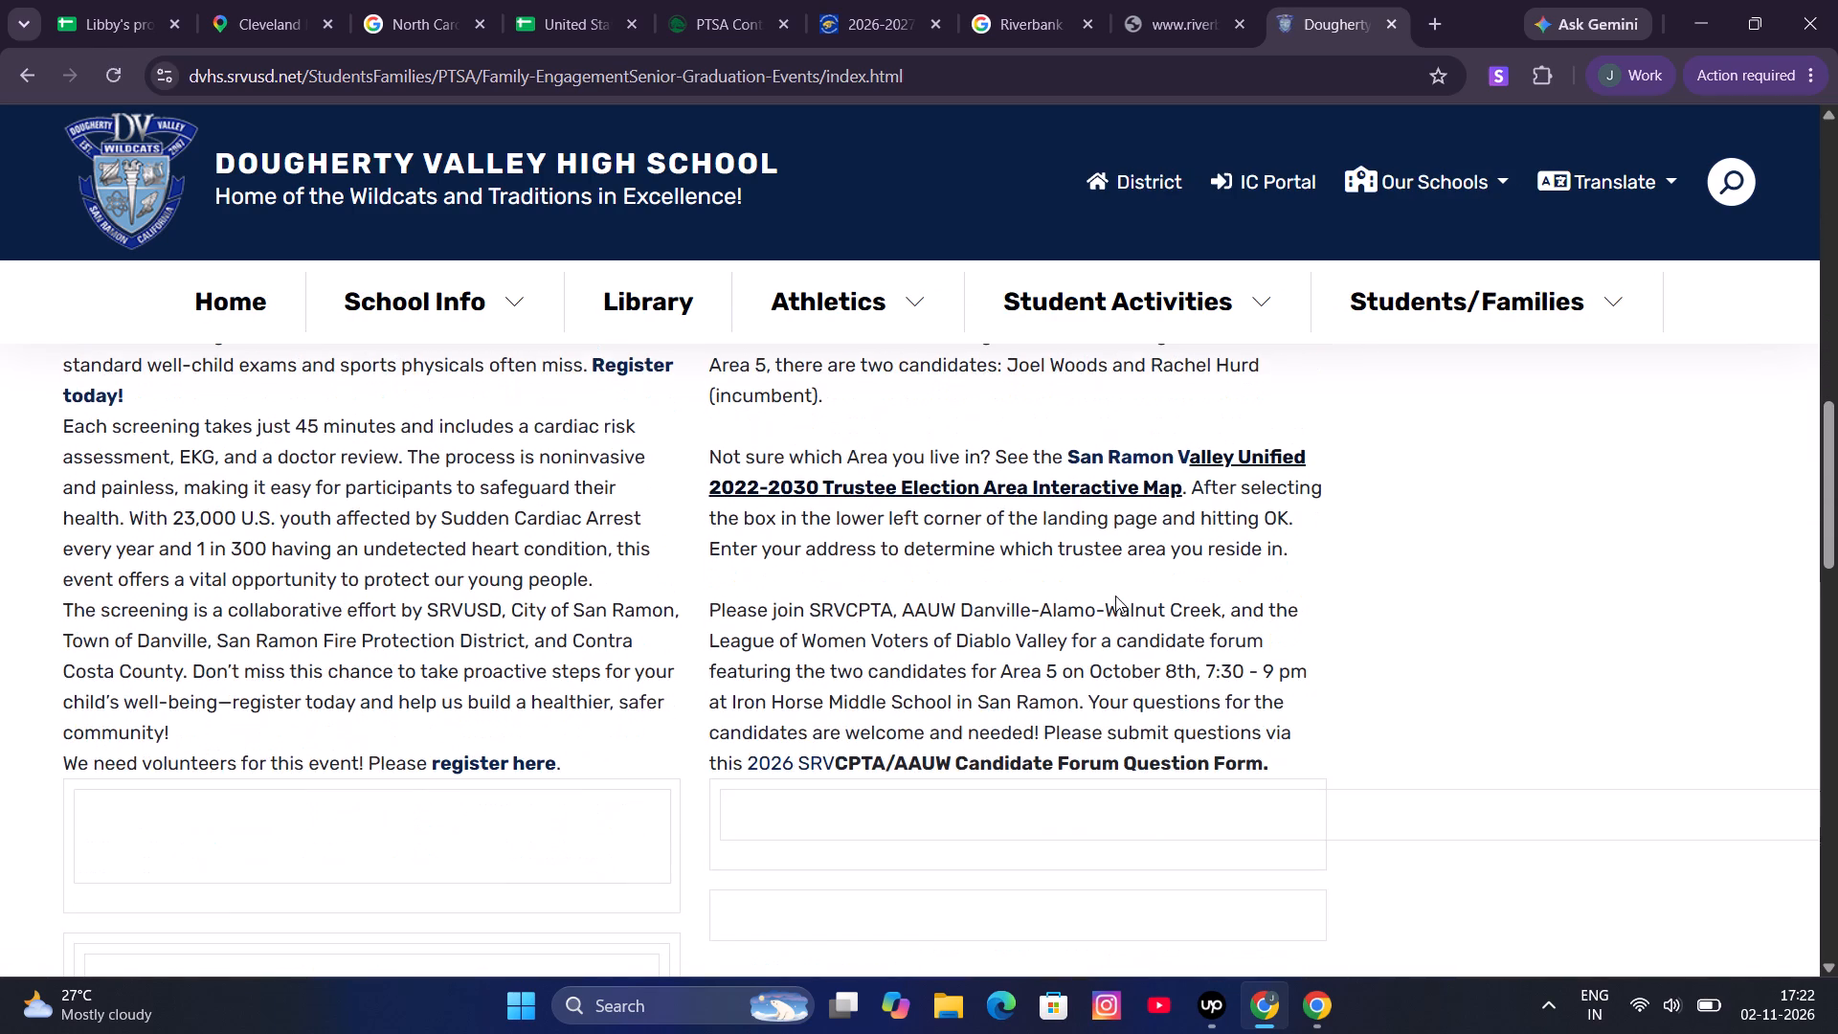
scroll(1115, 596, down, 14)
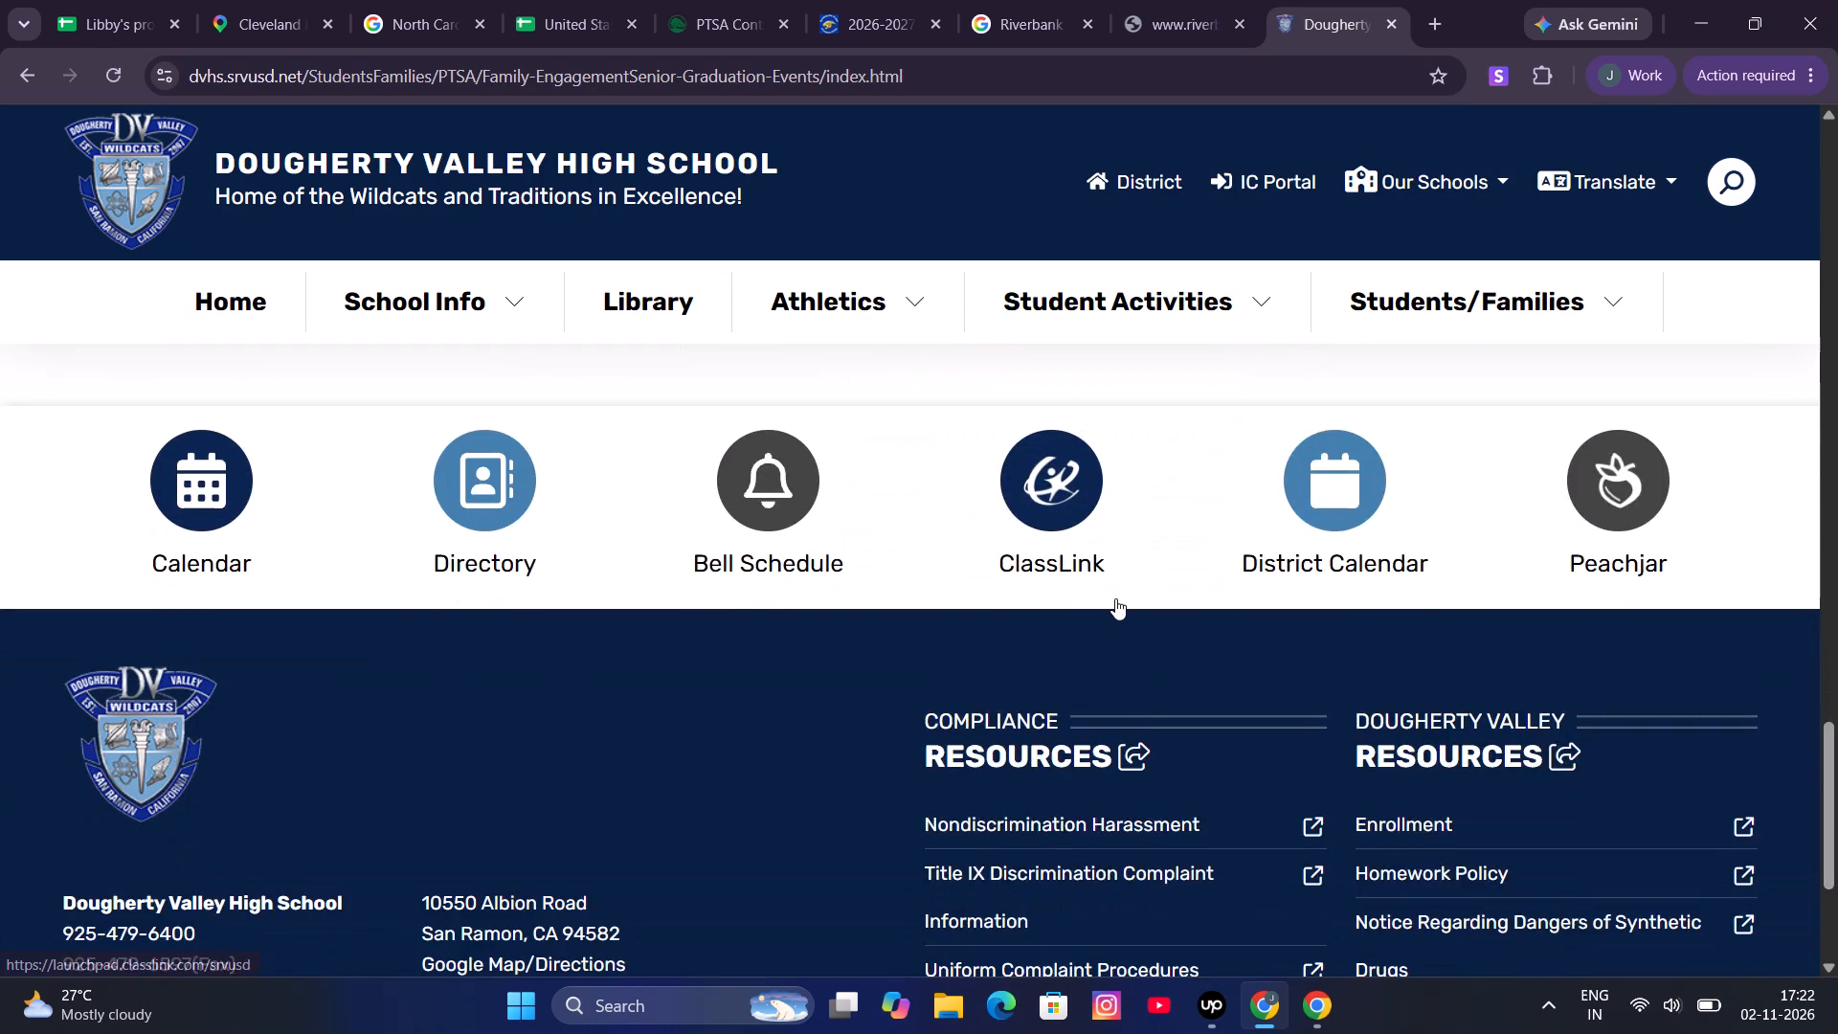
scroll(1115, 598, up, 20)
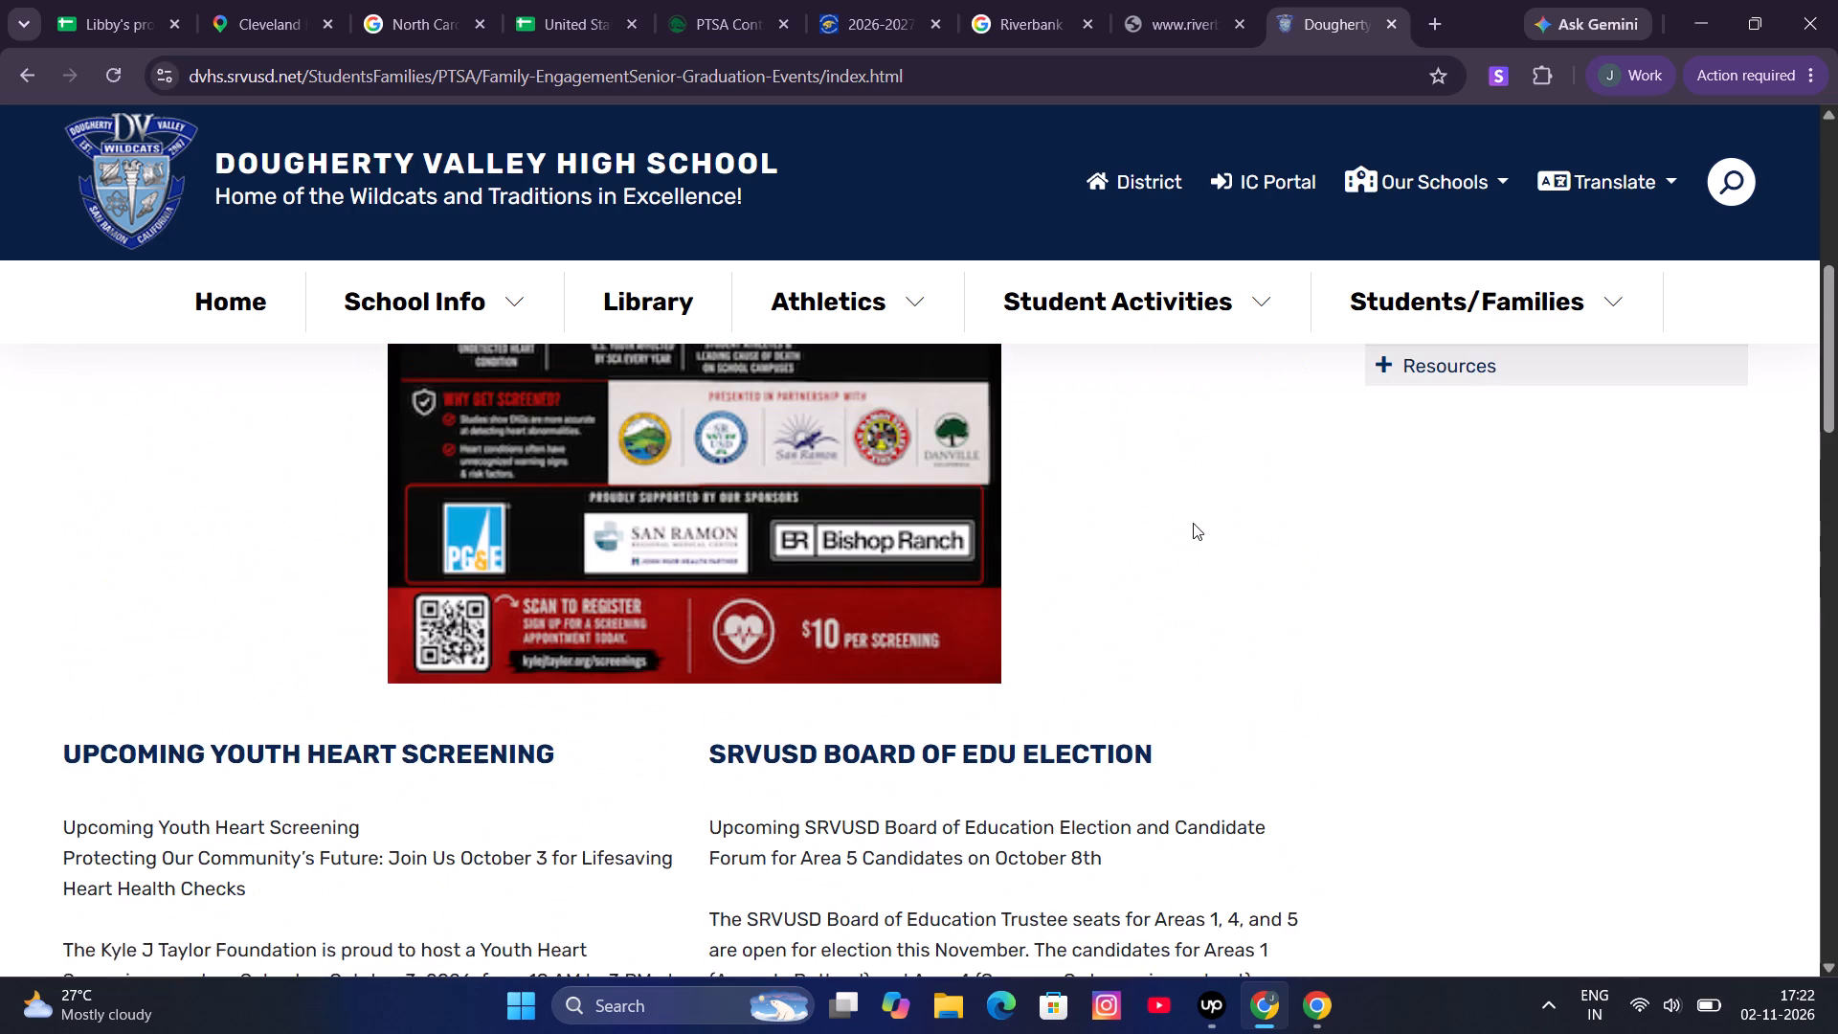
Reopen the Family Engagement/Senior Graduation Events page from the site navigation and recheck it down to the footer for contacts.
click(1528, 301)
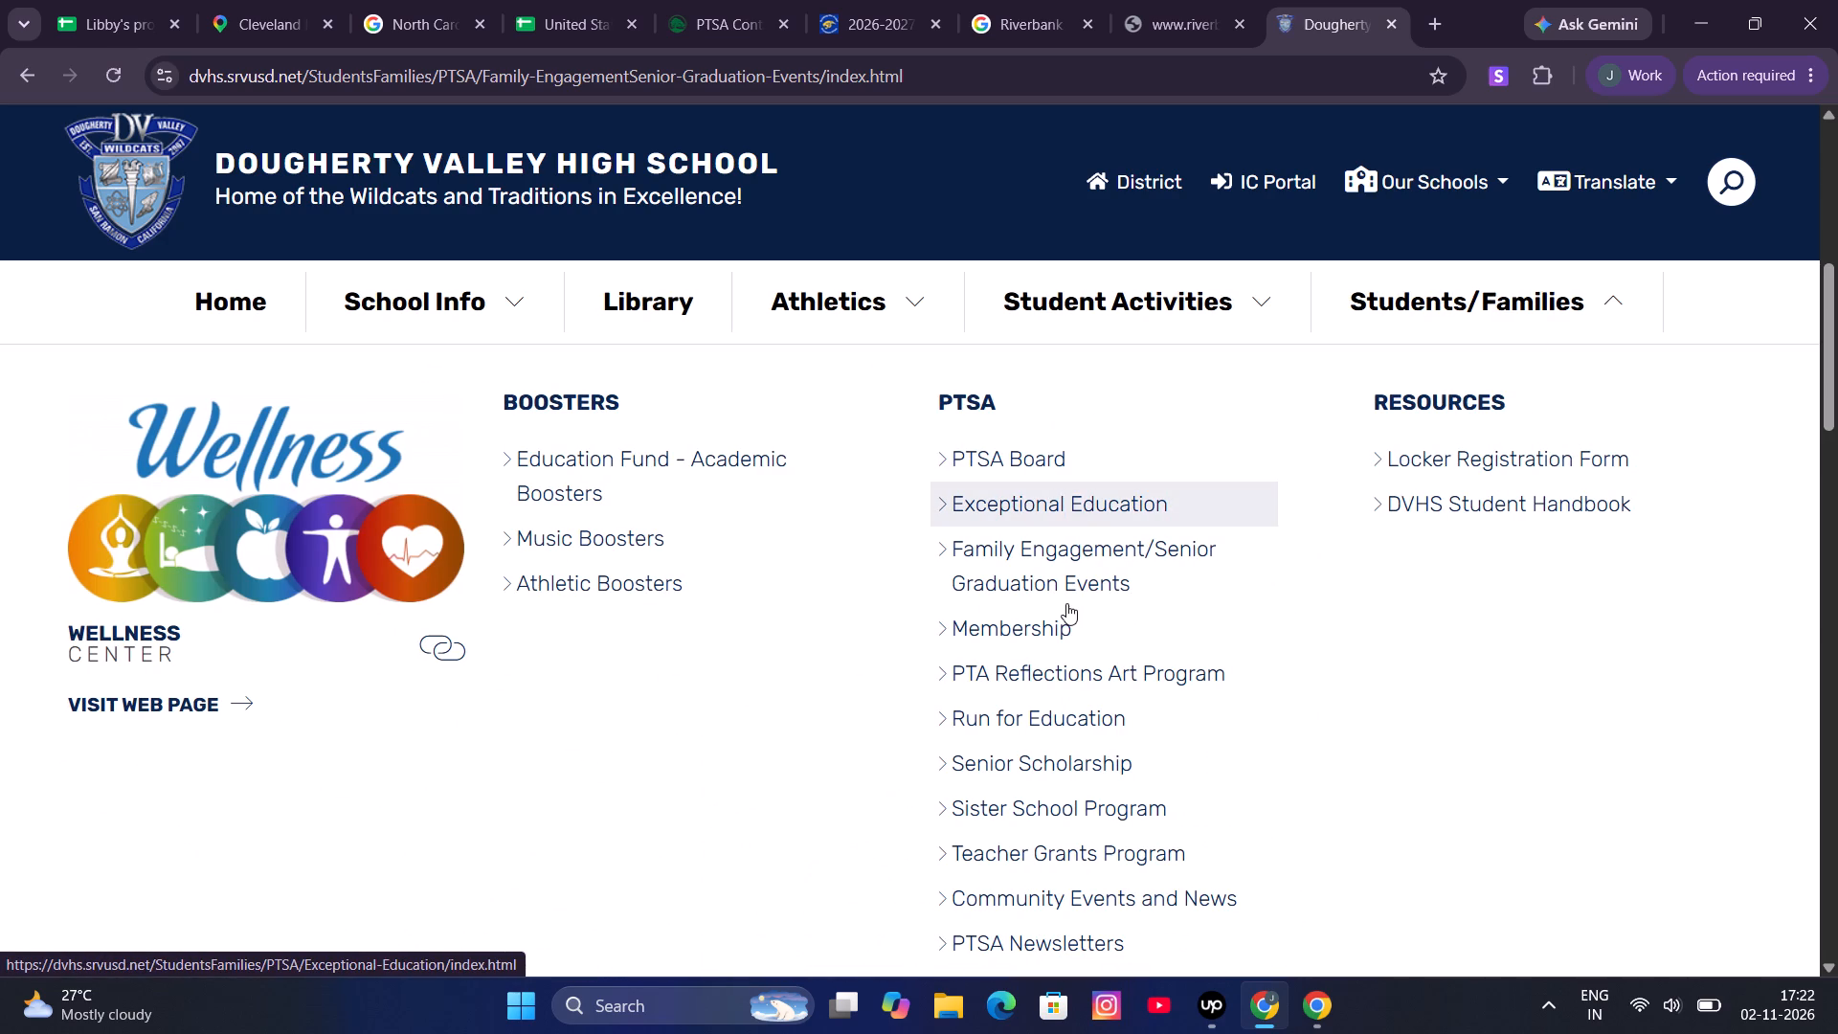
scroll(1066, 602, down, 2)
click(1064, 567)
scroll(1089, 567, down, 2)
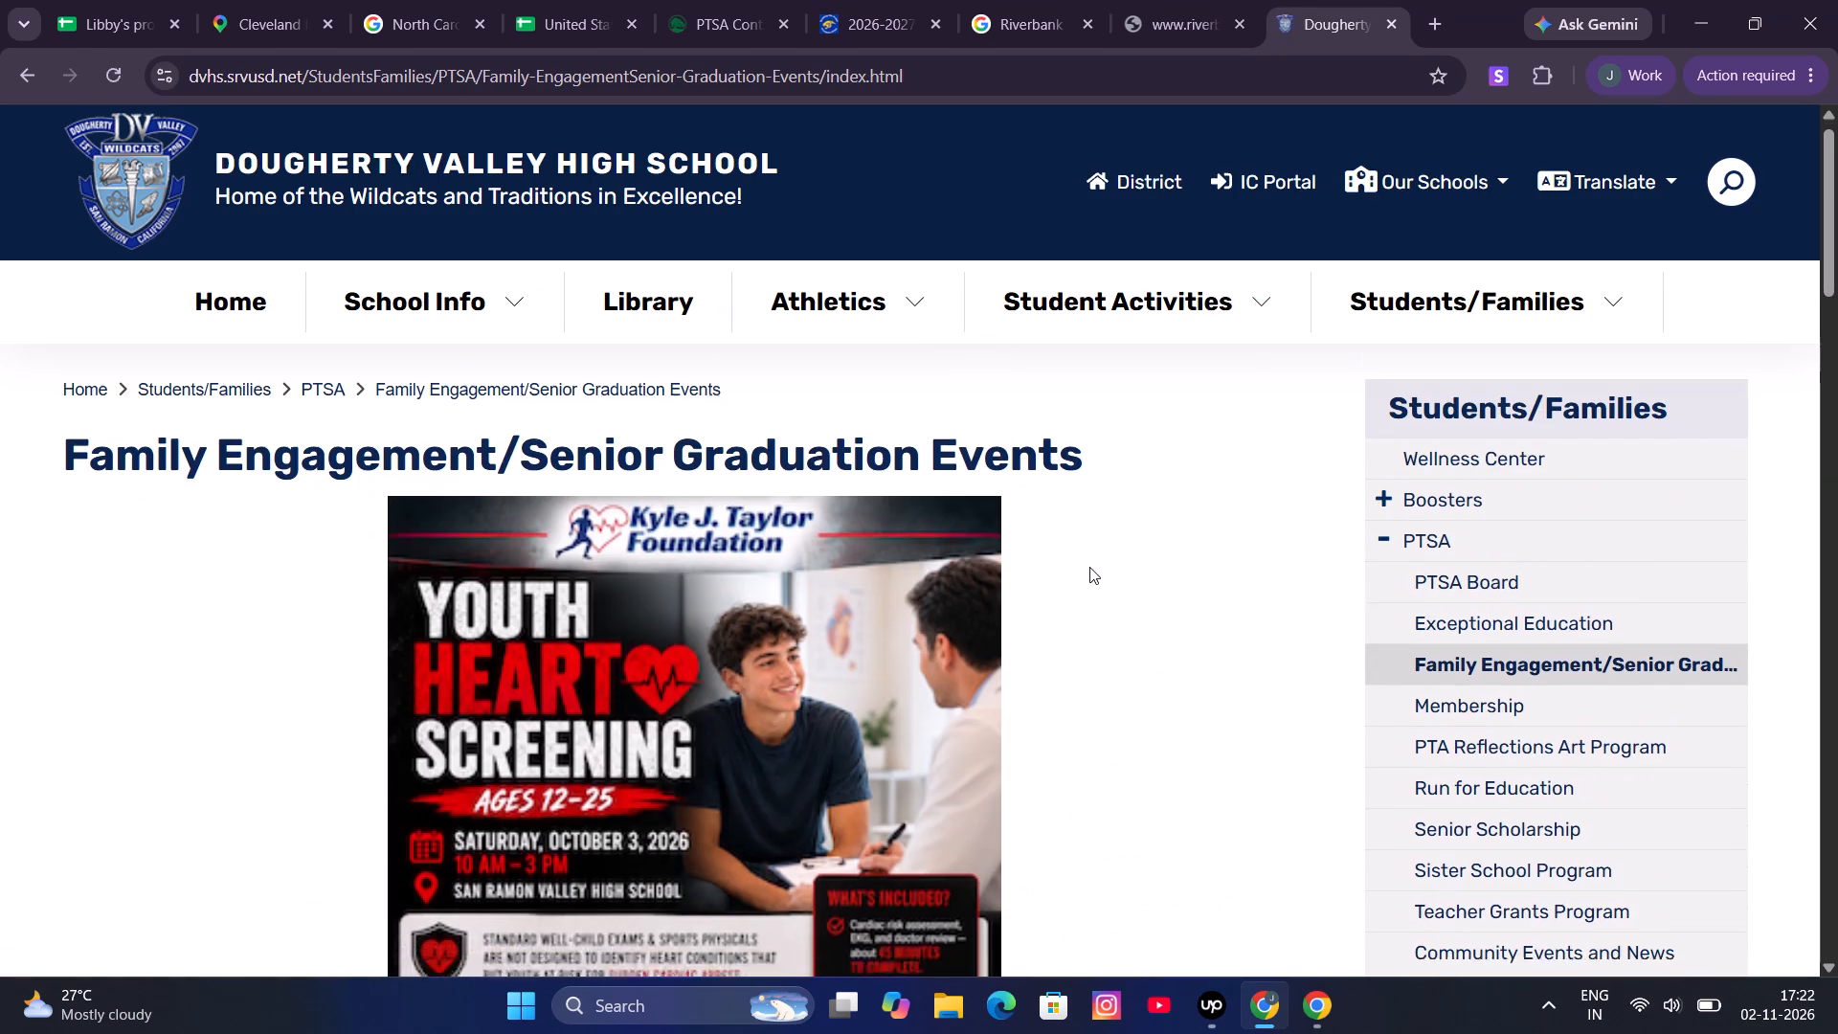
scroll(1089, 567, down, 8)
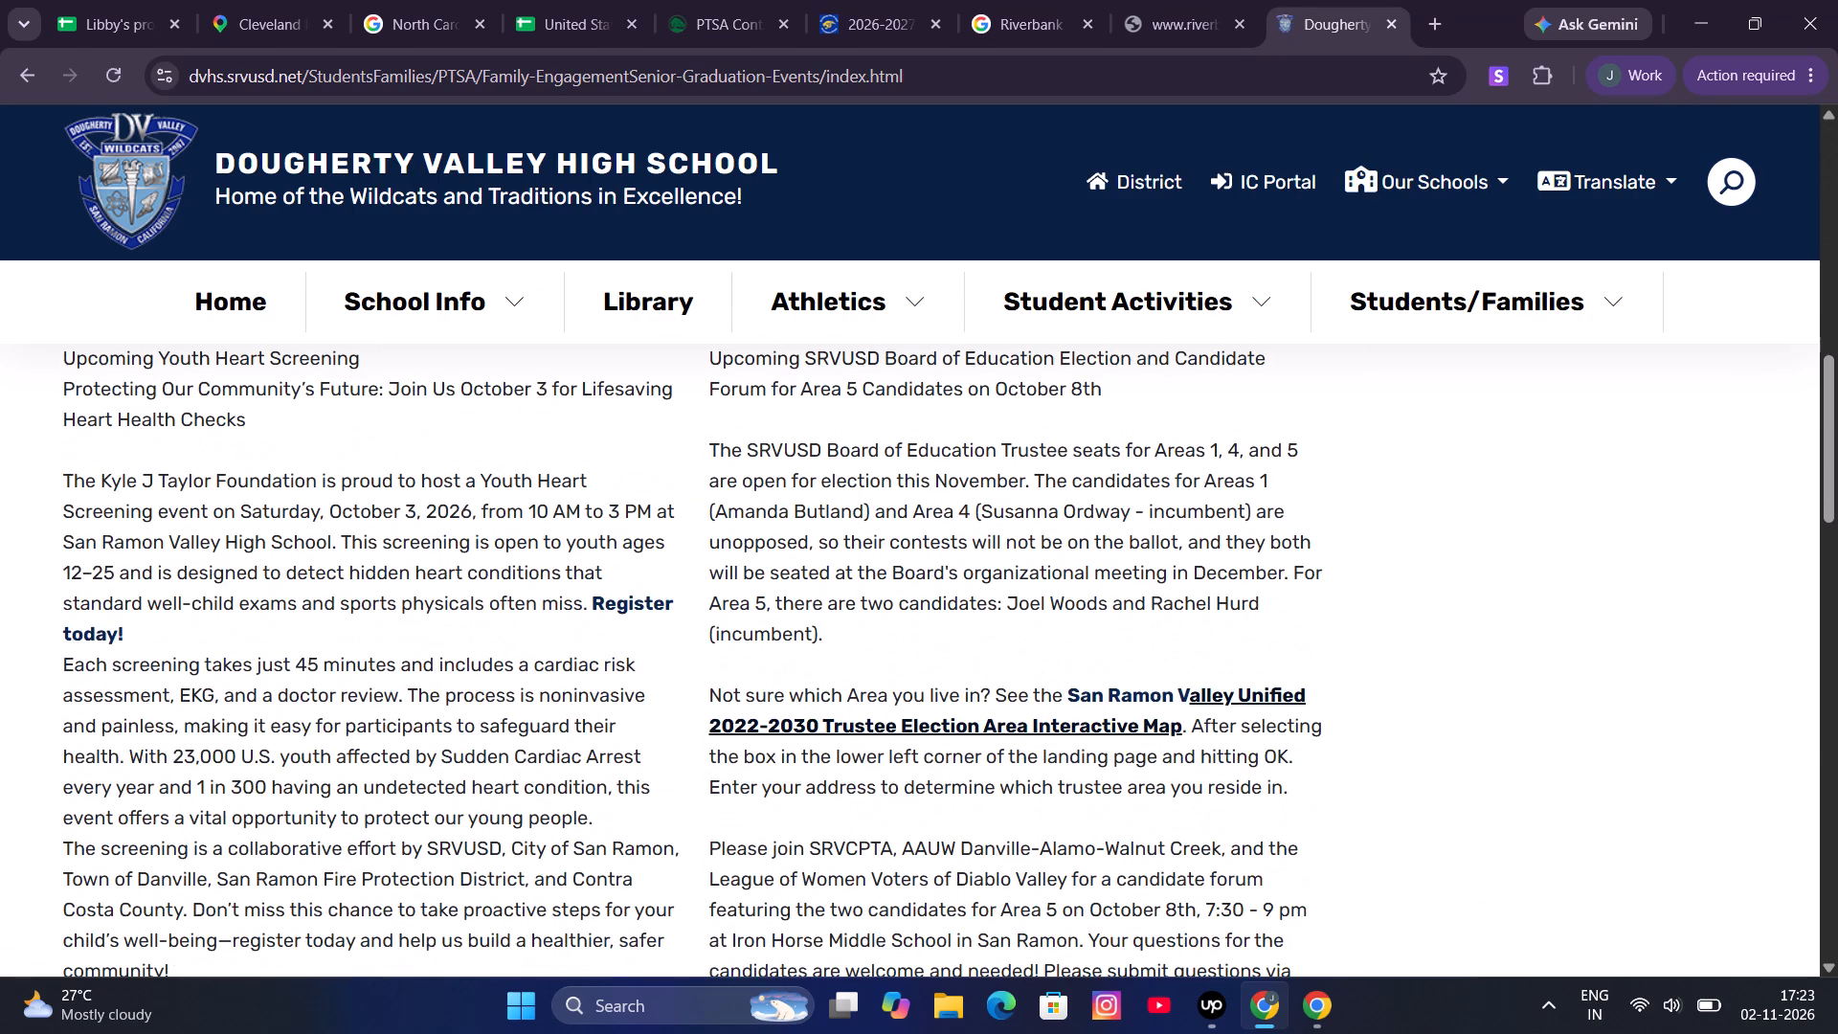
scroll(1089, 568, down, 20)
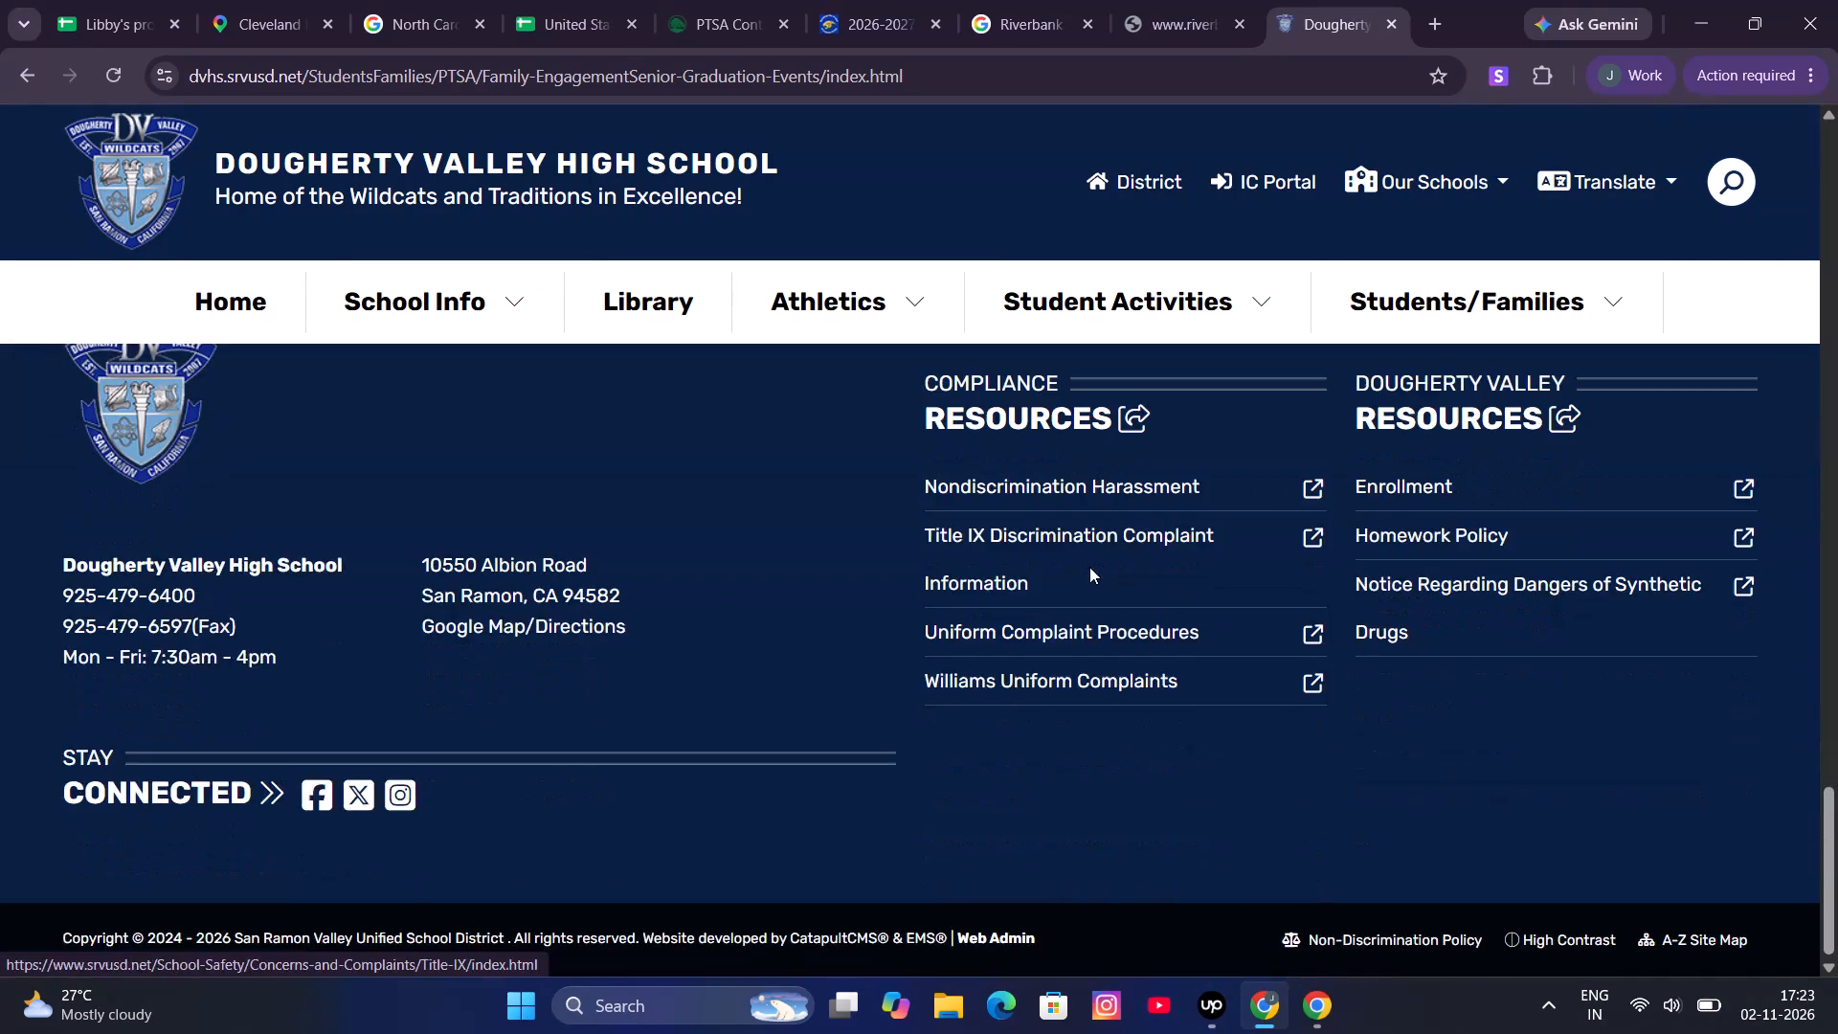
Return to the PTSA Board page, open the Teacher Grants Program page and look for its contact information.
click(1089, 567)
scroll(1154, 552, up, 6)
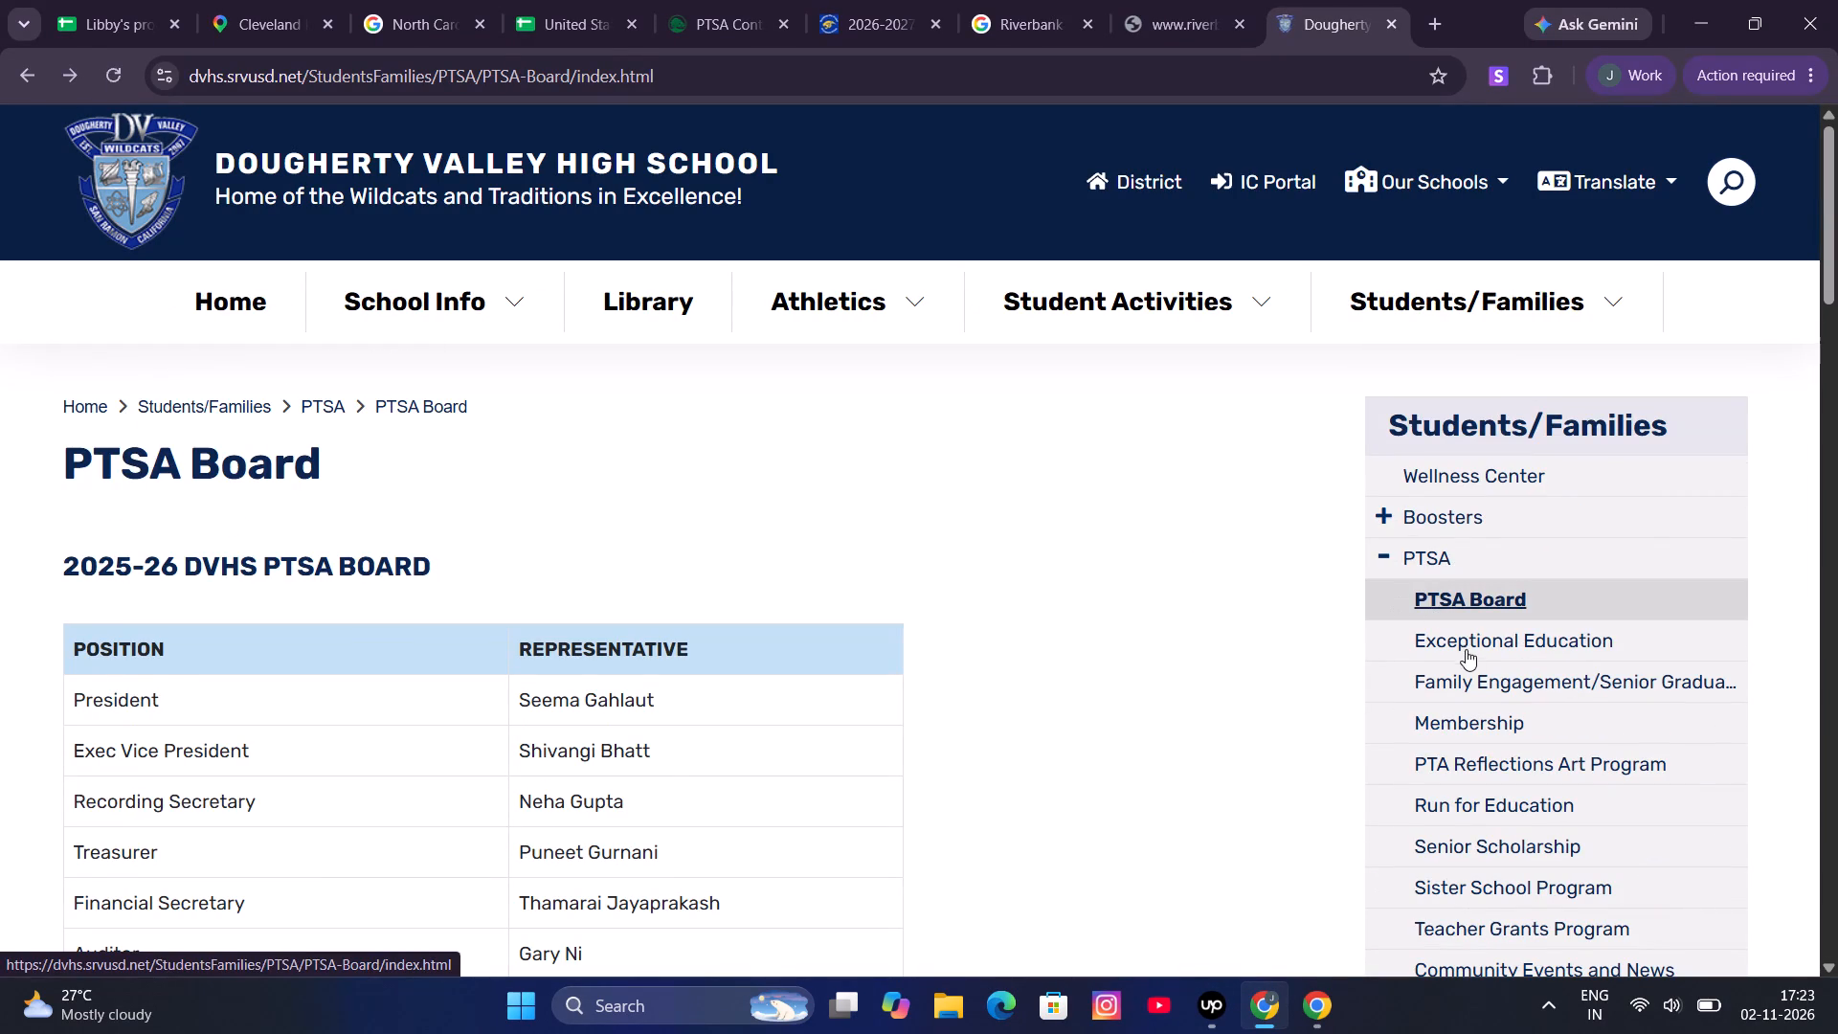
scroll(1468, 736, down, 2)
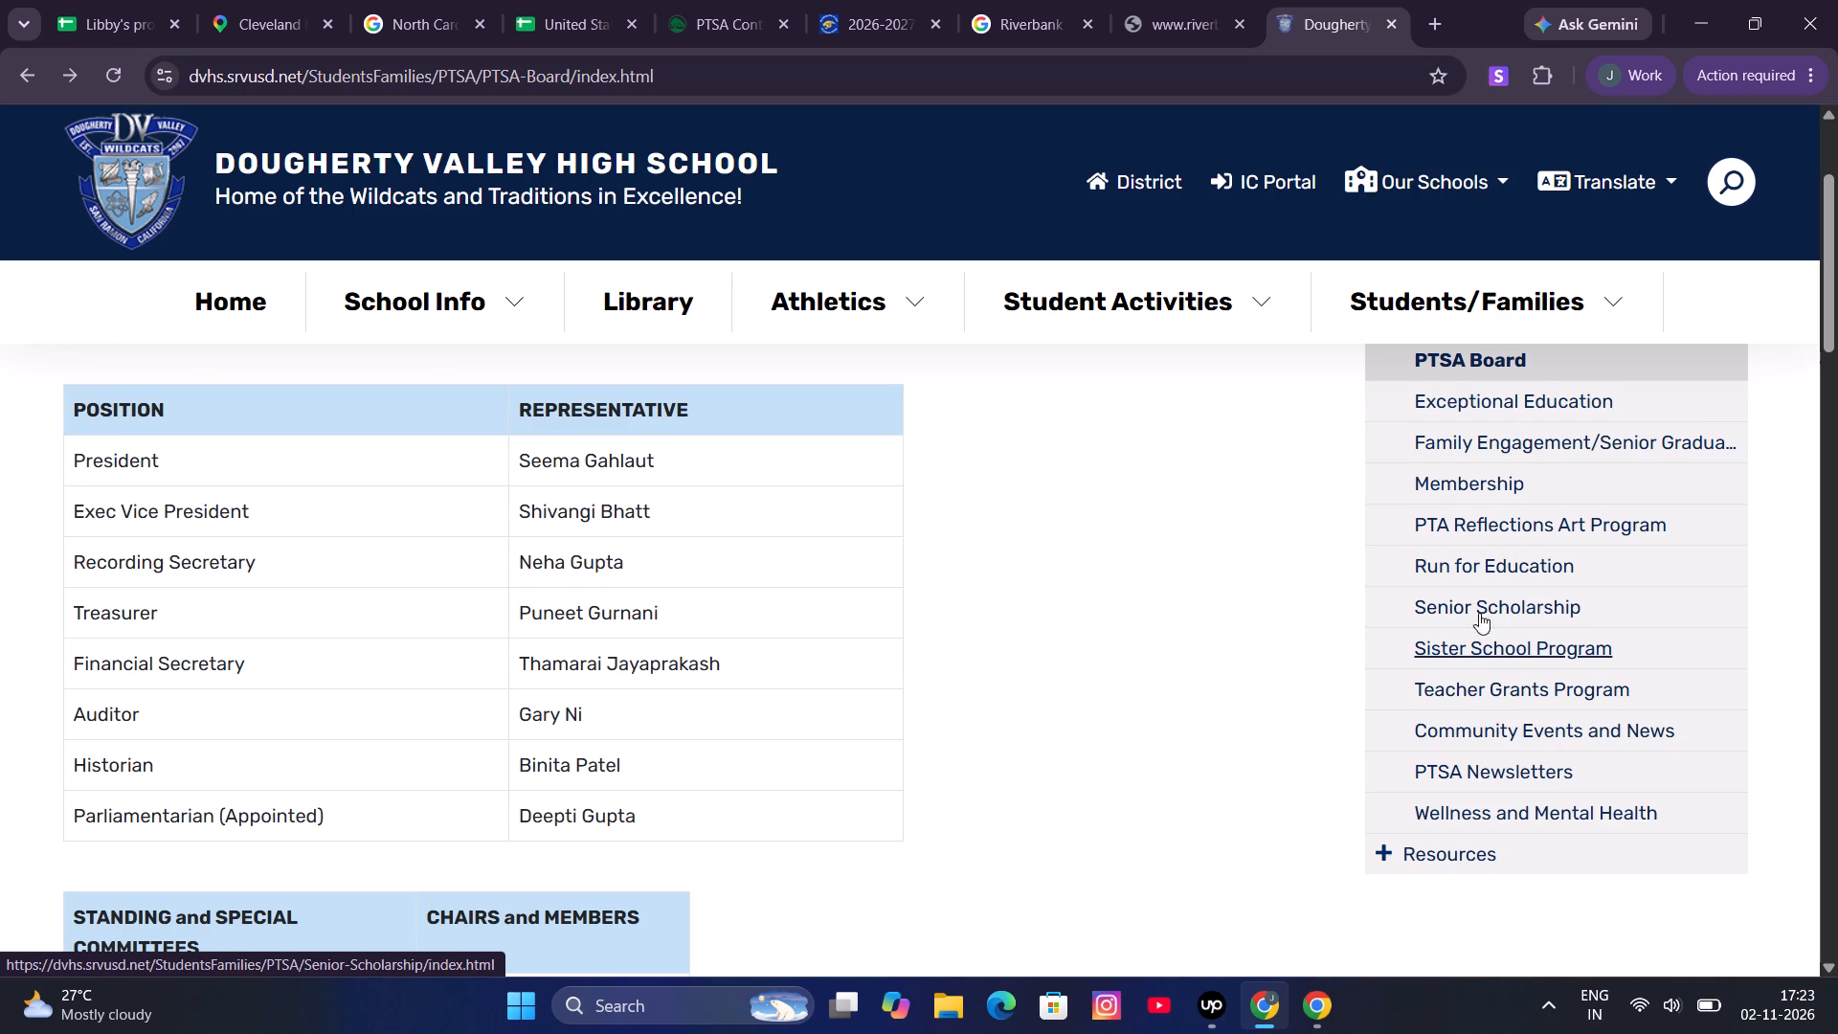
click(1559, 695)
scroll(1559, 695, down, 2)
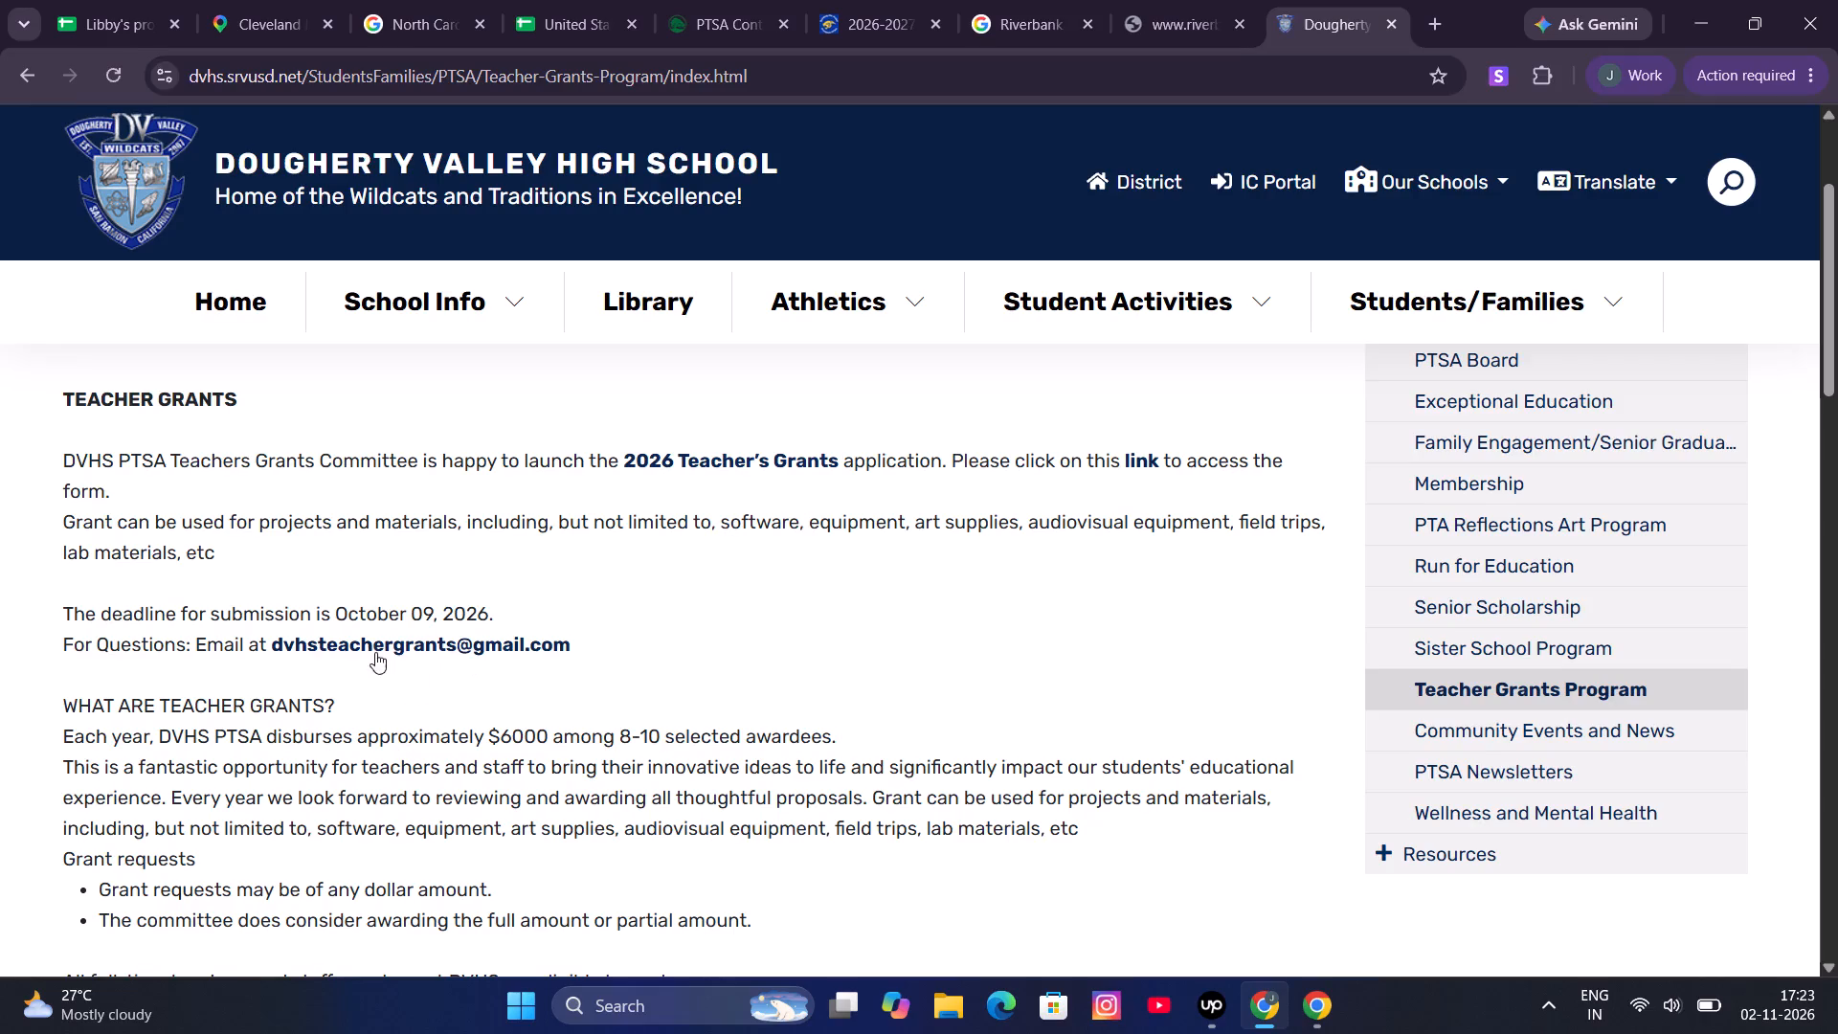
Switch to the United States High School master list and check the red-highlighted contact in cell AD408.
click(118, 0)
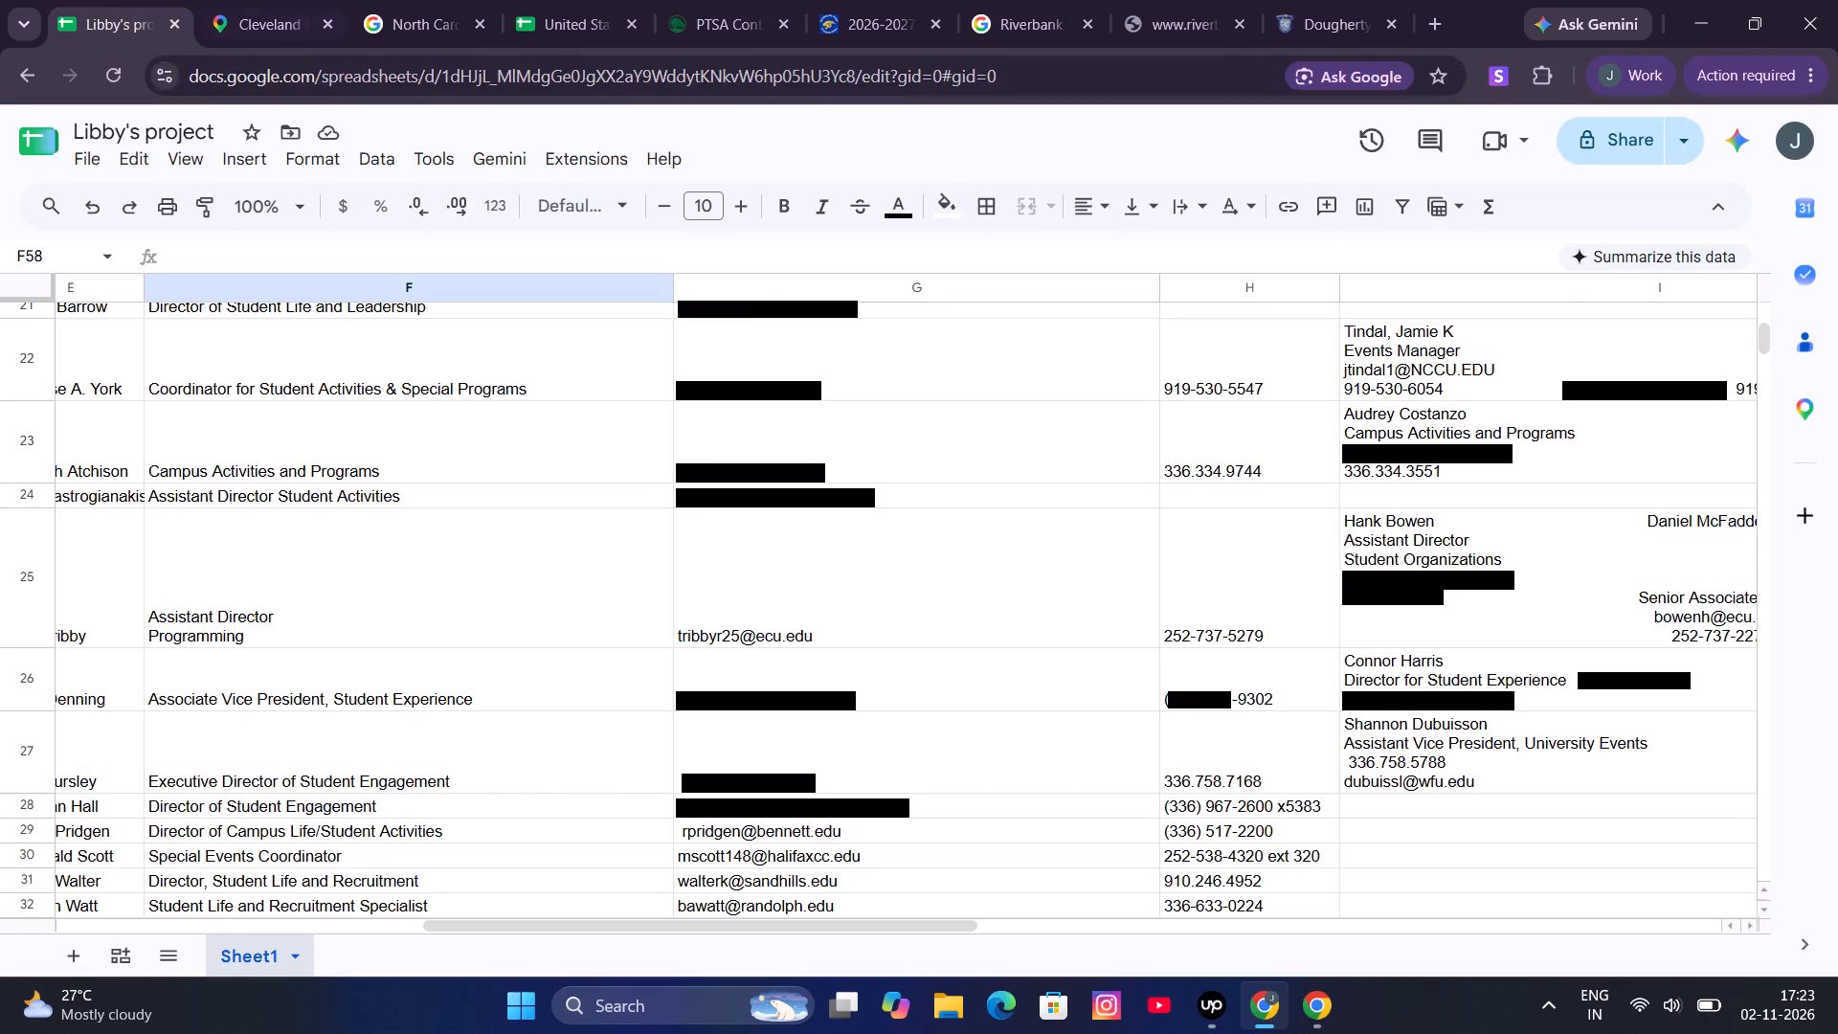
click(575, 6)
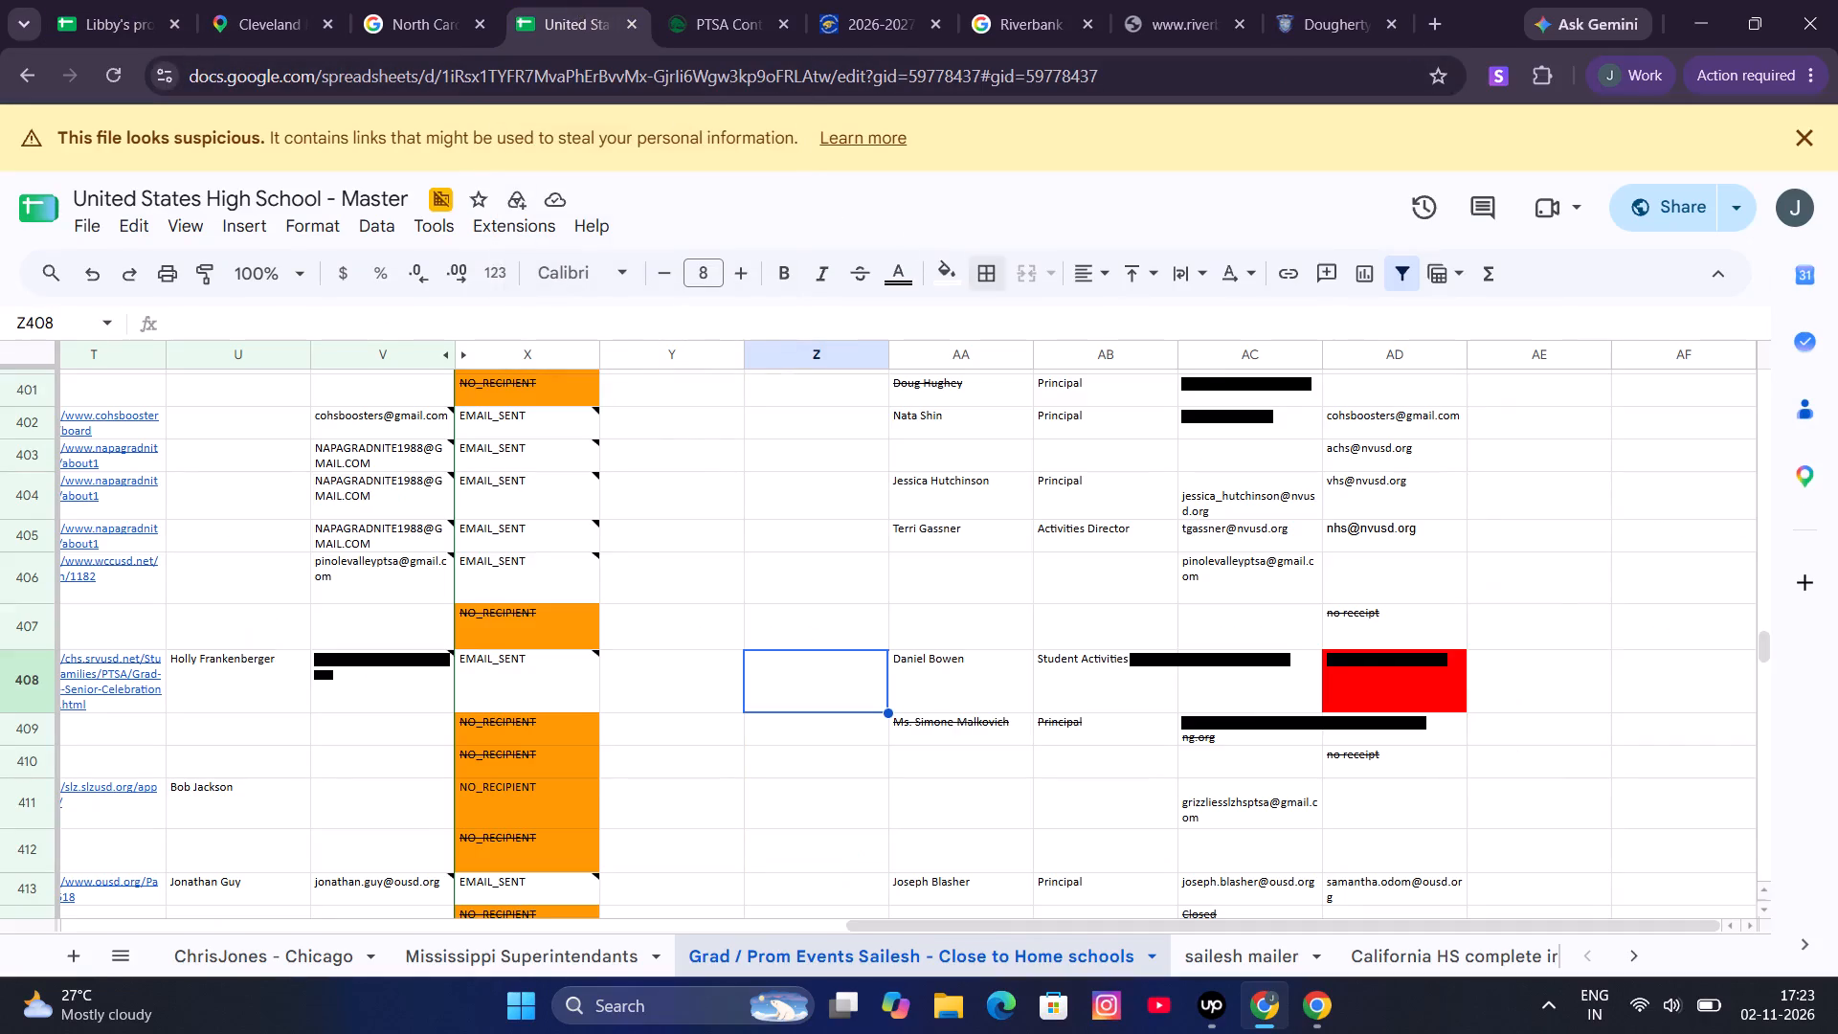
click(1389, 679)
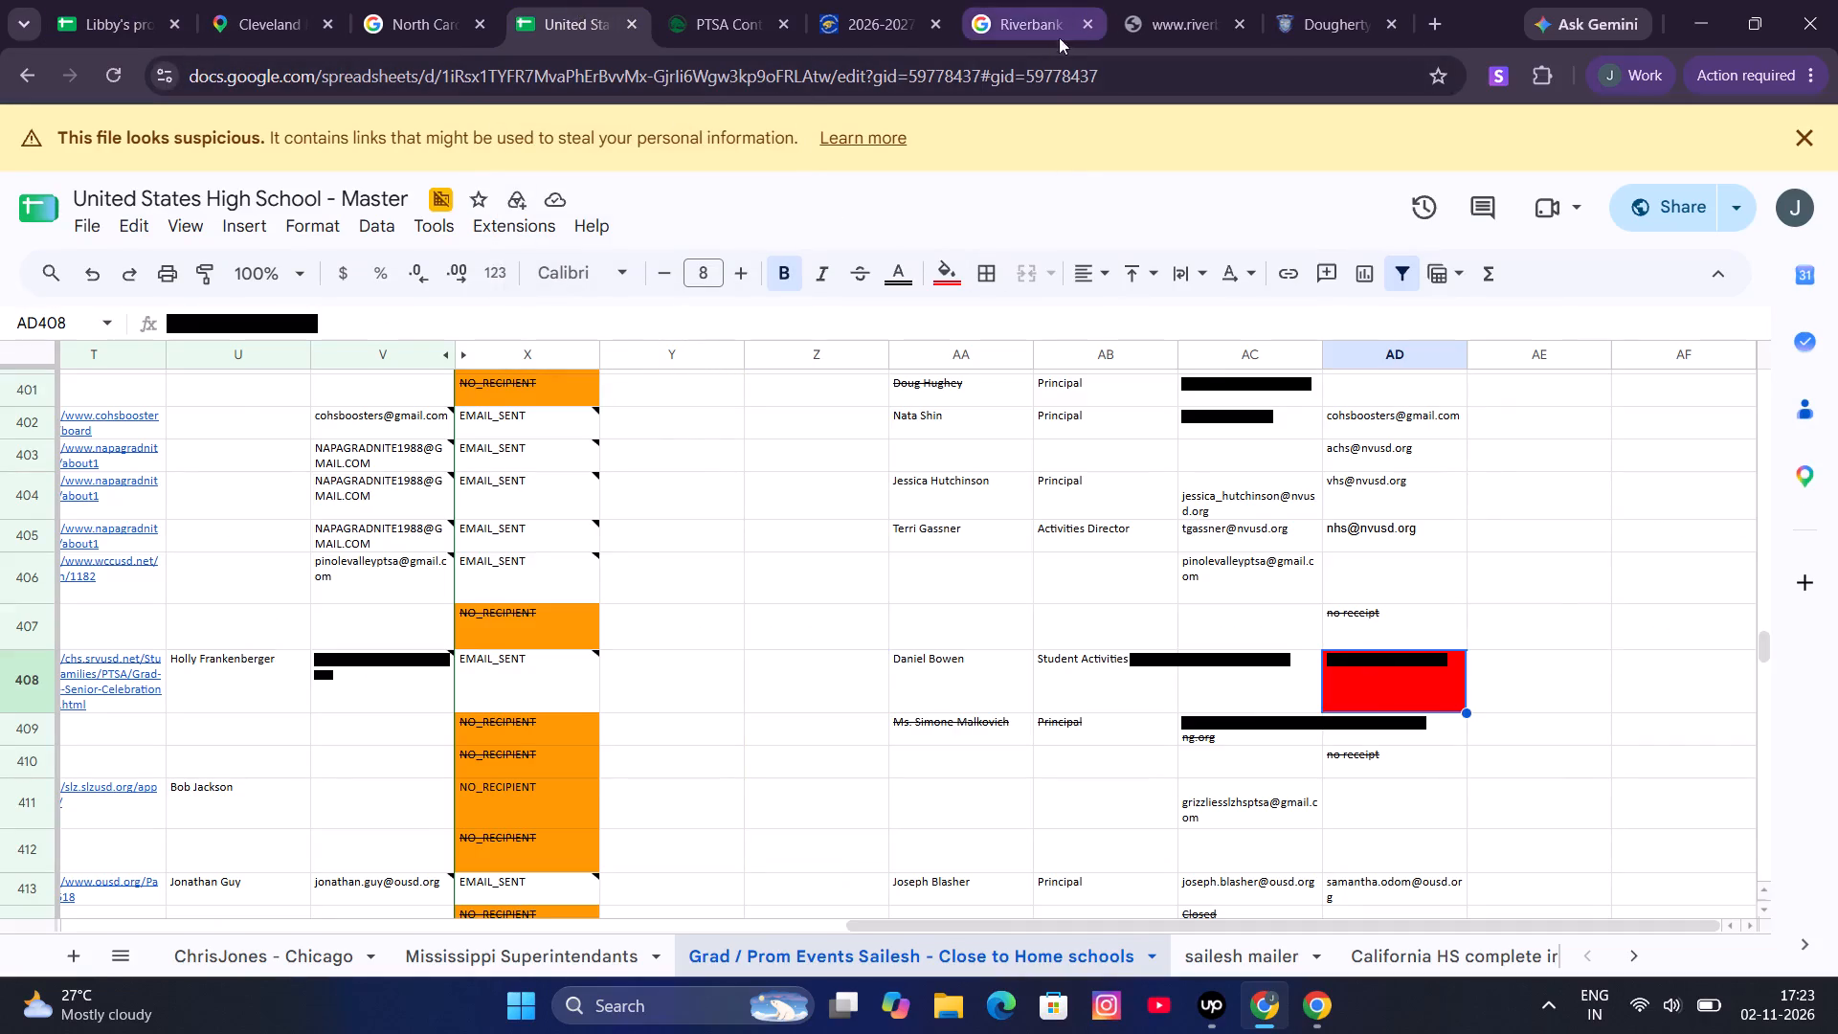
Go back to the Teacher Grants Program page and examine the rest of it for contact details.
click(1283, 0)
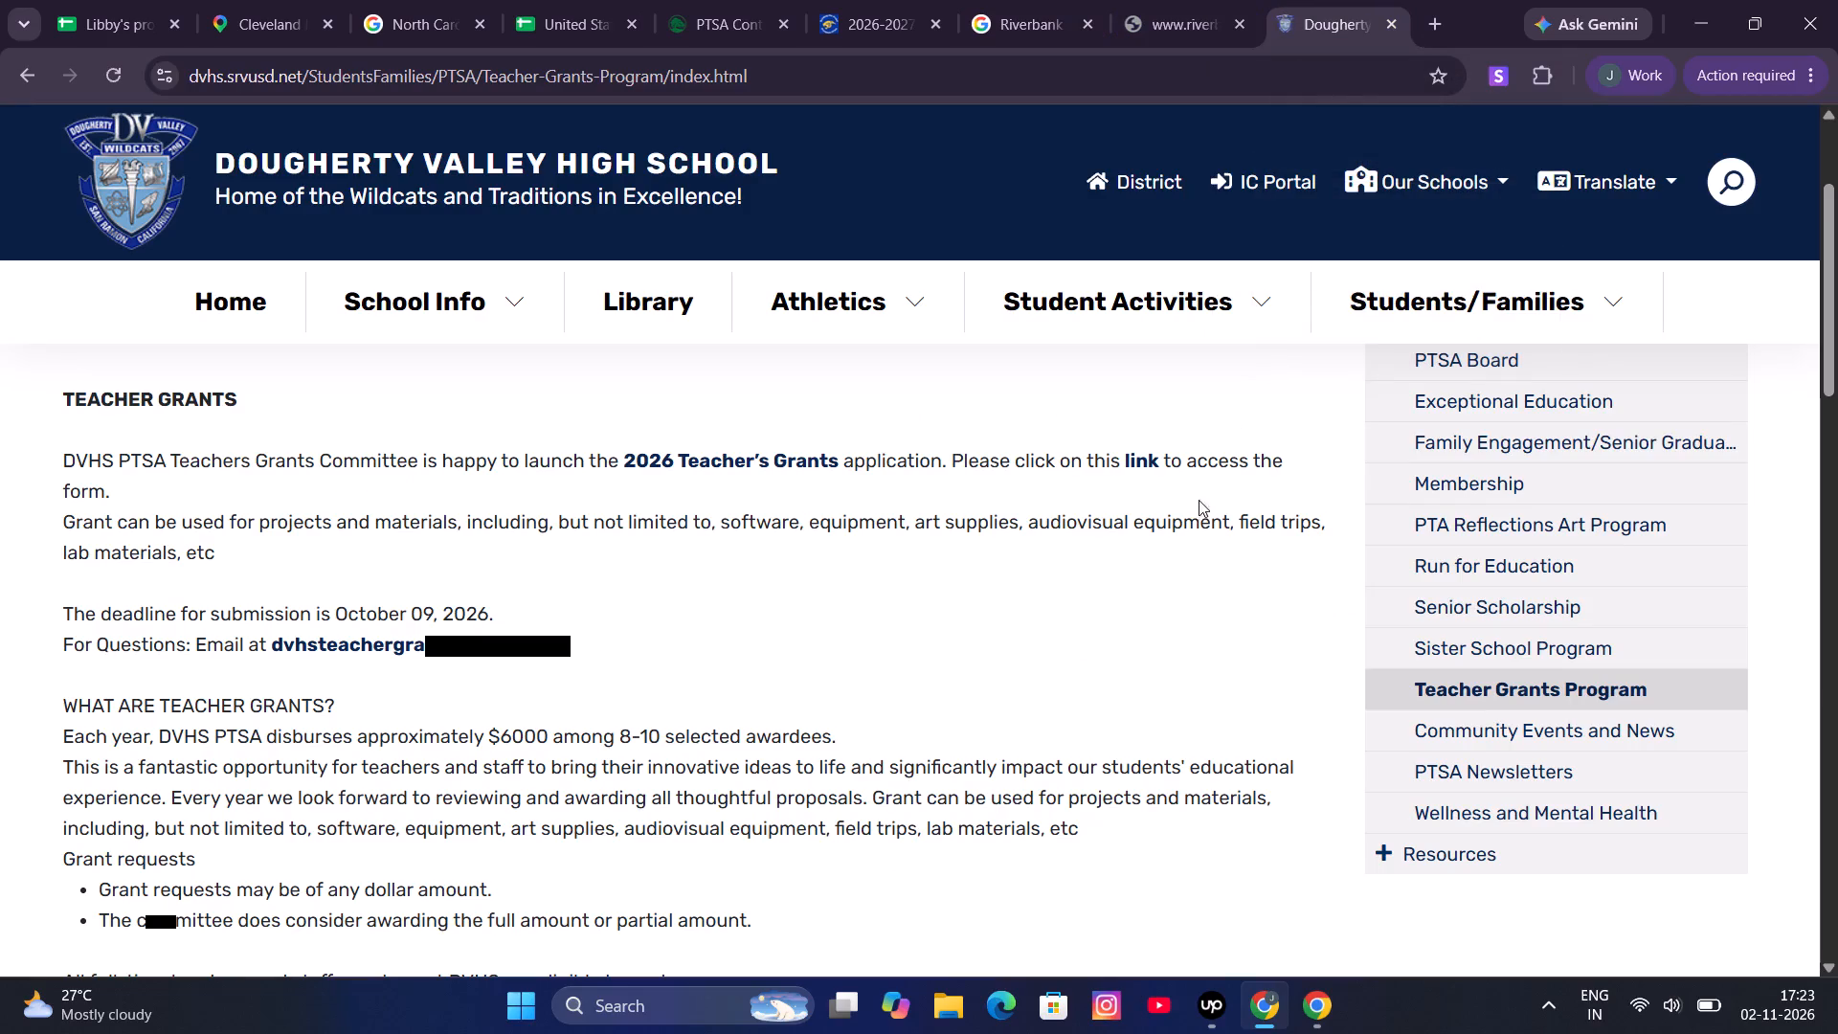
scroll(1103, 515, down, 6)
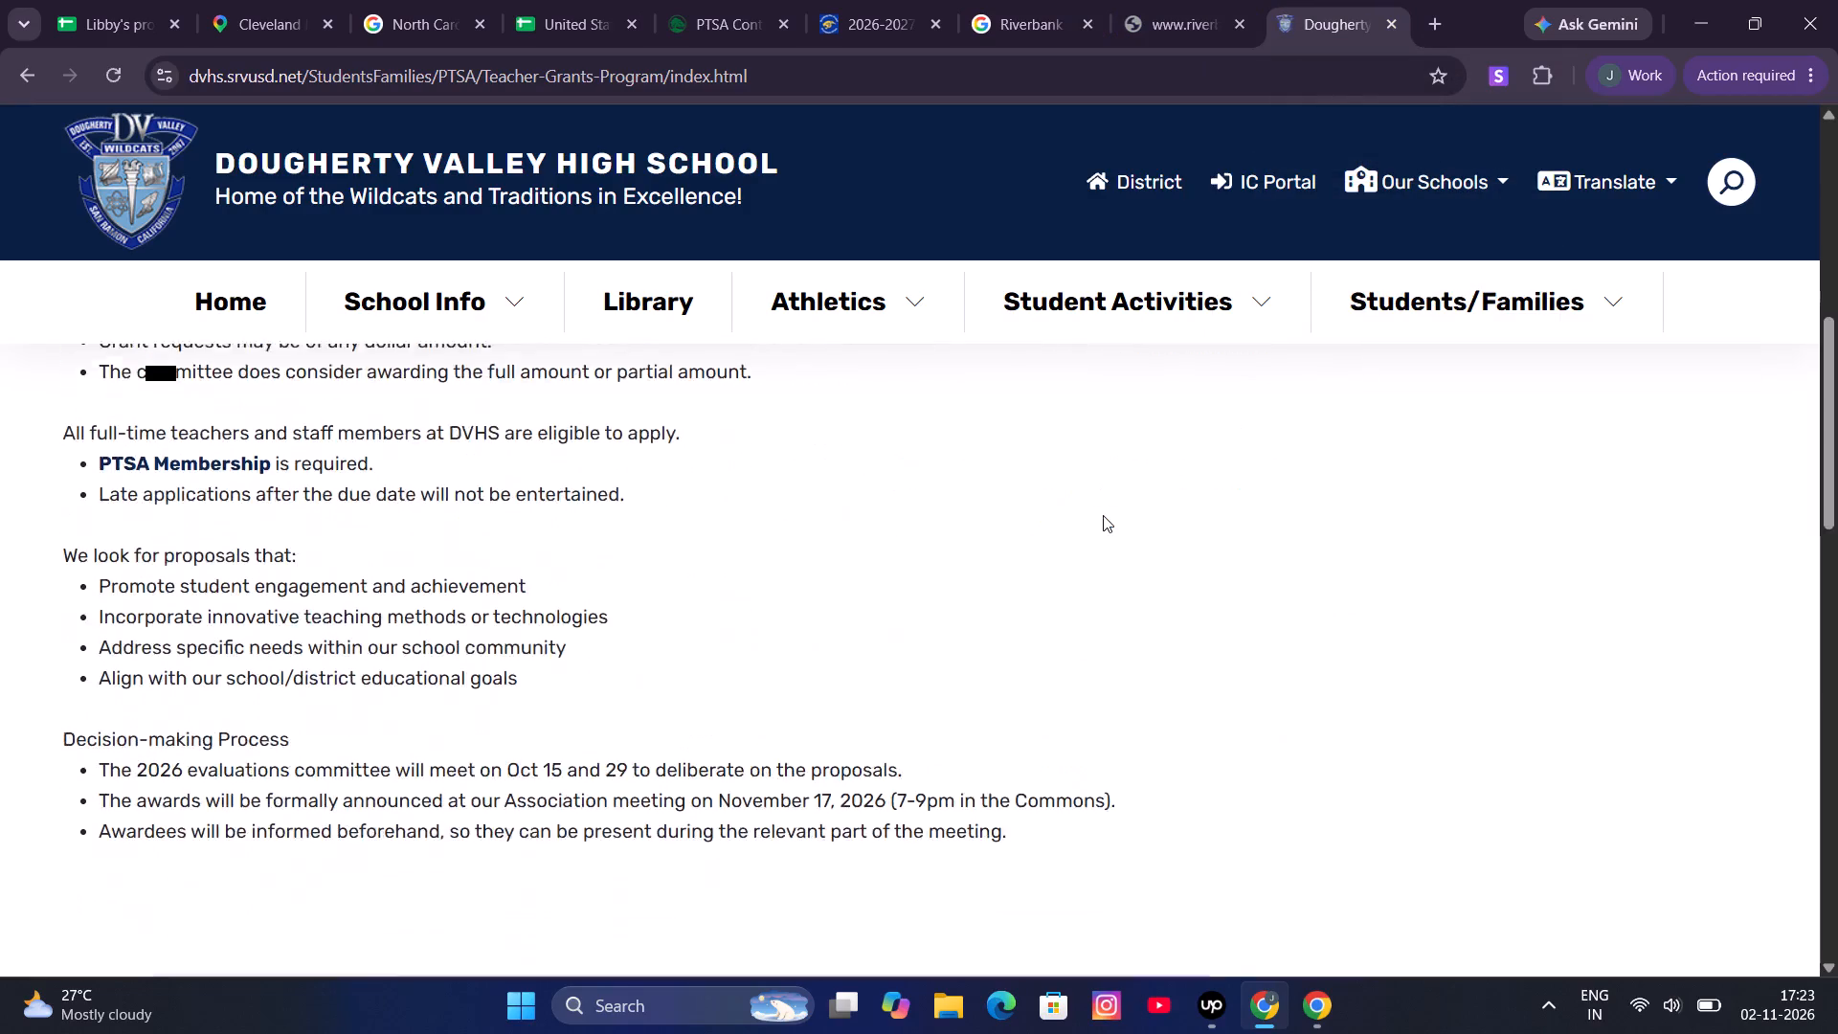
scroll(1103, 515, down, 3)
scroll(1103, 515, up, 13)
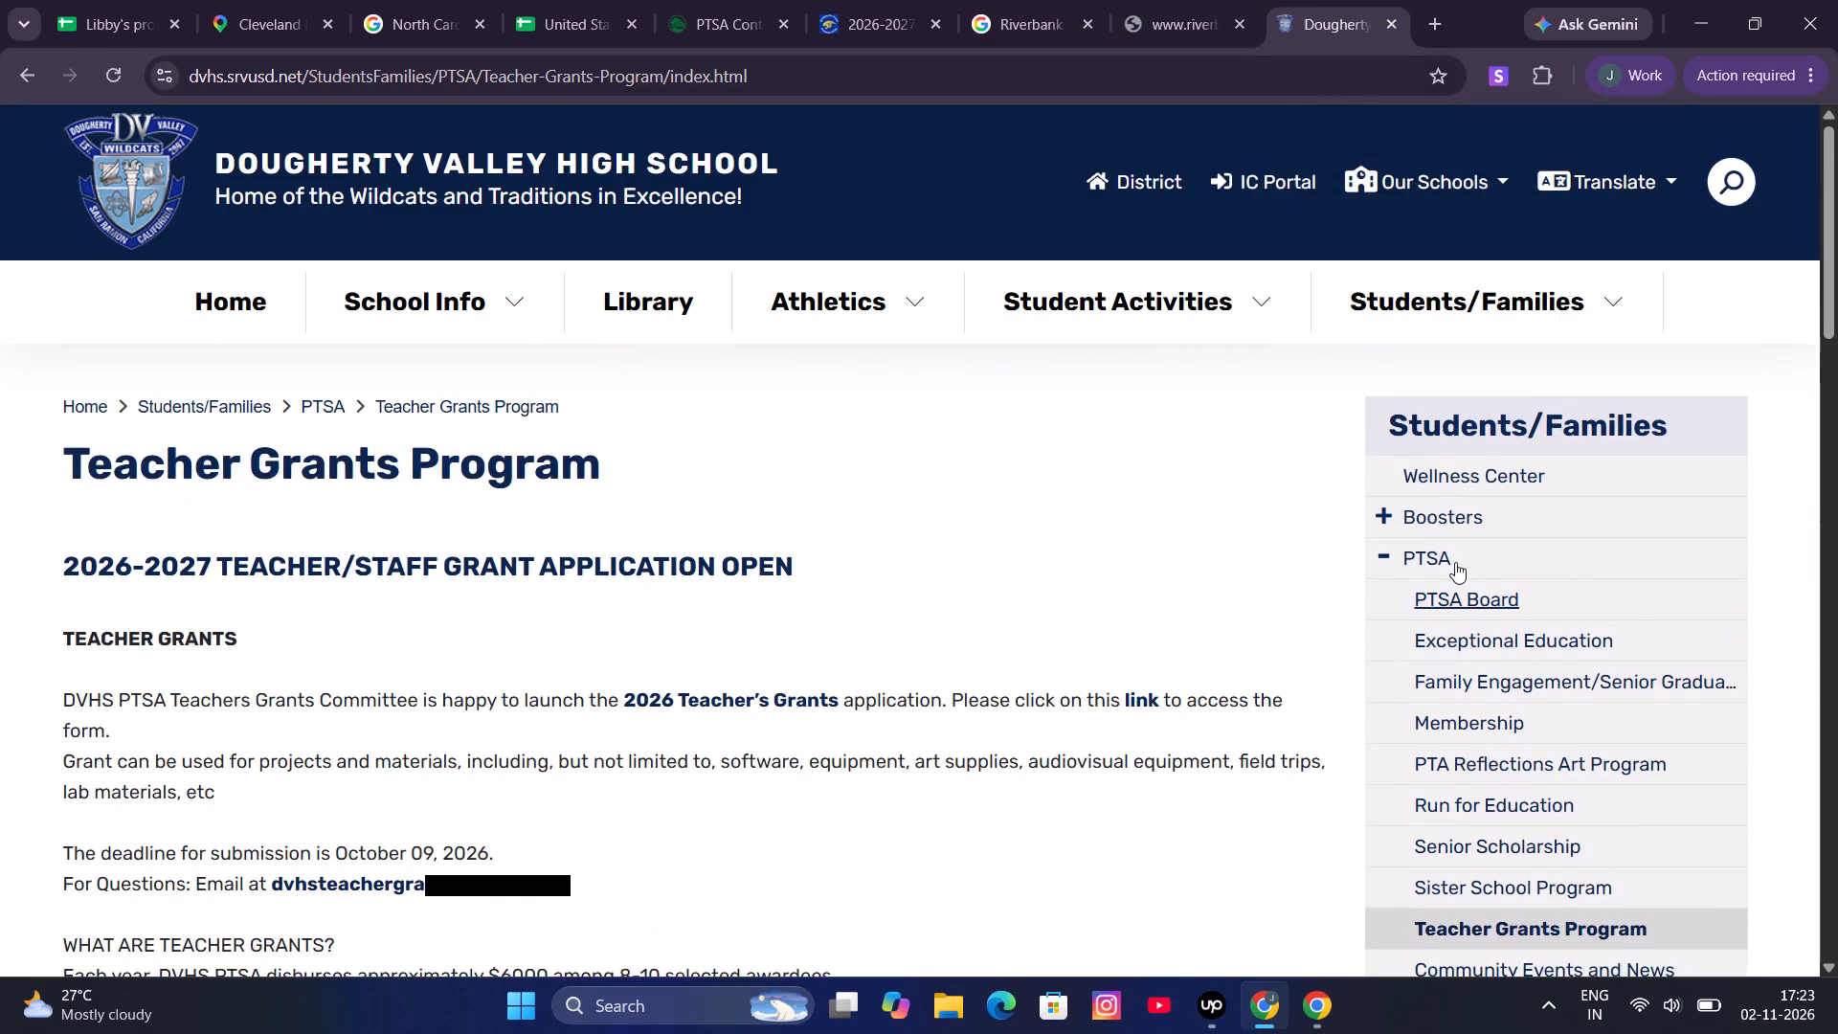
Reopen the DVHS PTSA Board page and review the board positions and committee chairs.
click(1447, 554)
click(1451, 583)
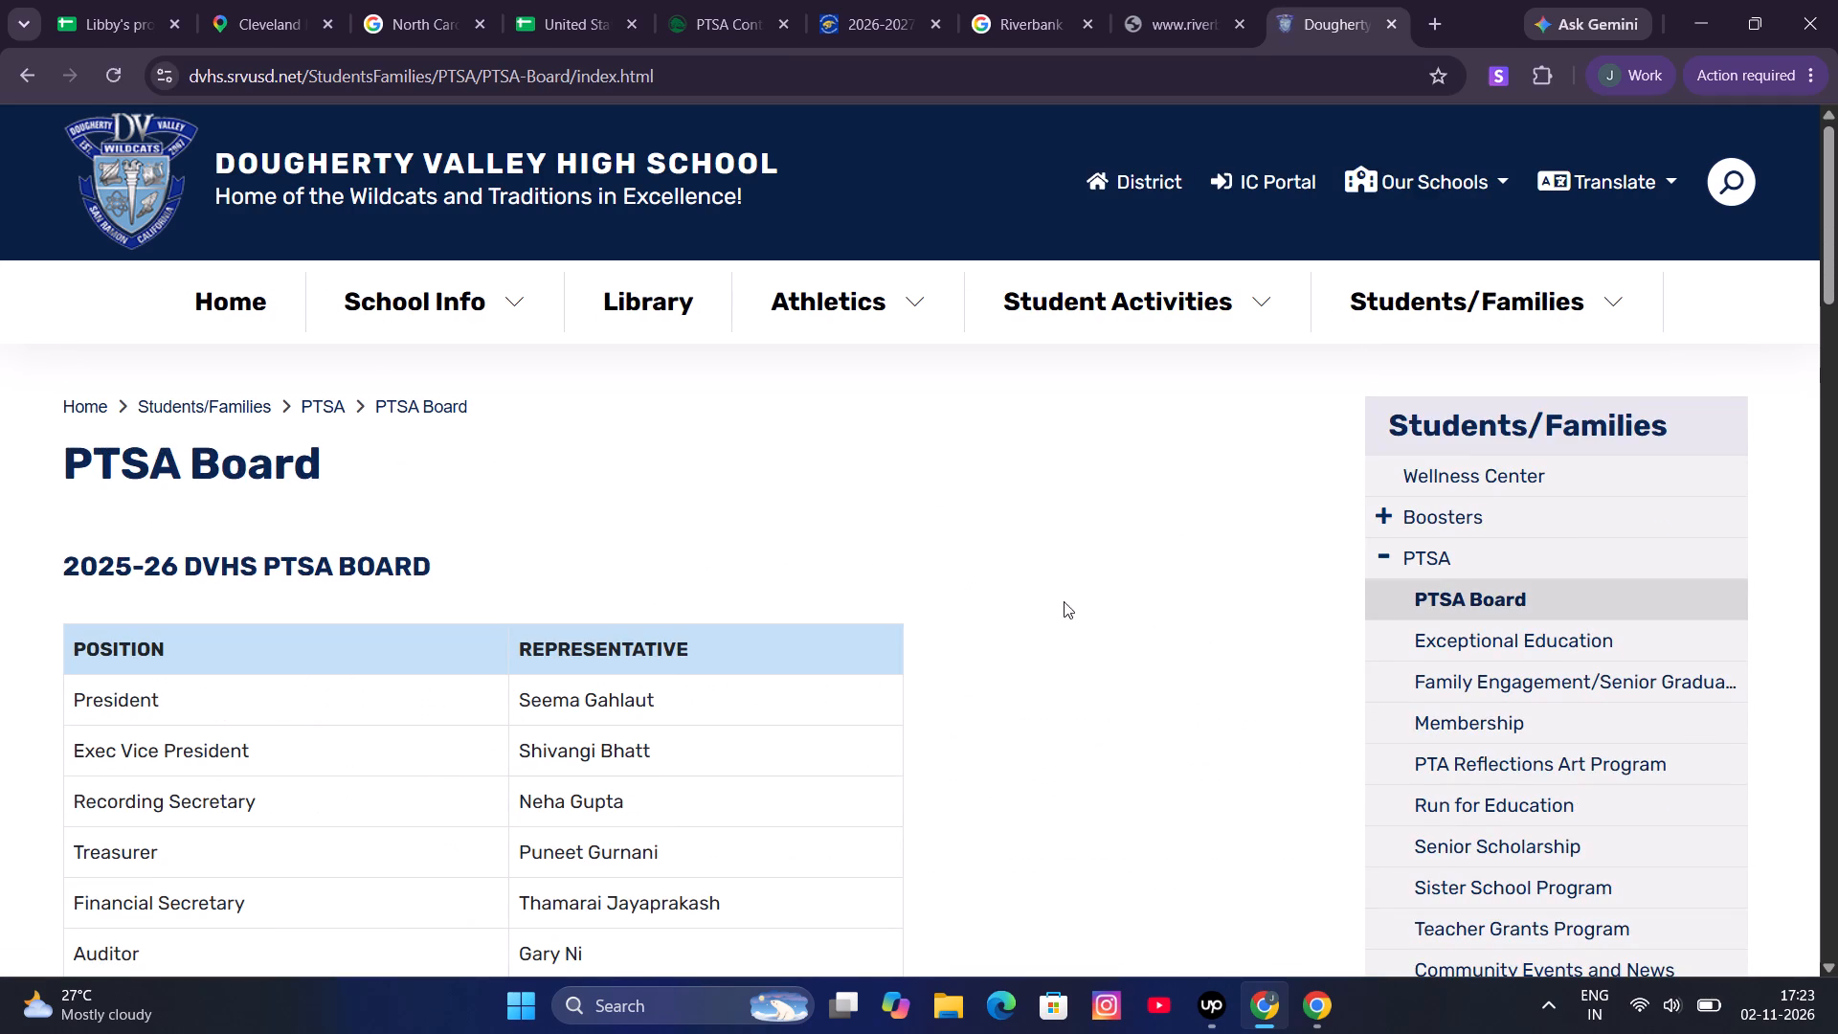
scroll(1109, 597, down, 18)
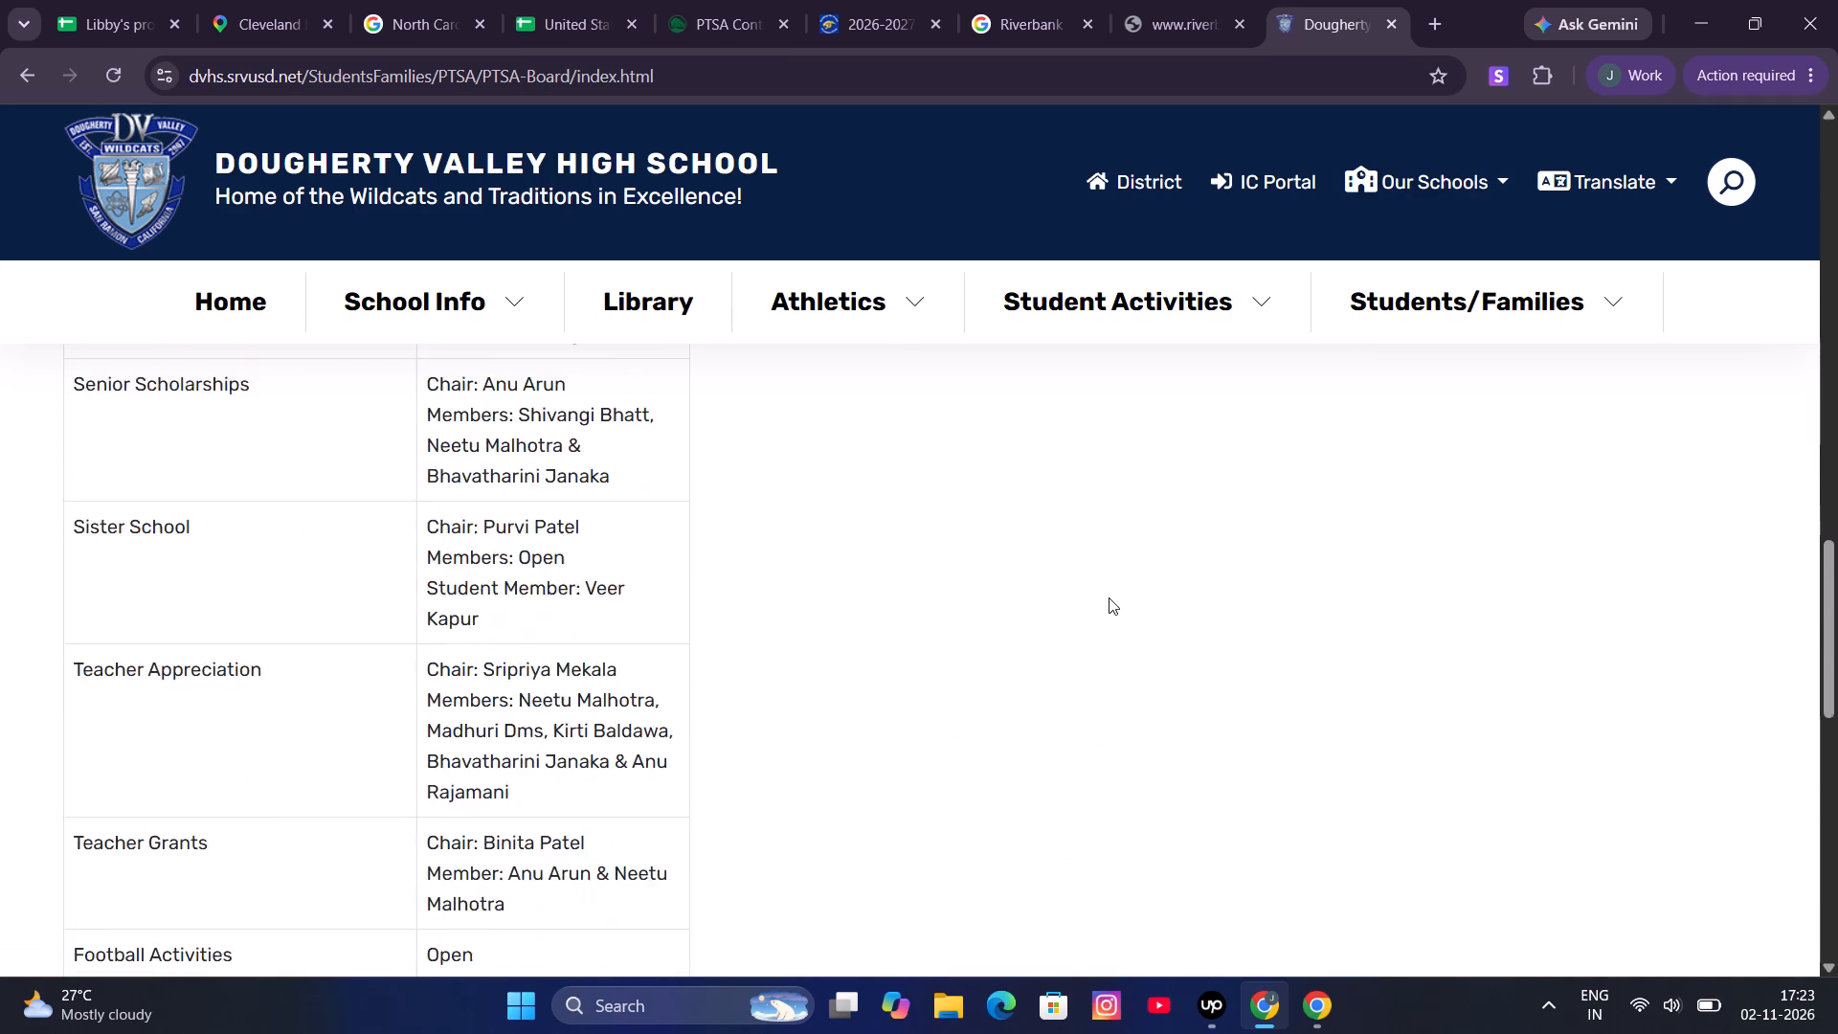
scroll(1109, 597, down, 8)
scroll(1109, 598, up, 14)
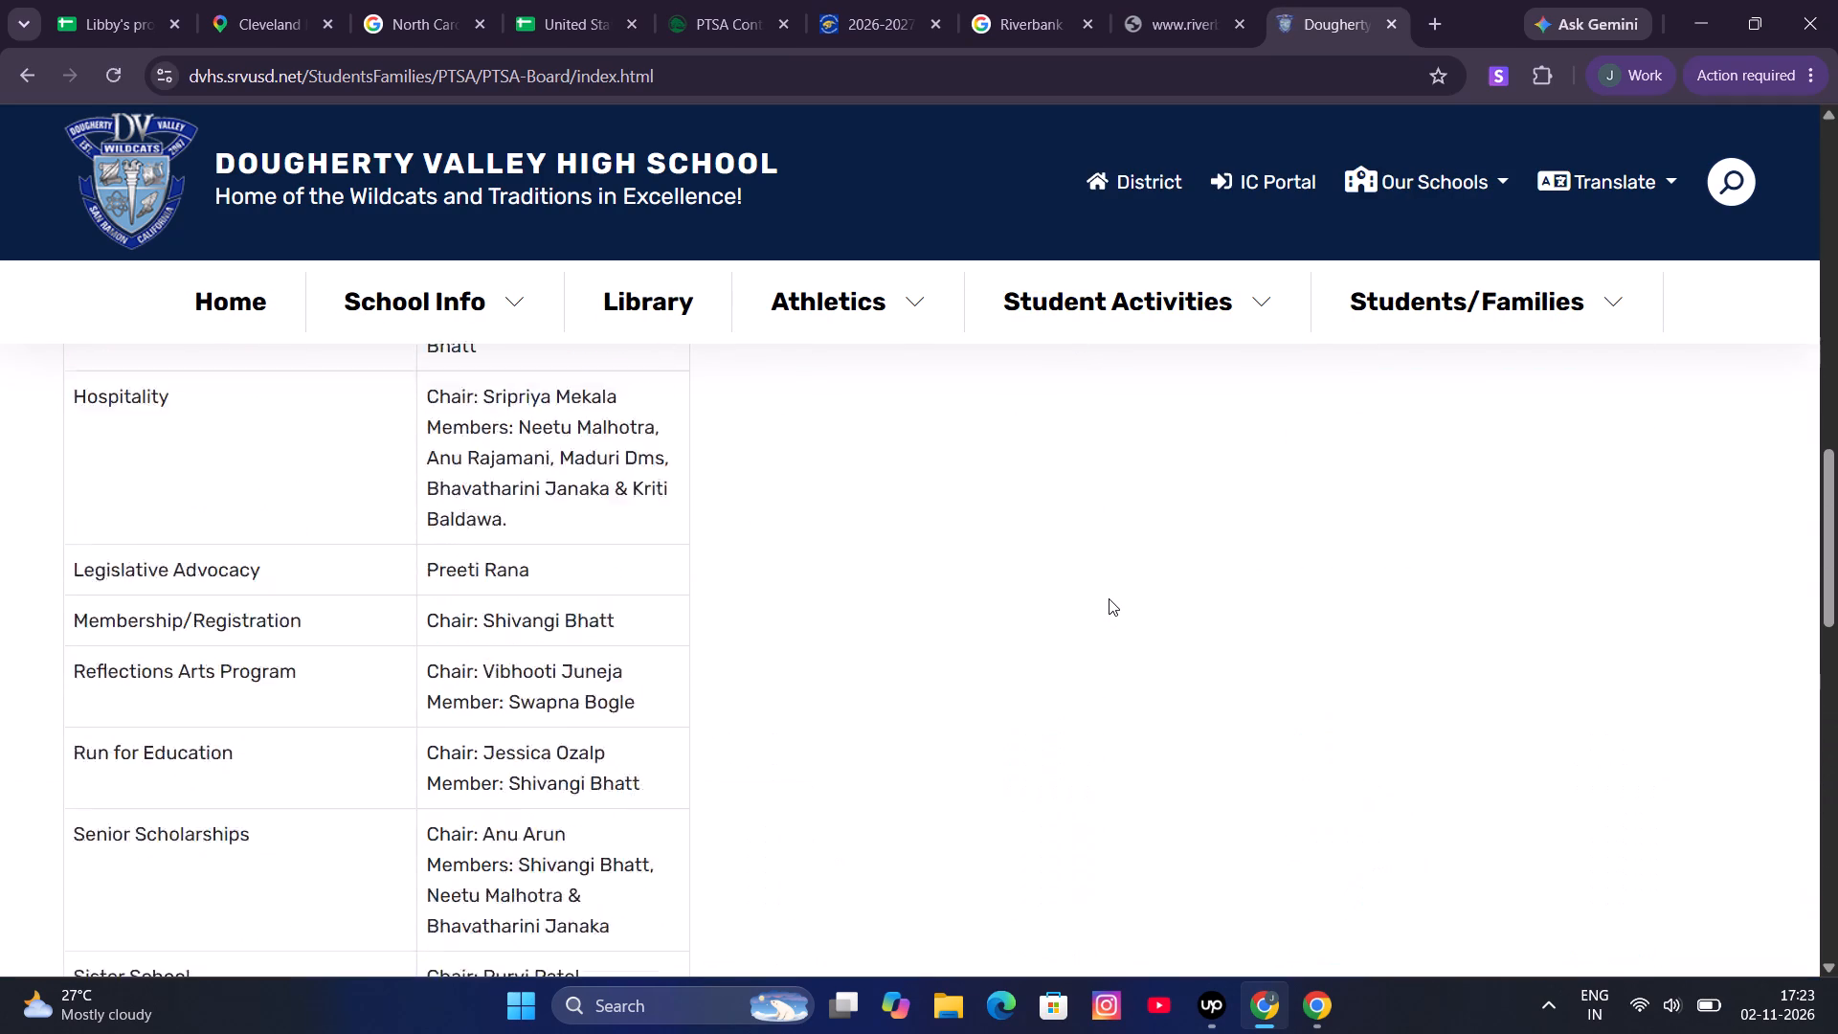
scroll(1109, 598, up, 9)
scroll(1490, 524, up, 4)
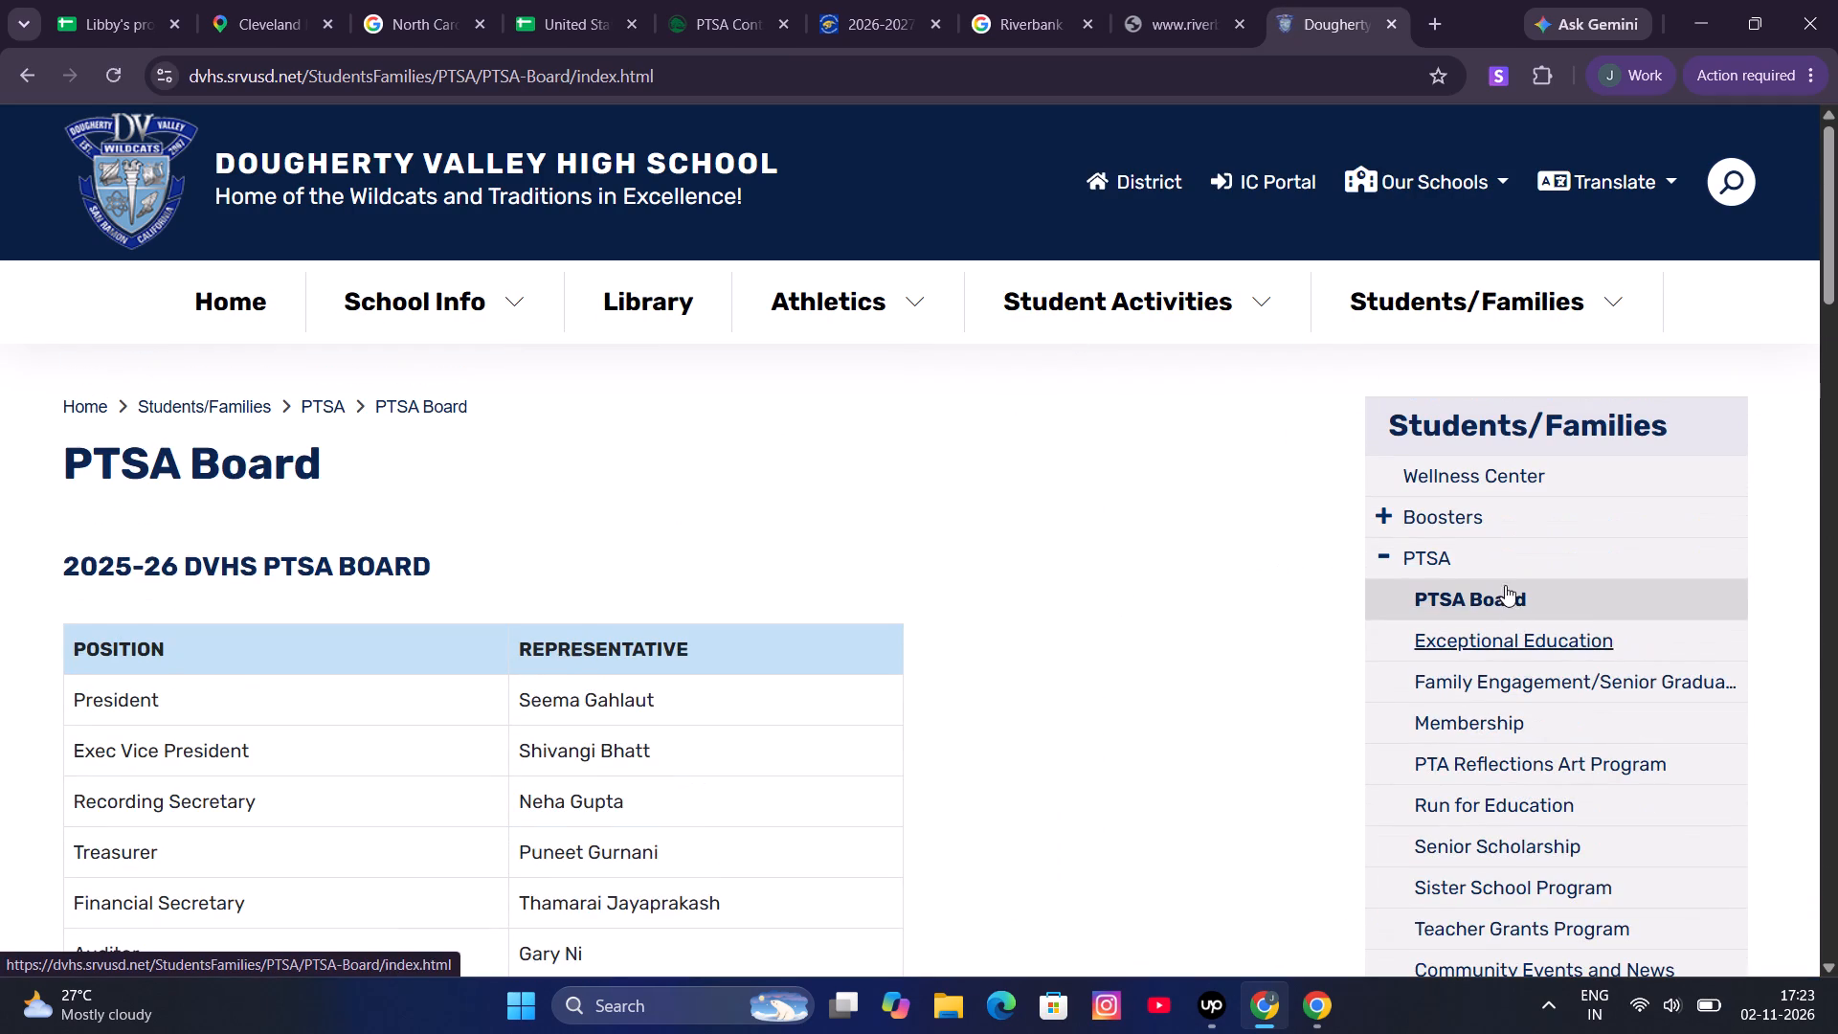
Open the main DVHS PTSA page and scan its upcoming events and association information for contacts.
click(1471, 566)
scroll(967, 618, down, 2)
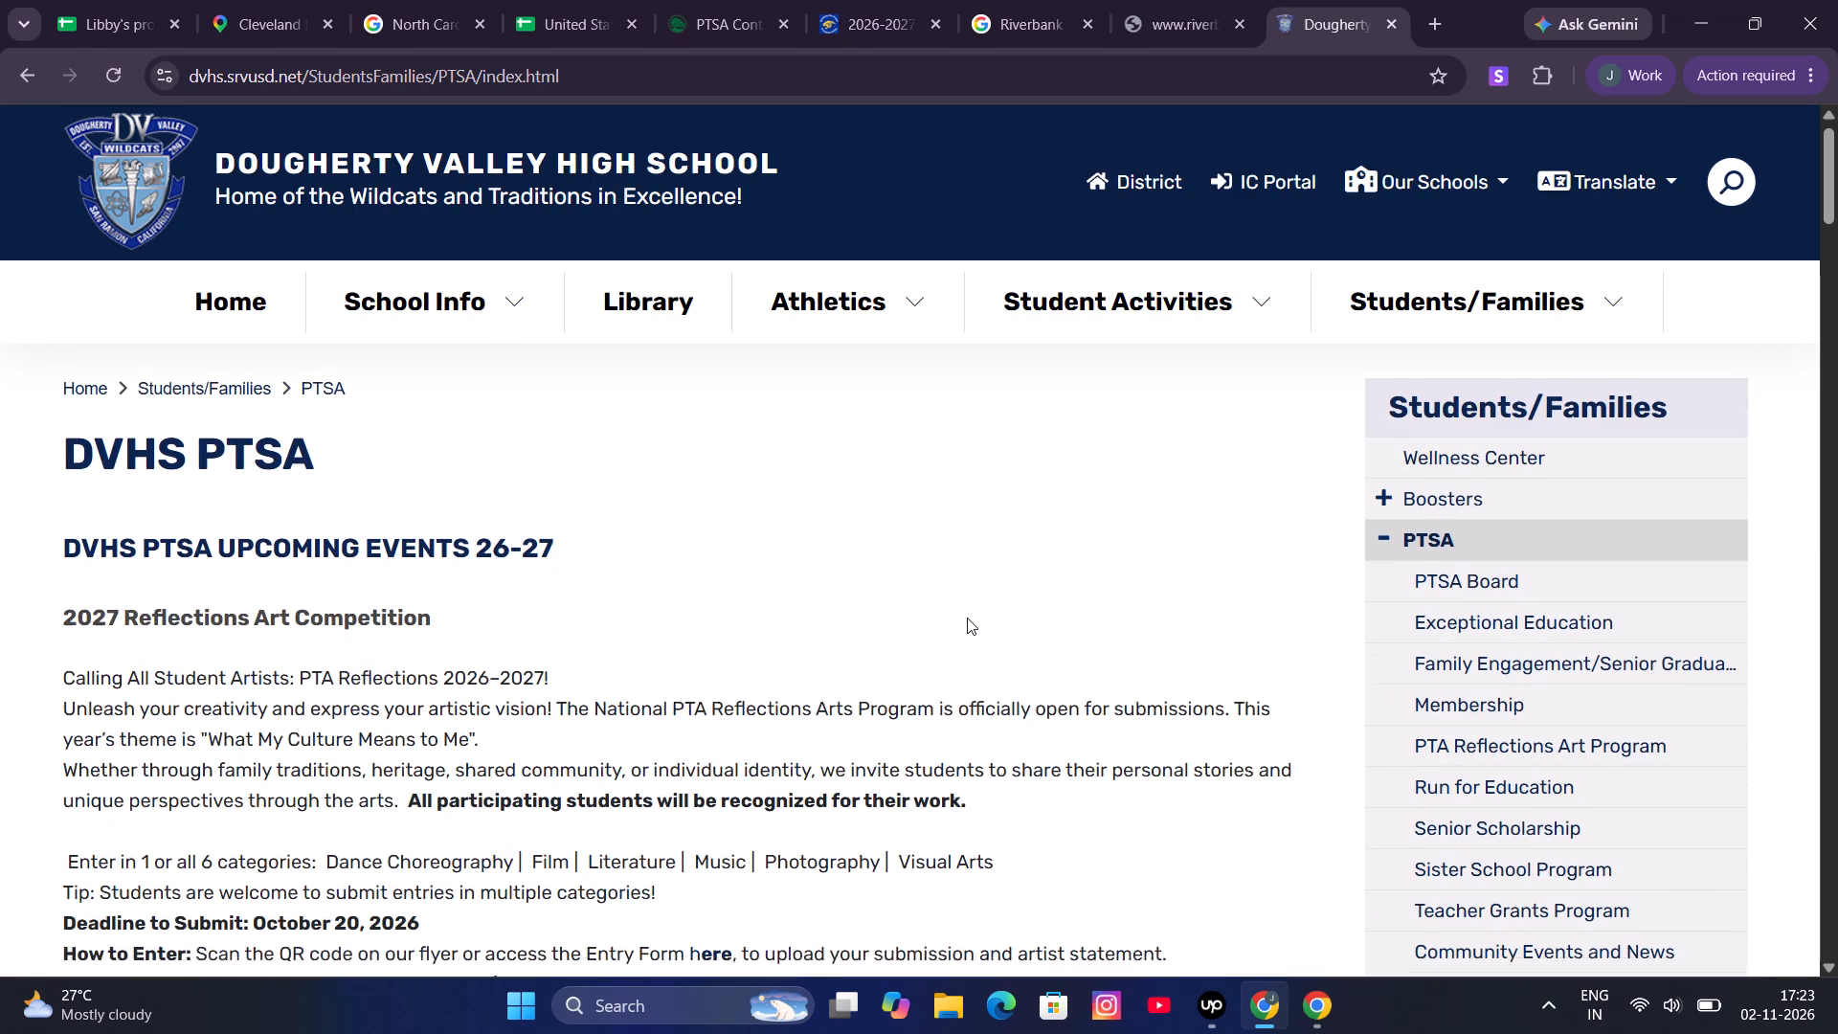
scroll(967, 618, down, 4)
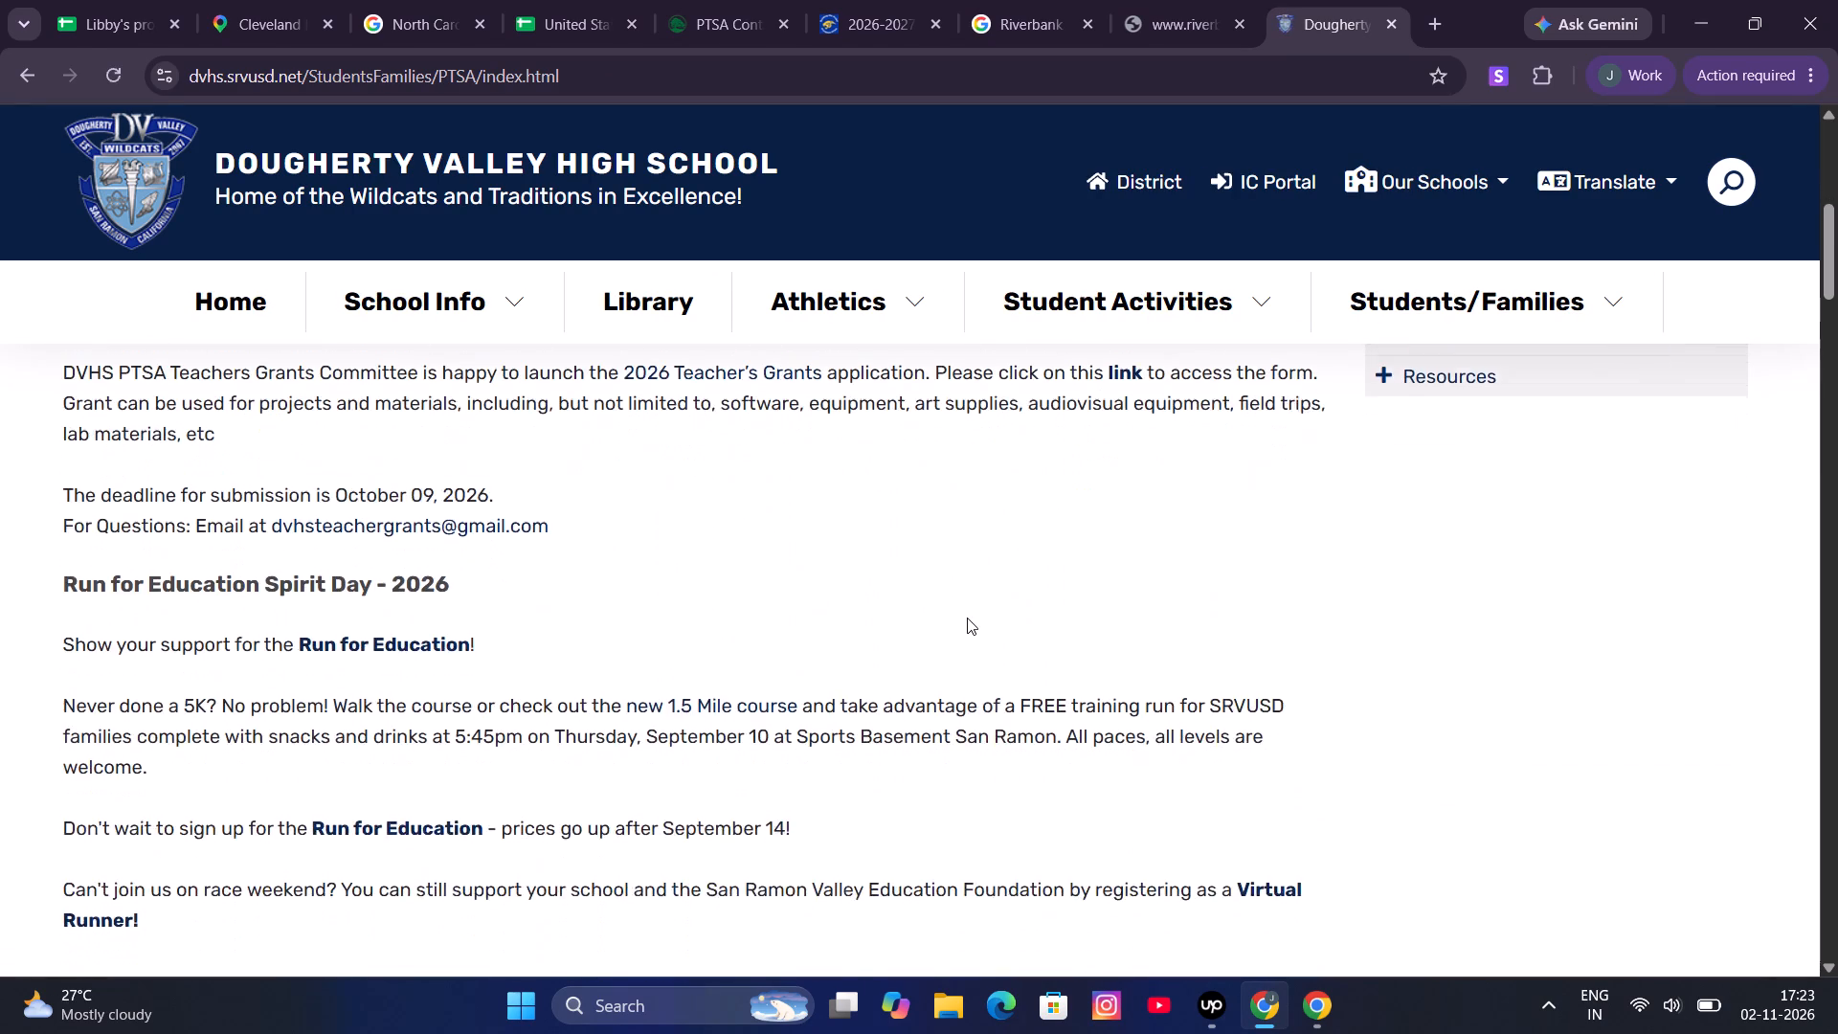
scroll(967, 618, down, 9)
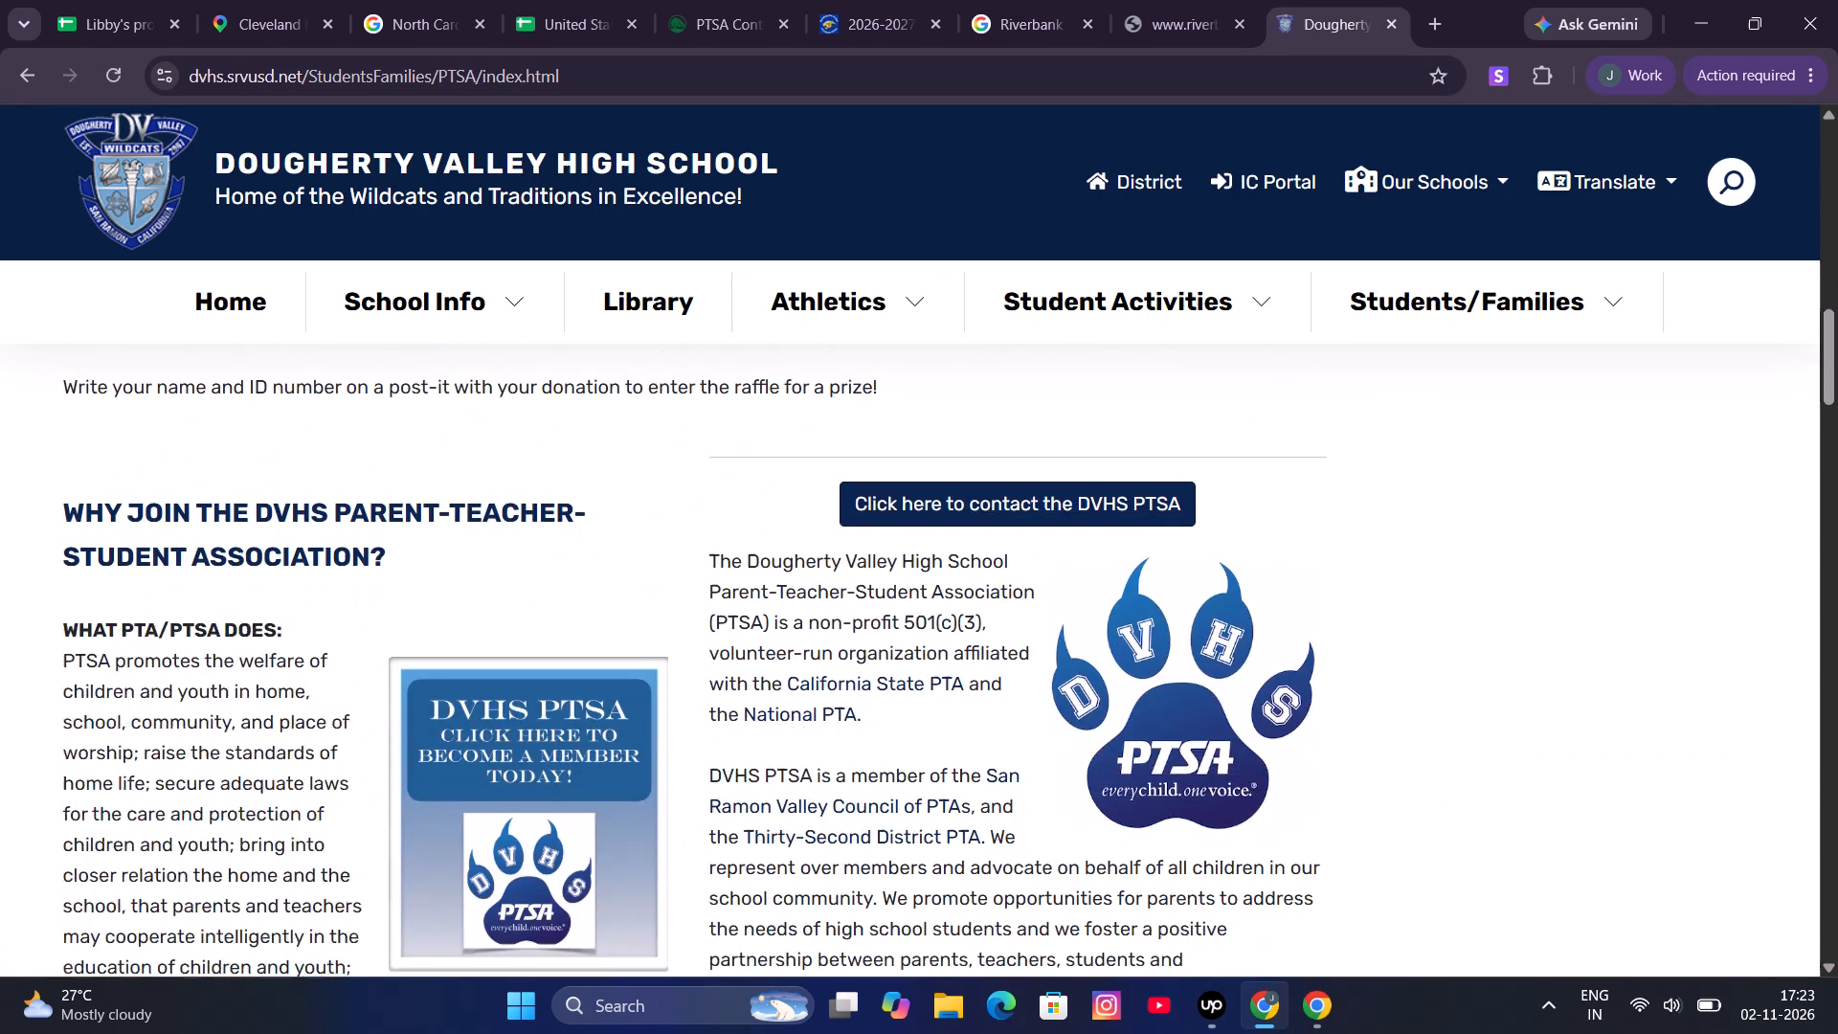
scroll(967, 618, down, 11)
Go back through the visited DVHS pages to the Google results for the Dougherty Valley High PTSA search.
click(967, 617)
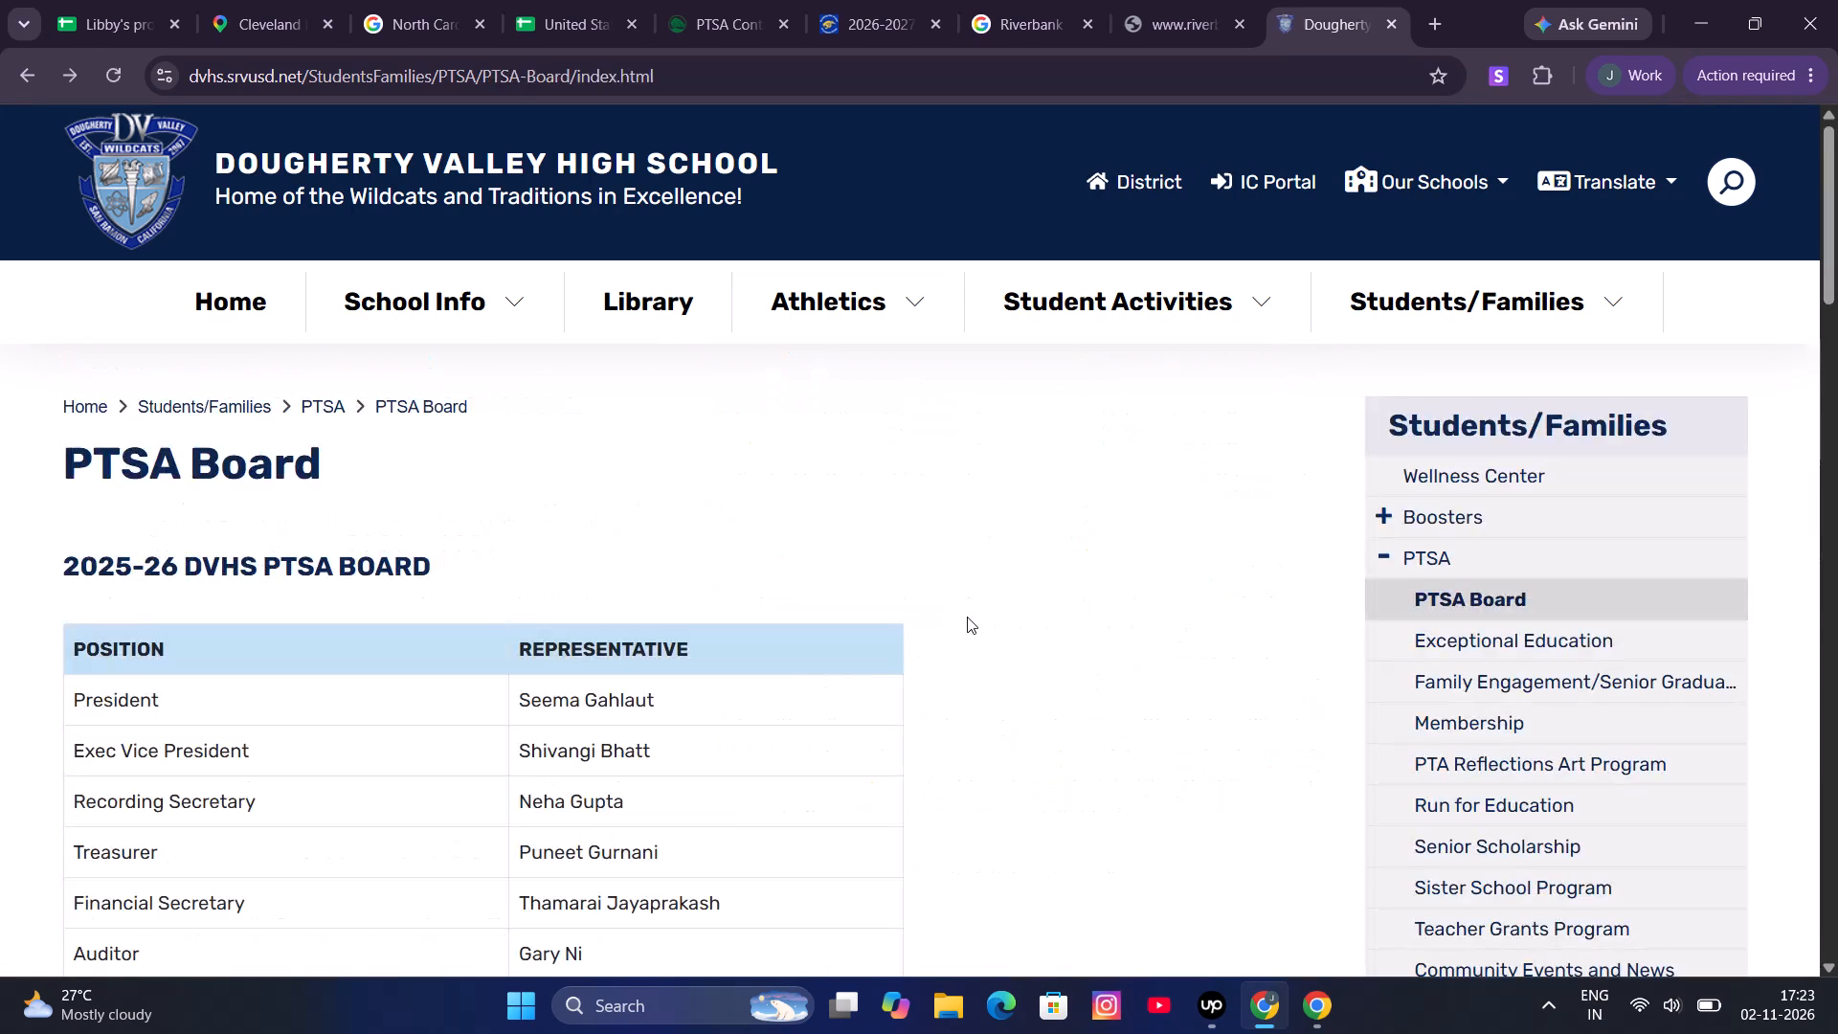
scroll(967, 616, up, 1)
click(967, 616)
click(862, 403)
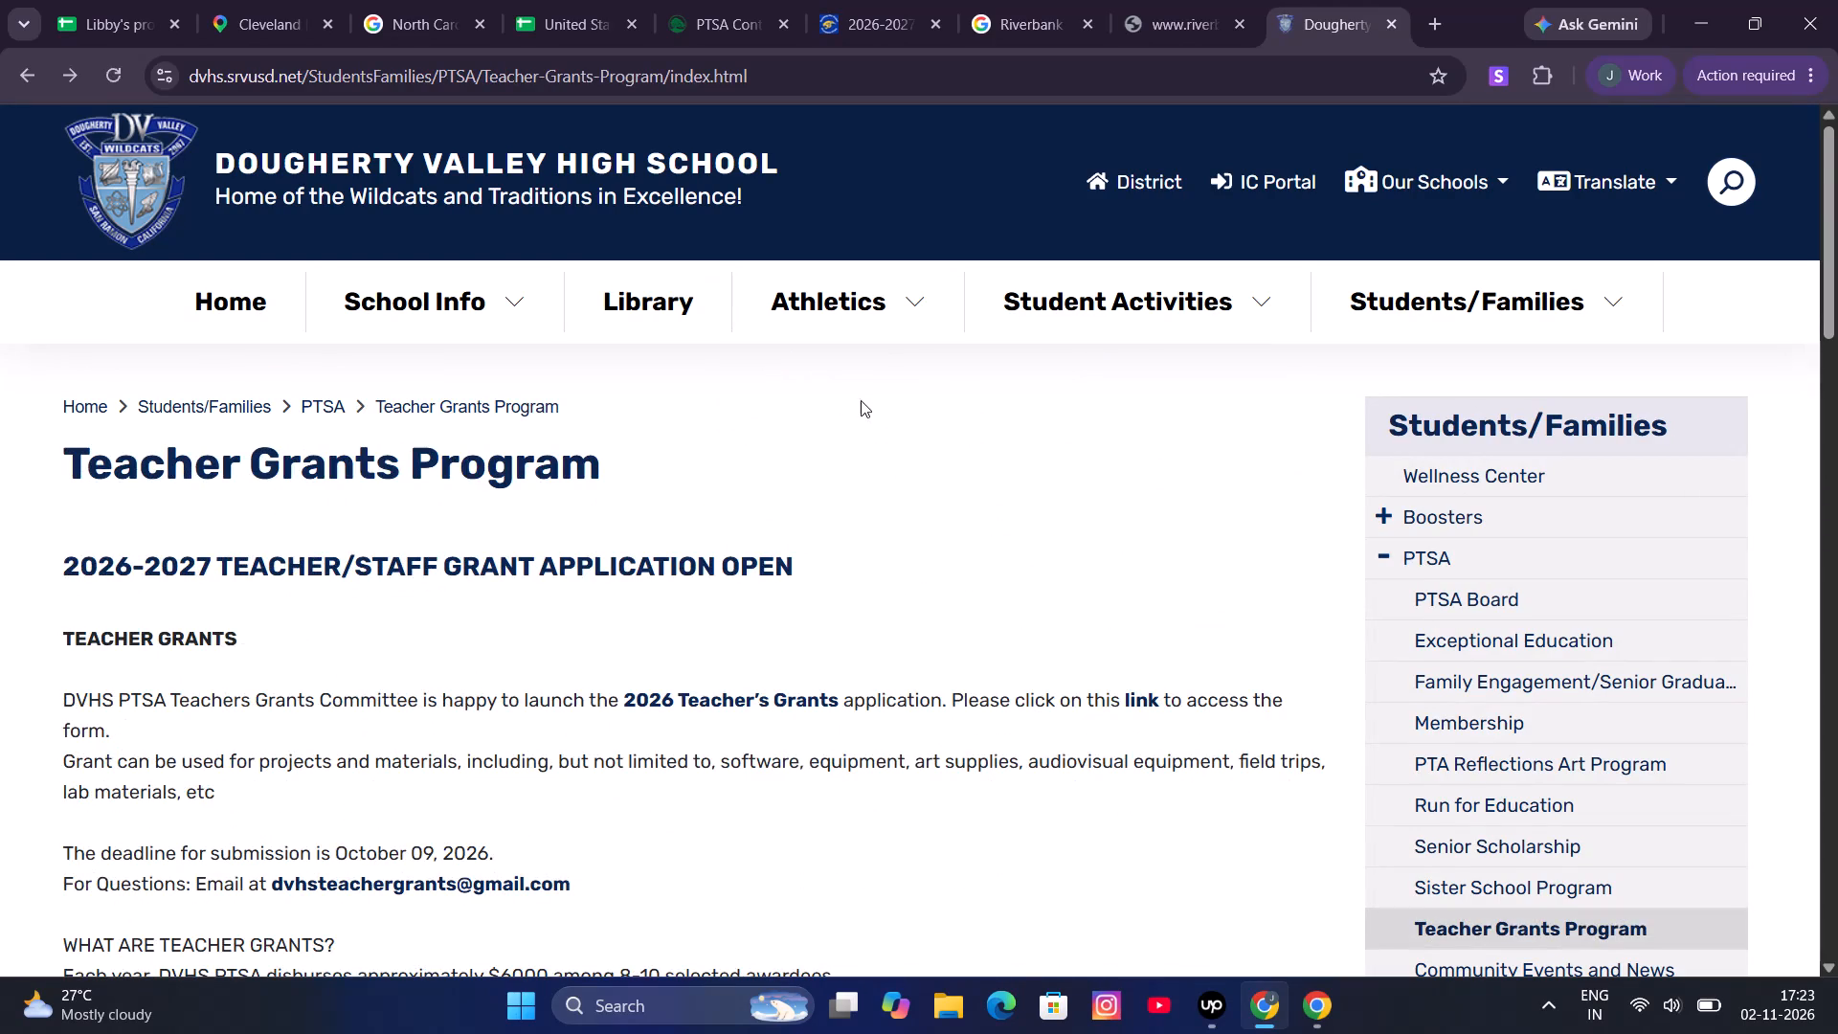
click(805, 351)
click(805, 350)
click(805, 350)
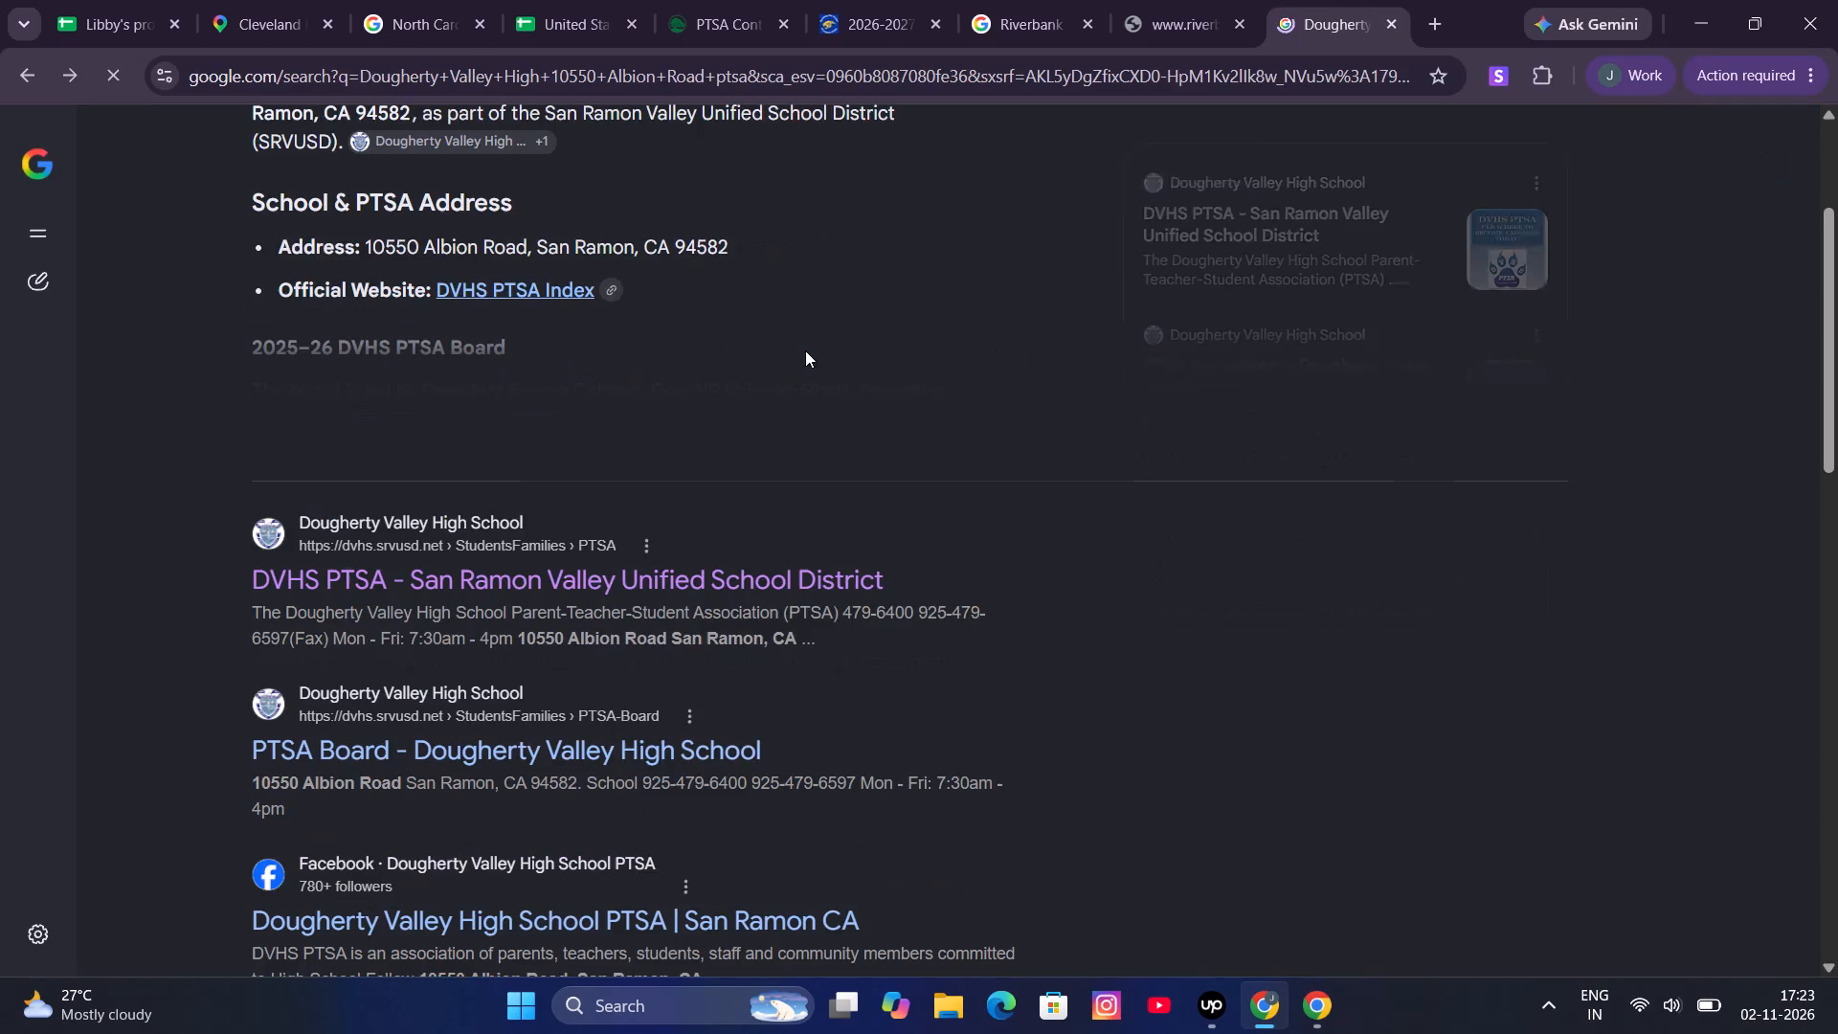
scroll(805, 348, up, 6)
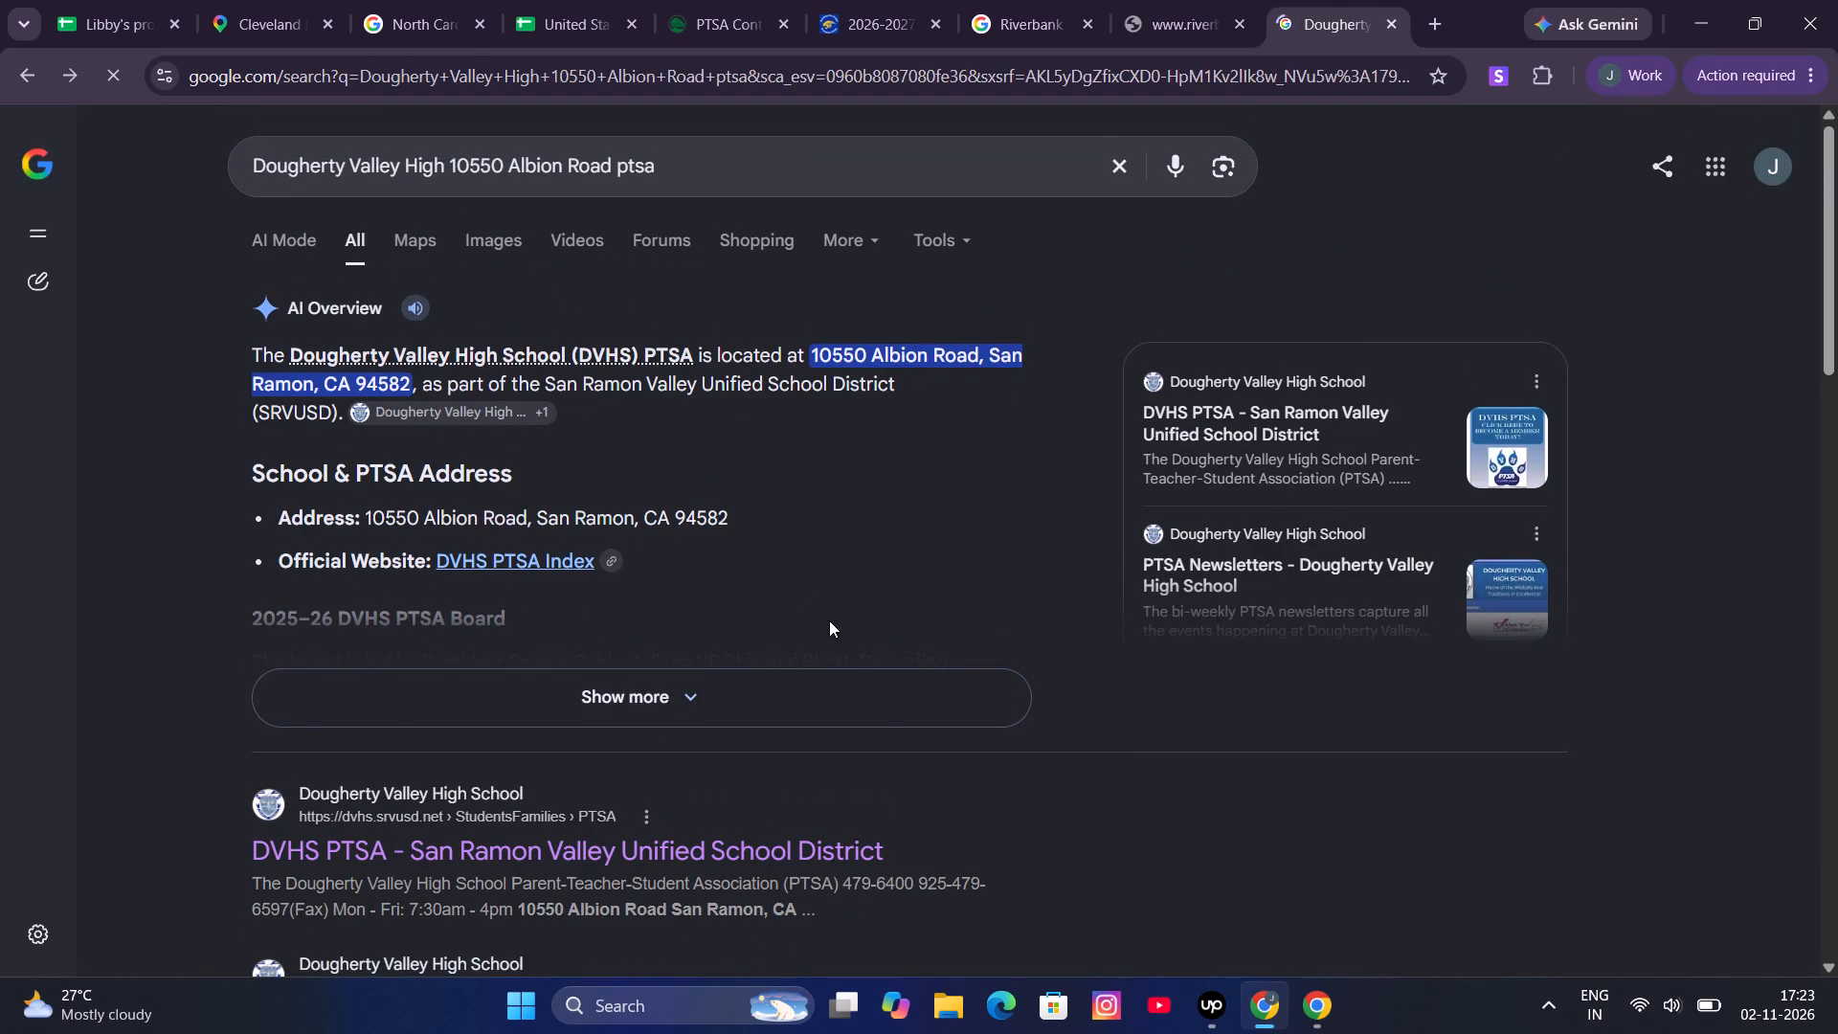
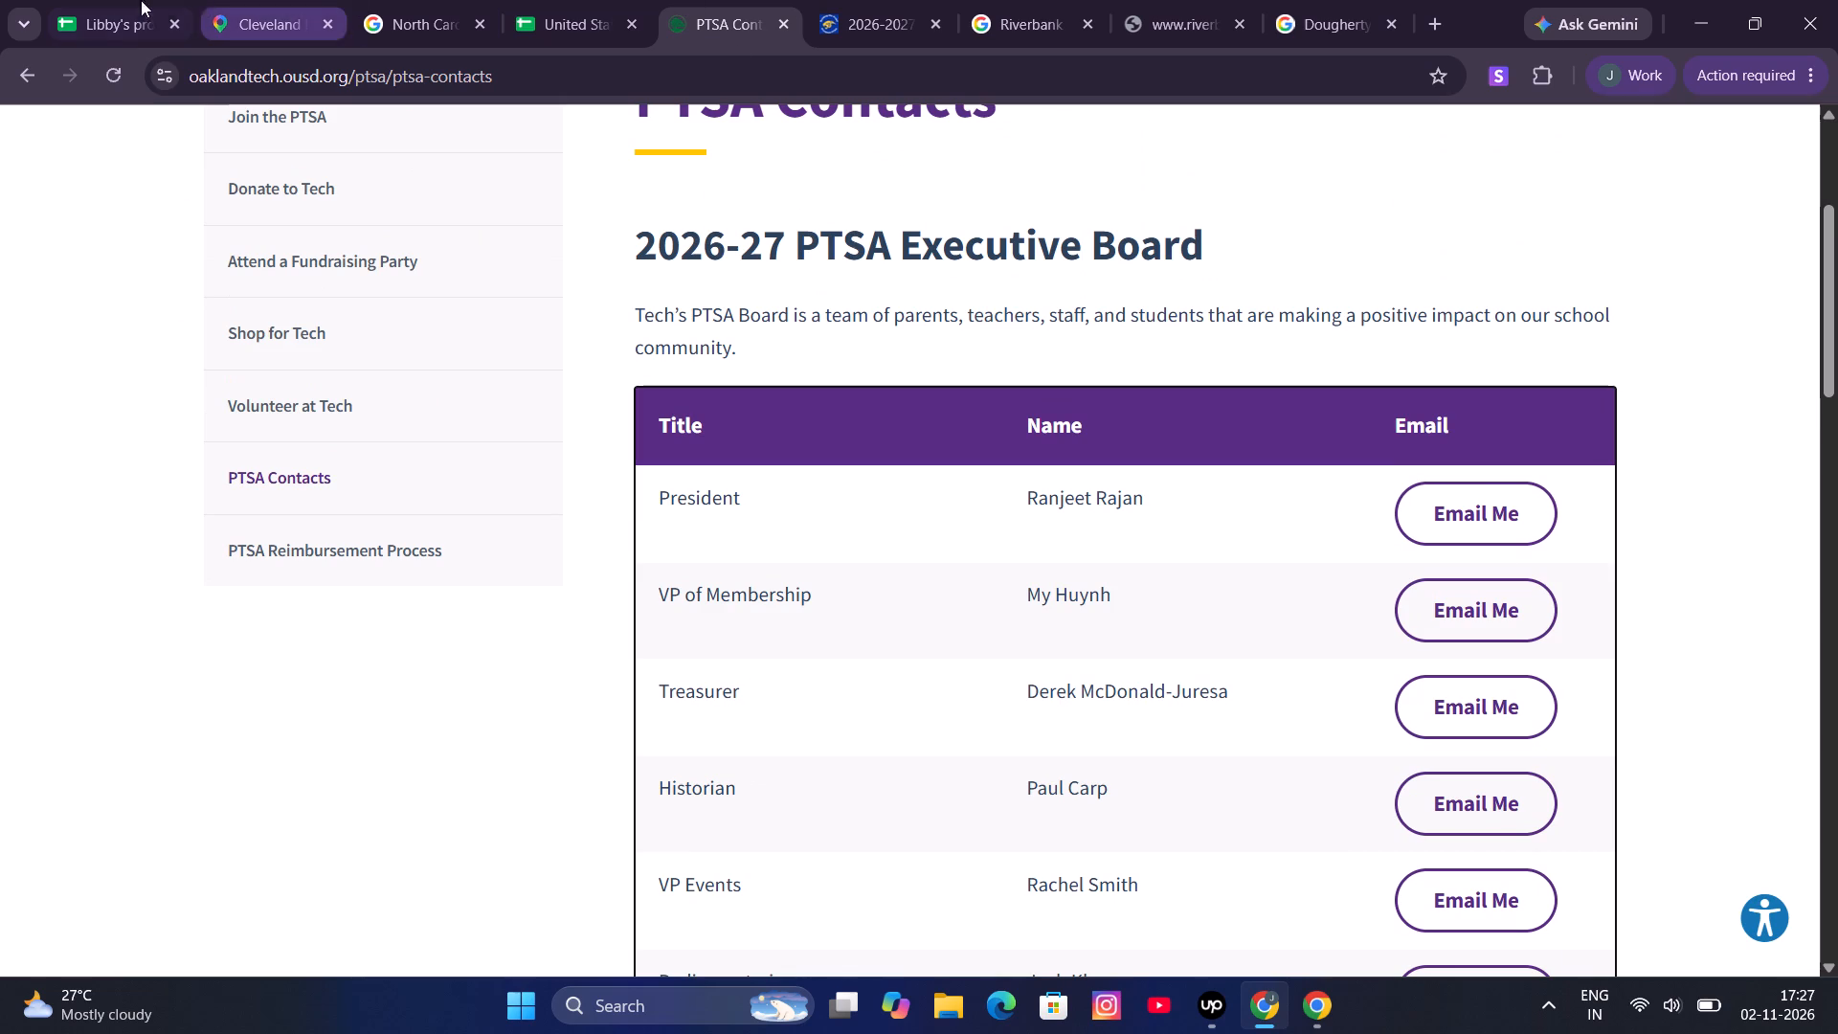
Copy the primary Dougherty Valley High School PTSA email from the AI answer and search for it in the United States High School master sheet.
click(1286, 0)
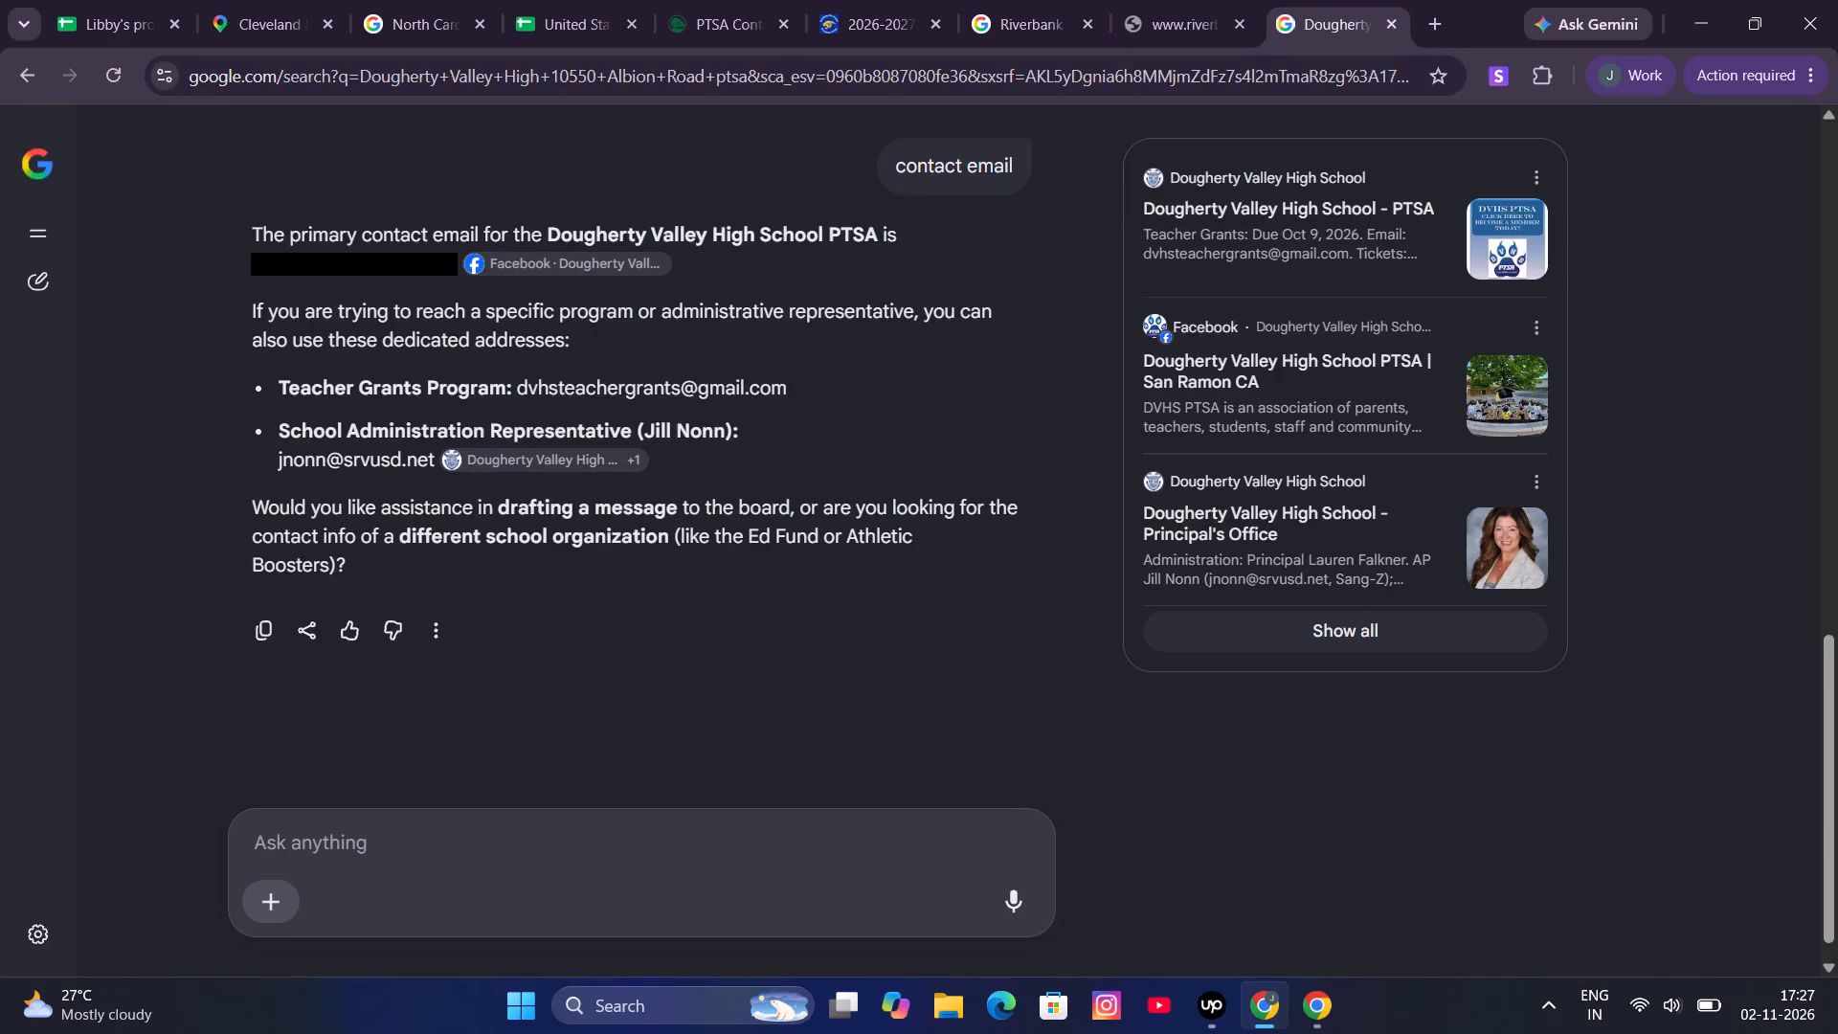
drag(249, 258, 388, 266)
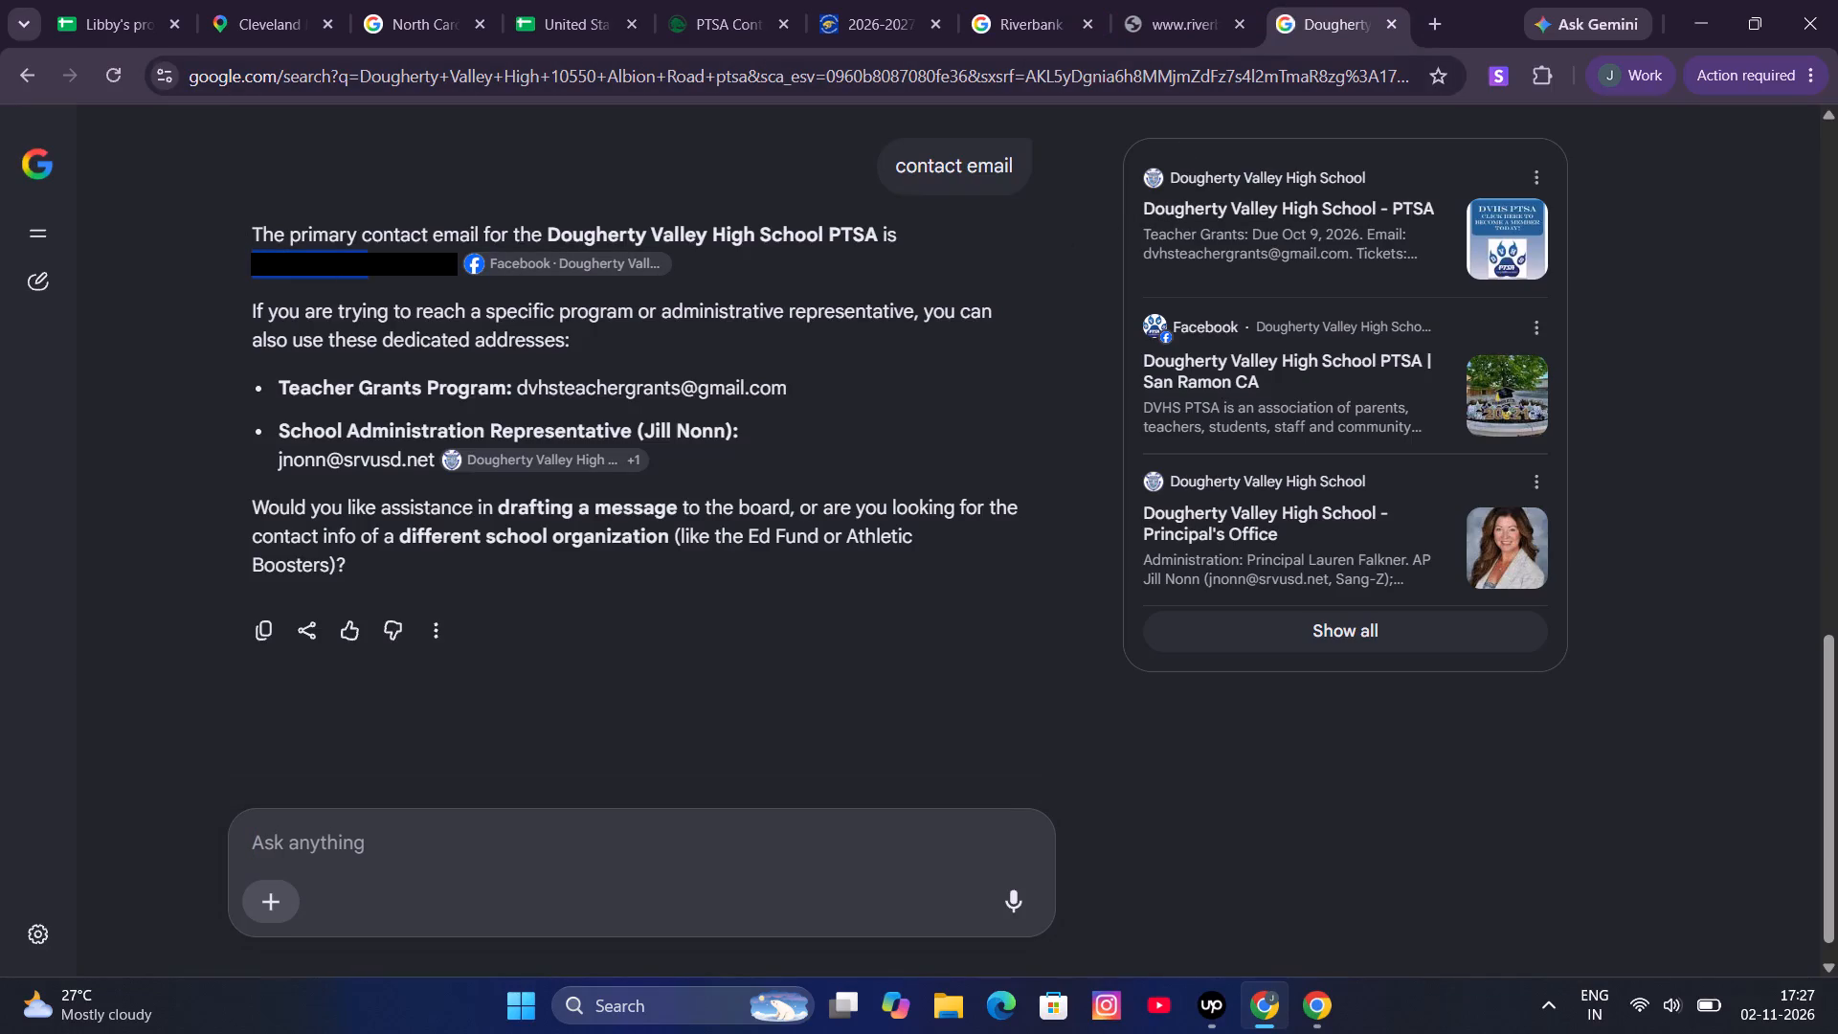
drag(388, 266, 450, 270)
scroll(450, 274, down, 1)
key(ctrl+c)
click(73, 0)
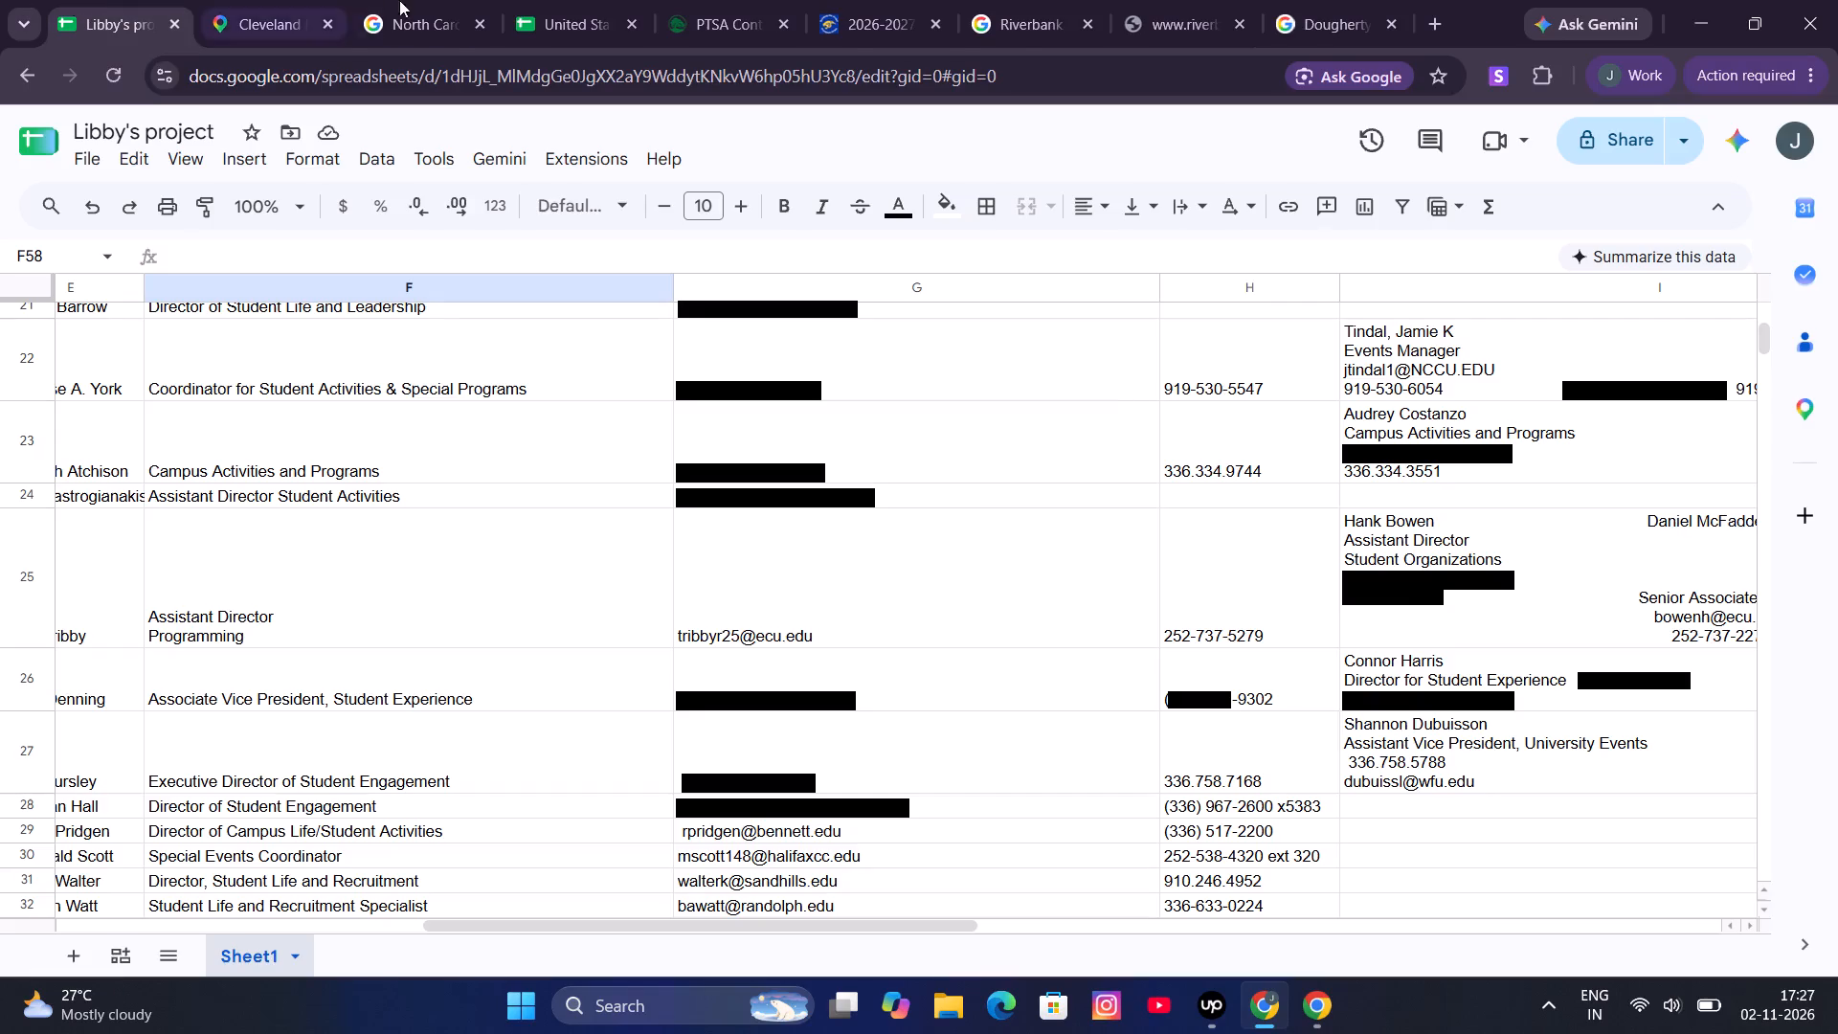
click(566, 20)
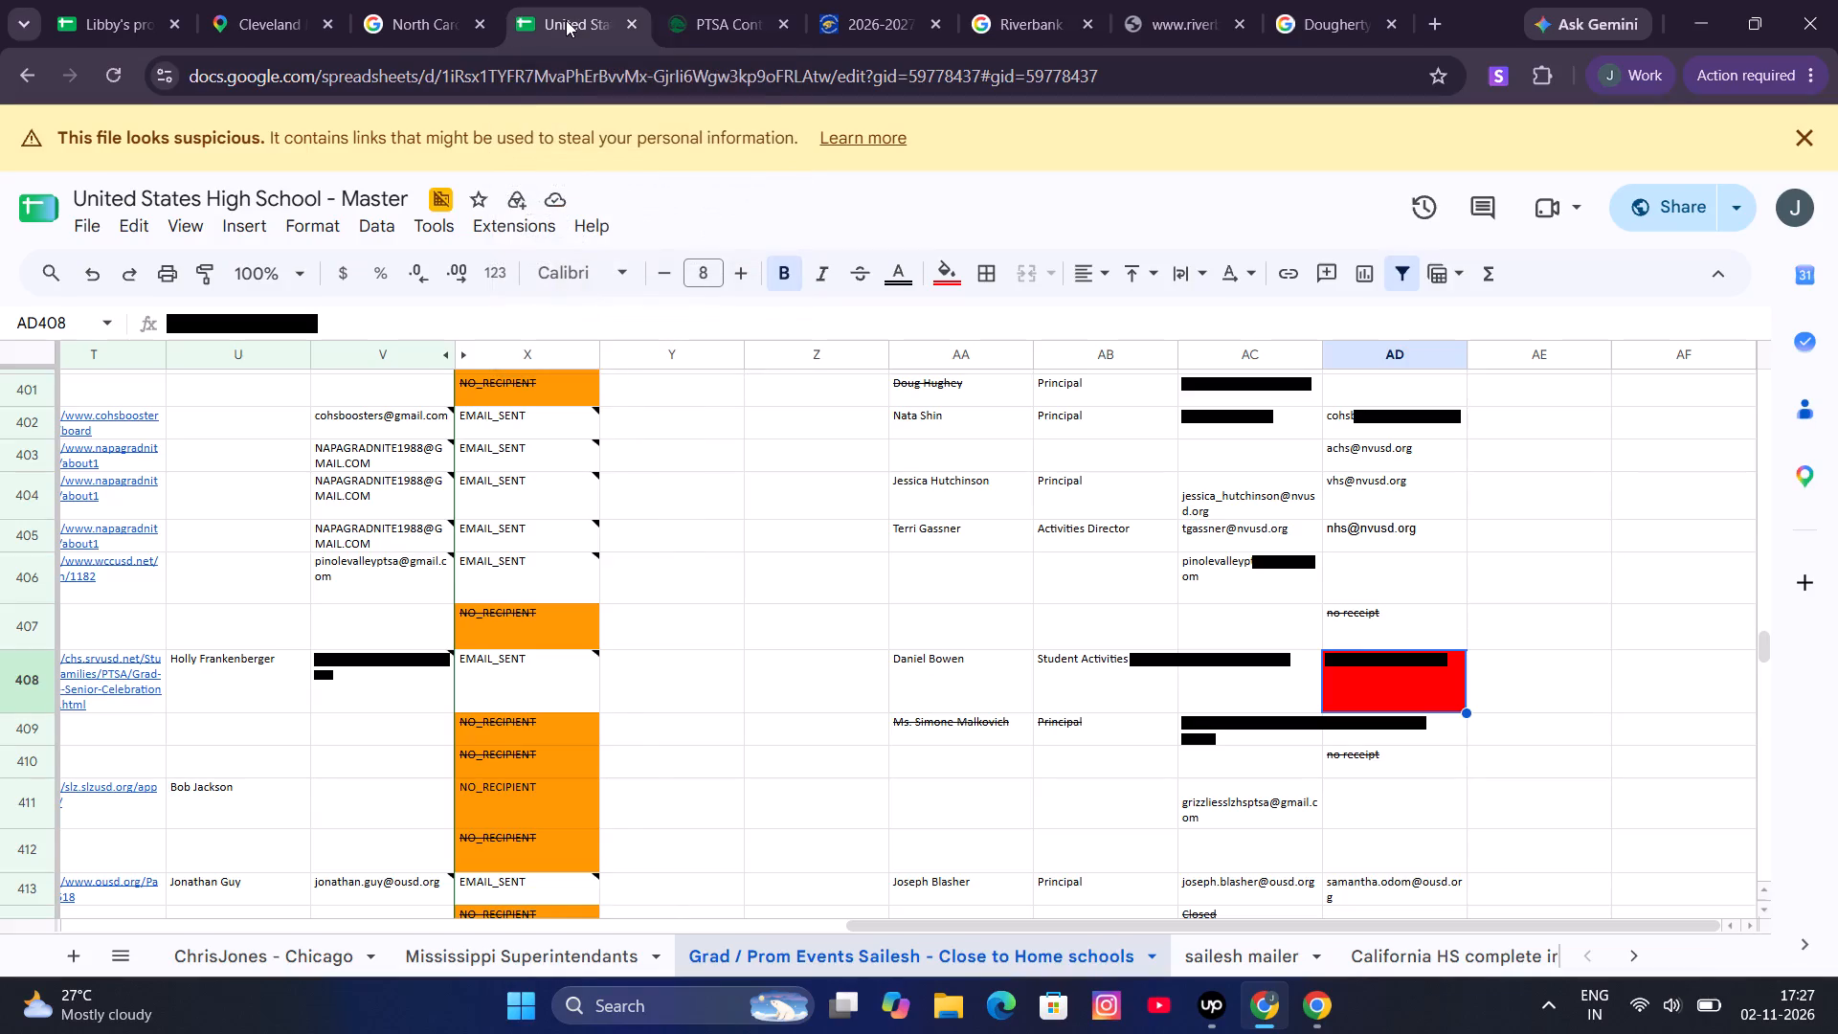
key(ctrl+f)
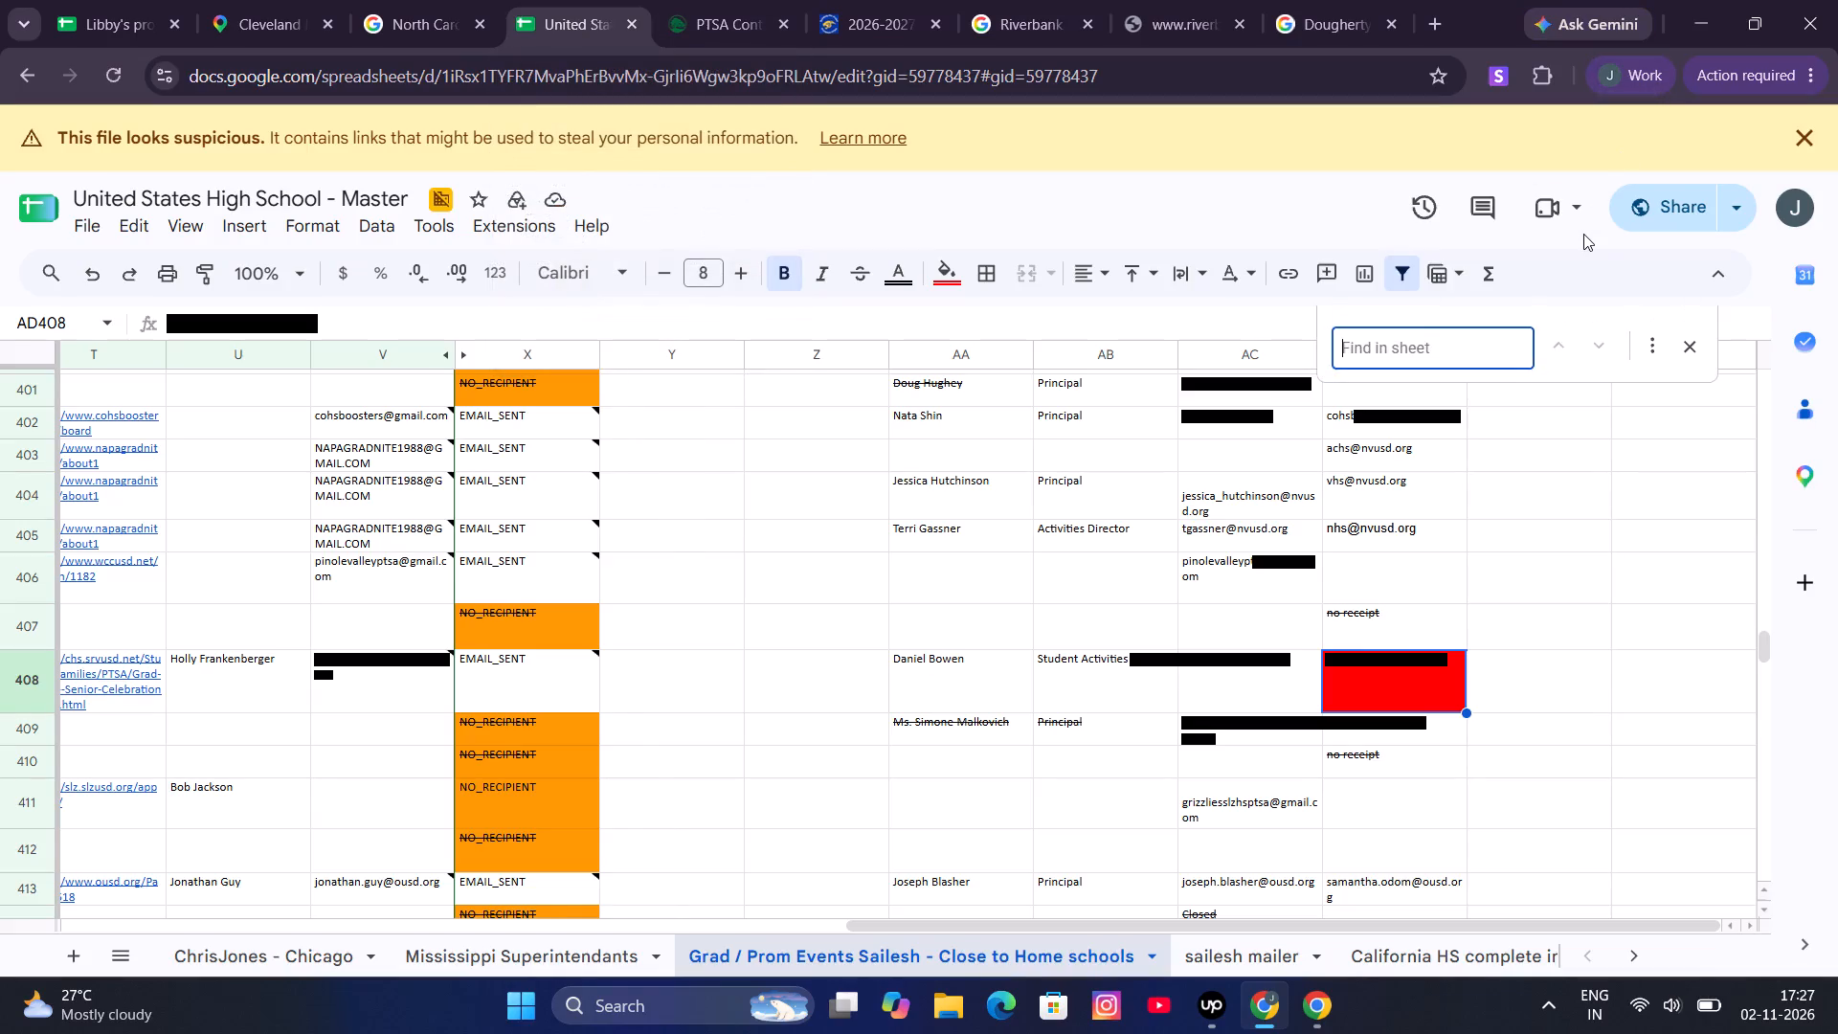
key(ctrl+v)
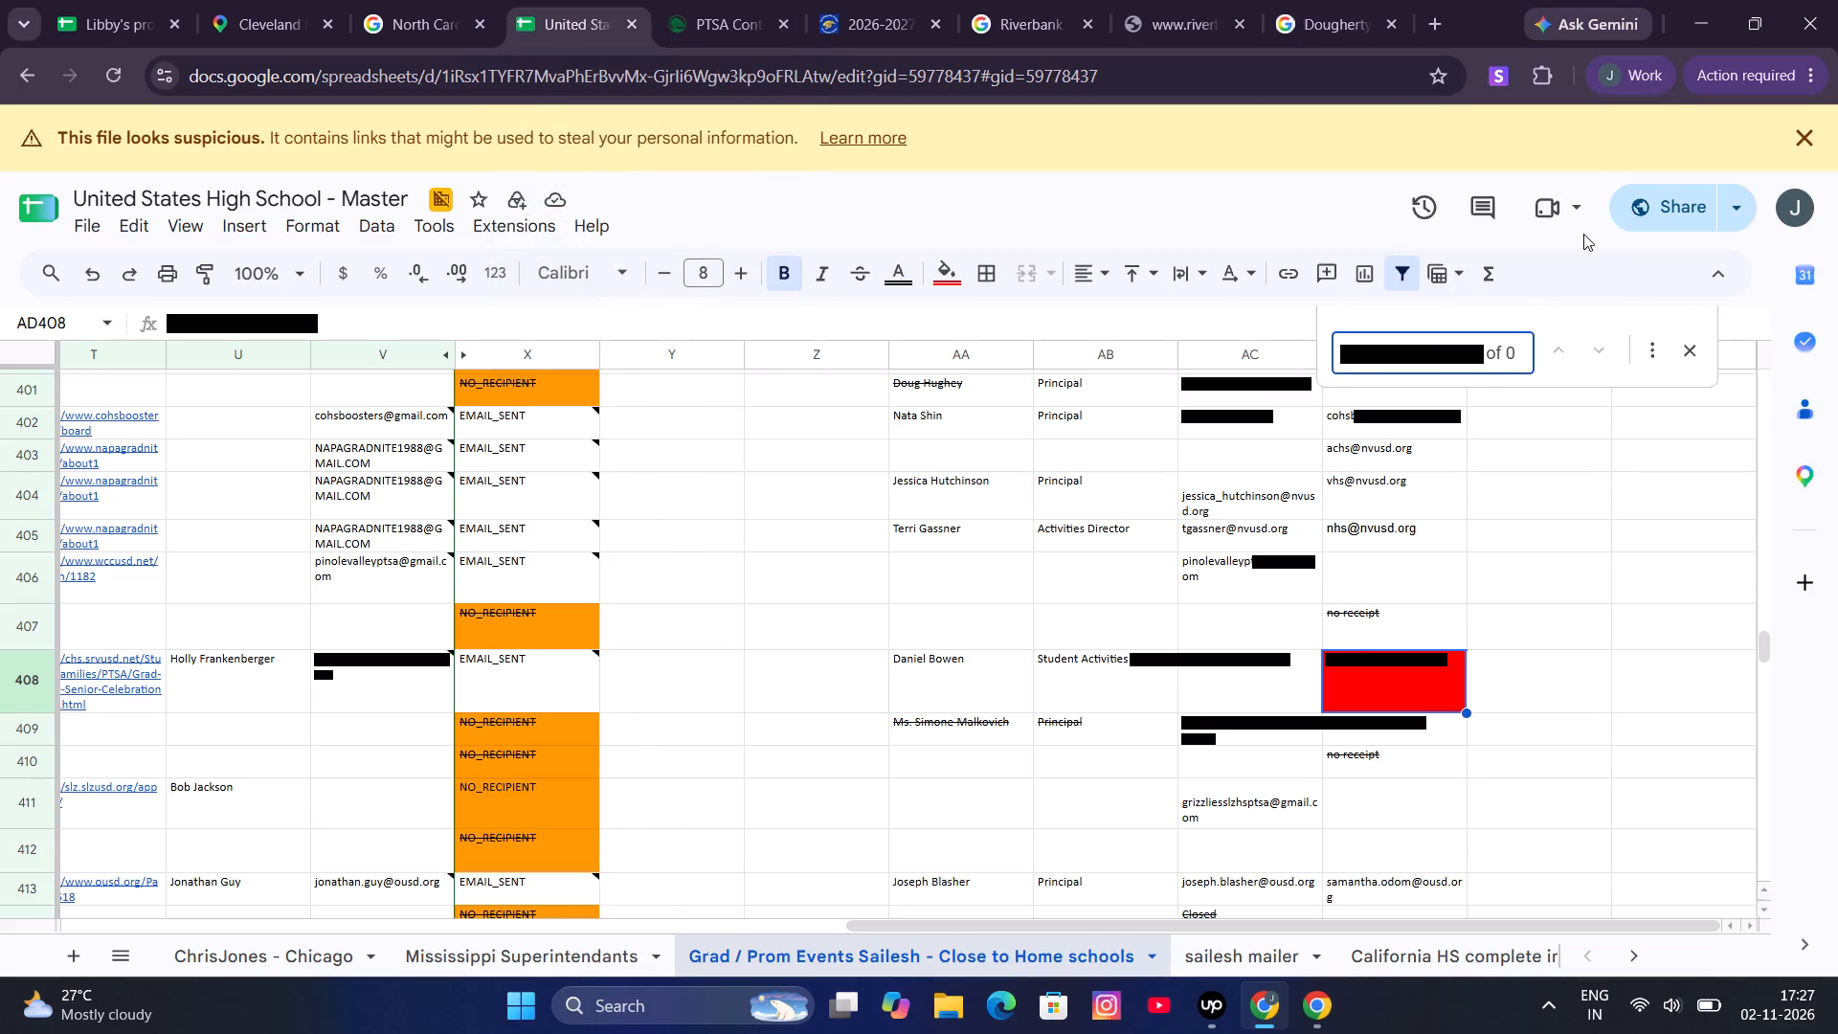
Trim the email text in the sheet search and check it against the red-filled contact in cell AD408.
click(1410, 359)
key(Left)
key(Left)
key(Left)
key(Left)
key(Left)
key(Left)
key(Left)
key(Left)
key(Left)
key(Left)
key(Left)
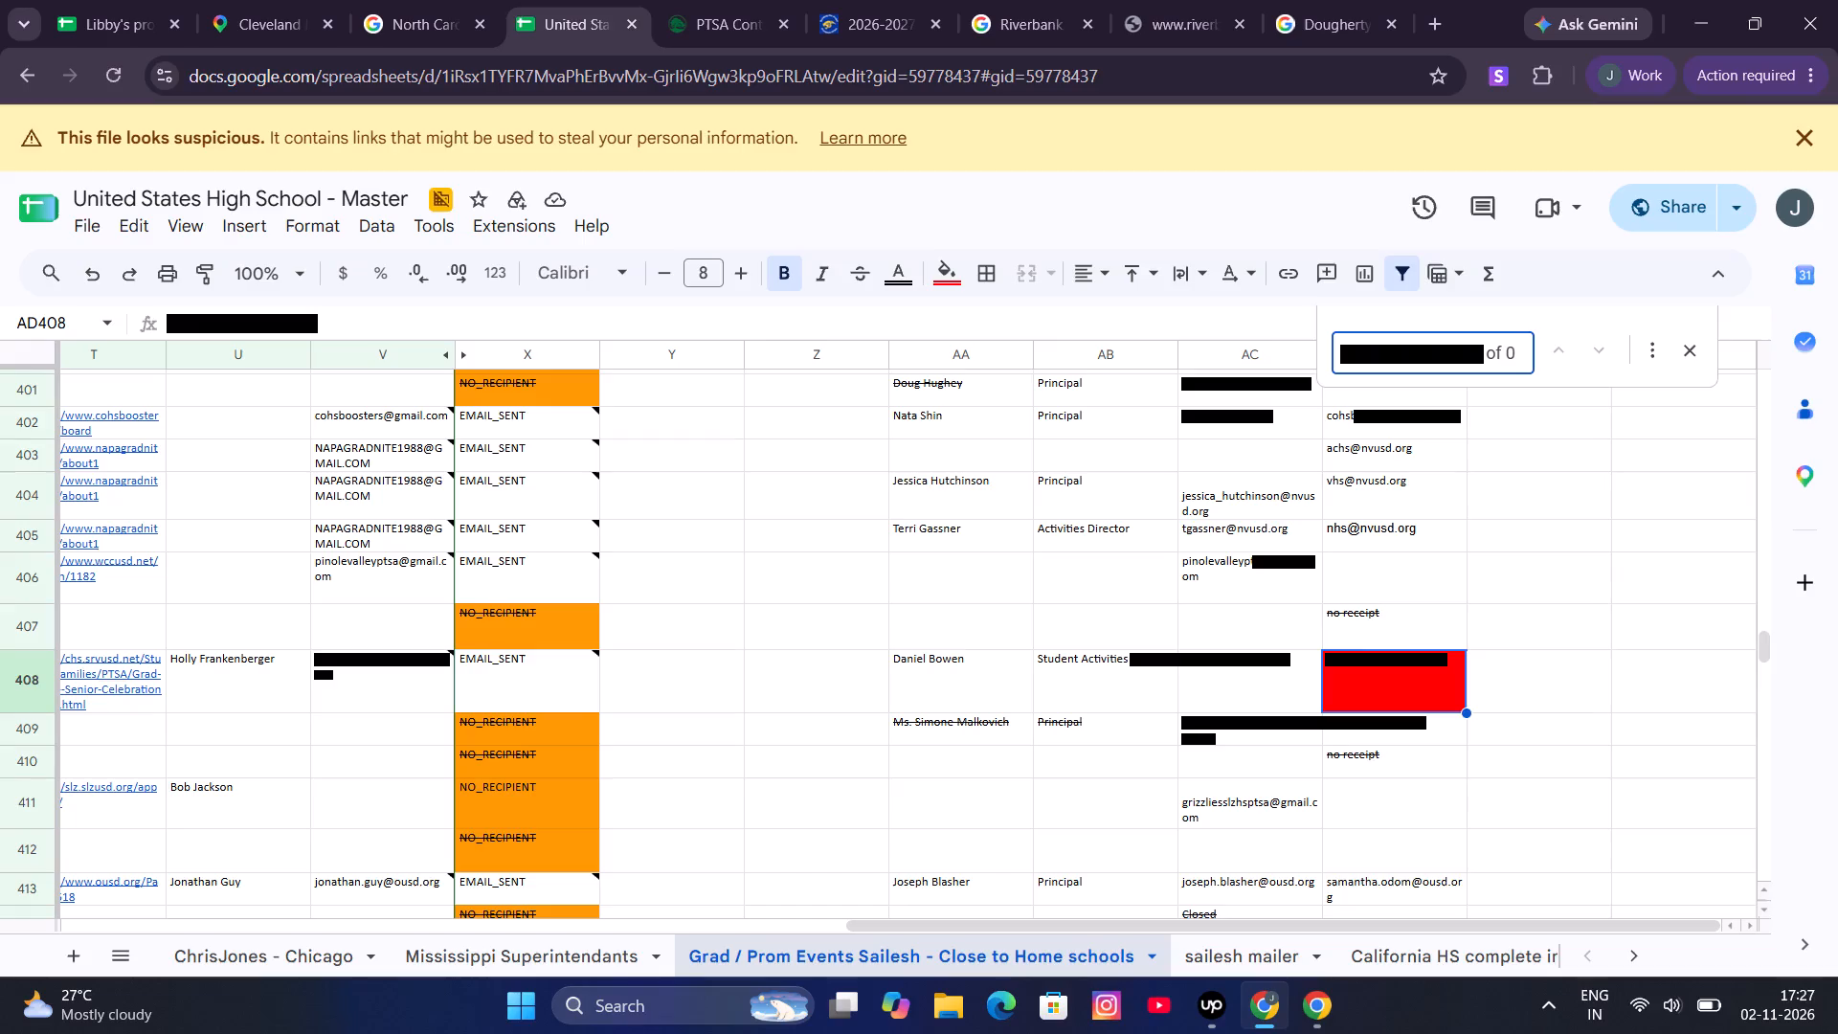
key(BackSpace)
key(BackSpace)
key(Right)
key(Right)
key(Right)
key(Right)
key(Right)
key(Right)
key(Right)
key(Right)
key(Right)
key(Right)
key(Right)
key(Right)
key(Right)
key(Right)
key(Right)
key(Right)
key(Right)
key(Right)
key(Right)
key(Right)
click(1521, 673)
click(1401, 652)
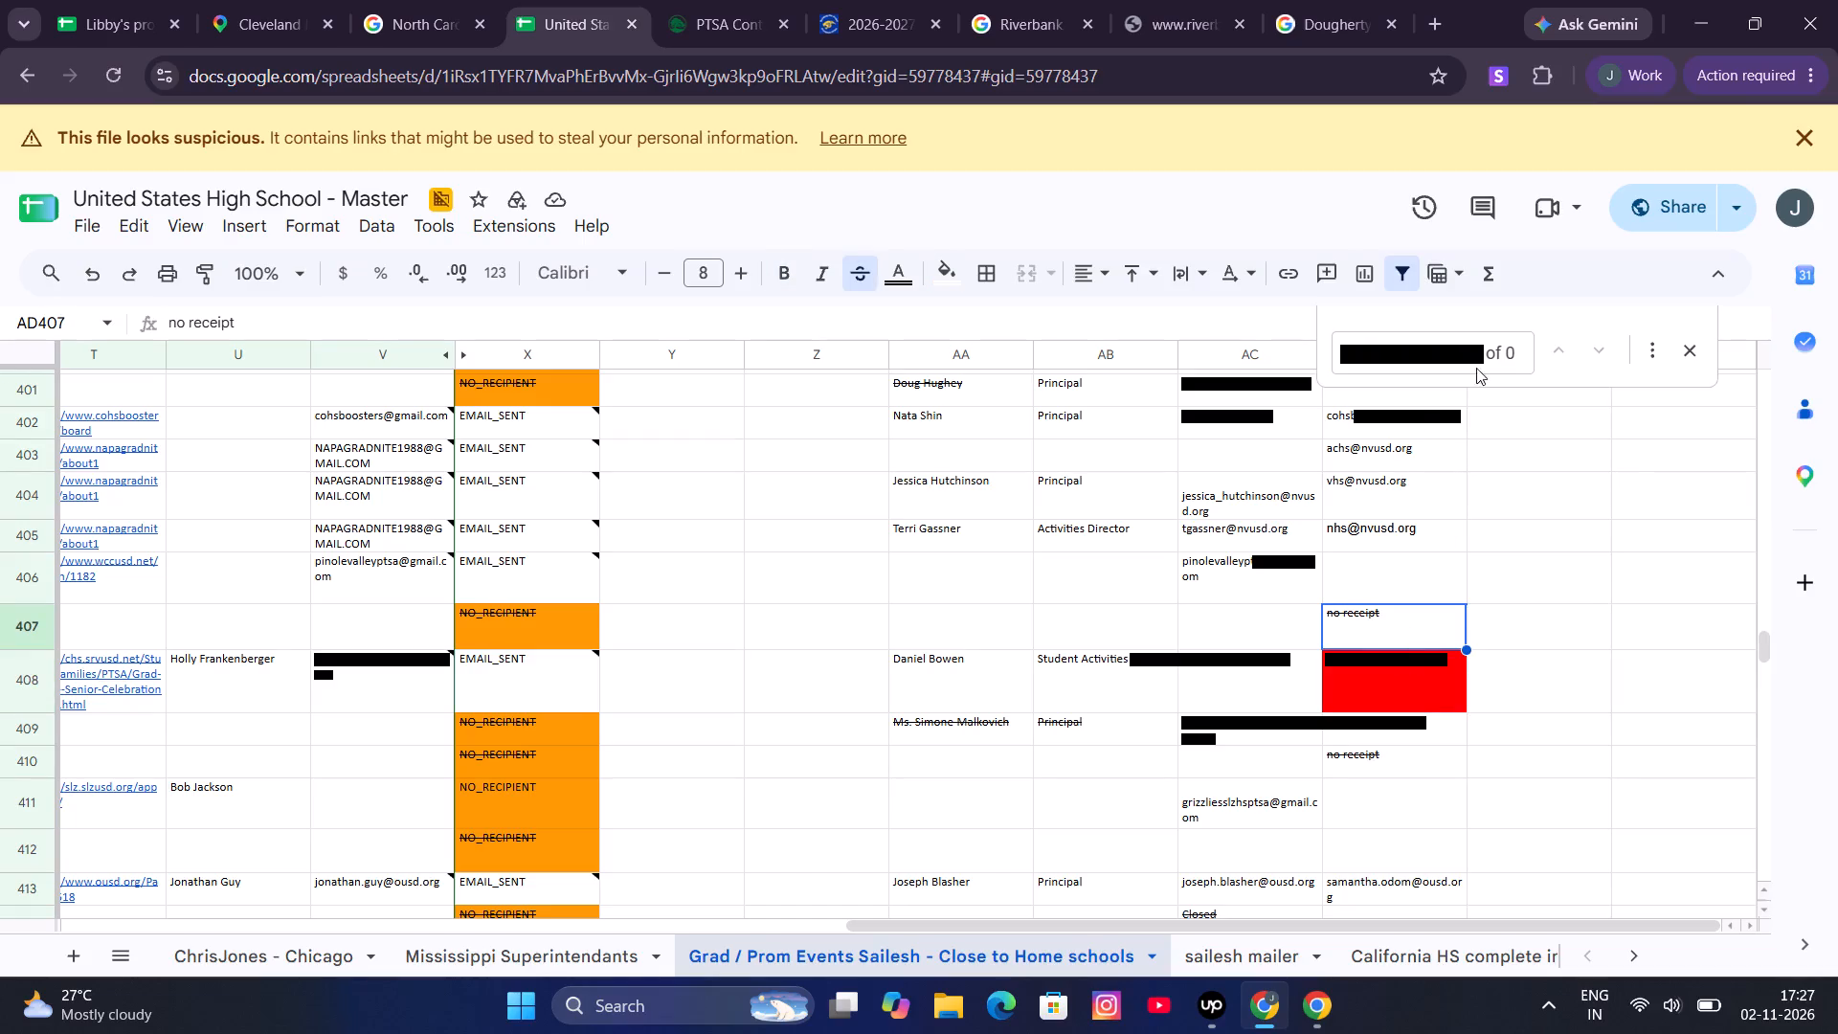
click(1437, 347)
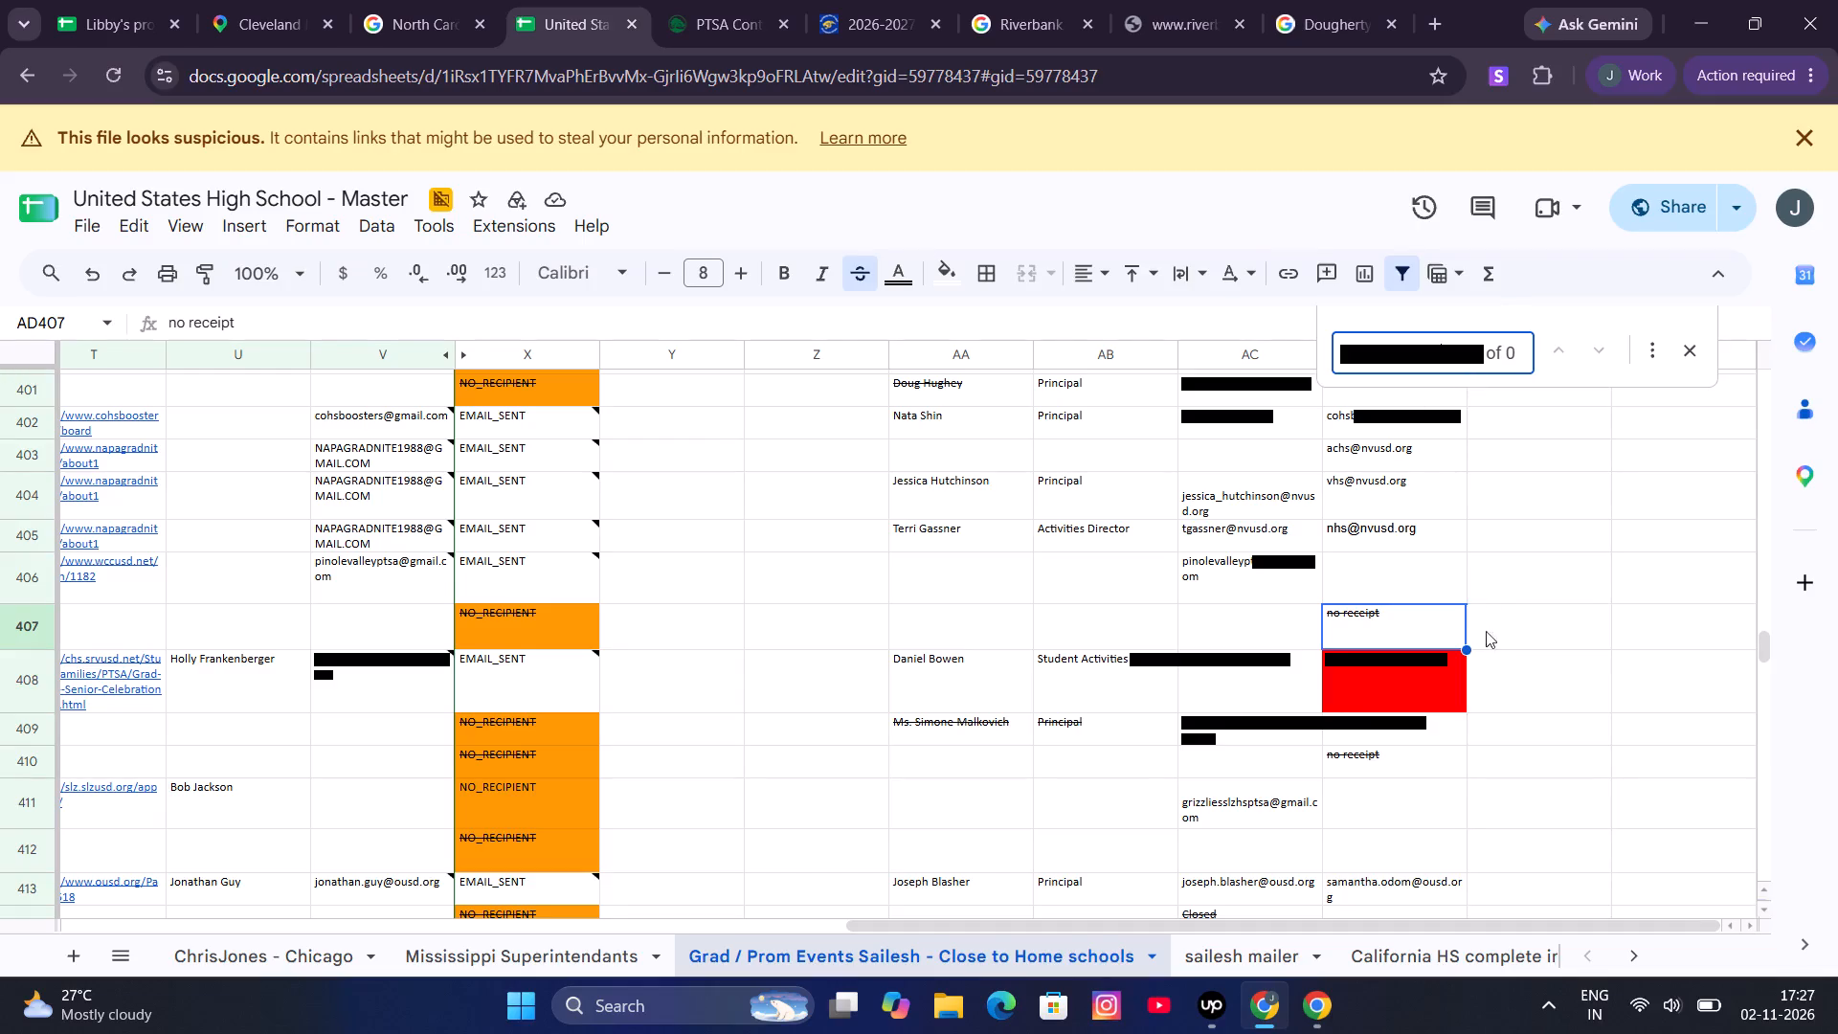
click(1423, 656)
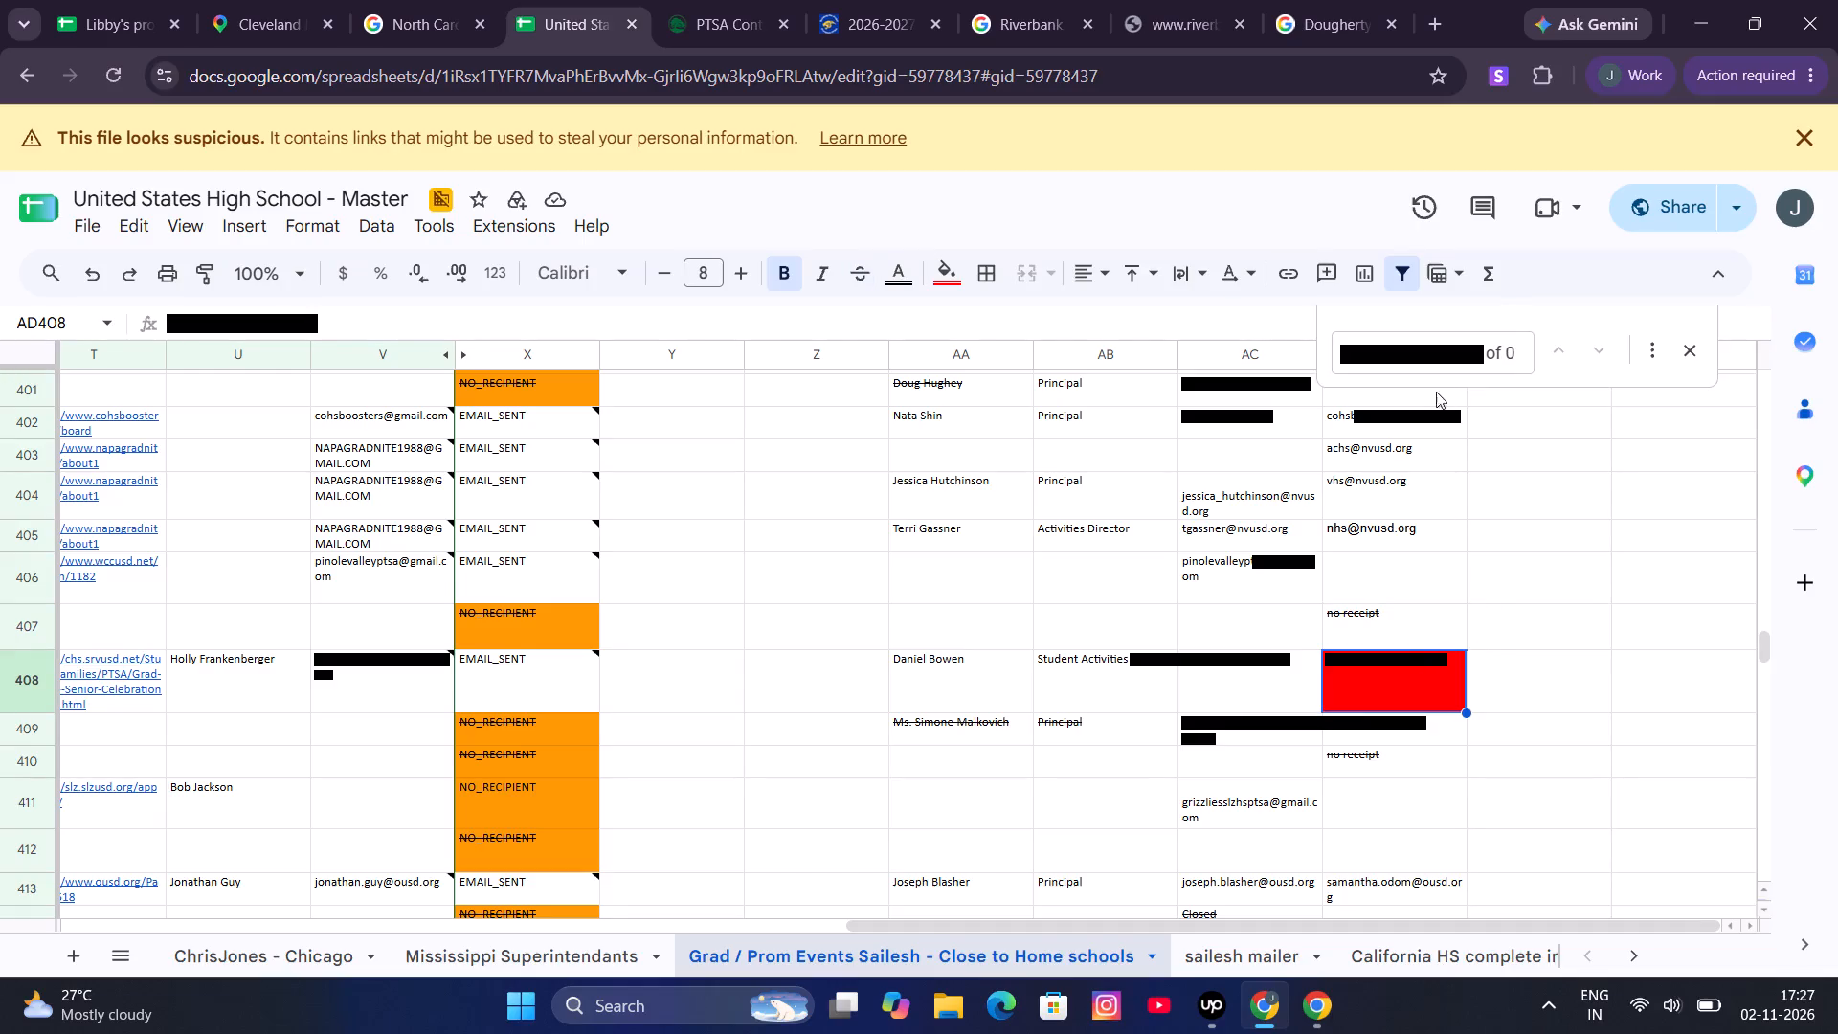
click(1401, 359)
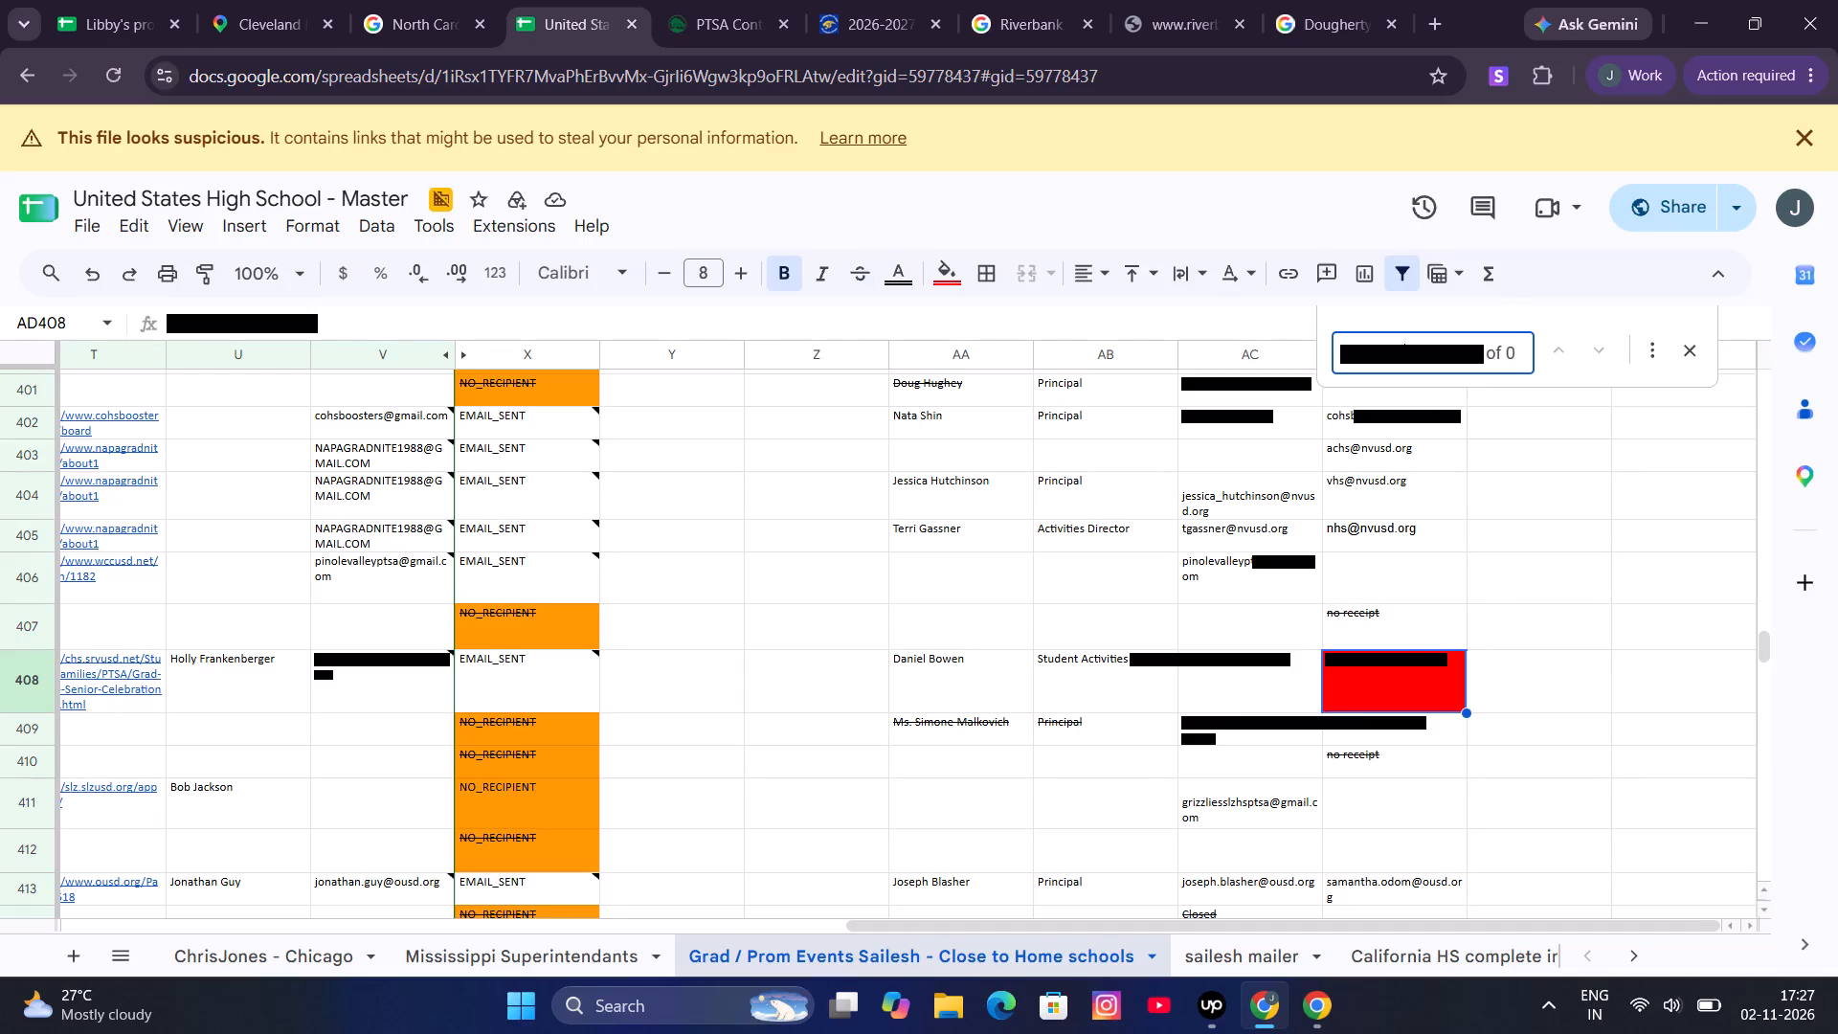
click(1342, 351)
key(BackSpace)
Enter the copied PTSA email in cell AE408 and search the sheet for it again.
double_click(1523, 695)
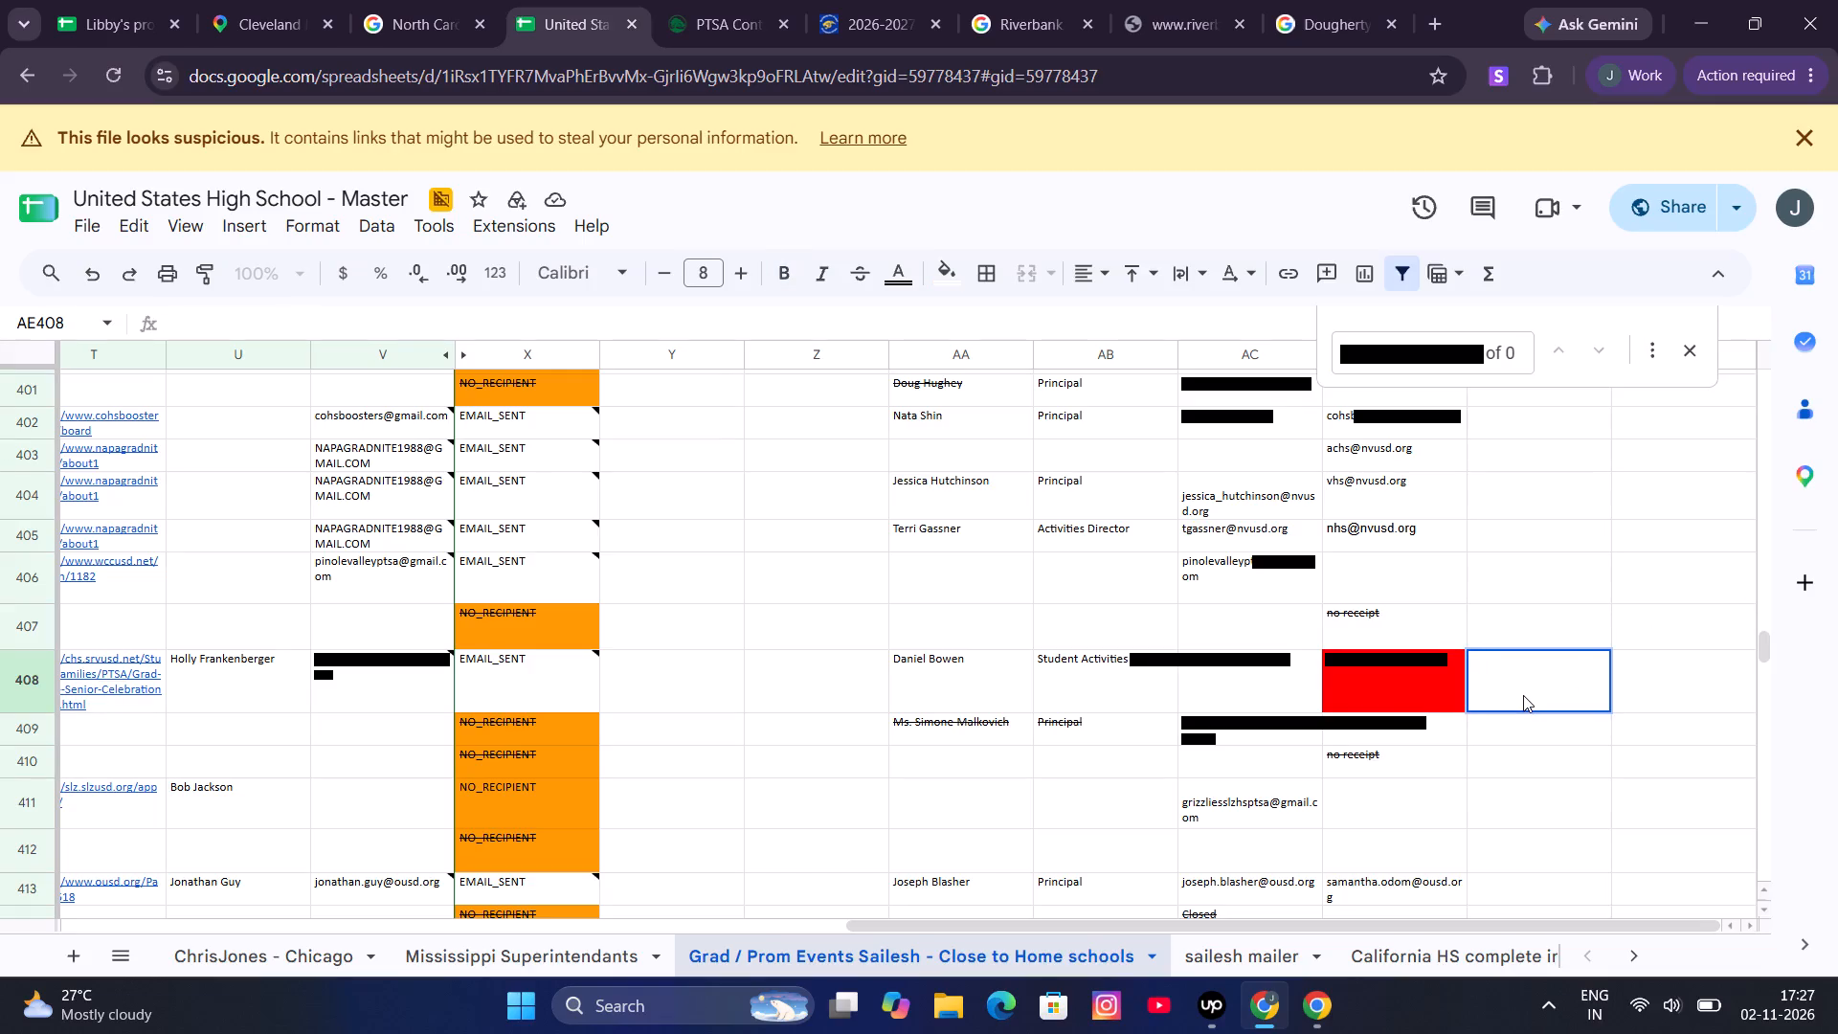
key(ctrl+v)
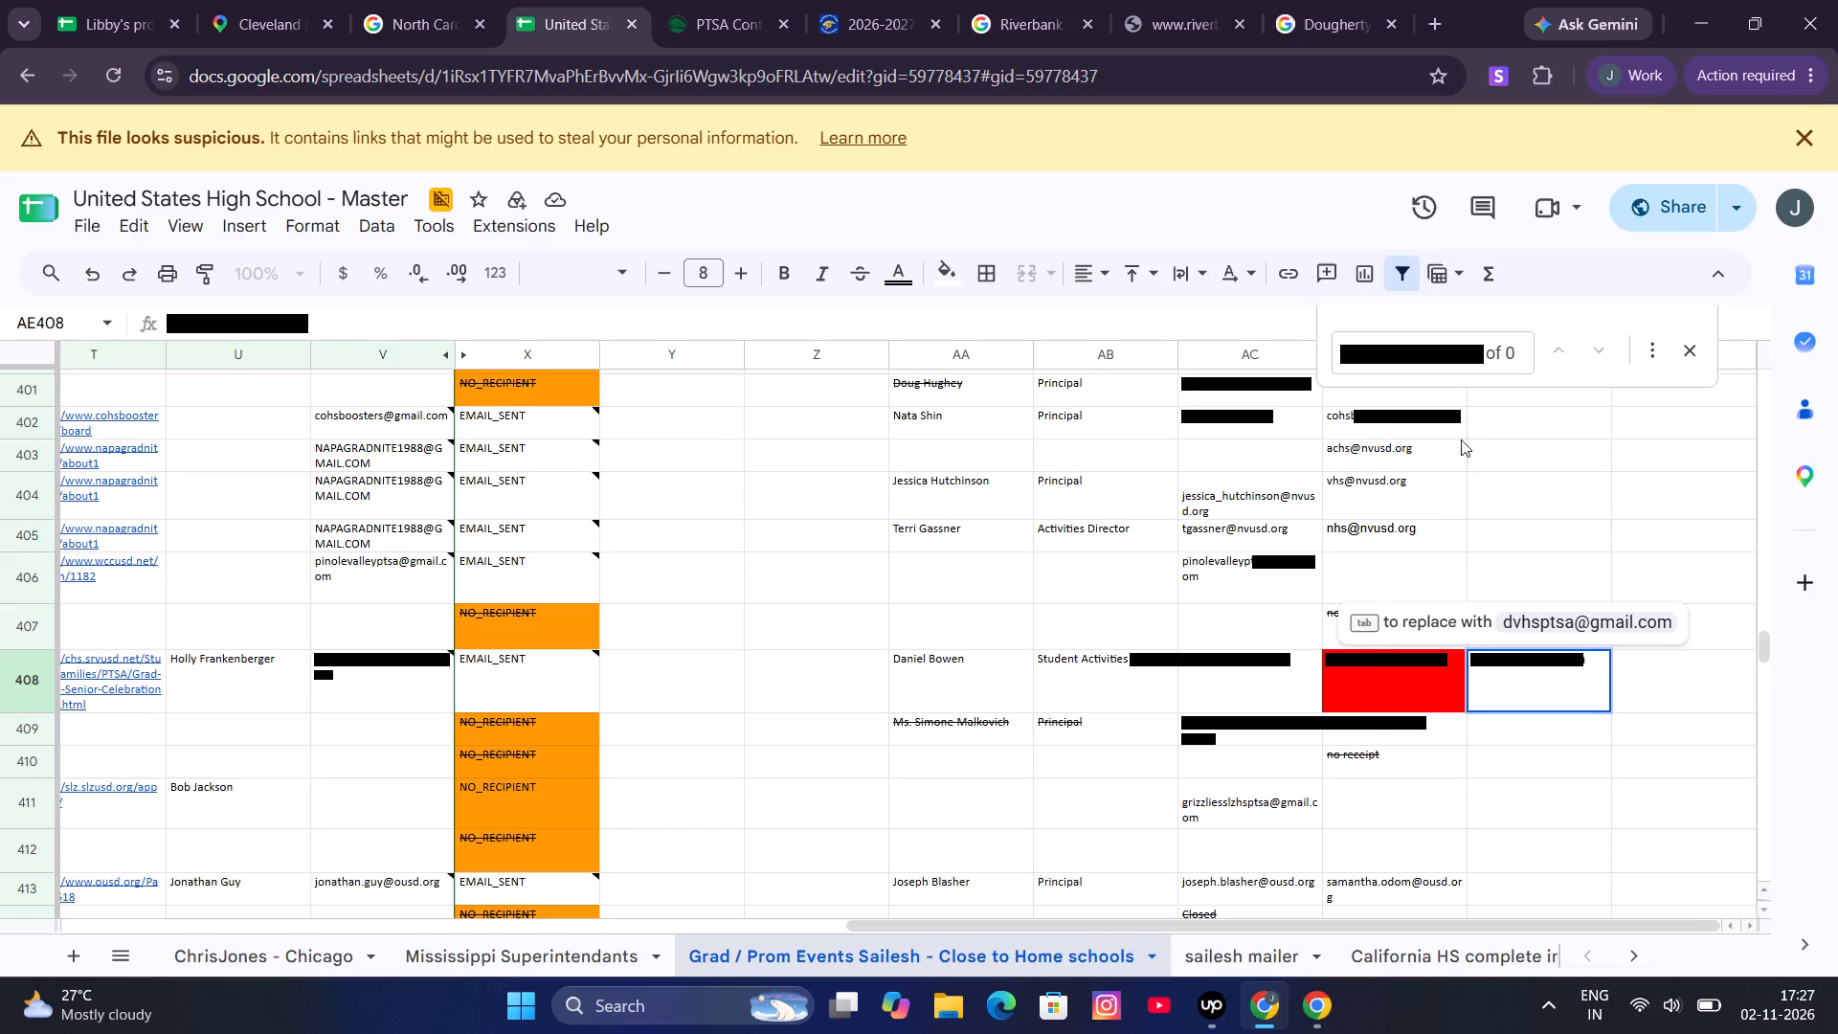
click(1694, 345)
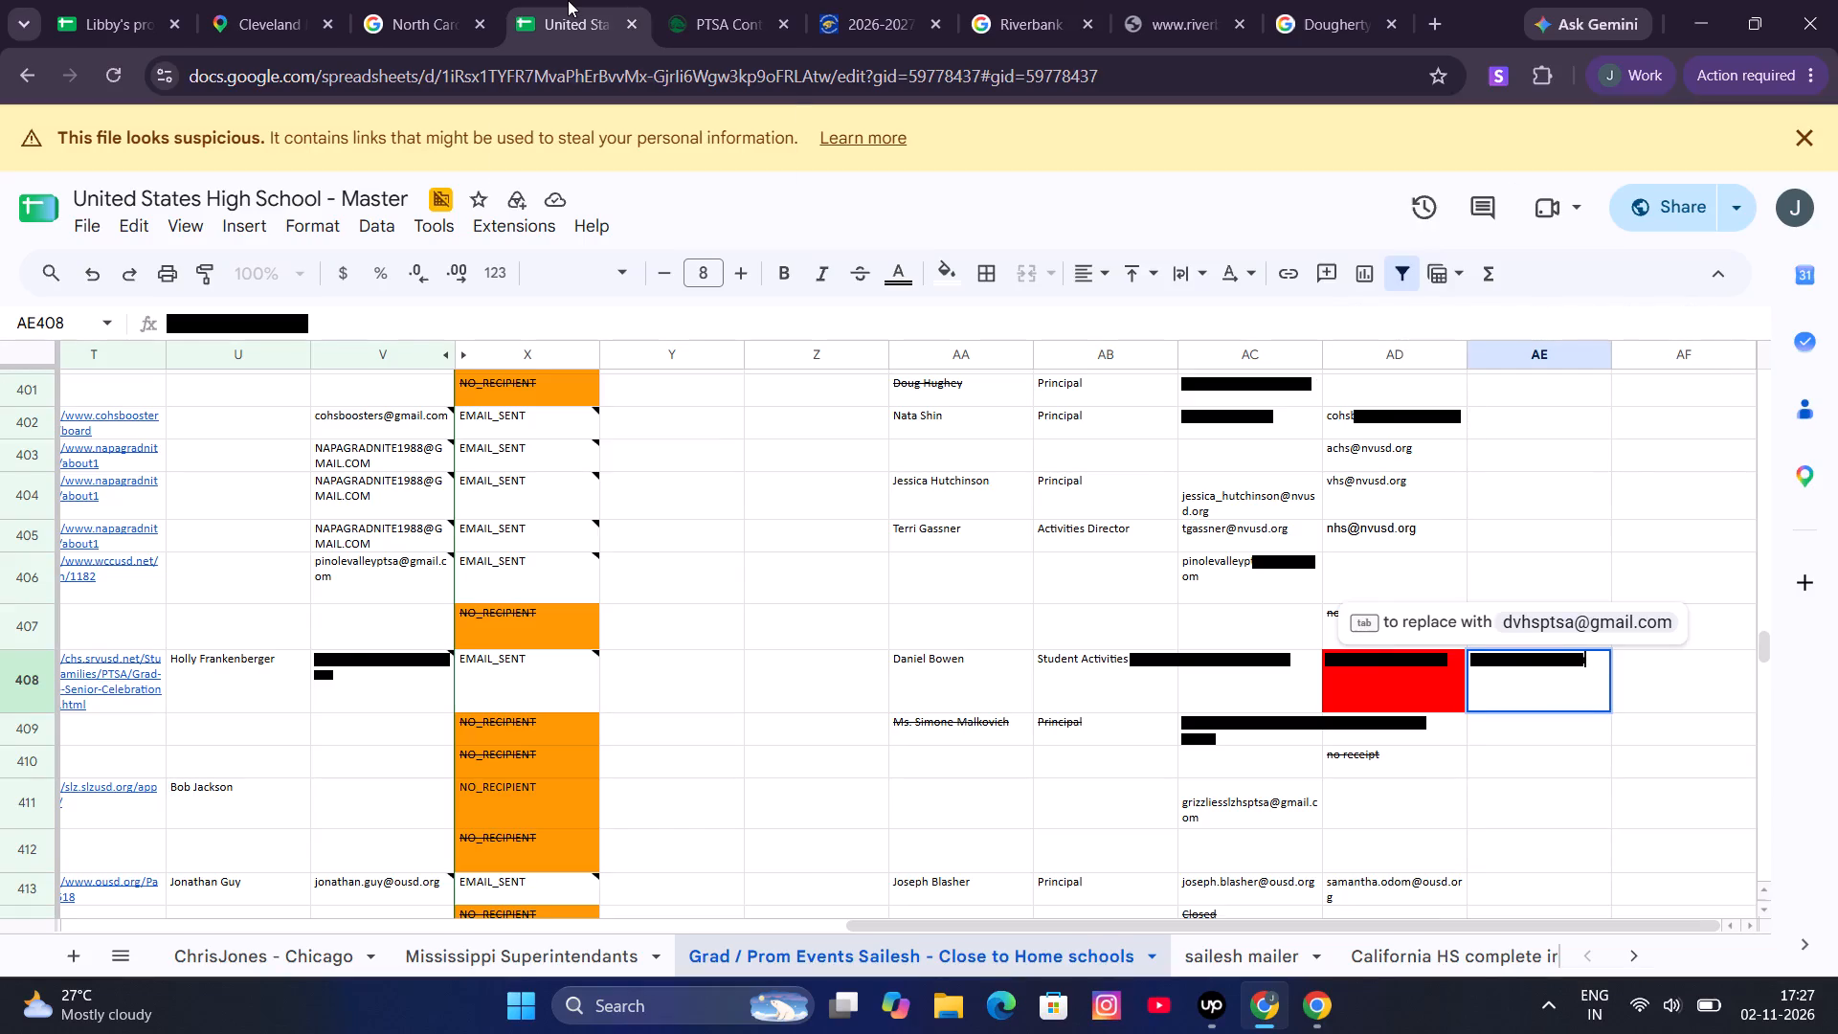
key(ctrl+f)
key(ctrl+v)
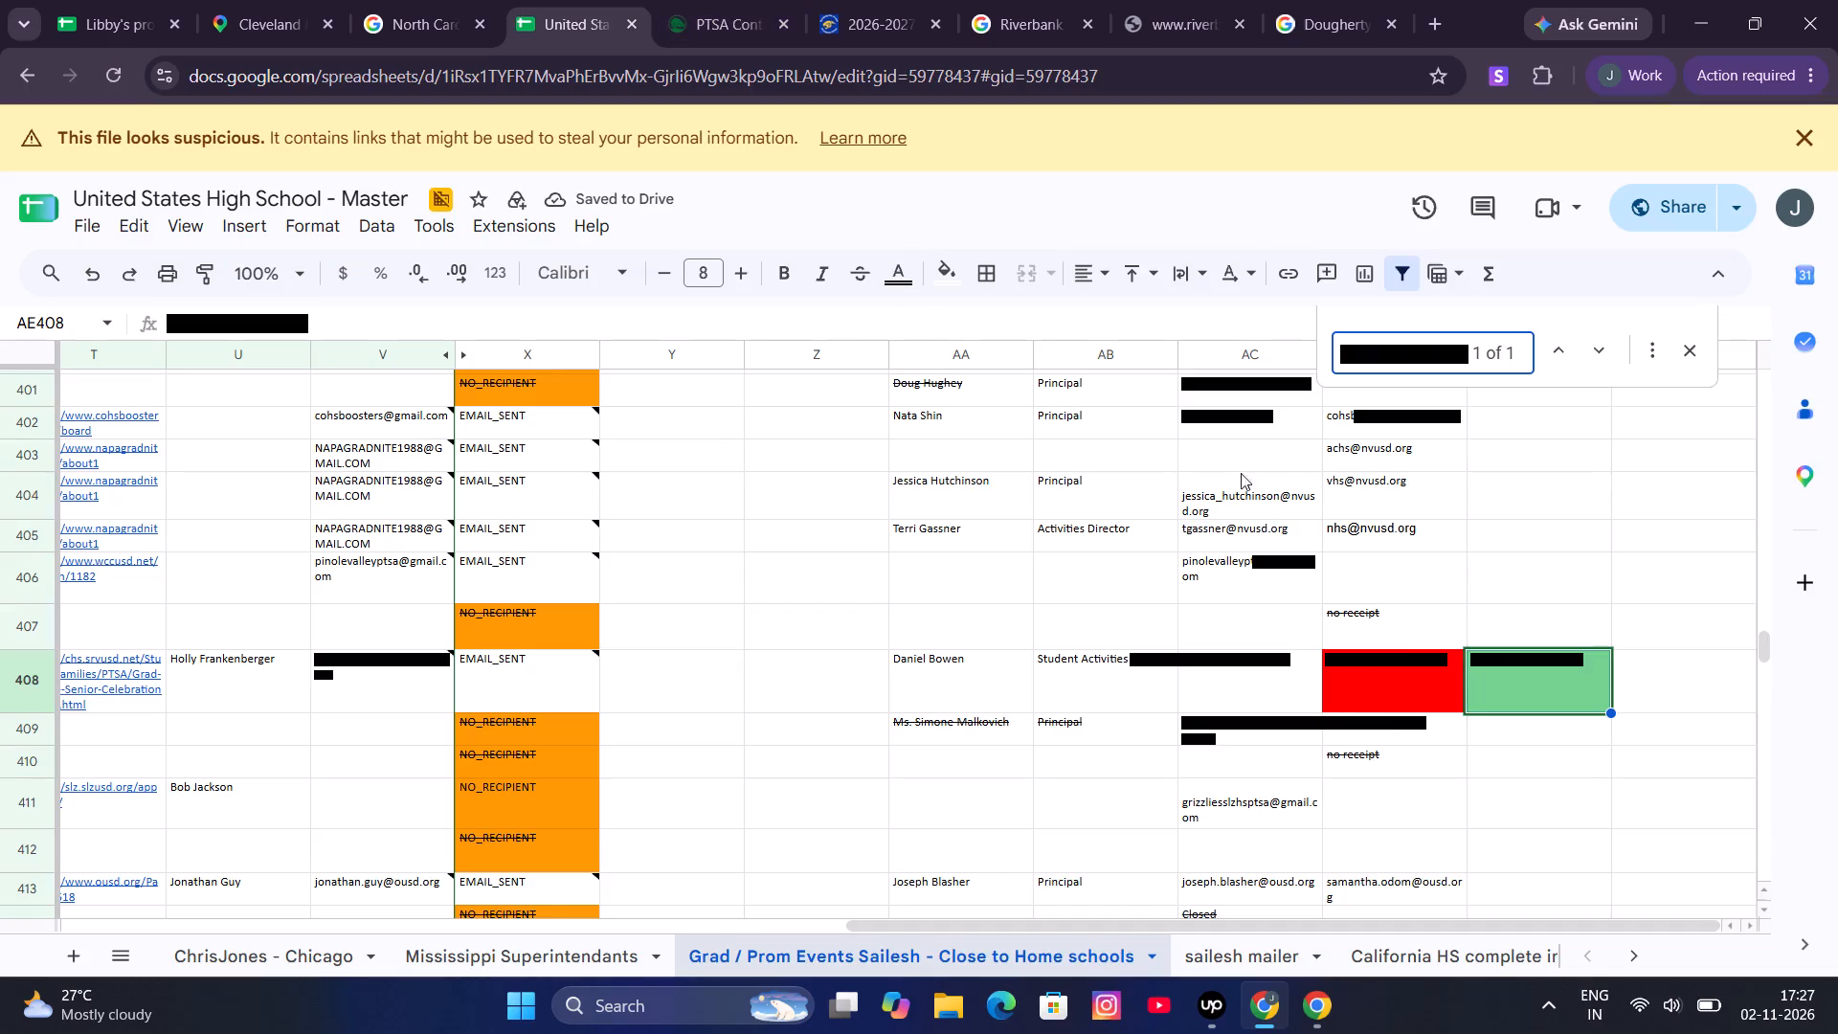
Replace the outdated contact in red-filled cell AD408 with the primary PTSA email, copied again from the Dougherty Valley AI answer.
click(1390, 657)
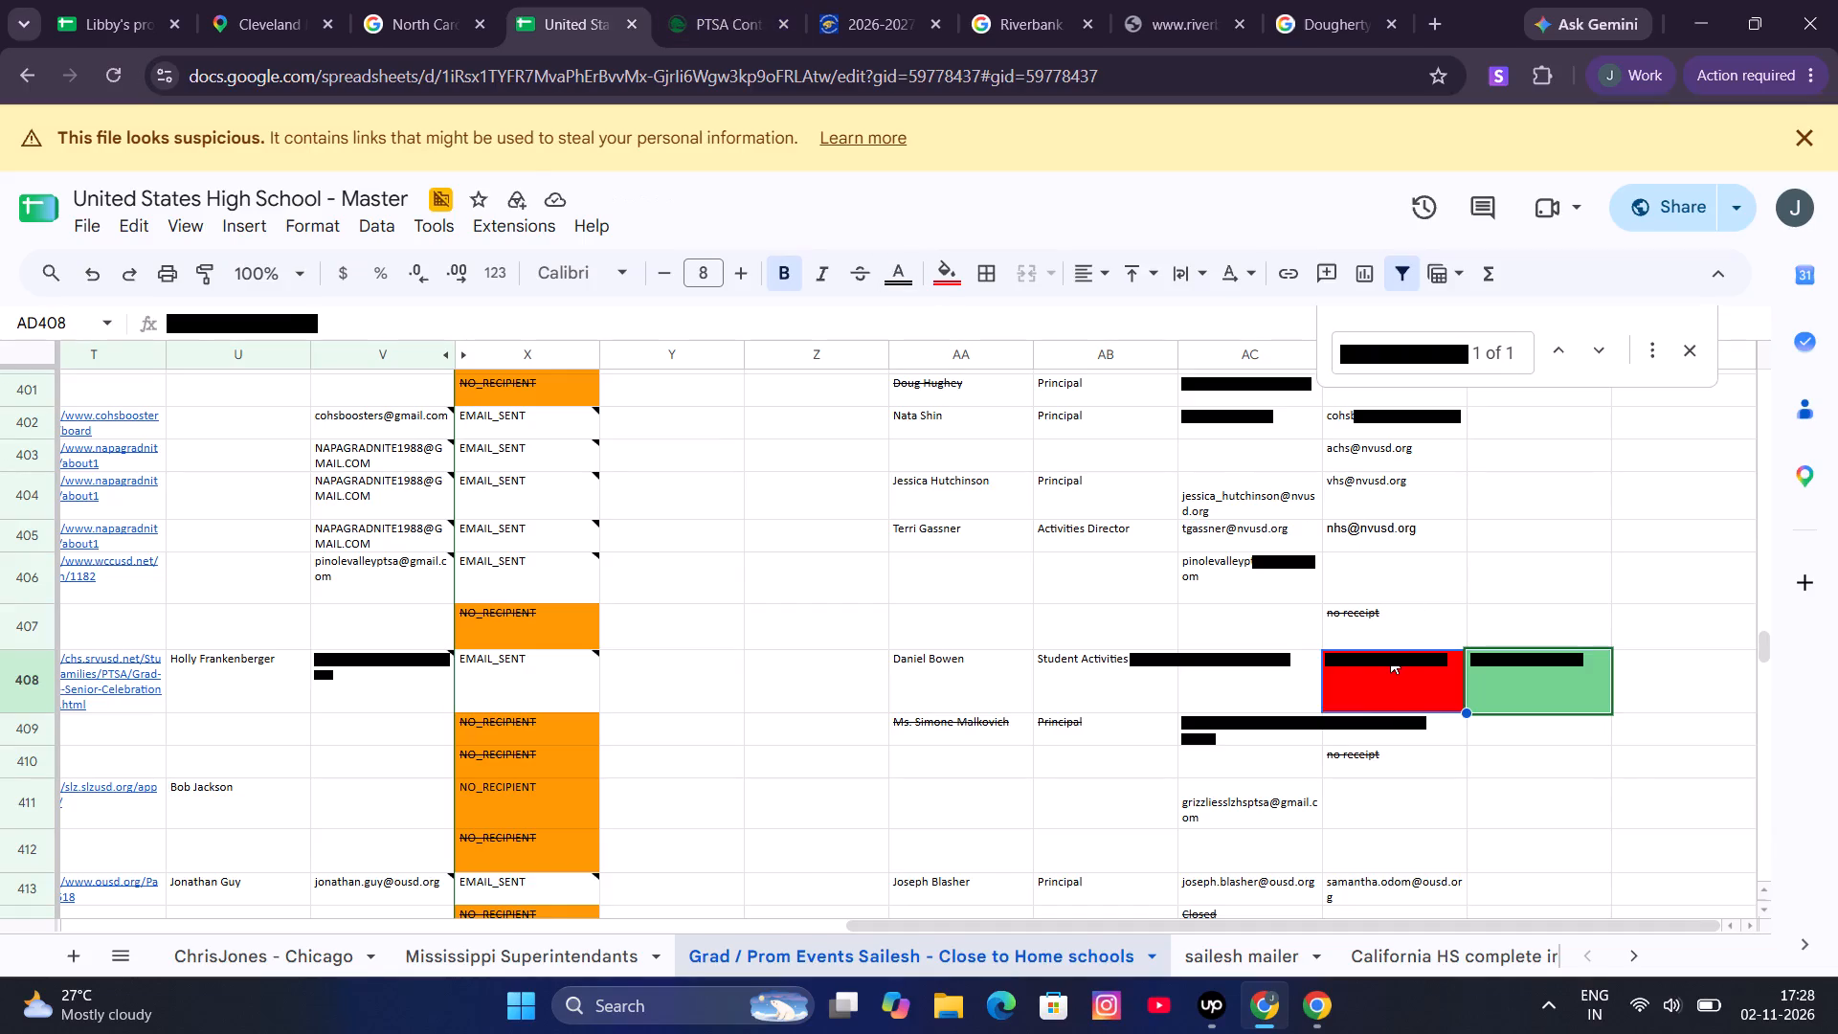
key(BackSpace)
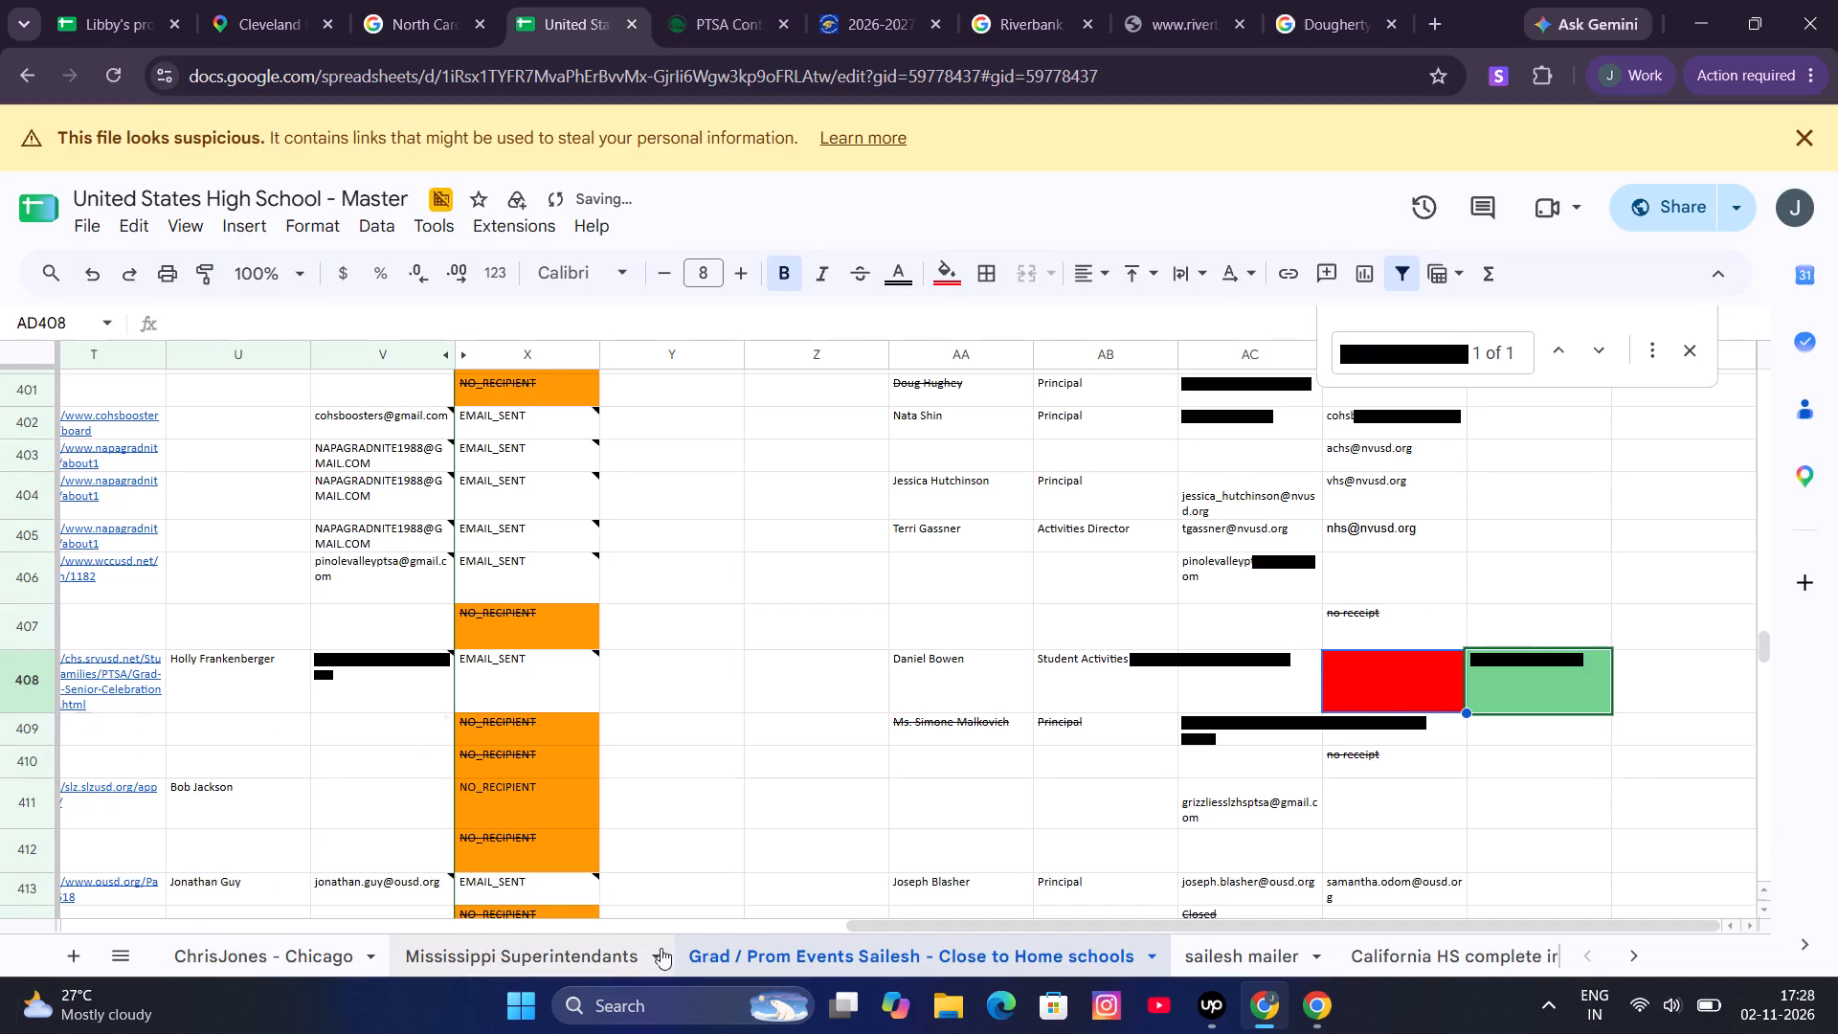
click(1317, 0)
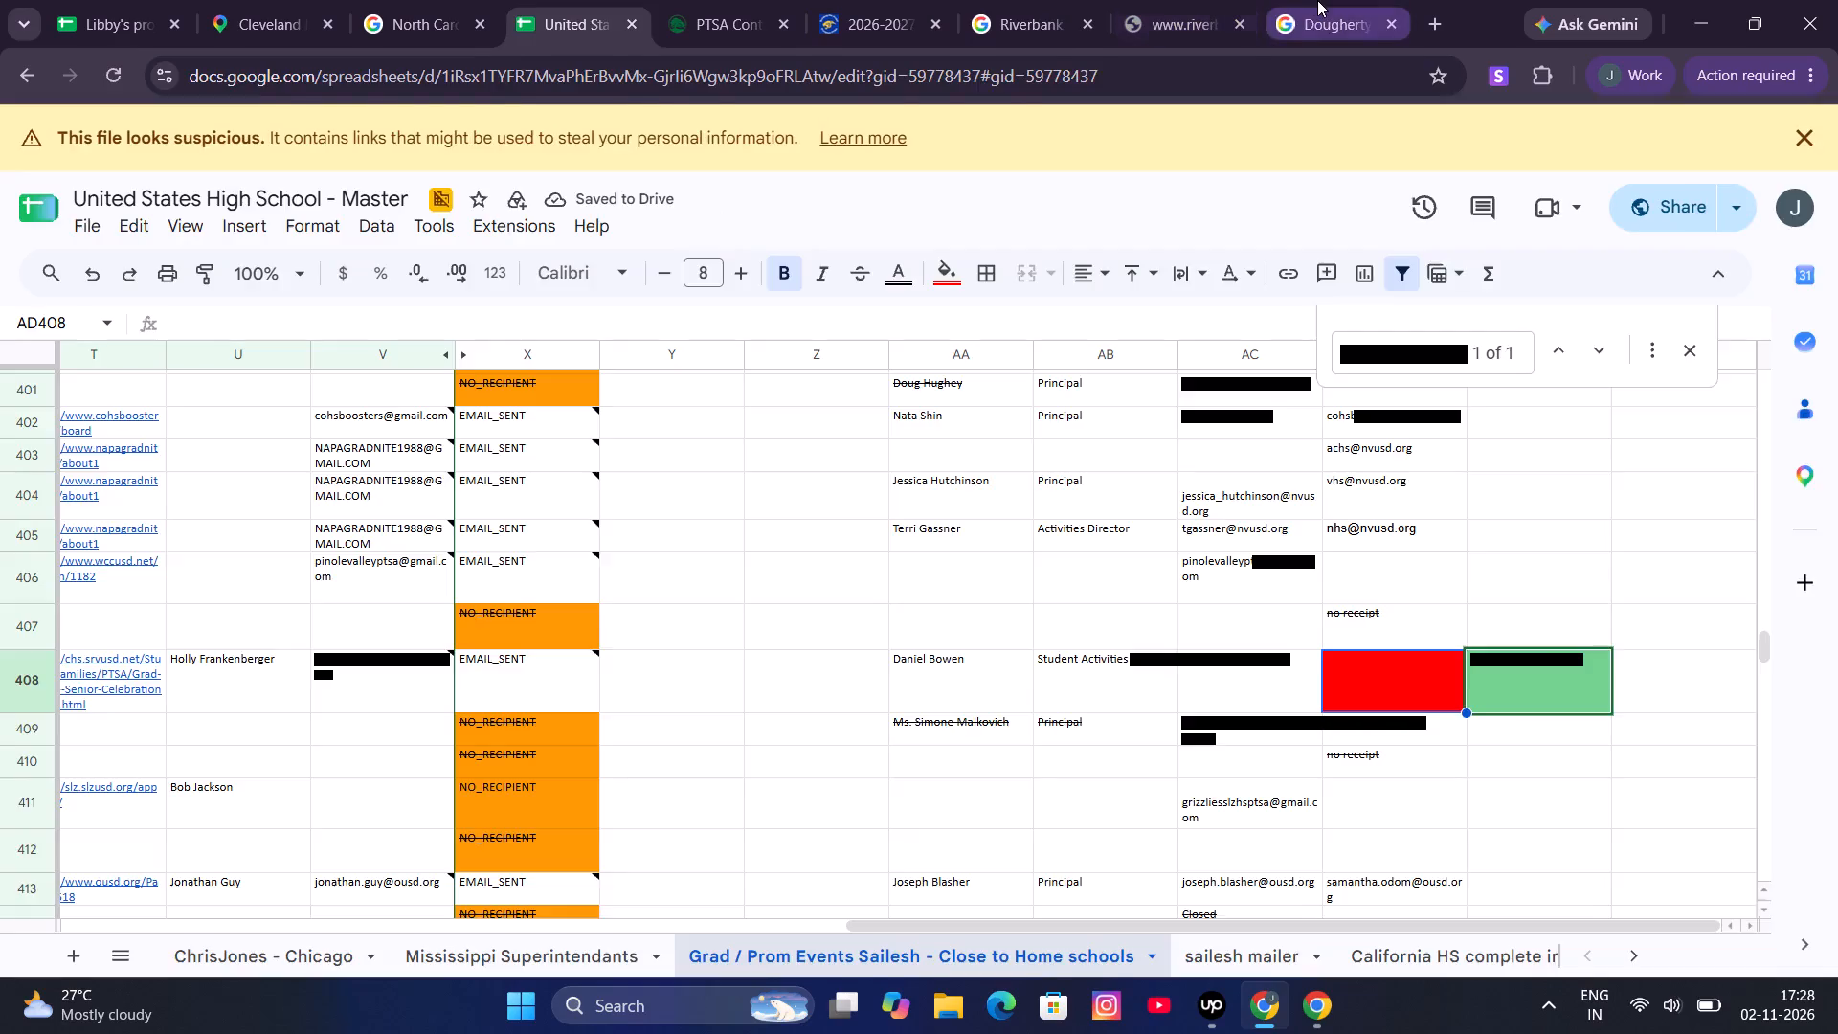
click(881, 609)
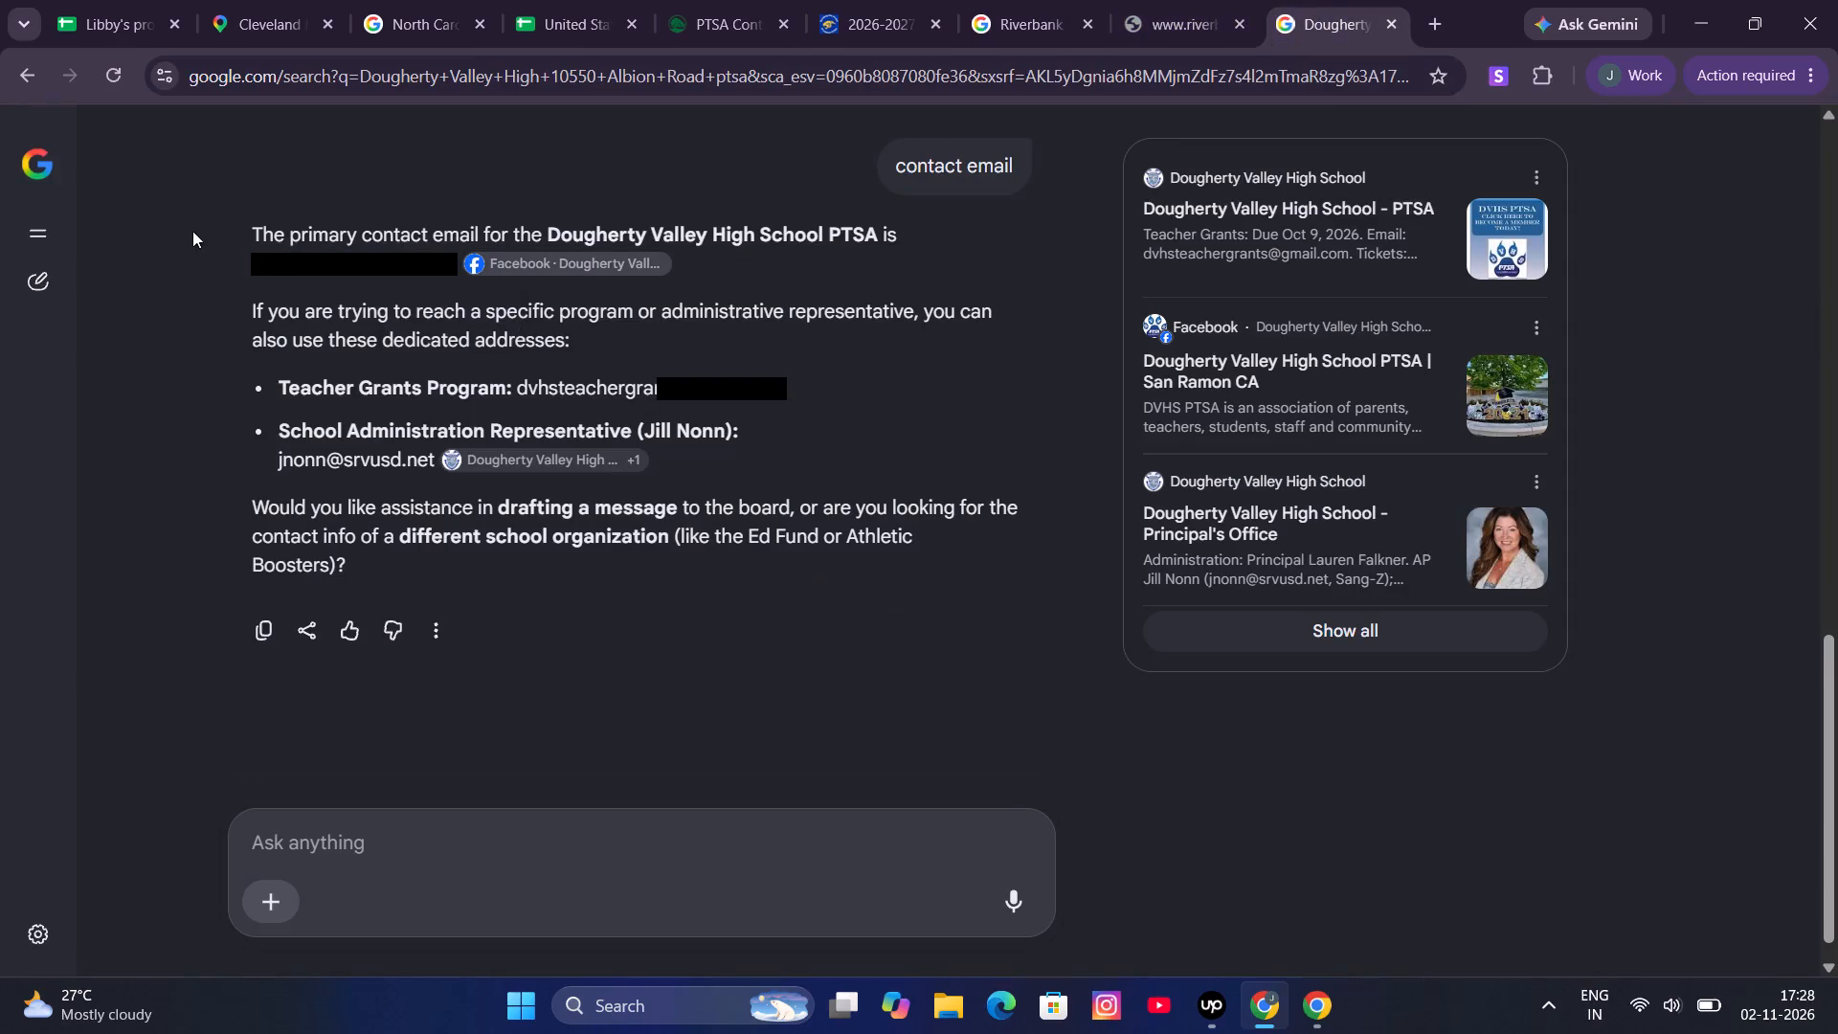
drag(249, 257, 325, 269)
drag(325, 269, 446, 278)
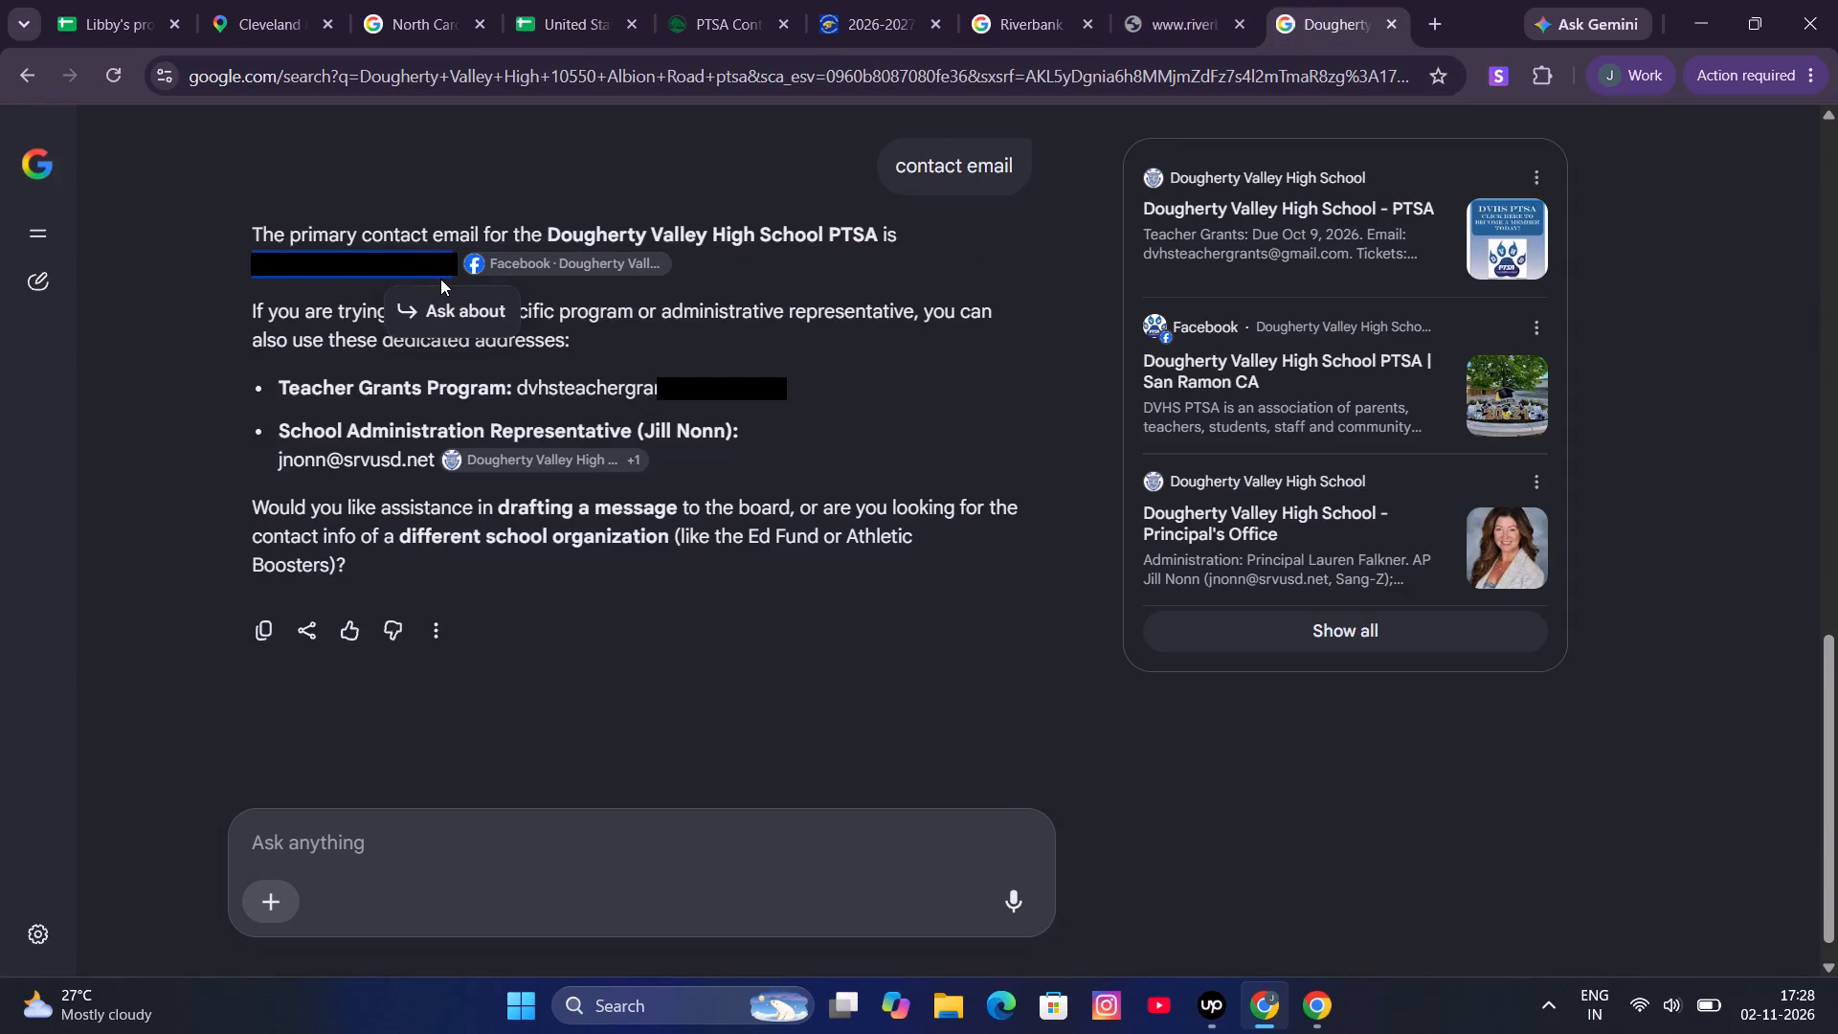
key(ctrl+c)
key(ctrl+c)
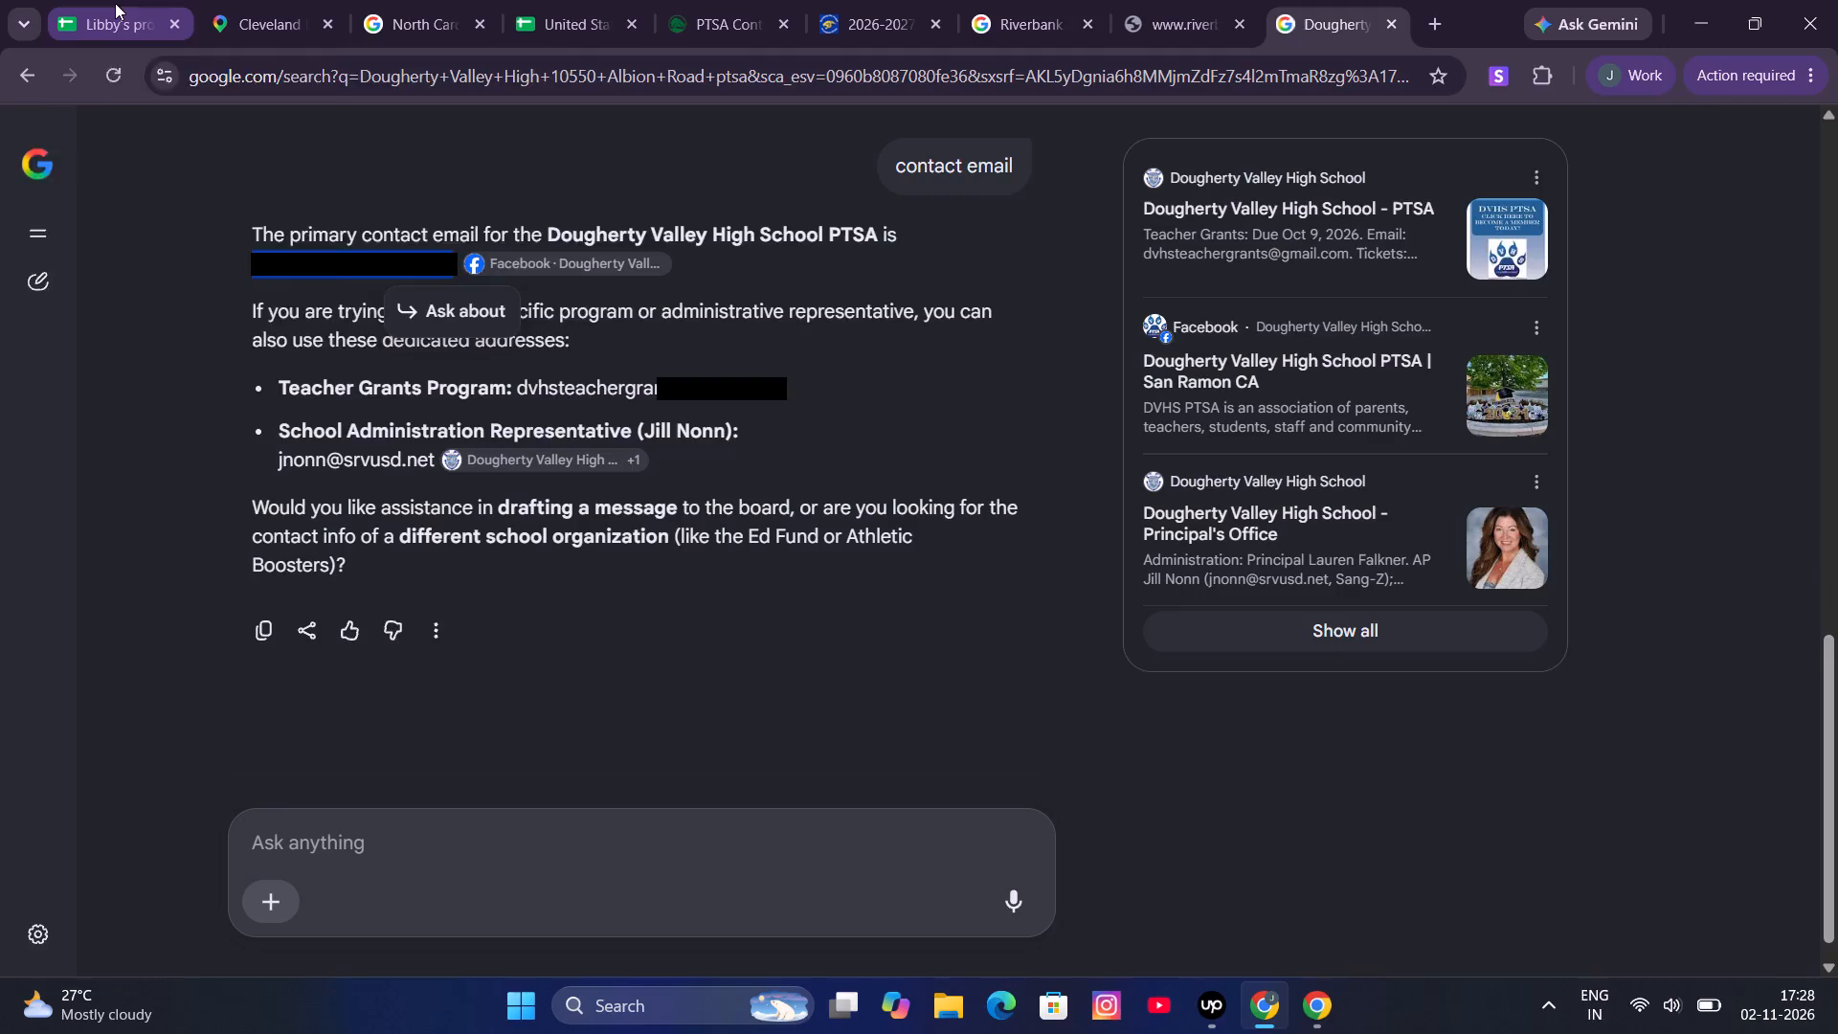
click(570, 1)
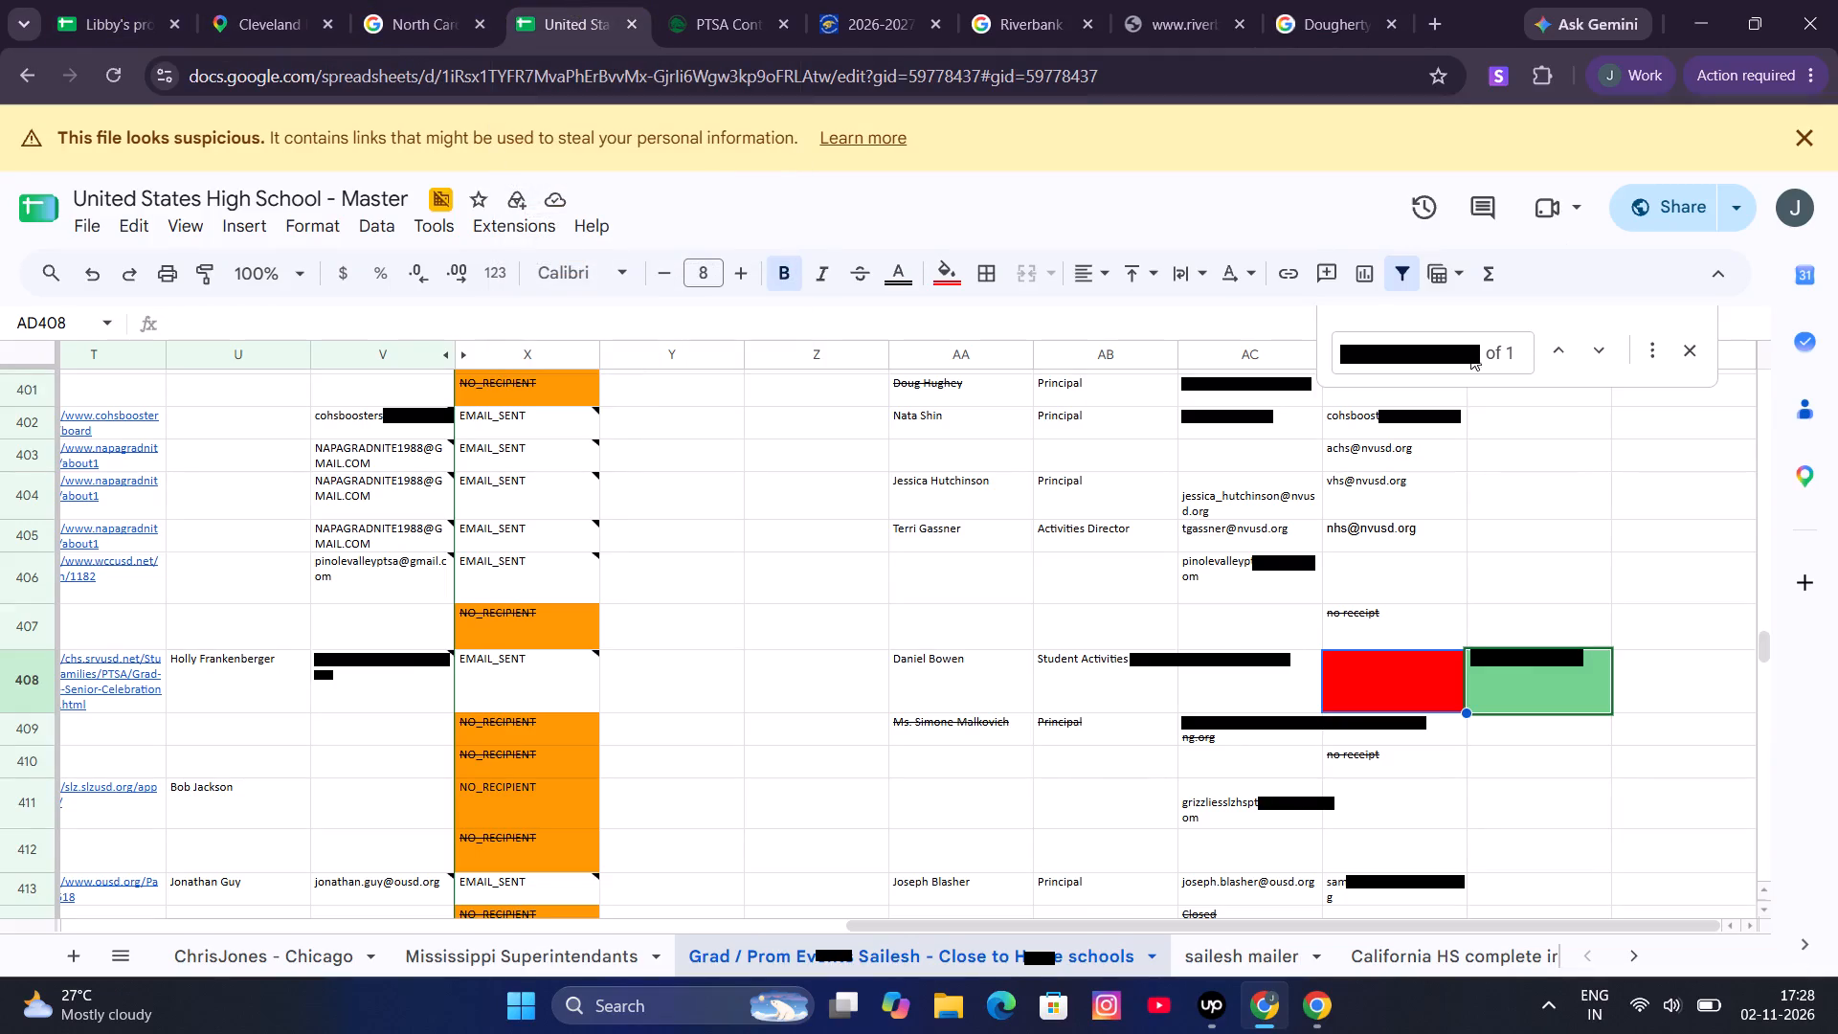
click(1417, 350)
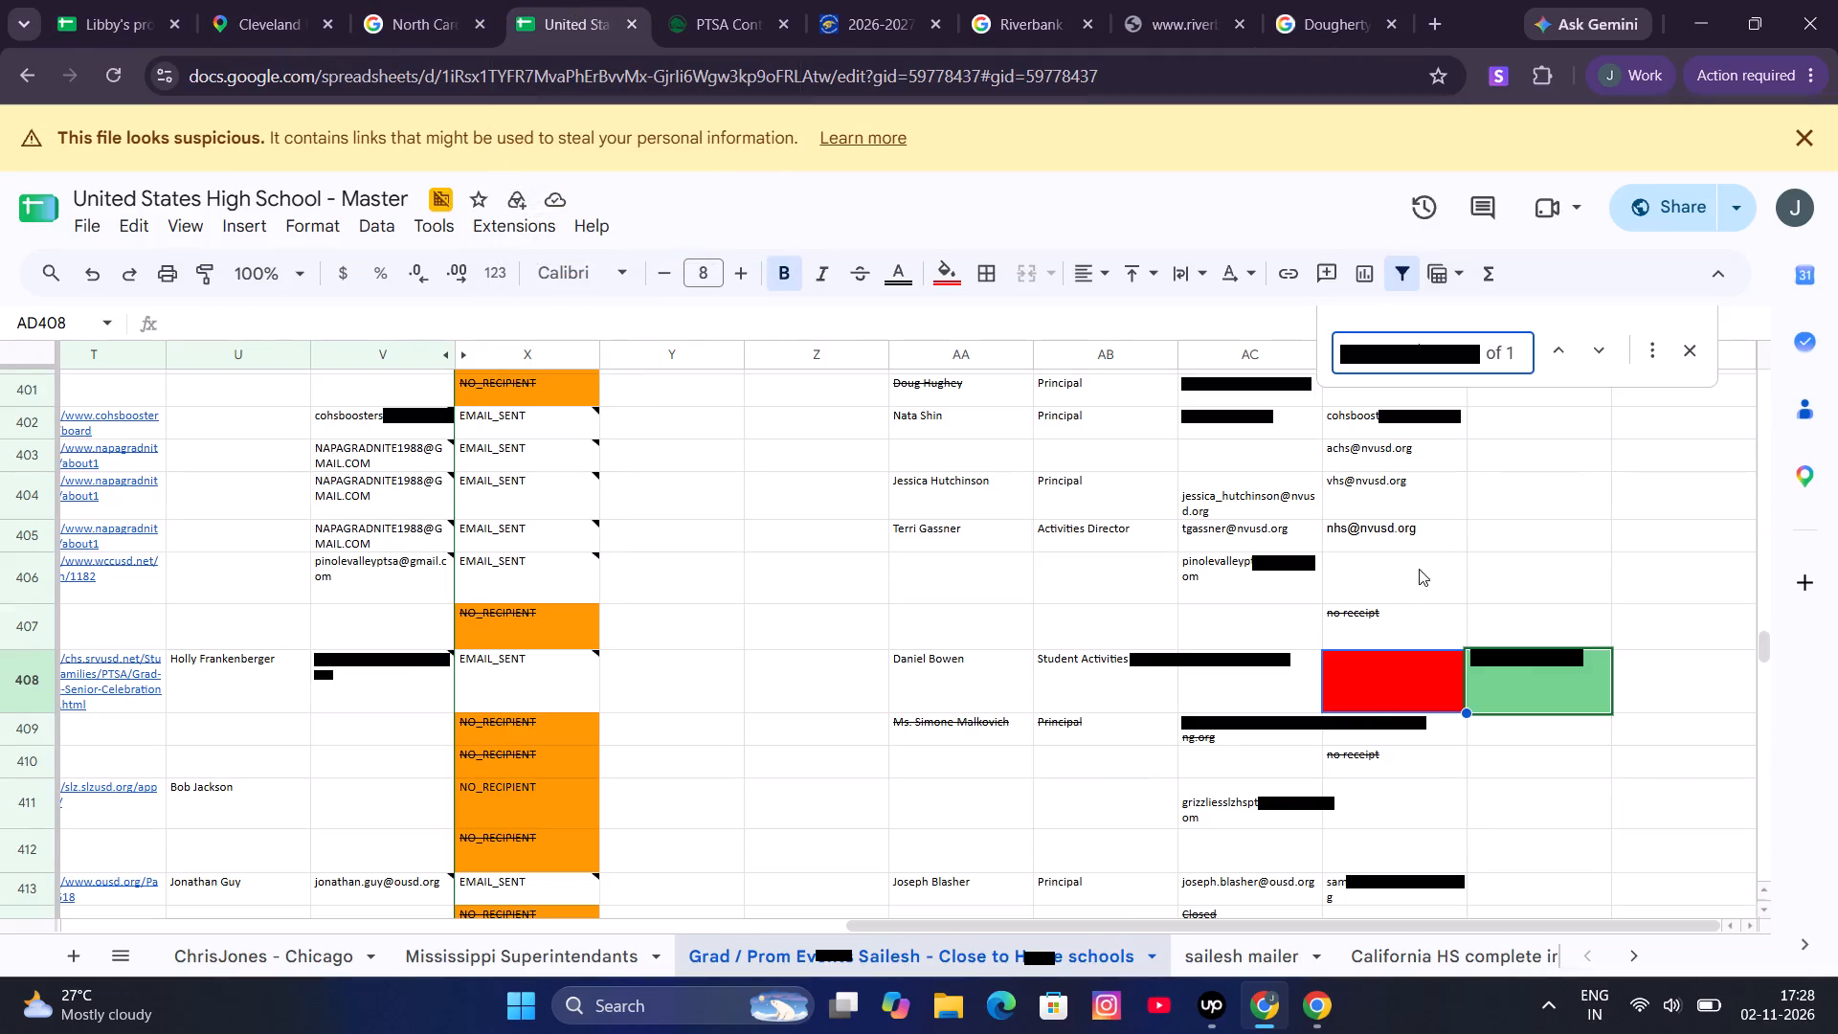
double_click(1358, 687)
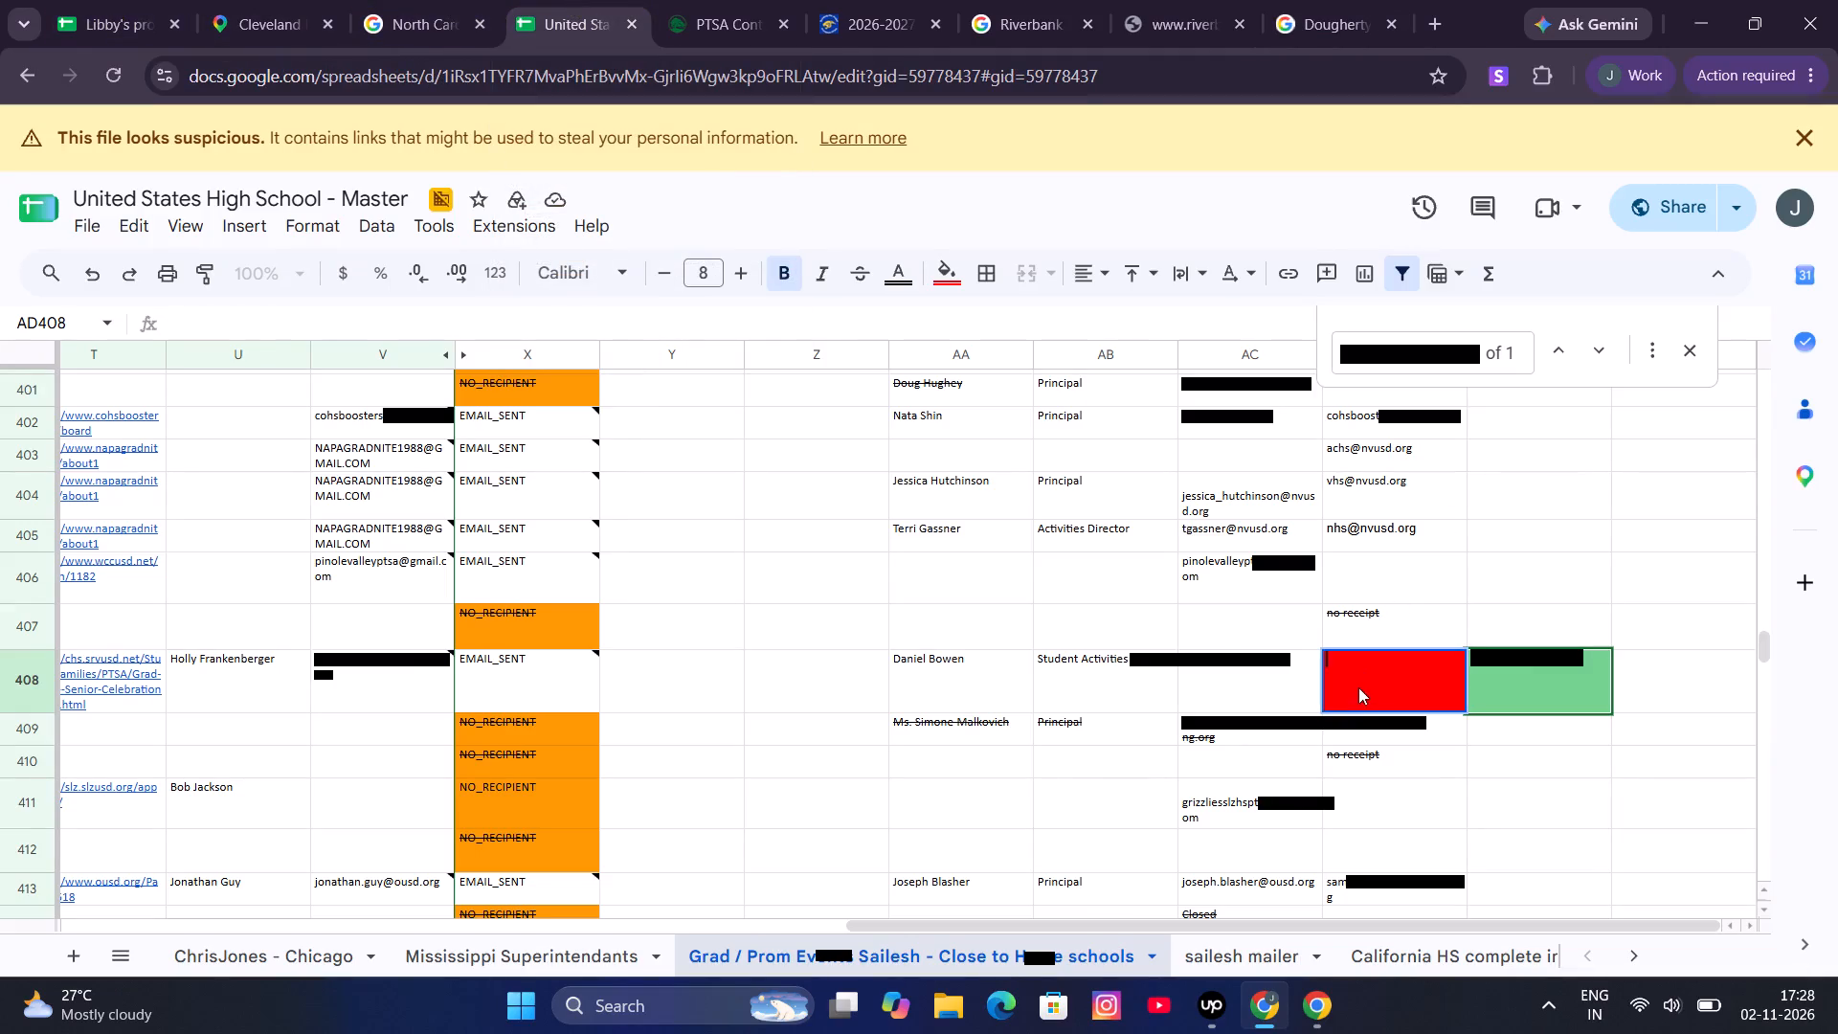
key(ctrl+v)
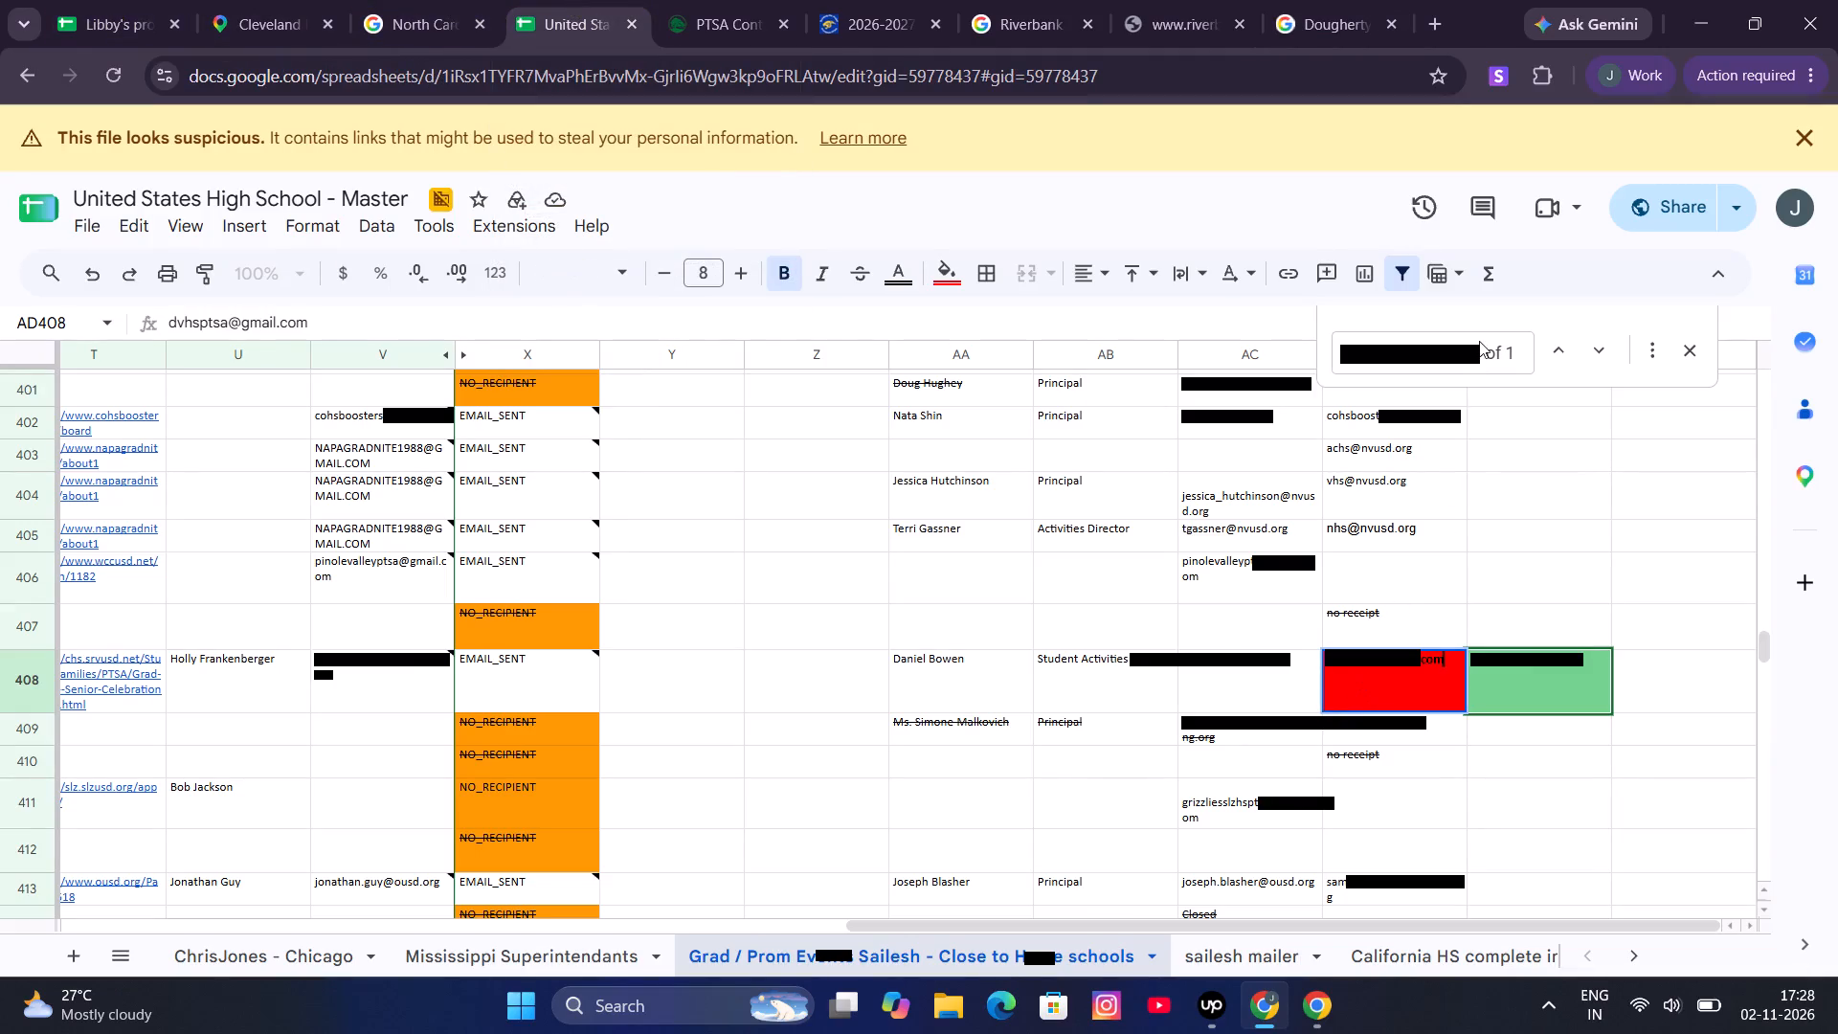
Rerun the sheet search for the copied PTSA email and finish the entry in cell AD408.
click(1605, 355)
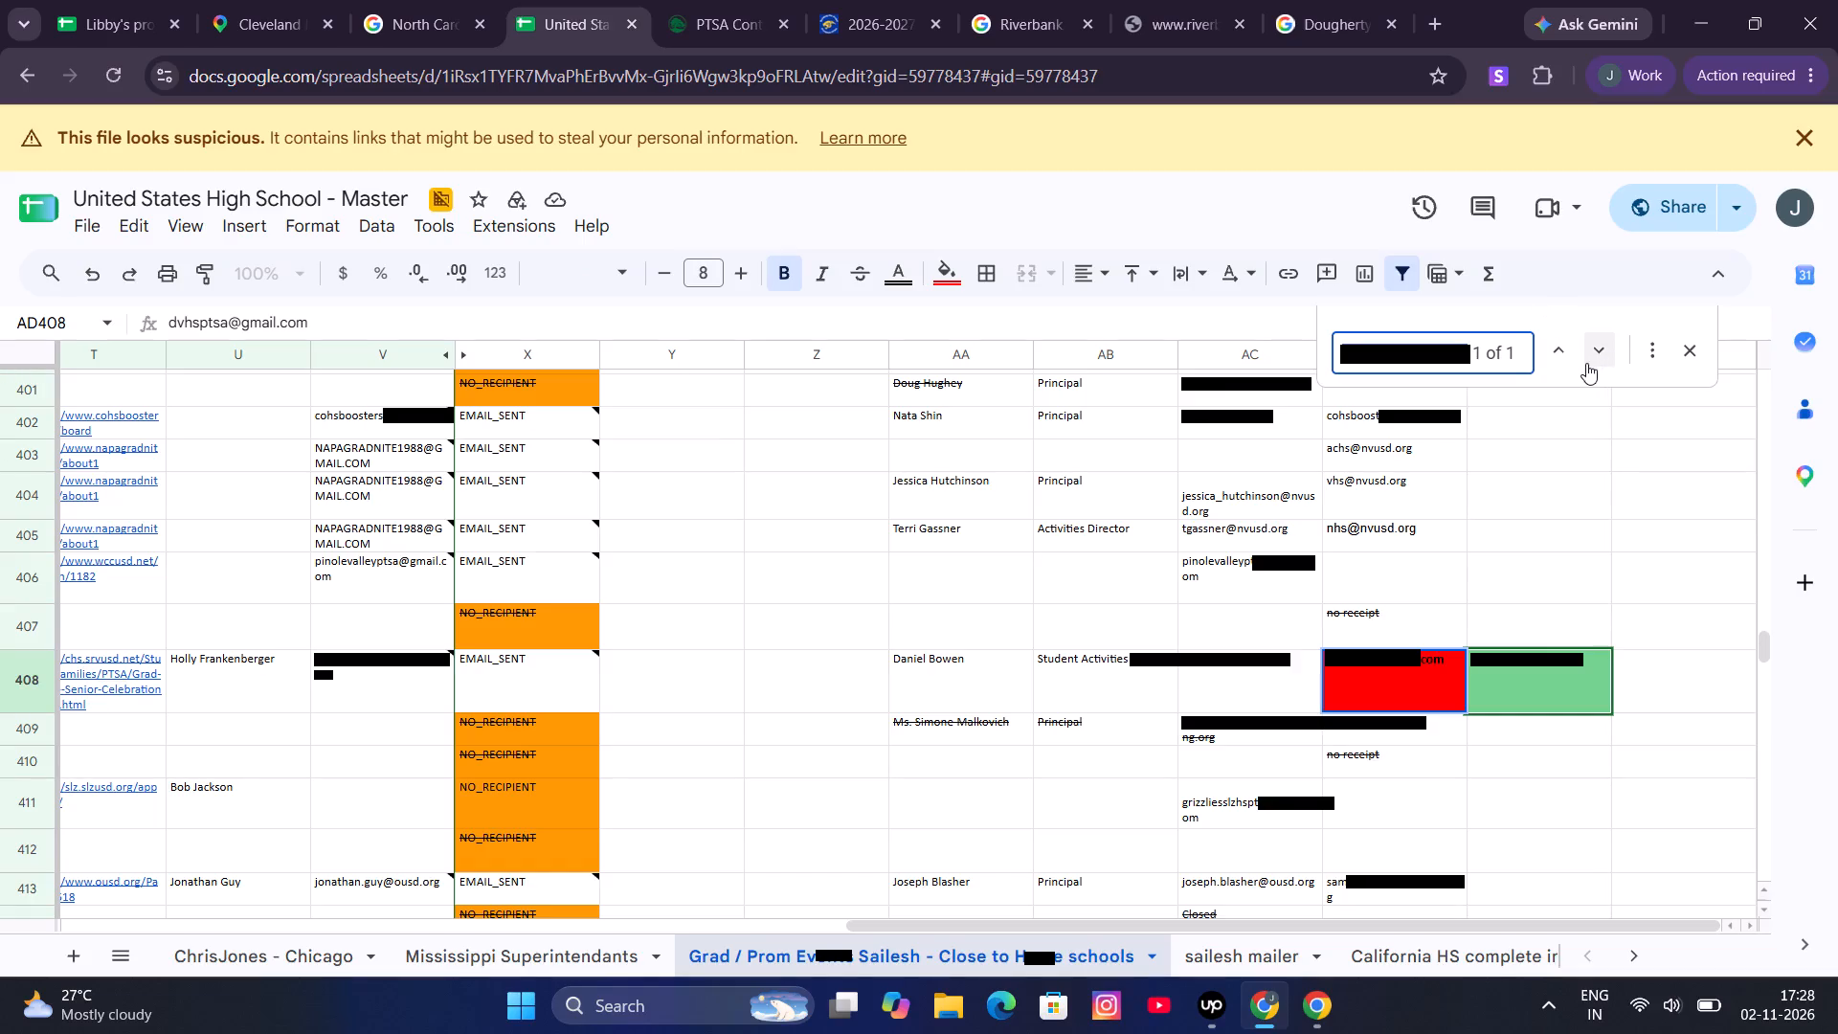
click(1565, 348)
key(BackSpace)
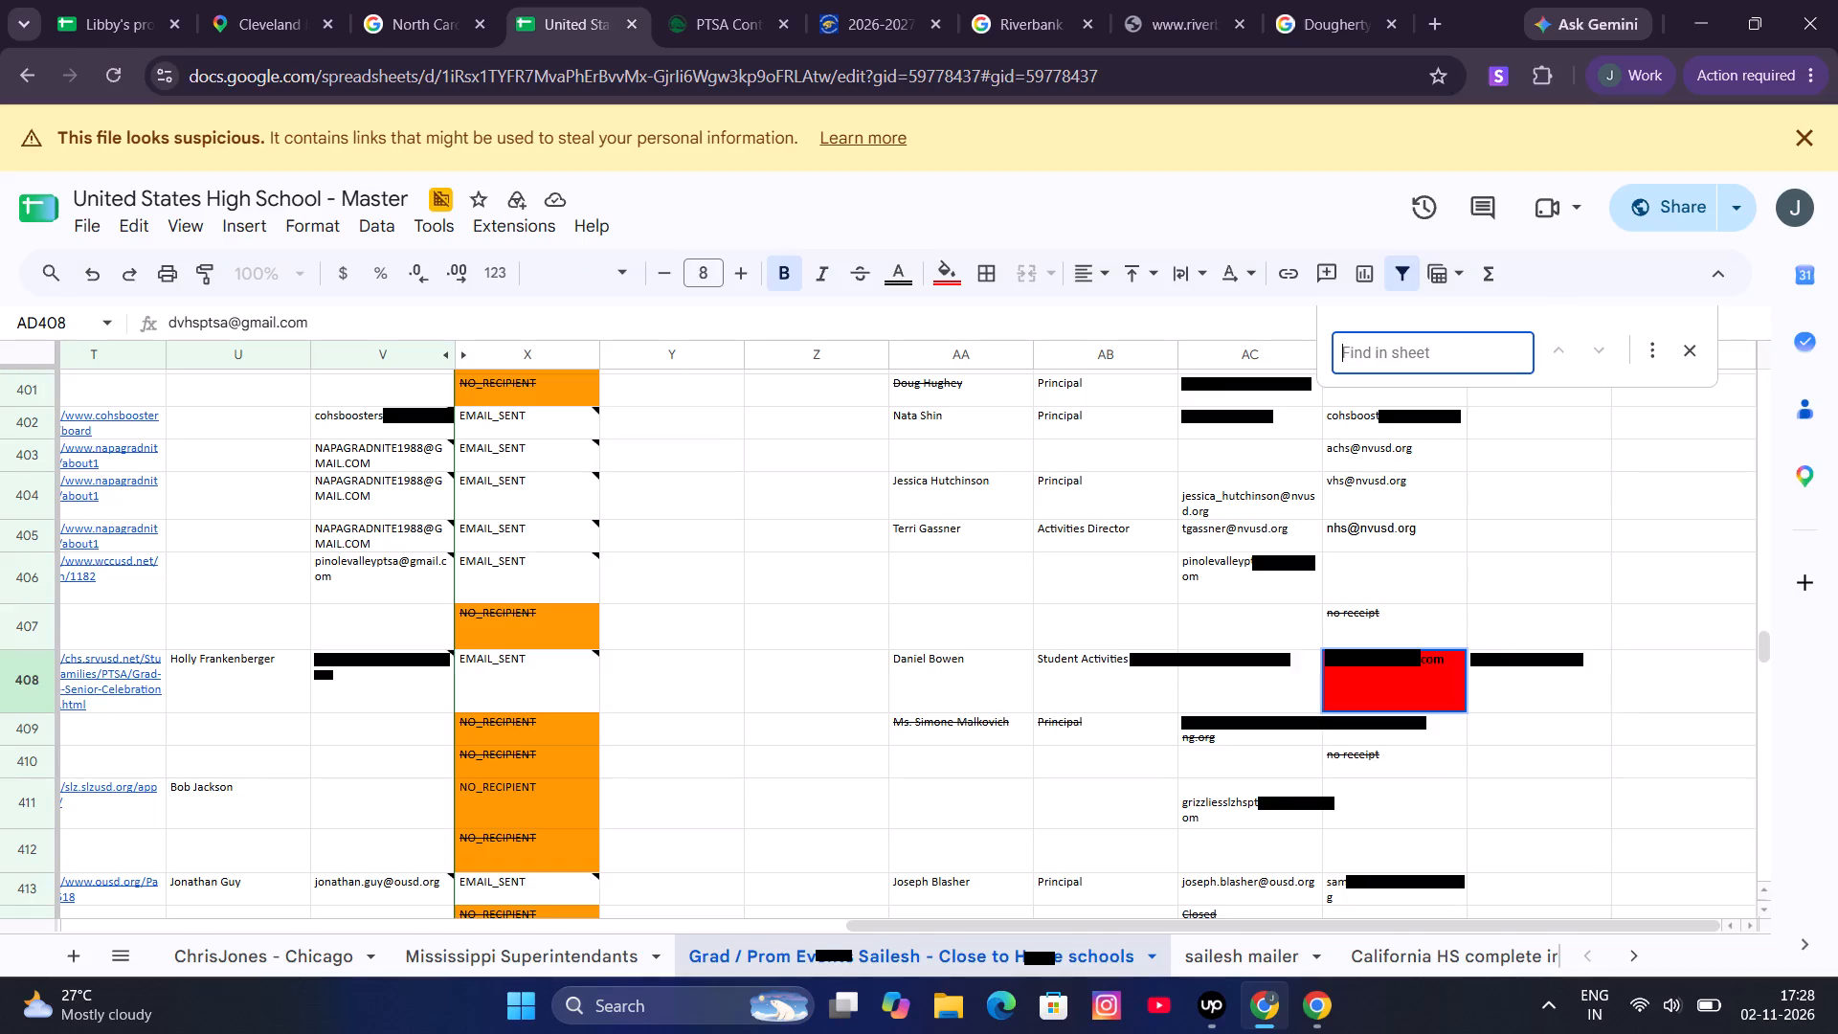
click(1462, 352)
key(ctrl+v)
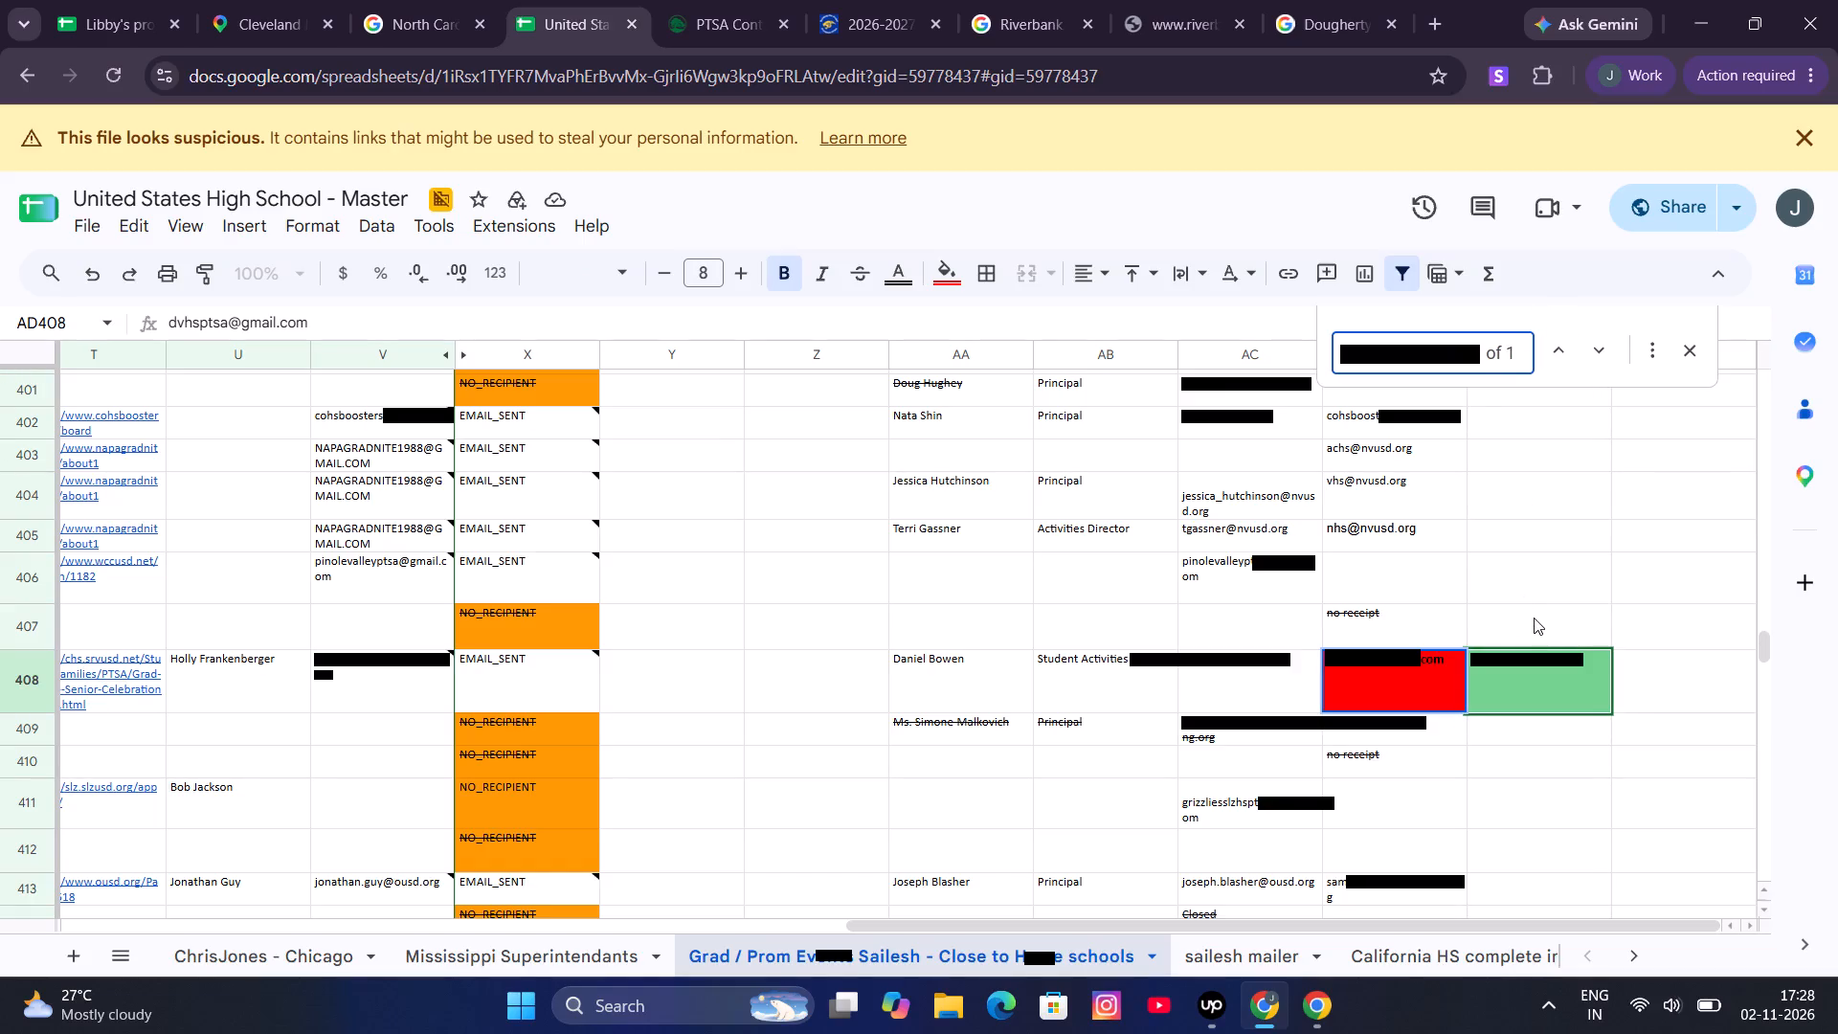
click(1432, 661)
drag(1448, 660, 1448, 659)
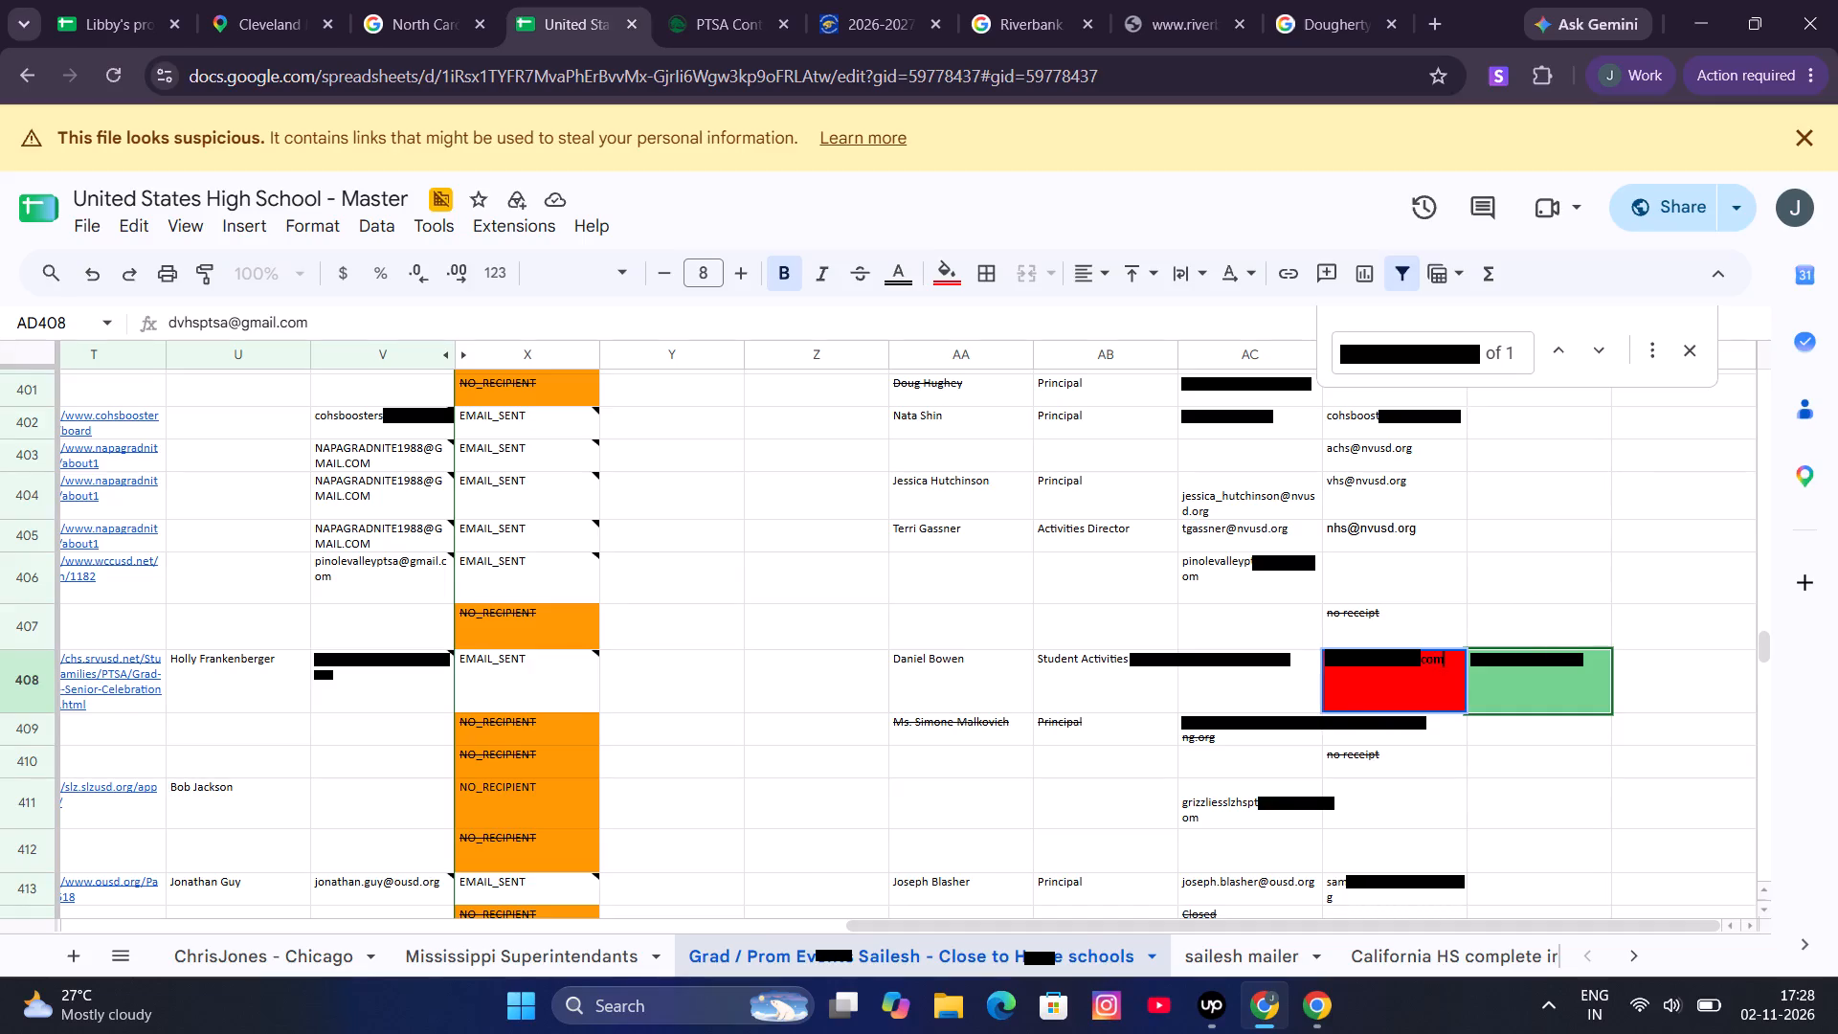
drag(1448, 659, 1325, 668)
click(1543, 760)
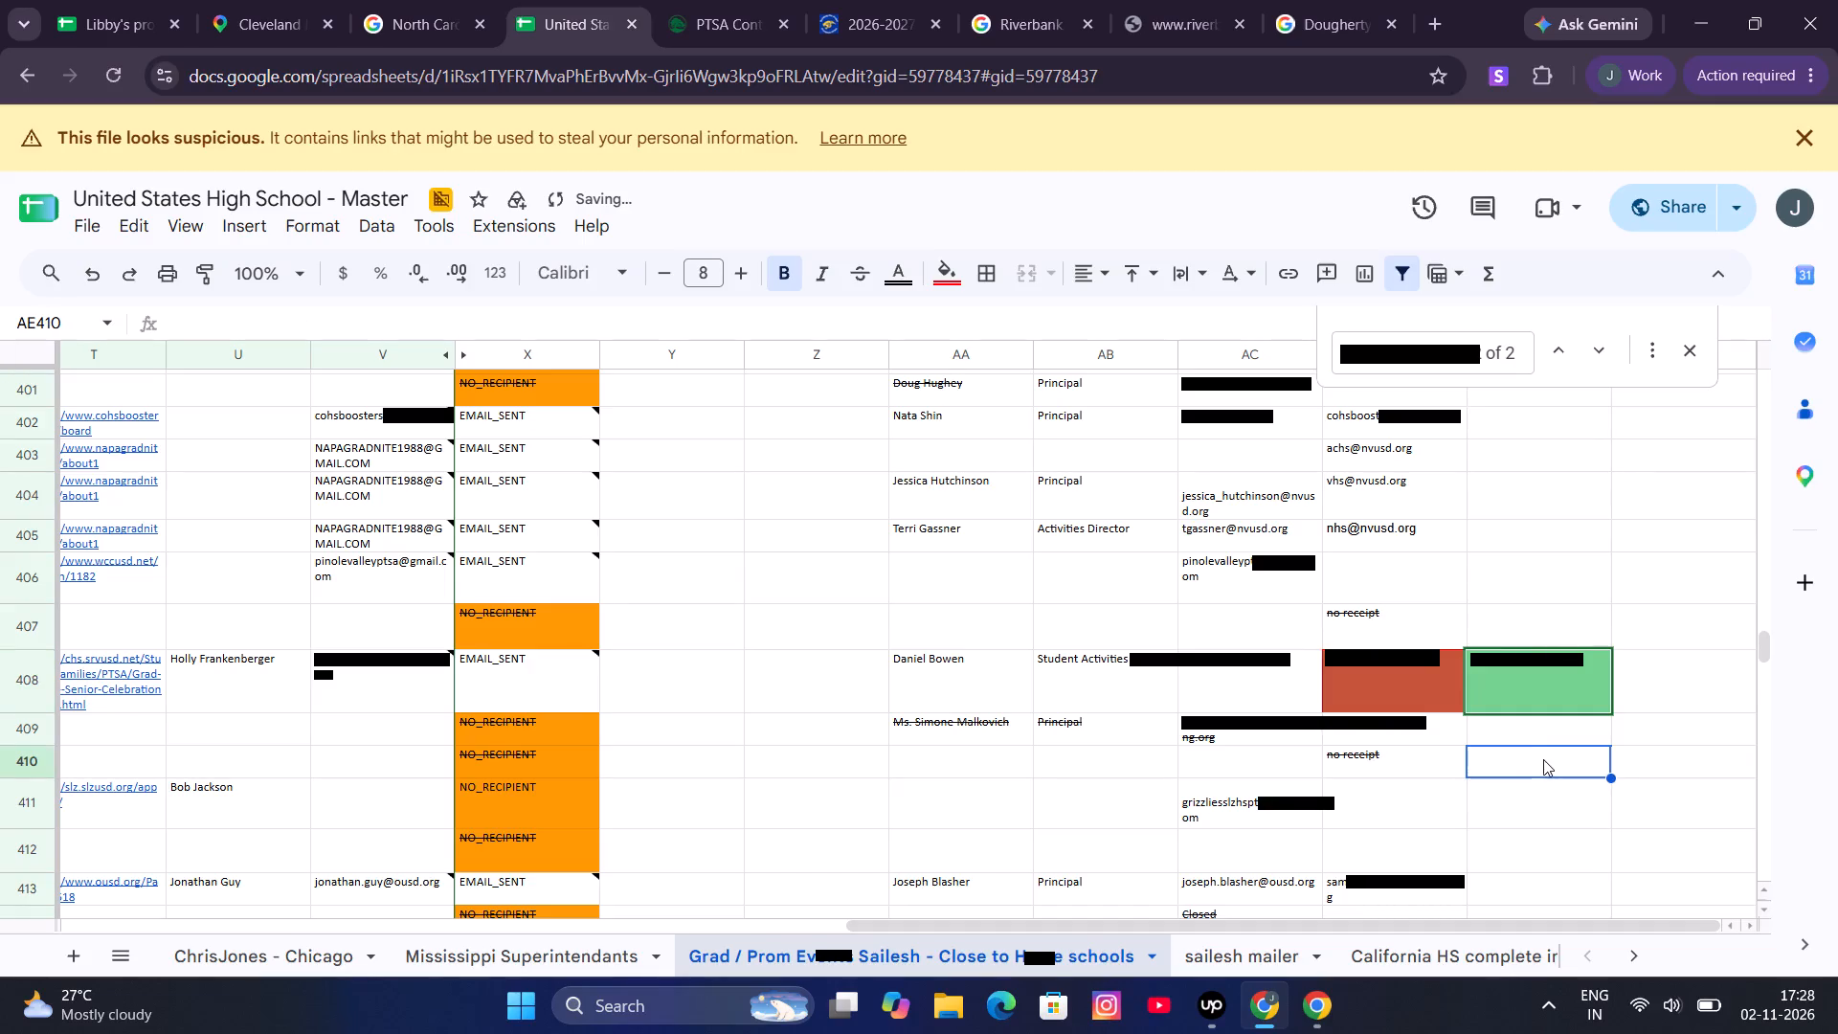
Remove the bold formatting from cell AD408 and set its fill colour to white.
click(1423, 670)
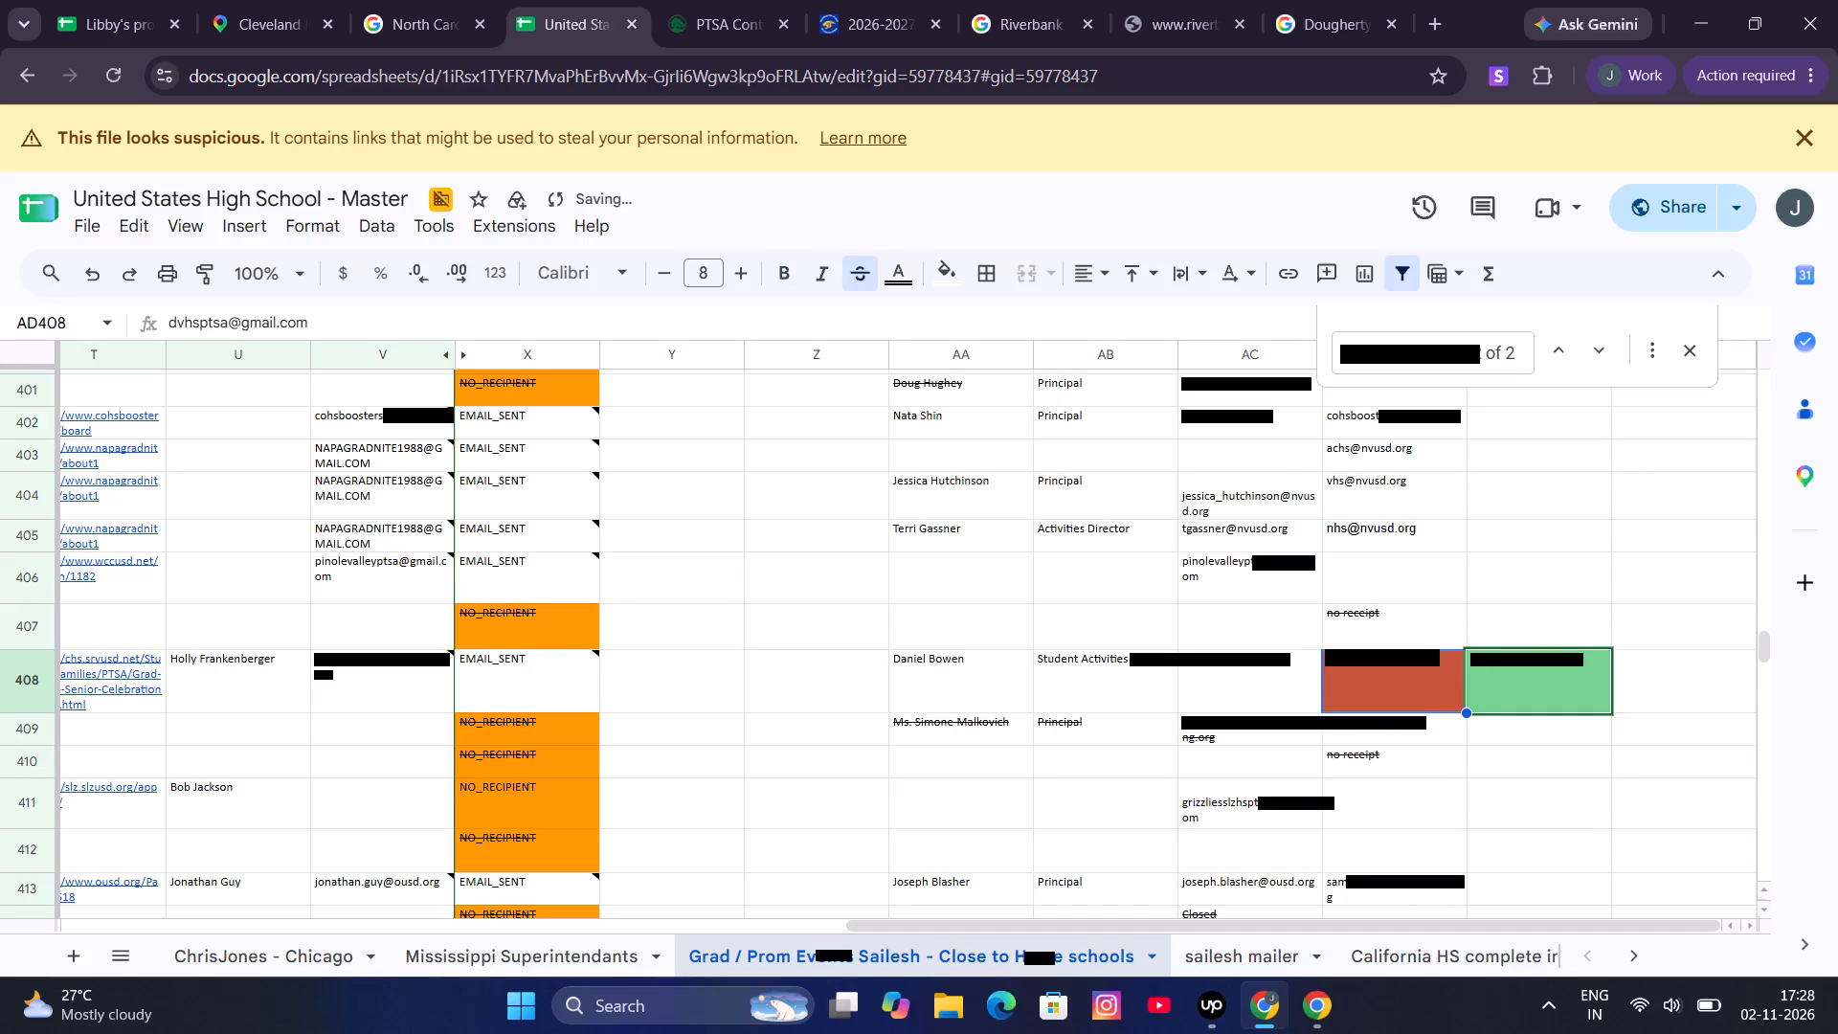
click(782, 280)
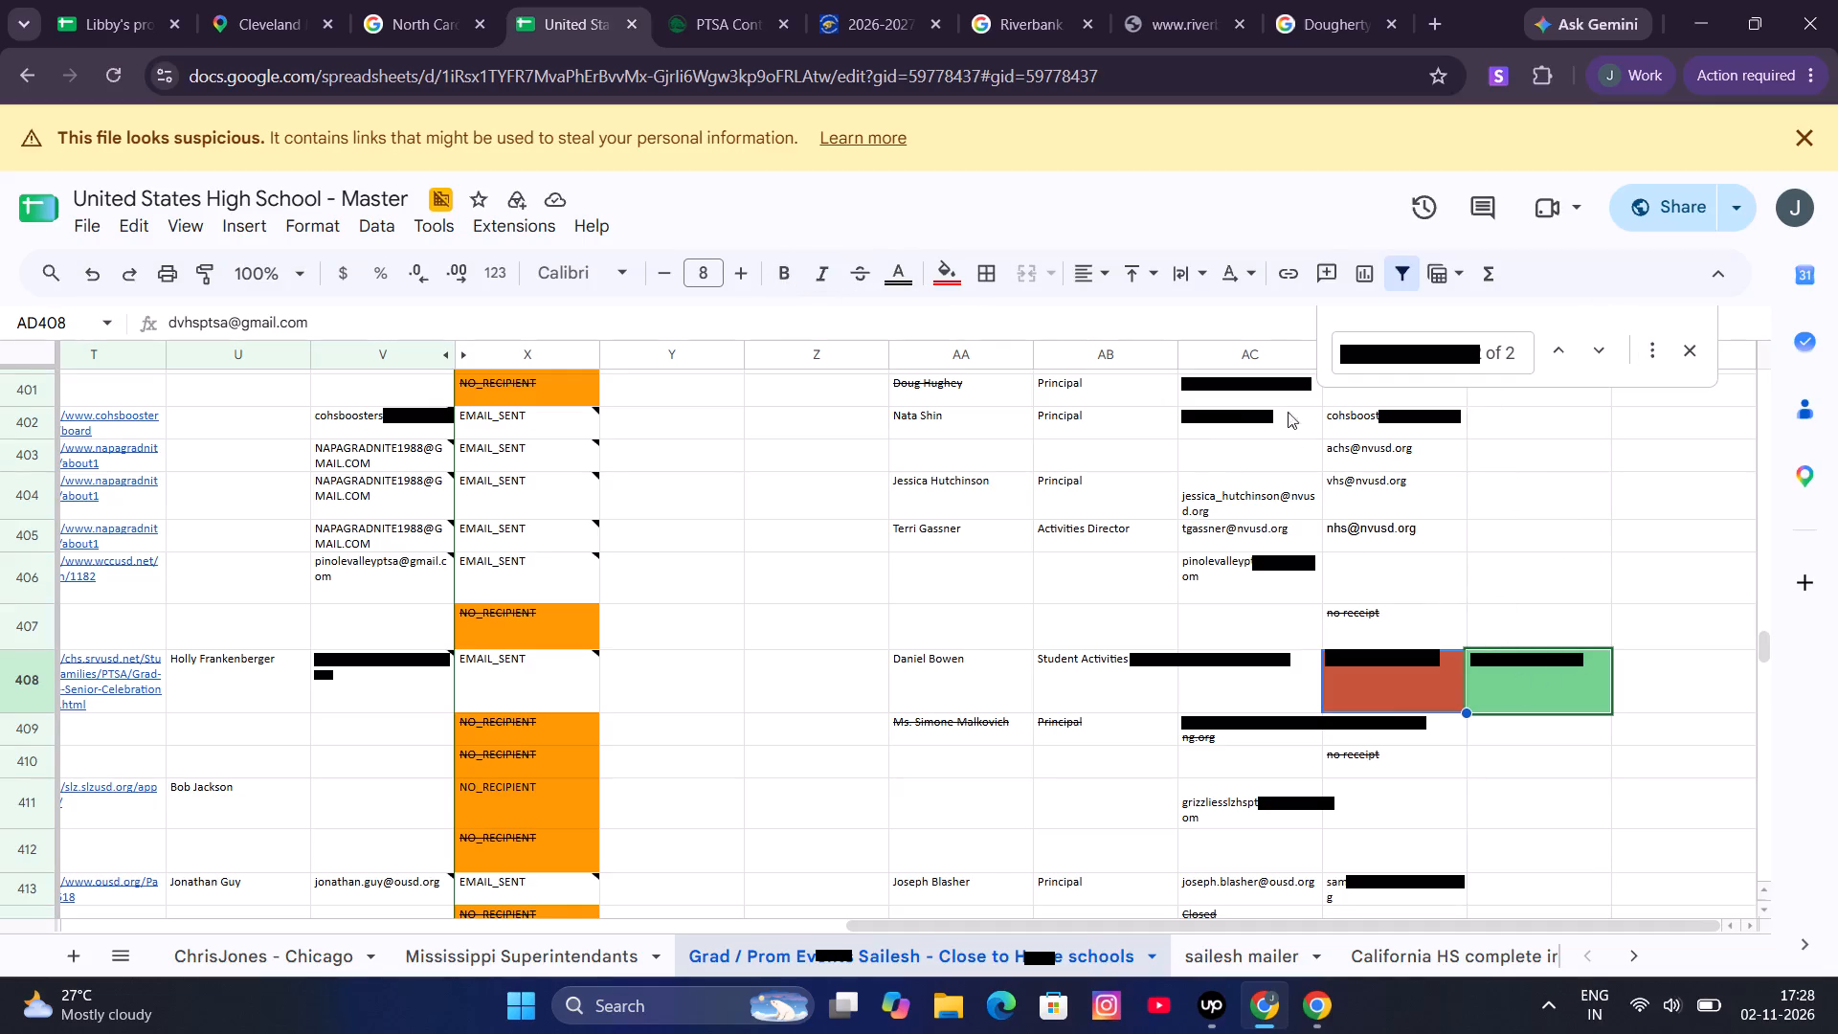
click(933, 266)
click(1182, 361)
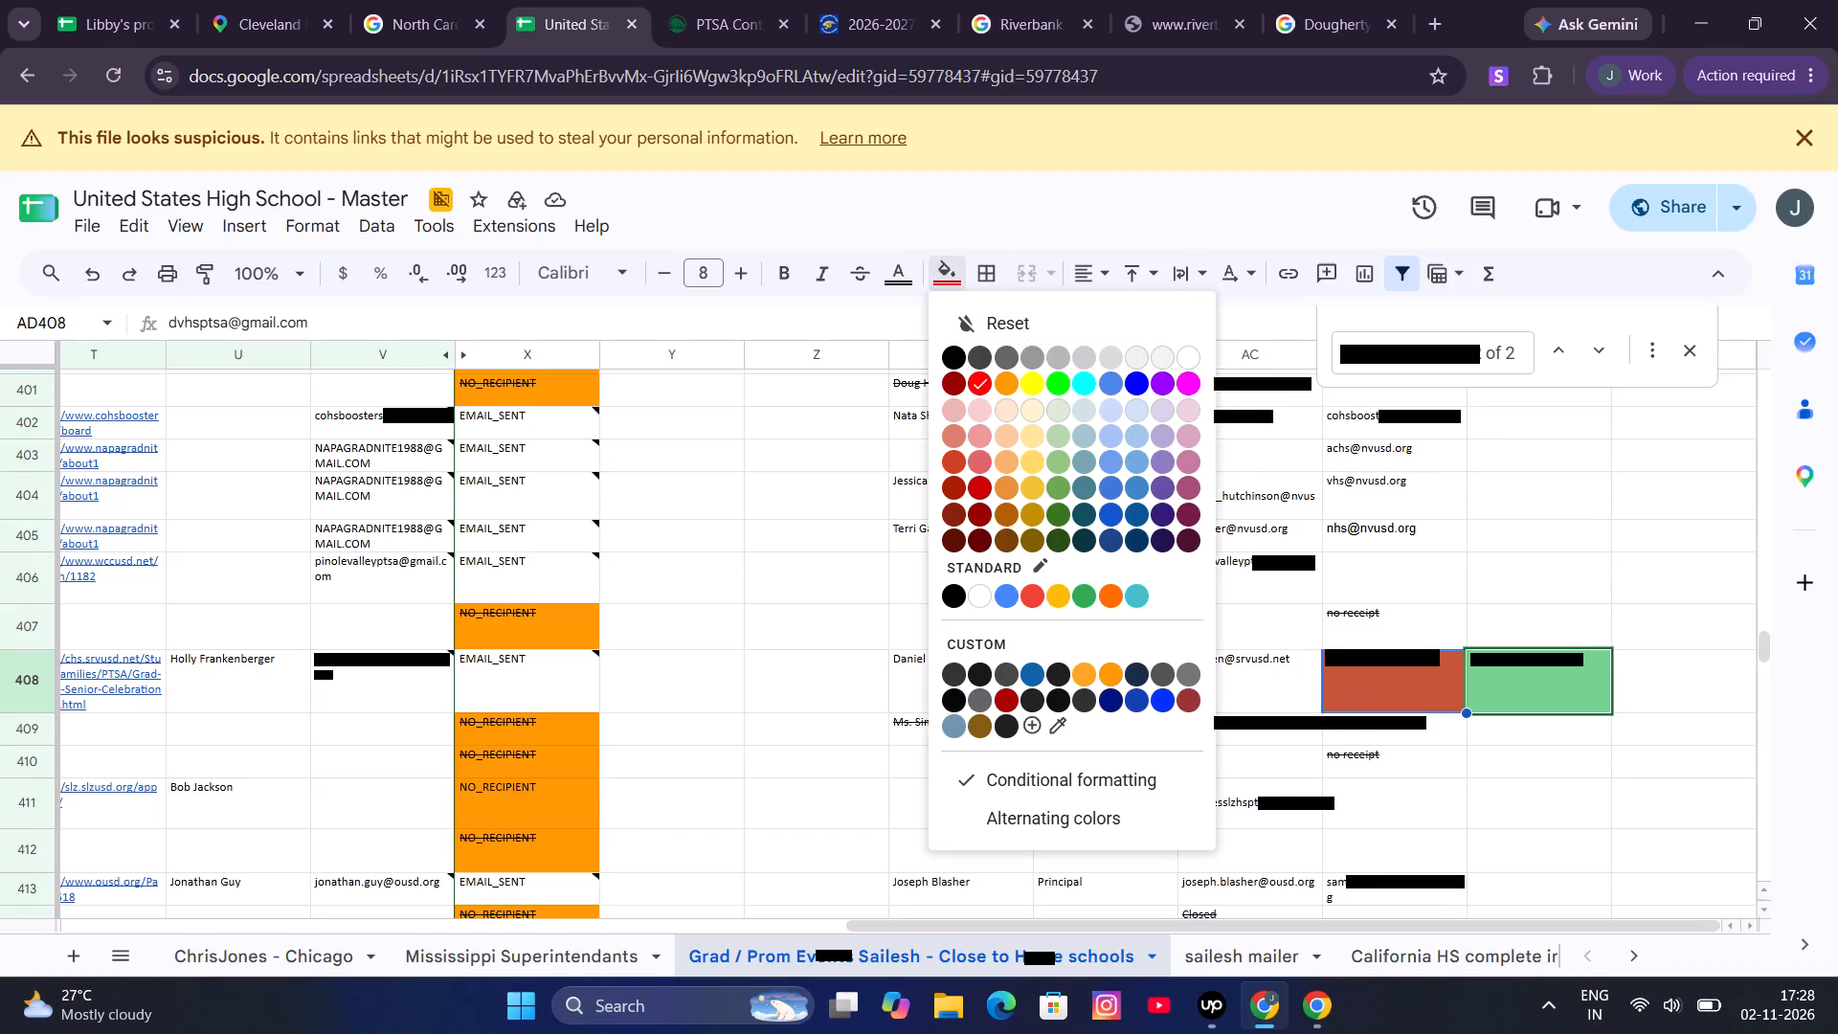
Set the fill colour of cell AD408, which holds the new PTSA email, to cyan.
click(1521, 676)
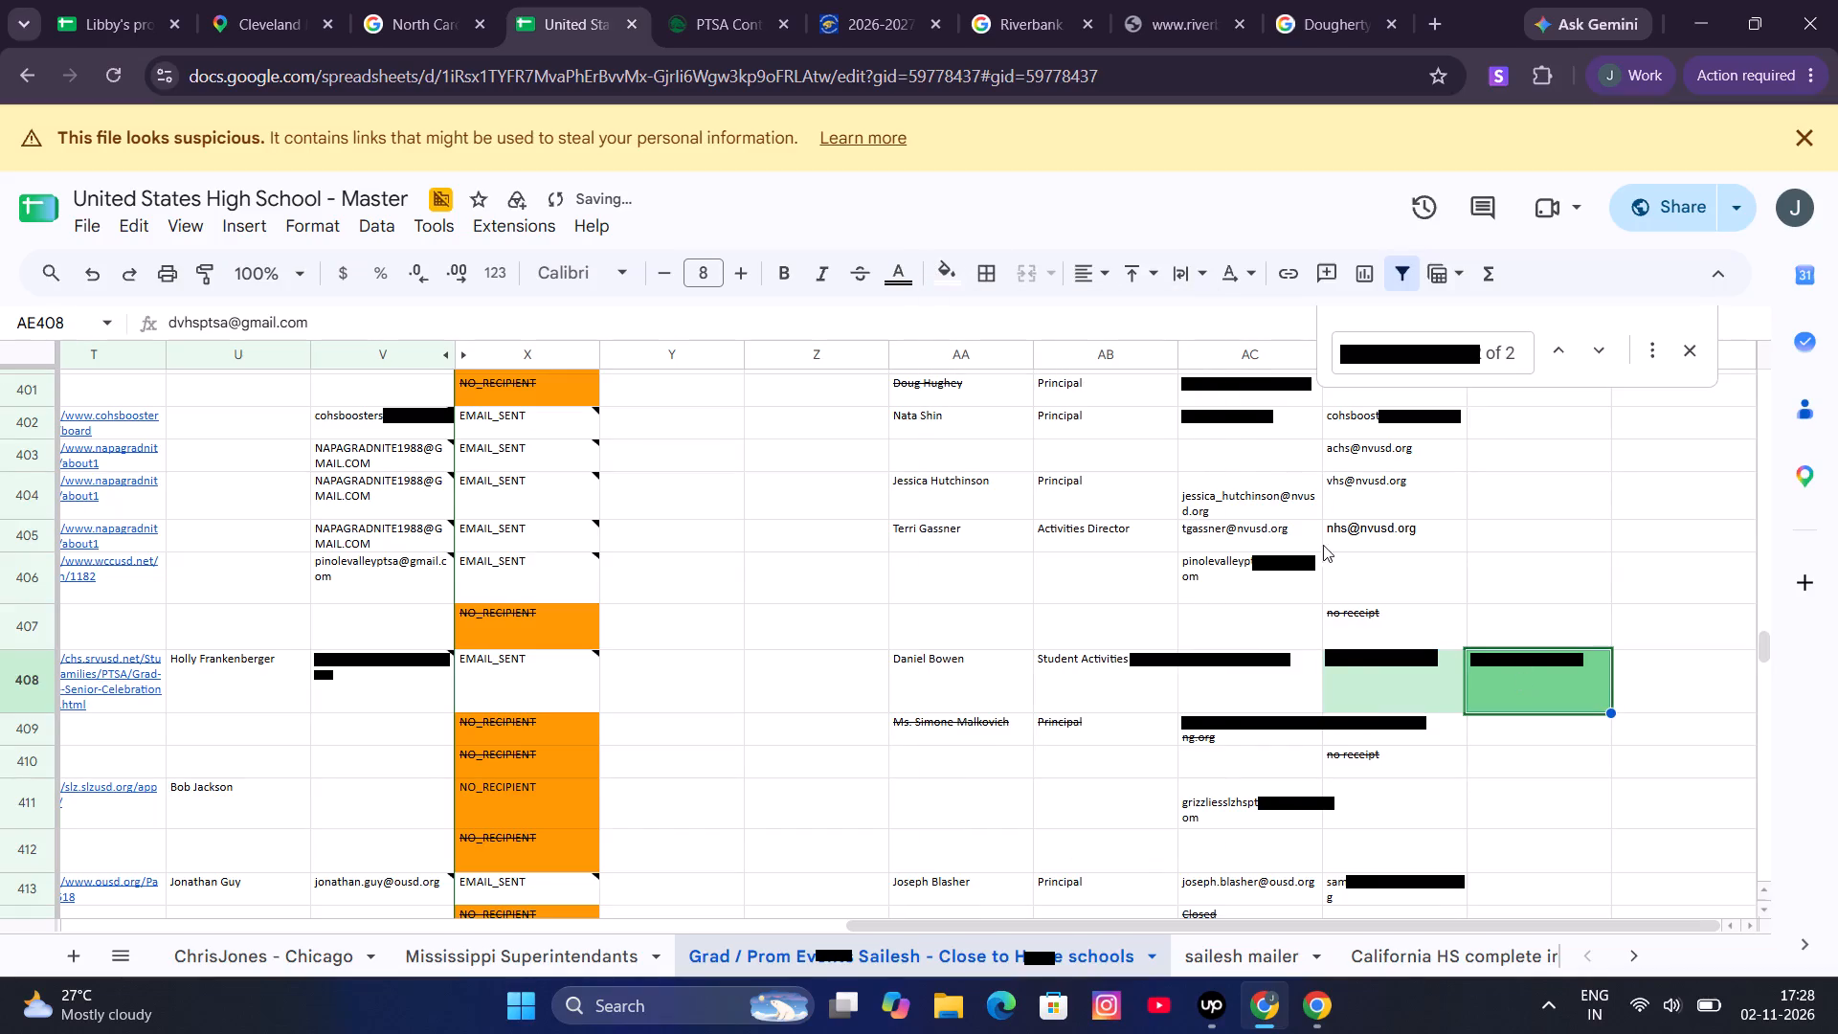
click(1373, 672)
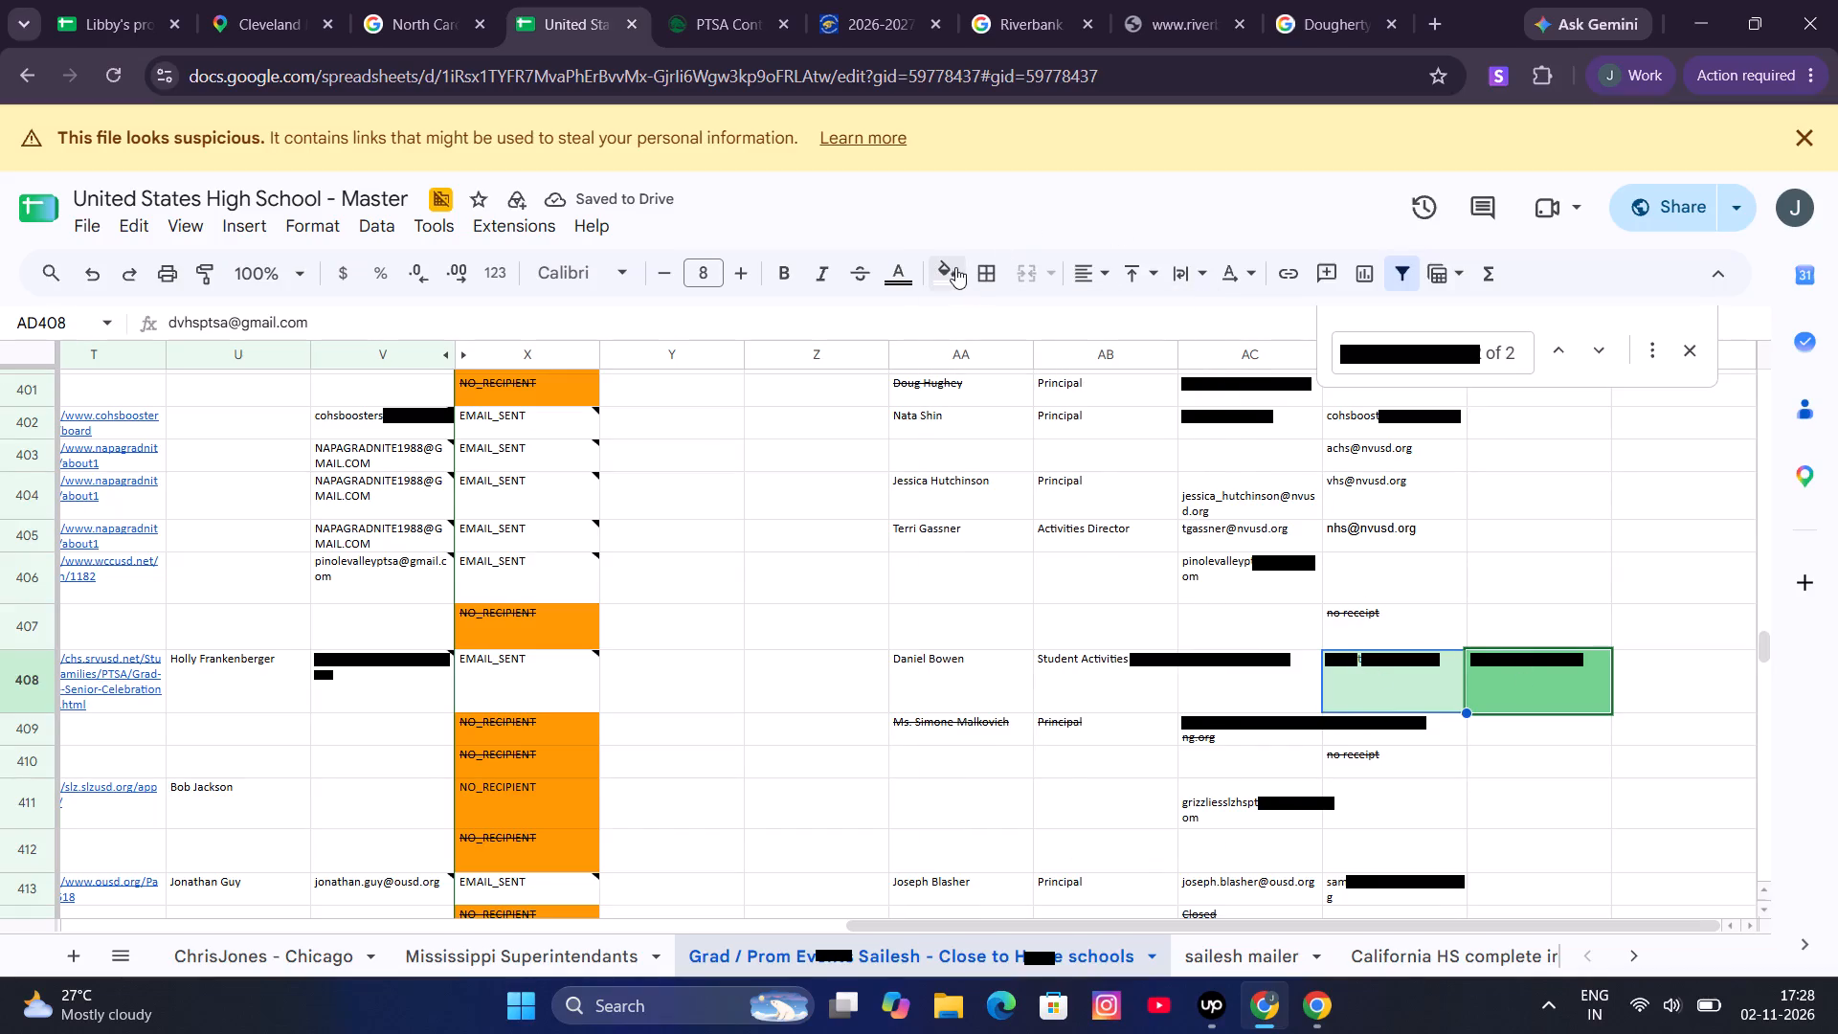
click(954, 267)
click(1080, 384)
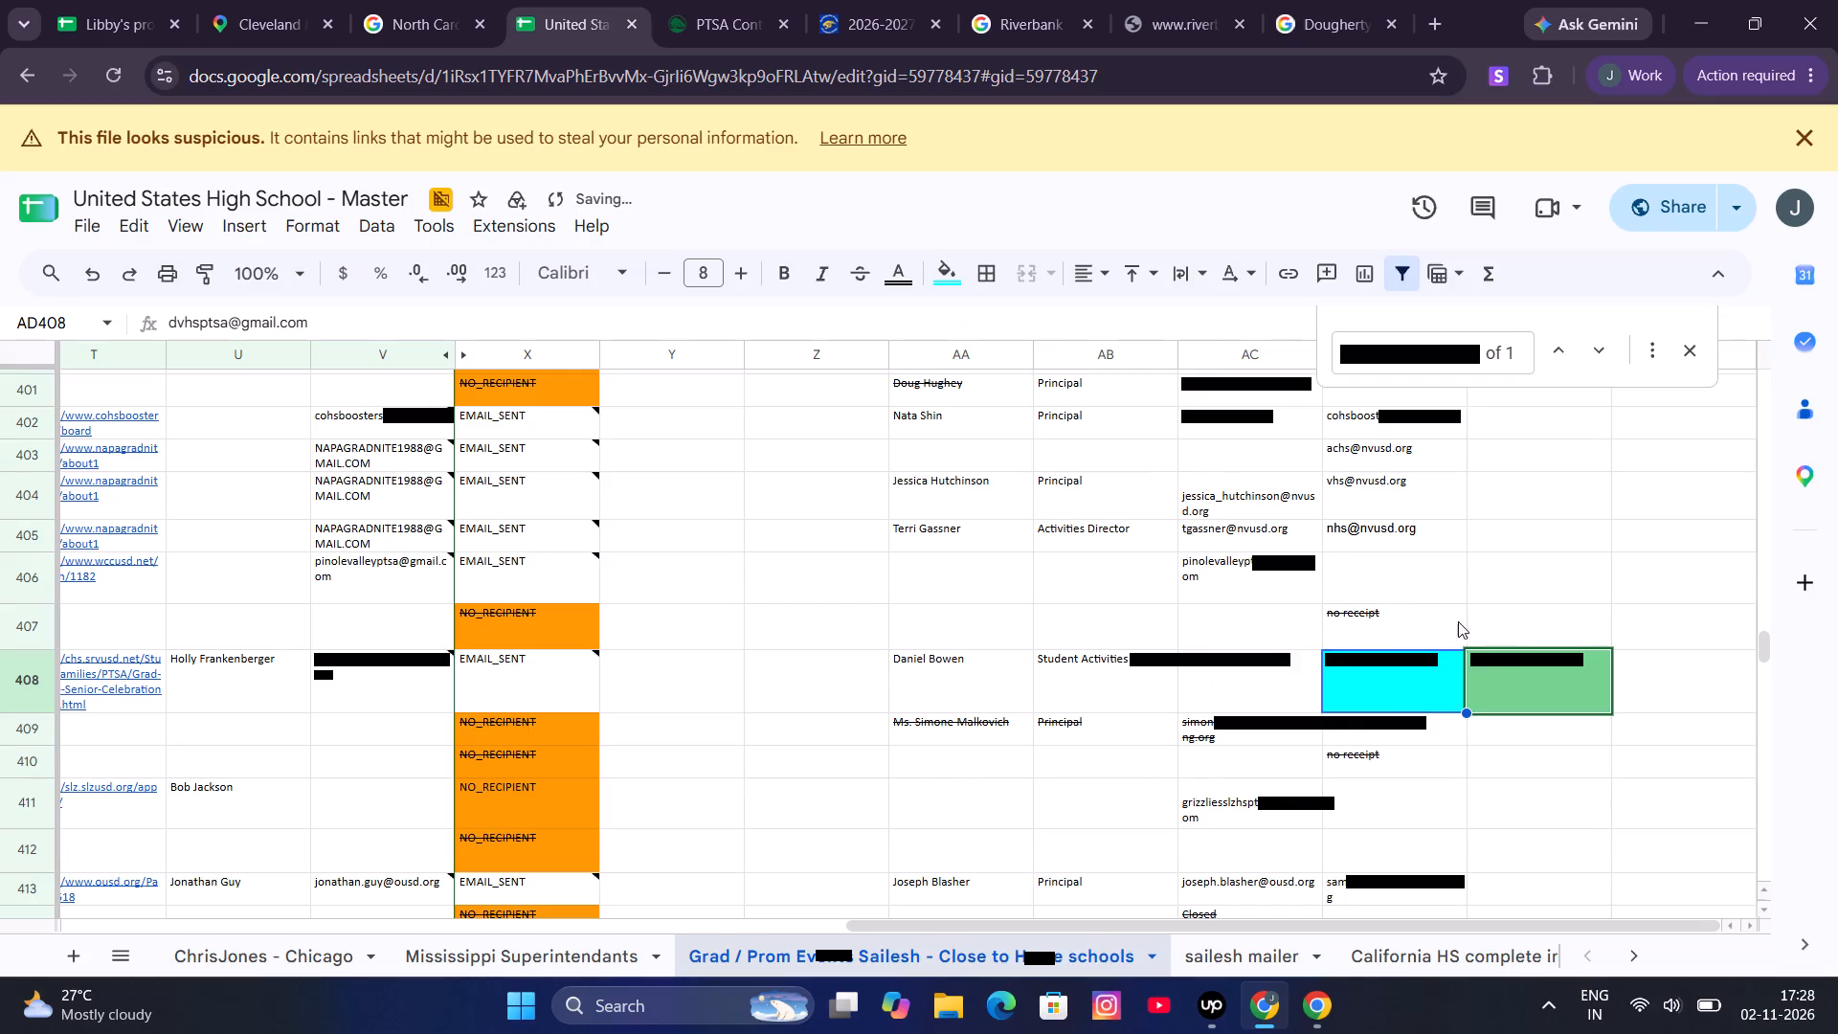
Clear the duplicate PTSA email from cell AE408.
click(1507, 665)
key(BackSpace)
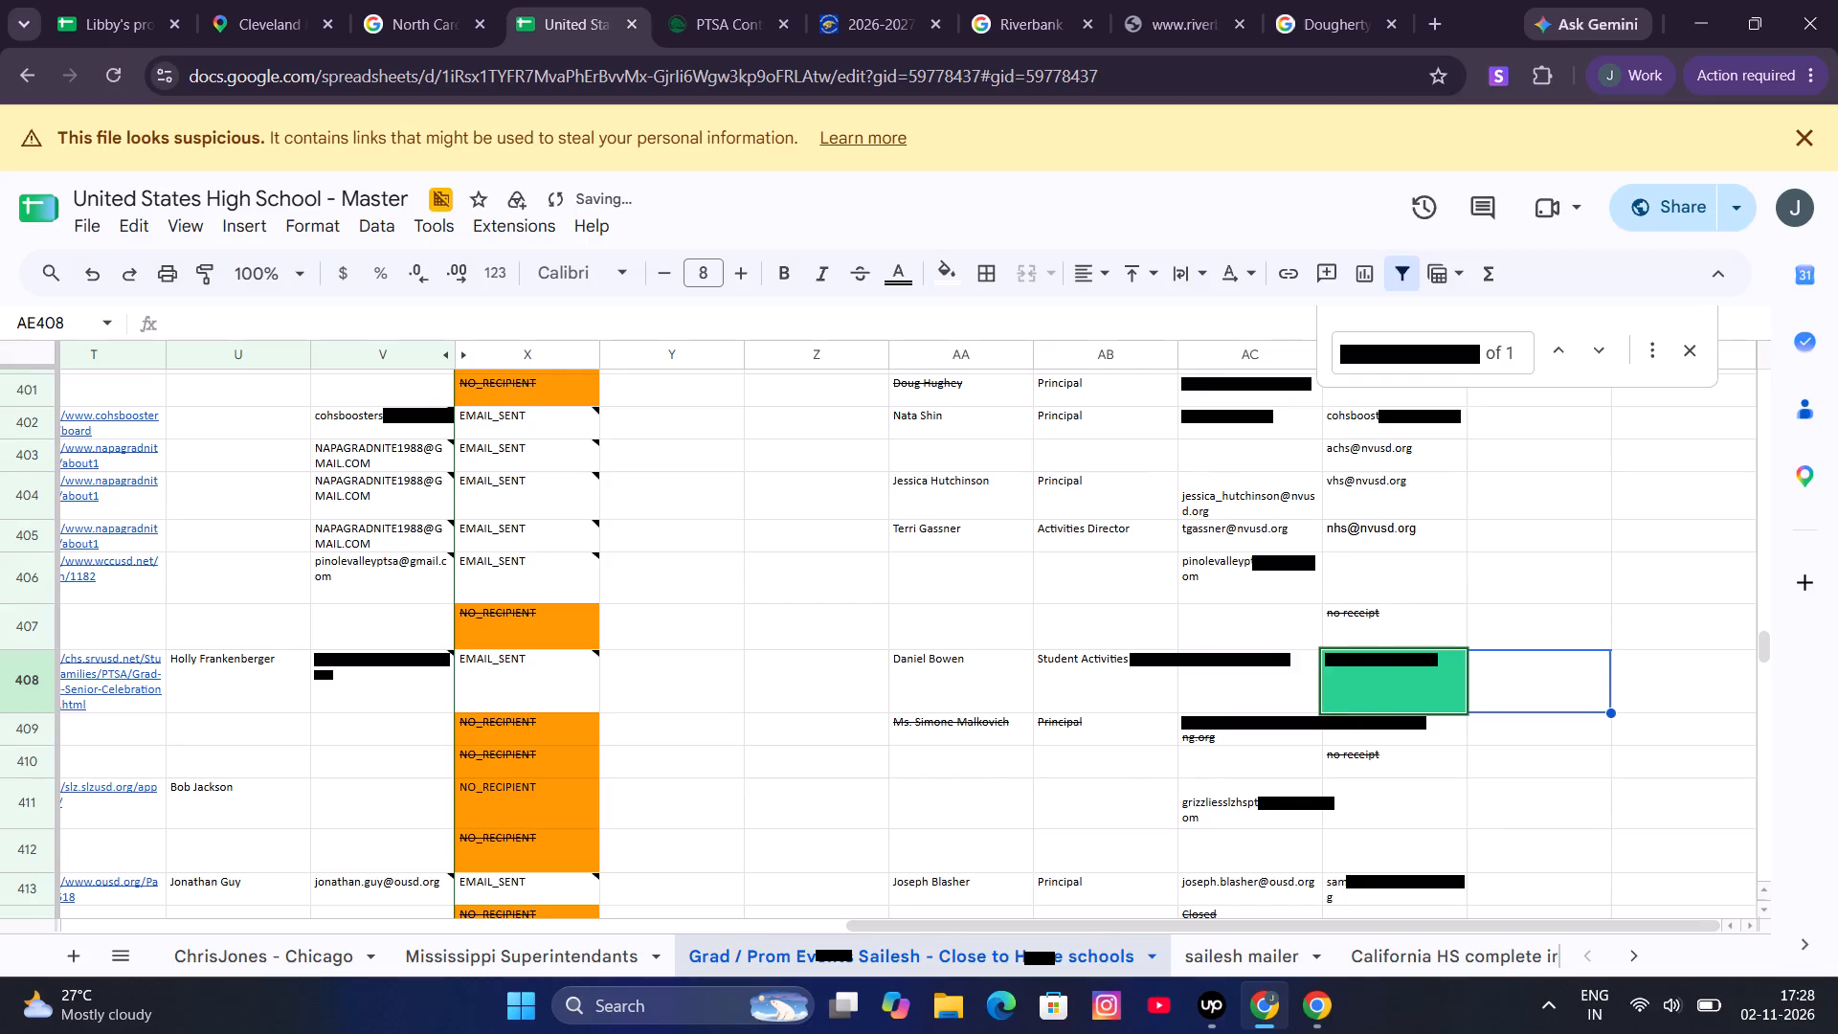
Look through the contact columns in the rows around row 408 for other colour-marked entries.
click(1522, 786)
scroll(1259, 748, down, 1)
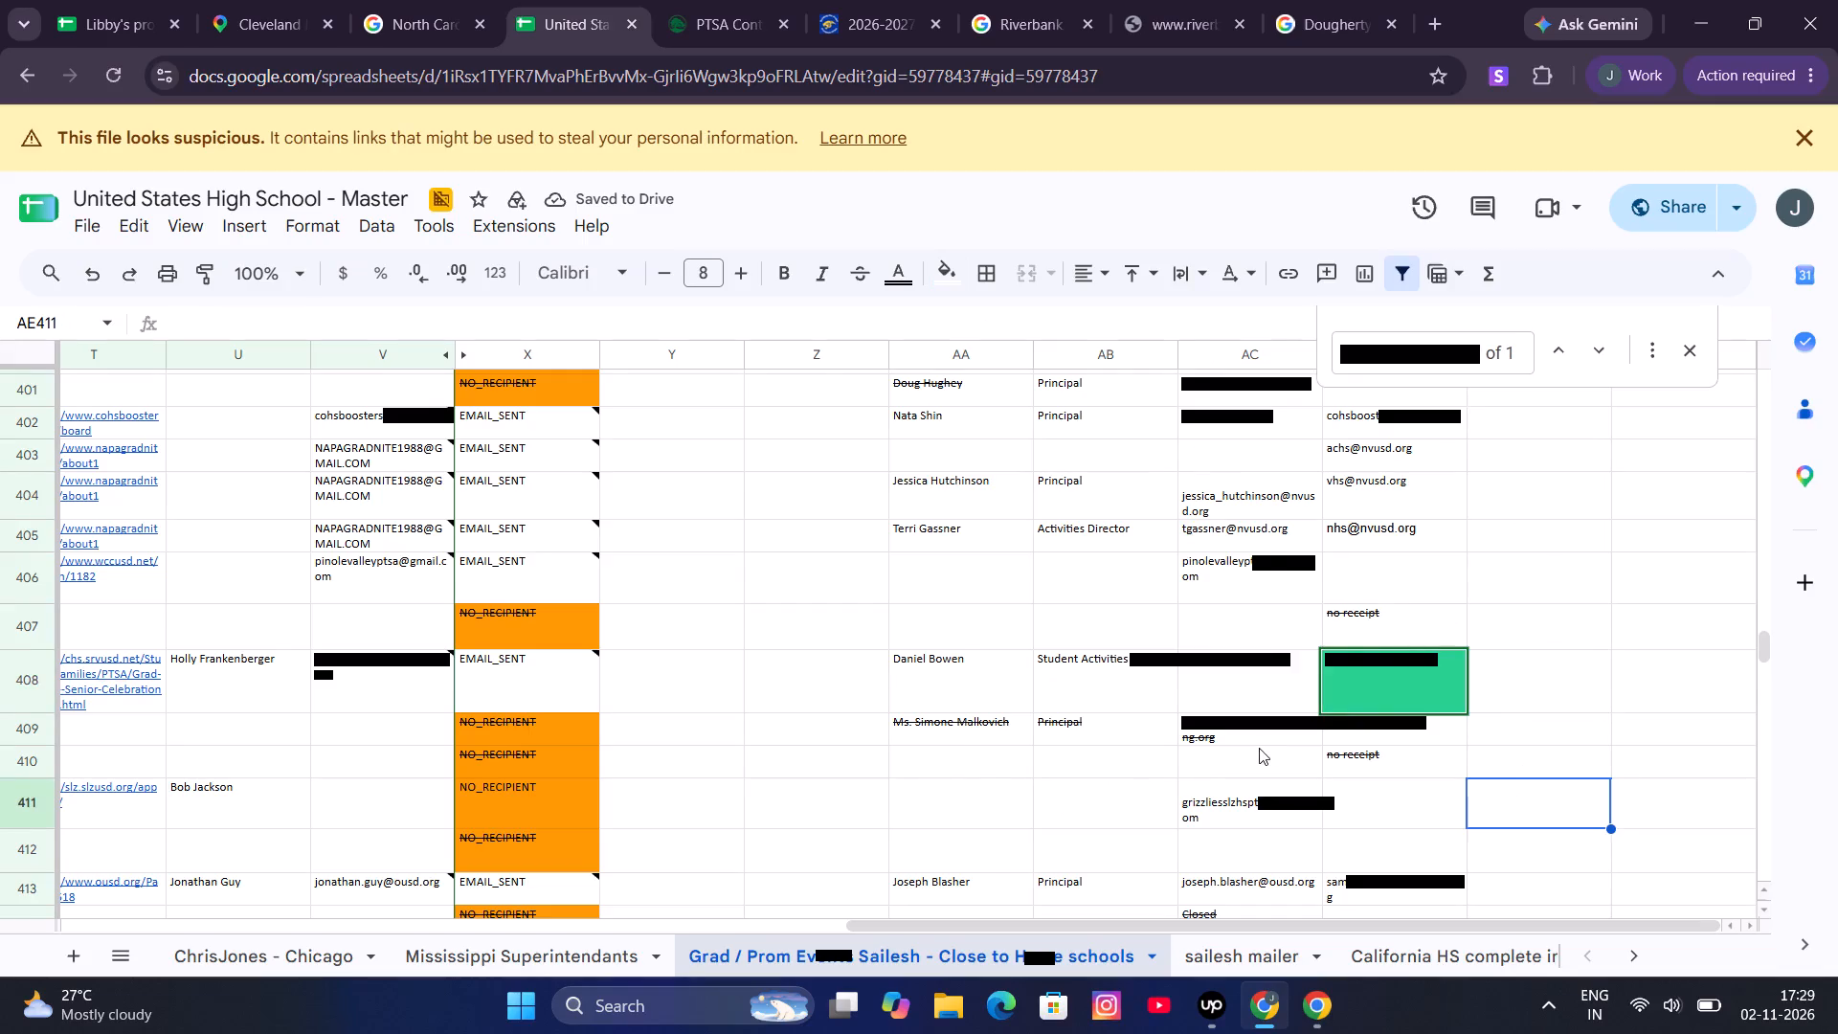
scroll(1259, 748, down, 3)
scroll(1259, 749, up, 8)
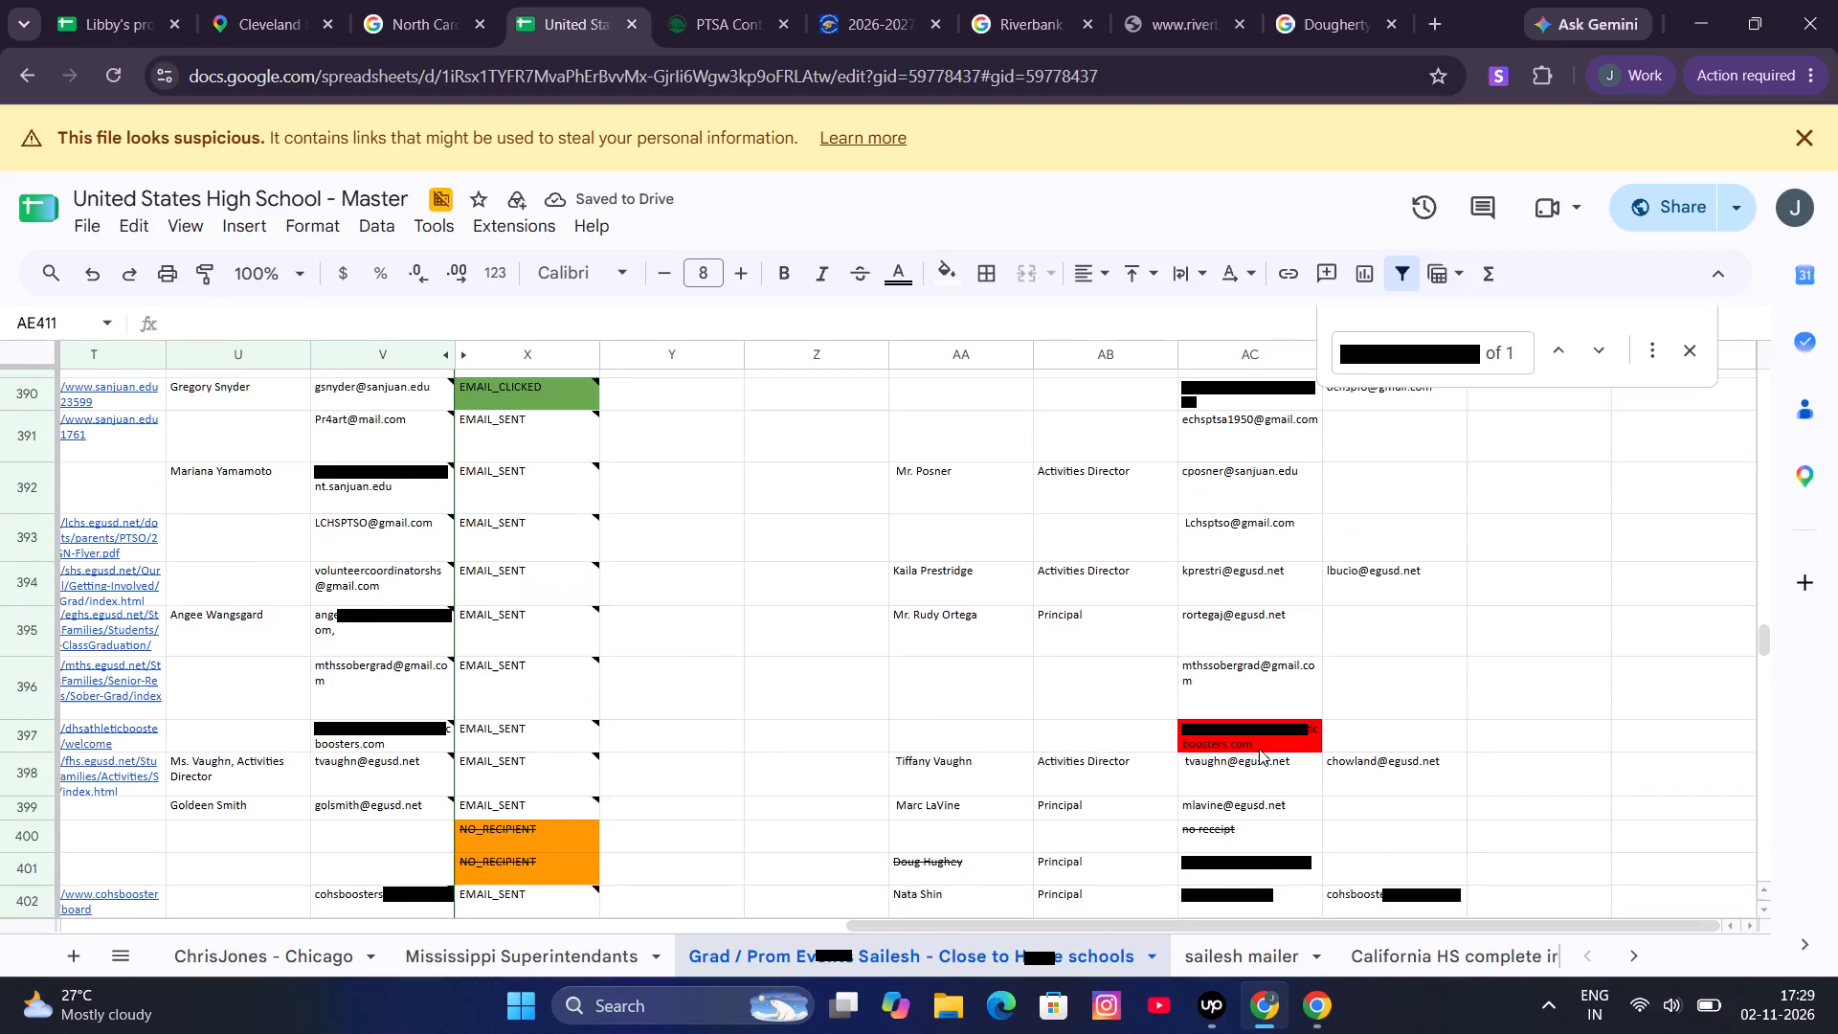
scroll(1259, 749, down, 3)
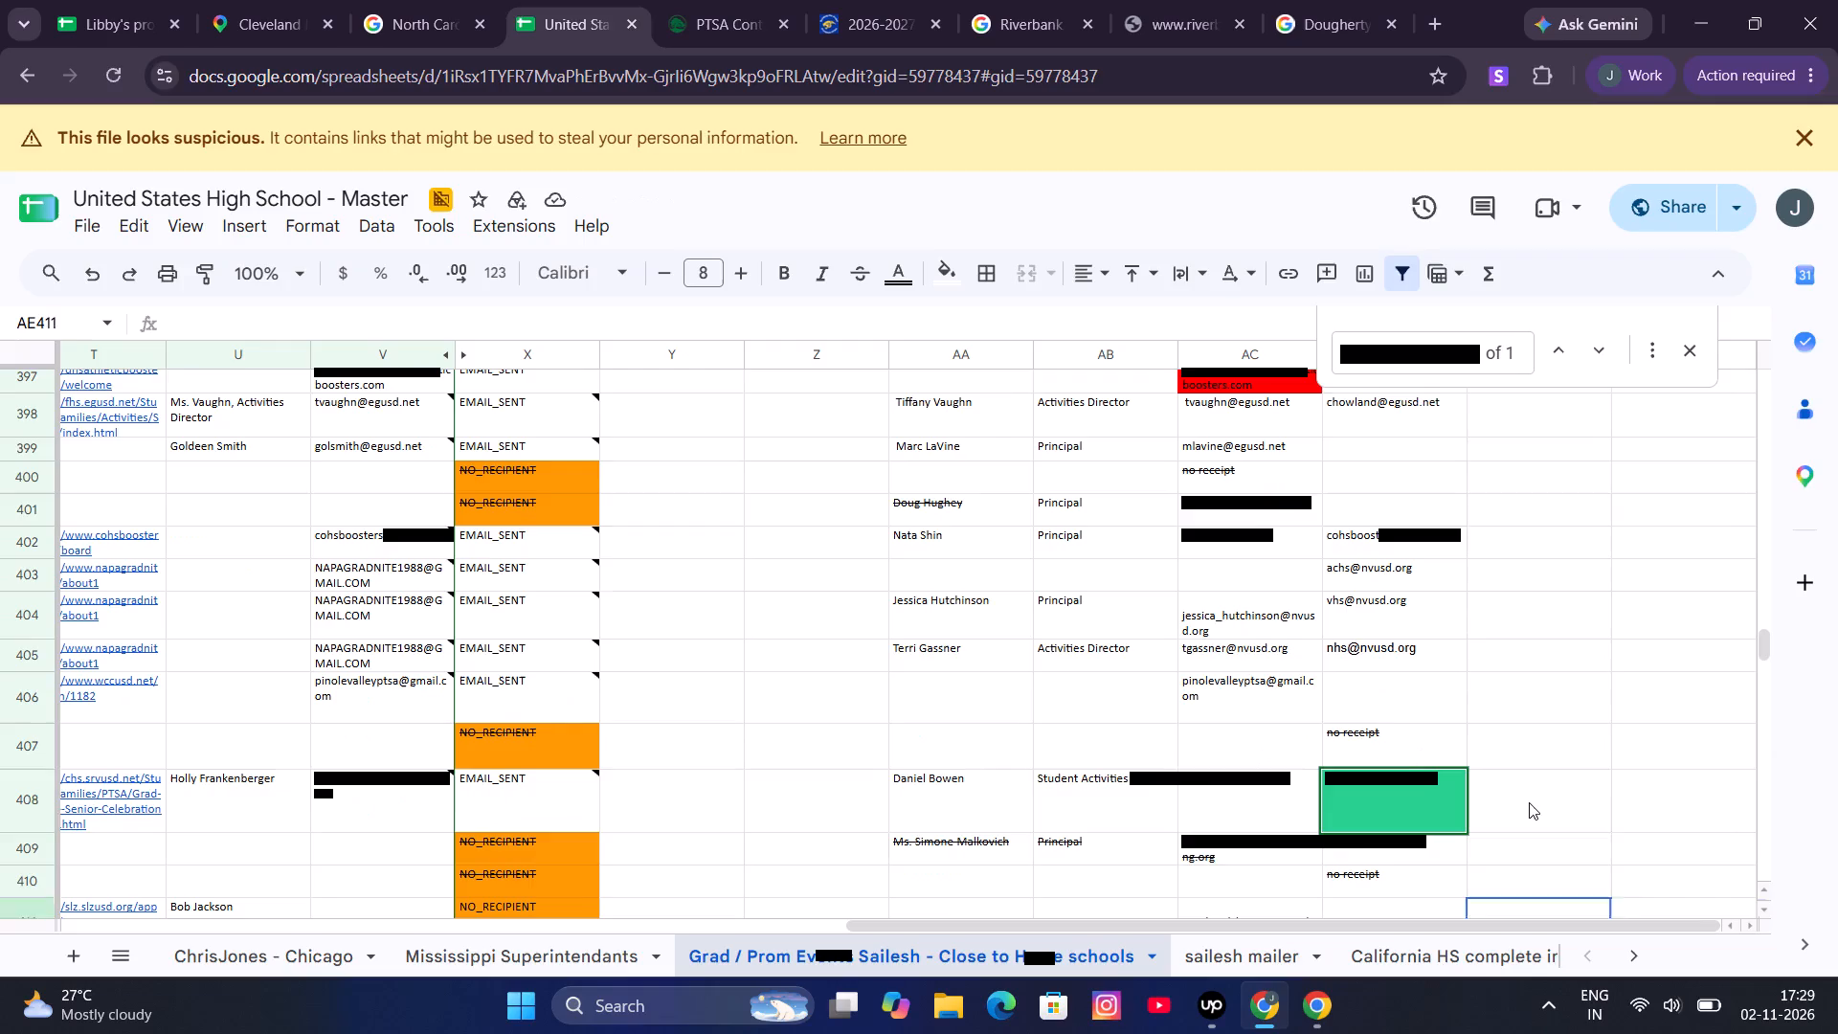
Close the sheet search for the PTSA email.
click(1529, 802)
double_click(1412, 750)
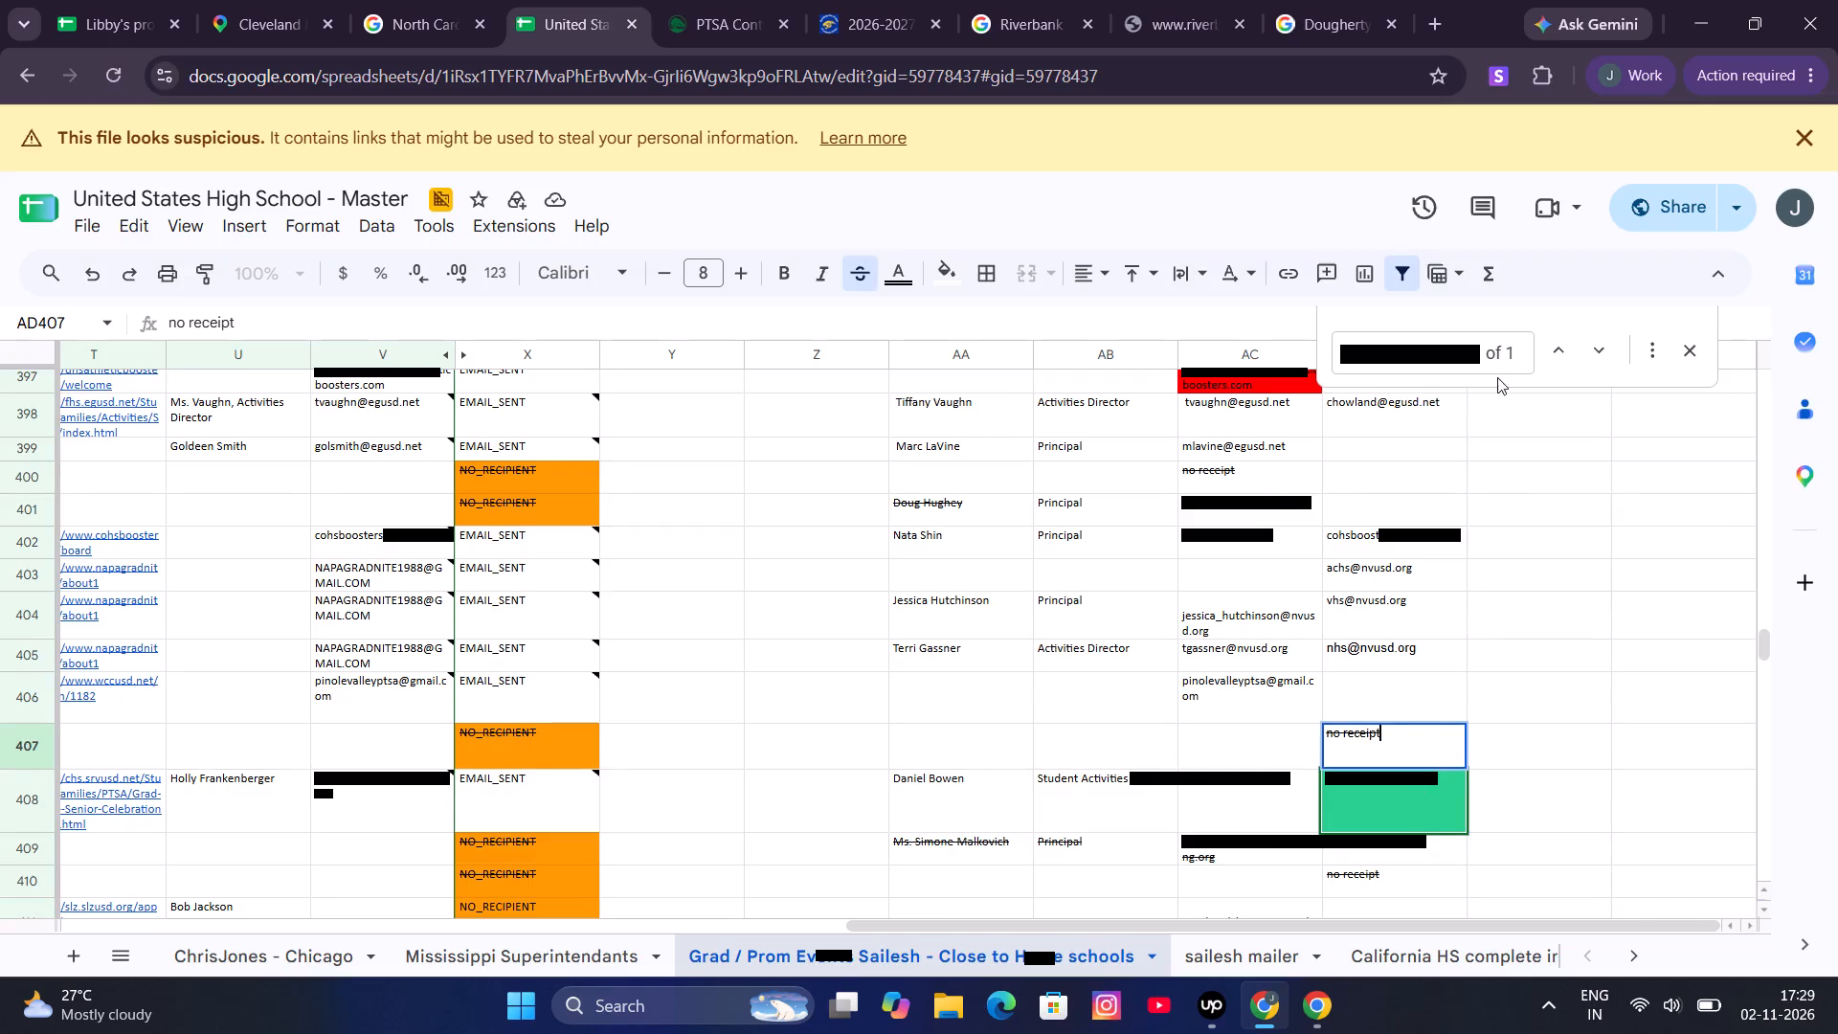
click(1689, 356)
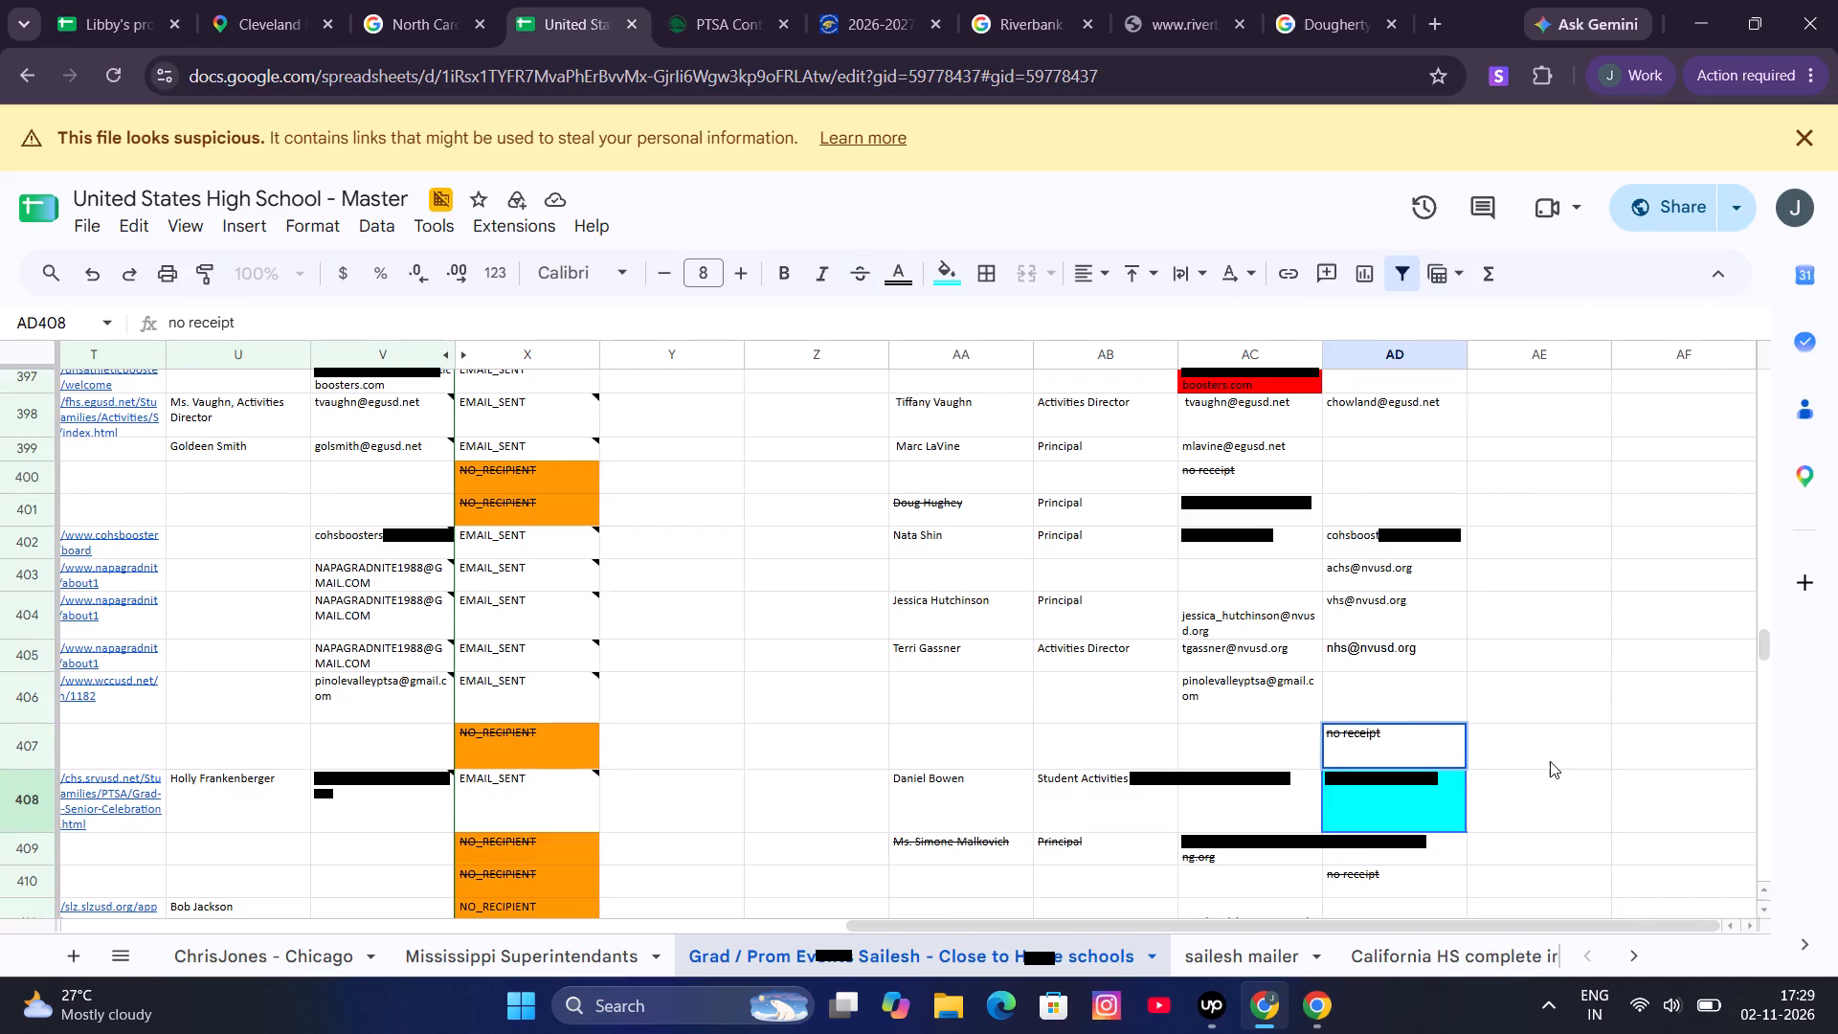
Scan the updated contact columns of the Grad / Prom Events sheet from row 407 up to its first rows.
click(1550, 761)
scroll(1352, 682, up, 15)
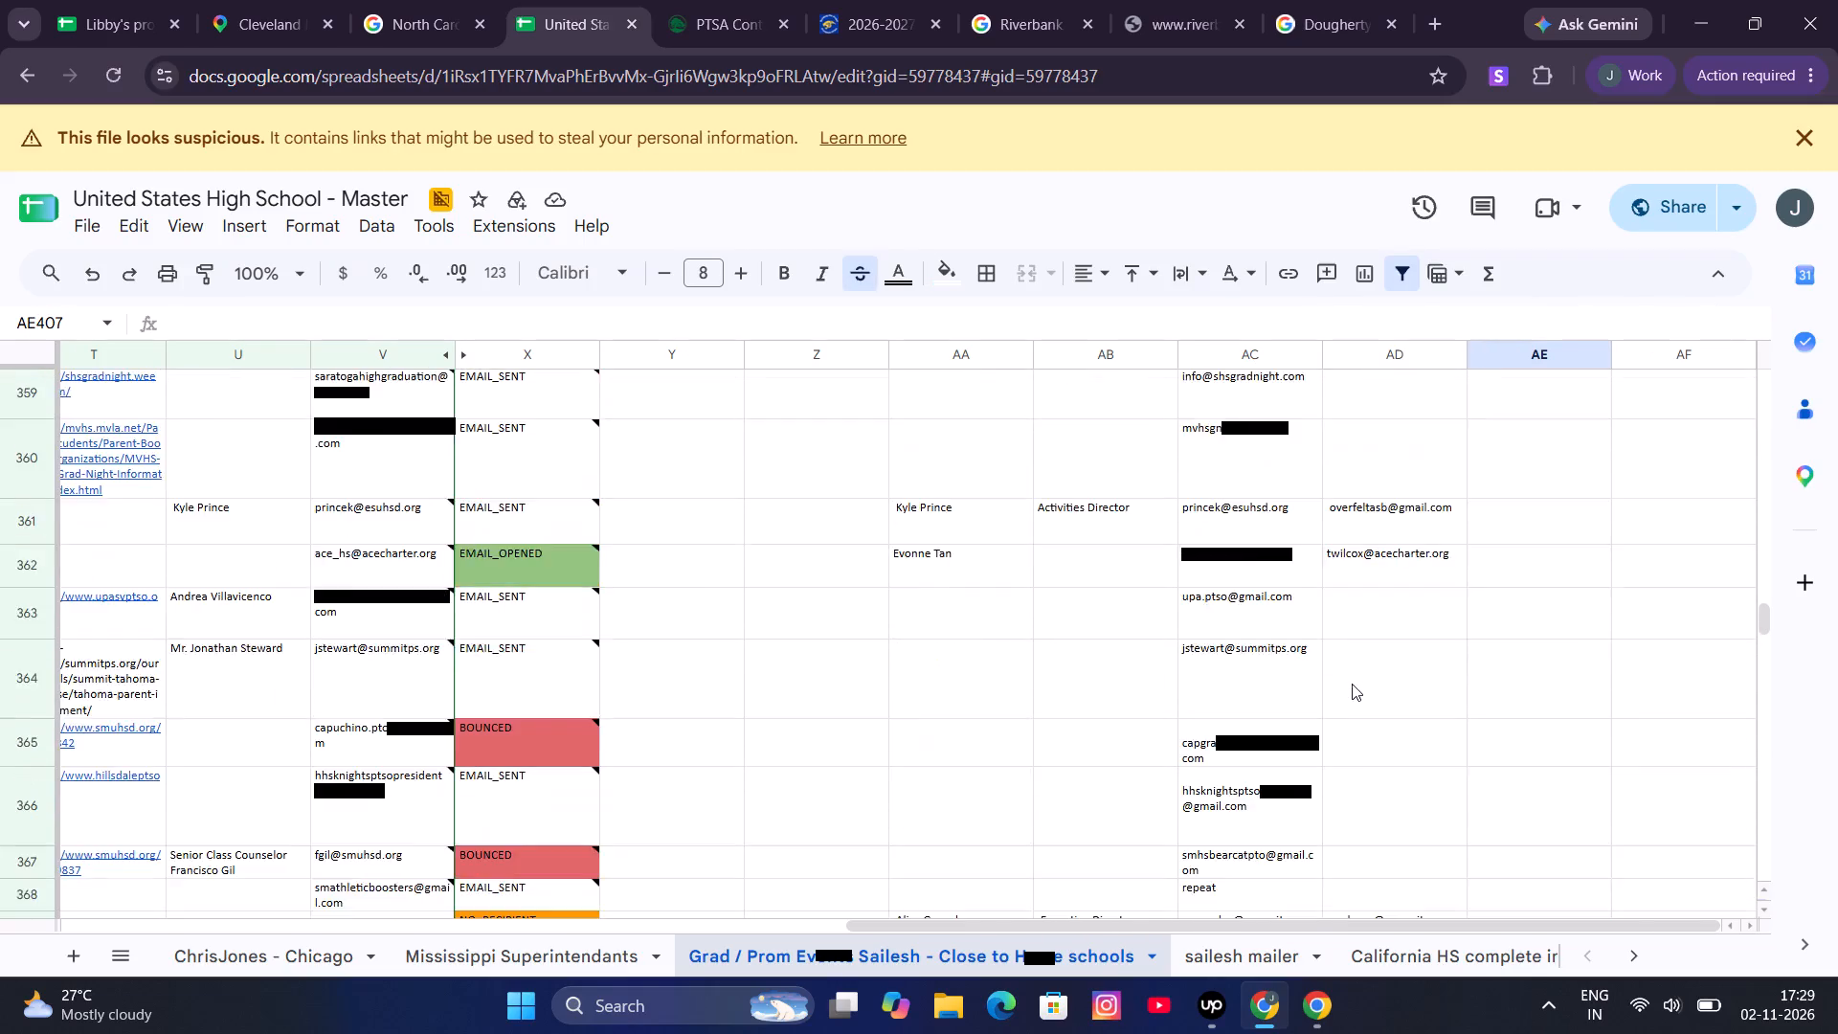
scroll(1352, 684, up, 8)
scroll(1351, 685, up, 15)
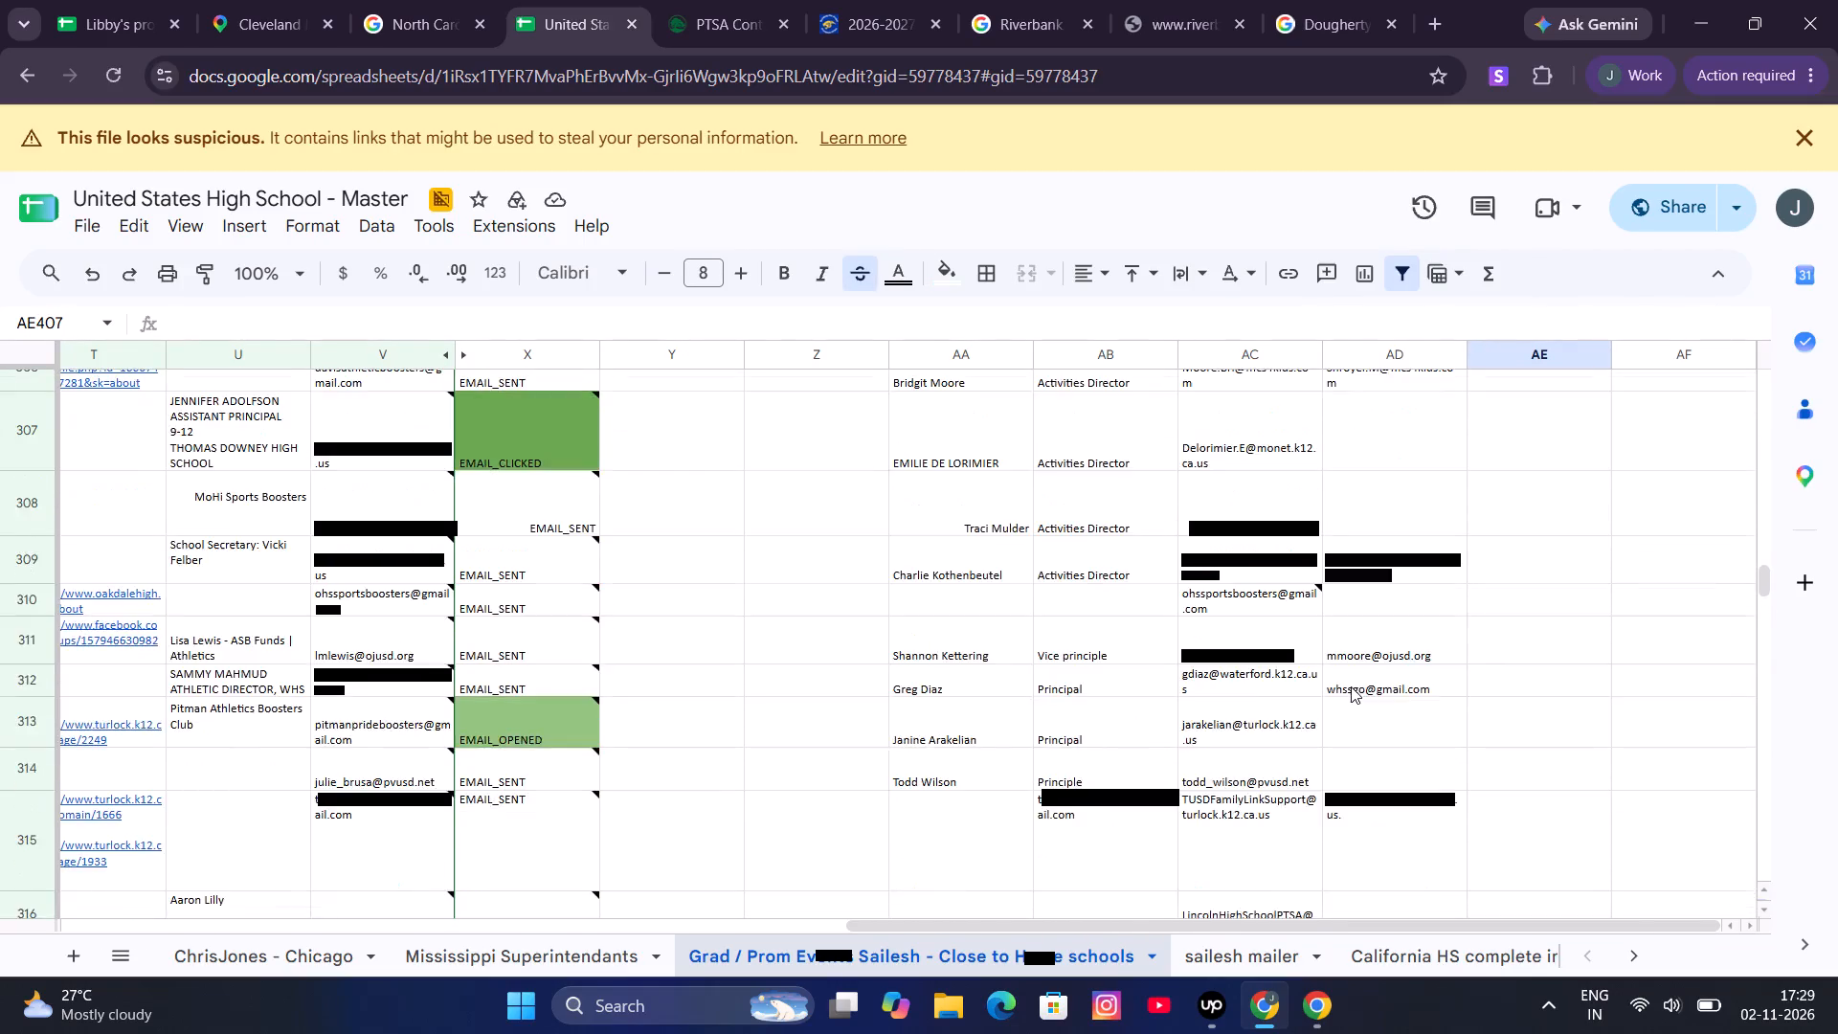
scroll(1351, 686, up, 20)
scroll(1351, 686, up, 6)
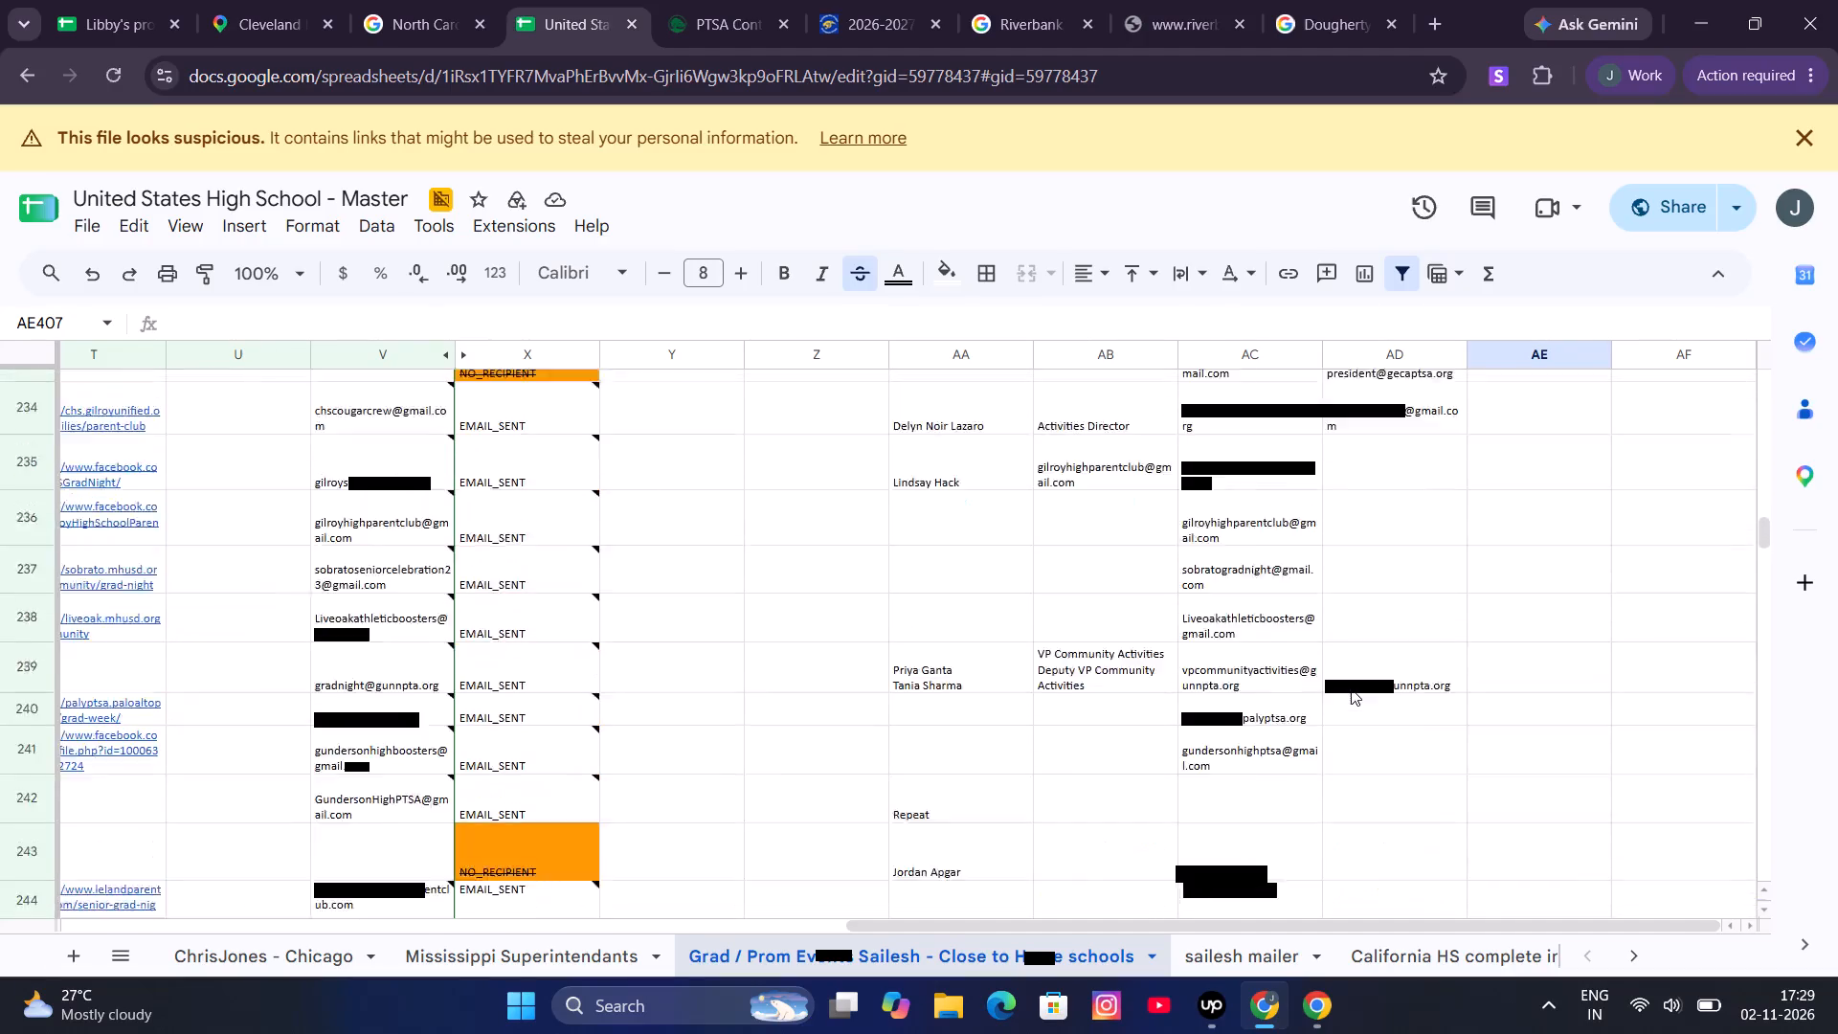
scroll(1351, 688, up, 15)
scroll(1351, 690, down, 7)
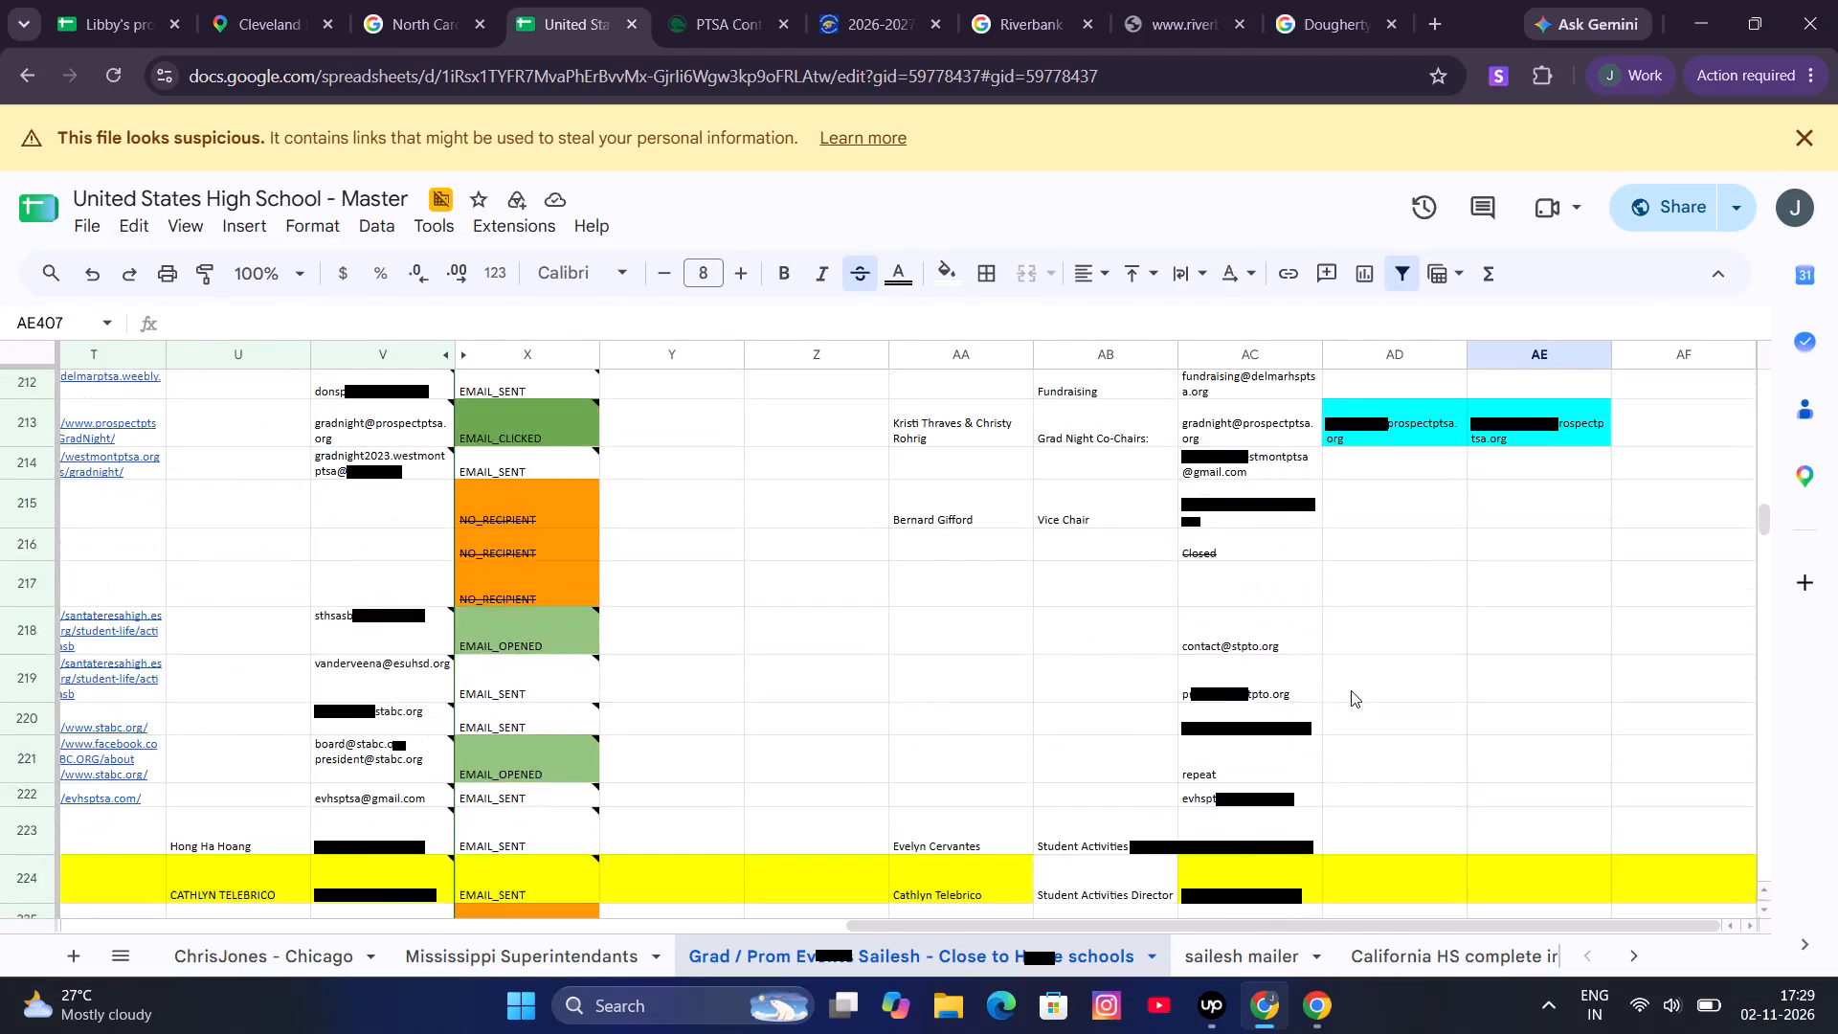
scroll(1351, 690, up, 20)
scroll(1351, 690, up, 11)
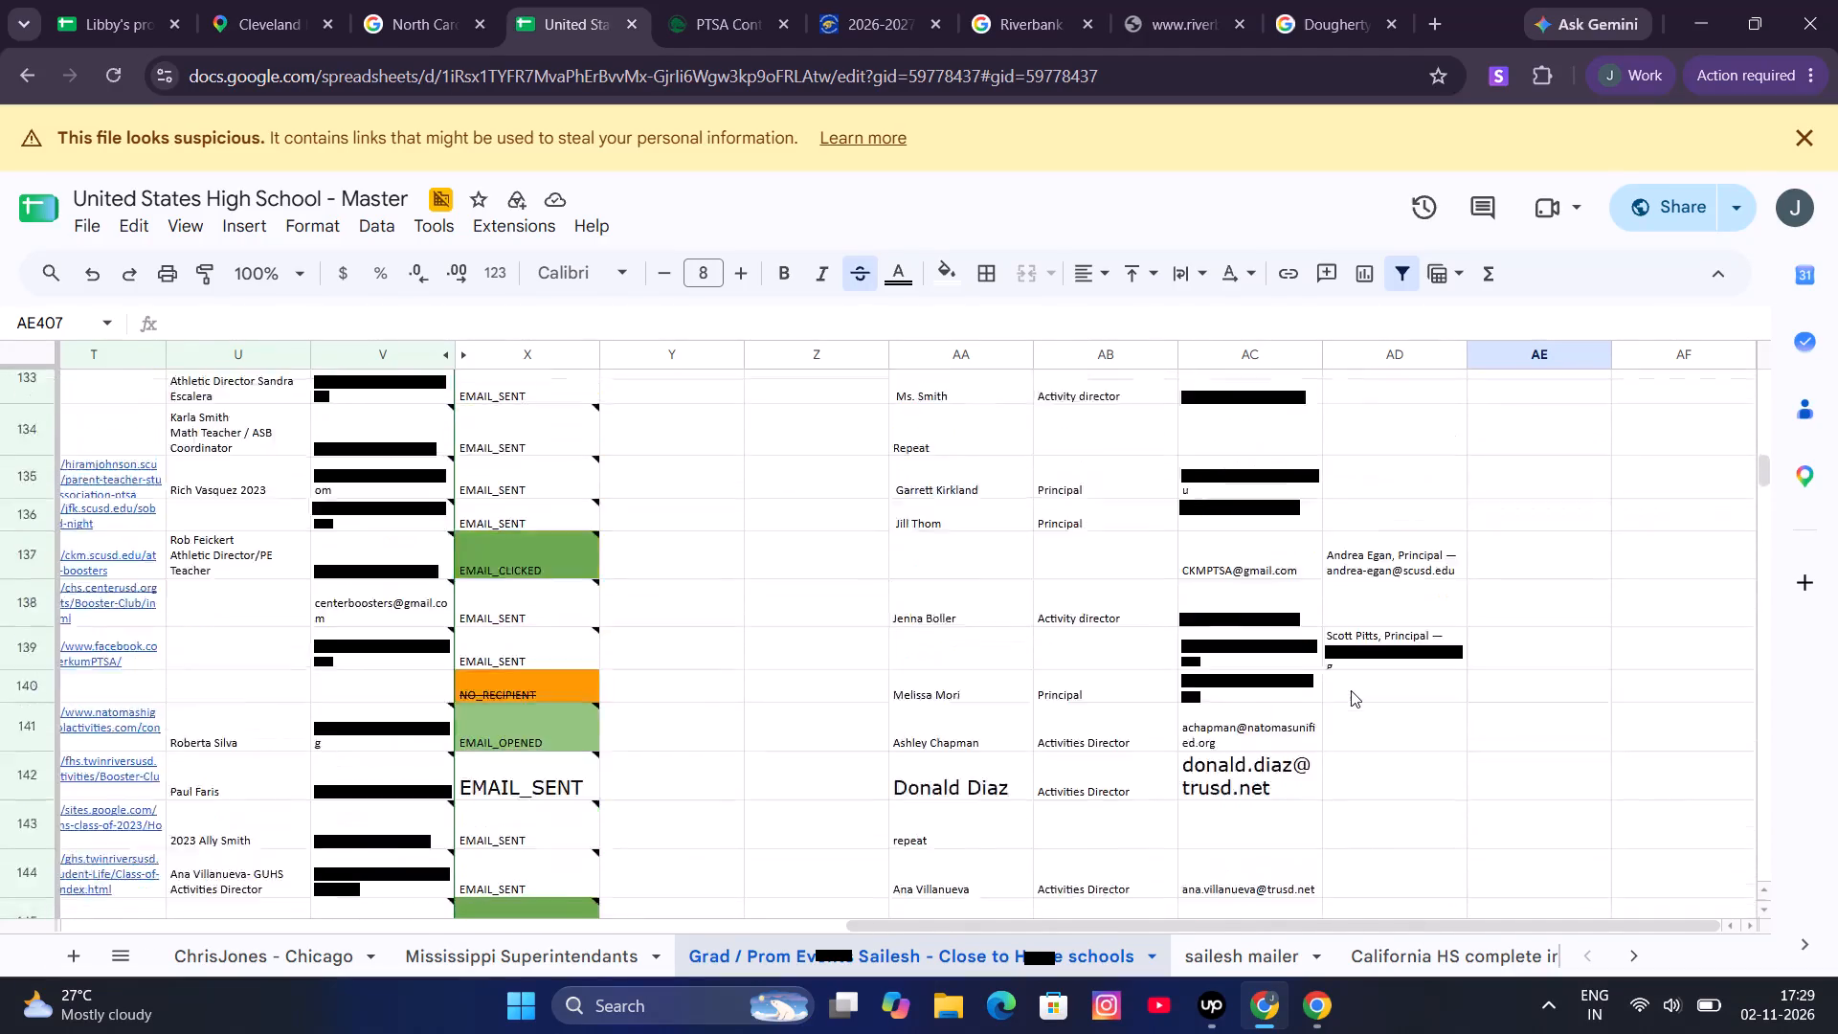
scroll(1351, 690, up, 20)
scroll(1351, 690, up, 11)
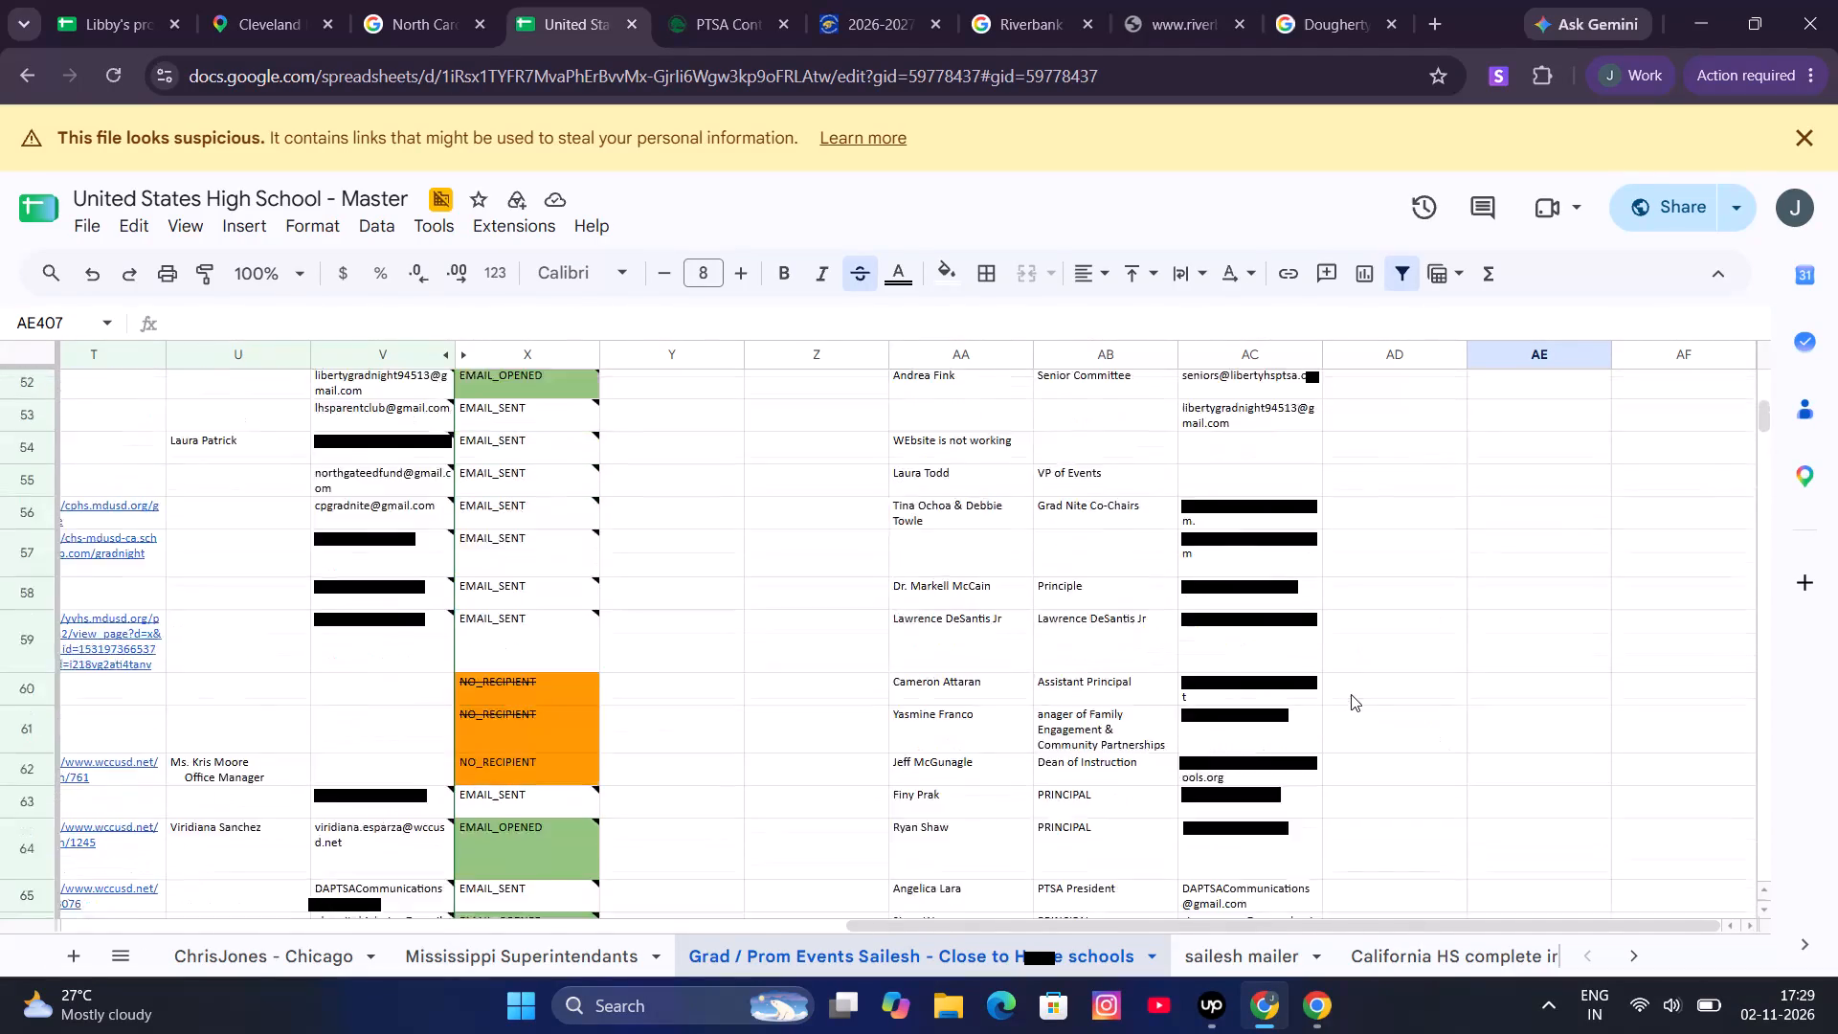
scroll(1351, 694, up, 11)
scroll(1351, 695, up, 18)
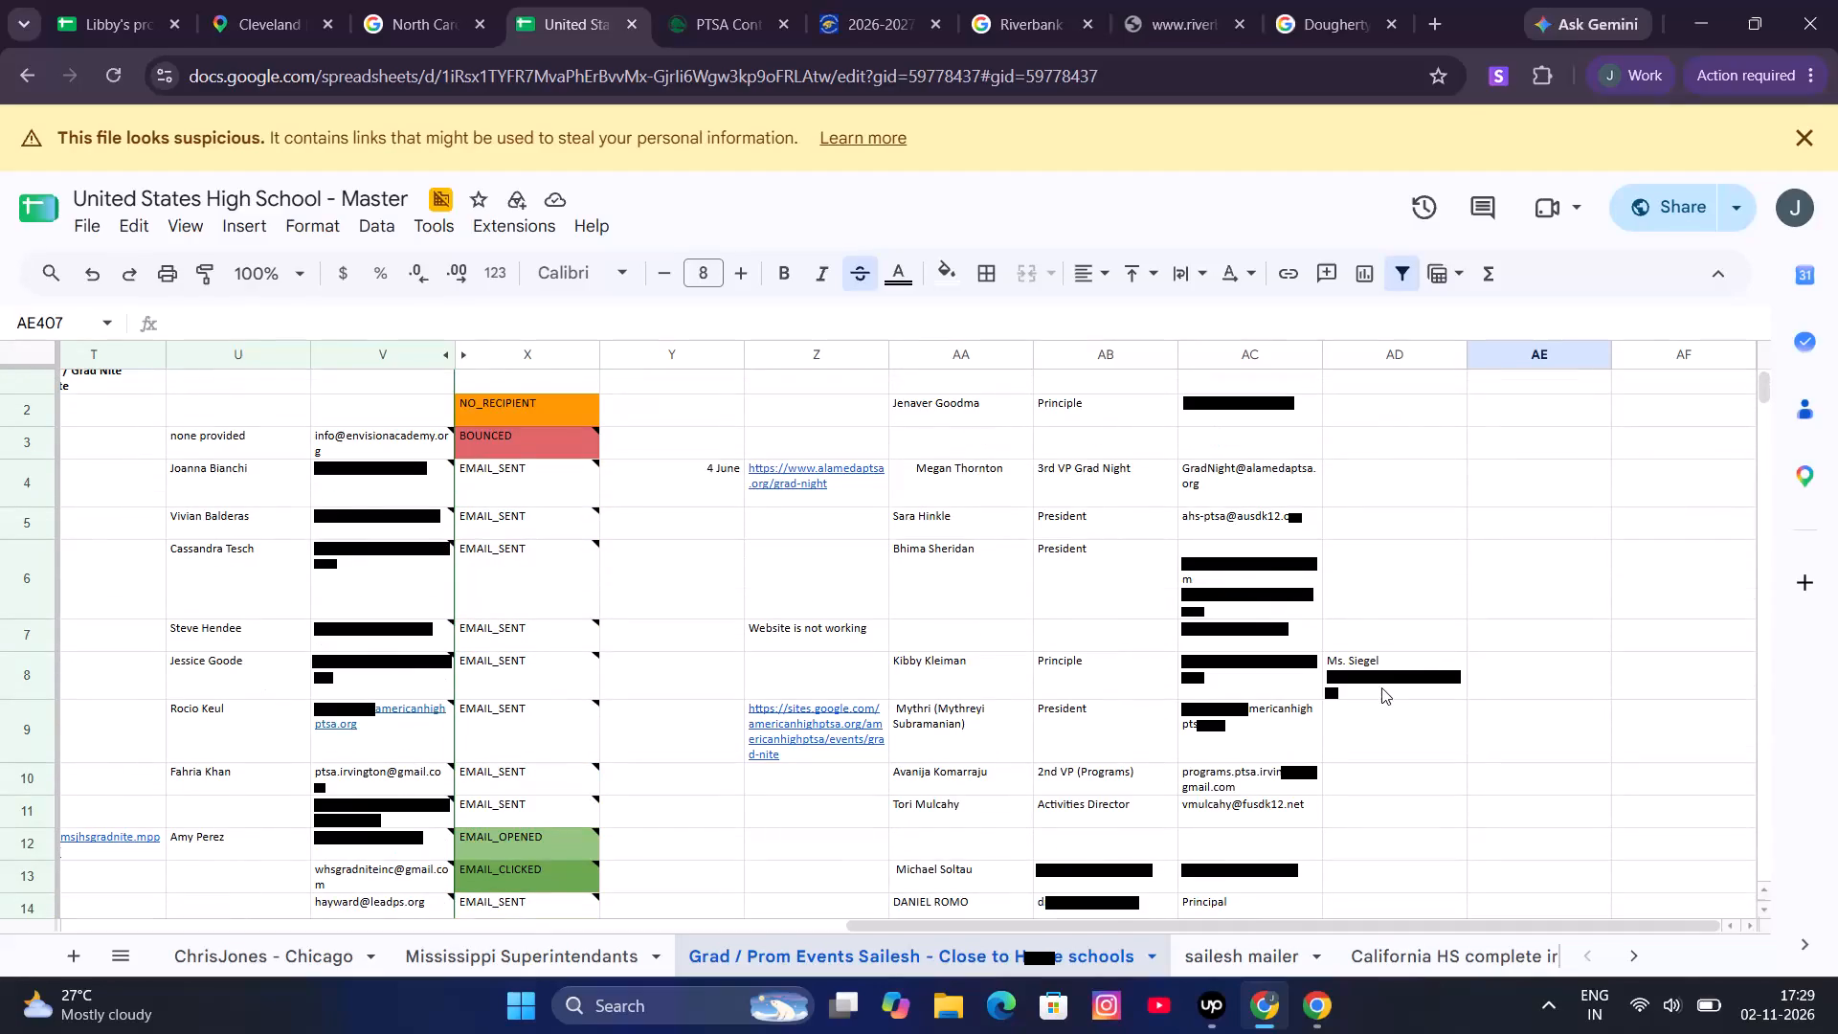
scroll(1381, 687, up, 5)
scroll(1548, 906, up, 4)
Review the email status and updated contact columns from the first rows down past the Dougherty Valley entry in row 408.
scroll(1348, 618, down, 4)
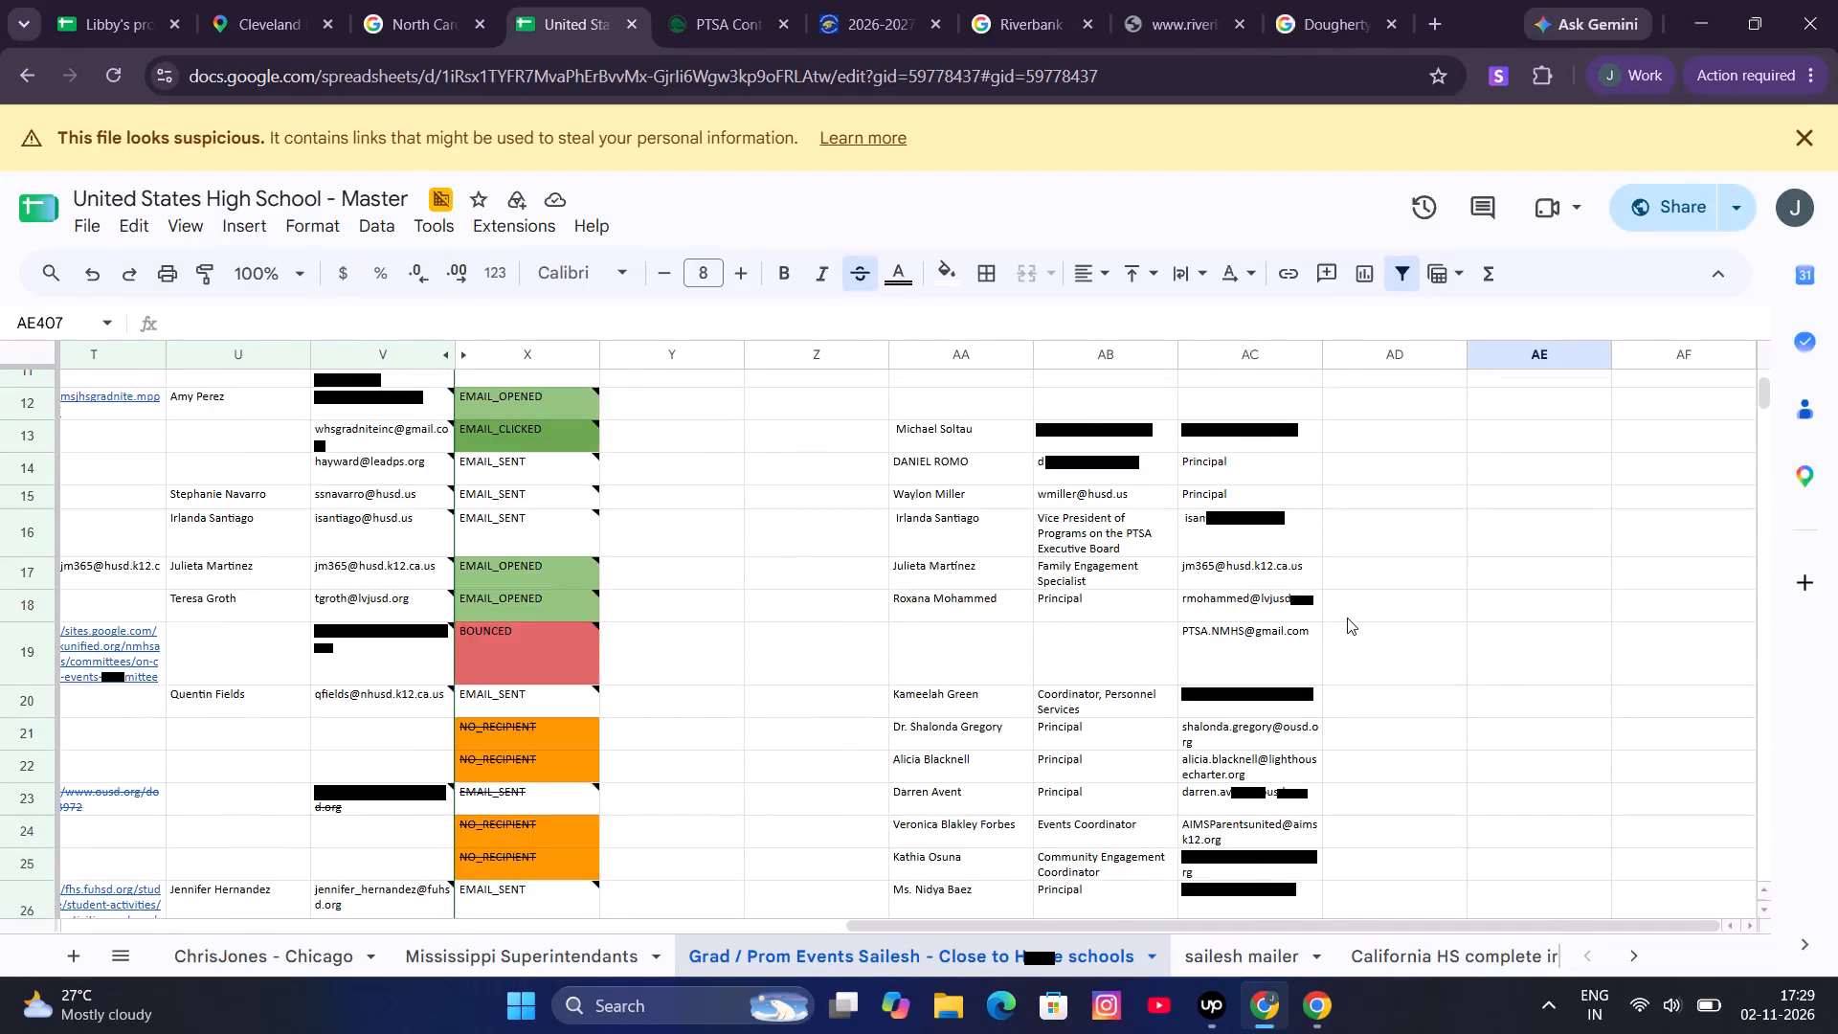
scroll(1345, 614, down, 16)
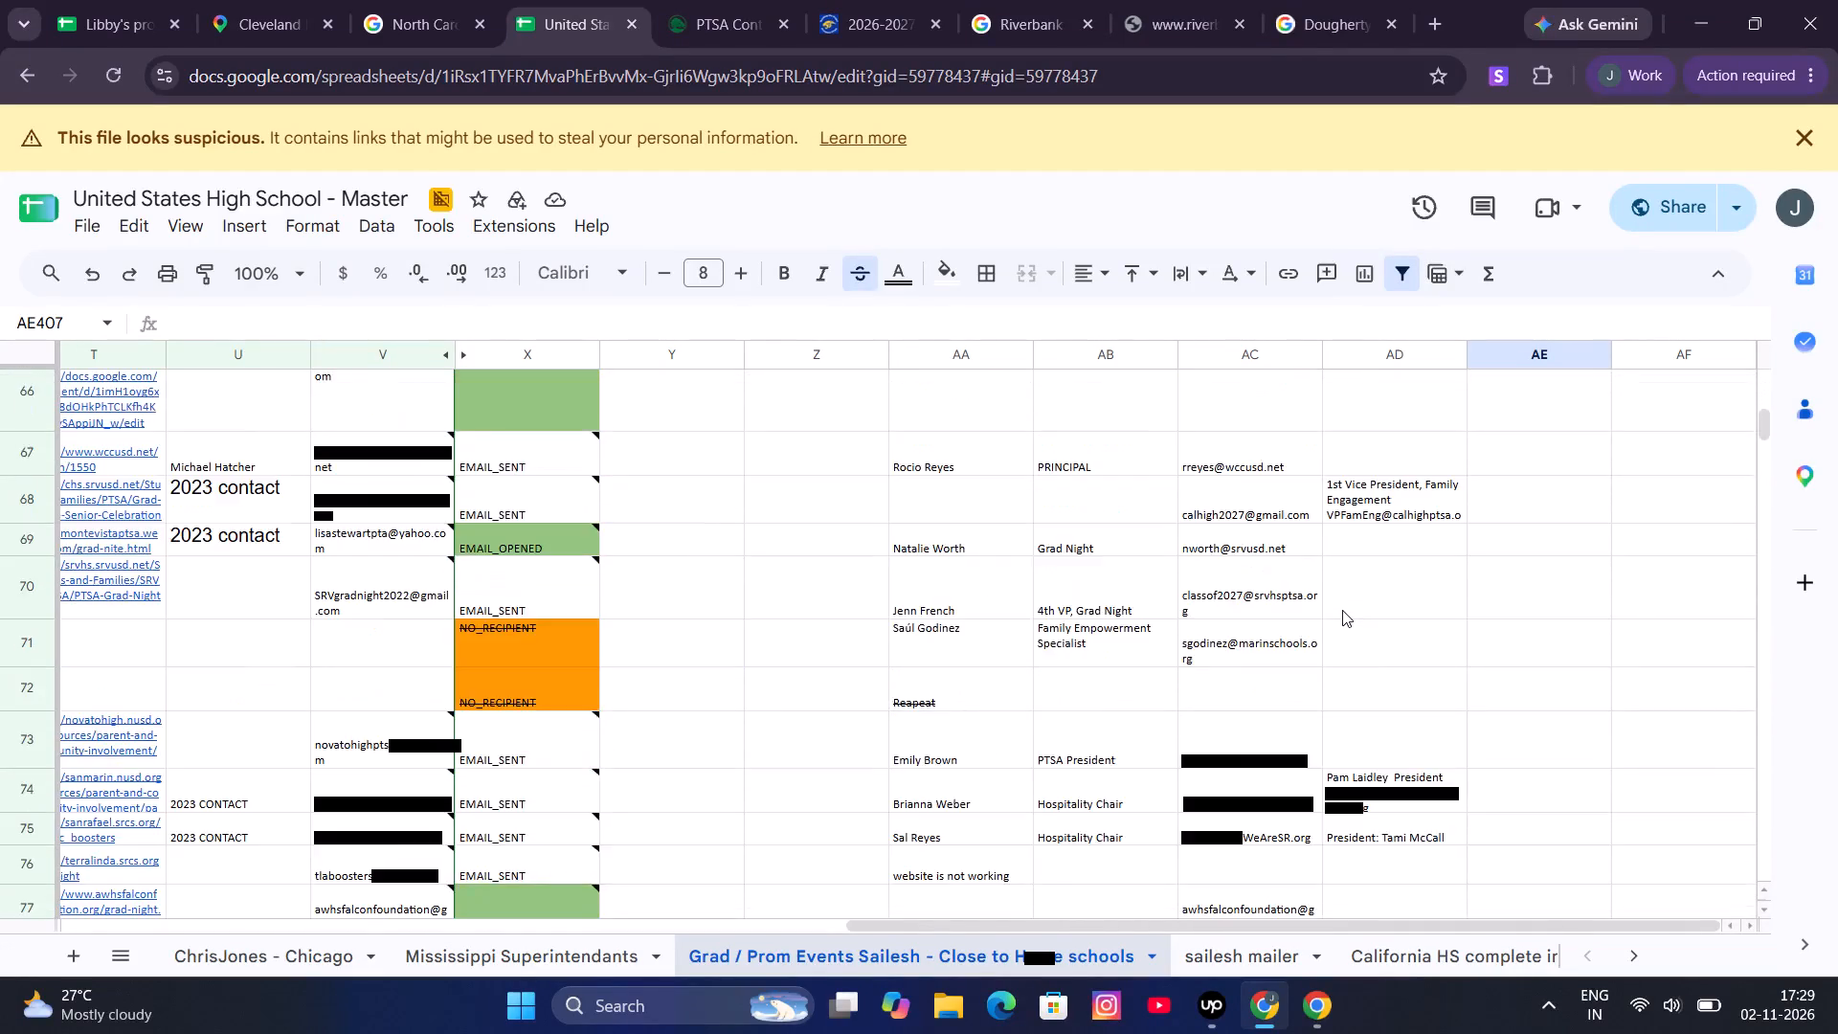
scroll(1342, 610, down, 20)
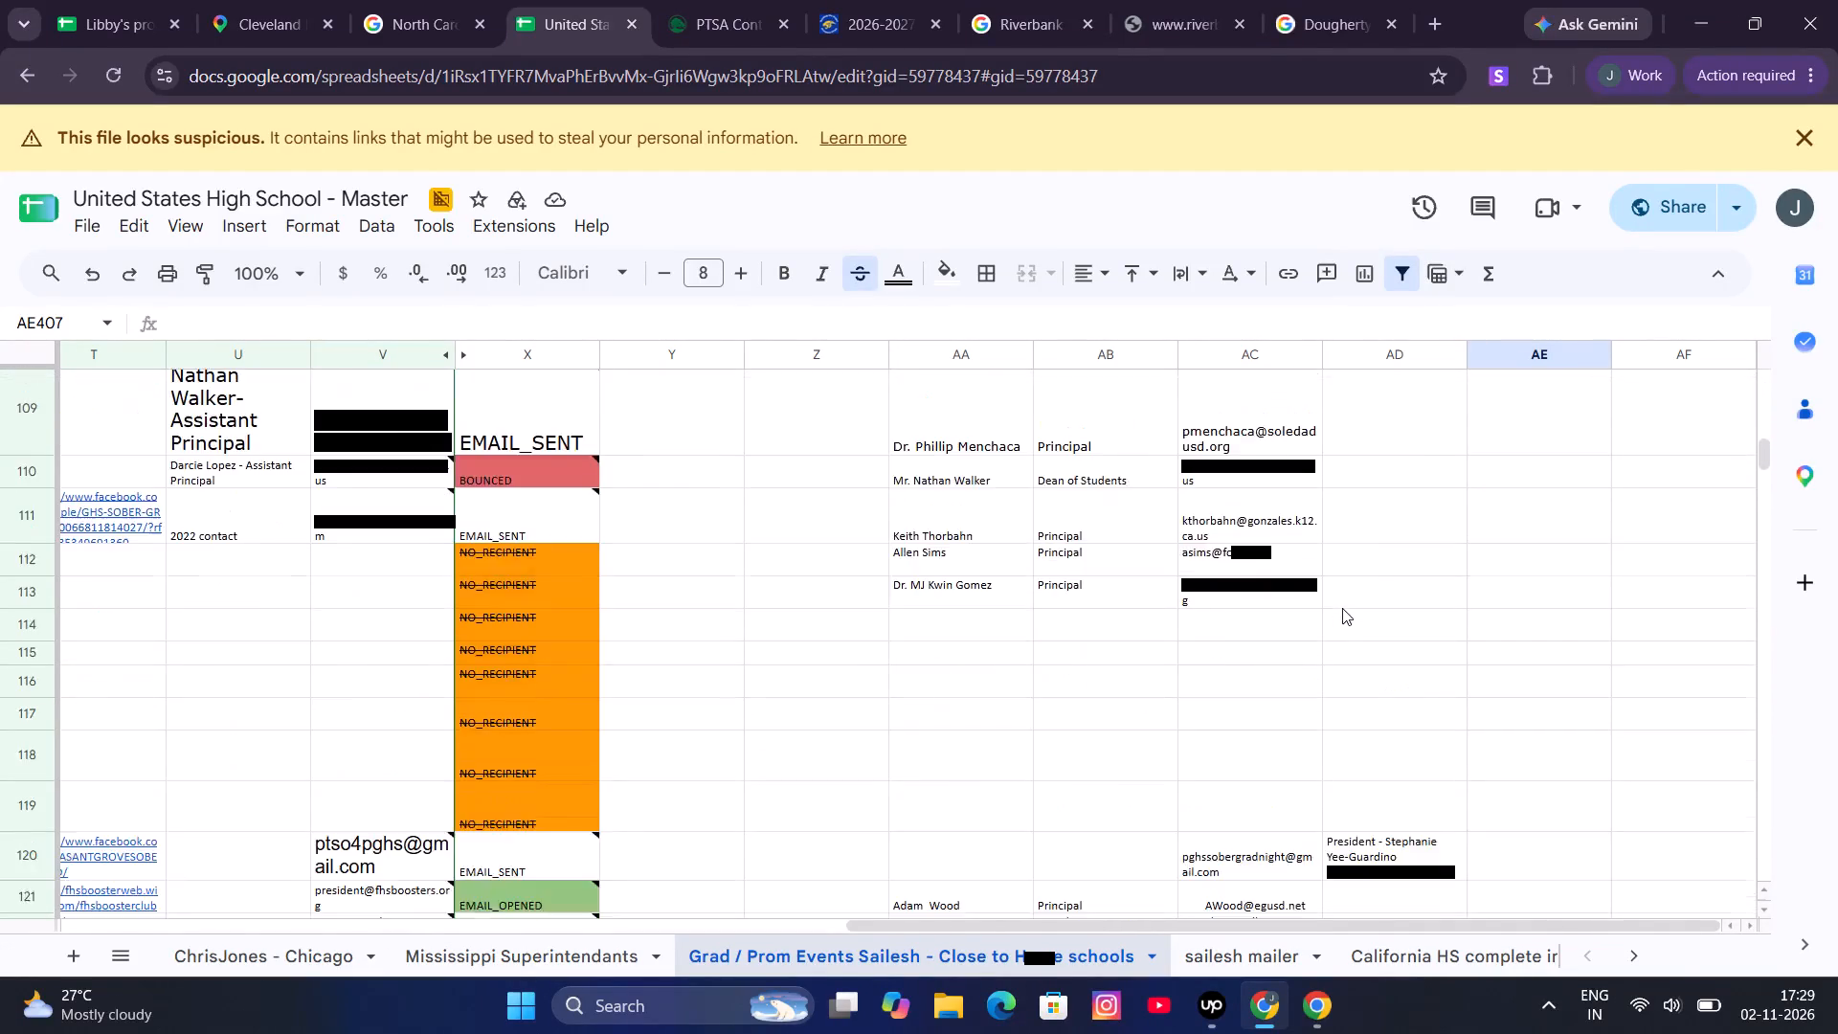
scroll(1342, 608, down, 18)
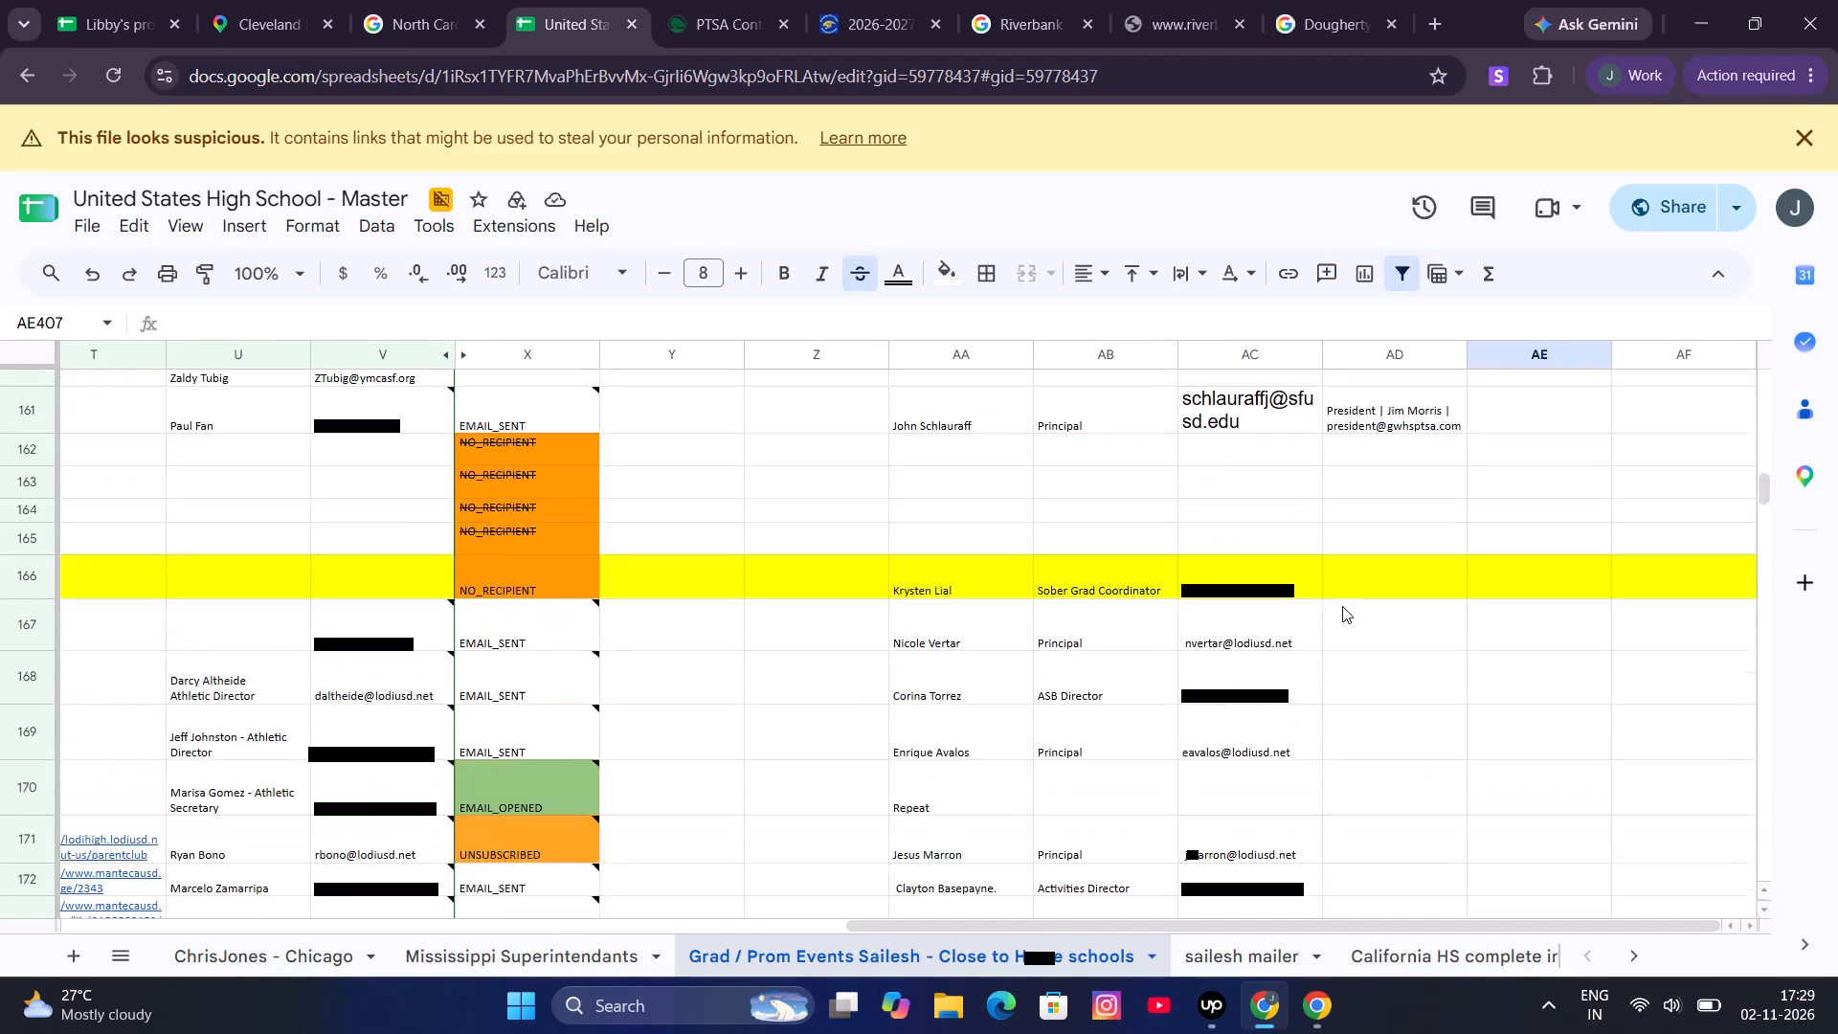
scroll(1342, 606, down, 18)
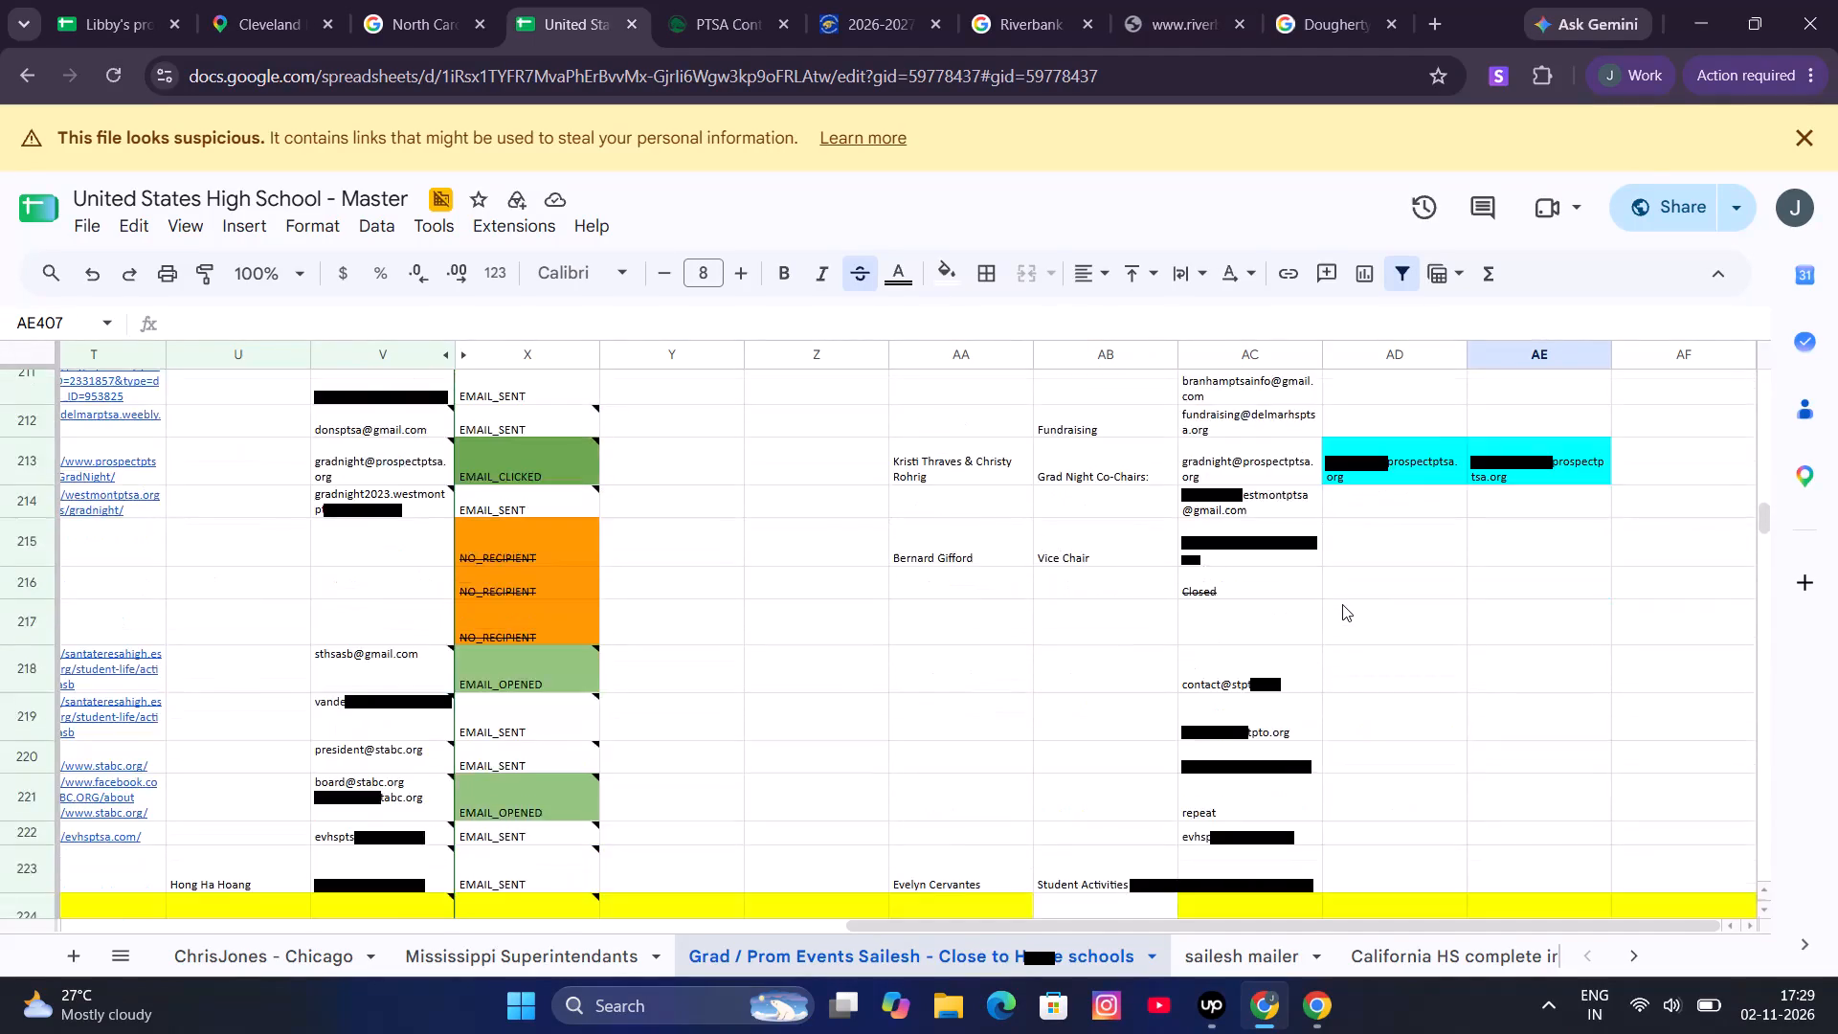
scroll(1342, 604, down, 13)
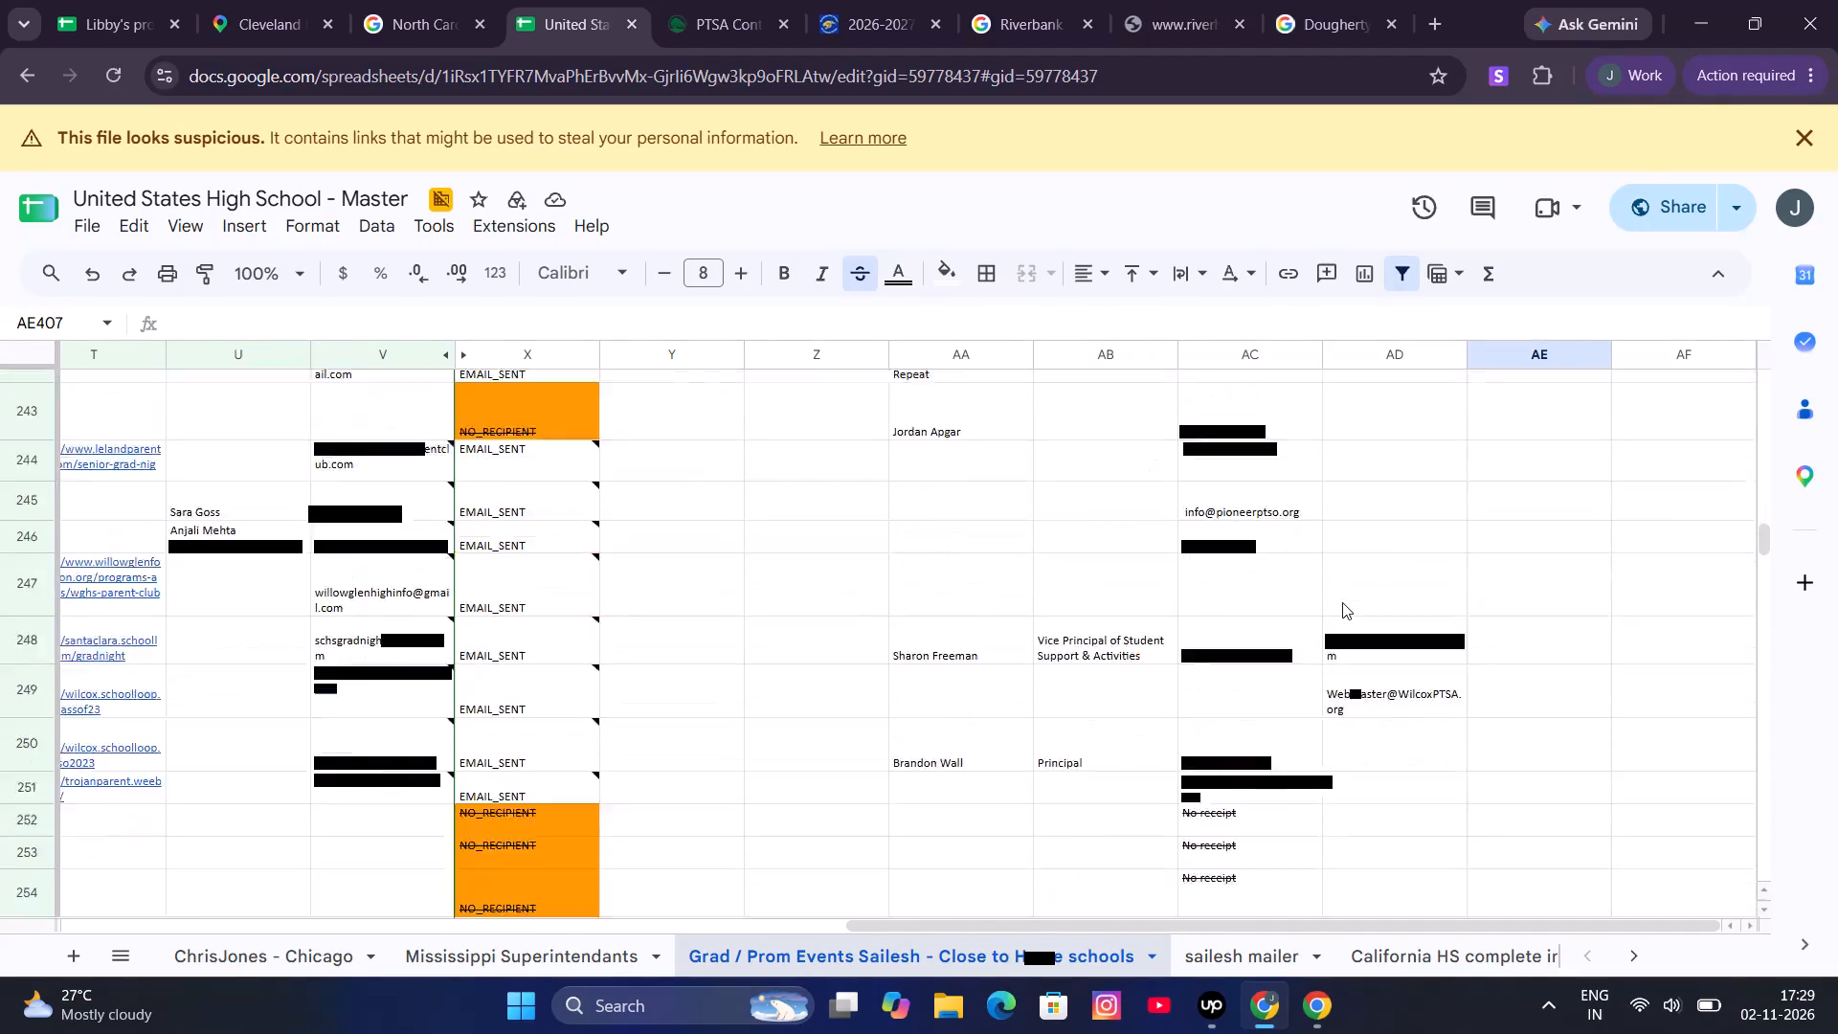
scroll(1342, 602, down, 13)
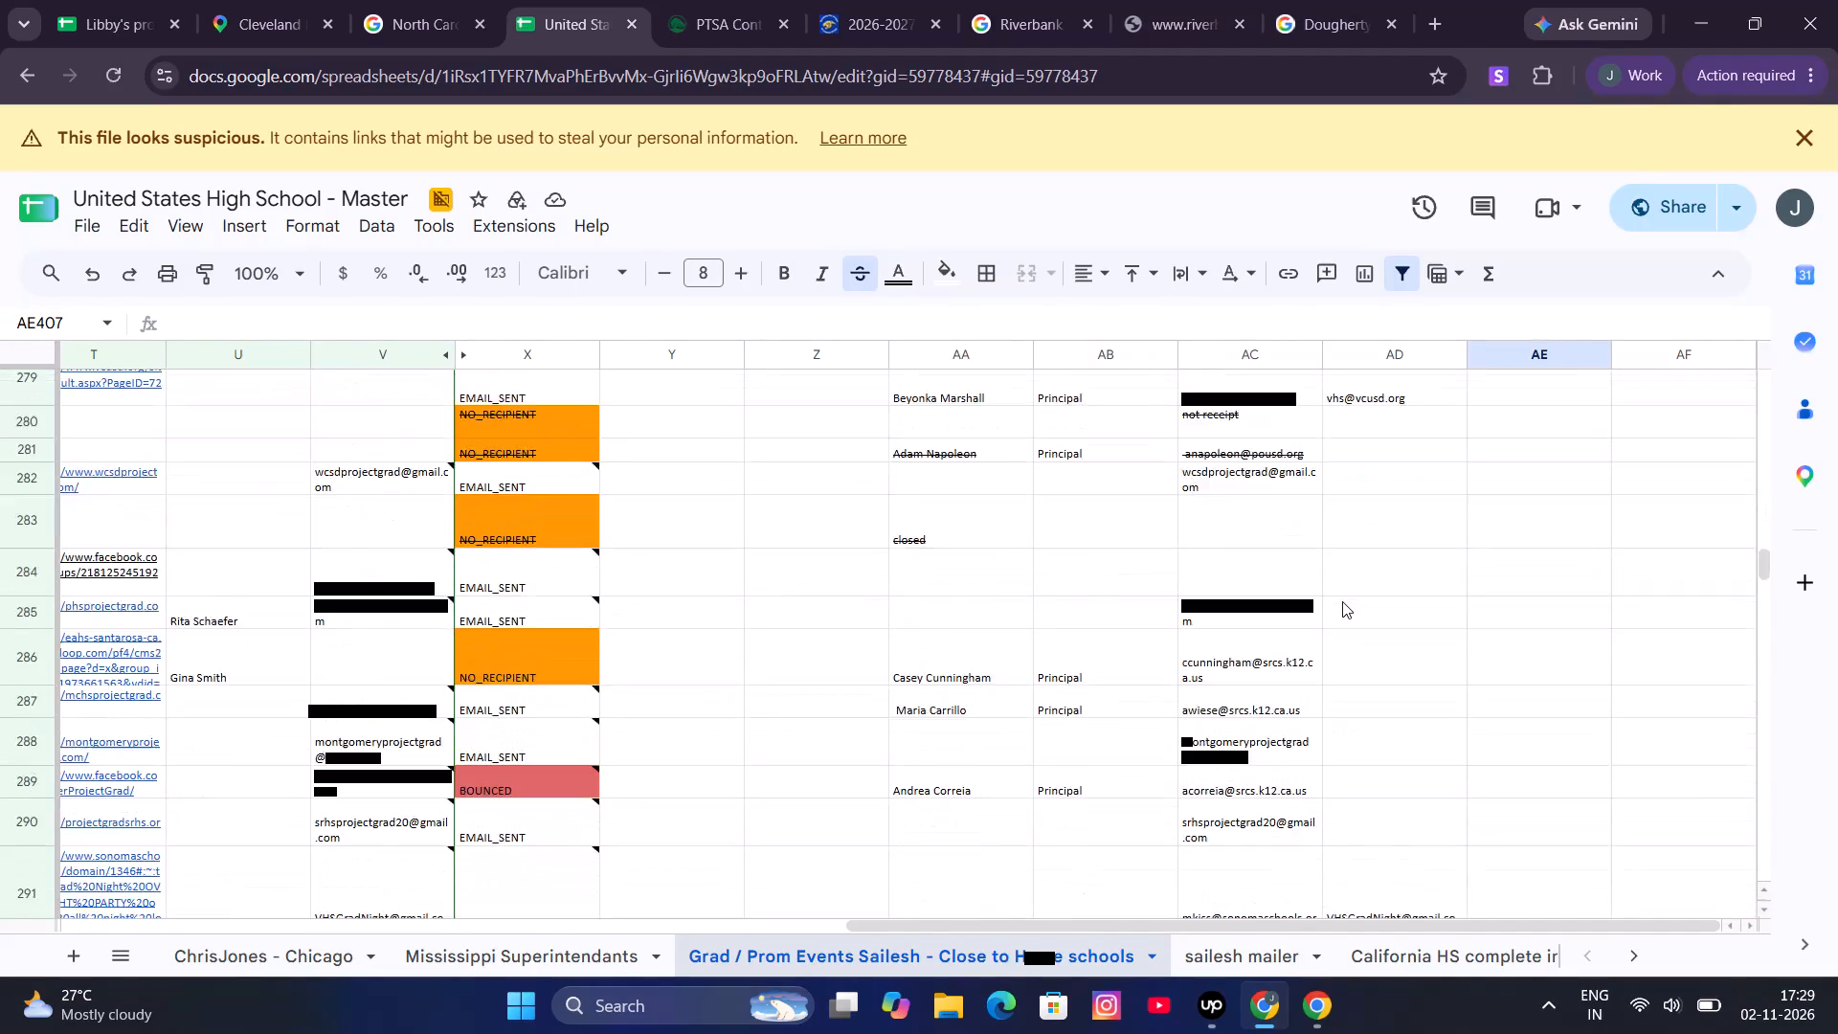
scroll(1342, 601, down, 13)
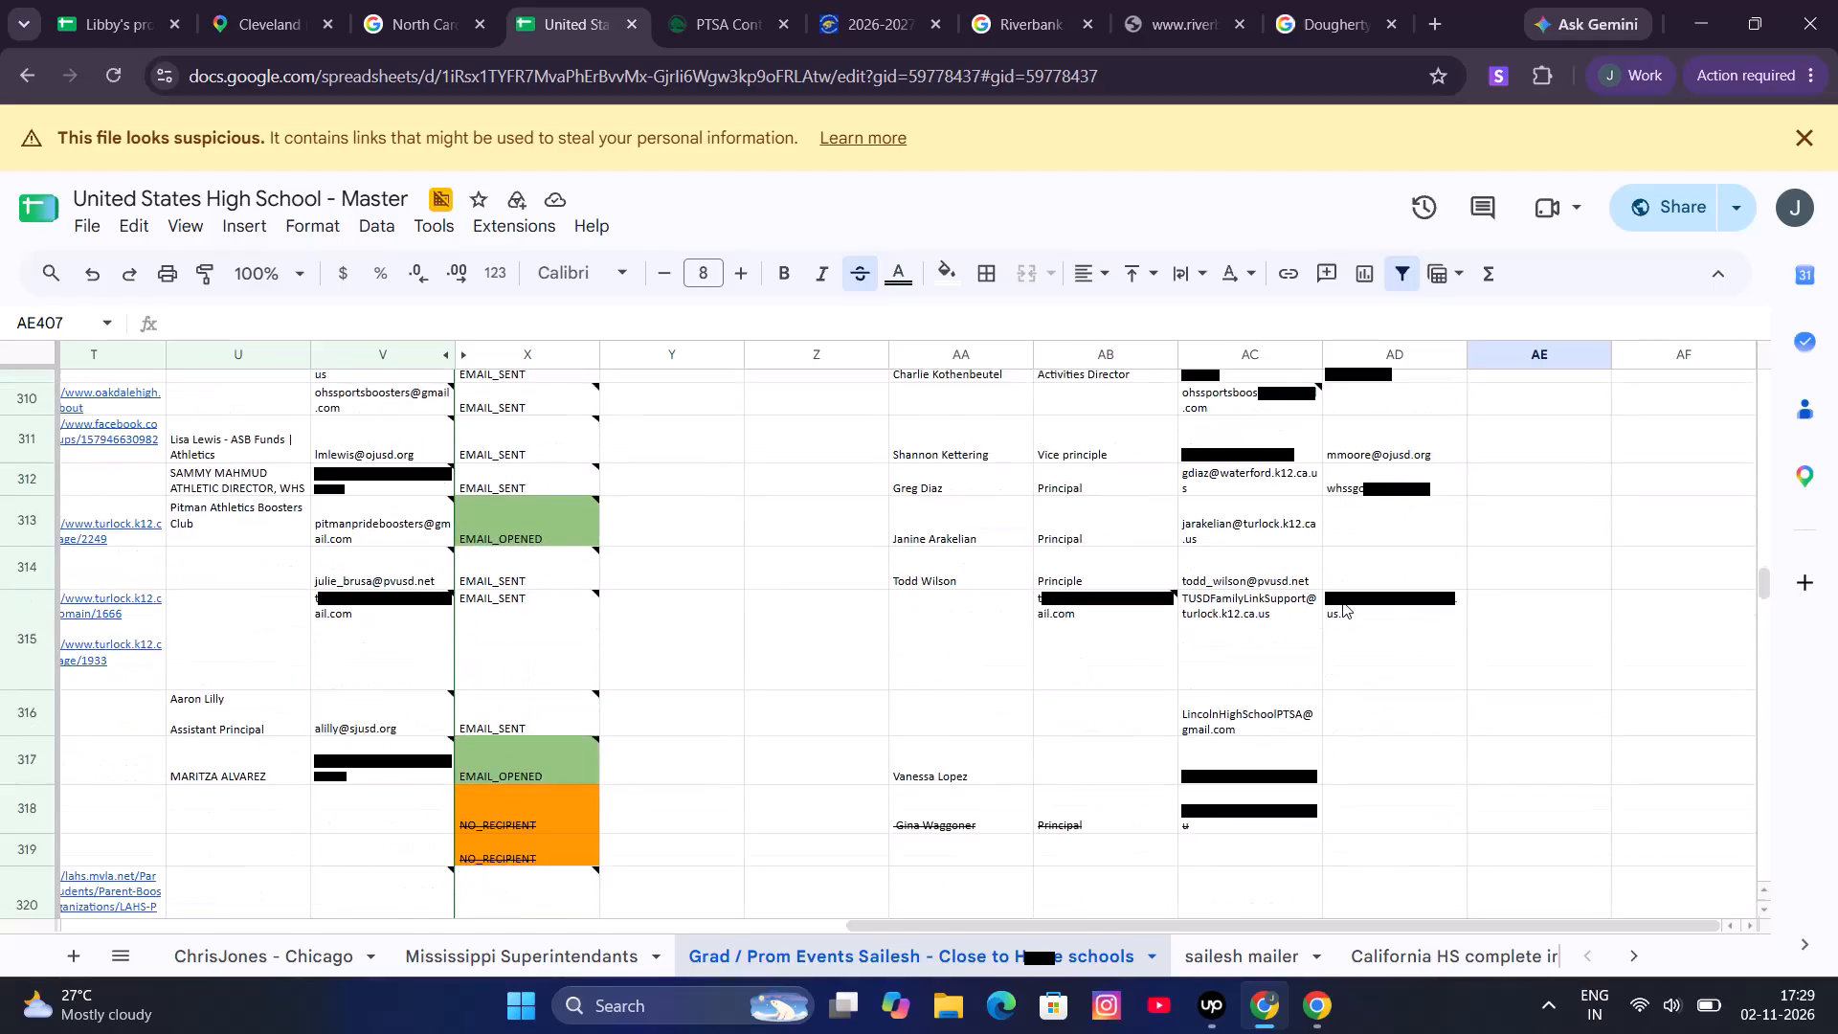
scroll(1342, 601, down, 11)
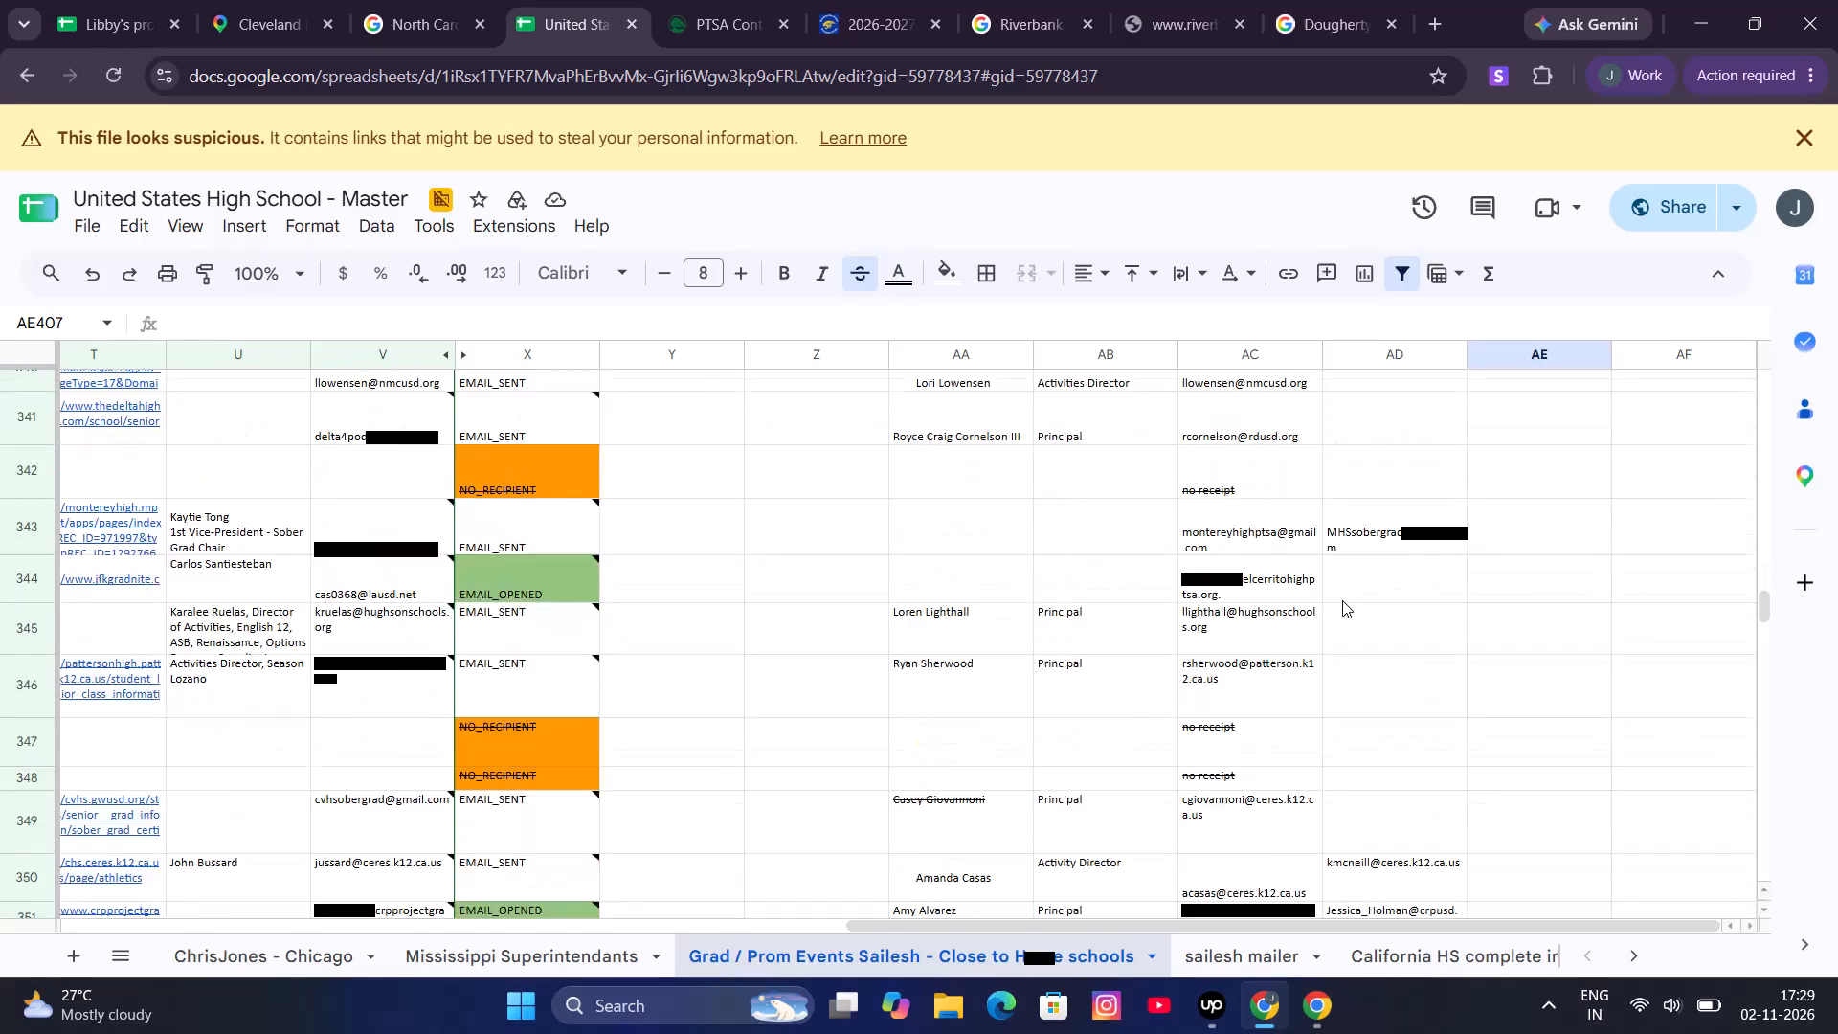
scroll(1342, 600, down, 12)
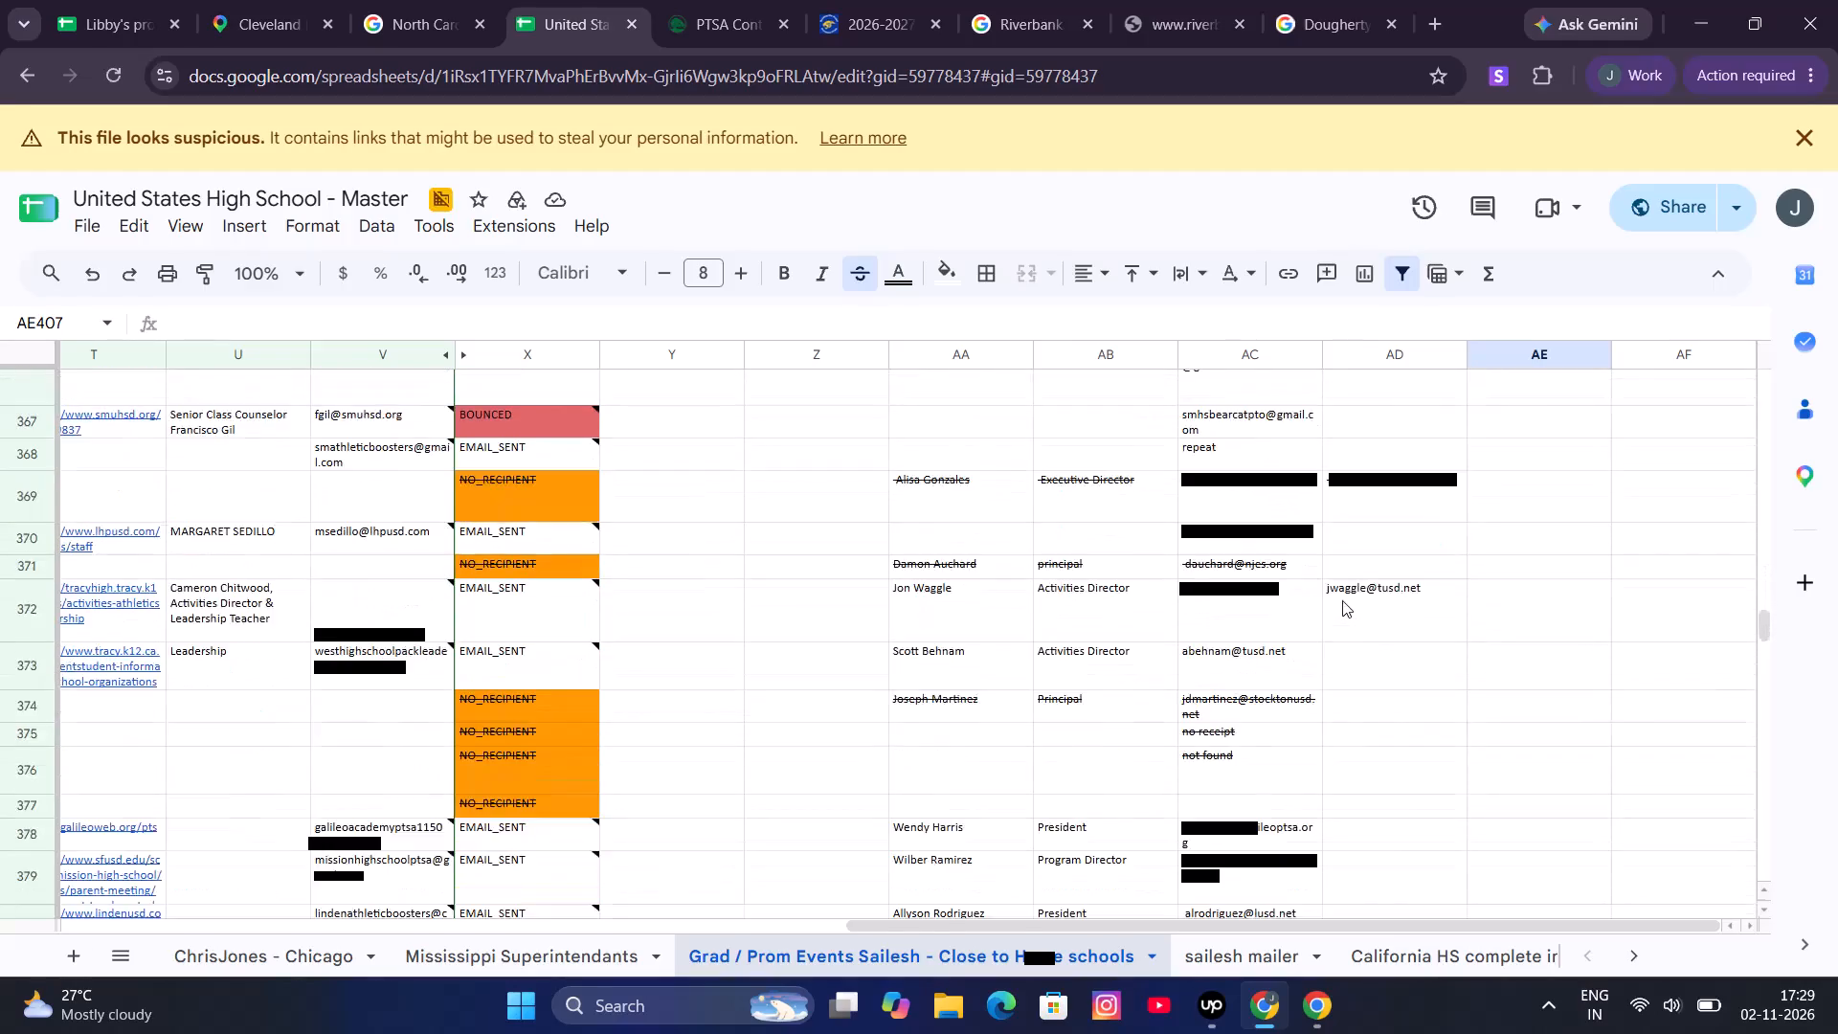
scroll(1342, 600, down, 11)
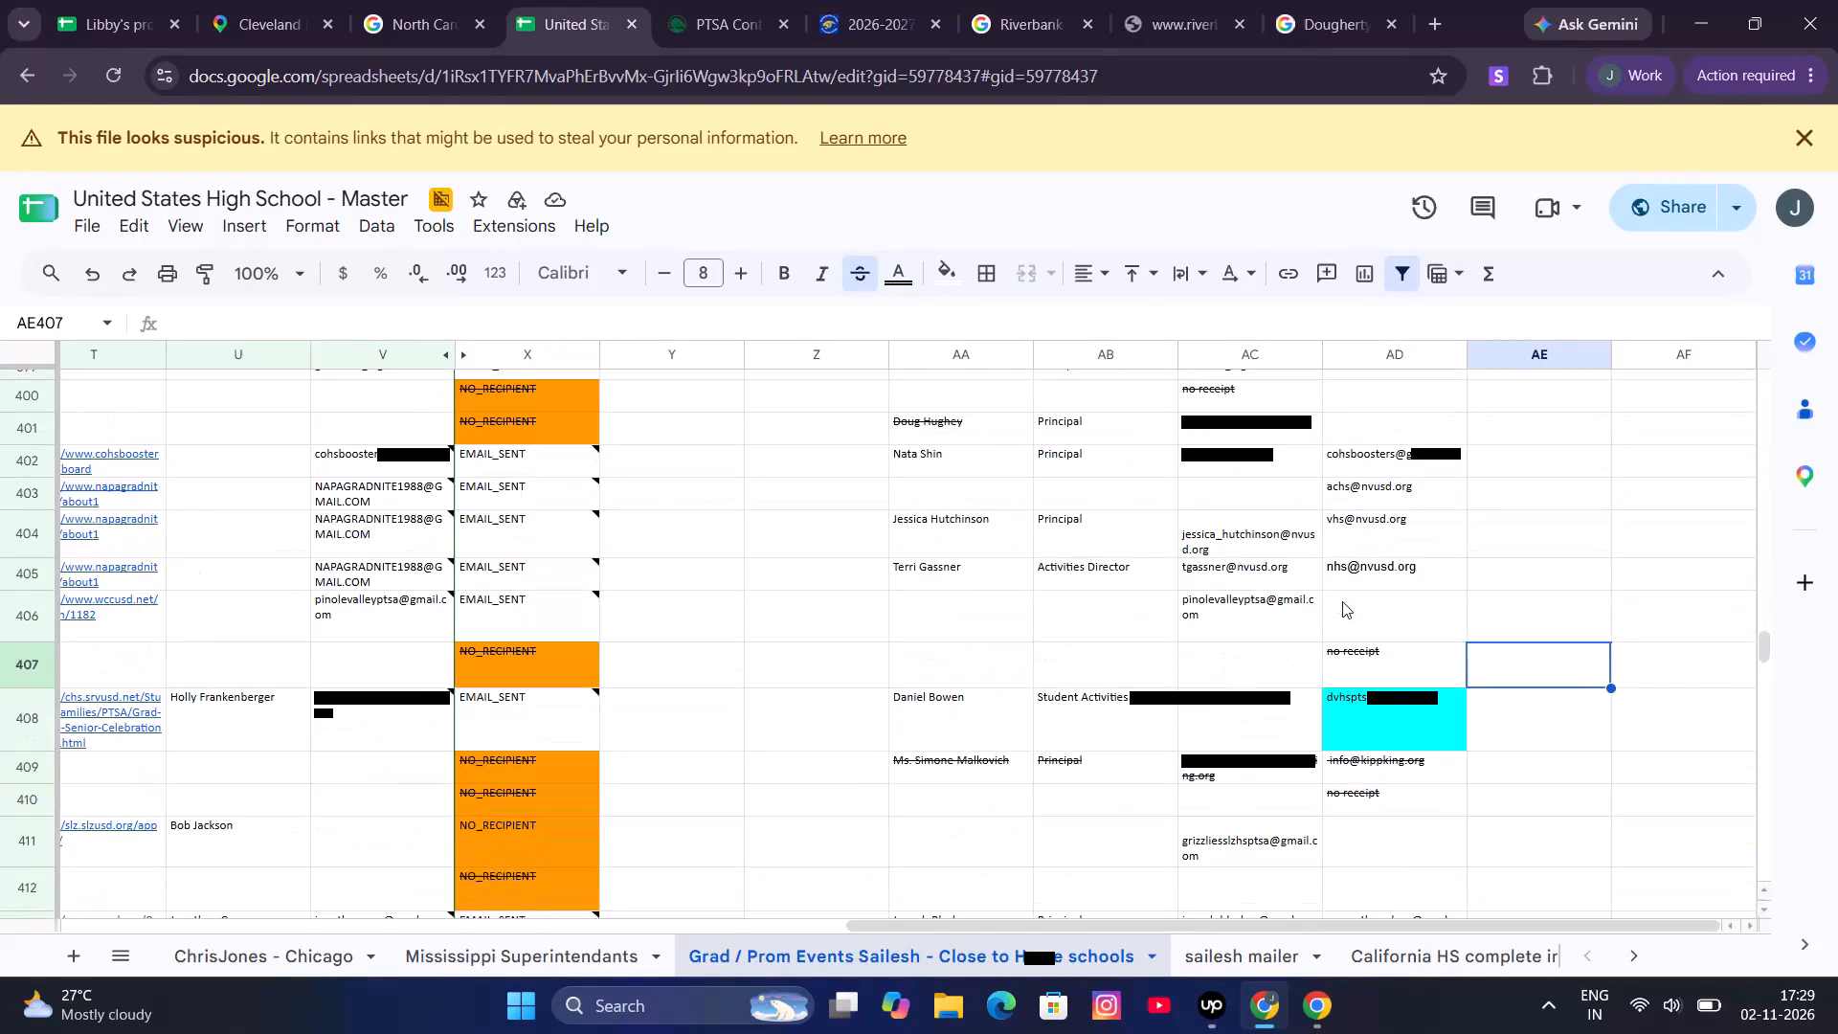
scroll(1342, 601, down, 5)
scroll(1342, 601, up, 7)
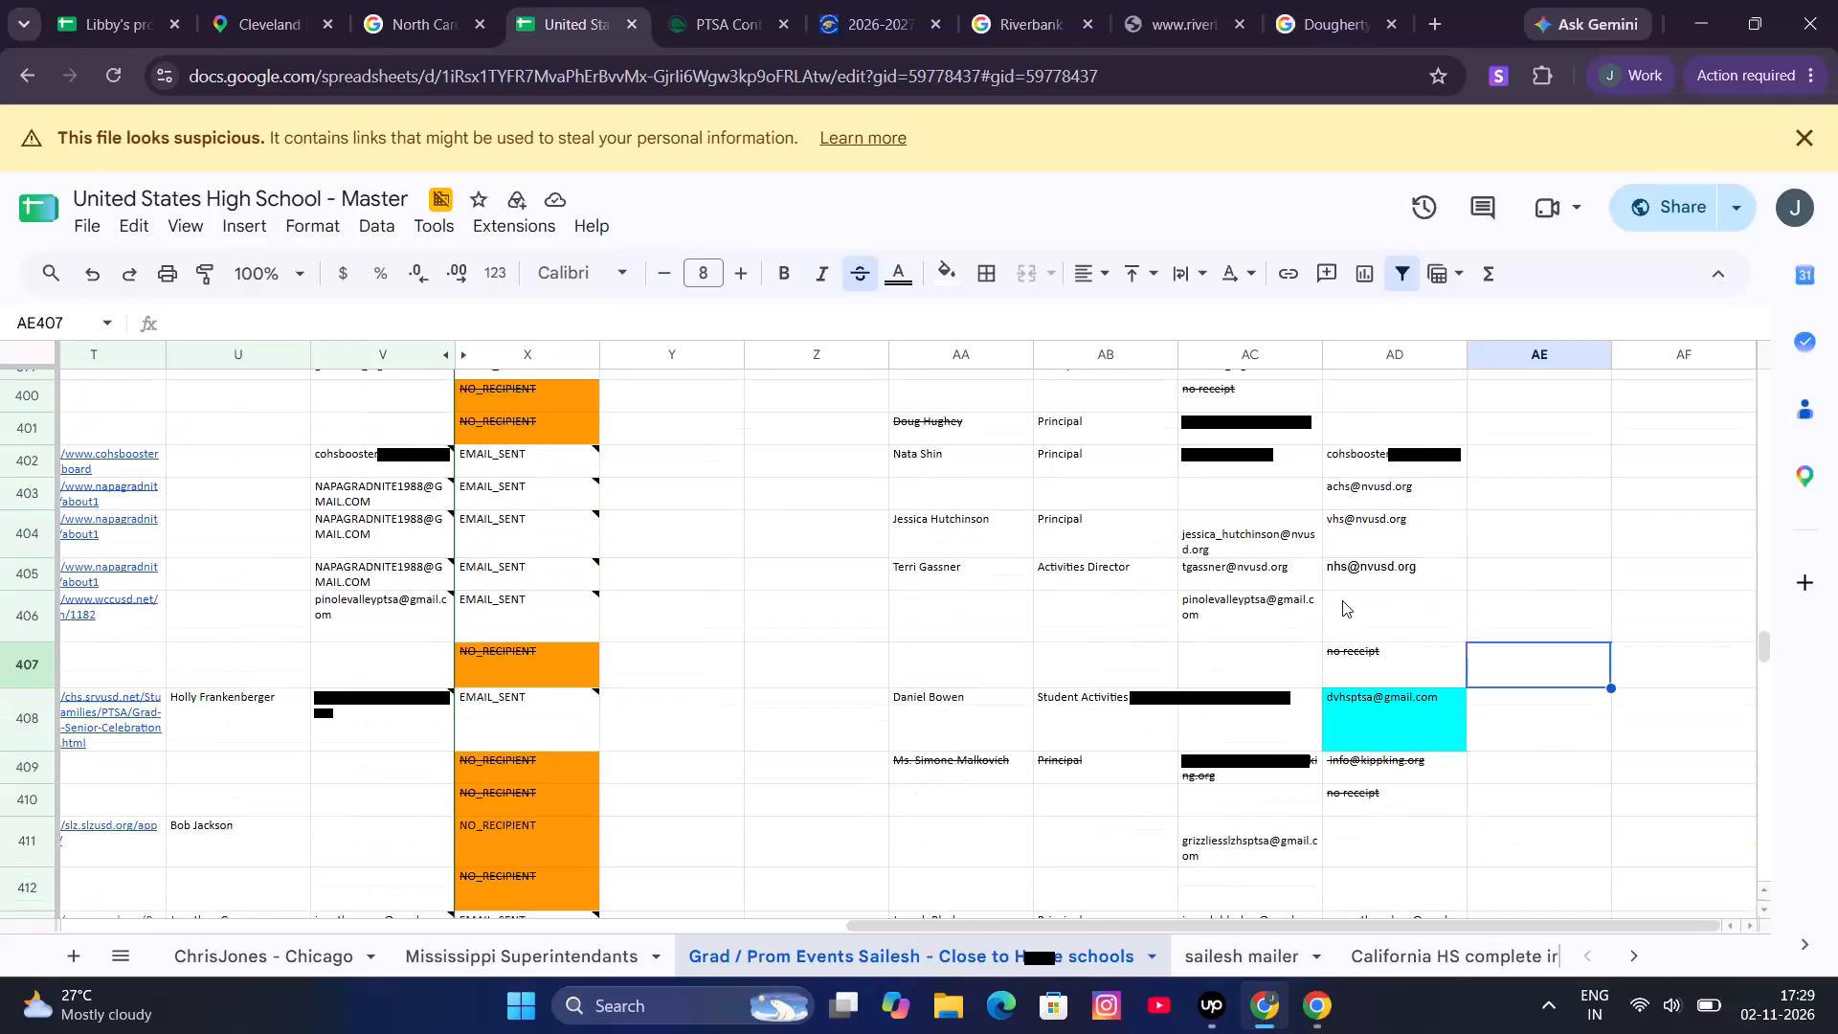
Select the red-filled email in AC397 and trace its row back to the school name column to identify the school.
click(1228, 539)
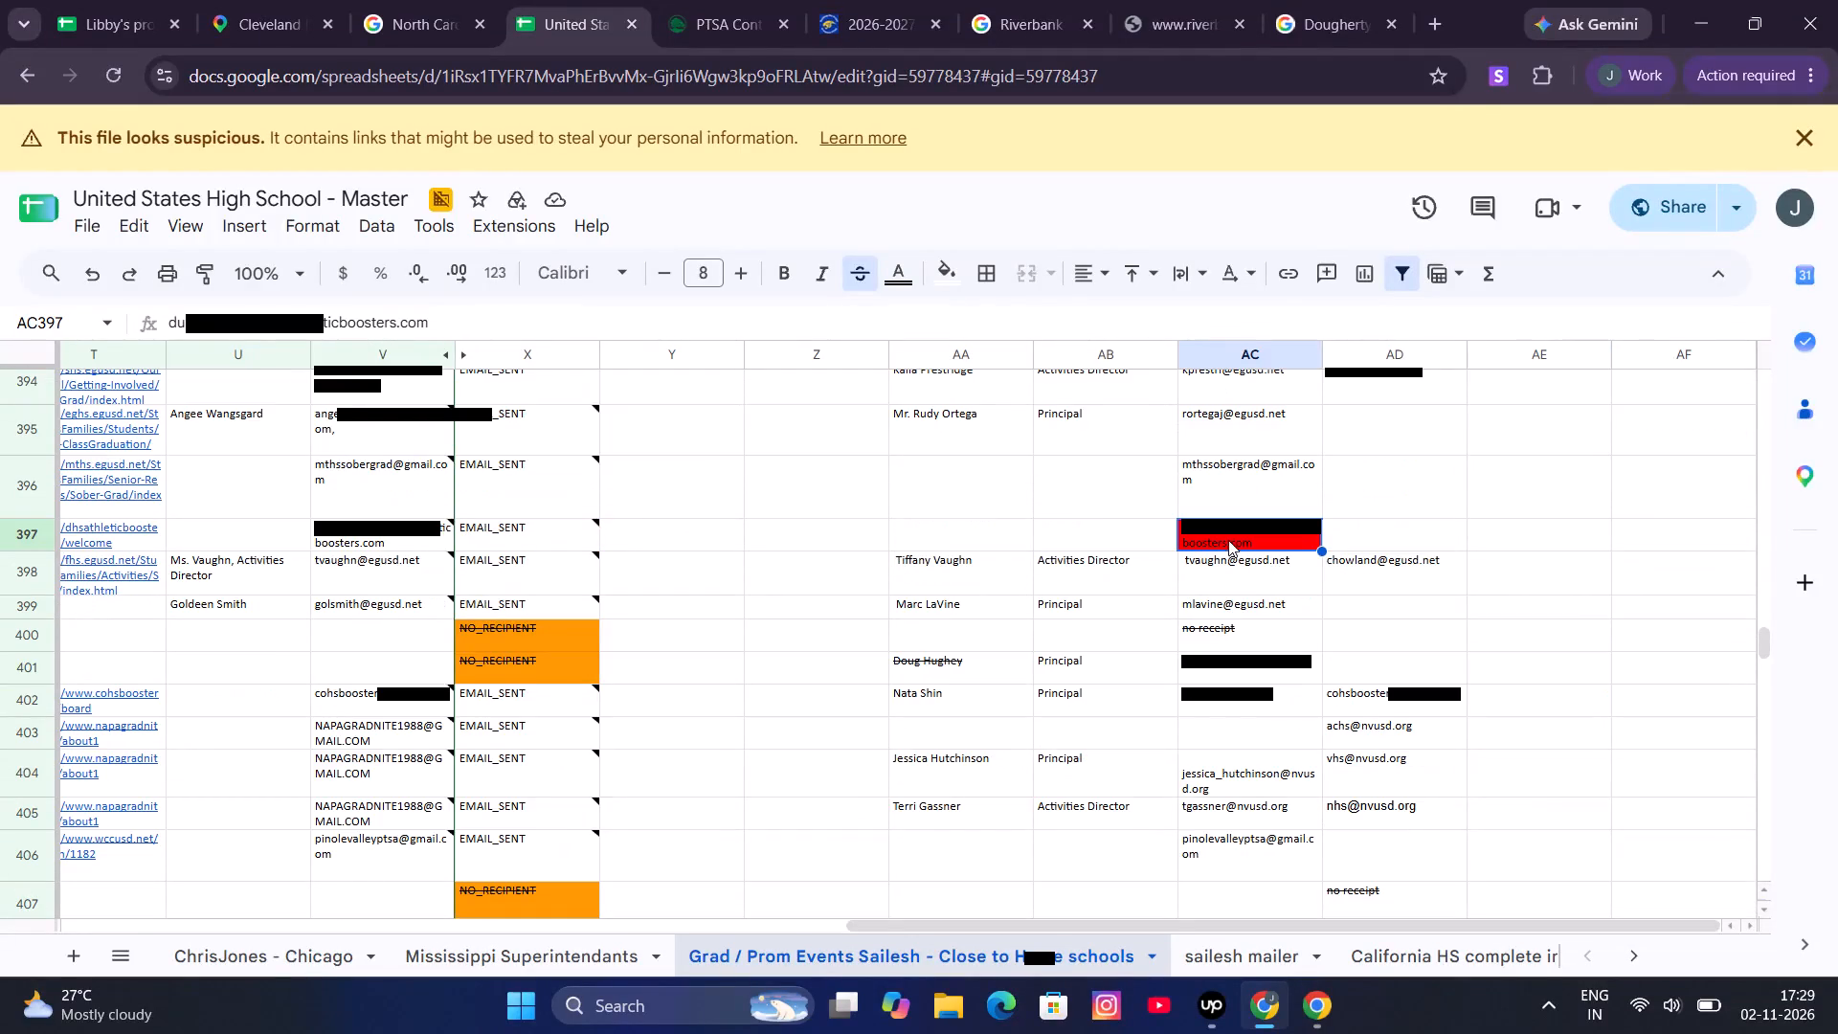
scroll(1228, 540, up, 20)
scroll(1228, 540, up, 9)
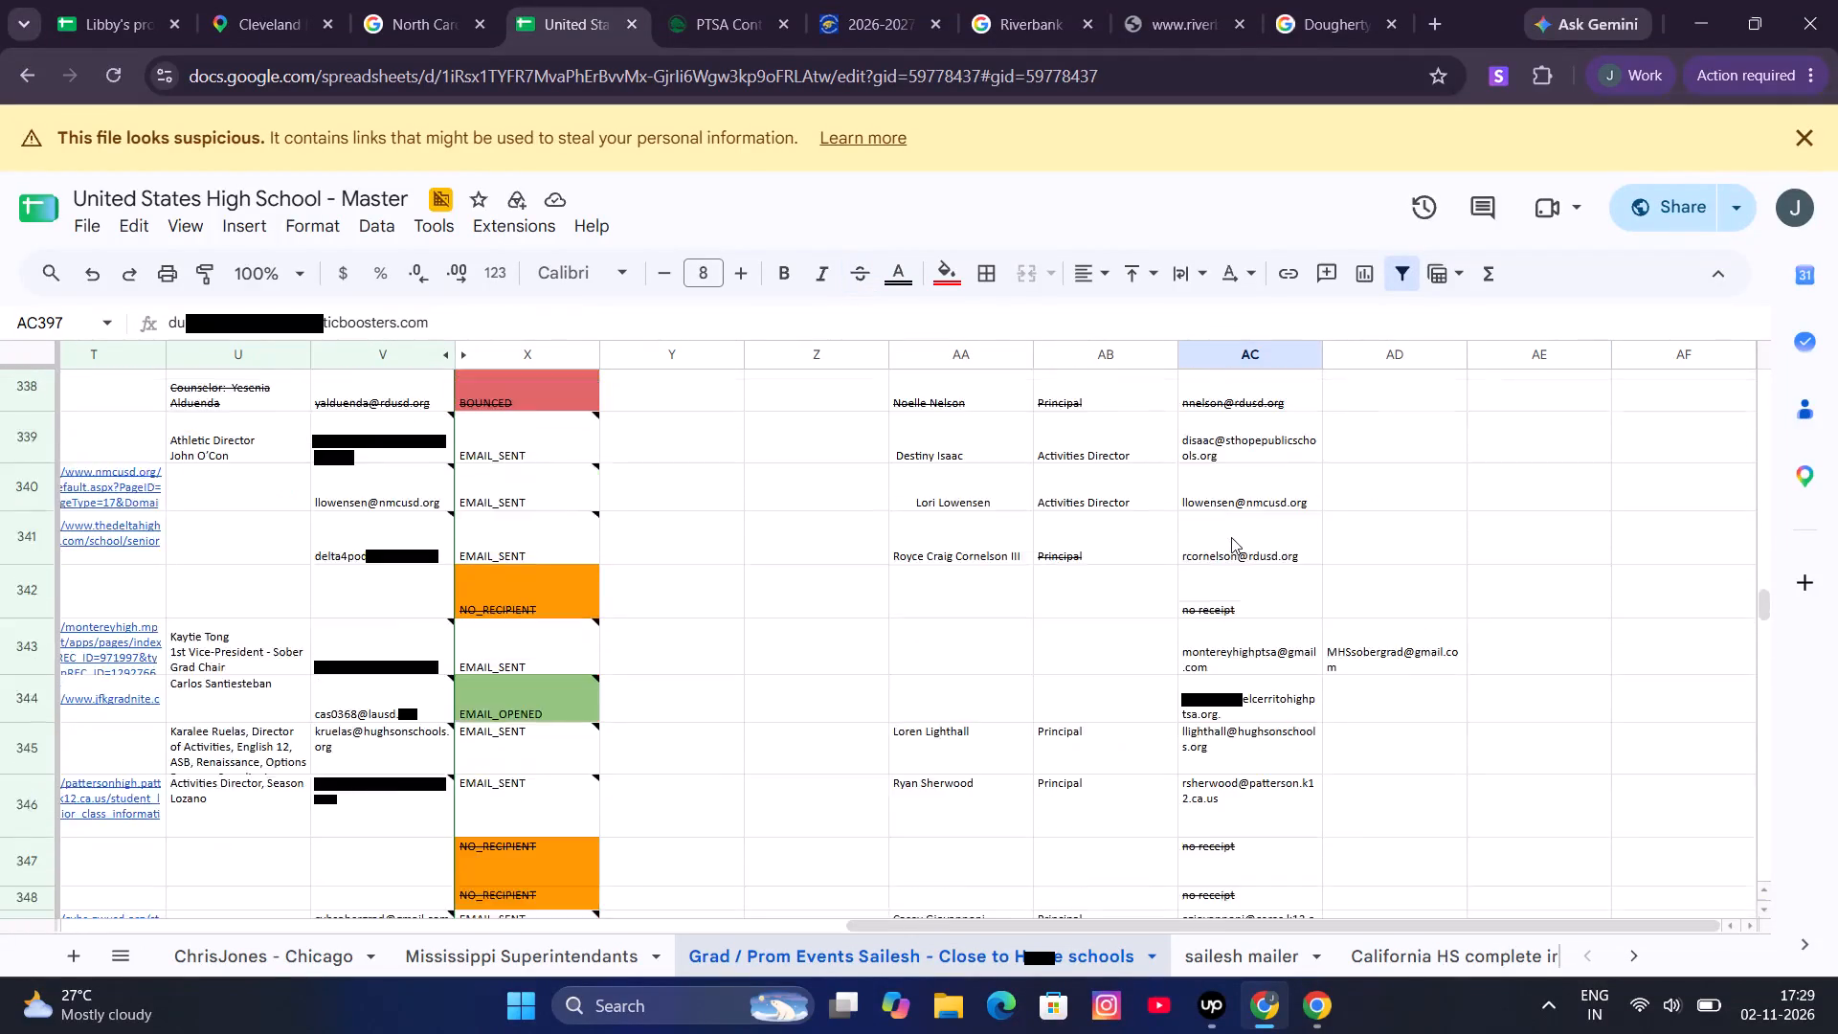
scroll(1231, 537, up, 20)
scroll(1231, 537, up, 11)
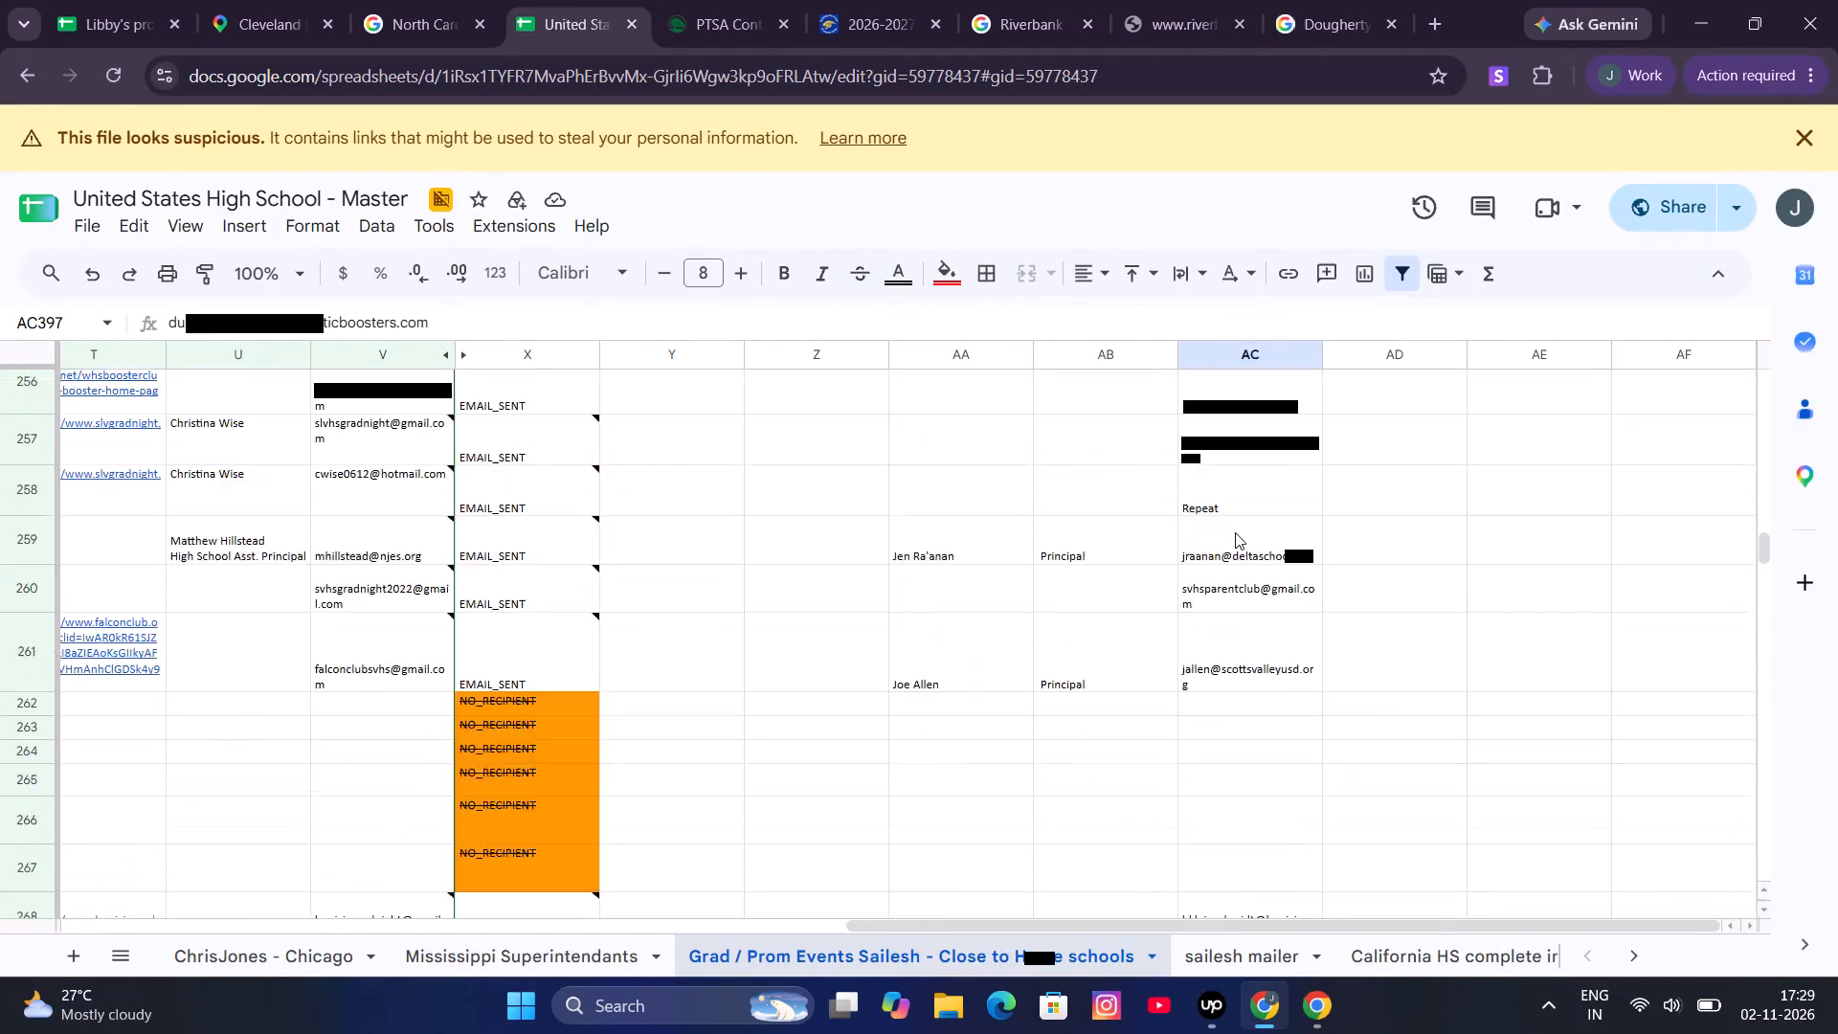
scroll(1235, 532, up, 14)
scroll(1235, 532, down, 13)
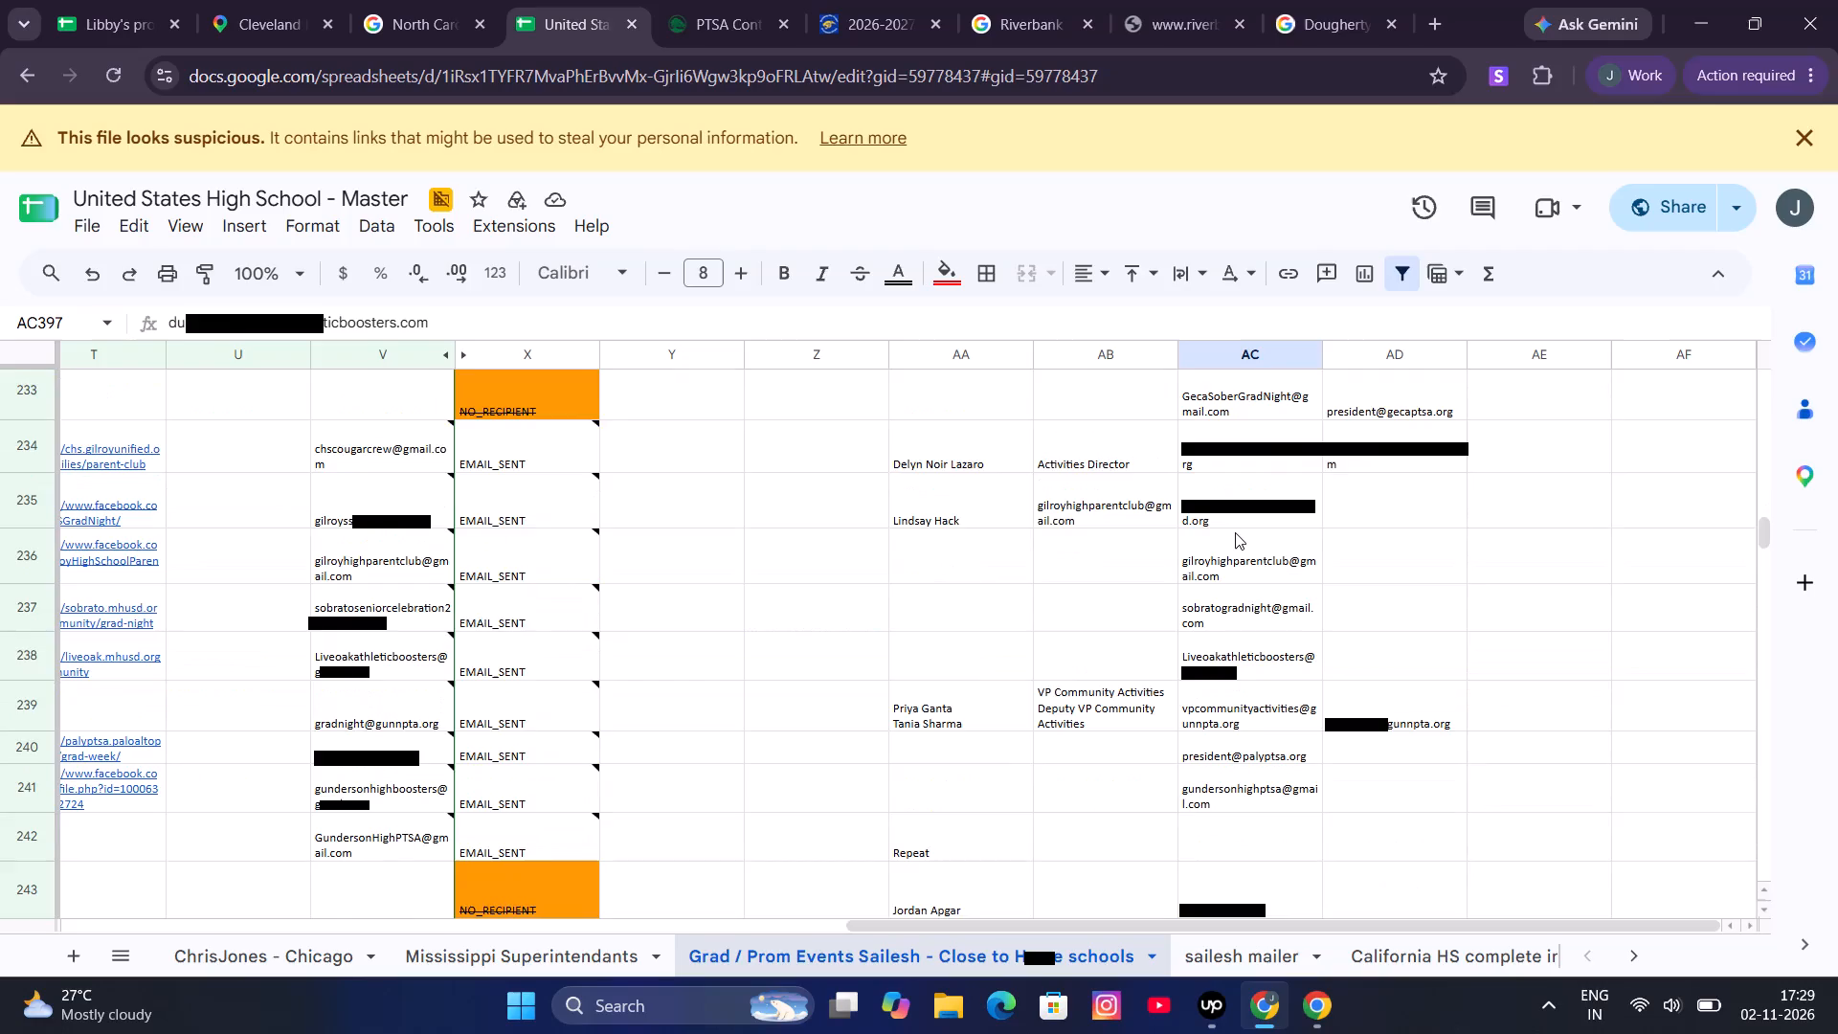
key(Down)
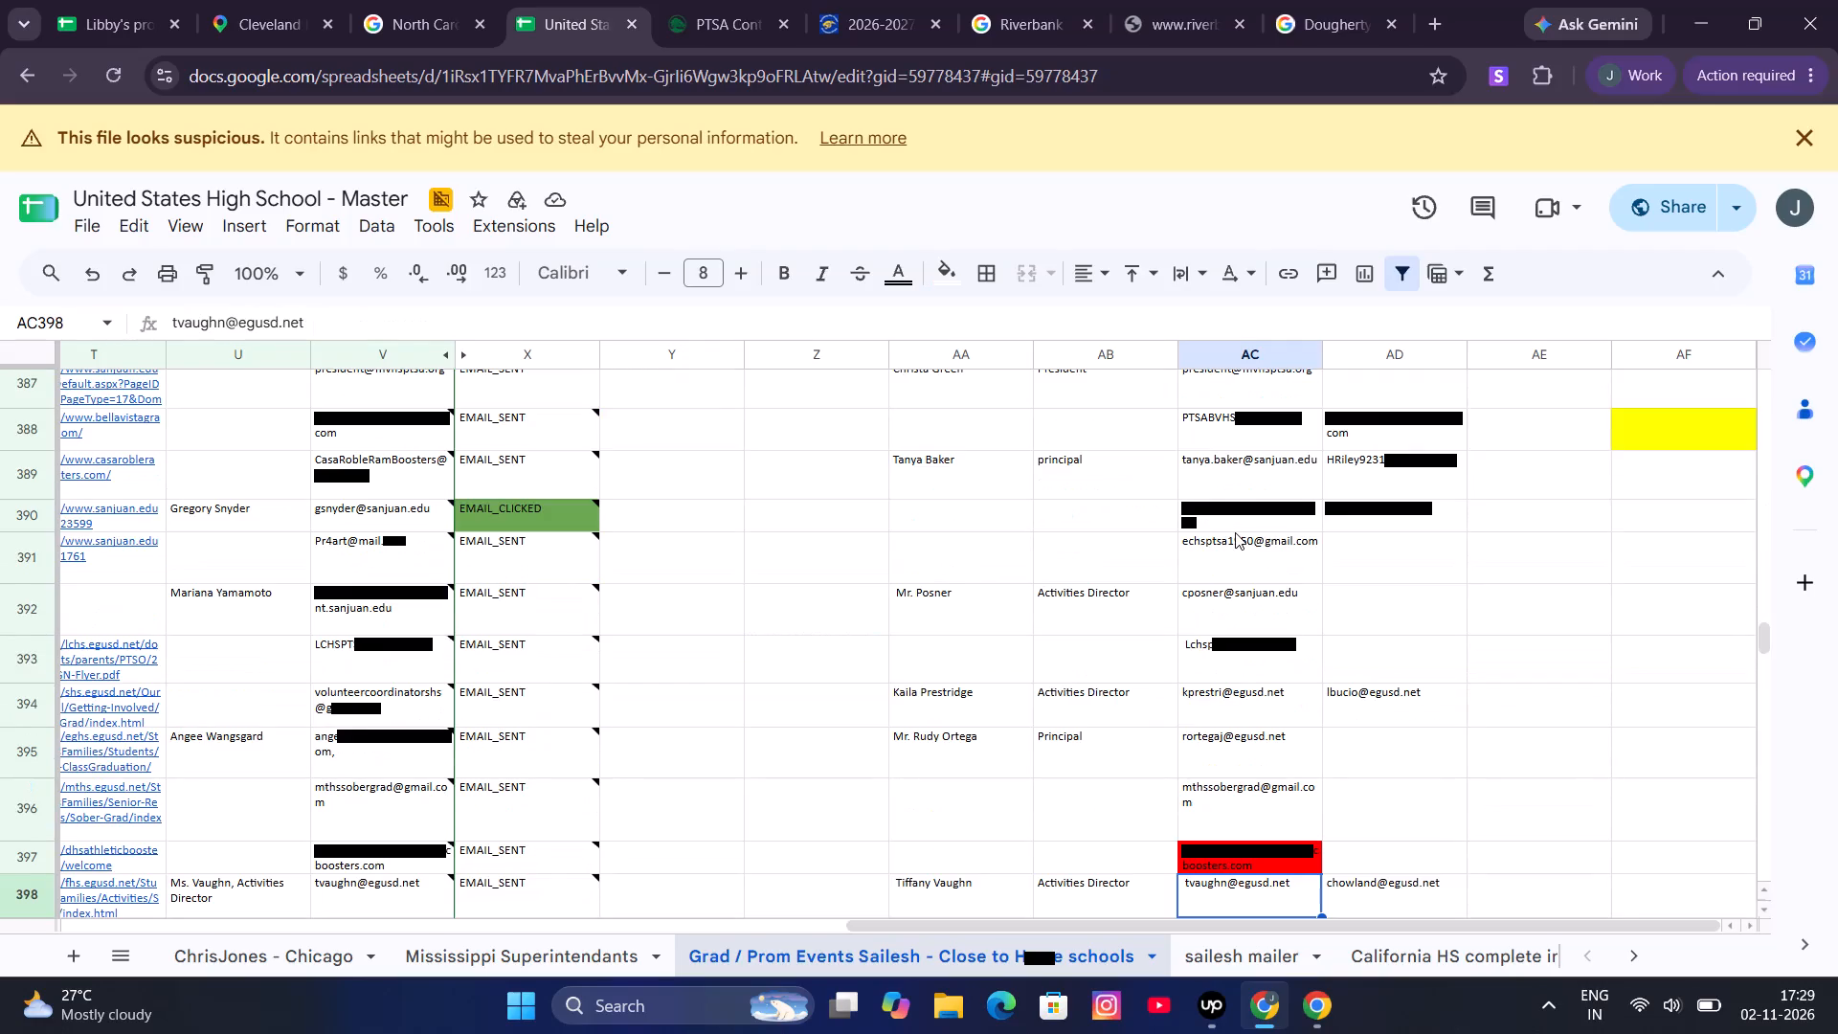
key(Left)
key(Left)
key(Left)
key(Left)
key(Left)
key(Left)
key(Left)
key(Left)
key(Left)
key(Left)
key(Left)
key(Left)
key(Left)
key(Left)
key(Left)
key(Left)
key(Left)
key(Left)
key(Left)
key(Left)
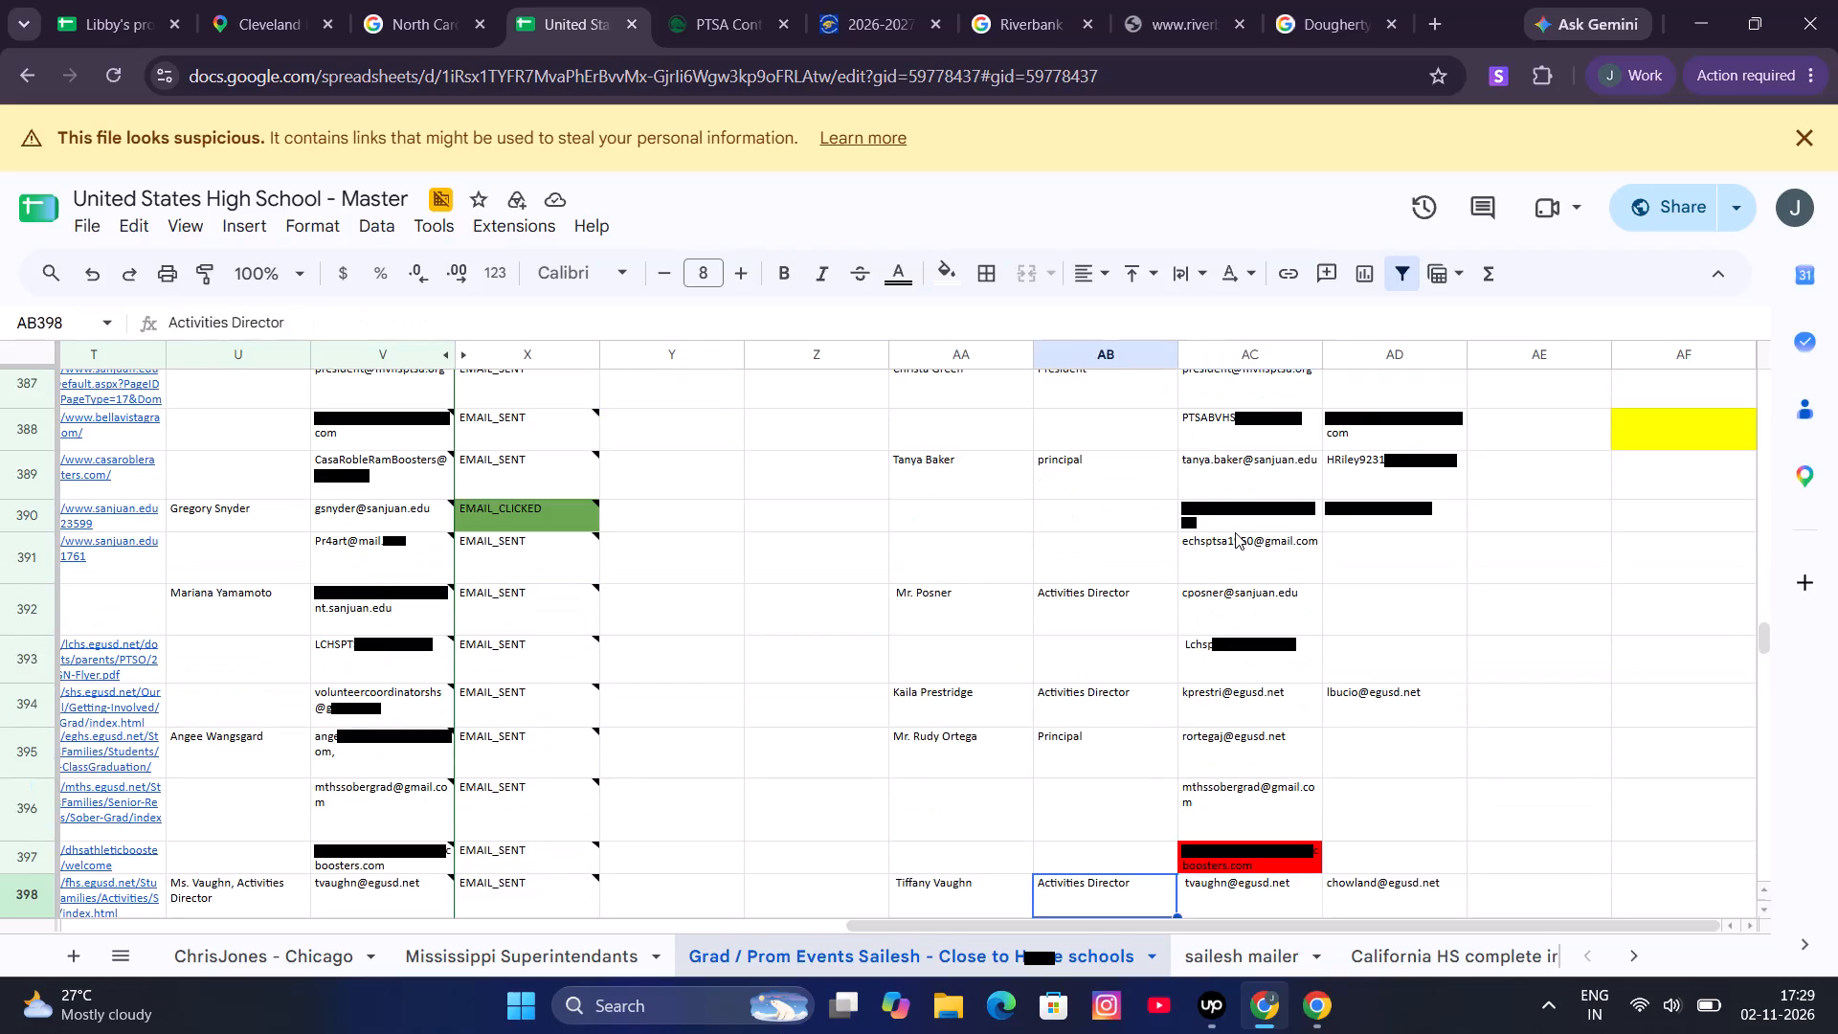
key(Up)
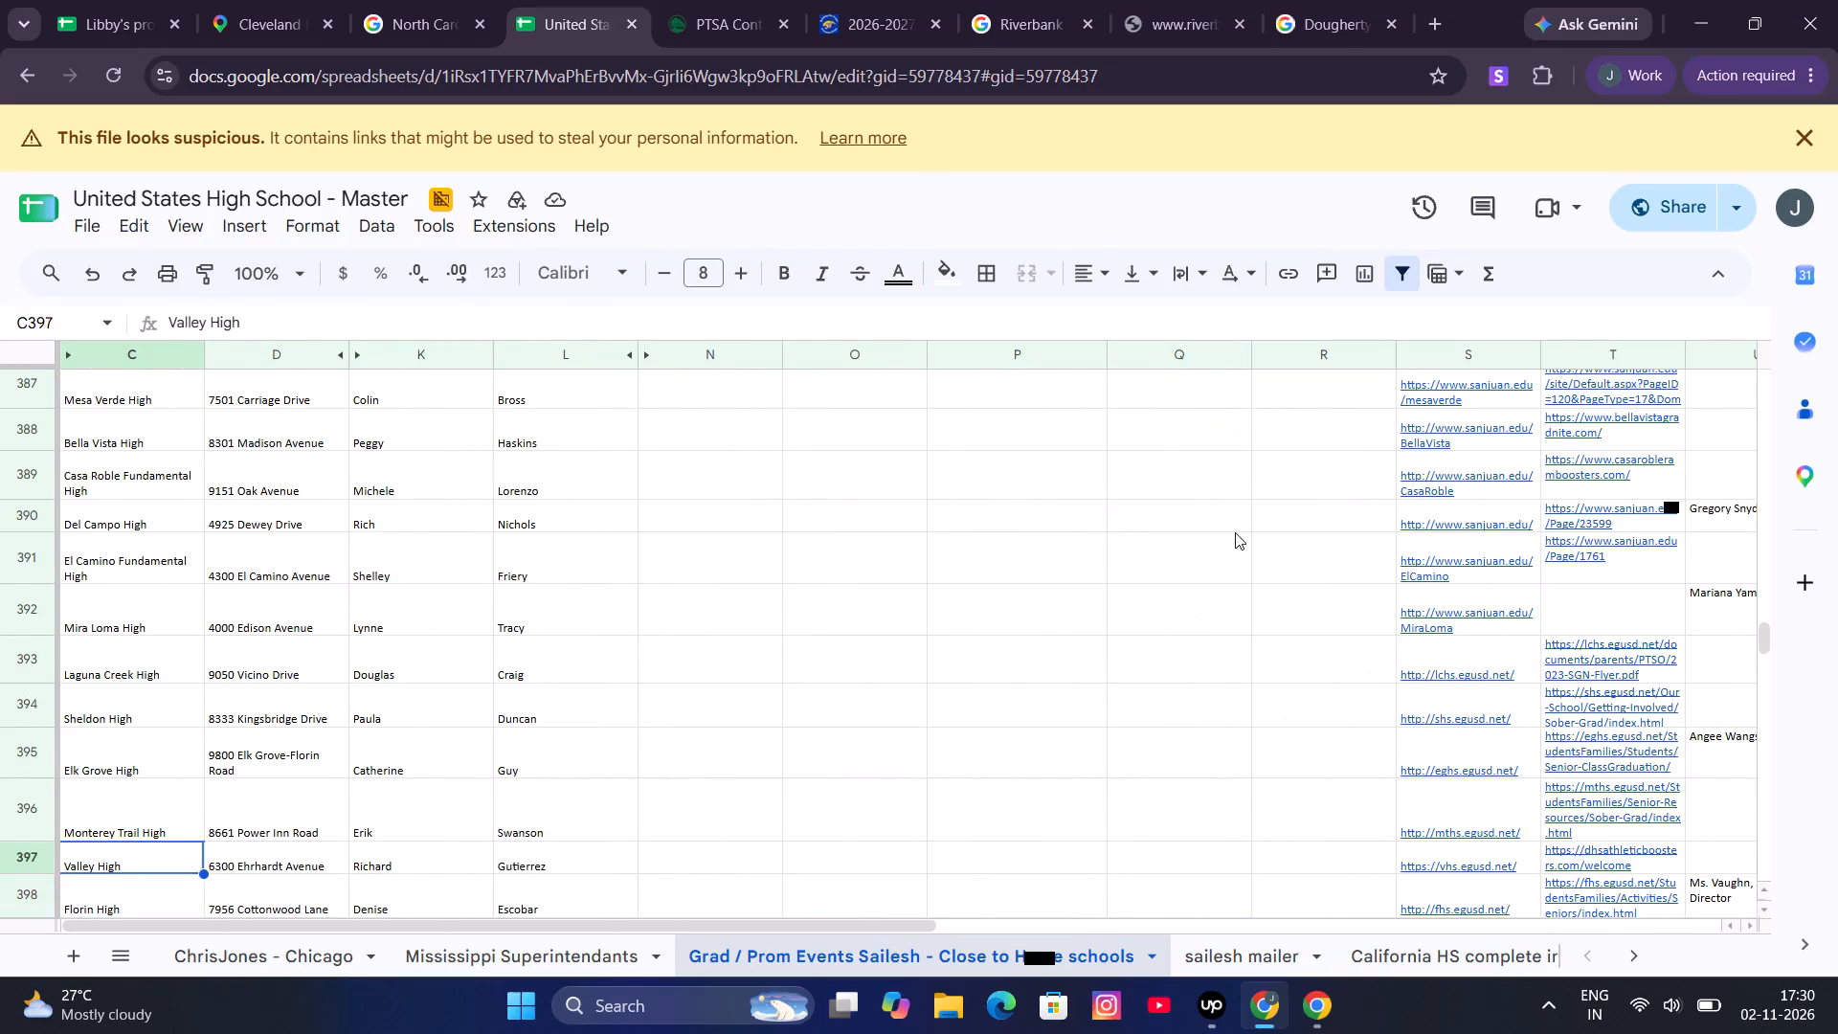
Check Valley High's row 397 across the email status, its note and the contact cells out to column AF.
key(Right)
key(Right)
key(Right)
key(Right)
key(Right)
key(Right)
key(Right)
key(Right)
key(Right)
key(Right)
key(Right)
key(Right)
key(Right)
key(Right)
key(Right)
key(Right)
key(Right)
key(Right)
key(Right)
key(Right)
key(Right)
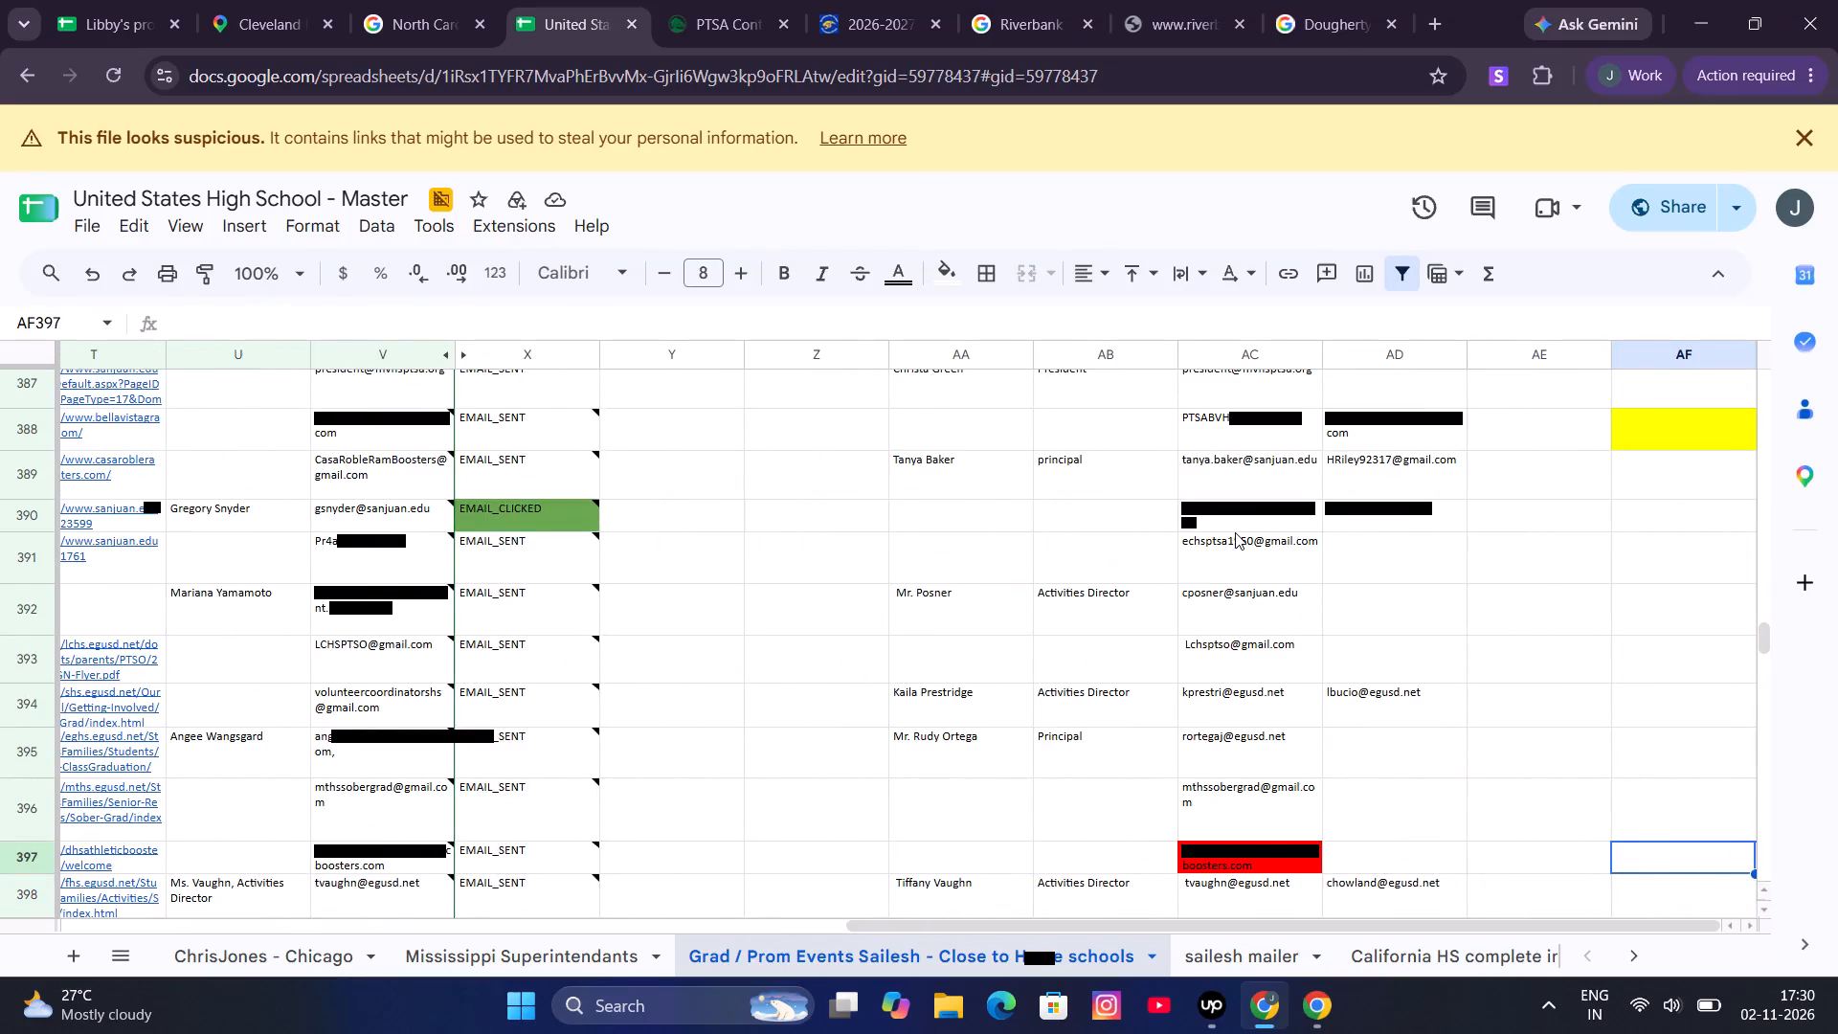
key(Left)
key(Left)
key(Left)
key(Left)
key(Left)
key(Left)
key(Left)
key(Left)
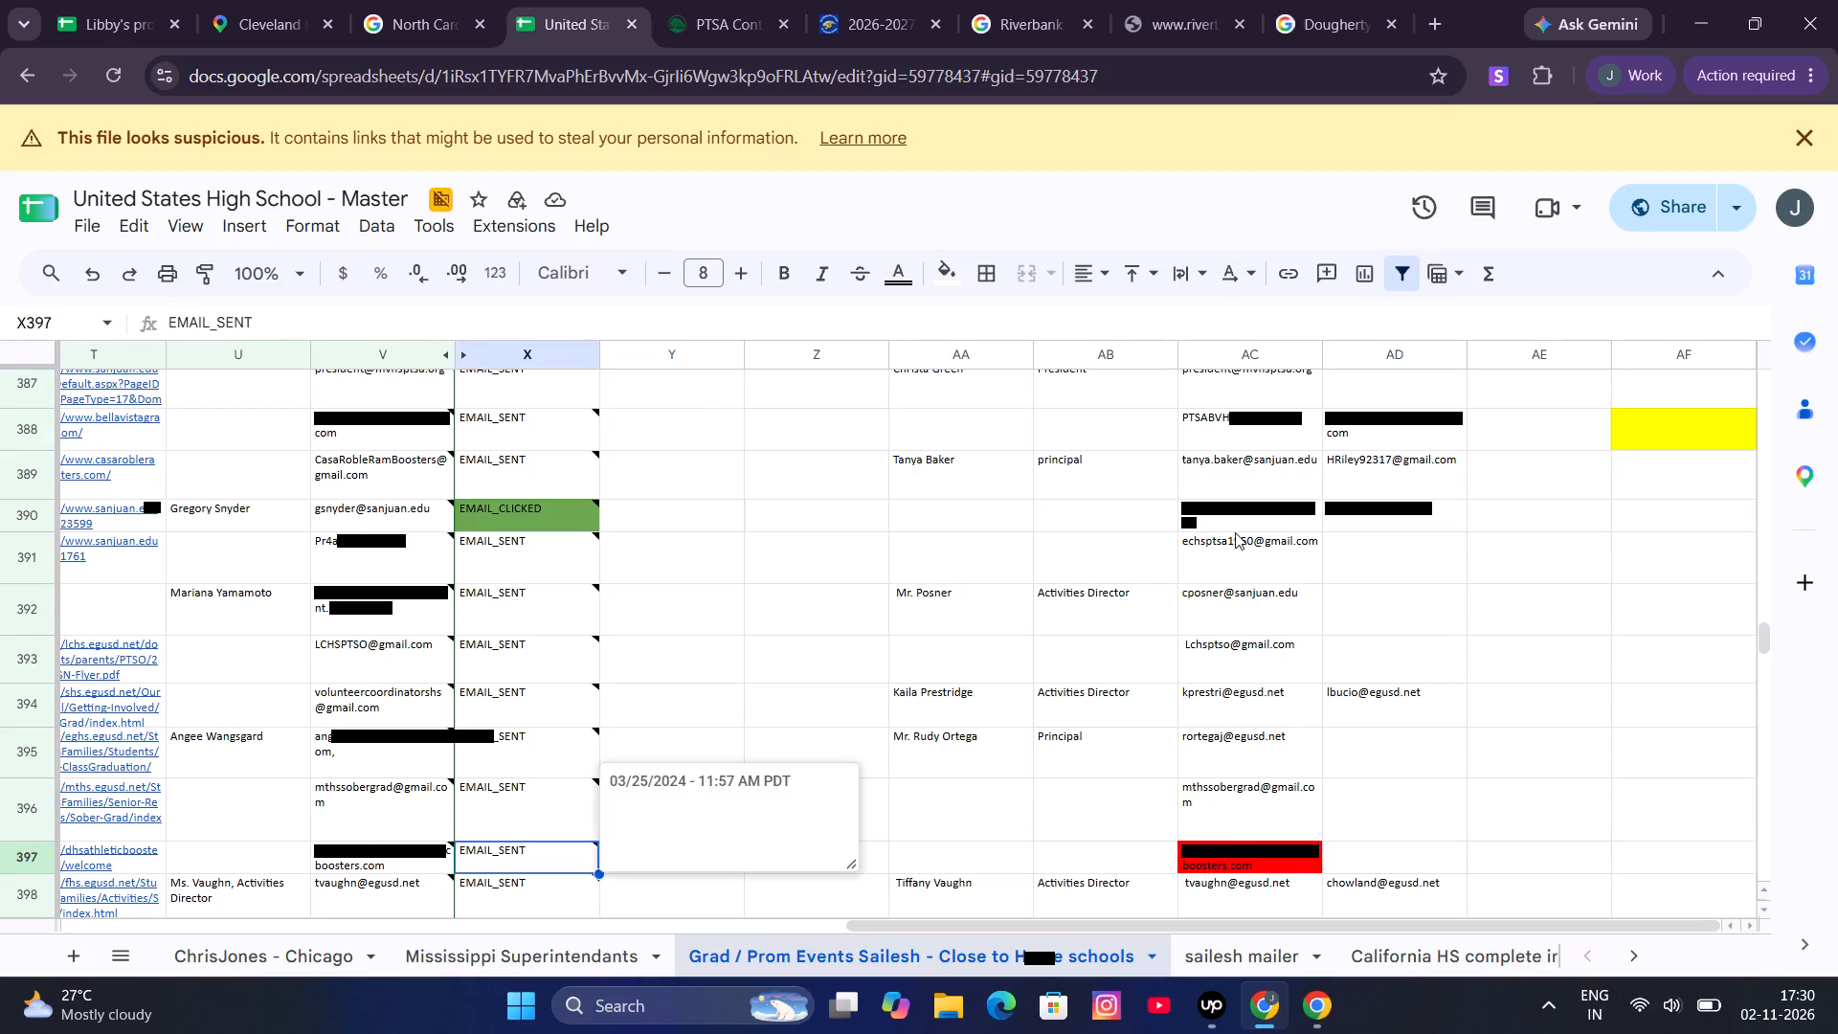
key(Up)
key(Right)
key(Right)
key(Right)
key(Right)
key(Right)
key(Right)
key(Down)
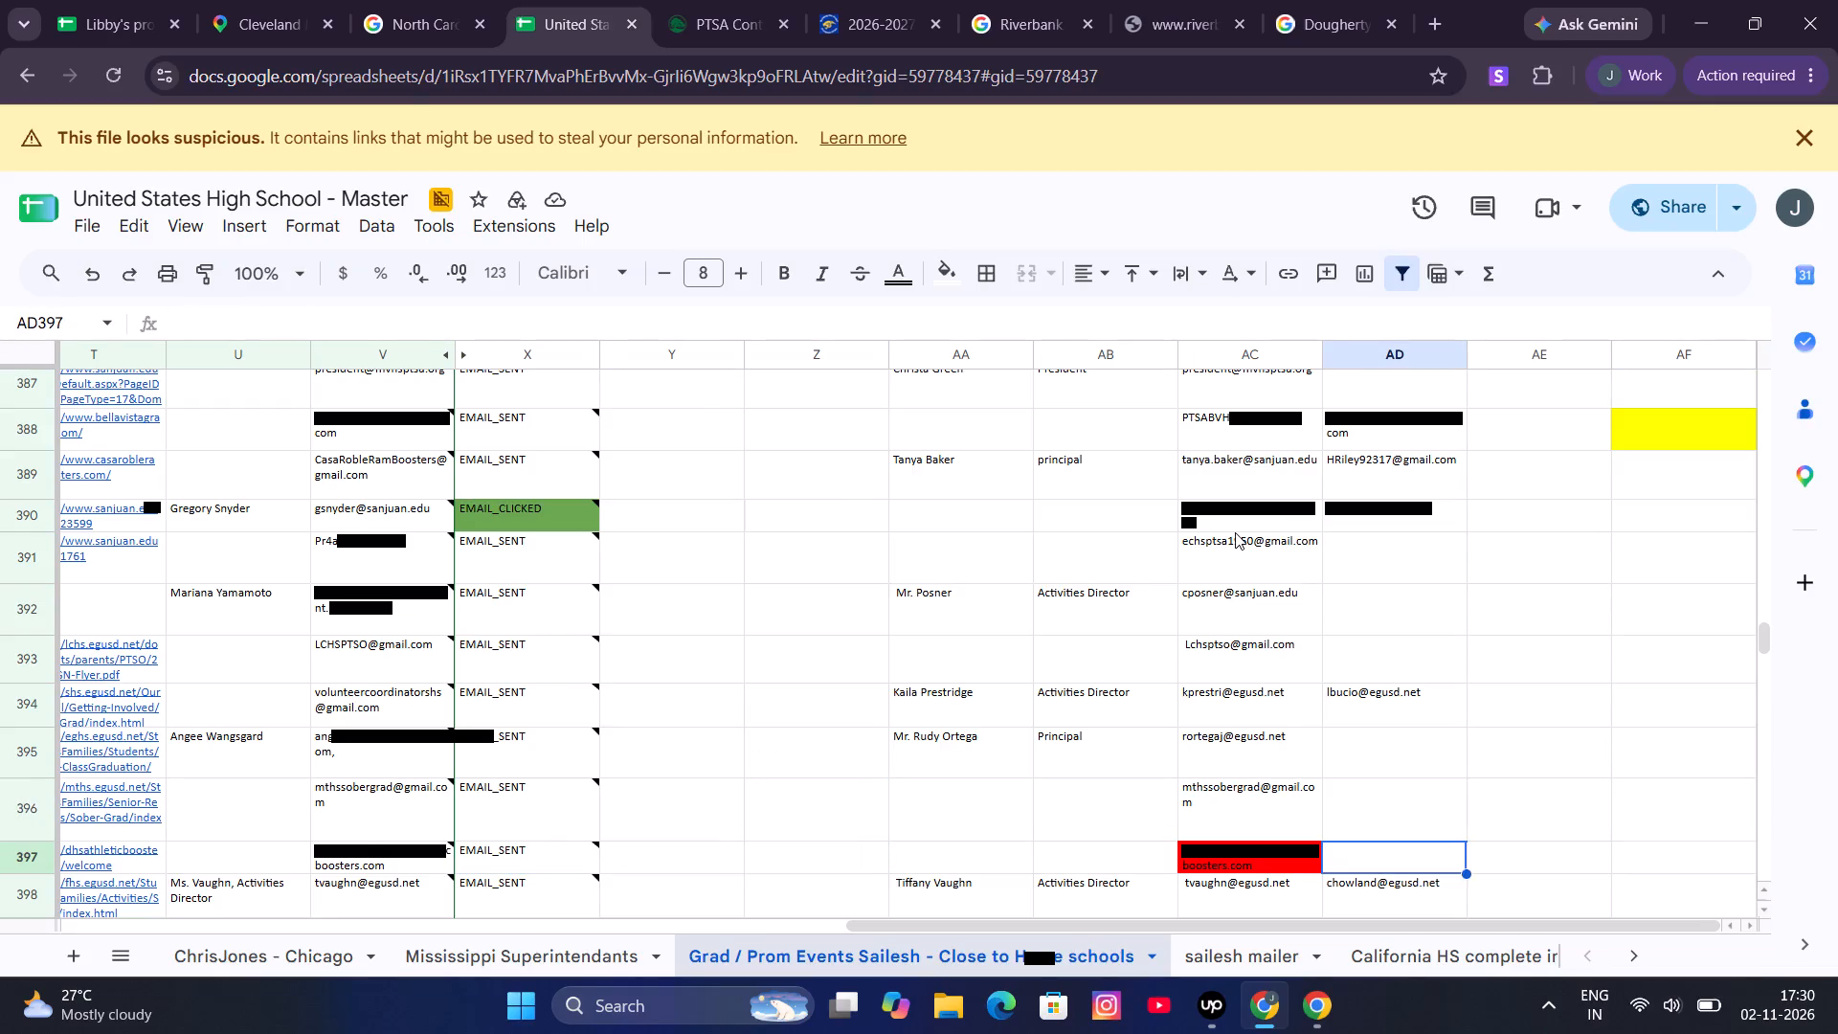
Trace Valley High's row 397 back to its school details and return to the red-filled email in AC397.
key(Left)
key(Left)
key(Left)
key(Left)
key(Left)
key(Left)
key(Left)
key(Left)
key(Left)
key(Left)
key(Left)
key(Left)
key(Left)
key(Left)
key(Left)
key(Left)
key(Left)
key(Left)
key(Left)
key(Right)
key(Right)
key(Right)
key(Right)
key(Right)
key(Right)
key(Right)
key(Right)
key(Right)
key(Right)
key(Right)
key(Right)
key(Right)
key(Right)
key(Right)
key(Right)
key(Right)
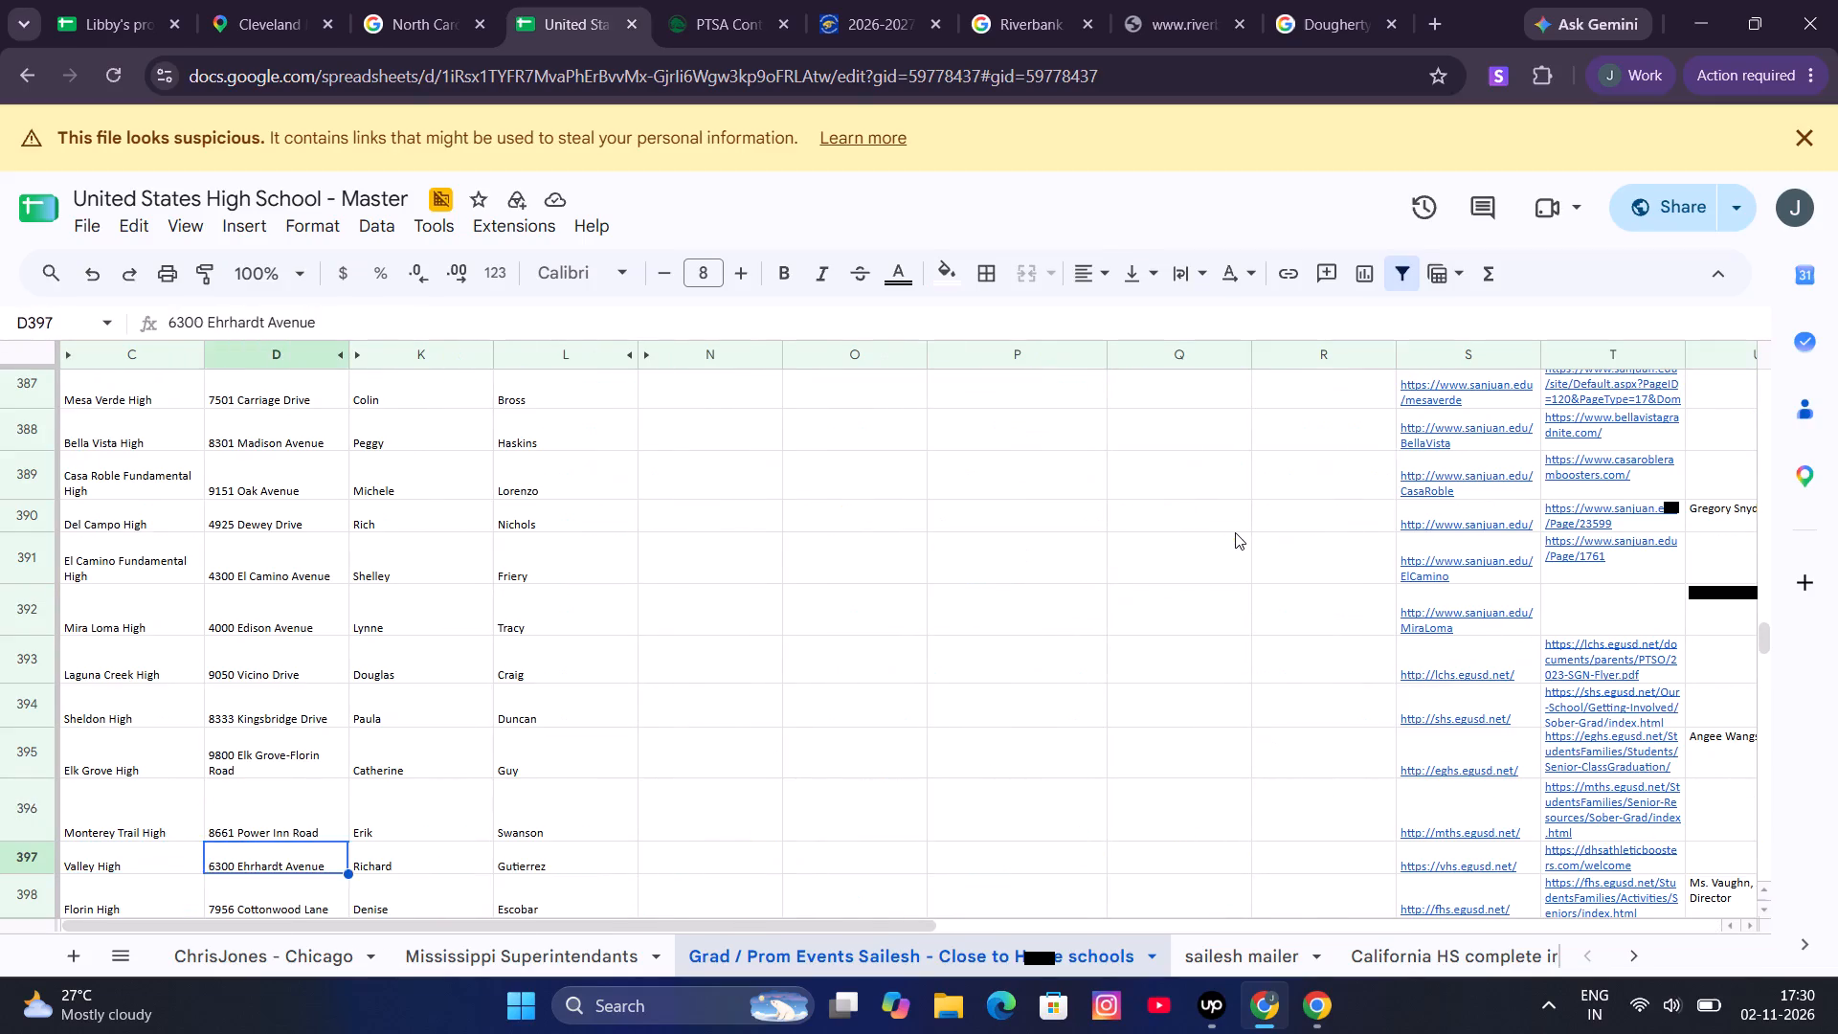
key(Right)
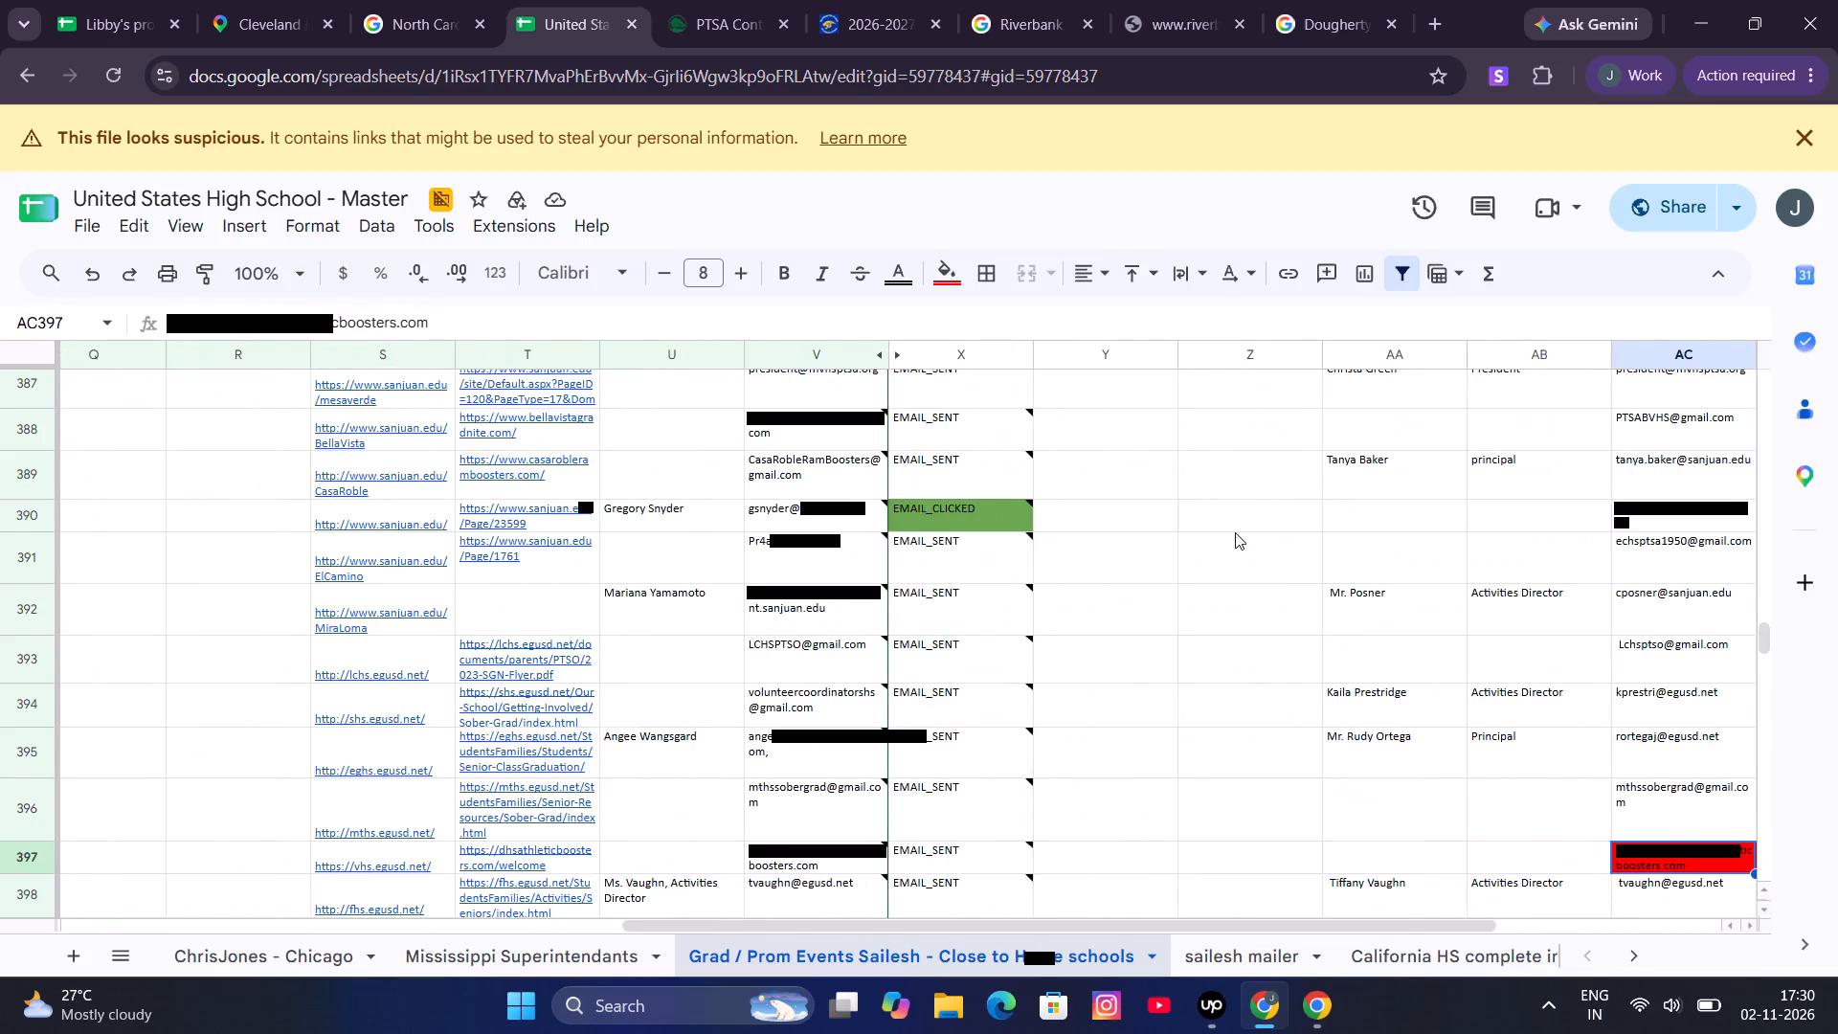
key(Right)
key(Left)
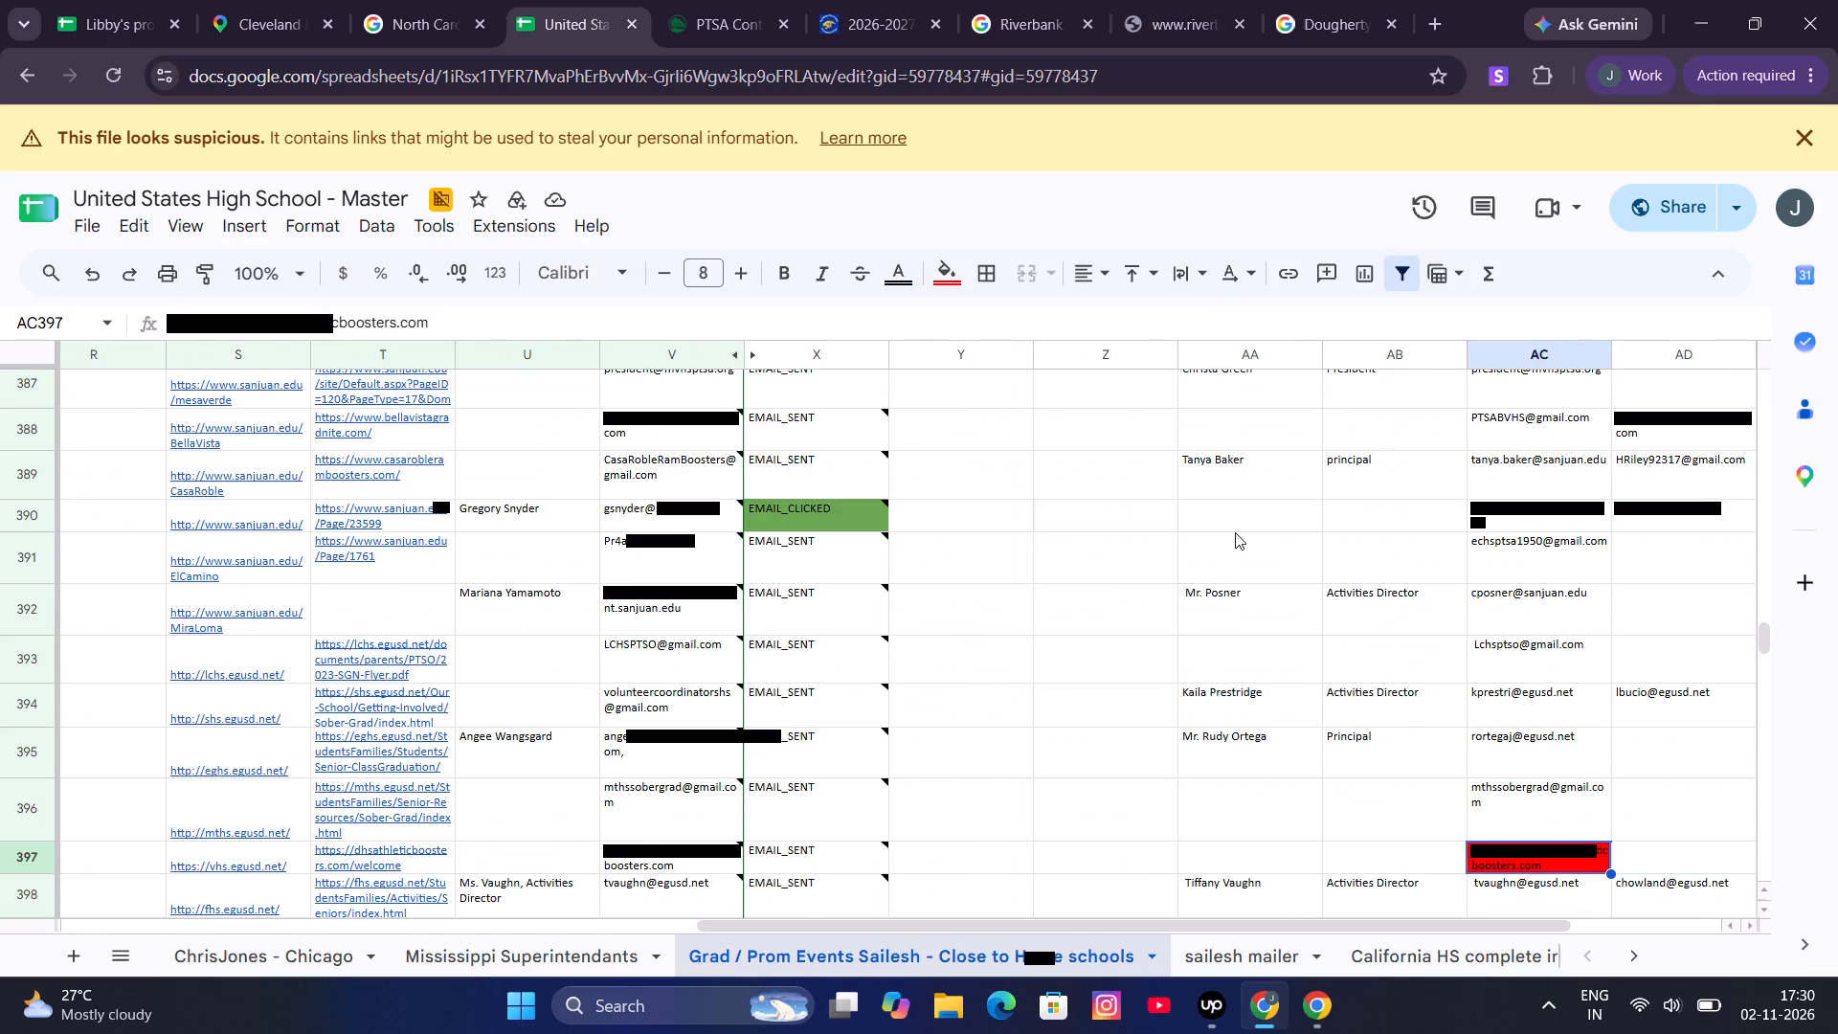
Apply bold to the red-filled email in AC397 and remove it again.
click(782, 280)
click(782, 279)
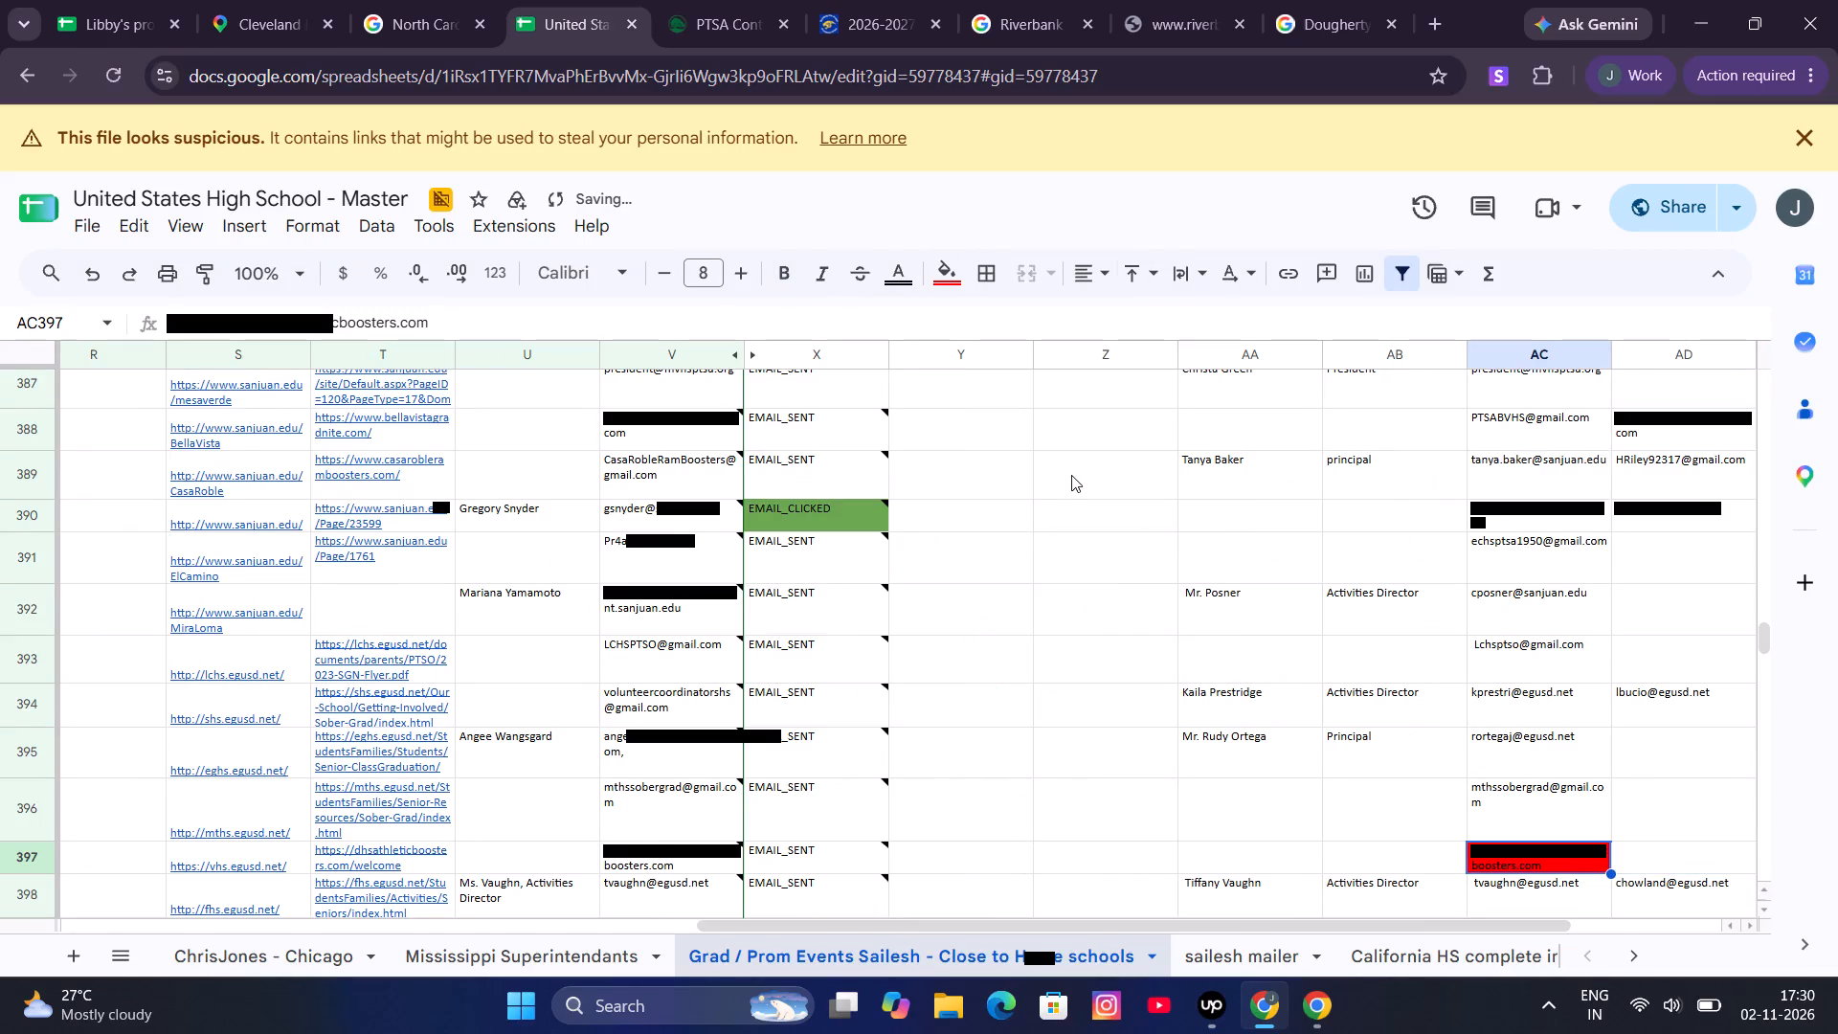
Copy the school name Valley High from C397 and enter it as a Google query in a new browser tab.
key(Left)
key(Left)
key(Left)
key(Left)
key(Left)
key(Left)
key(Left)
key(Left)
key(Left)
key(Left)
key(Left)
key(Left)
key(Left)
key(Left)
key(Left)
key(Left)
key(Left)
key(Left)
key(Left)
key(Left)
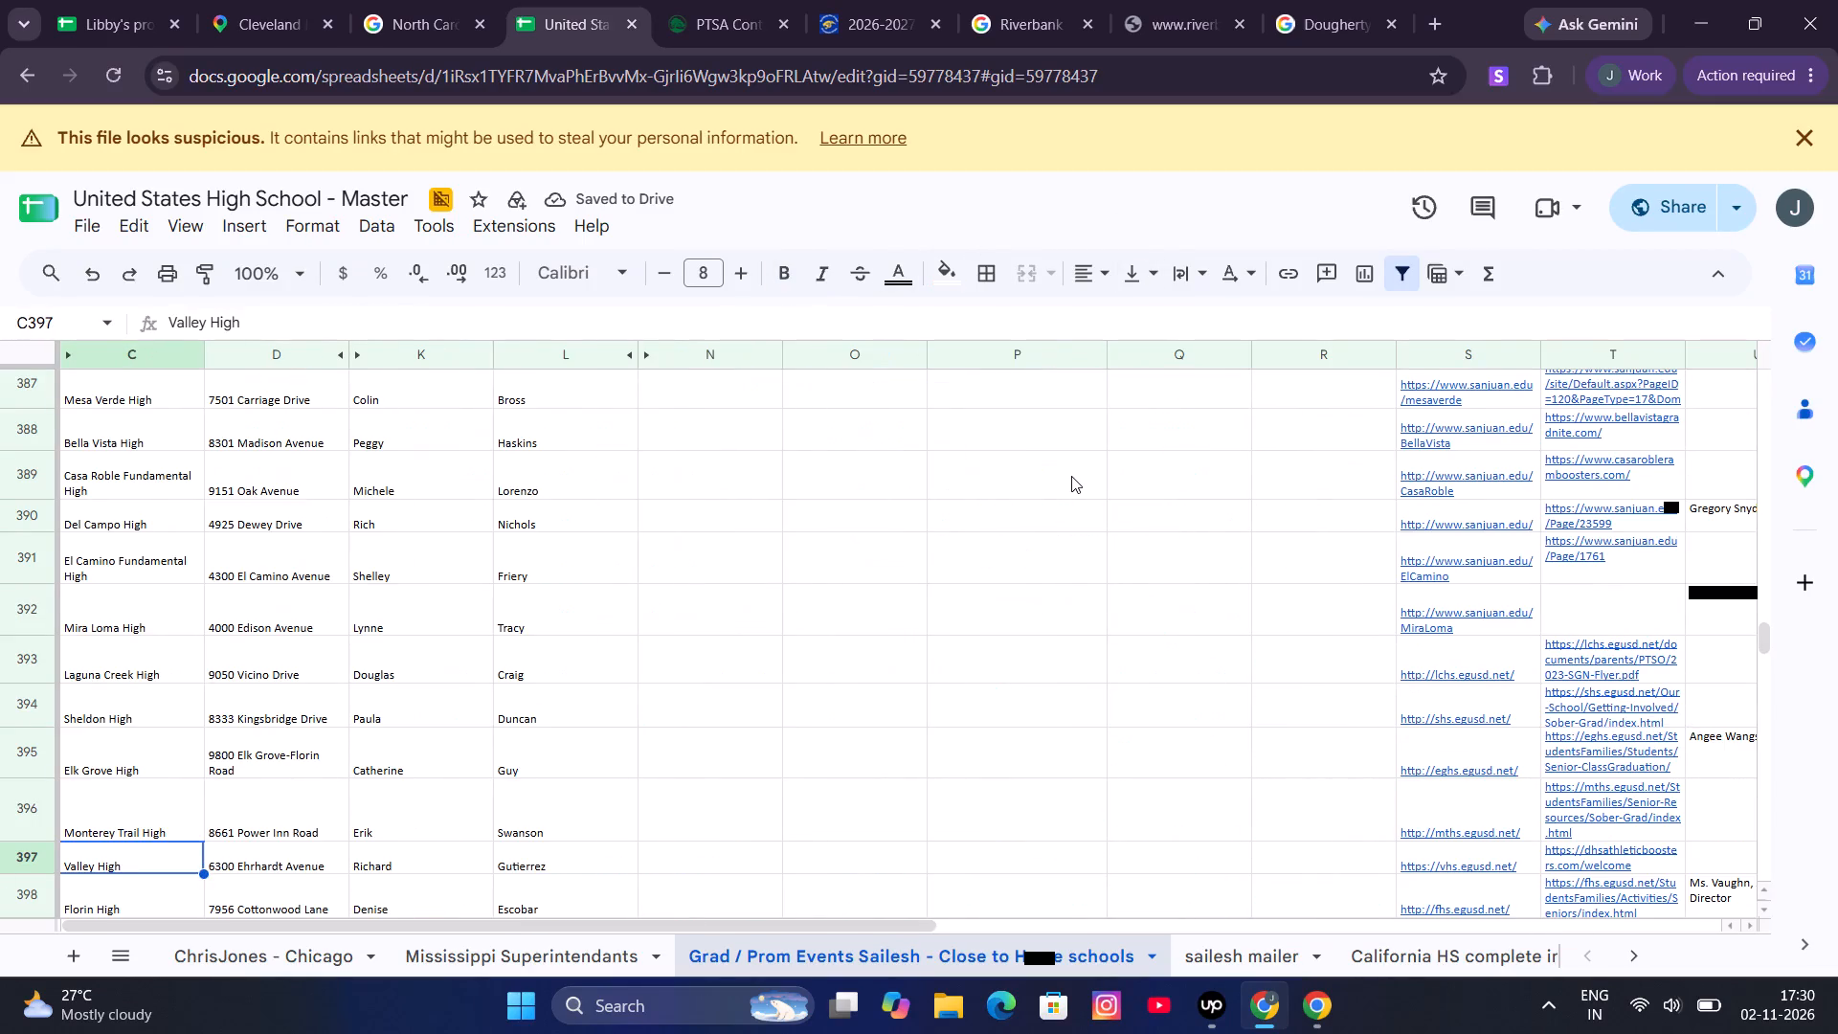
key(ctrl+c)
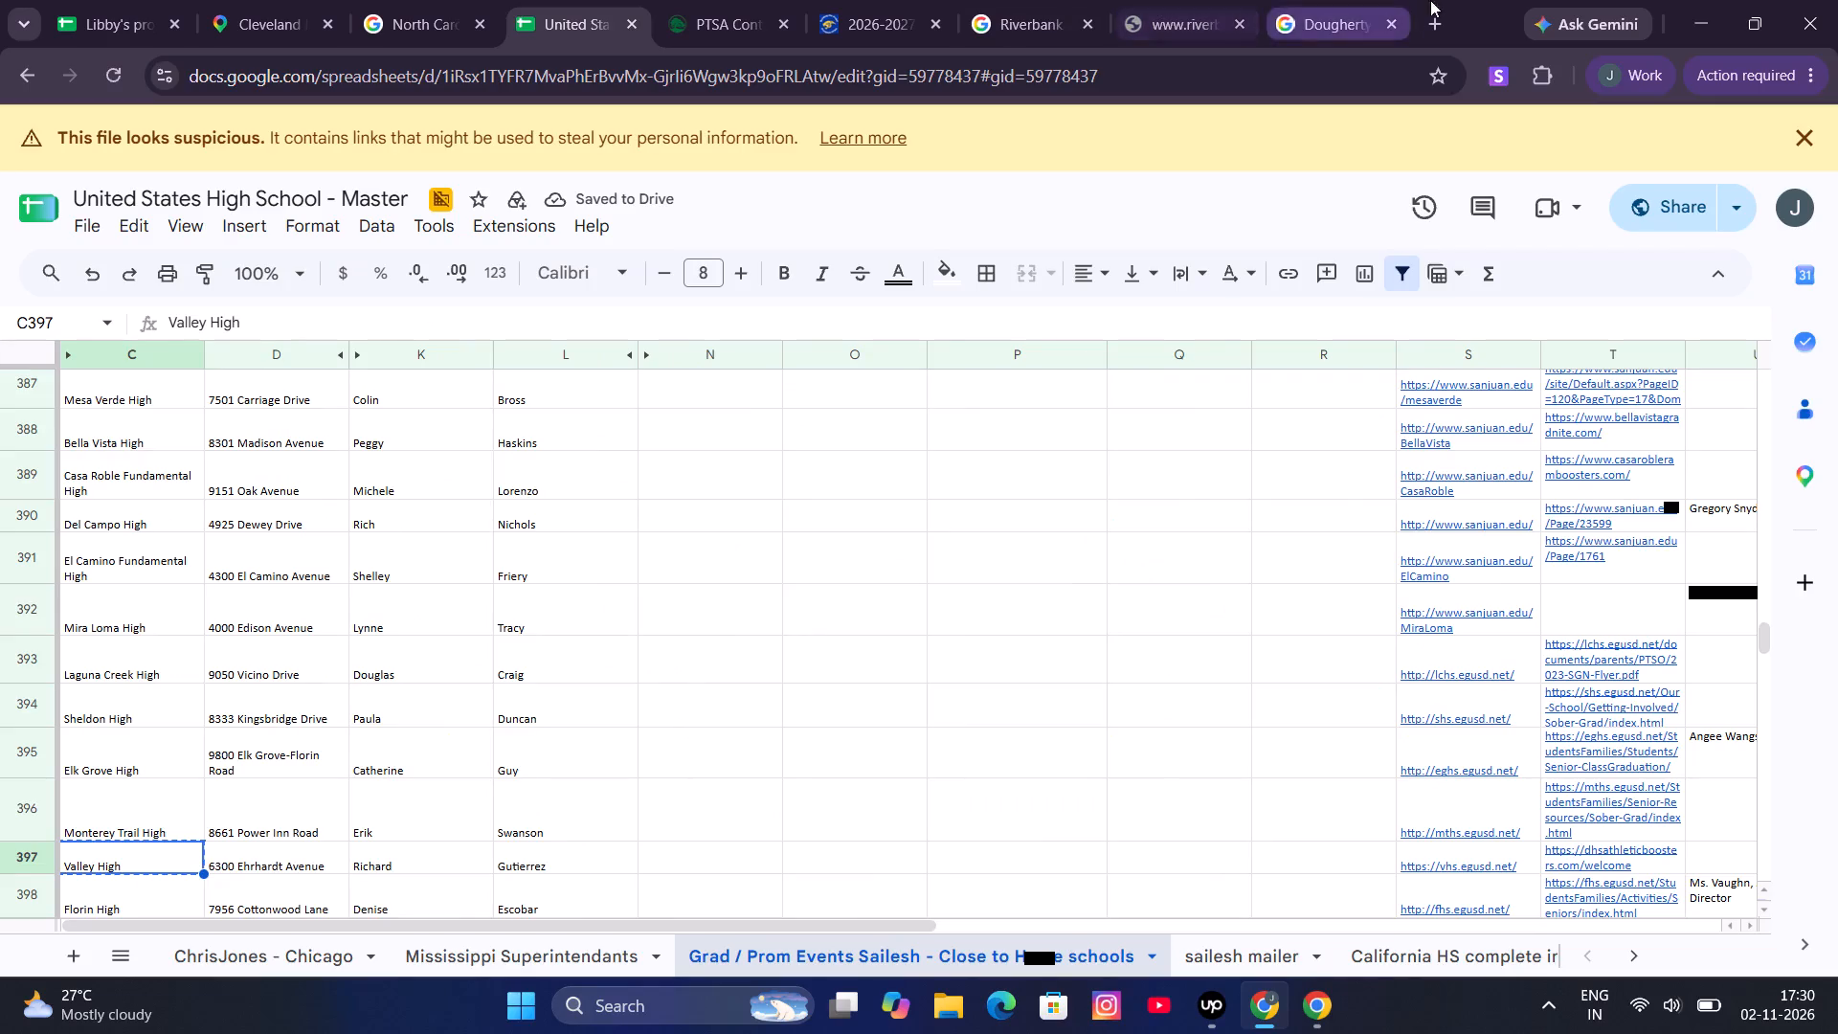
click(1436, 18)
click(1010, 465)
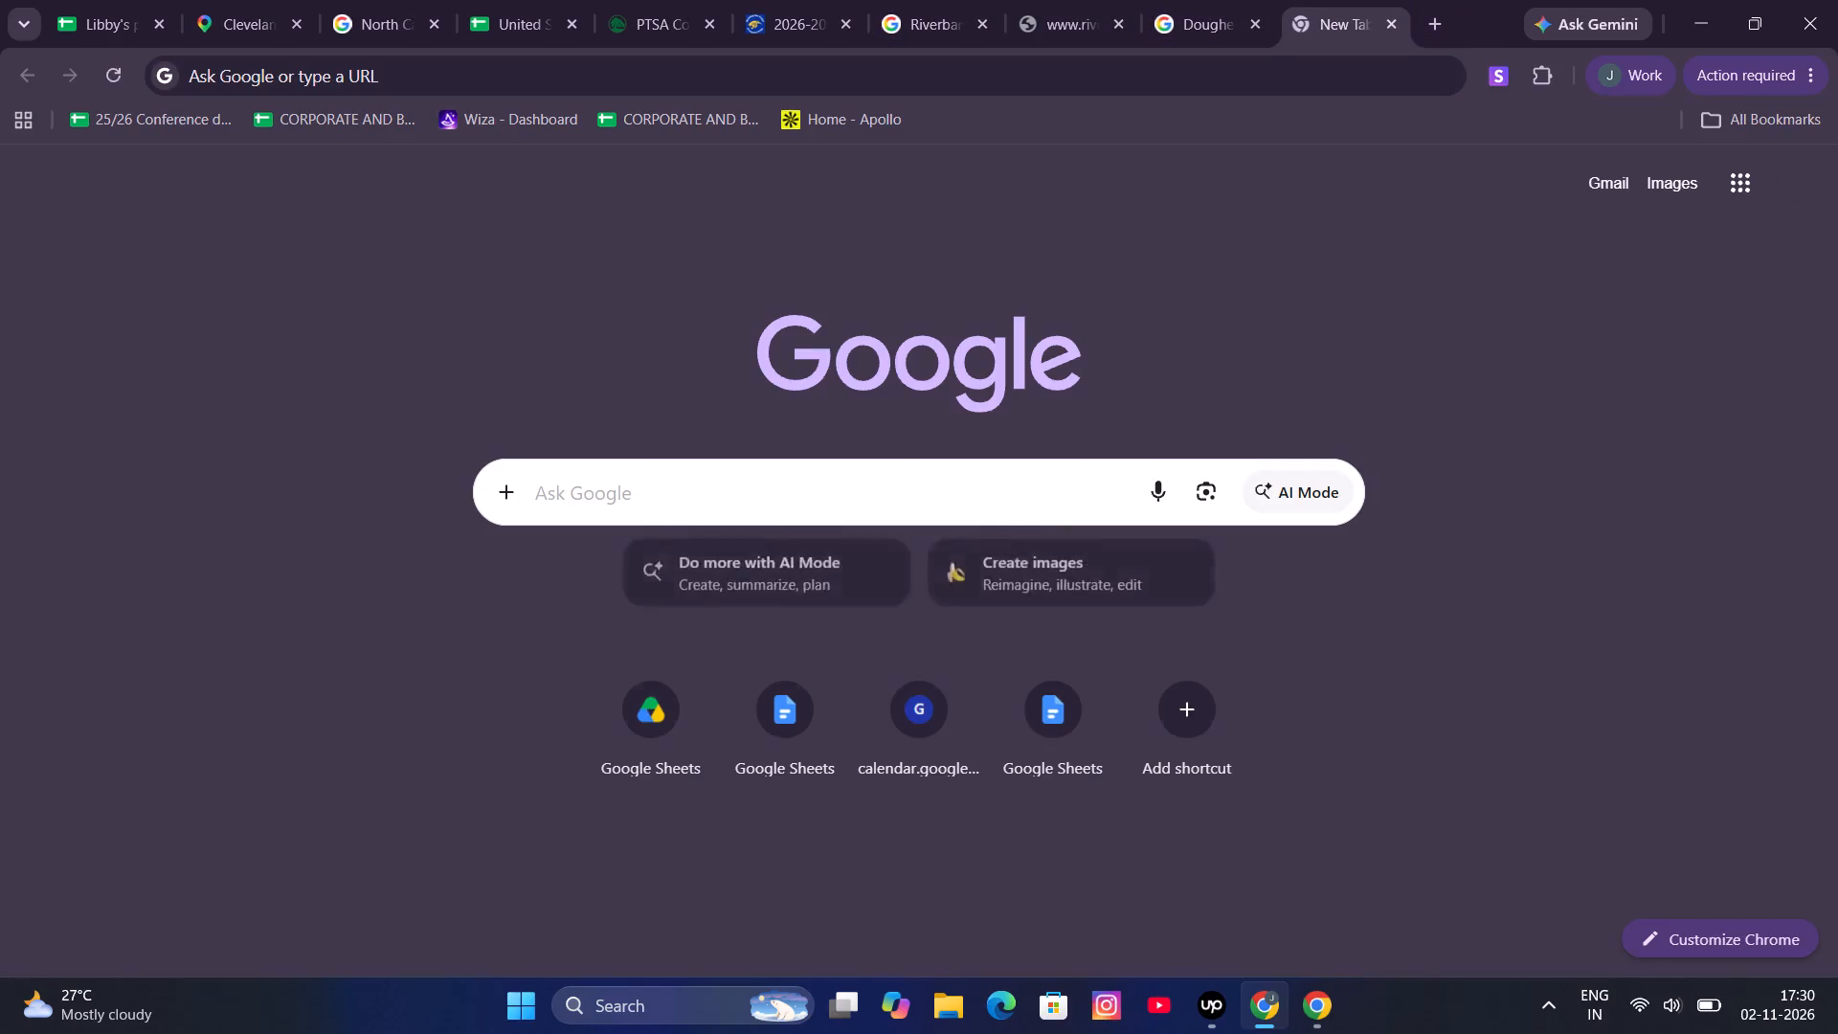
key(ctrl+v)
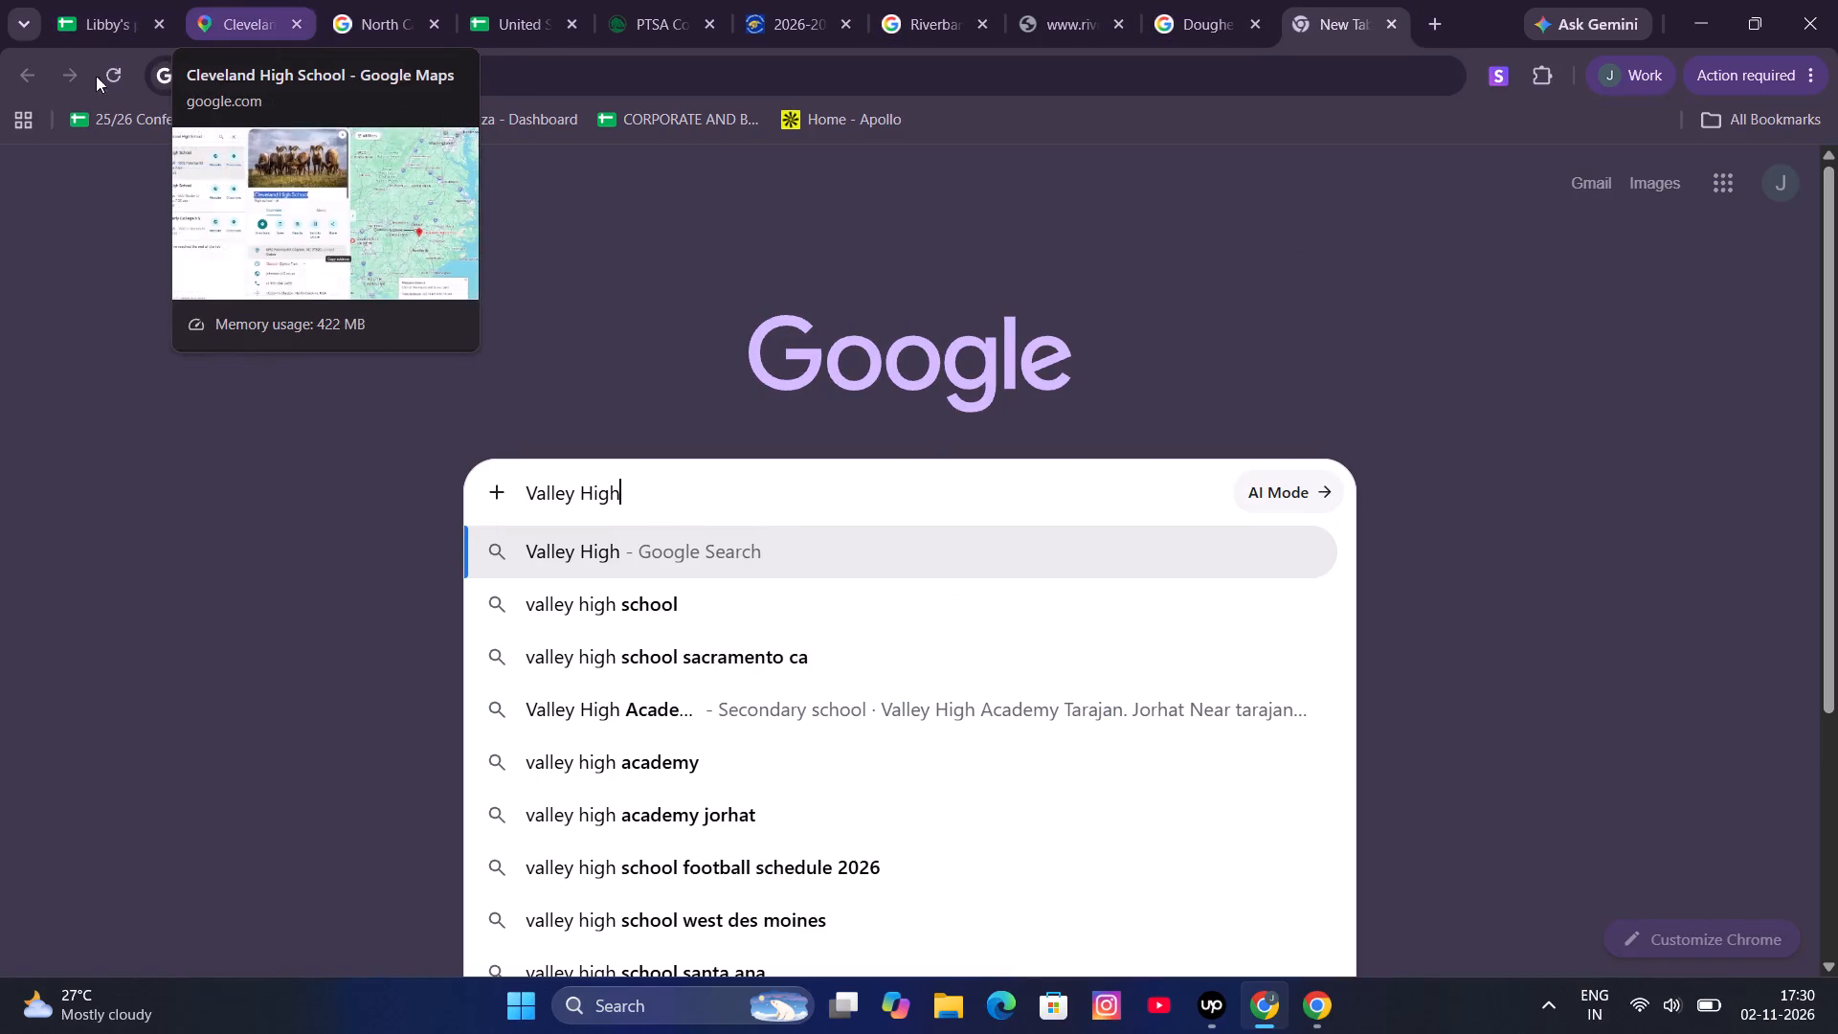
Copy the street address from D397, add it to the query and search for Valley High 6300 Ehrhardt Avenue.
click(517, 42)
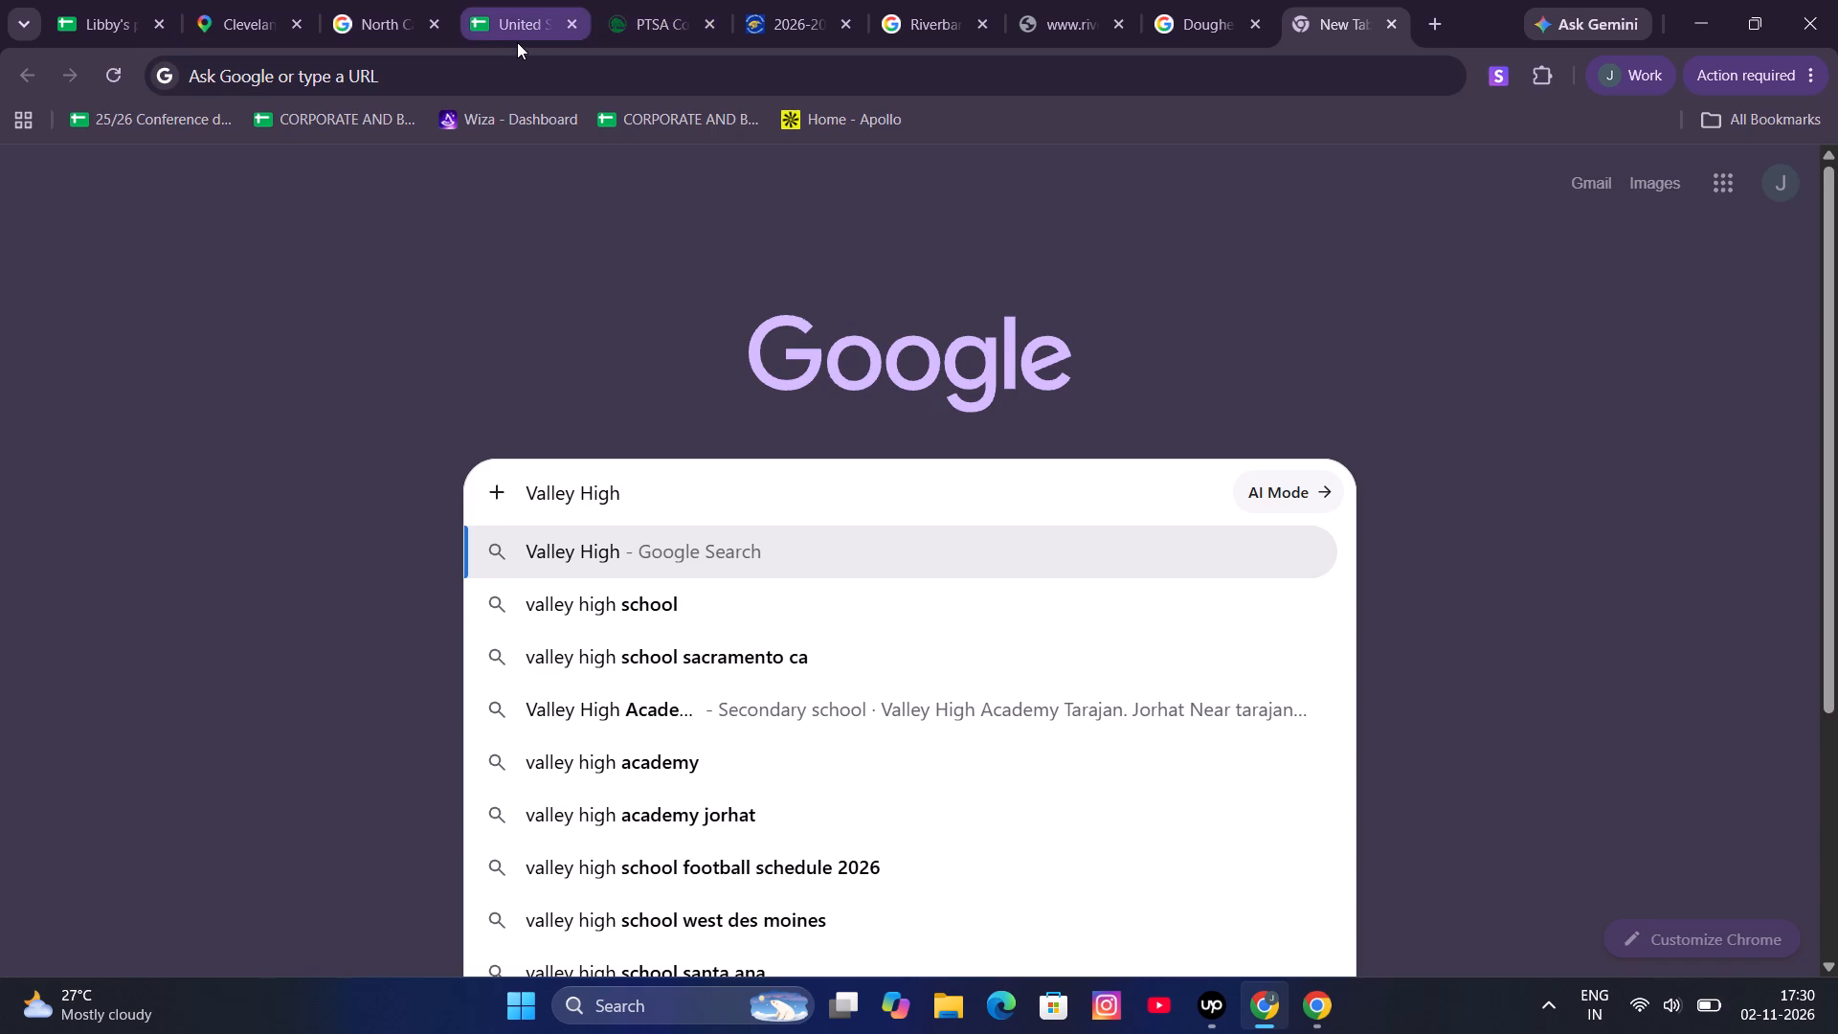
key(Right)
key(Right)
key(Left)
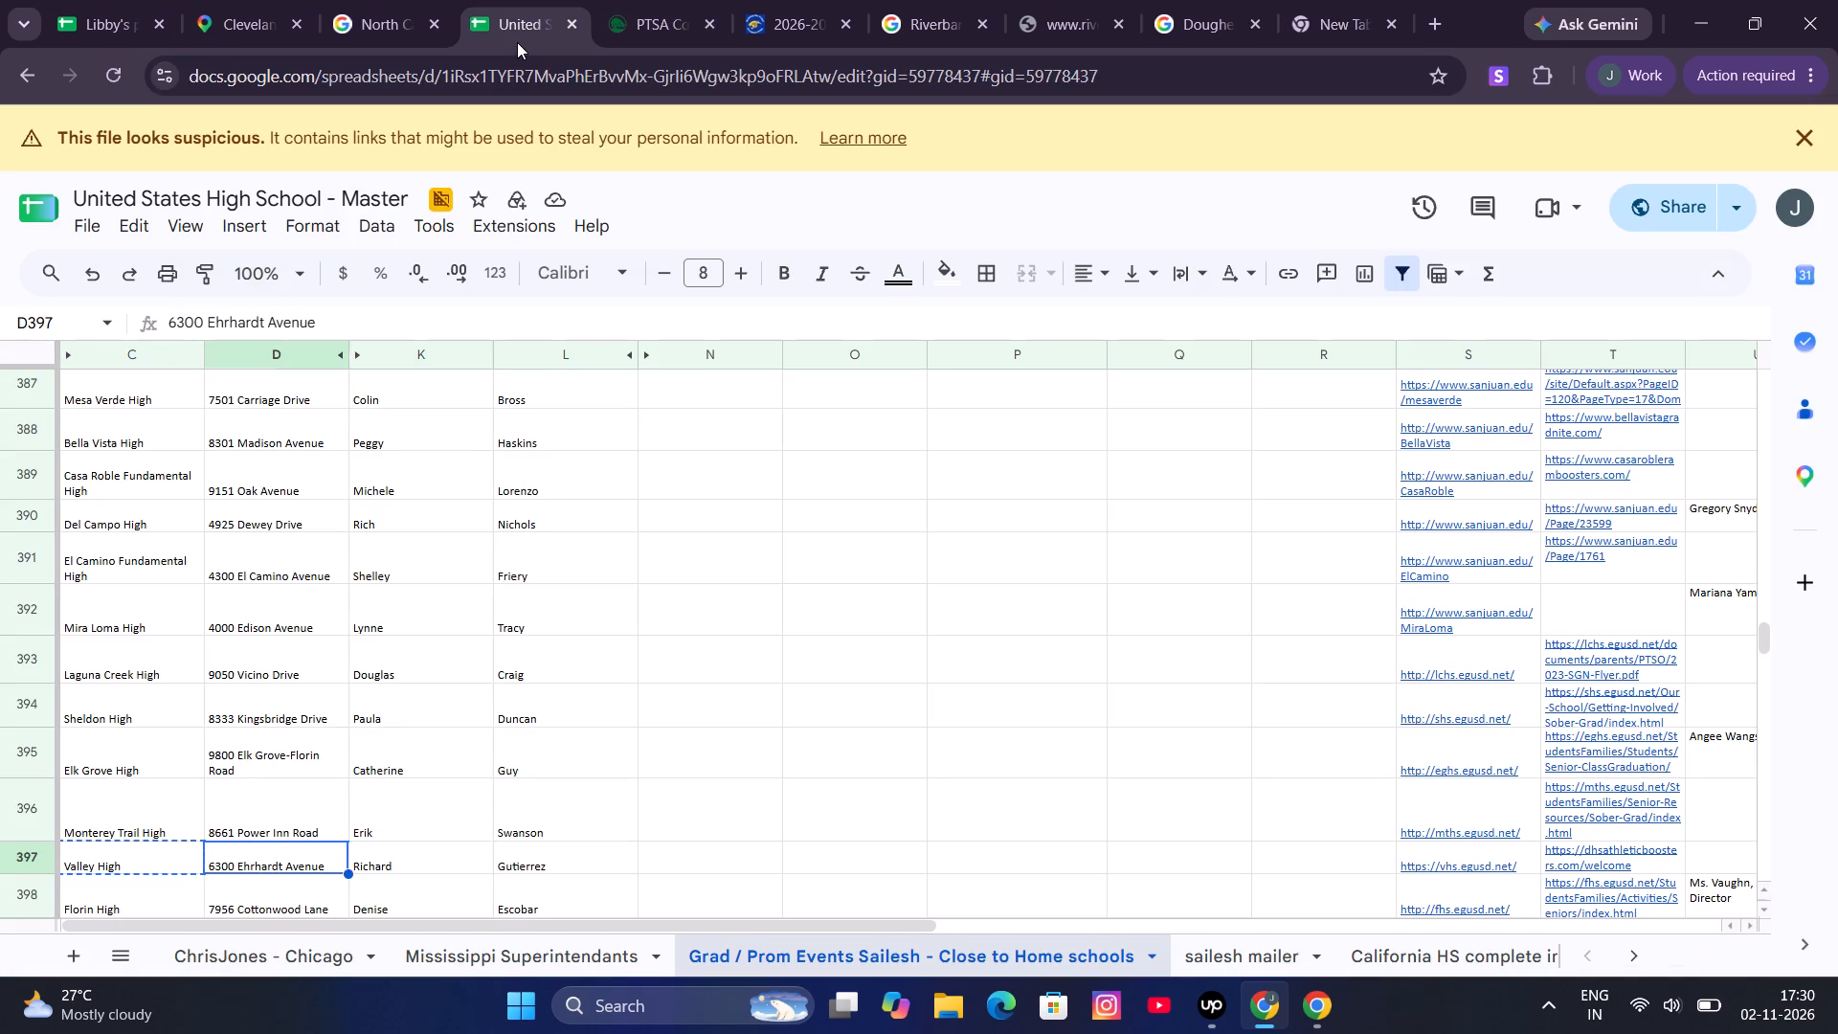
key(ctrl+c)
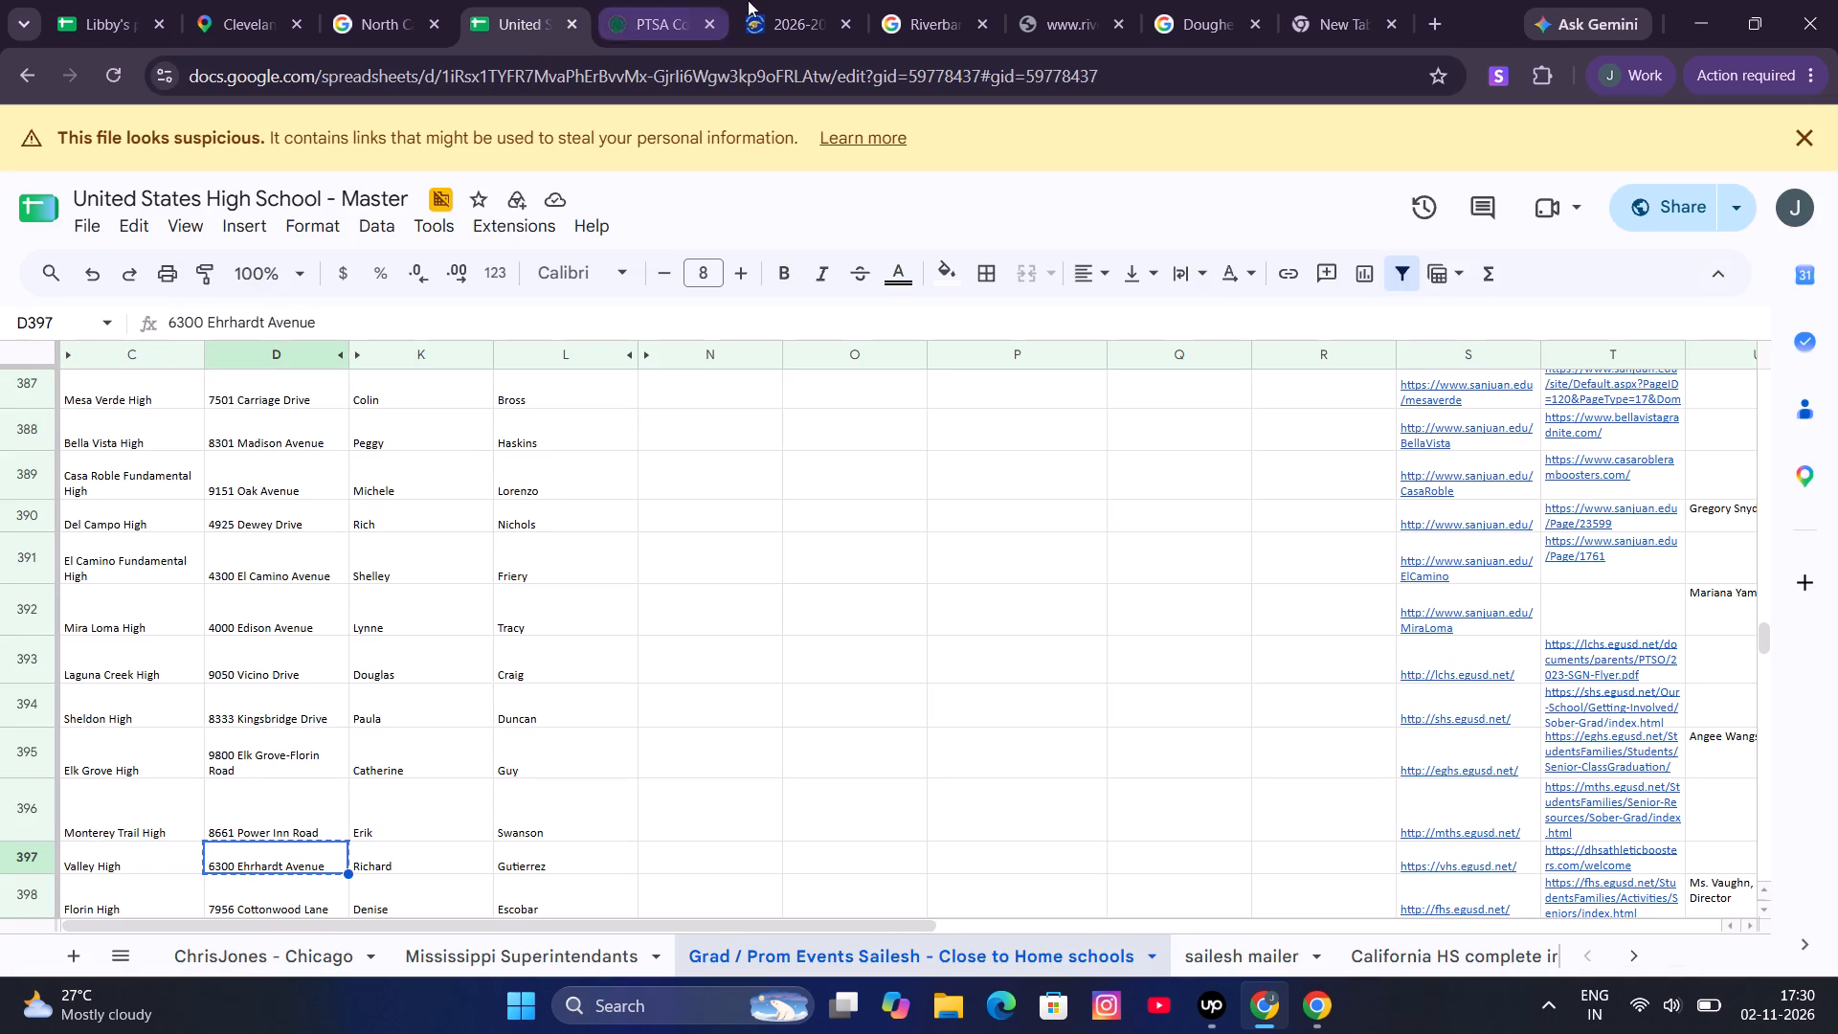
click(1302, 19)
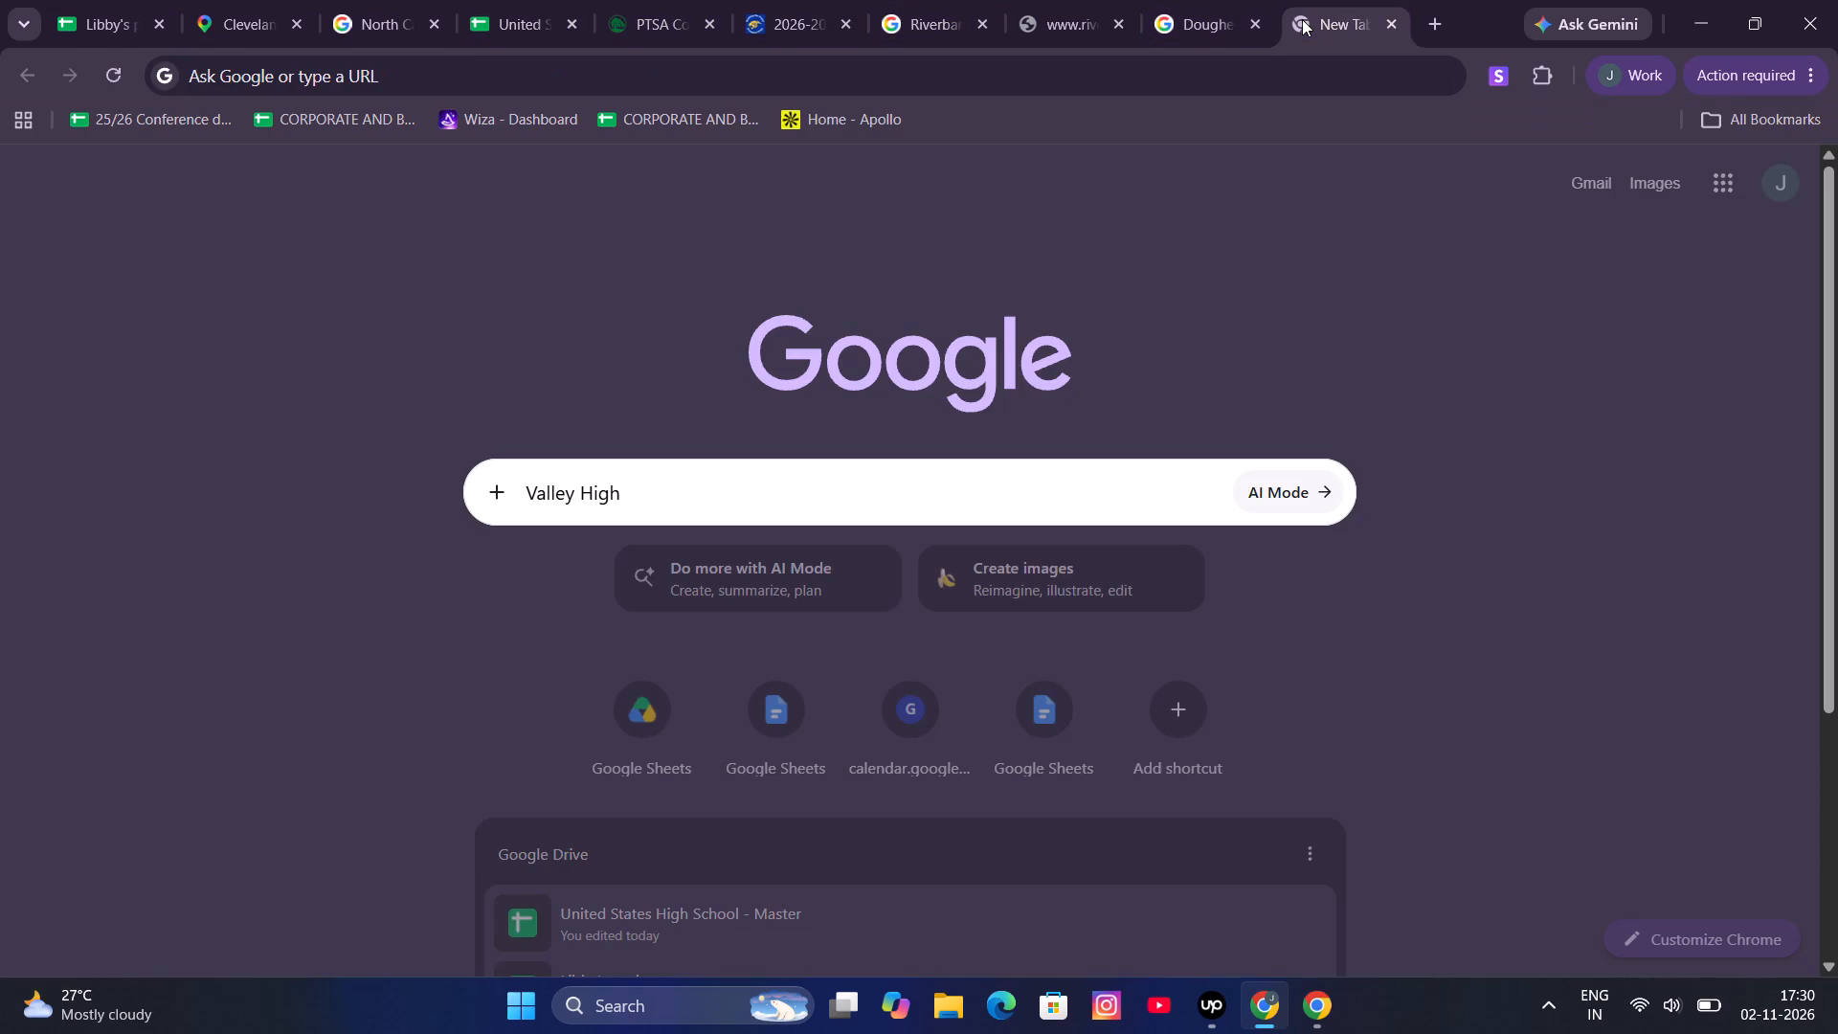
key(space)
text(v)
key(BackSpace)
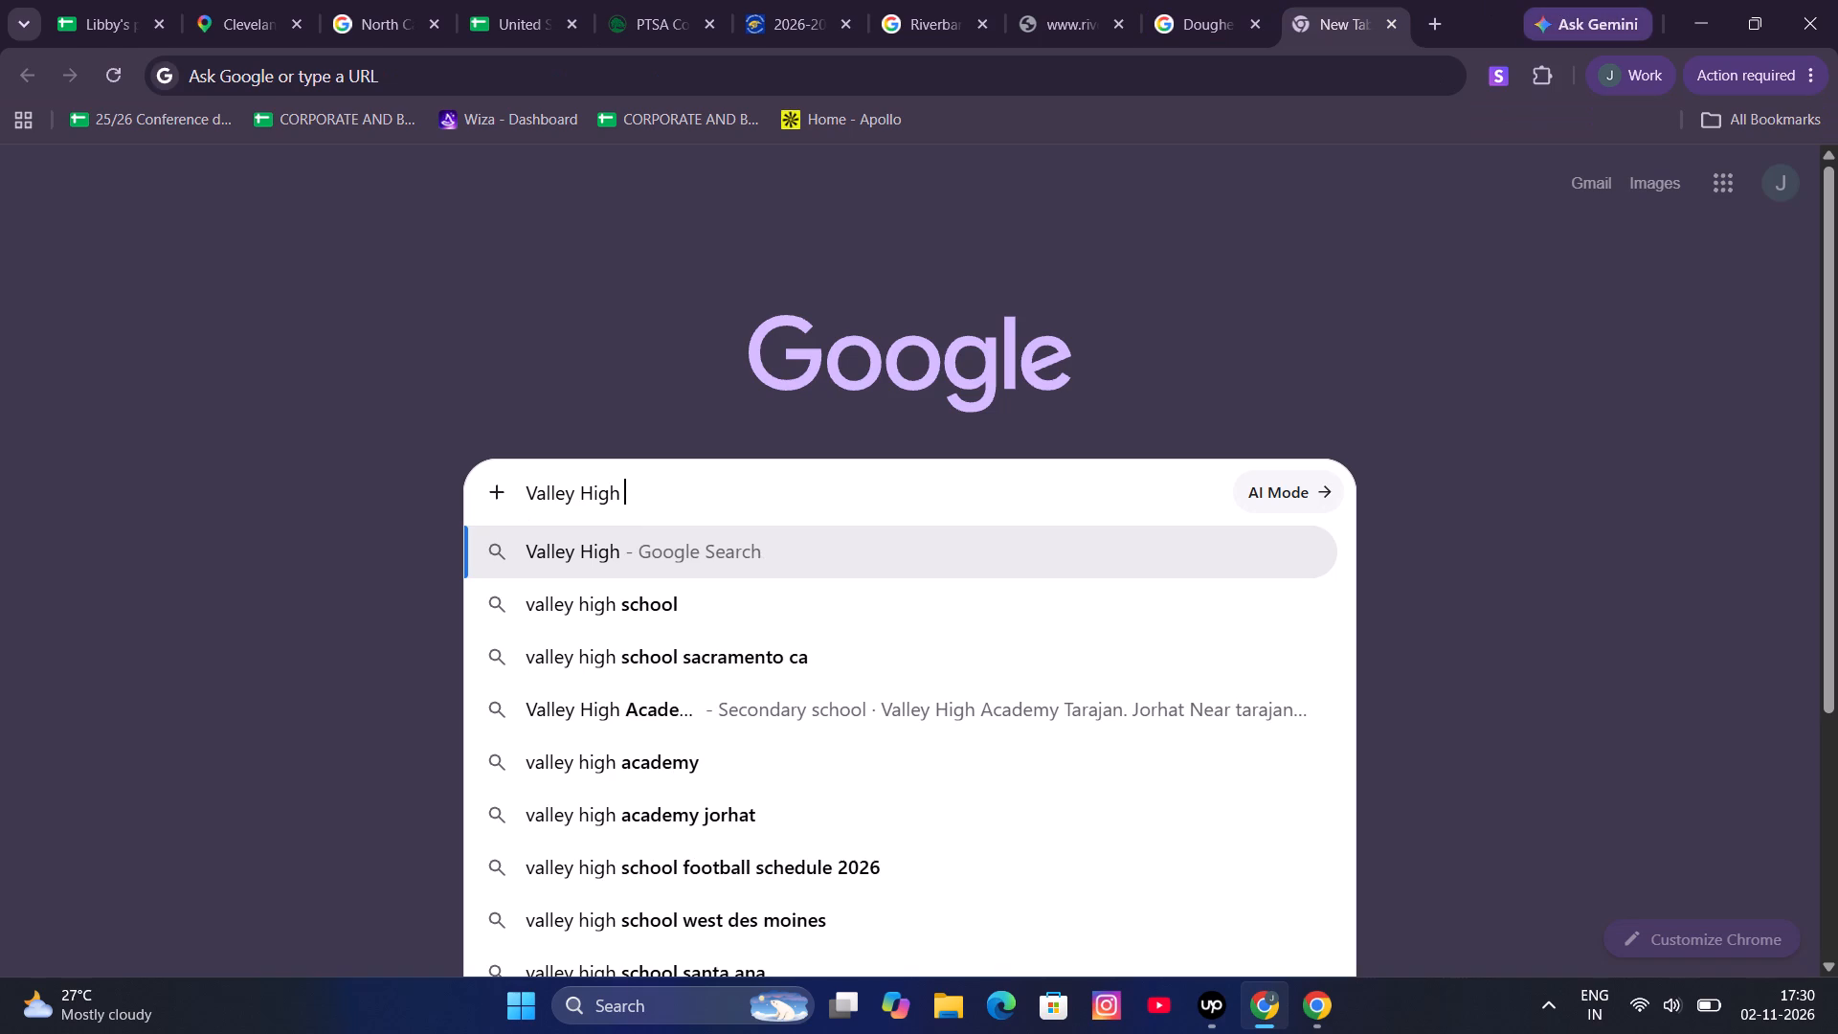
key(ctrl+v)
key(Return)
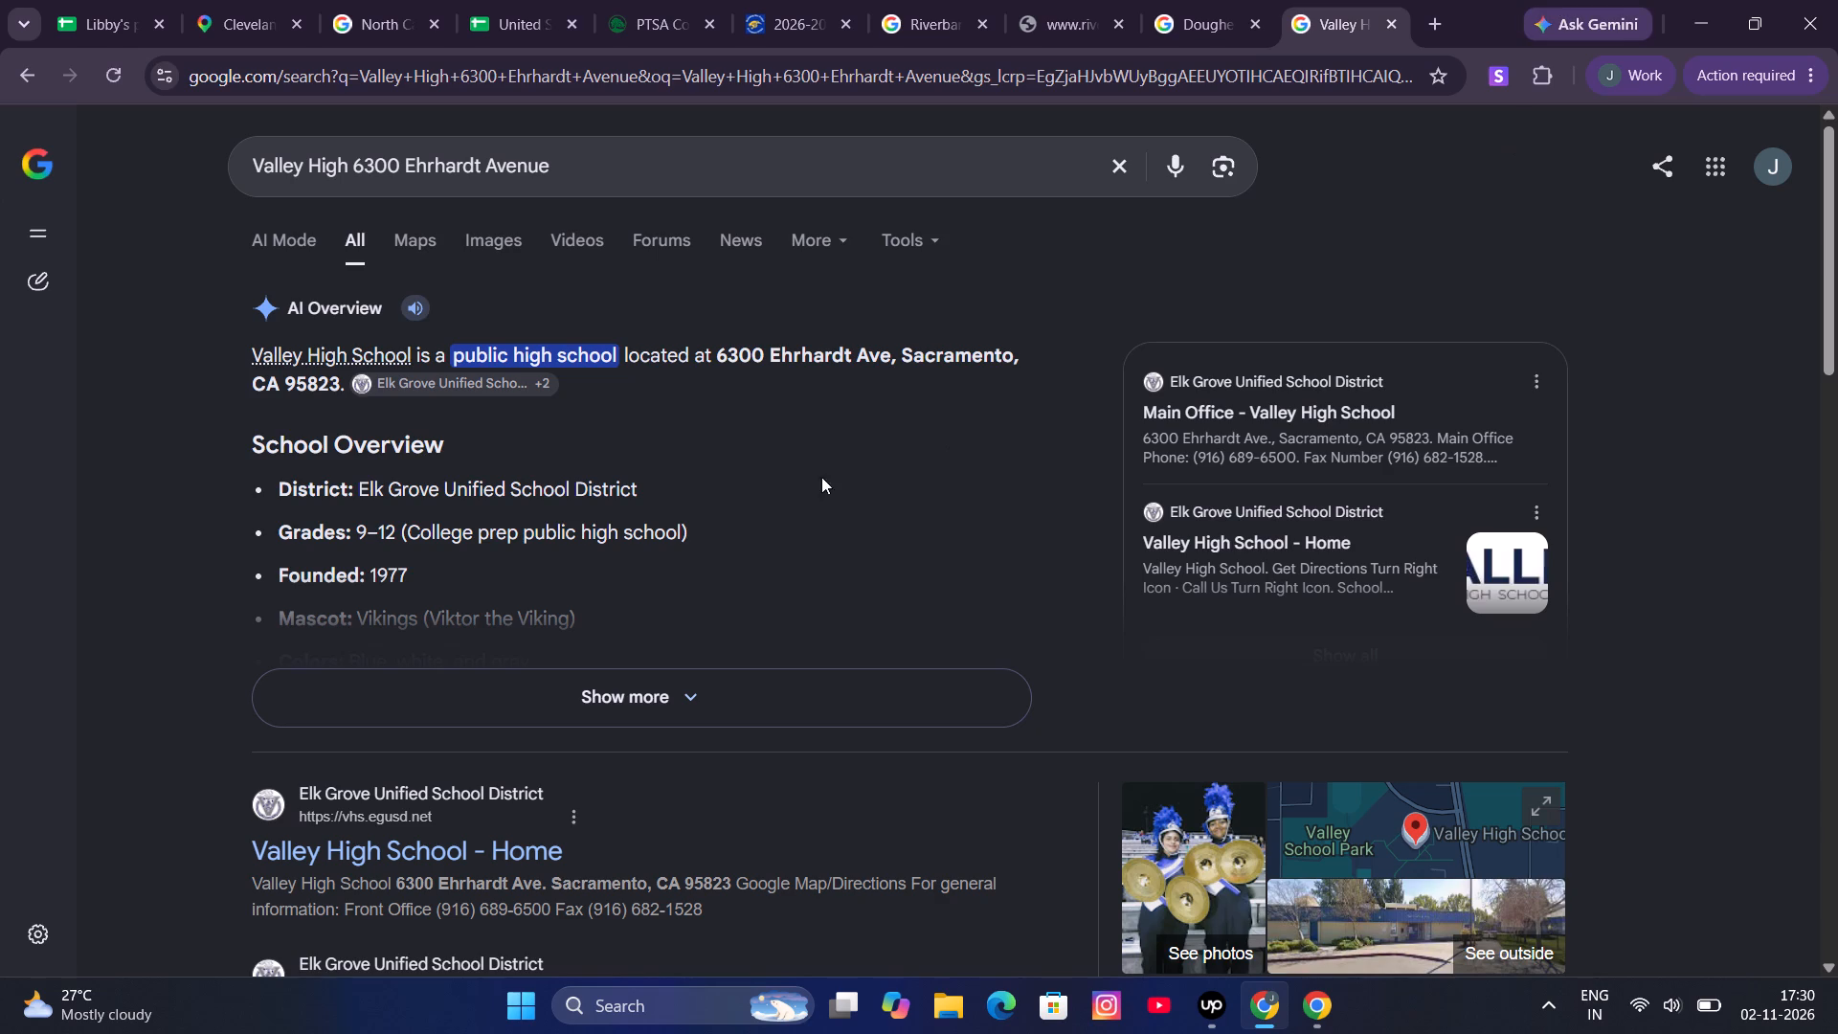
Add ptsa to the Valley High 6300 Ehrhardt Avenue query and run the search again.
click(607, 154)
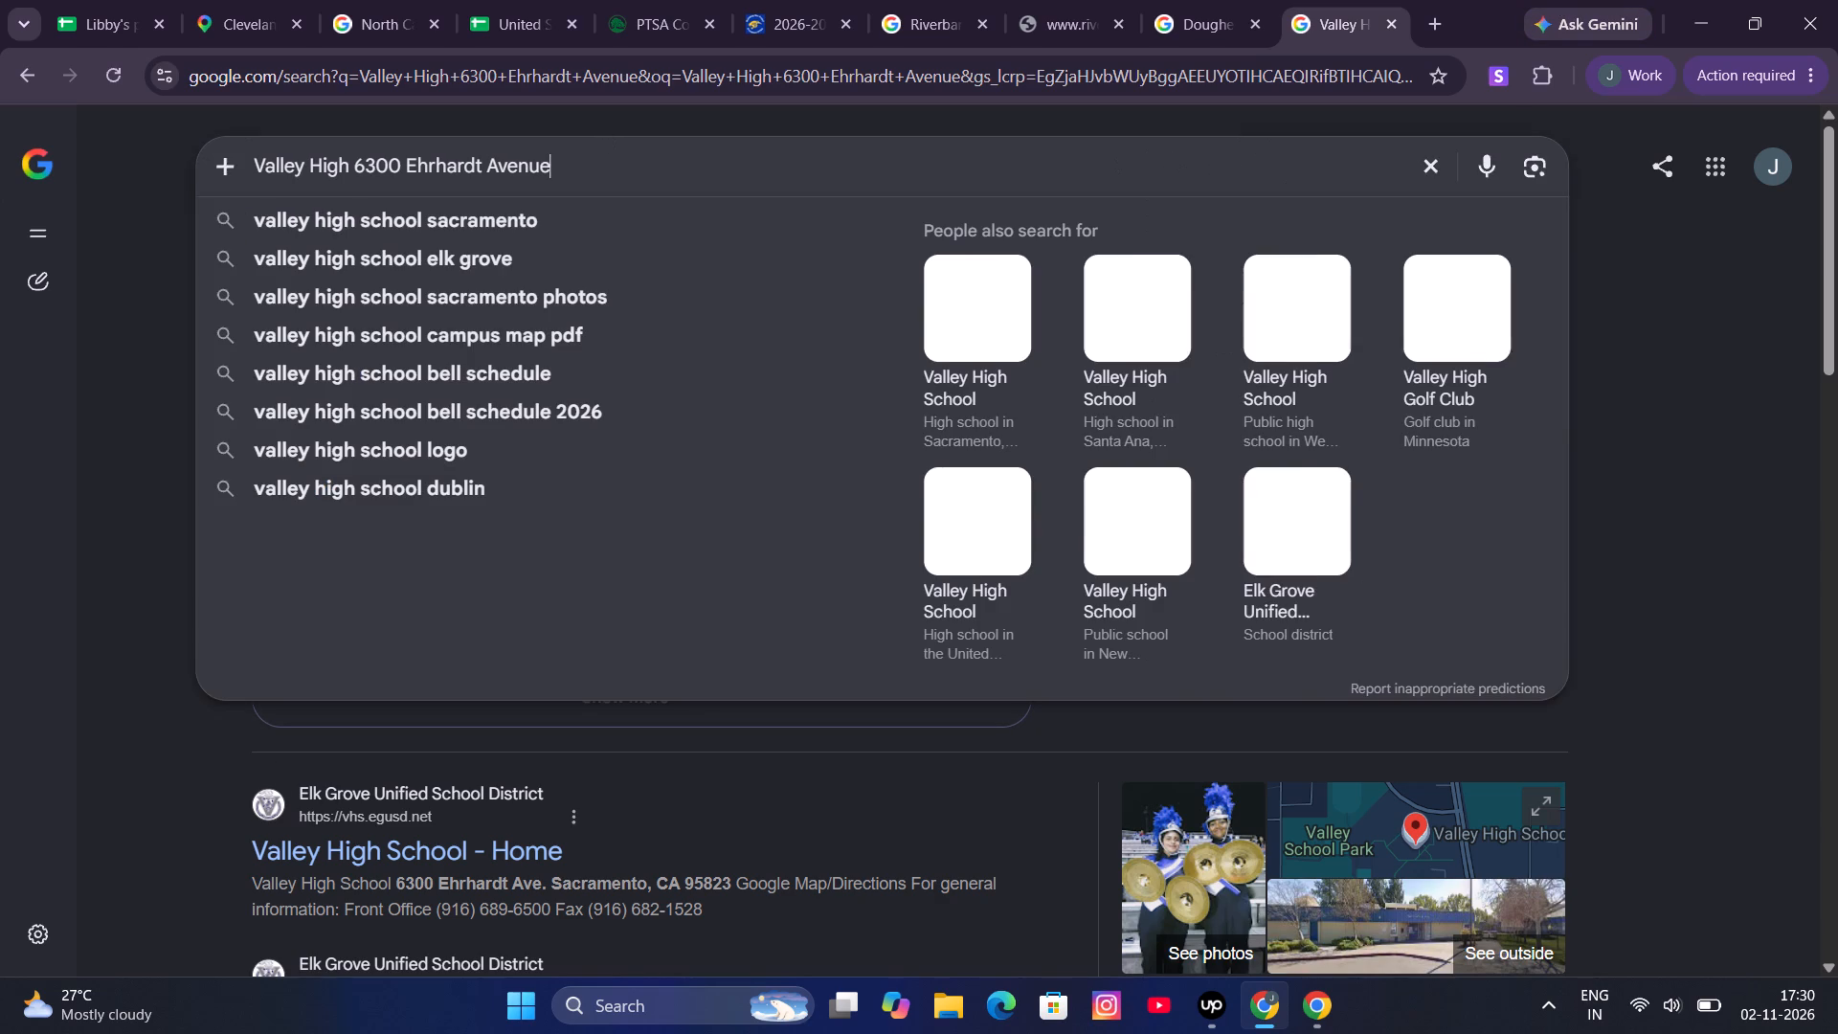
key(space)
text(ptsa)
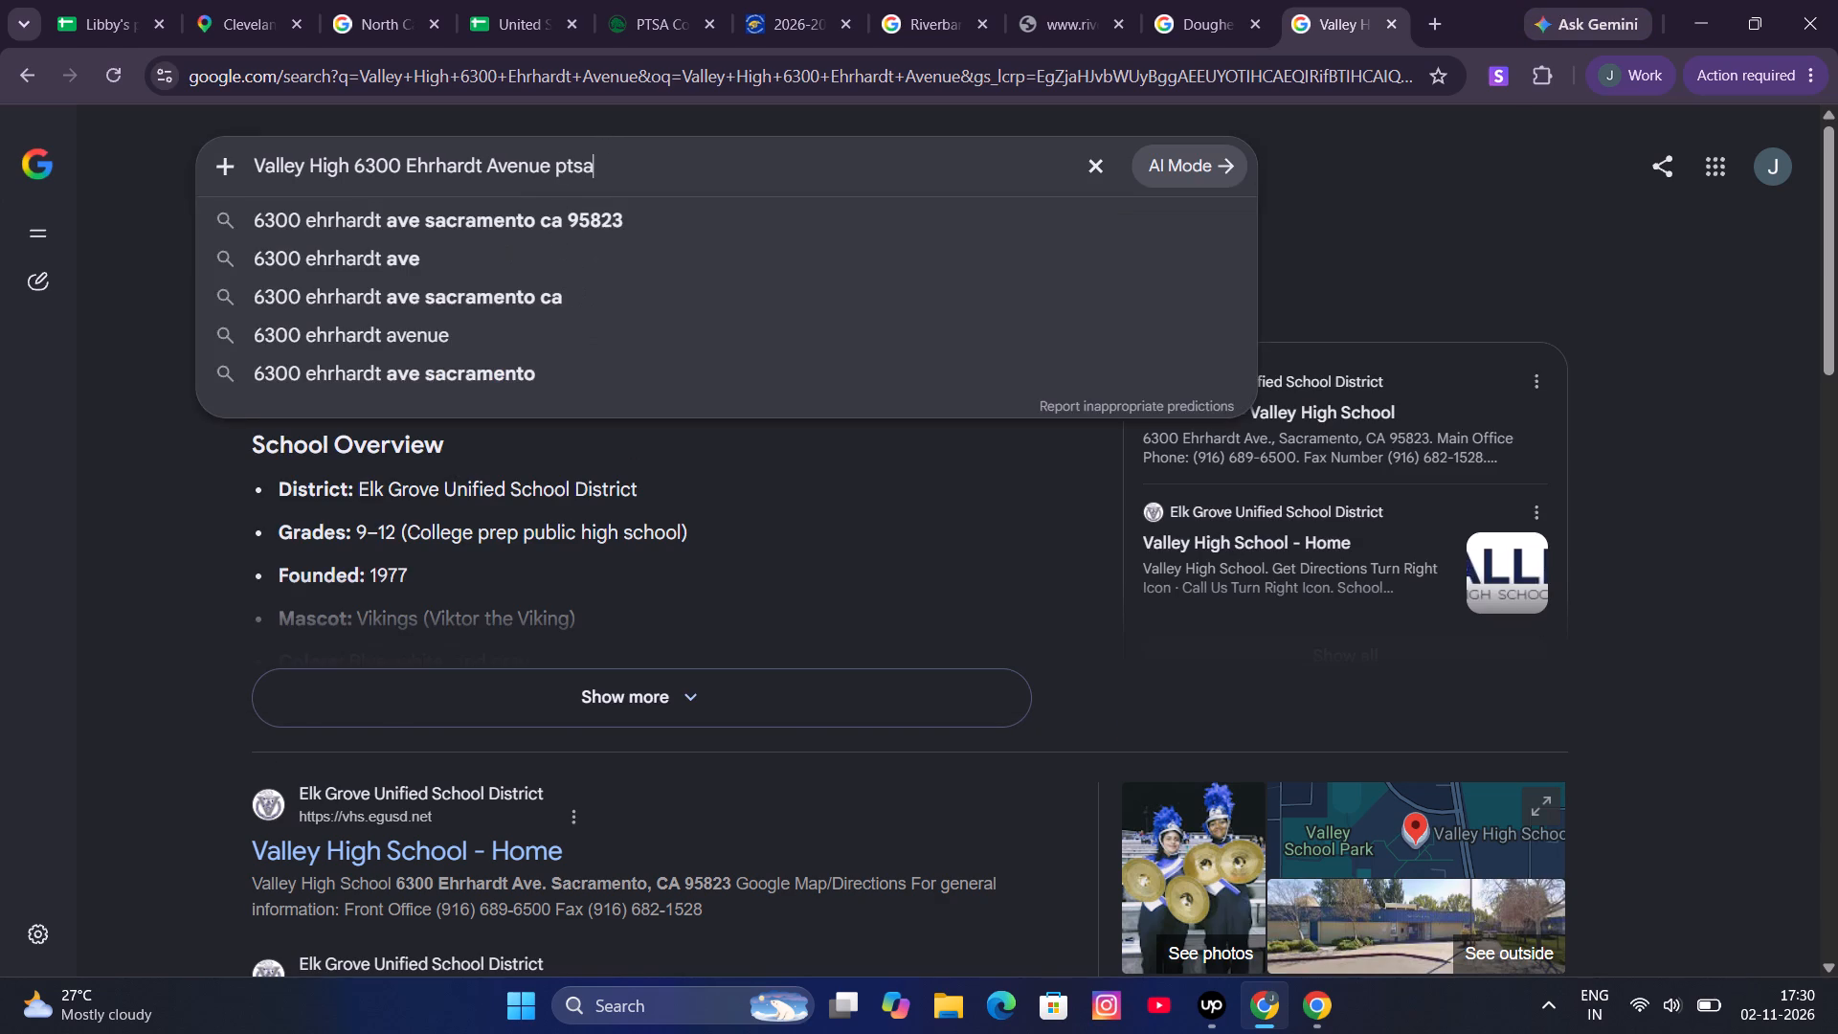
key(Return)
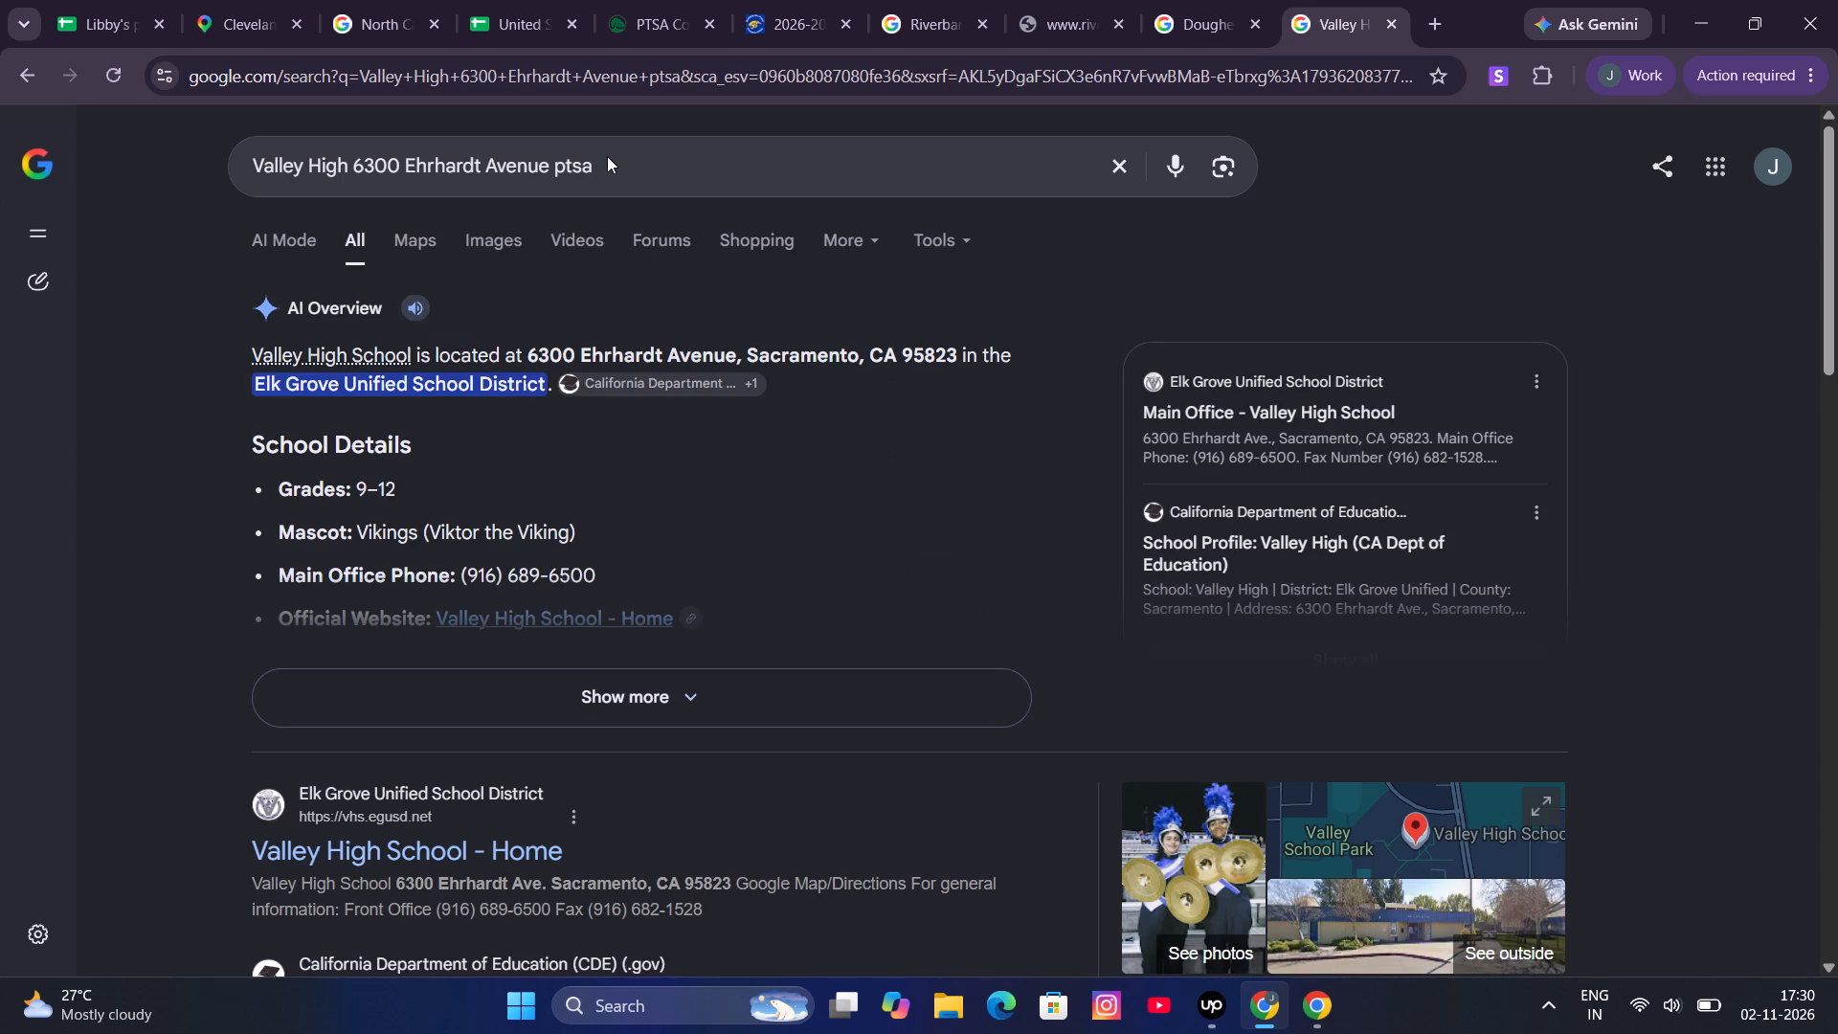
Open the Valley High School website from the search results and look over its home page.
scroll(607, 151, down, 1)
click(433, 721)
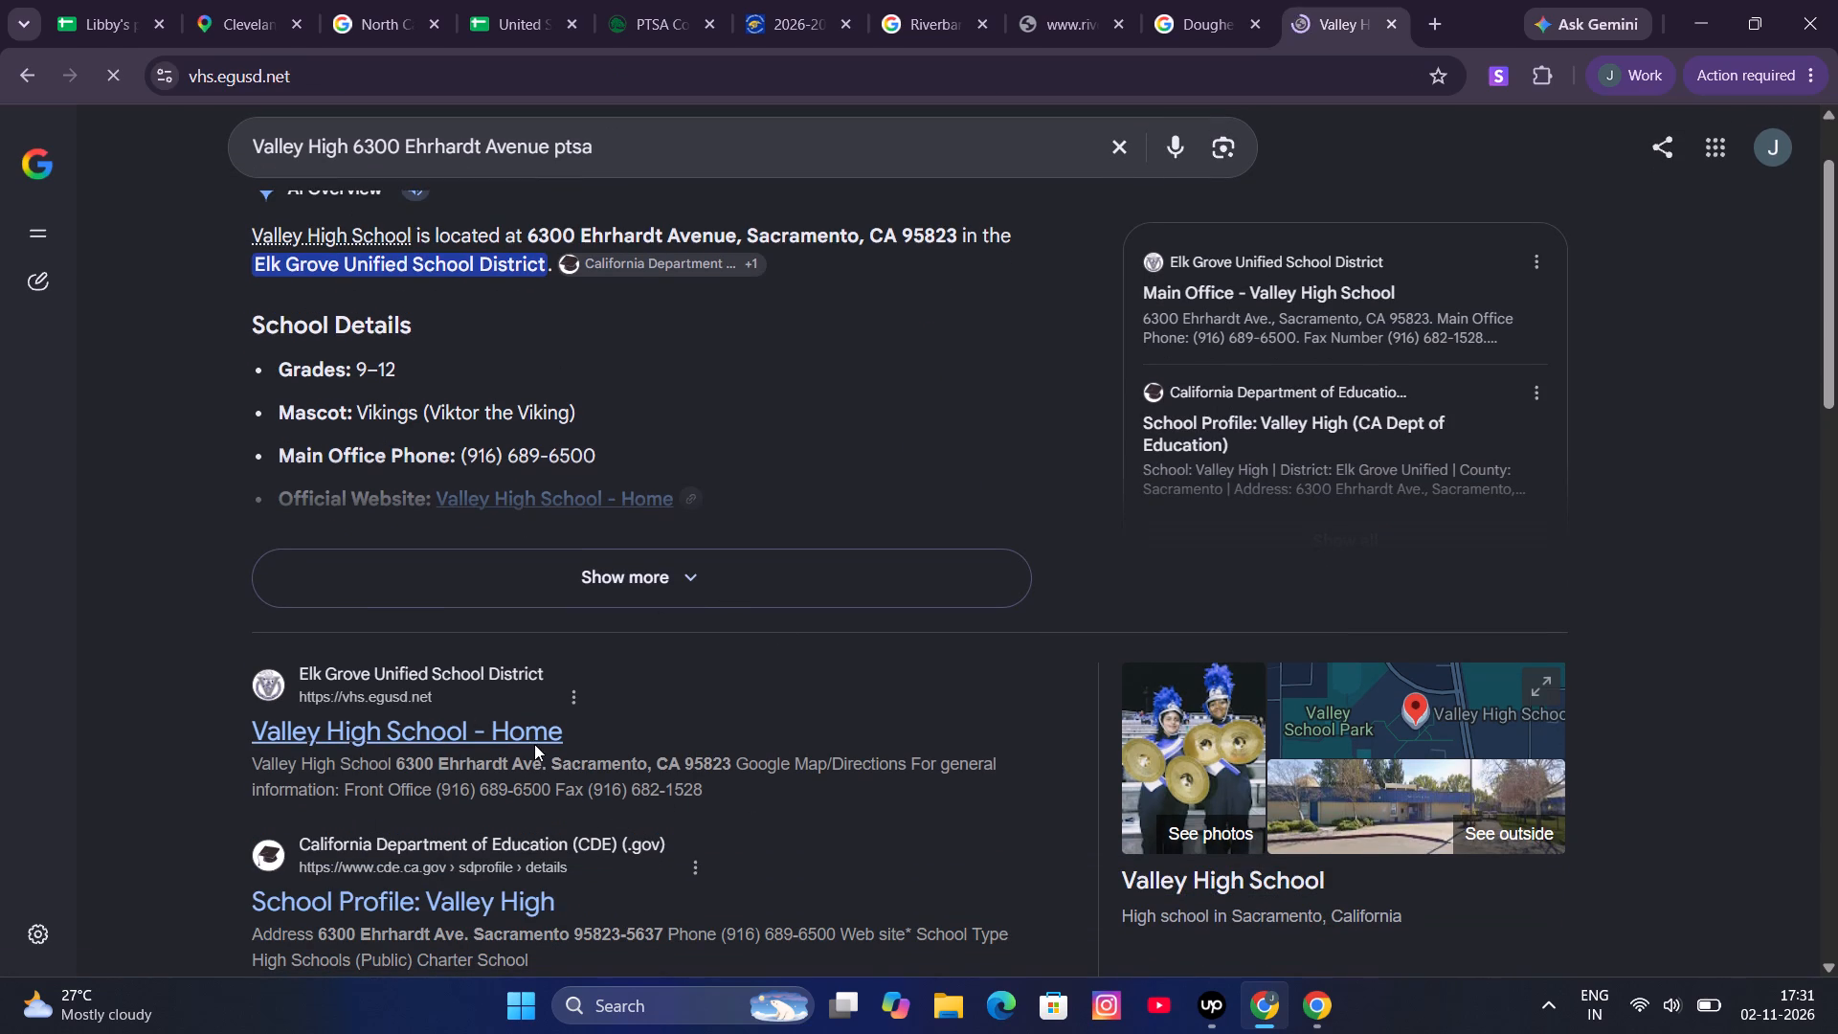
click(426, 733)
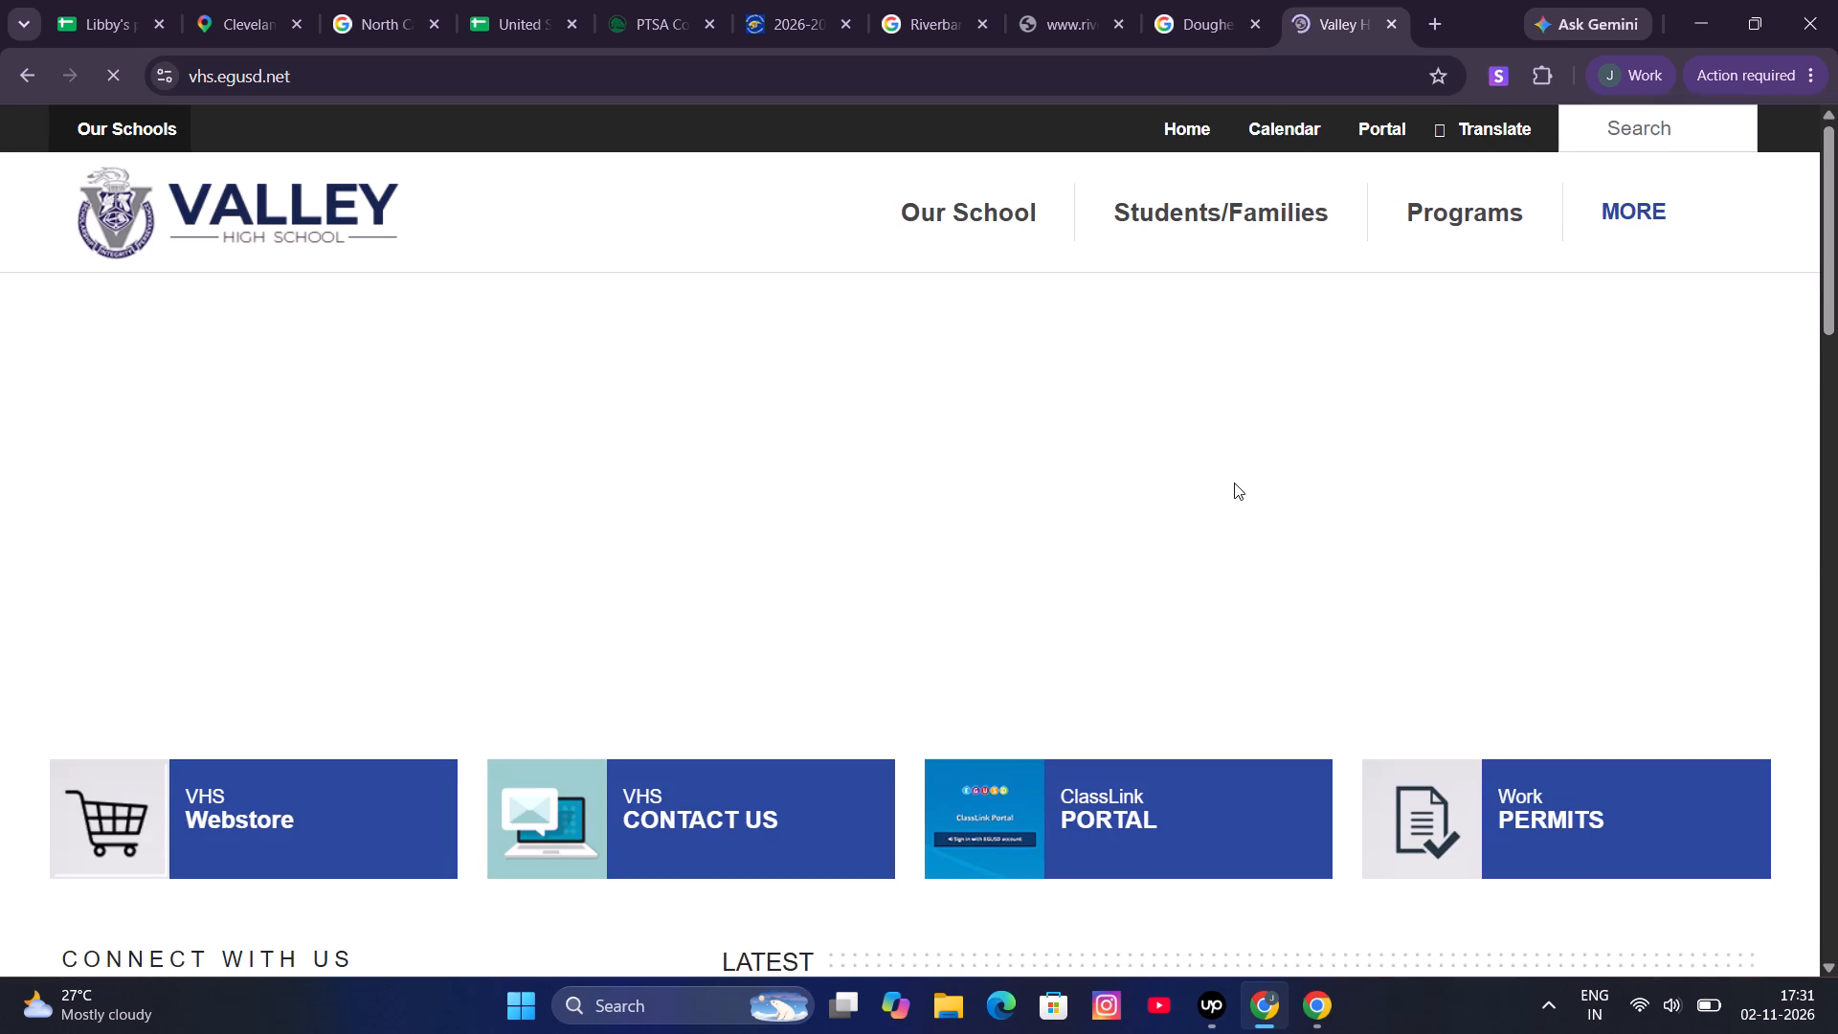
scroll(1234, 483, down, 14)
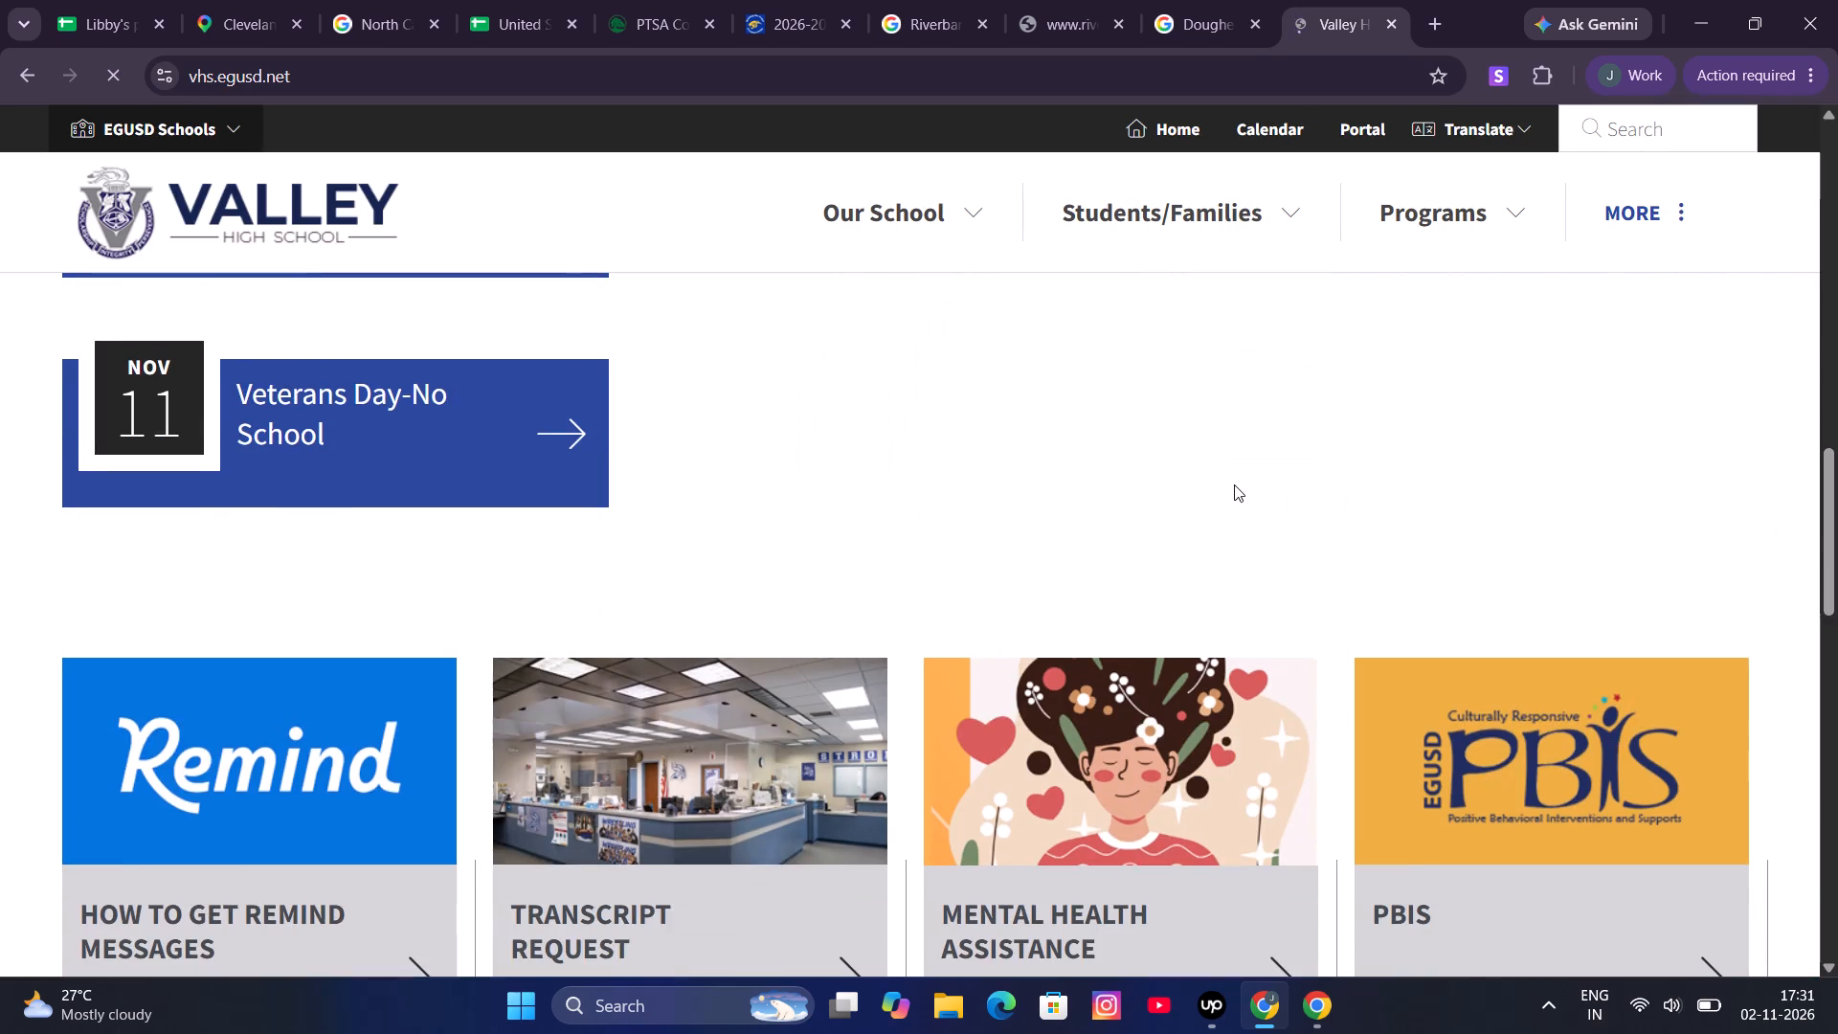
scroll(1234, 484, up, 2)
scroll(1234, 484, down, 1)
scroll(1234, 484, up, 13)
scroll(1234, 484, up, 10)
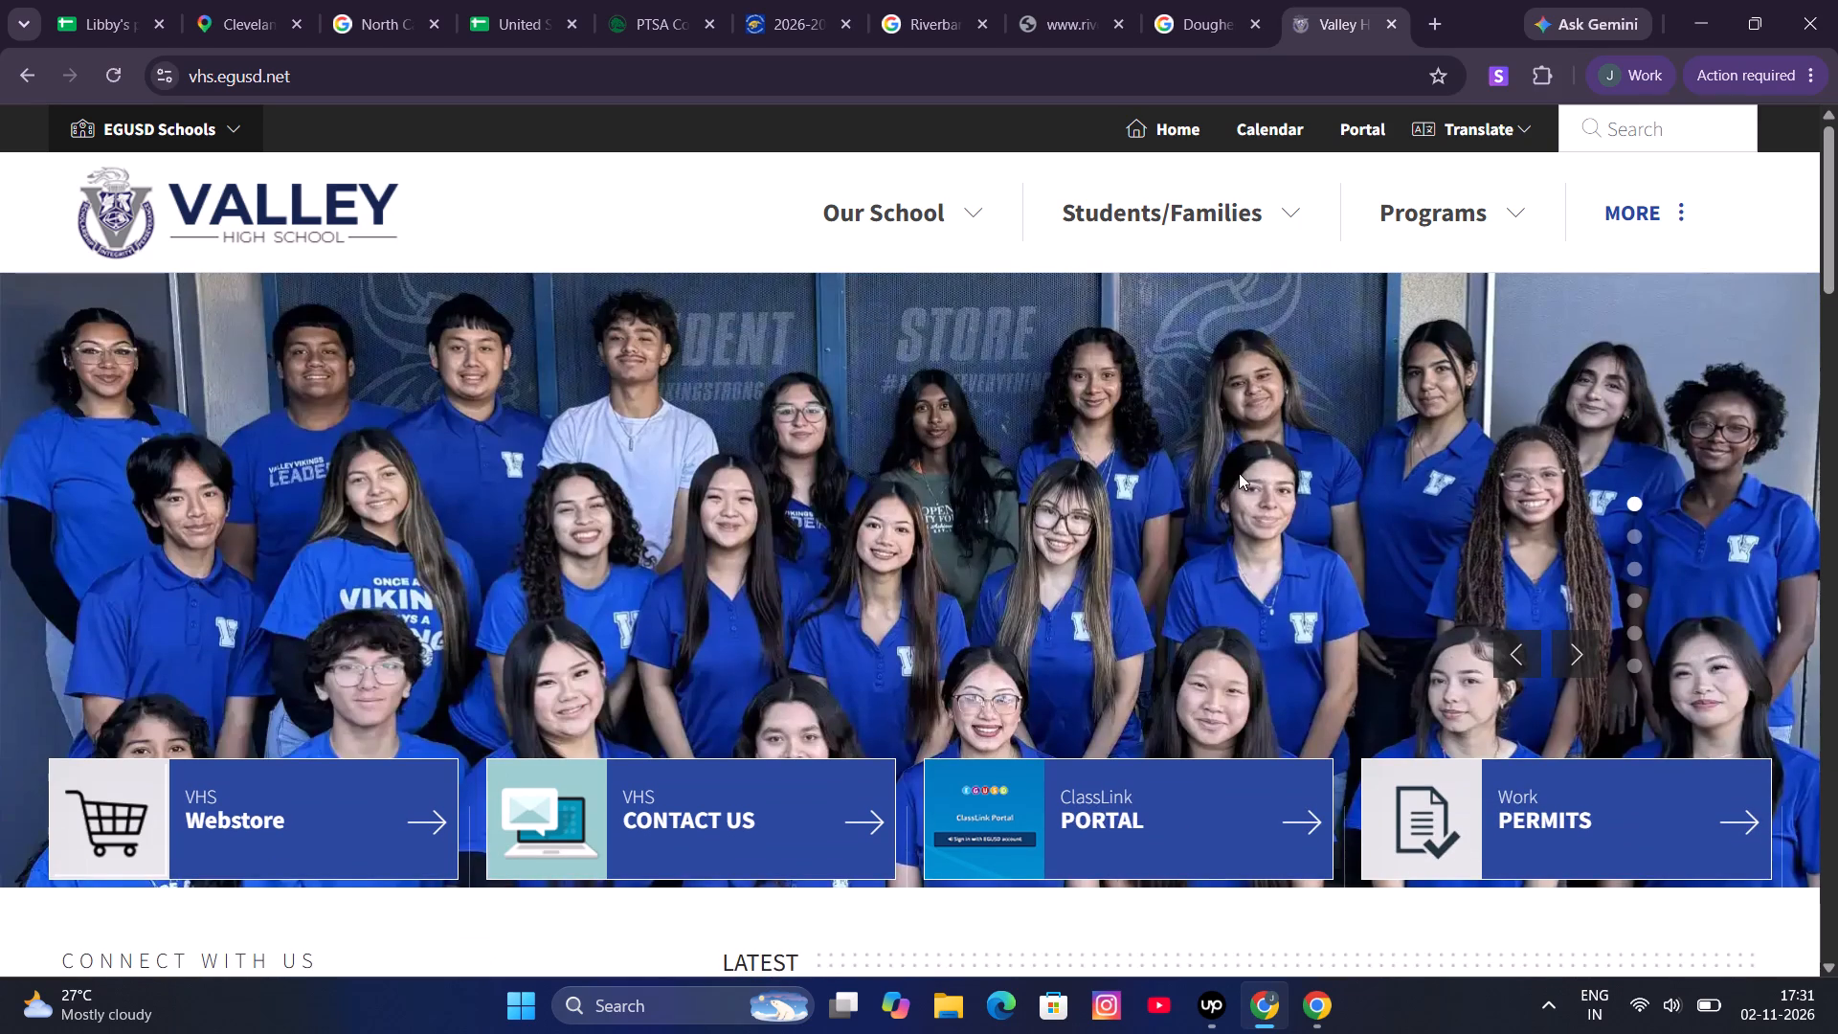
Examine the Students/Families links on the Valley High website, including the parent and student resources, for a PTSA or parent group.
click(1222, 214)
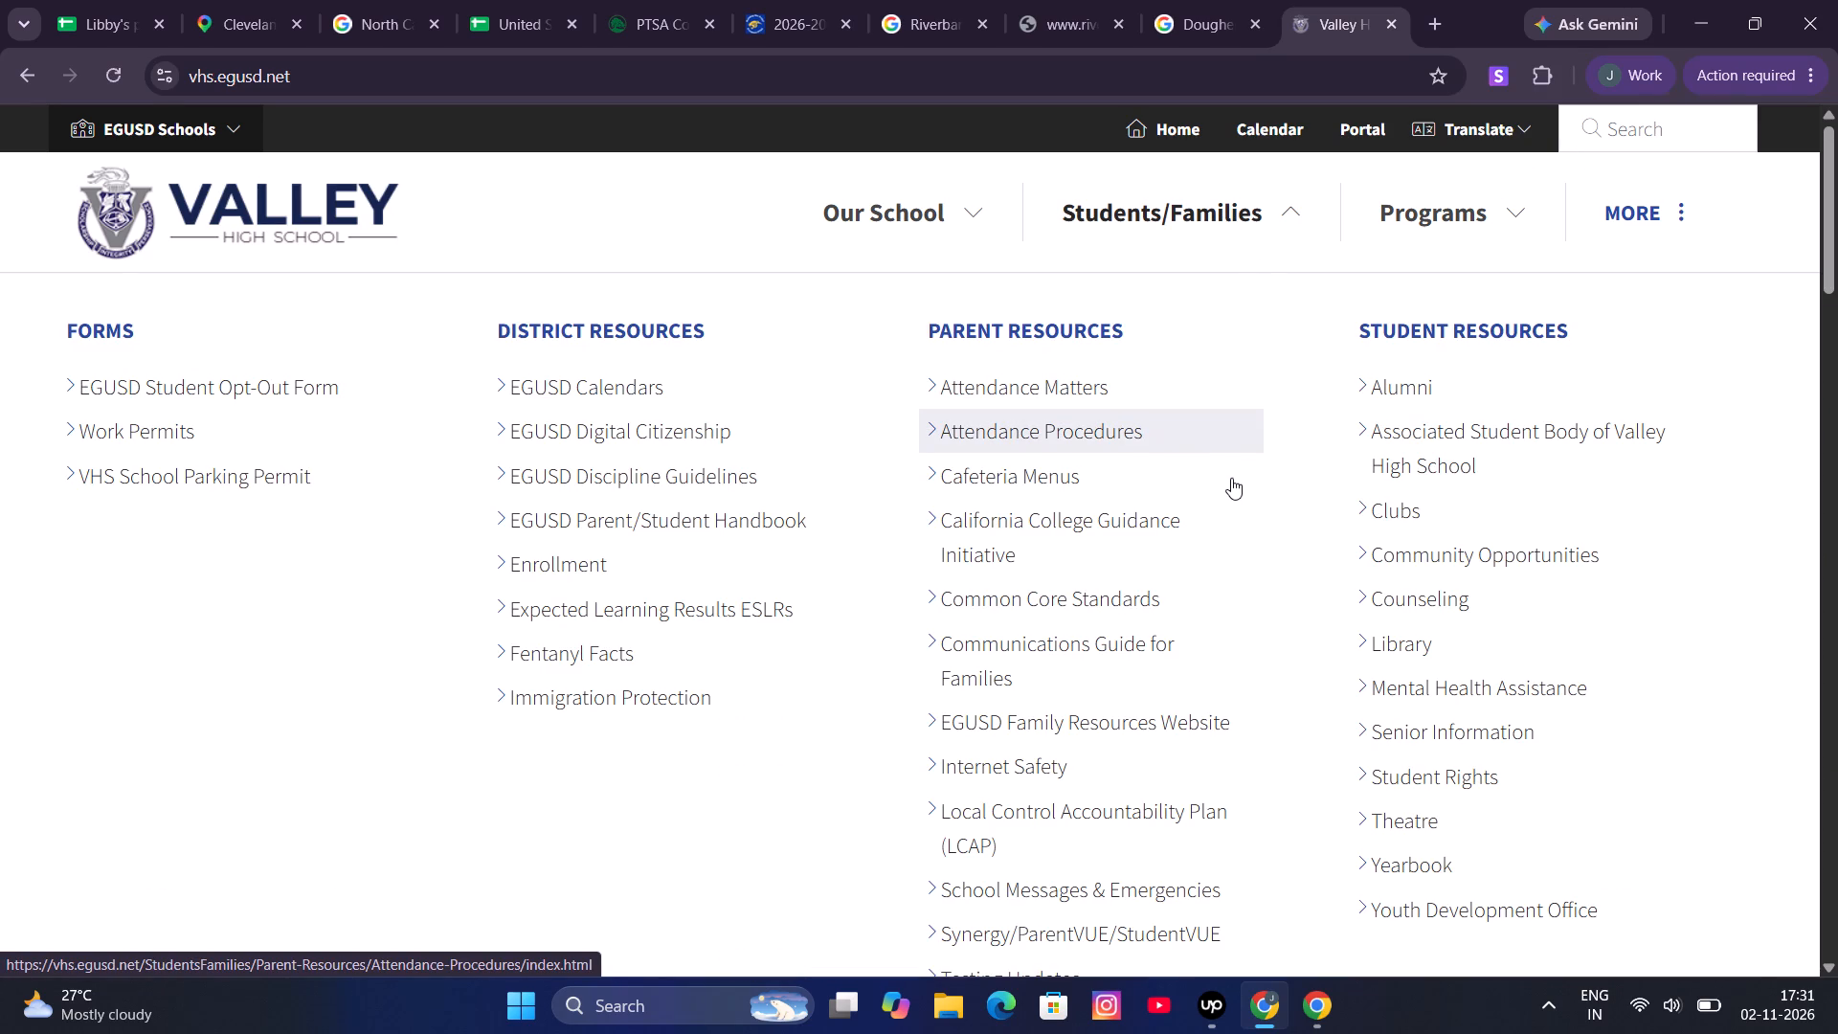
scroll(1231, 478, down, 5)
scroll(1186, 611, down, 3)
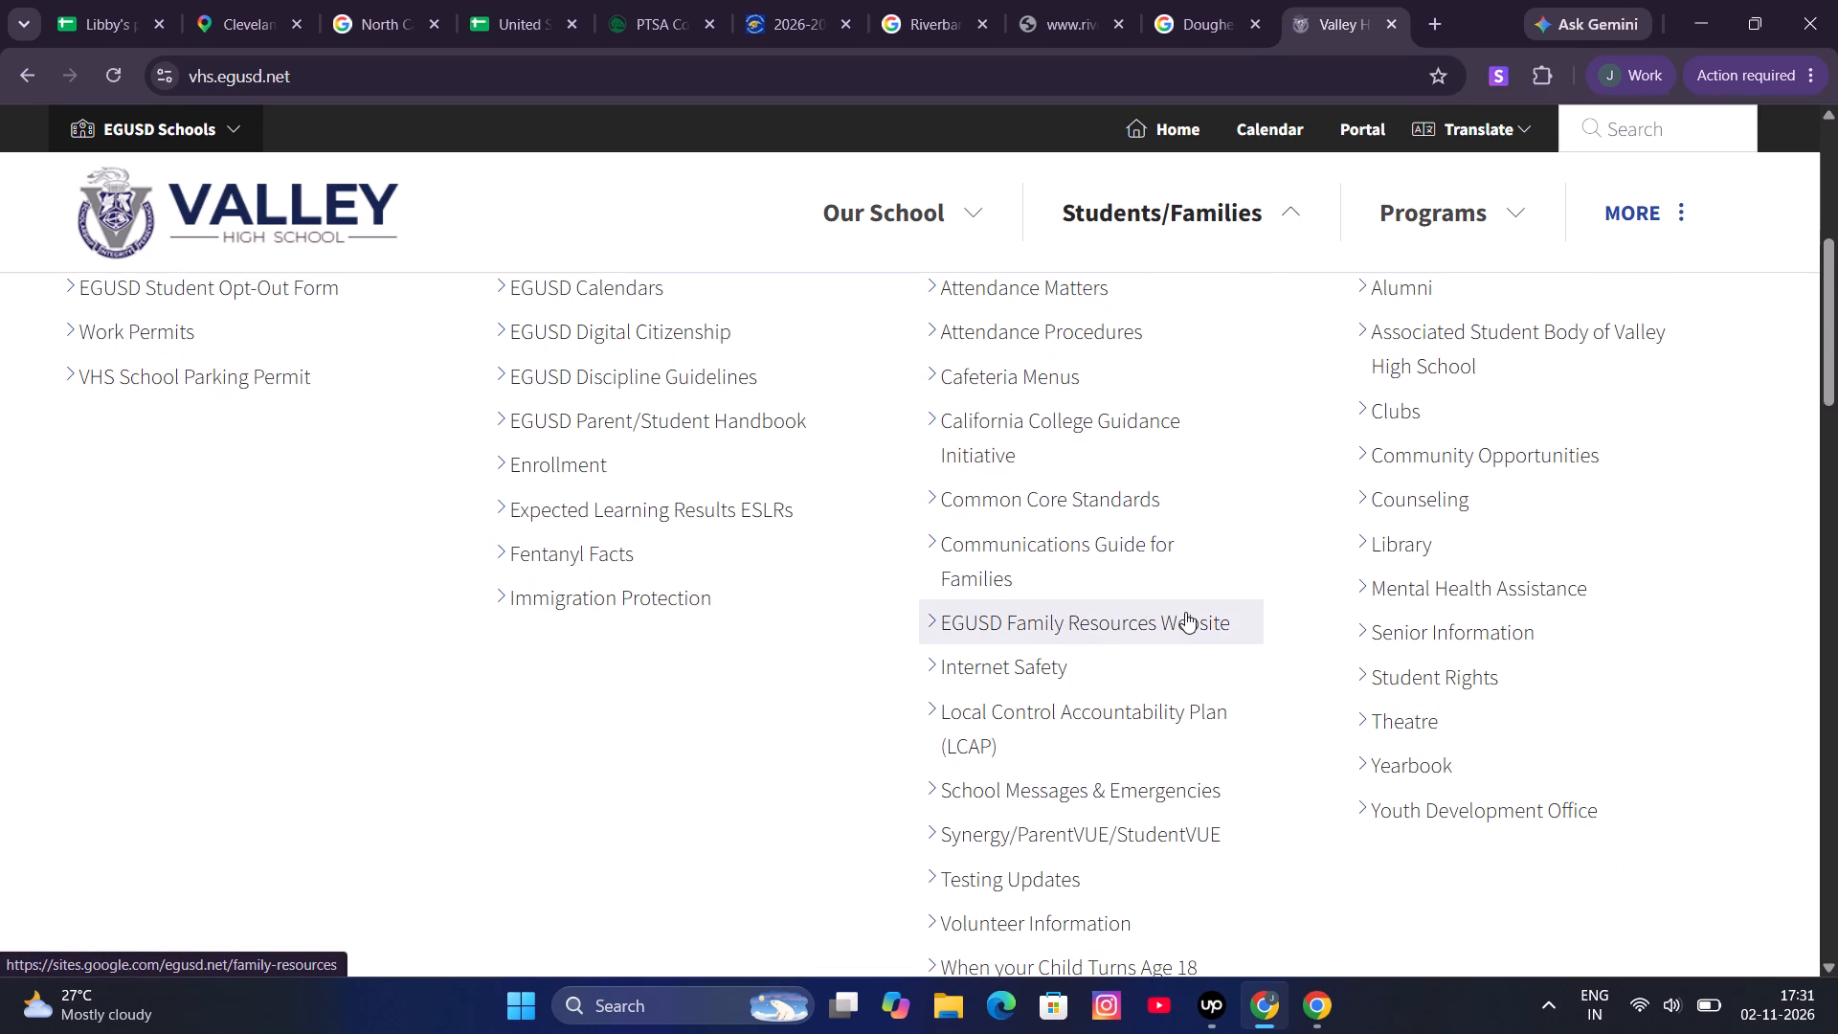
scroll(1185, 612, down, 3)
scroll(1087, 797, down, 3)
scroll(736, 662, up, 4)
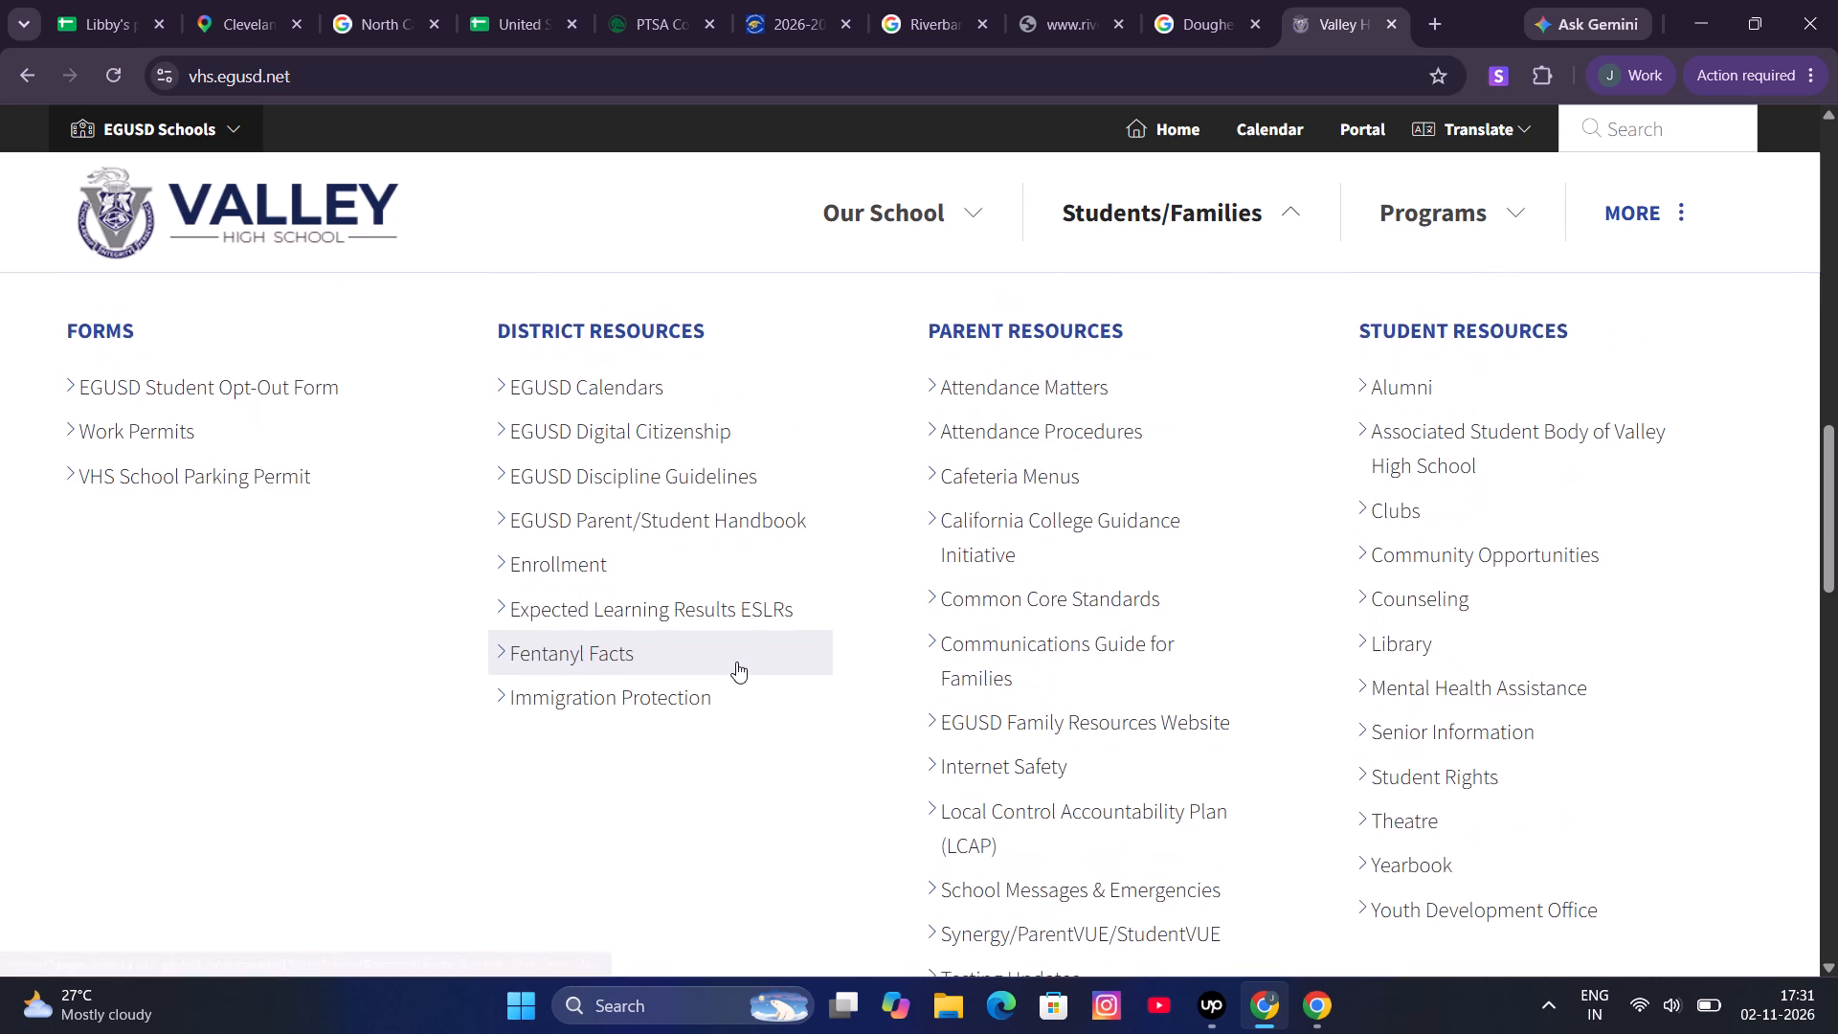
scroll(736, 662, down, 13)
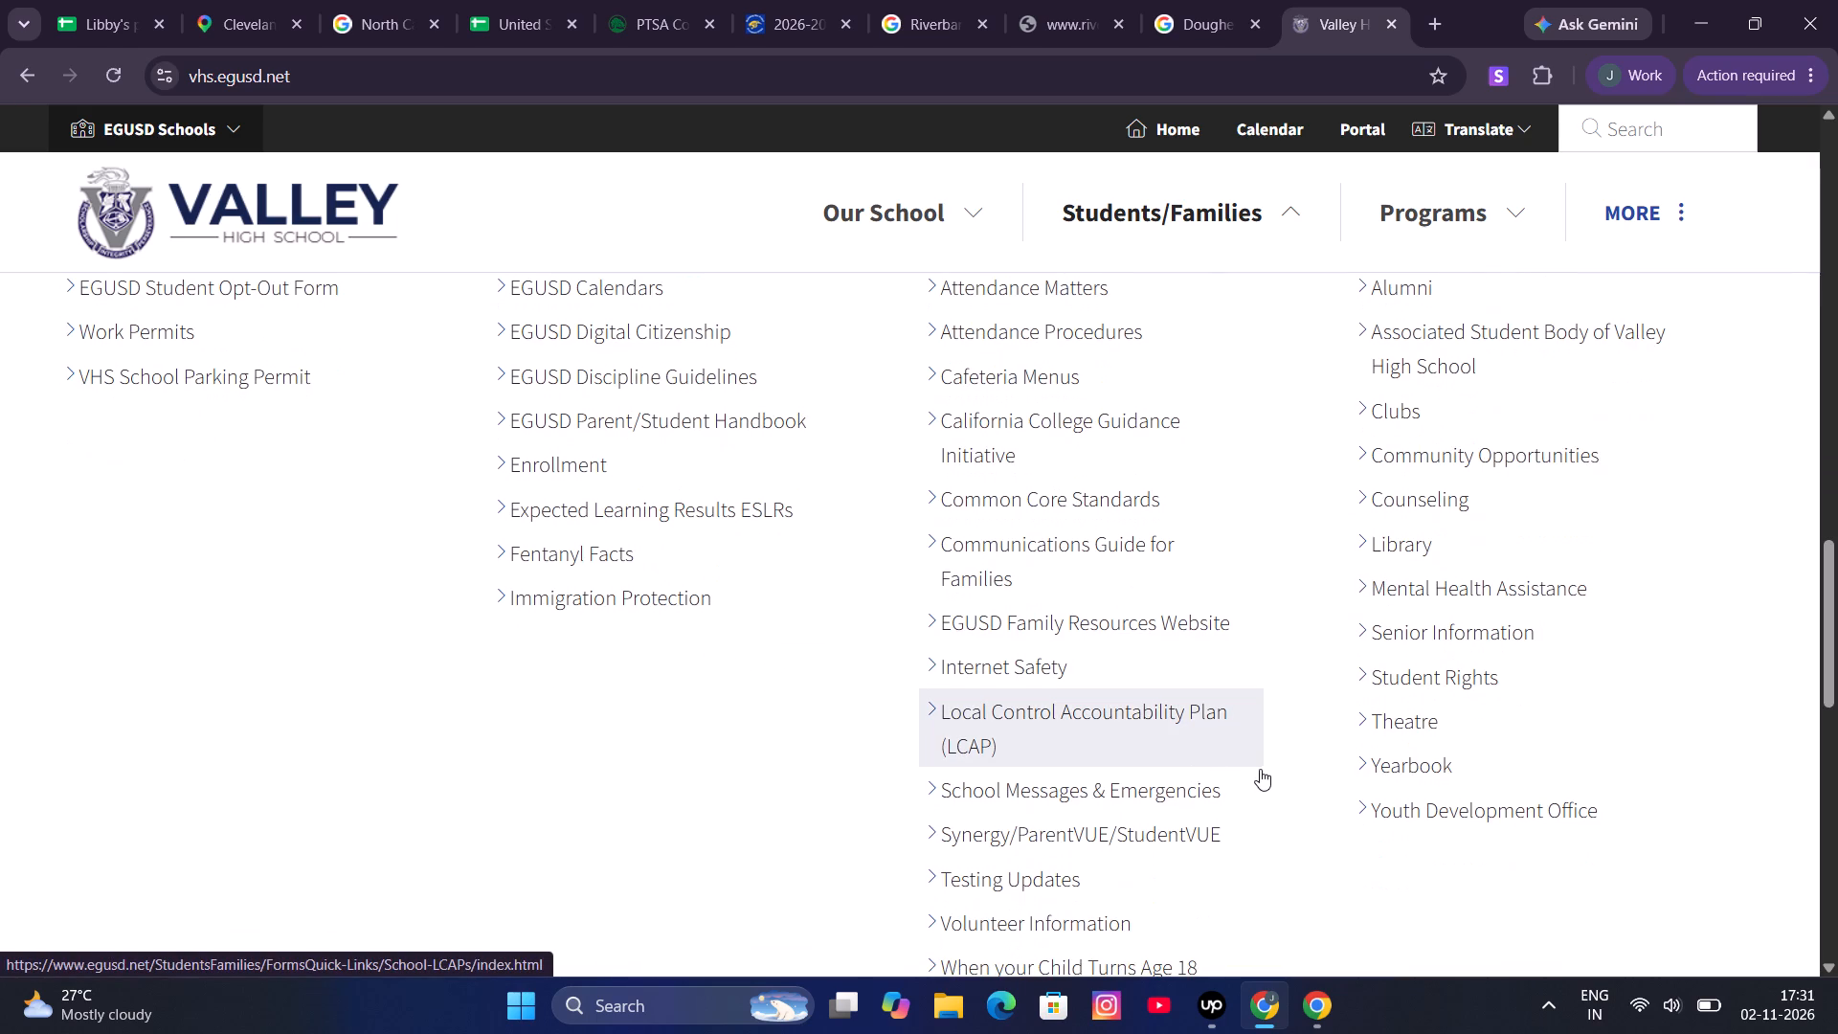
scroll(1260, 769, down, 4)
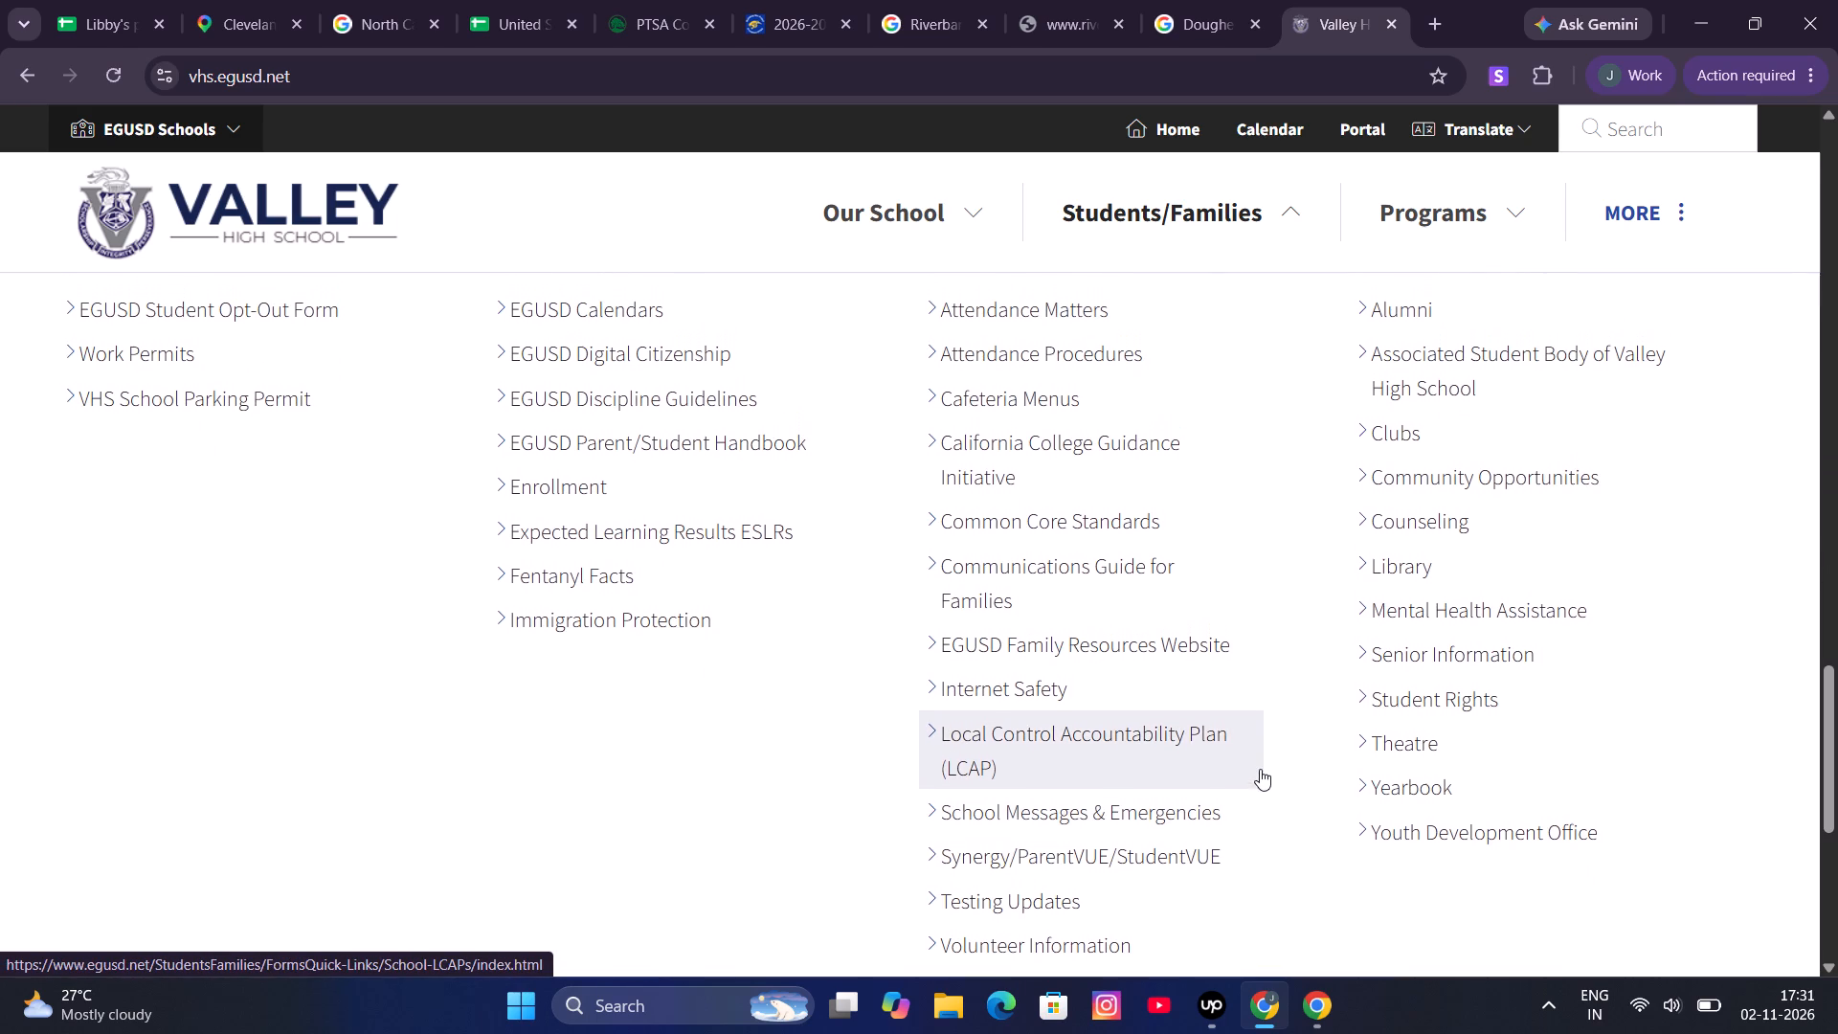
scroll(1260, 769, down, 3)
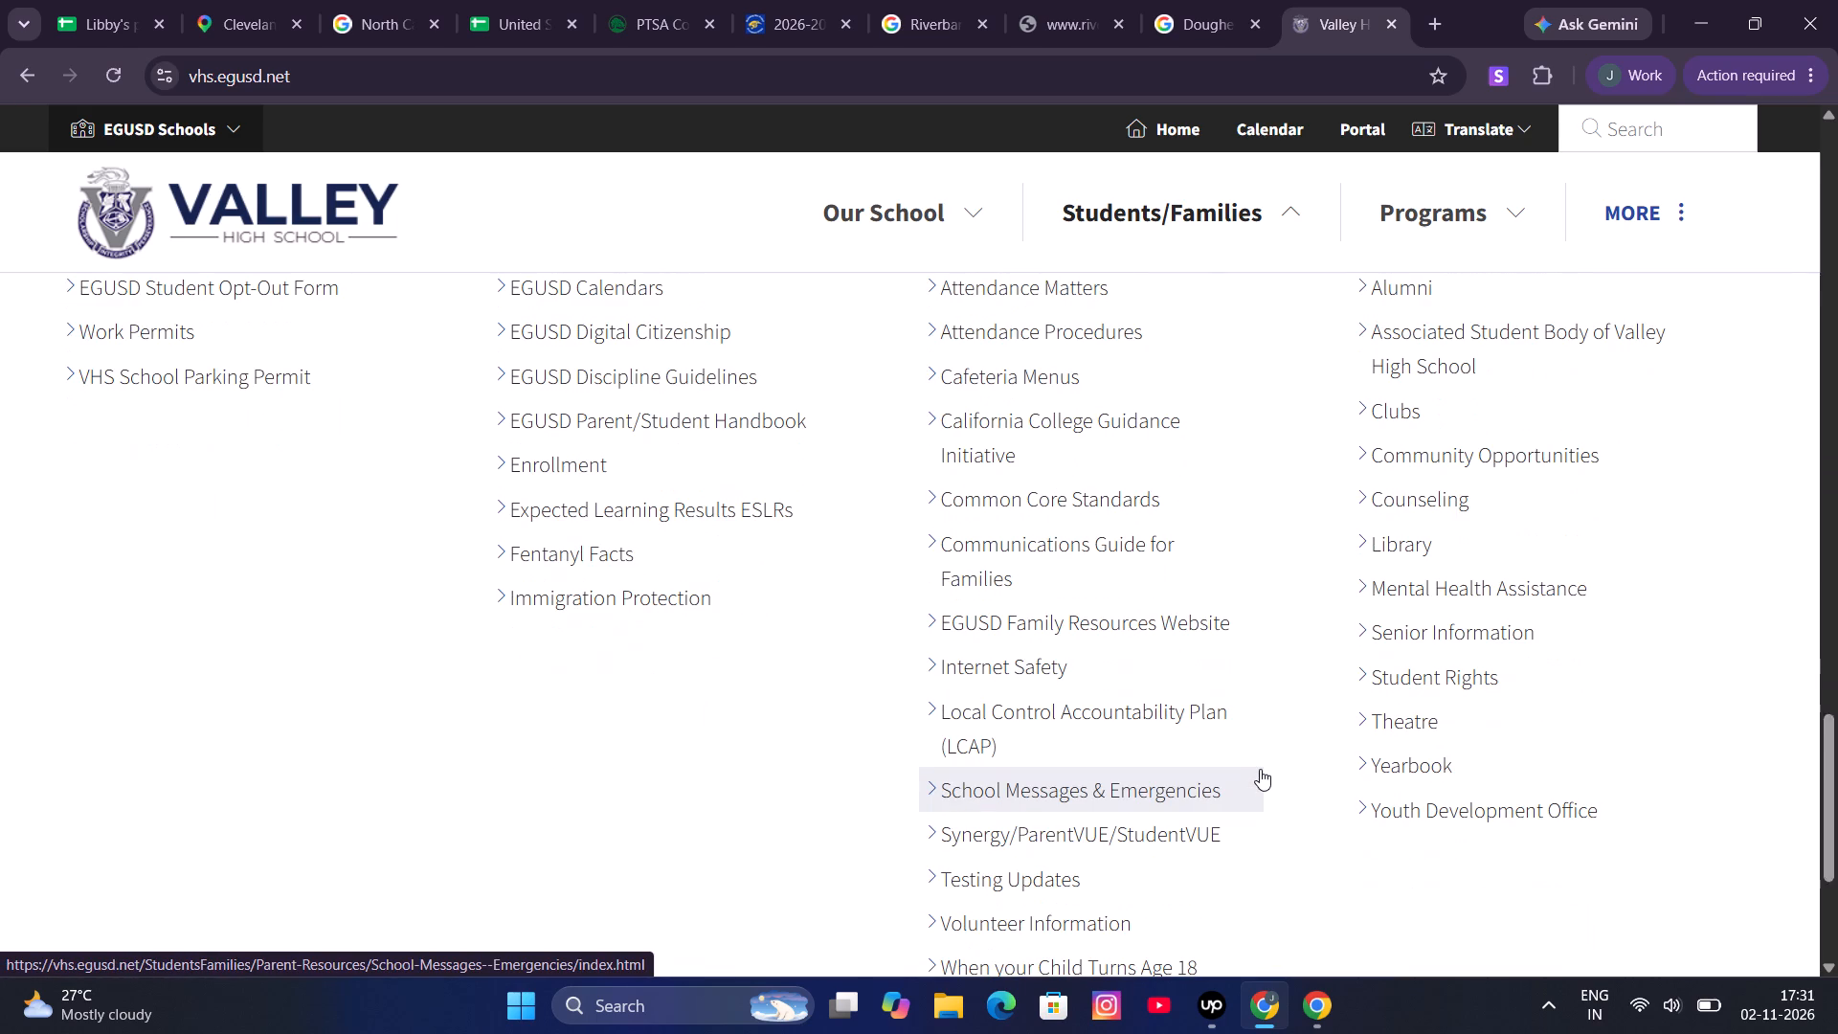
scroll(1260, 769, down, 2)
scroll(1260, 769, up, 9)
scroll(1260, 769, down, 2)
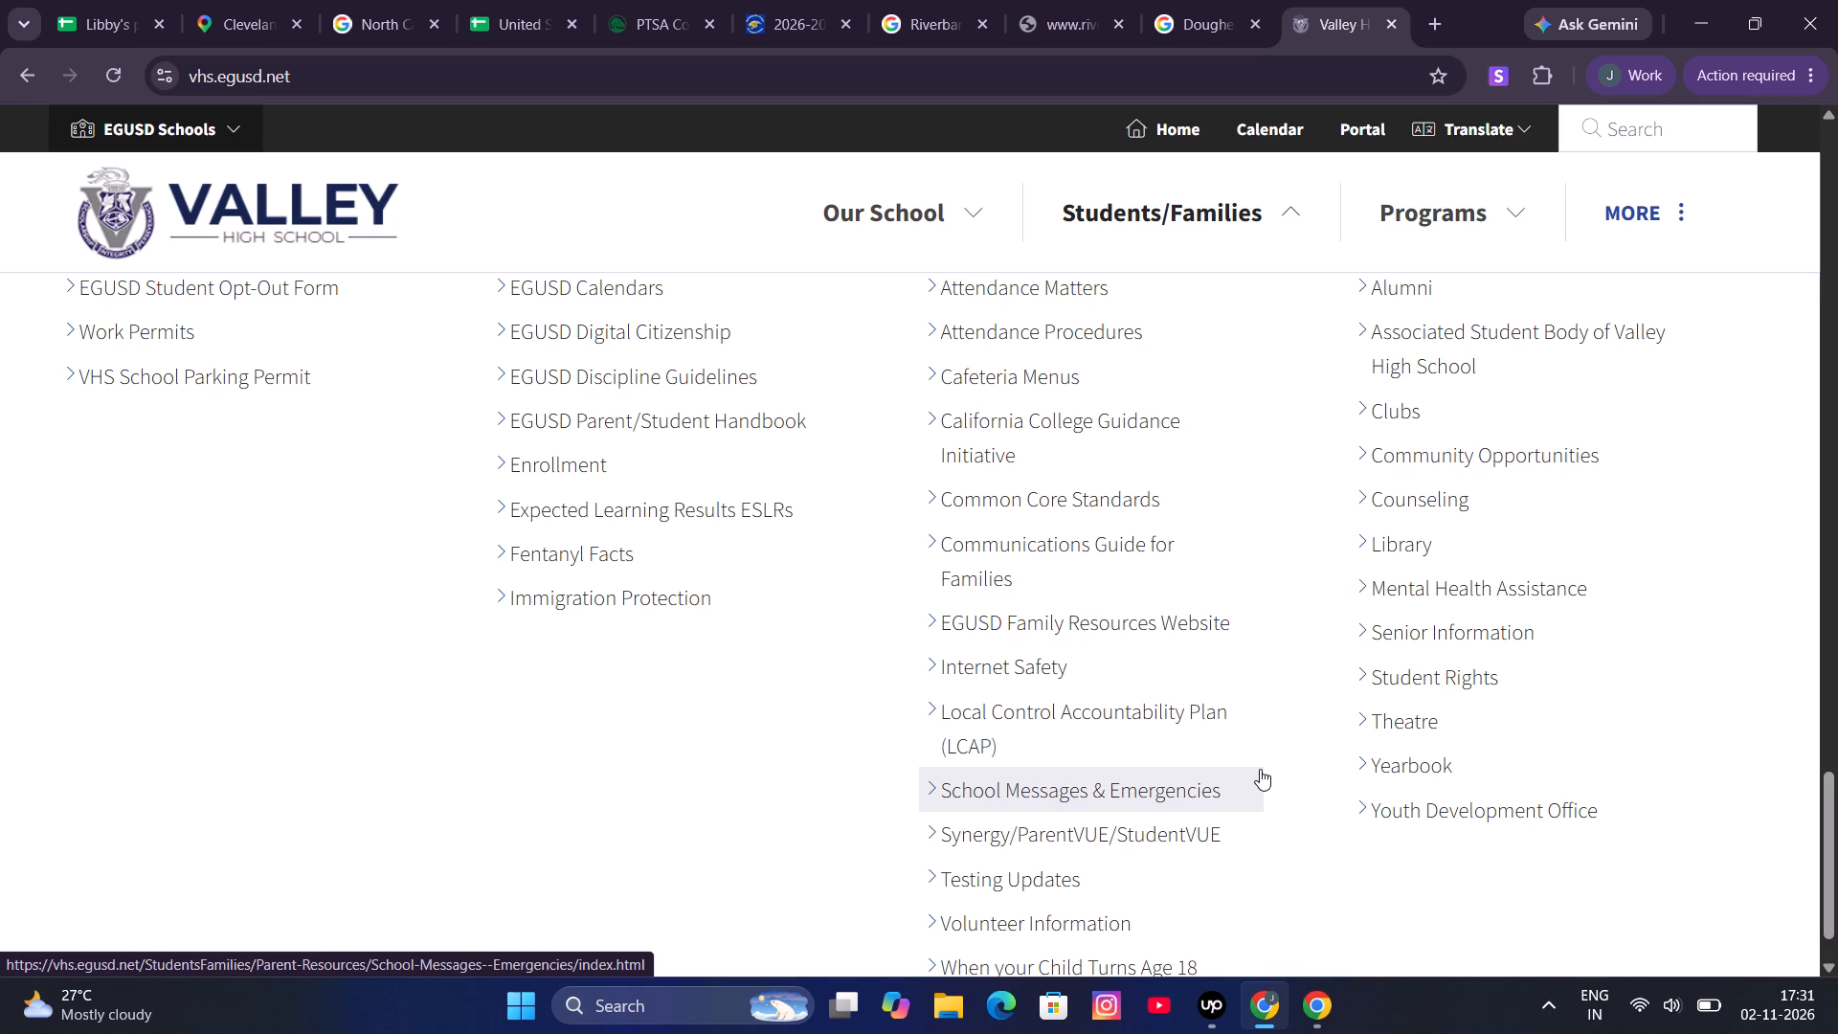
scroll(1260, 769, down, 2)
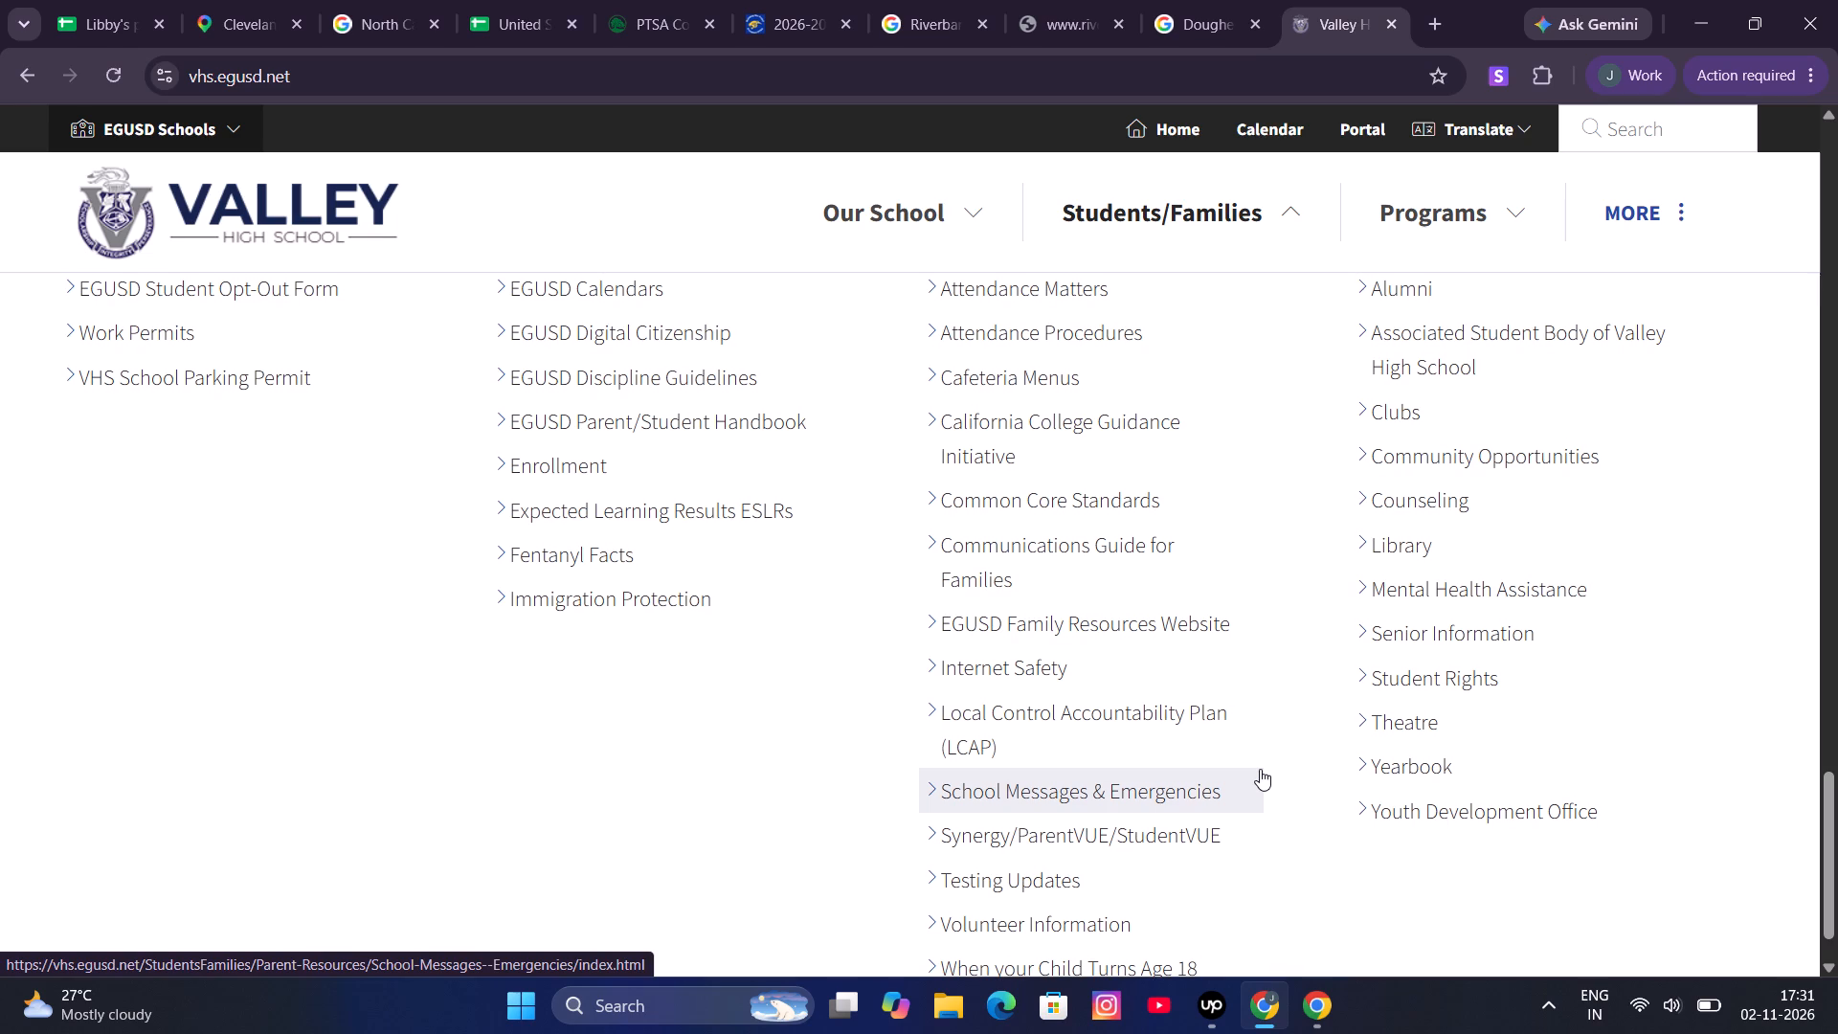
scroll(1260, 768, up, 6)
scroll(1271, 543, up, 2)
click(1281, 540)
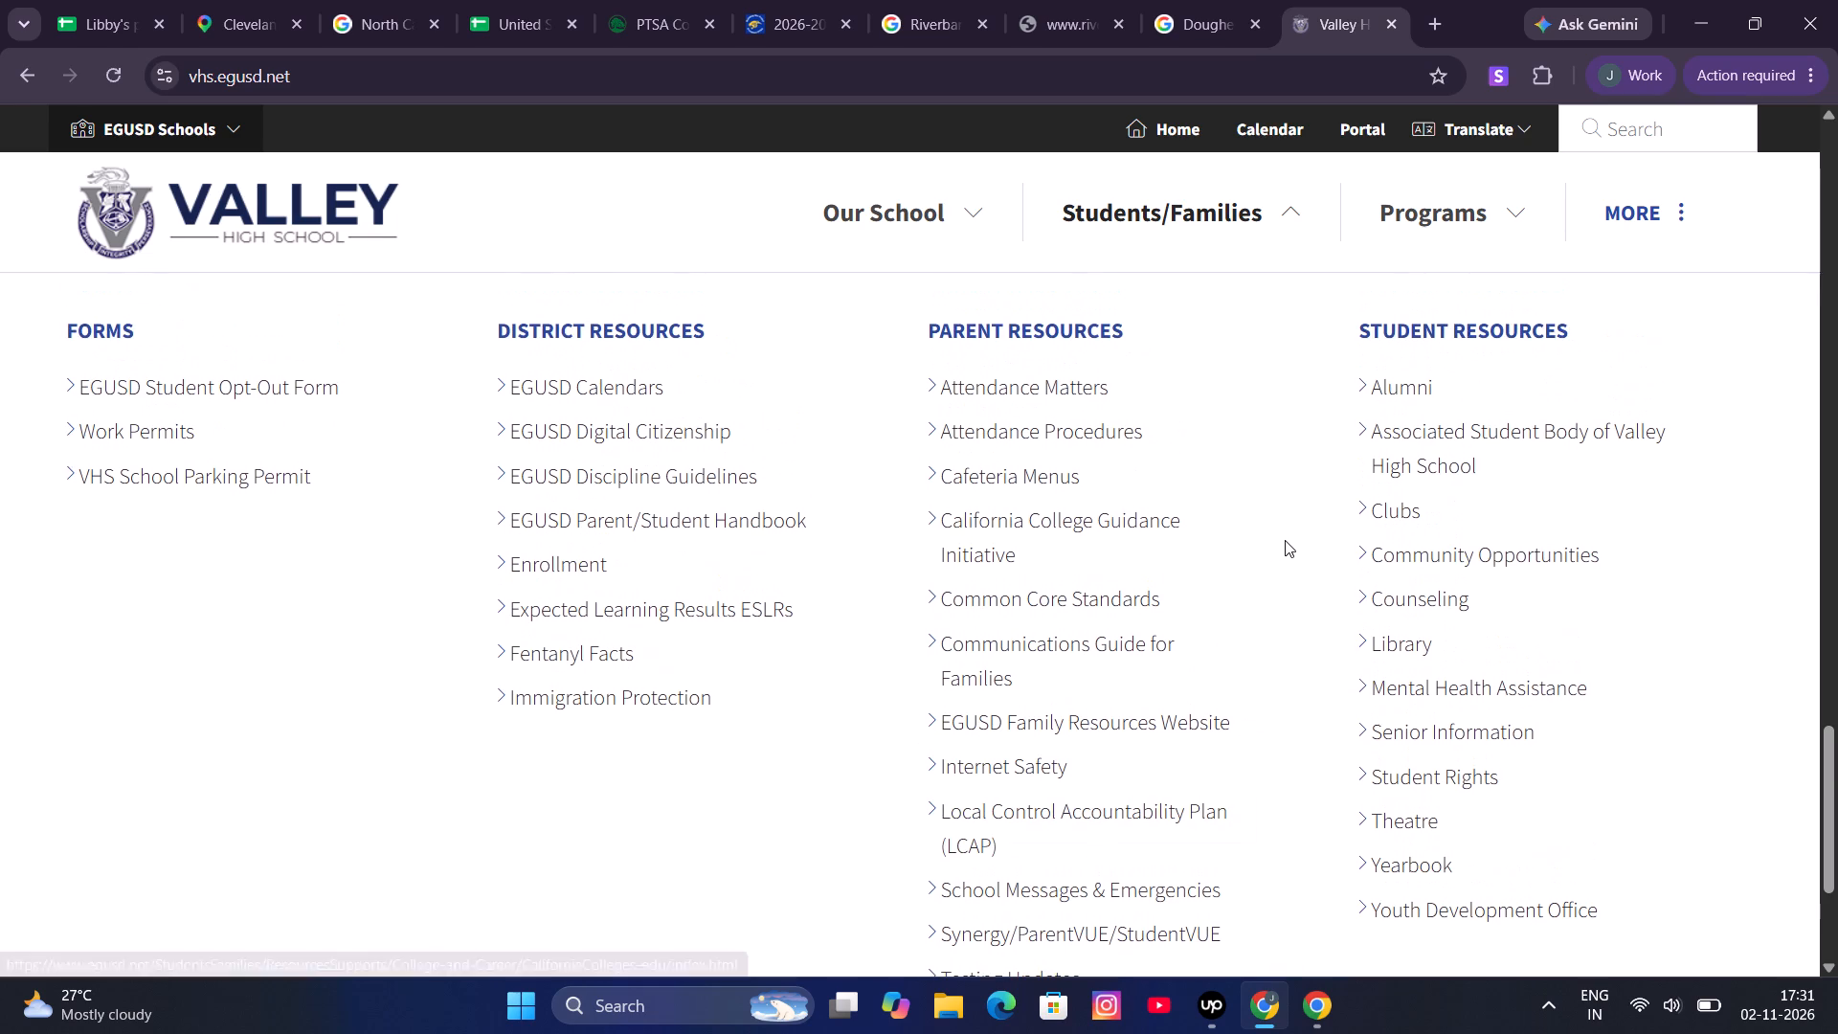
scroll(1098, 570, up, 7)
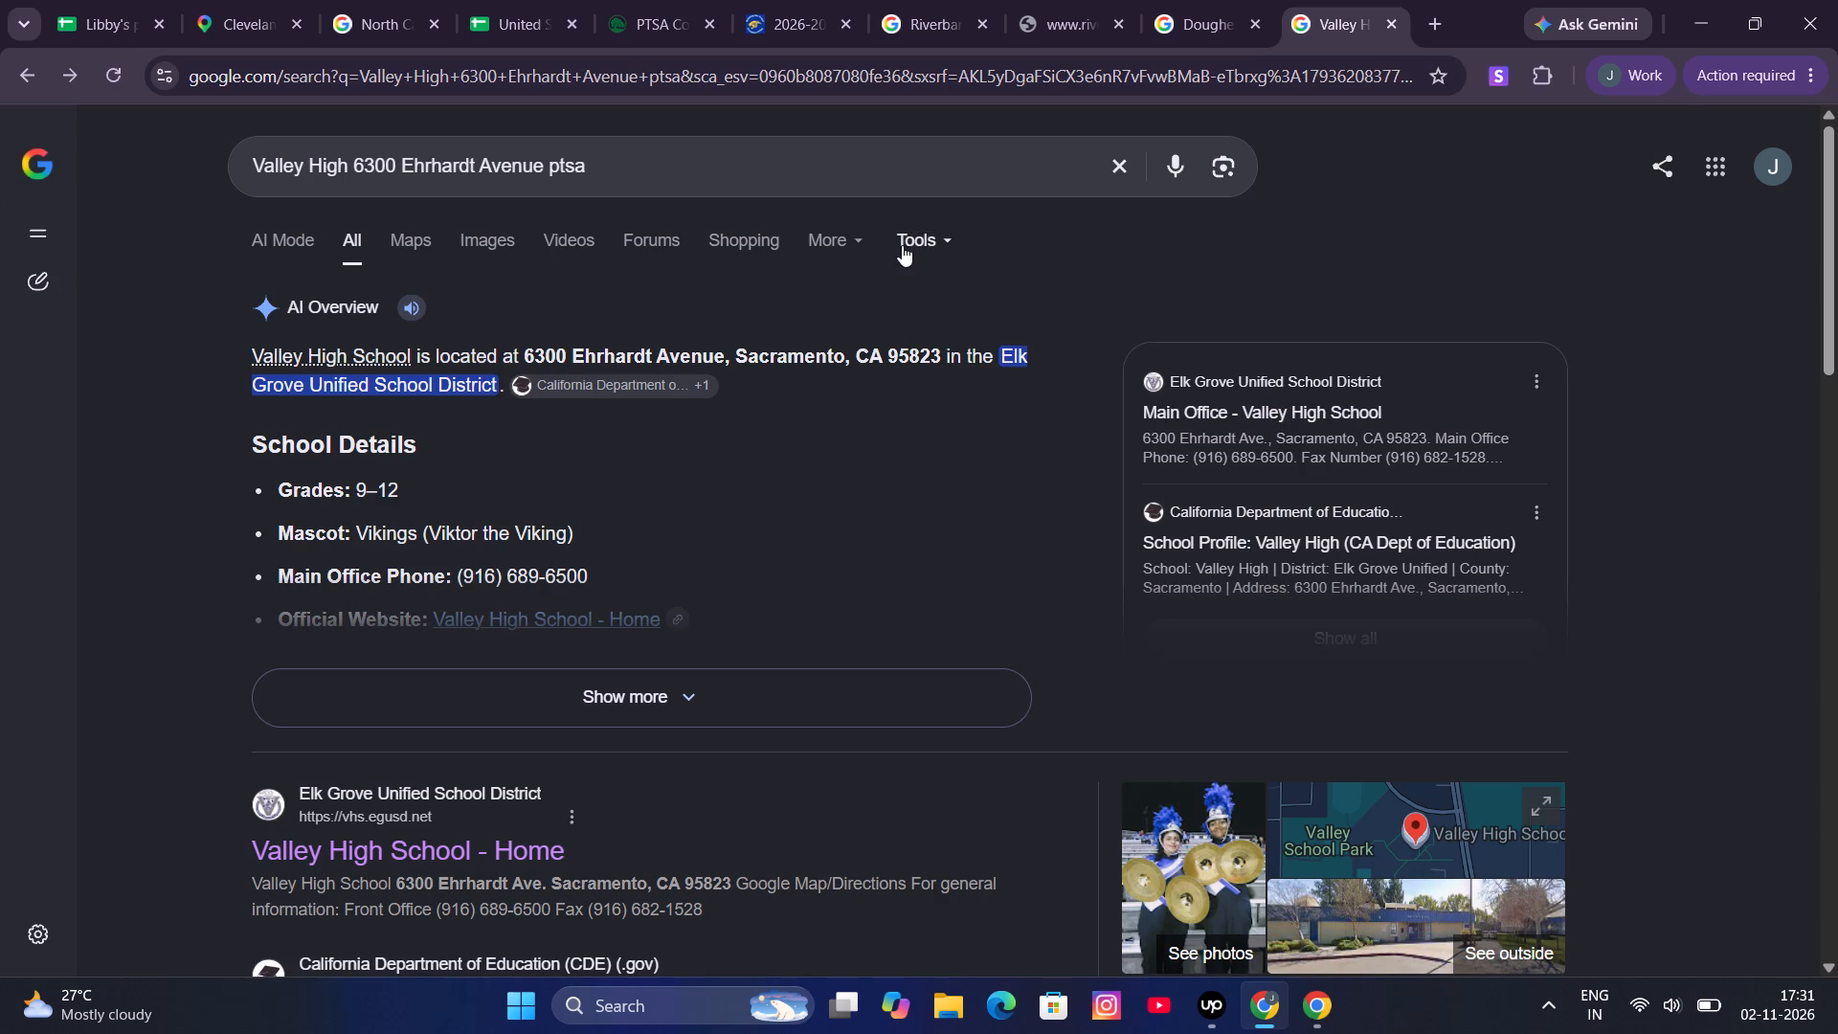
Switch the search to AI Mode, reuse the query without ptsa and ask about Valley High 6300 Ehrhardt Avenue.
click(288, 247)
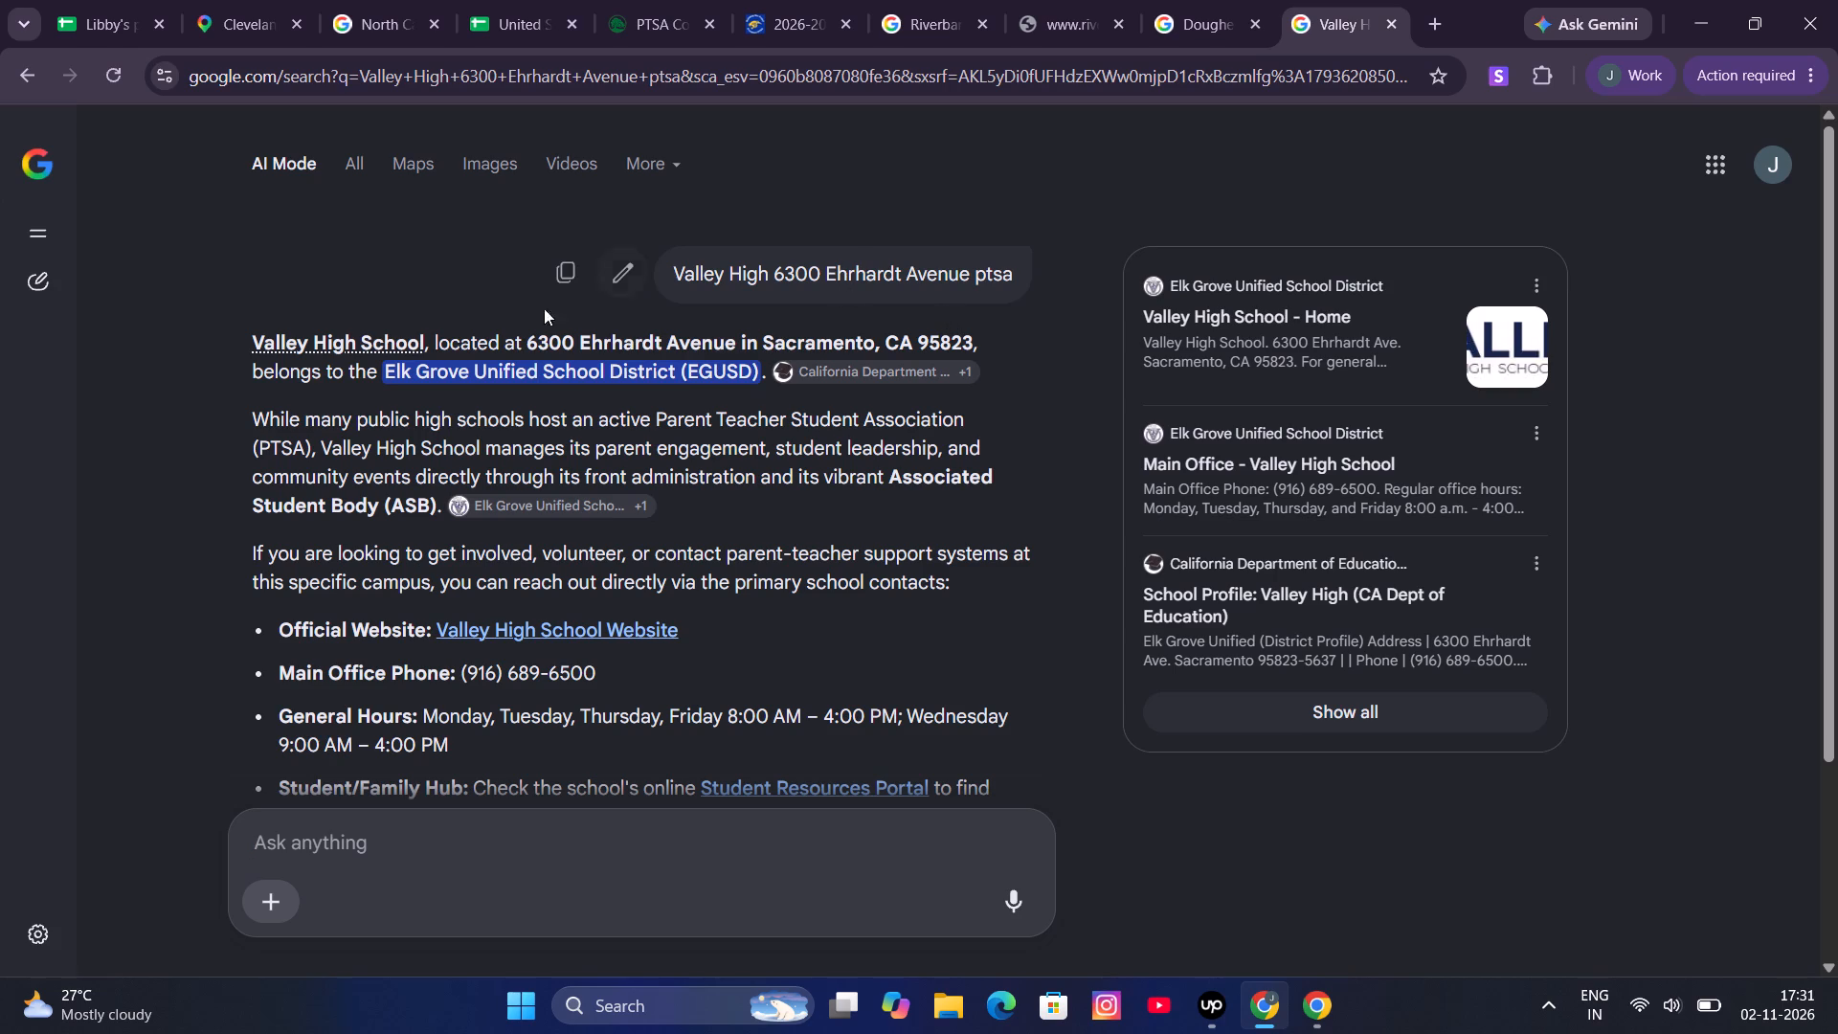
click(556, 281)
click(538, 858)
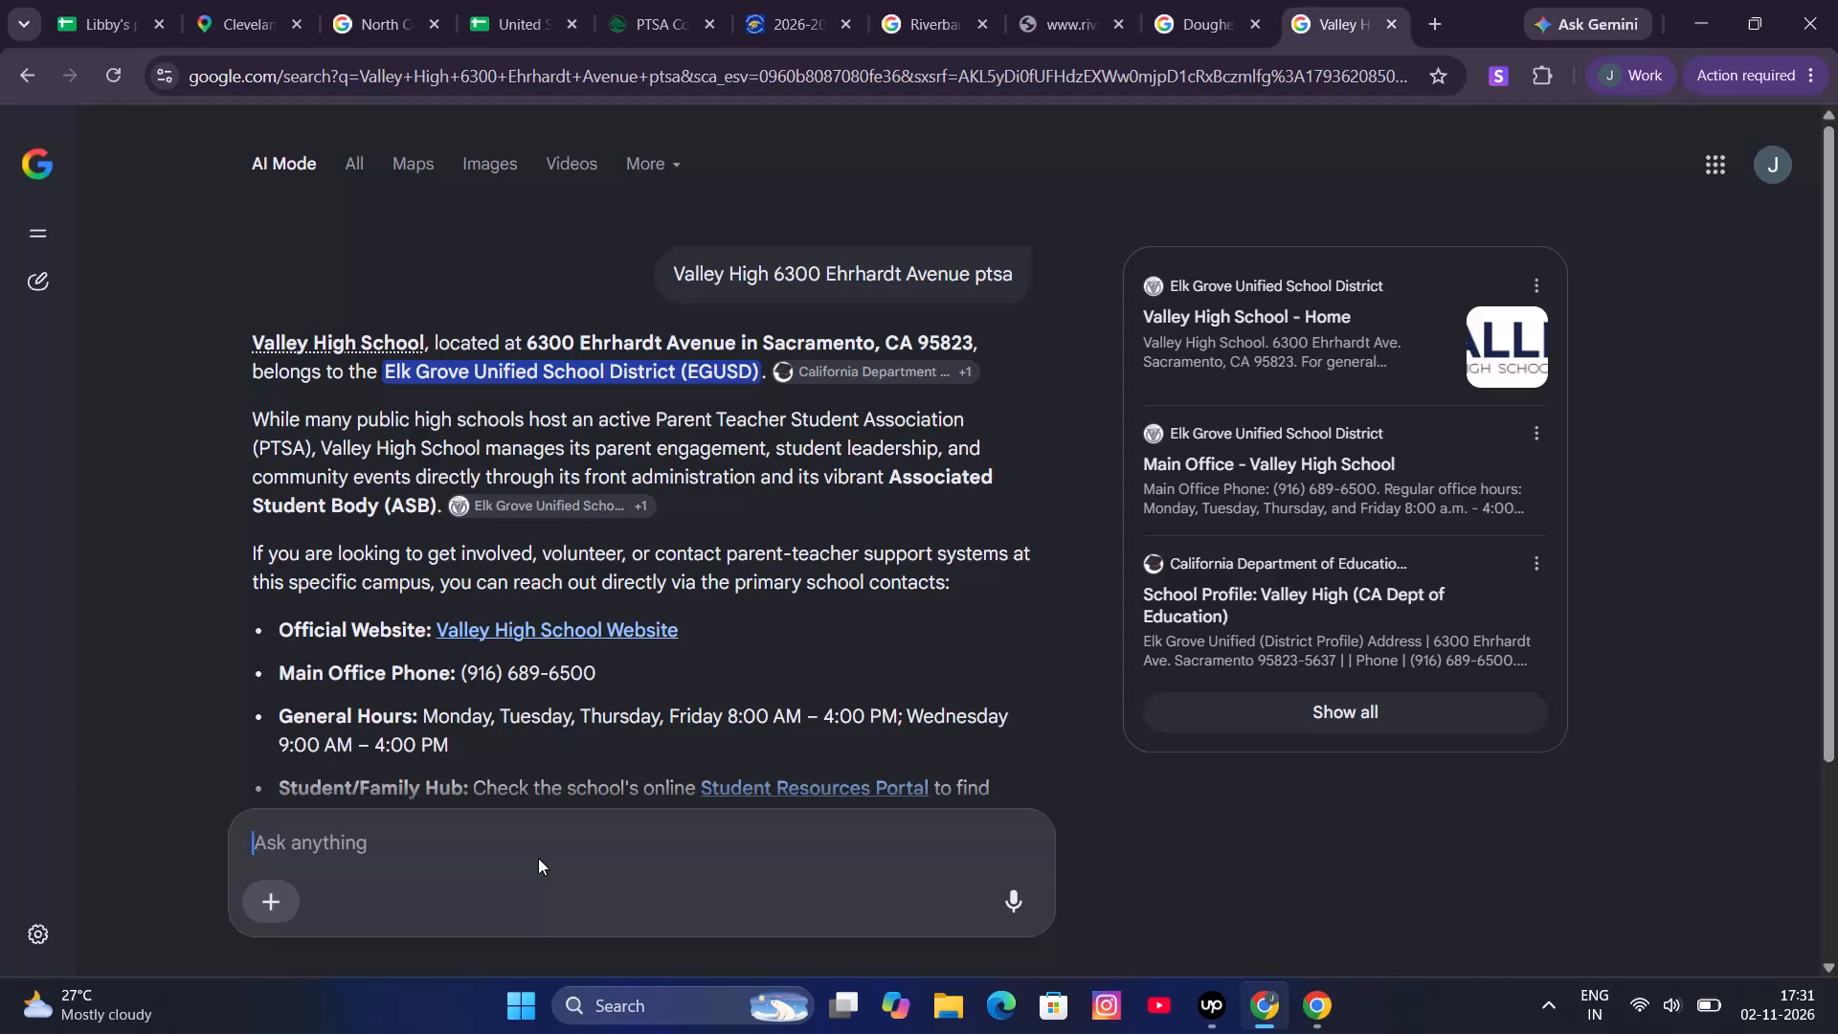
key(ctrl+v)
scroll(1295, 819, right, 4)
key(BackSpace)
key(BackSpace)
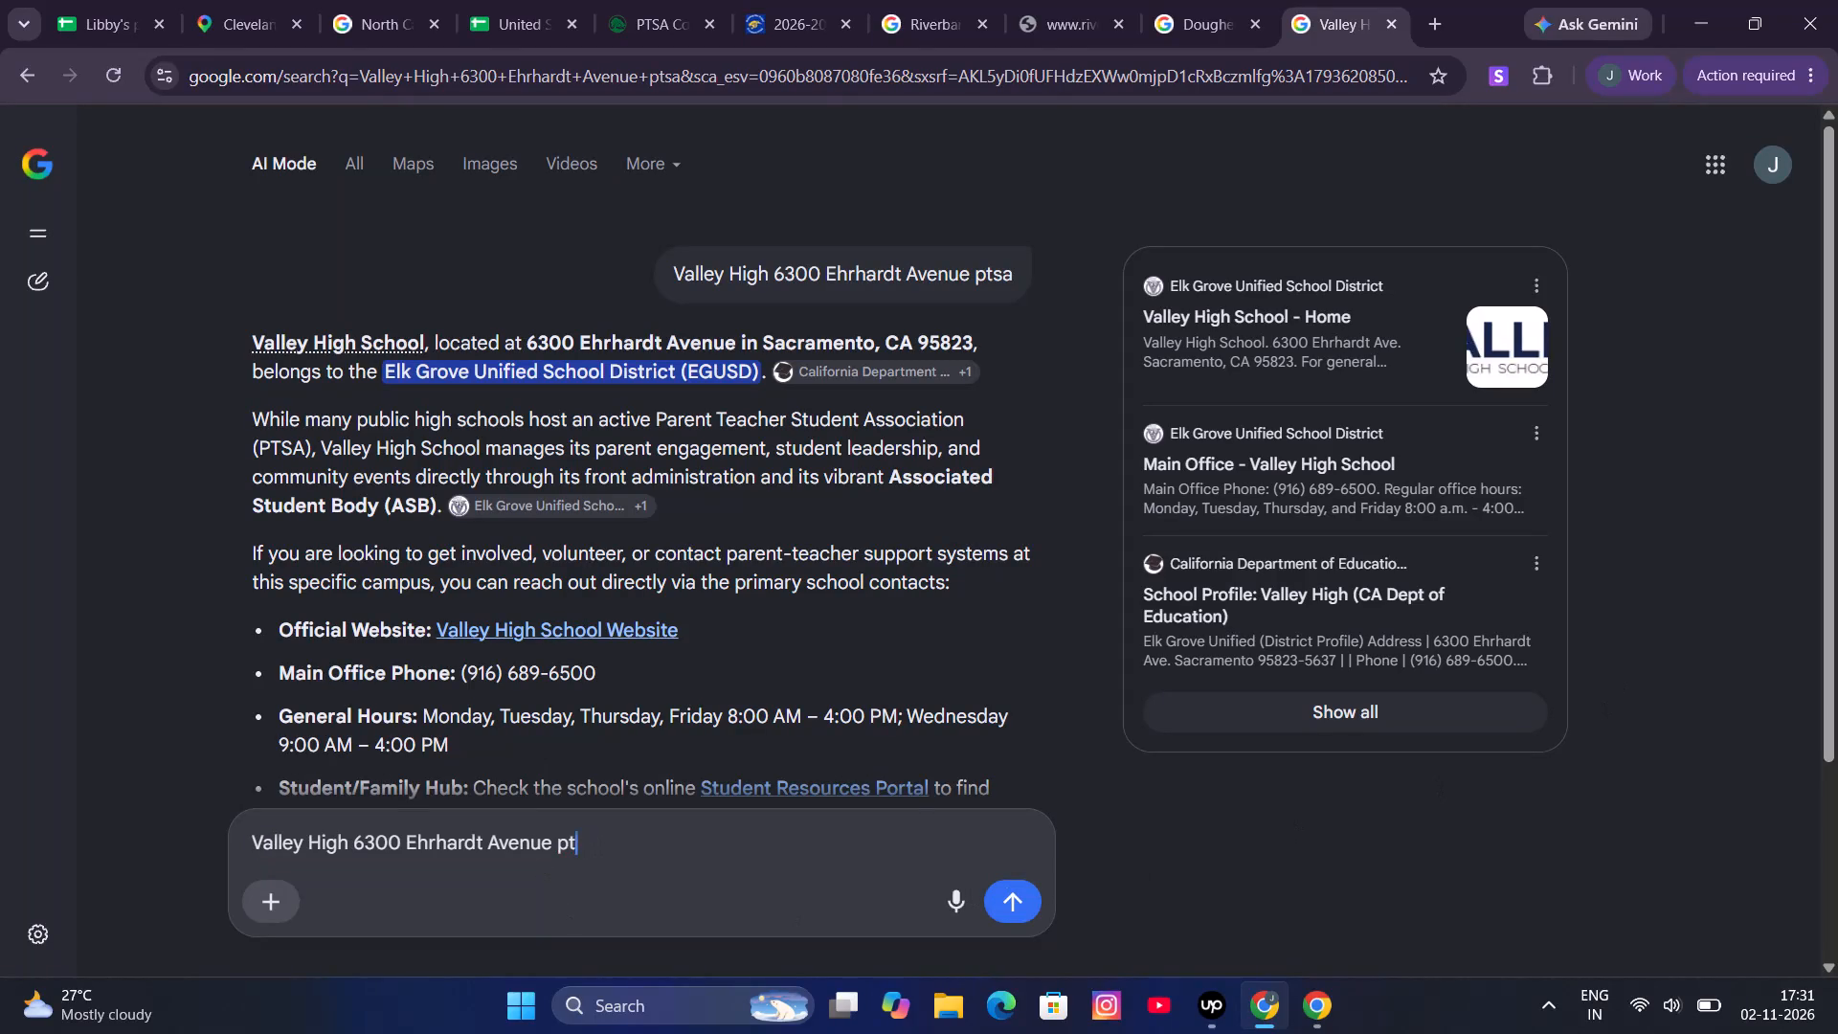
key(BackSpace)
key(BackSpace)
key(p)
key(BackSpace)
key(Return)
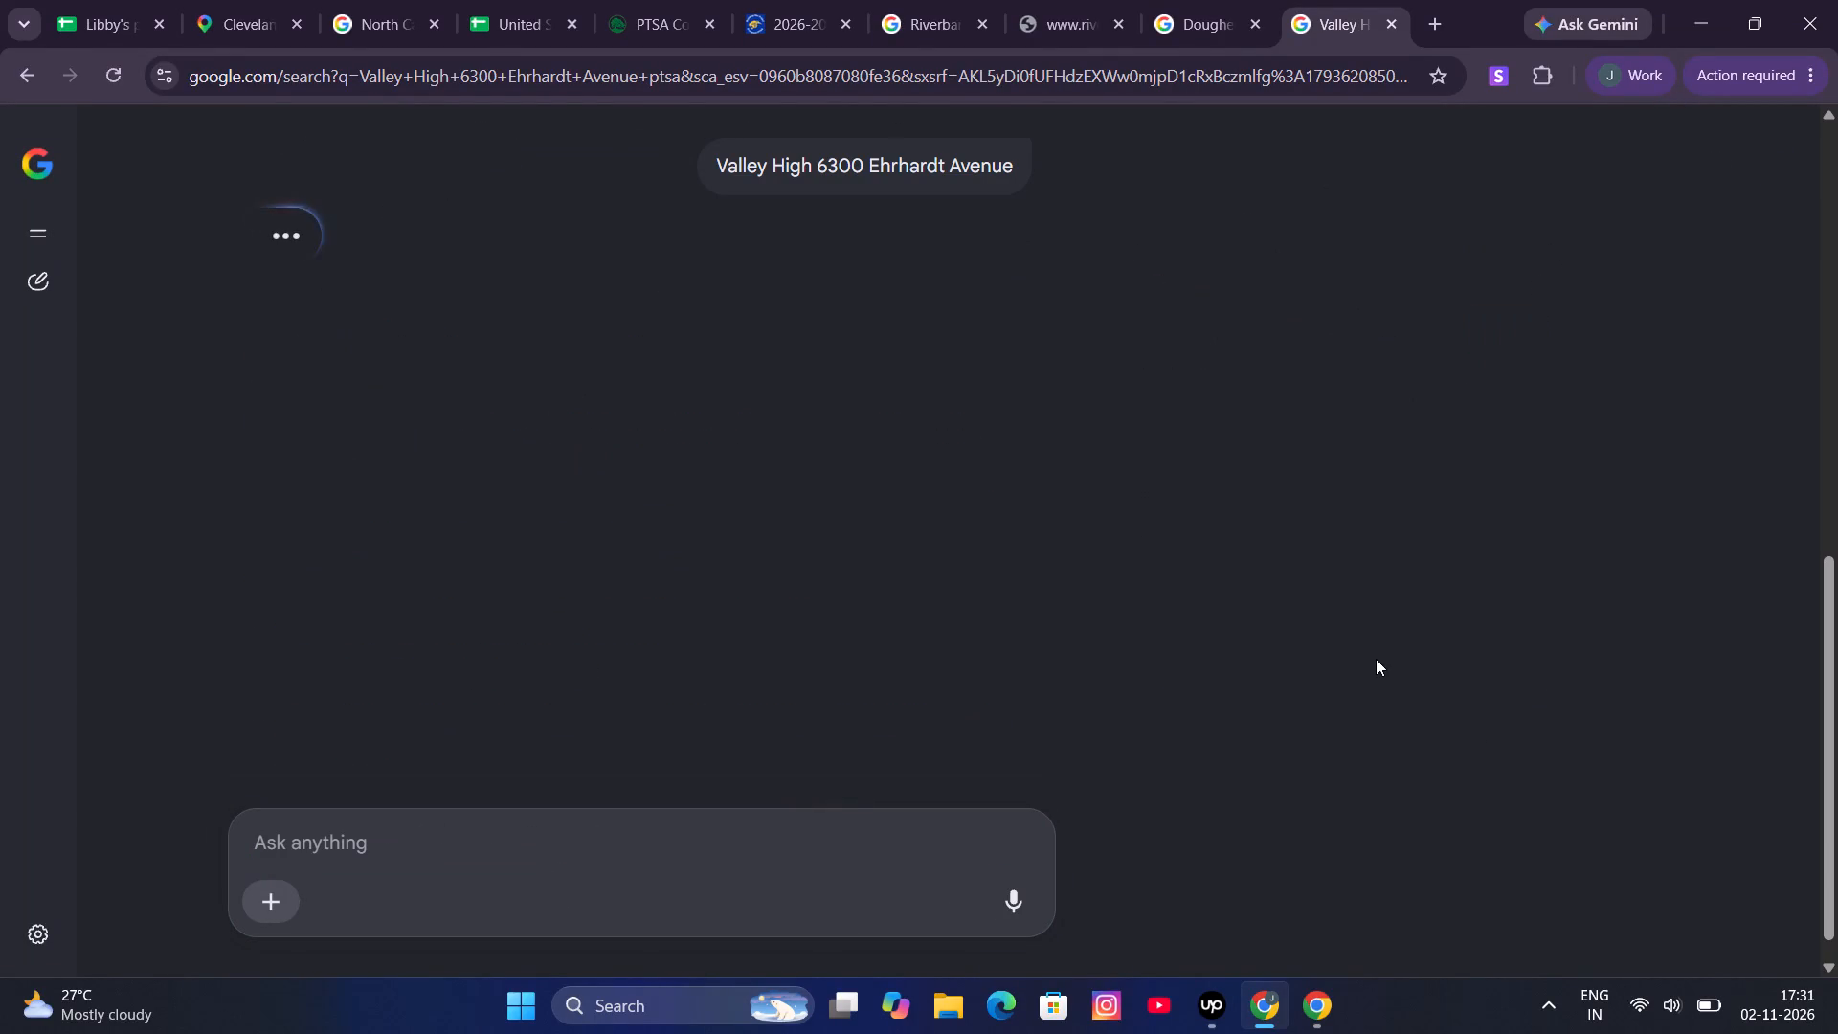
Ask AI Mode about Valley High 6300 Ehrhardt Avenue ptsa and read through its answer for a parent group contact.
key(ctrl+v)
click(1376, 659)
key(p)
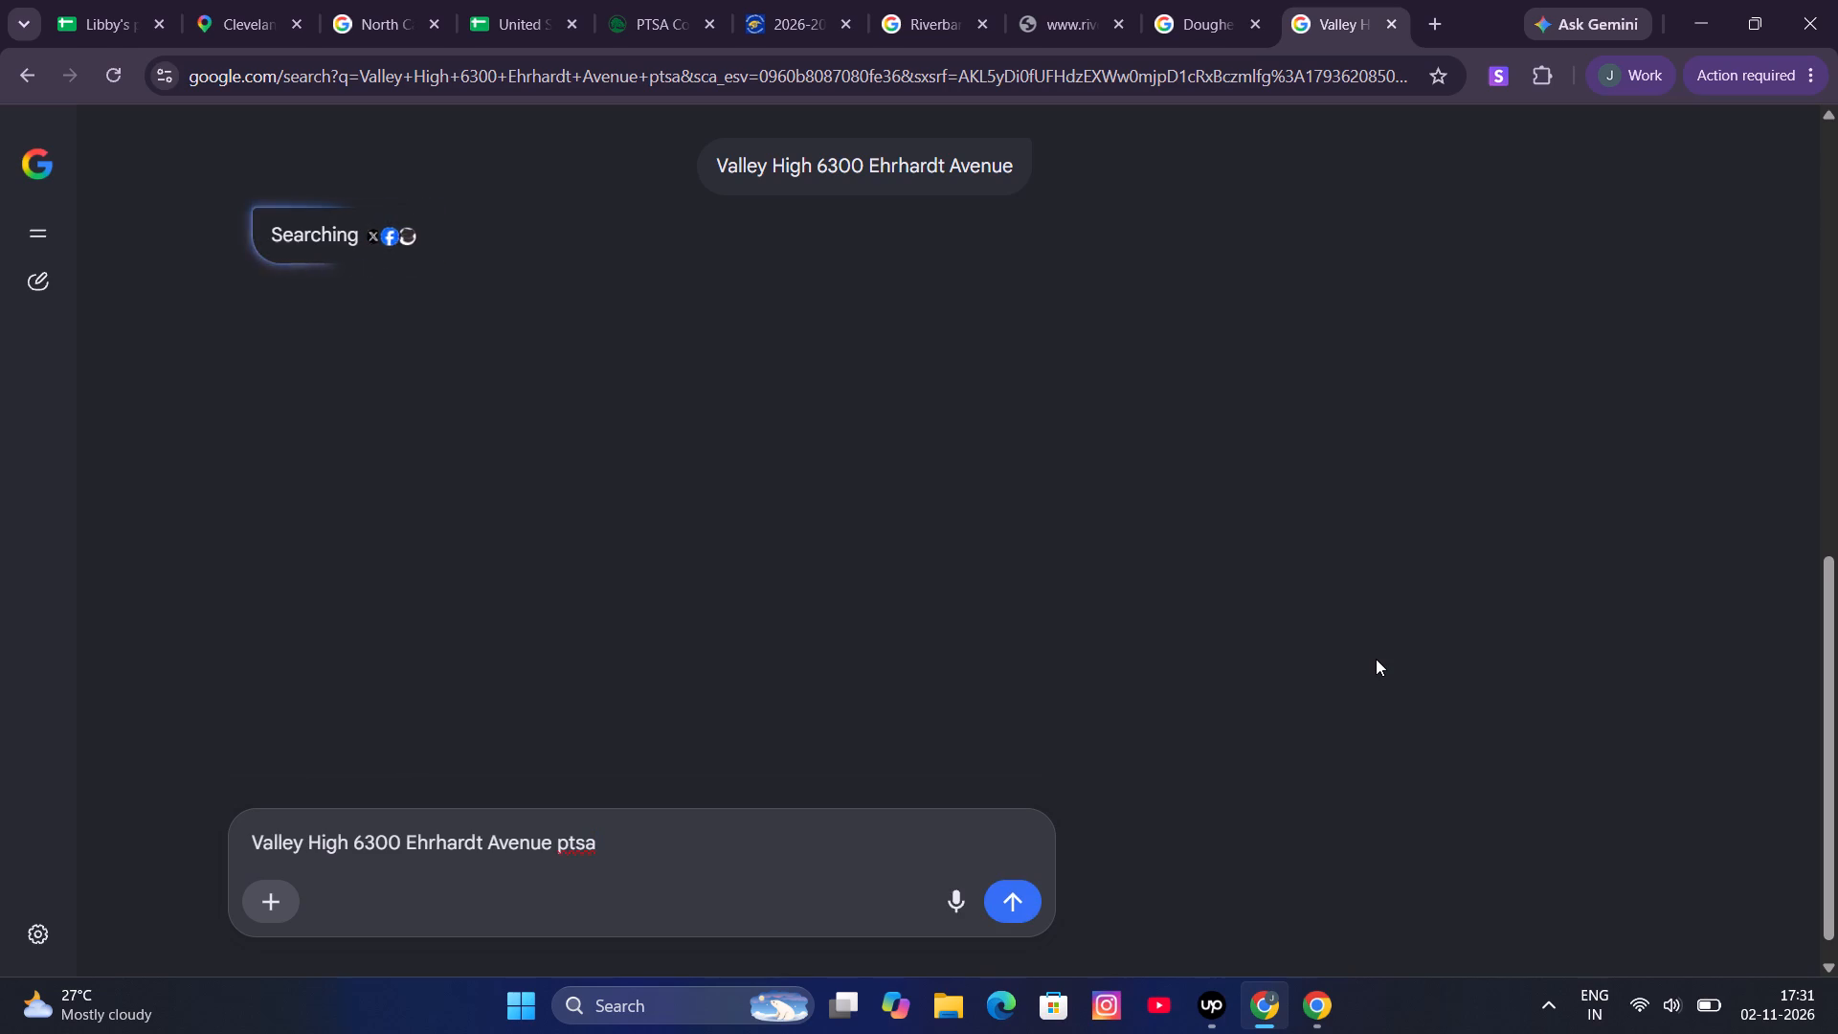
text(tsa)
key(space)
key(Return)
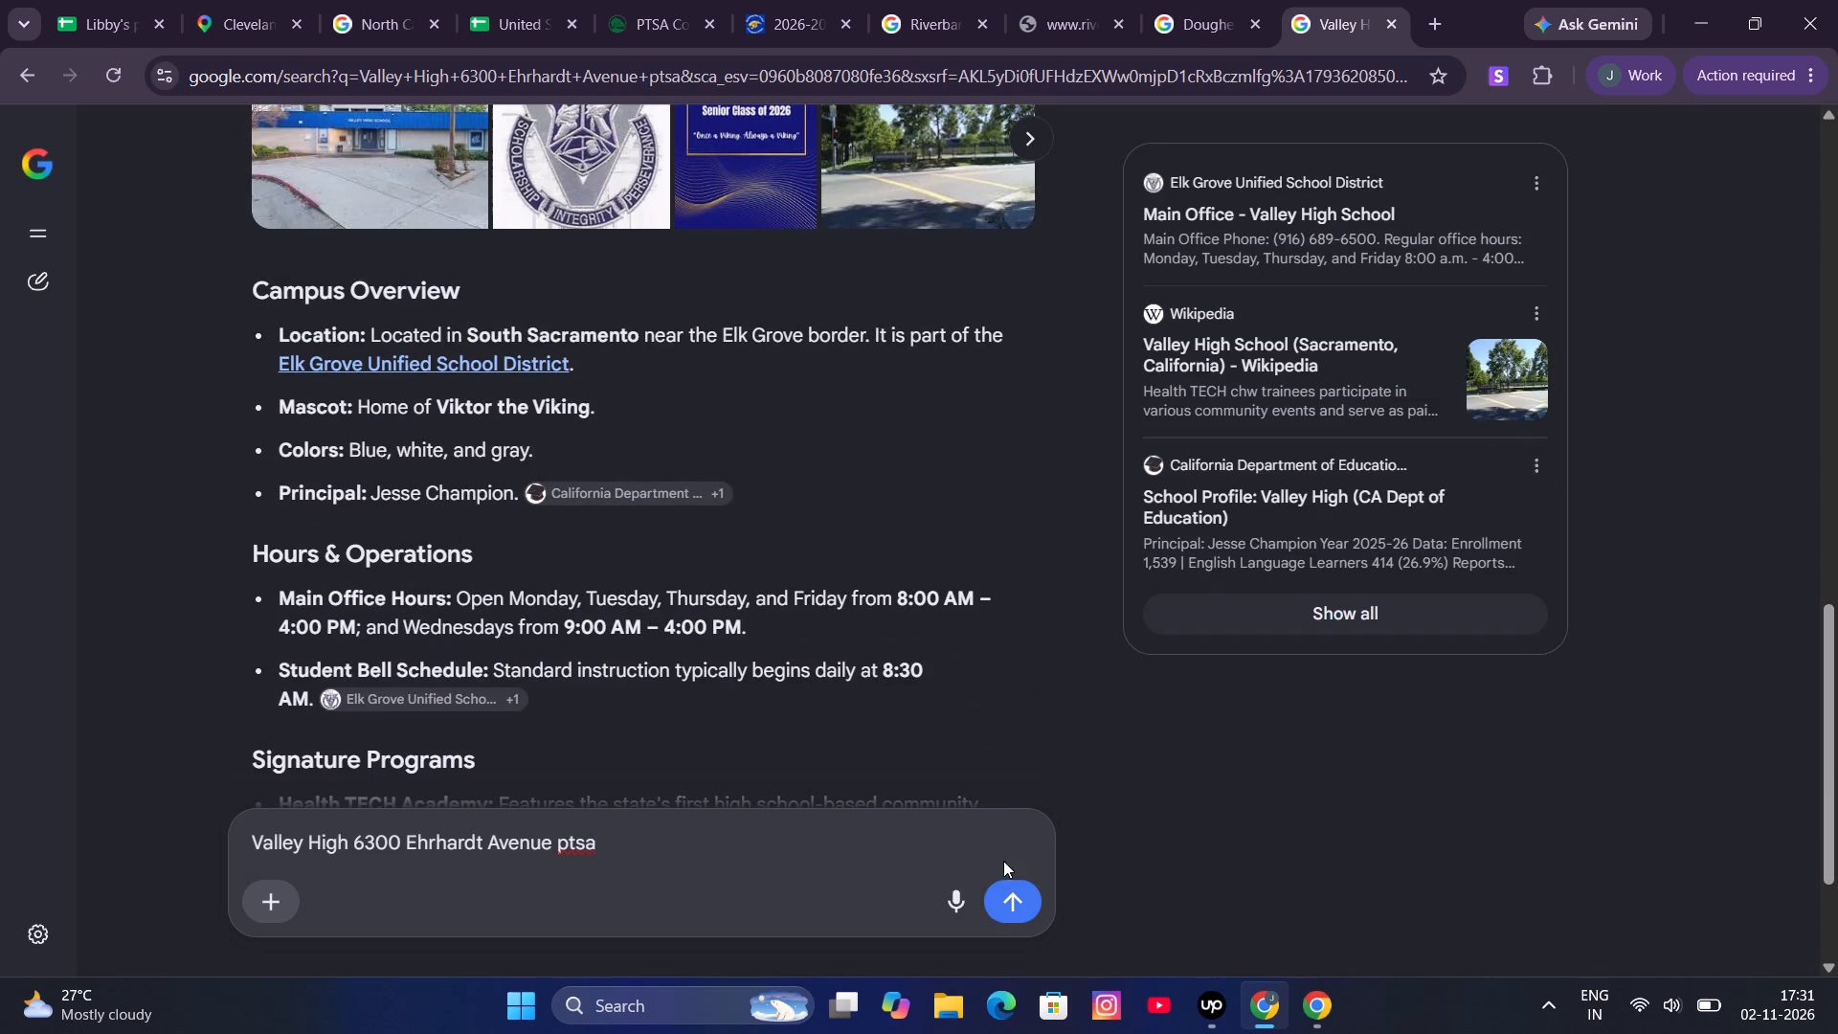
click(1007, 896)
scroll(974, 552, down, 6)
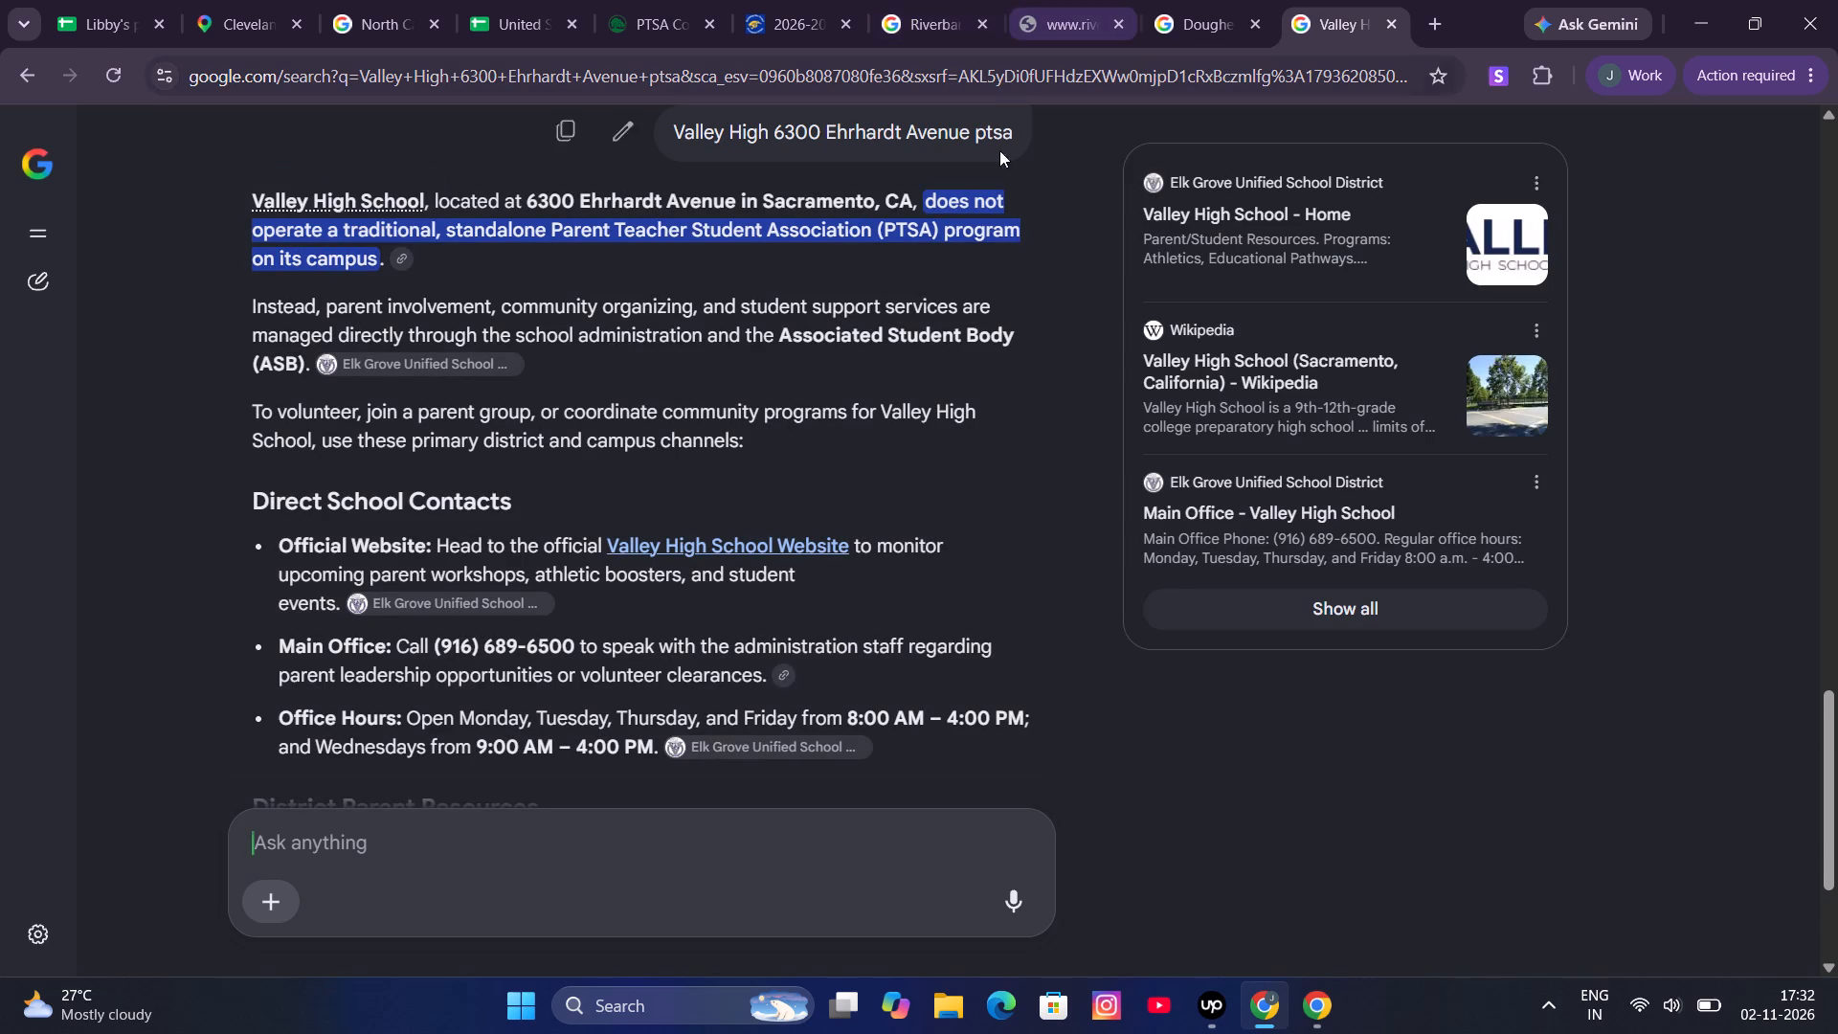
scroll(926, 624, down, 3)
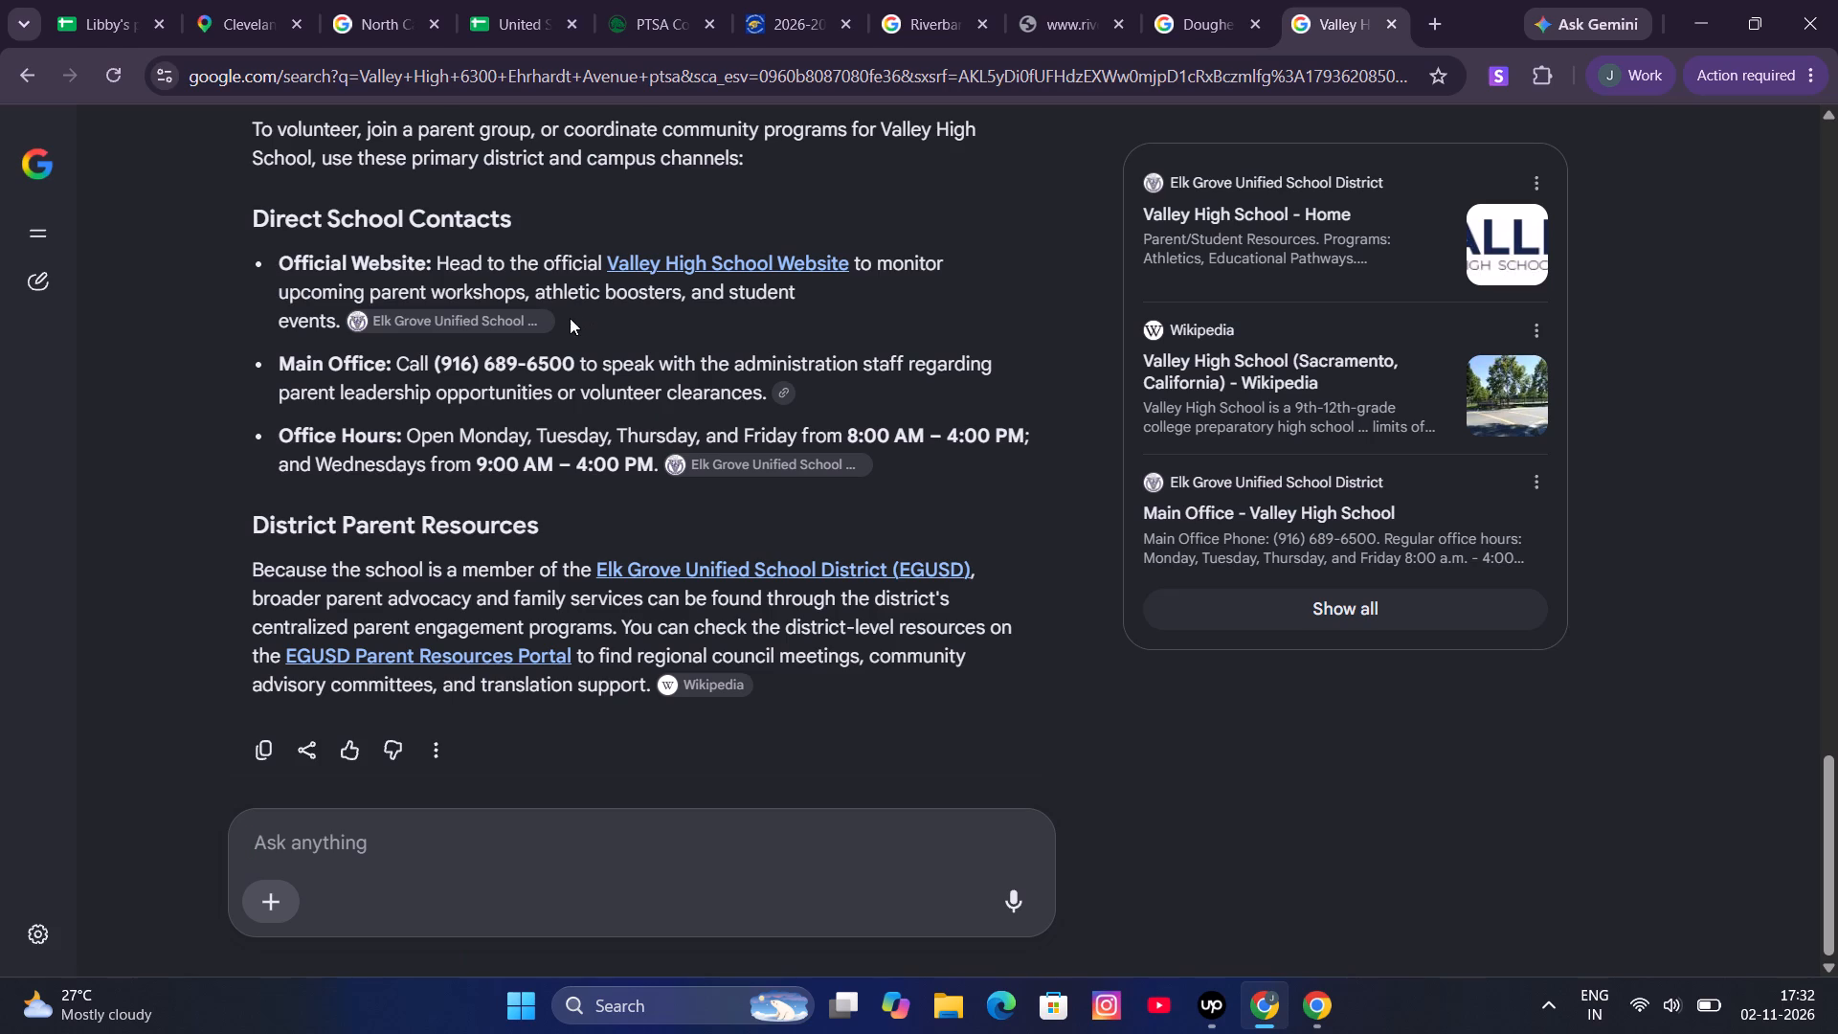
Open the Valley High School website from the answer and examine its Contact Us page for a usable contact.
click(536, 310)
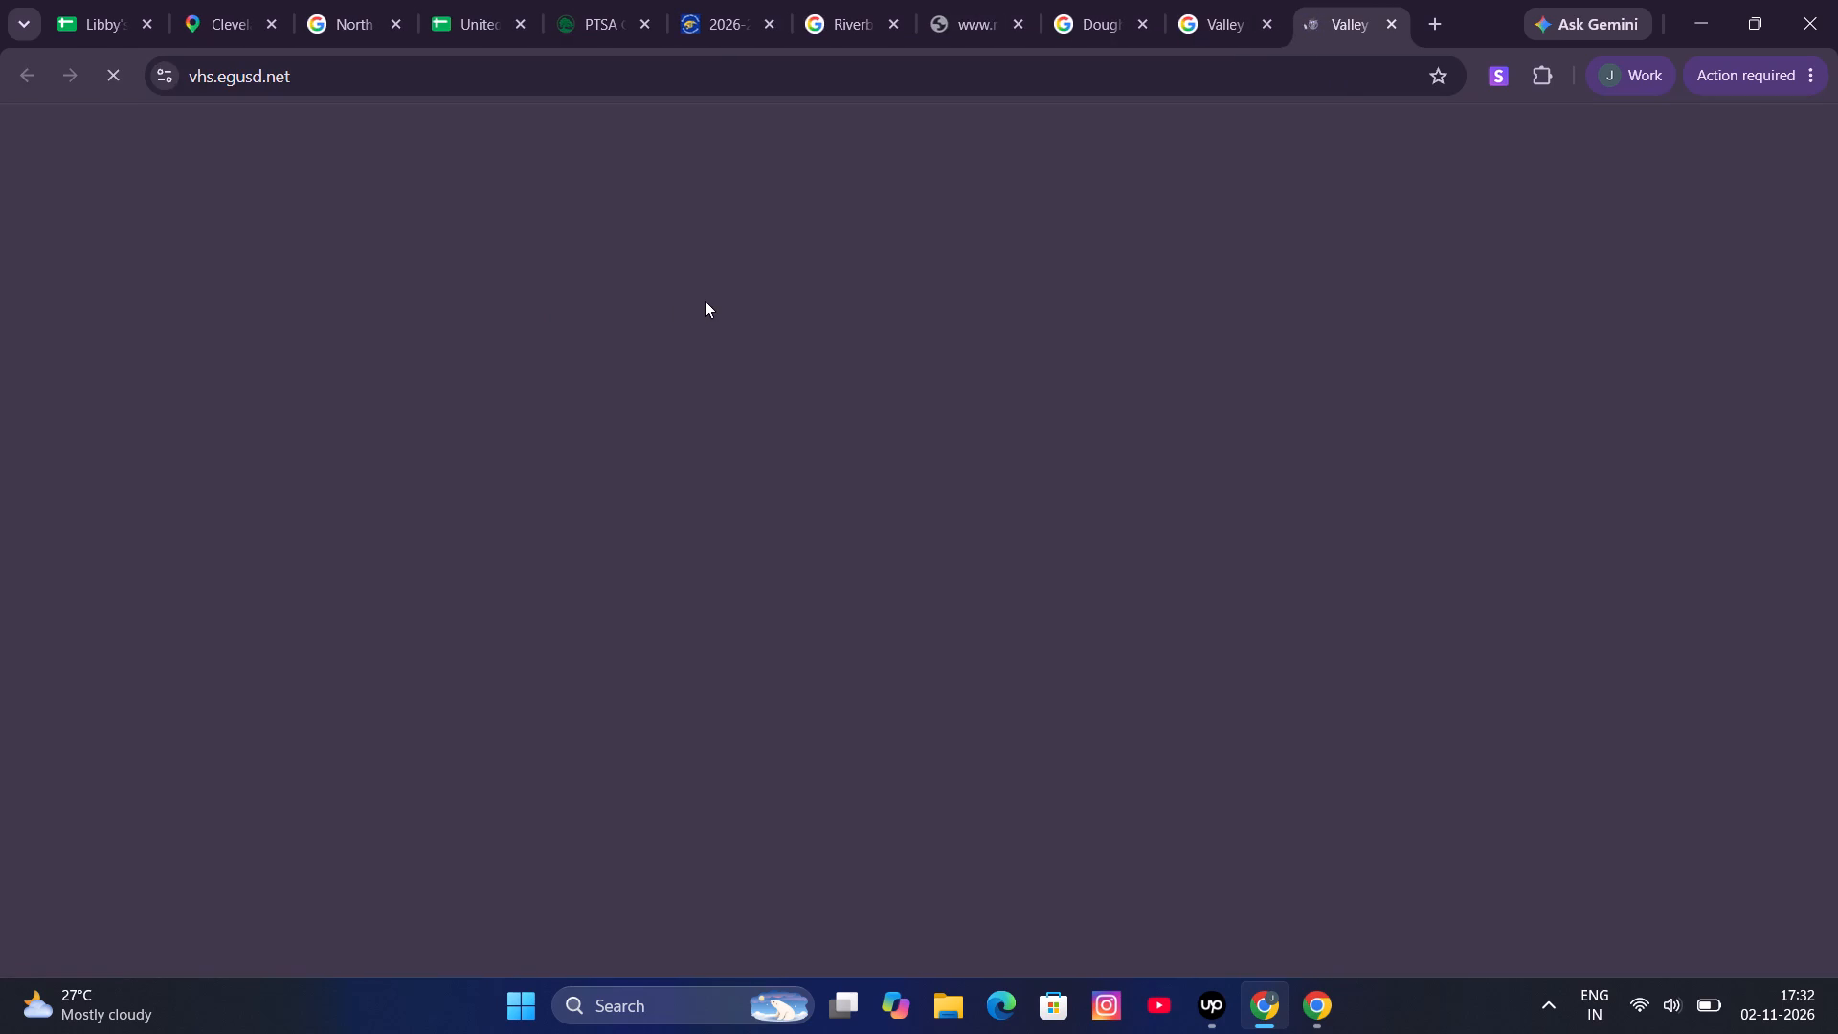
scroll(910, 453, down, 3)
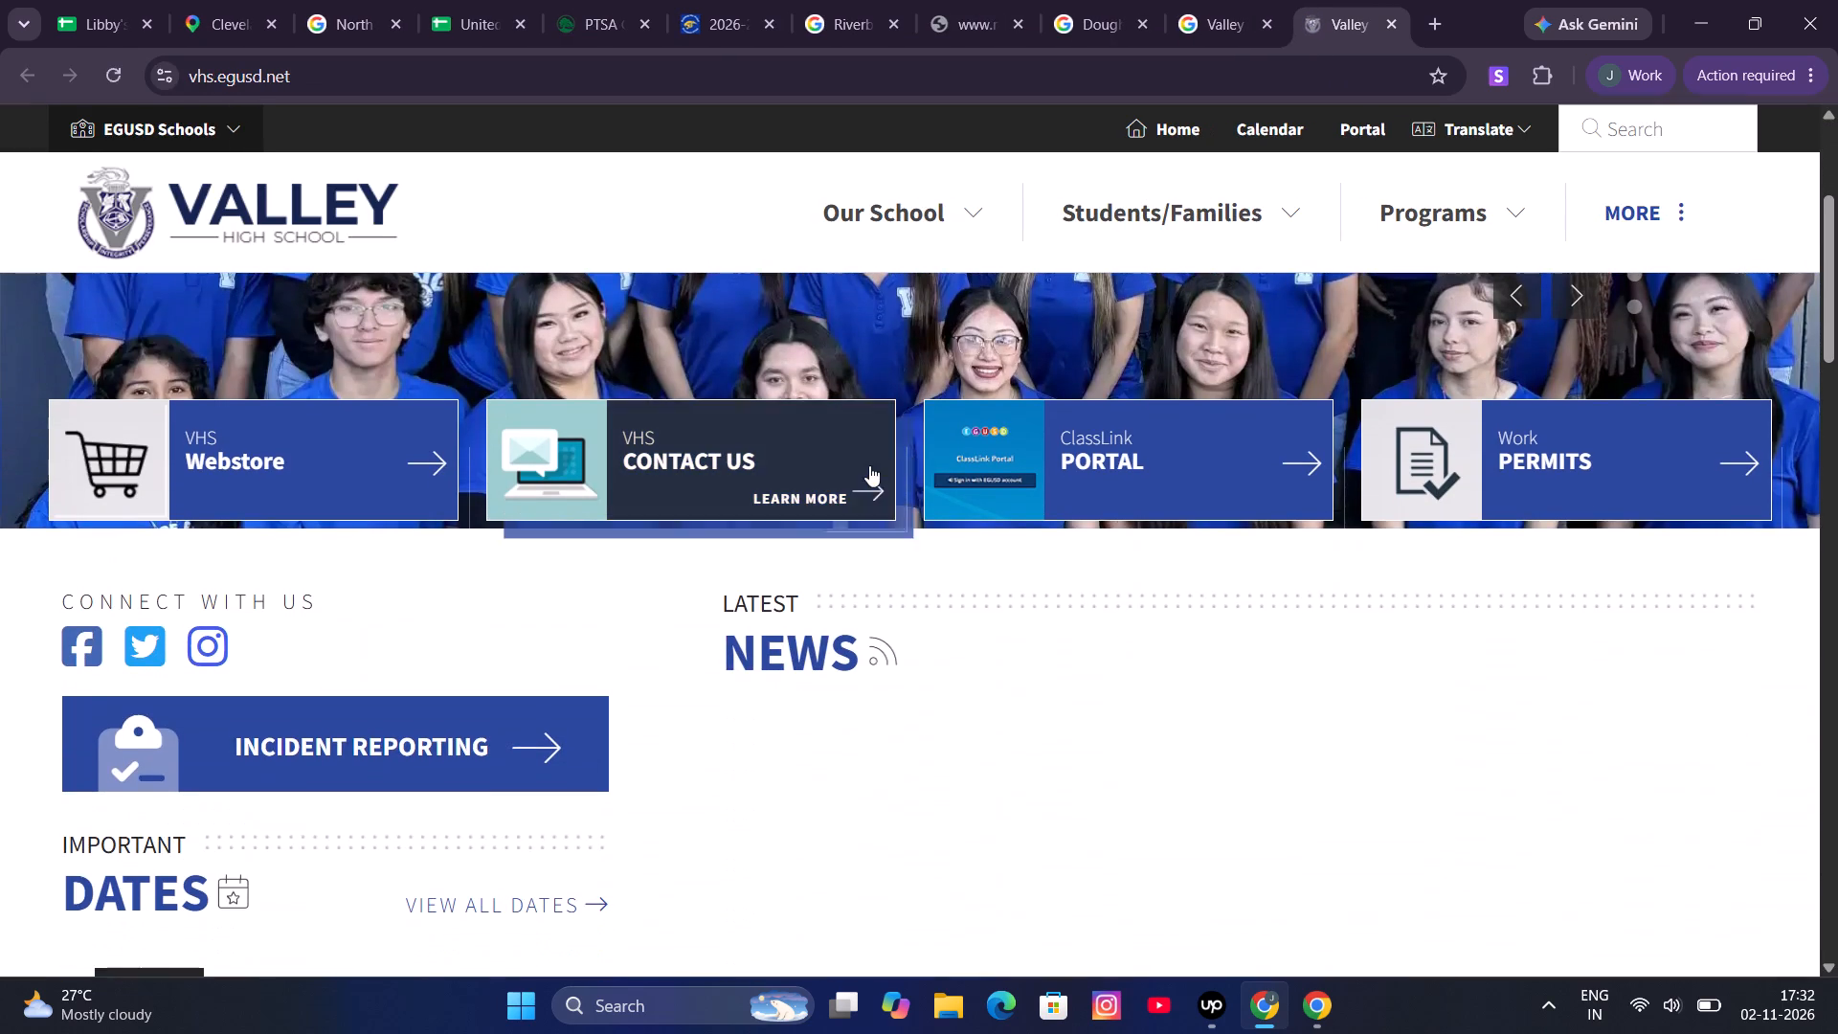
scroll(856, 466, up, 10)
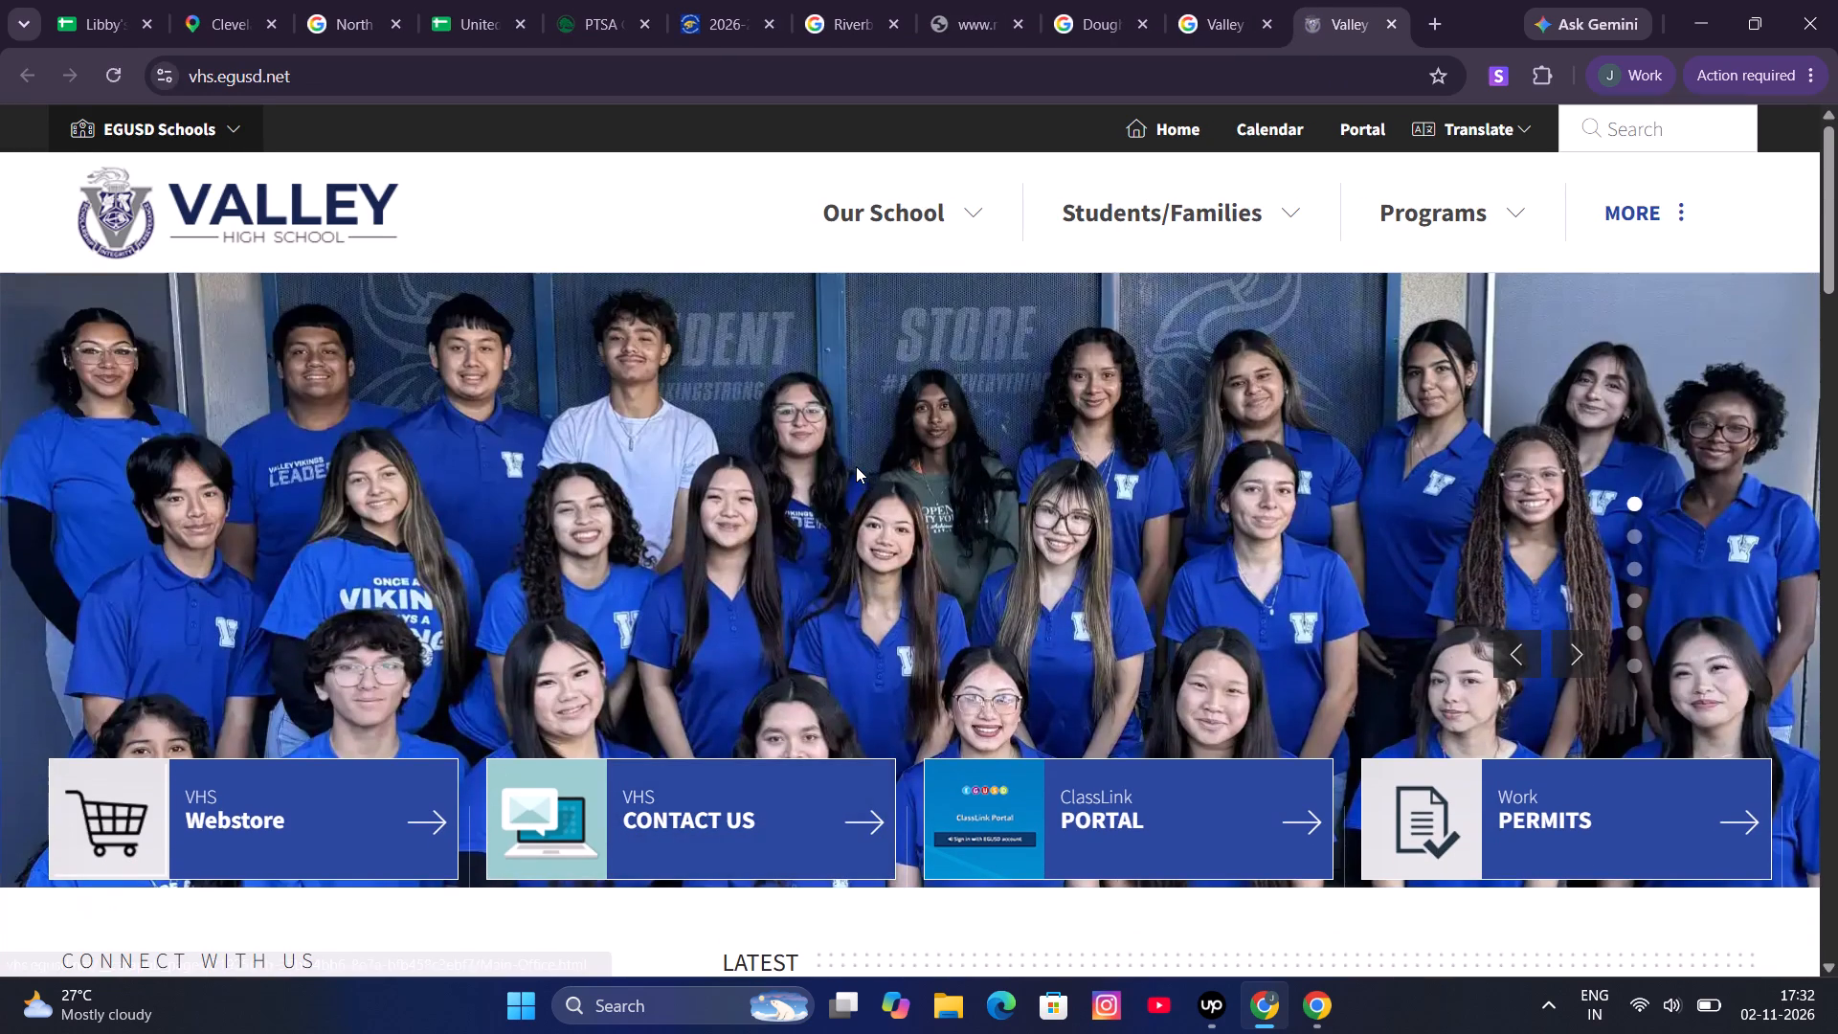
scroll(856, 466, down, 4)
scroll(841, 454, up, 3)
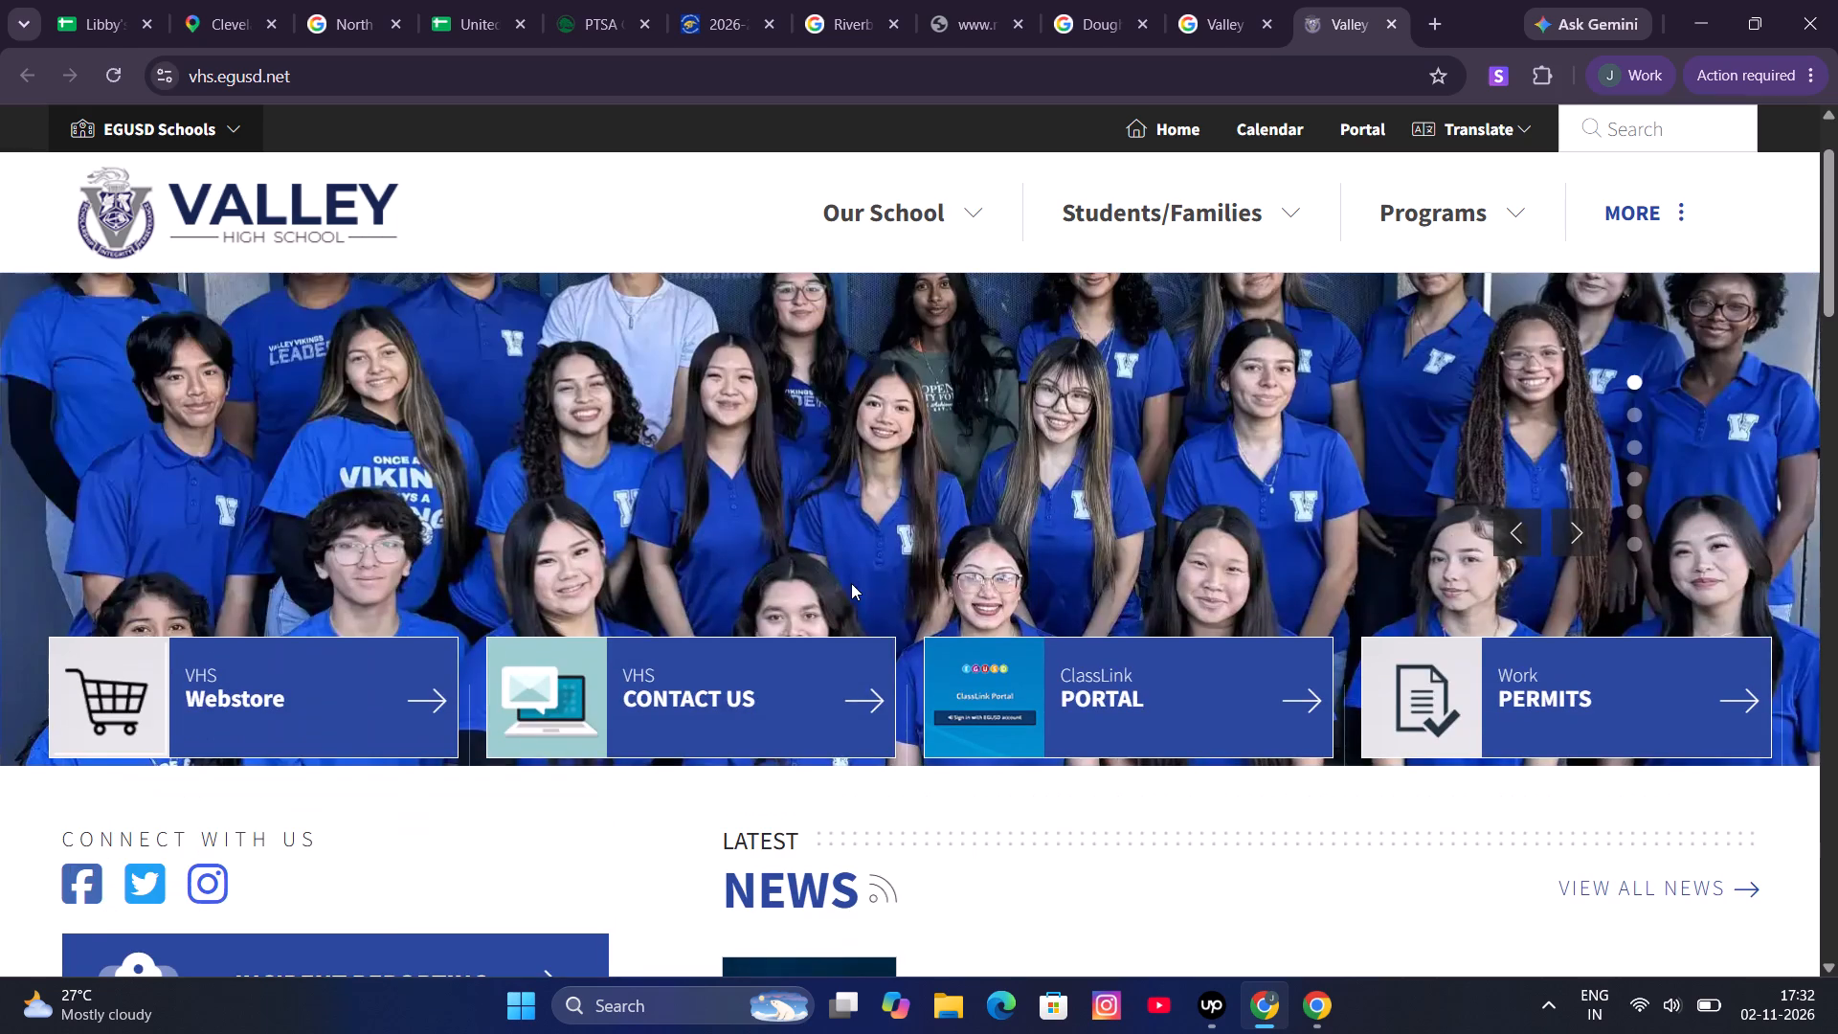
click(822, 688)
click(846, 713)
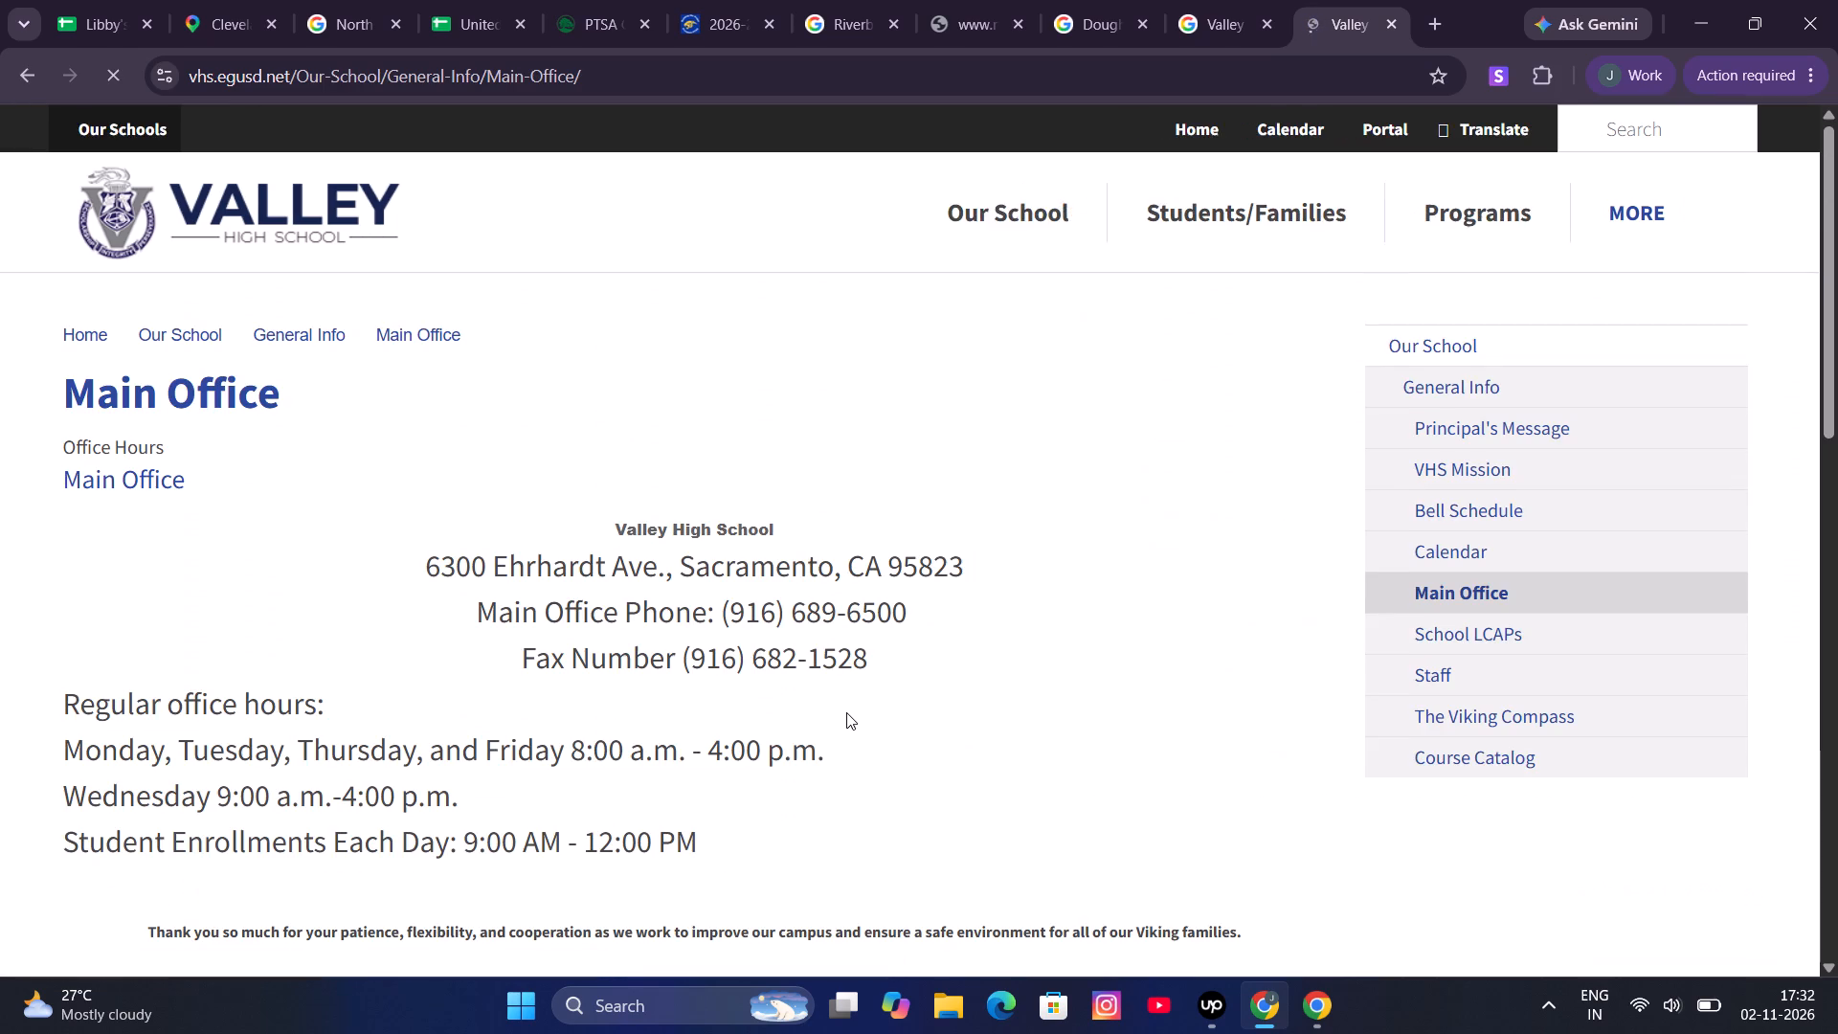
scroll(846, 711, down, 2)
scroll(846, 711, up, 3)
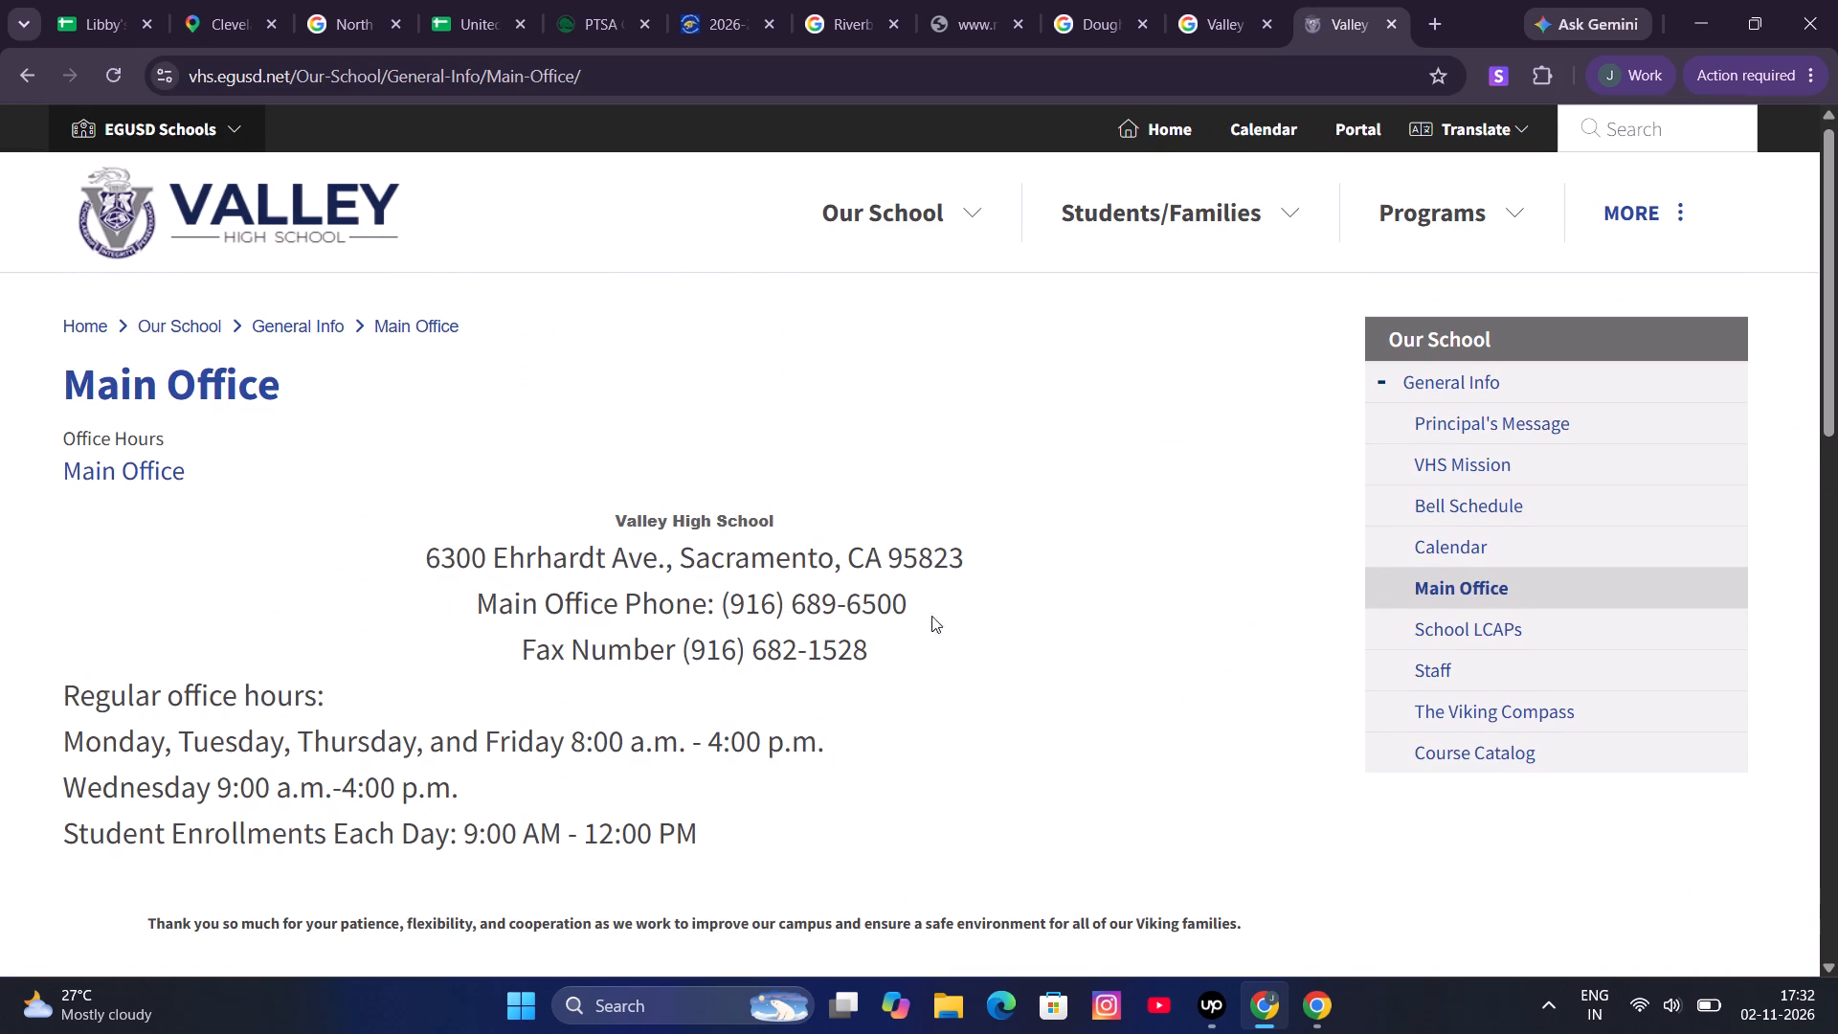
scroll(953, 580, up, 2)
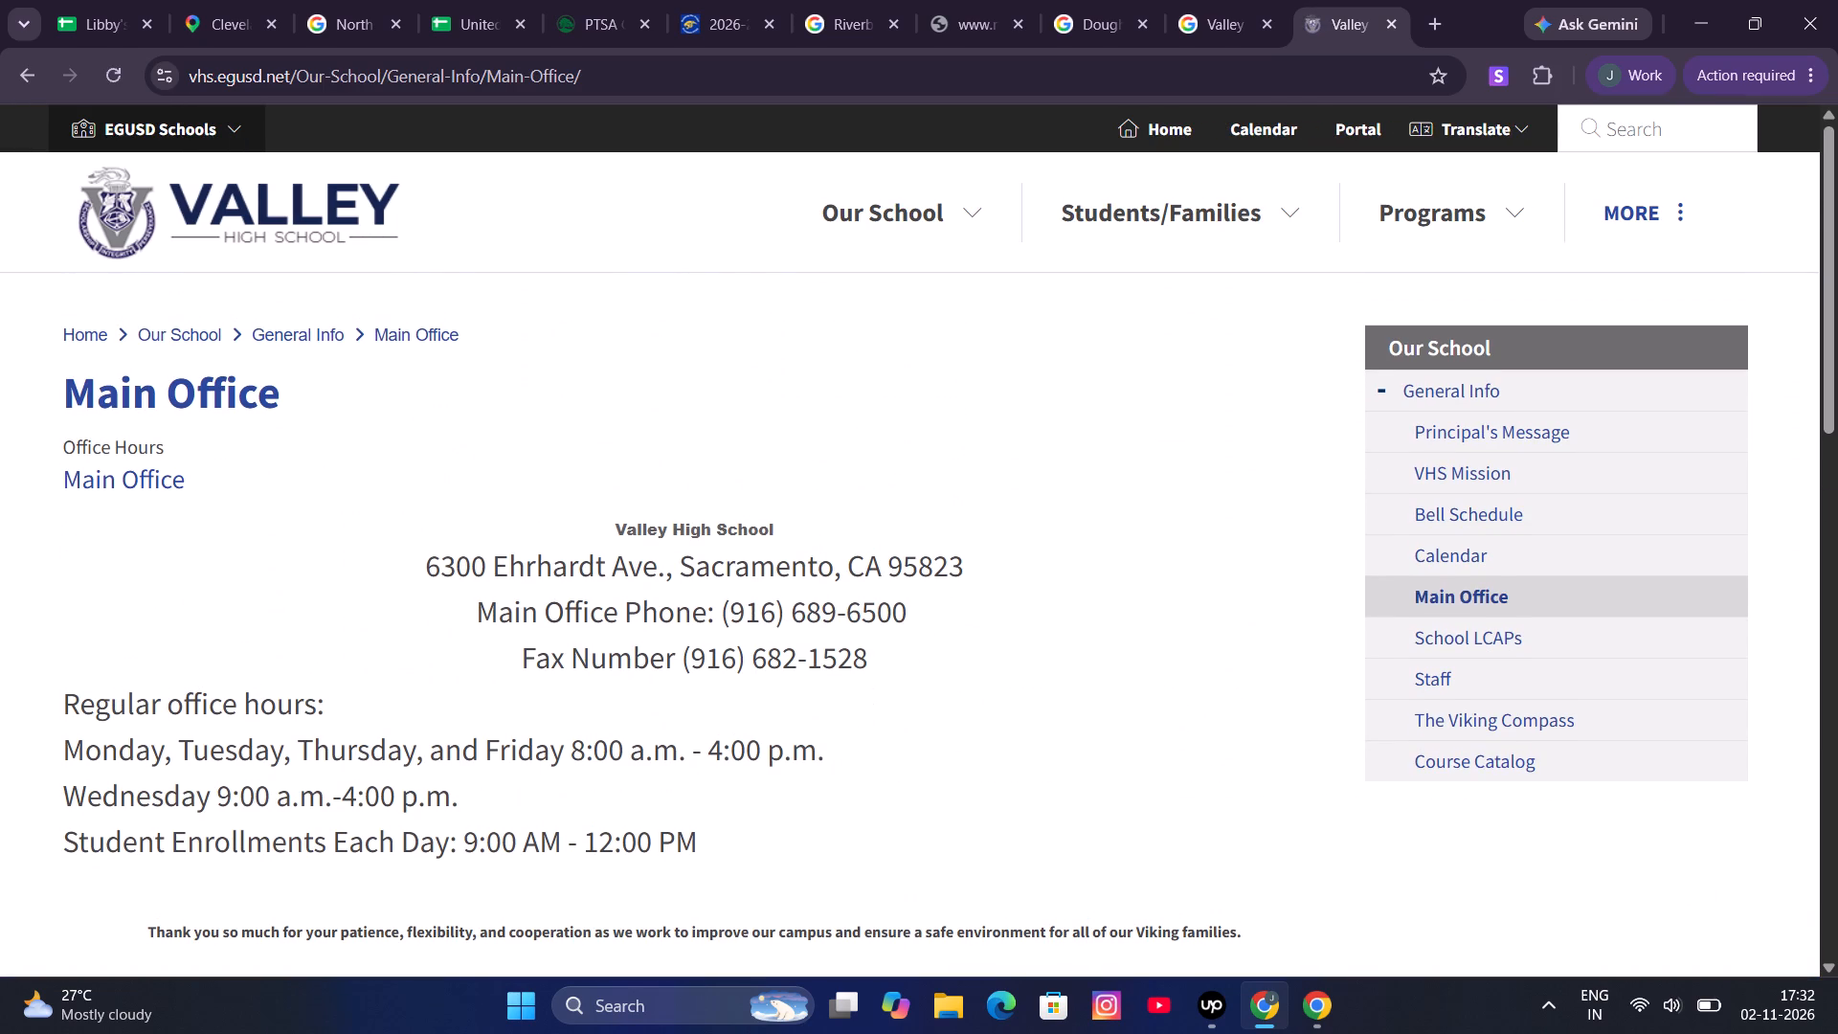
scroll(985, 567, down, 5)
scroll(985, 567, up, 11)
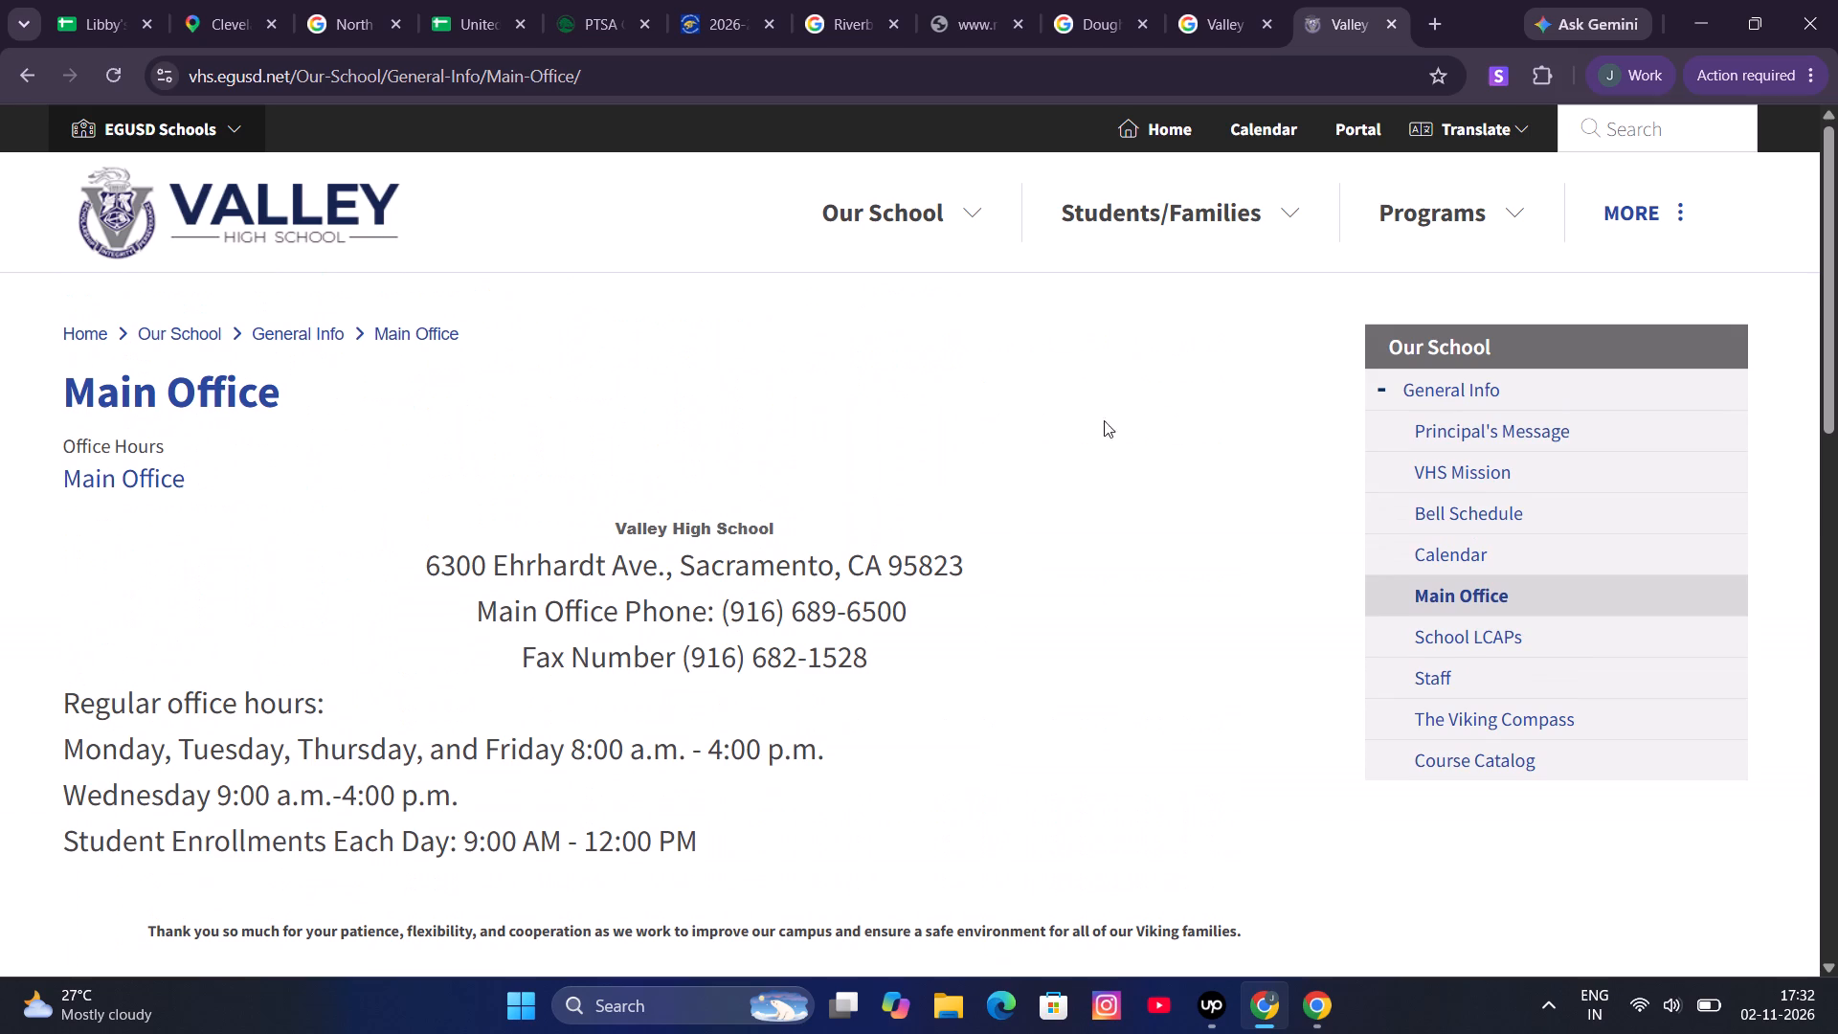
Go to the United States High School master sheet and look over its Grad Nite 2026-27 contact columns up to the header row.
click(115, 14)
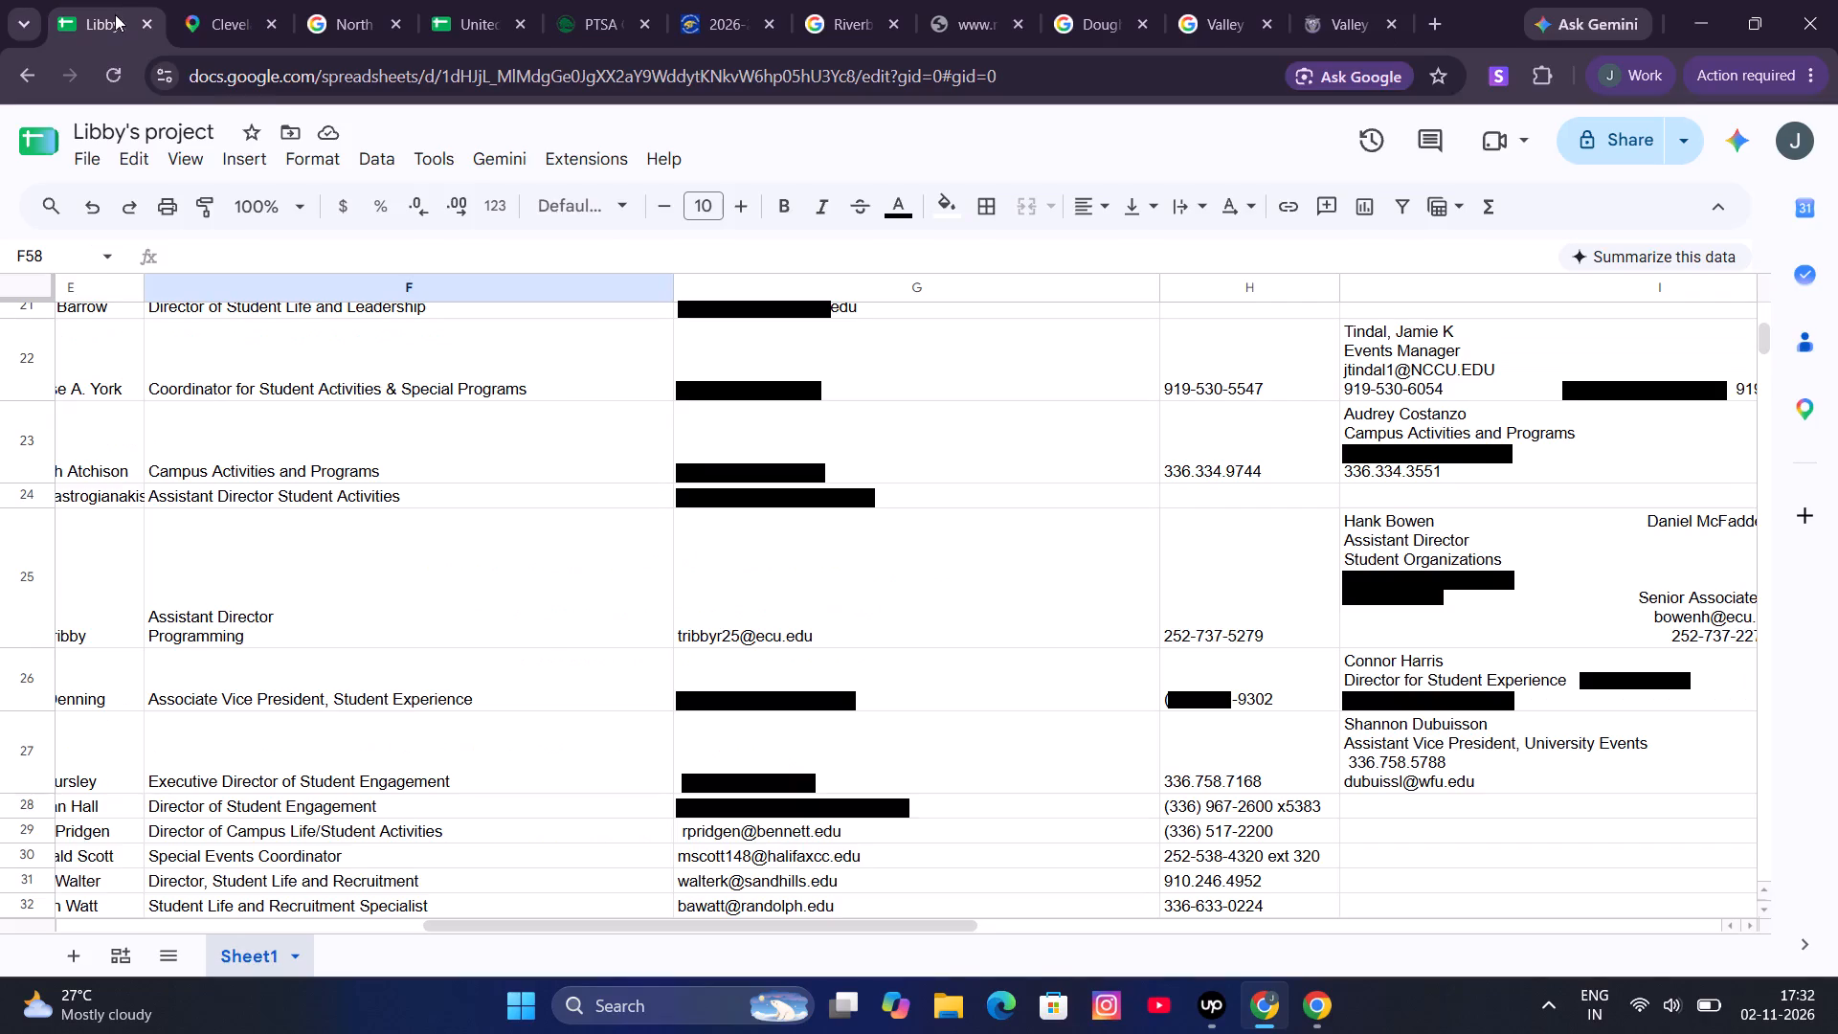
click(472, 8)
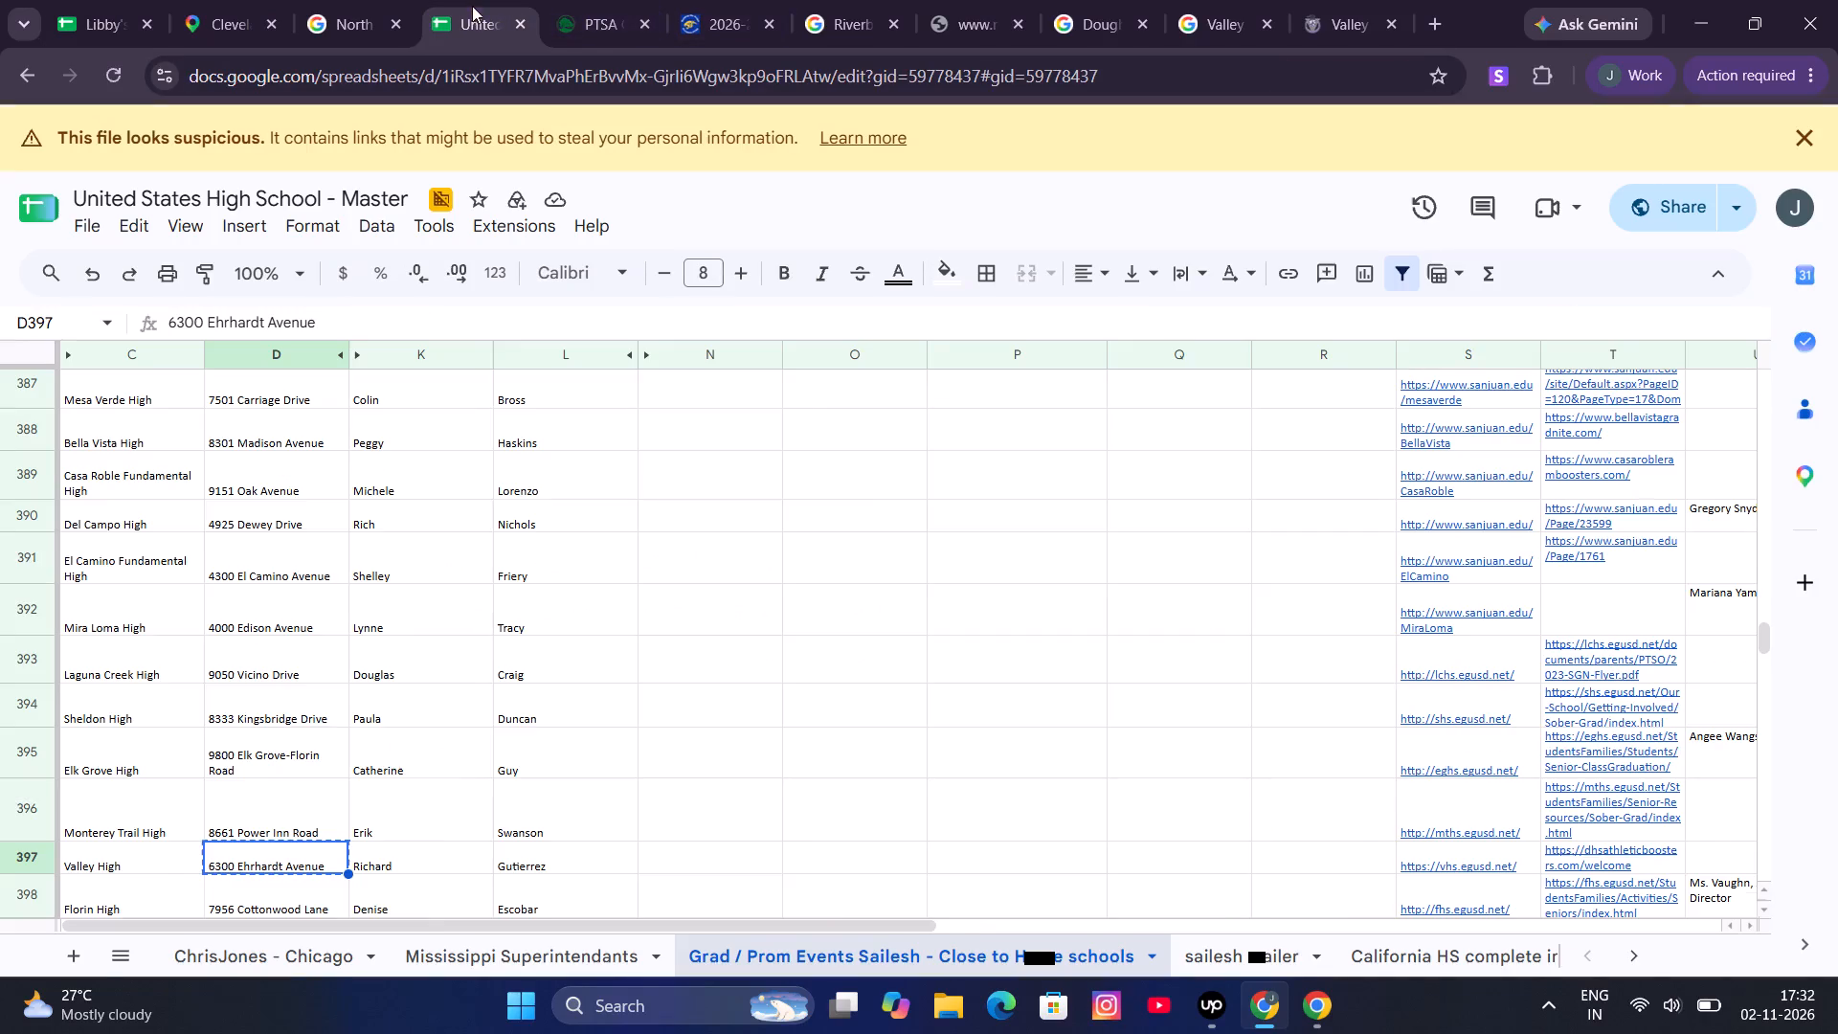
scroll(1051, 756, up, 15)
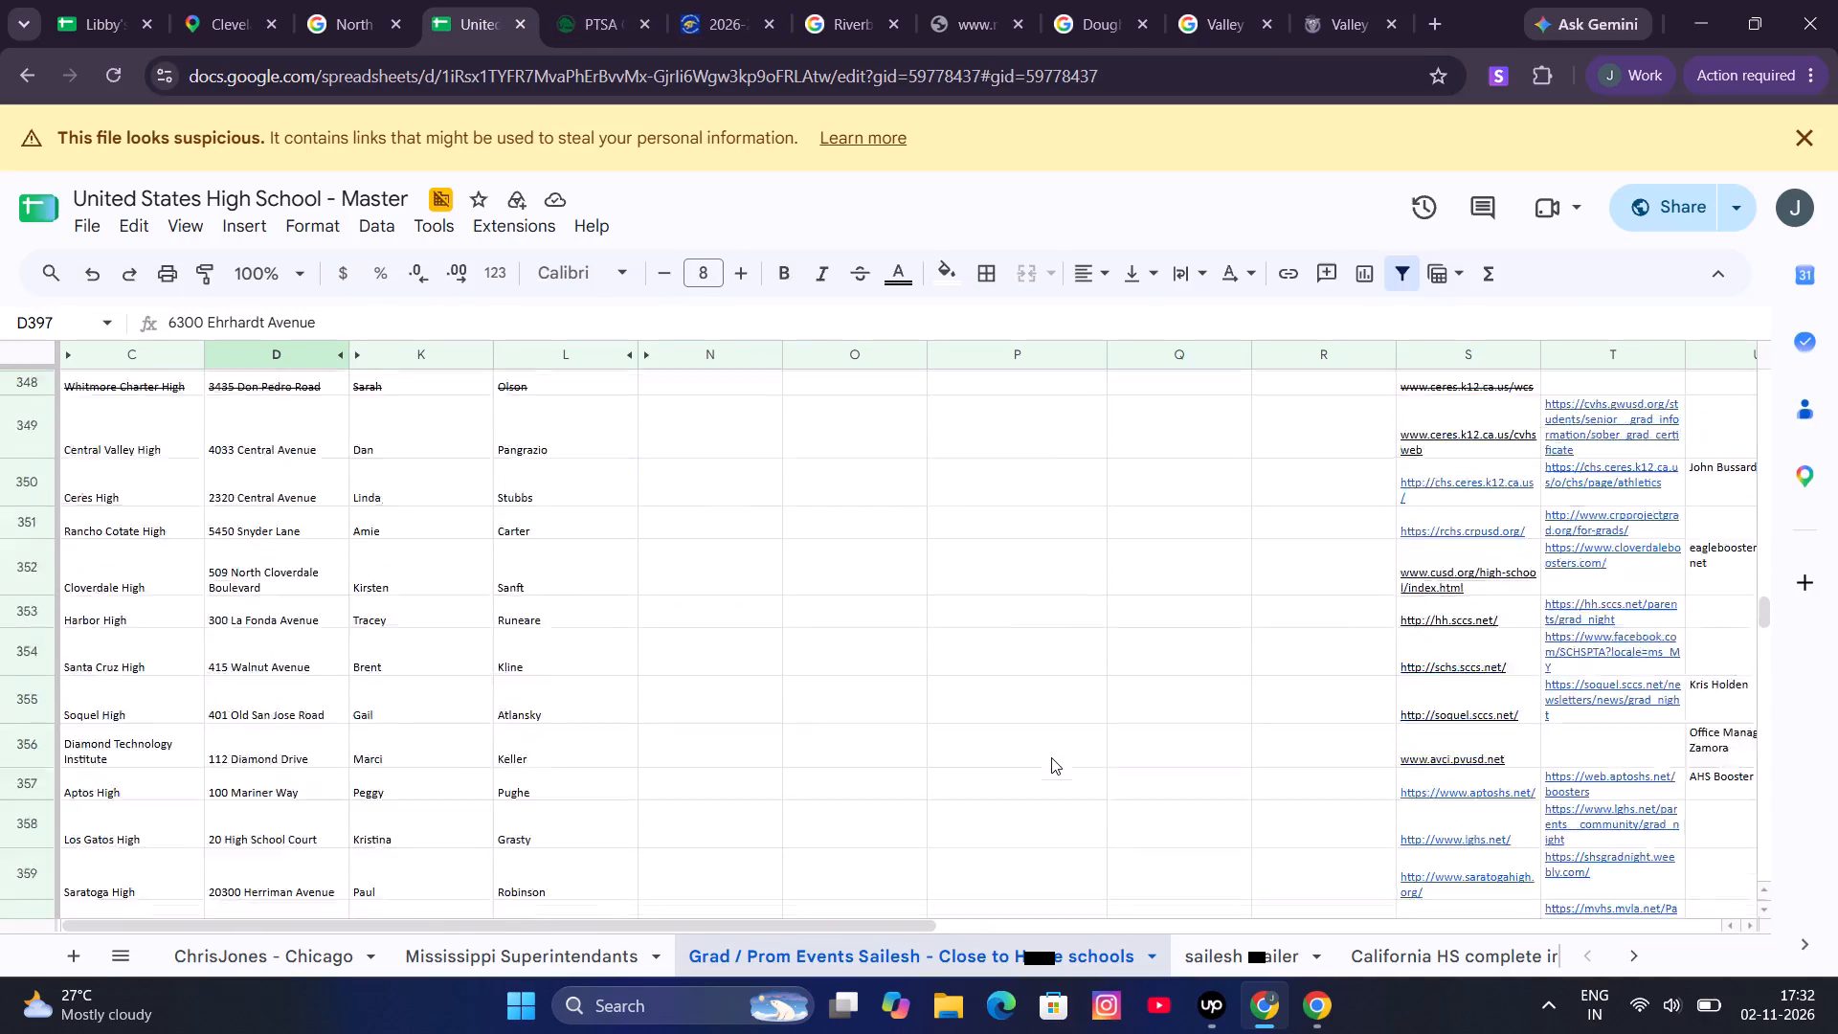
scroll(1051, 757, up, 20)
scroll(1051, 757, up, 4)
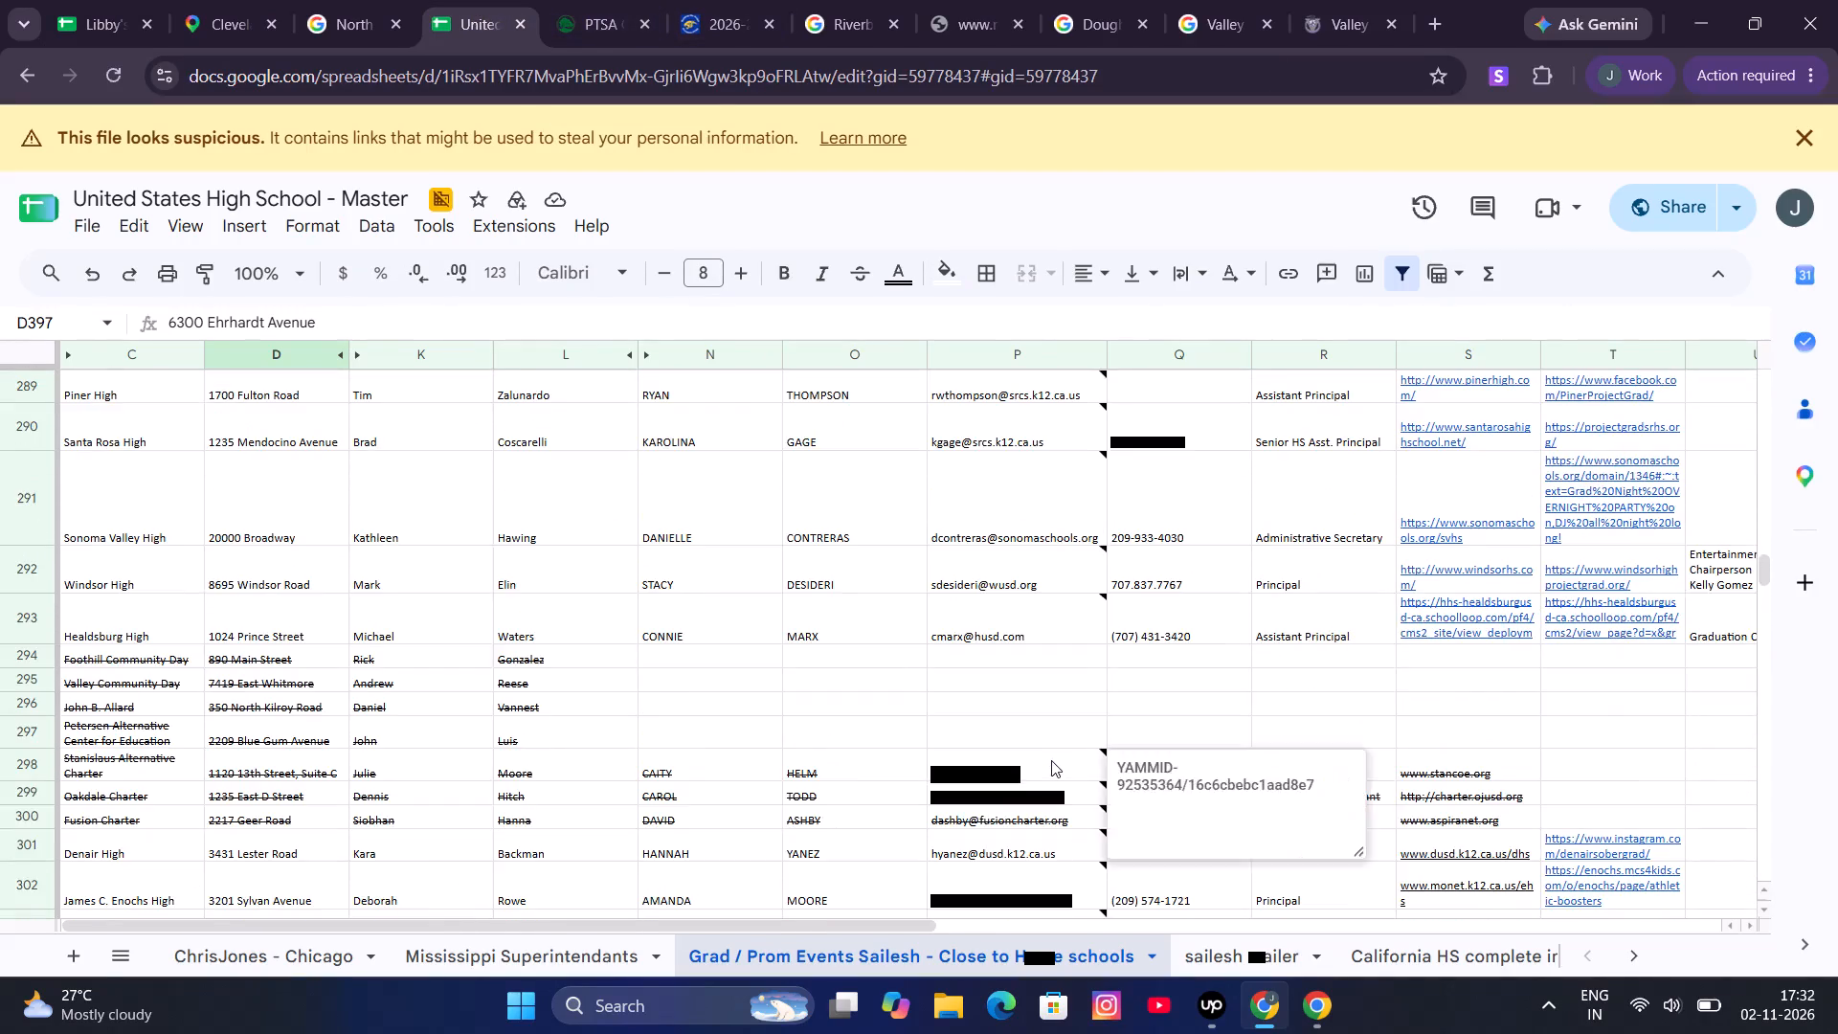
scroll(1051, 760, left, 9)
scroll(1051, 760, up, 19)
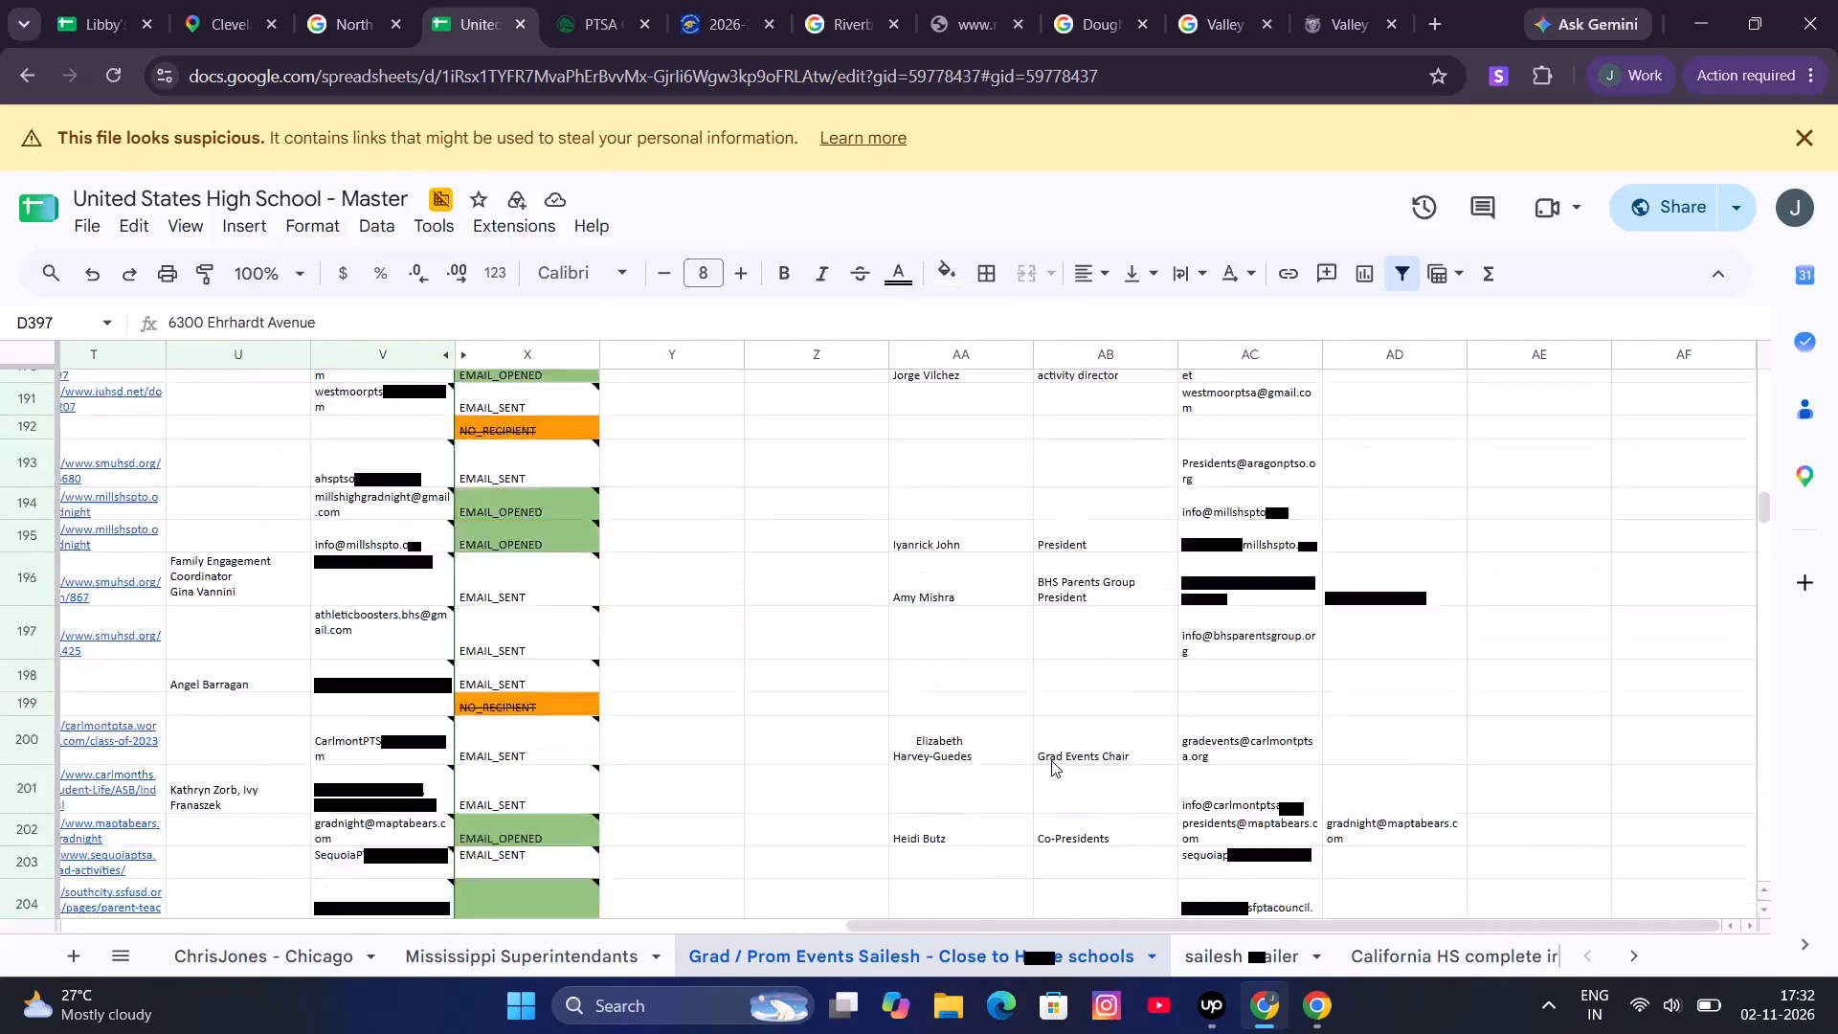
scroll(1051, 760, up, 4)
scroll(1051, 760, down, 13)
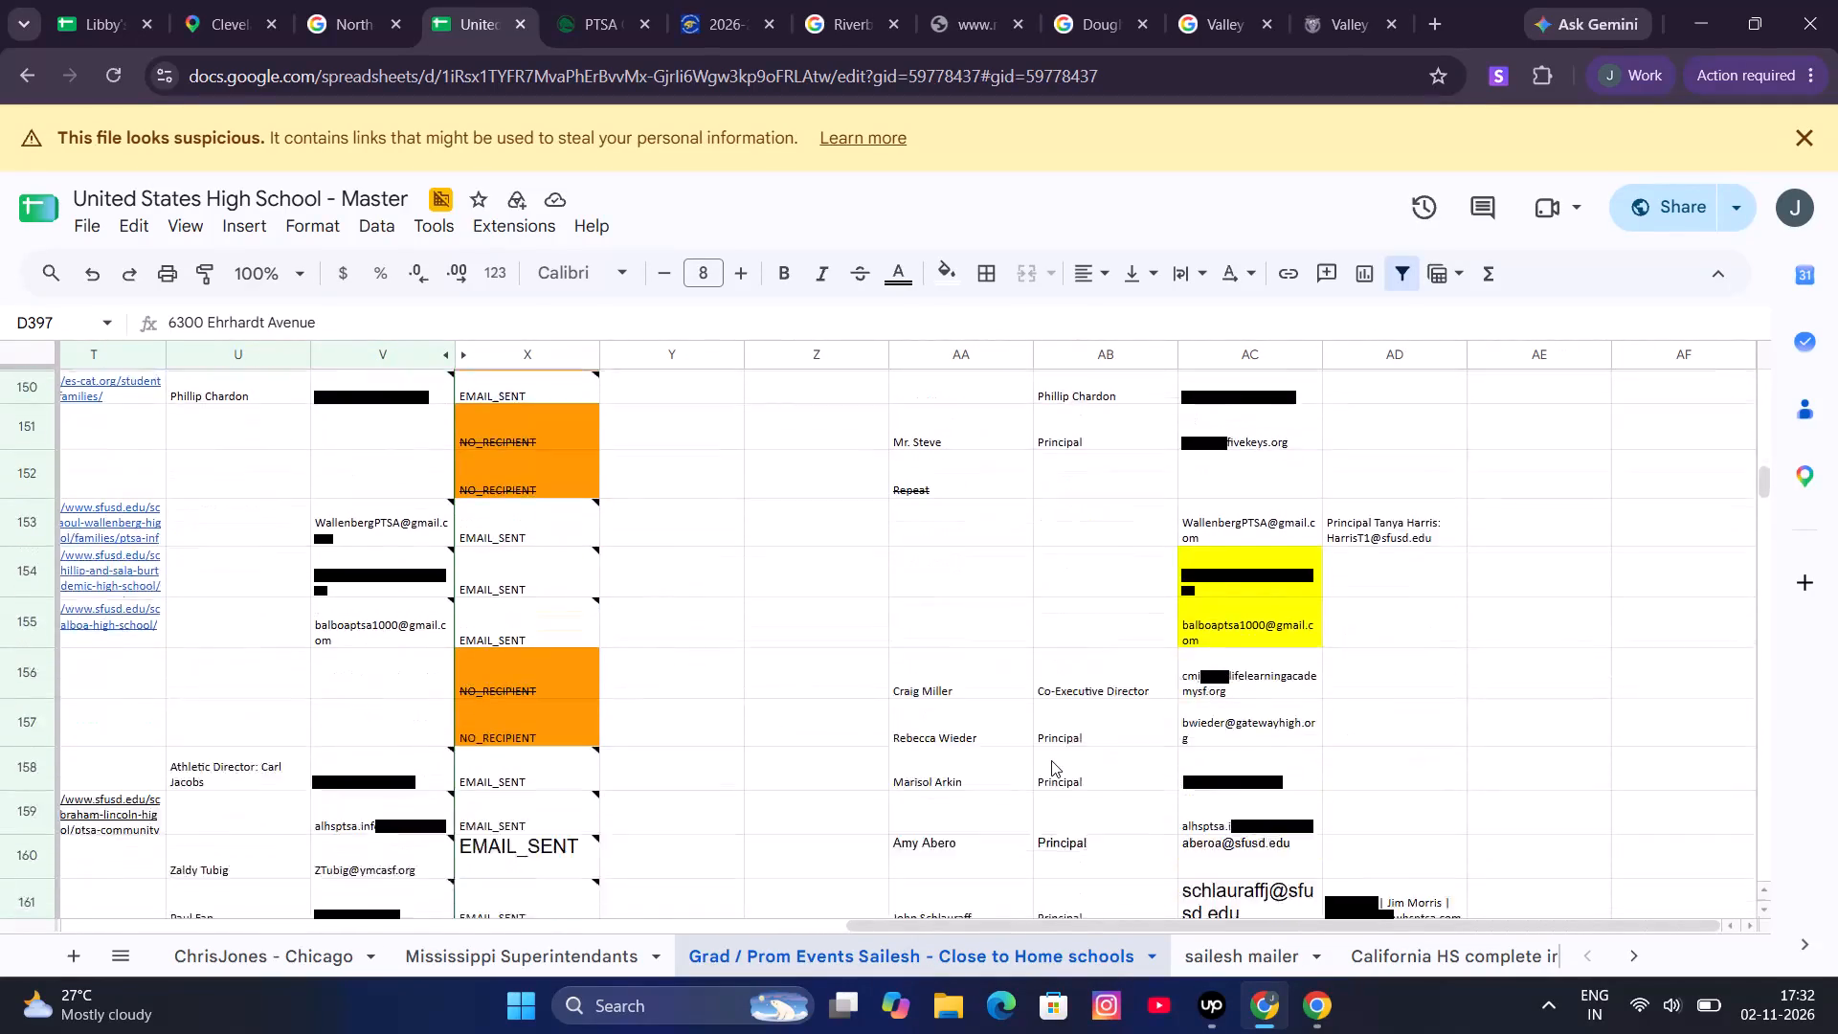
scroll(1051, 760, down, 5)
scroll(1051, 760, up, 20)
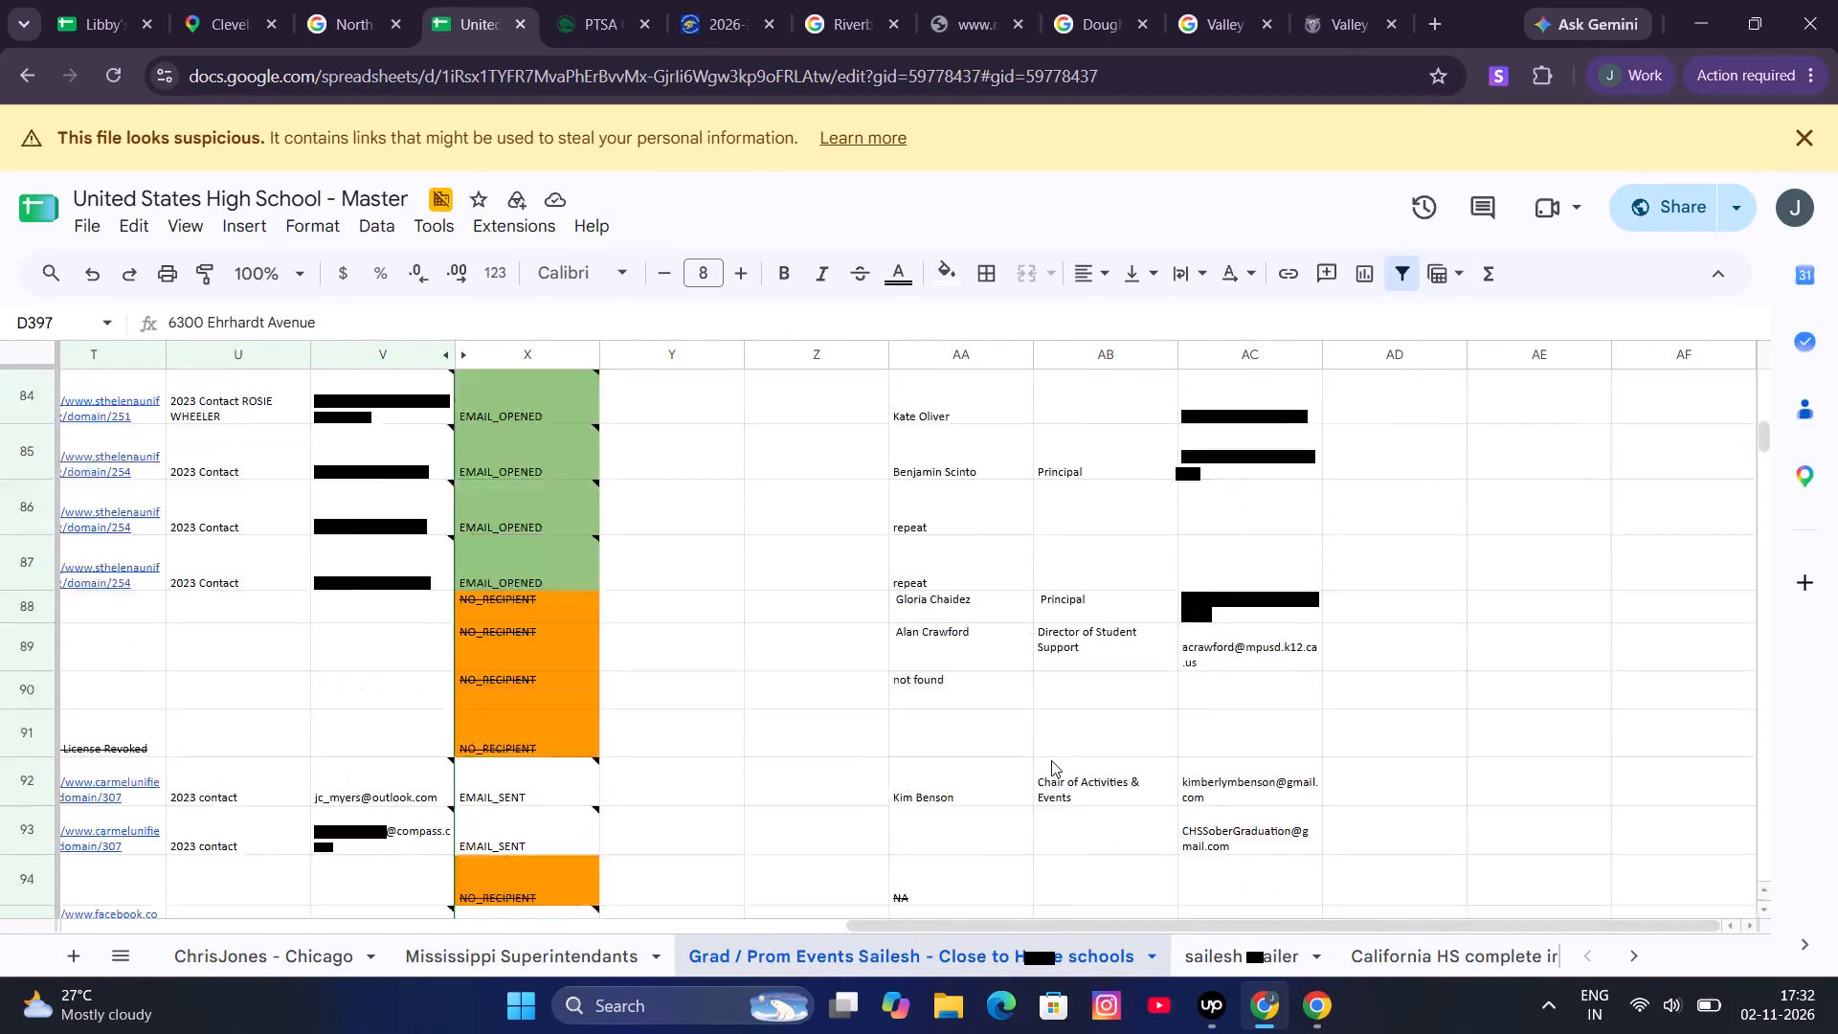
scroll(1051, 760, up, 7)
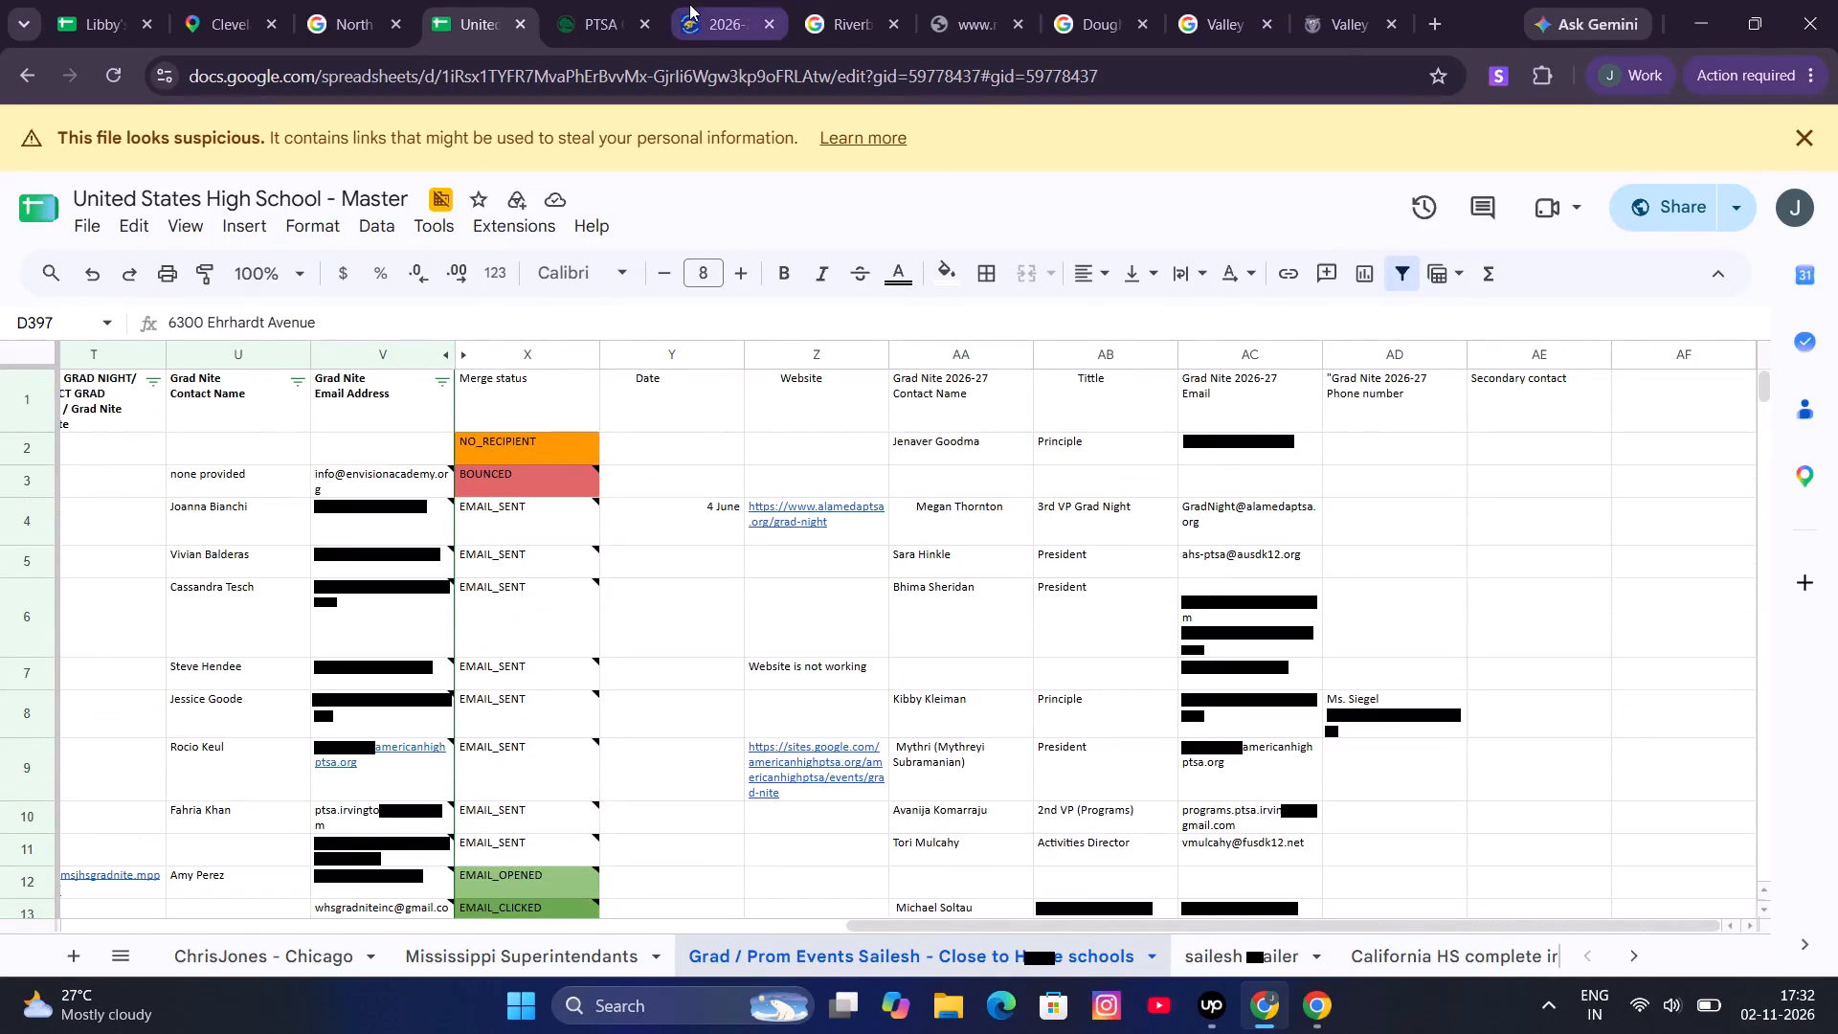
Copy the Grad Night Co-Chairs' email address from the Prospect PTSA 2026-2027 Executive Board page.
click(700, 1)
scroll(951, 435, up, 2)
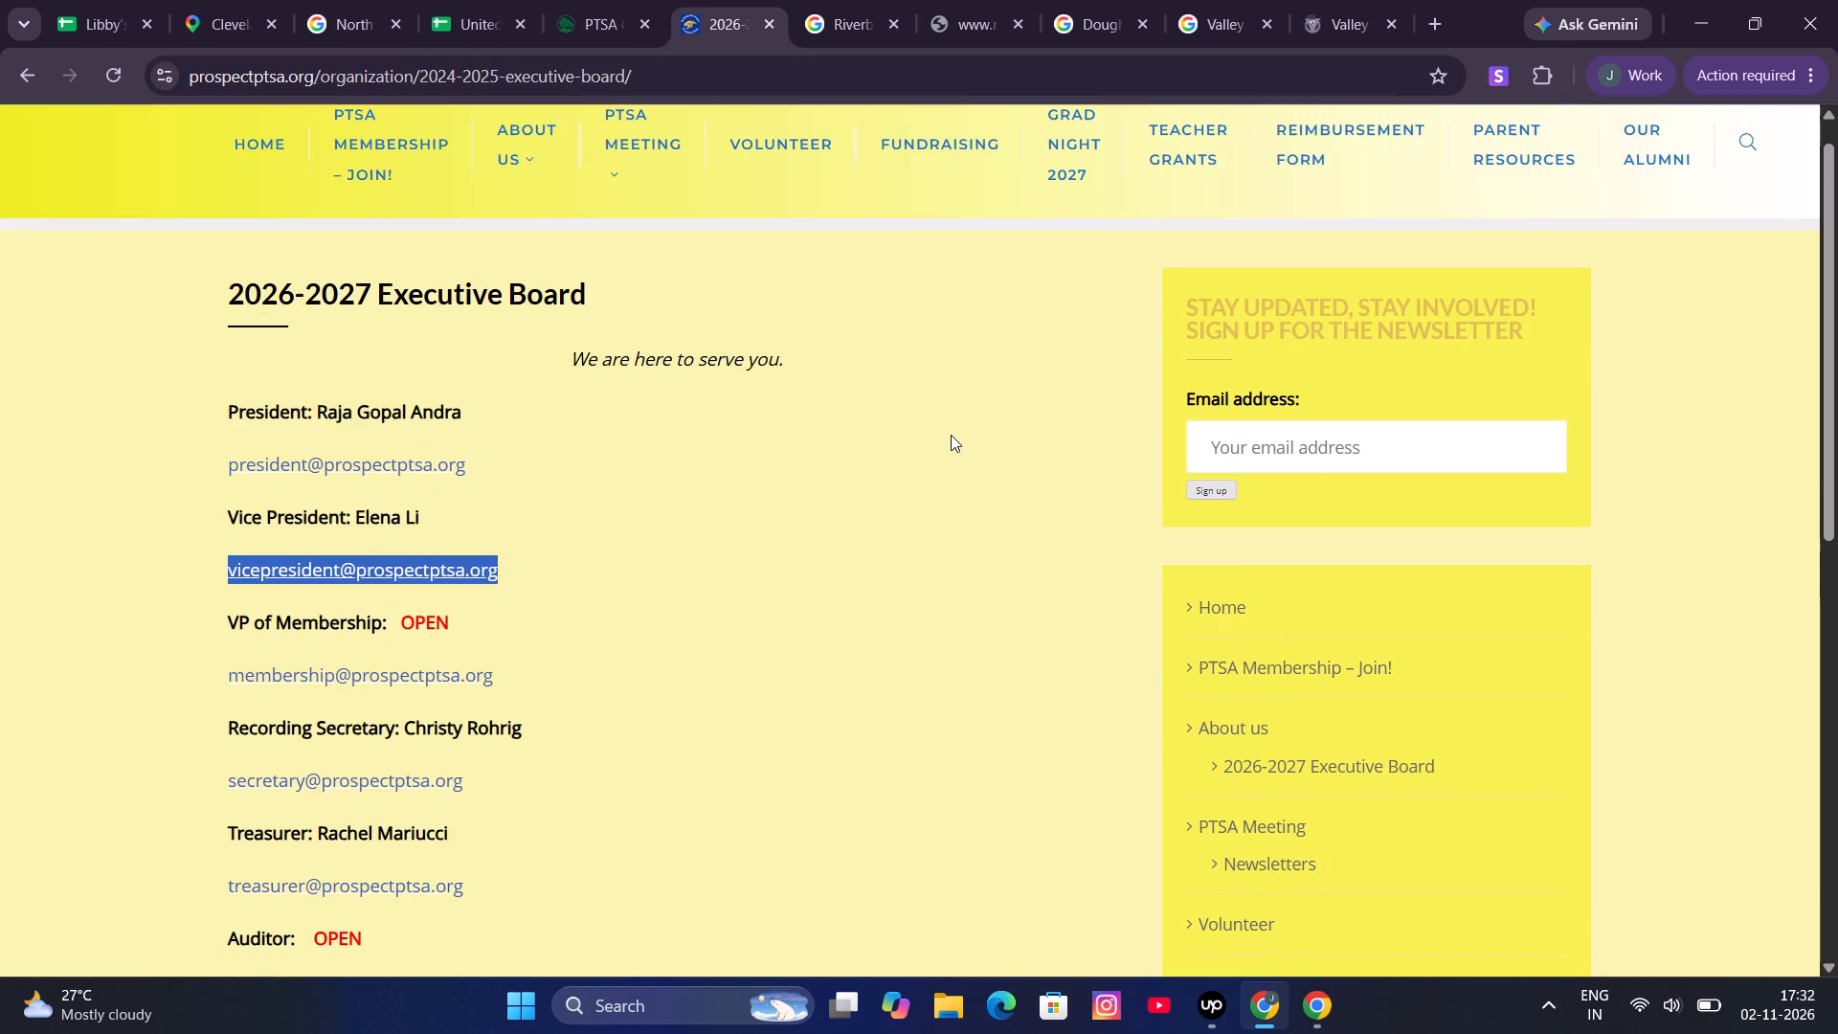
scroll(951, 435, up, 1)
scroll(951, 435, down, 3)
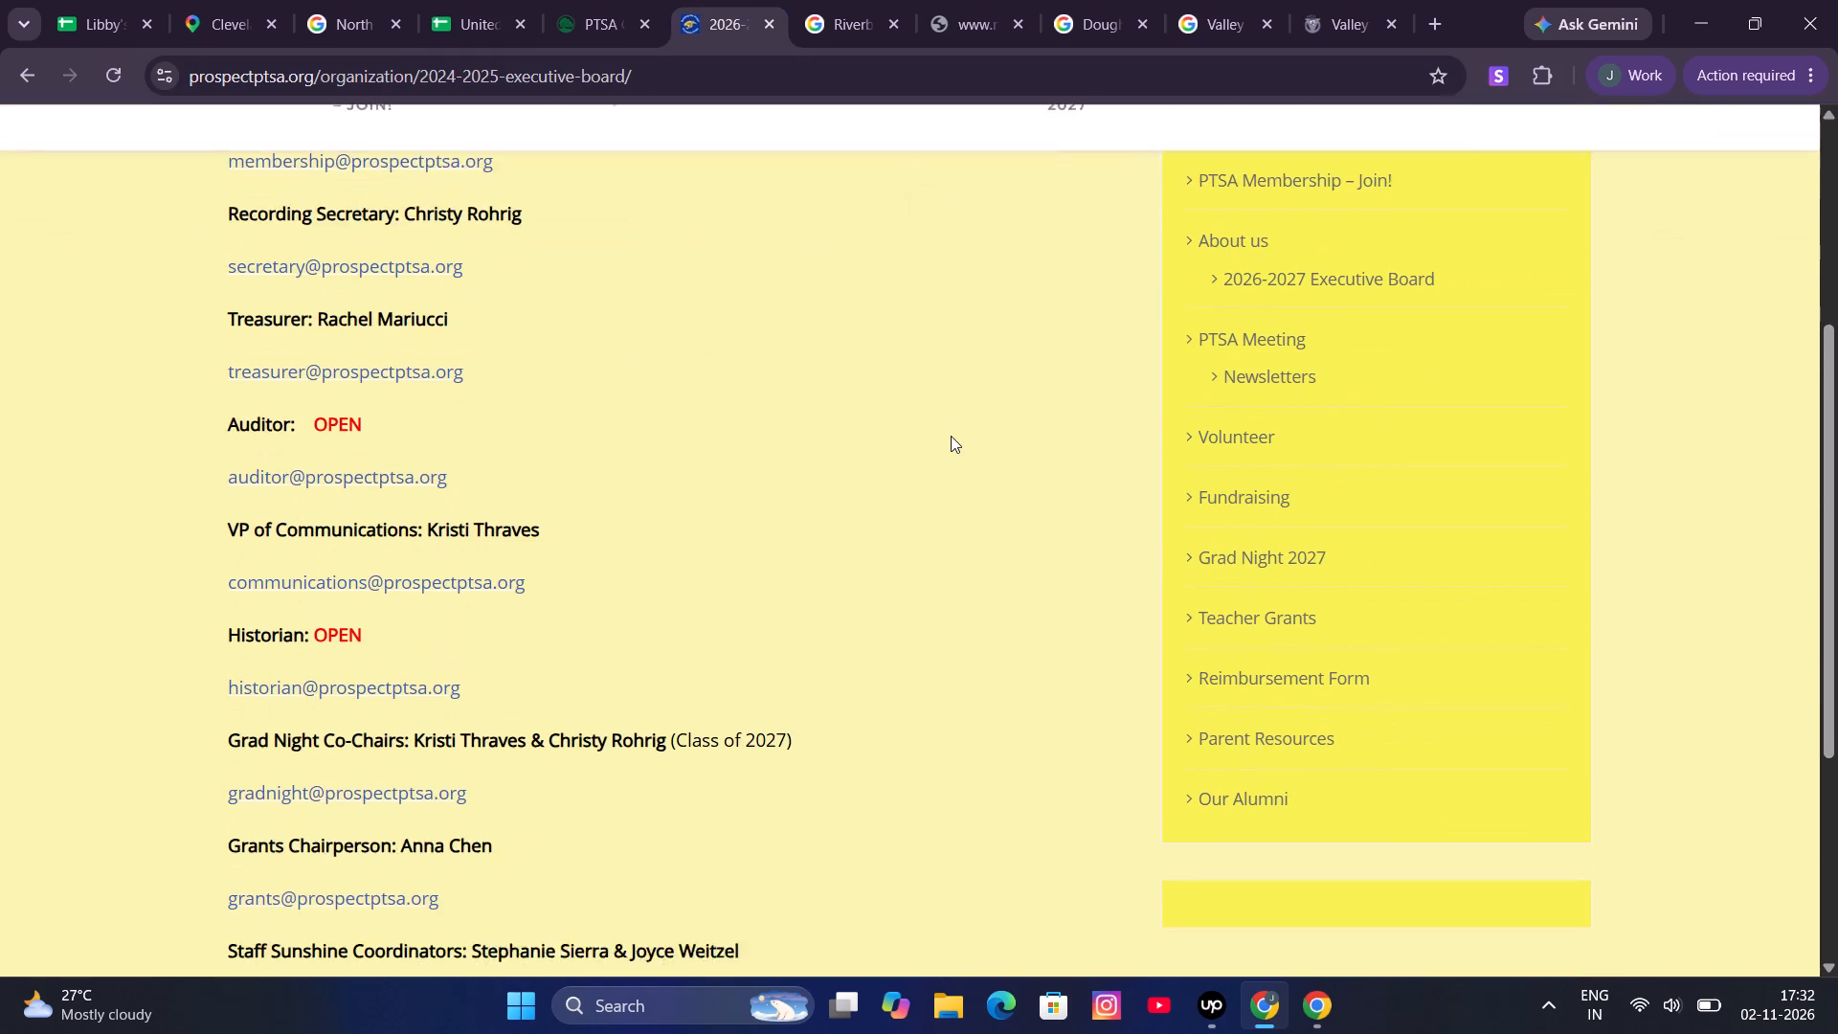
scroll(951, 436, down, 2)
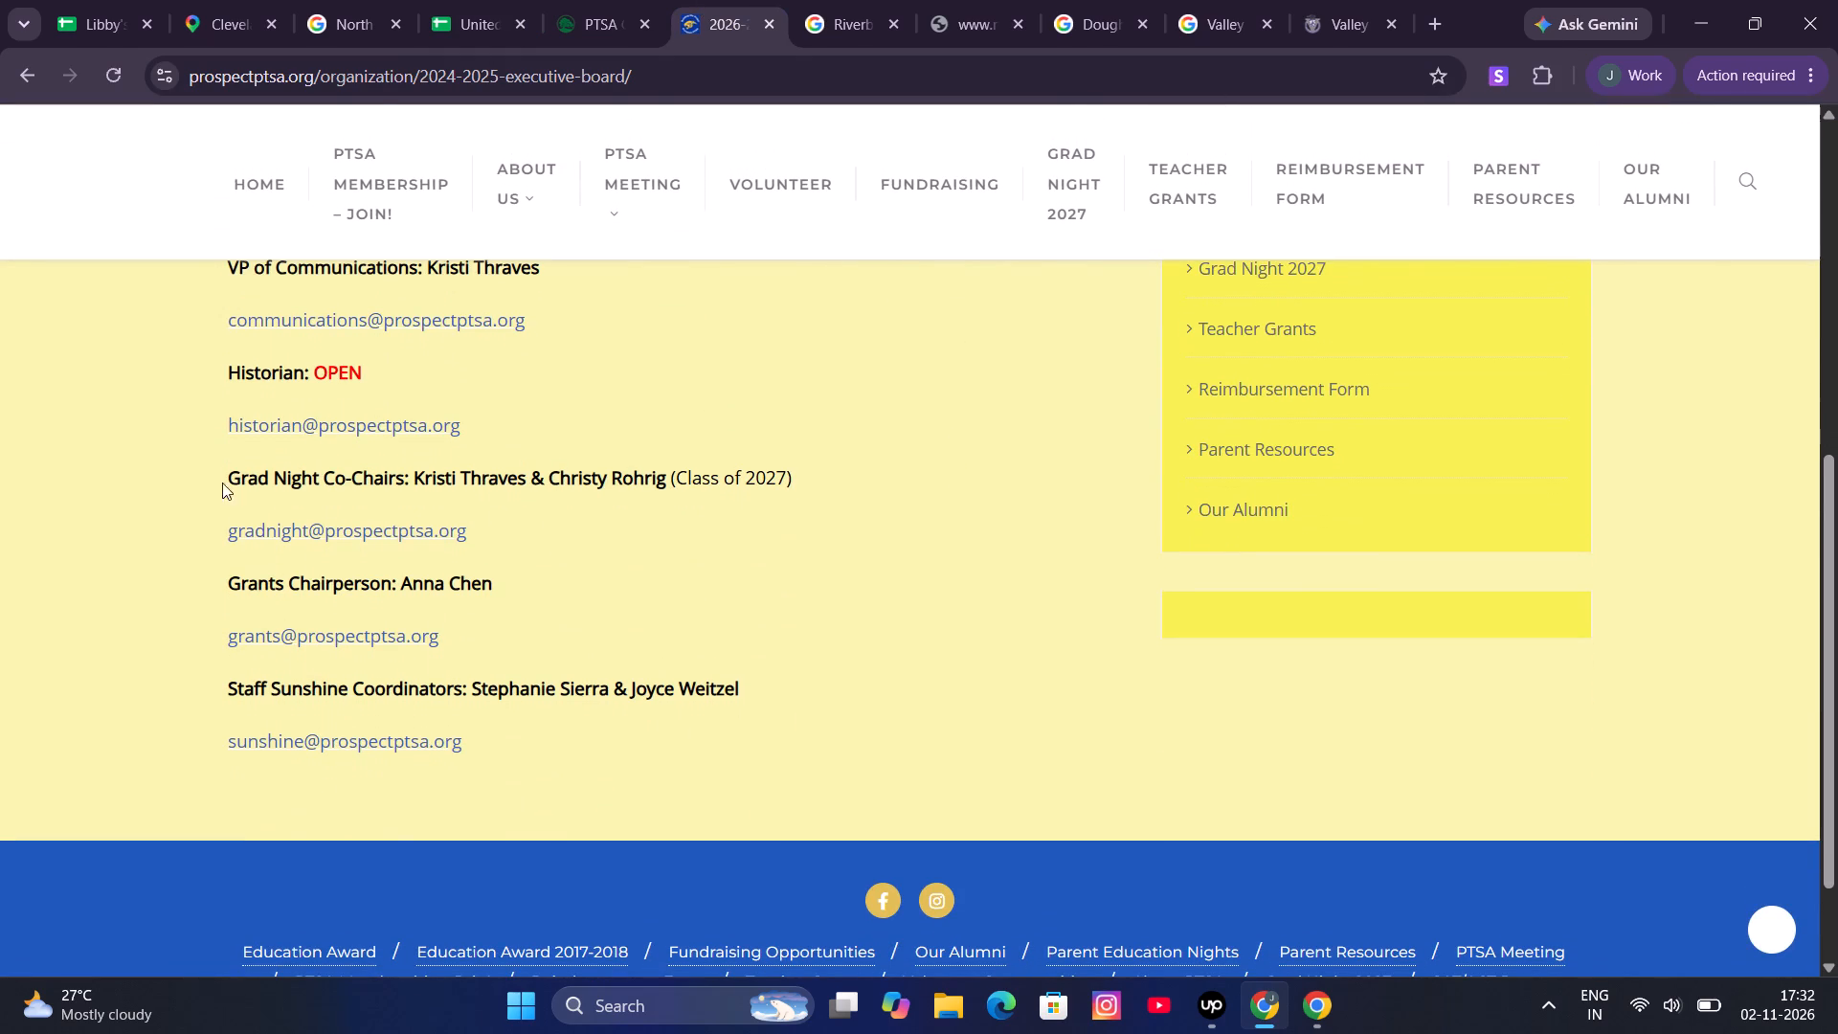
drag(226, 528, 439, 530)
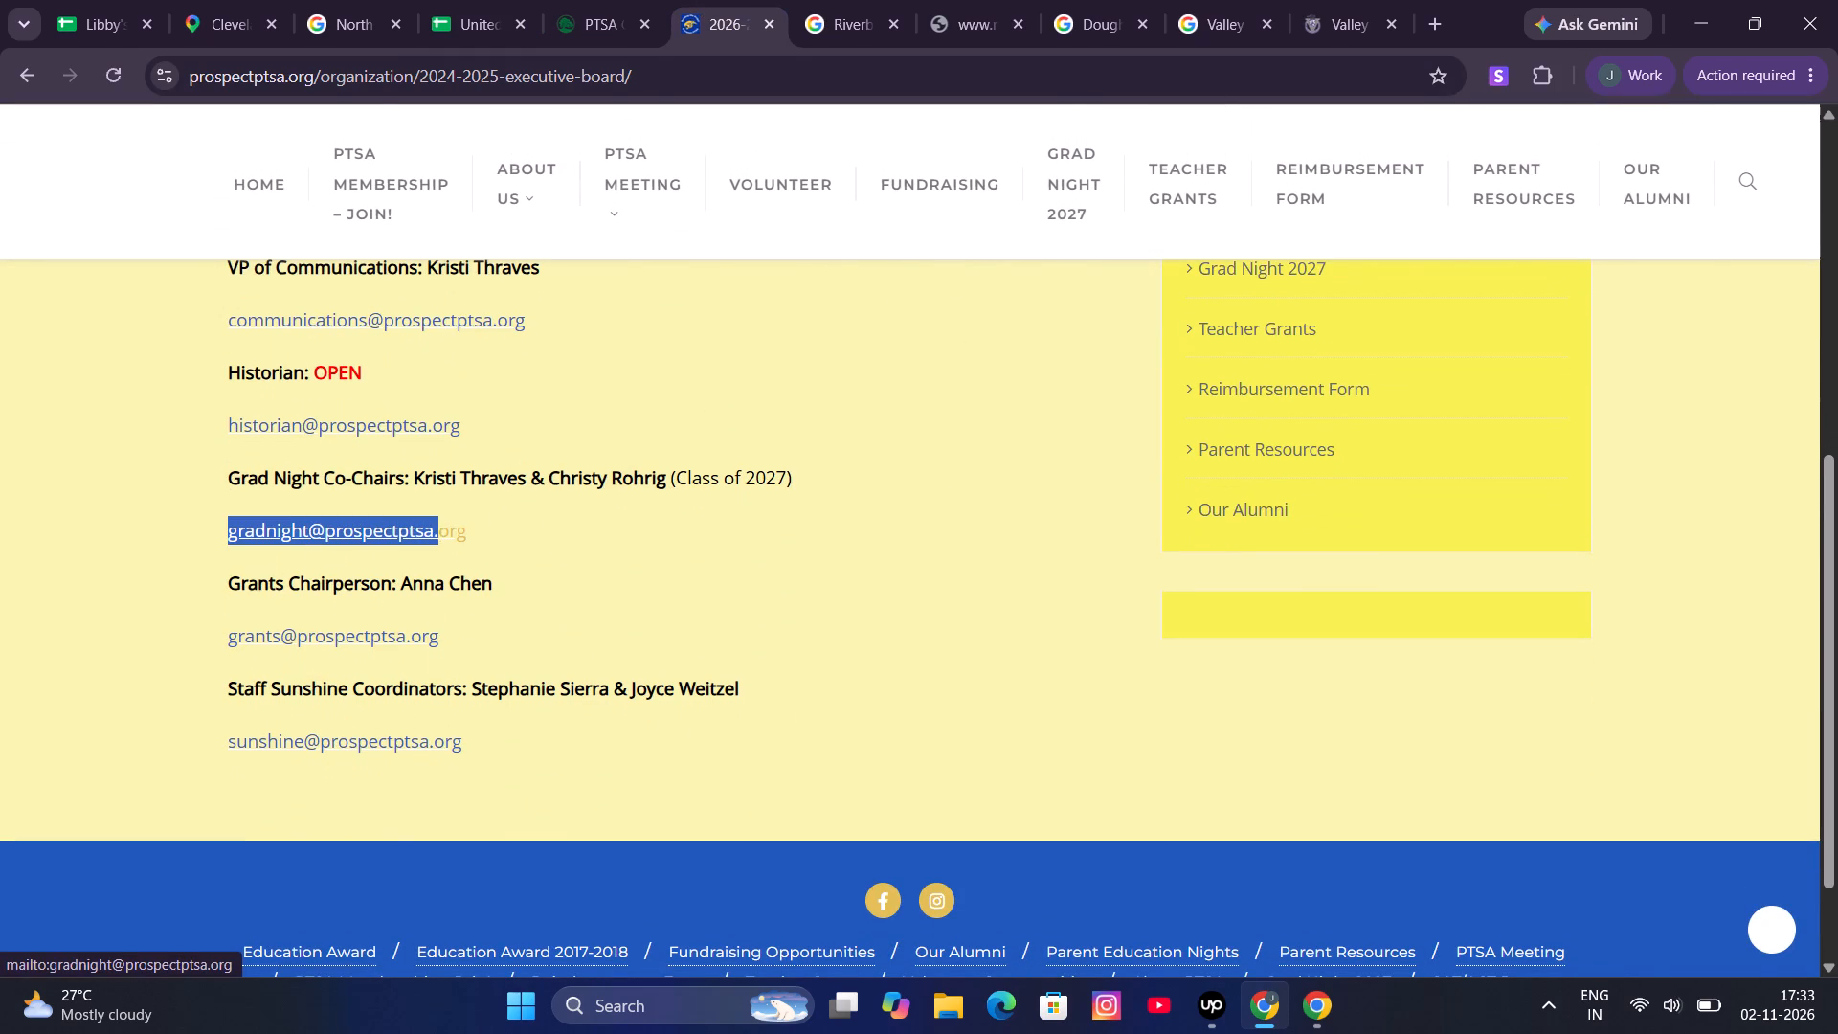
drag(439, 530, 466, 532)
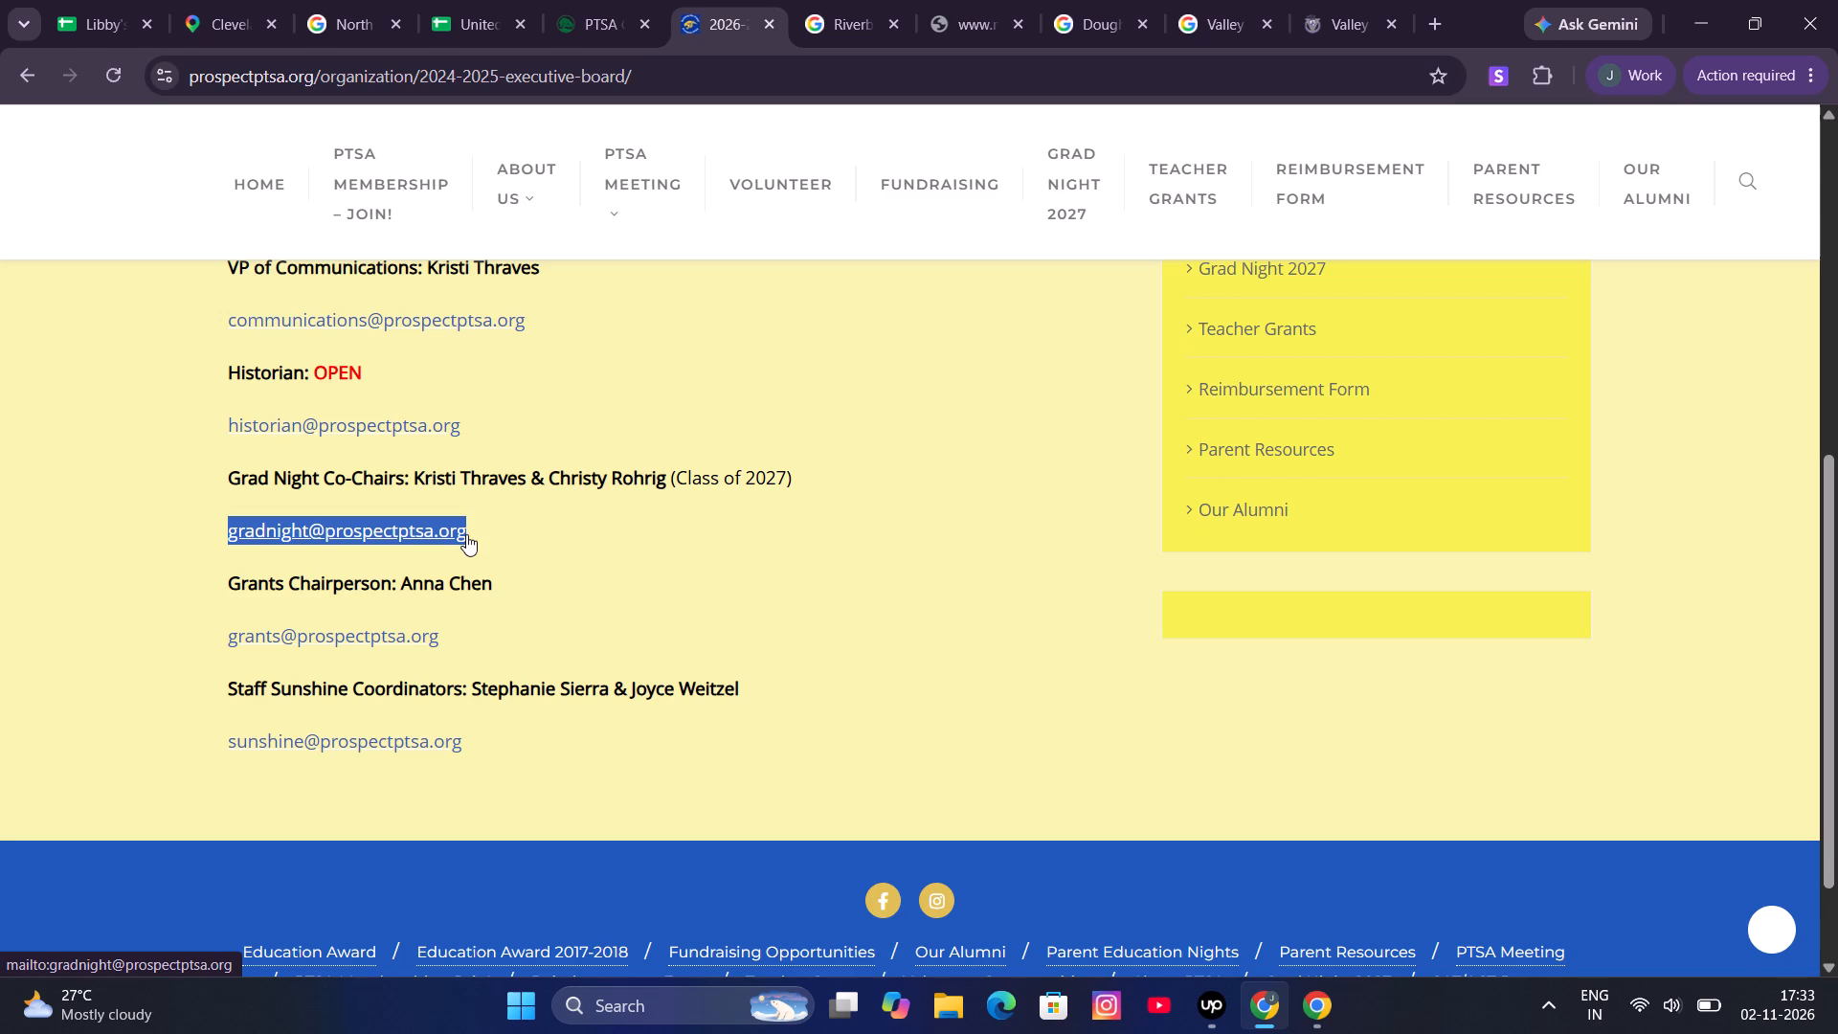
key(ctrl+c)
key(ctrl+c)
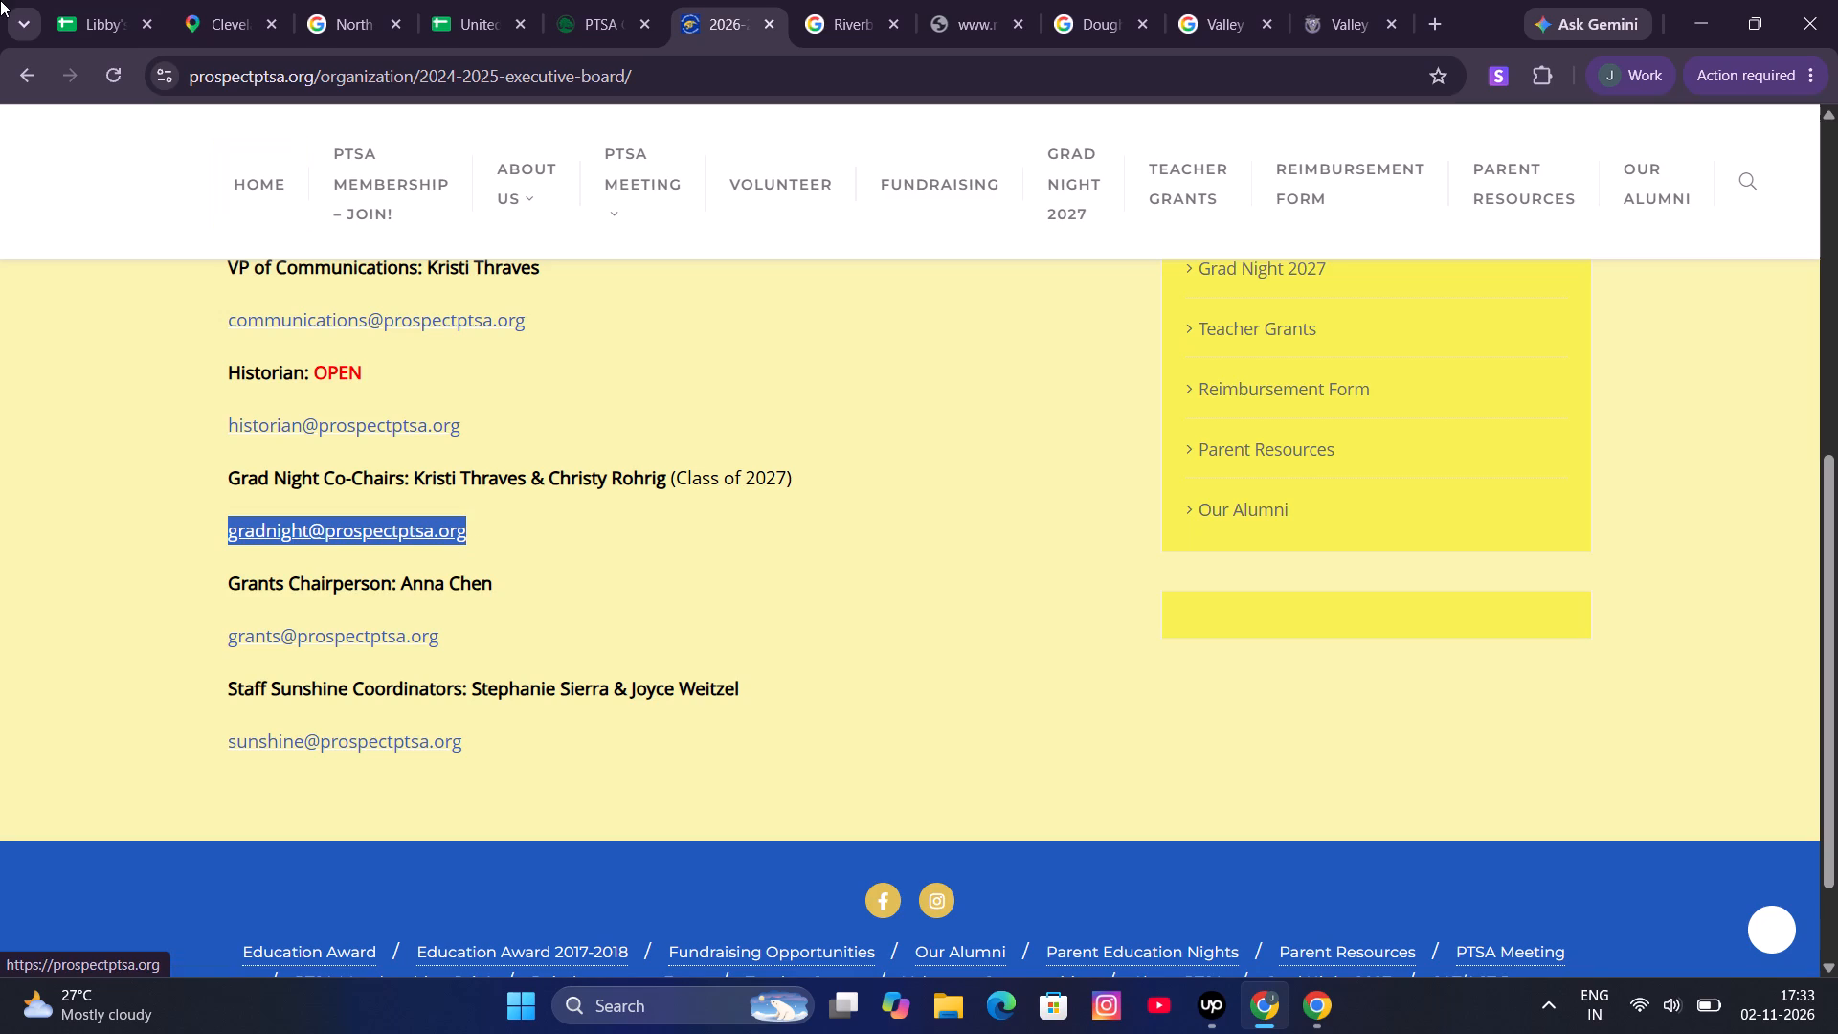
Return to the master sheet and look through the Grad Nite 2026-27 contact rows for where the copied email belongs.
click(472, 3)
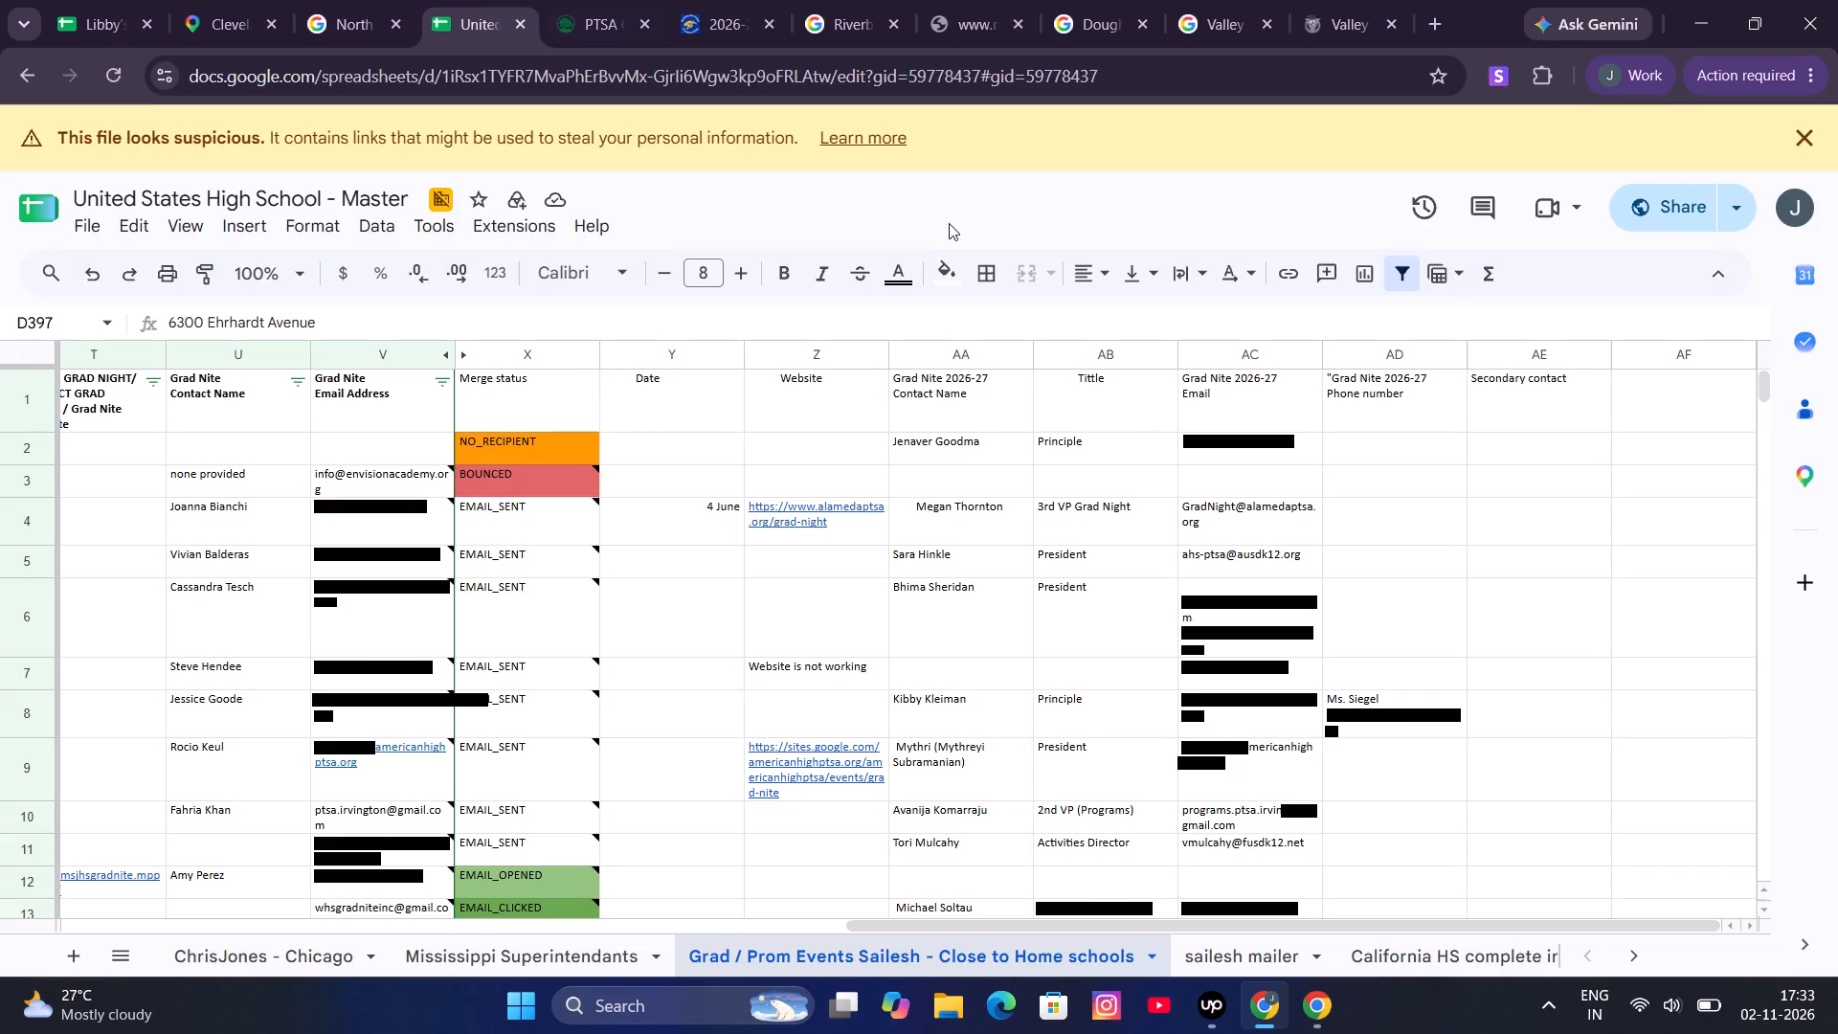
scroll(1344, 569, up, 4)
scroll(1344, 569, down, 2)
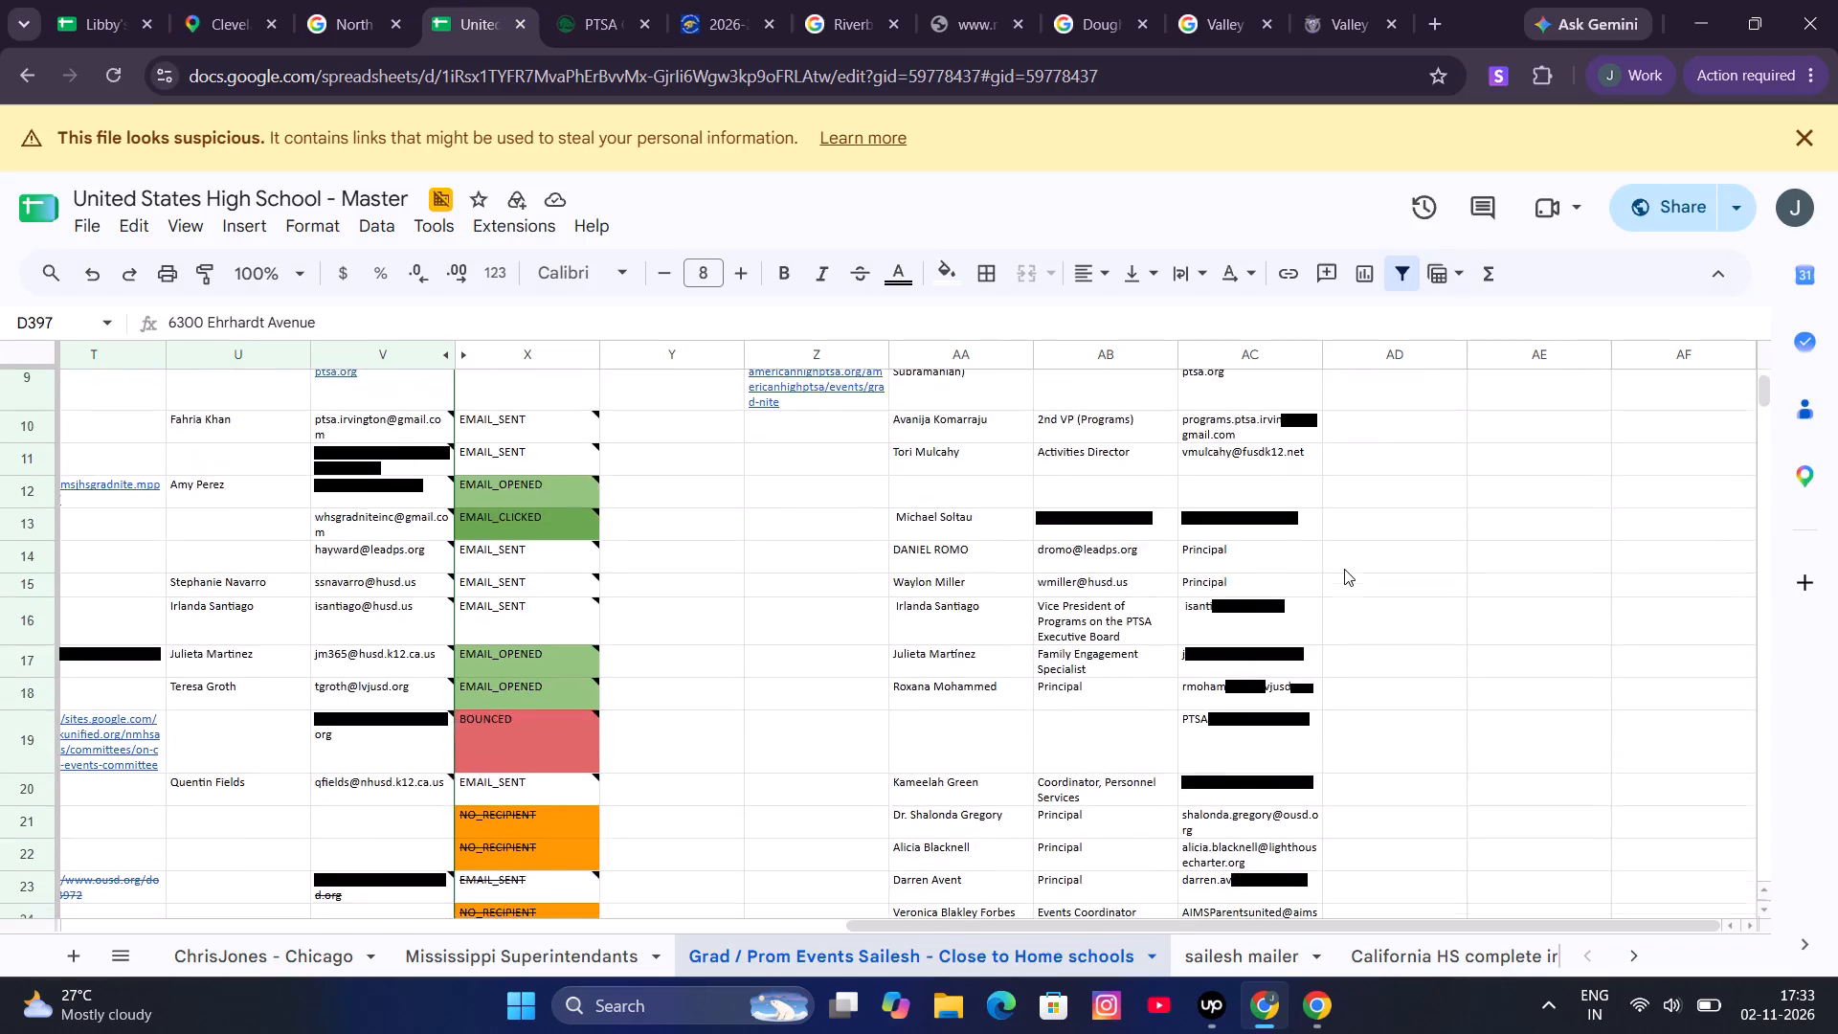
scroll(1344, 569, down, 5)
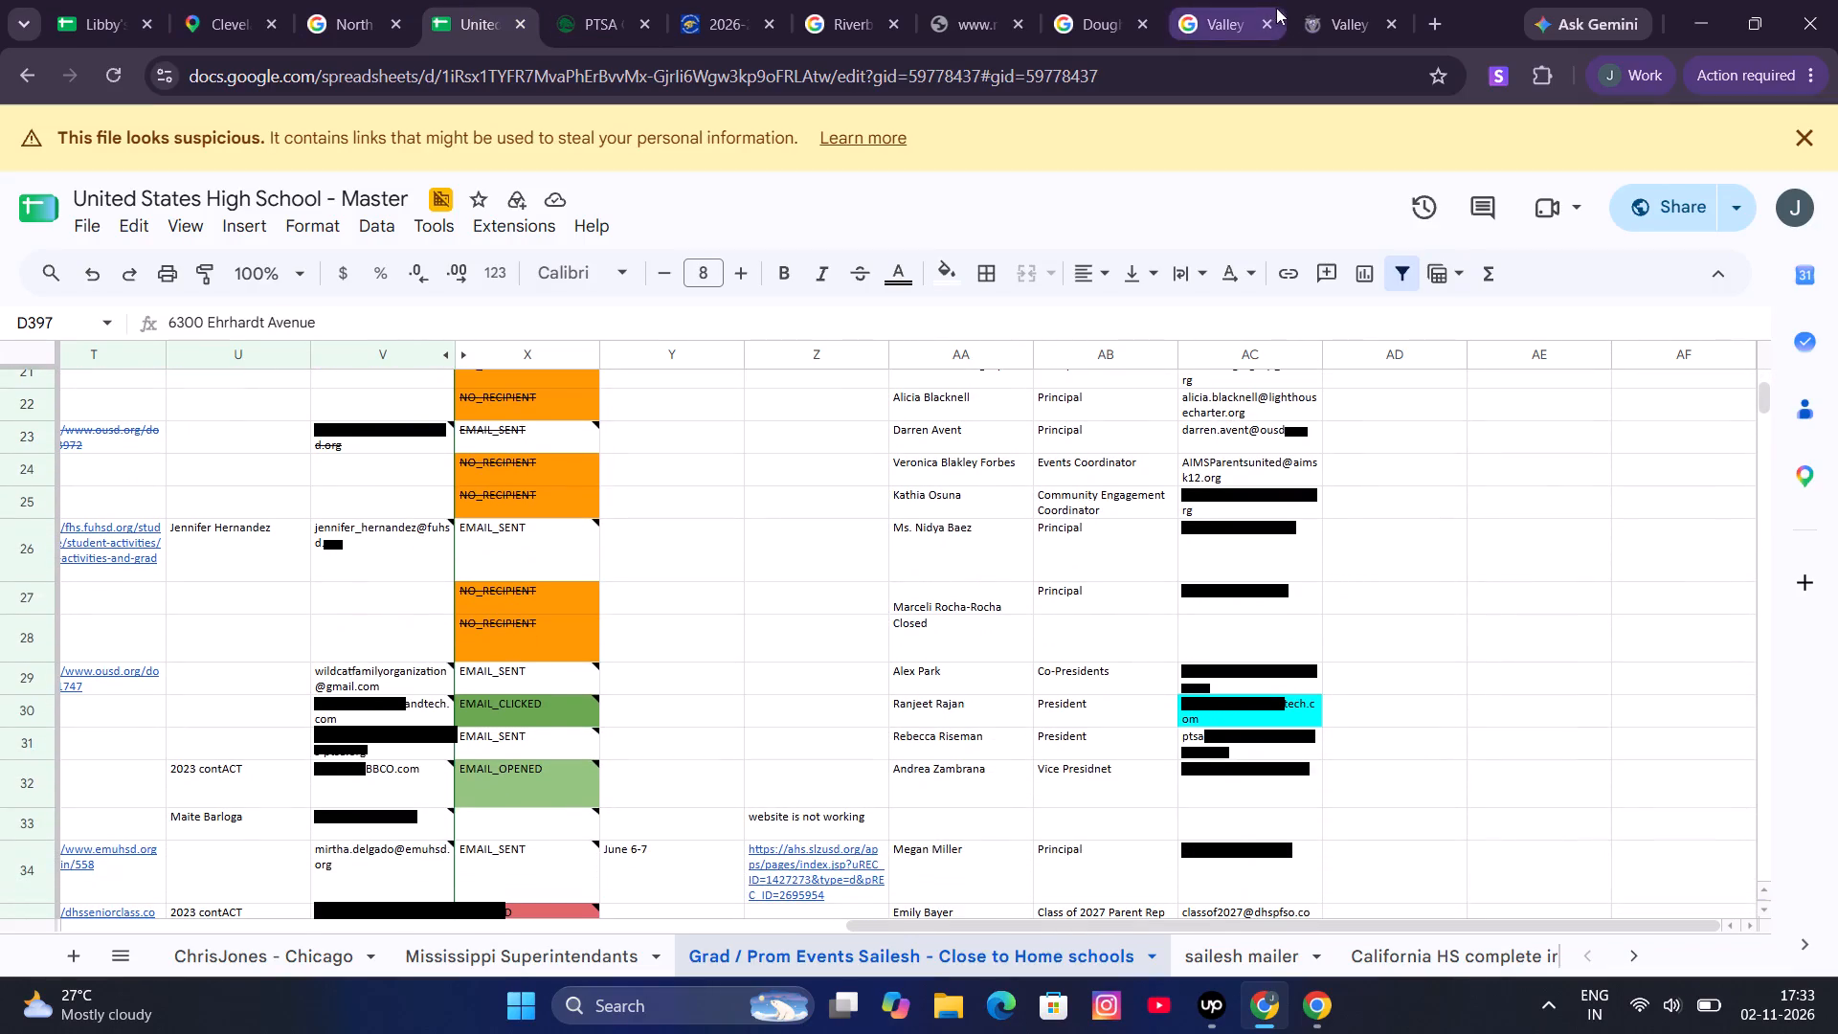
Go back from the Prospect PTSA executive board page to the Google results for Prospect High 18900 Prospect Road ptsa.
click(700, 17)
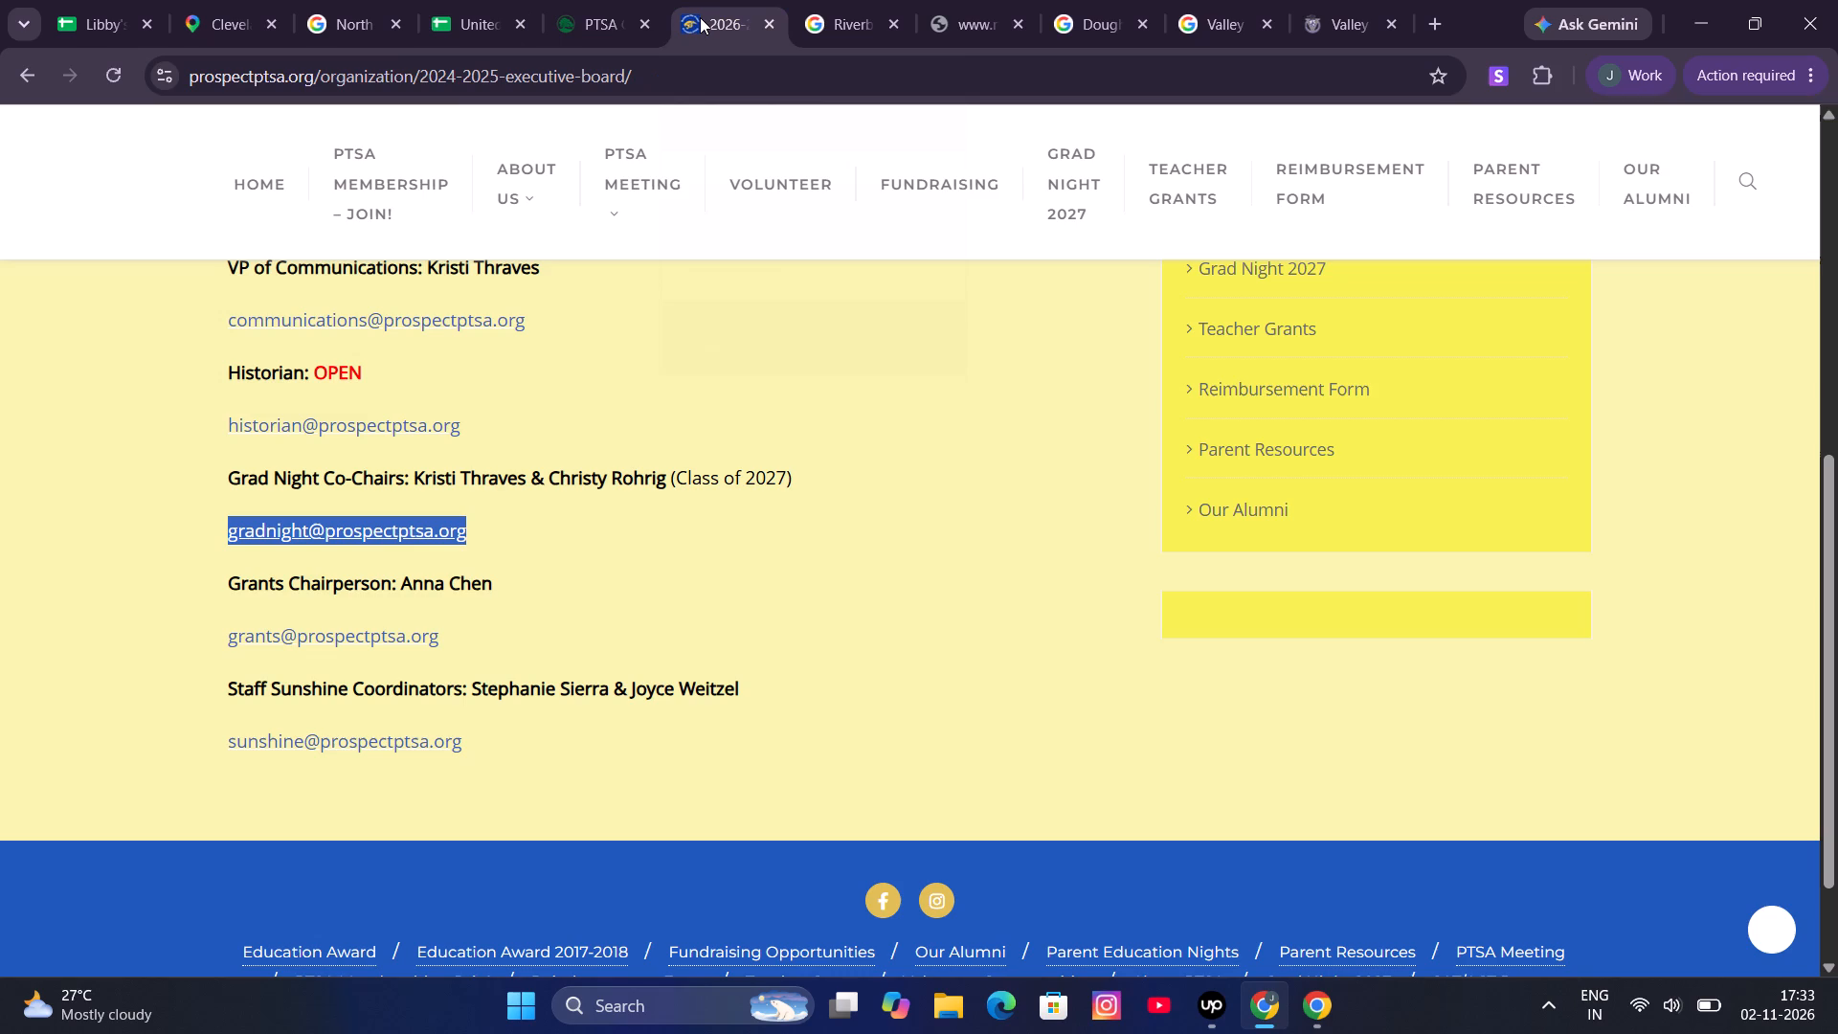
scroll(611, 390, up, 7)
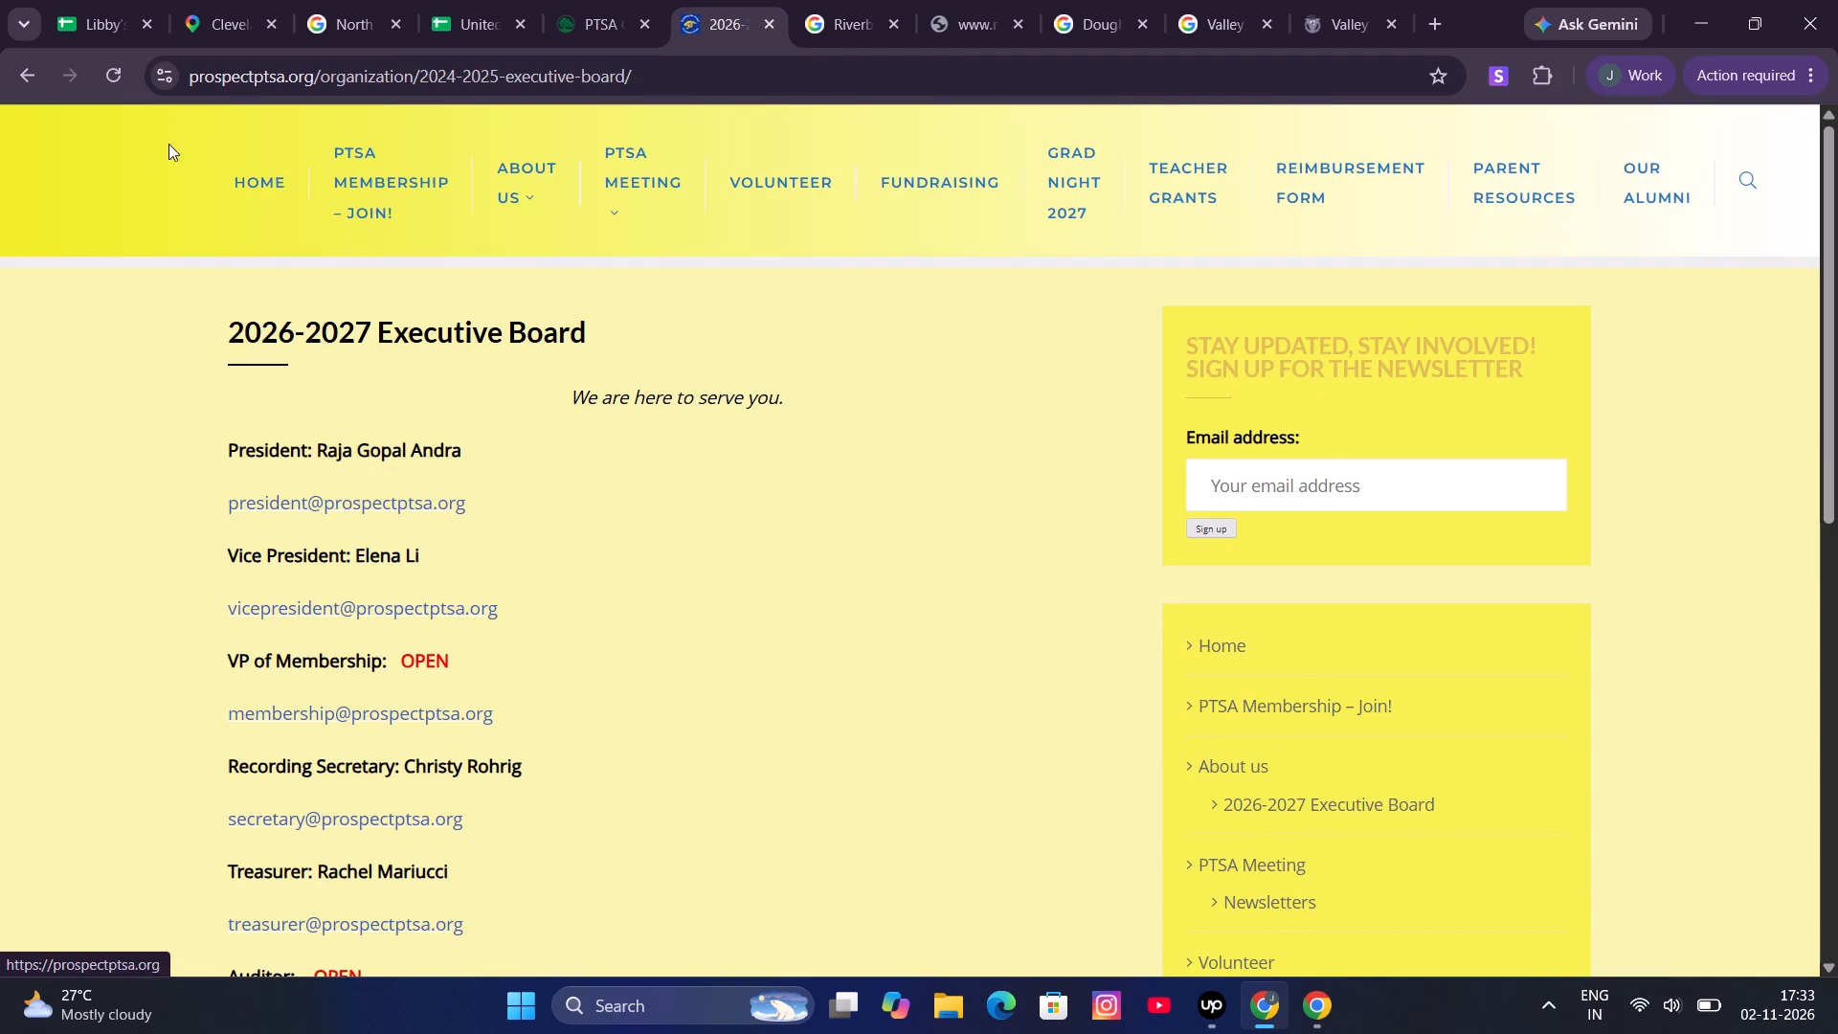
click(23, 77)
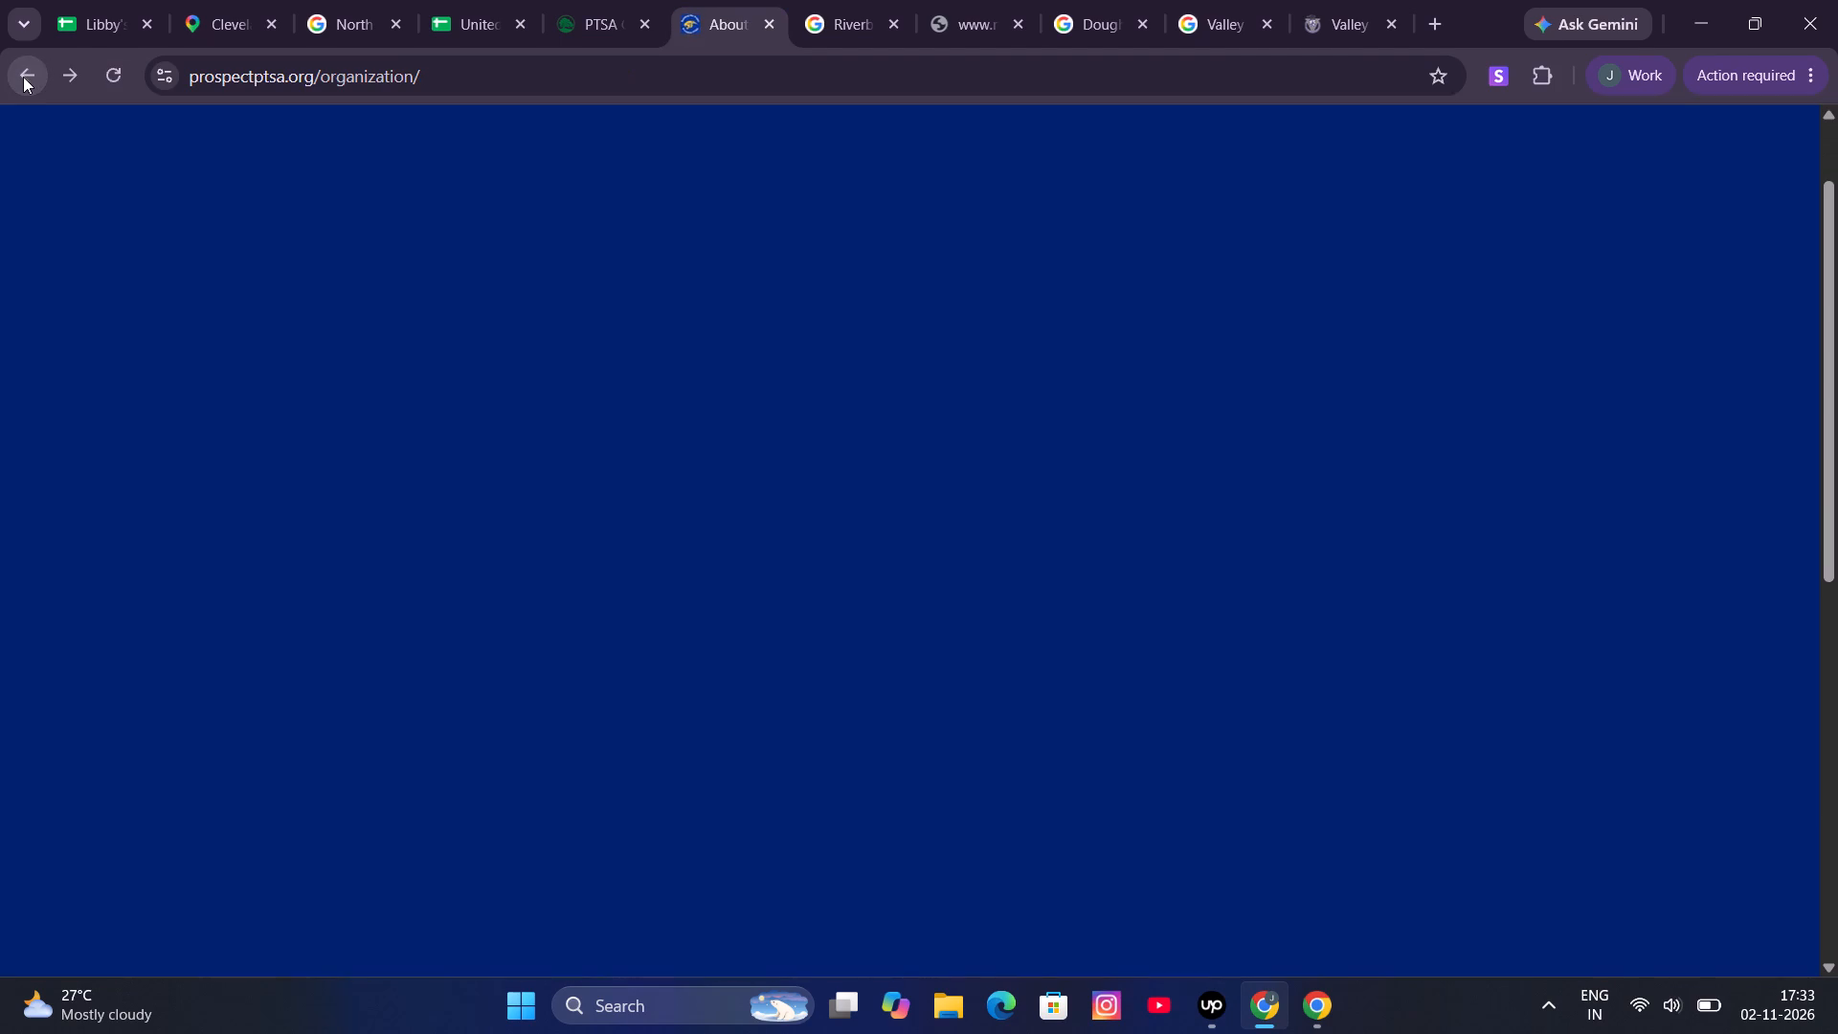
click(23, 77)
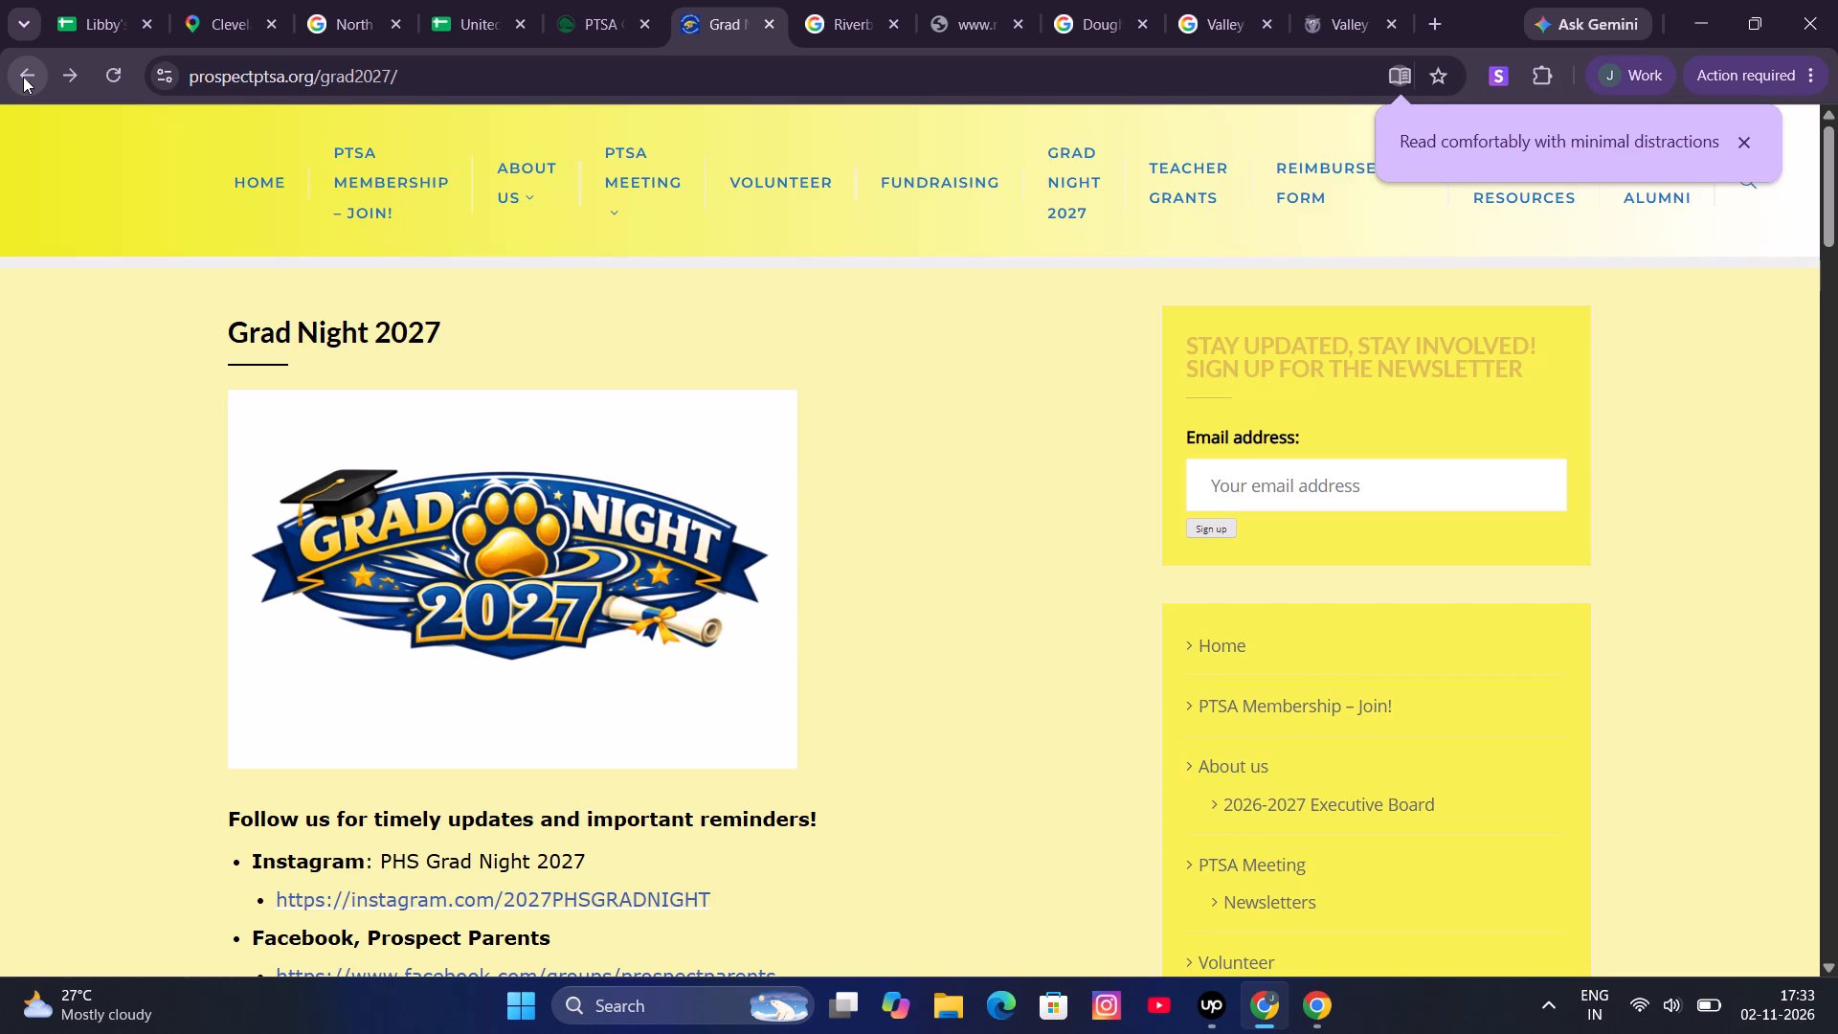
click(23, 77)
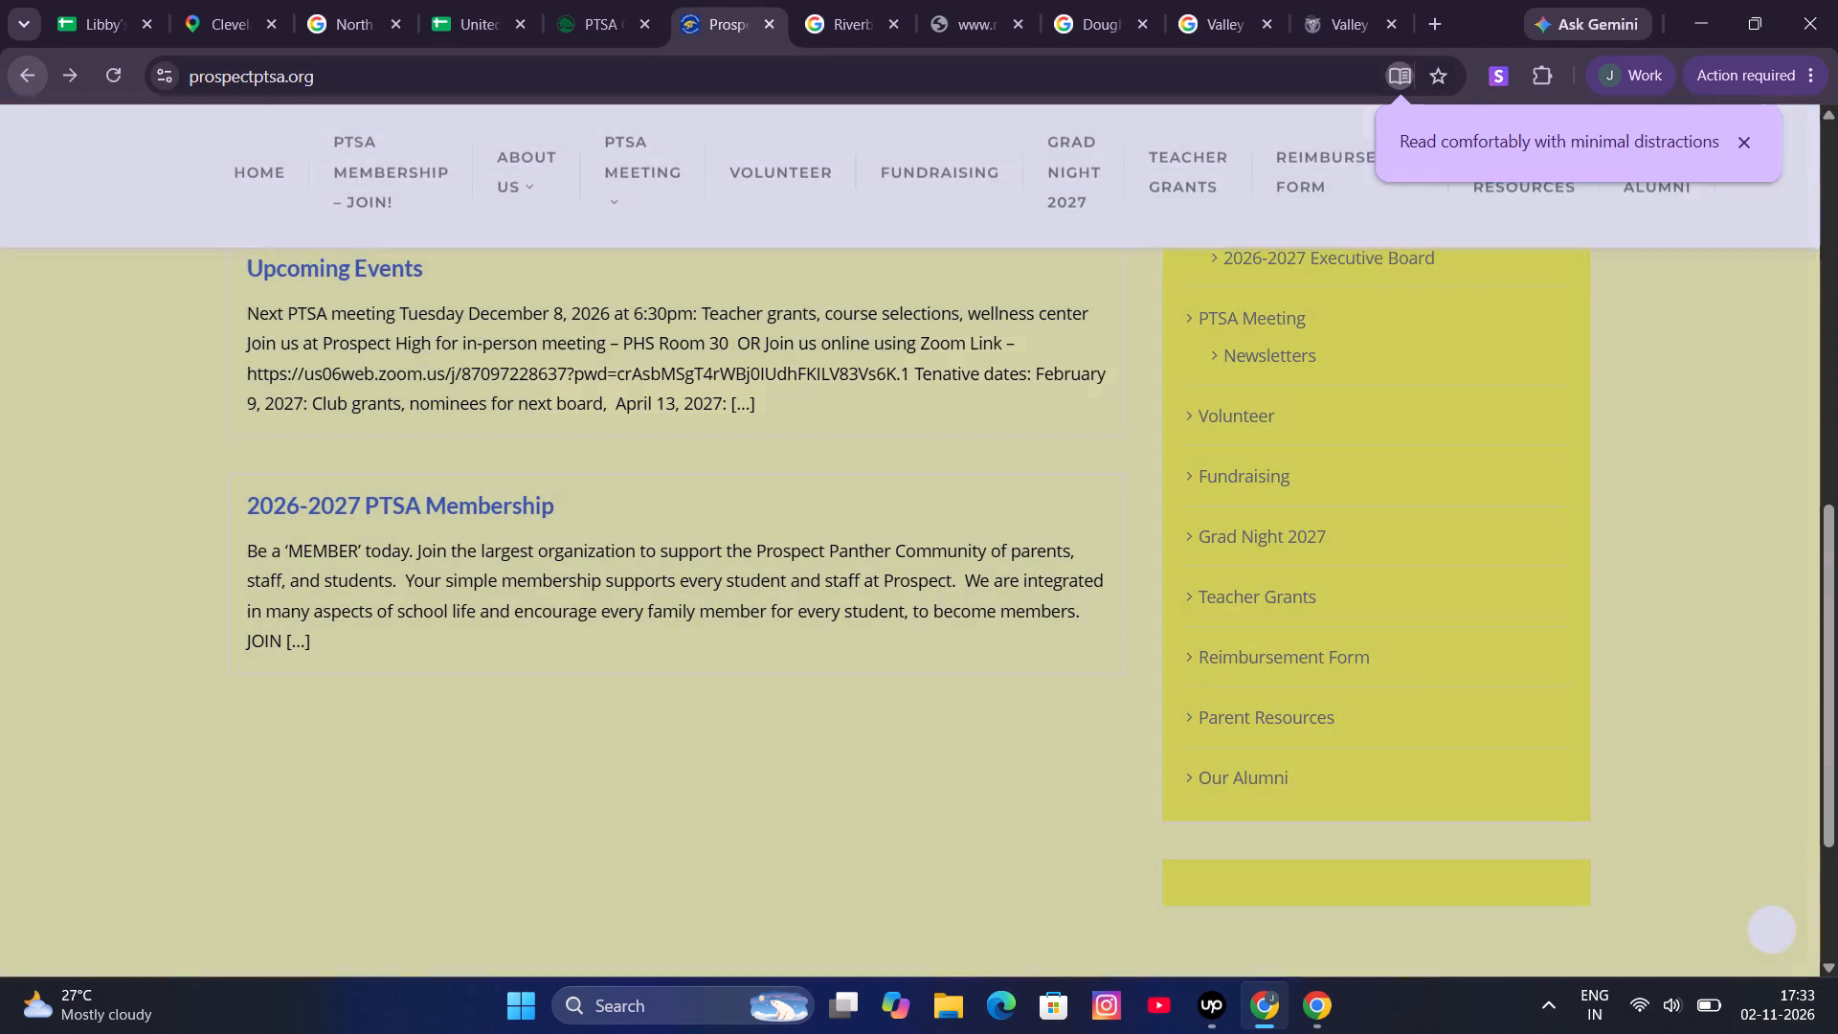
click(25, 73)
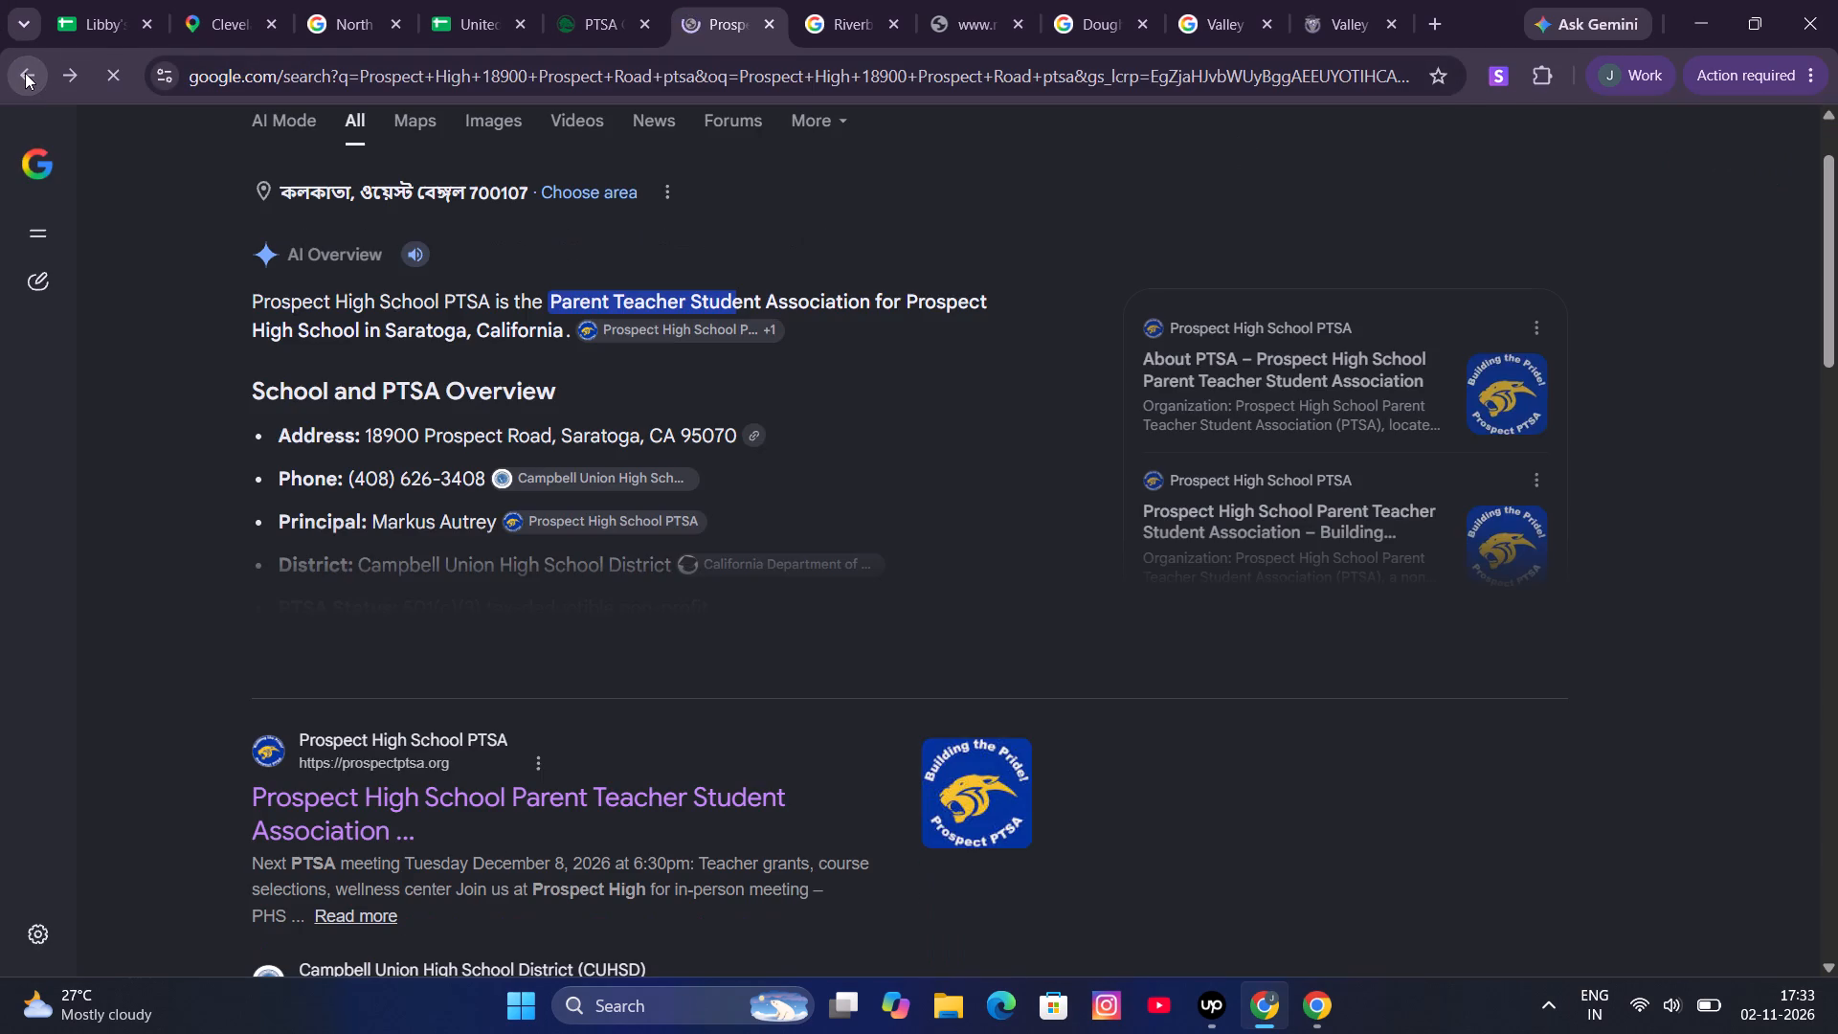
Return to the United States High School master sheet and search it for prospect to locate the Prospect High row.
scroll(482, 252, up, 2)
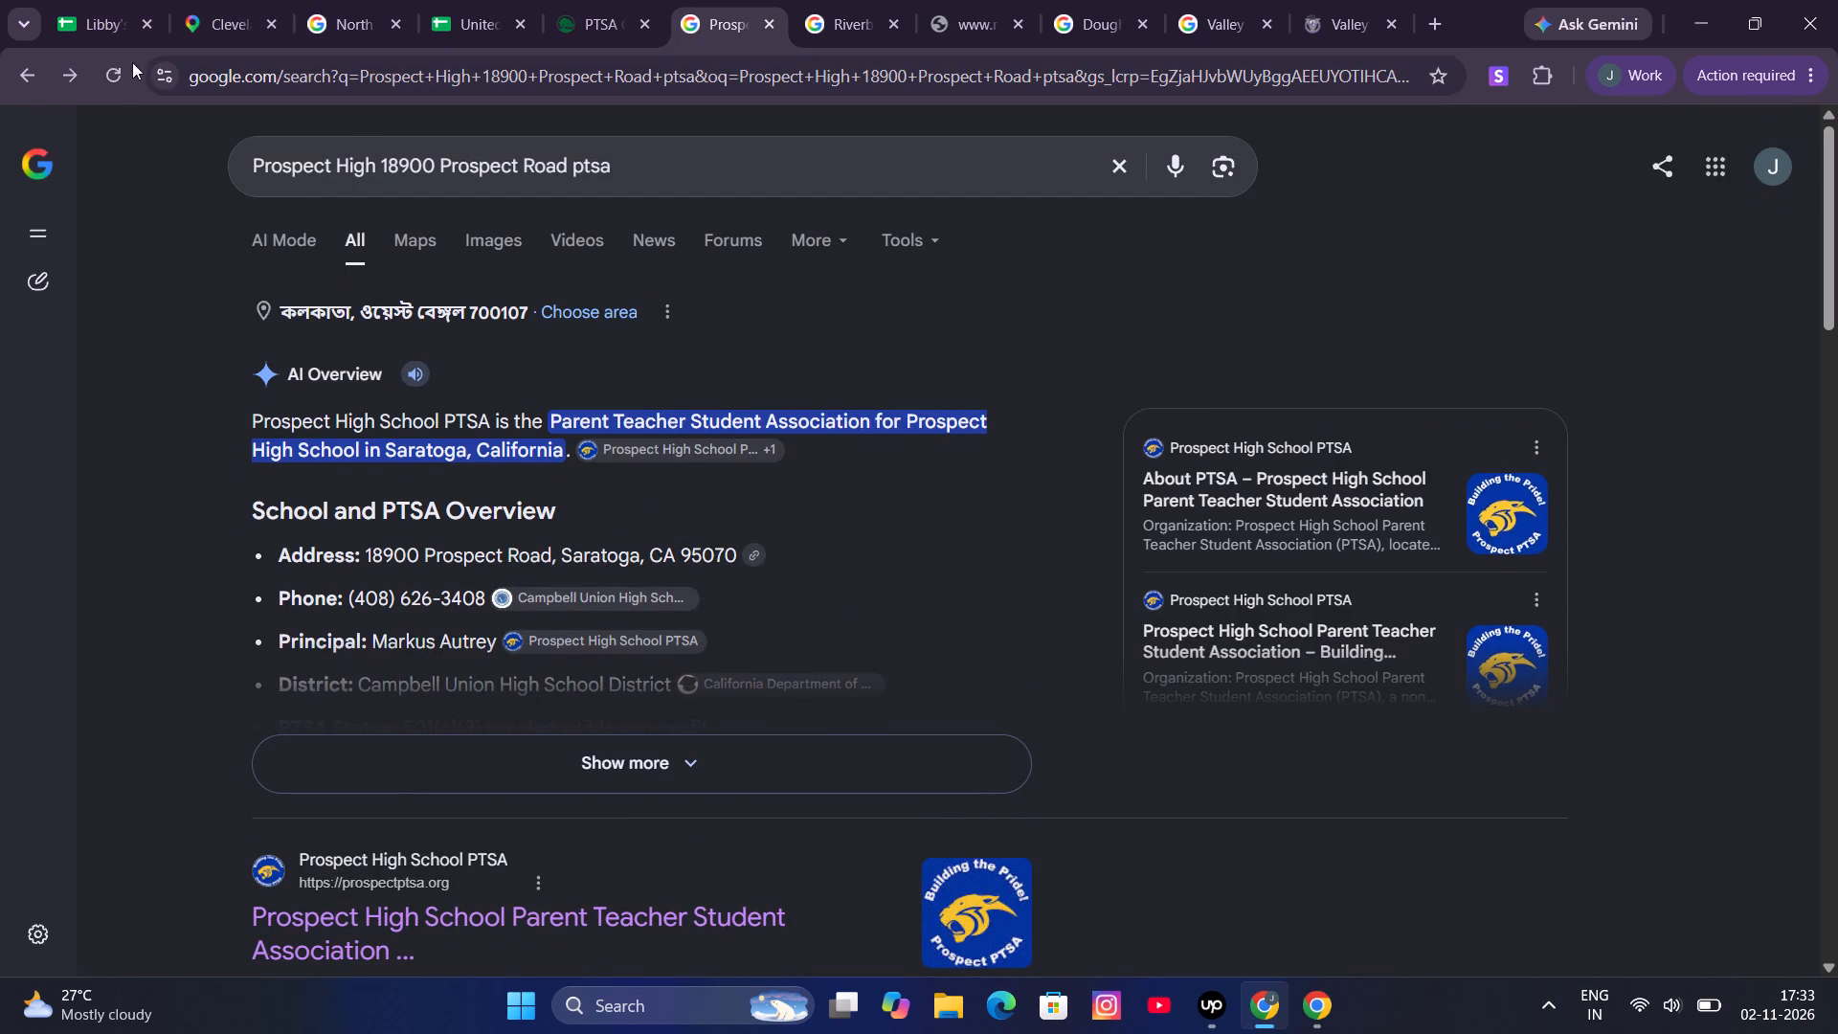
click(463, 9)
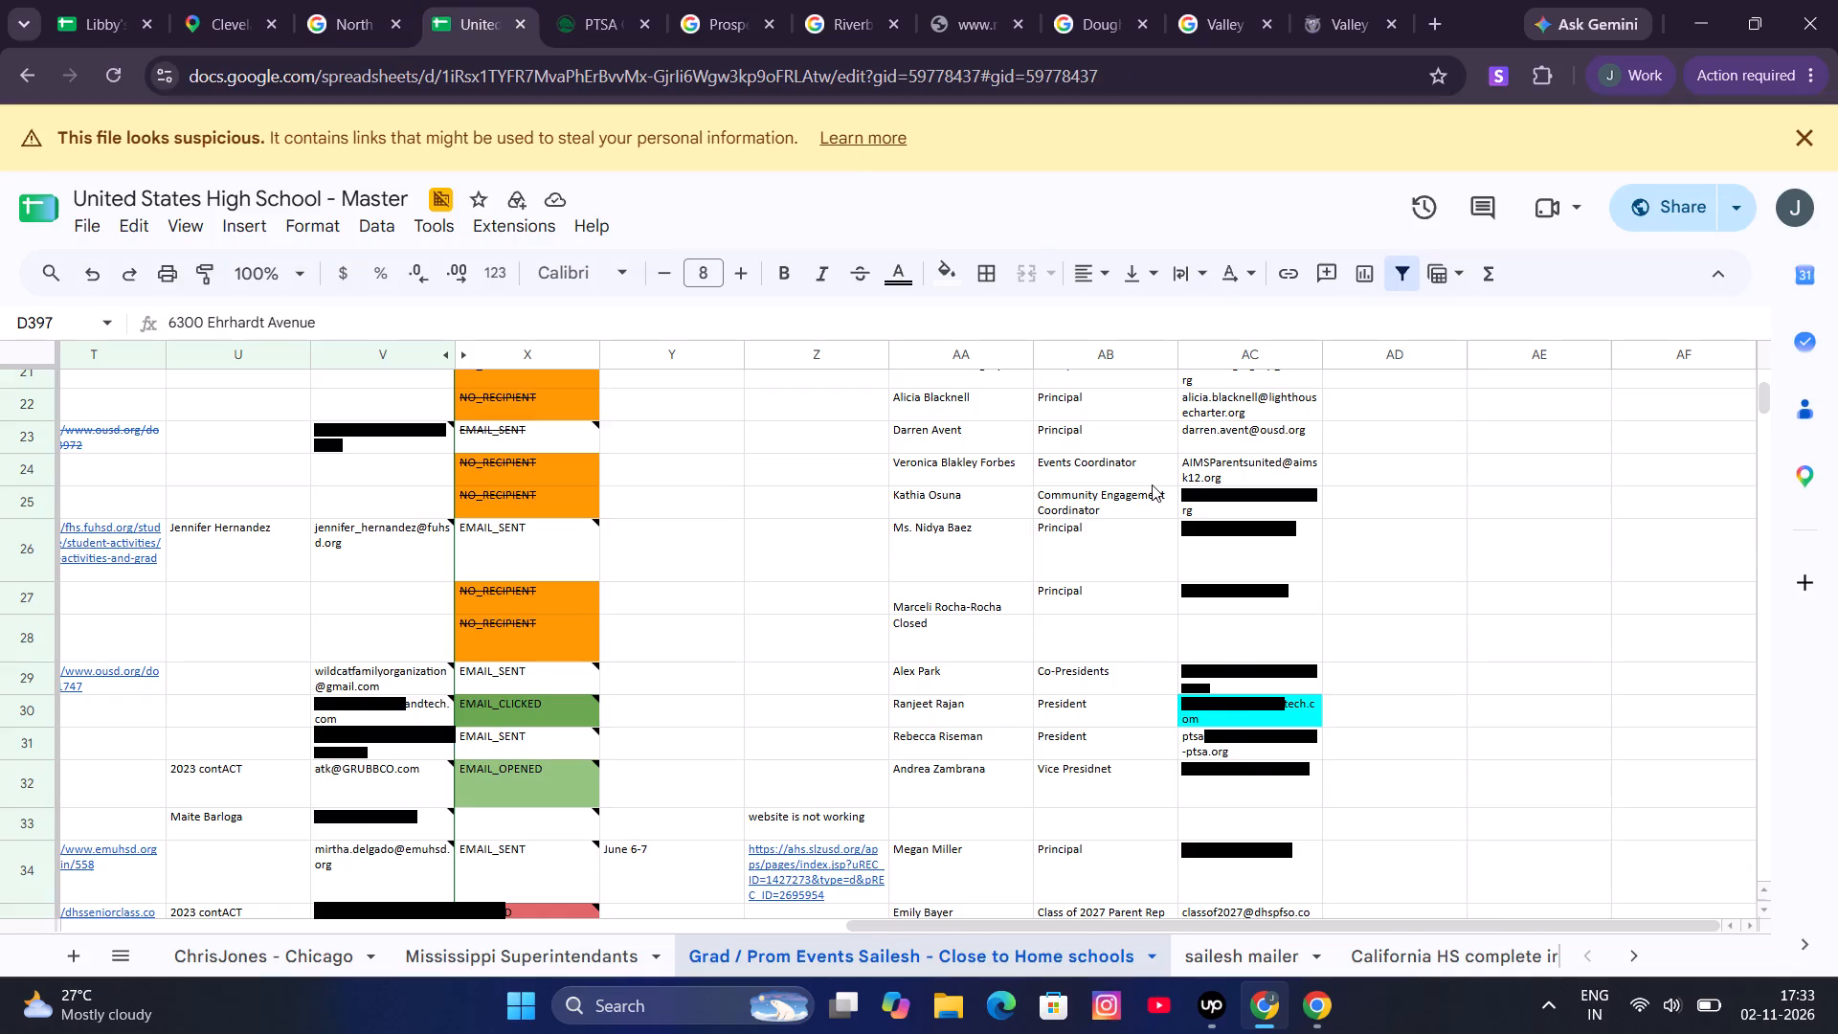
key(ctrl+f)
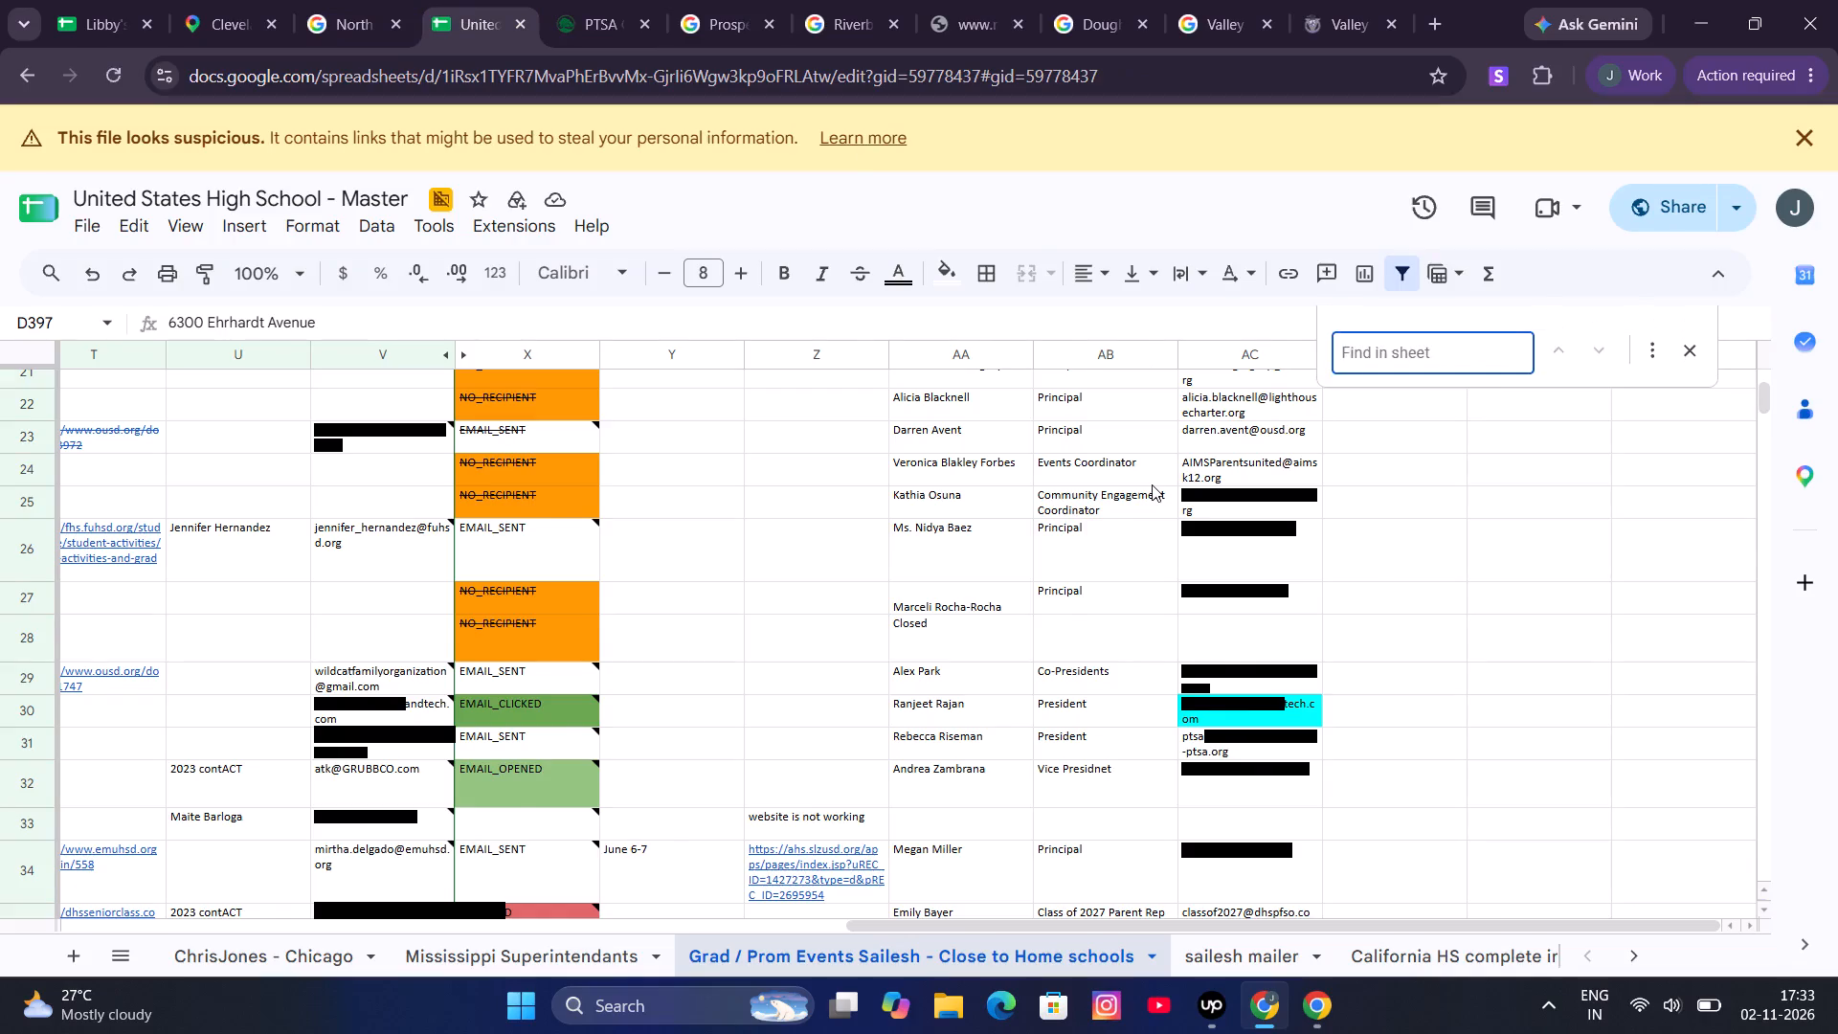
text(pros)
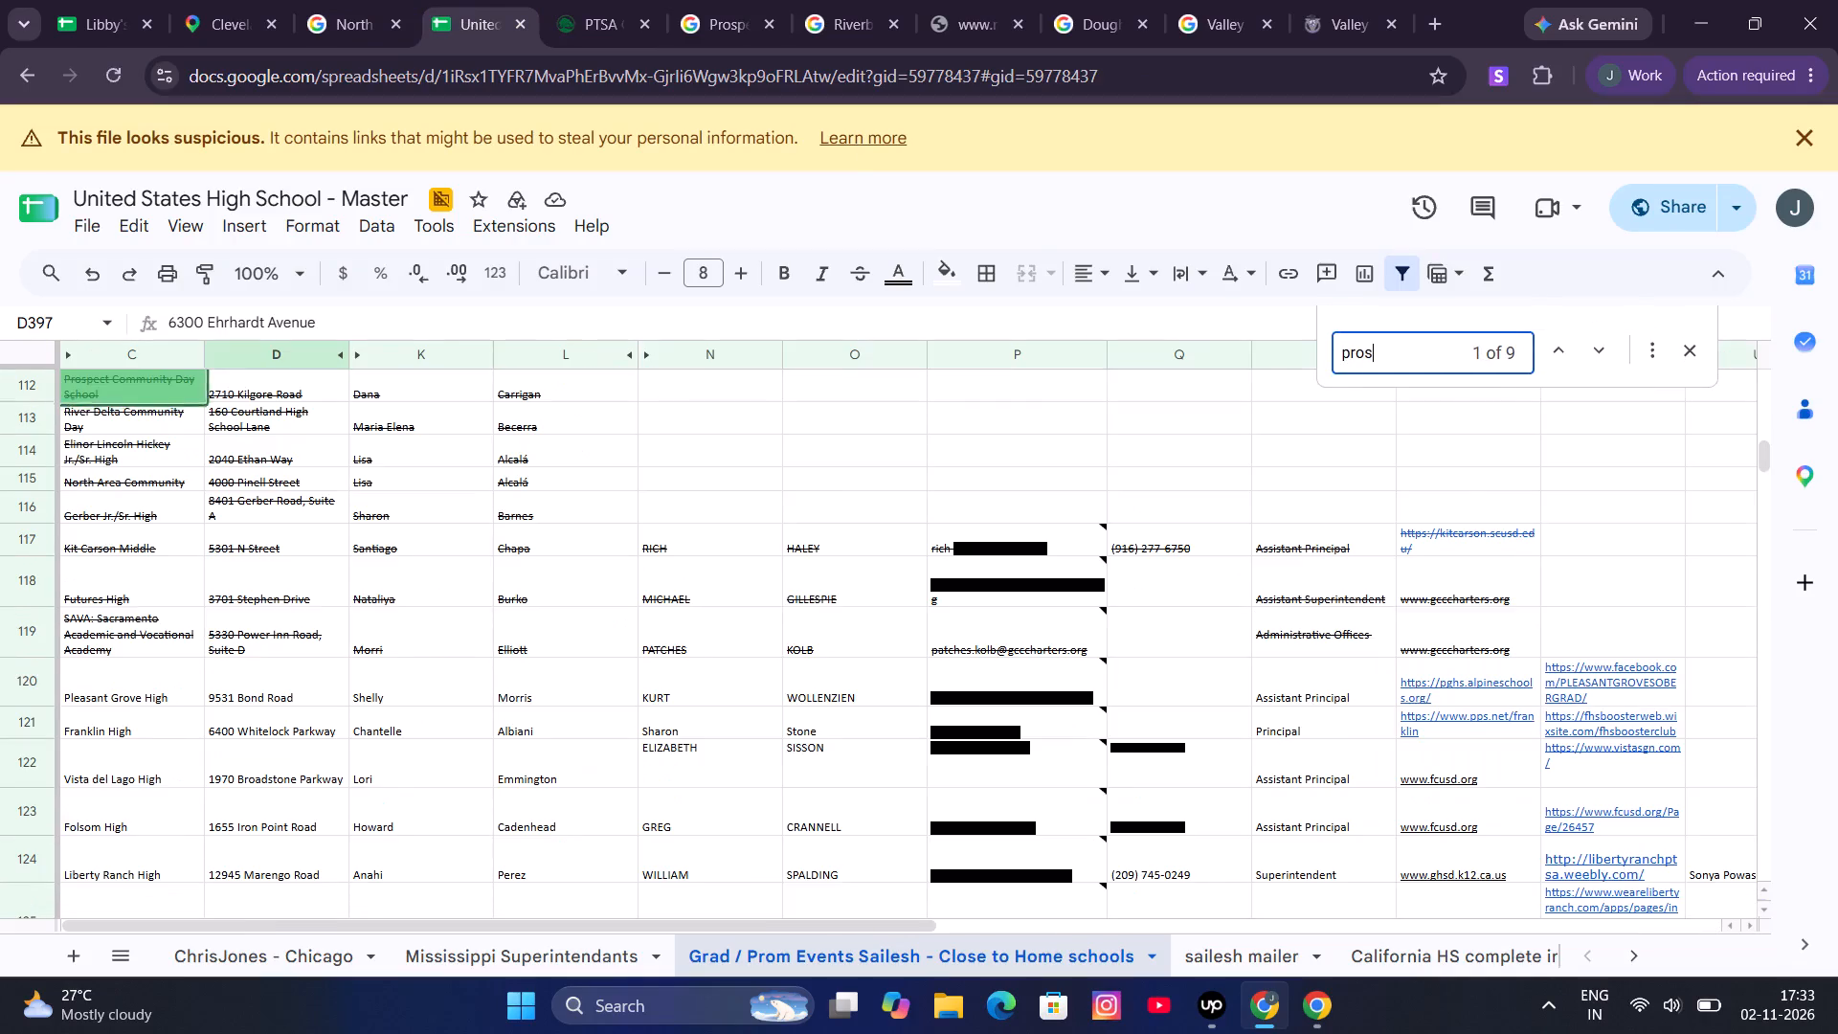
text(pe)
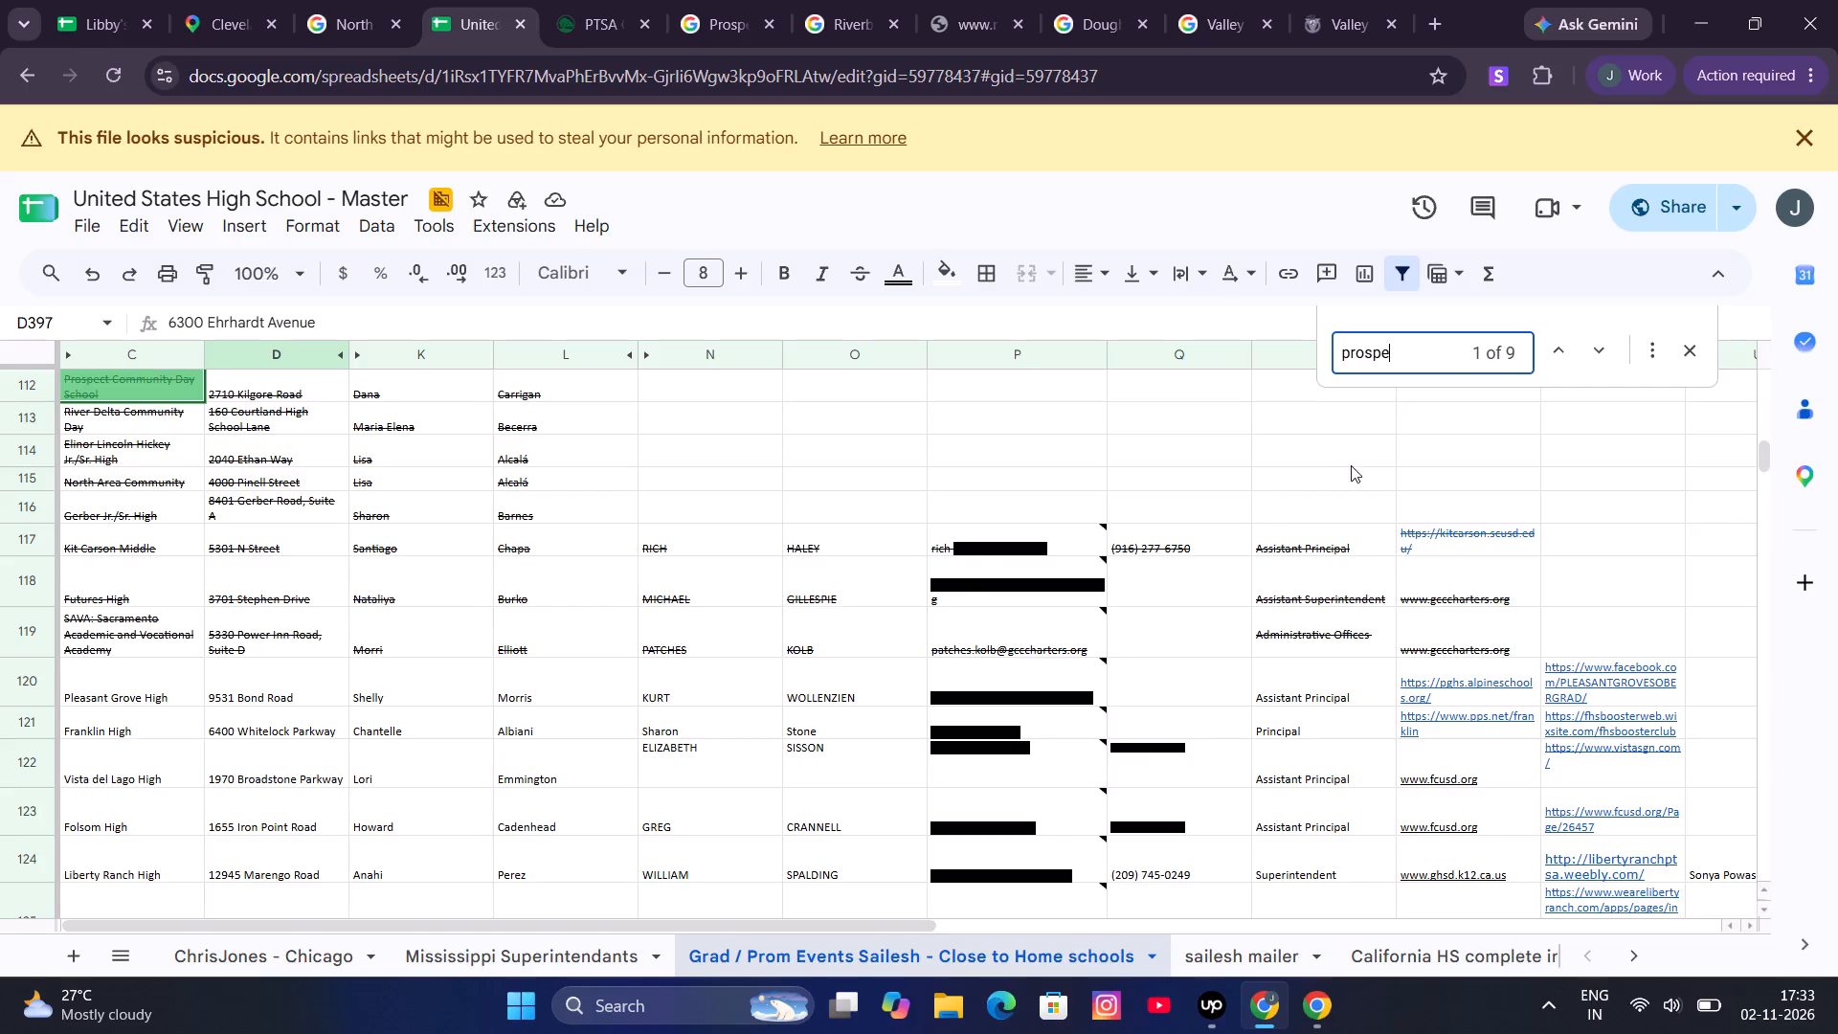
Find the Prospect High row (213) and paste the copied Grad Night email into AF213, the empty cell after the cyan contact emails.
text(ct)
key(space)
click(1598, 362)
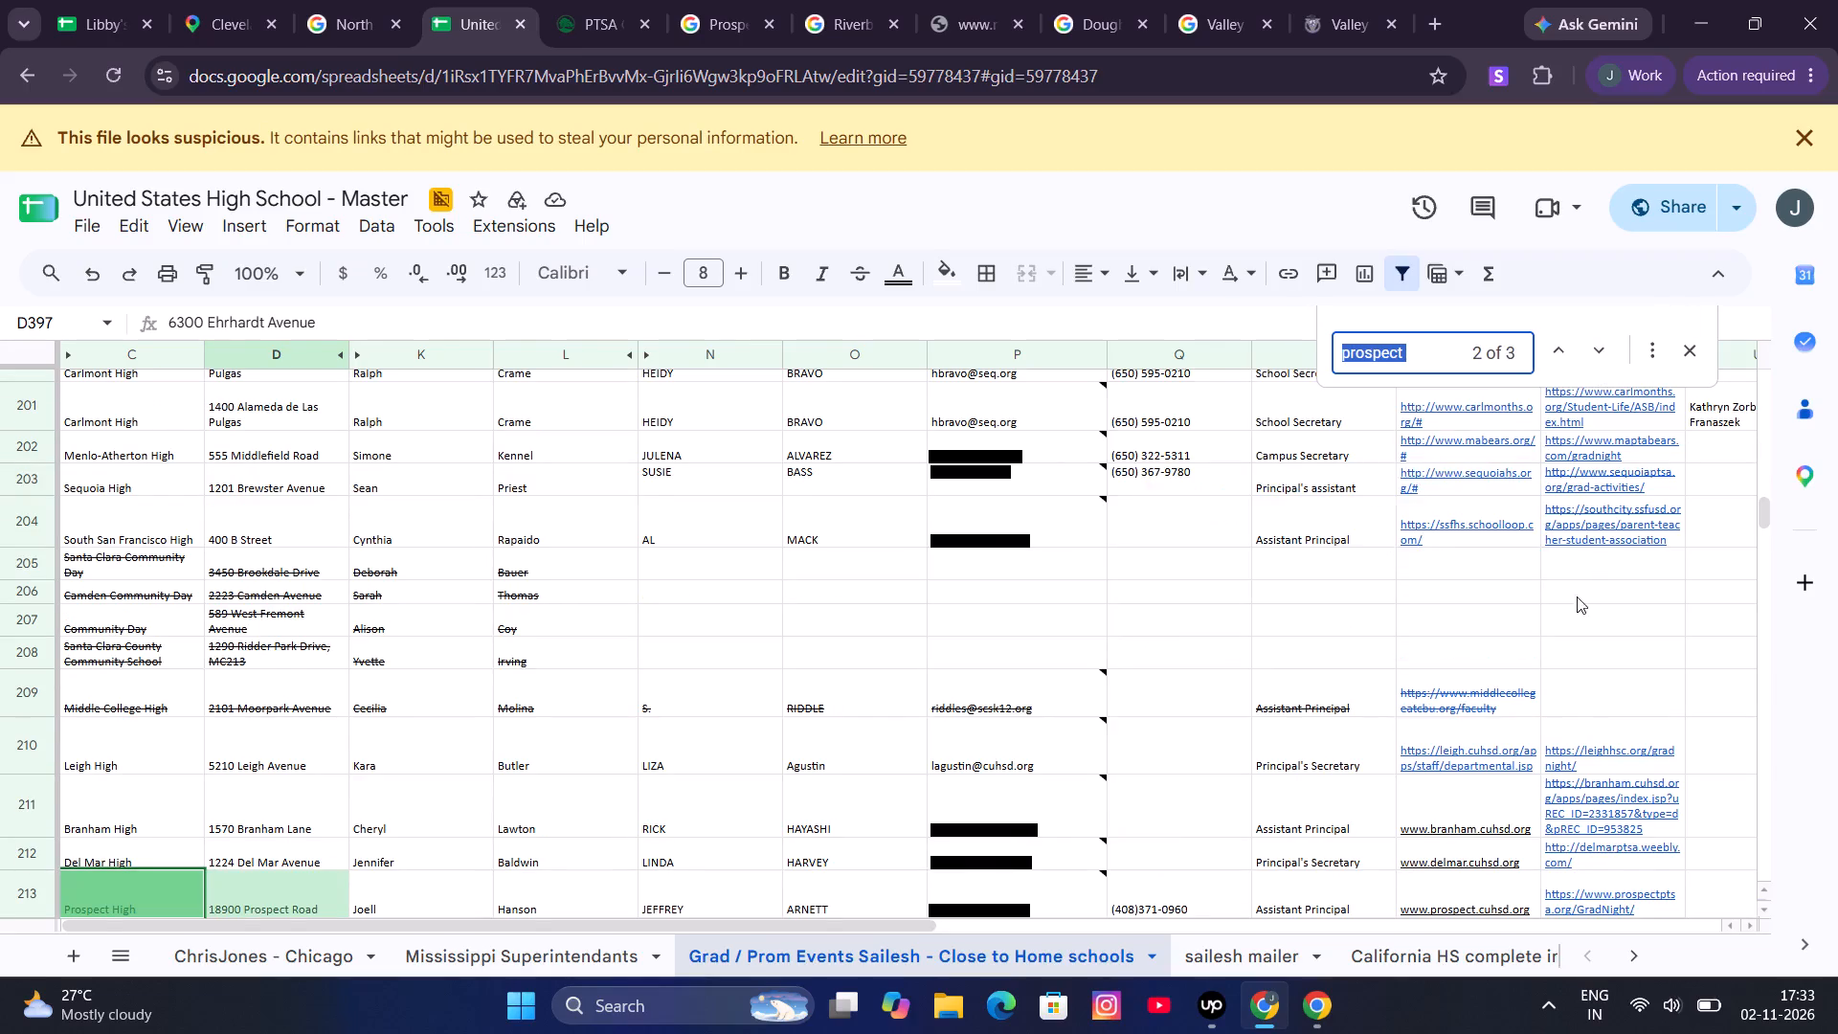
scroll(1418, 689, down, 2)
scroll(1418, 689, left, 5)
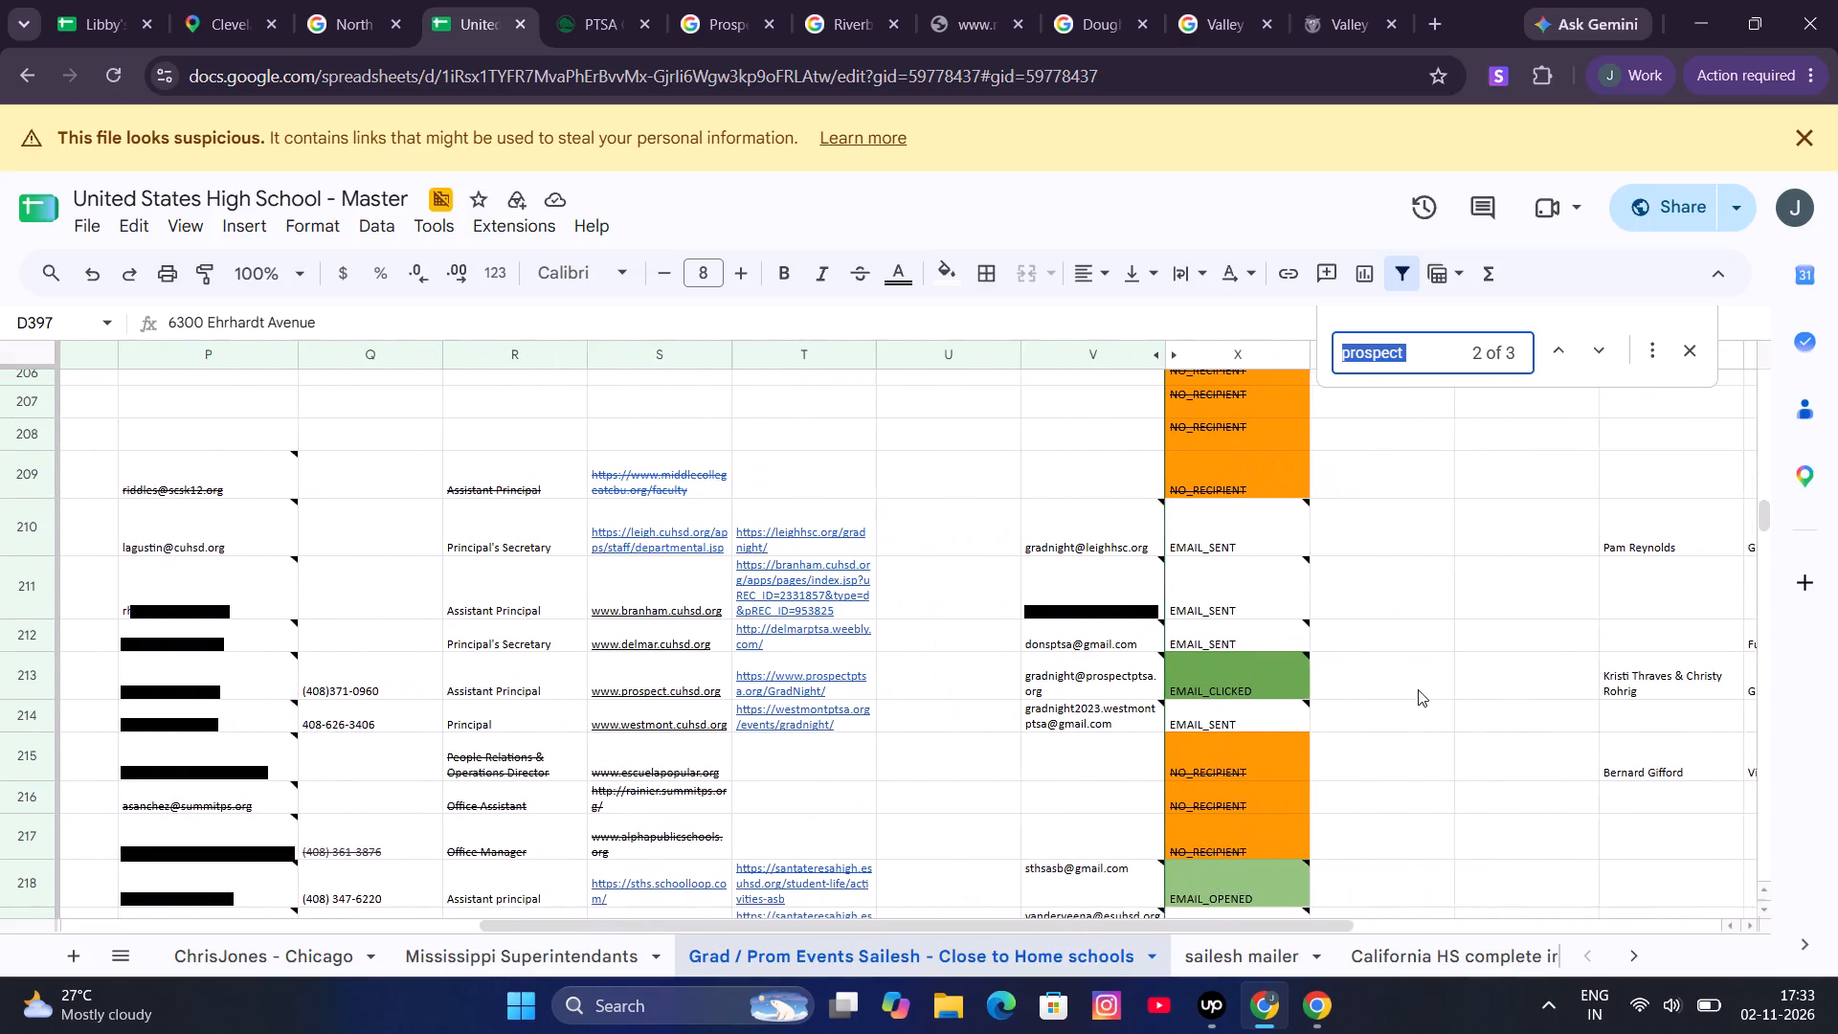
scroll(1418, 689, left, 6)
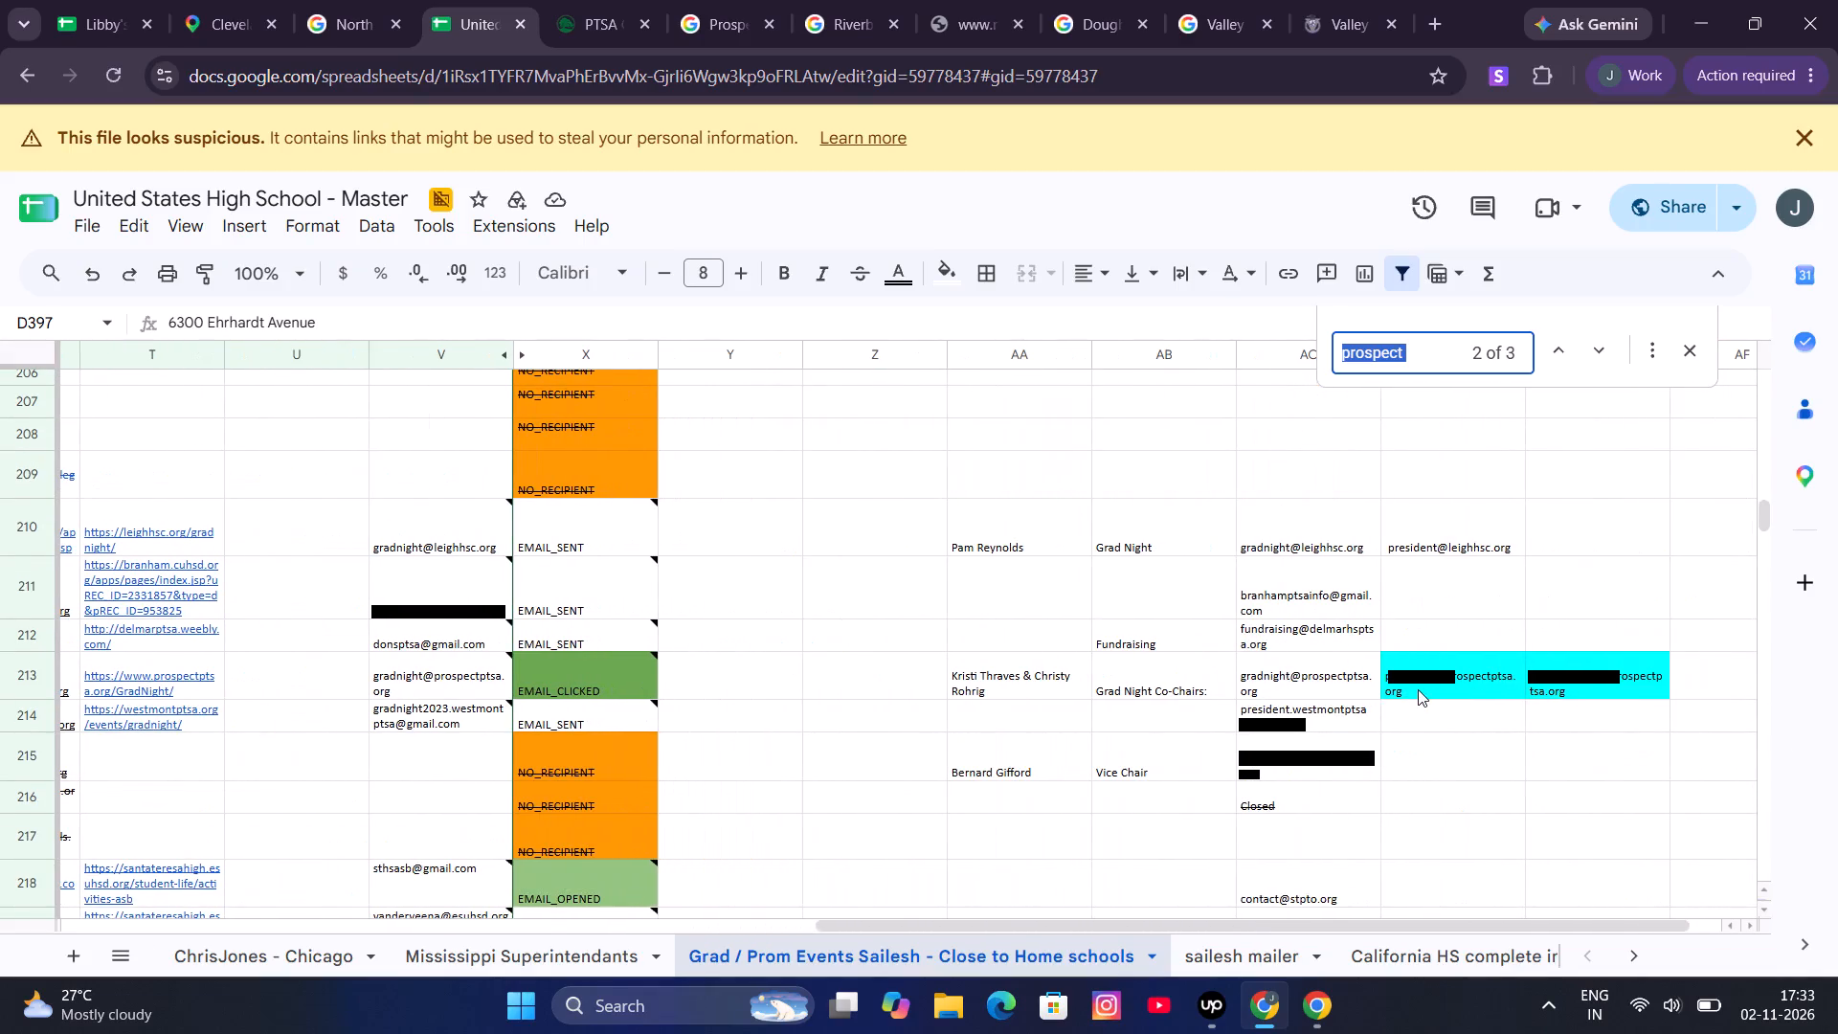
double_click(1667, 672)
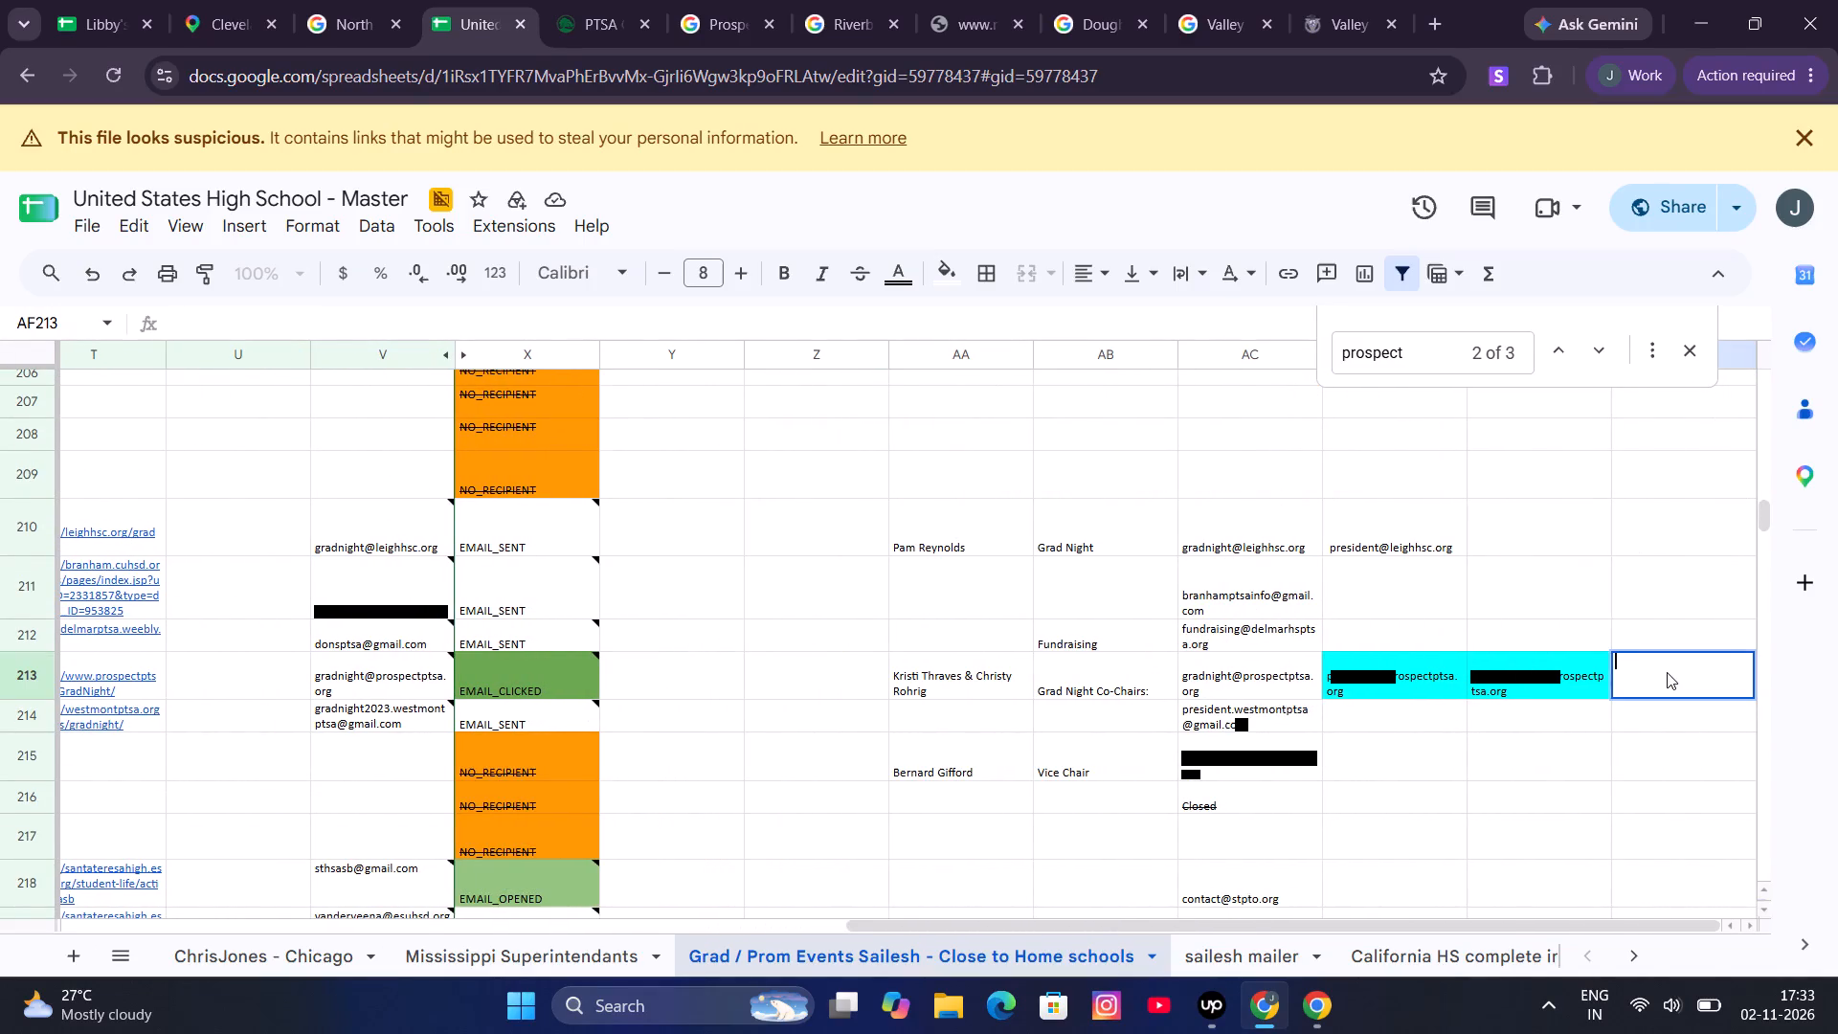
key(ctrl+v)
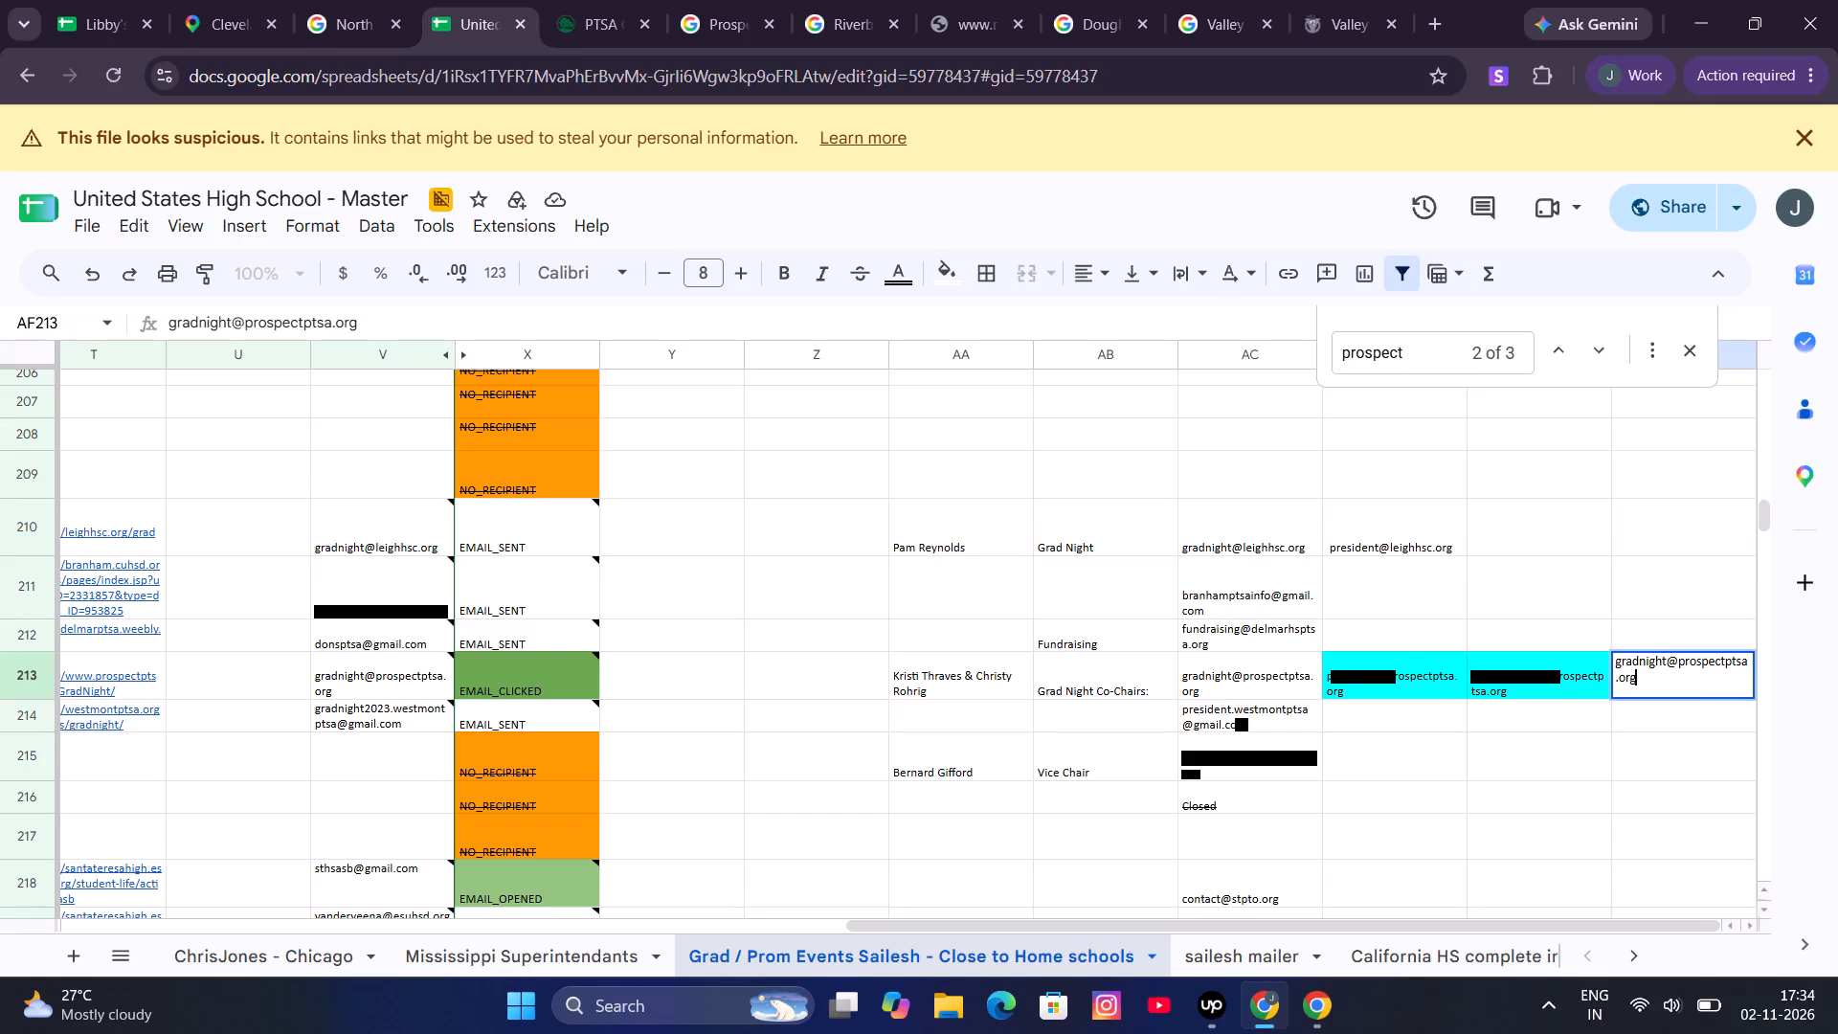
click(1709, 710)
Fill the new Prospect High email cell AF213 with cyan, matching the neighbouring contact cells.
click(1693, 694)
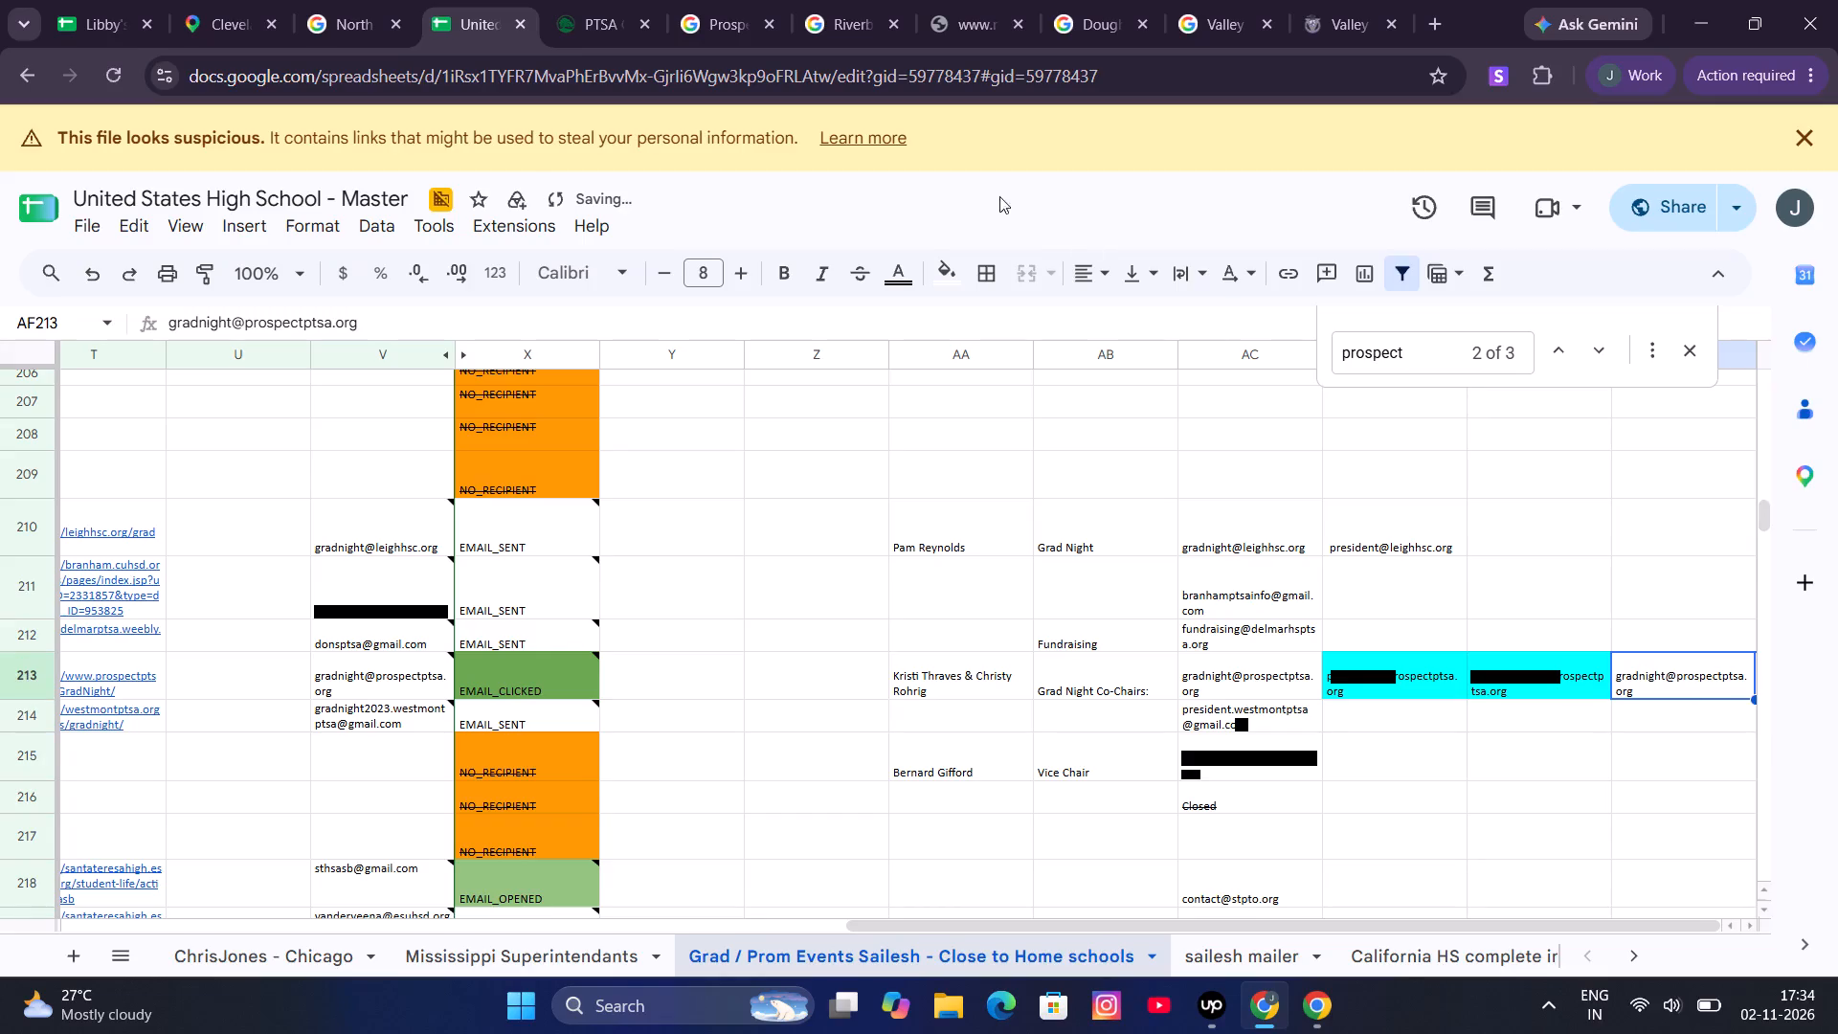
click(950, 253)
click(948, 269)
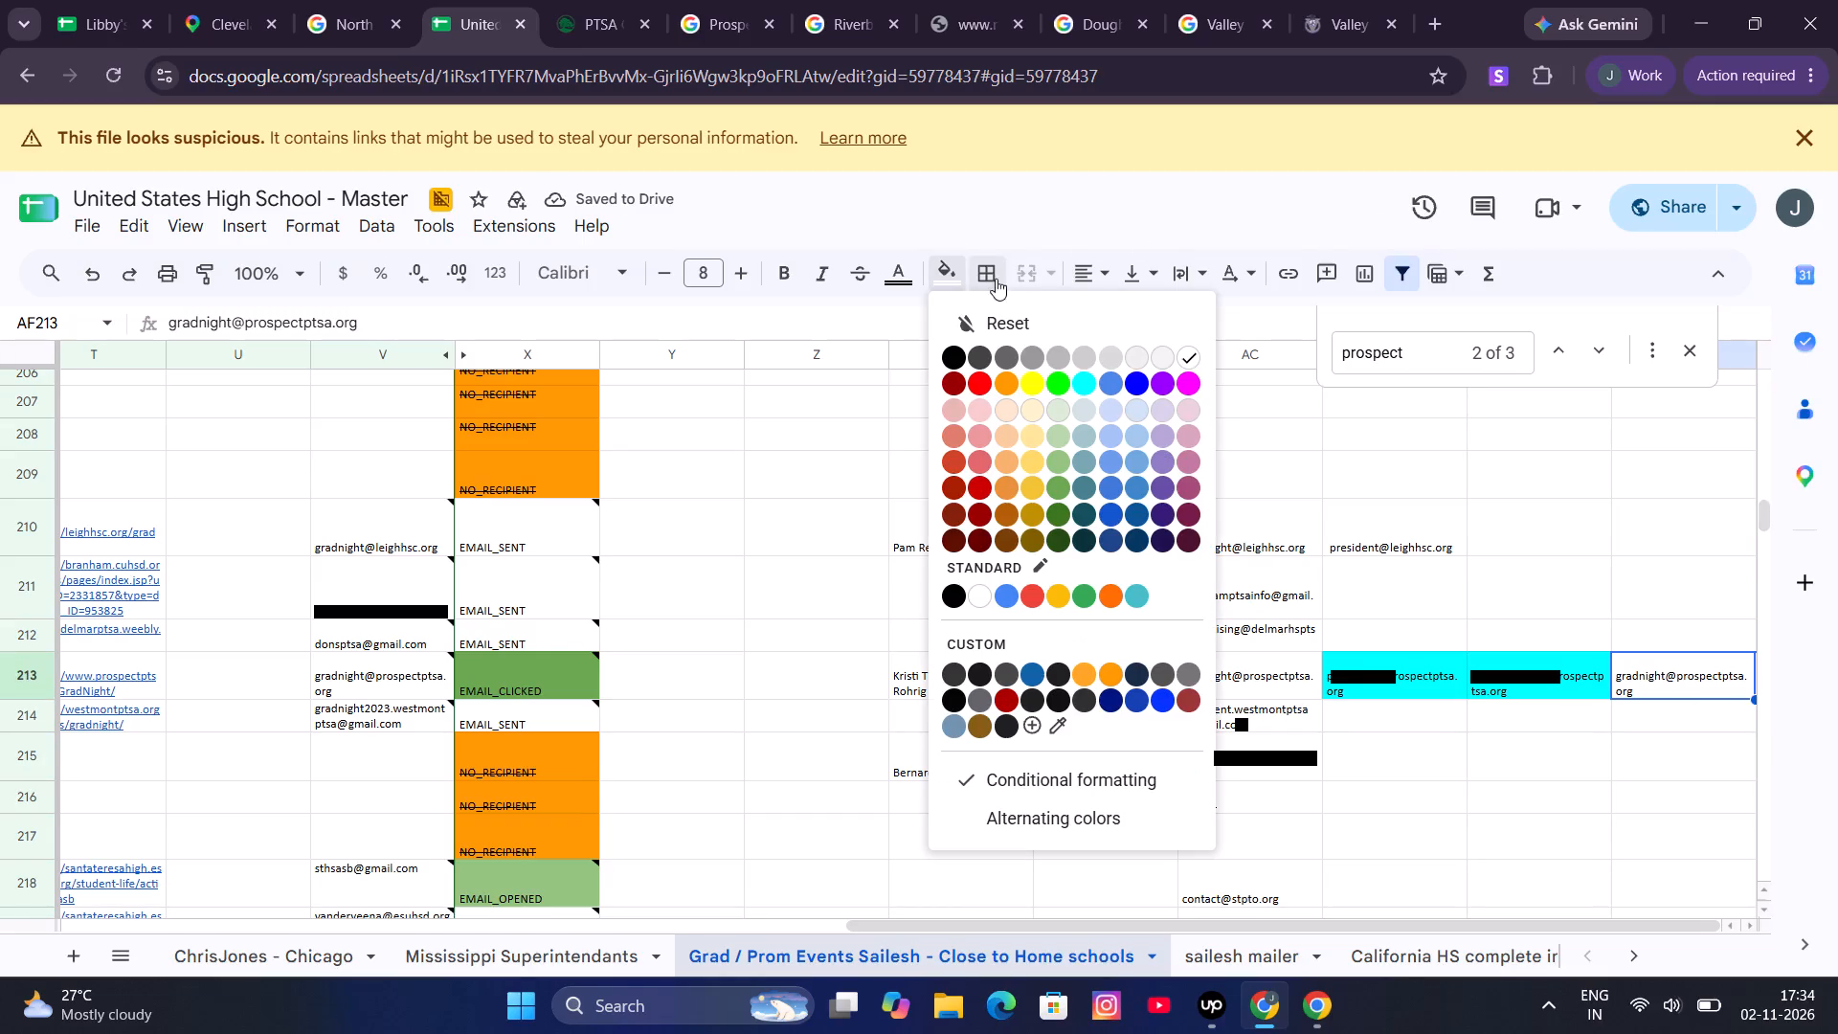
click(1079, 375)
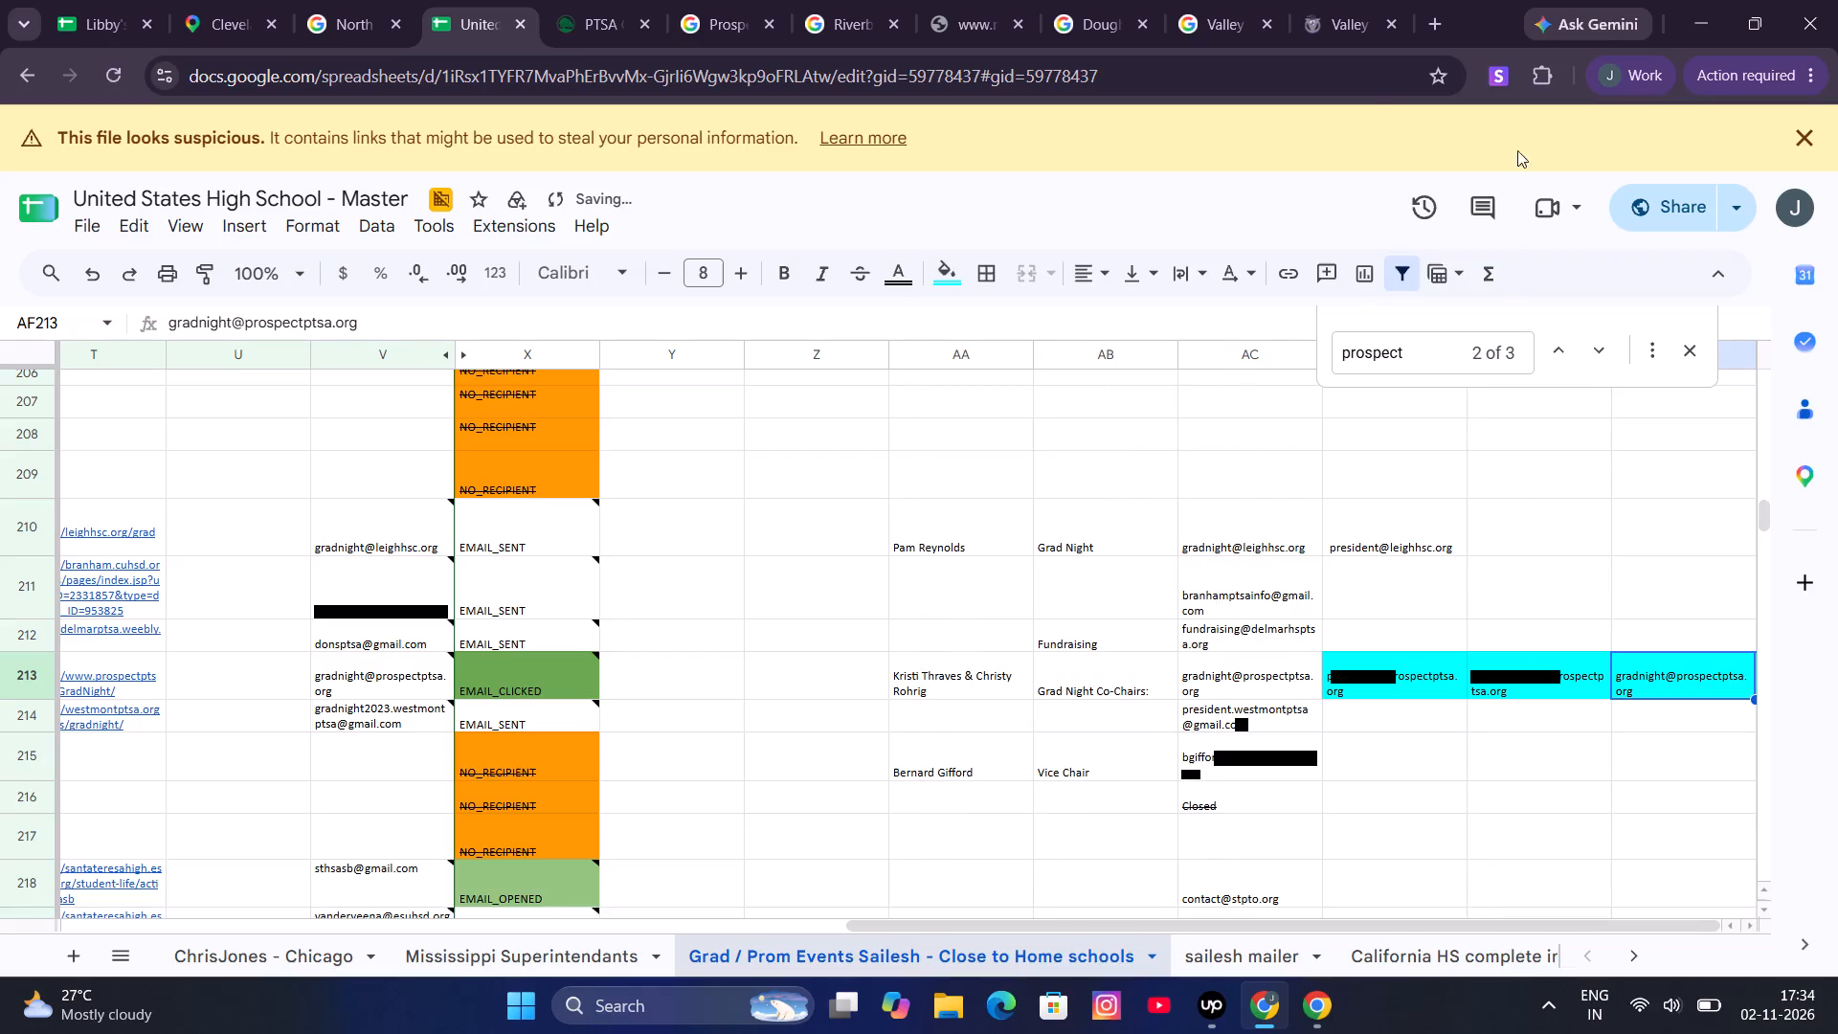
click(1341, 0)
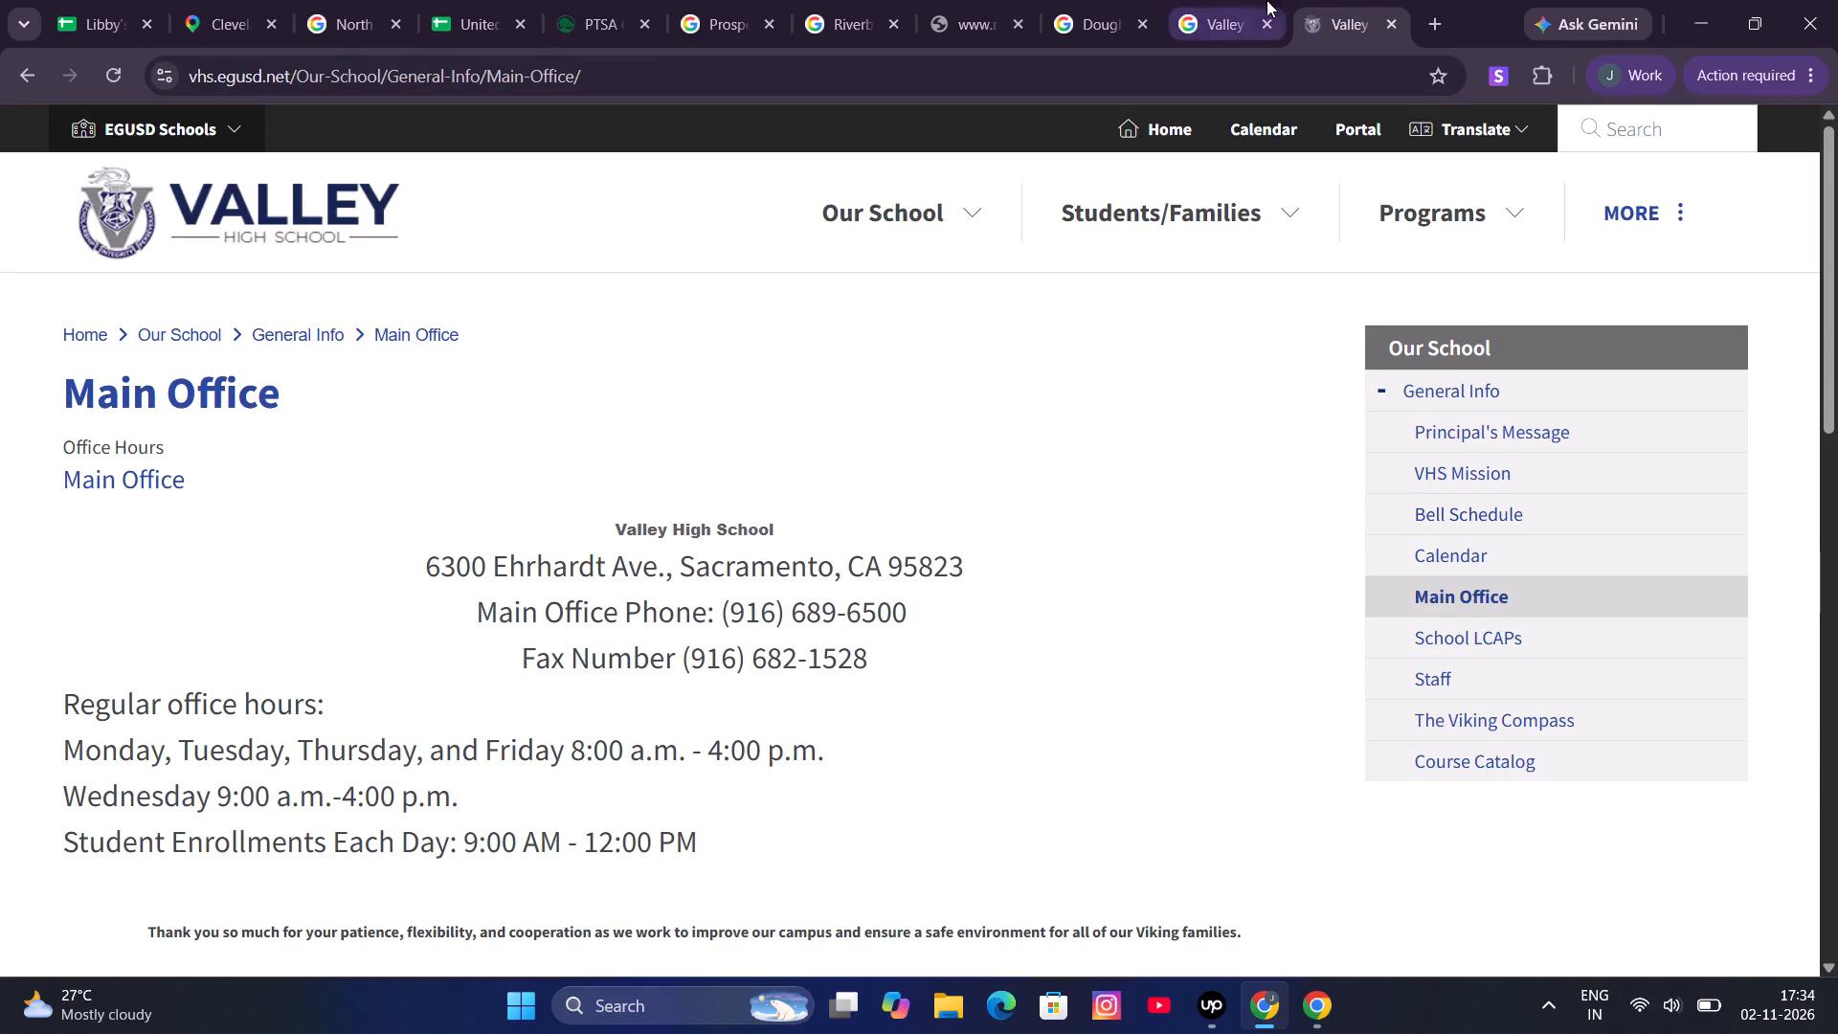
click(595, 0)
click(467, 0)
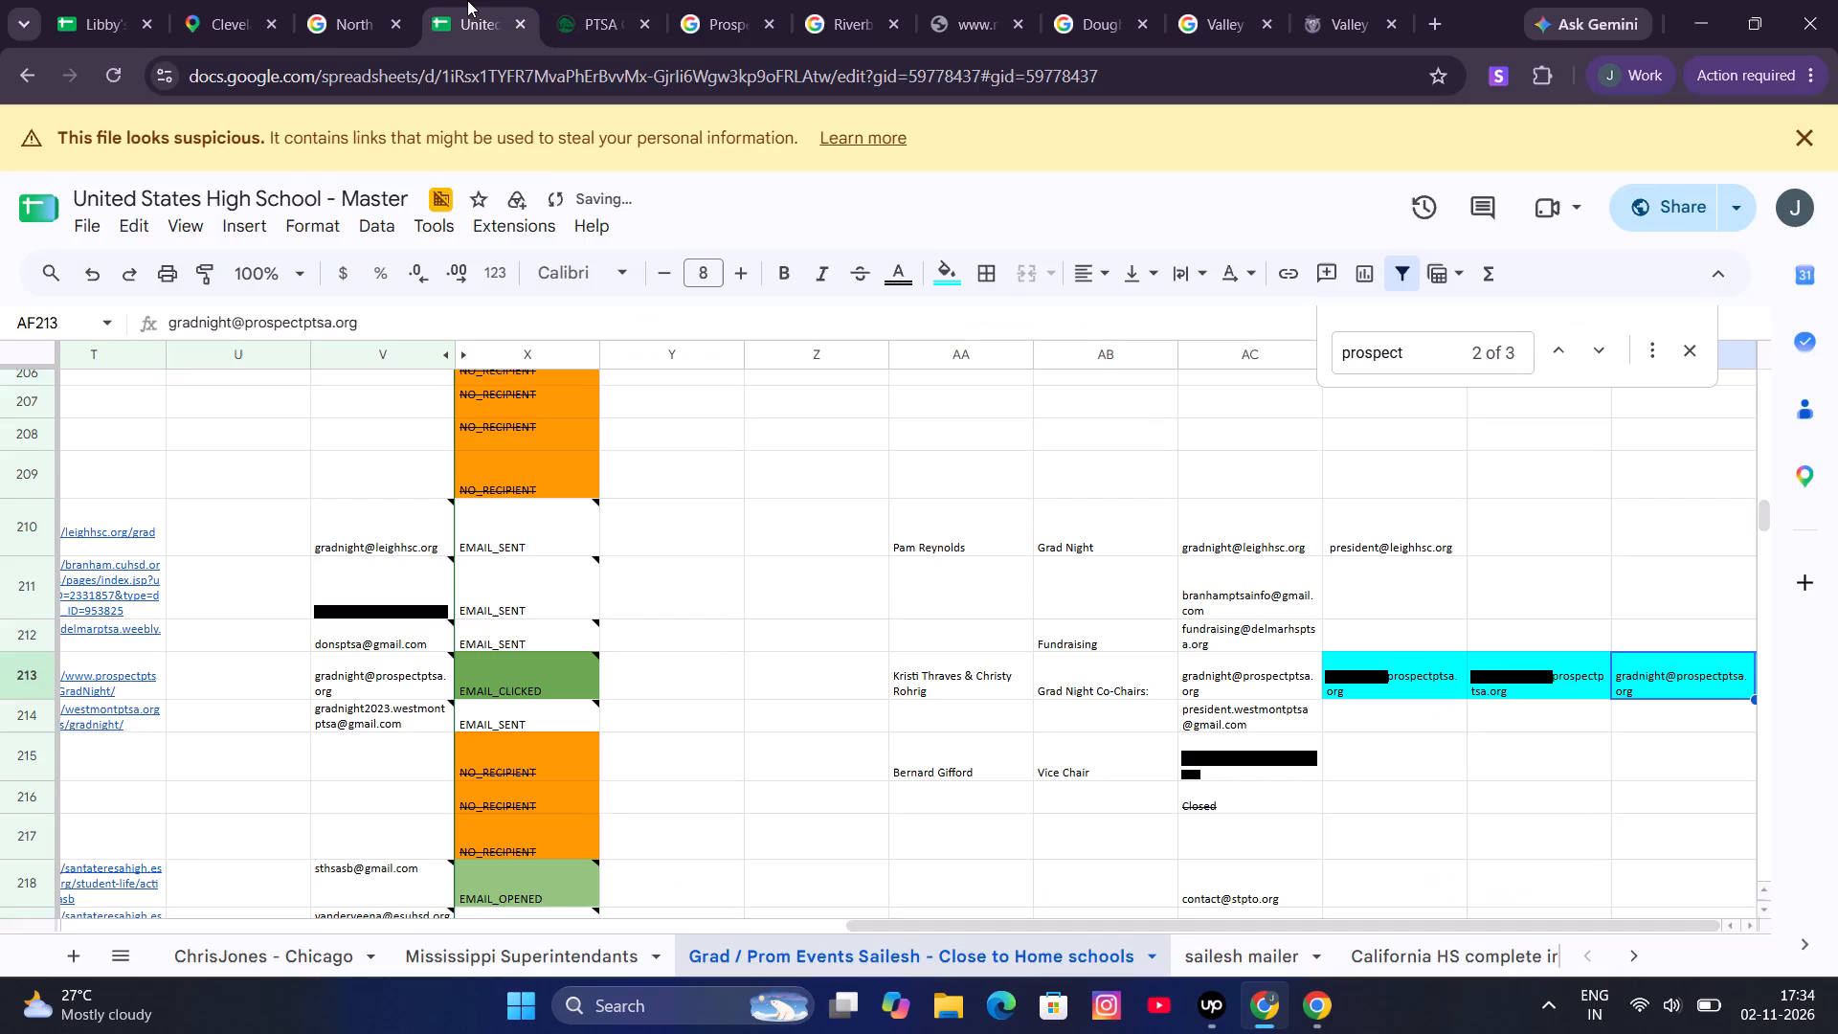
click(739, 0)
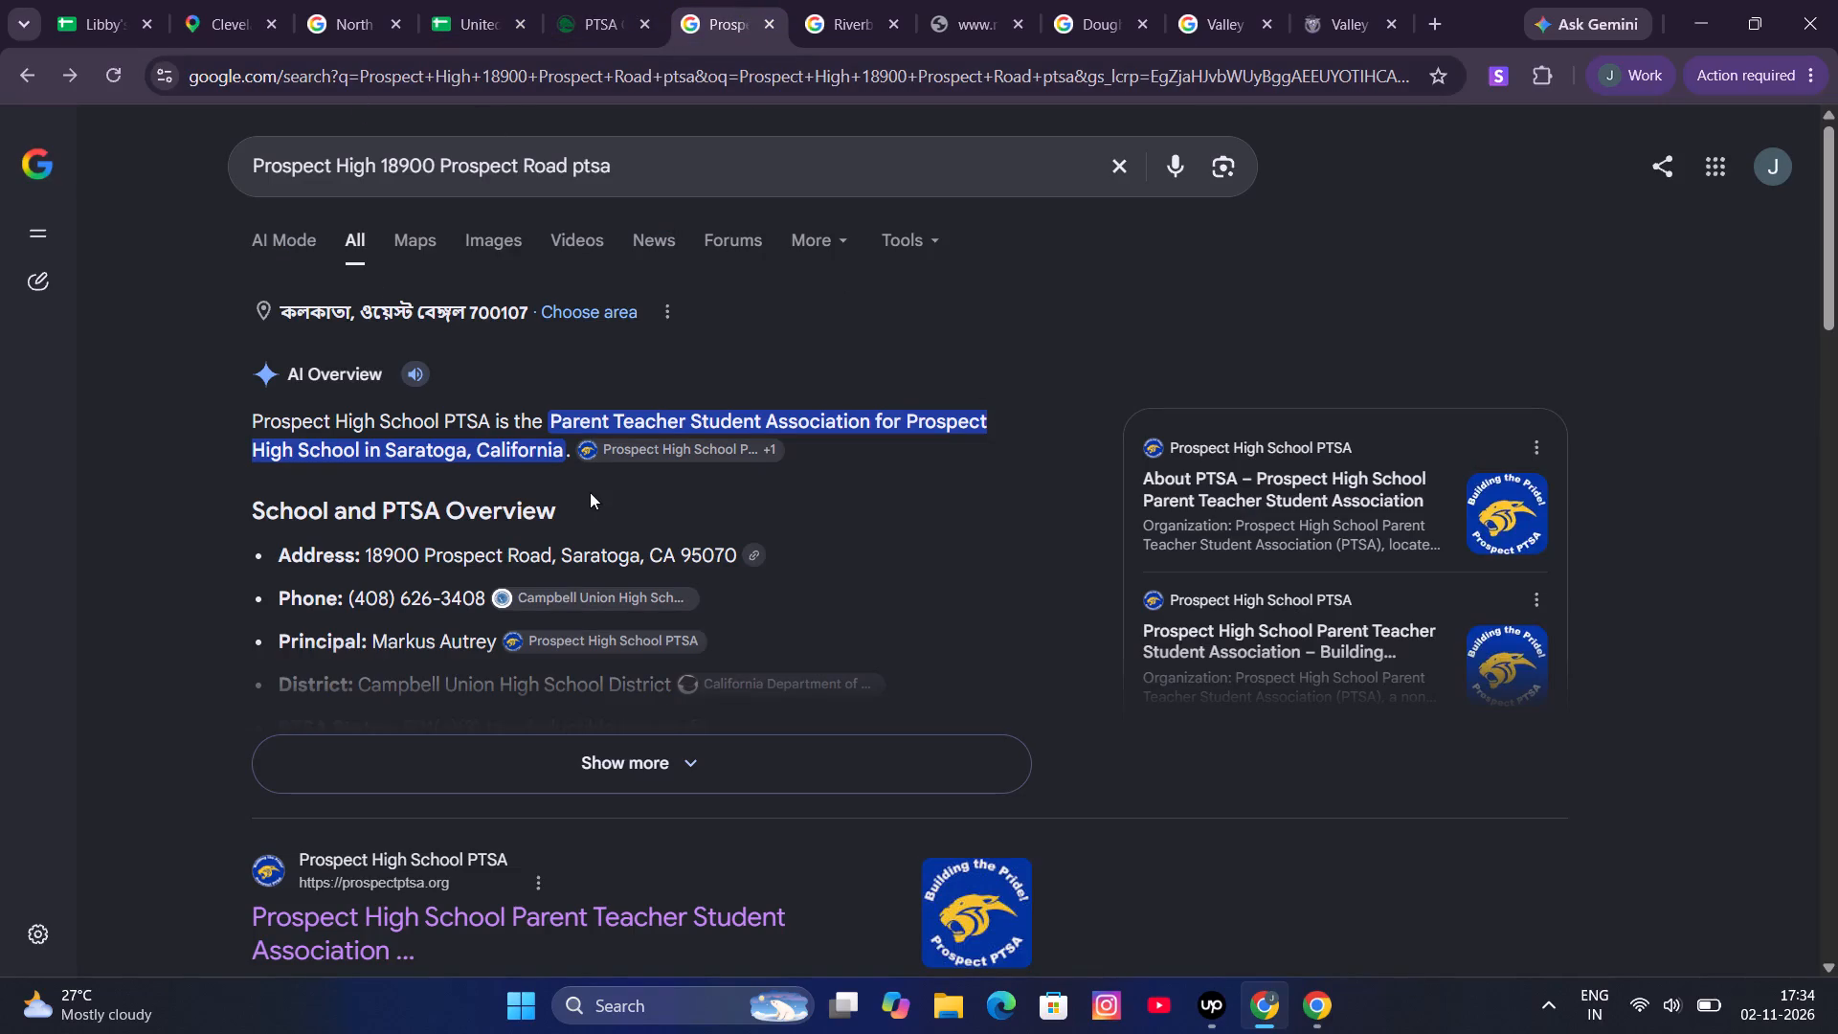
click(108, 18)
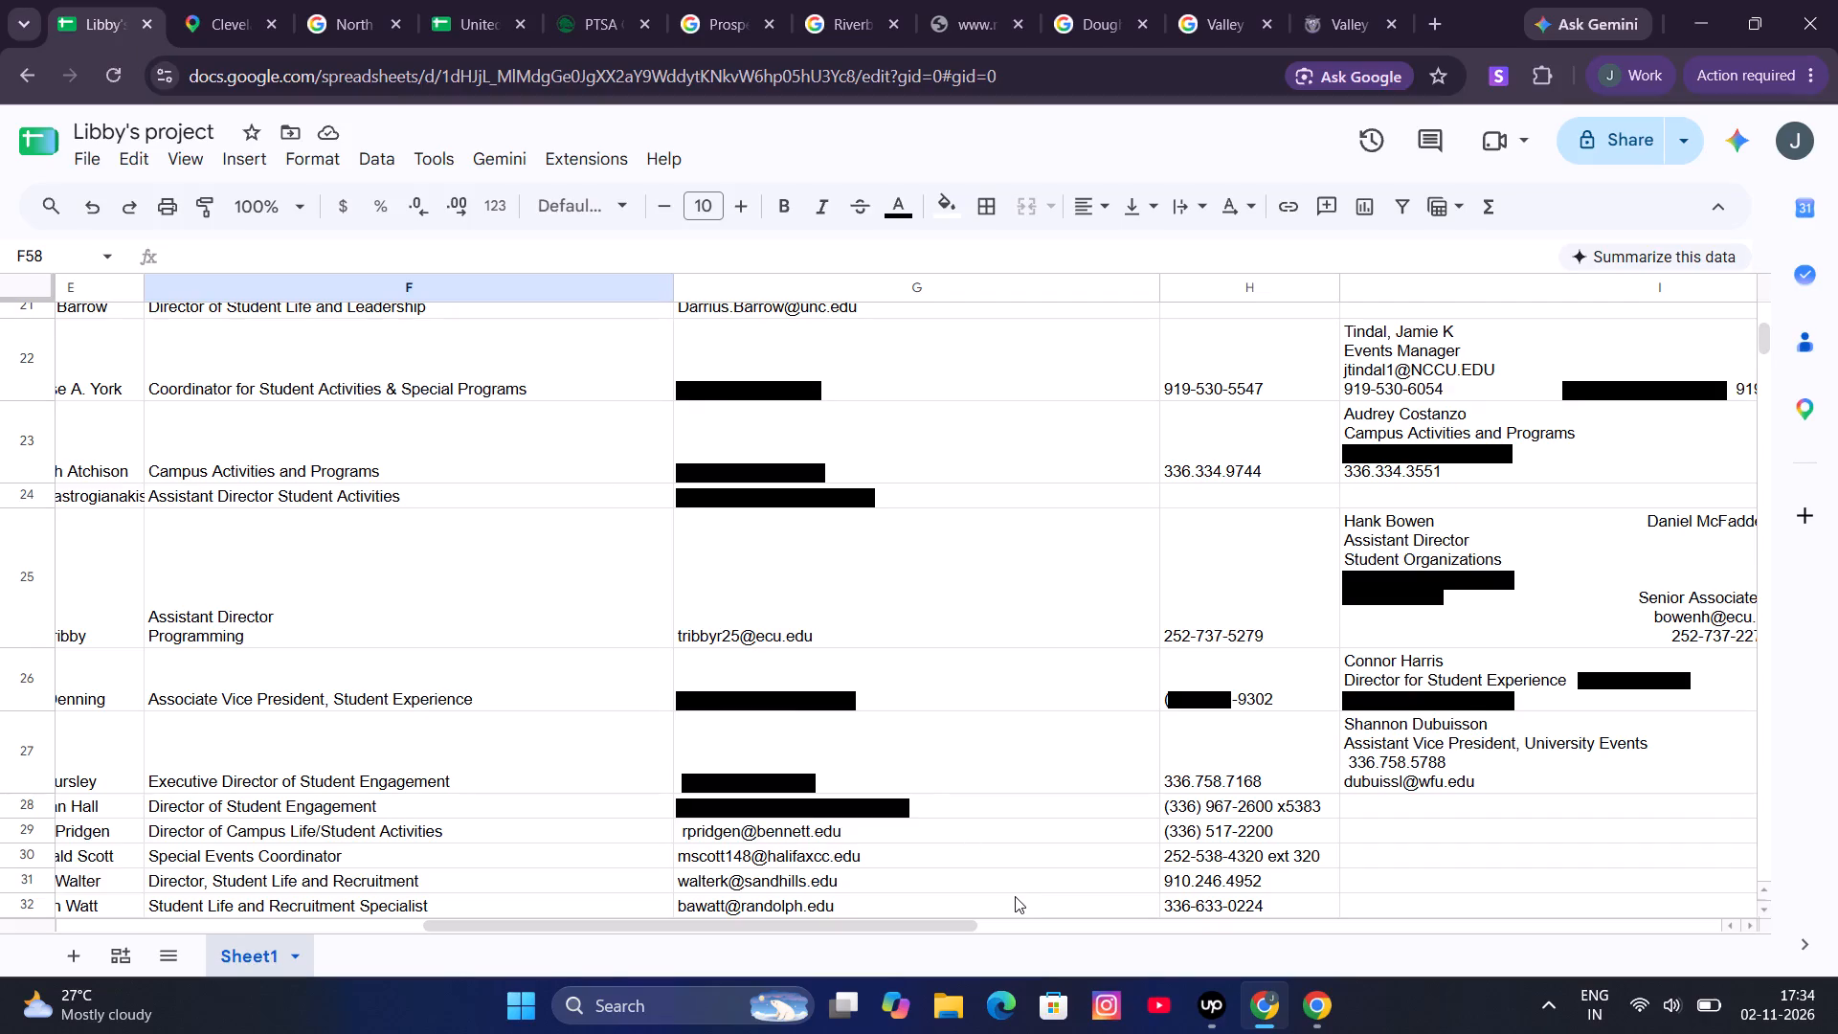
Go back to the master sheet, look through the Grad Nite contact rows below Prospect High to the list's end, and close the search.
click(472, 6)
scroll(771, 551, left, 2)
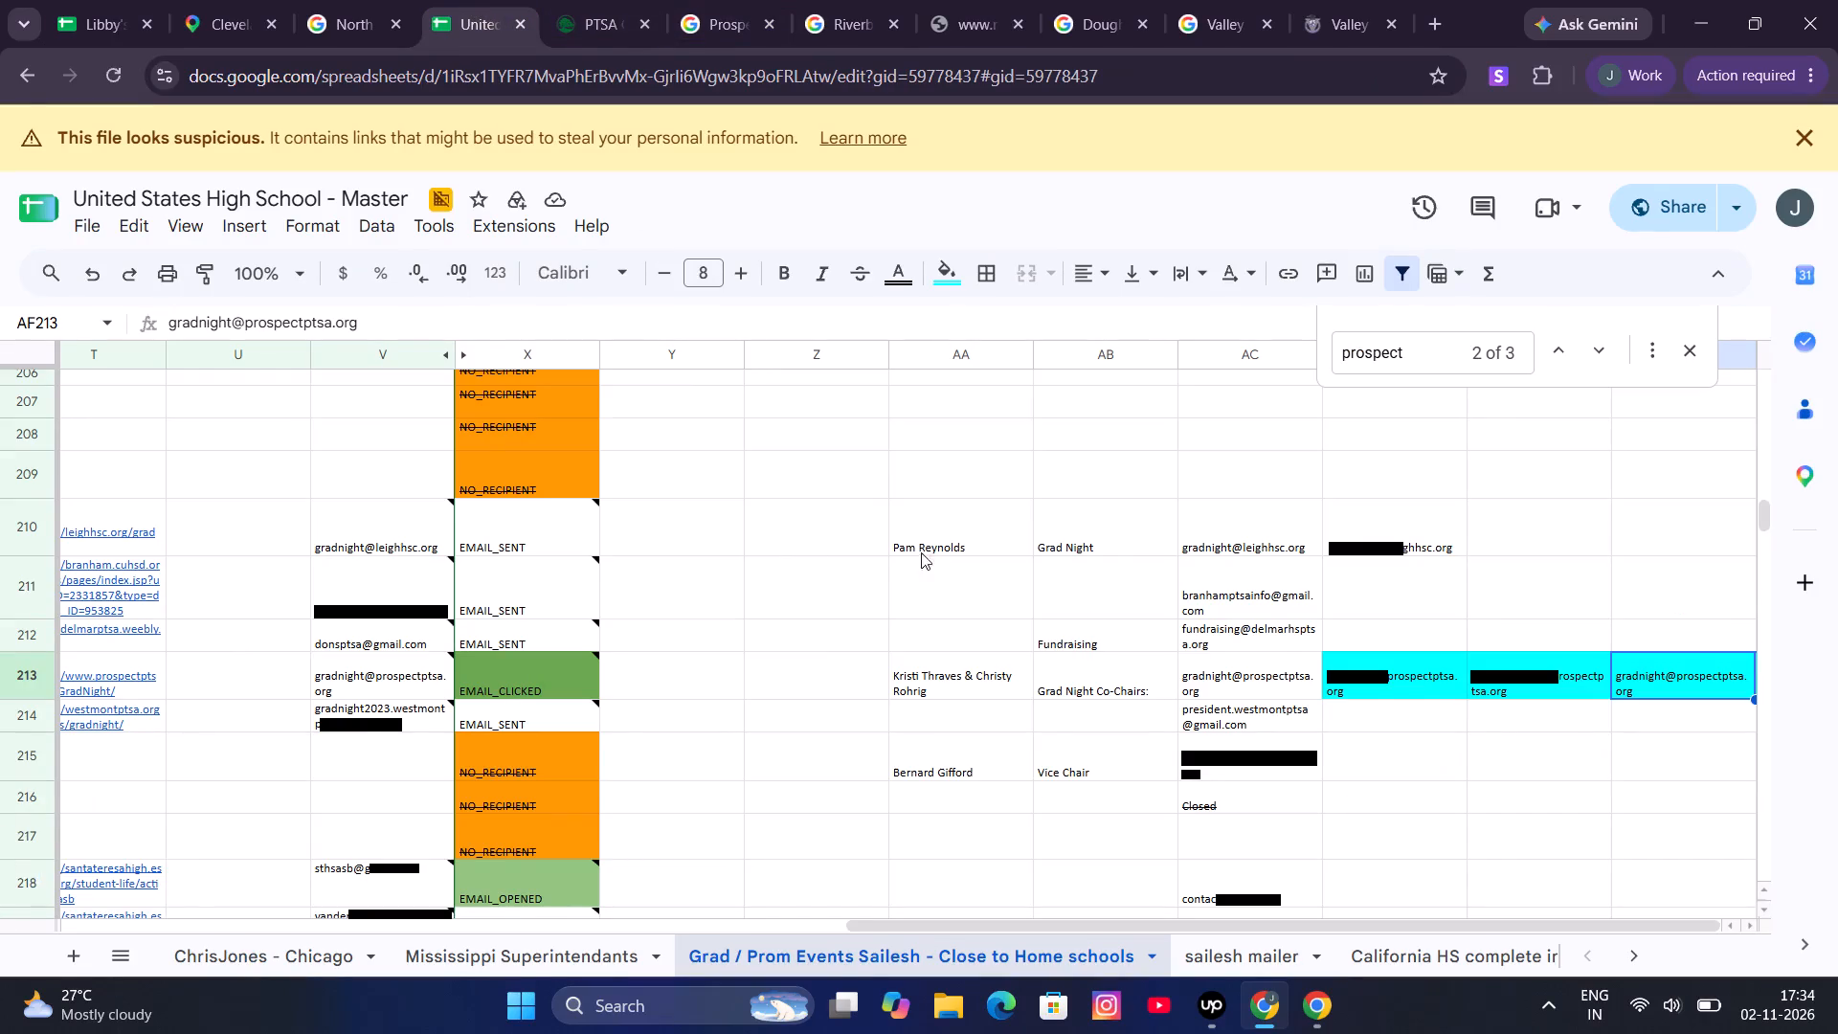
scroll(1125, 639, down, 10)
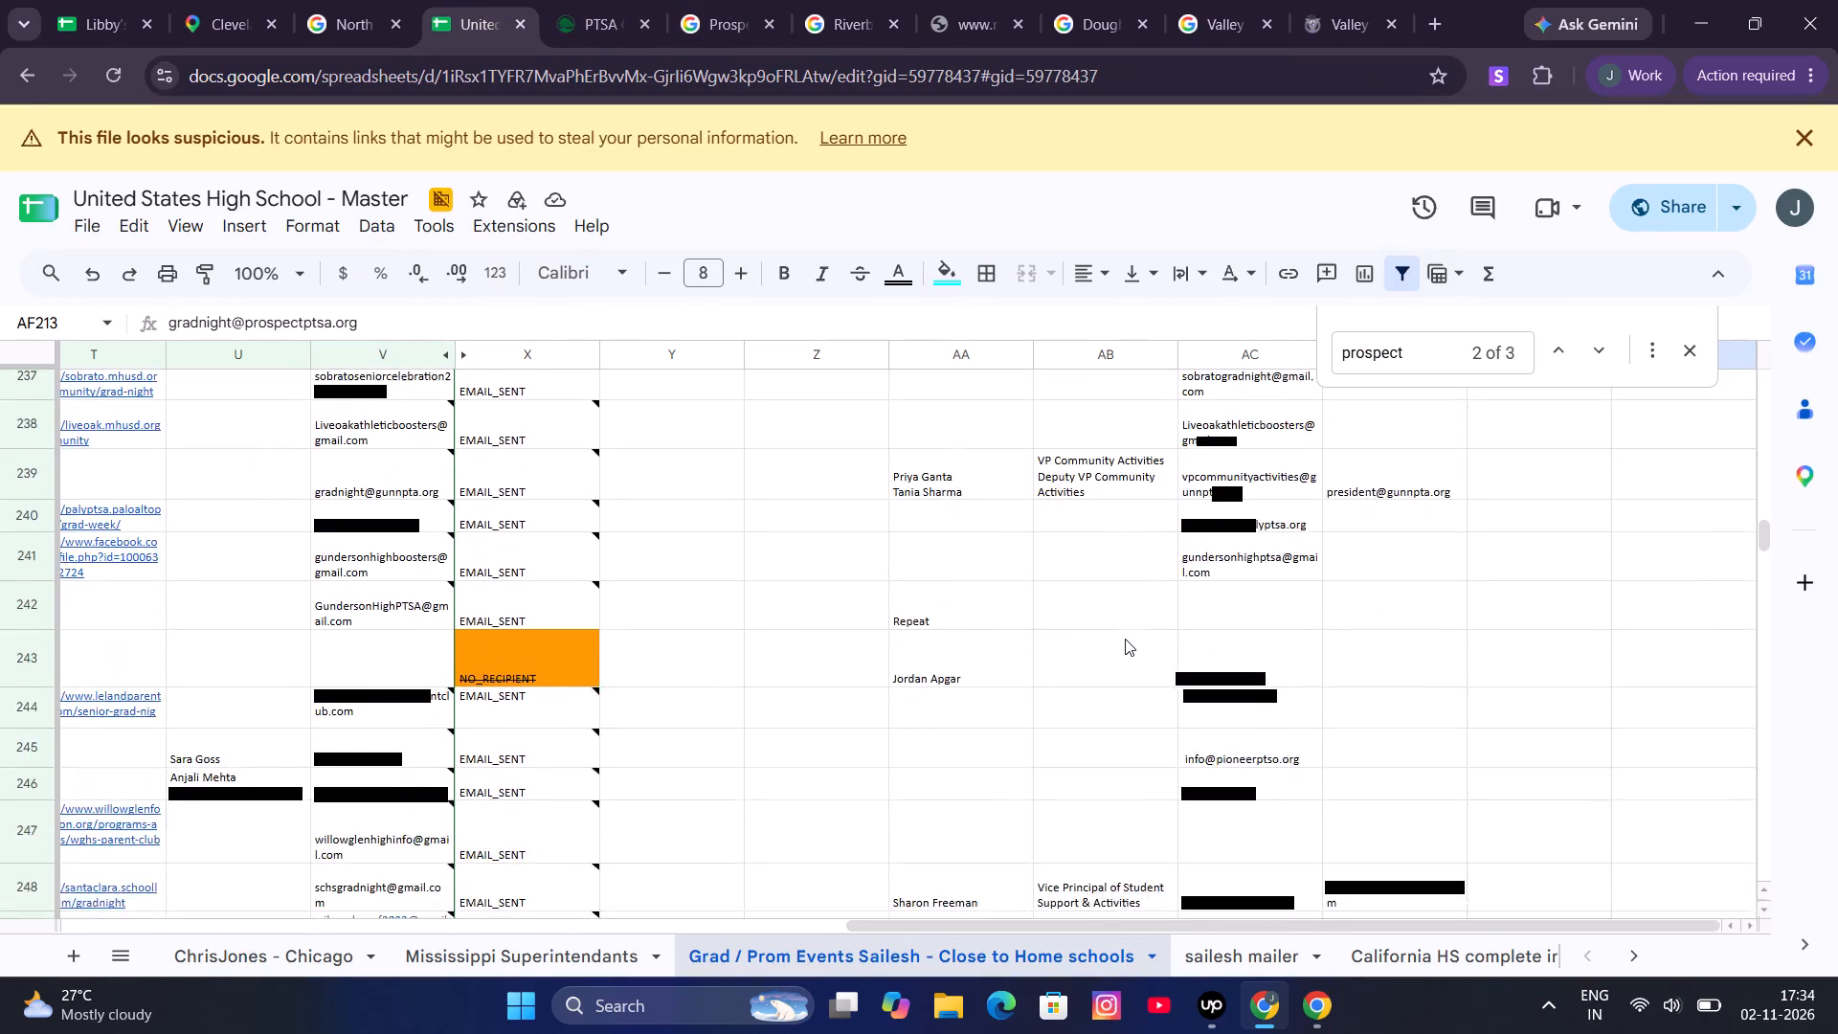
scroll(1125, 639, down, 5)
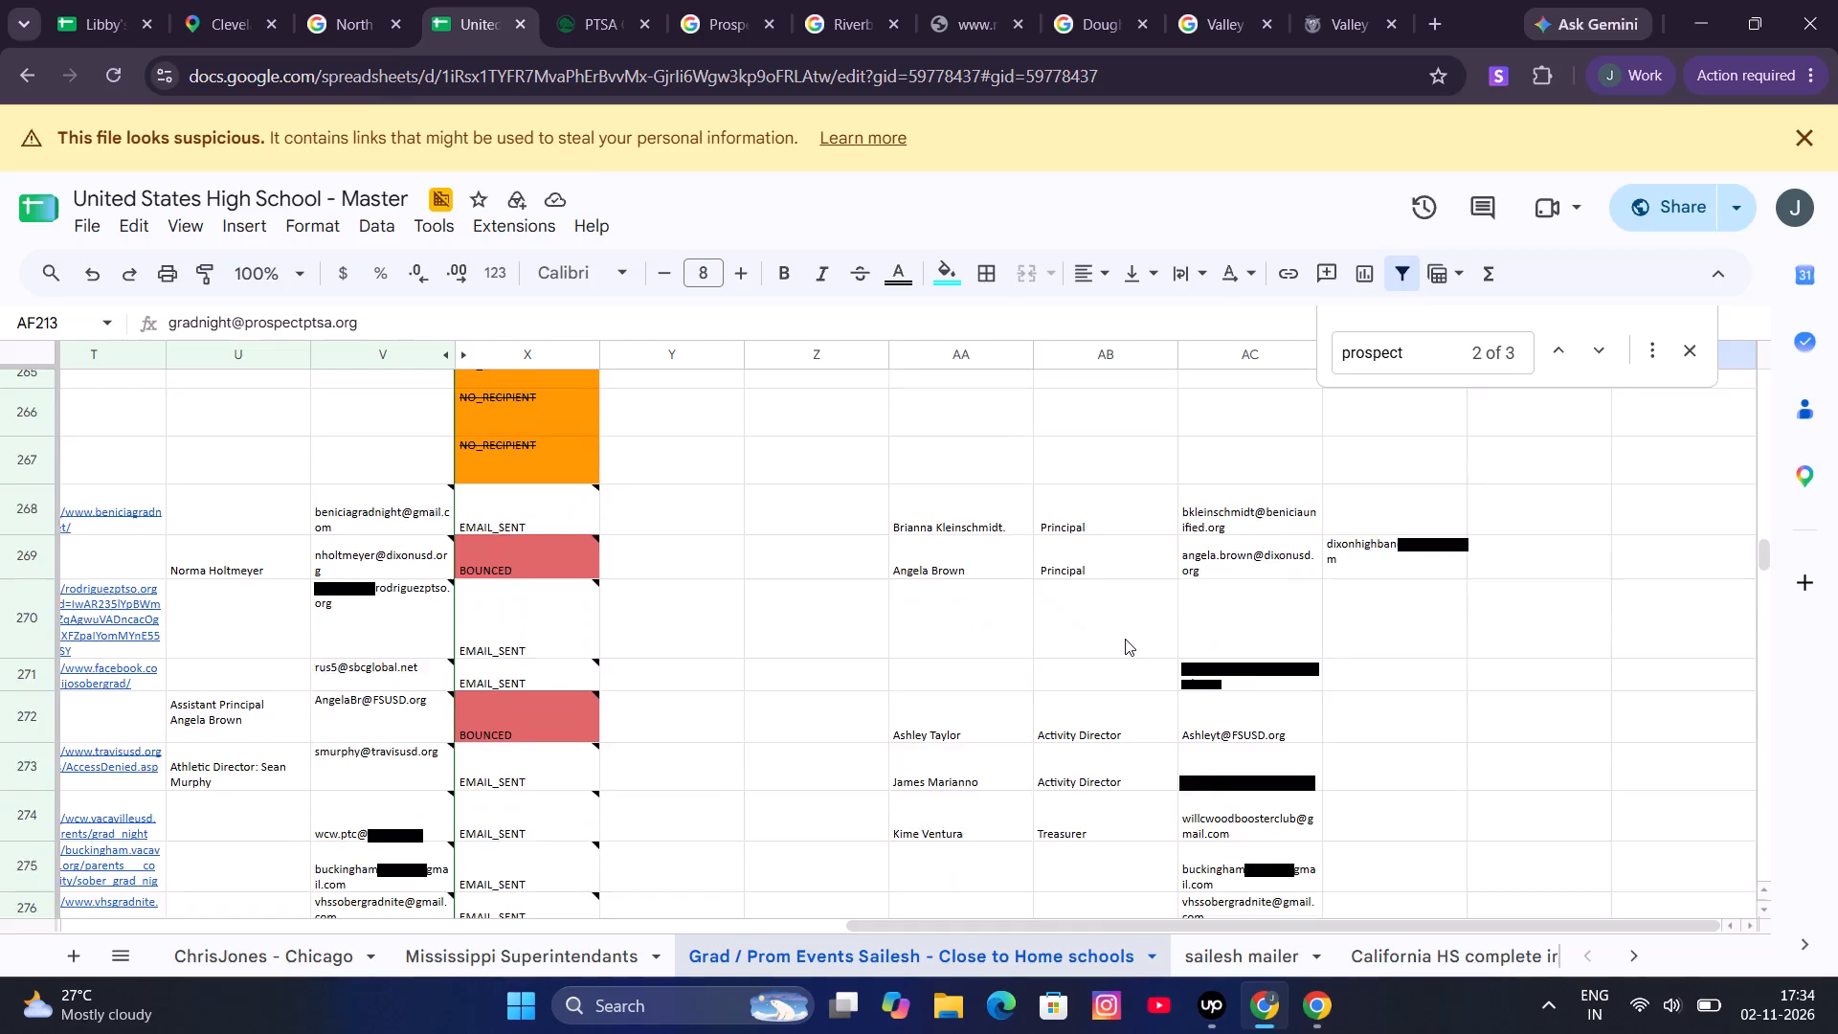
scroll(1125, 639, up, 1)
scroll(1125, 639, down, 7)
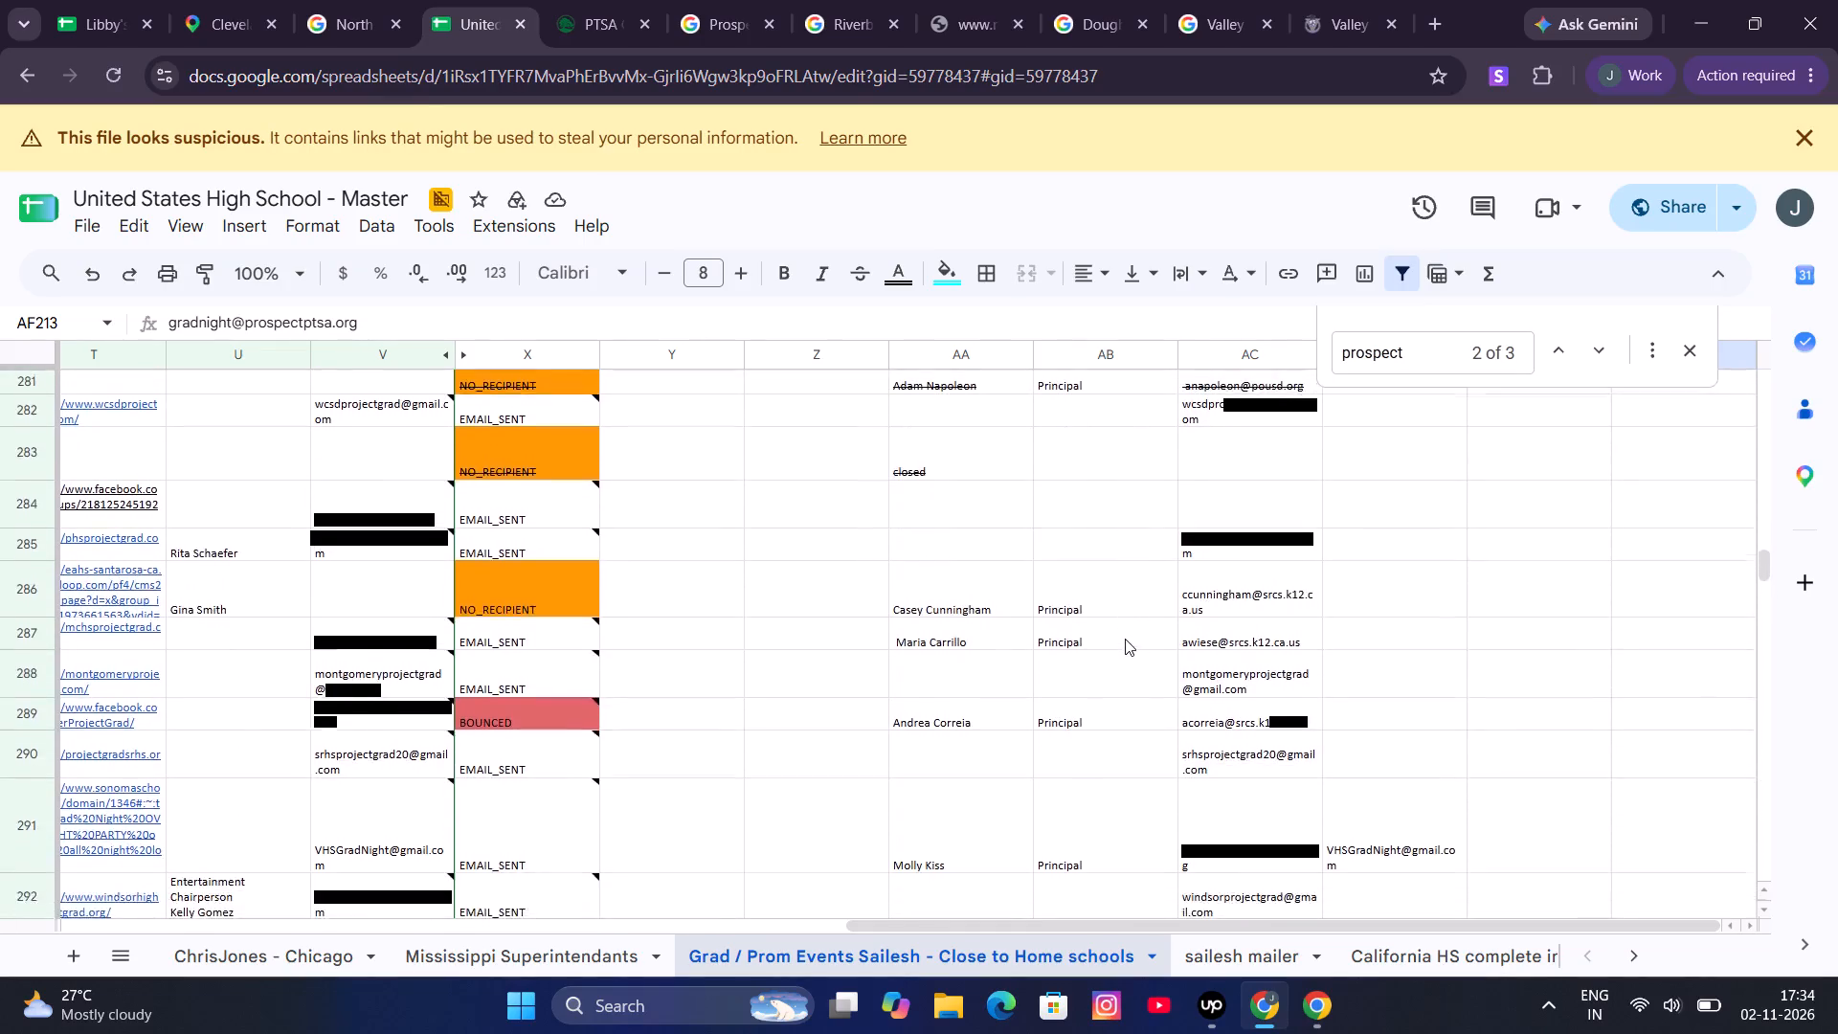
scroll(1125, 639, down, 7)
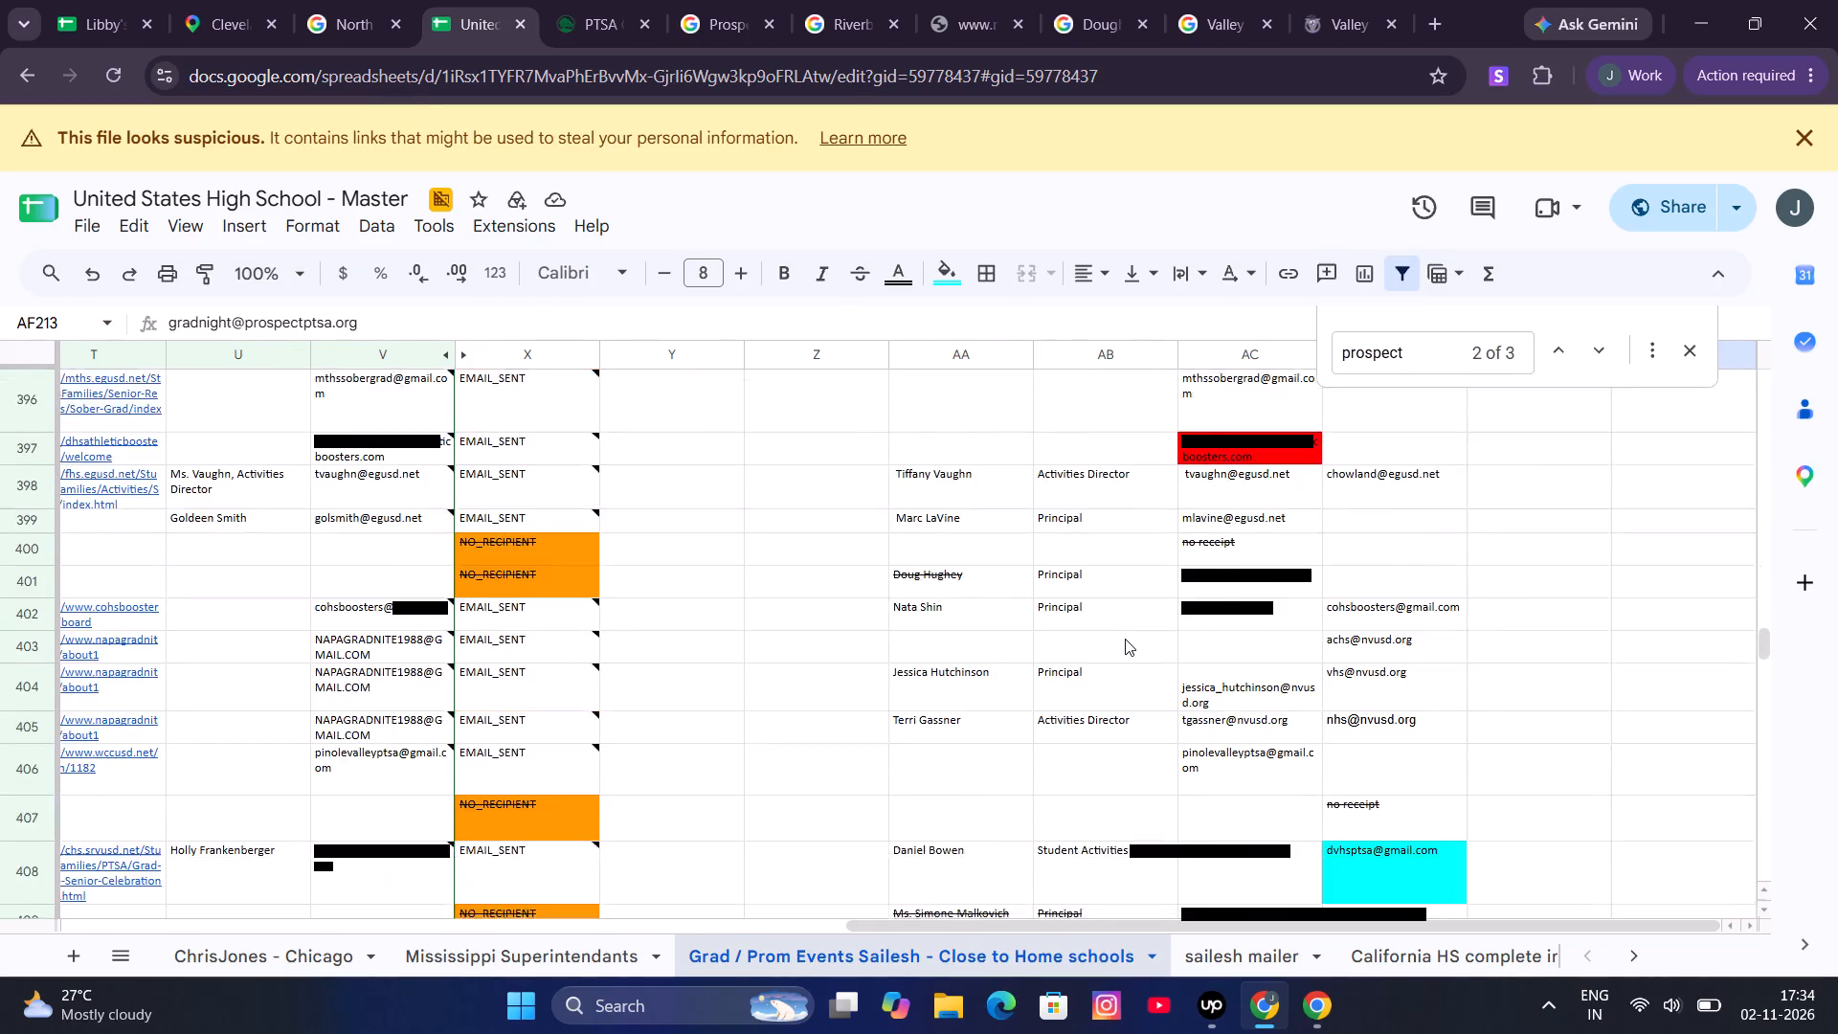
scroll(1125, 639, down, 4)
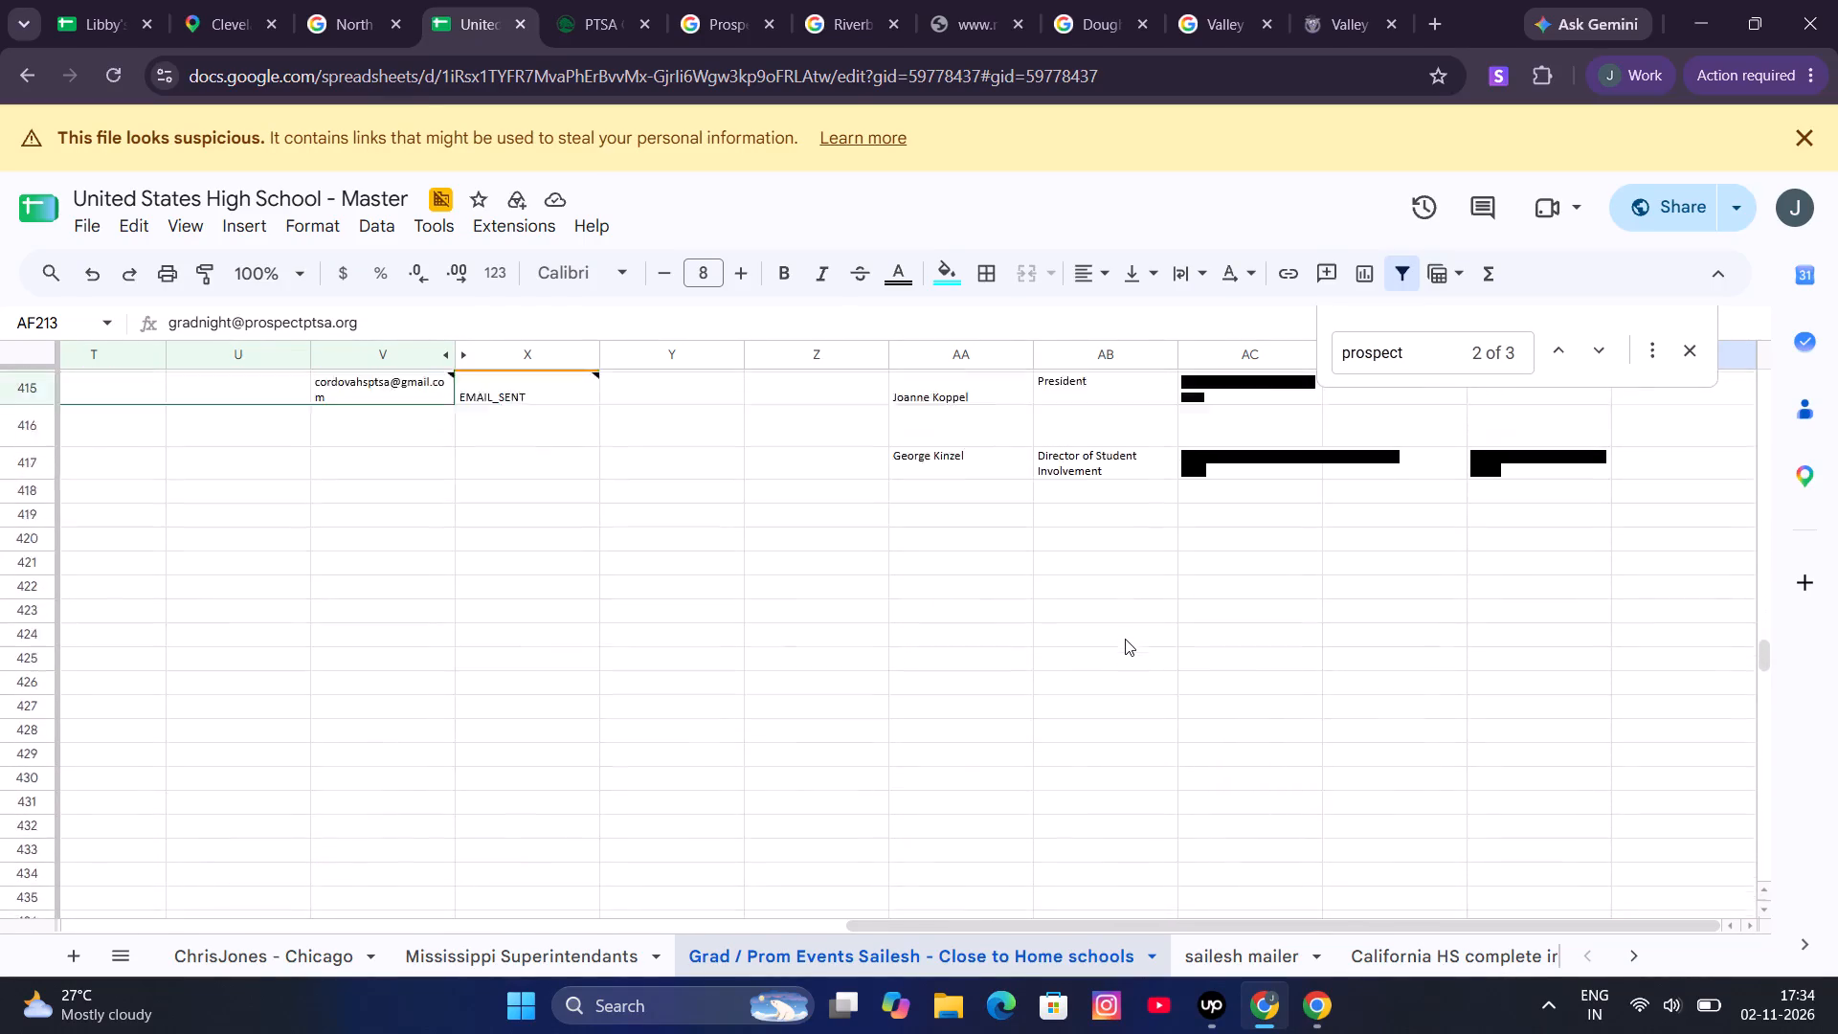
scroll(1125, 639, up, 2)
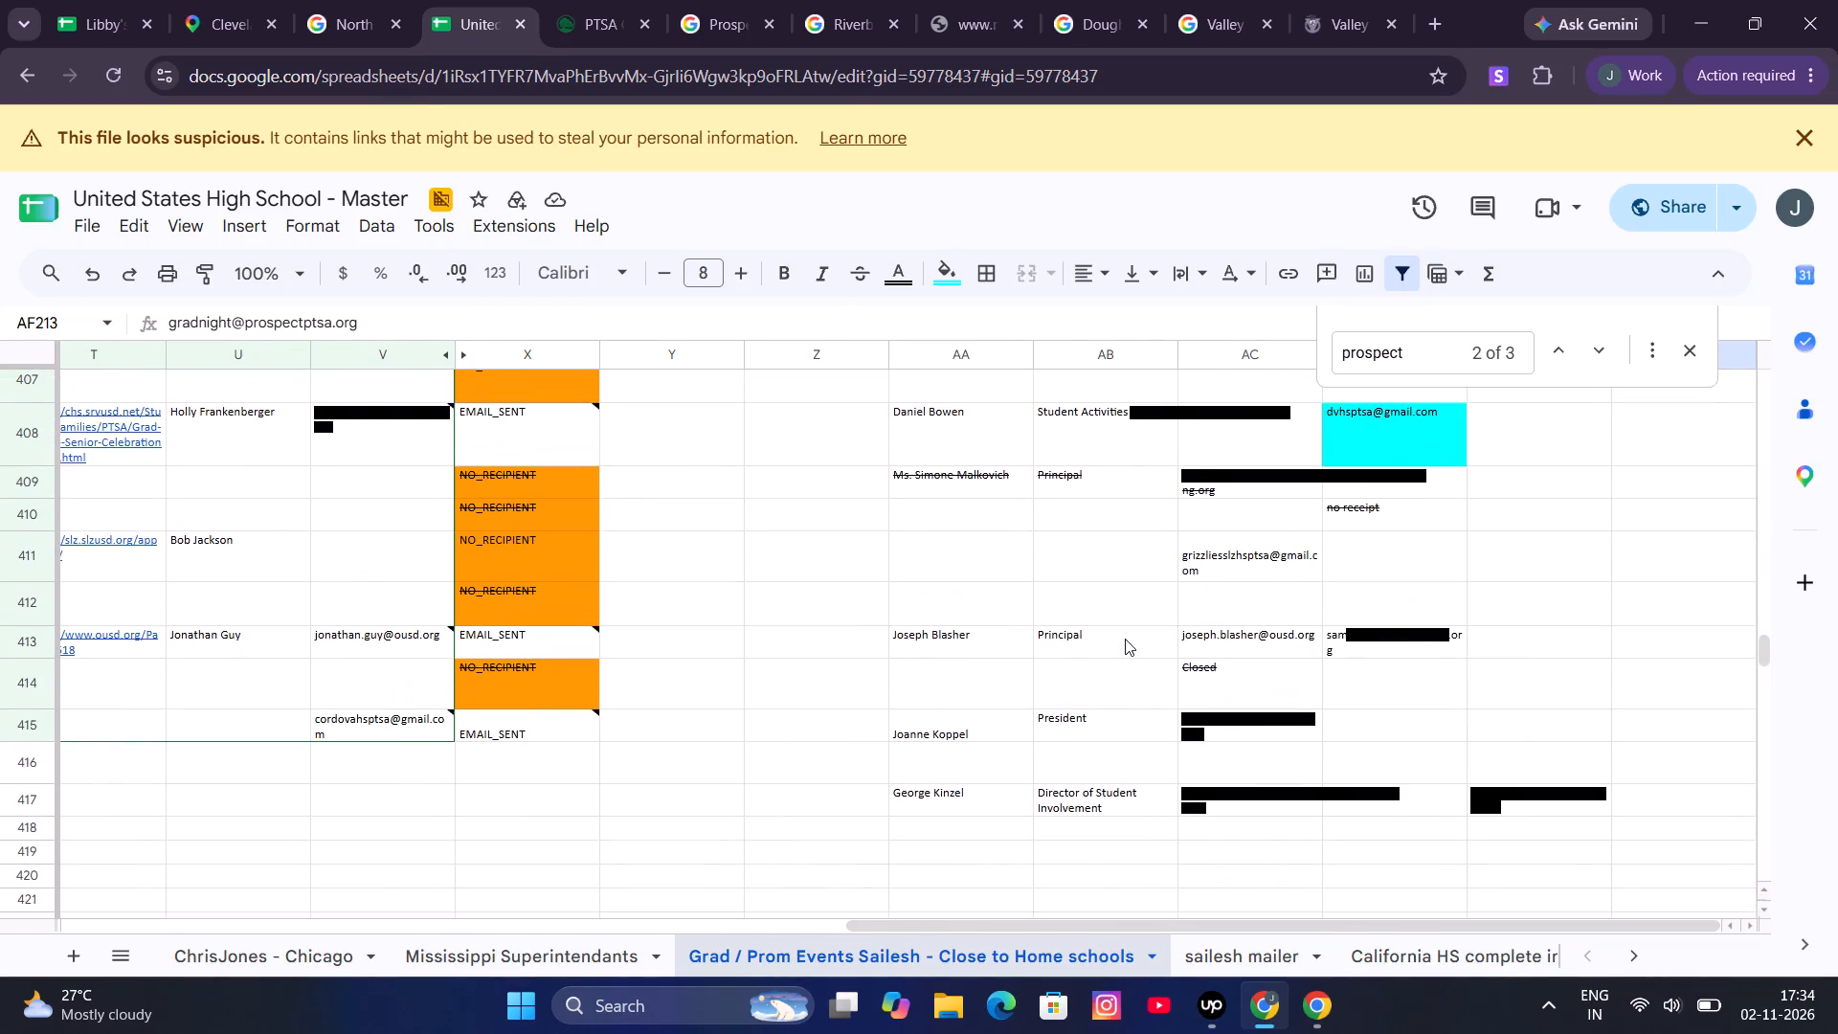
click(1689, 352)
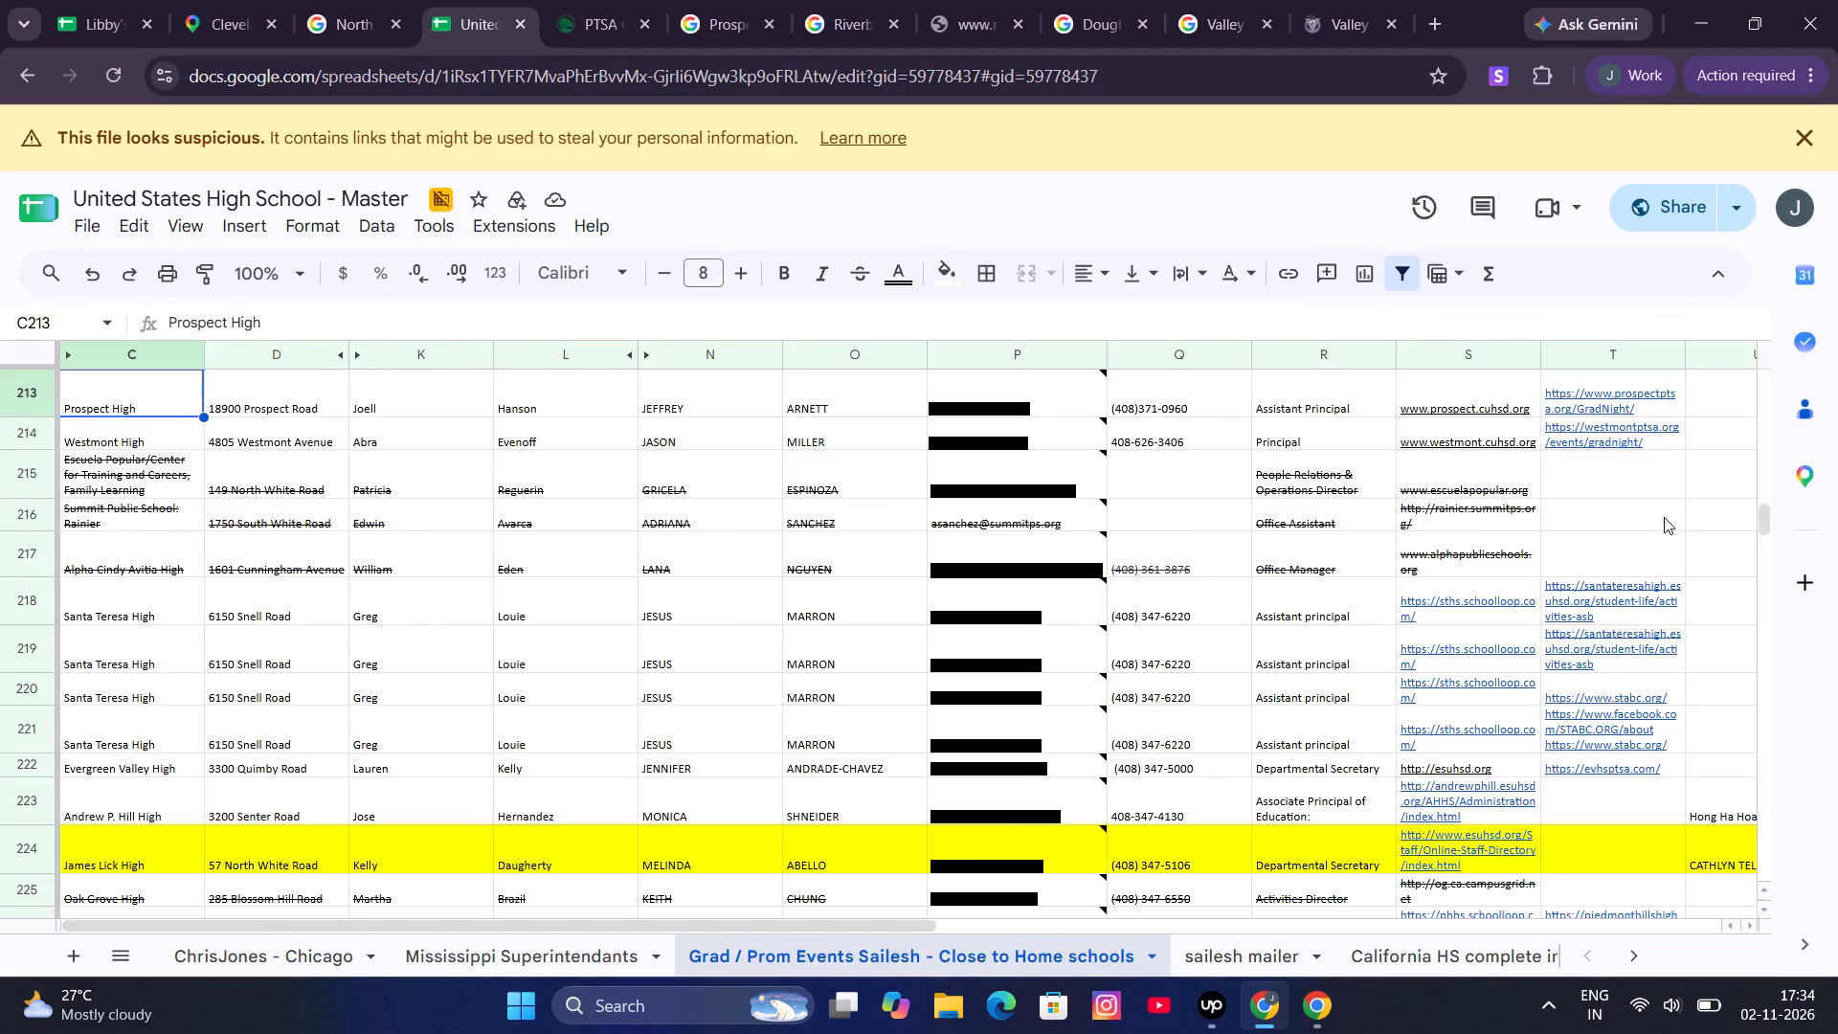
Locate row 397 for the school at 6300 Ehrhardt Avenue and check its red-highlighted Grad Nite contact email and the adjacent contact cells.
scroll(1182, 681, down, 8)
scroll(1182, 681, left, 4)
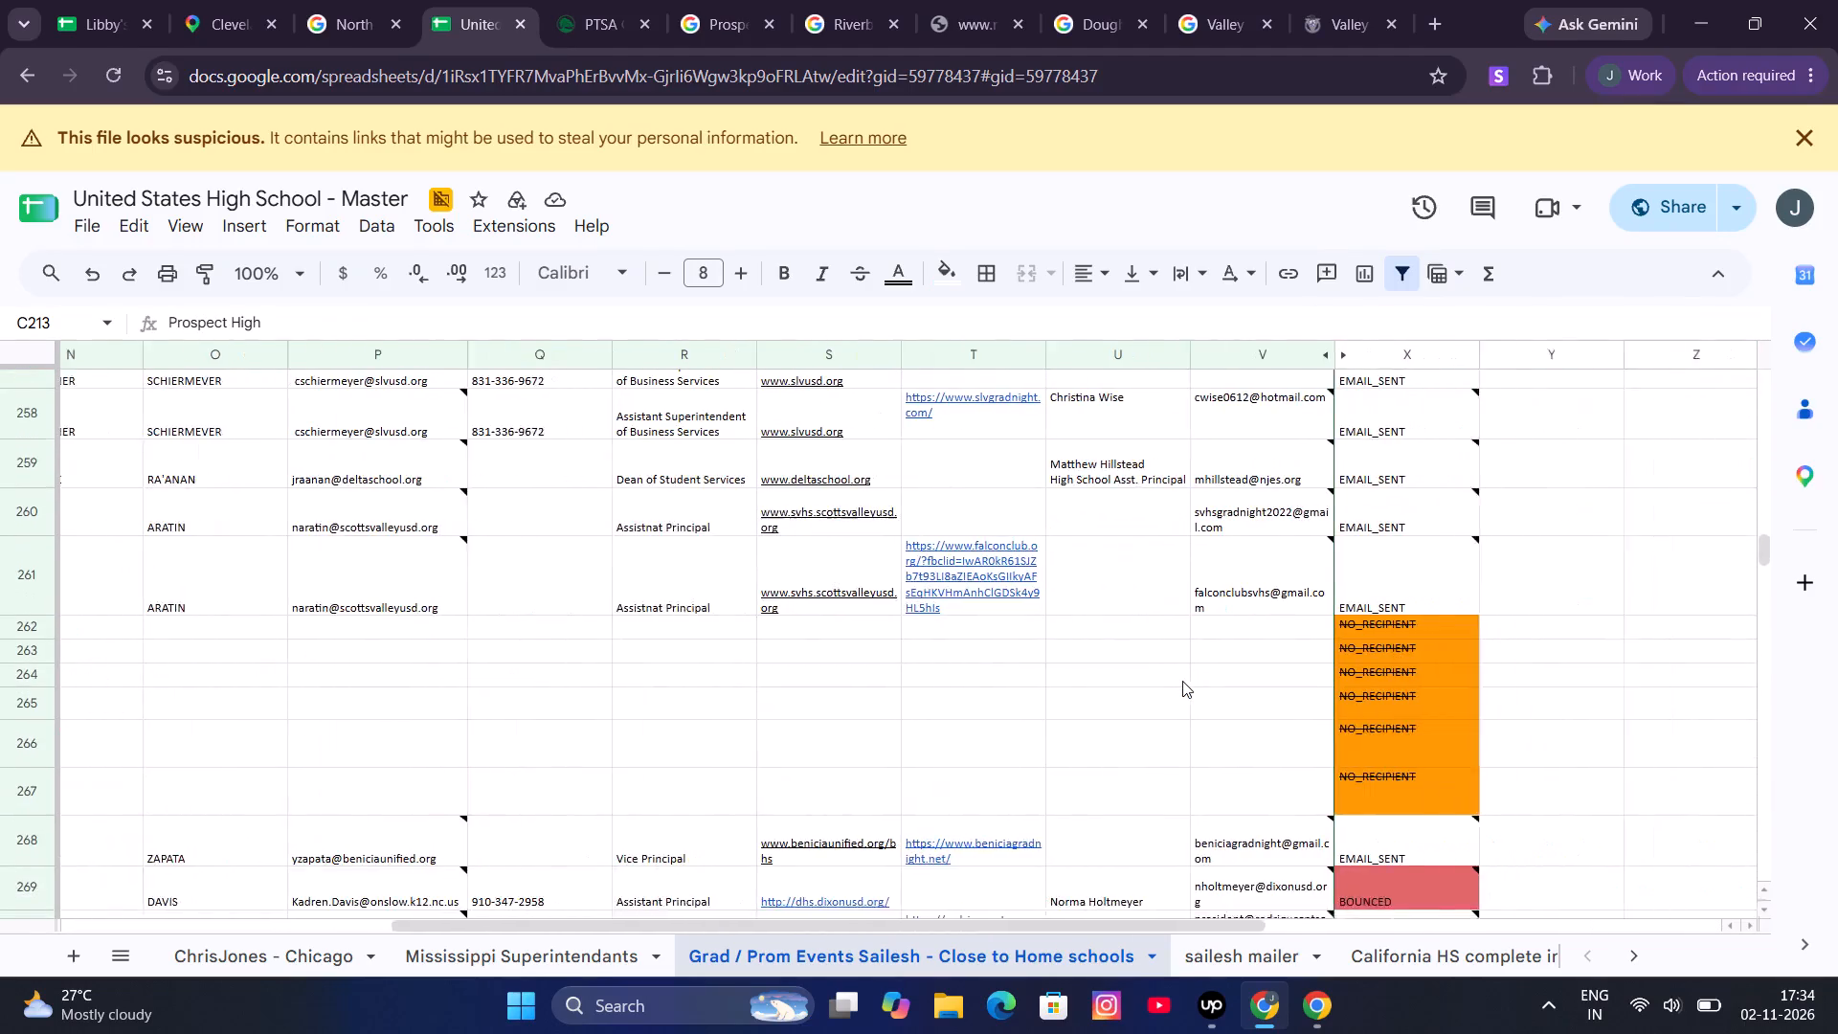
scroll(1182, 681, down, 7)
scroll(1182, 681, left, 5)
scroll(1182, 681, down, 8)
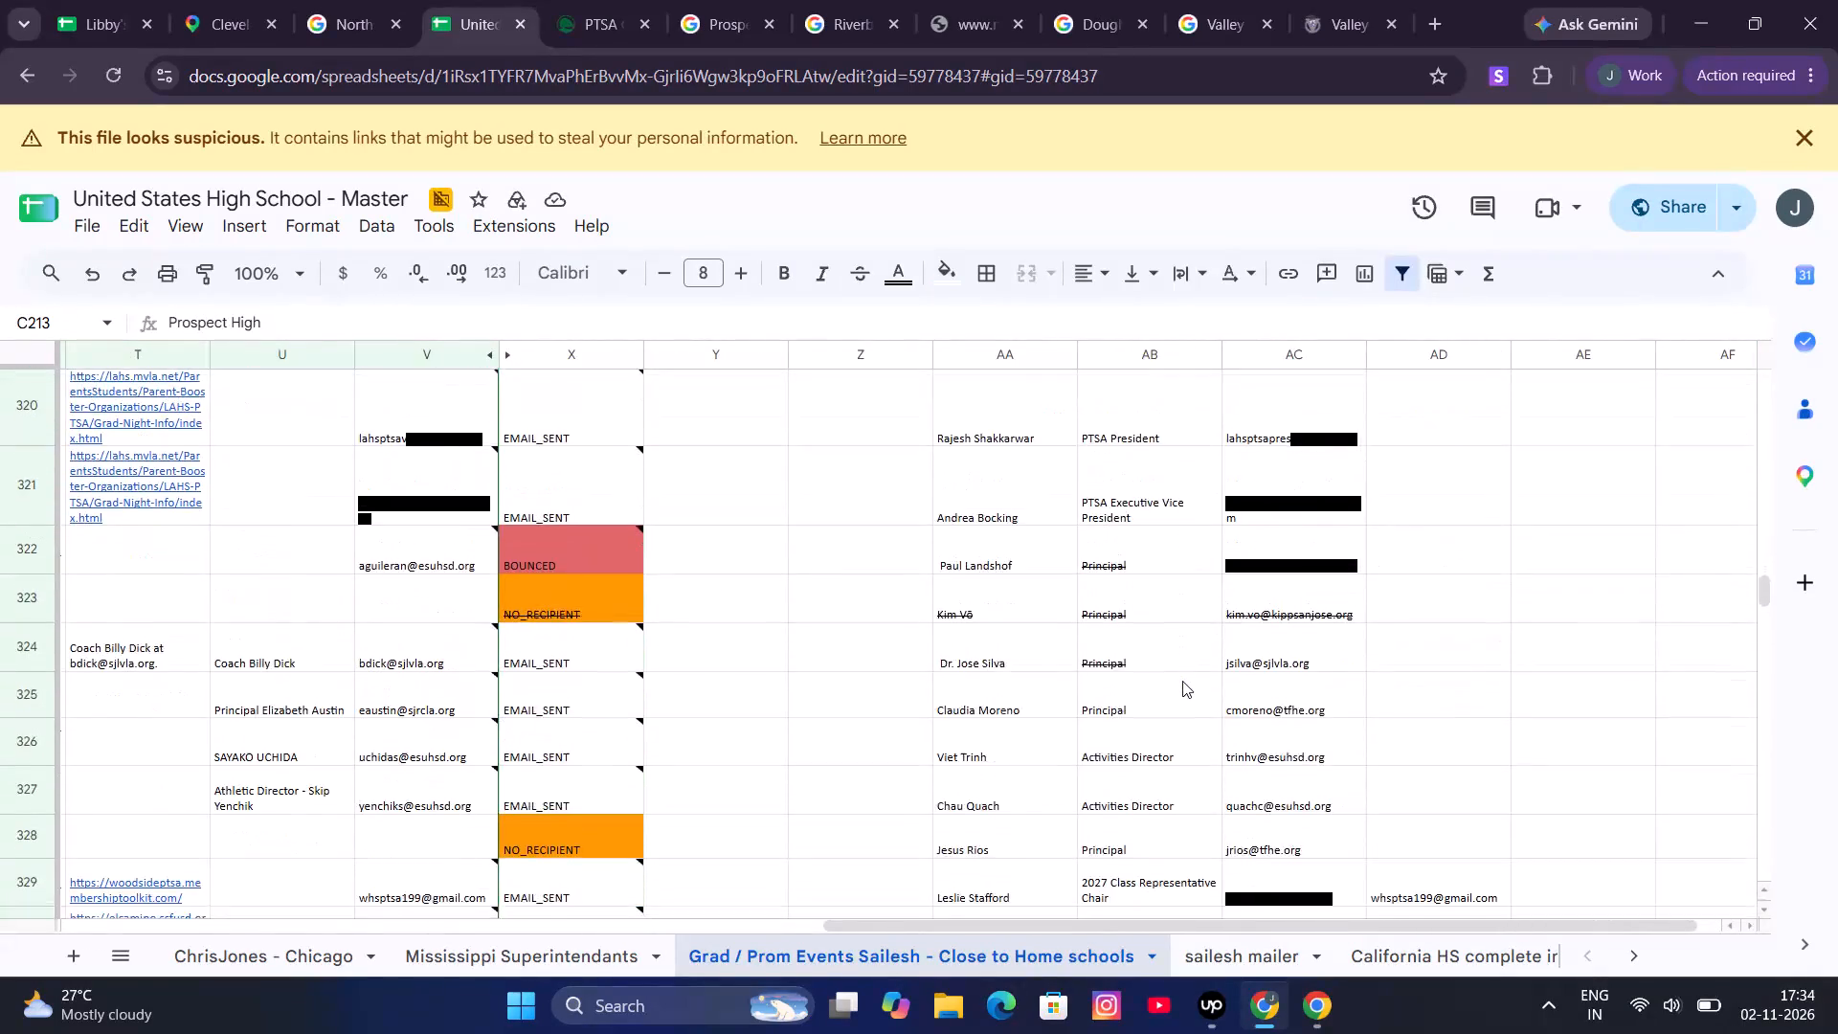
scroll(1182, 681, down, 4)
scroll(1182, 681, up, 5)
scroll(1315, 492, up, 1)
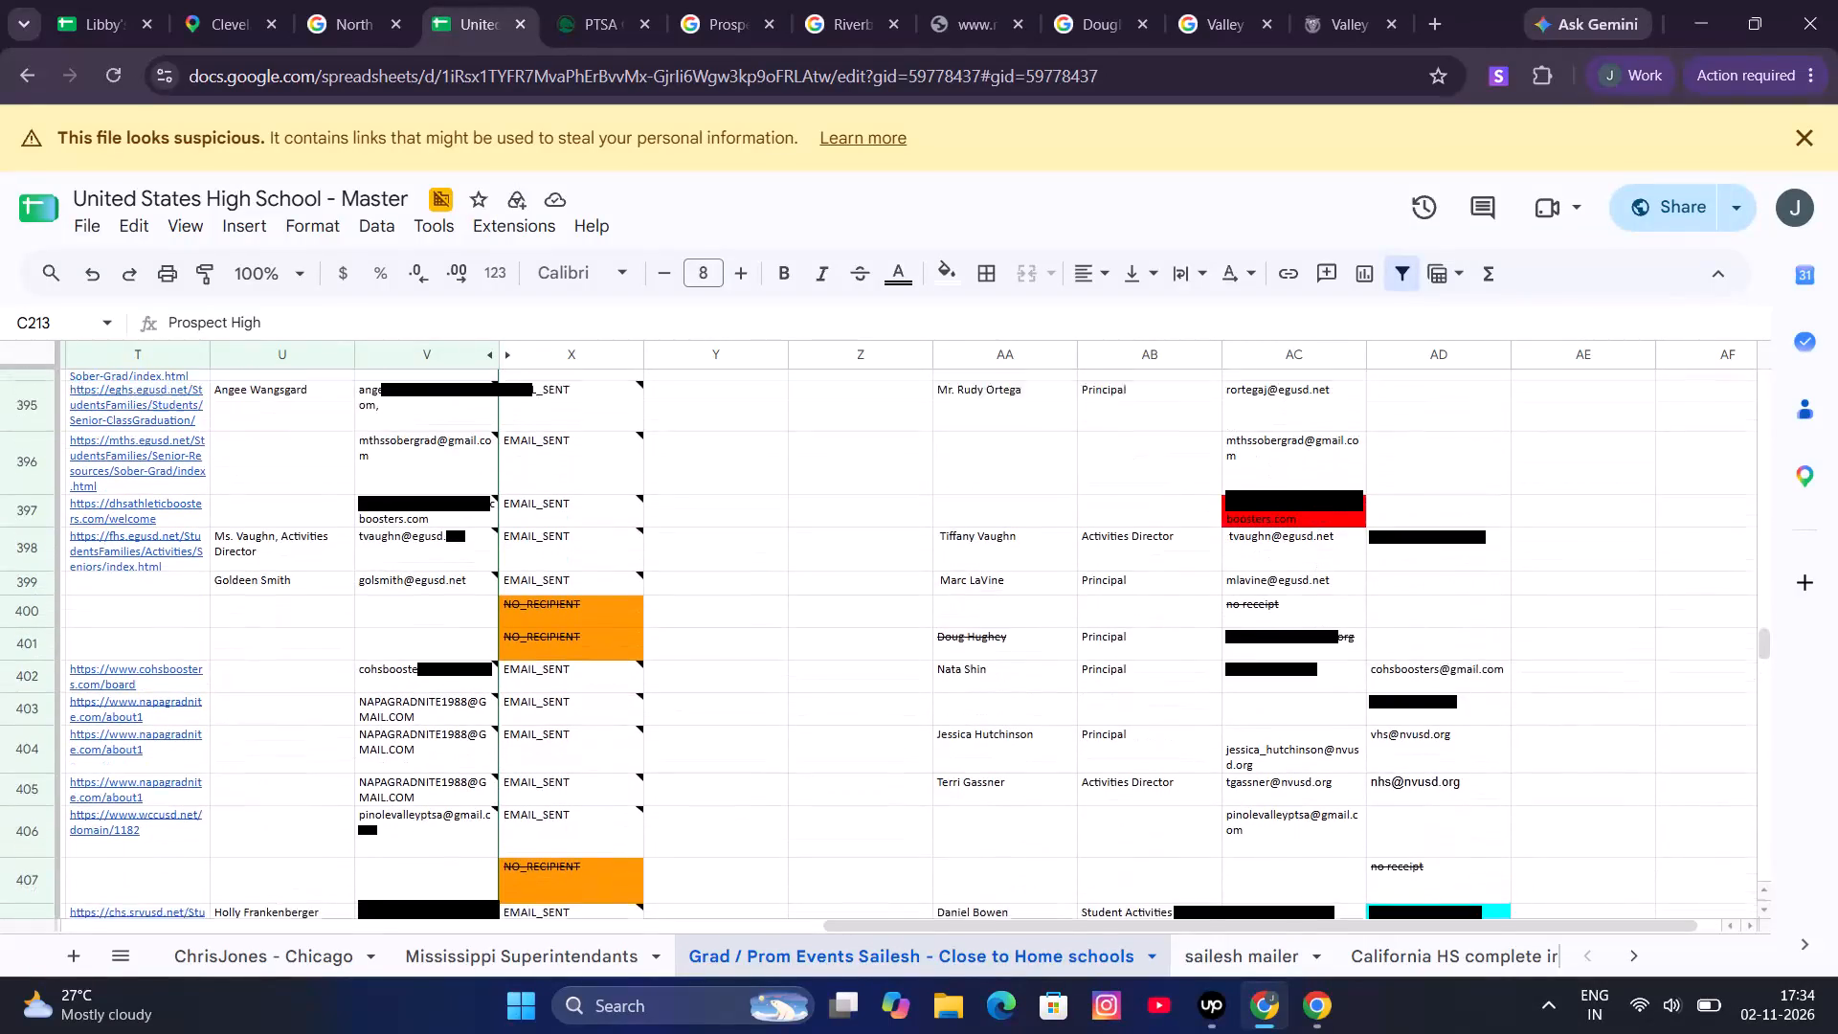
scroll(1315, 492, up, 1)
click(1301, 522)
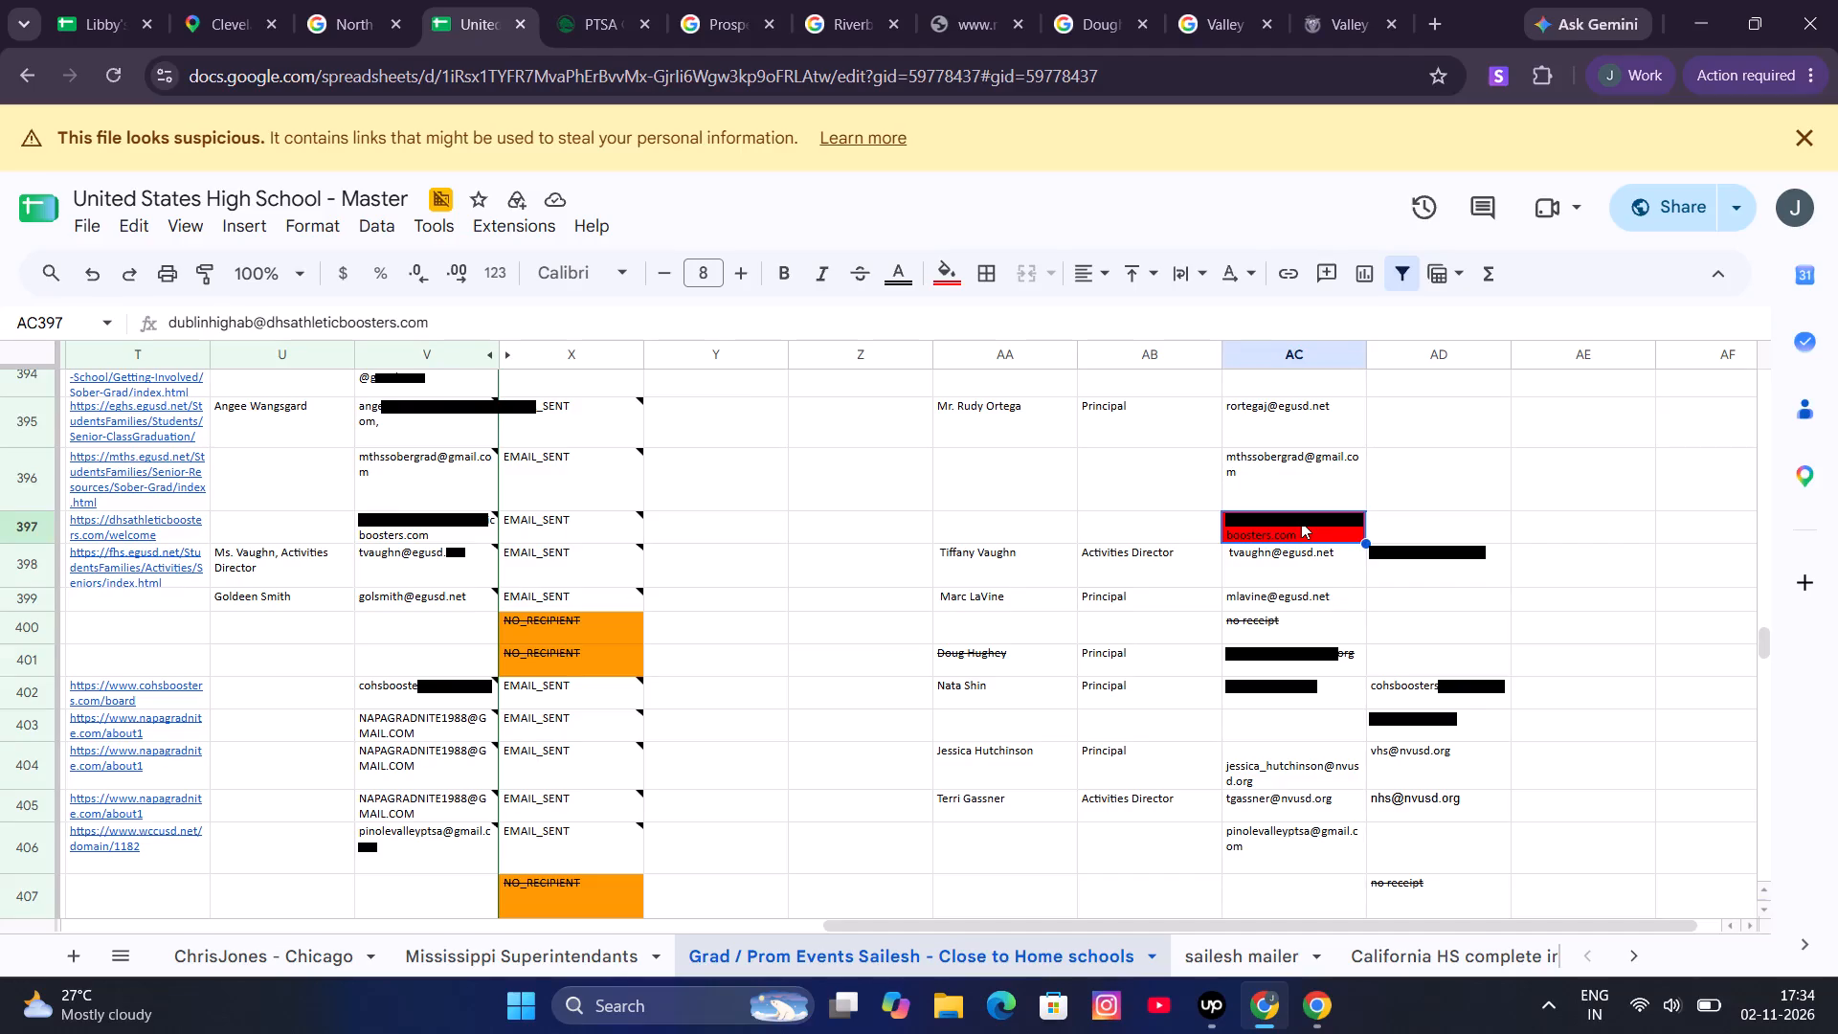
click(1406, 528)
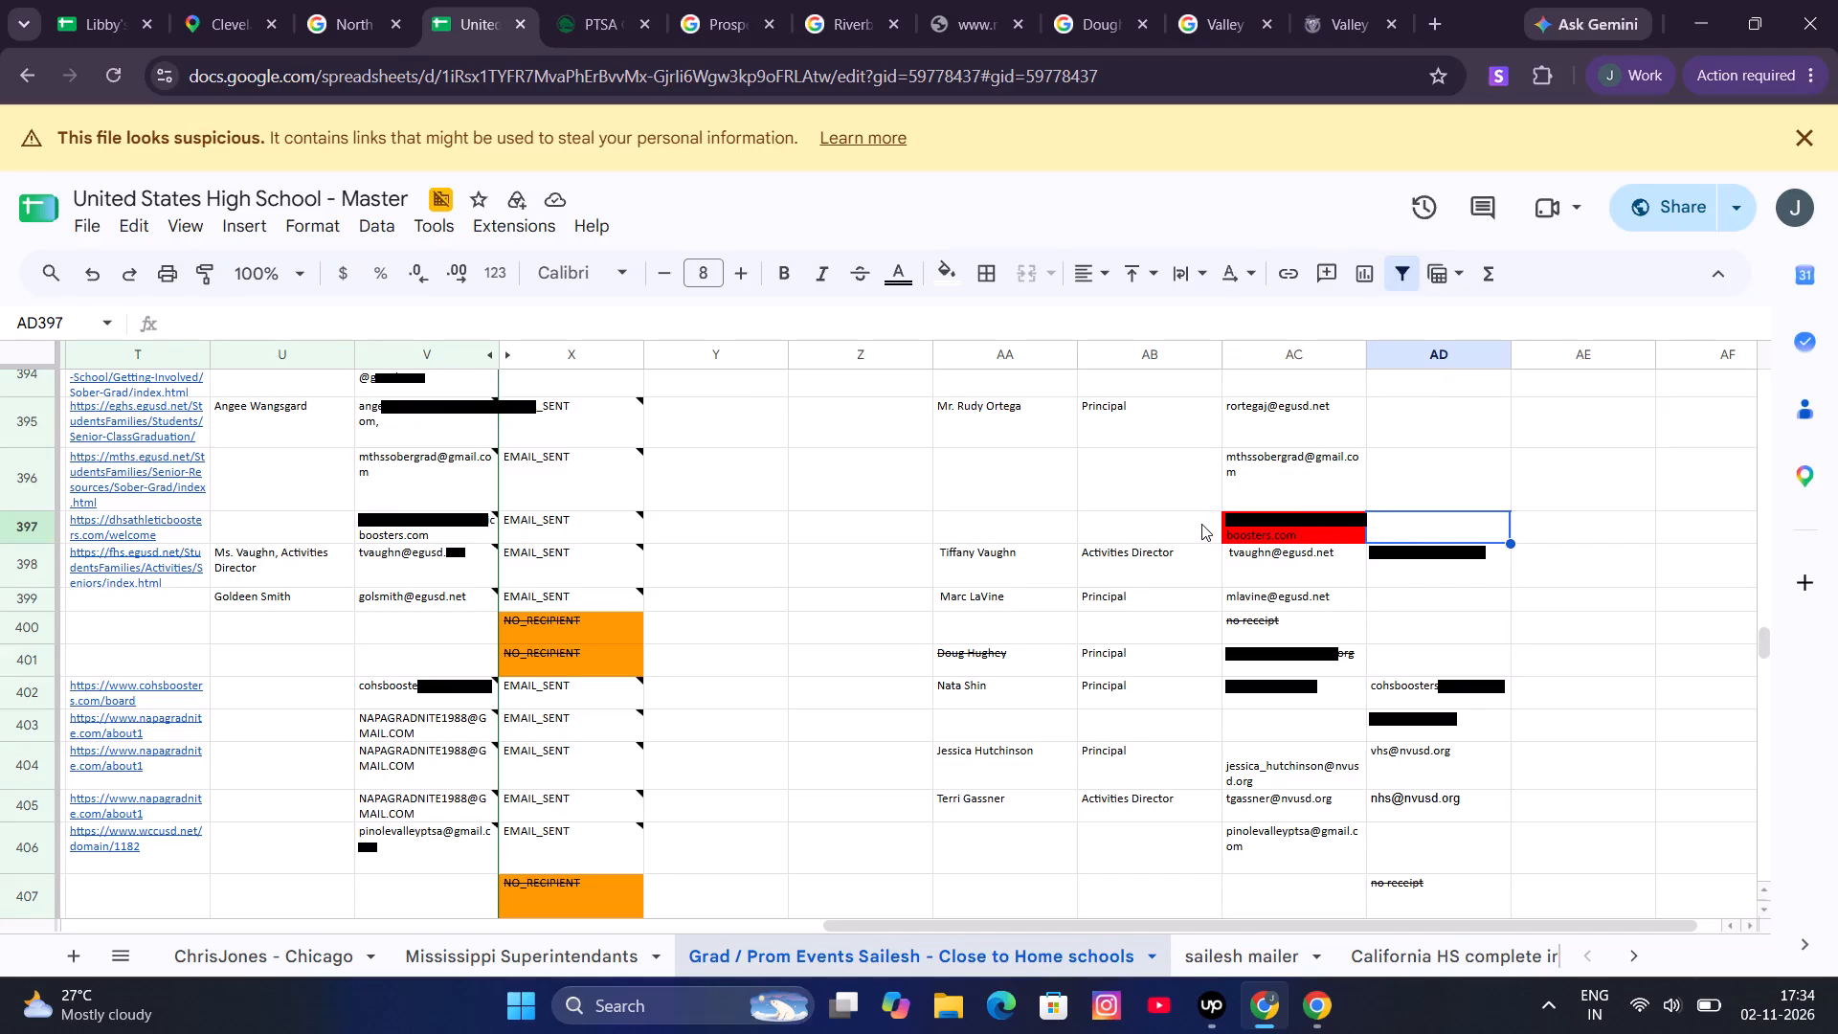
click(1158, 529)
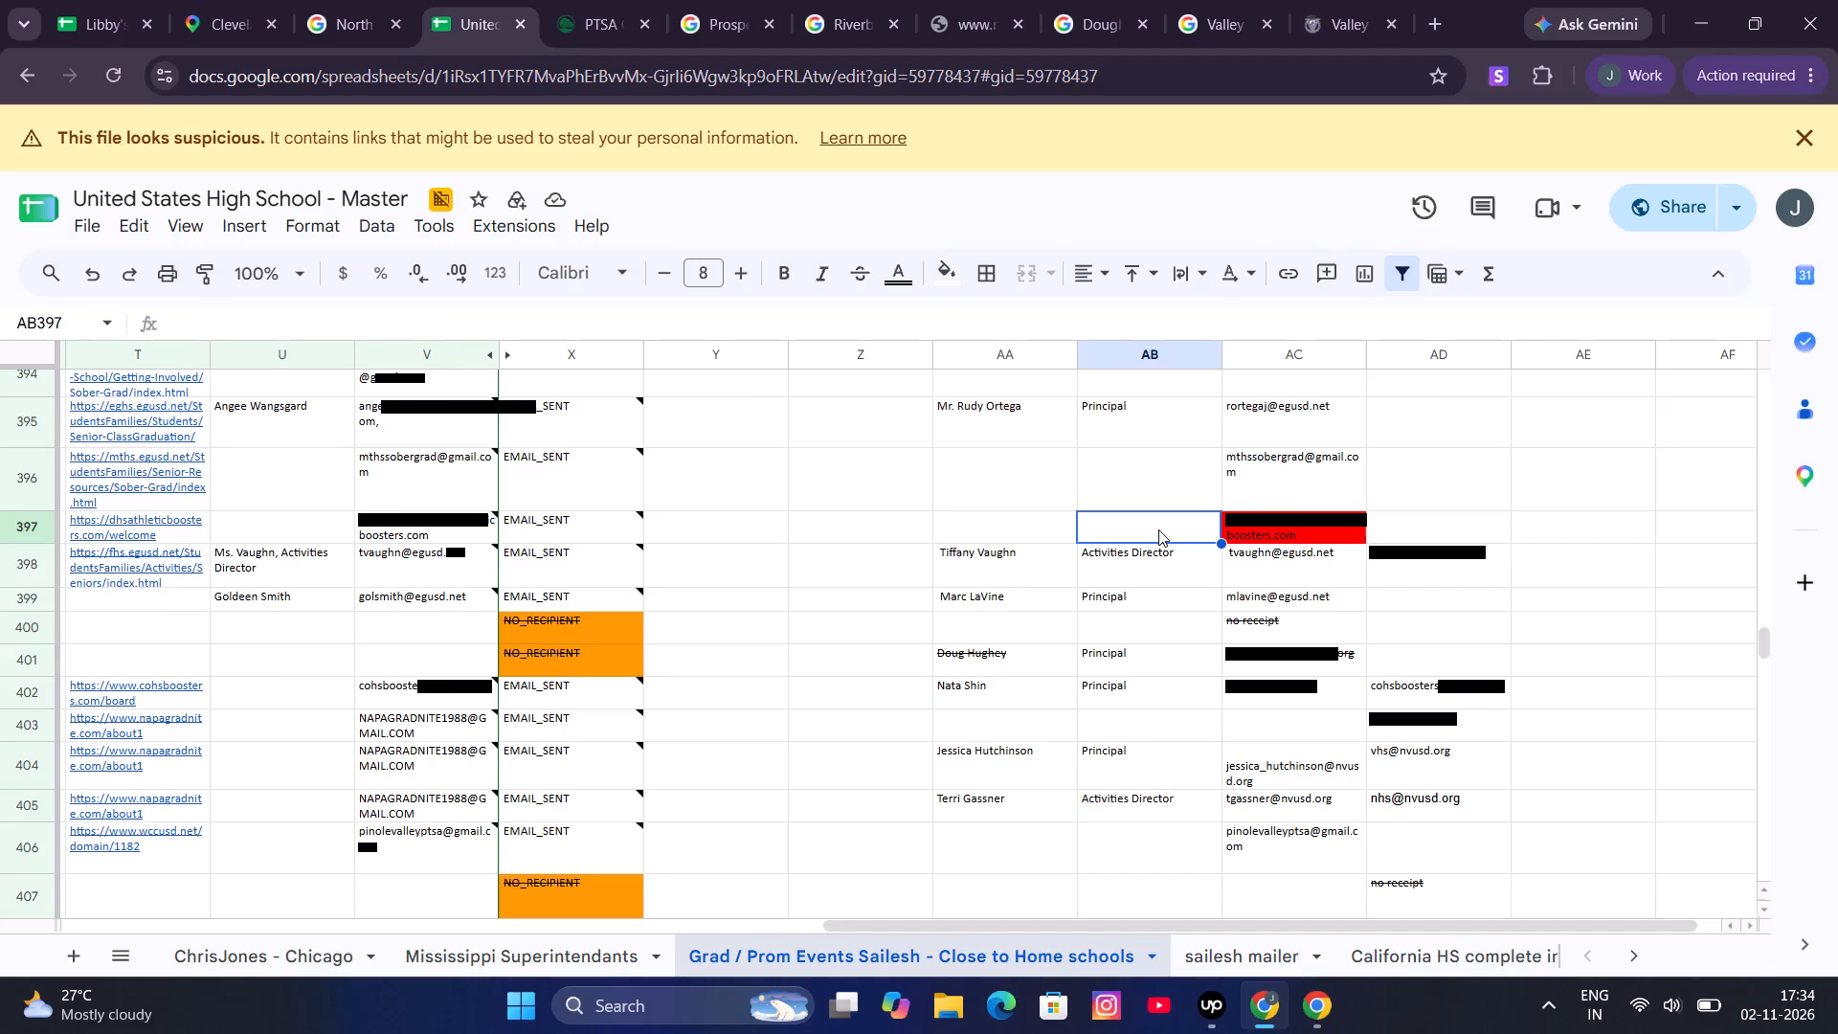
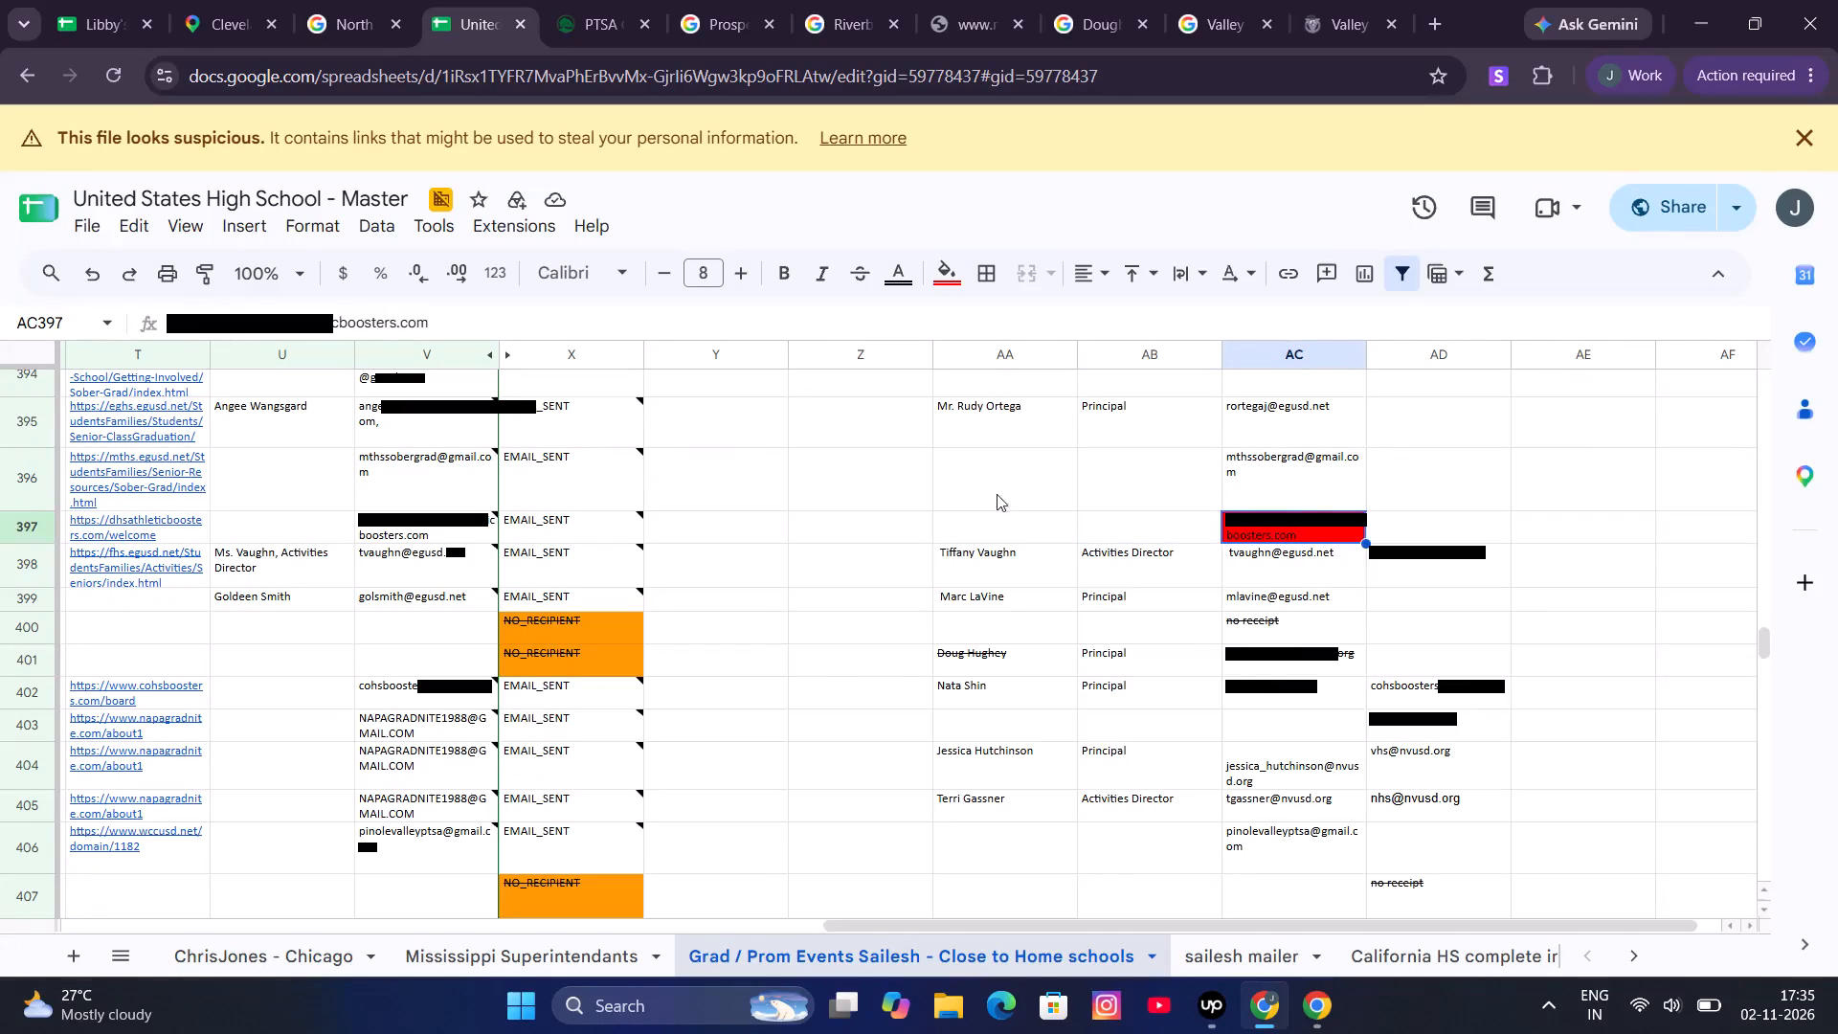
Check the contact email in column V of row 397, and revisit the Valley High search results and Main Office page.
click(399, 528)
click(1231, 28)
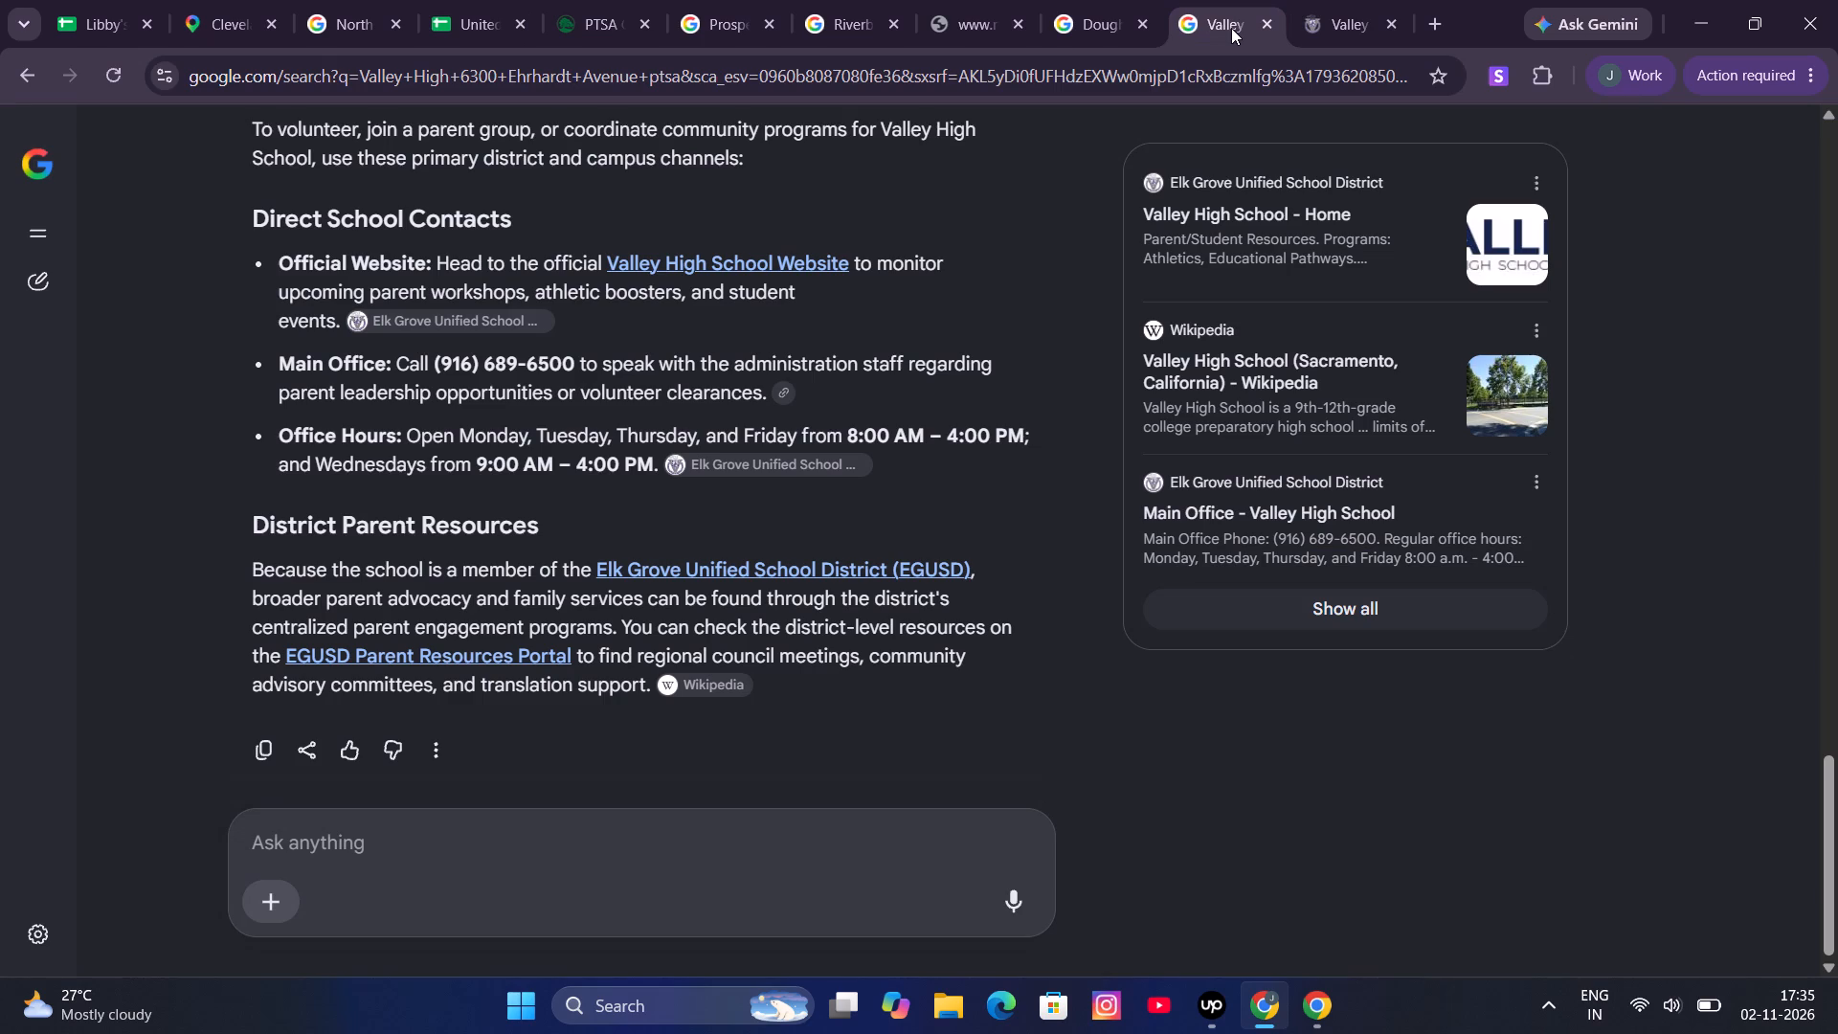
click(1339, 0)
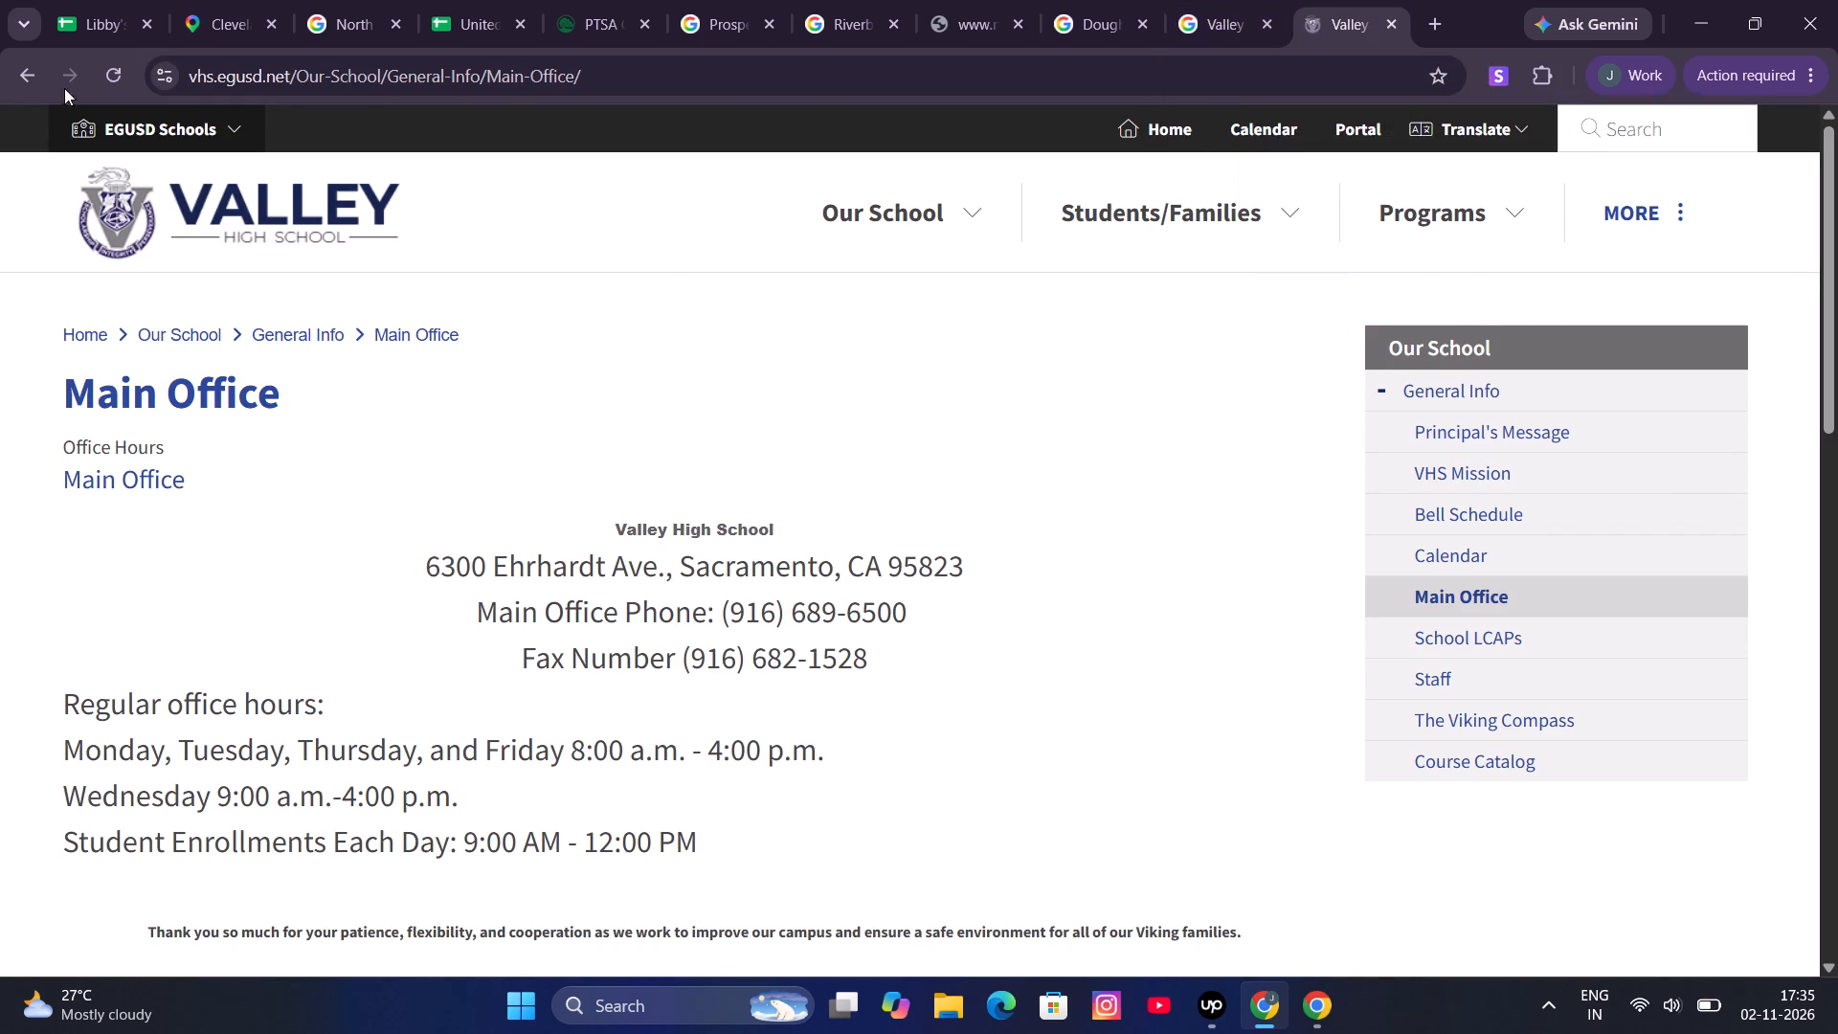
click(94, 31)
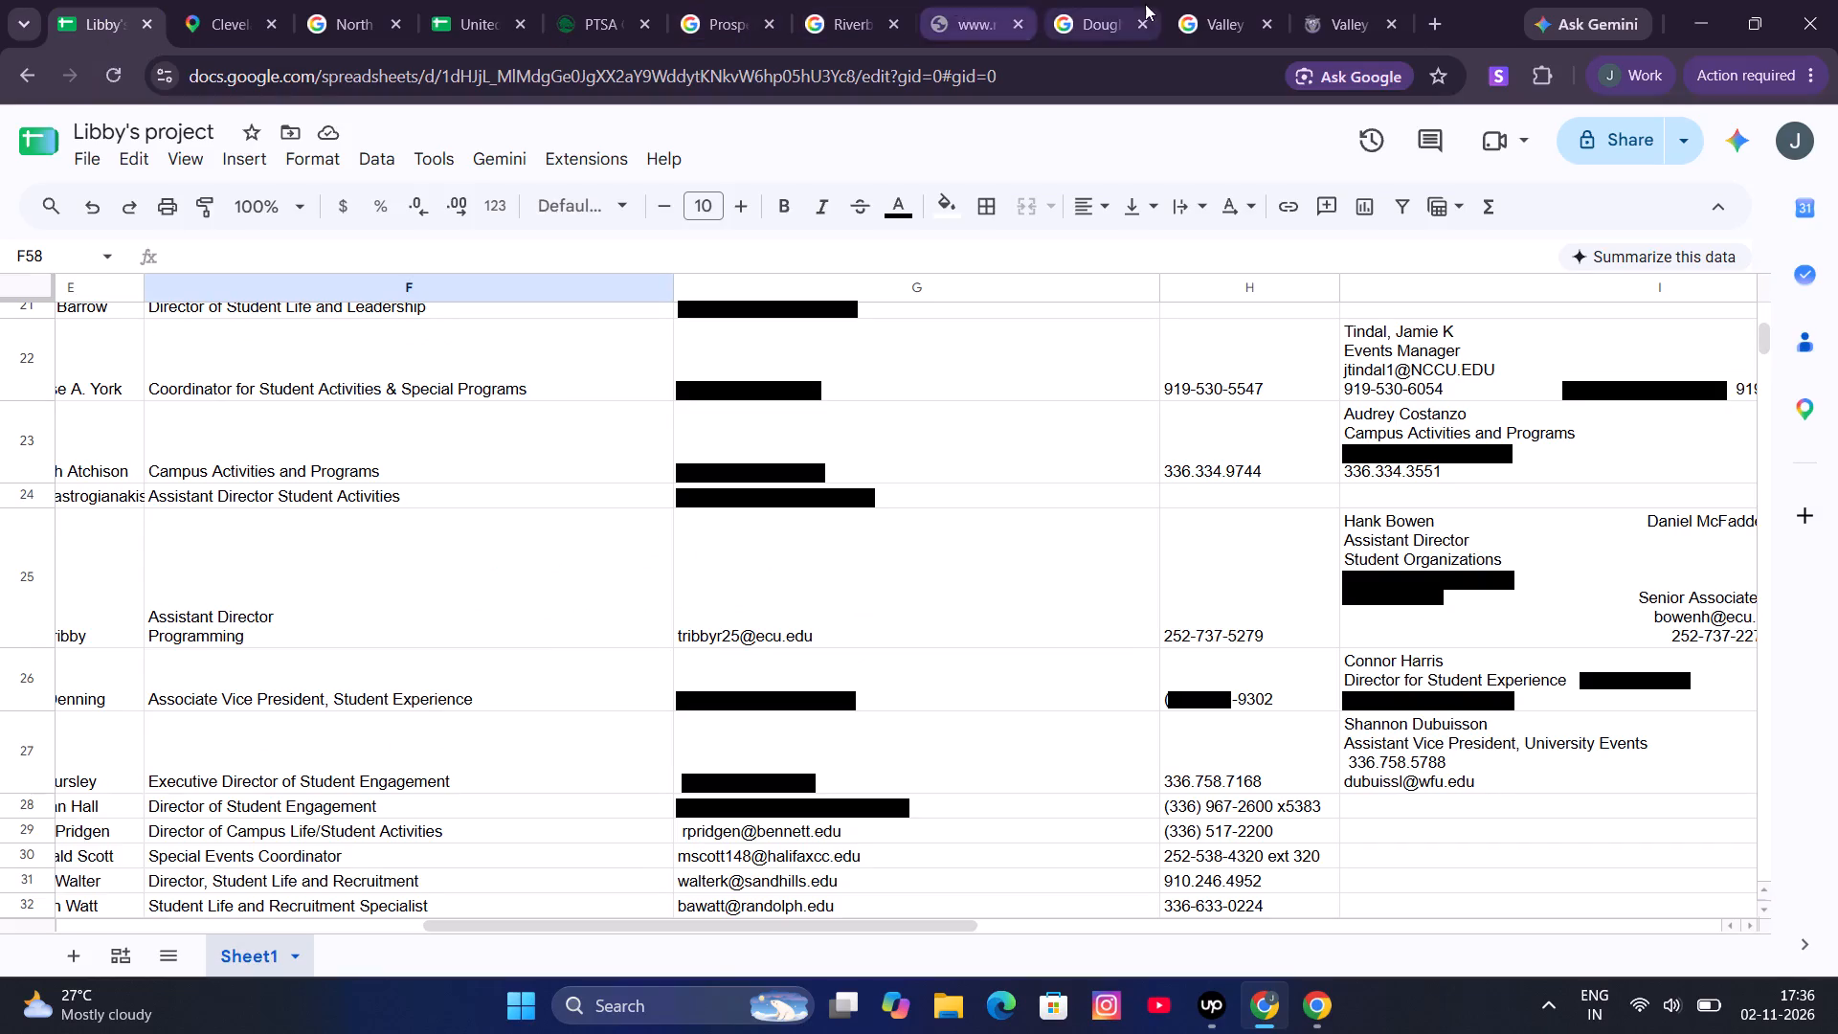
click(1356, 17)
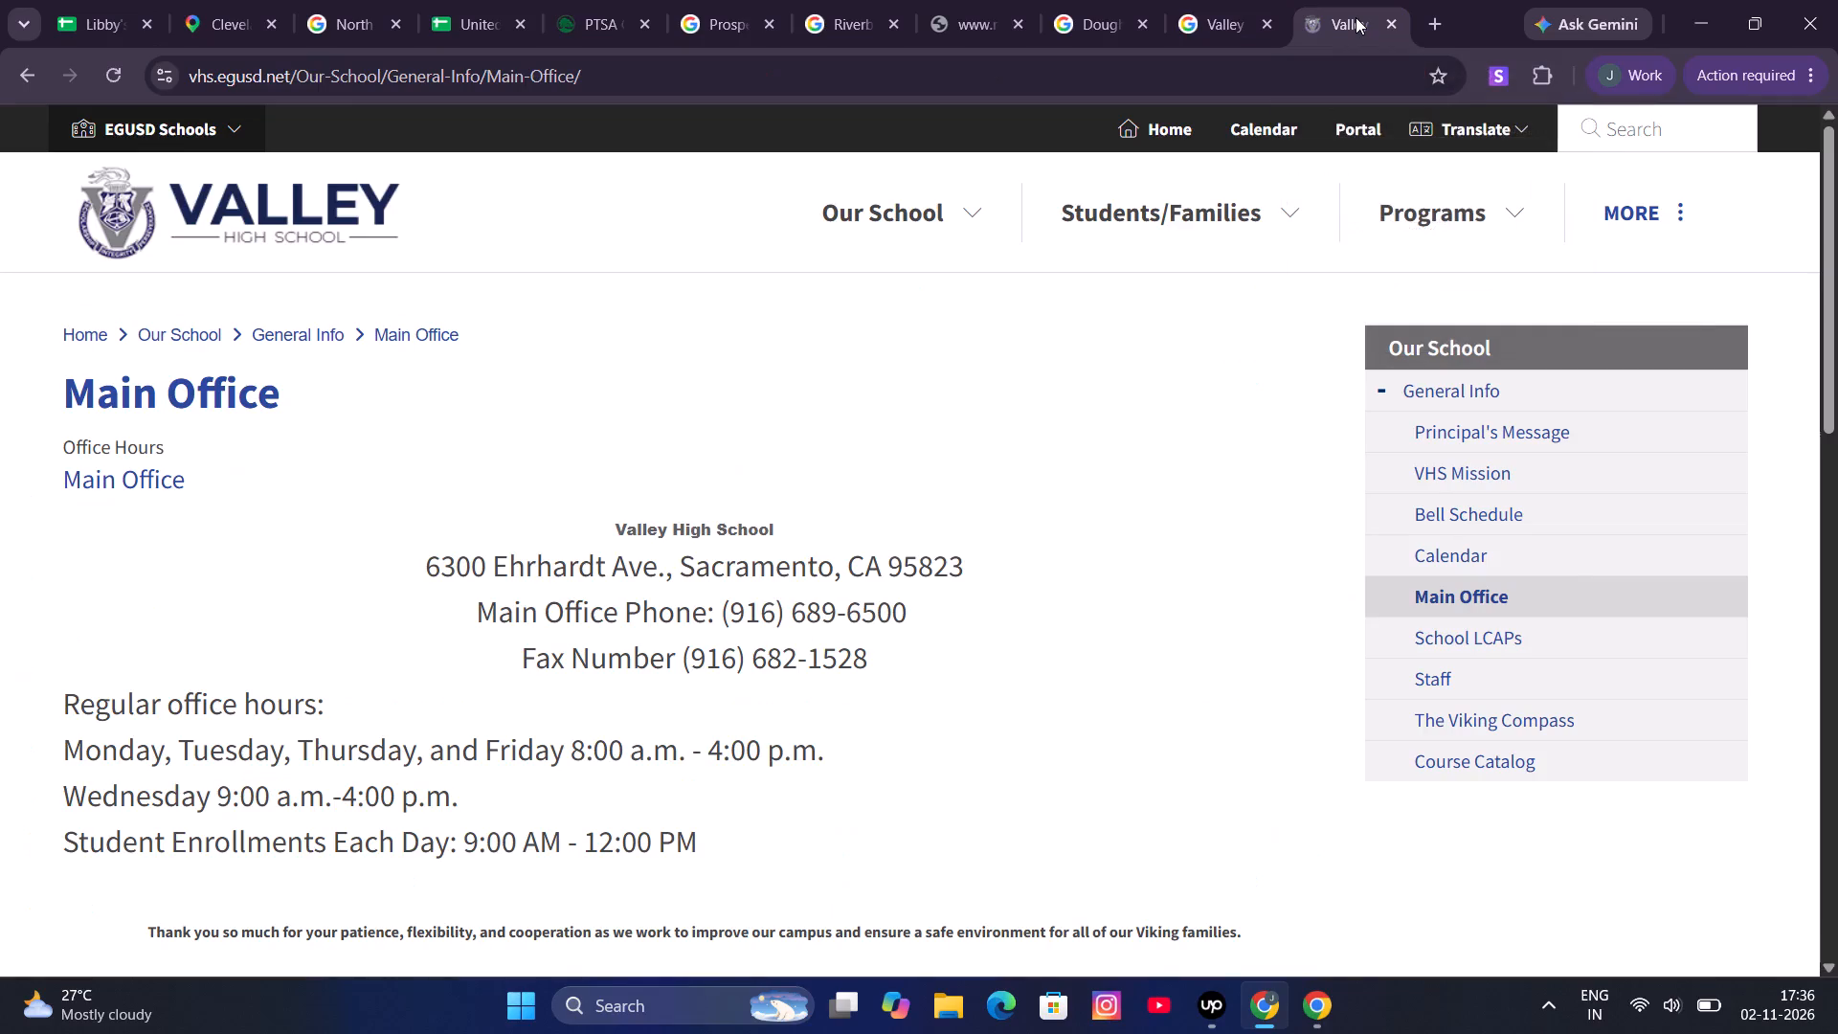
click(47, 1)
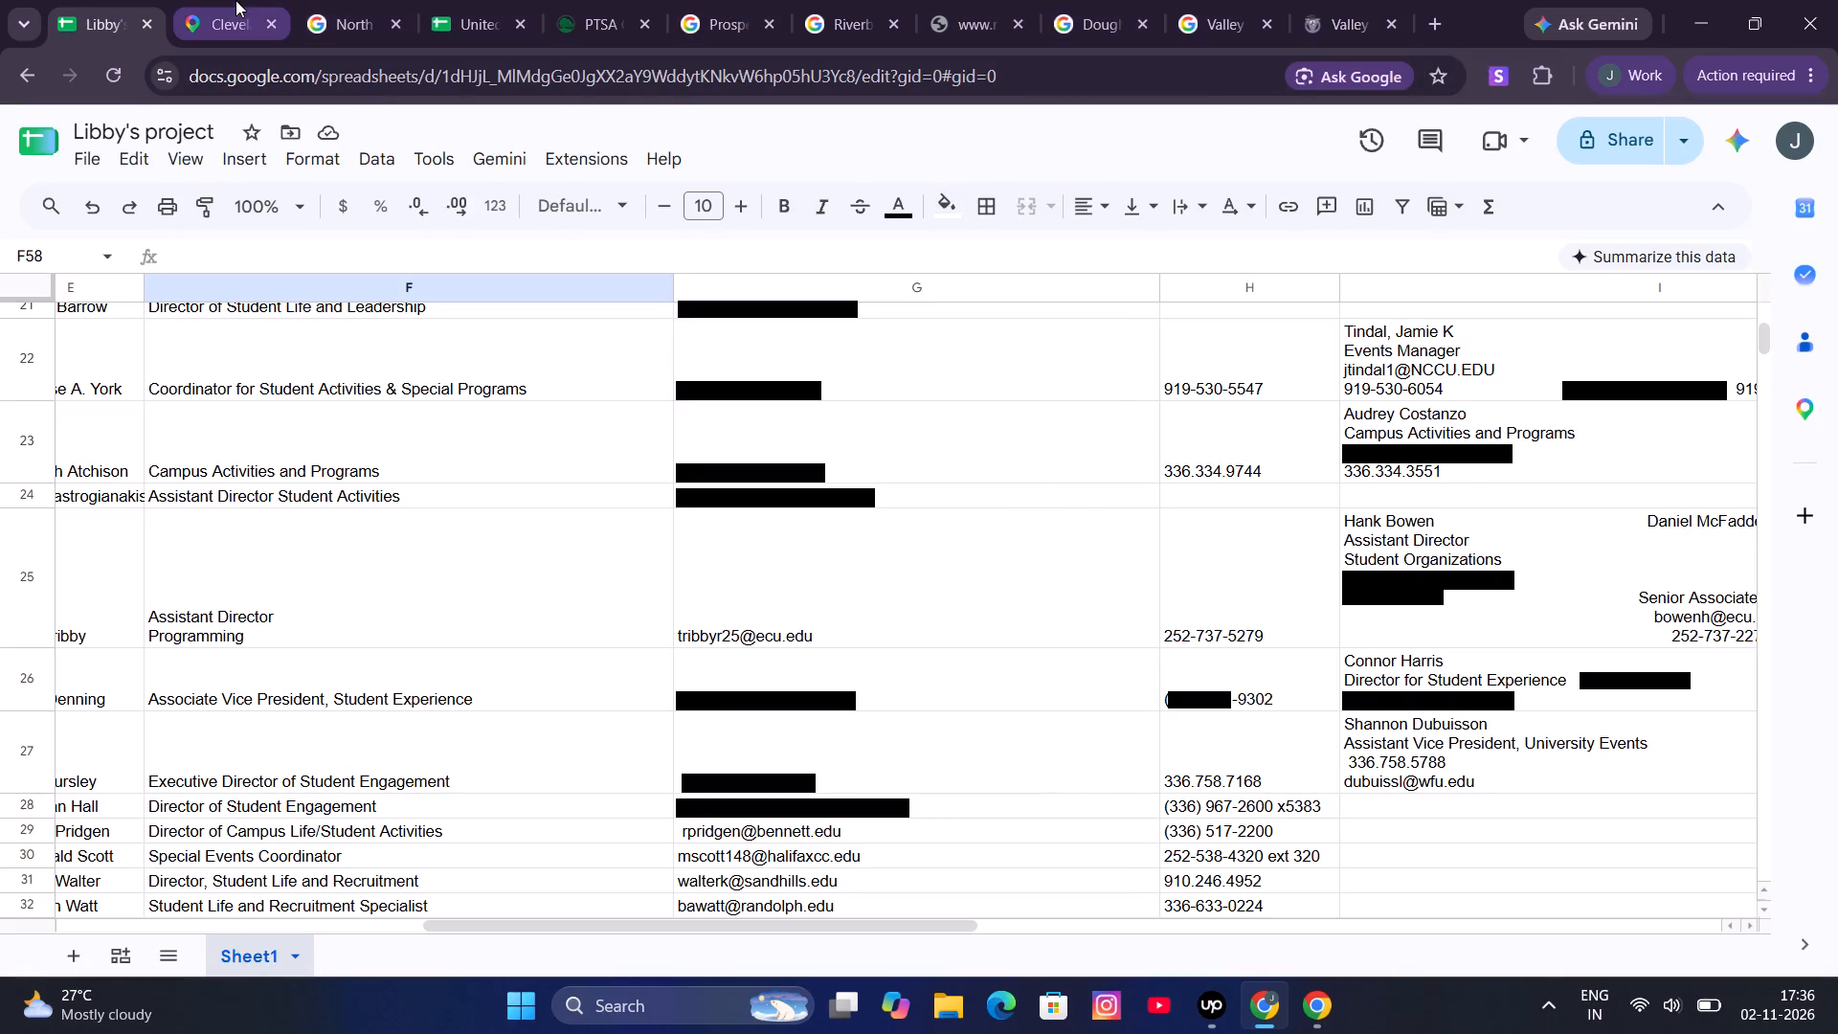
click(470, 34)
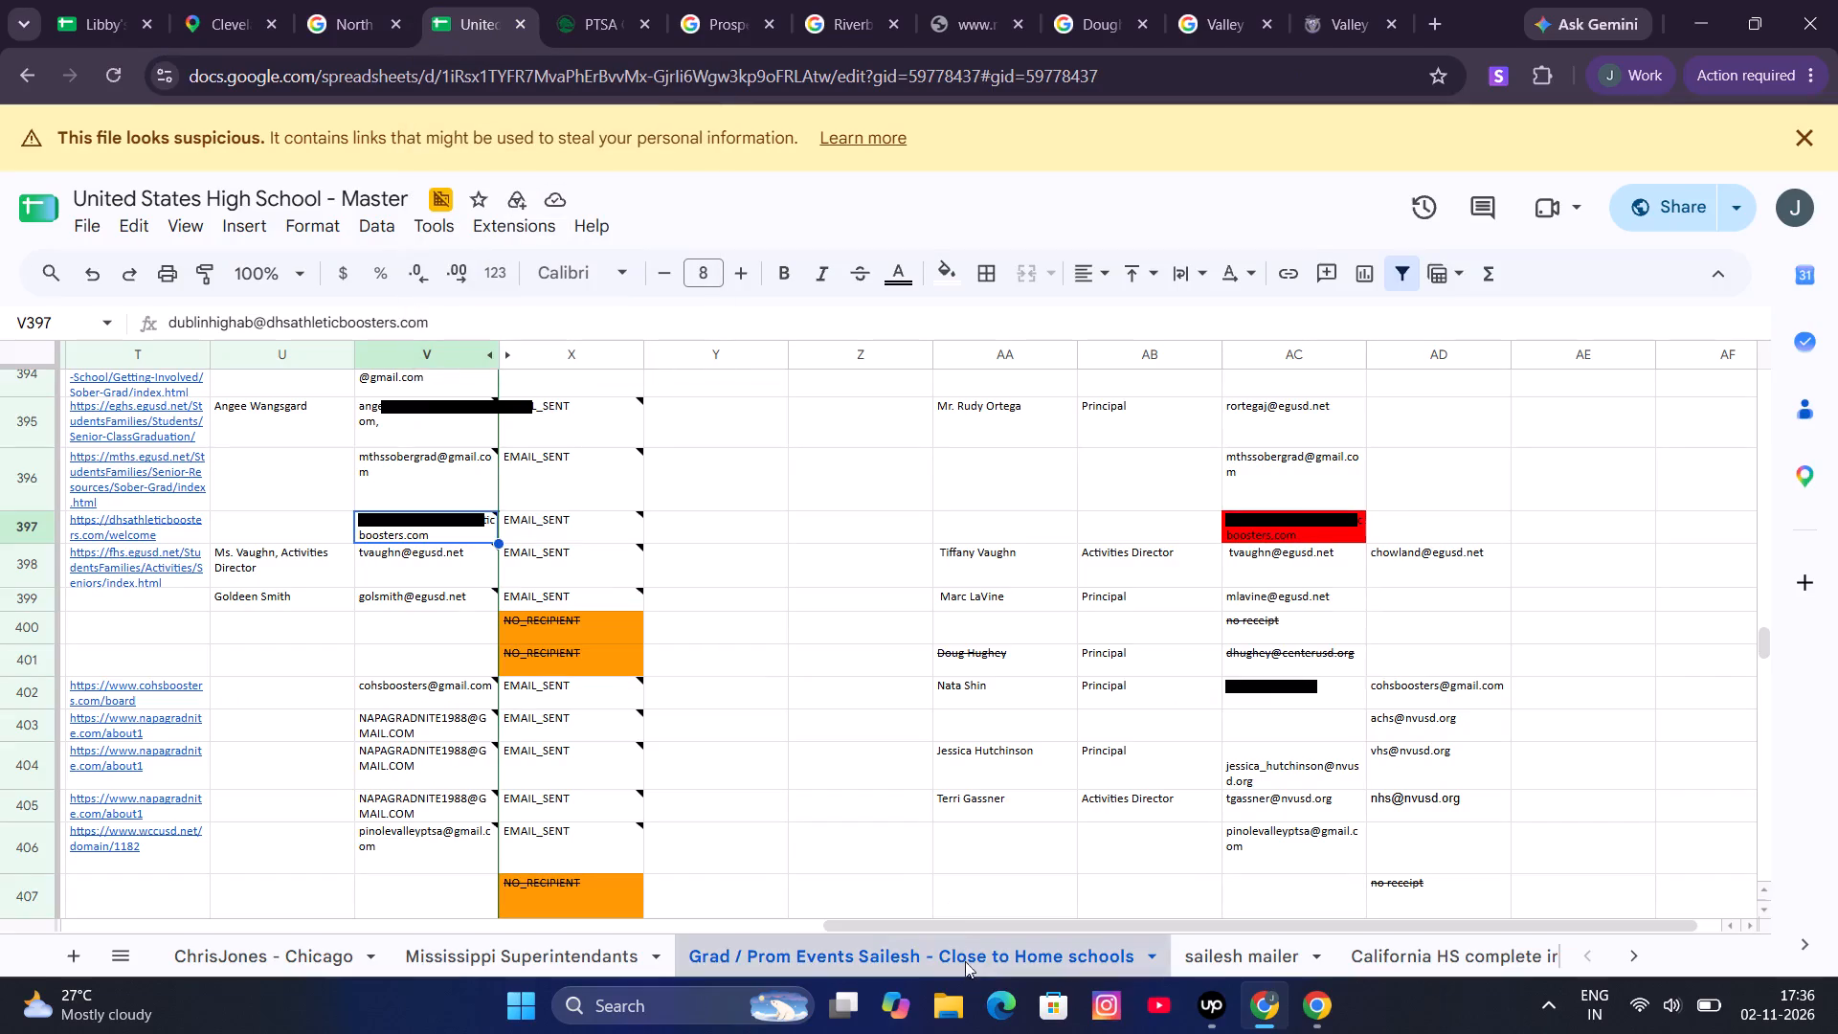
On the California HS complete info sheet, delete the red-highlighted secondary contact in row 161 and set the cell's fill to white.
click(1375, 962)
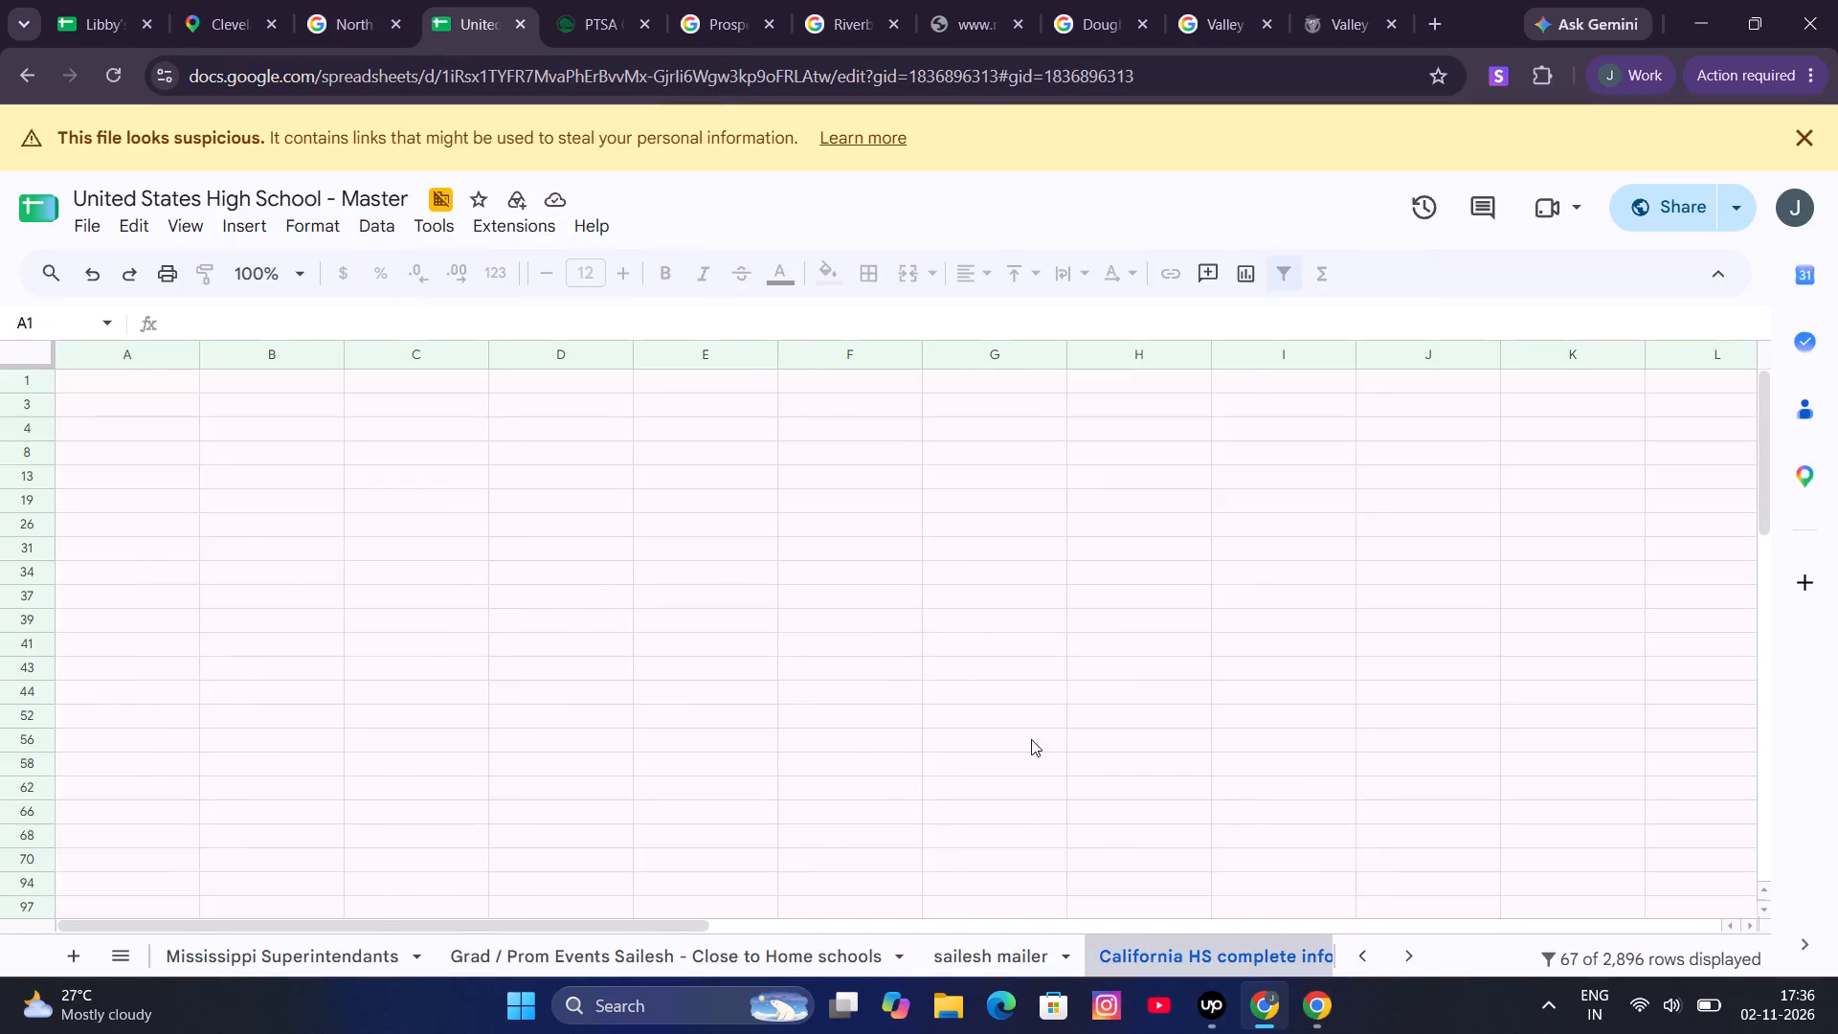
scroll(1054, 686, down, 2)
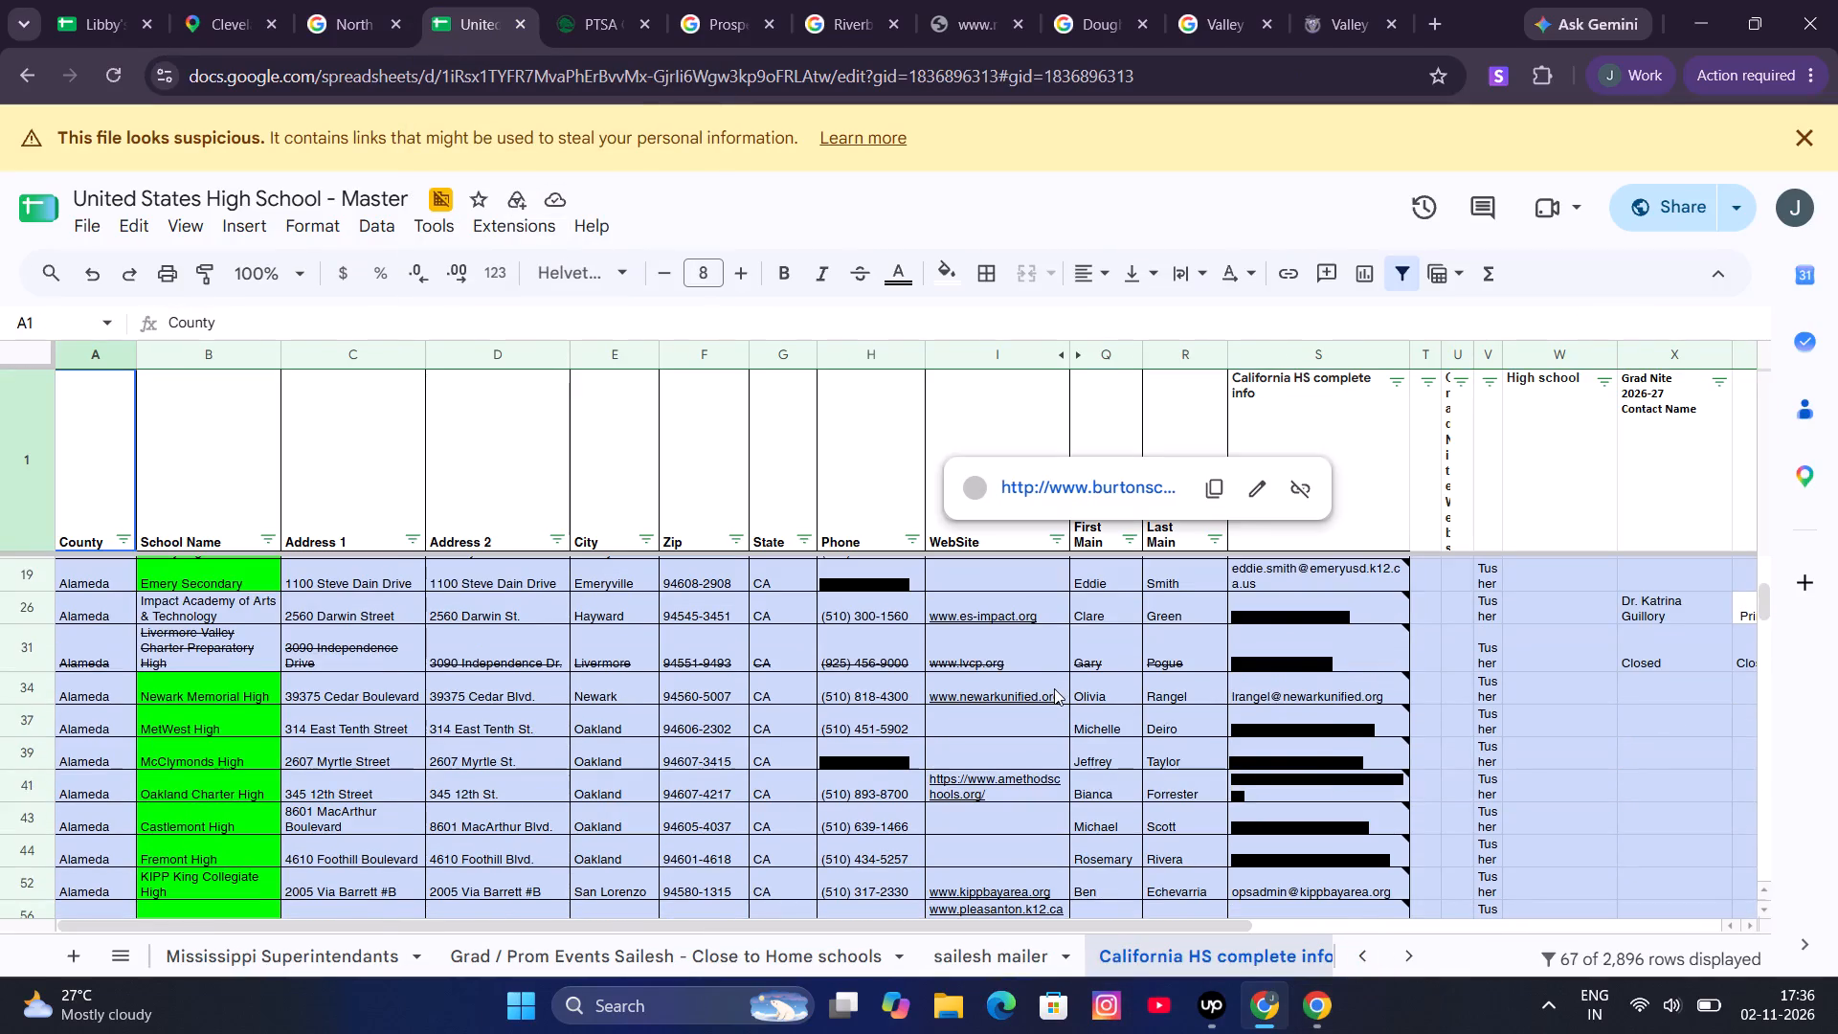
scroll(1054, 688, left, 10)
scroll(1054, 688, up, 1)
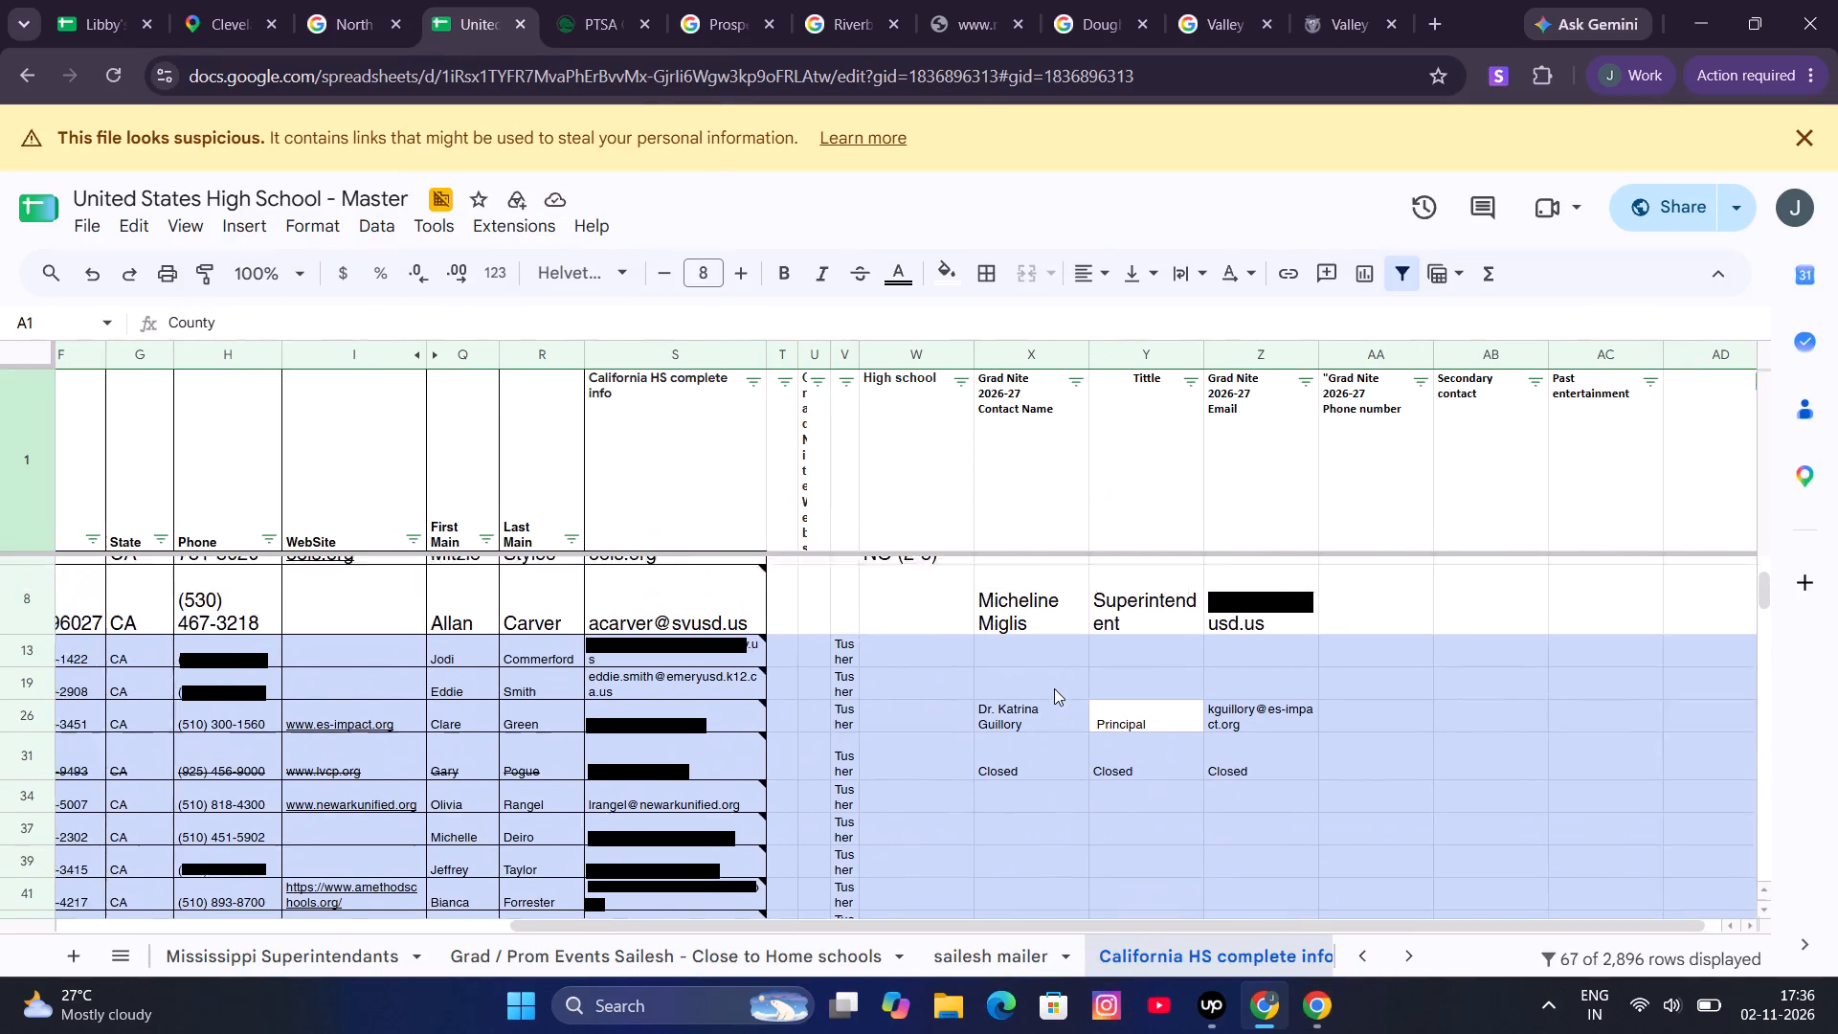
scroll(1054, 688, up, 5)
scroll(1054, 688, down, 6)
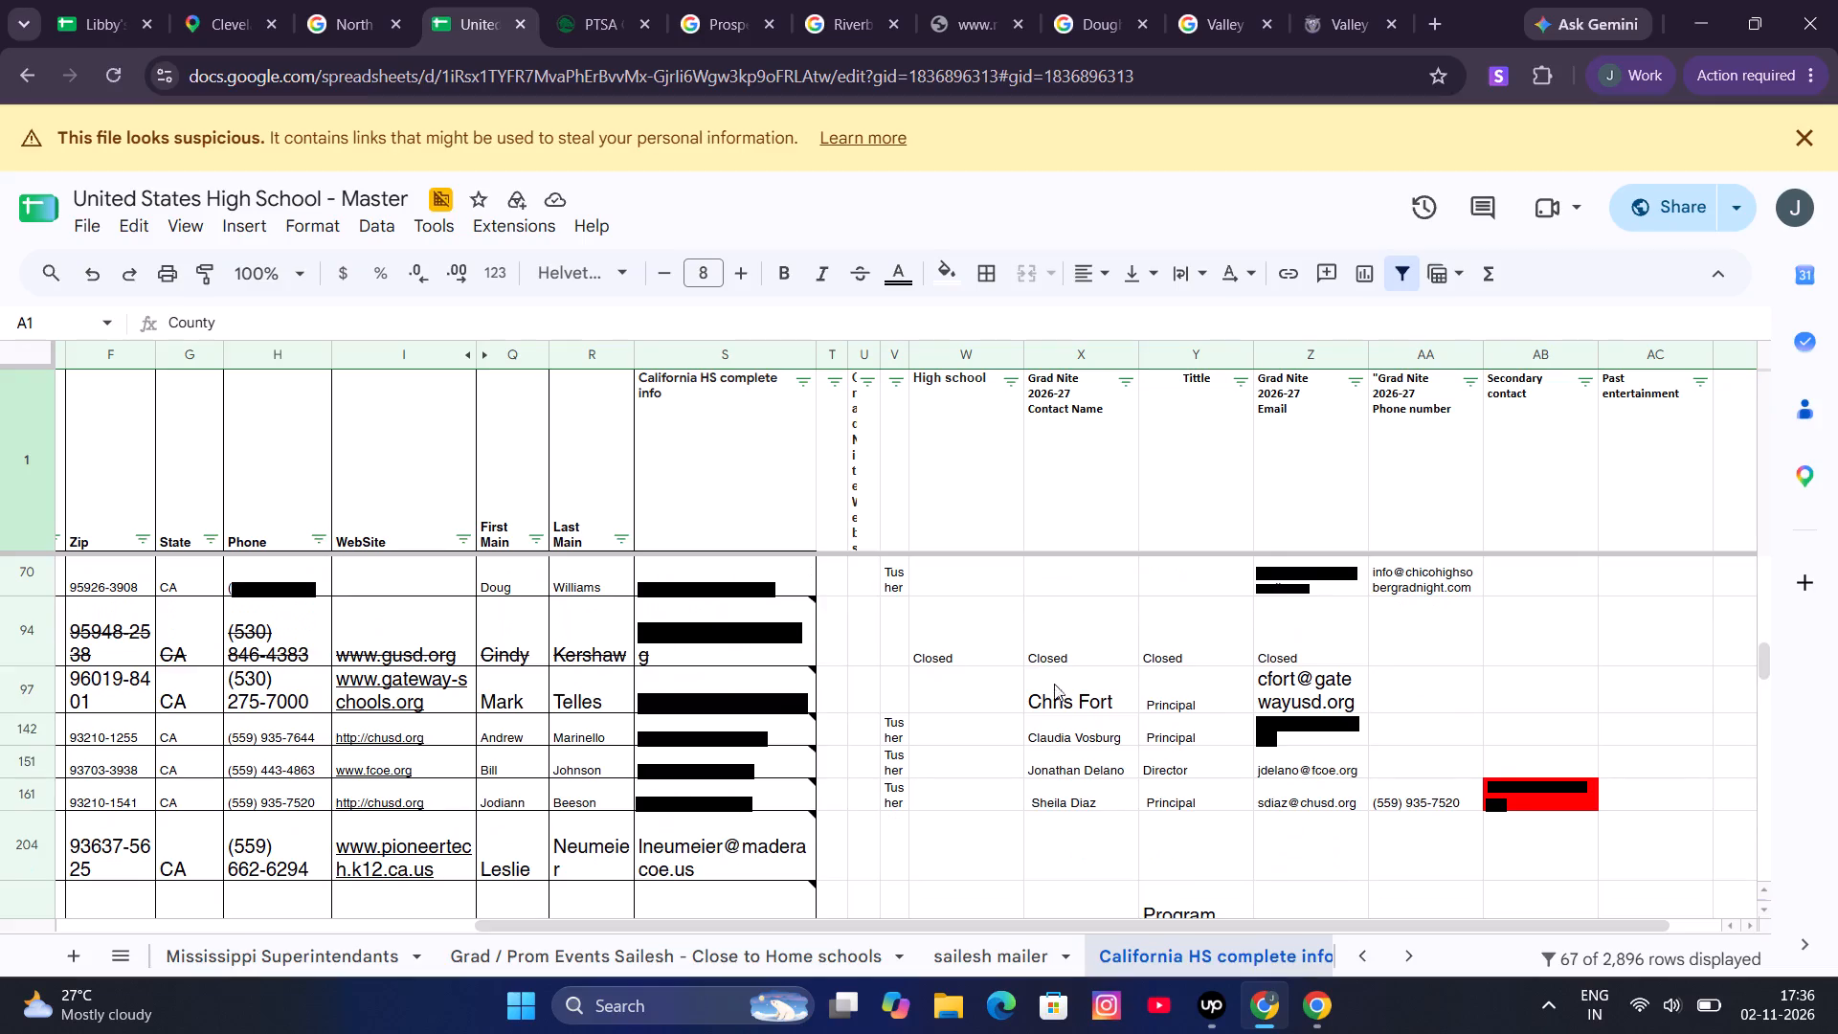
click(1543, 798)
key(BackSpace)
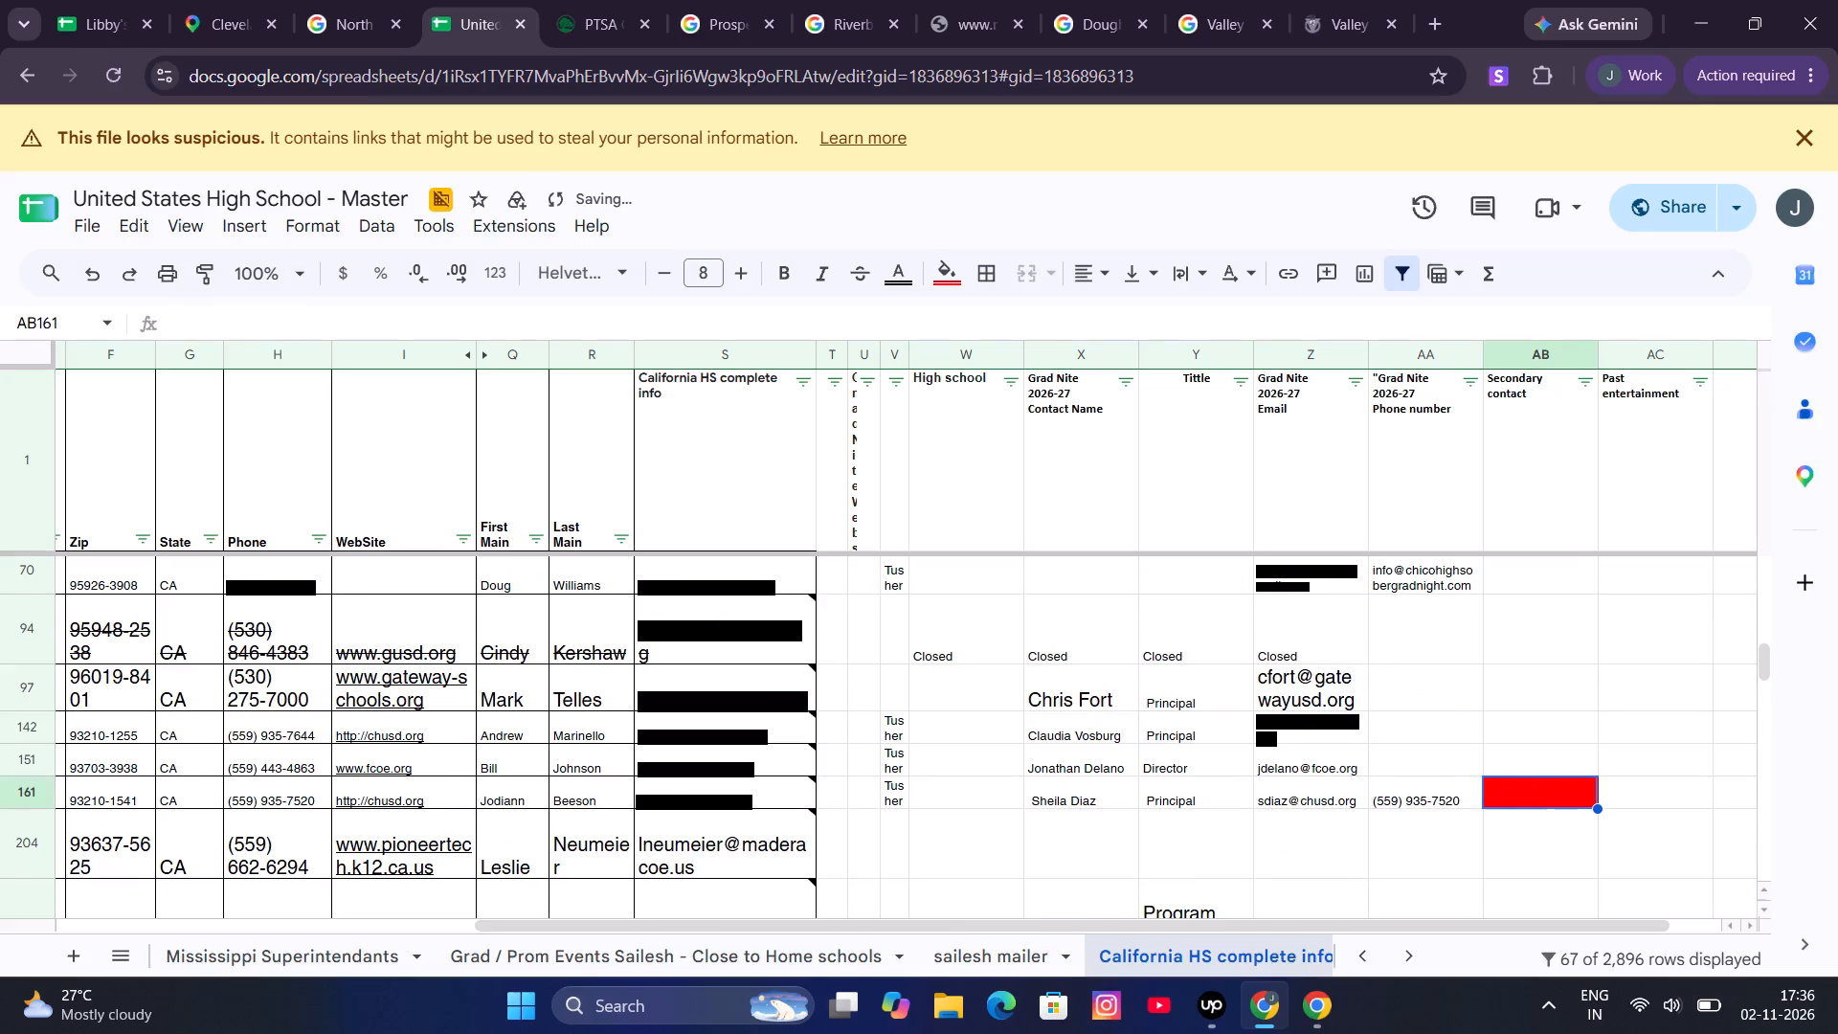
click(953, 274)
click(1187, 359)
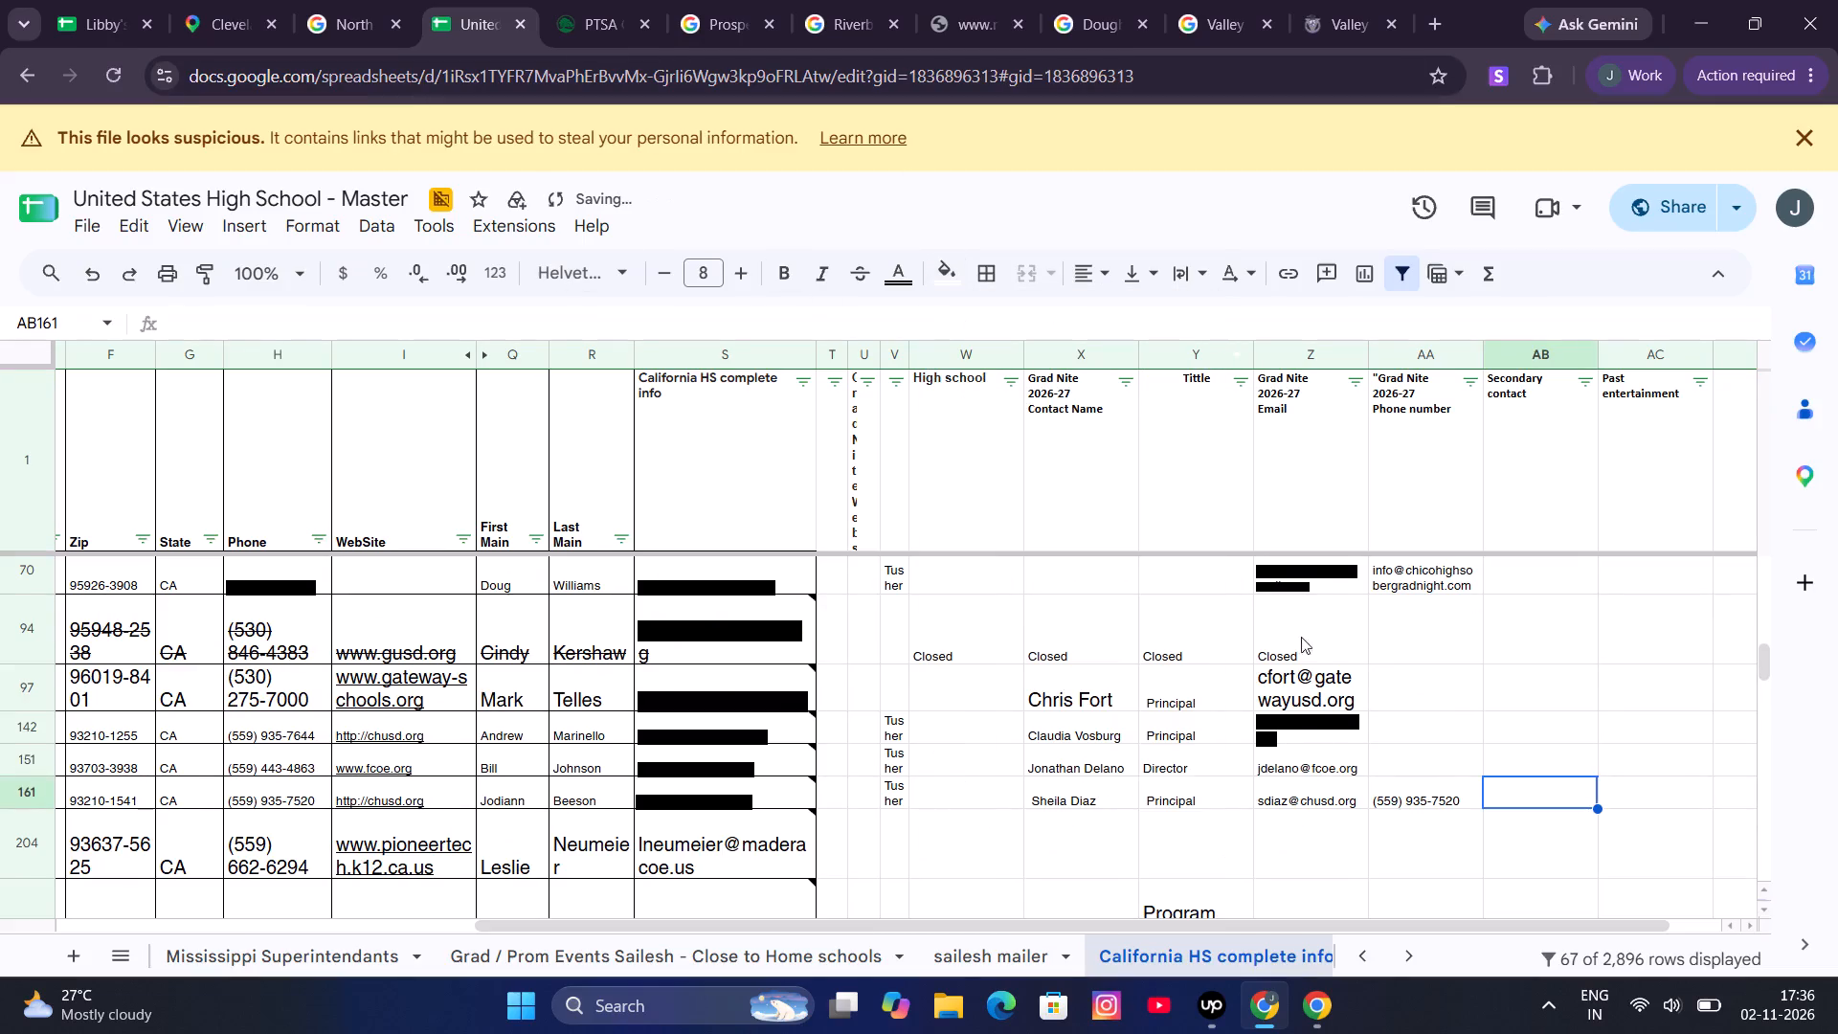
Set the red Grad Nite phone number cell in row 213 to white fill and delete the email it holds.
scroll(1317, 746, up, 7)
scroll(1317, 746, down, 1)
scroll(1317, 746, up, 8)
scroll(1317, 746, down, 5)
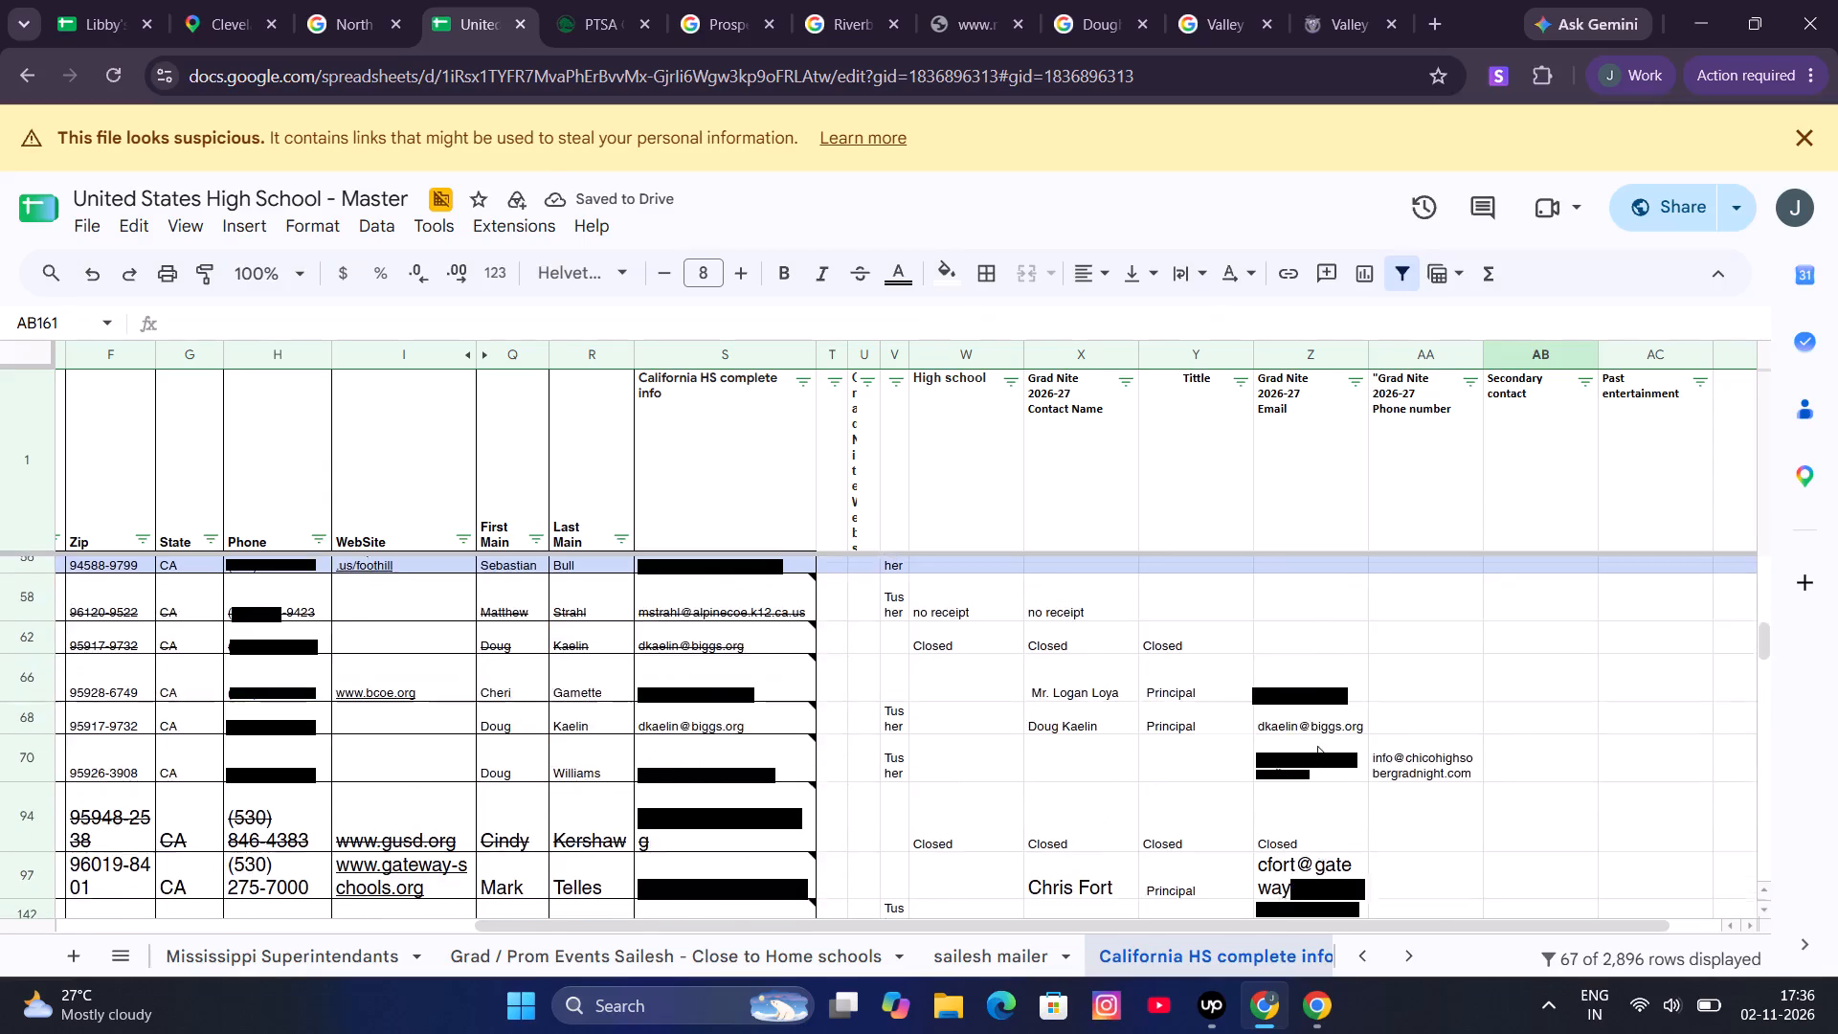
scroll(1317, 746, down, 5)
click(1427, 701)
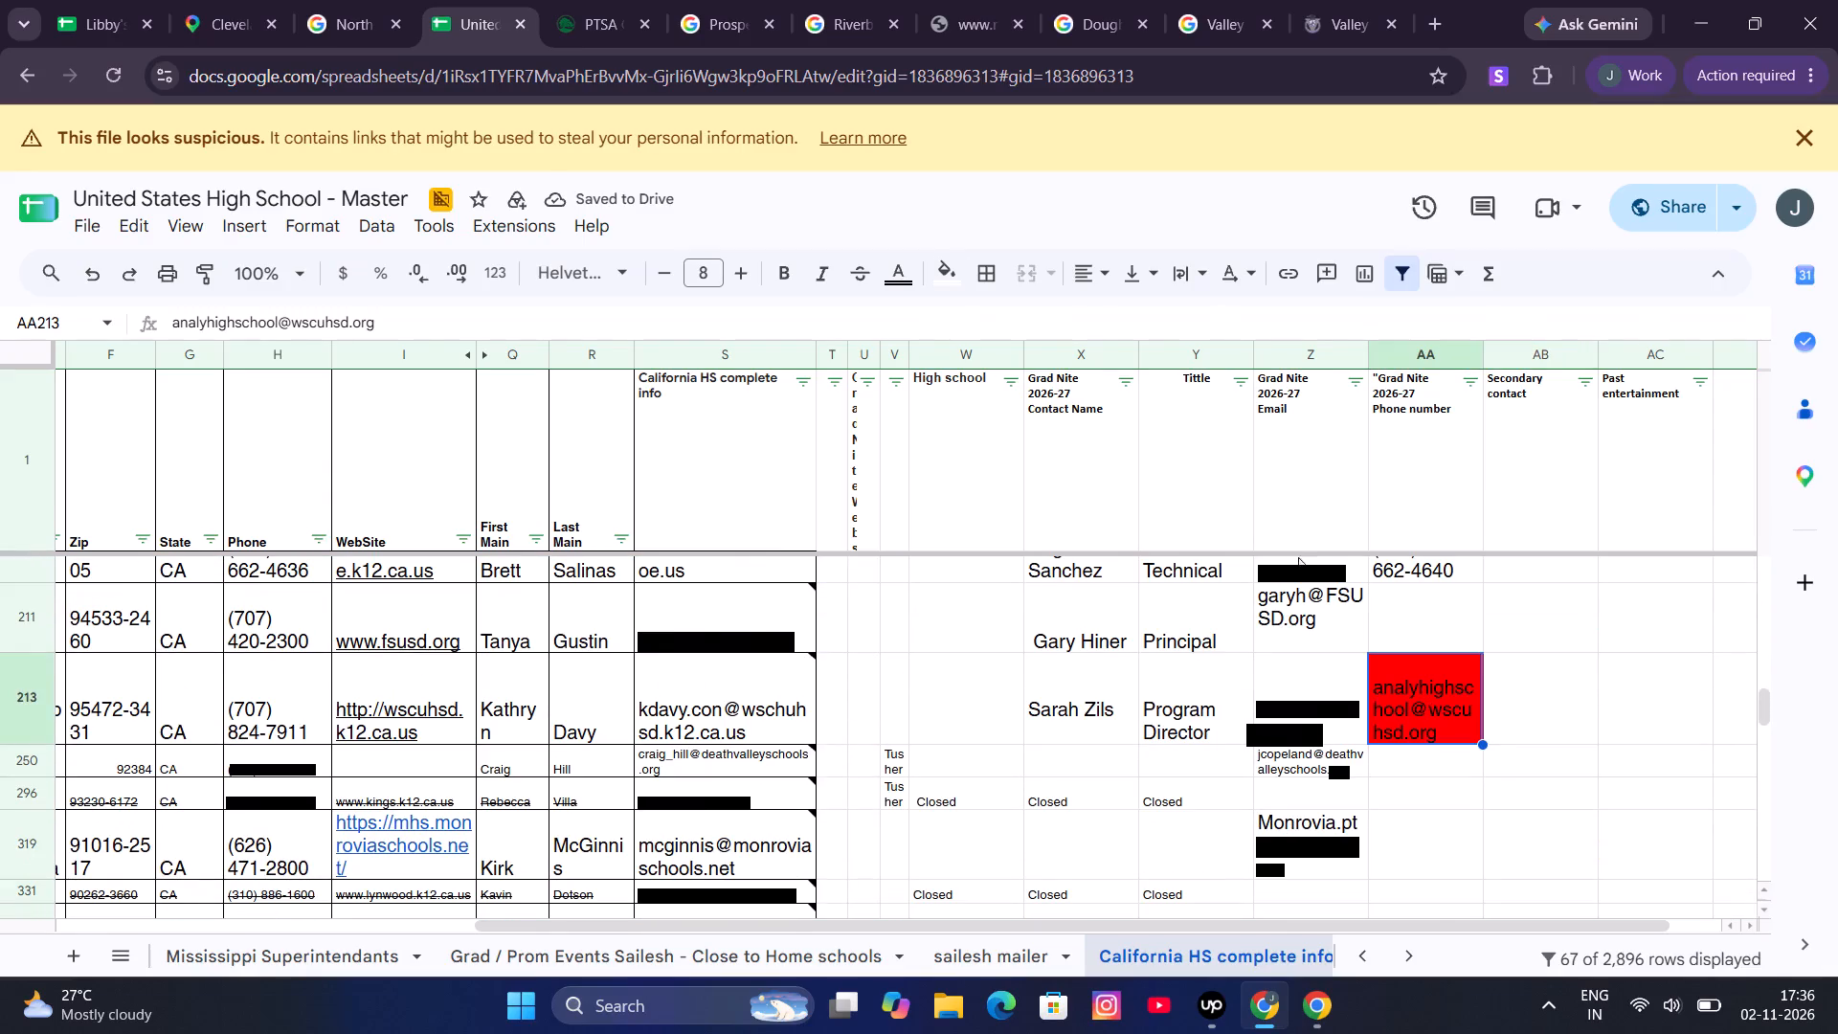
click(951, 261)
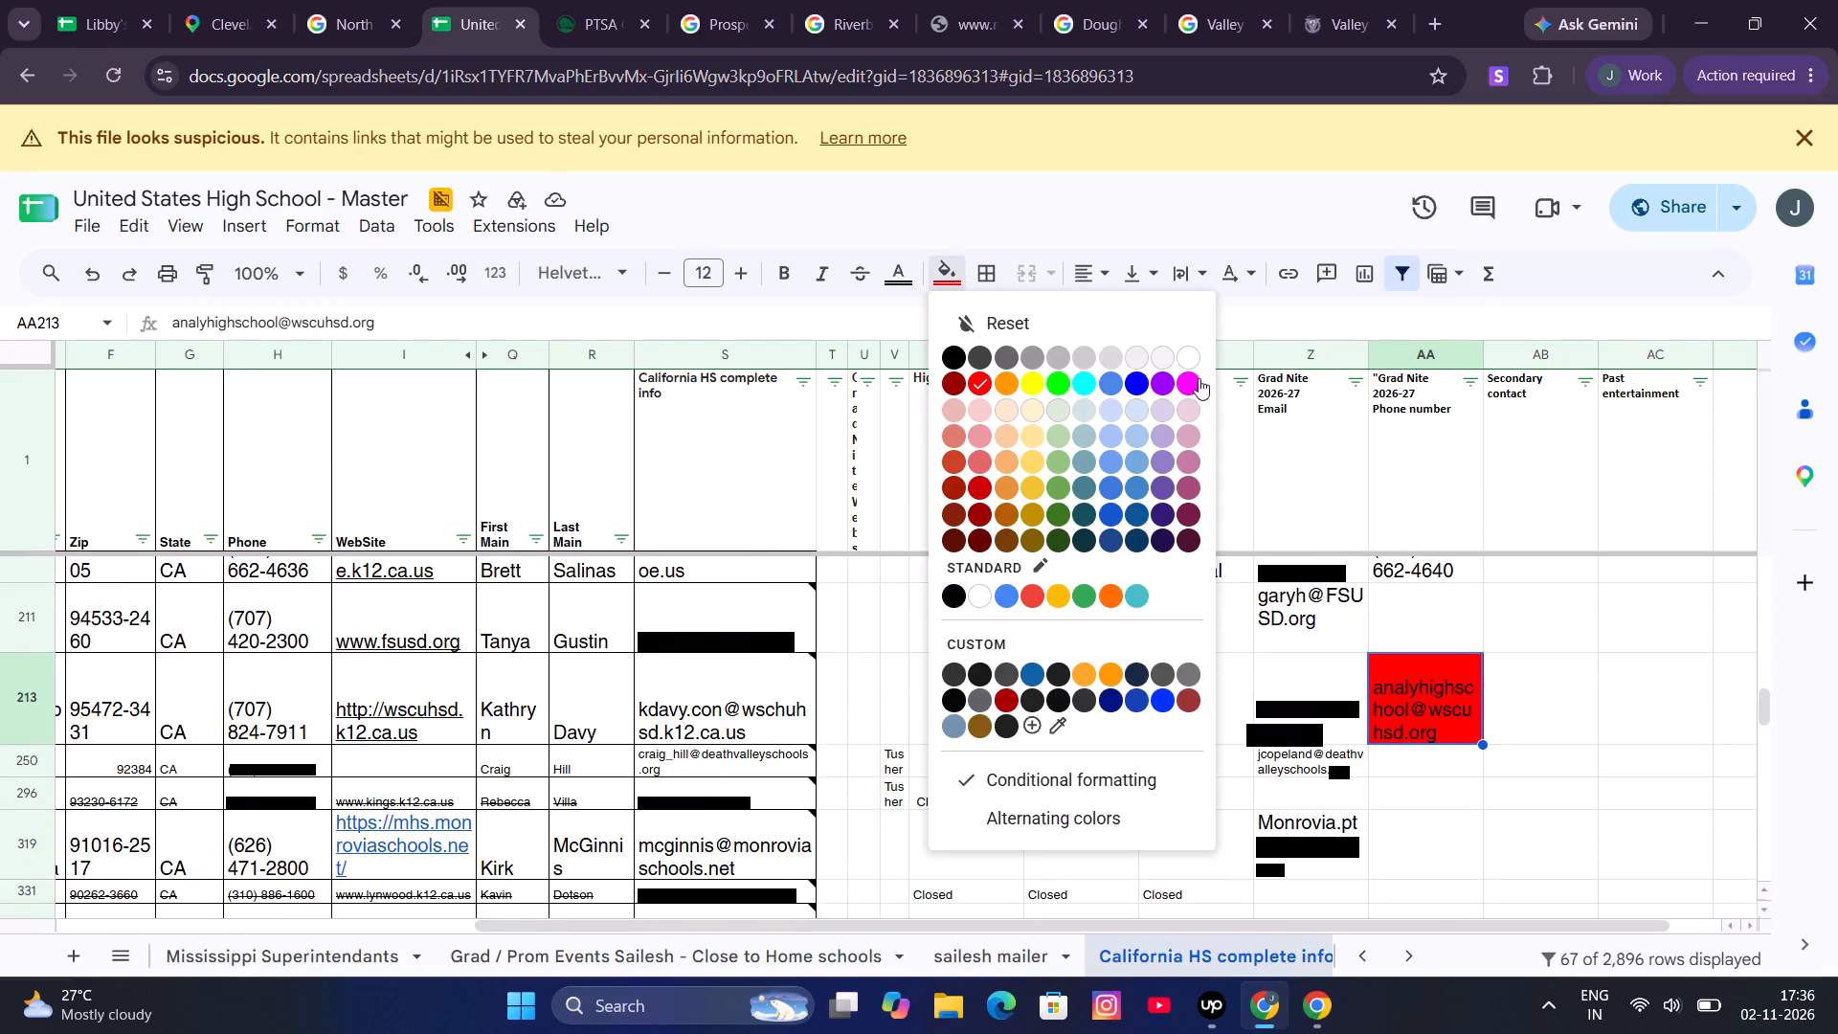
click(1190, 360)
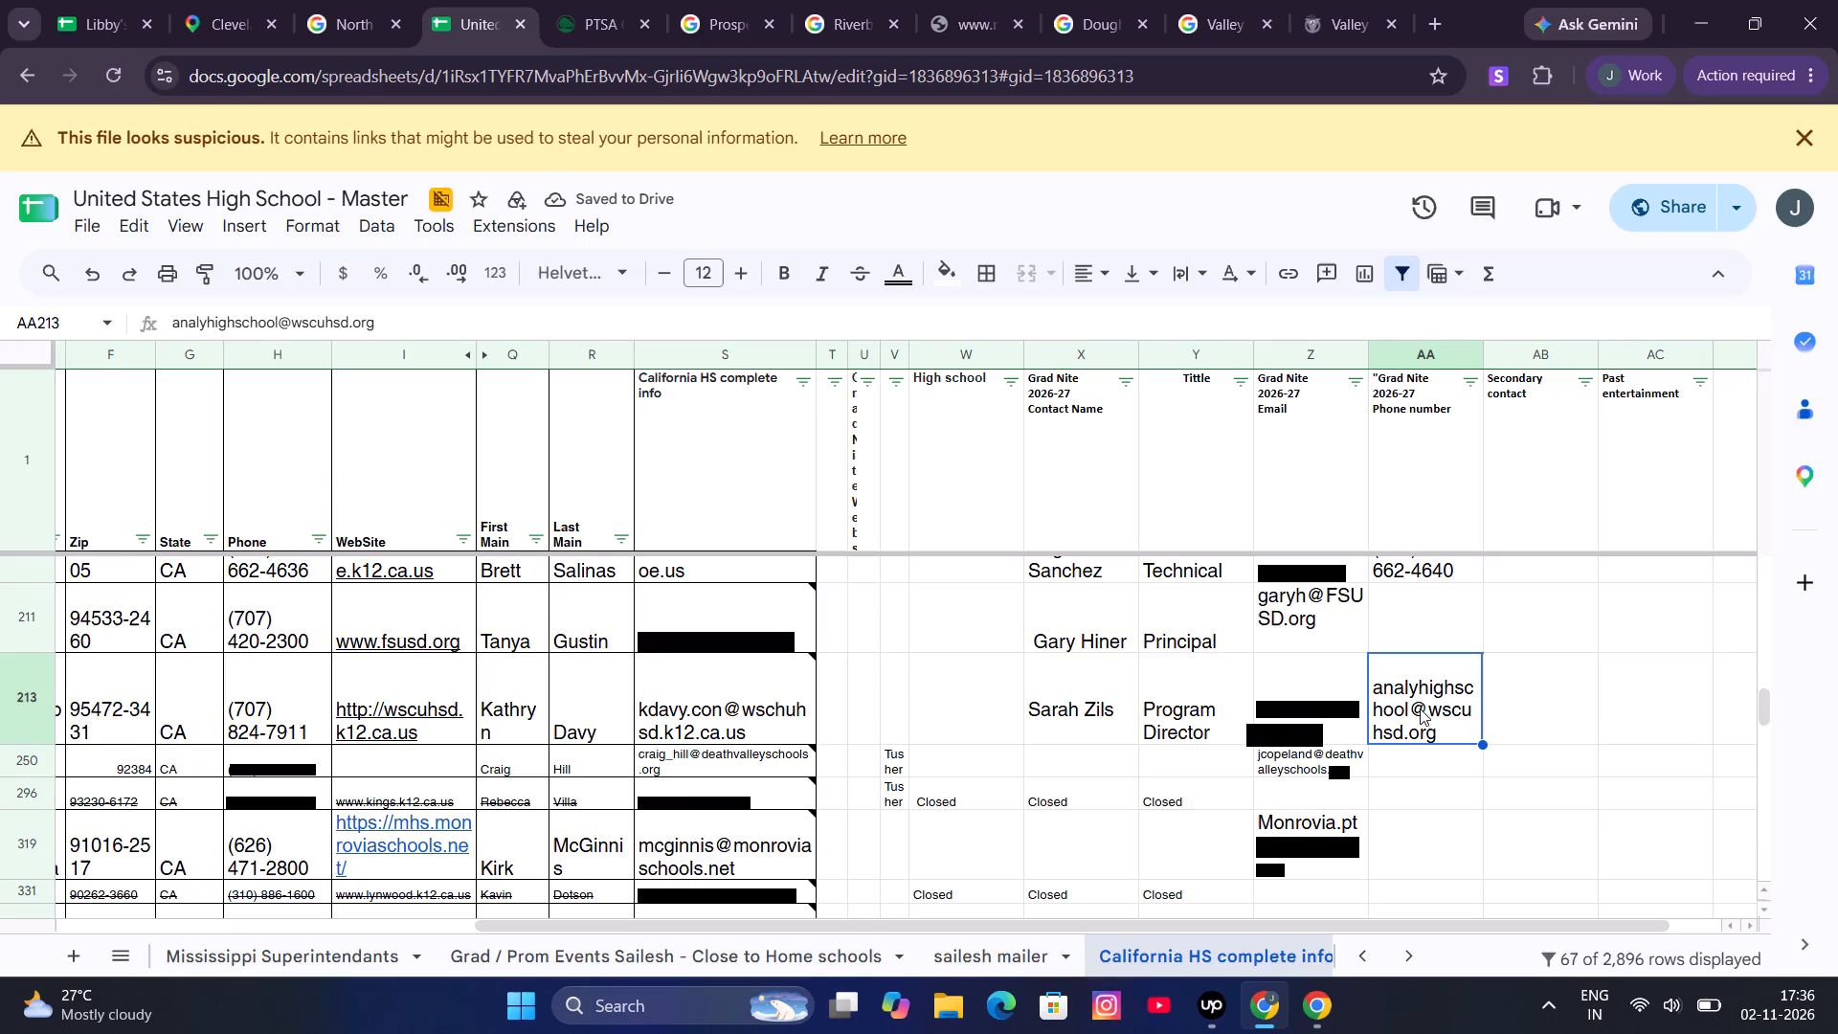
key(BackSpace)
Scan the remaining filtered rows below row 213, down to the sheet's end, for red-highlighted Grad Nite contact cells.
scroll(1420, 708, up, 1)
scroll(1420, 708, down, 1)
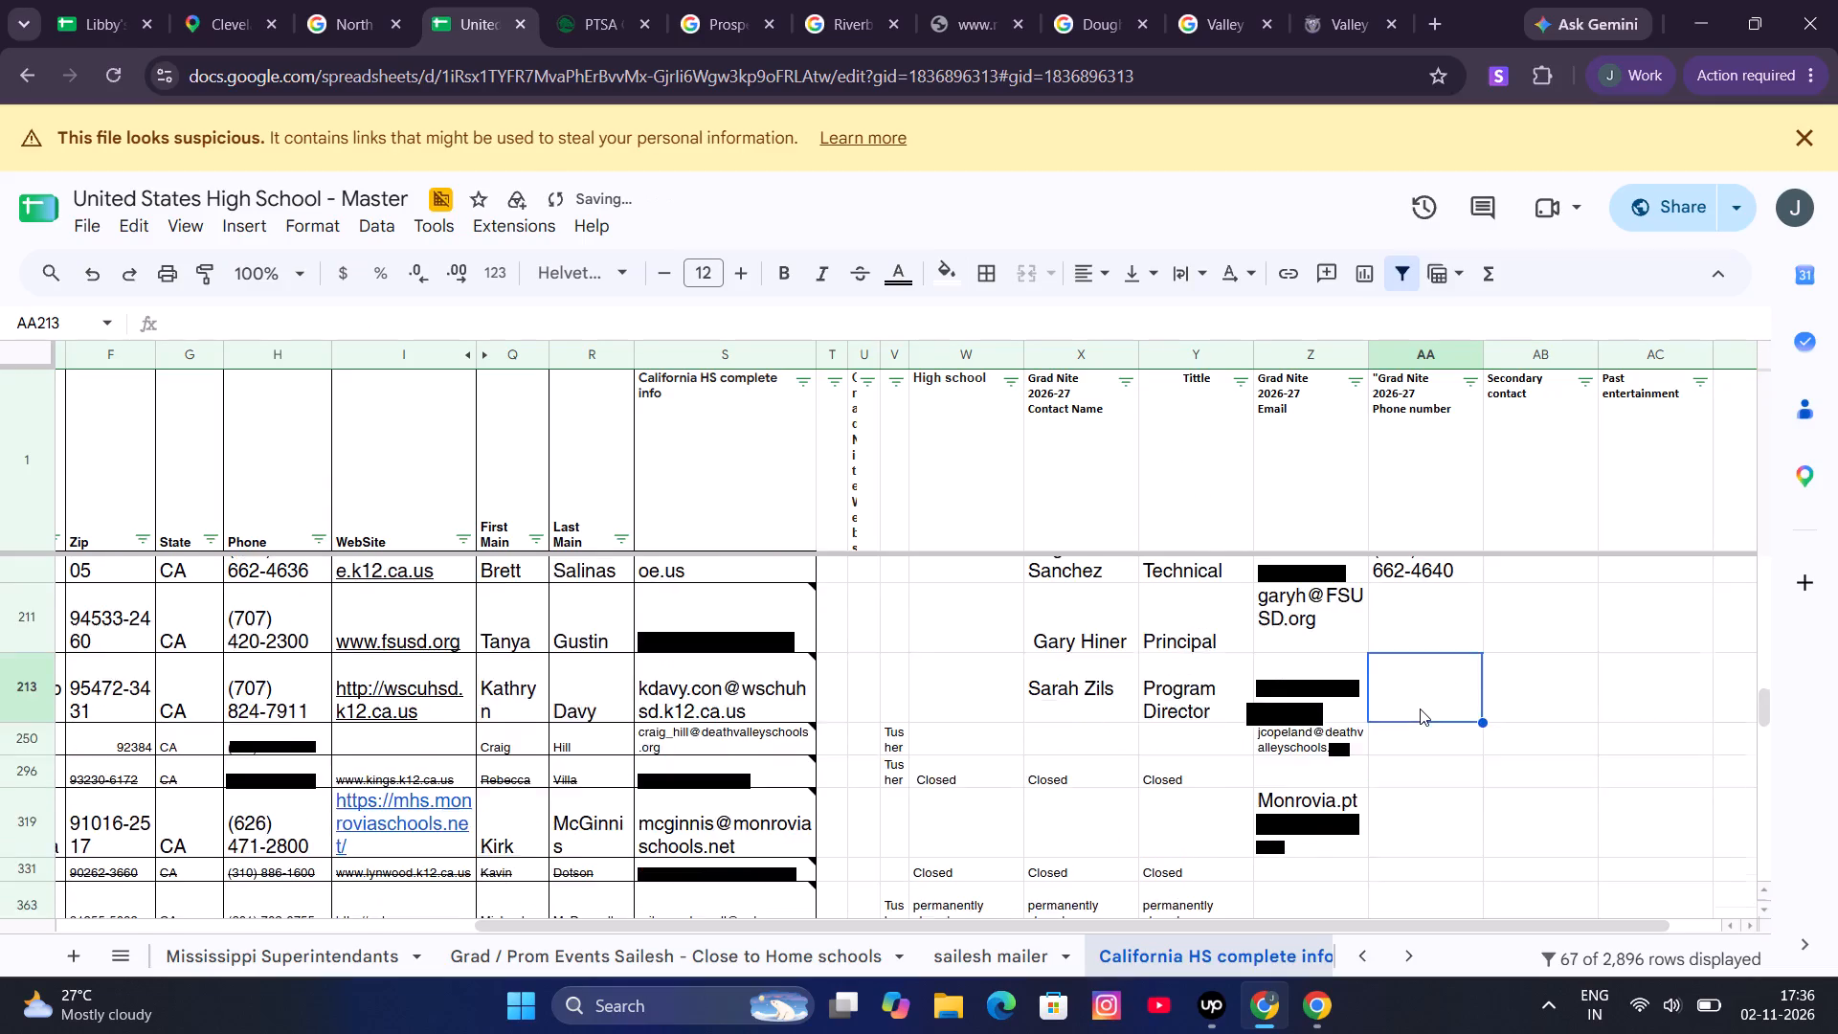
scroll(1420, 708, down, 4)
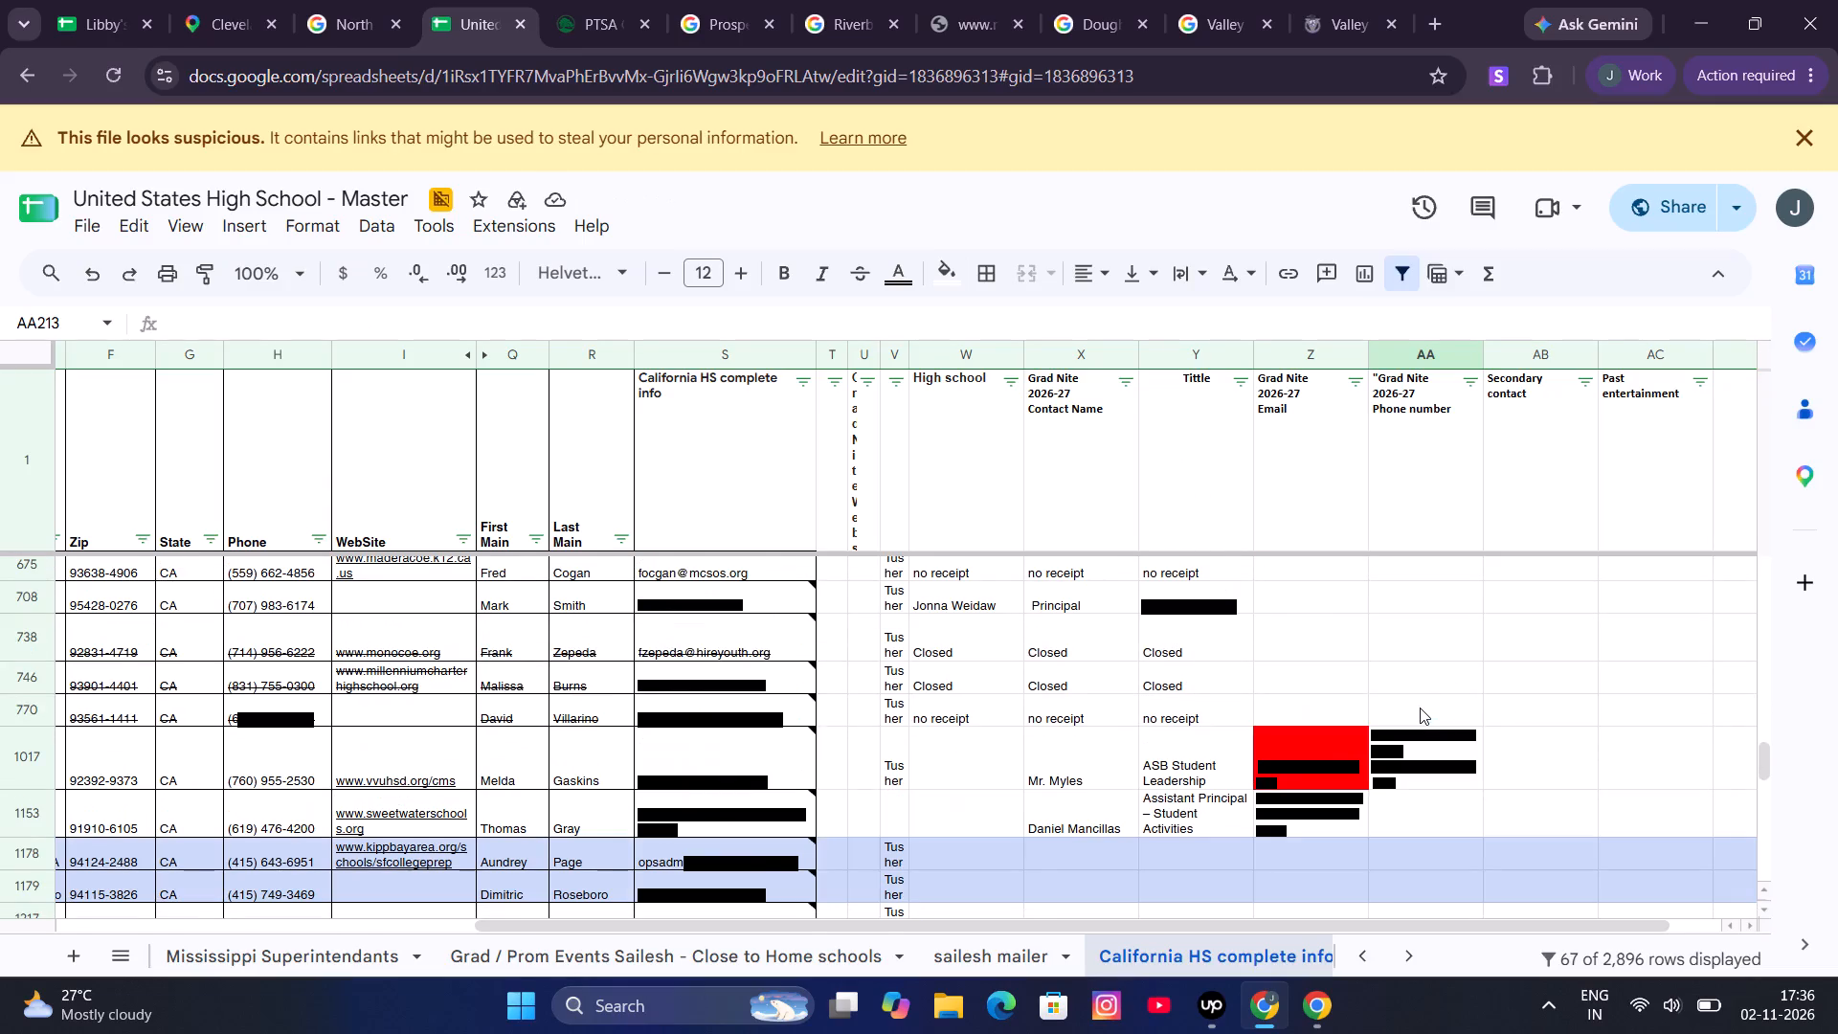
scroll(1420, 708, down, 3)
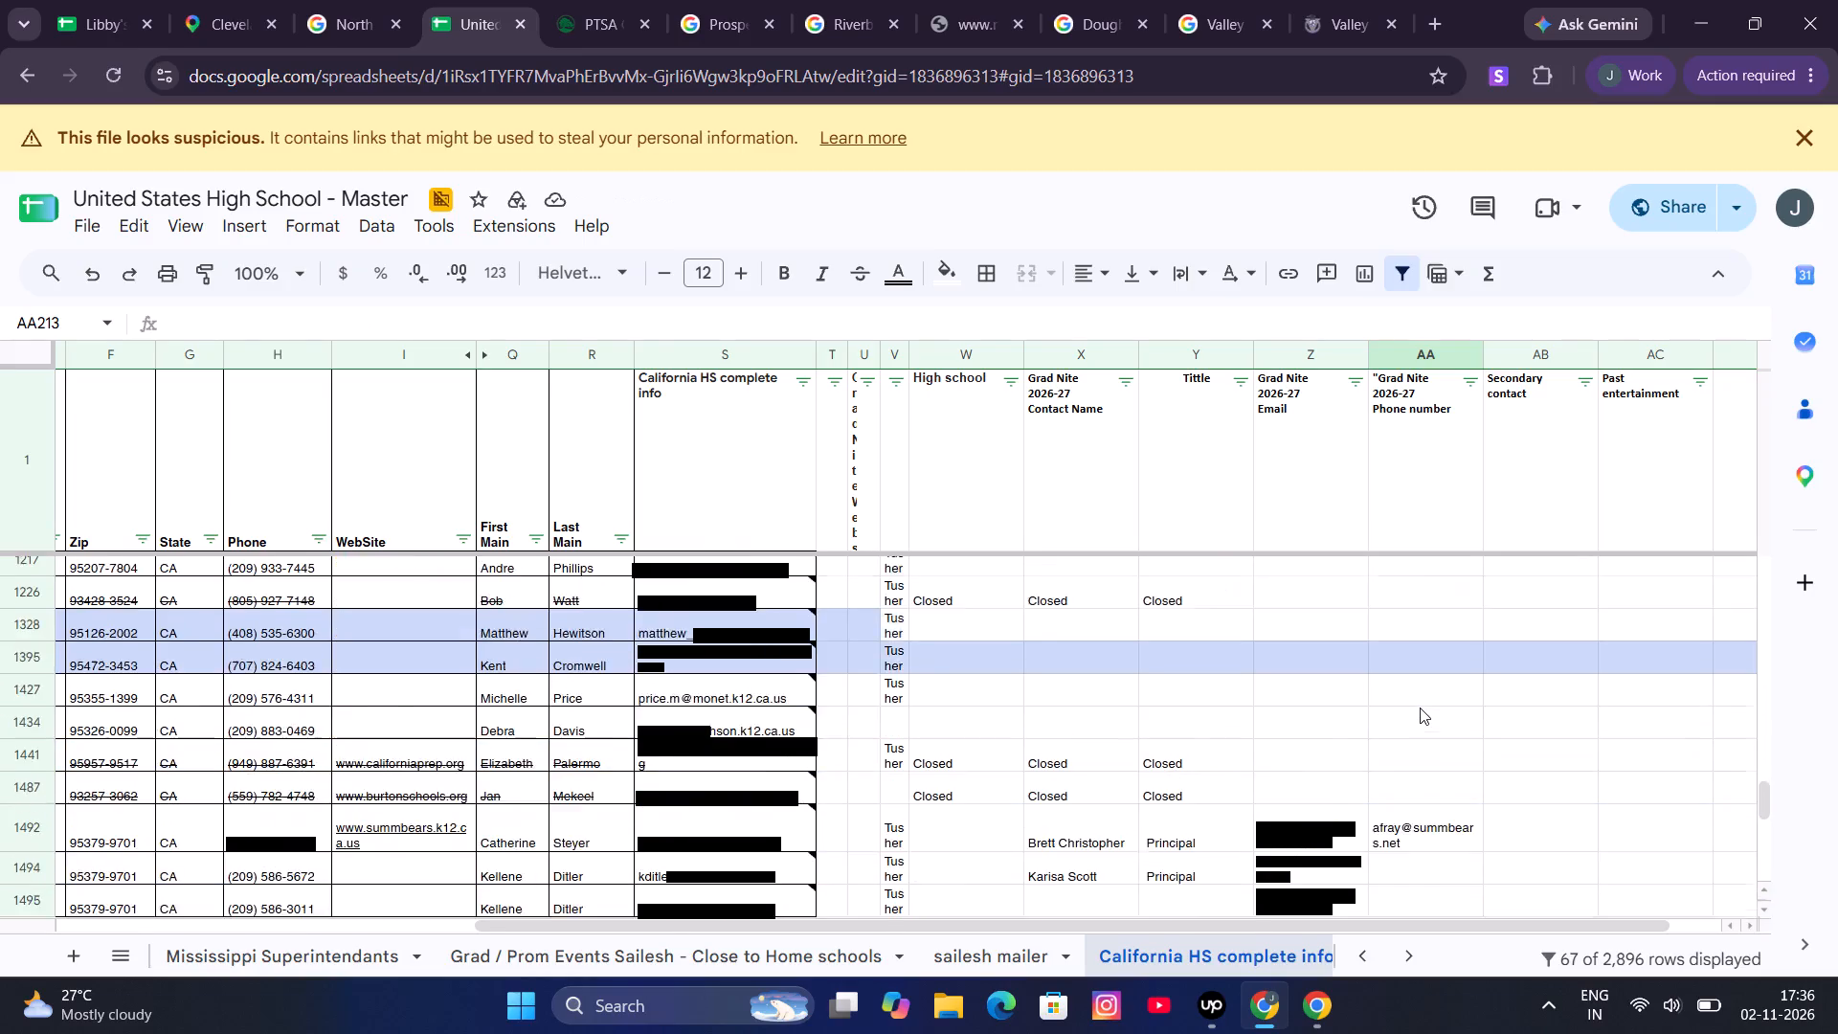
scroll(1420, 708, down, 12)
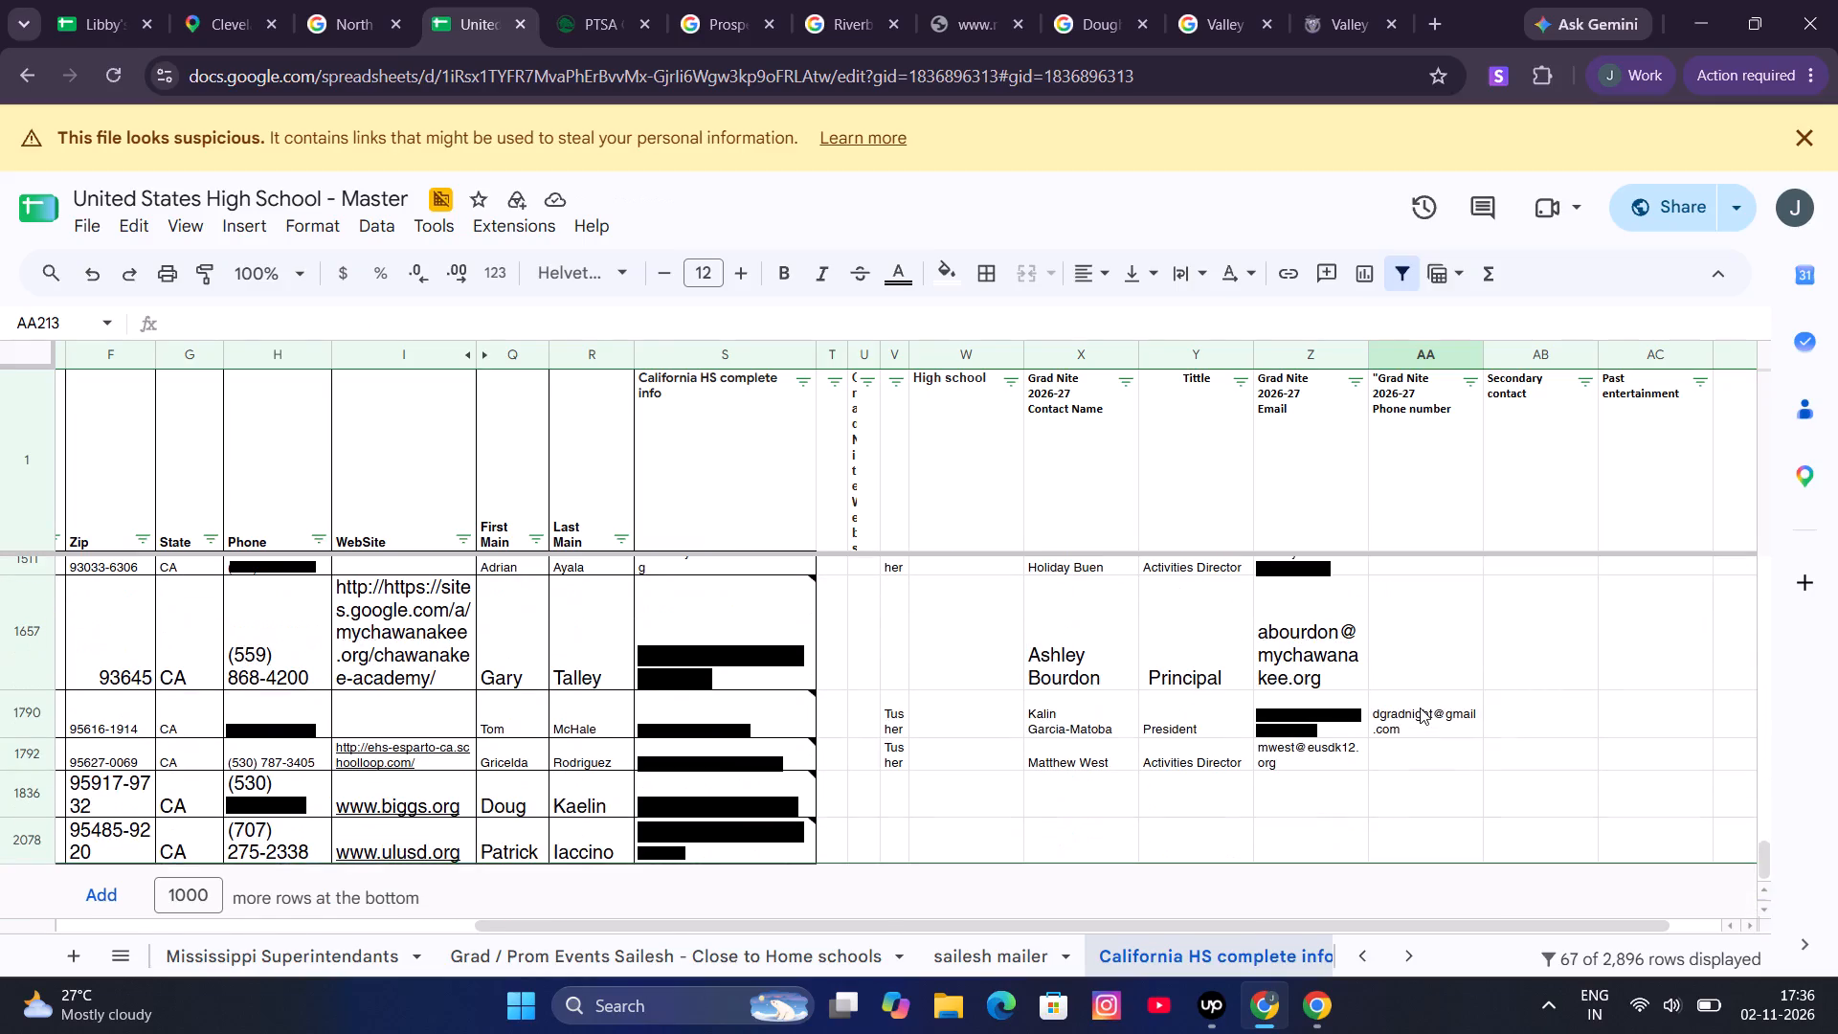
scroll(1420, 708, down, 7)
In row 1017, delete the Grad Nite contact name, title and red-highlighted email, and set the email cell's fill to white.
scroll(1399, 716, up, 7)
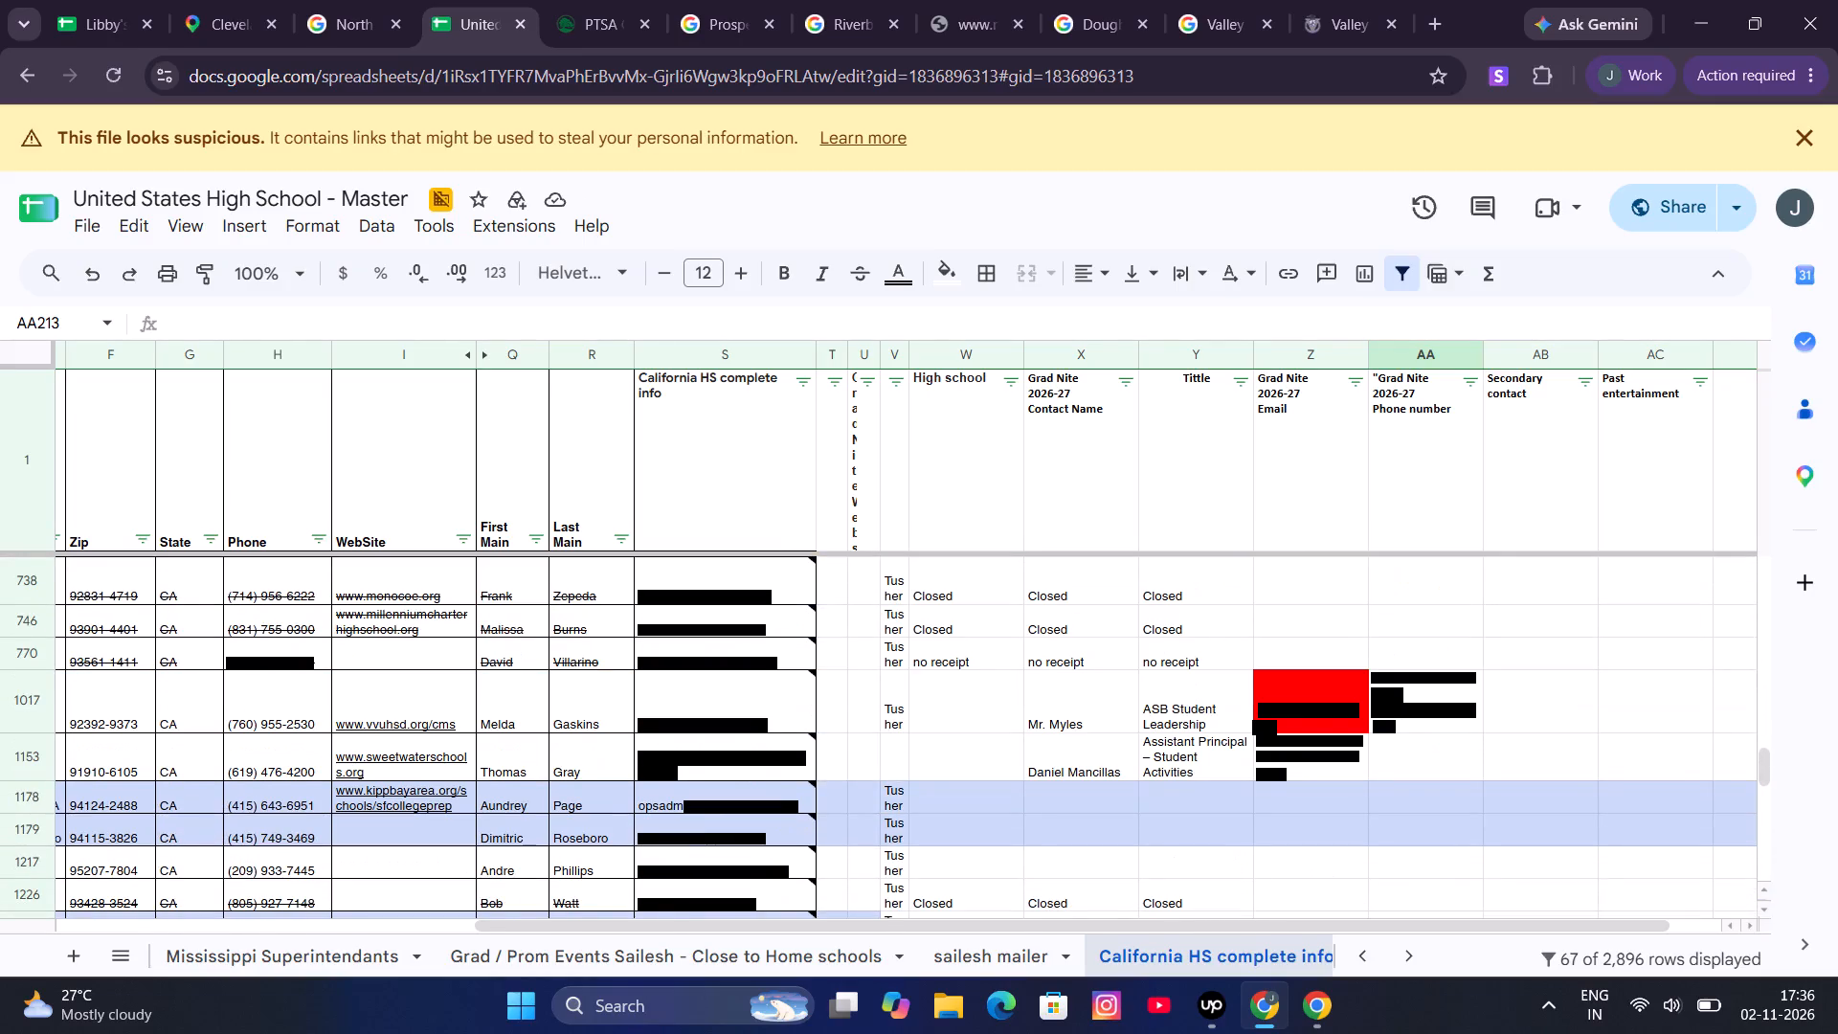
double_click(1383, 693)
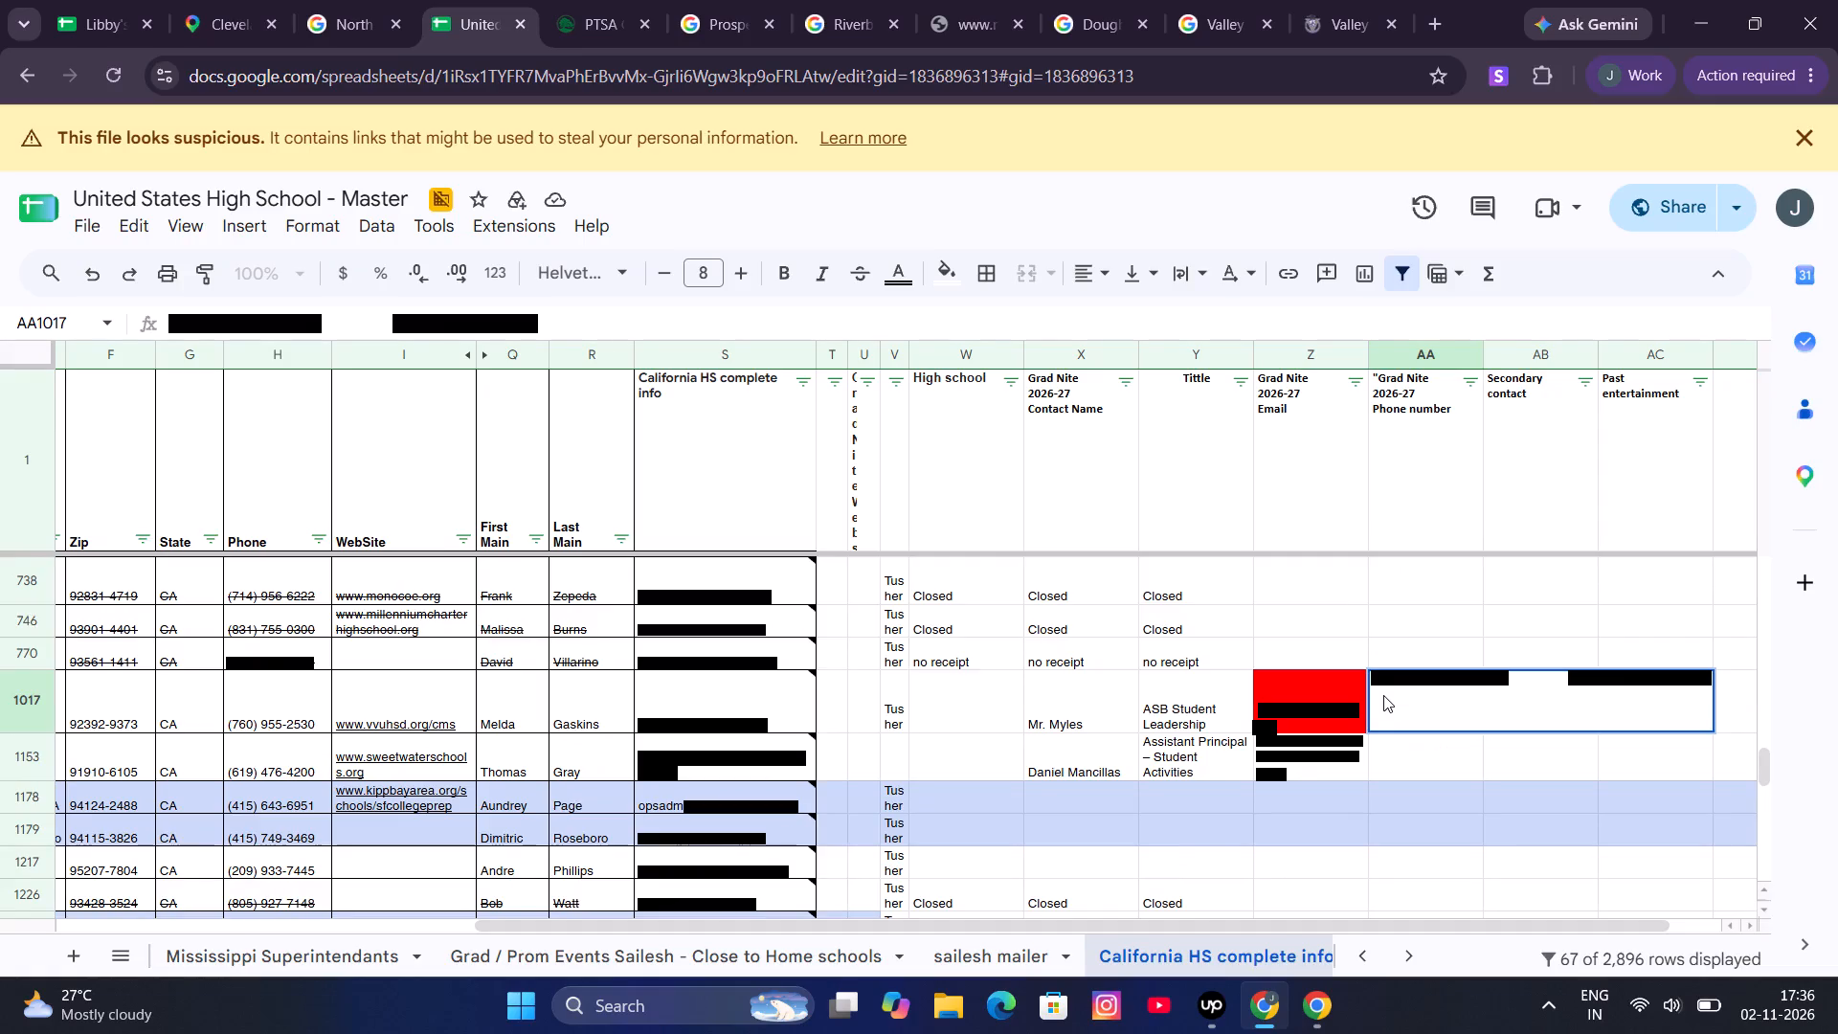
click(1088, 694)
key(BackSpace)
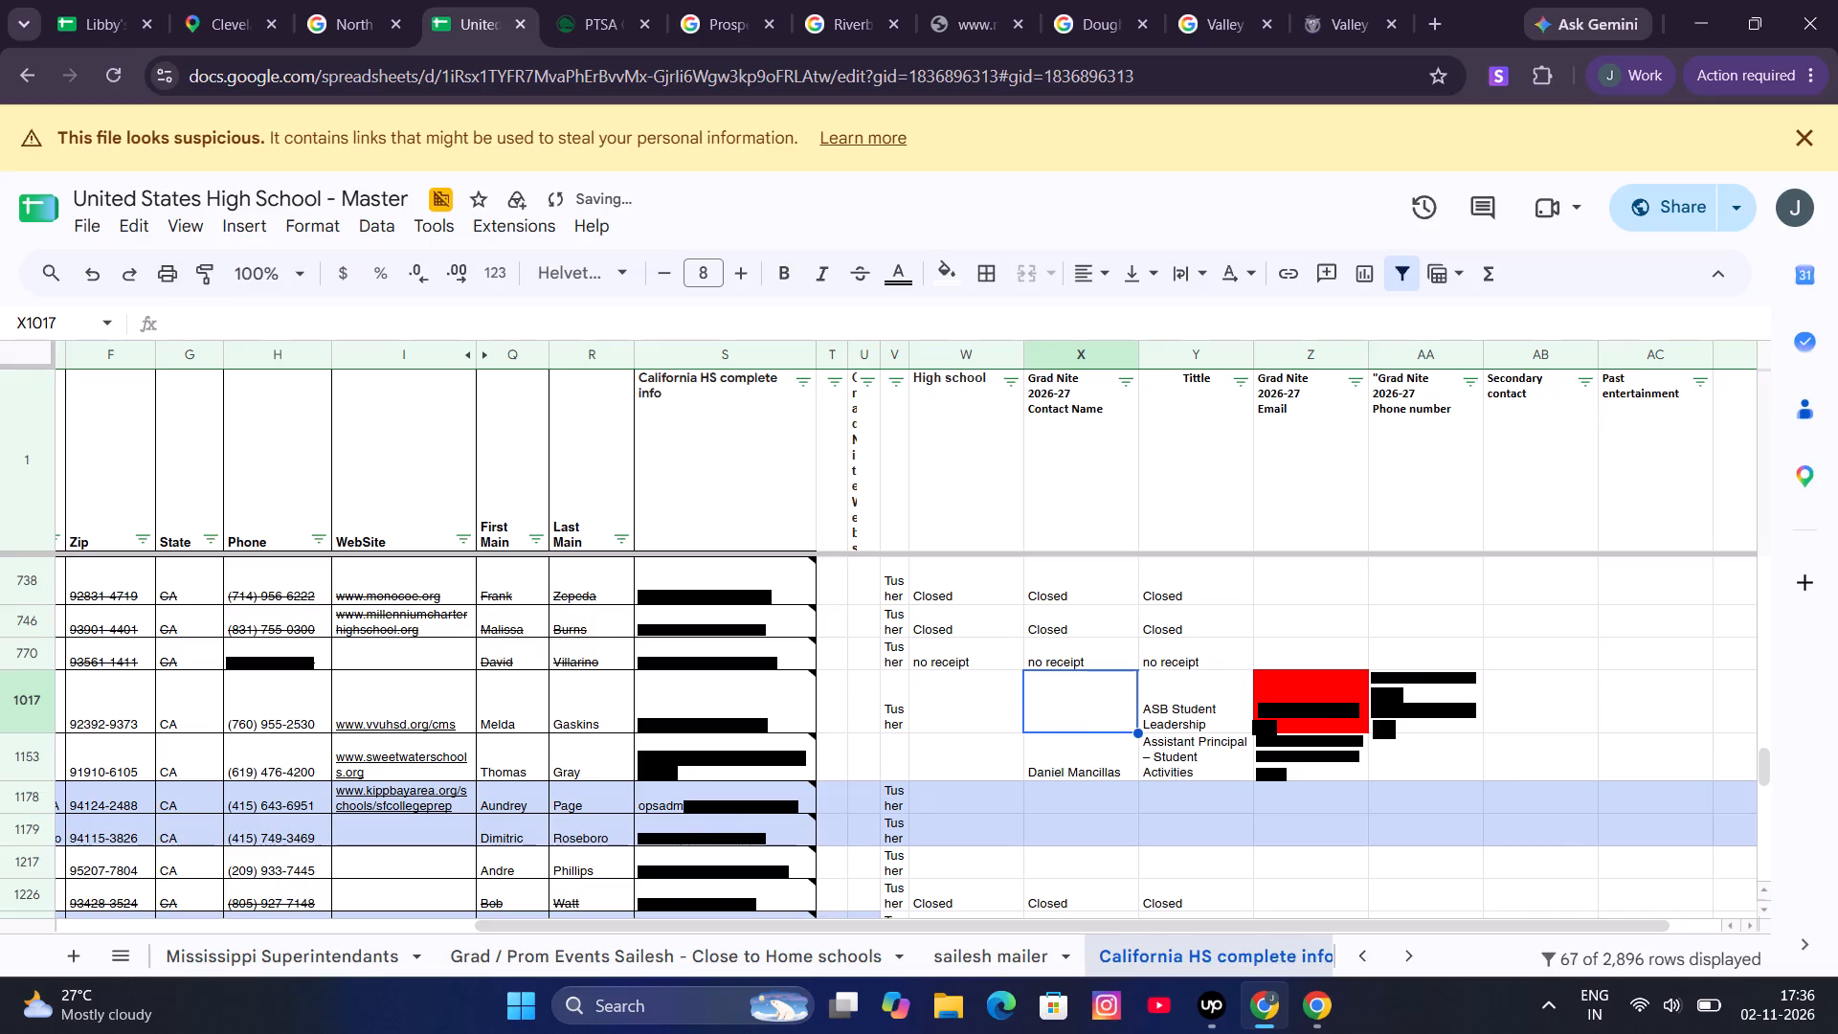
key(Right)
key(BackSpace)
key(Right)
key(BackSpace)
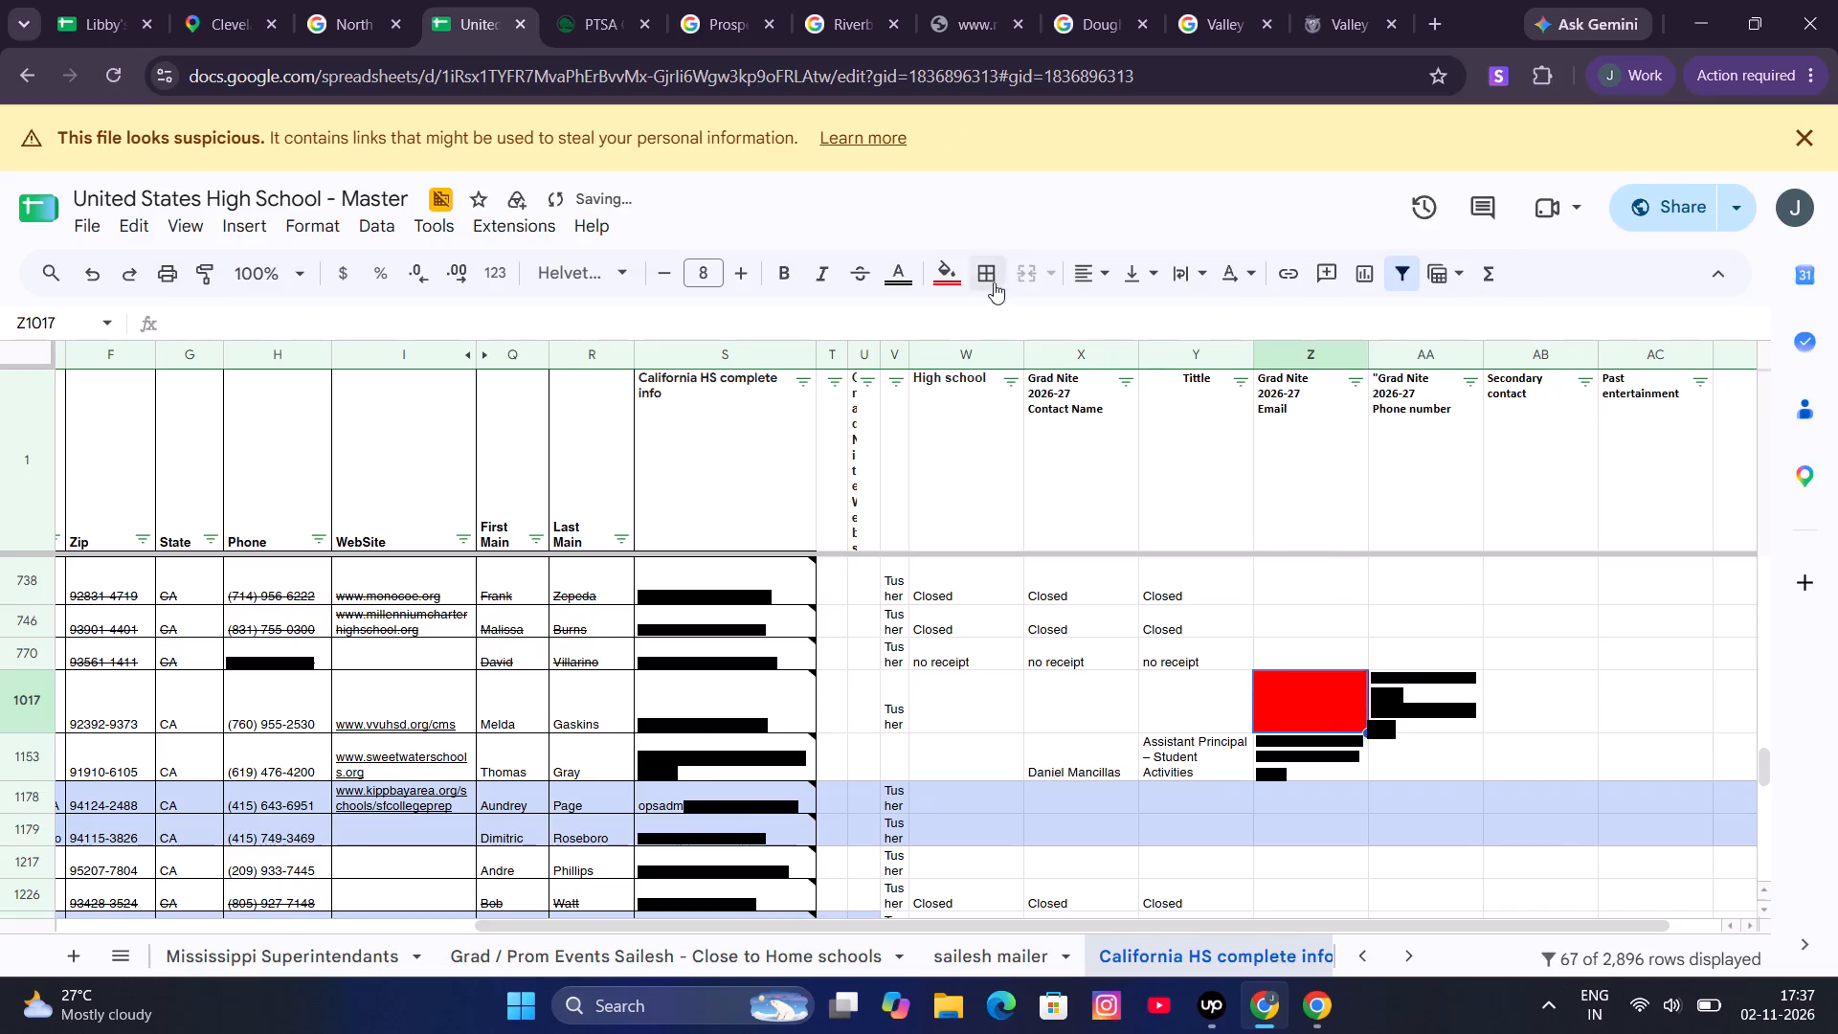
click(954, 258)
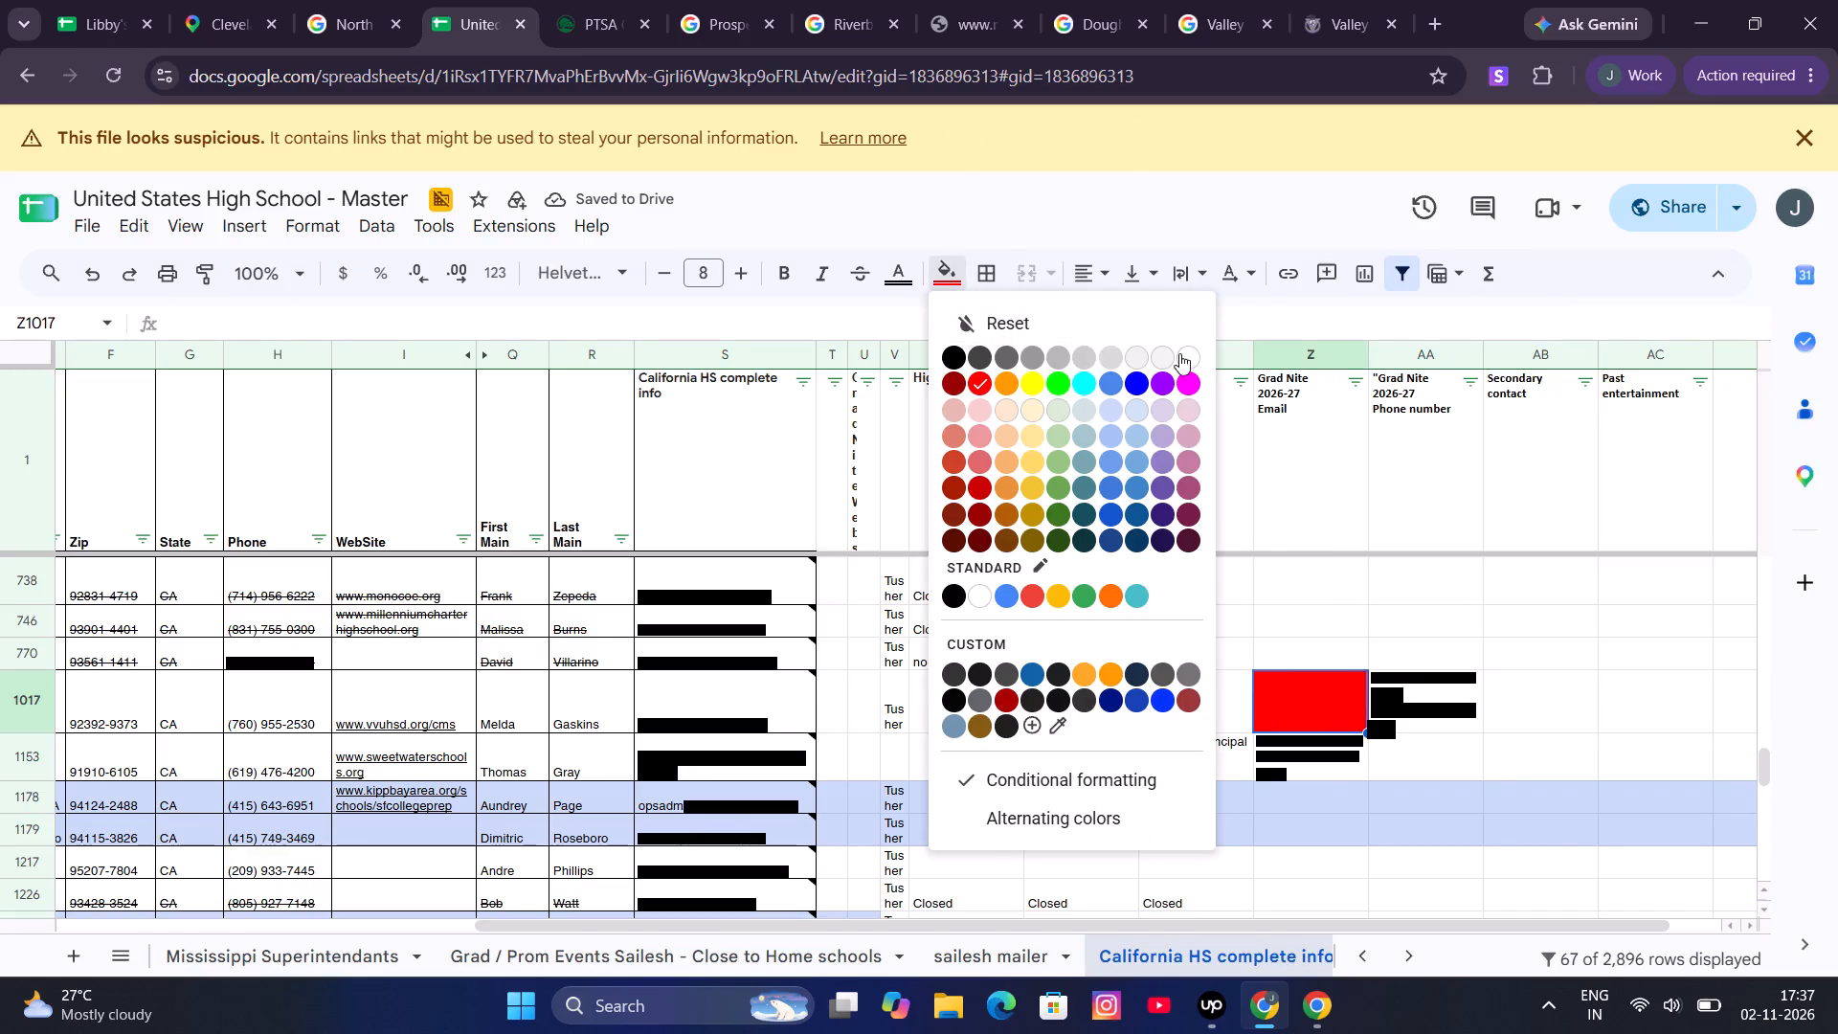
click(1184, 357)
Move the contents of row 1017's Grad Nite phone number cell into its Grad Nite email cell, leaving the phone cell empty.
click(1431, 677)
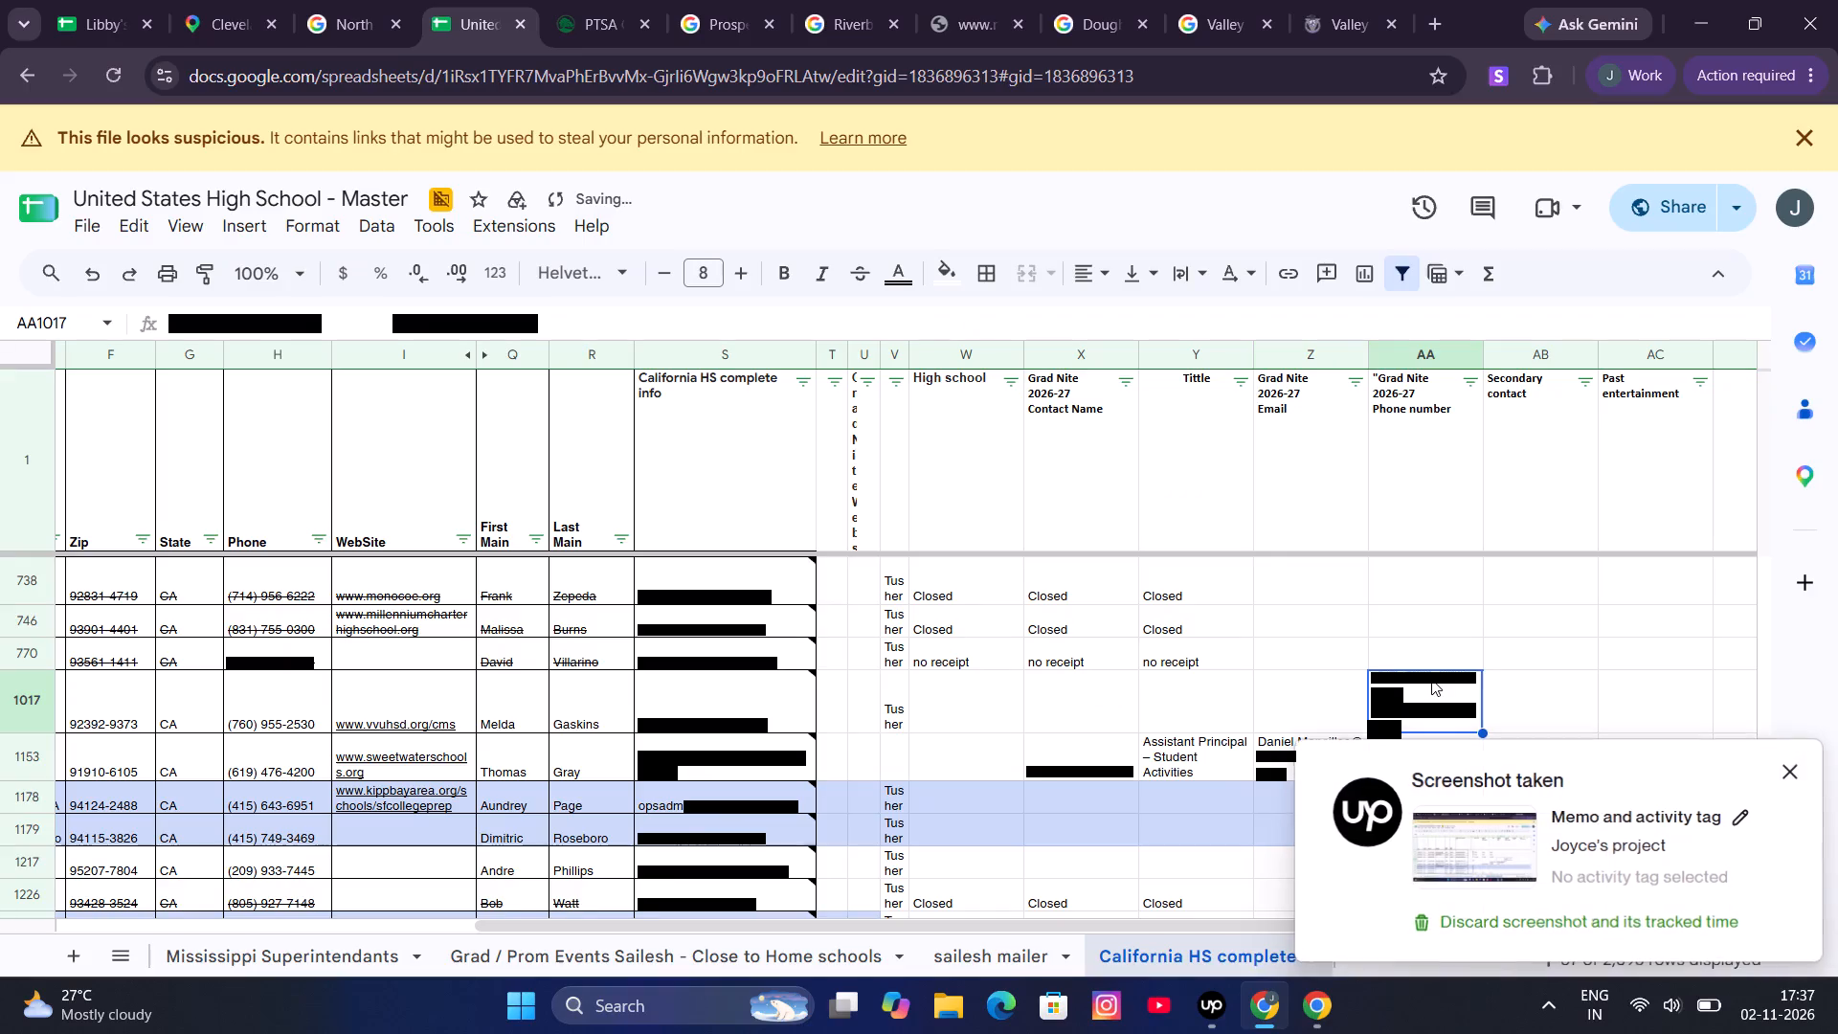
key(ctrl+c)
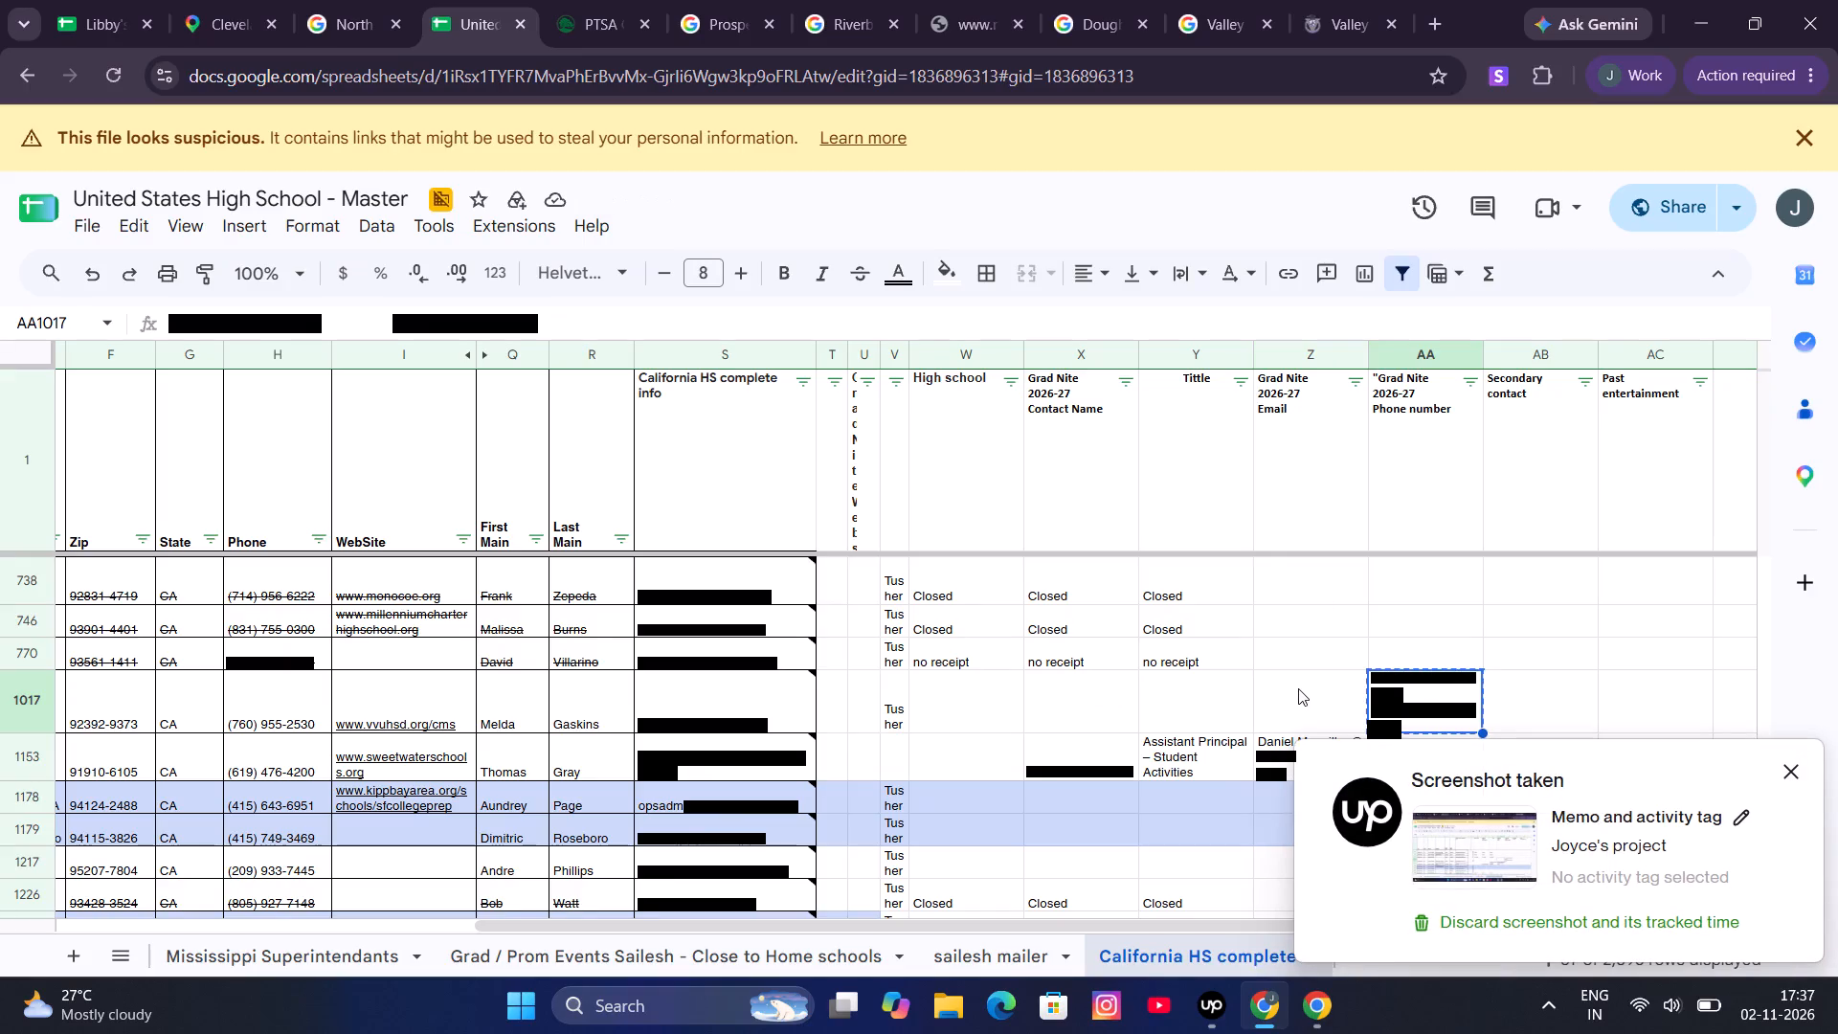
key(Left)
key(ctrl+v)
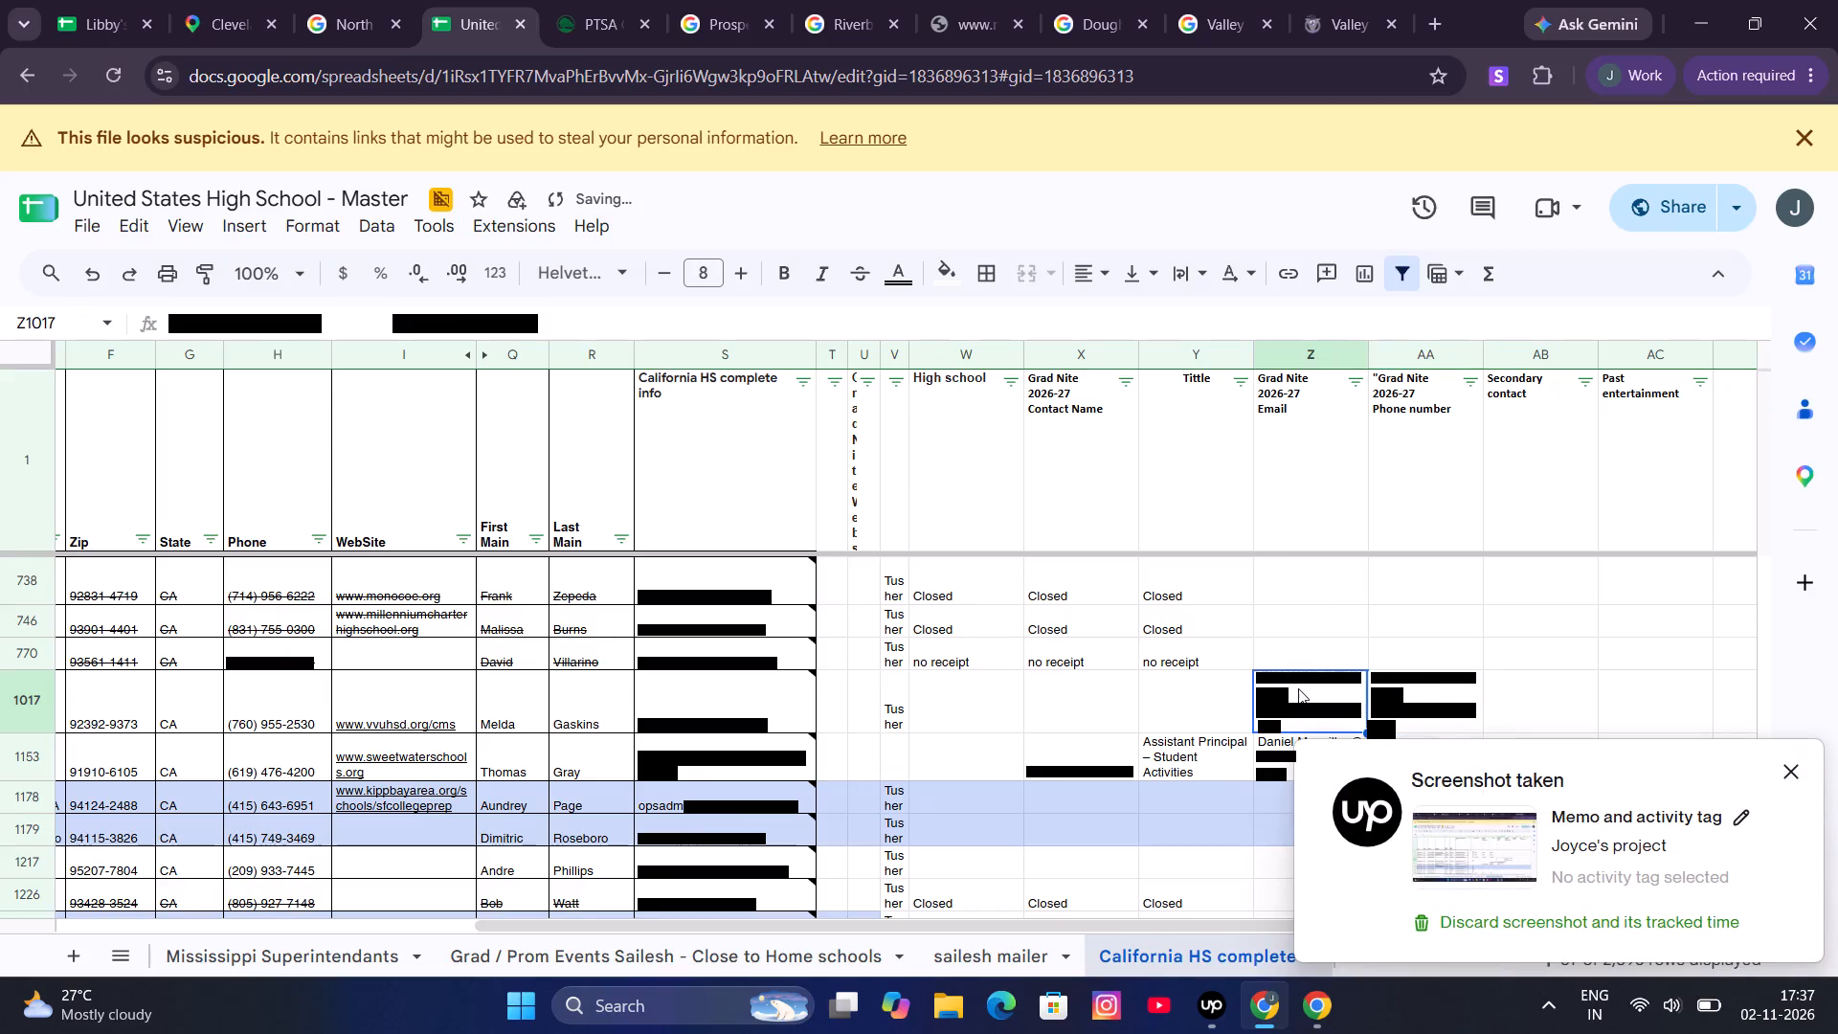
key(Right)
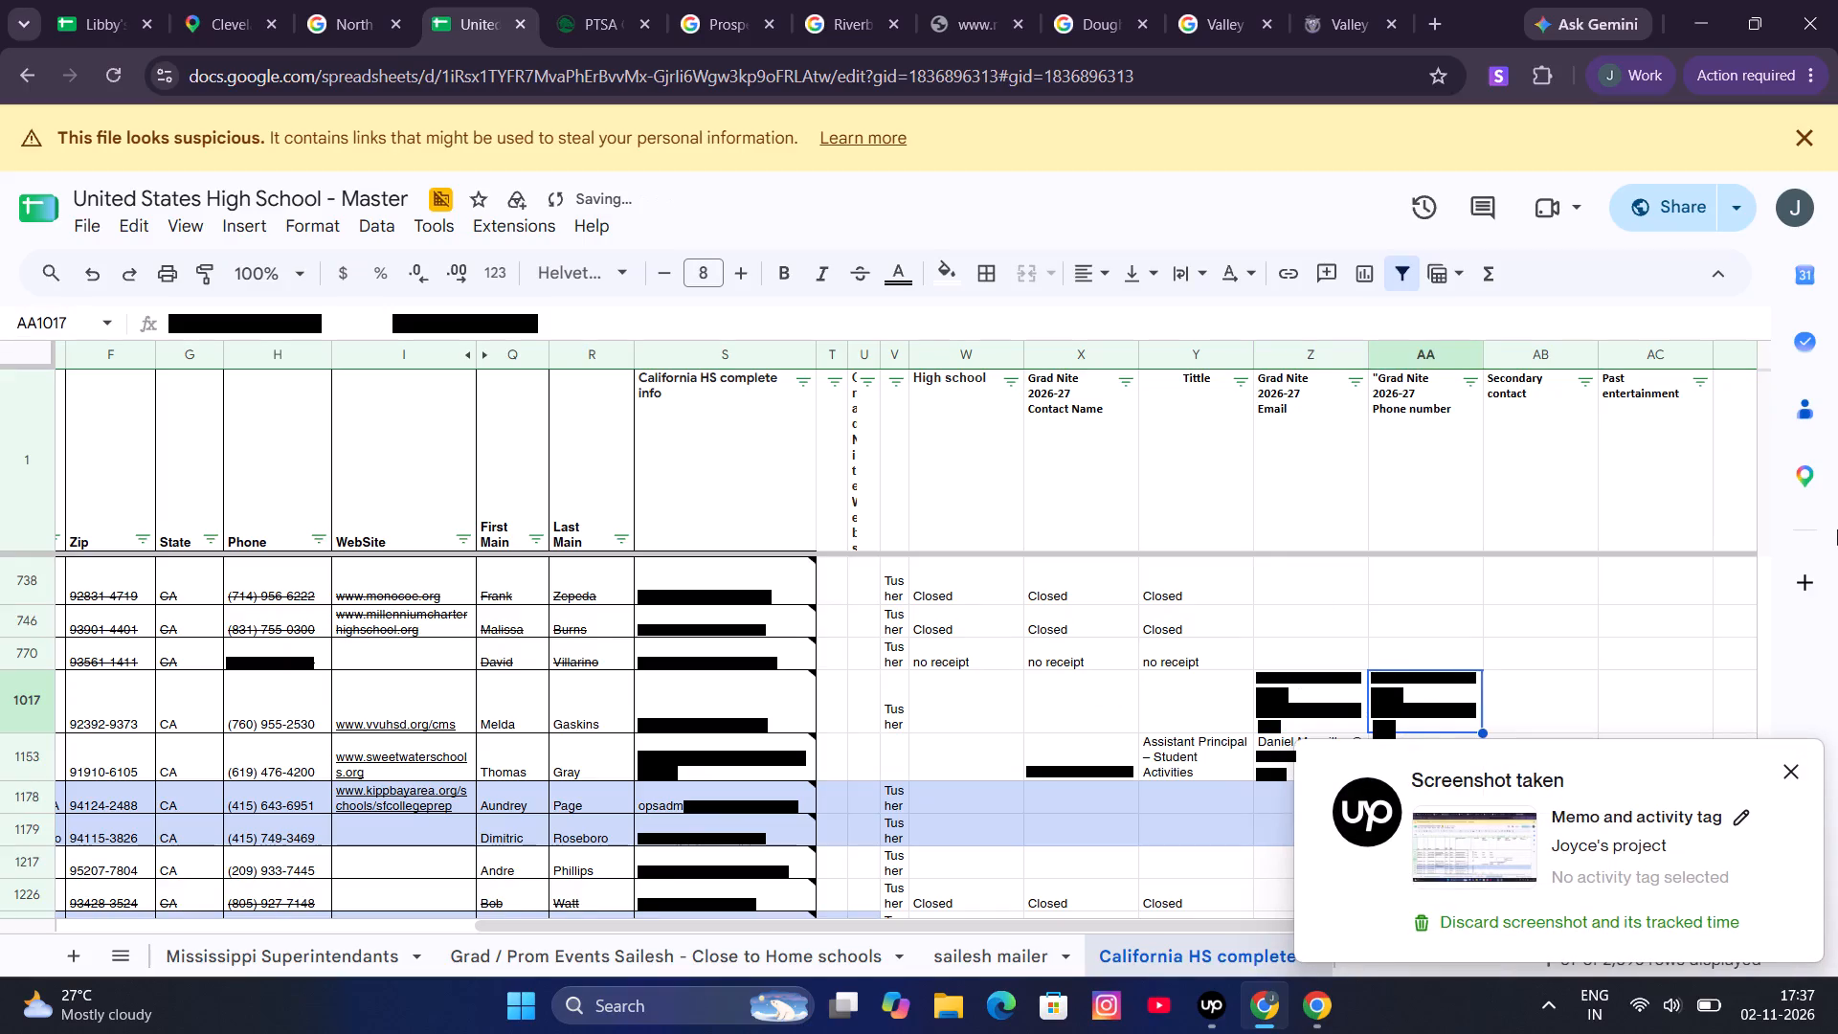
key(BackSpace)
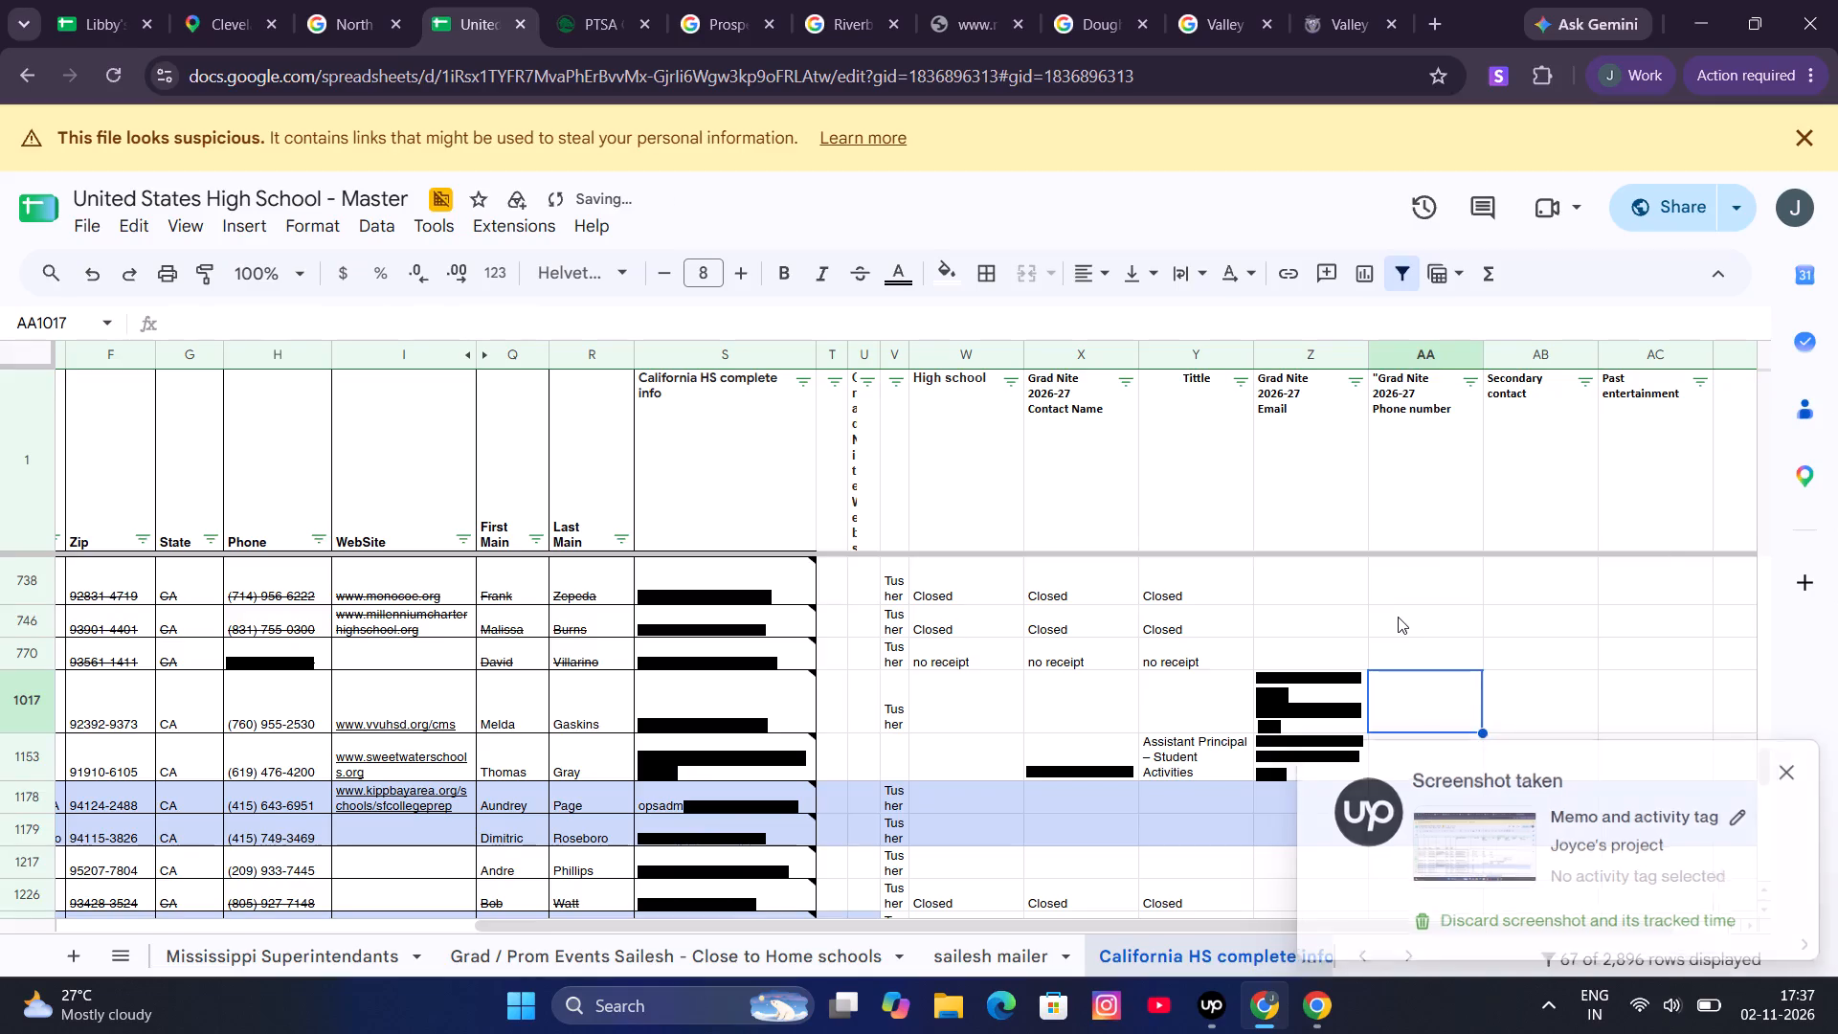
Look back over the Grad Nite contact columns from row 1017 to the top of the list for remaining highlighted cells.
scroll(1398, 617, down, 9)
scroll(1398, 617, up, 3)
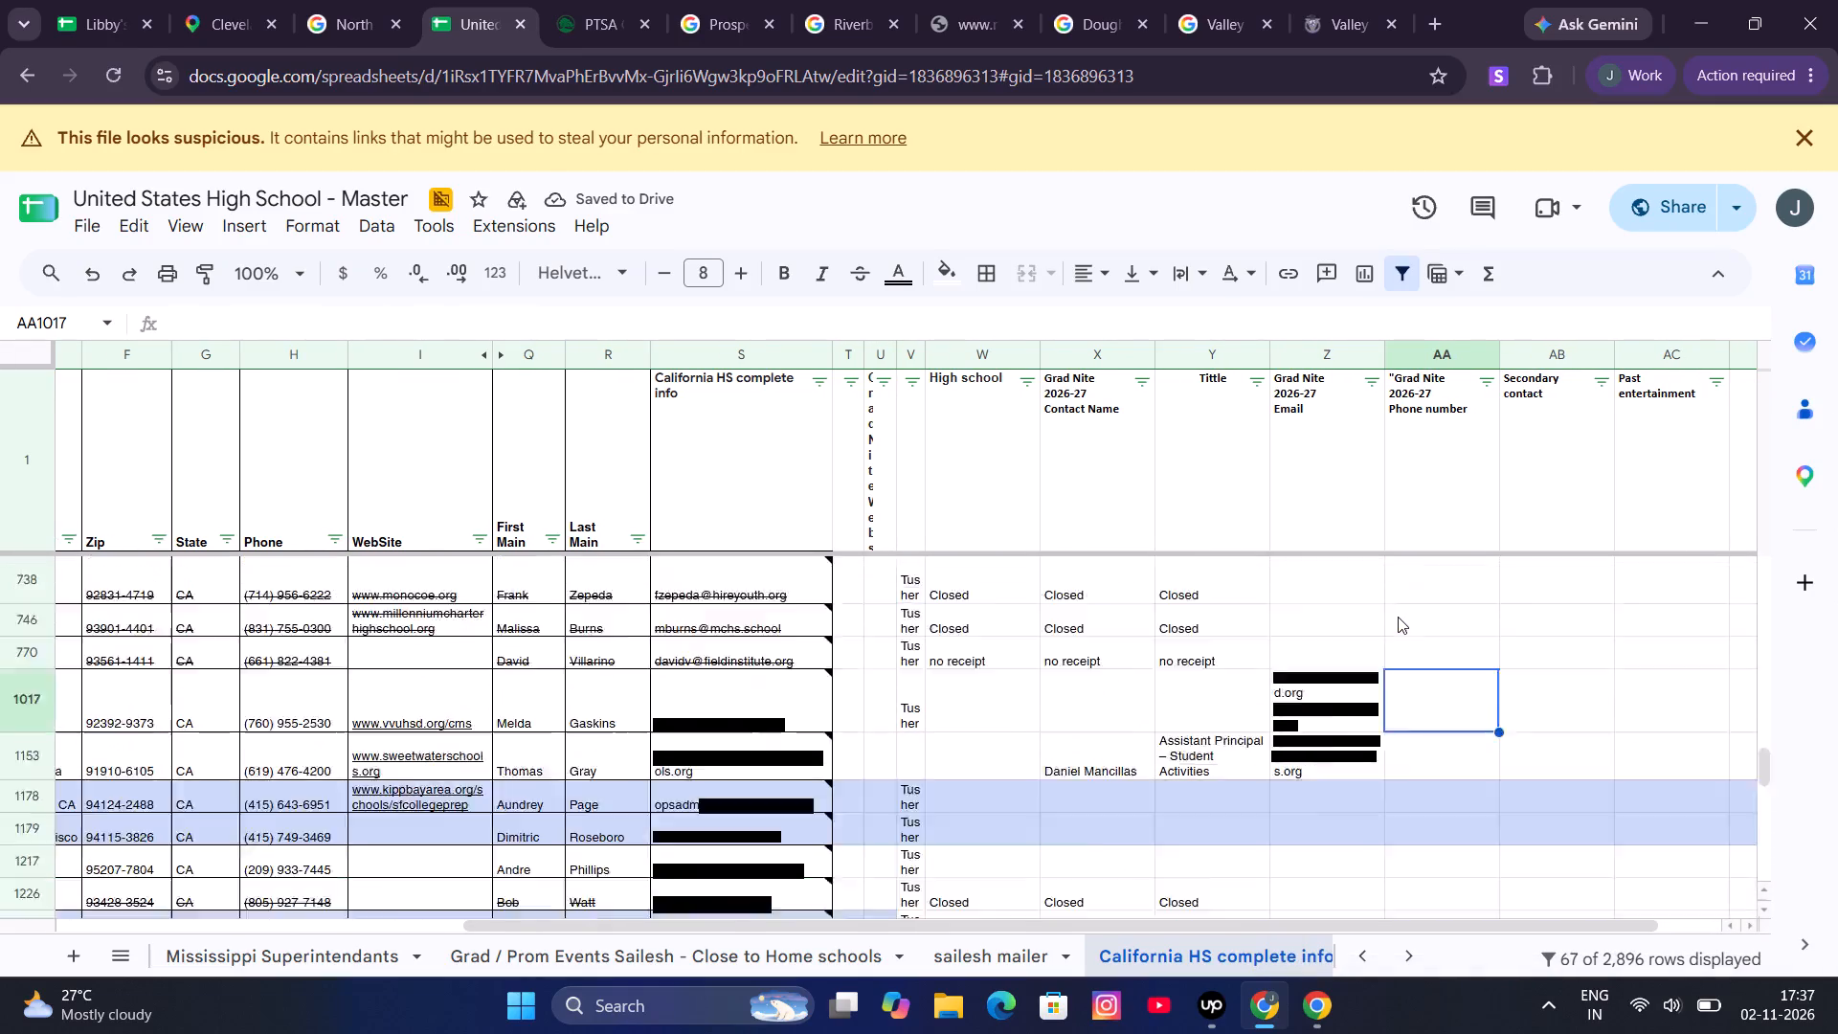
scroll(1398, 617, up, 6)
scroll(1398, 617, down, 4)
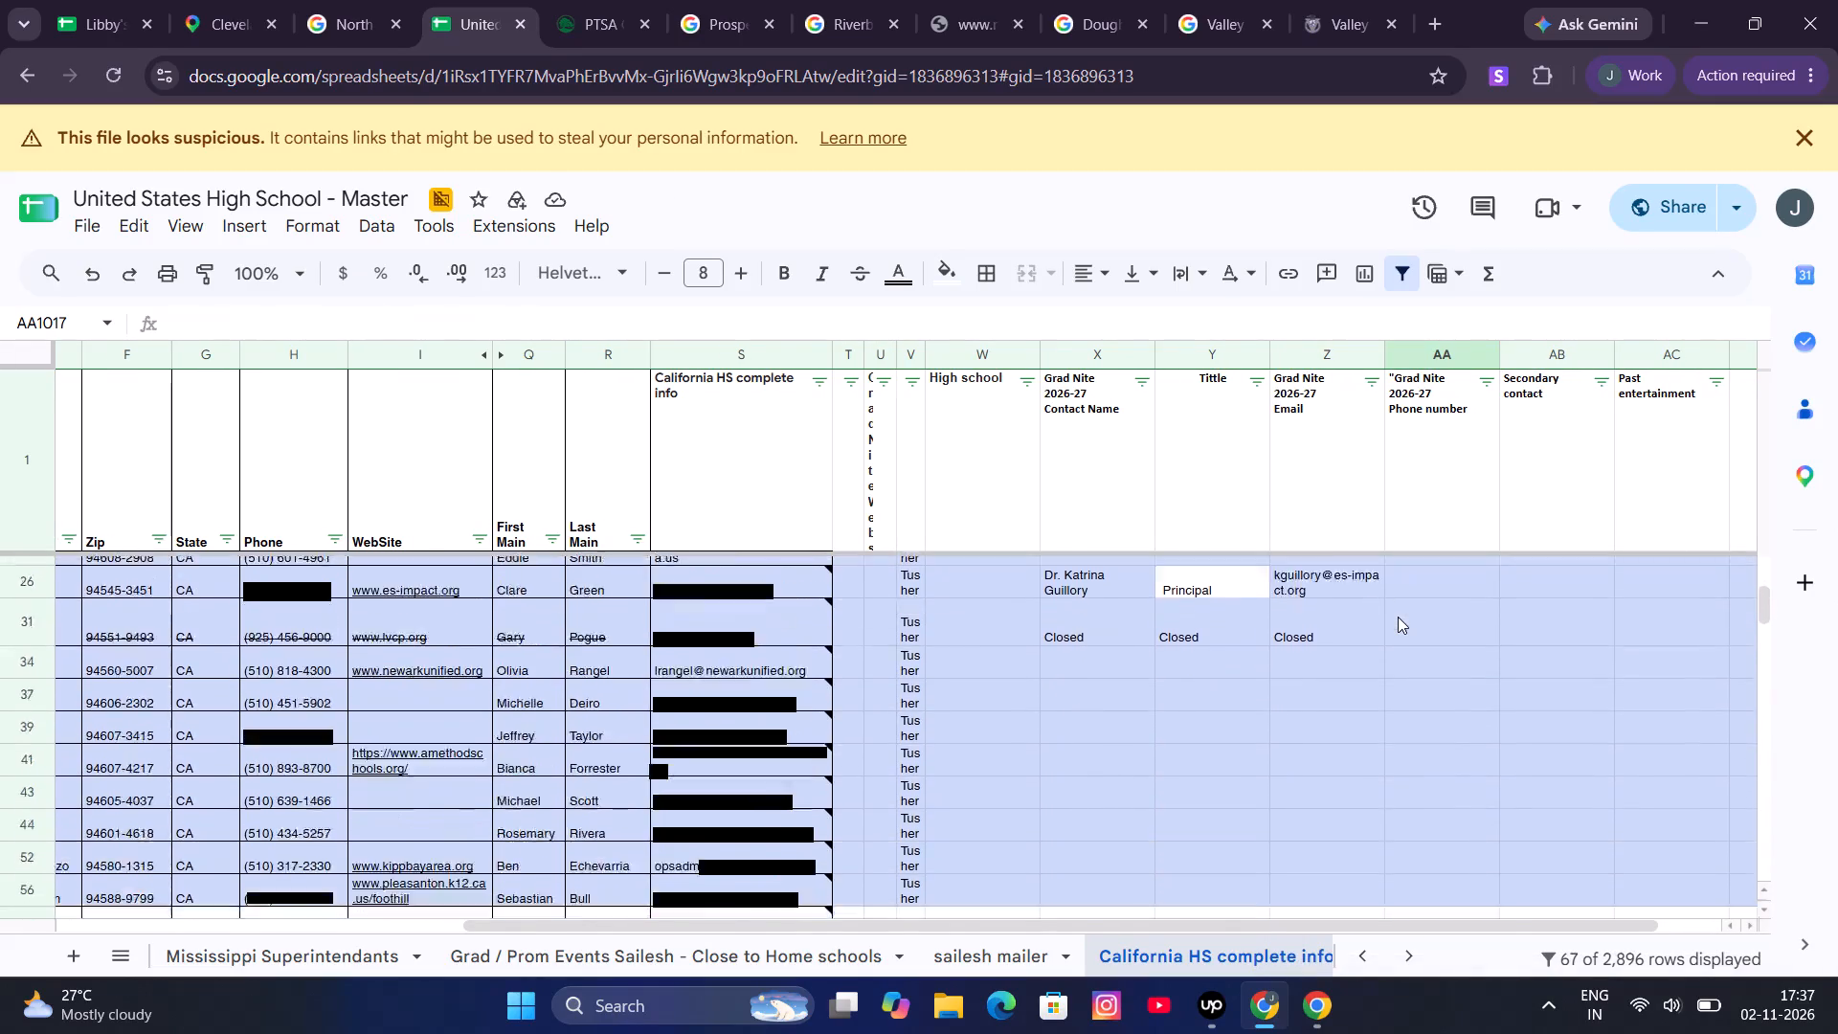
scroll(1398, 617, down, 7)
scroll(1398, 617, up, 5)
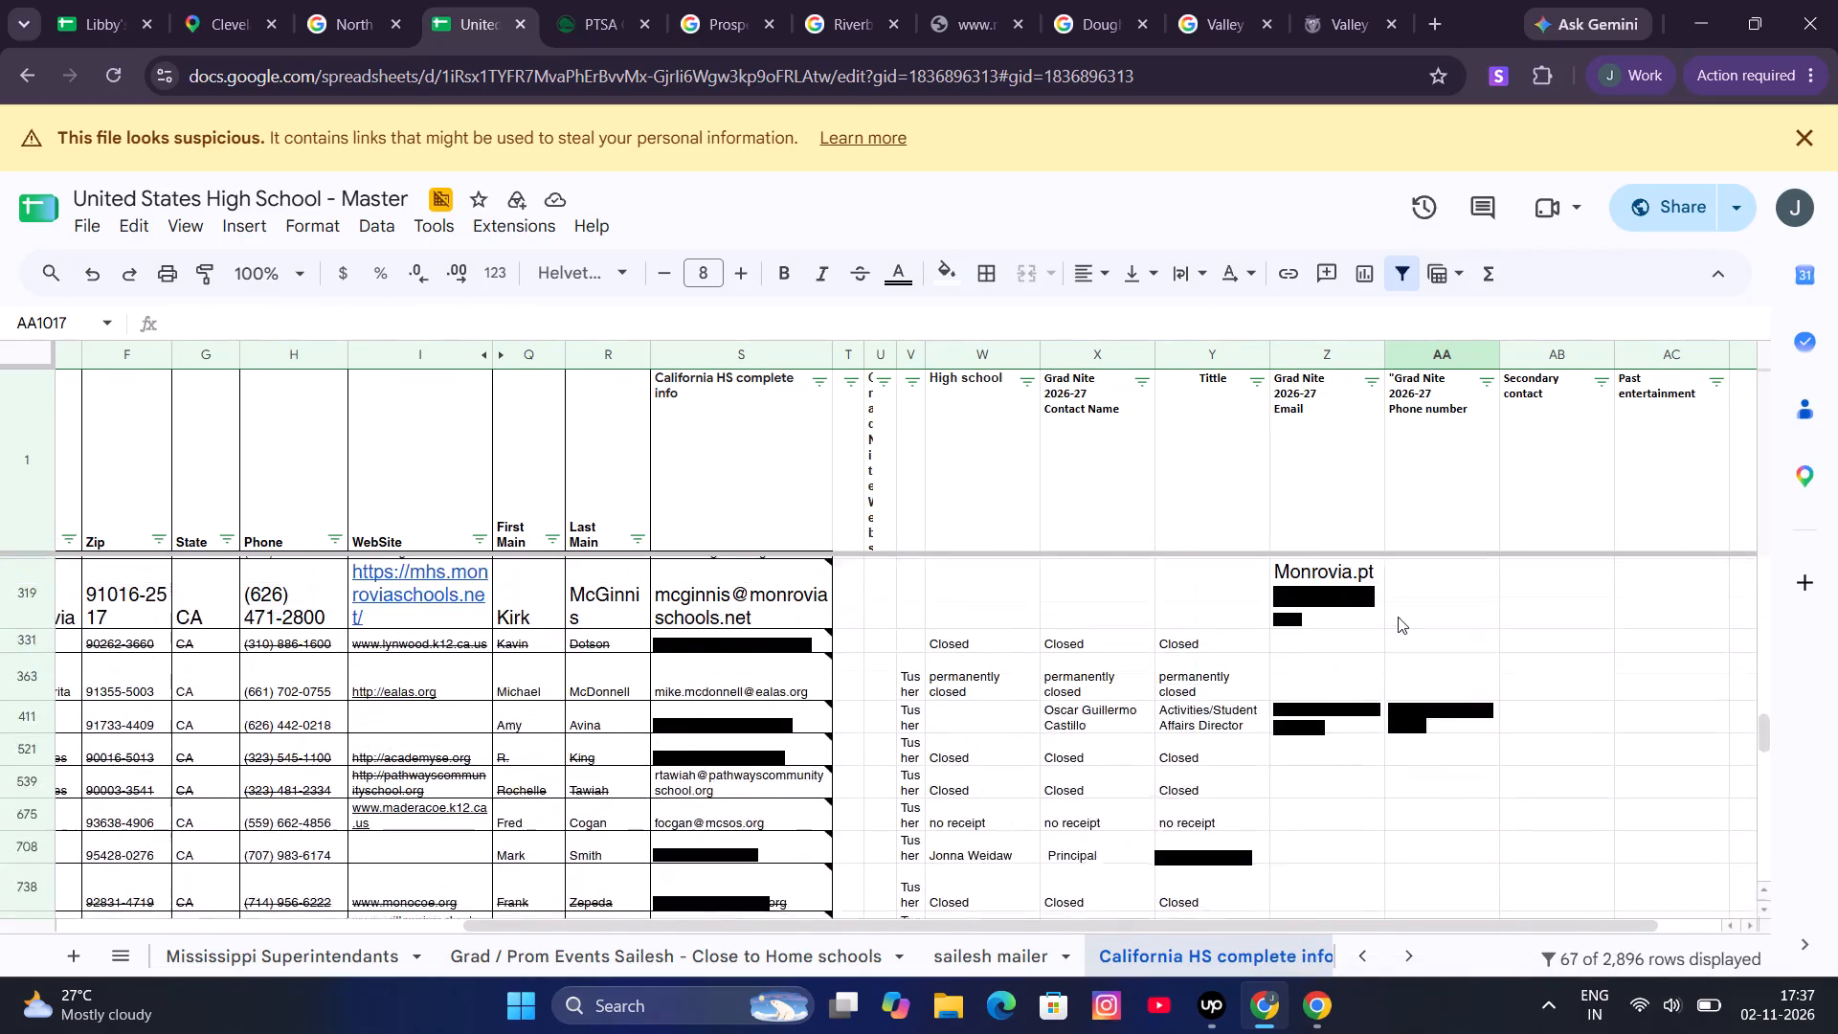
scroll(1398, 617, up, 8)
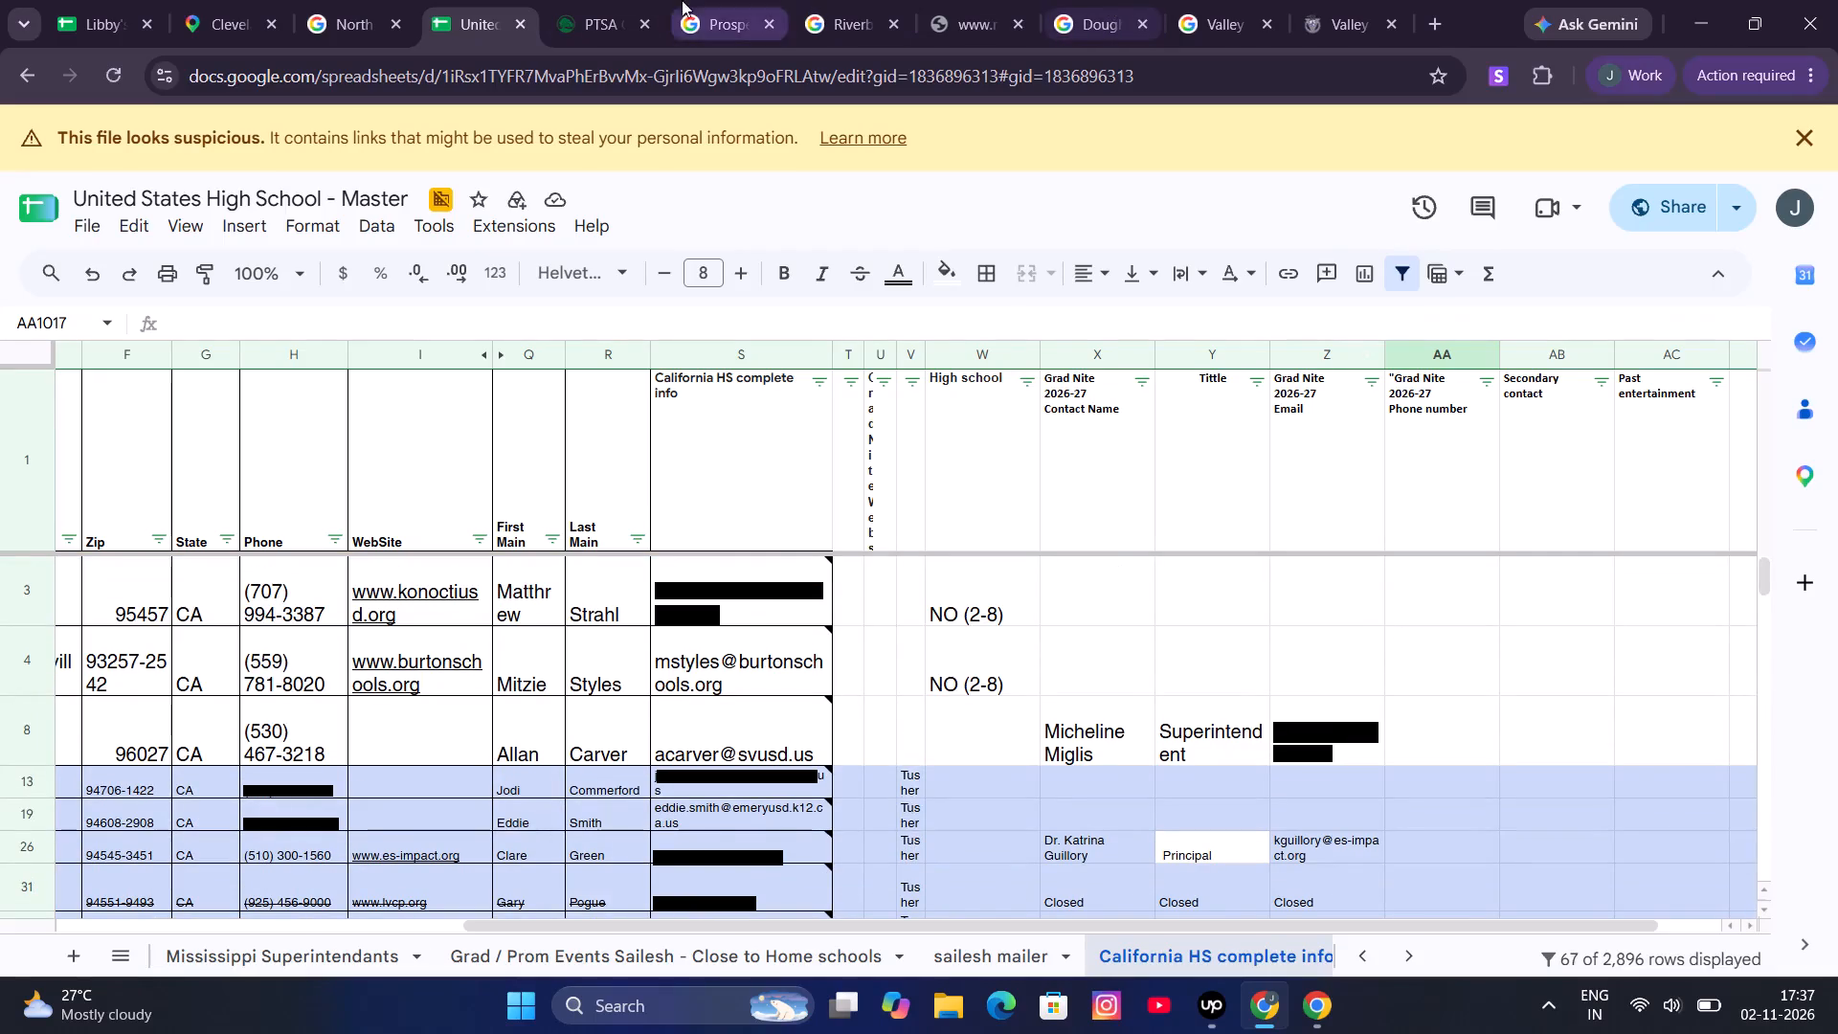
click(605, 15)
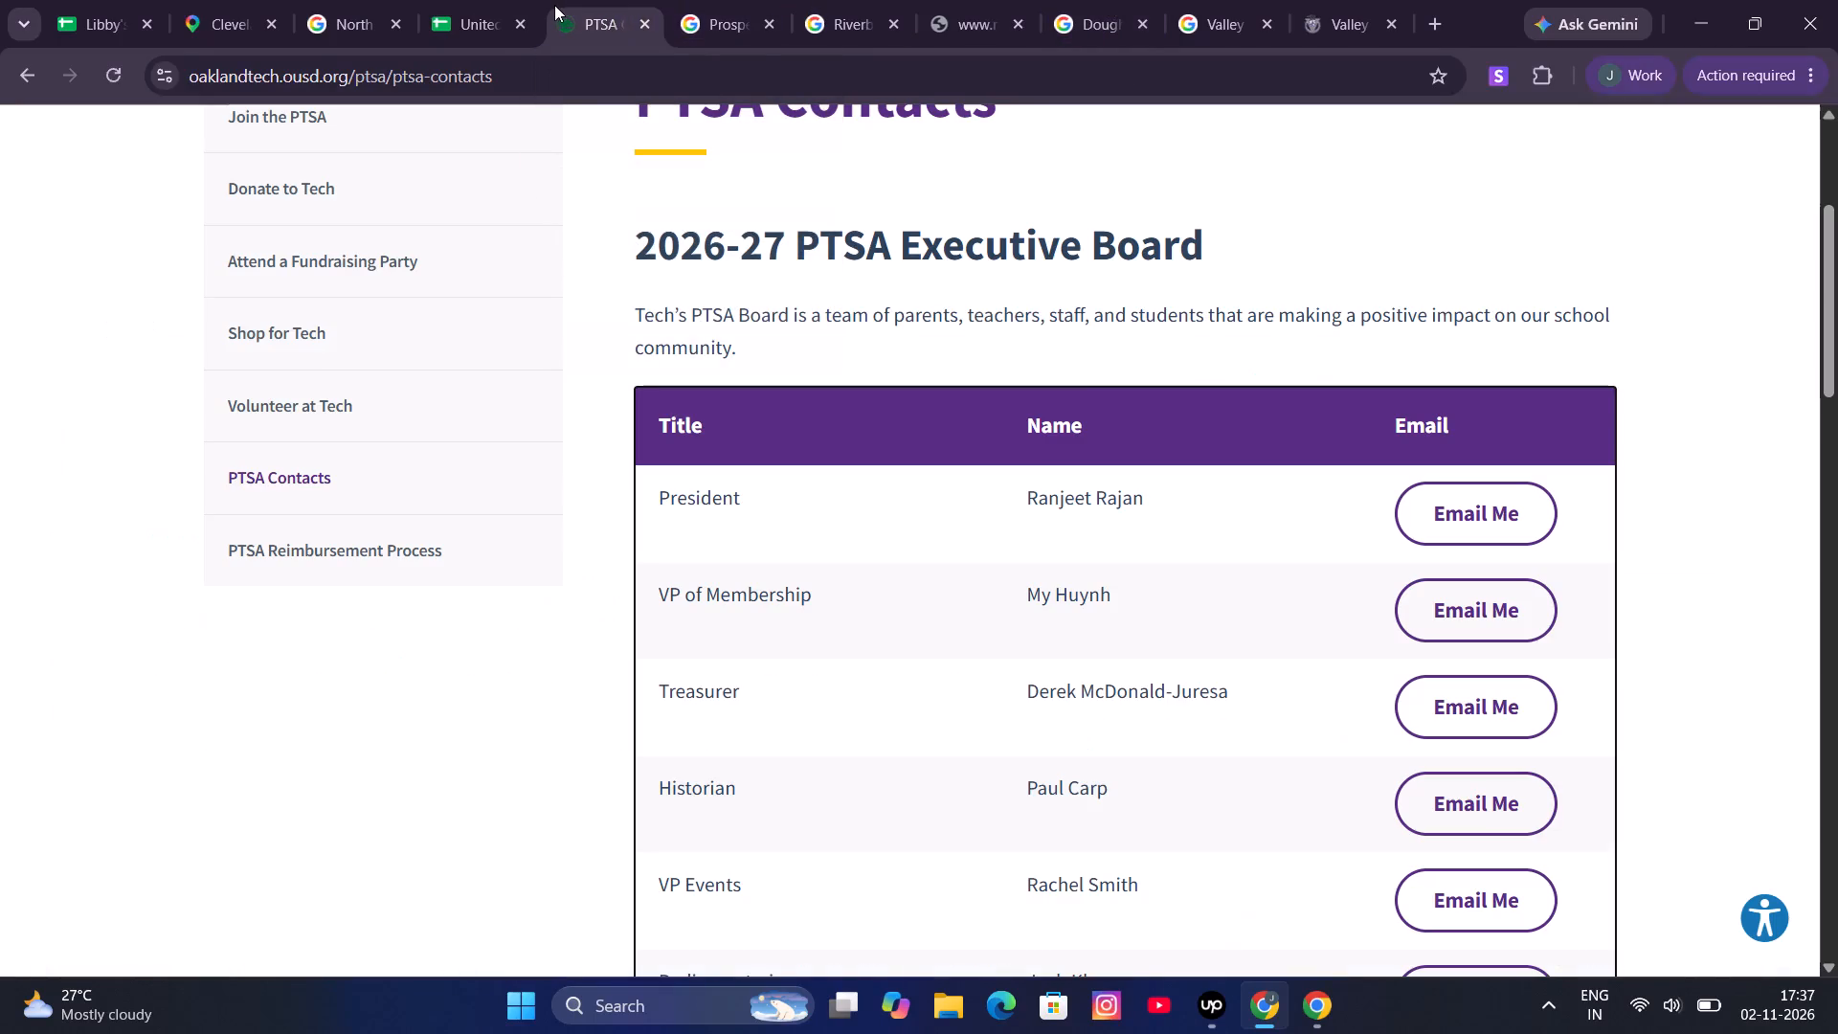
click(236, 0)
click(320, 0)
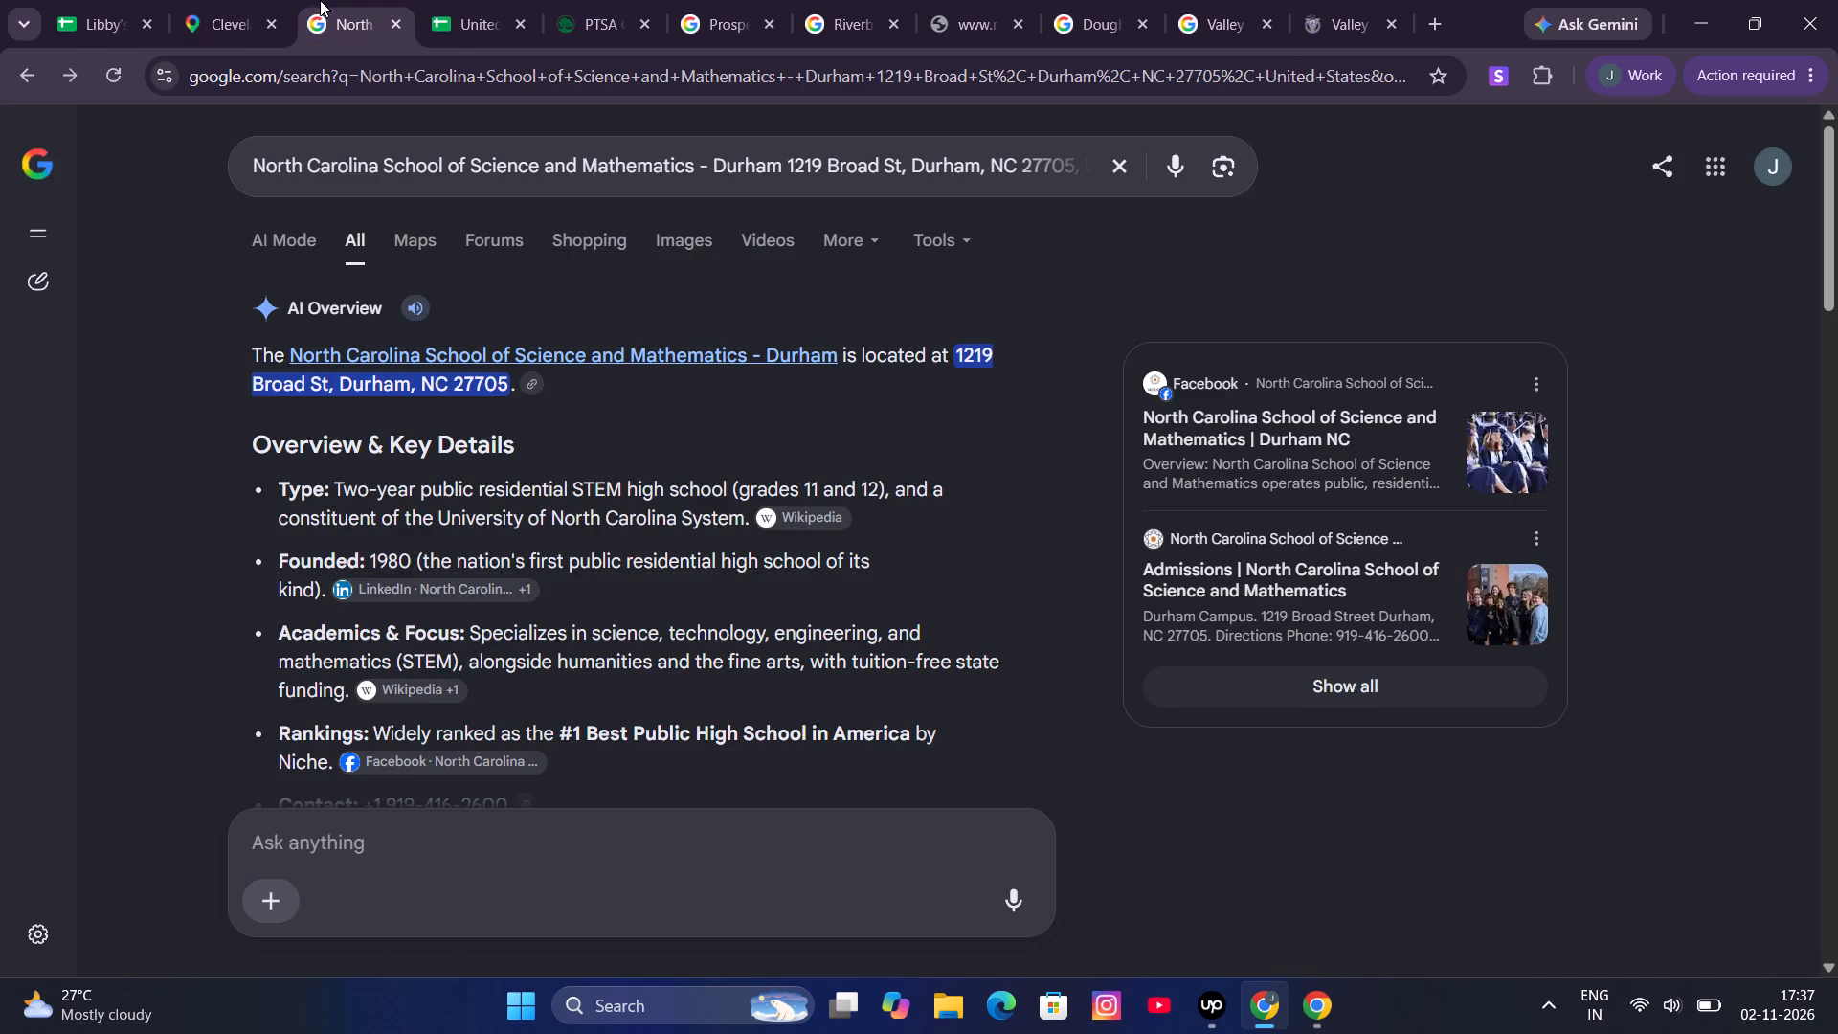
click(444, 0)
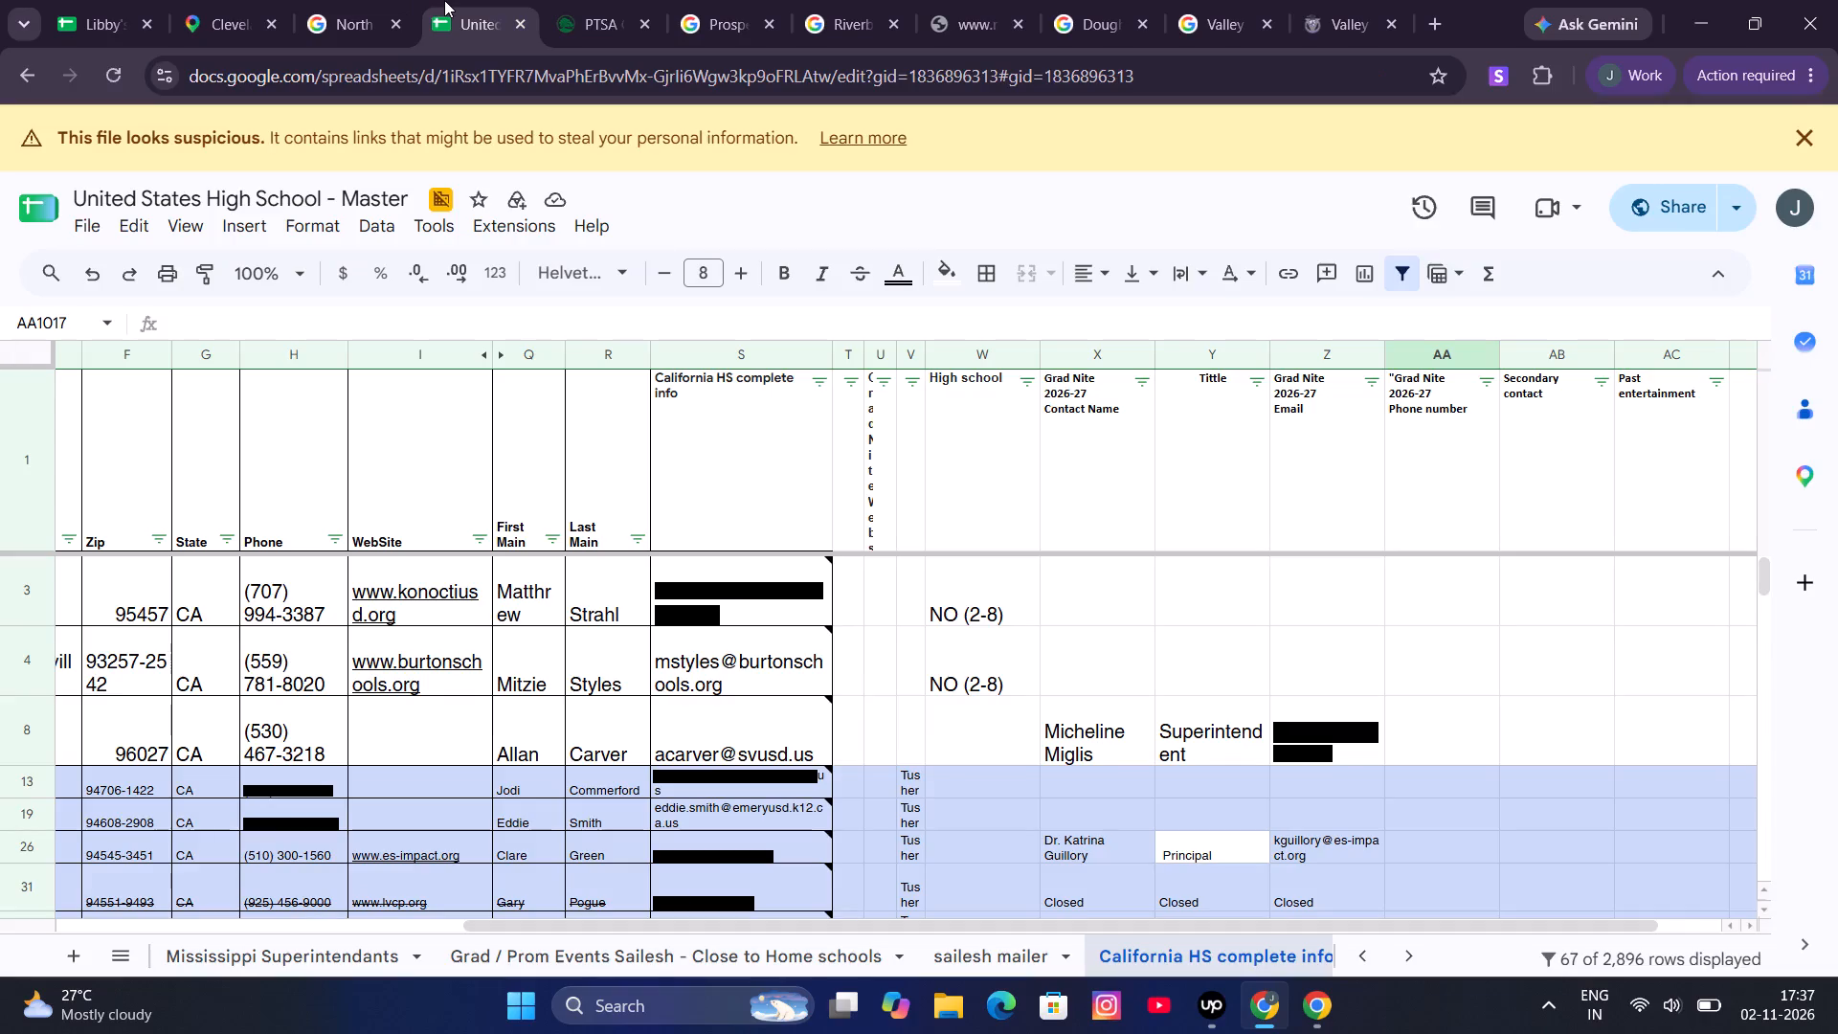
Close the seven research tabs after the master sheet, from the Oakland Tech PTSA contacts page through the Valley High site.
click(572, 0)
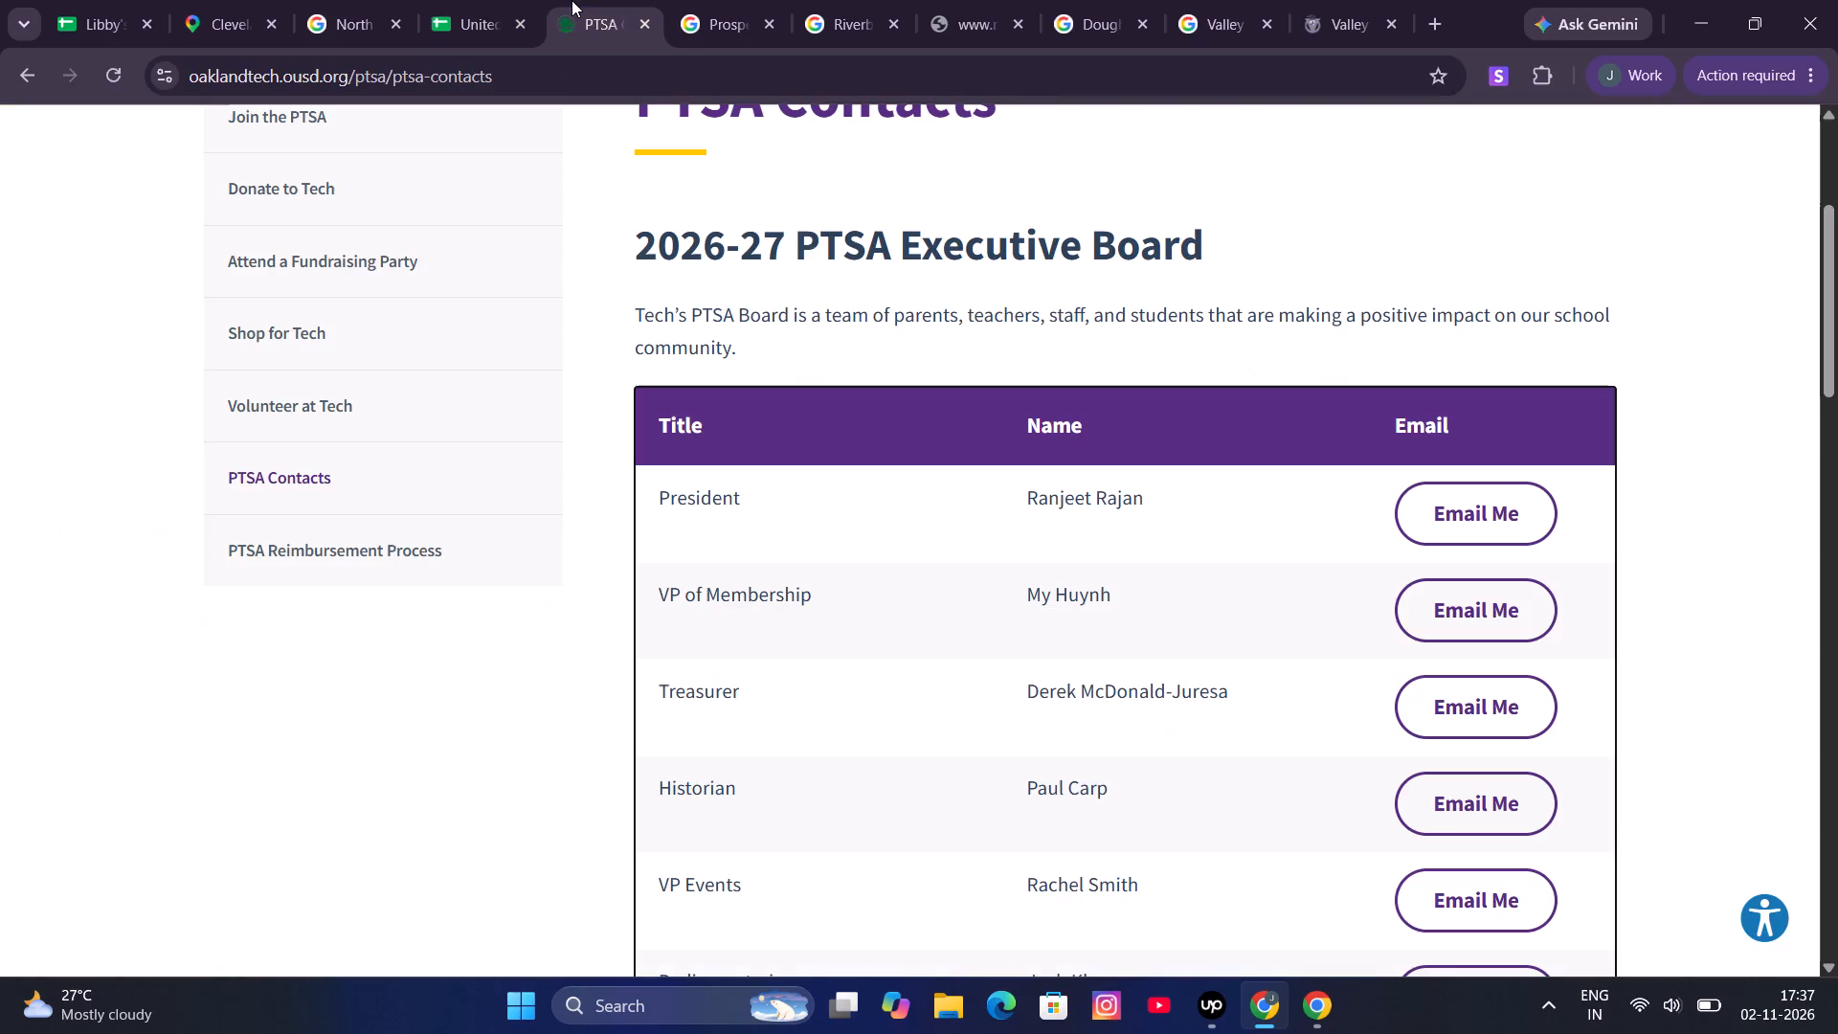
click(643, 22)
click(643, 22)
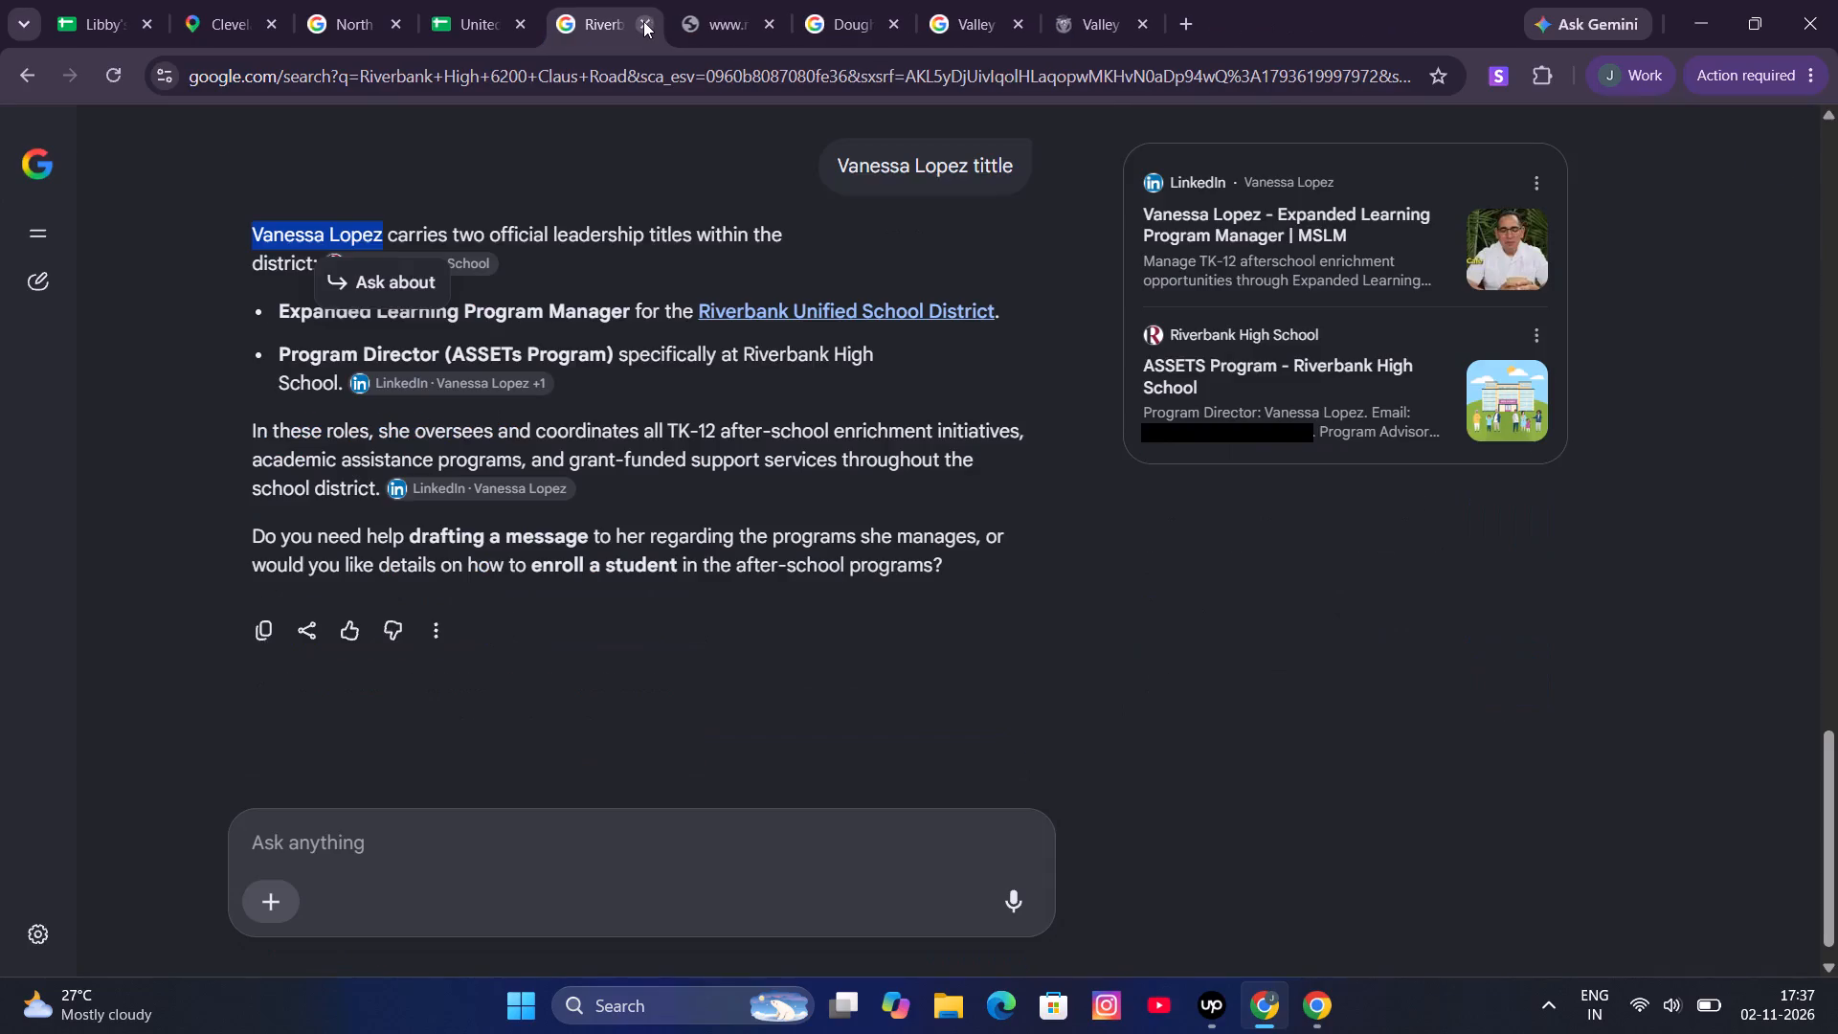
click(643, 21)
click(643, 21)
click(643, 21)
click(643, 21)
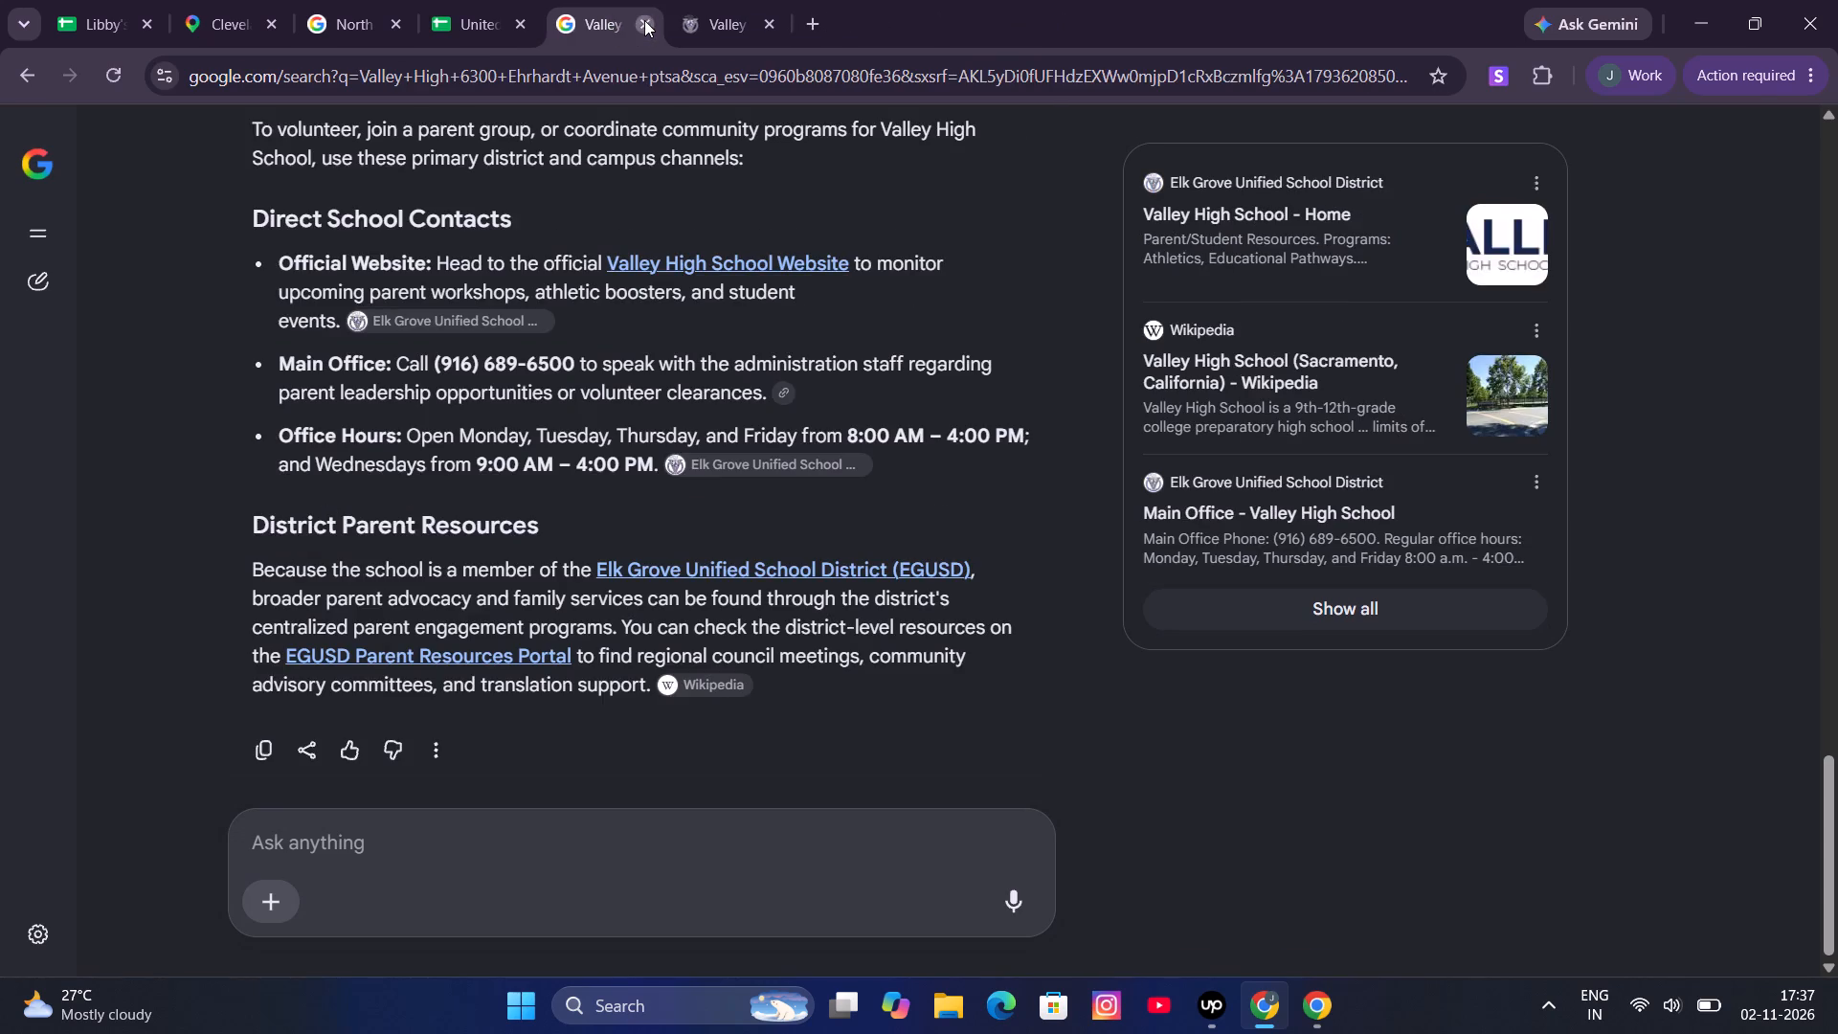